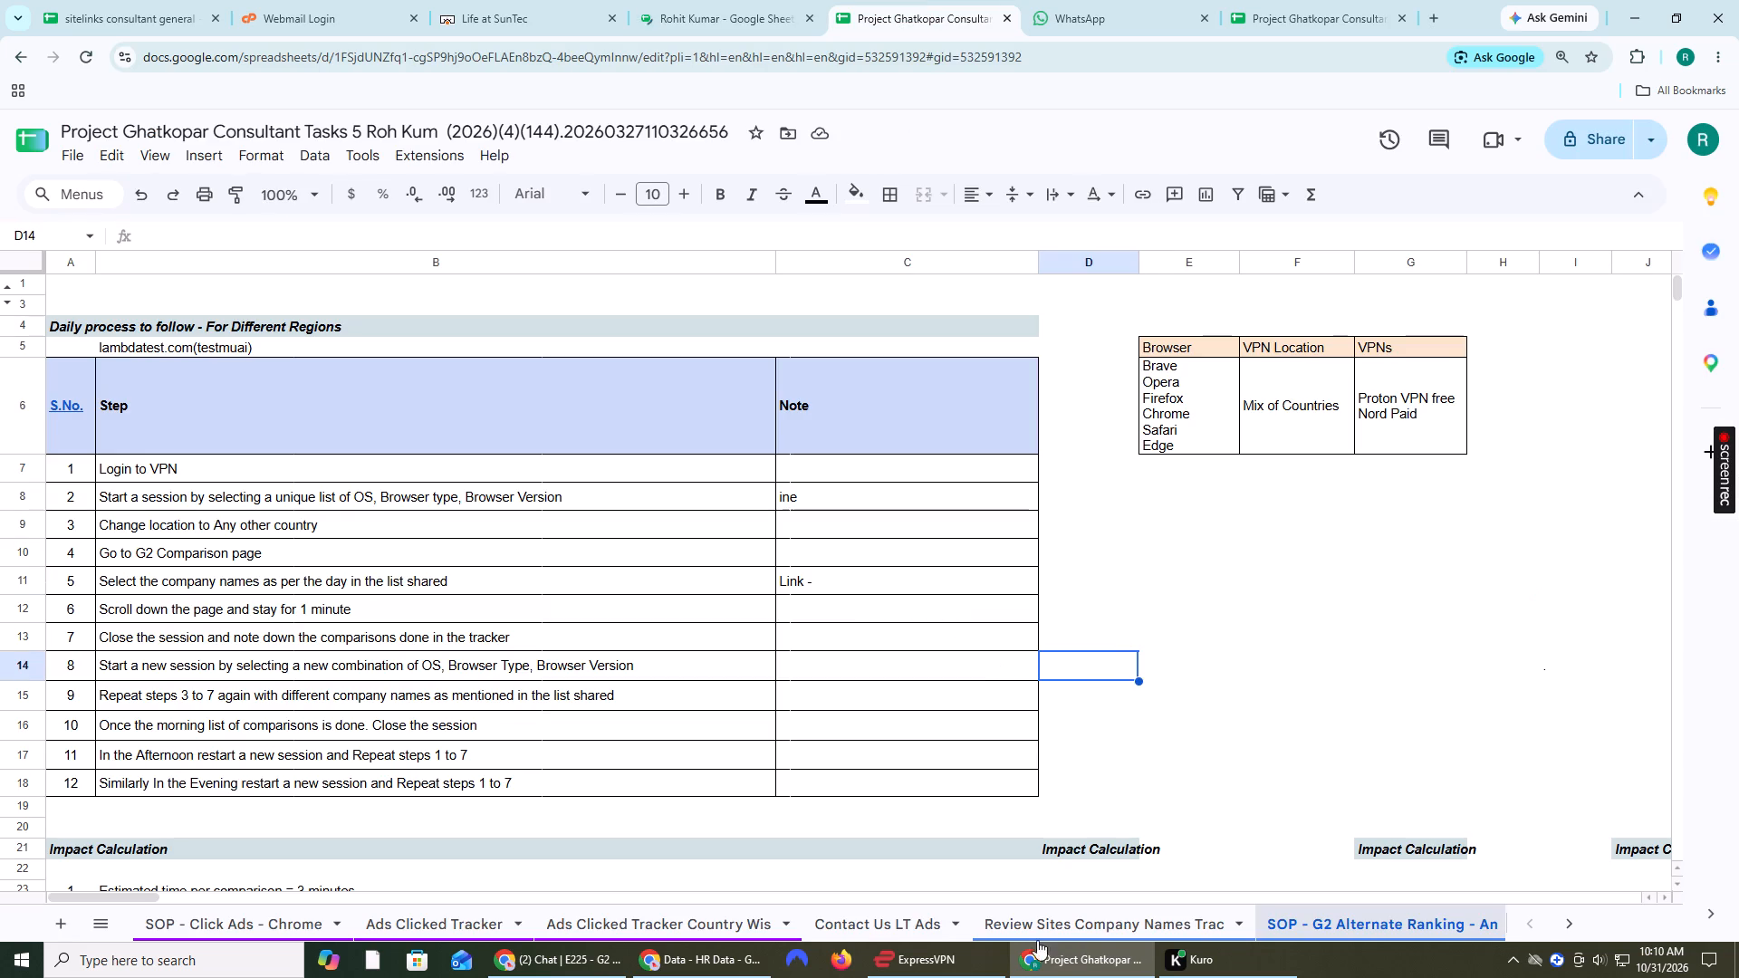
Switch to the browser window with the Data - HR Data spreadsheet and maximize it.
{"action": "left_click", "coordinate": [684, 964]}
{"action": "left_click", "coordinate": [844, 628]}
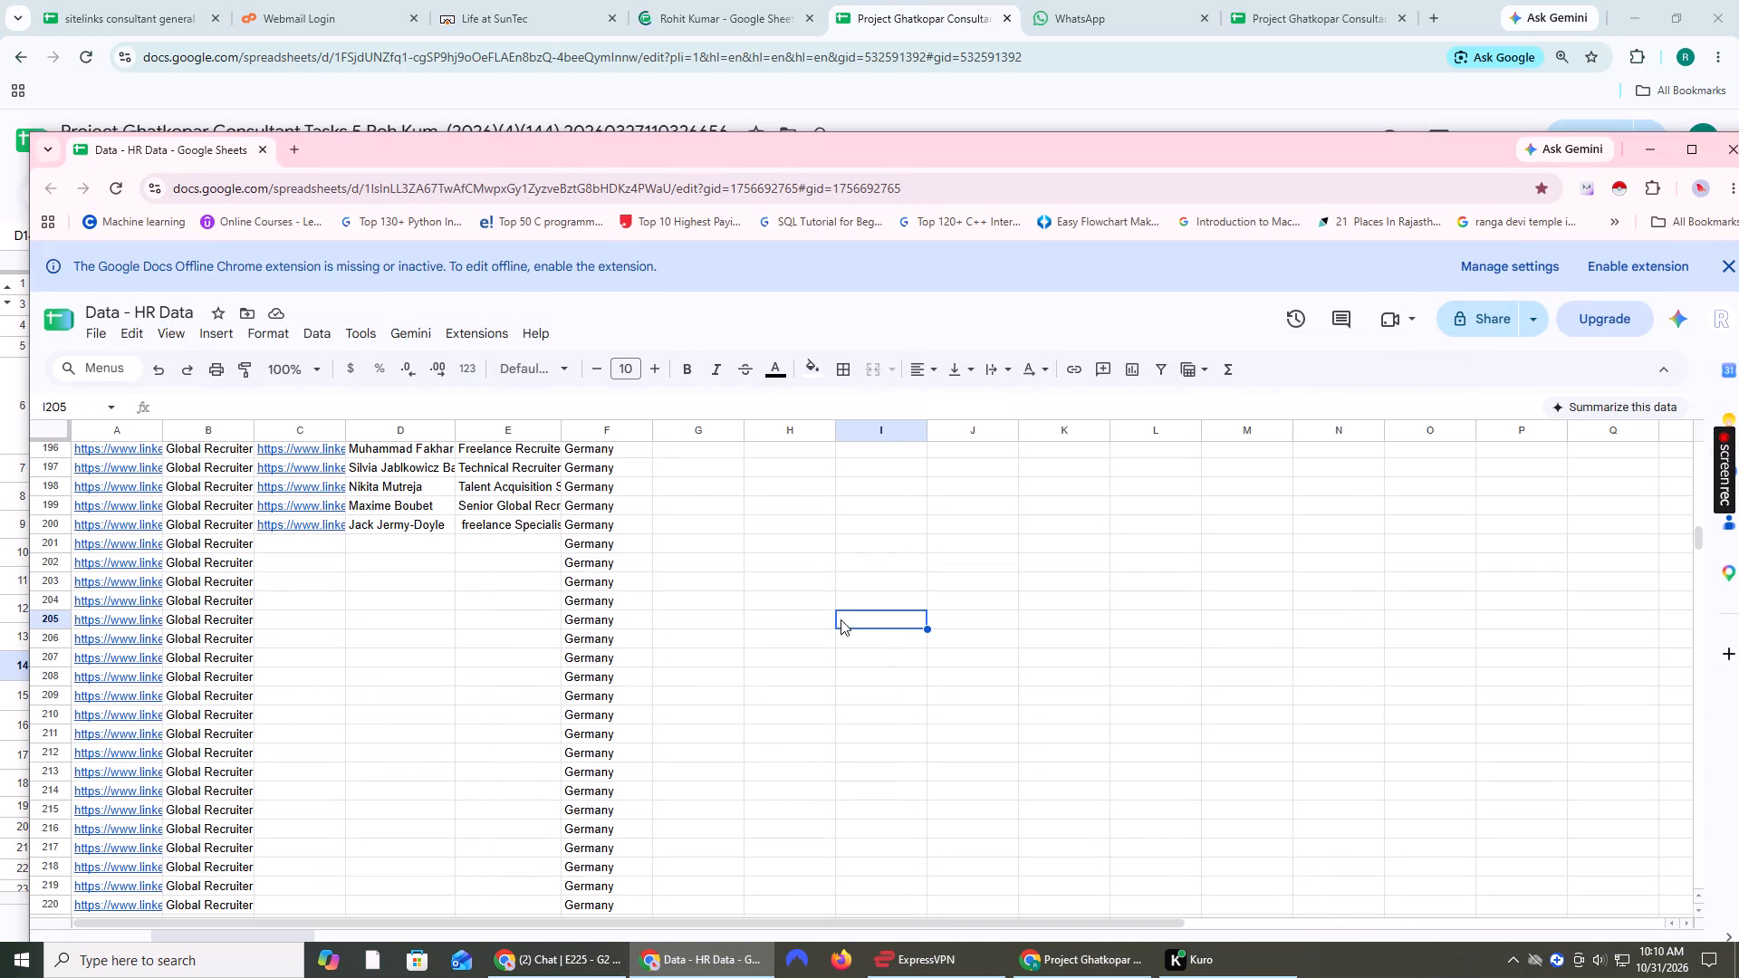
{"action": "left_click_drag", "start_coordinate": [702, 147], "coordinate": [752, 166]}
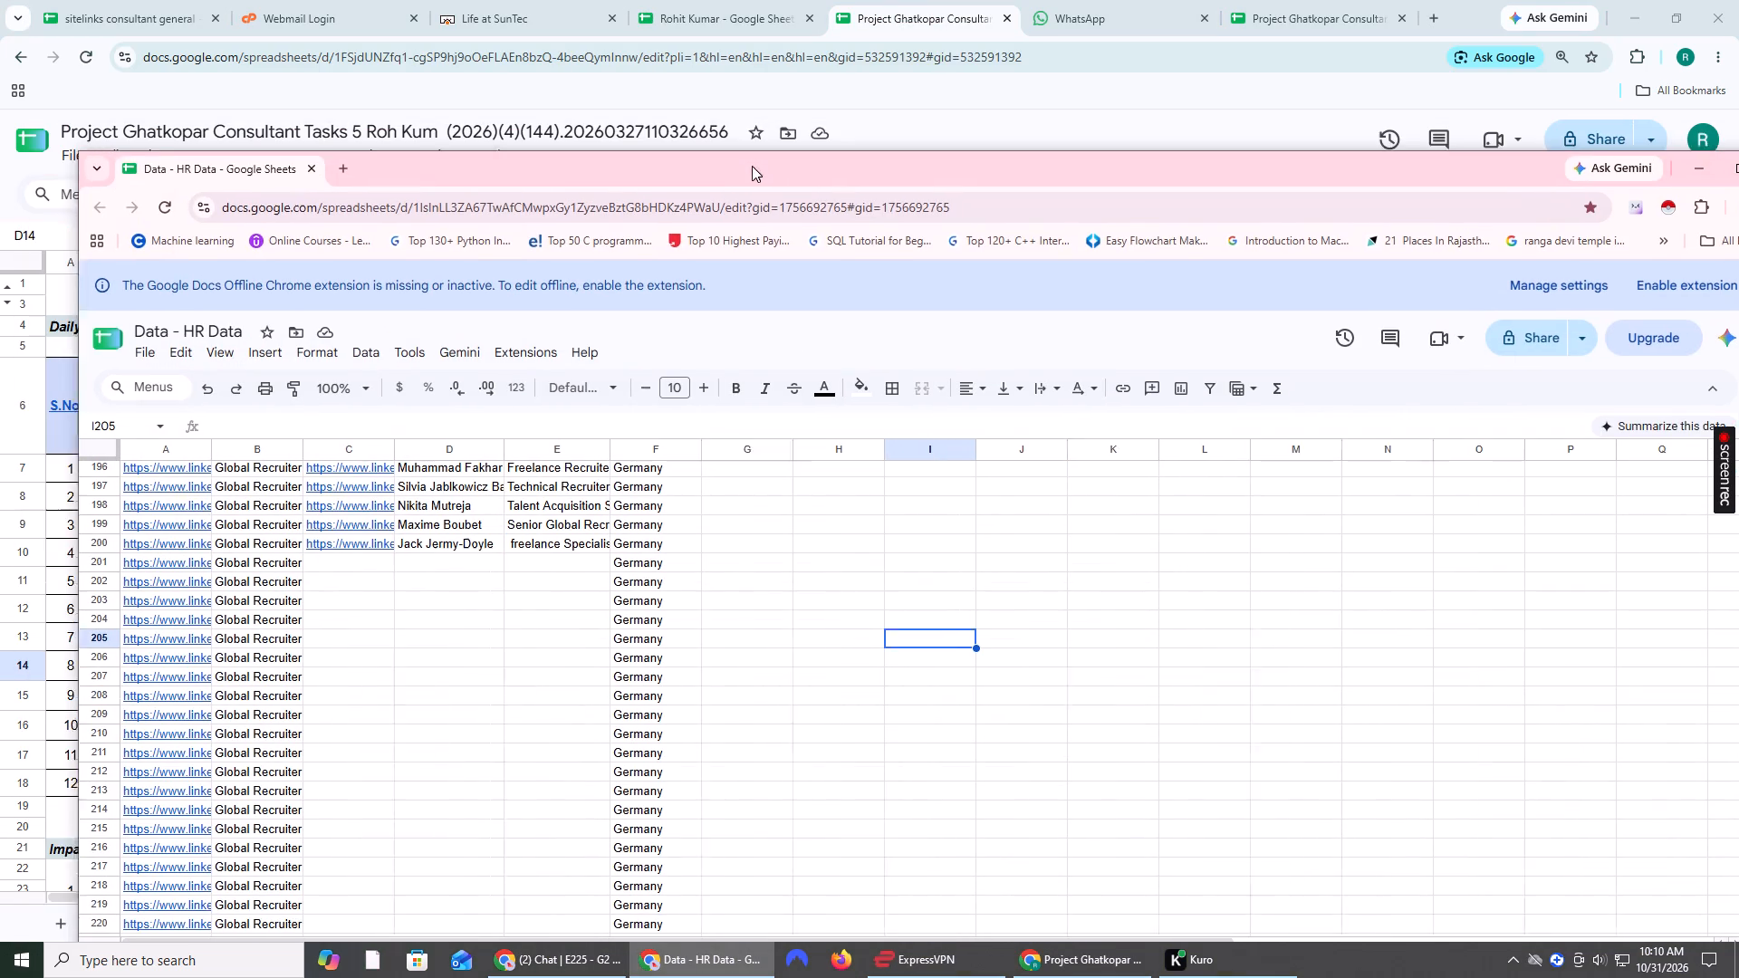
{"action": "left_click_drag", "start_coordinate": [752, 166], "coordinate": [699, 165]}
{"action": "left_click", "coordinate": [1674, 173]}
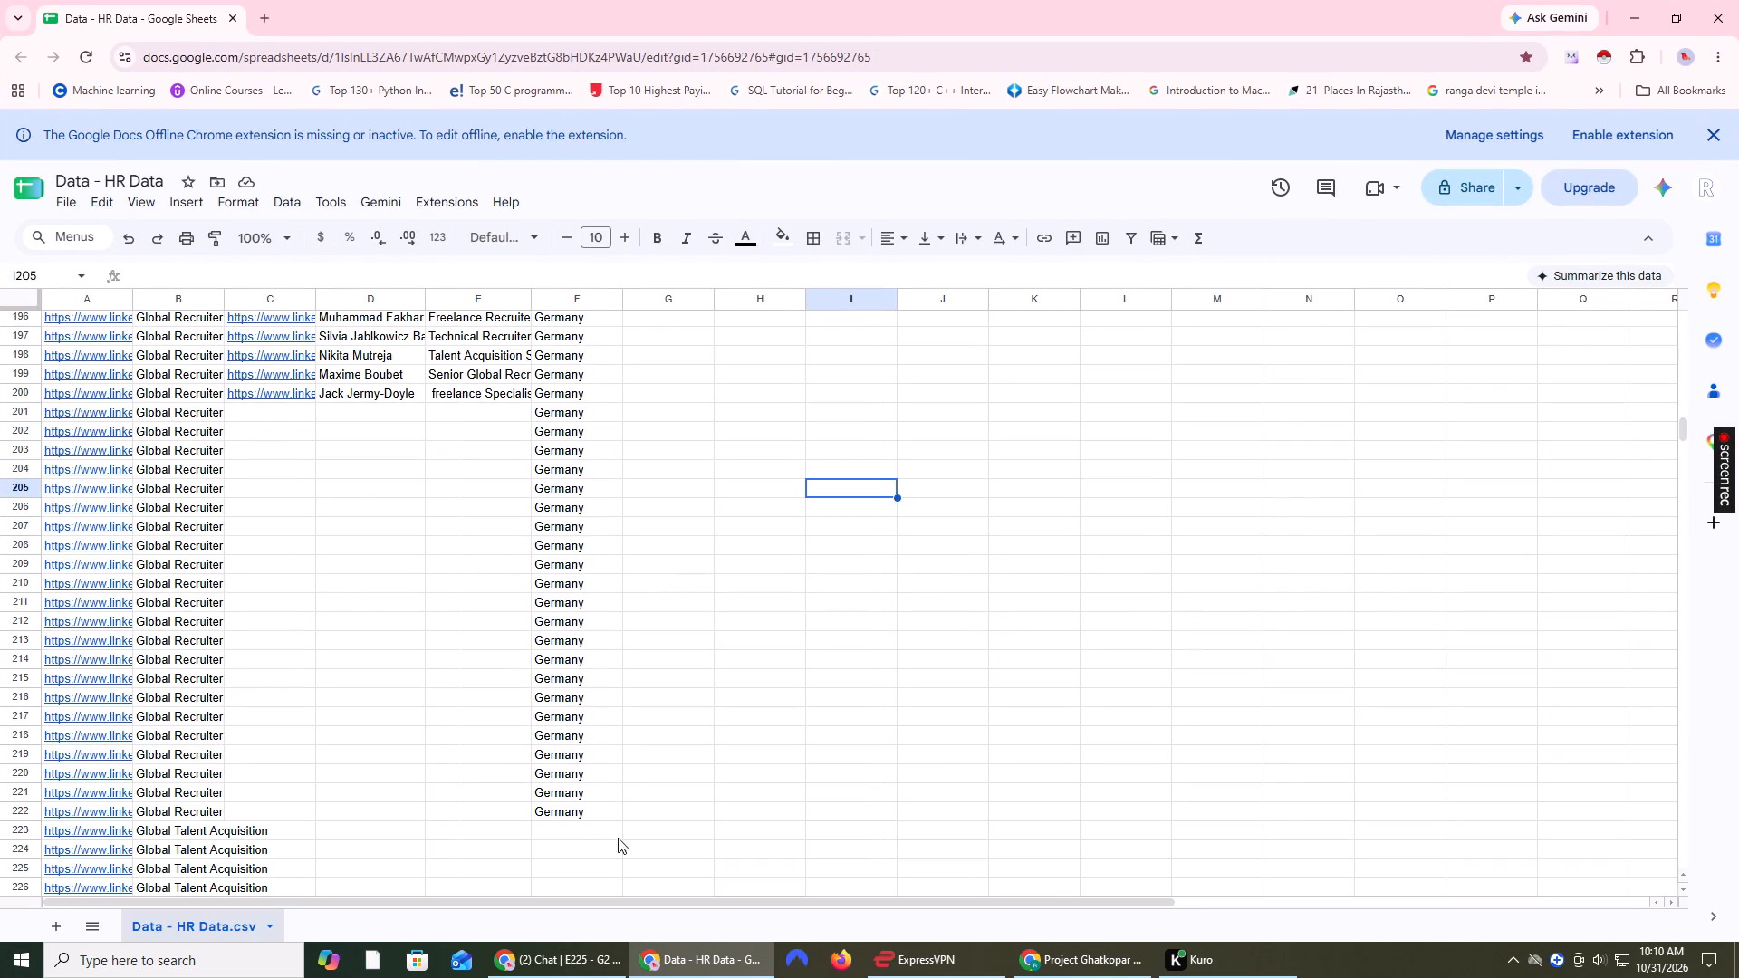
{"action": "left_click", "coordinate": [495, 542]}
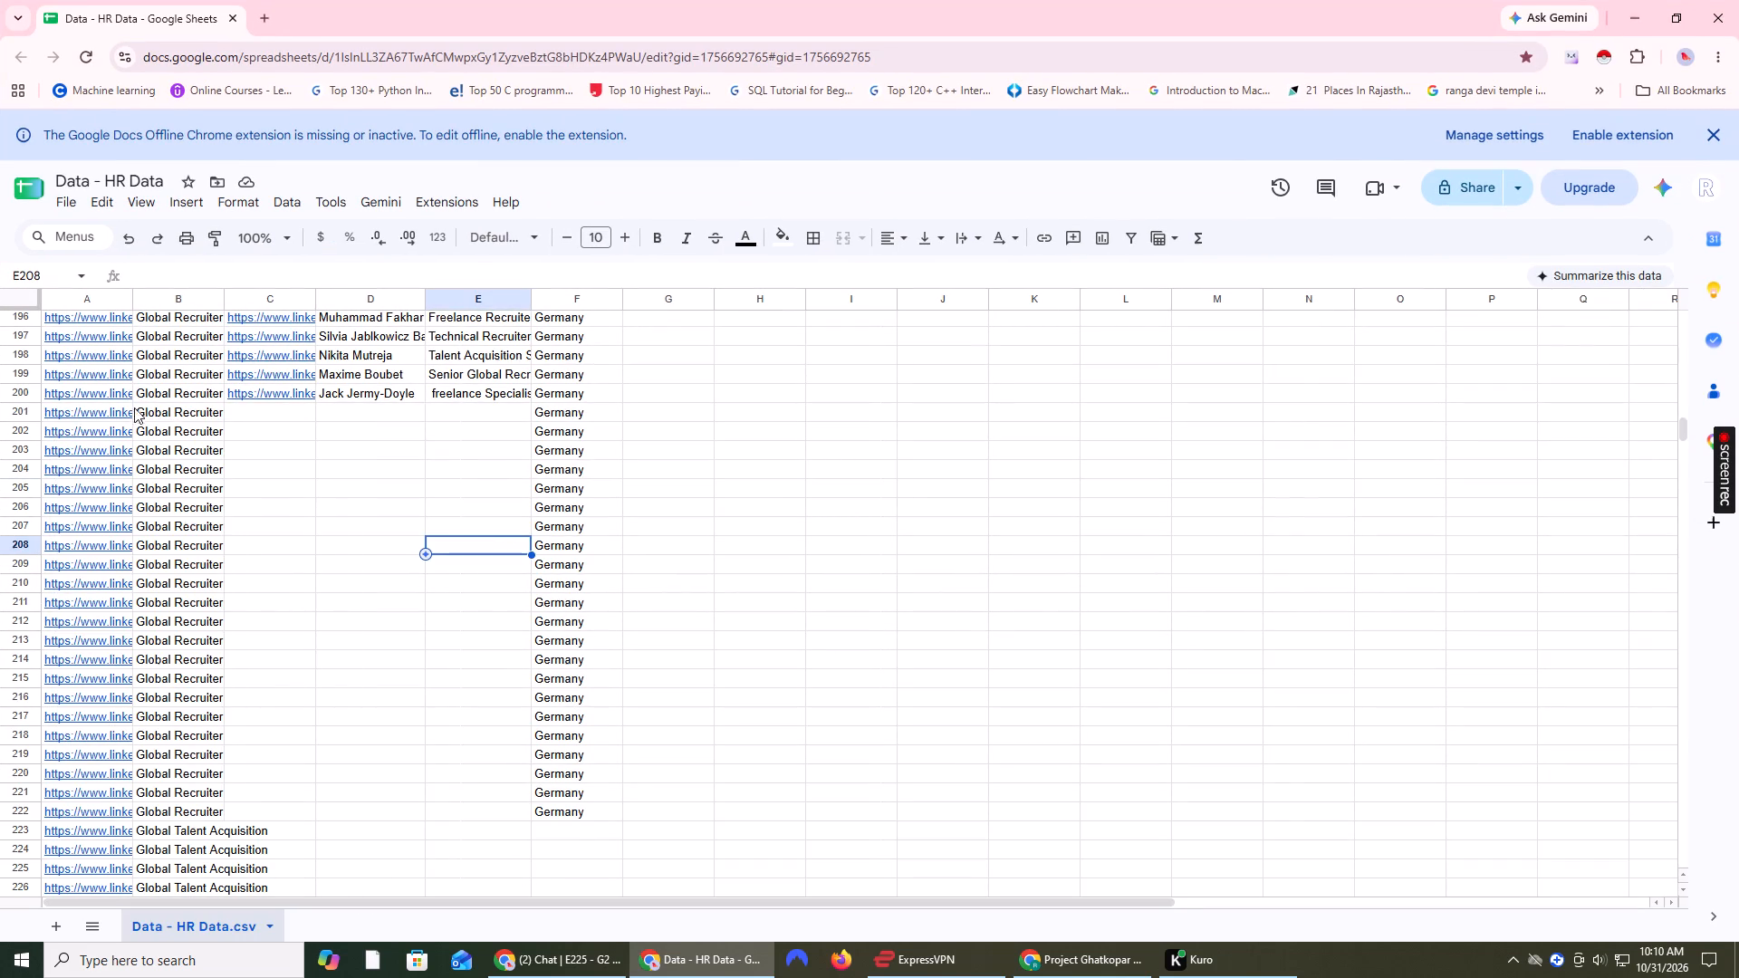
Open the LinkedIn profile linked in A201 and copy the profile owner's name into D201.
{"action": "left_click", "coordinate": [104, 408]}
{"action": "left_click", "coordinate": [133, 441]}
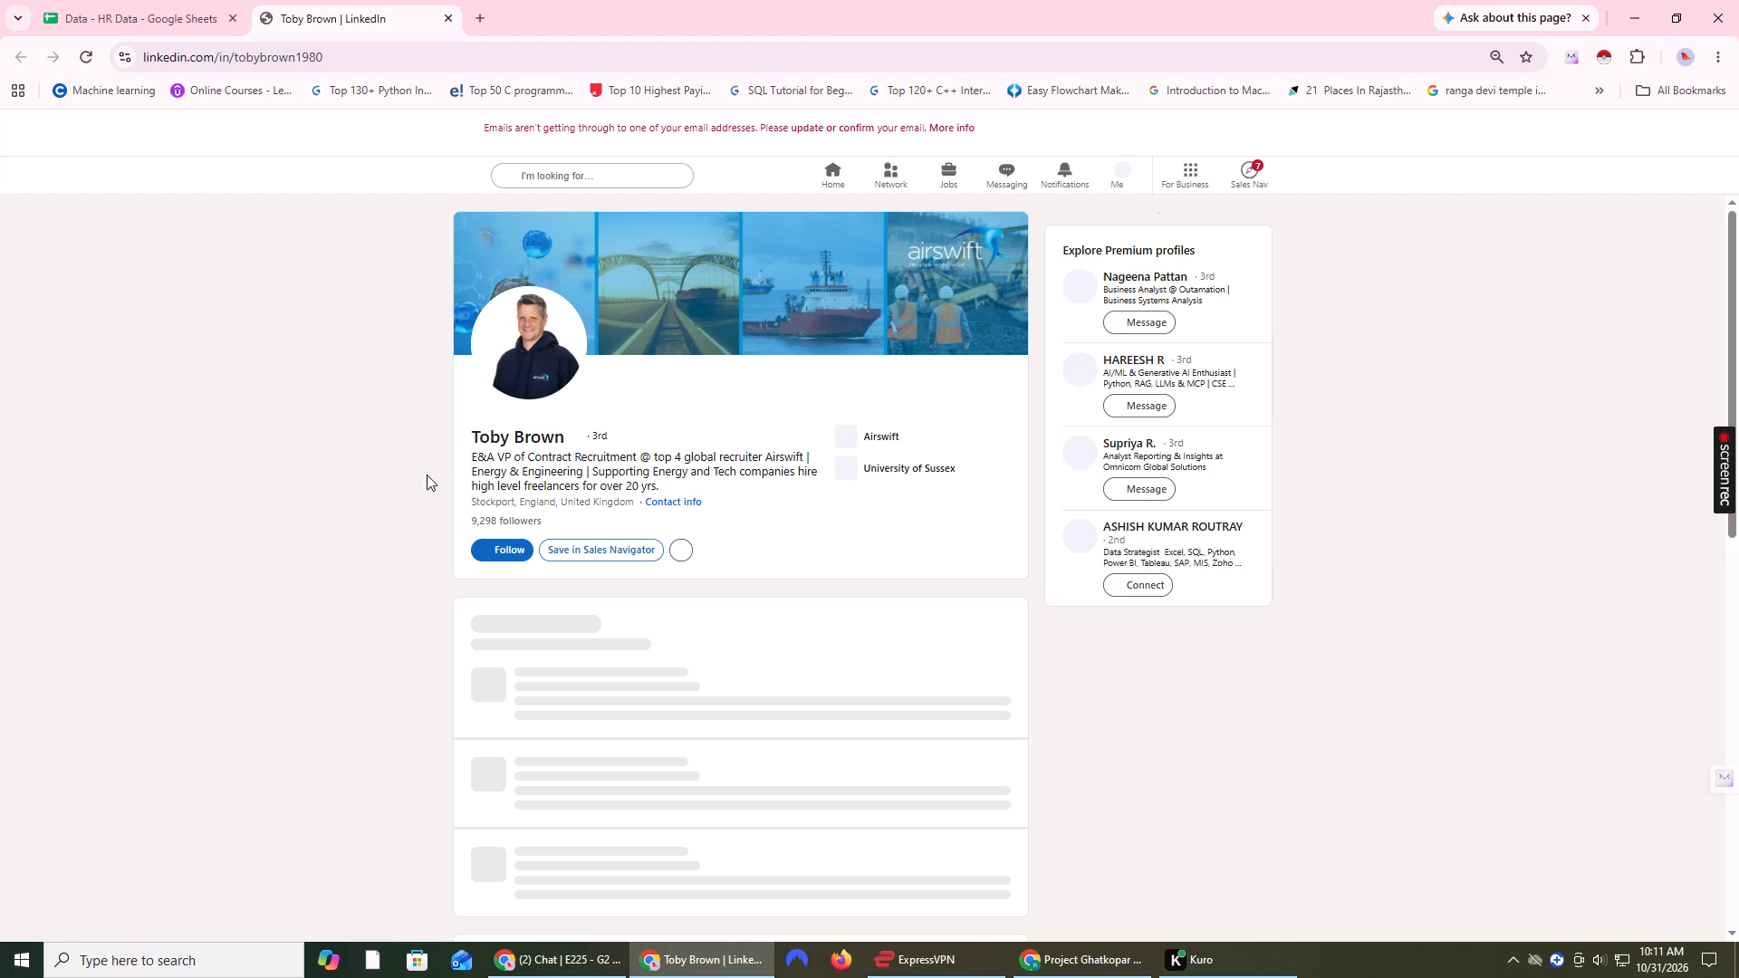
{"action": "left_click_drag", "start_coordinate": [468, 437], "coordinate": [563, 435]}
{"action": "key", "text": "ctrl+c"}
{"action": "left_click", "coordinate": [71, 0]}
{"action": "double_click", "coordinate": [360, 416]}
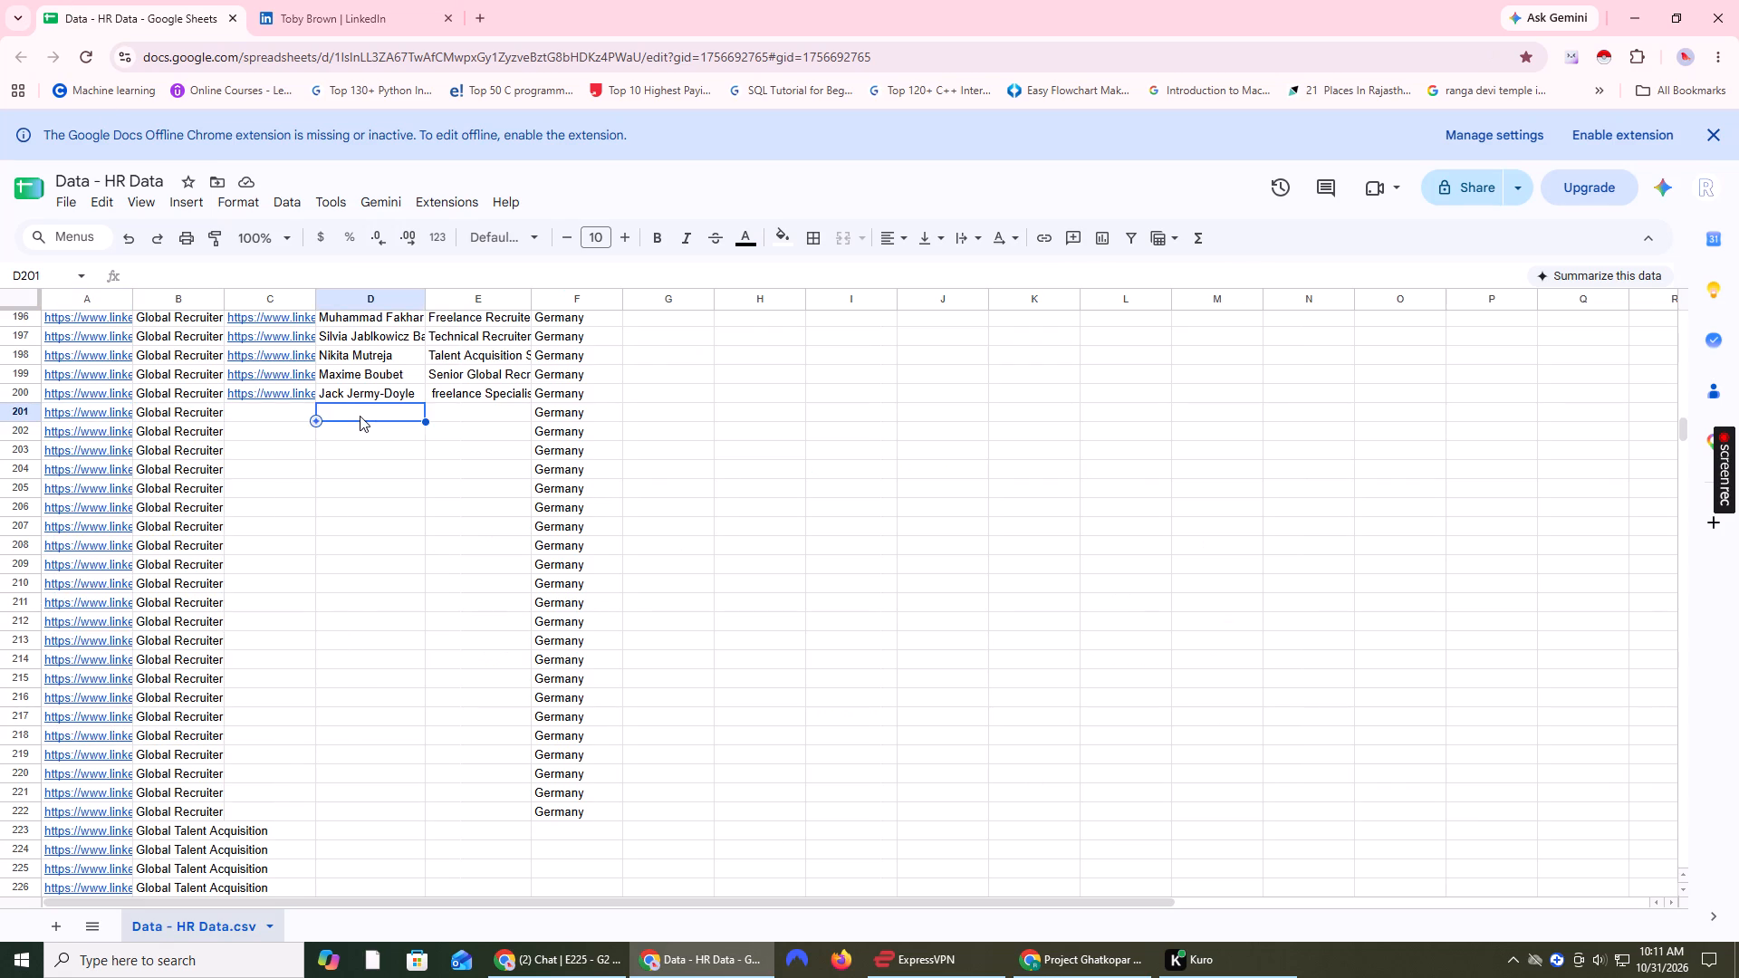
{"action": "key", "text": "ctrl+v"}
{"action": "key", "text": "Return"}
Open the company page of the current employer, Airswift, from the Experience section of the row 201 profile.
{"action": "left_click", "coordinate": [283, 0]}
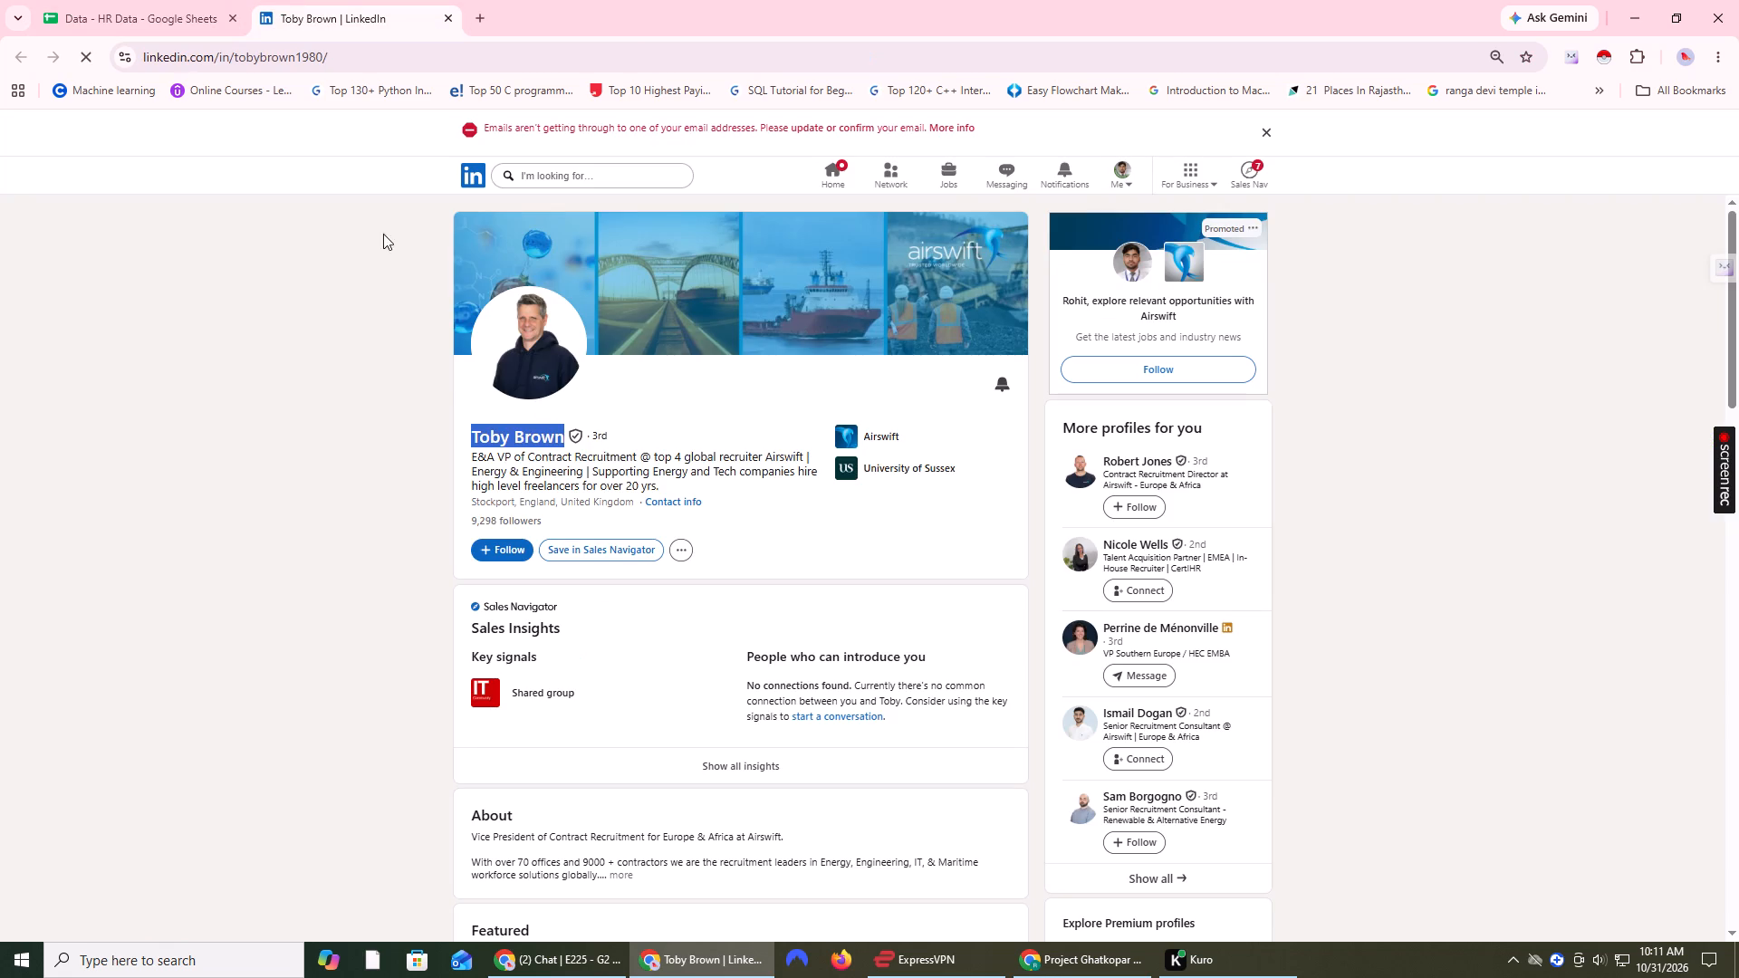
{"action": "scroll", "coordinate": [644, 485], "scroll_direction": "down", "scroll_amount": 15}
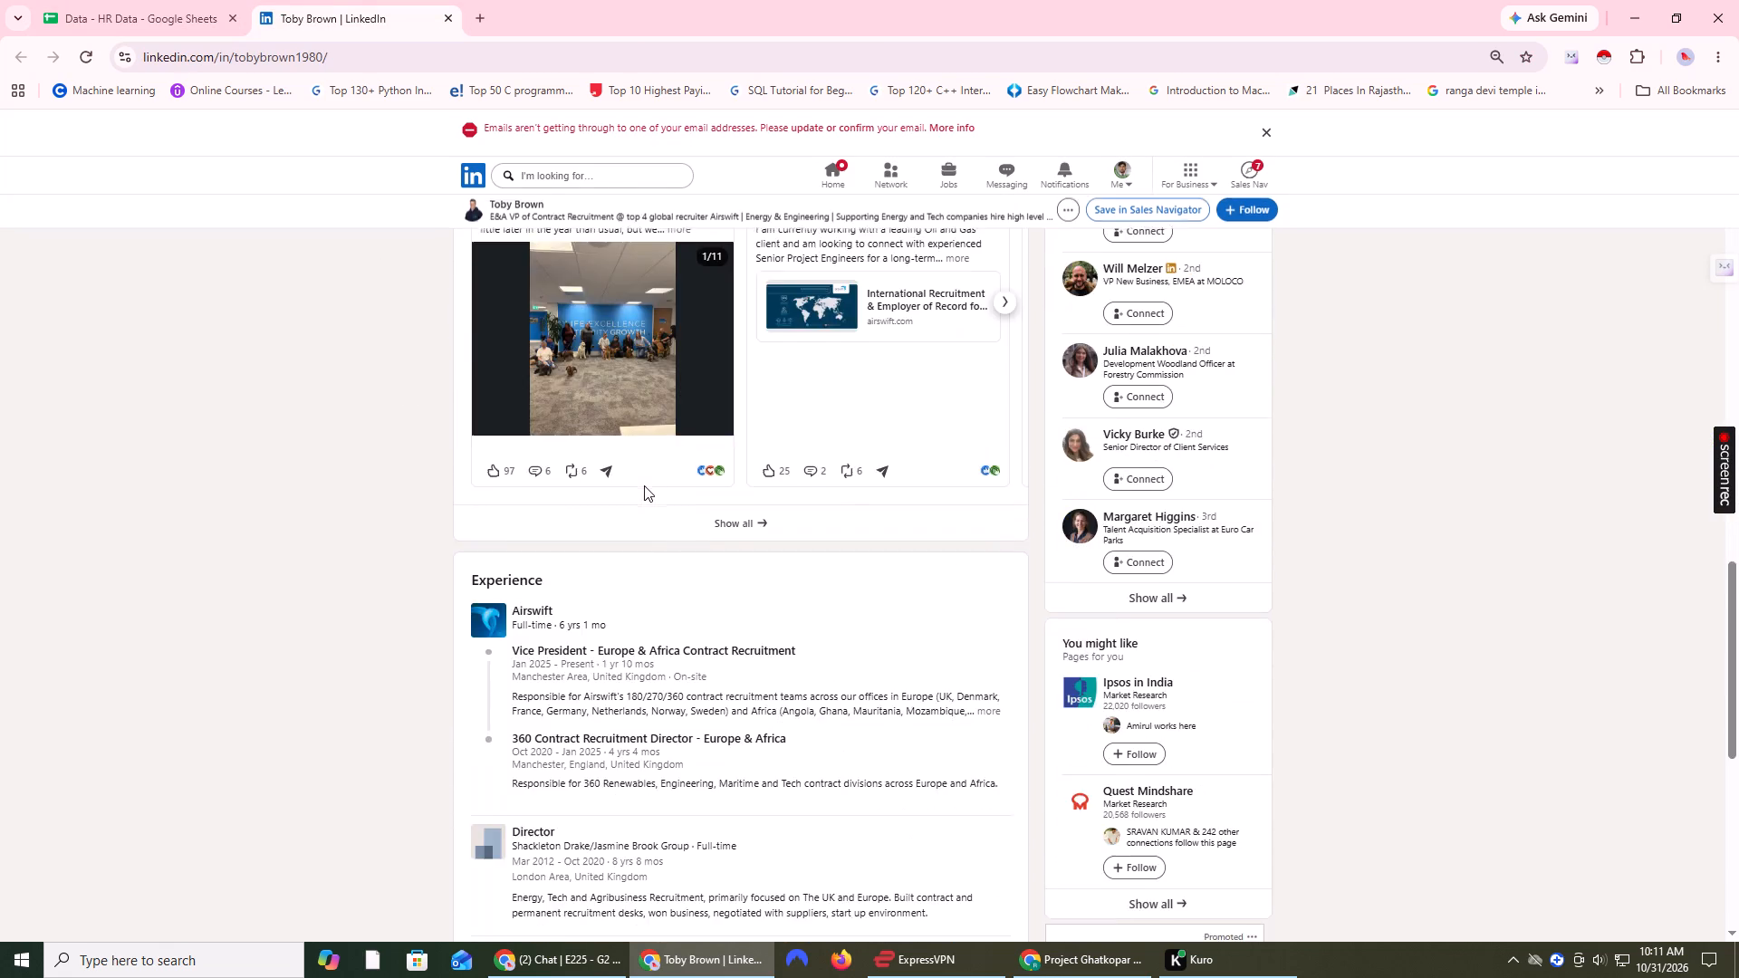
{"action": "scroll", "coordinate": [644, 485], "scroll_direction": "down", "scroll_amount": 3}
{"action": "left_click", "coordinate": [482, 279], "text": "ctrl"}
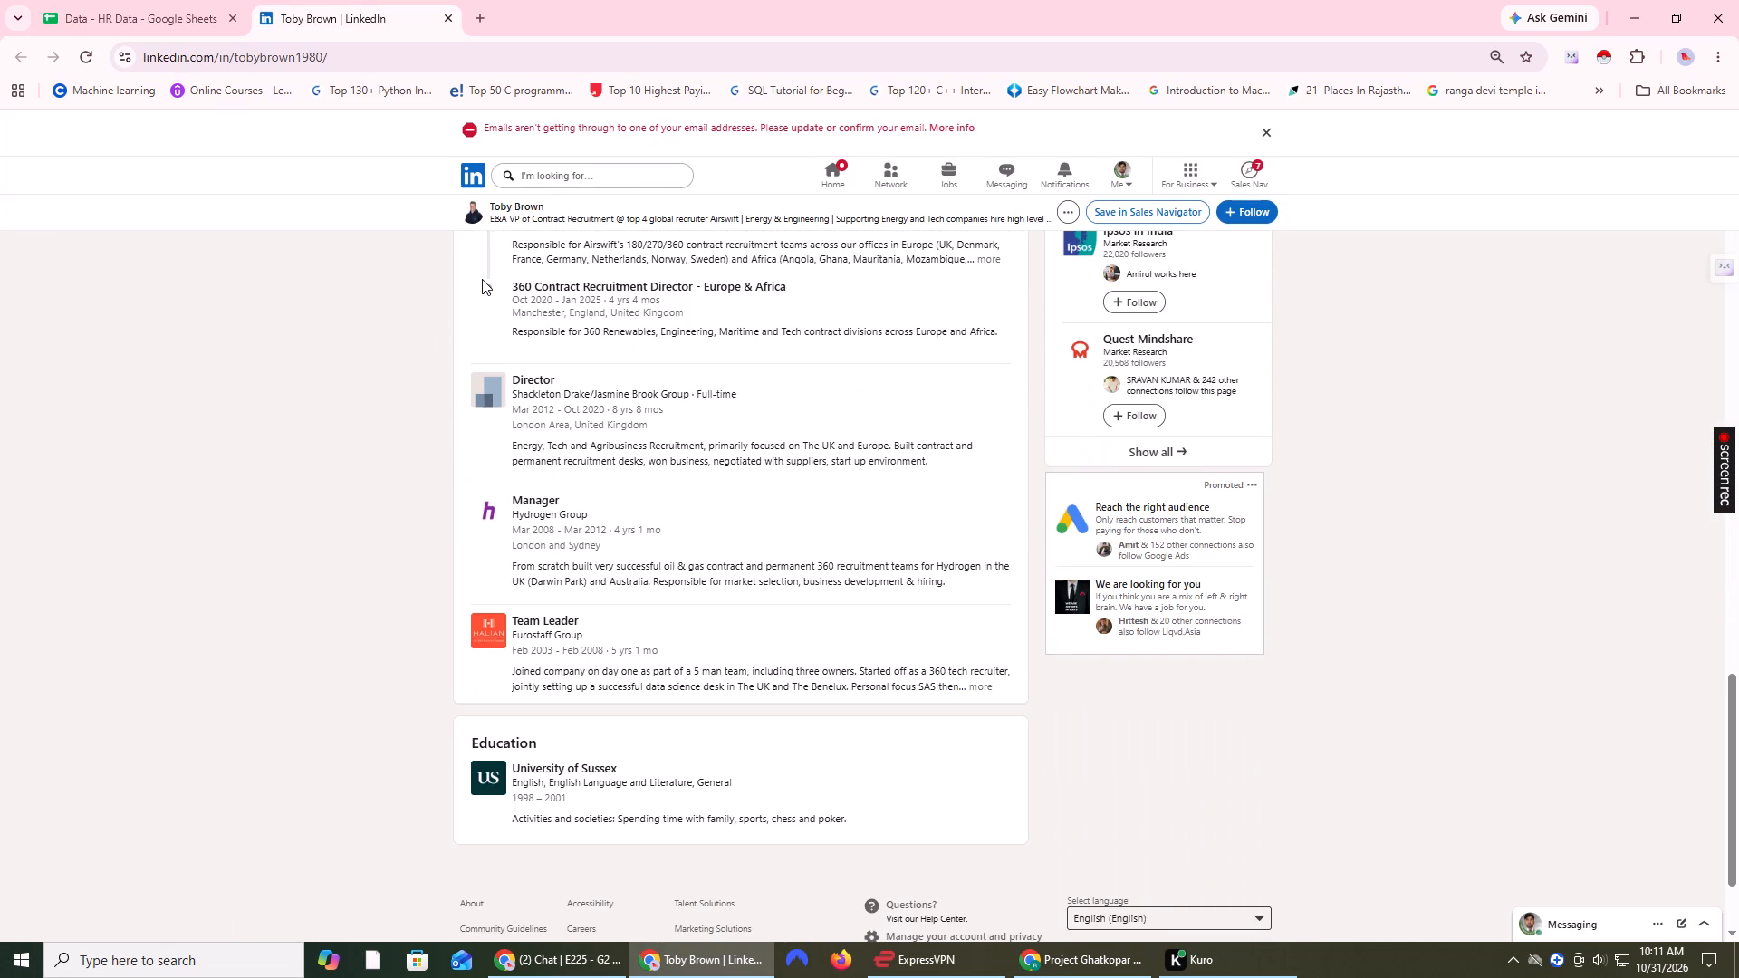
{"action": "scroll", "coordinate": [470, 452], "scroll_direction": "up", "scroll_amount": 2}
{"action": "left_click", "coordinate": [493, 355], "text": "ctrl"}
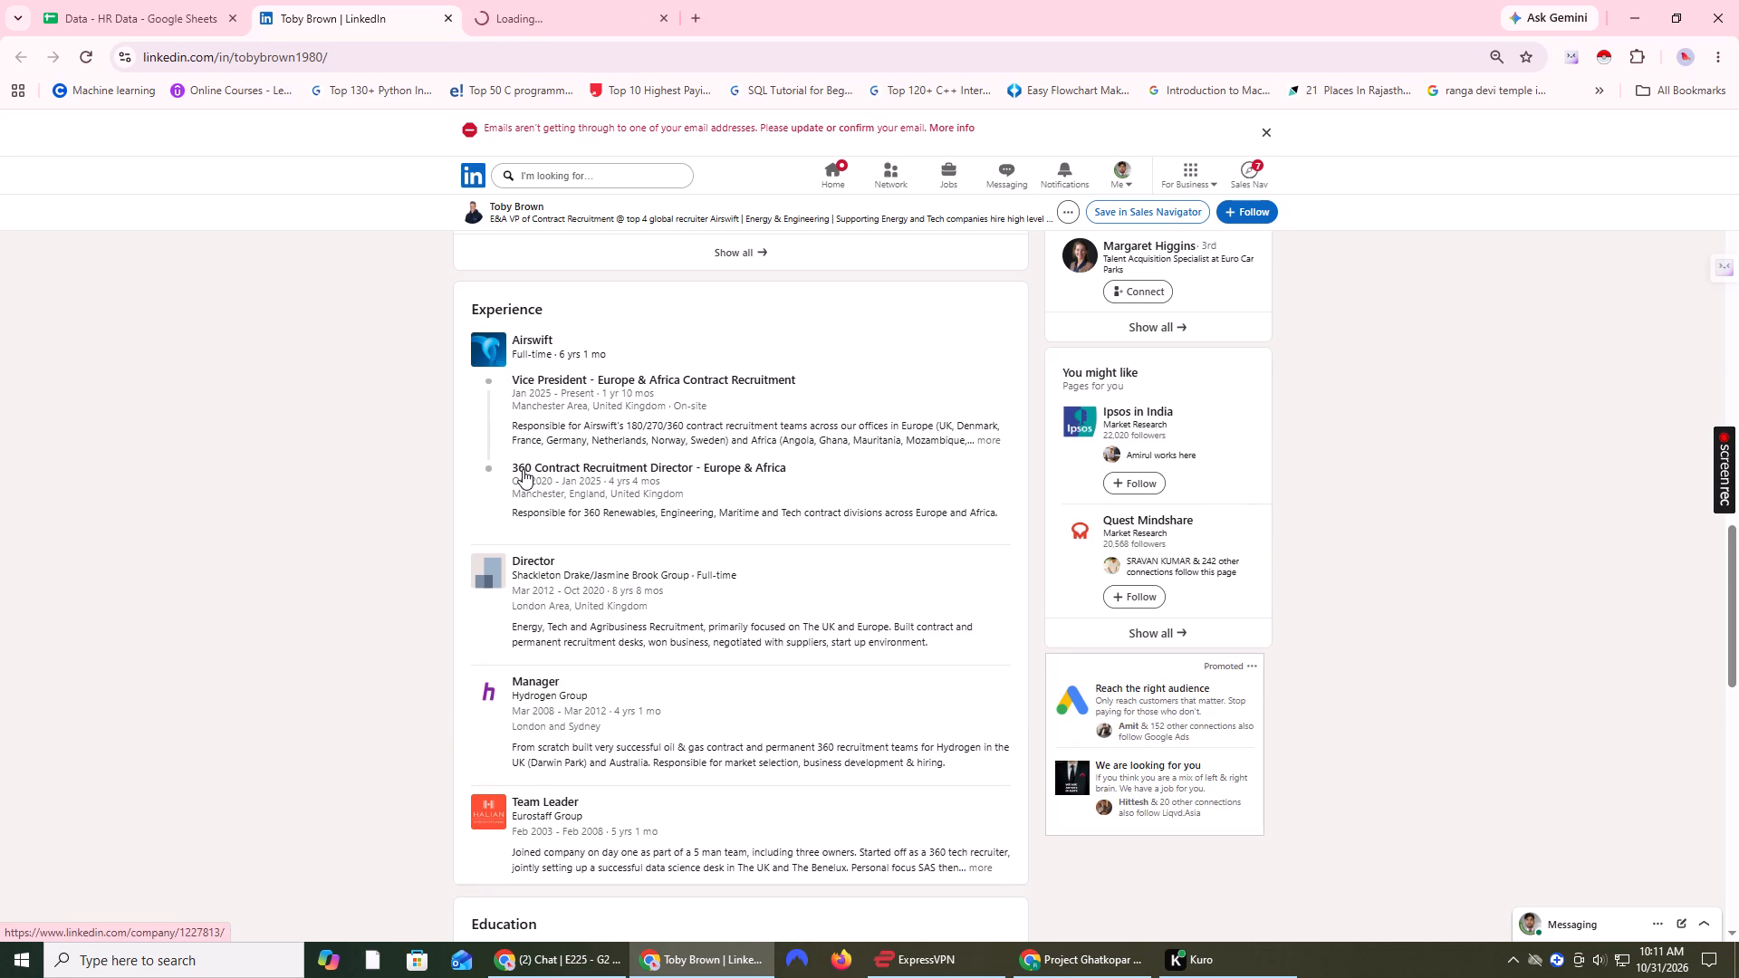
Copy the current job title "Vice President - Europe & Africa Contract Recruitment" from the profile into E201.
{"action": "left_click_drag", "start_coordinate": [507, 376], "coordinate": [541, 376]}
{"action": "left_click_drag", "start_coordinate": [541, 376], "coordinate": [595, 376]}
{"action": "left_click", "coordinate": [346, 382]}
{"action": "left_click_drag", "start_coordinate": [502, 374], "coordinate": [804, 379]}
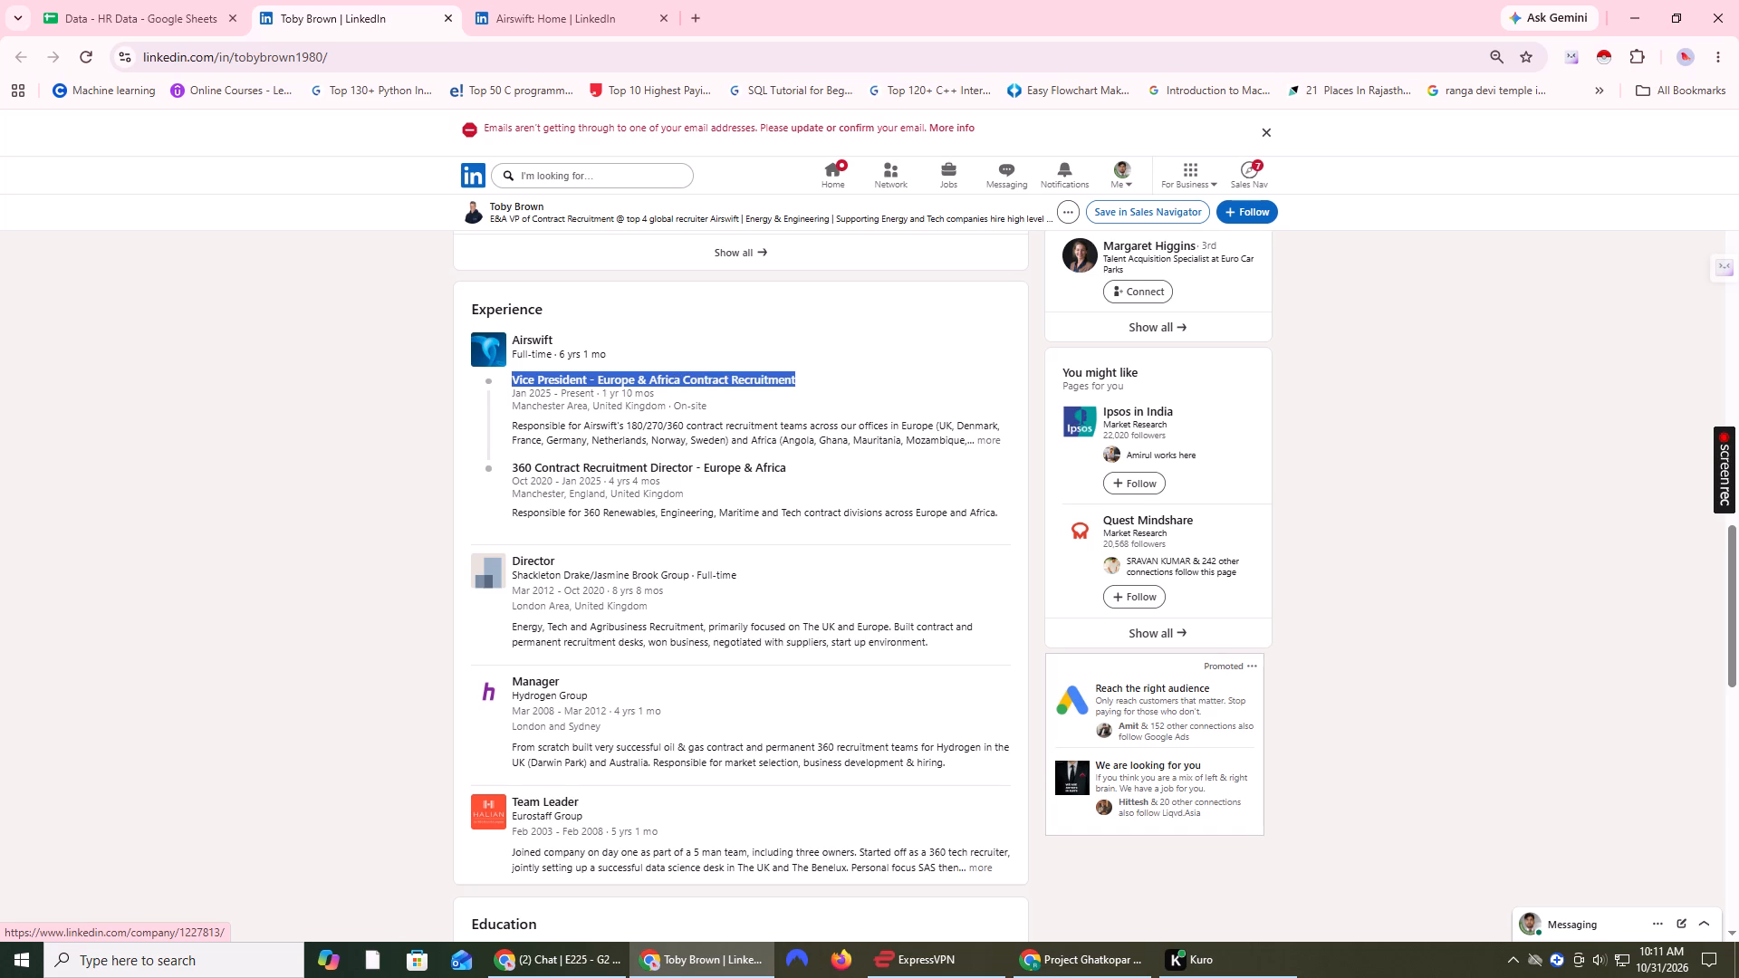
{"action": "left_click_drag", "start_coordinate": [804, 379], "coordinate": [806, 379]}
{"action": "key", "text": "ctrl+c"}
{"action": "left_click", "coordinate": [158, 0]}
{"action": "double_click", "coordinate": [447, 416]}
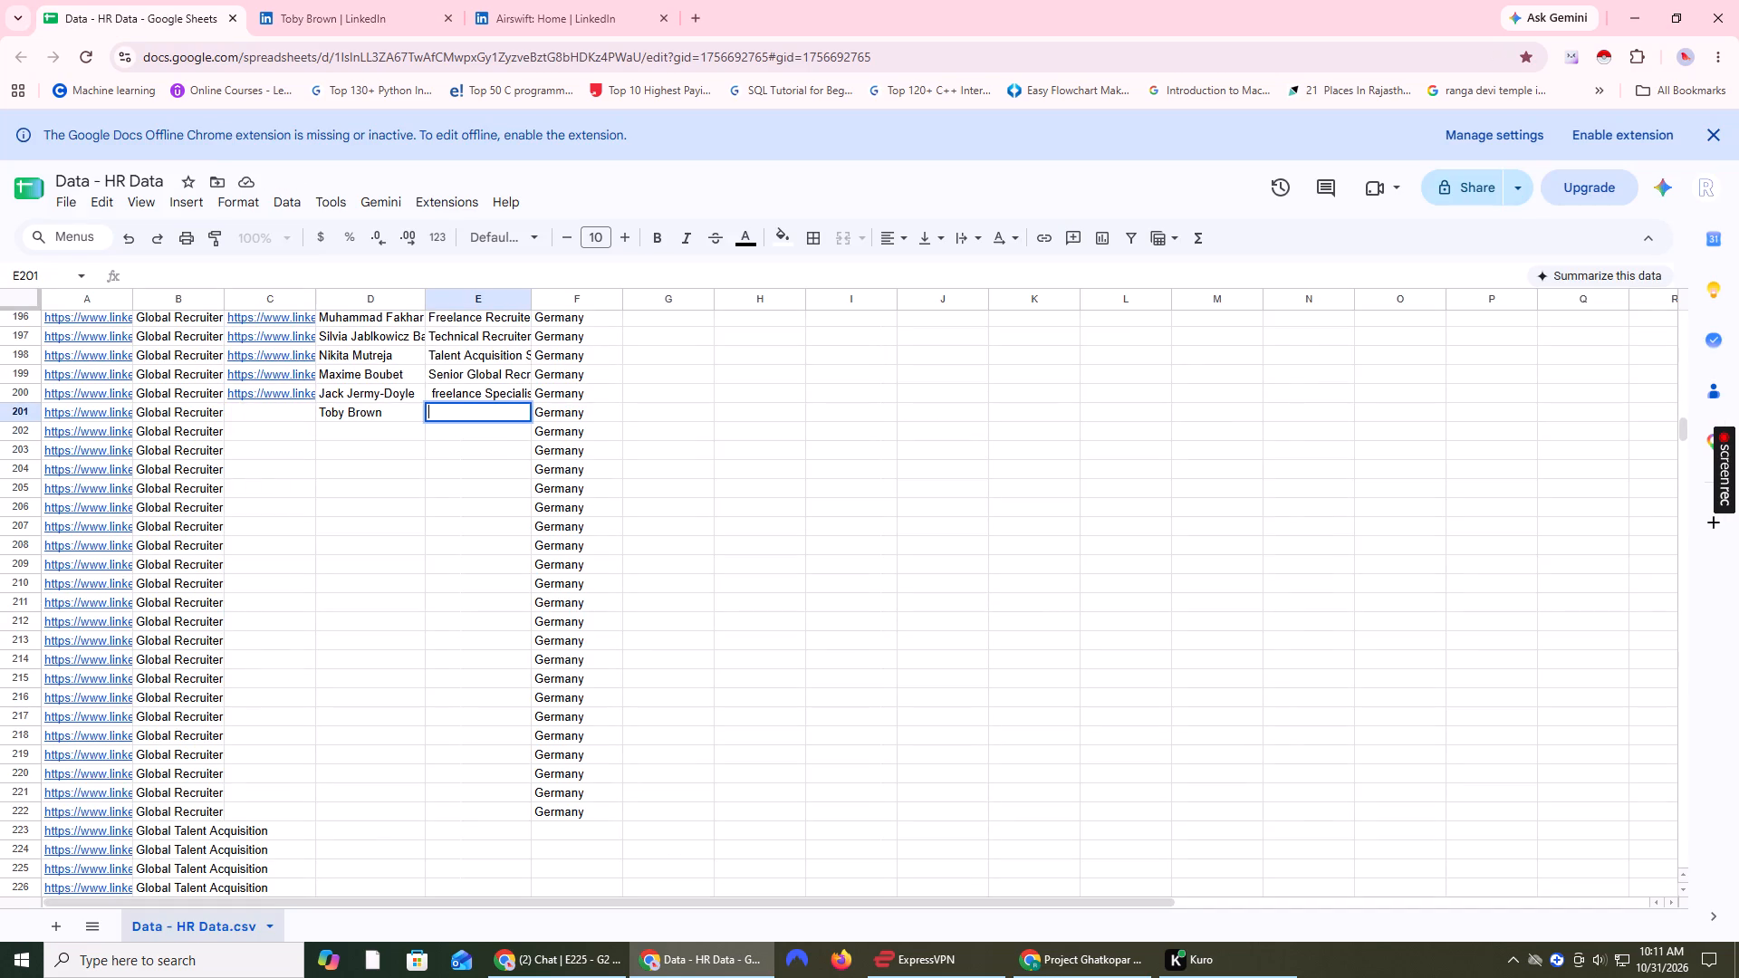
{"action": "key", "text": "ctrl+v"}
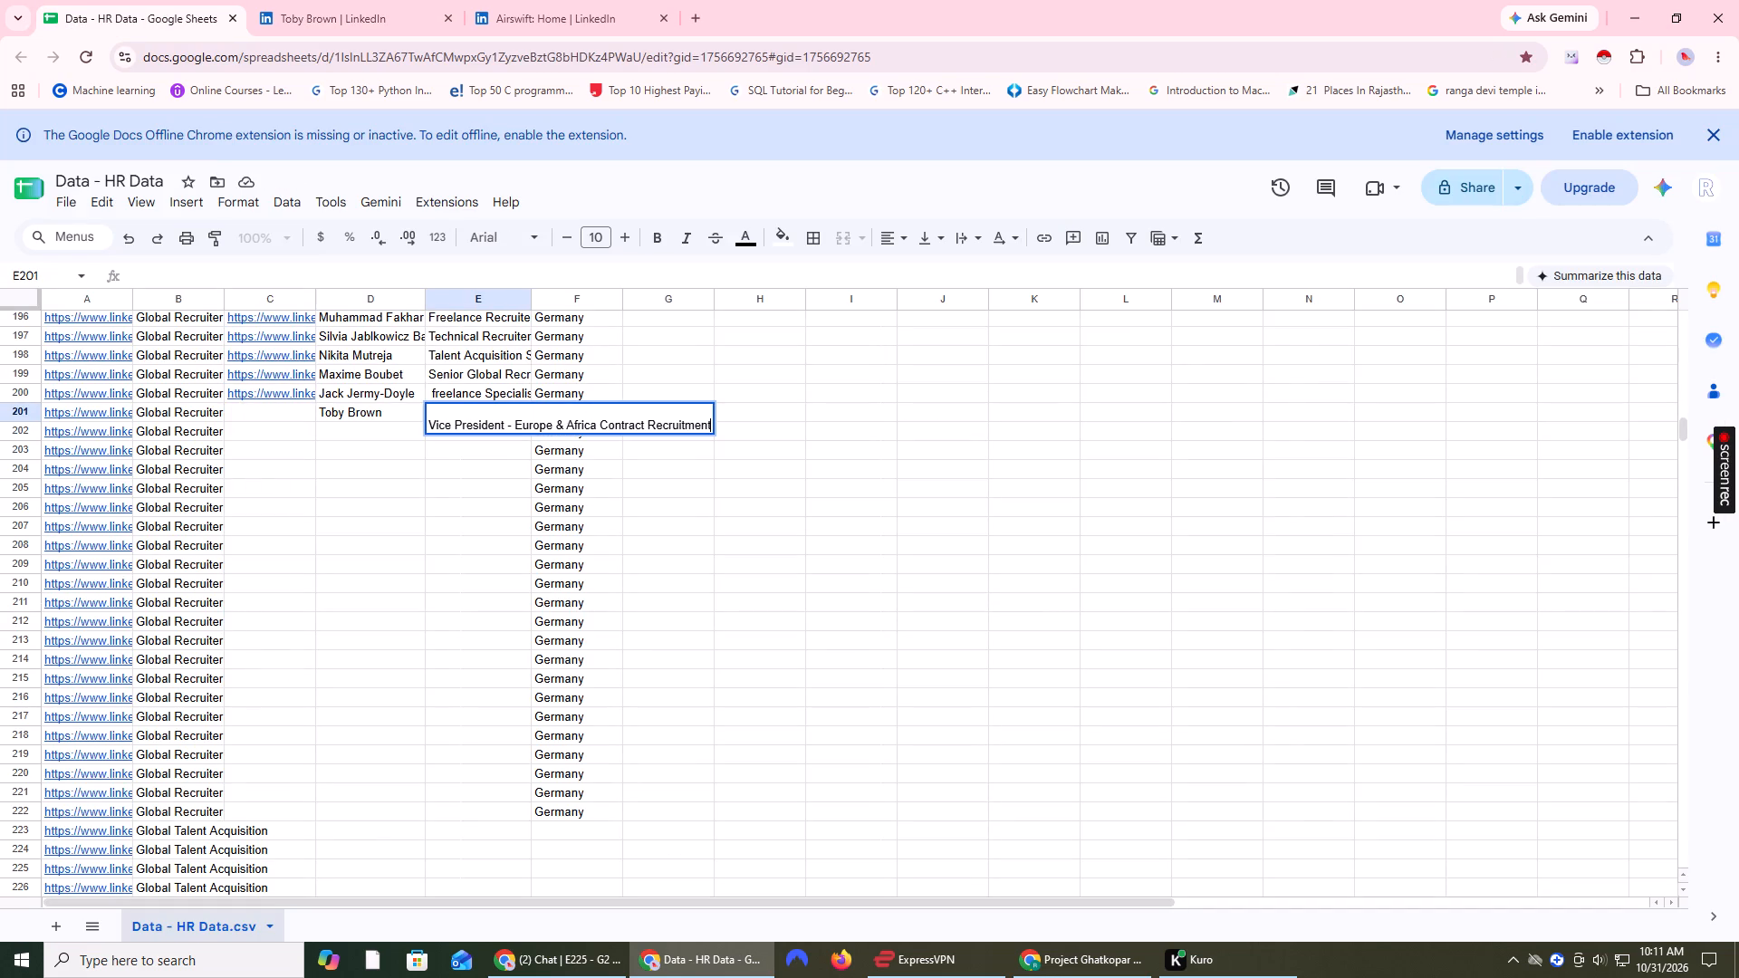
Remove the line break before the job title in E201 and commit the entry.
{"action": "left_click", "coordinate": [430, 421]}
{"action": "key", "text": "BackSpace"}
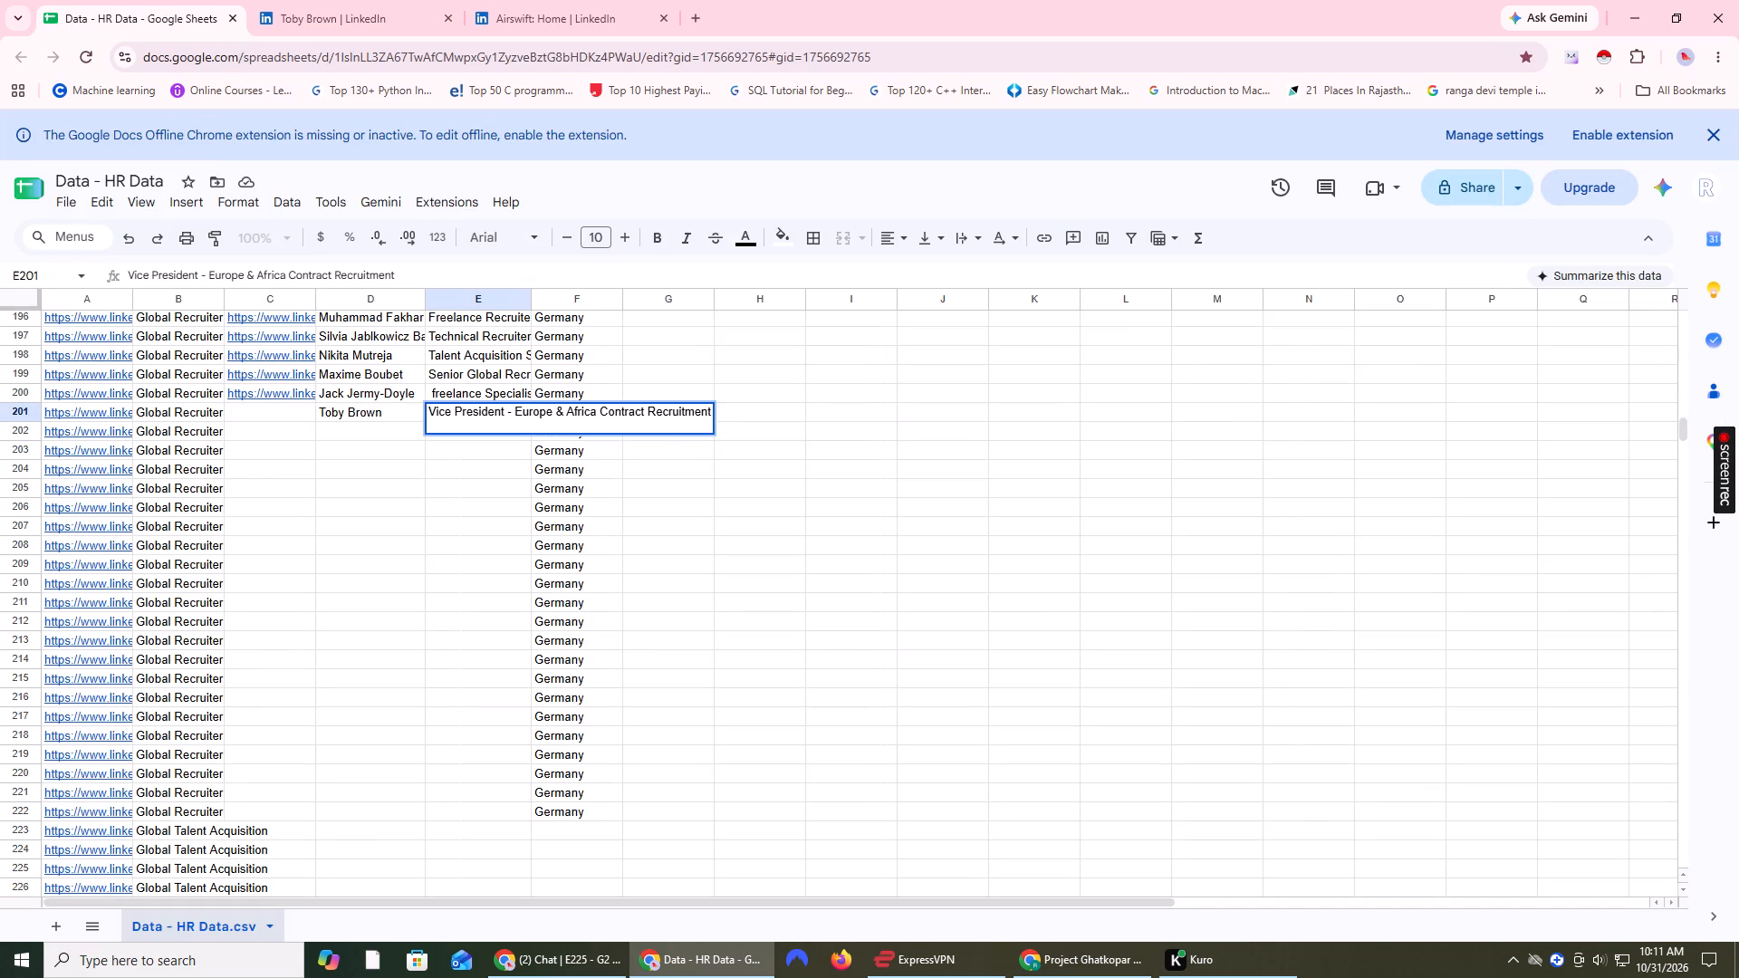
{"action": "left_click", "coordinate": [679, 411]}
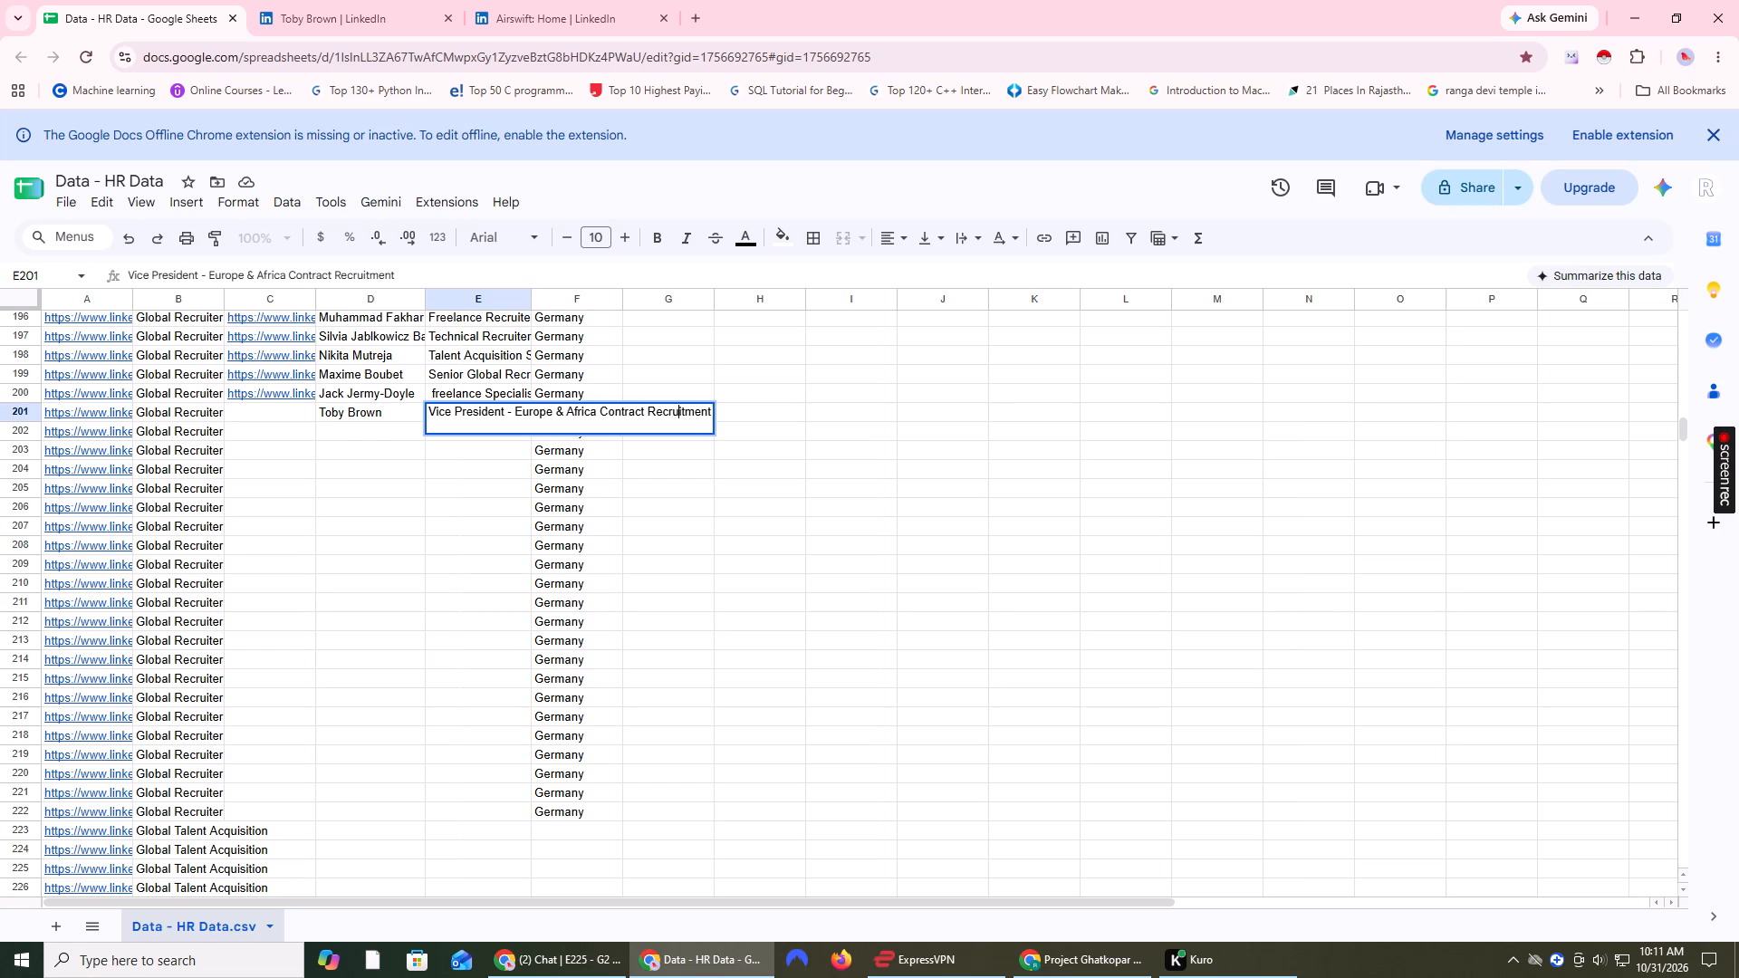
{"action": "left_click", "coordinate": [711, 412]}
{"action": "left_click", "coordinate": [708, 408]}
{"action": "key", "text": "Right"}
{"action": "key", "text": "Return"}
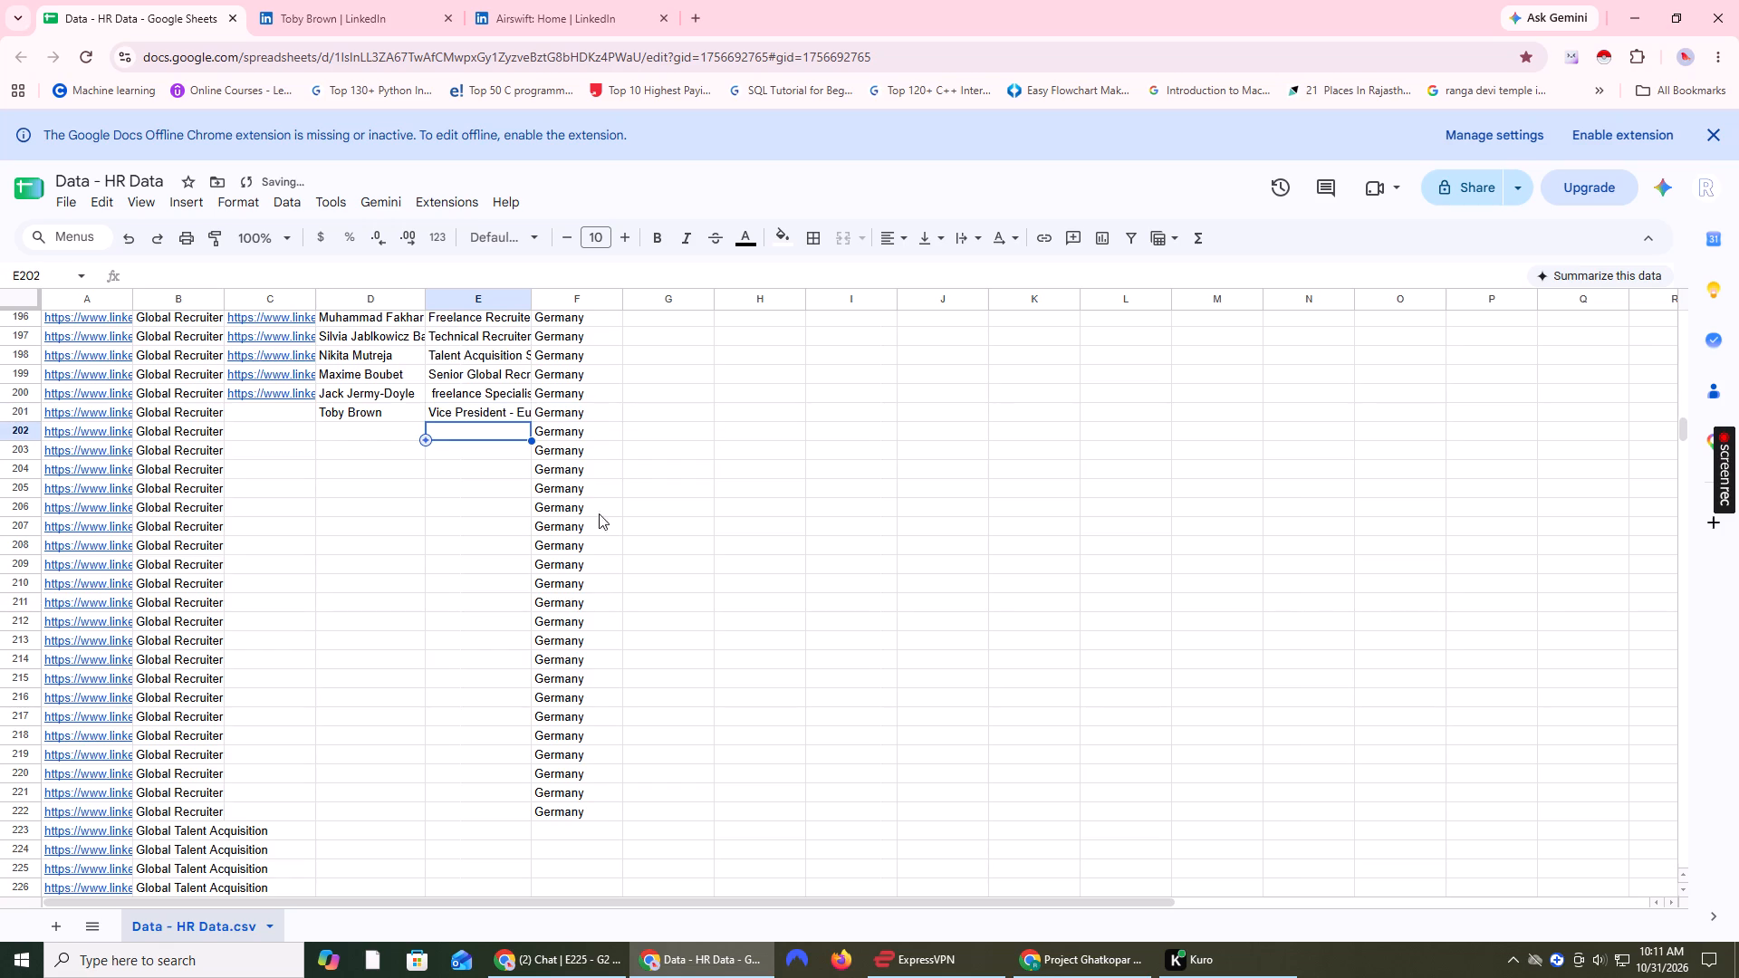
Copy the web address of Airswift's LinkedIn company page into C201.
{"action": "left_click", "coordinate": [535, 0]}
{"action": "left_click", "coordinate": [468, 63]}
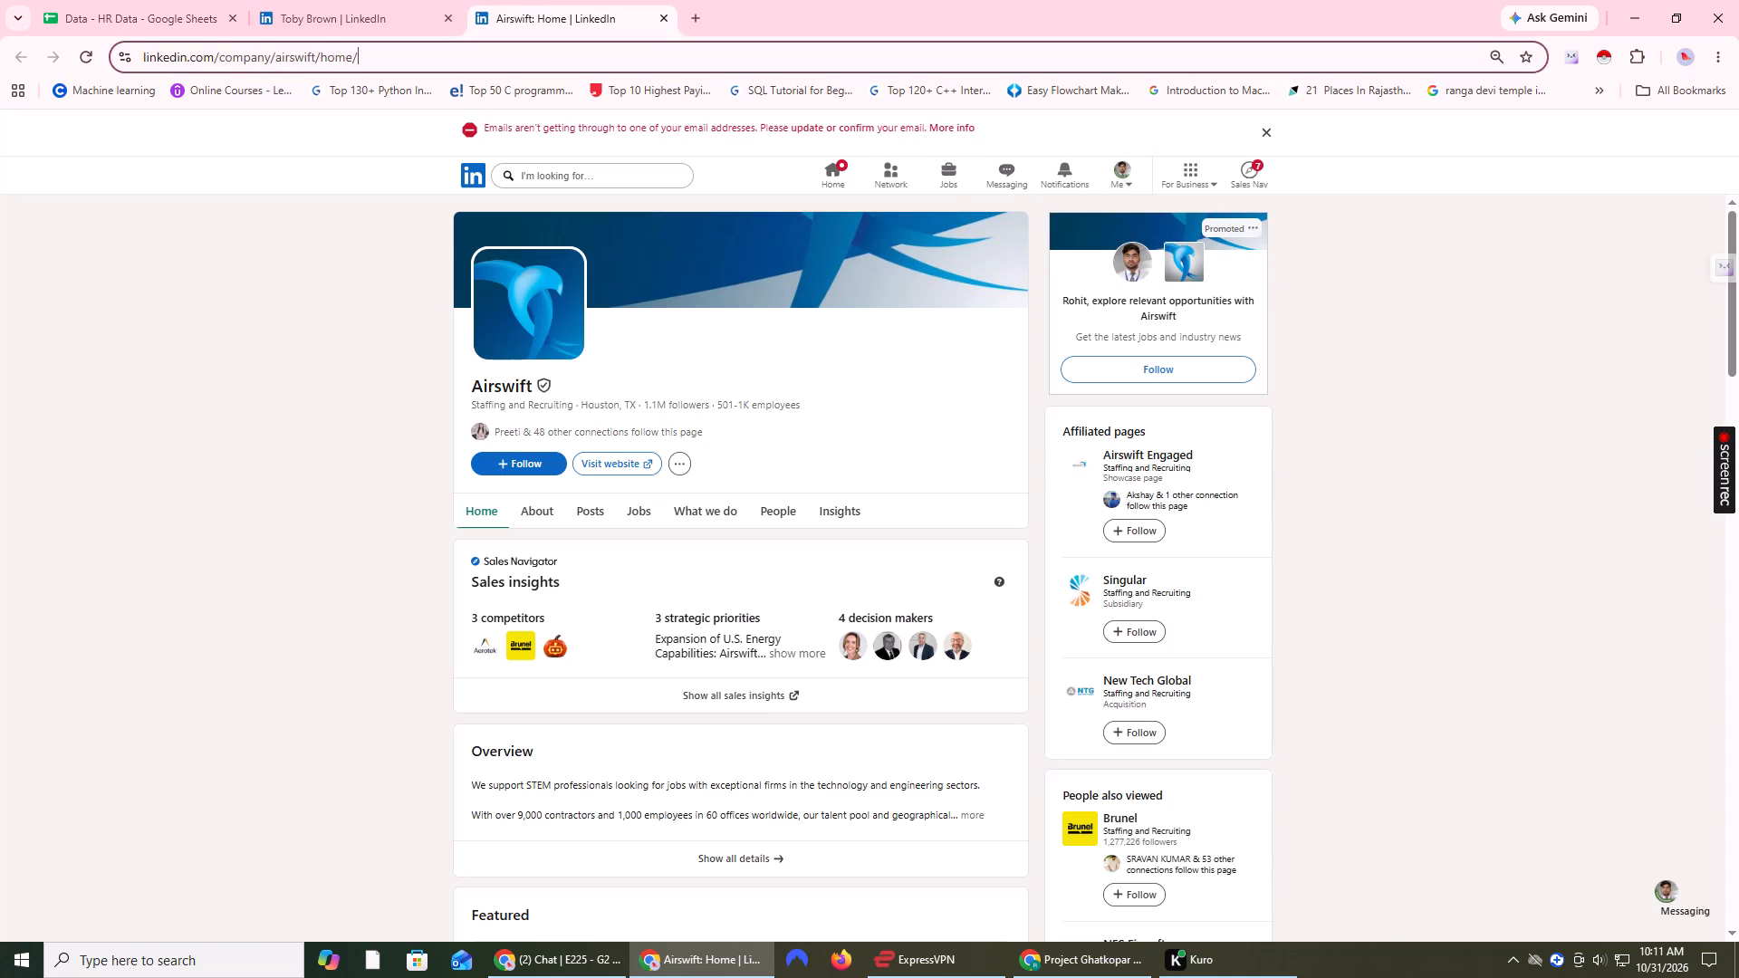
{"action": "key", "text": "ctrl+c"}
{"action": "left_click", "coordinate": [179, 0]}
{"action": "double_click", "coordinate": [269, 415]}
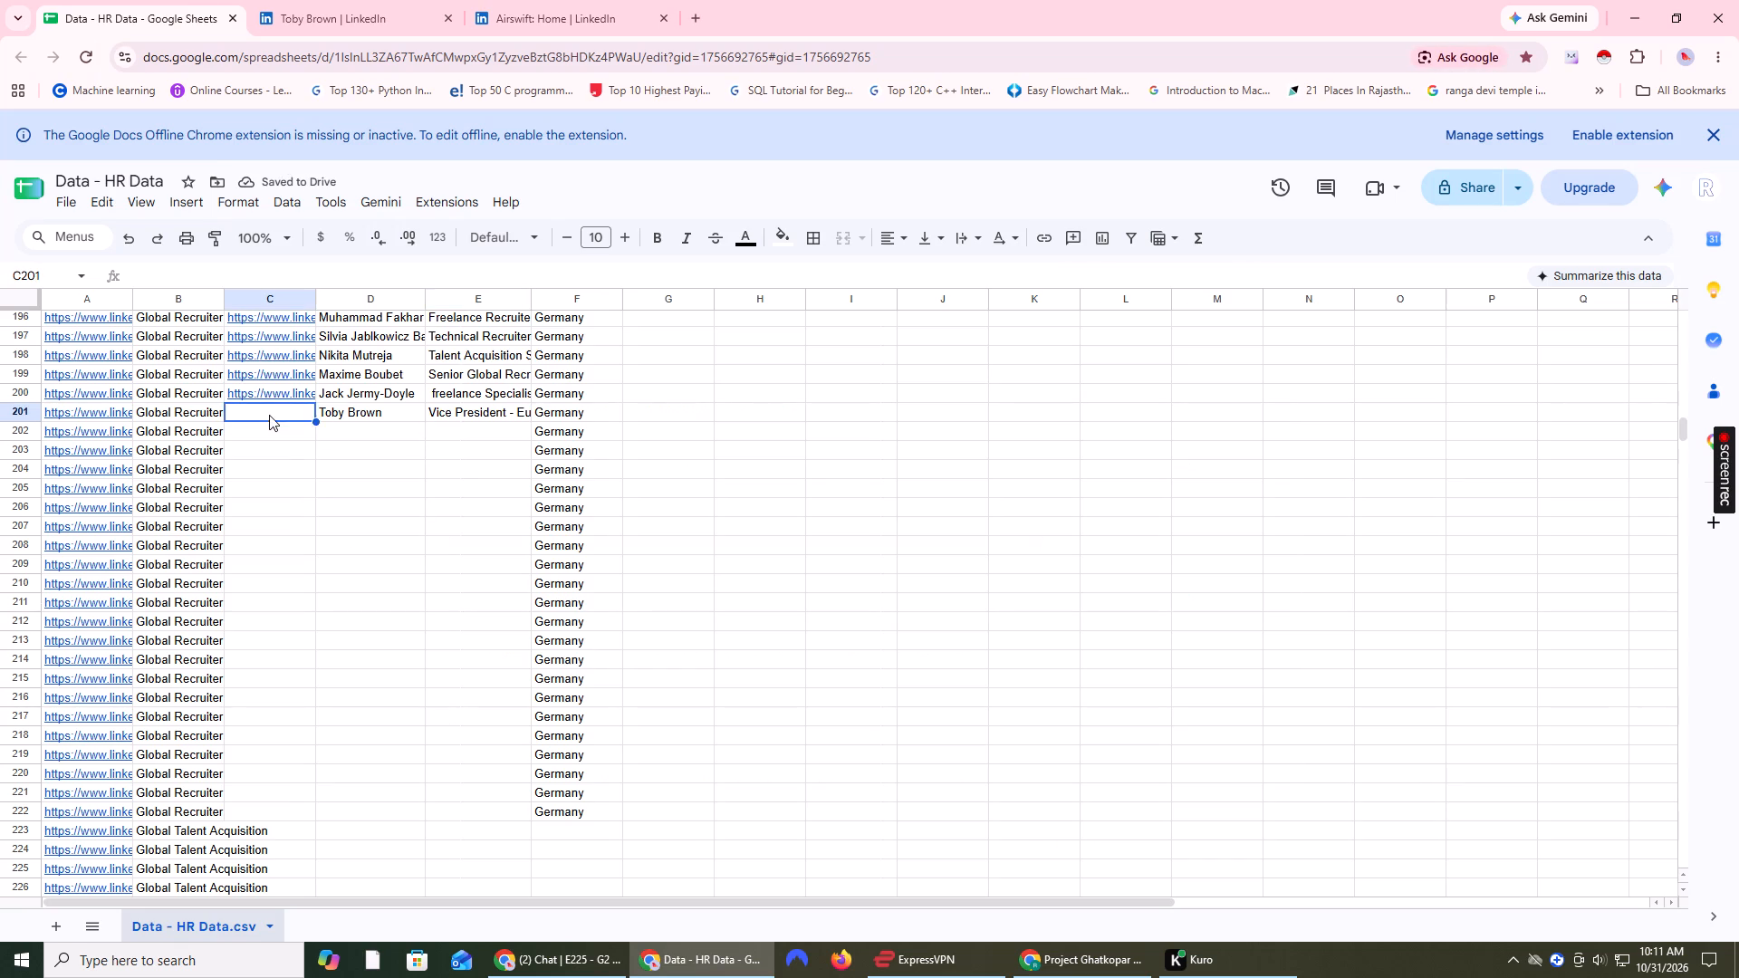
{"action": "key", "text": "ctrl+v"}
{"action": "key", "text": "ctrl+Return"}
{"action": "left_click", "coordinate": [278, 471]}
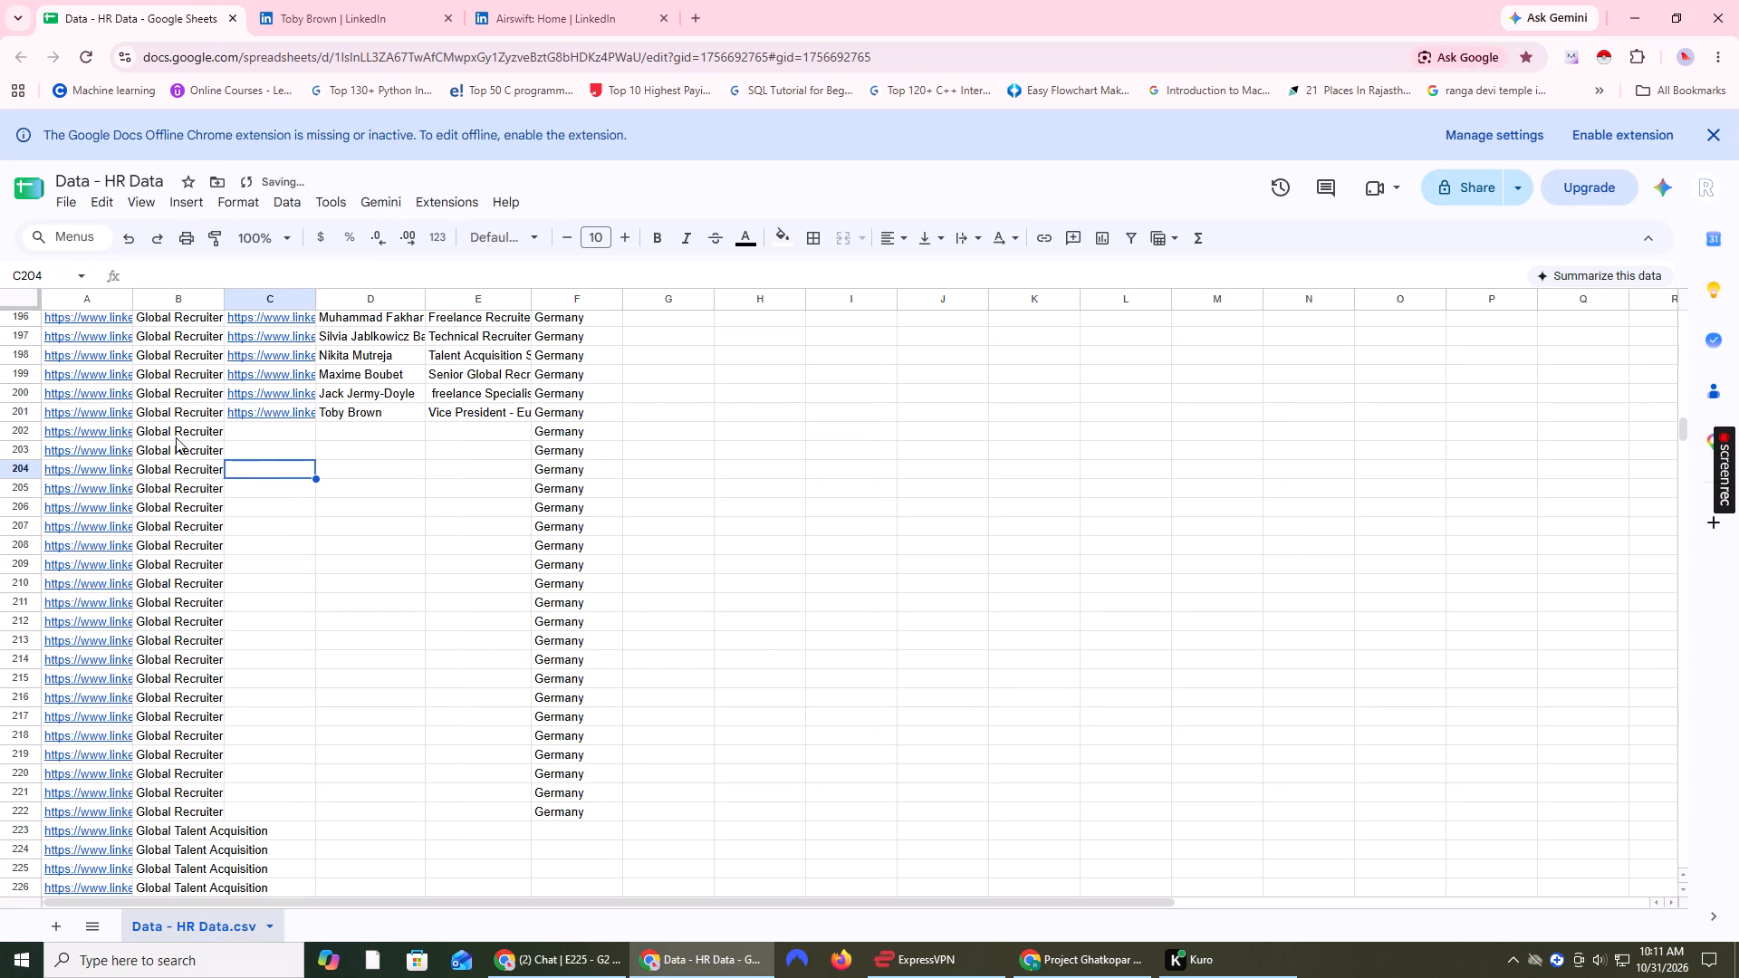
Open the LinkedIn profile linked in A202 and close the previous profile and Airswift pages.
{"action": "left_click", "coordinate": [86, 430]}
{"action": "left_click", "coordinate": [128, 463]}
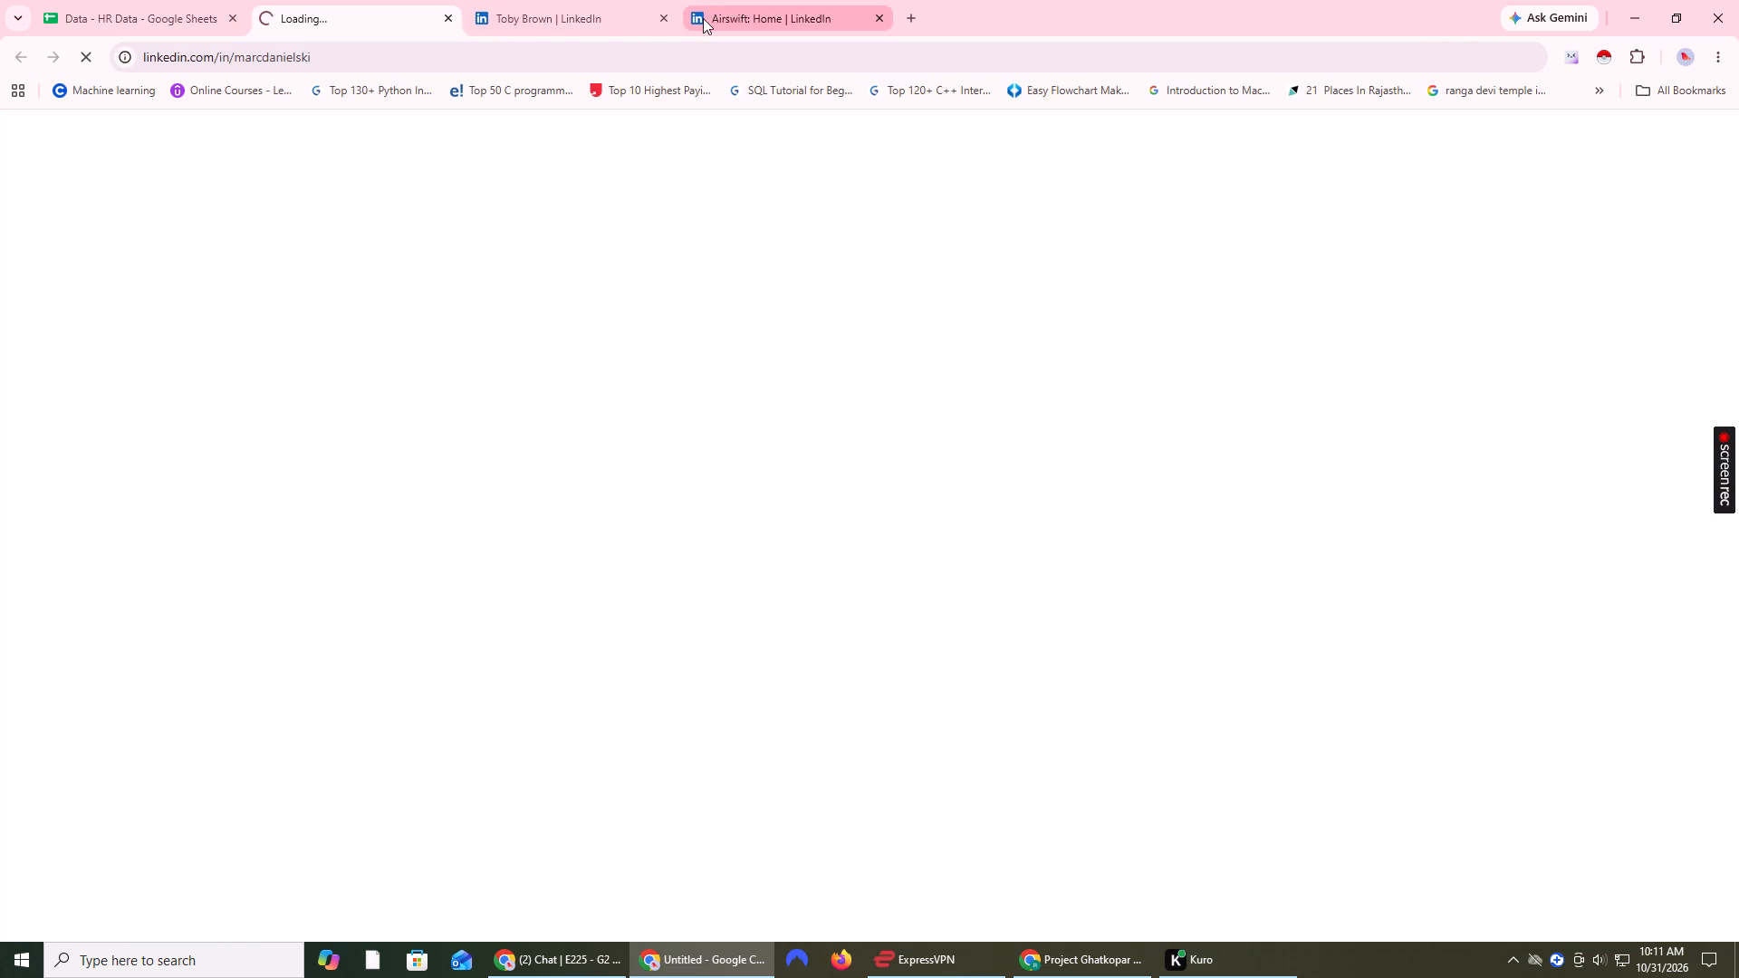
{"action": "left_click", "coordinate": [668, 21]}
{"action": "left_click", "coordinate": [668, 21]}
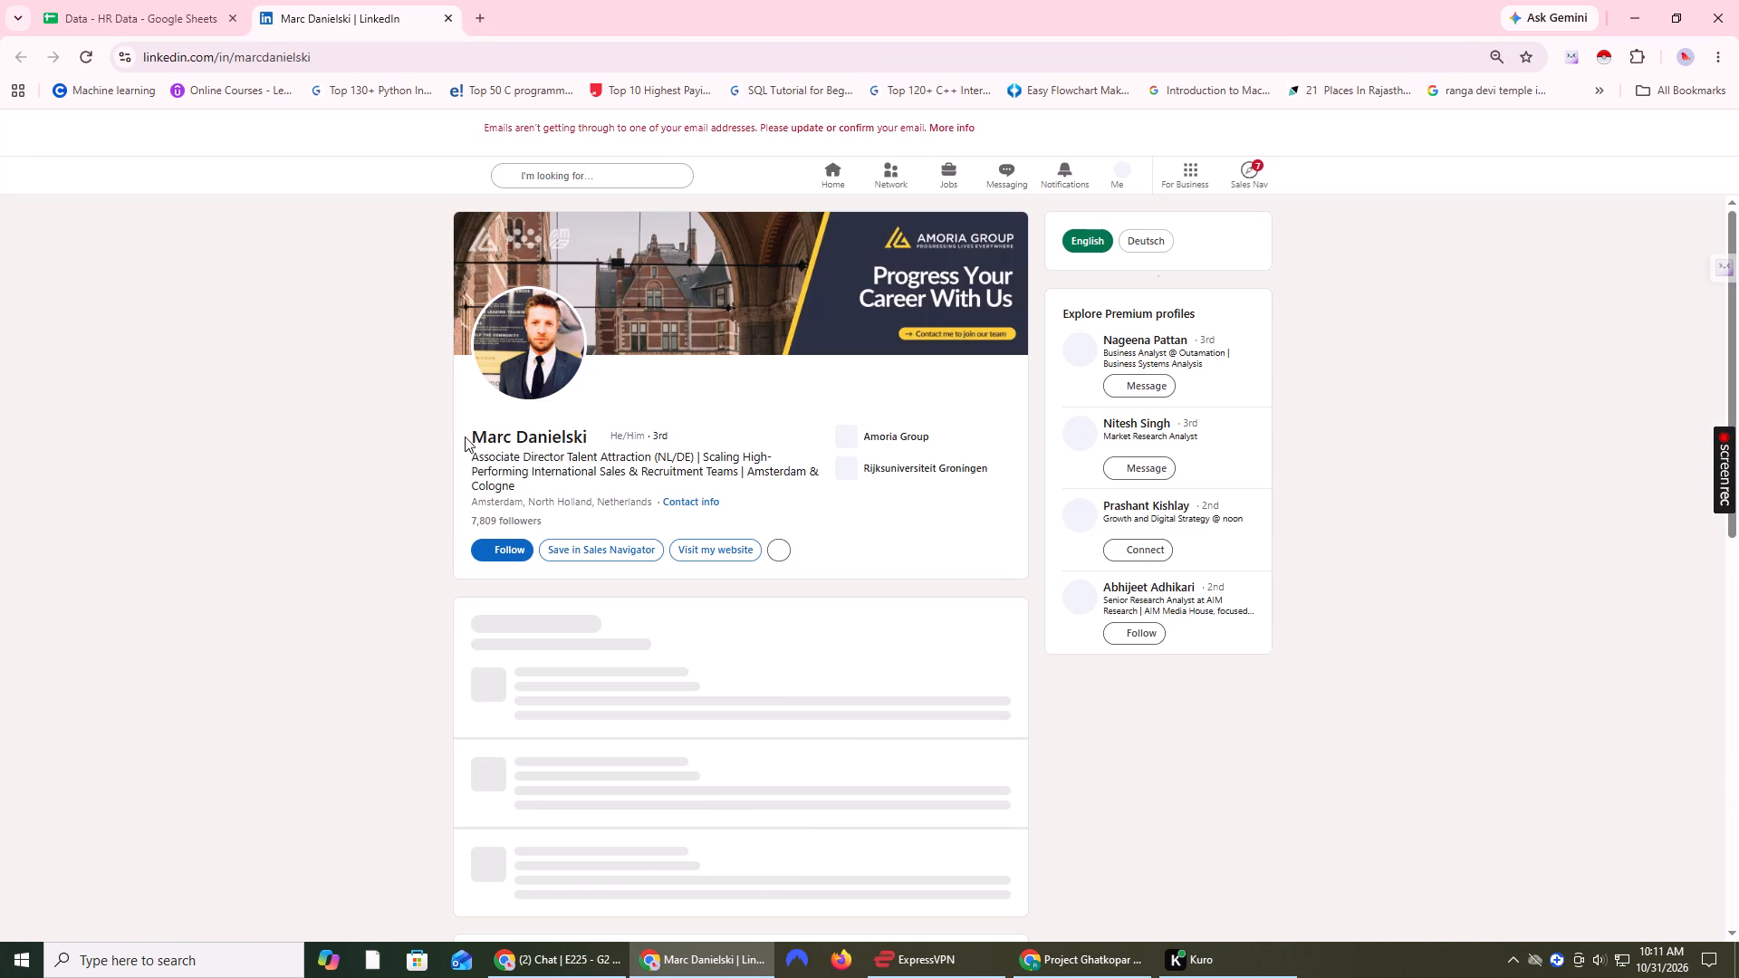
Copy the profile owner's name from the newly opened LinkedIn profile into D202.
{"action": "left_click_drag", "start_coordinate": [465, 436], "coordinate": [577, 431]}
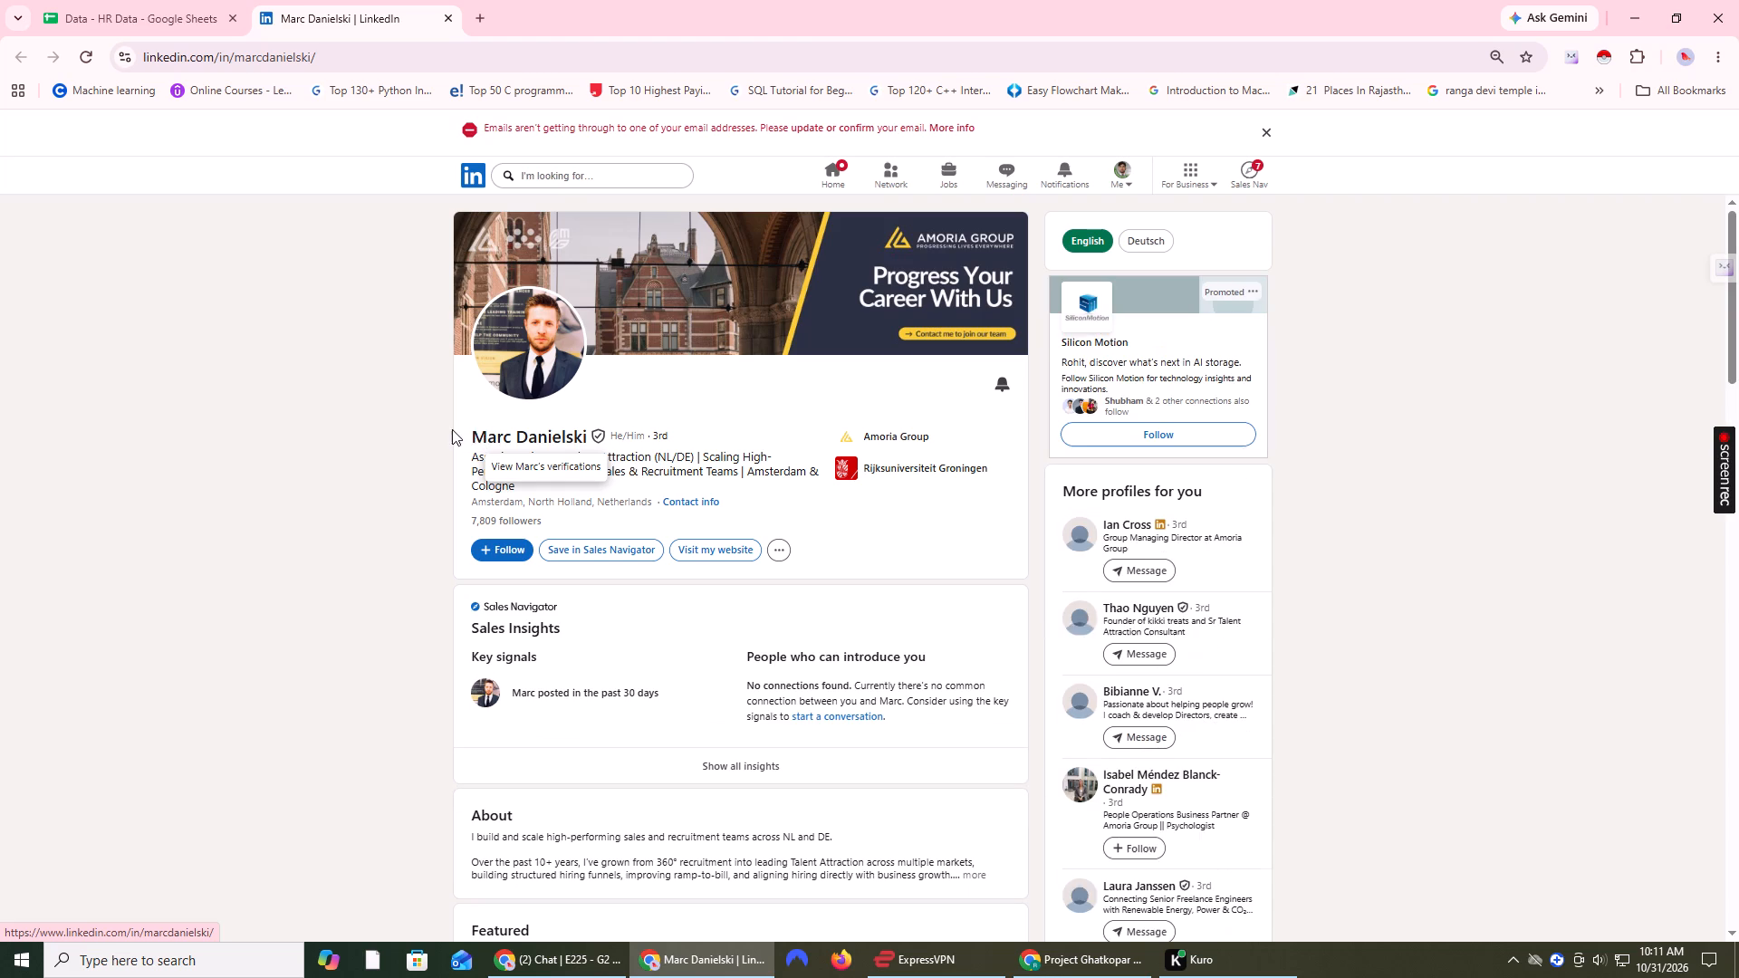
{"action": "left_click_drag", "start_coordinate": [452, 429], "coordinate": [588, 433]}
{"action": "key", "text": "ctrl+c"}
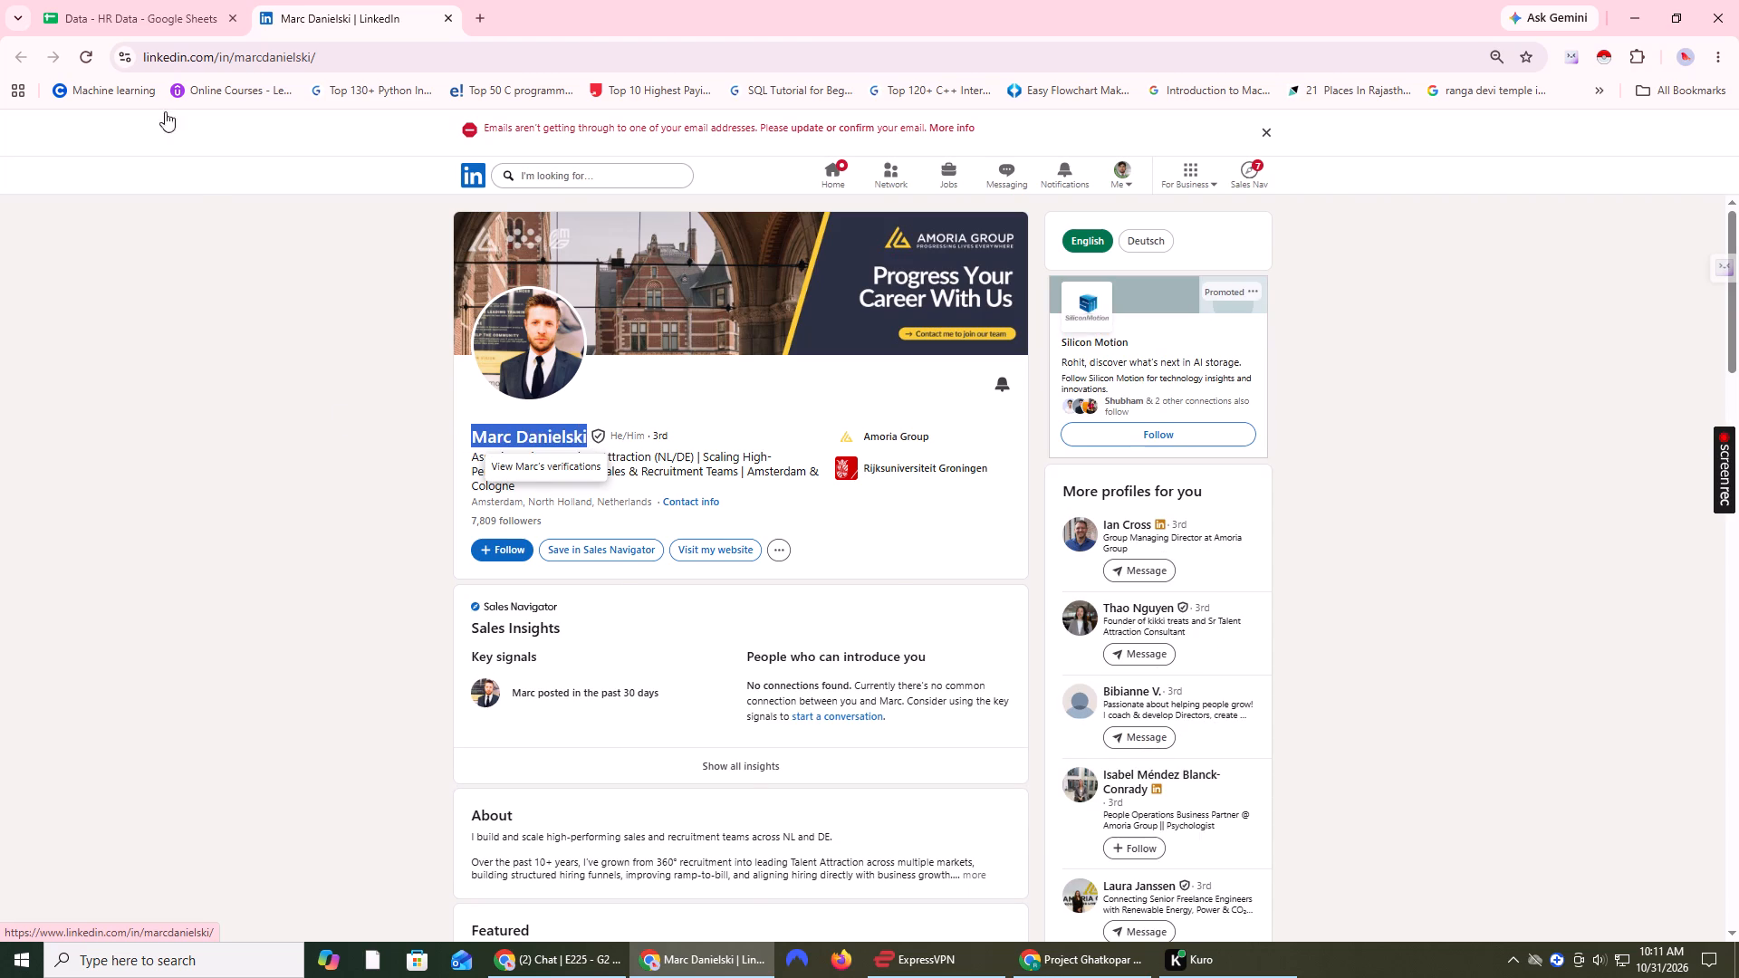
{"action": "left_click", "coordinate": [120, 0]}
{"action": "double_click", "coordinate": [356, 435]}
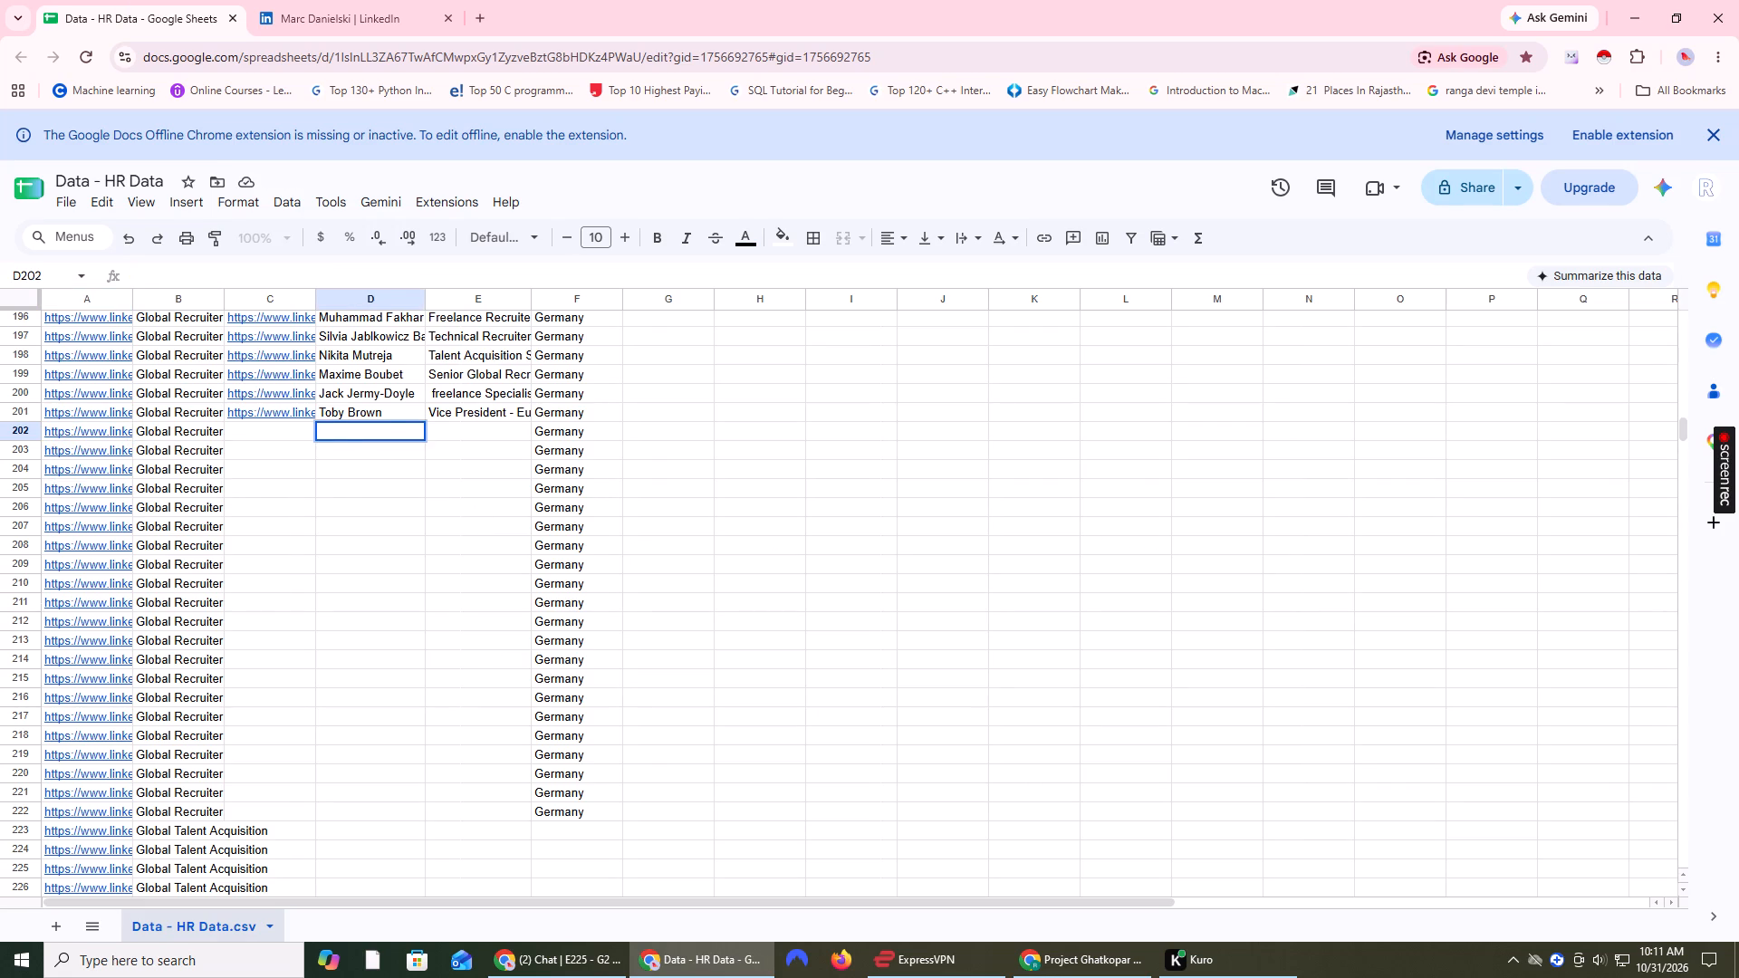
{"action": "key", "text": "ctrl+v"}
{"action": "key", "text": "Return"}
Open the company page of the current employer, Amoria Group, from the Experience section of the row 202 profile.
{"action": "left_click", "coordinate": [337, 0]}
{"action": "scroll", "coordinate": [646, 559], "scroll_direction": "down", "scroll_amount": 5}
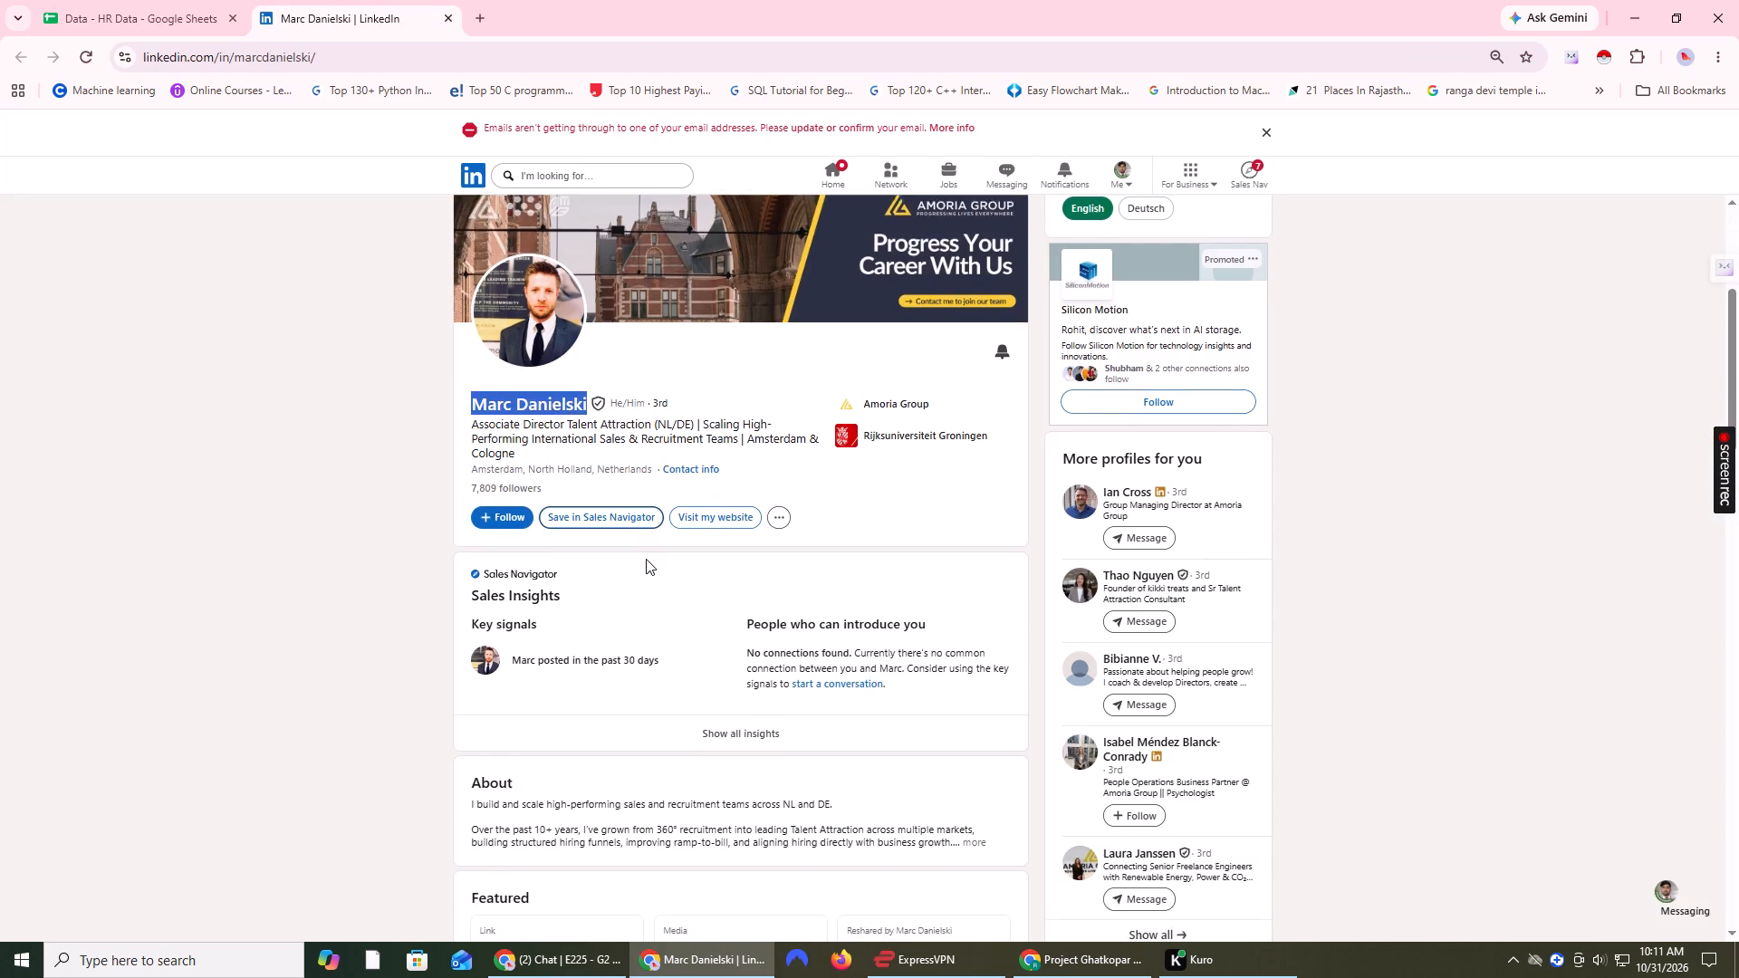
{"action": "scroll", "coordinate": [646, 559], "scroll_direction": "down", "scroll_amount": 10}
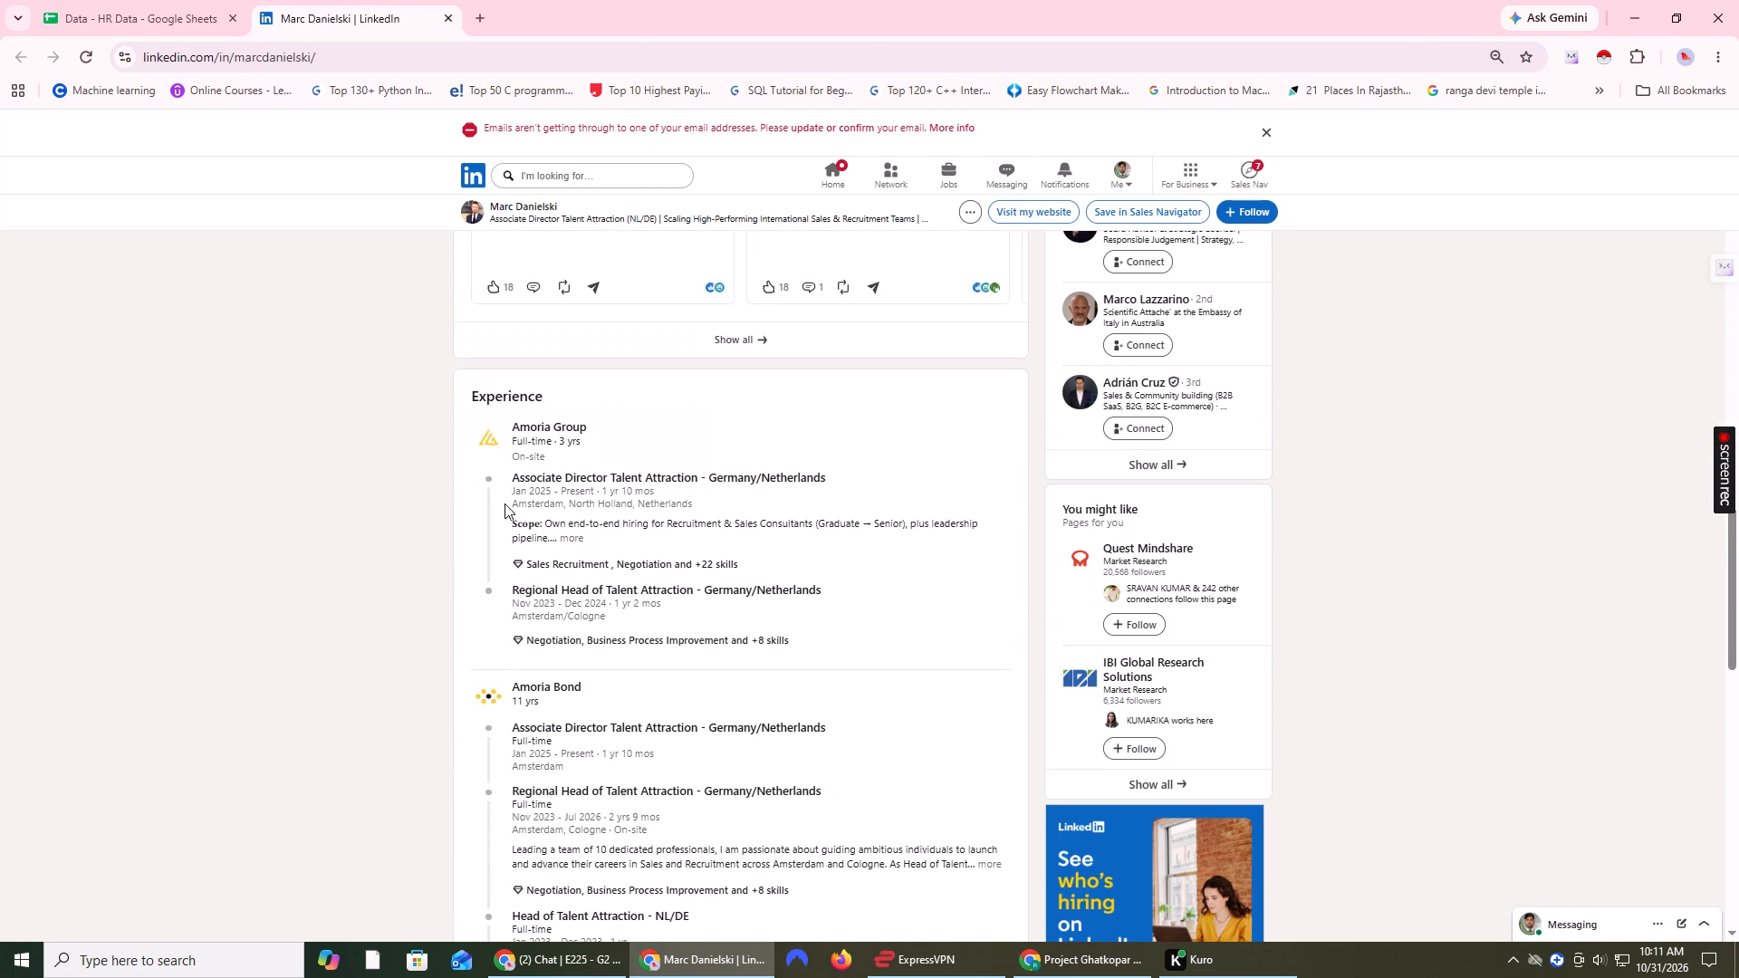
{"action": "left_click", "coordinate": [482, 440], "text": "ctrl"}
Copy the job title "Associate Director Talent Attraction", without the countries, from the profile into E202.
{"action": "left_click_drag", "start_coordinate": [506, 480], "coordinate": [700, 480]}
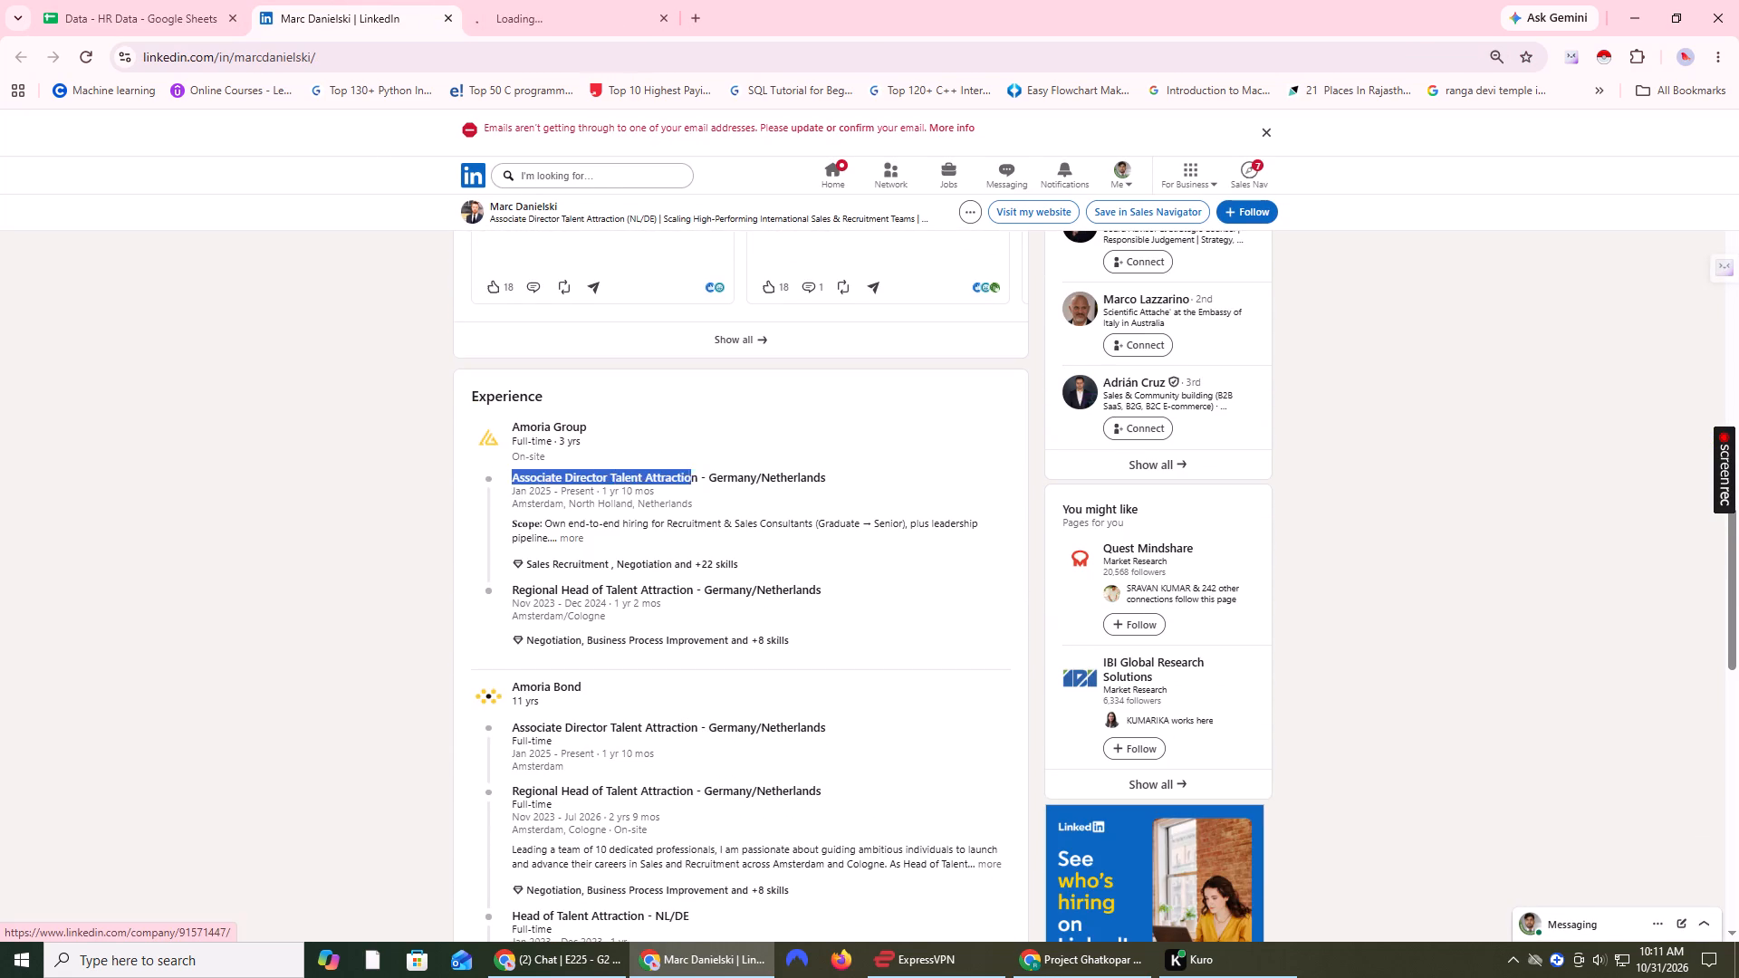
{"action": "left_click_drag", "start_coordinate": [700, 480], "coordinate": [700, 482]}
{"action": "key", "text": "ctrl+c"}
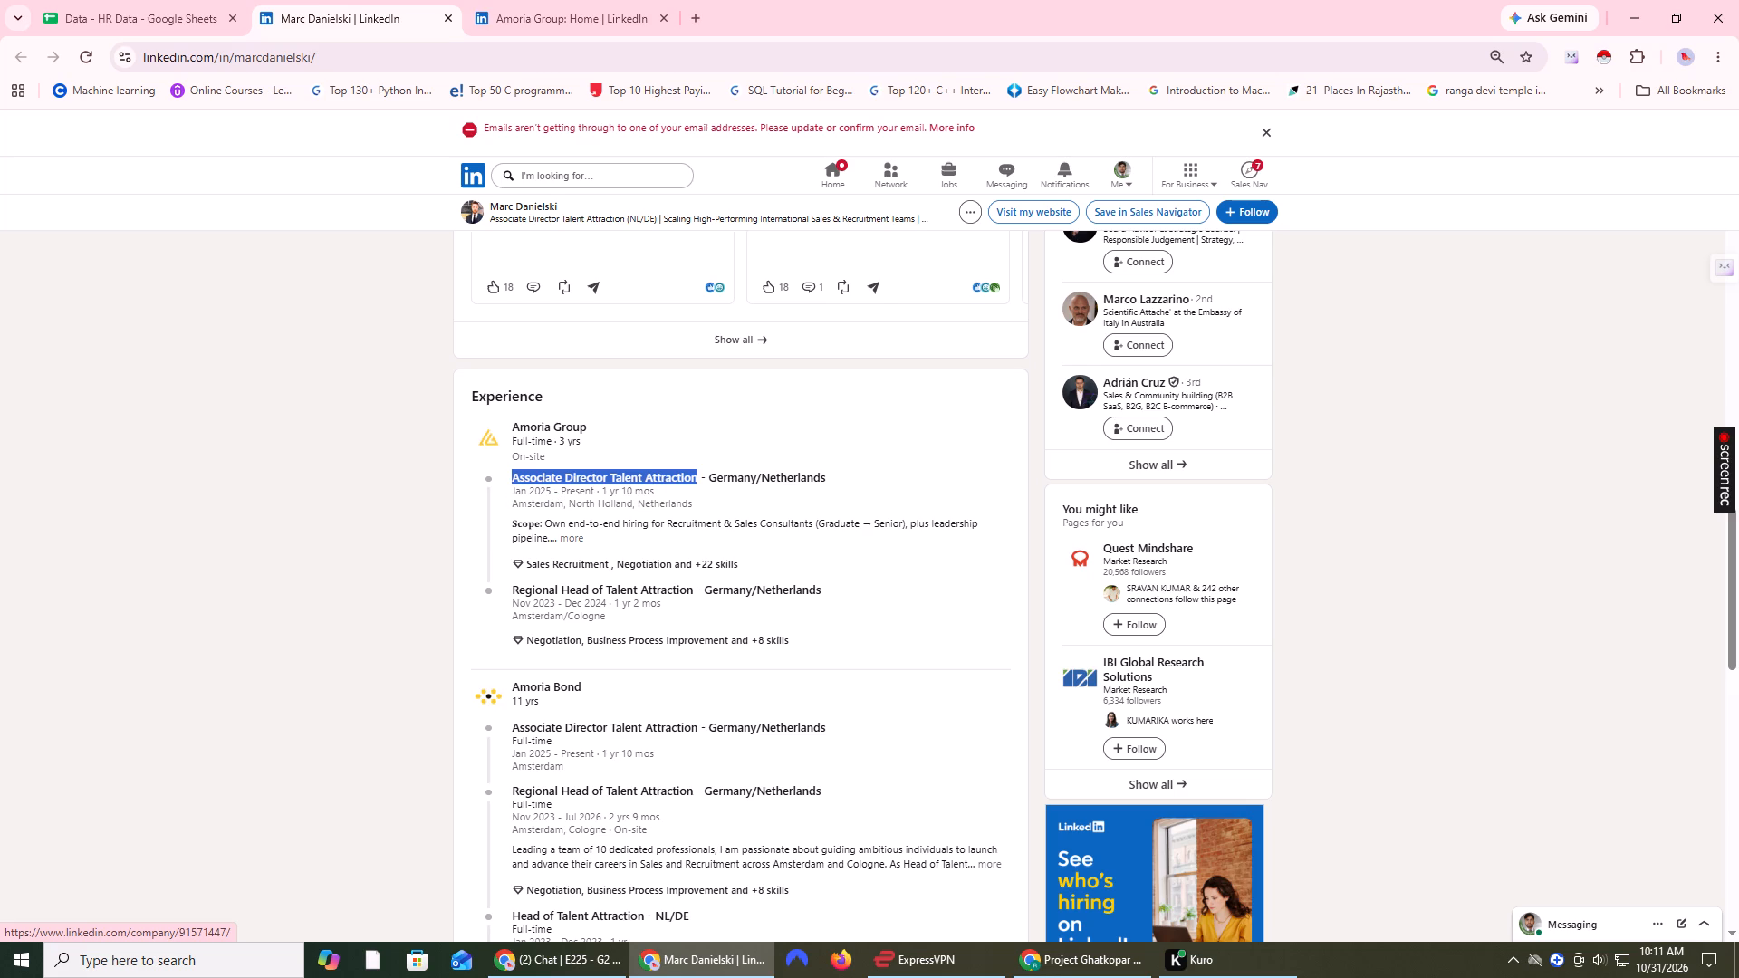
{"action": "left_click", "coordinate": [155, 0]}
{"action": "double_click", "coordinate": [445, 428]}
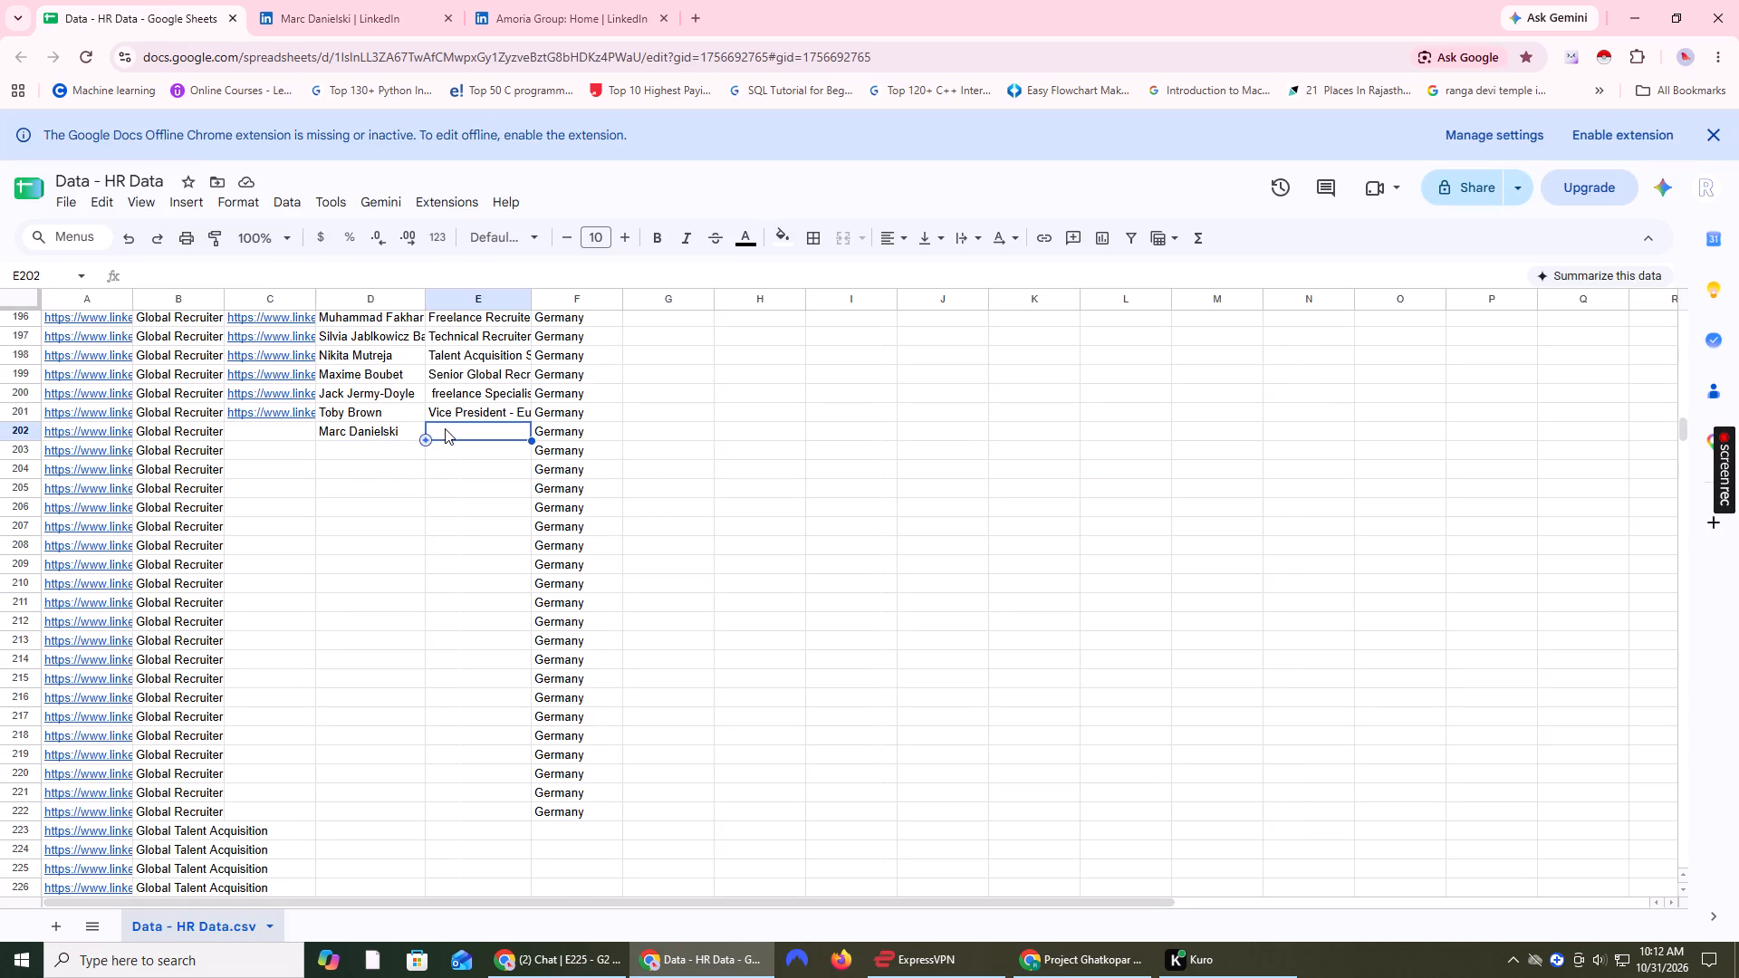
{"action": "key", "text": "ctrl+v"}
{"action": "key", "text": "Return"}
Copy the web address of Amoria Group's LinkedIn company page into C202.
{"action": "left_click", "coordinate": [337, 0]}
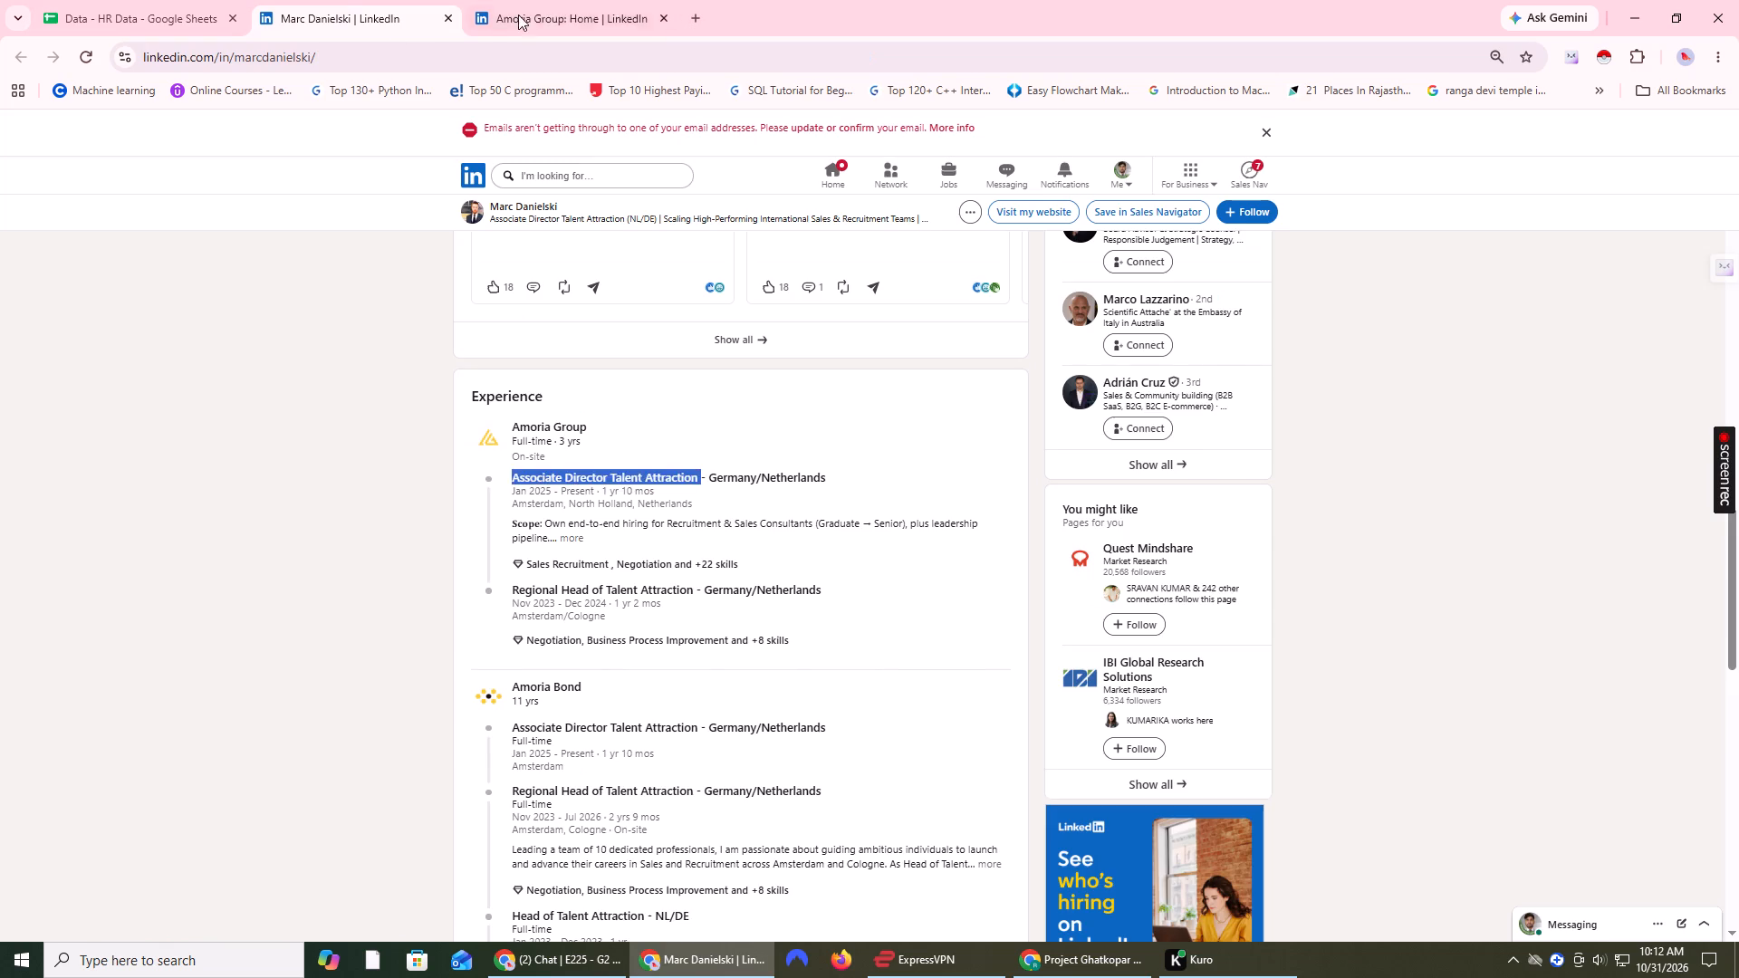
{"action": "left_click", "coordinate": [544, 0]}
{"action": "left_click", "coordinate": [466, 62]}
{"action": "key", "text": "ctrl+c"}
{"action": "left_click", "coordinate": [87, 0]}
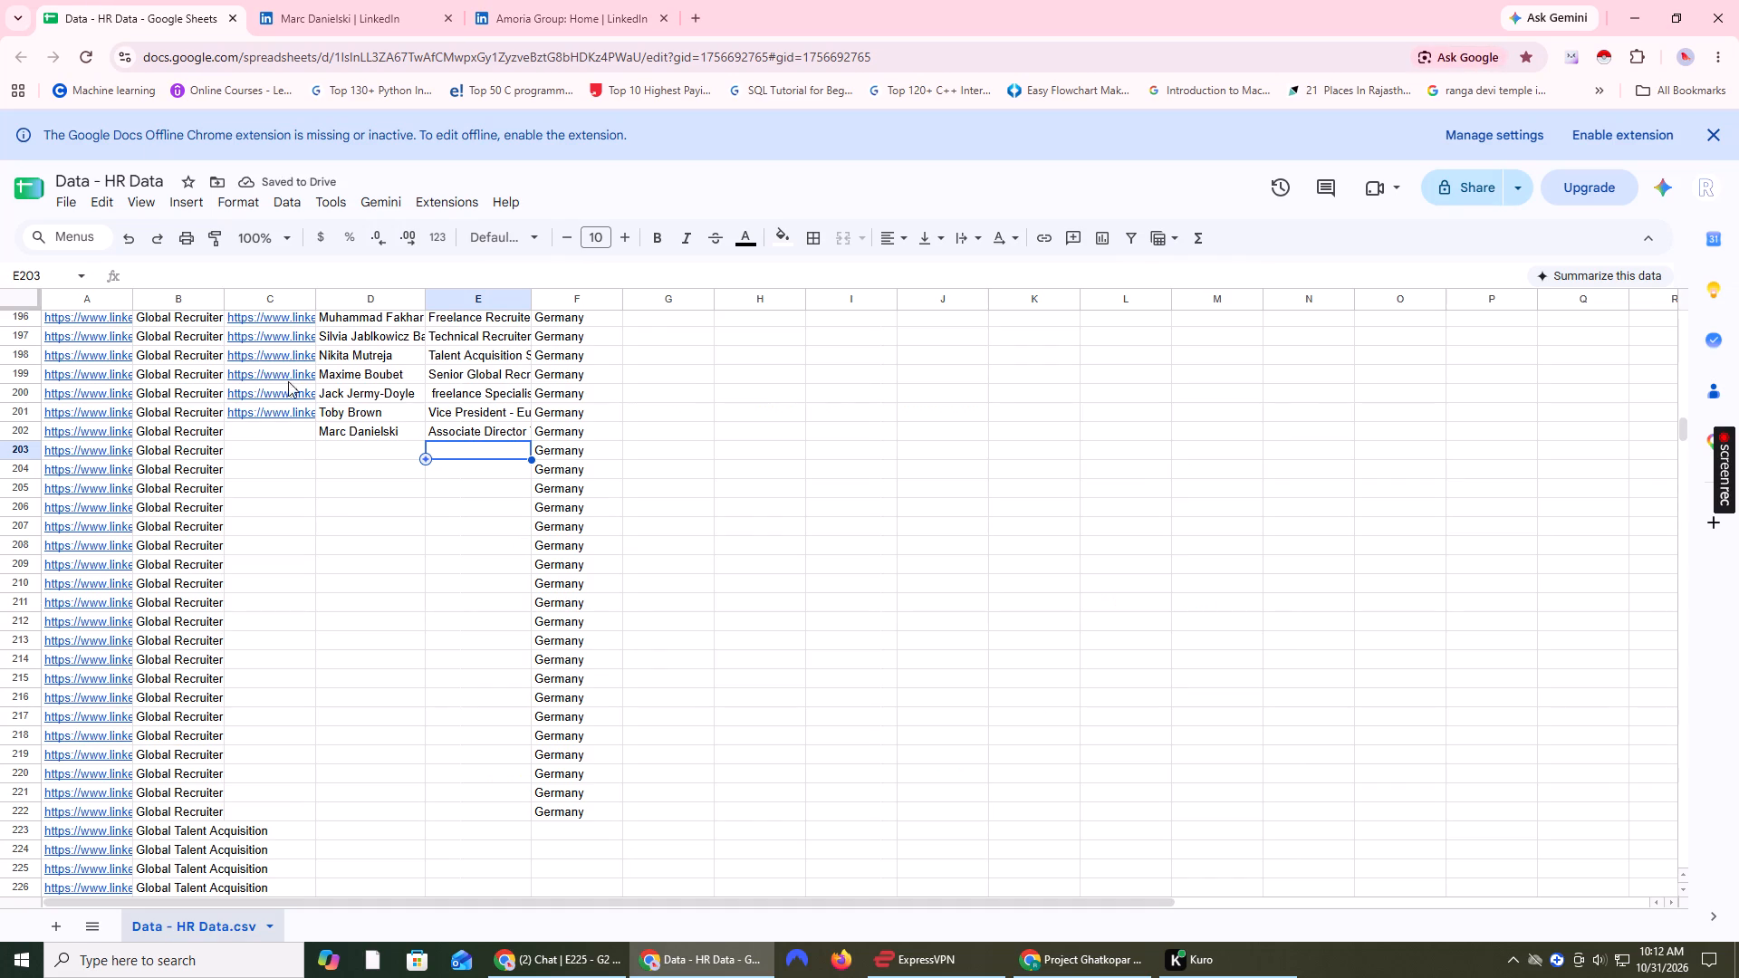
{"action": "double_click", "coordinate": [271, 430]}
{"action": "key", "text": "ctrl+v"}
{"action": "left_click", "coordinate": [253, 489]}
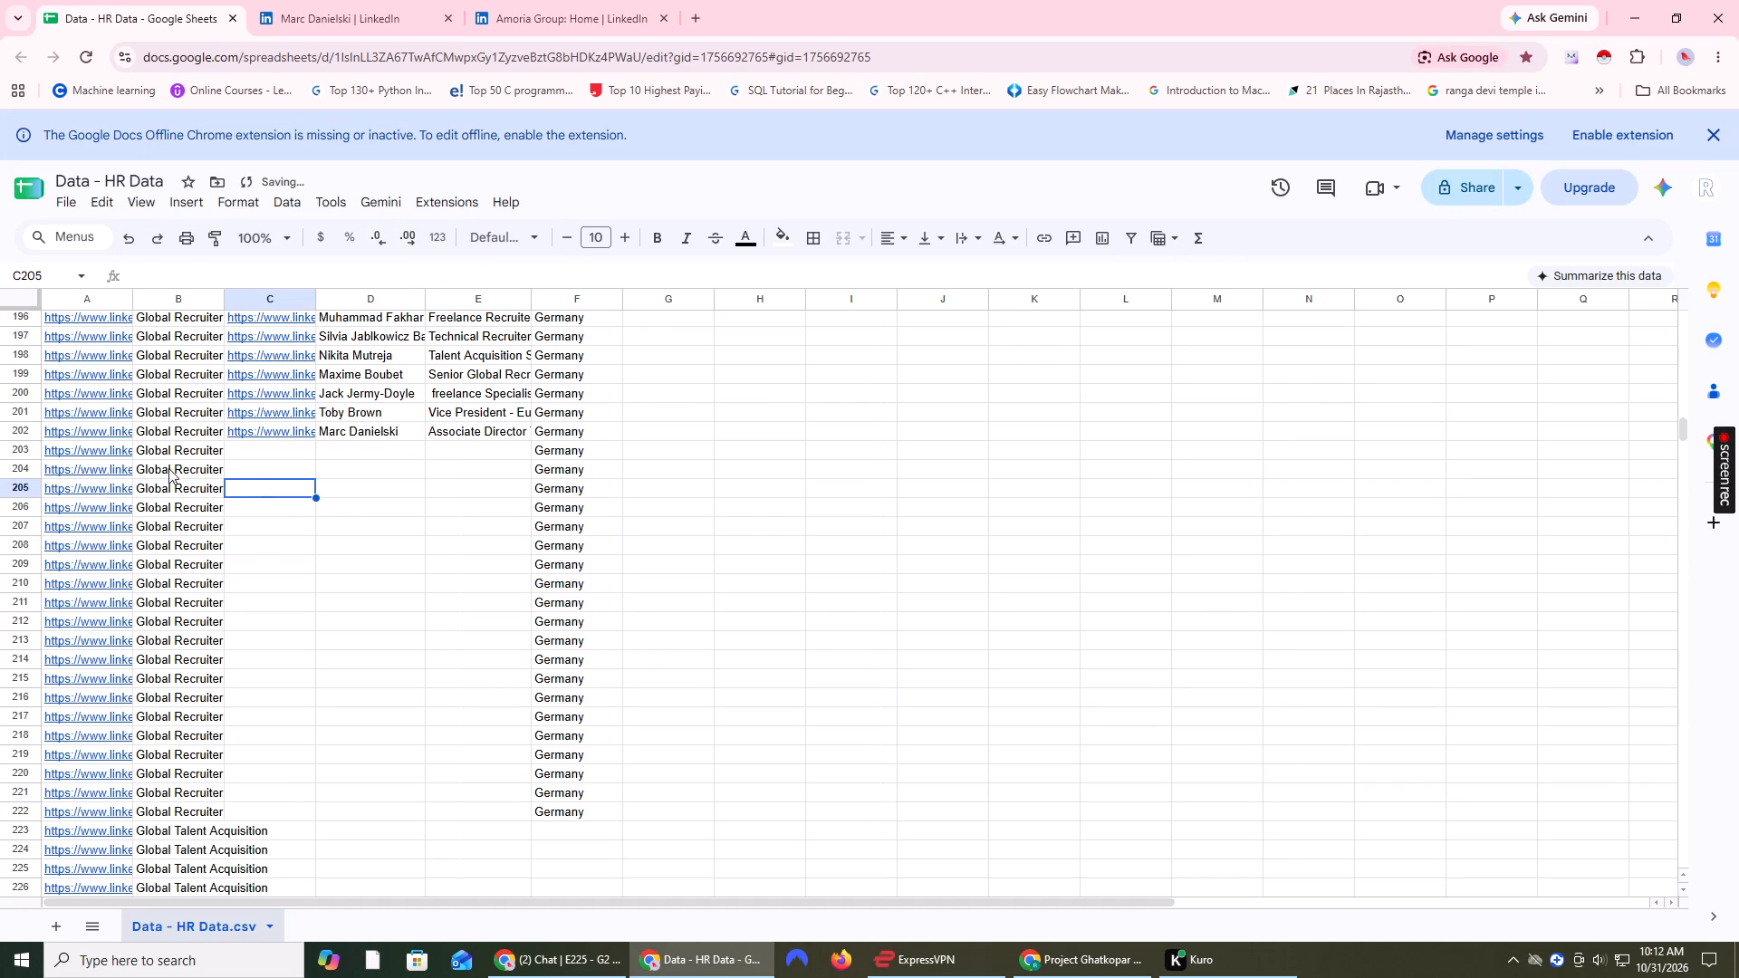
Open the LinkedIn profile linked in row 203 and close the profile and company pages left open from row 202.
{"action": "left_click", "coordinate": [103, 454]}
{"action": "left_click", "coordinate": [115, 483]}
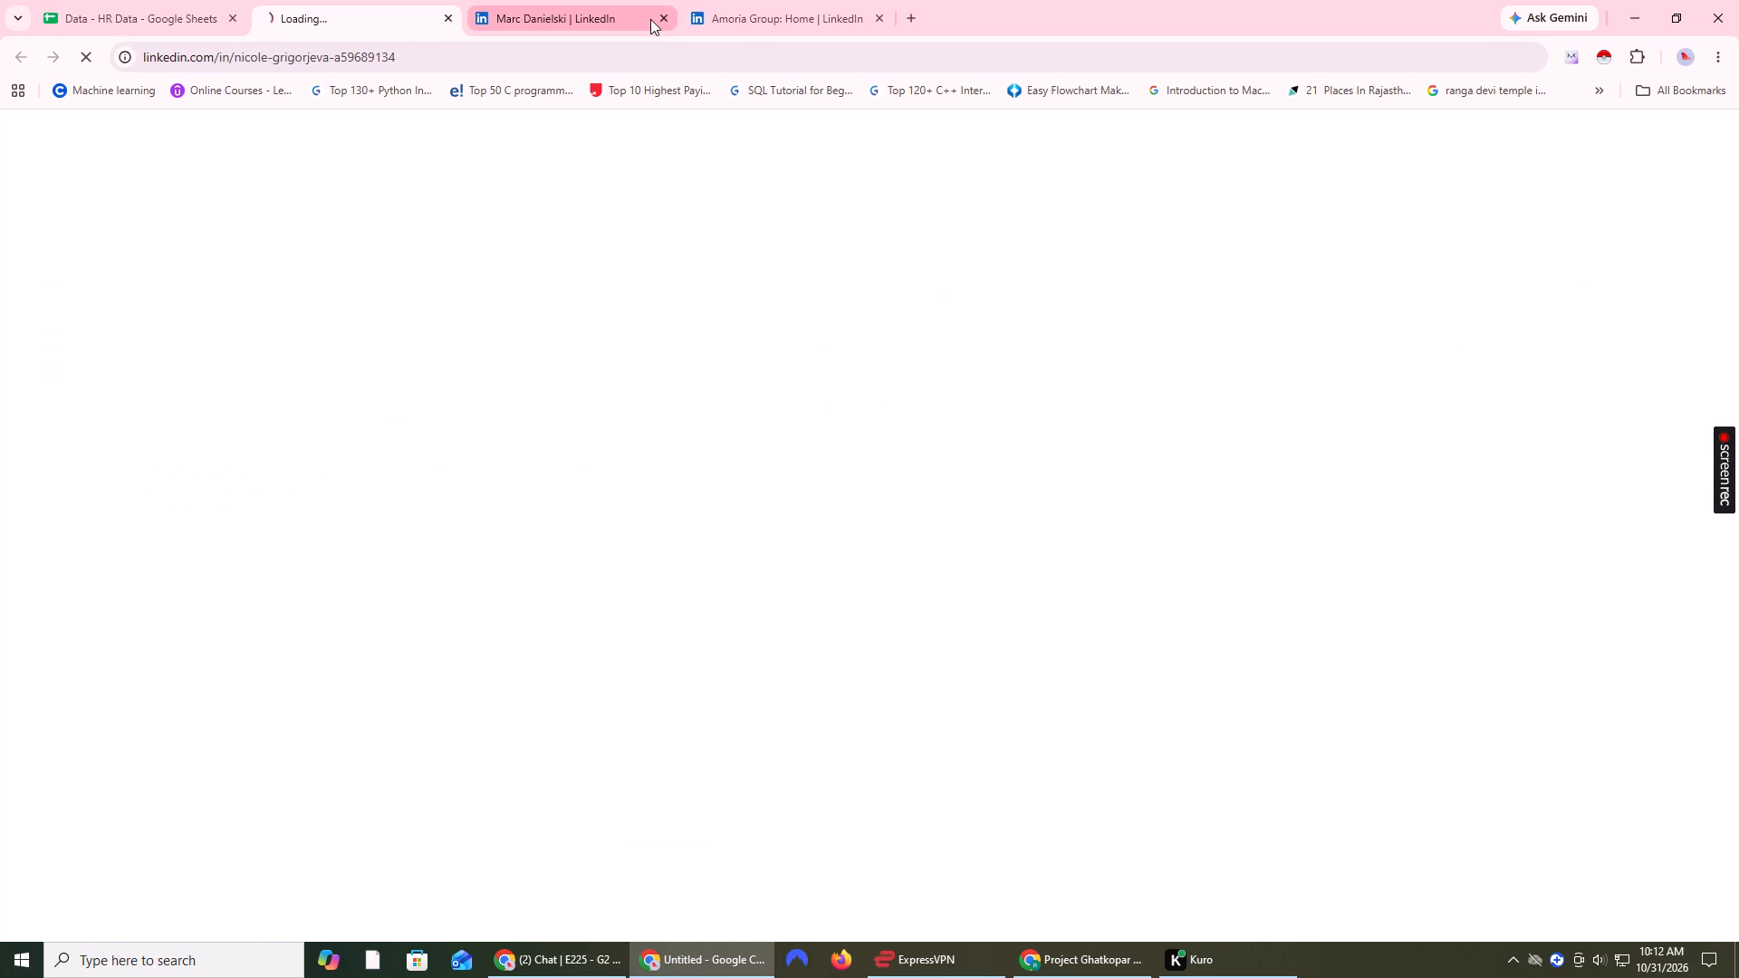
{"action": "left_click", "coordinate": [658, 20]}
{"action": "left_click", "coordinate": [658, 20]}
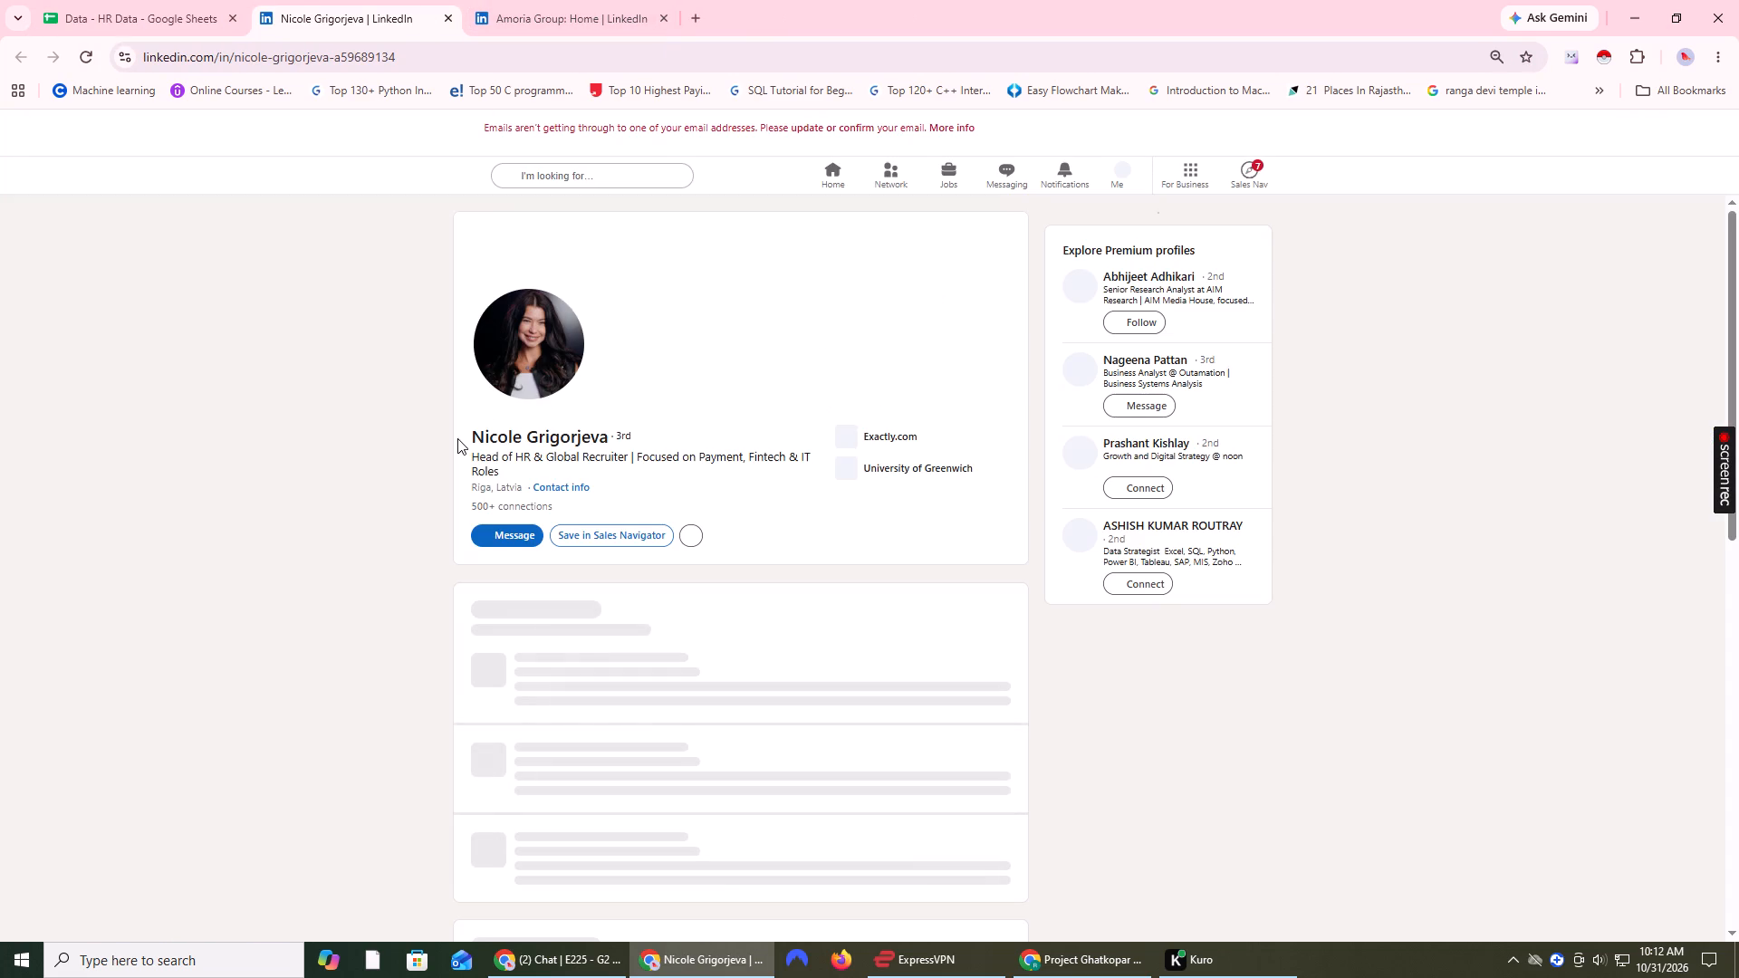
Copy the profile owner's name from the newly opened LinkedIn profile into D203.
{"action": "left_click_drag", "start_coordinate": [467, 426], "coordinate": [596, 427]}
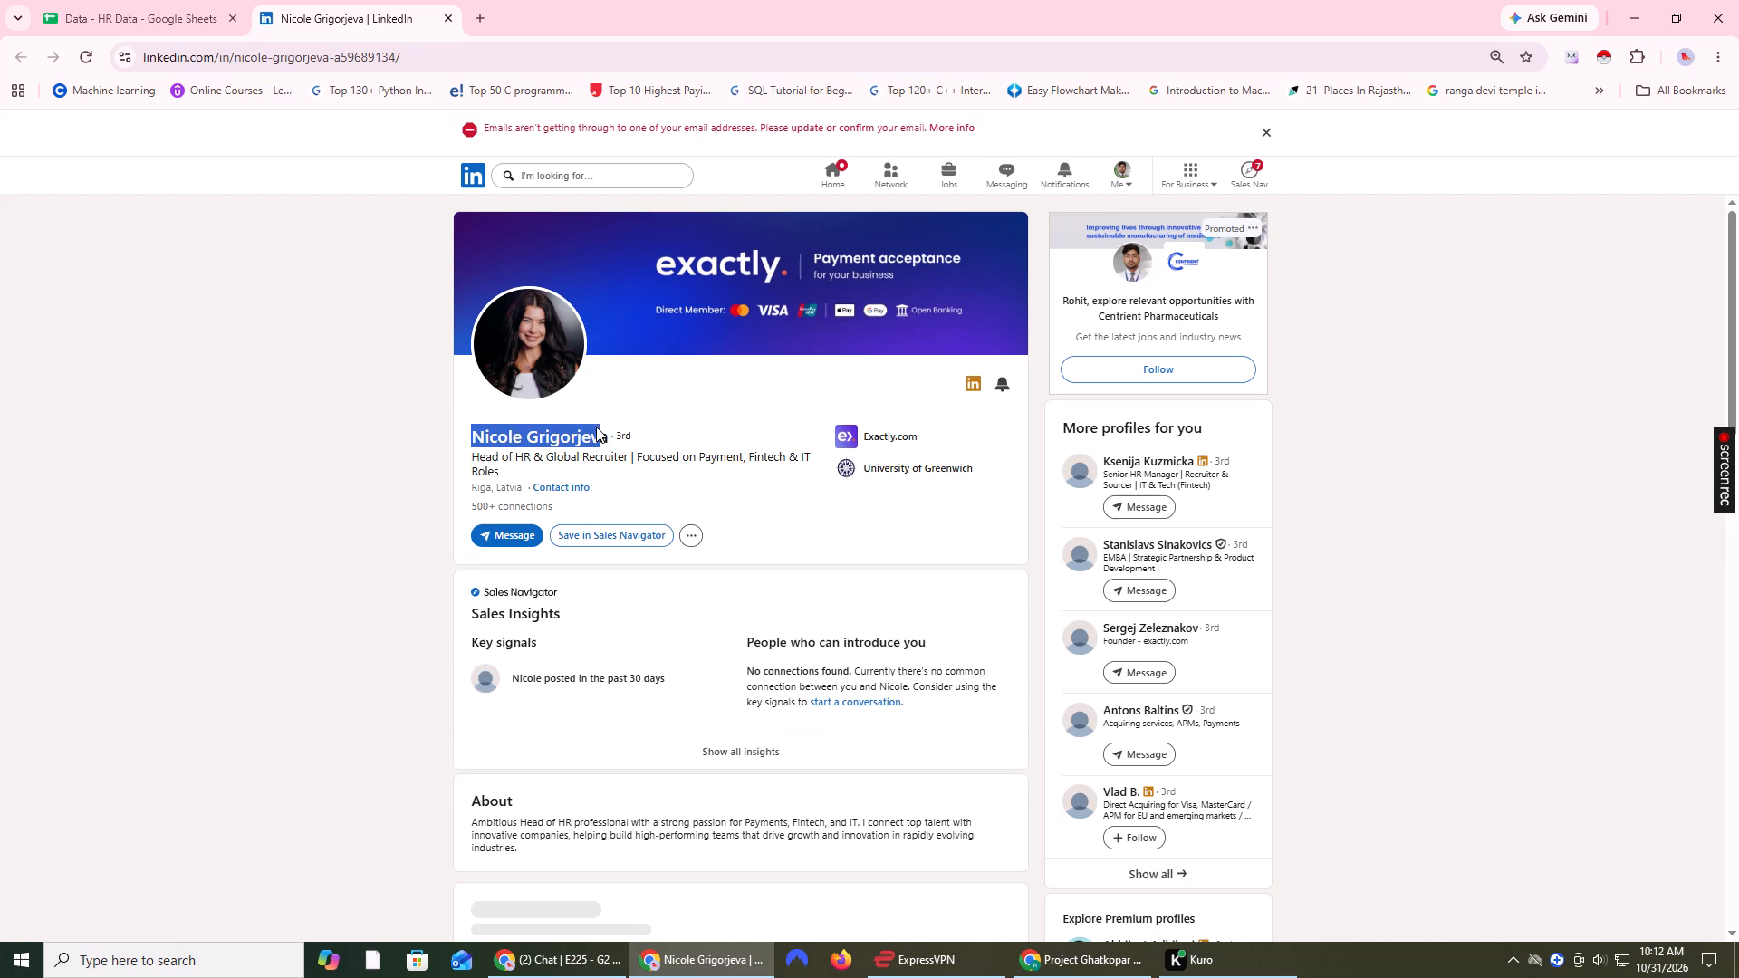
{"action": "left_click_drag", "start_coordinate": [596, 427], "coordinate": [606, 430]}
{"action": "key", "text": "ctrl+c"}
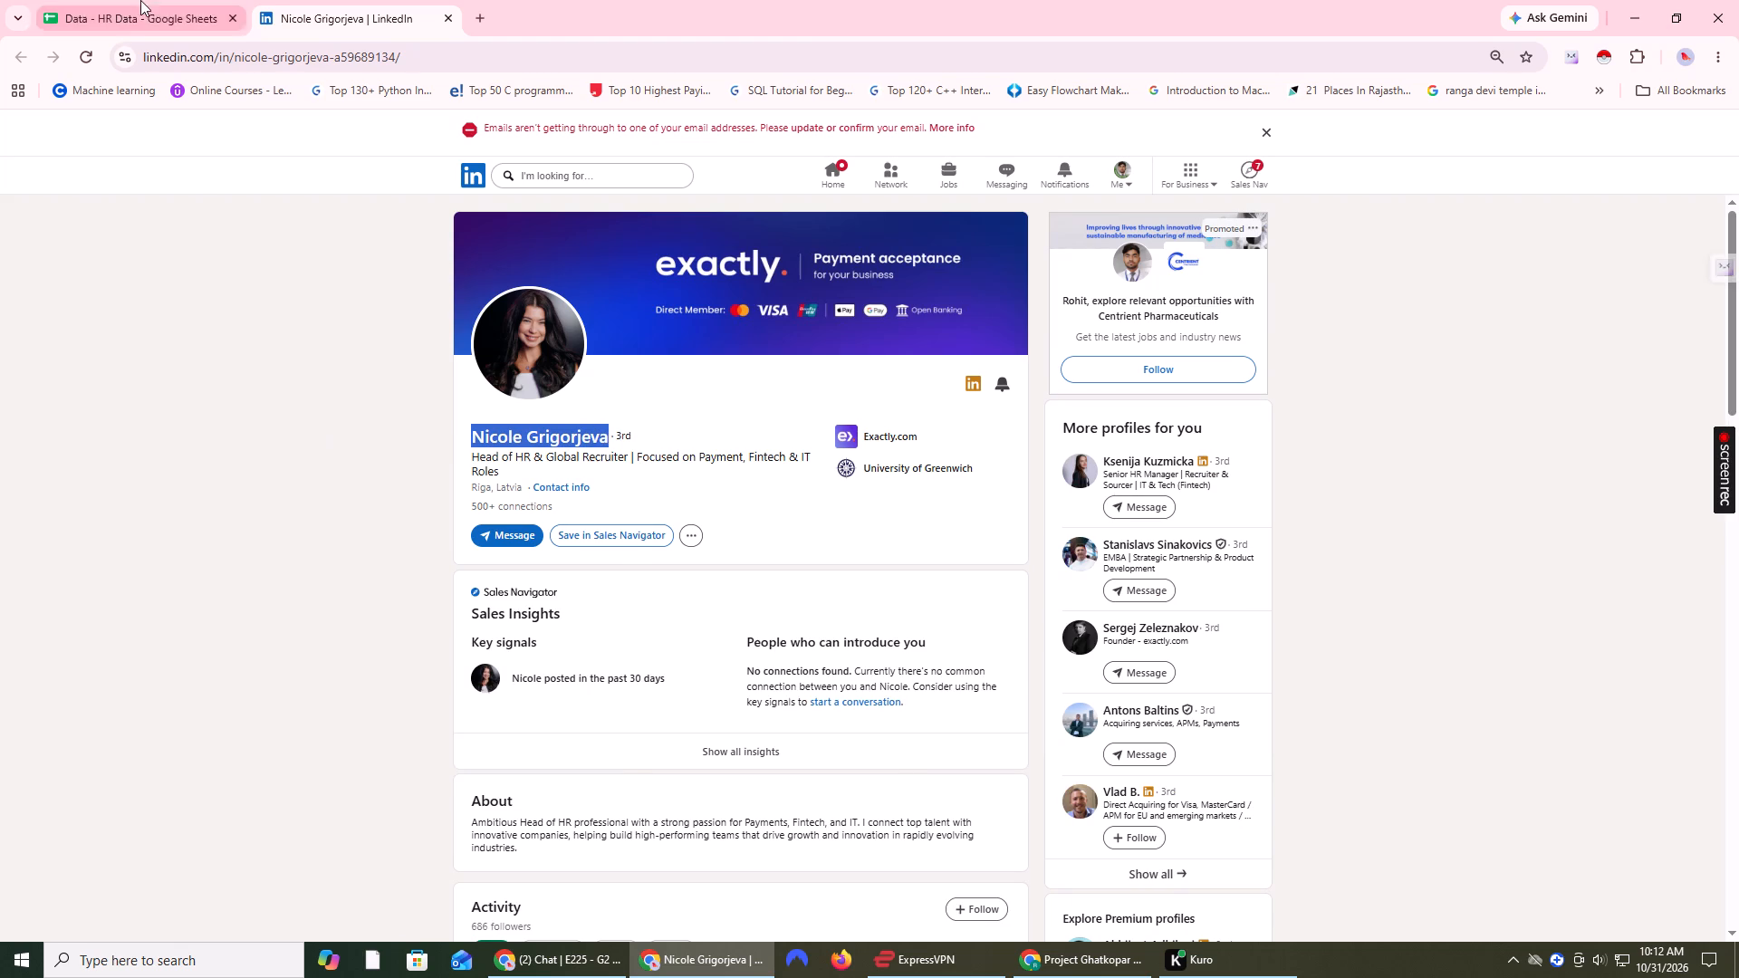
{"action": "left_click", "coordinate": [140, 0]}
{"action": "double_click", "coordinate": [337, 455]}
{"action": "key", "text": "ctrl+v"}
{"action": "key", "text": "Return"}
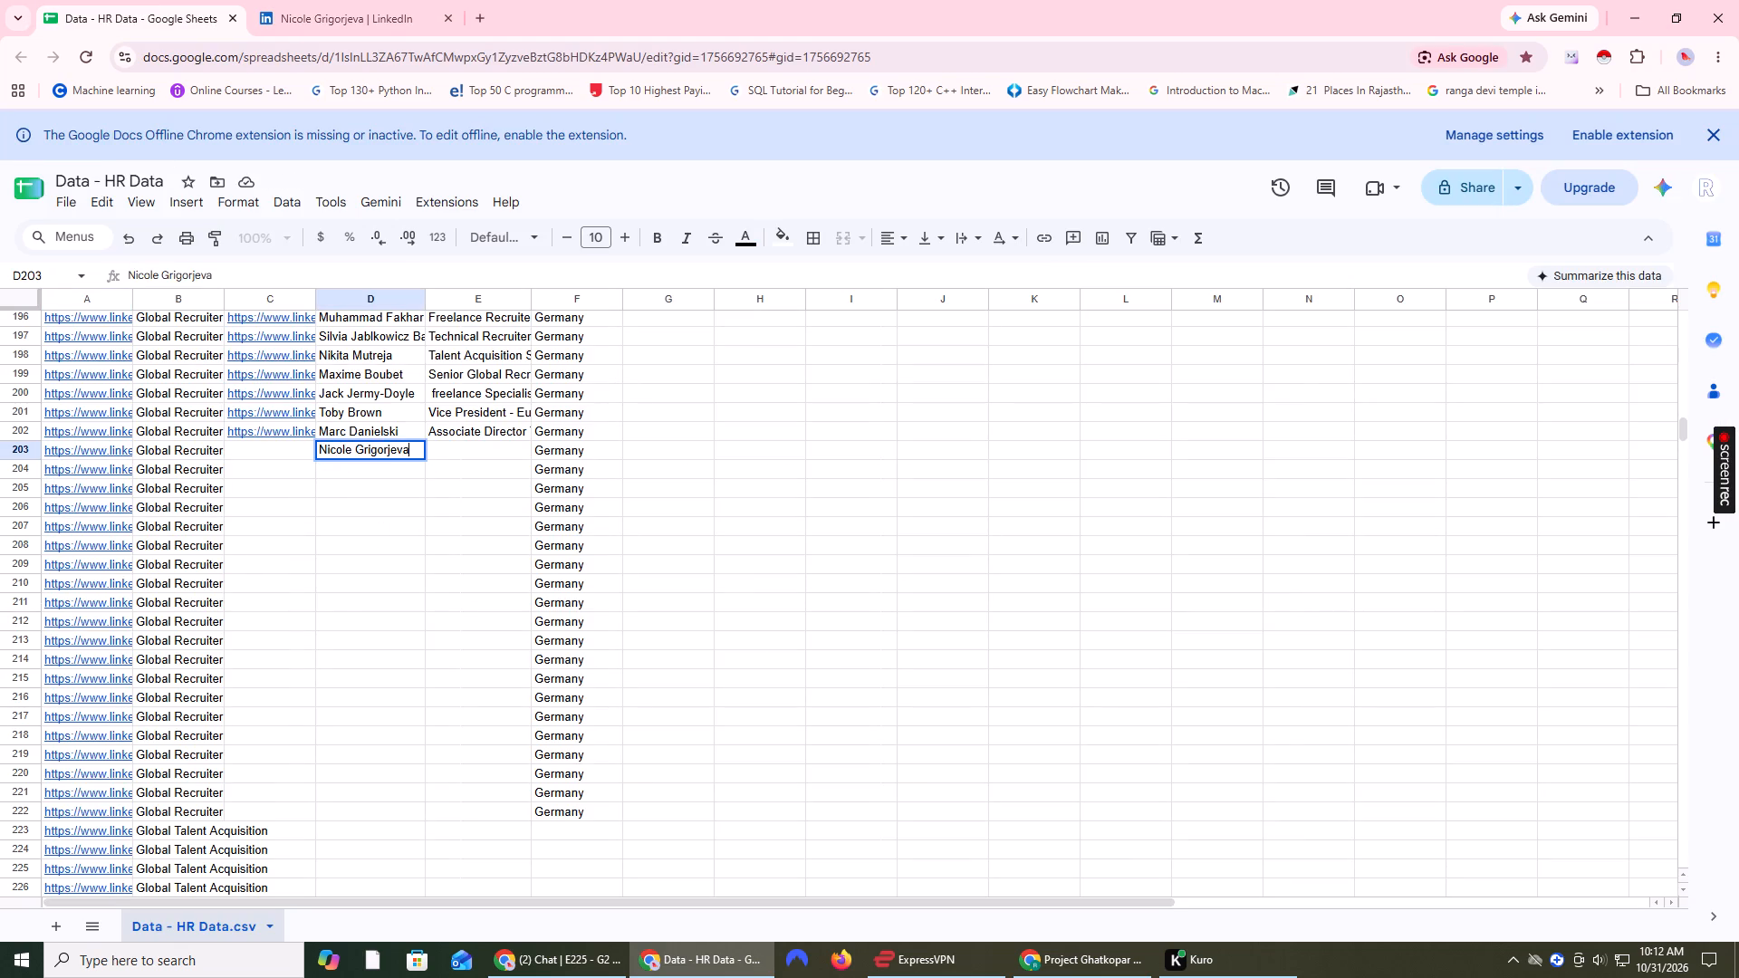
Open the company page of the current employer, Exactly.com, from the Experience section of the row 203 profile.
{"action": "left_click", "coordinate": [346, 0]}
{"action": "scroll", "coordinate": [763, 580], "scroll_direction": "down", "scroll_amount": 7}
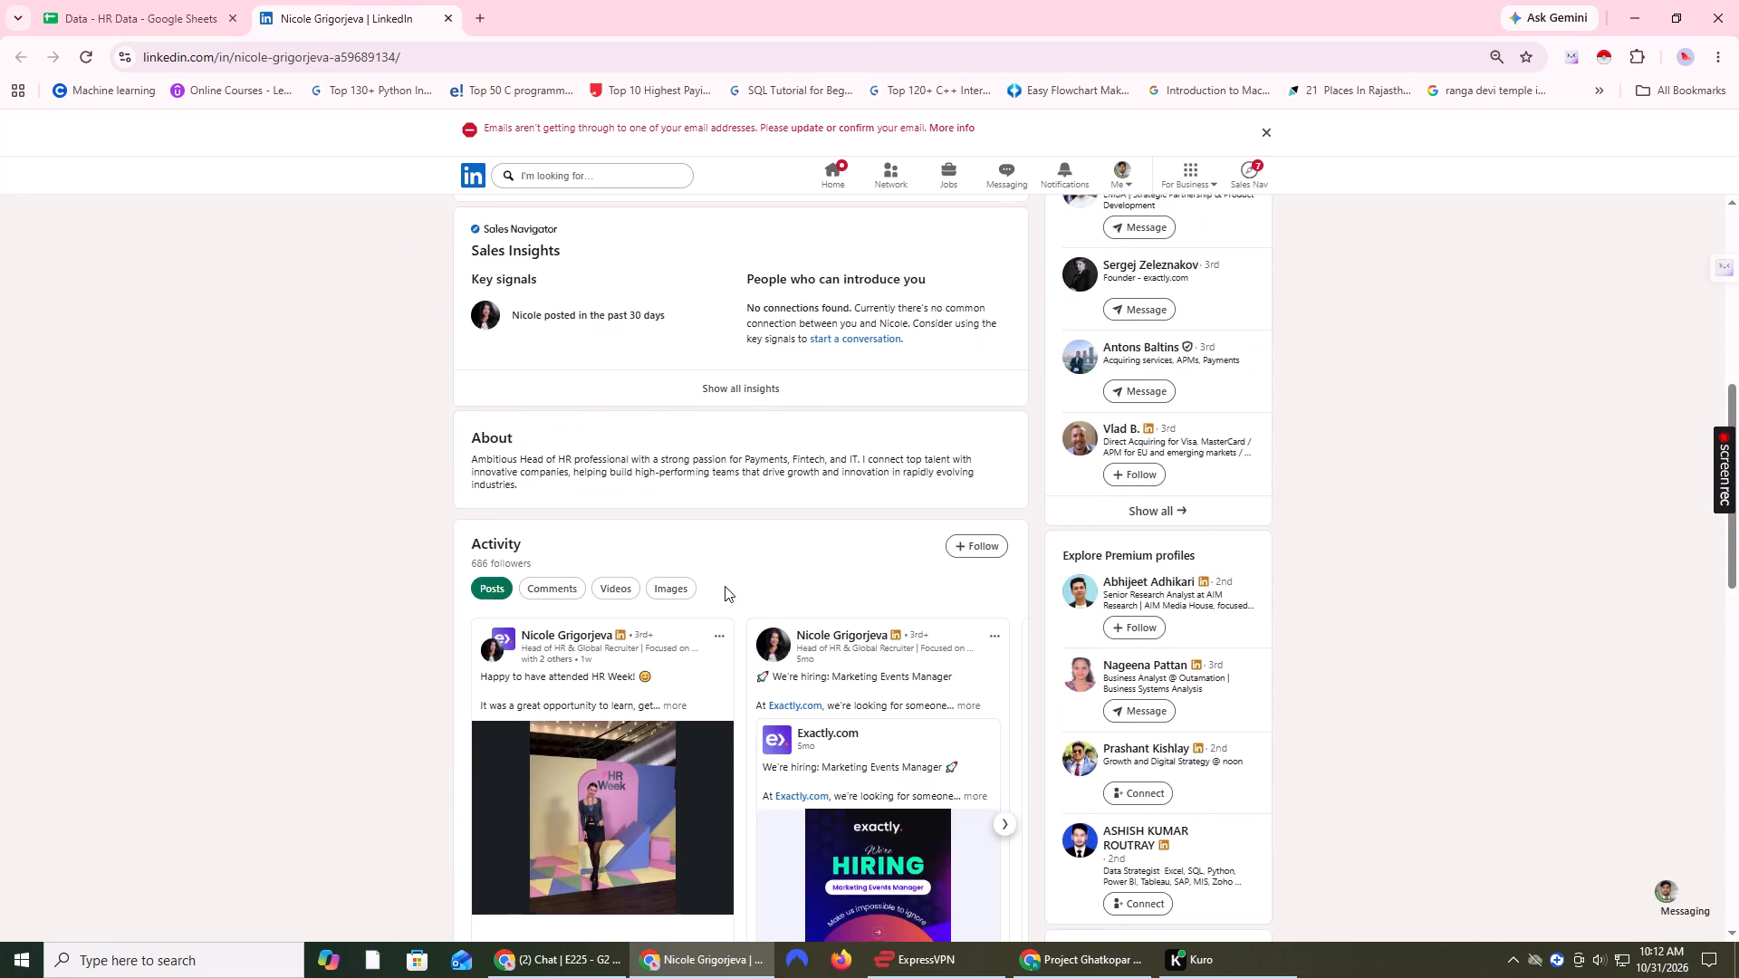
{"action": "scroll", "coordinate": [724, 586], "scroll_direction": "down", "scroll_amount": 7}
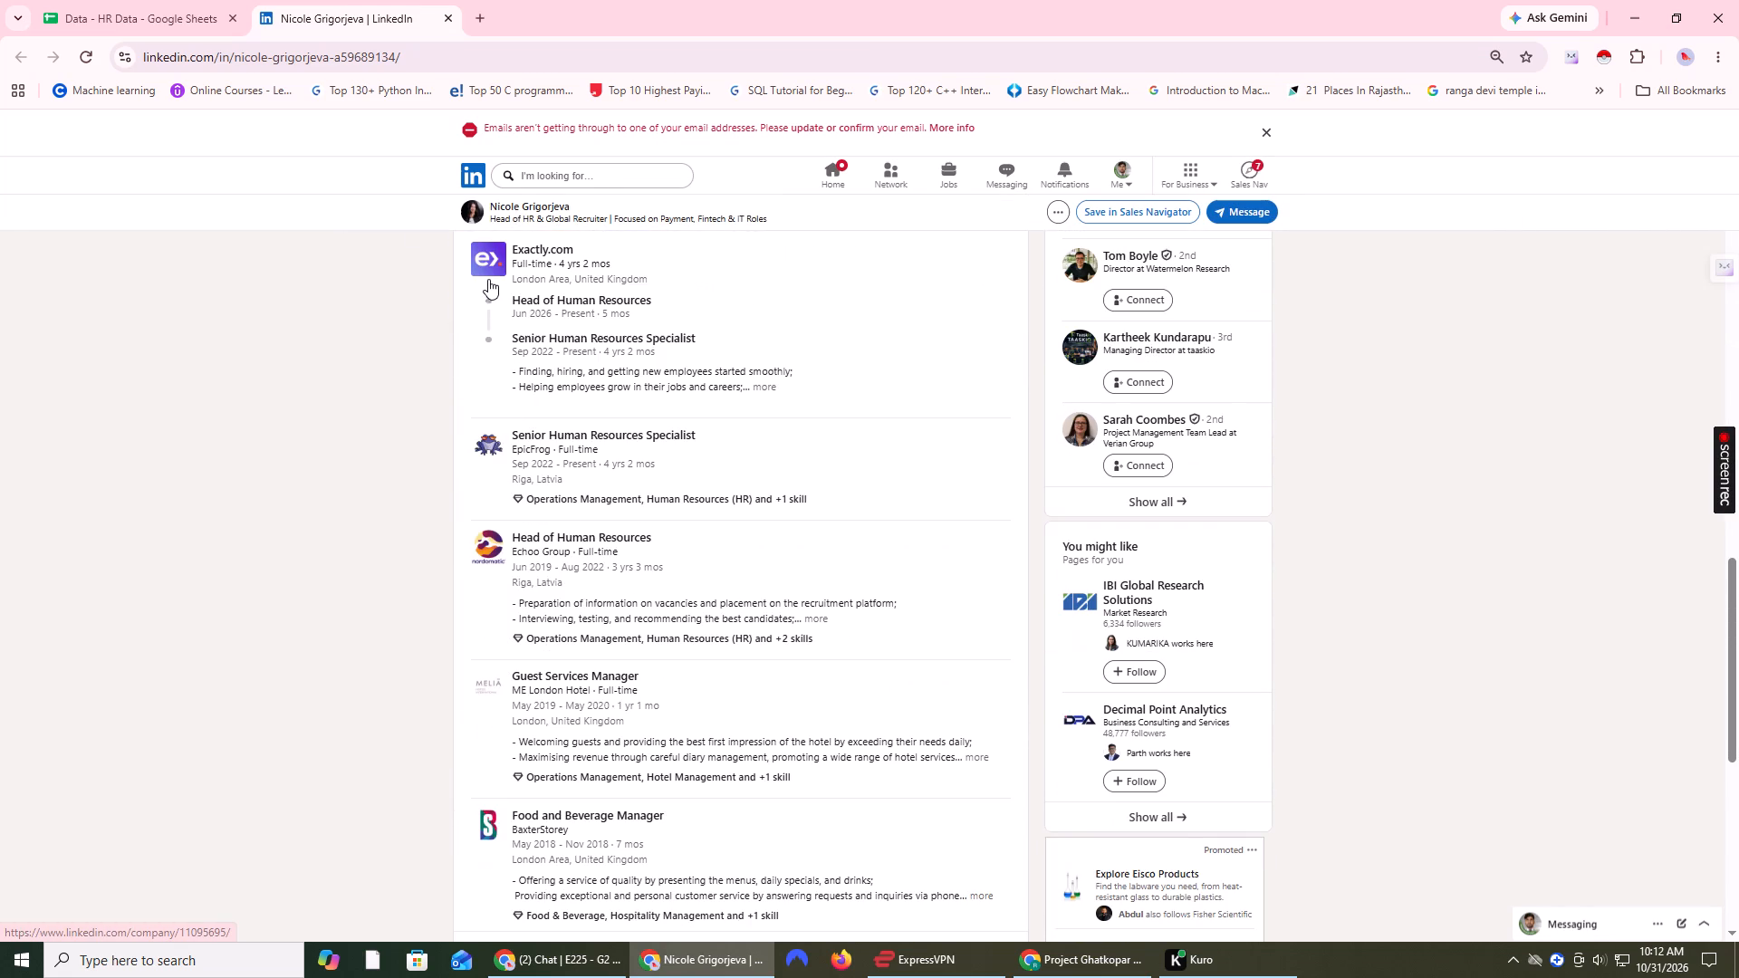
{"action": "left_click", "coordinate": [488, 273], "text": "ctrl"}
Copy the current job title "Head of Human Resources" from the profile's Exactly.com experience entry into E203.
{"action": "left_click_drag", "start_coordinate": [504, 298], "coordinate": [671, 296]}
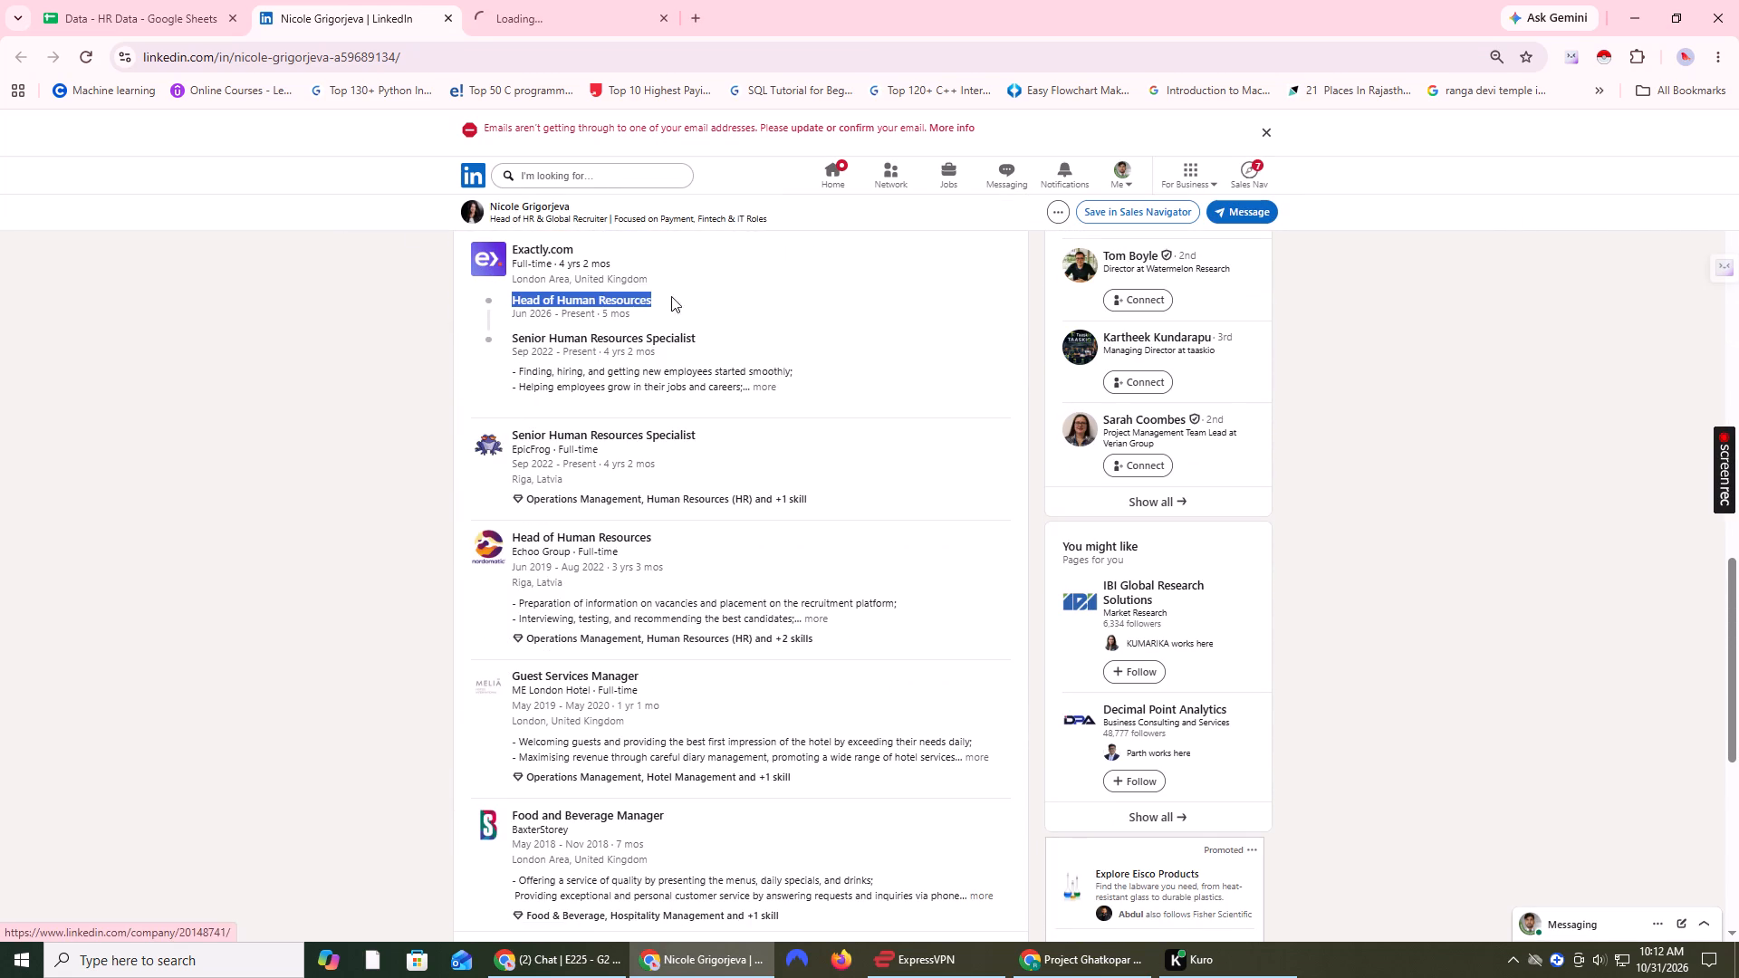
{"action": "left_click_drag", "start_coordinate": [671, 296], "coordinate": [677, 294]}
{"action": "key", "text": "ctrl+c"}
{"action": "left_click", "coordinate": [156, 0]}
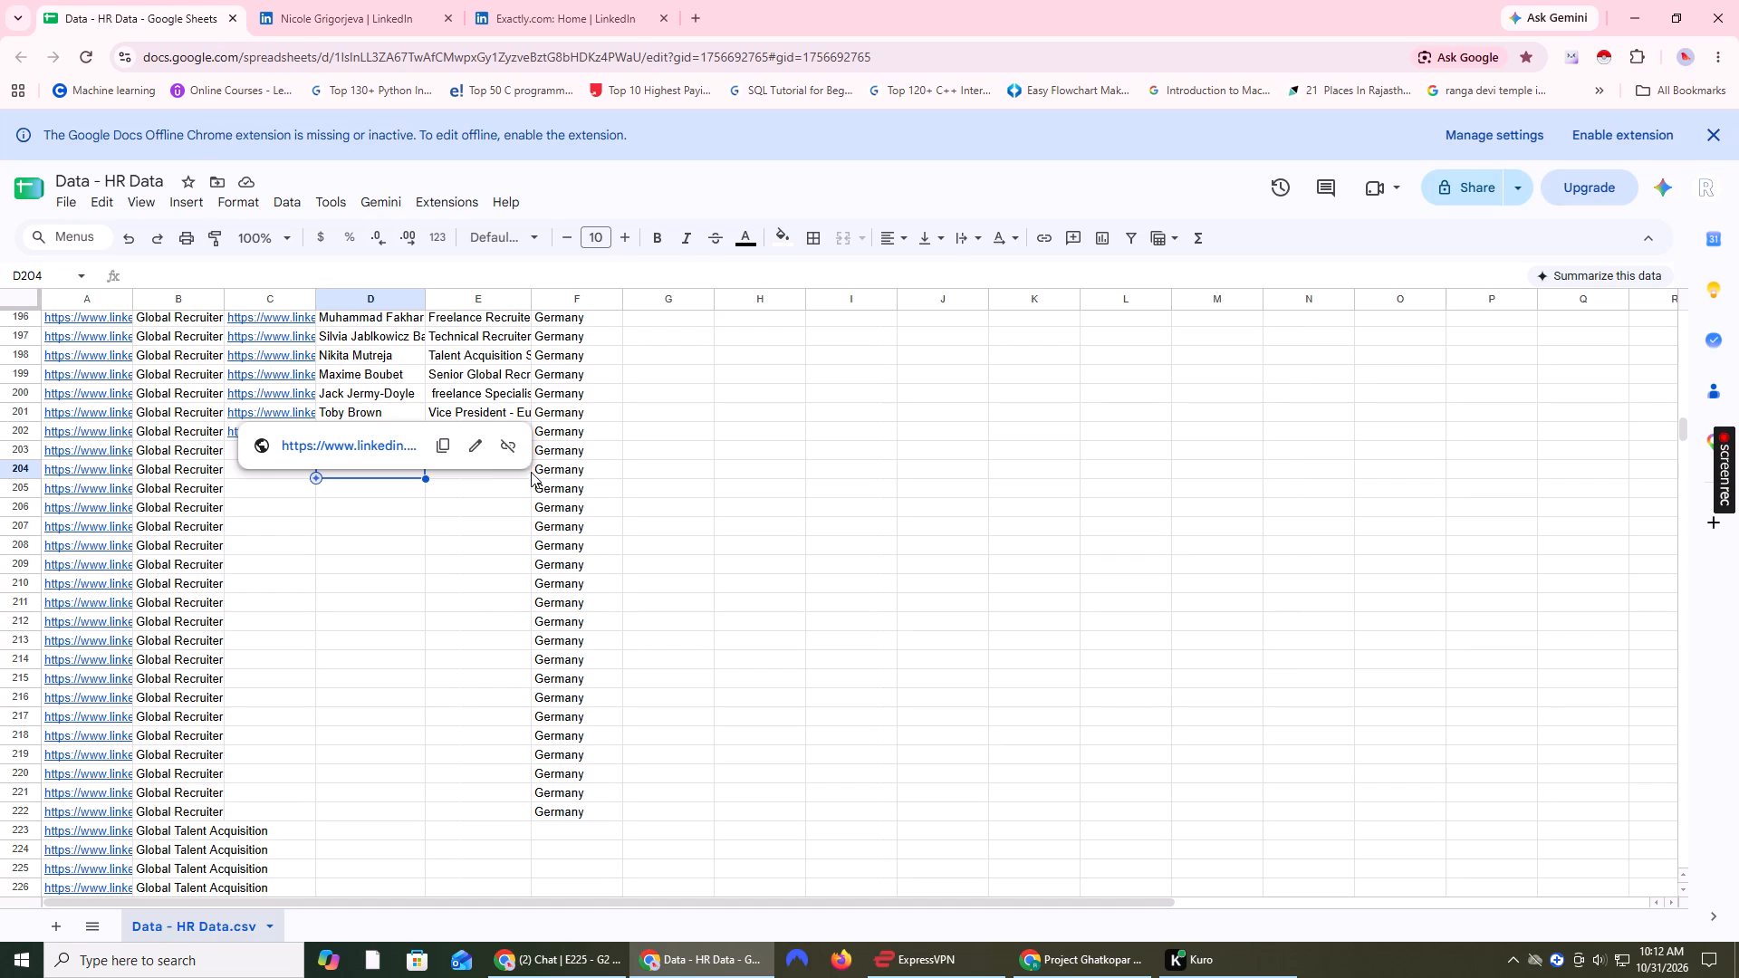
{"action": "left_click", "coordinate": [489, 532]}
{"action": "double_click", "coordinate": [457, 458]}
{"action": "key", "text": "ctrl+v"}
{"action": "key", "text": "Return"}
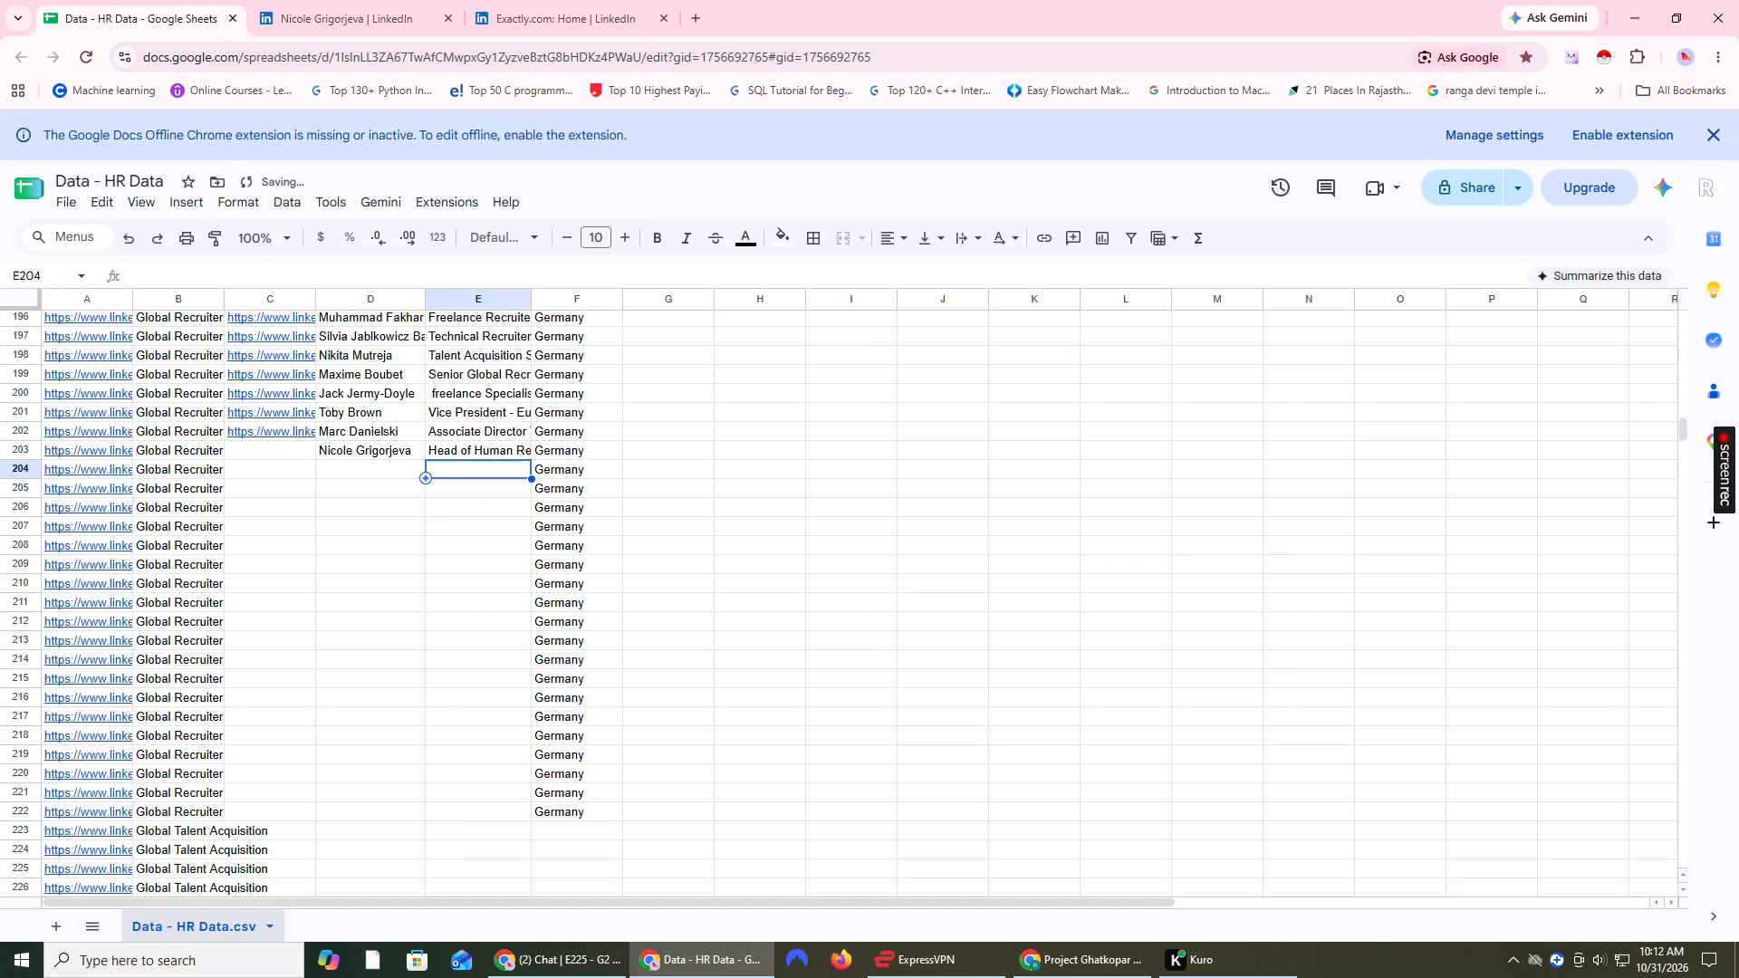
Copy the web address of Exactly.com's LinkedIn company page into C203.
{"action": "left_click", "coordinate": [532, 0]}
{"action": "left_click", "coordinate": [438, 59]}
{"action": "key", "text": "ctrl+c"}
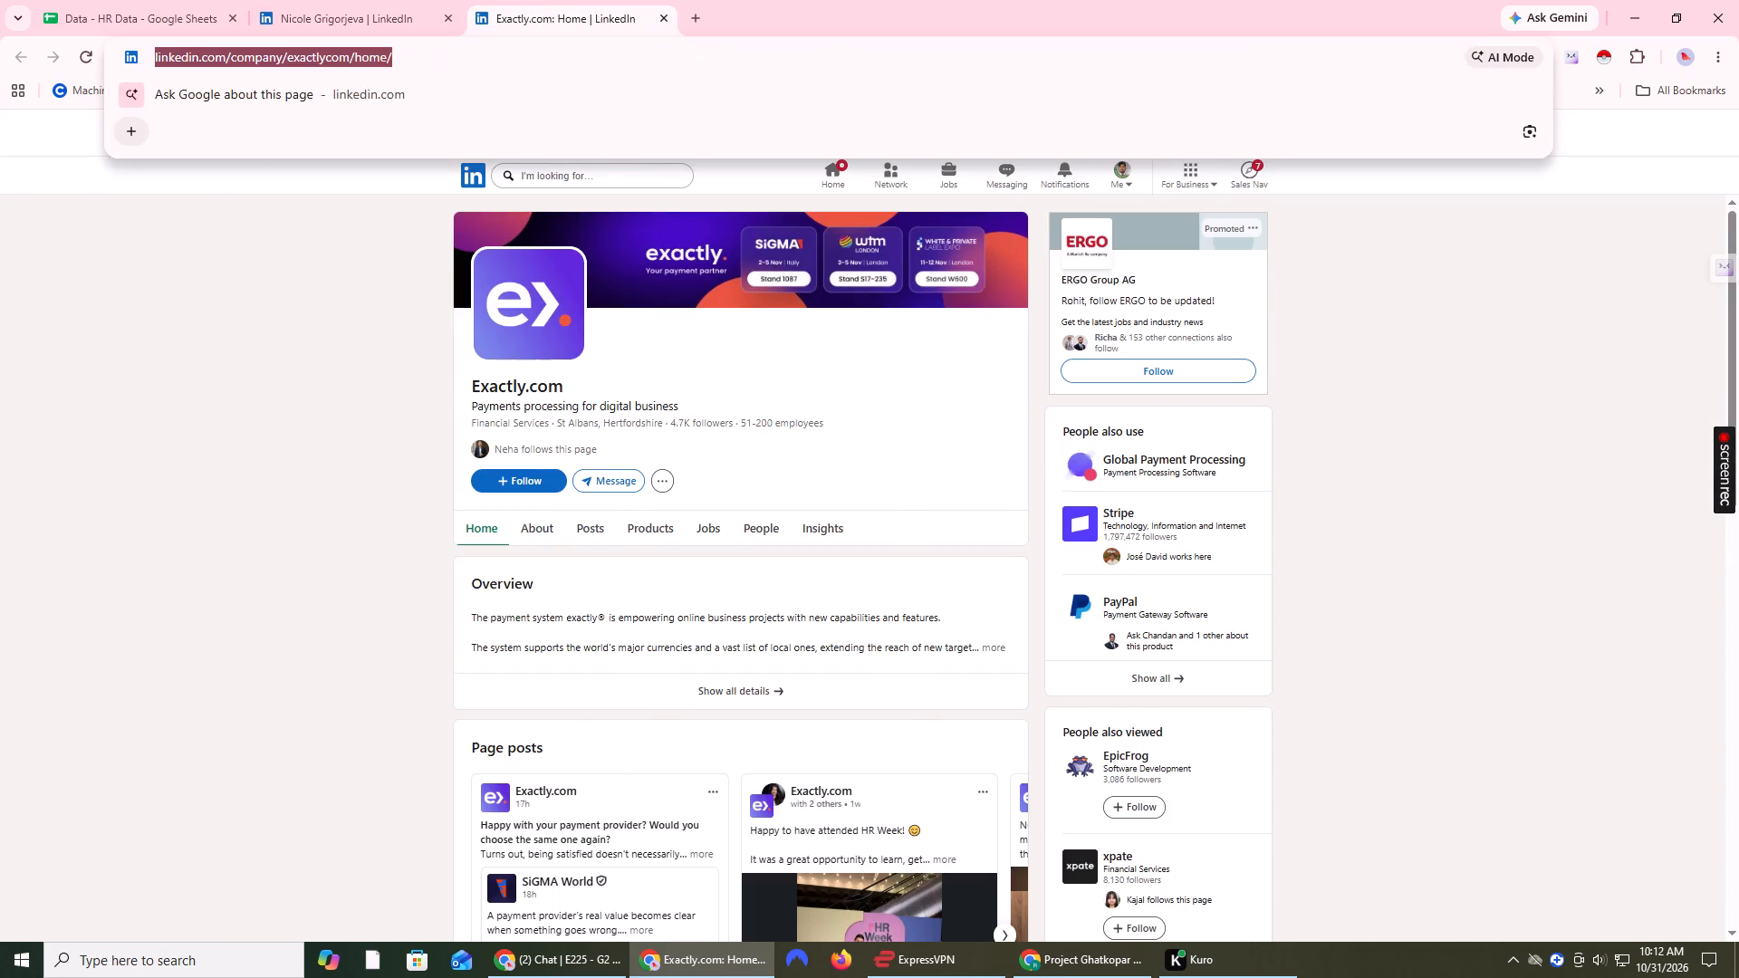
{"action": "left_click", "coordinate": [125, 0]}
{"action": "double_click", "coordinate": [274, 454]}
{"action": "key", "text": "ctrl+v"}
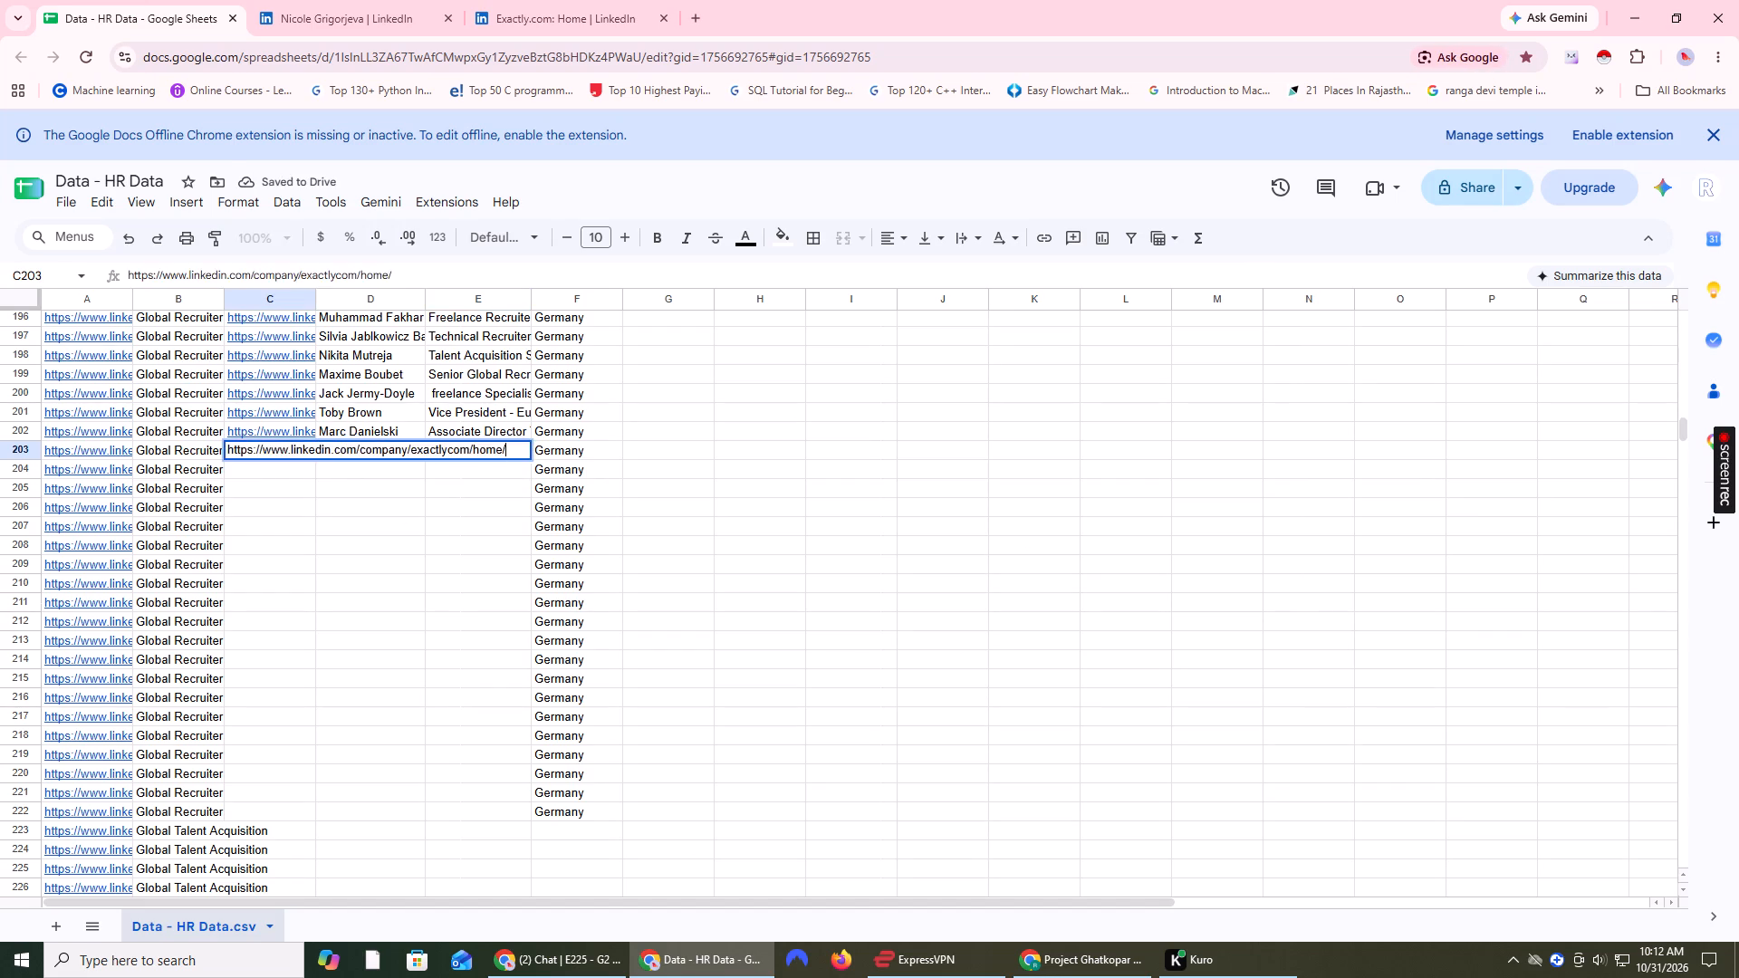
{"action": "key", "text": "Return"}
Open the LinkedIn profile linked in row 204 and close the profile and company pages left open from row 203.
{"action": "left_click", "coordinate": [109, 470]}
{"action": "left_click", "coordinate": [111, 507]}
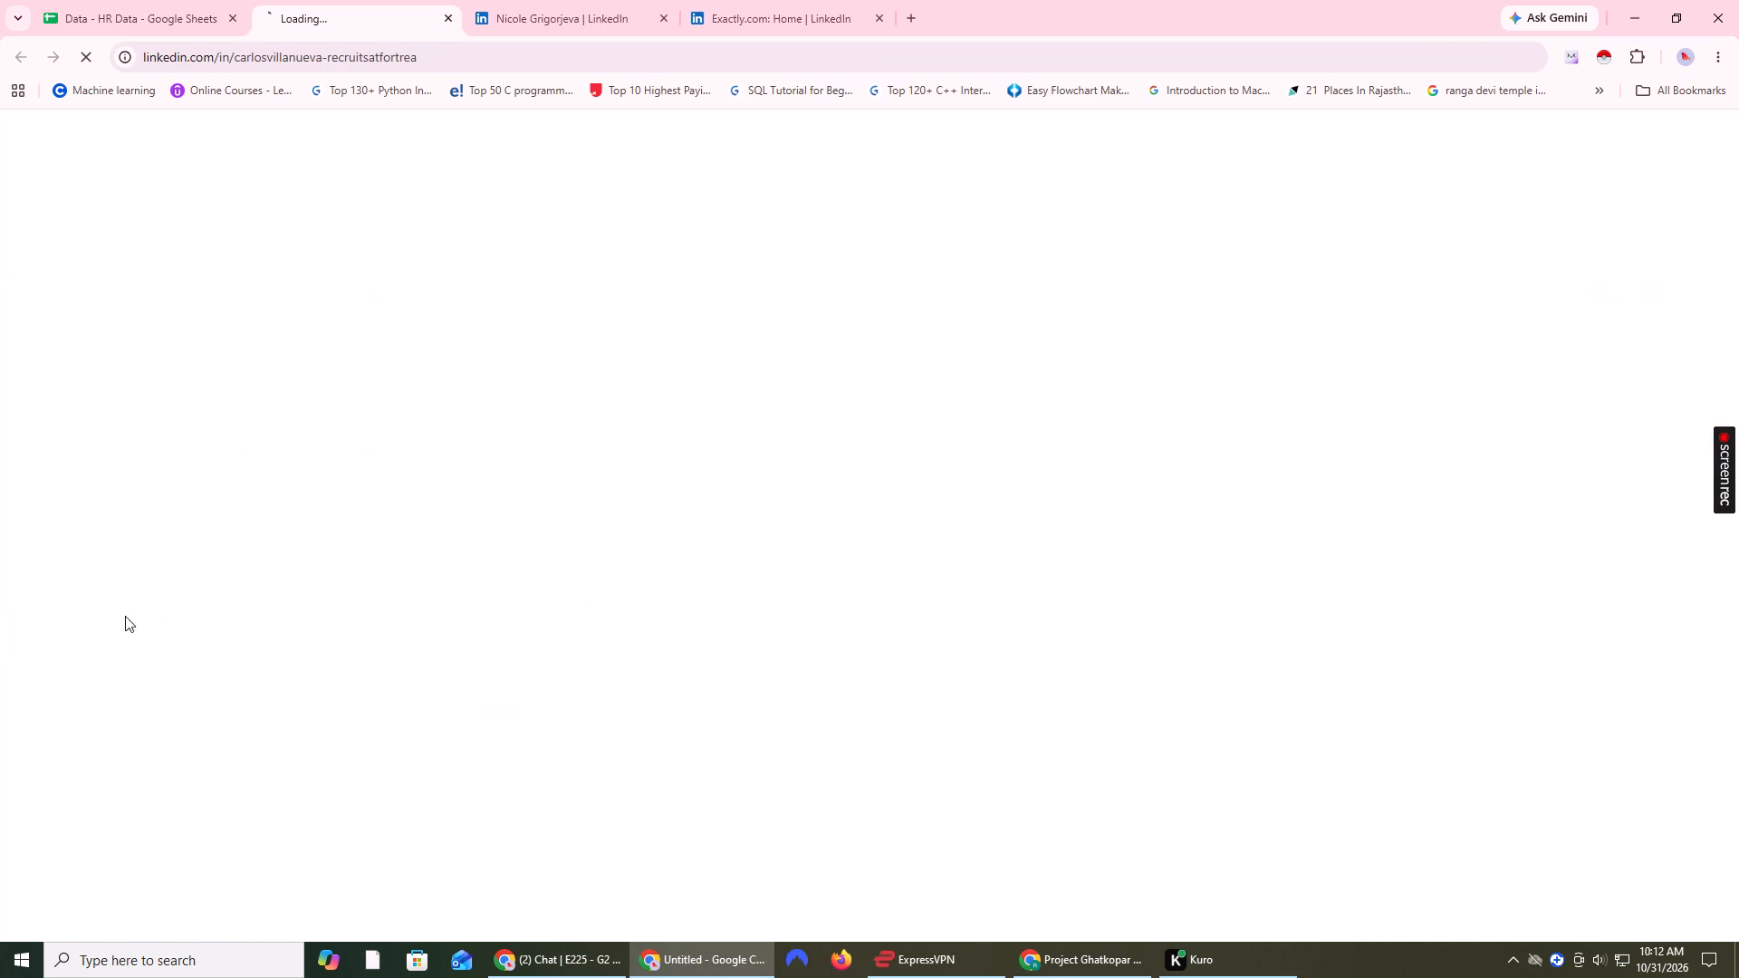
{"action": "left_click", "coordinate": [666, 20]}
{"action": "left_click", "coordinate": [666, 20]}
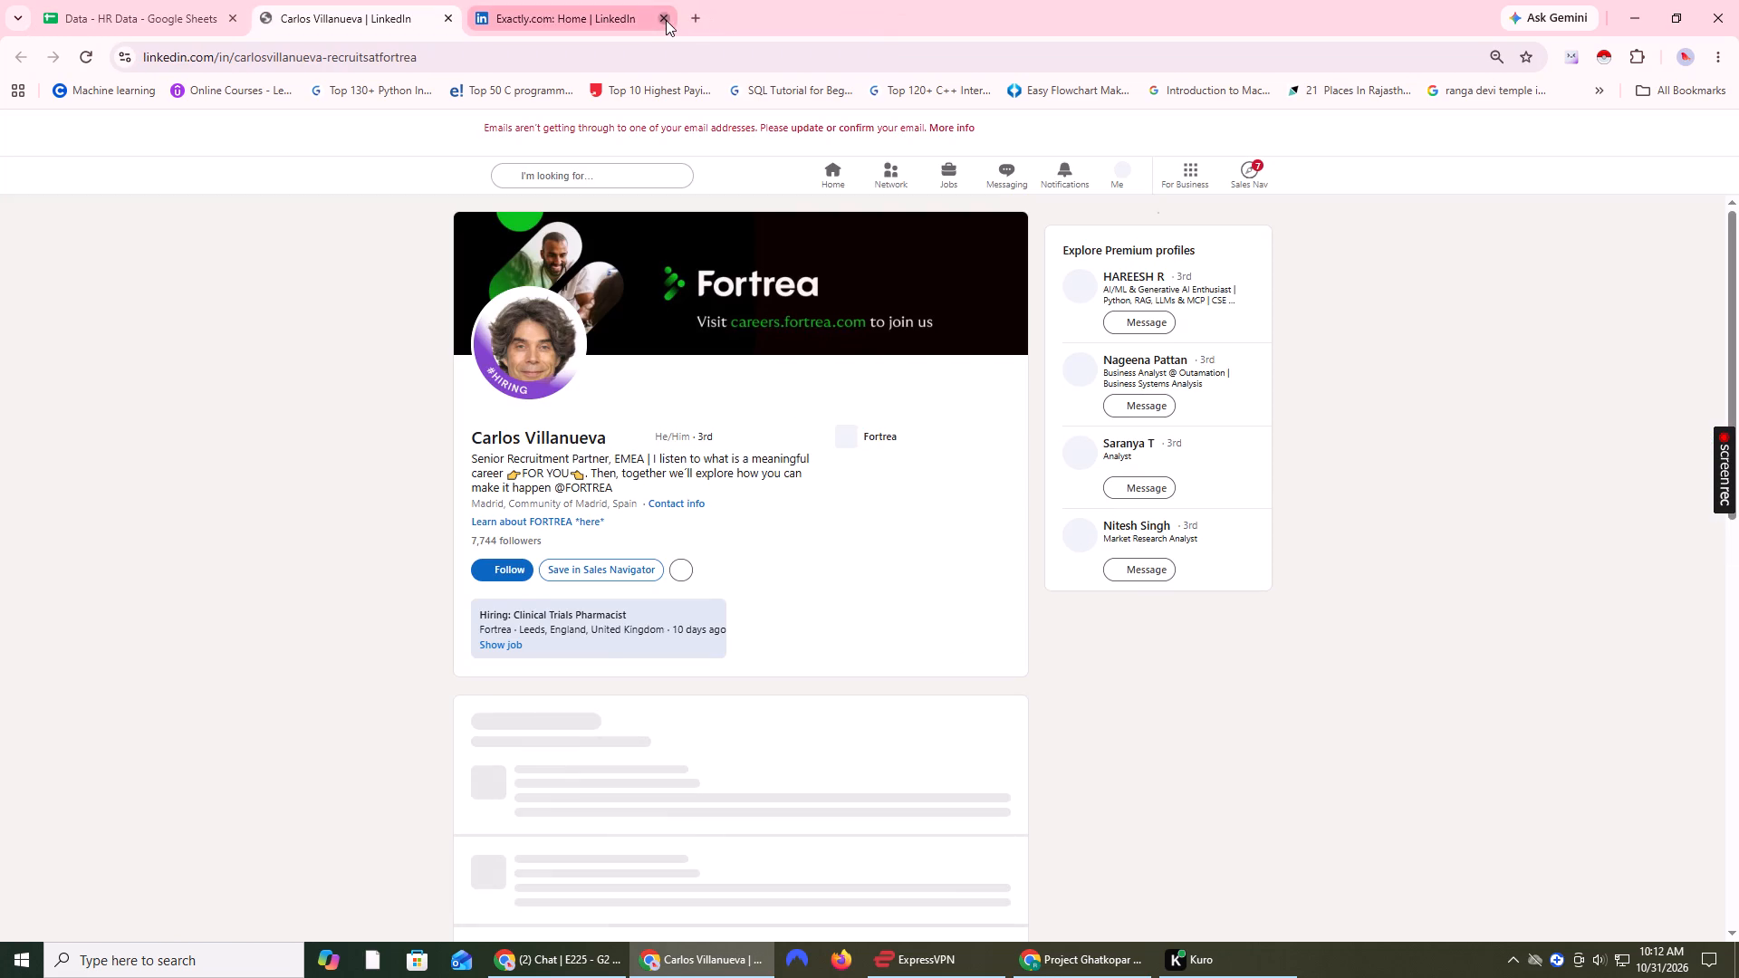
Copy the profile owner's name from the newly opened LinkedIn profile into D204.
{"action": "left_click_drag", "start_coordinate": [458, 436], "coordinate": [610, 436]}
{"action": "key", "text": "ctrl+c"}
{"action": "left_click", "coordinate": [71, 0]}
{"action": "left_click", "coordinate": [367, 459]}
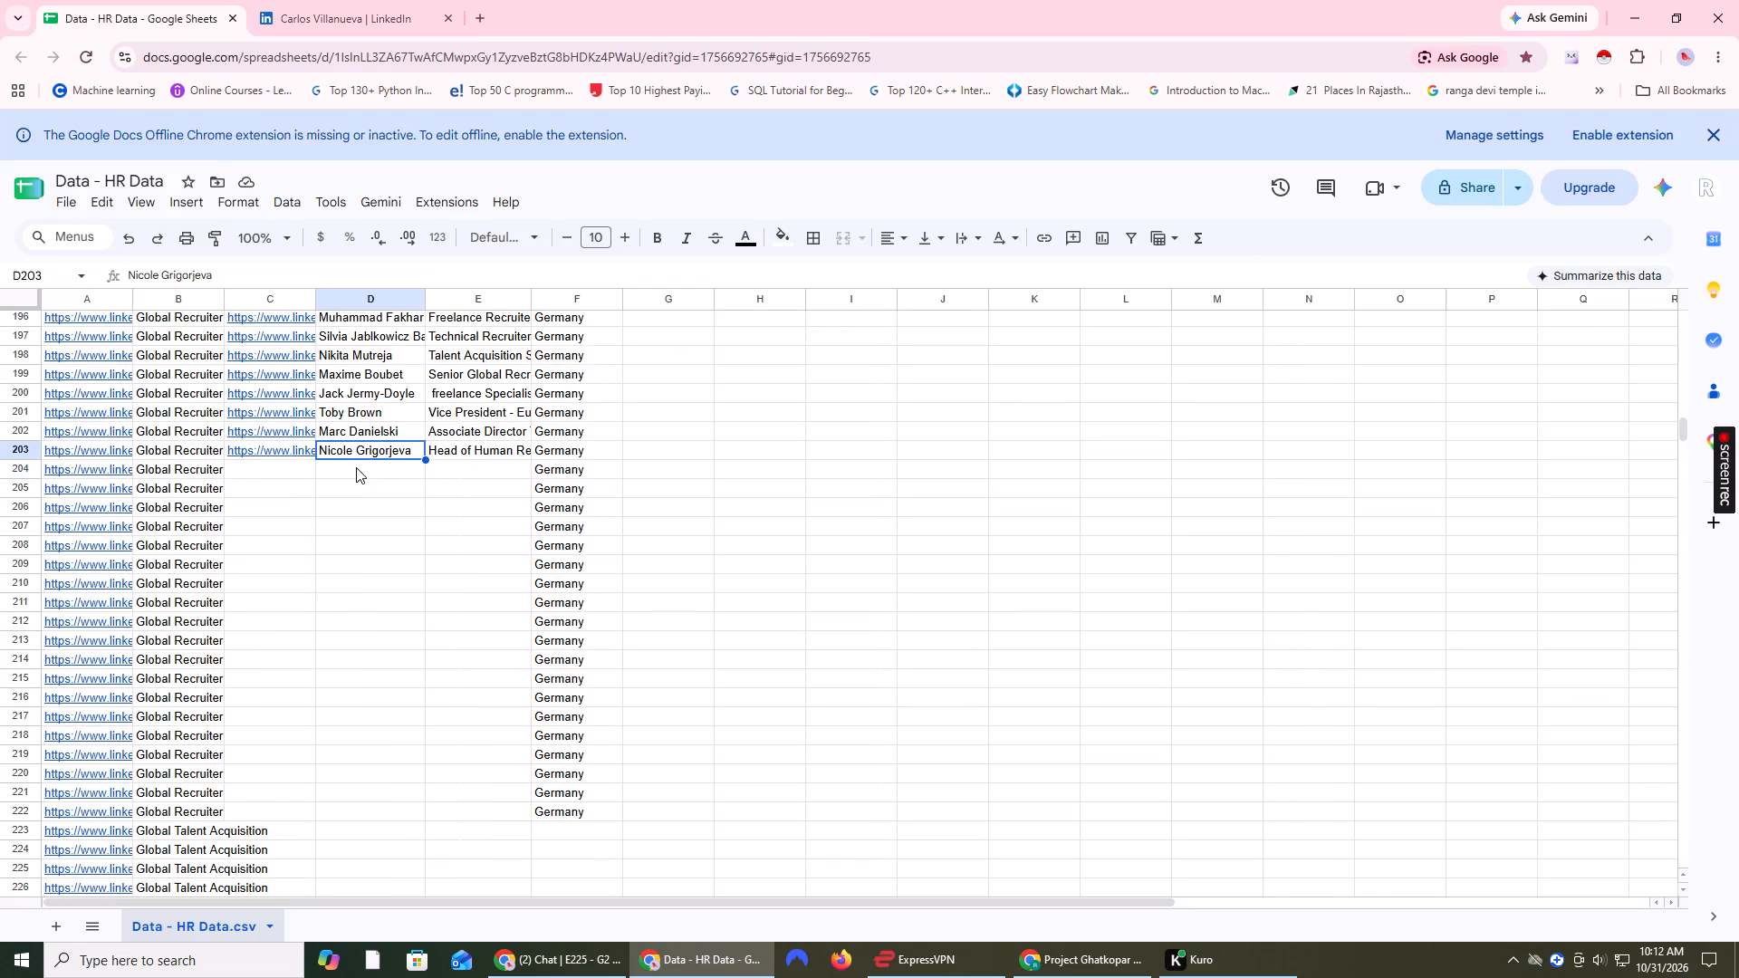
{"action": "double_click", "coordinate": [356, 467]}
{"action": "key", "text": "ctrl+v"}
{"action": "key", "text": "BackSpace"}
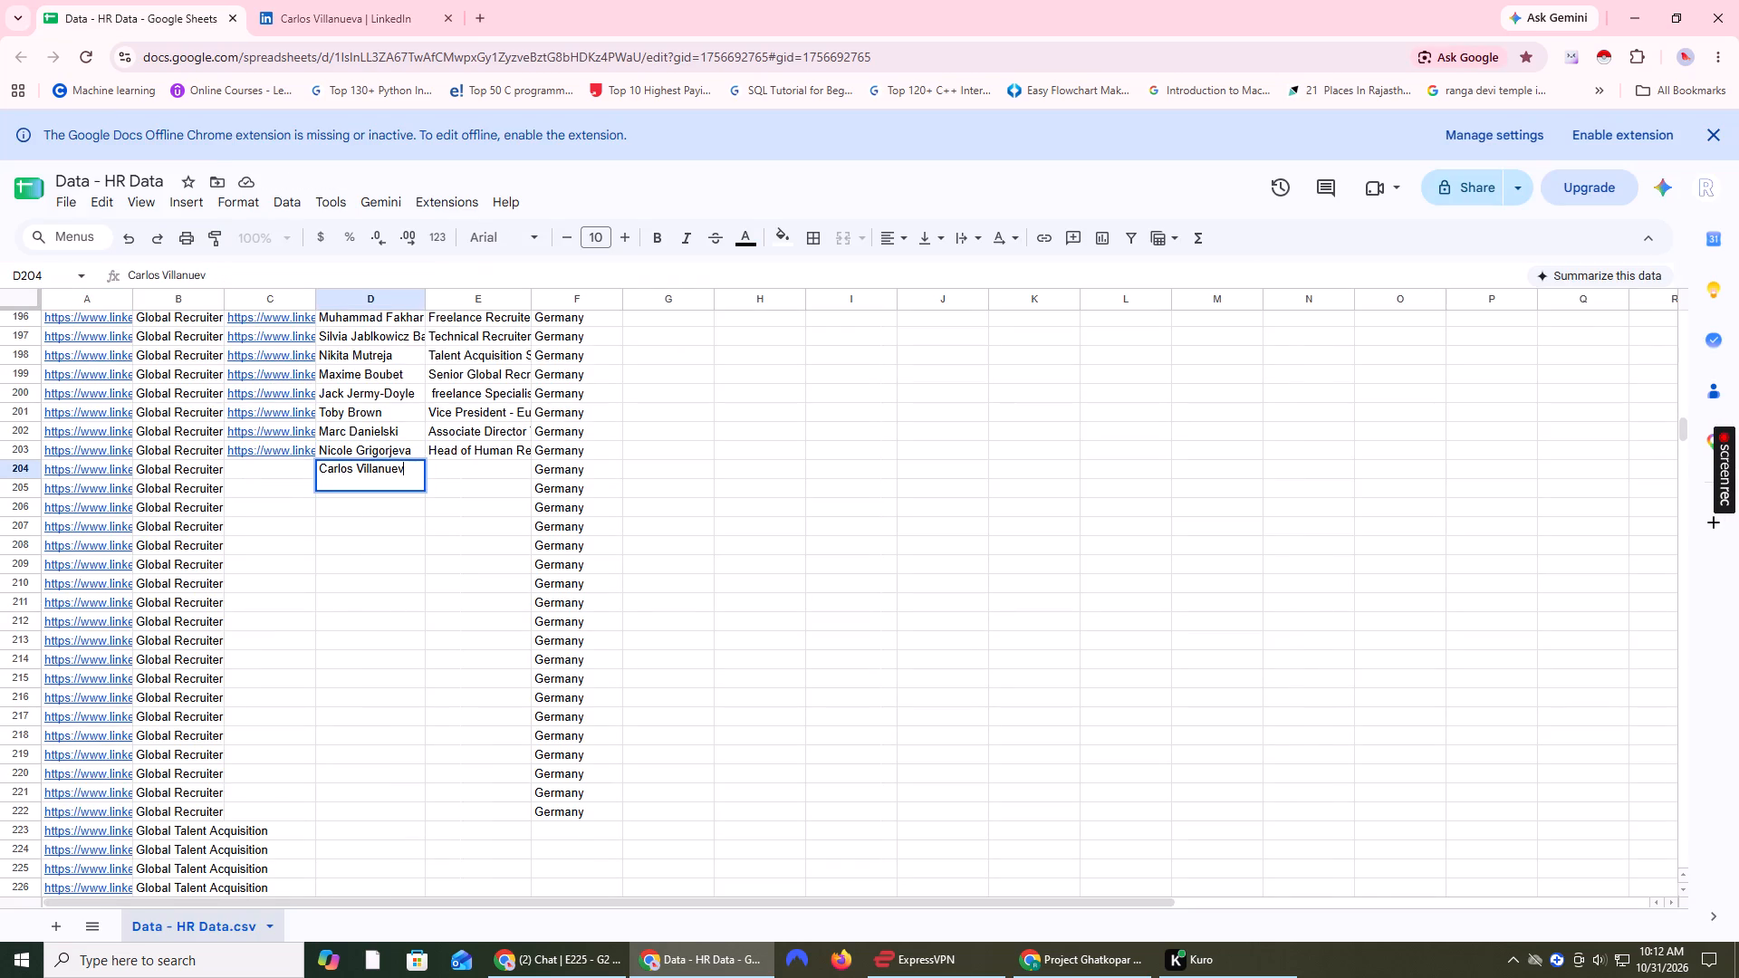
{"action": "key", "text": "Return"}
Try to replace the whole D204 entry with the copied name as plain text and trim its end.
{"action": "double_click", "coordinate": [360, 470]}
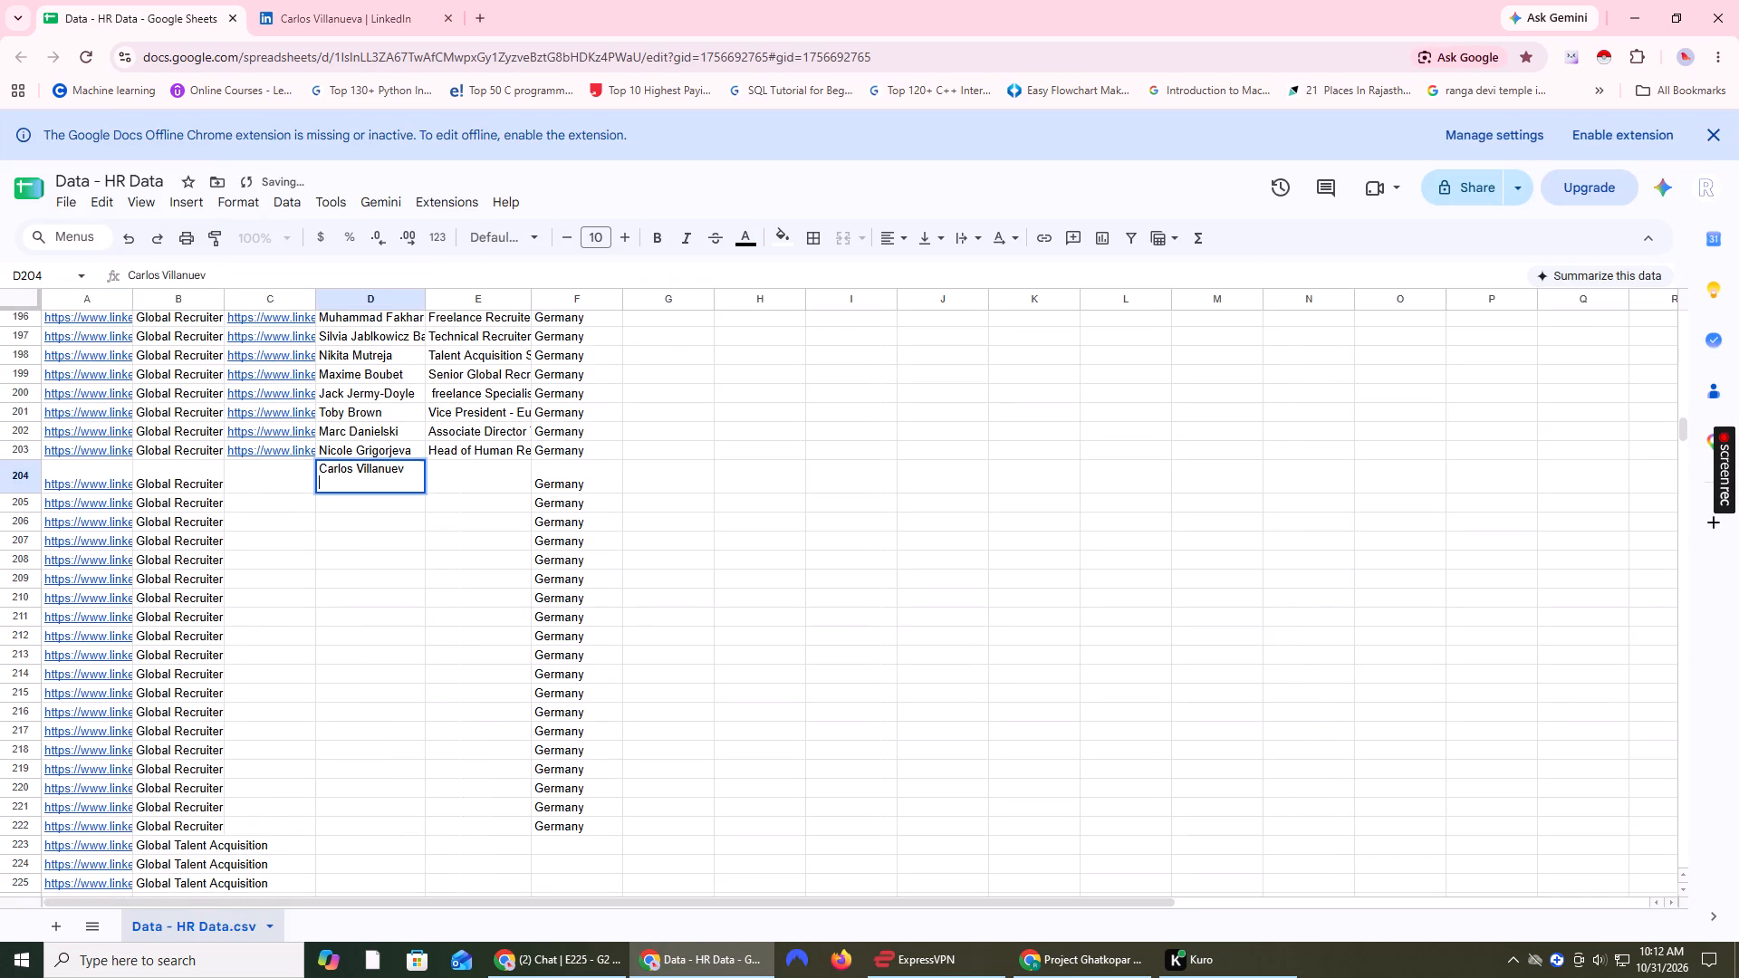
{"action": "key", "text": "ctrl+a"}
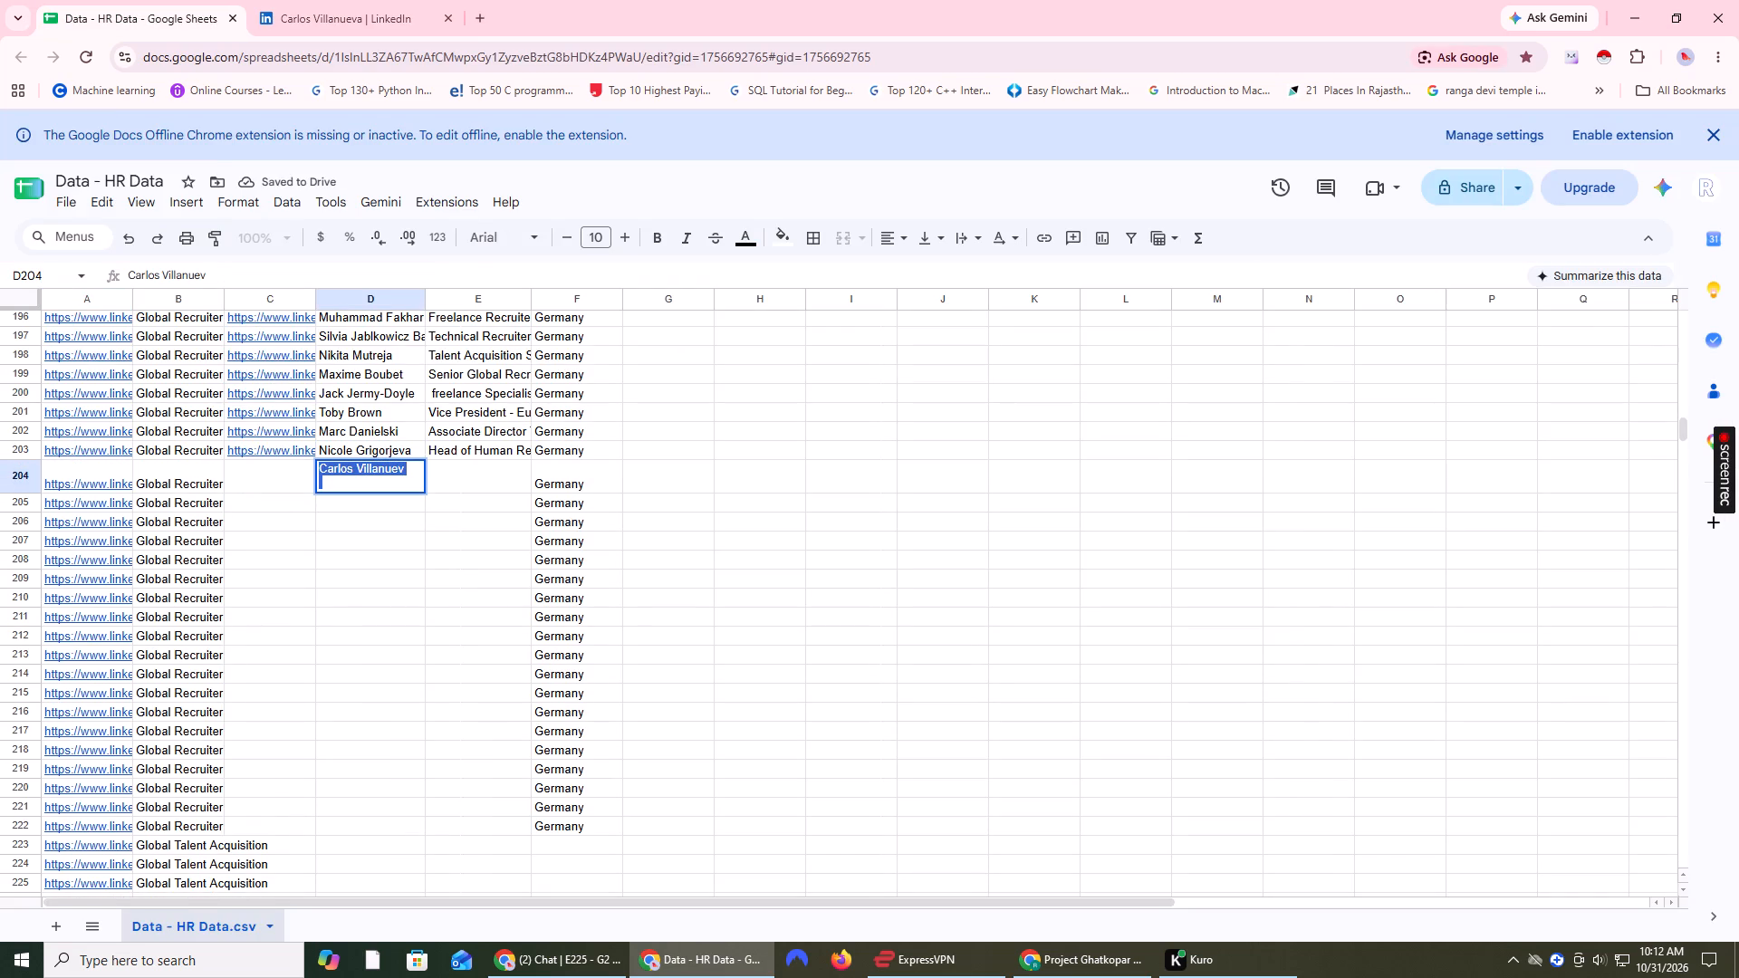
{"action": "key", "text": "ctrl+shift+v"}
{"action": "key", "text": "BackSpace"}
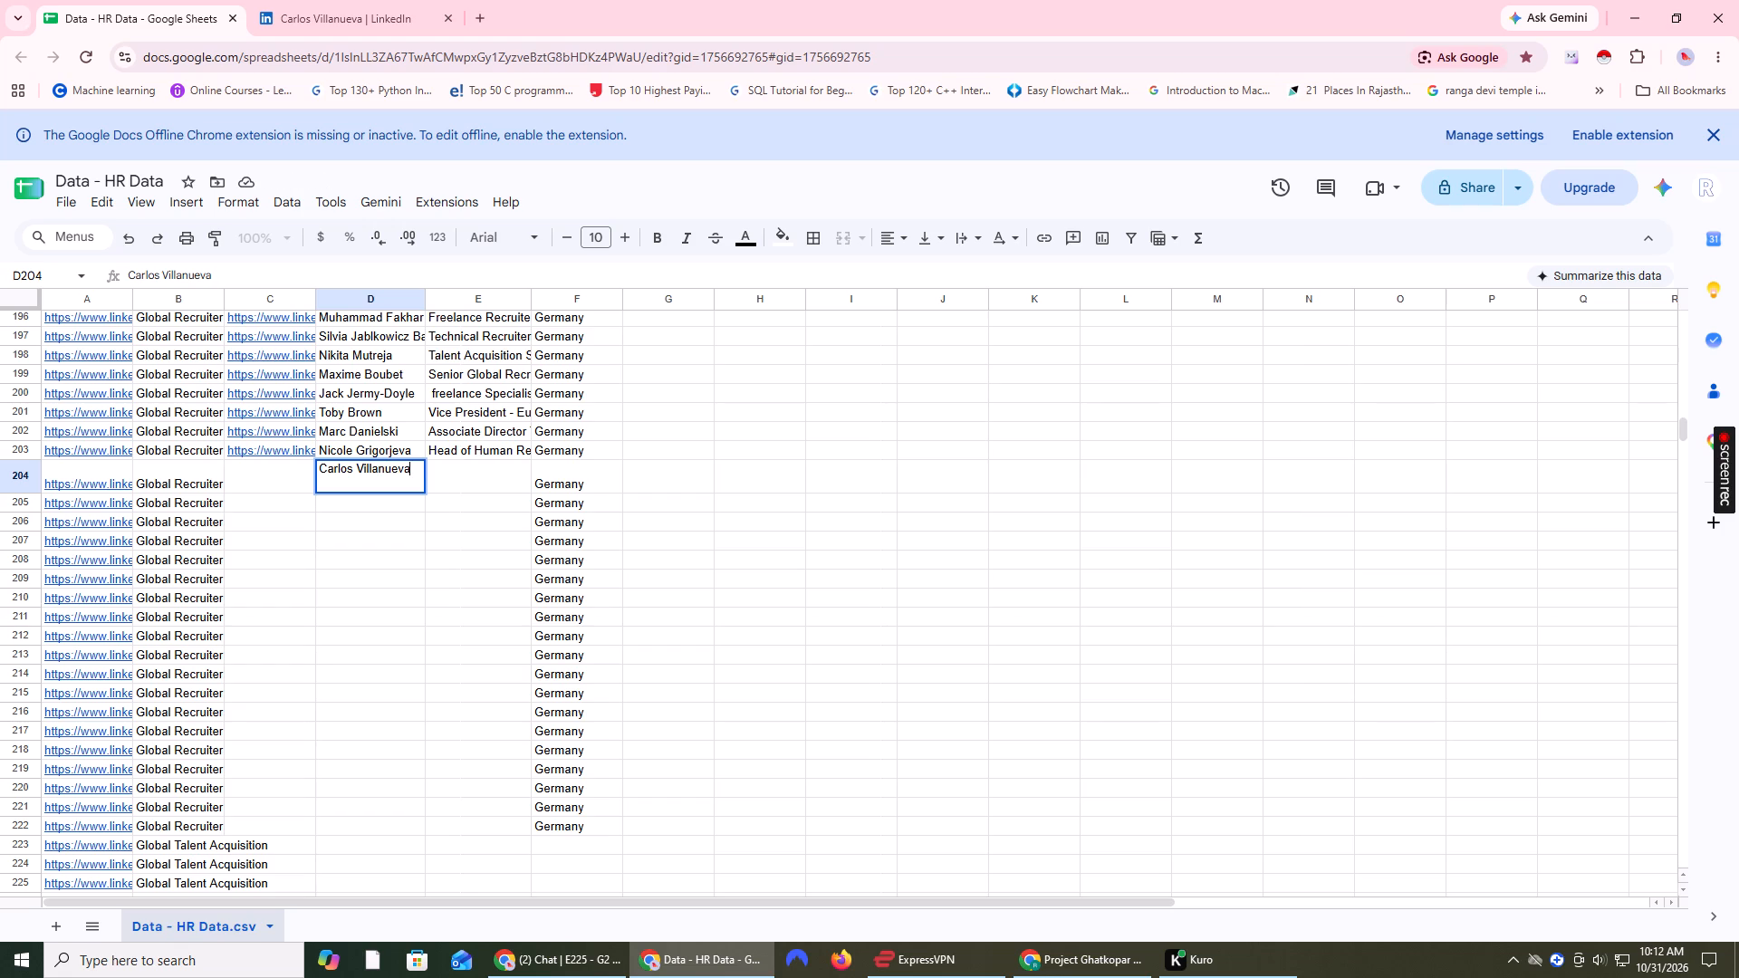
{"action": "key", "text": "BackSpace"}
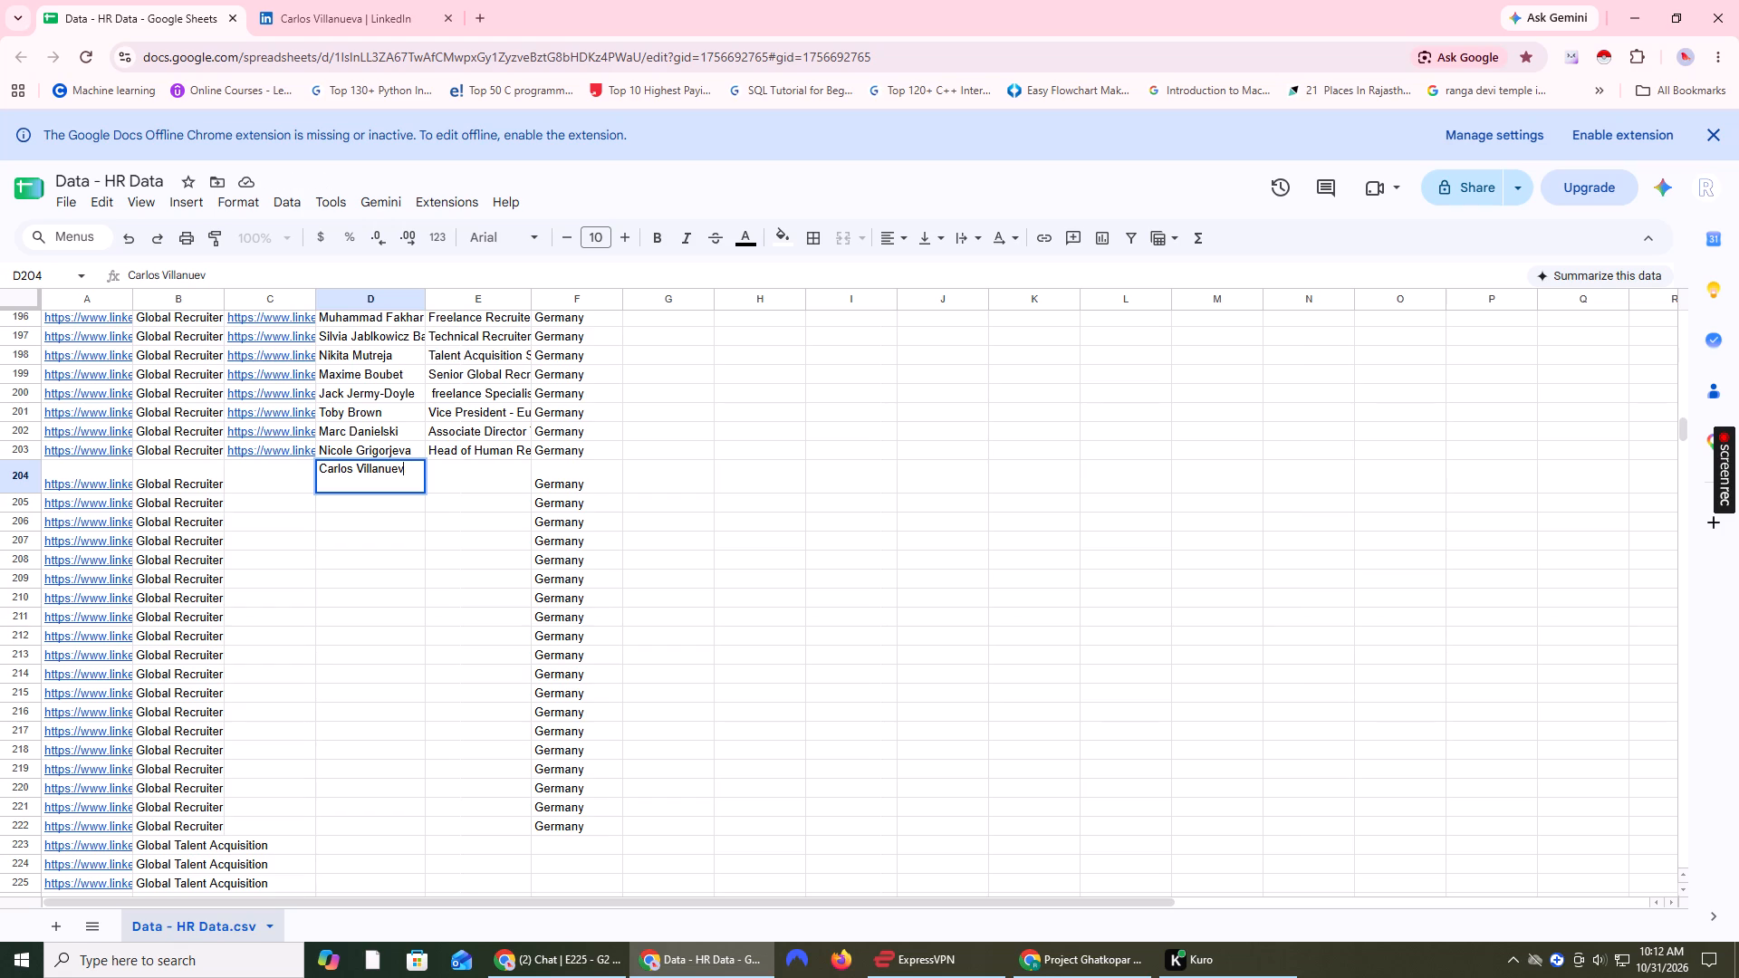
Re-enter the profile owner's complete name in D204 as plain text on a single line, without a trailing line break.
{"action": "double_click", "coordinate": [362, 473]}
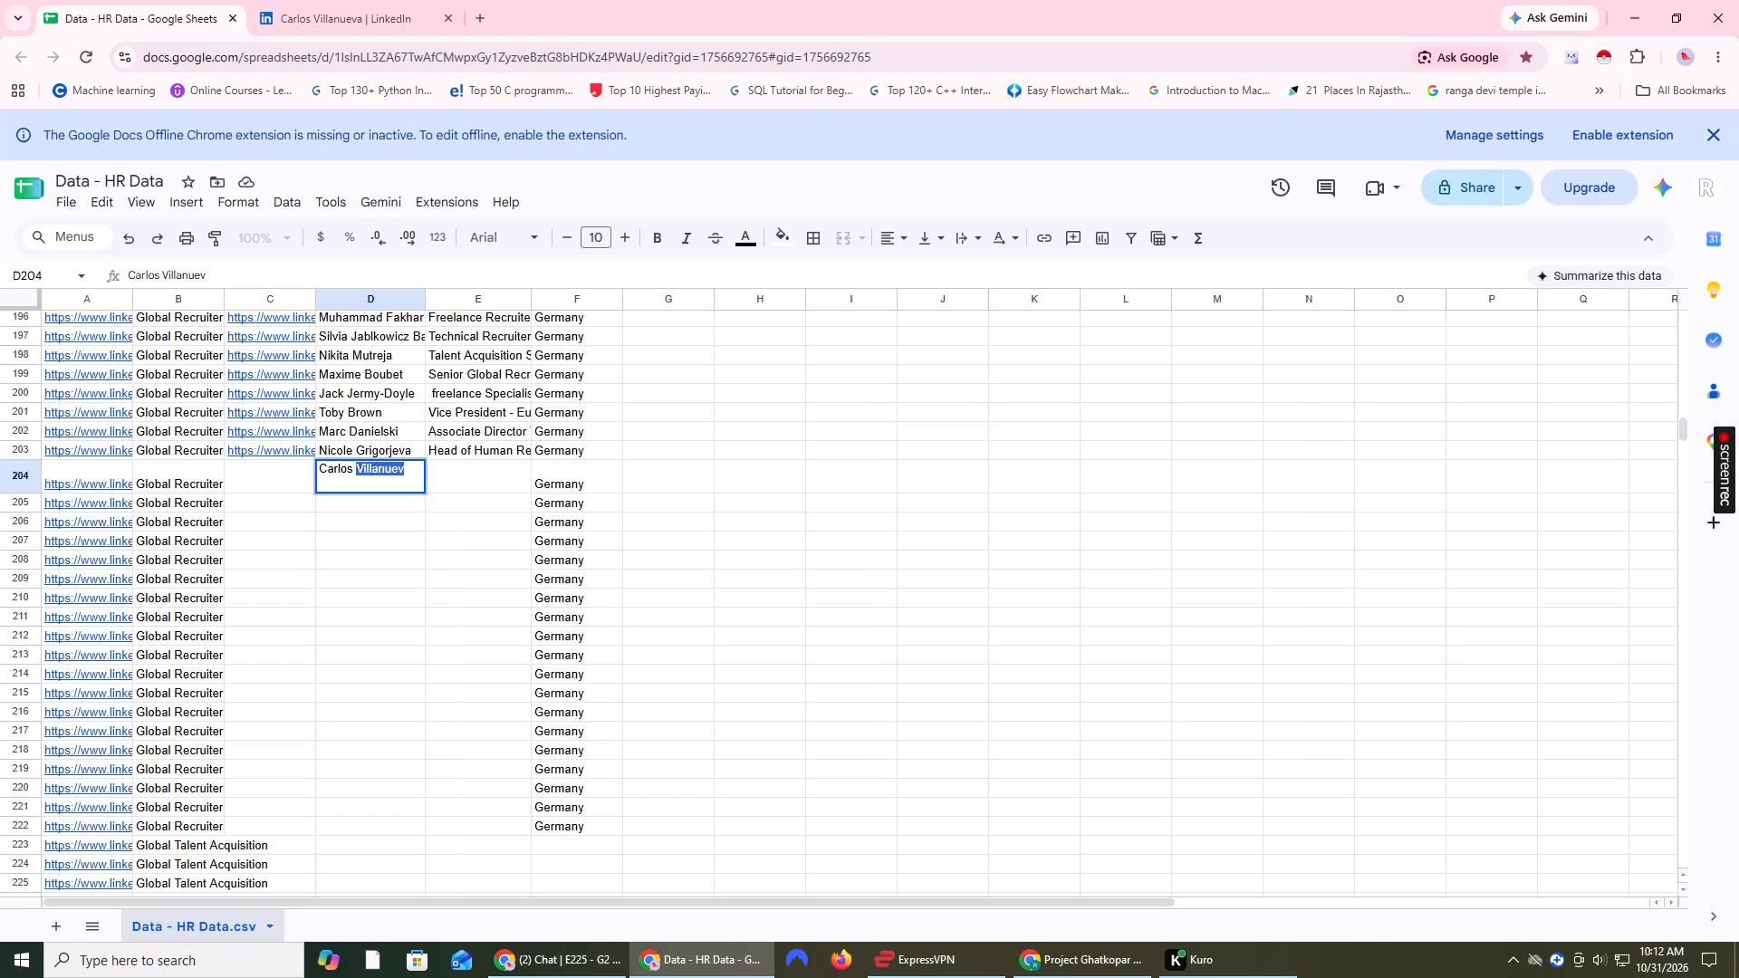
{"action": "key", "text": "ctrl+a"}
{"action": "key", "text": "ctrl+shift+v"}
{"action": "double_click", "coordinate": [359, 459]}
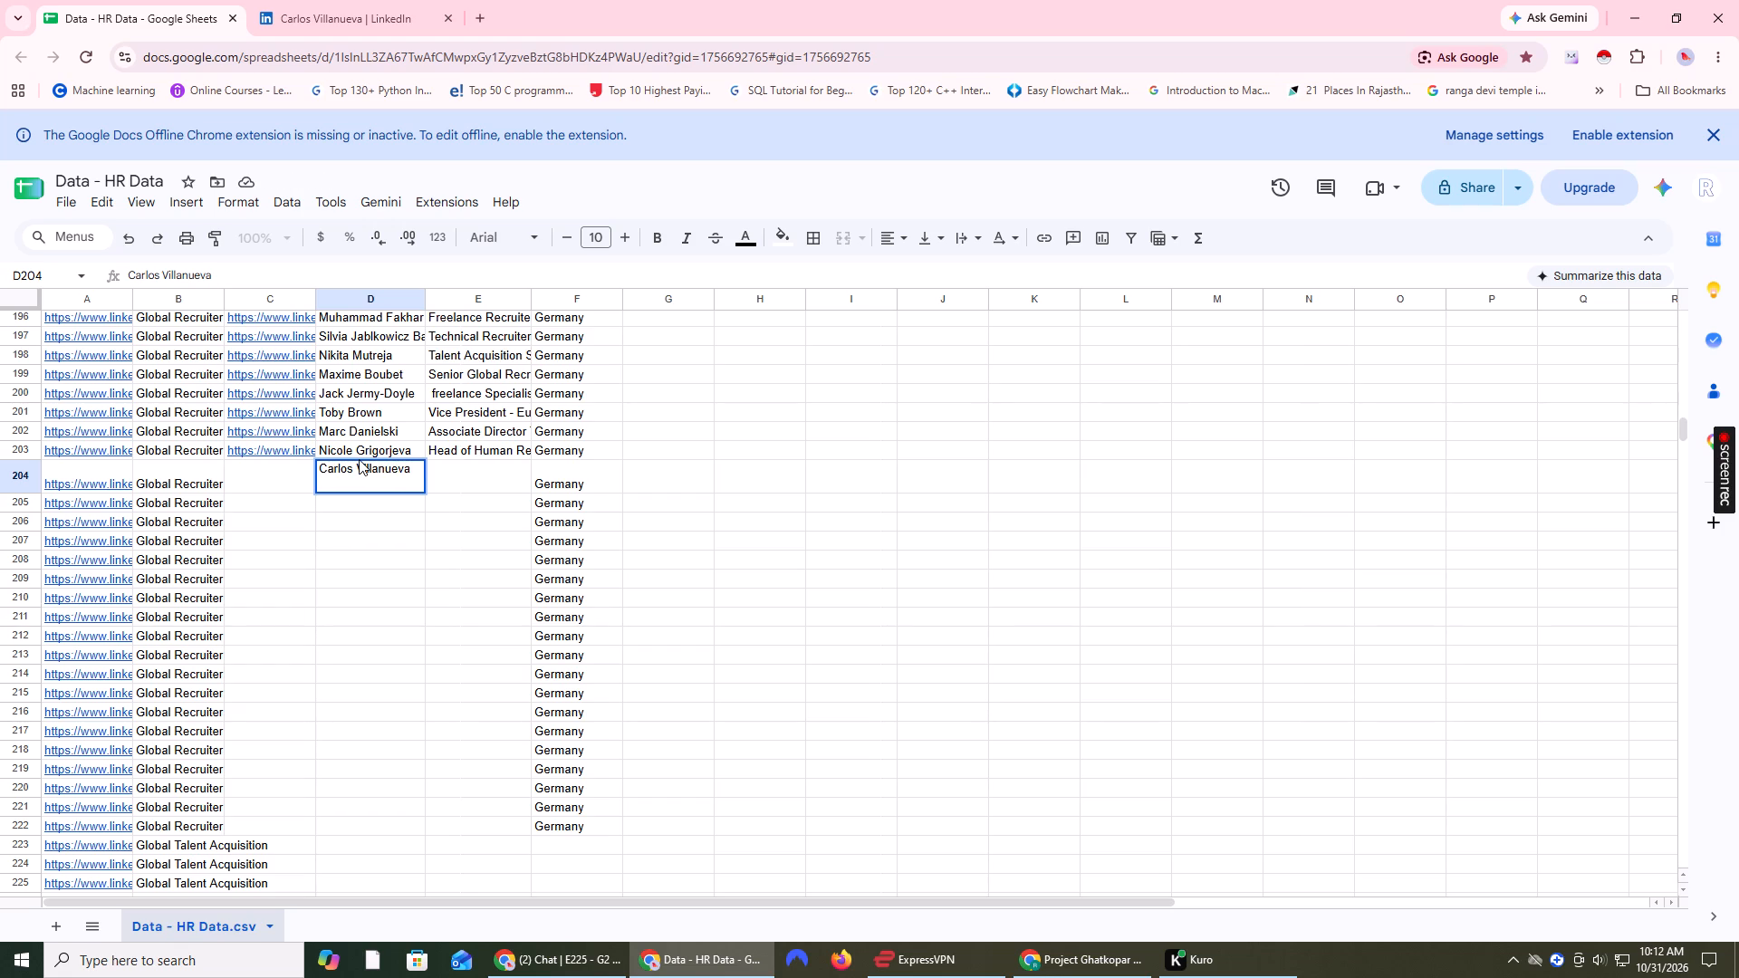
{"action": "triple_click", "coordinate": [353, 463]}
{"action": "key", "text": "ctrl+c"}
{"action": "key", "text": "ctrl+a"}
{"action": "key", "text": "ctrl+shift+v"}
{"action": "key", "text": "BackSpace"}
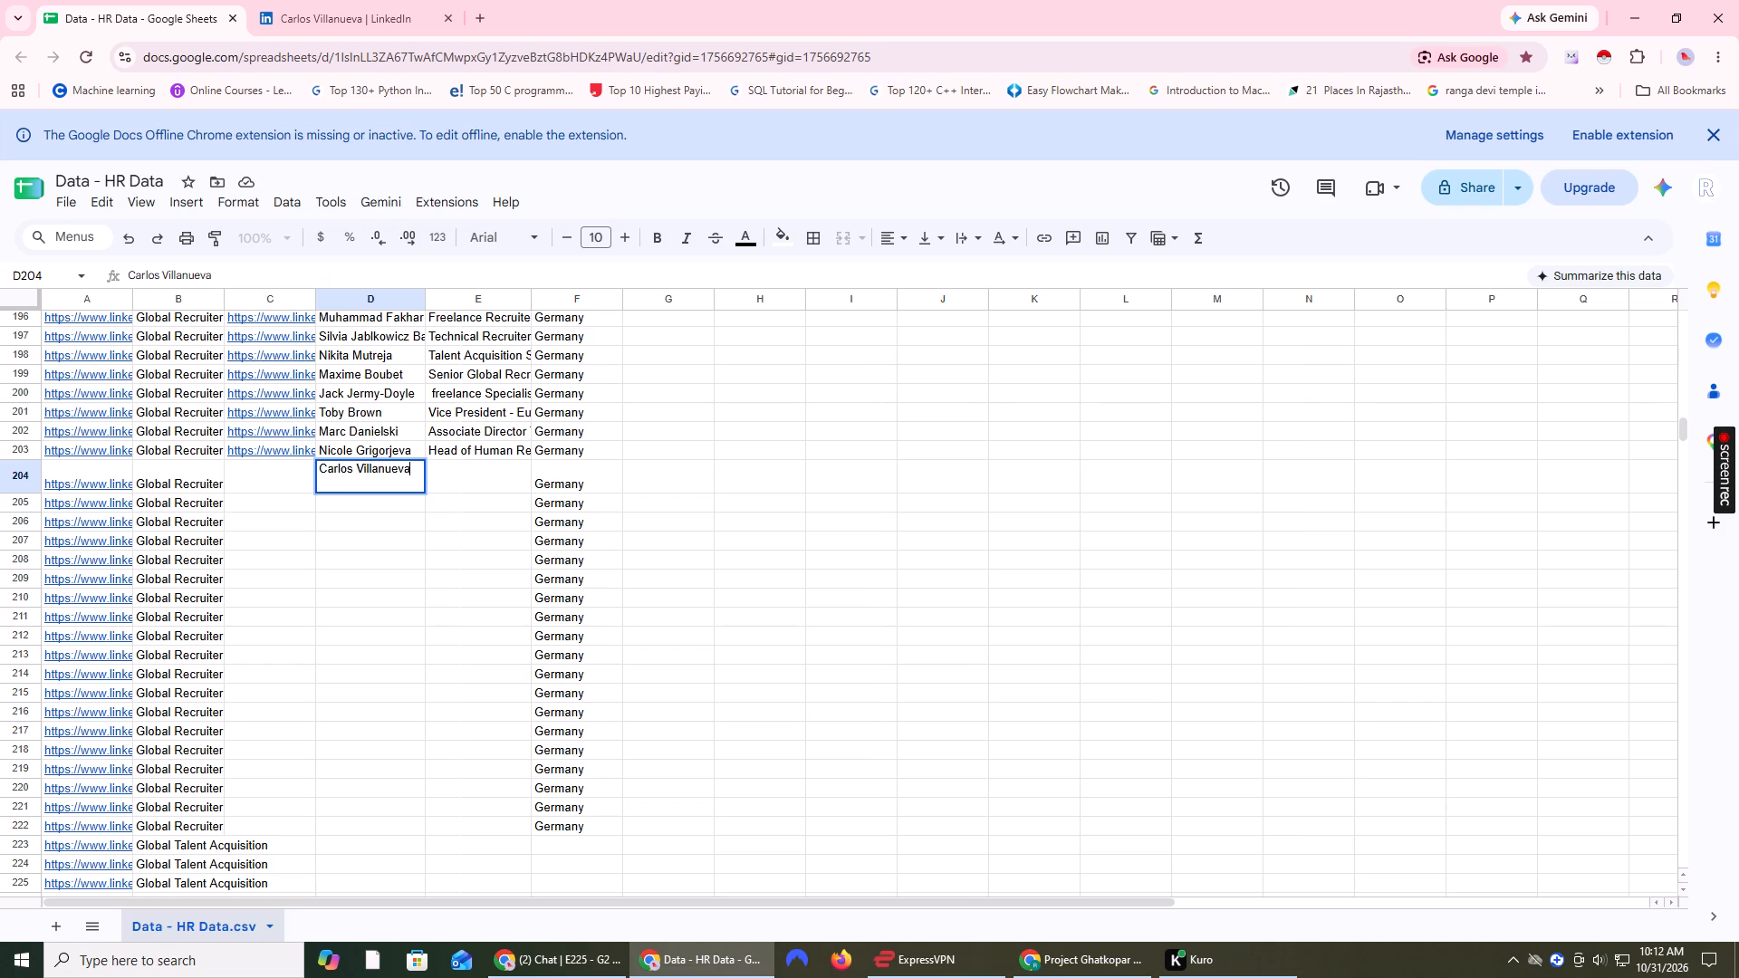
{"action": "key", "text": "Return"}
{"action": "left_click", "coordinate": [392, 602]}
Copy only "Senior Recruitment Partner" from the current job title in the row 204 profile's Experience section into E204.
{"action": "left_click", "coordinate": [349, 0]}
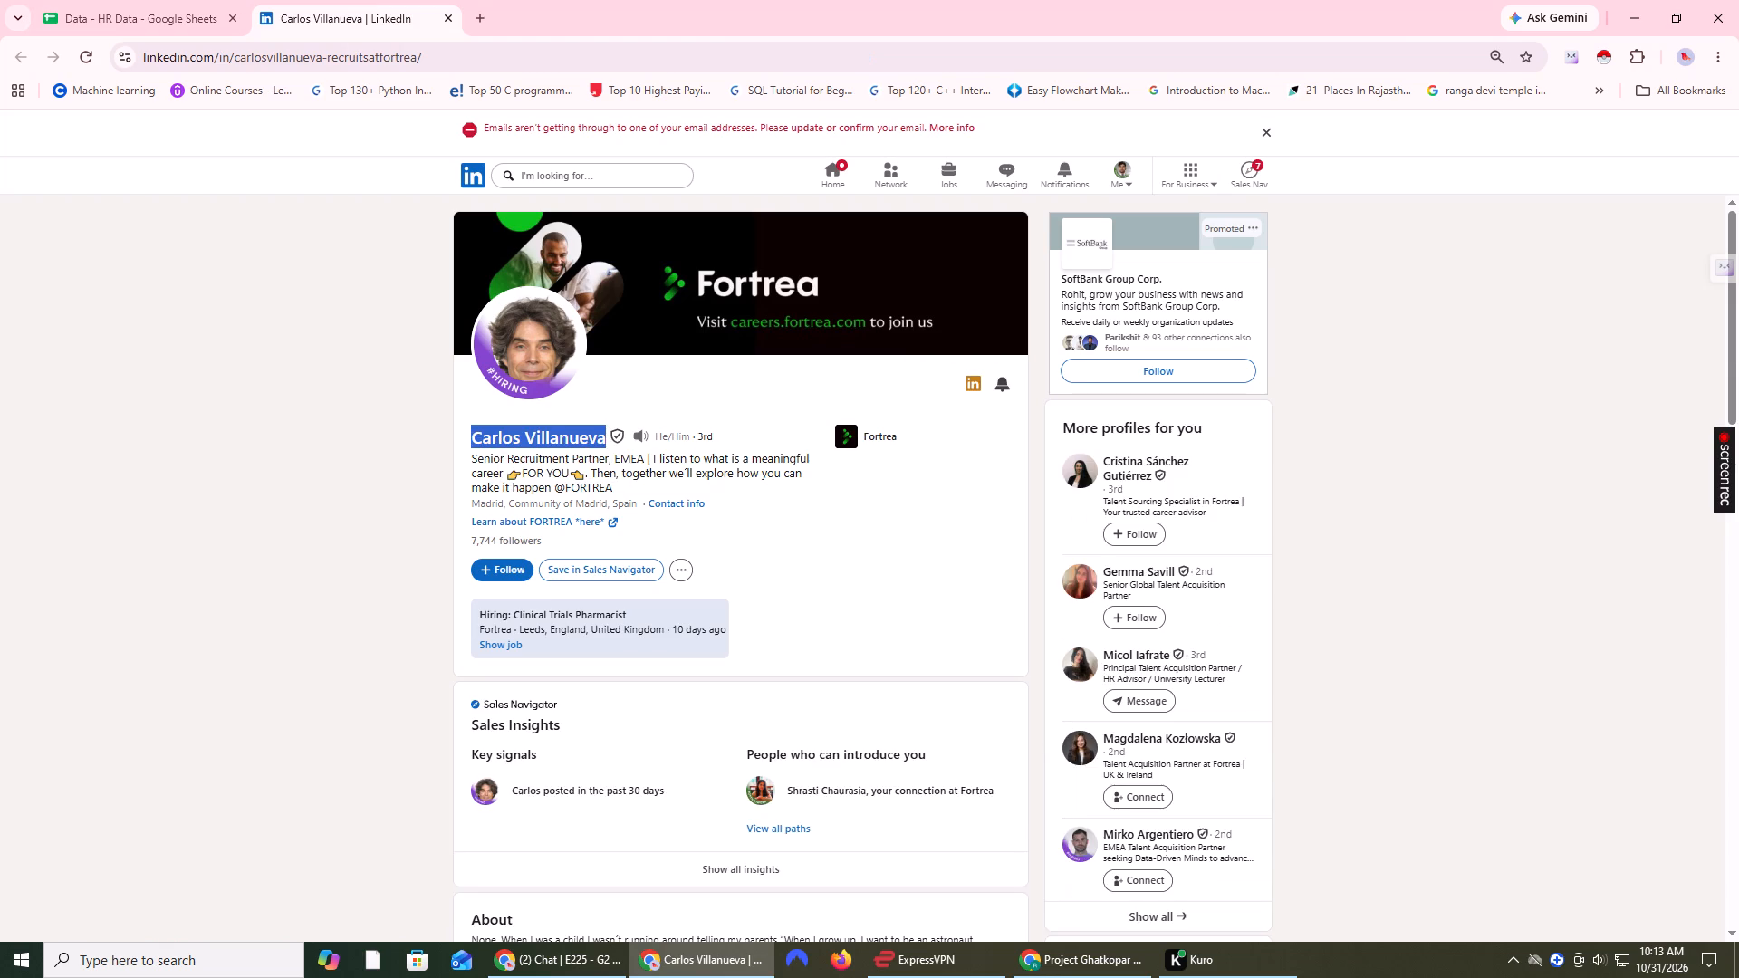
{"action": "scroll", "coordinate": [767, 493], "scroll_direction": "down", "scroll_amount": 14}
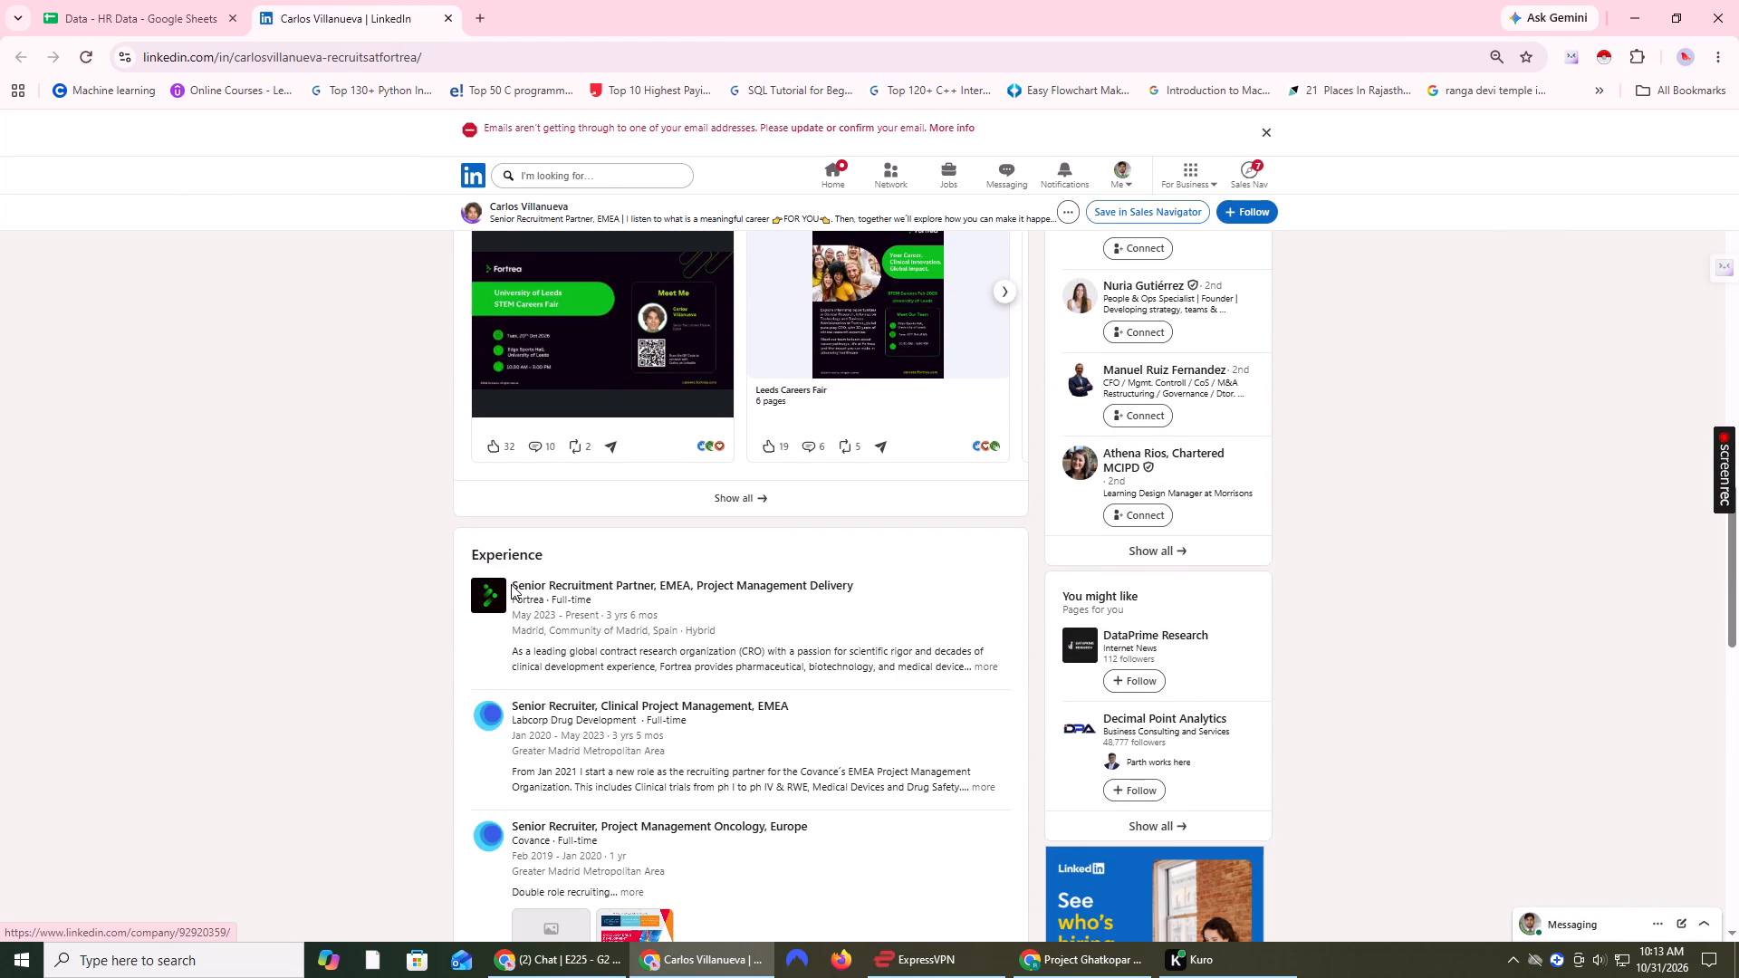
{"action": "left_click_drag", "start_coordinate": [510, 584], "coordinate": [752, 584]}
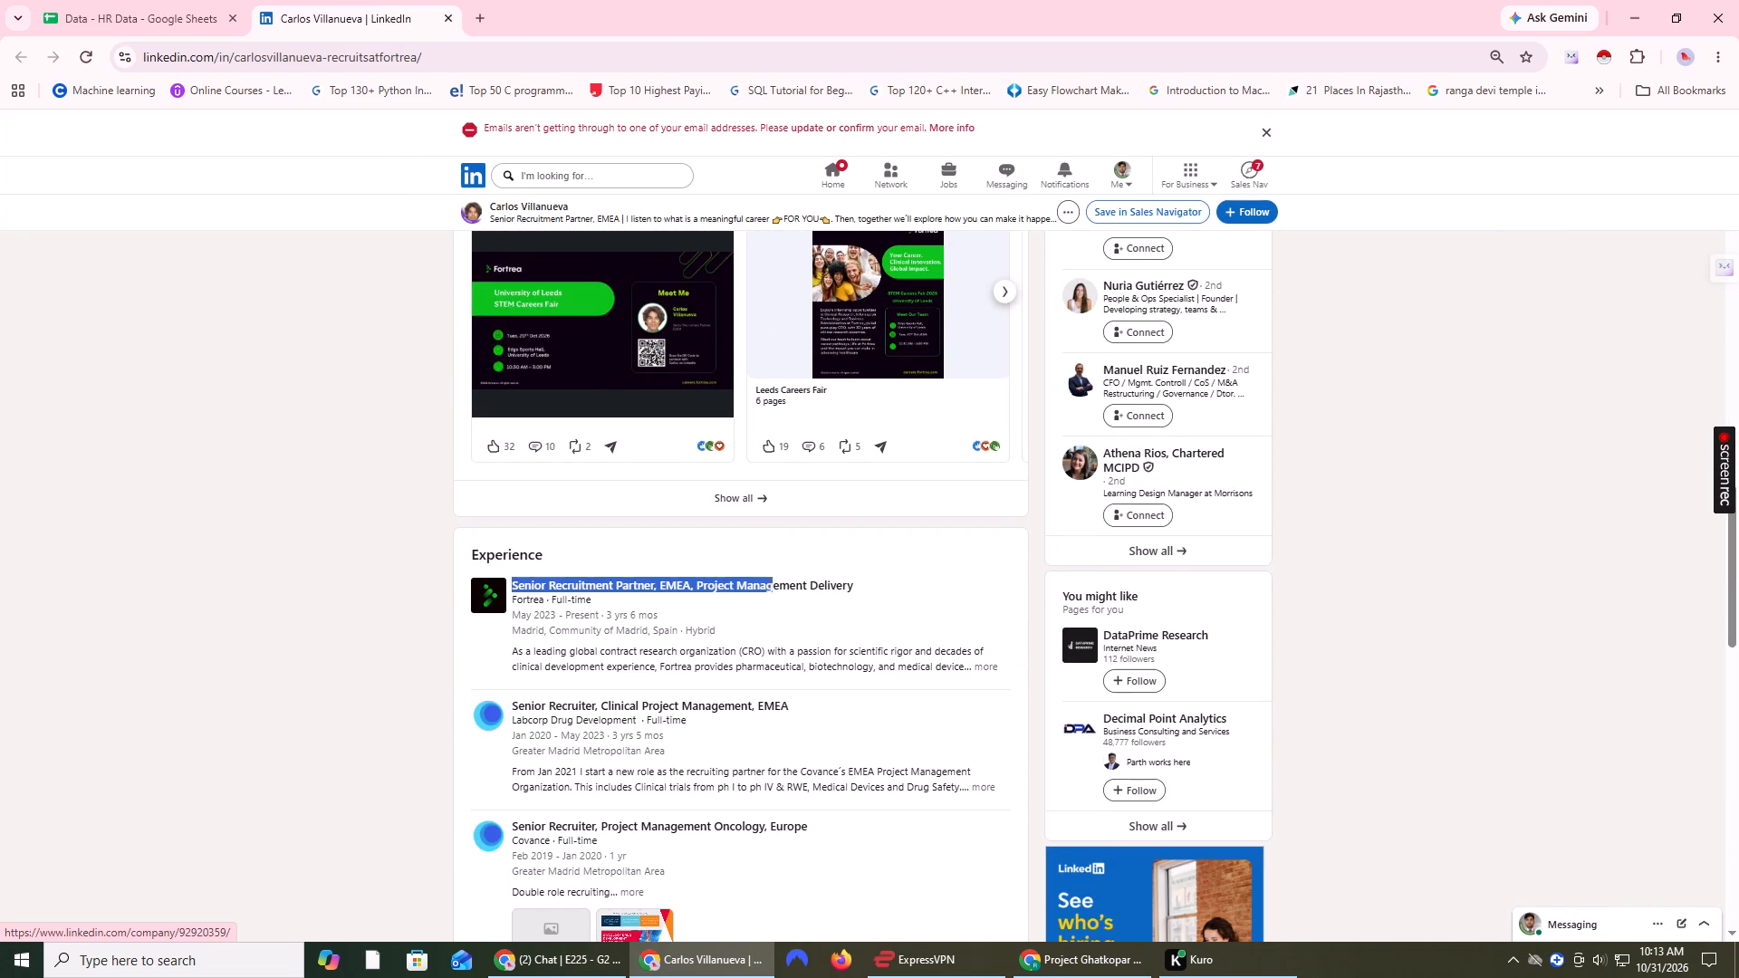
{"action": "left_click_drag", "start_coordinate": [752, 584], "coordinate": [652, 585]}
{"action": "key", "text": "ctrl+c"}
{"action": "left_click", "coordinate": [161, 0]}
{"action": "left_click", "coordinate": [745, 556]}
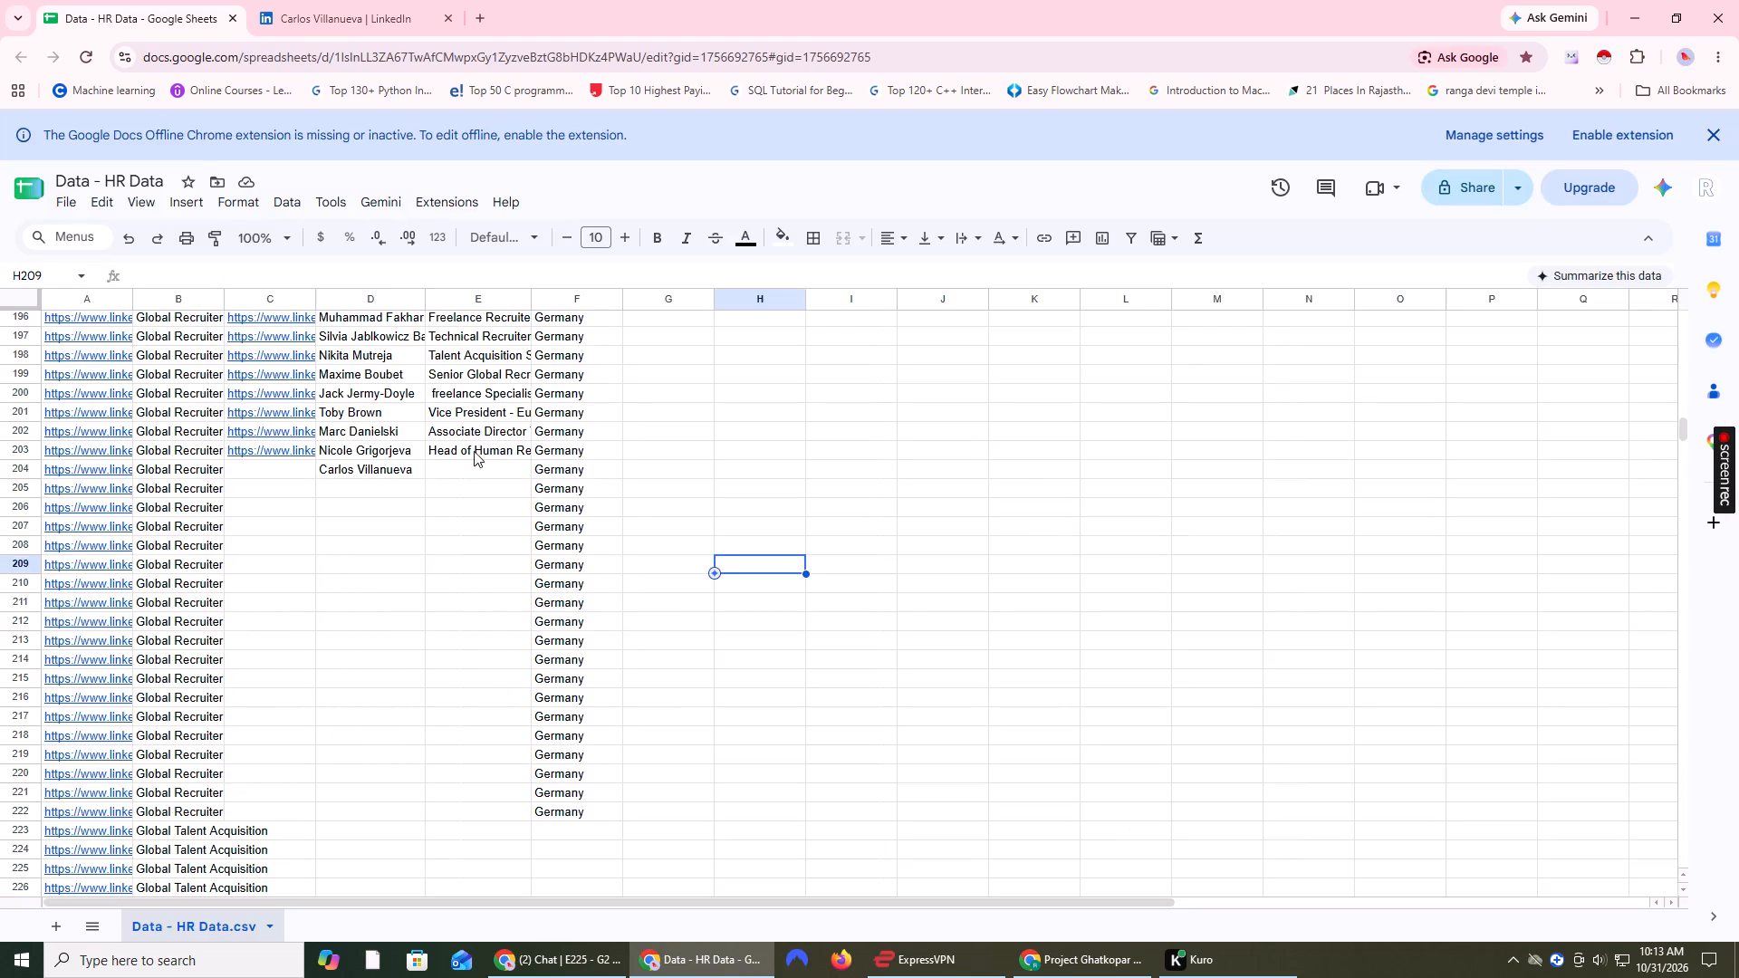
{"action": "double_click", "coordinate": [453, 470]}
{"action": "key", "text": "ctrl+v"}
{"action": "key", "text": "Return"}
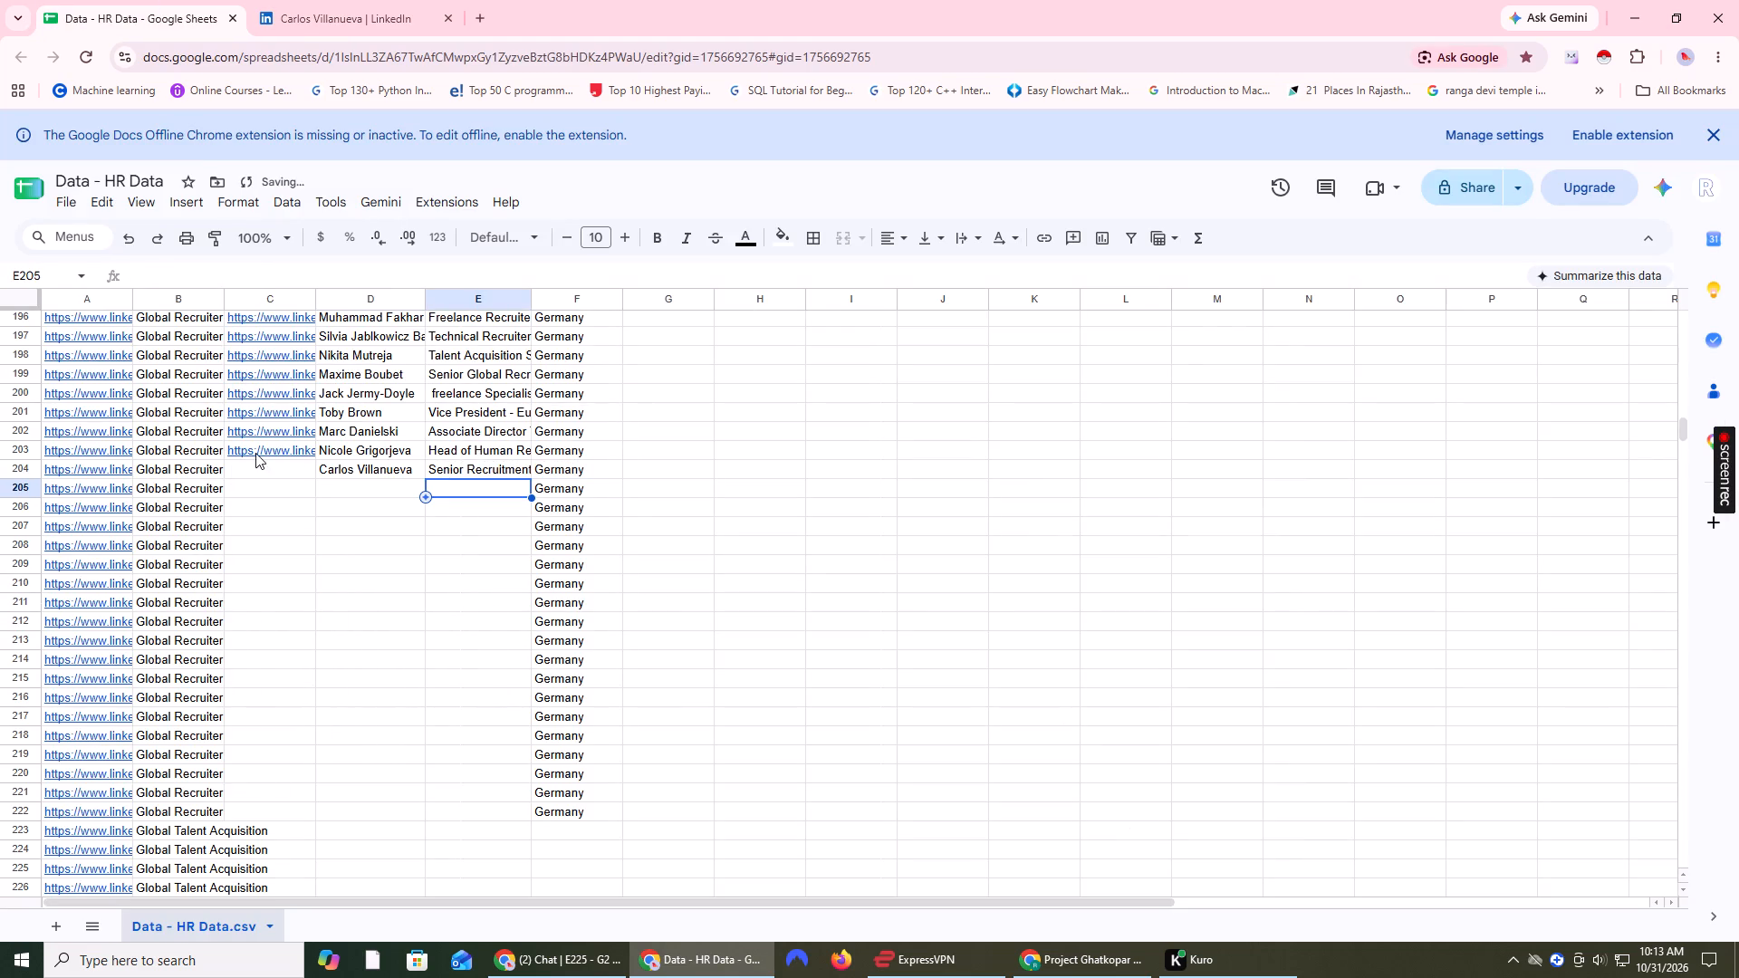
Open the company page of the current employer, Fortrea, from the Experience section of the row 204 profile.
{"action": "left_click", "coordinate": [383, 0]}
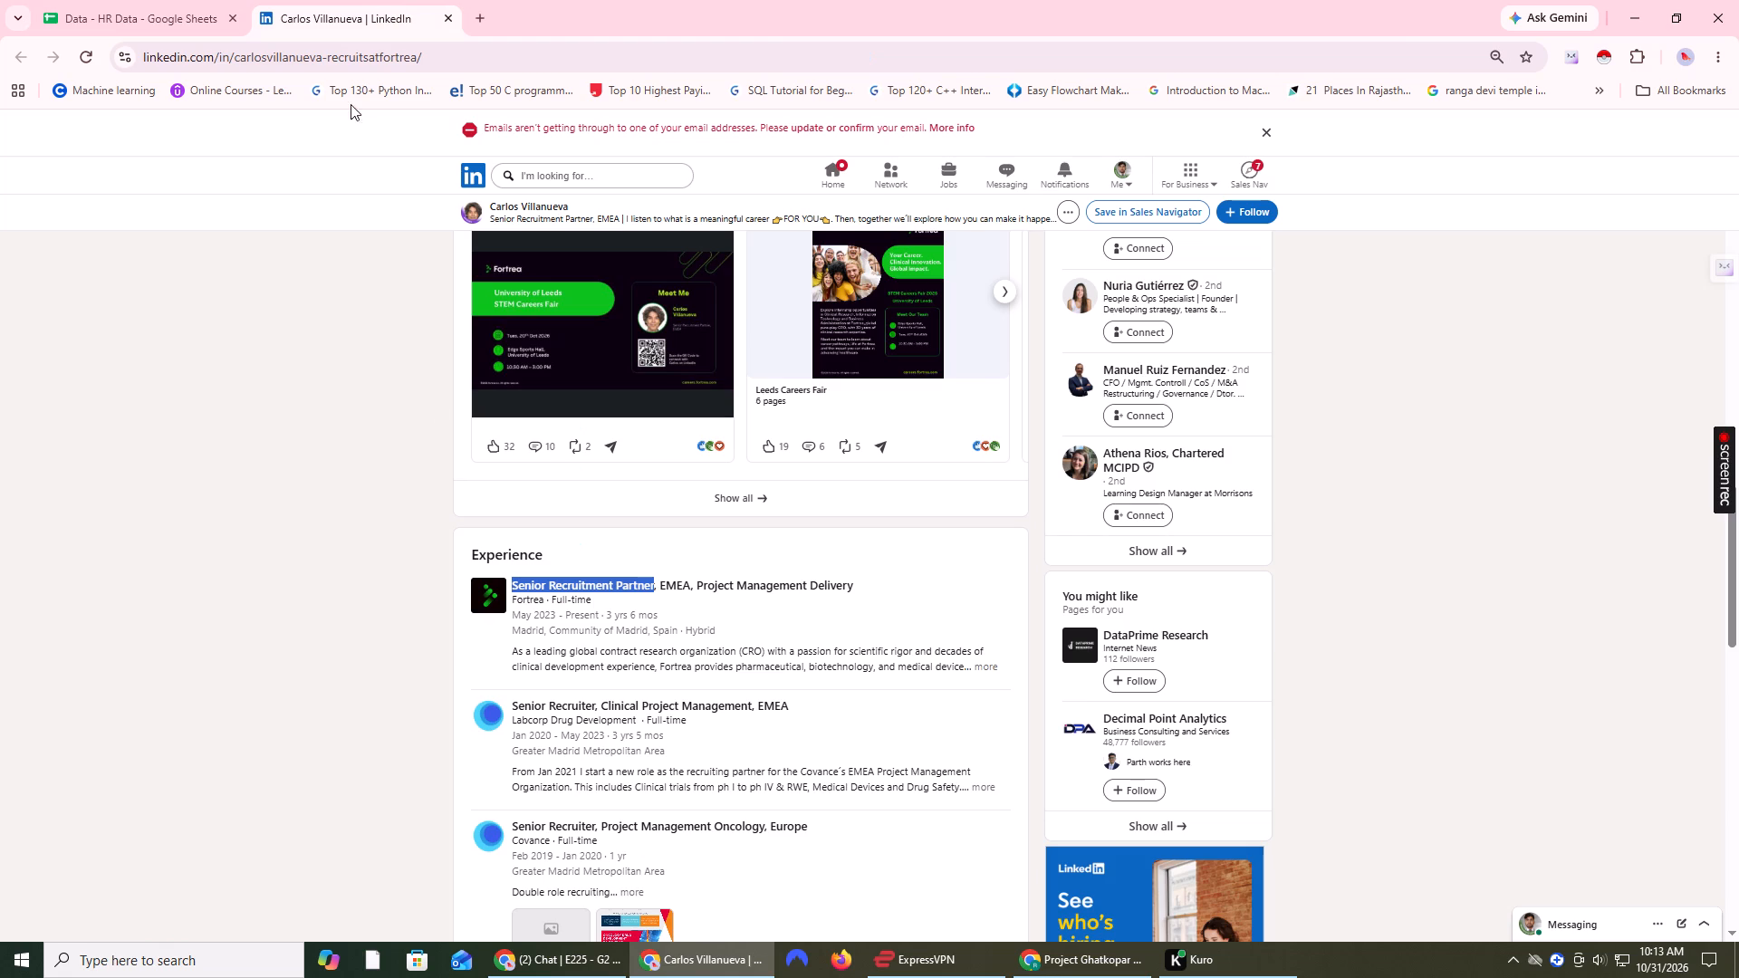
{"action": "left_click", "coordinate": [505, 601], "text": "ctrl"}
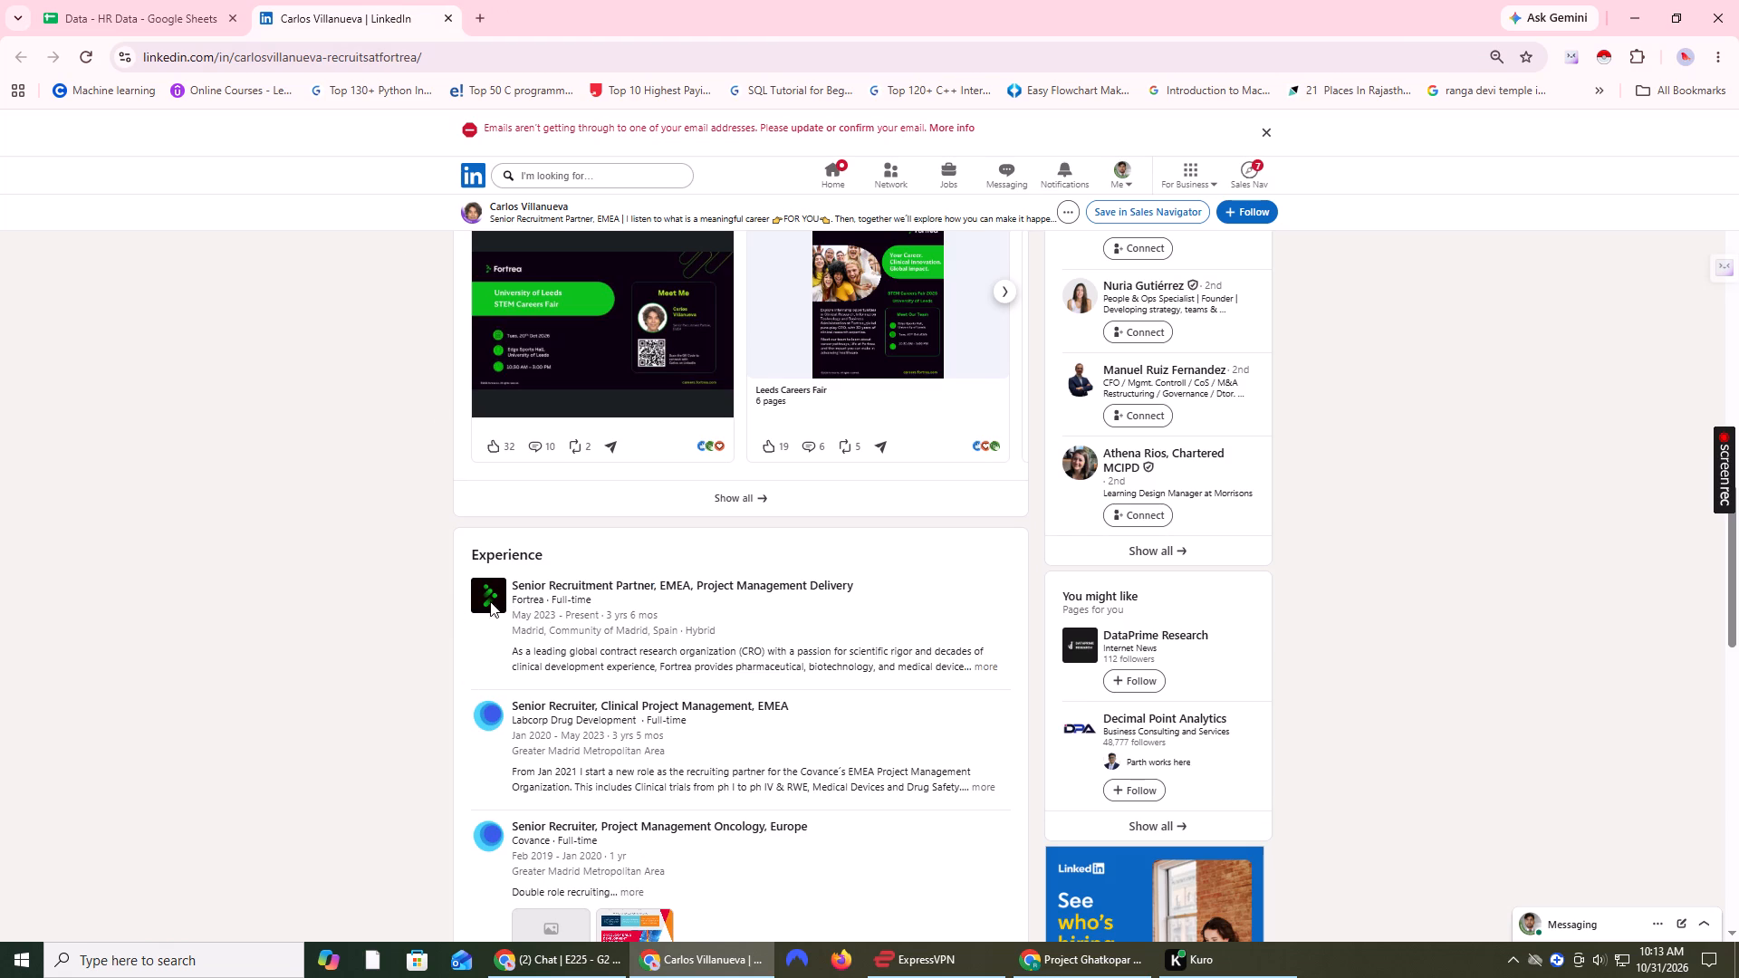
{"action": "left_click", "coordinate": [487, 600], "text": "ctrl"}
Copy the URL of the Fortrea company page into C204 of the HR Data sheet.
{"action": "left_click", "coordinate": [583, 0]}
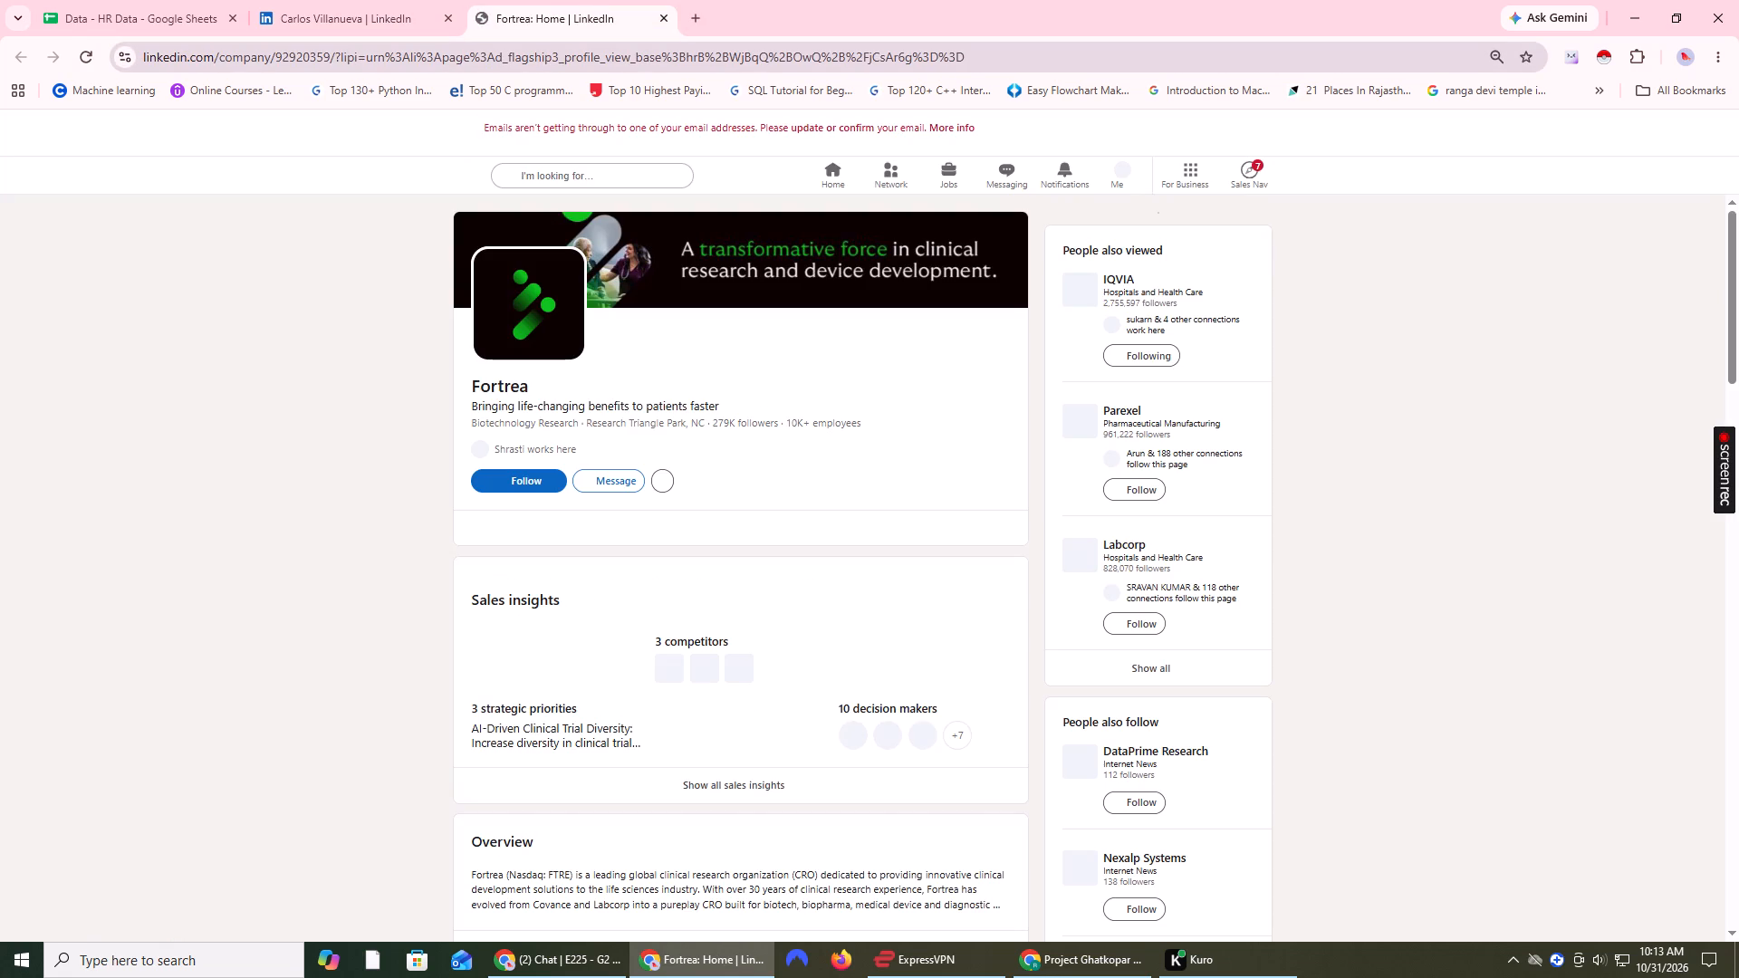
{"action": "left_click", "coordinate": [468, 63]}
{"action": "key", "text": "ctrl+c"}
{"action": "left_click", "coordinate": [162, 0]}
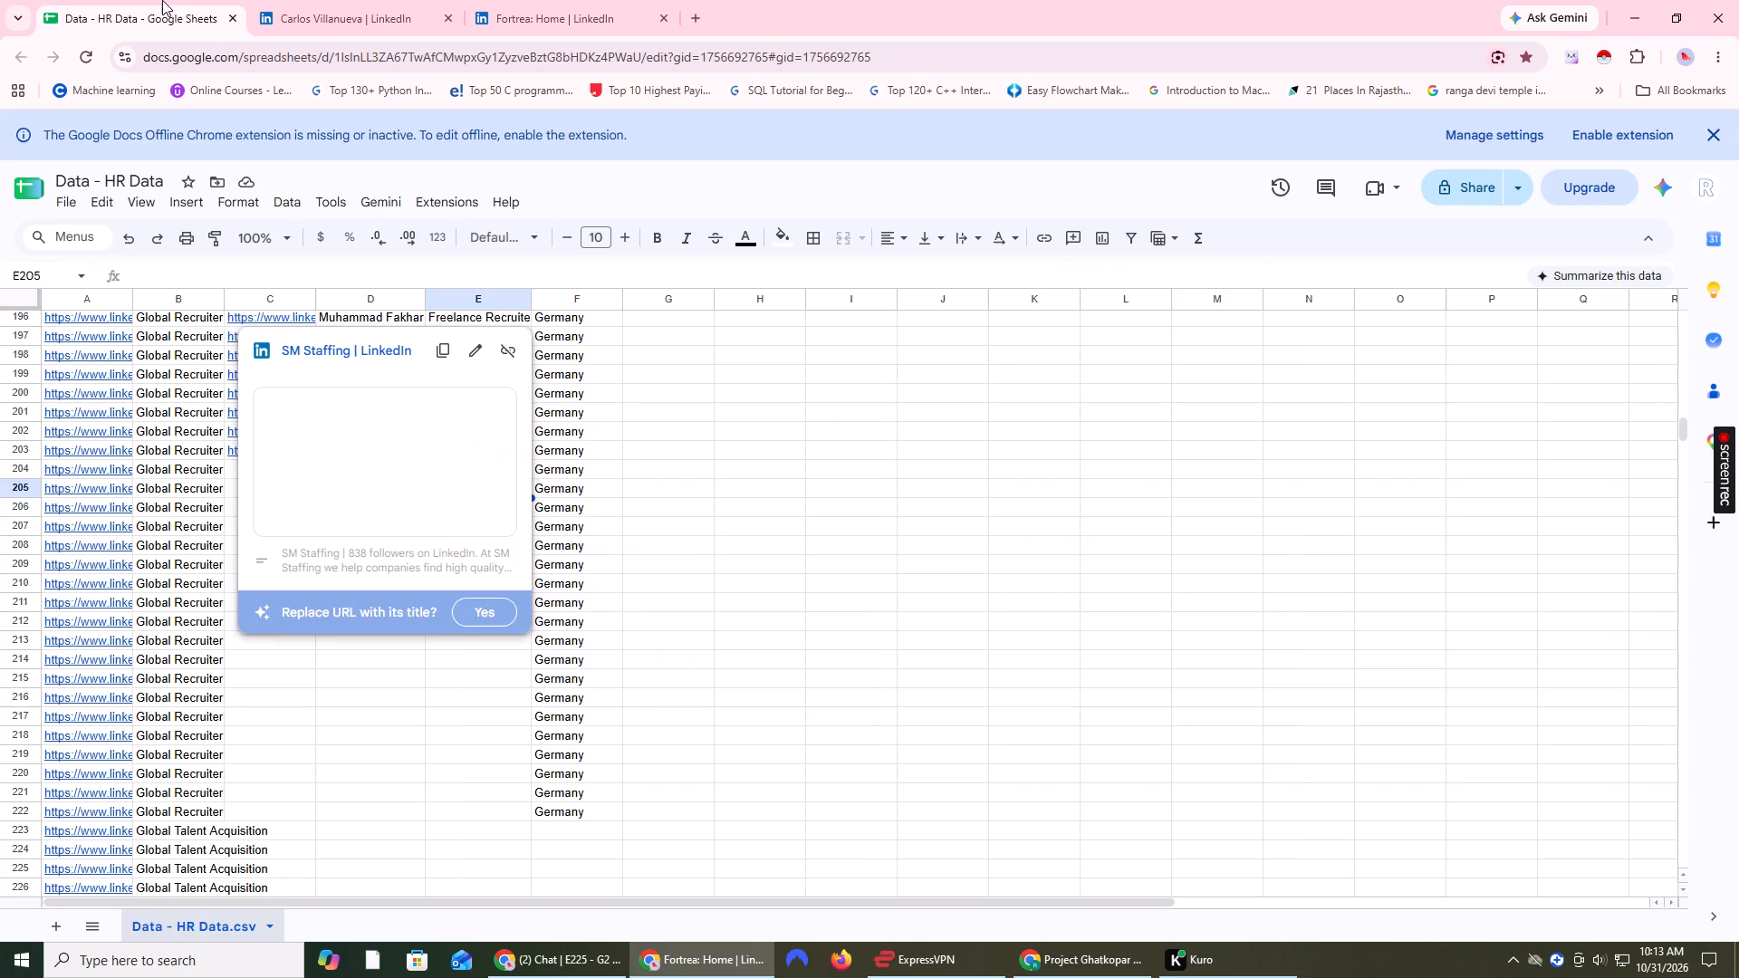
{"action": "left_click", "coordinate": [318, 728]}
{"action": "double_click", "coordinate": [284, 472]}
{"action": "key", "text": "ctrl+v"}
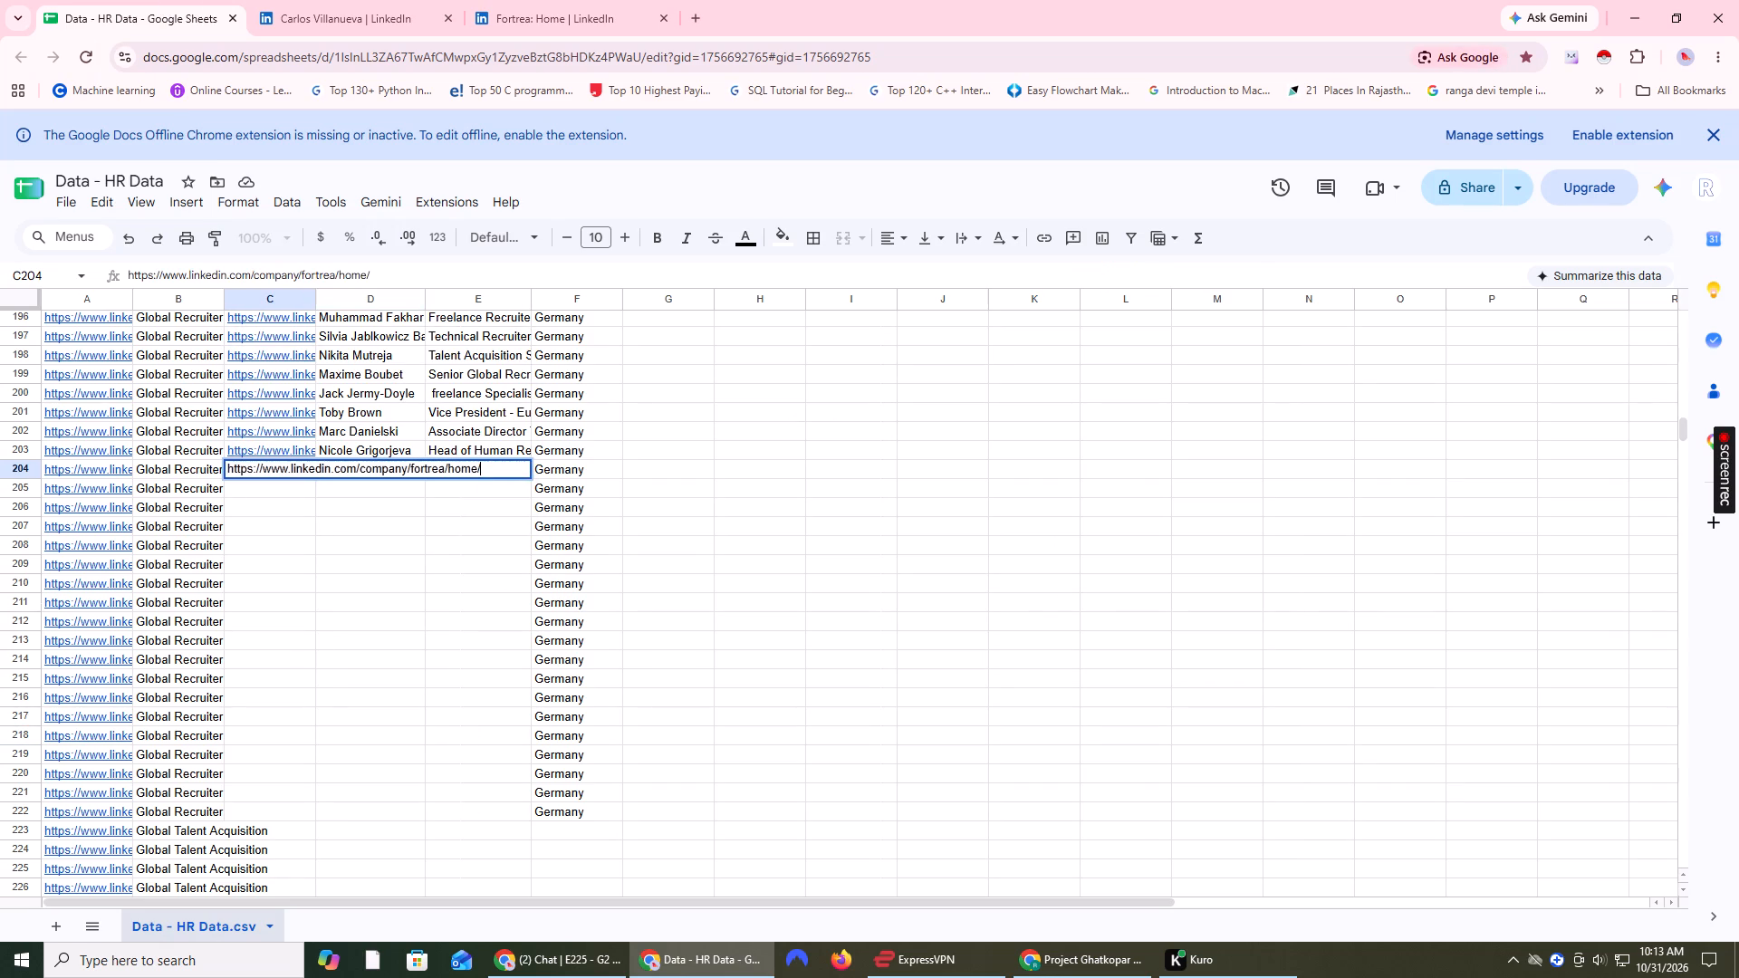
{"action": "left_click", "coordinate": [284, 547]}
Open the LinkedIn profile linked in A205 and close the previous profile and Fortrea company pages.
{"action": "left_click", "coordinate": [97, 492]}
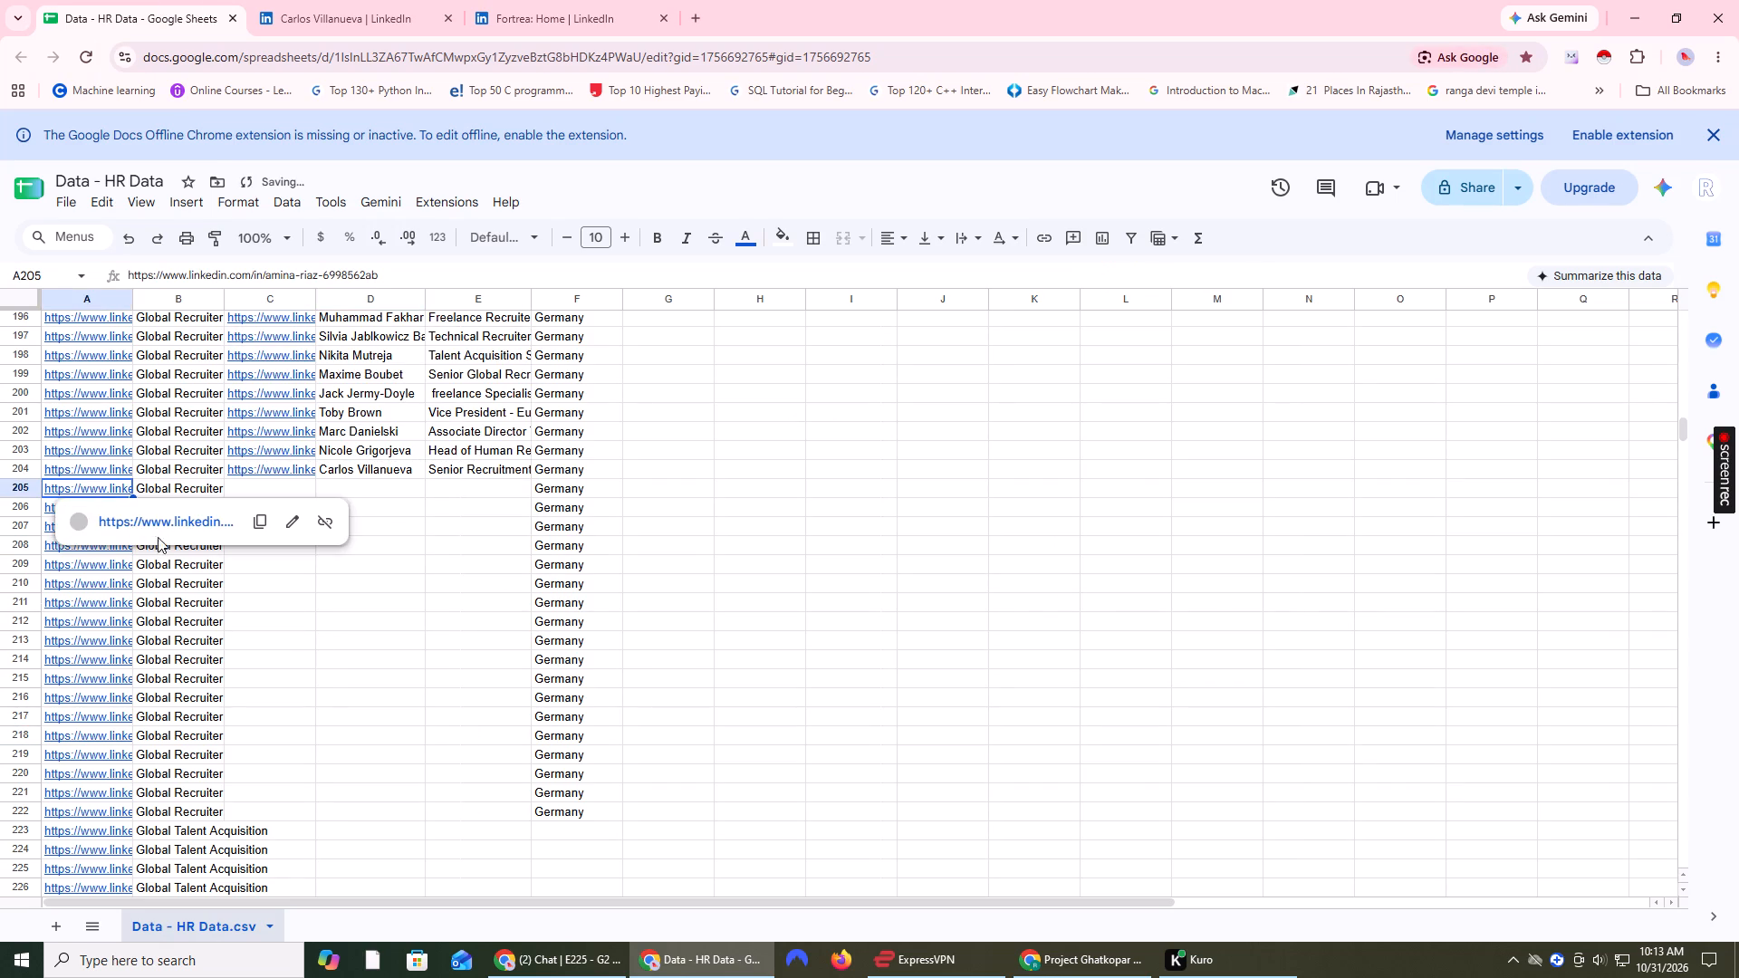
{"action": "left_click", "coordinate": [149, 527]}
{"action": "left_click", "coordinate": [663, 18]}
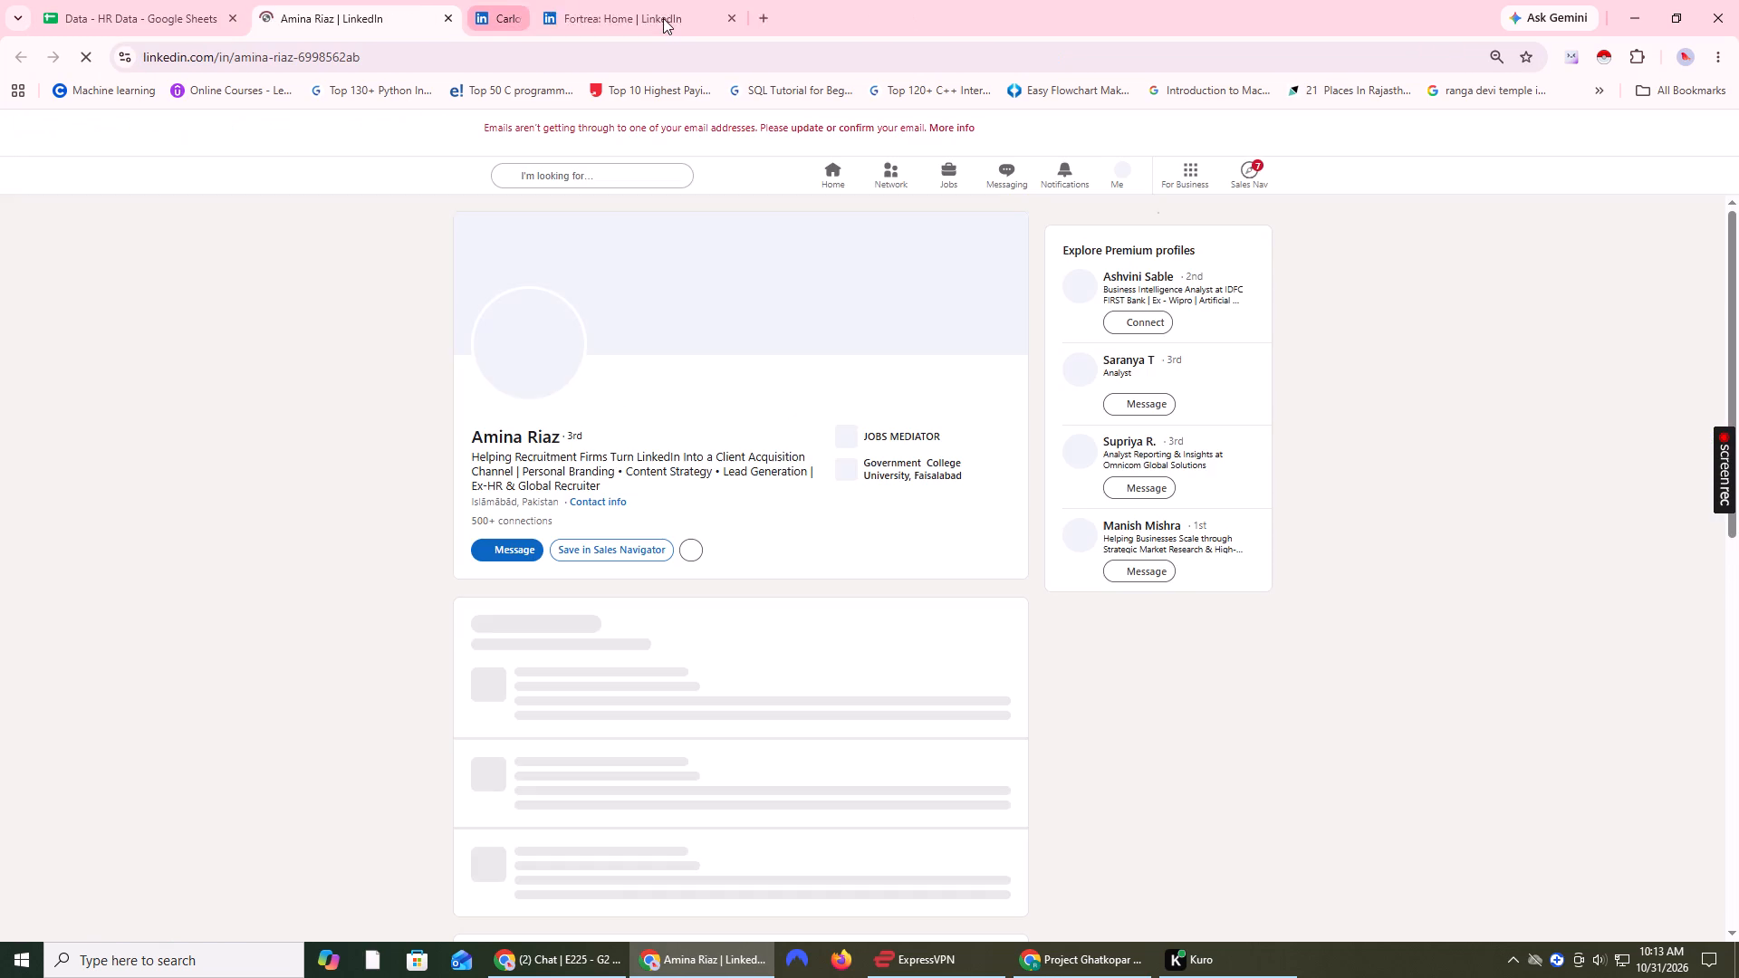
{"action": "left_click", "coordinate": [662, 18]}
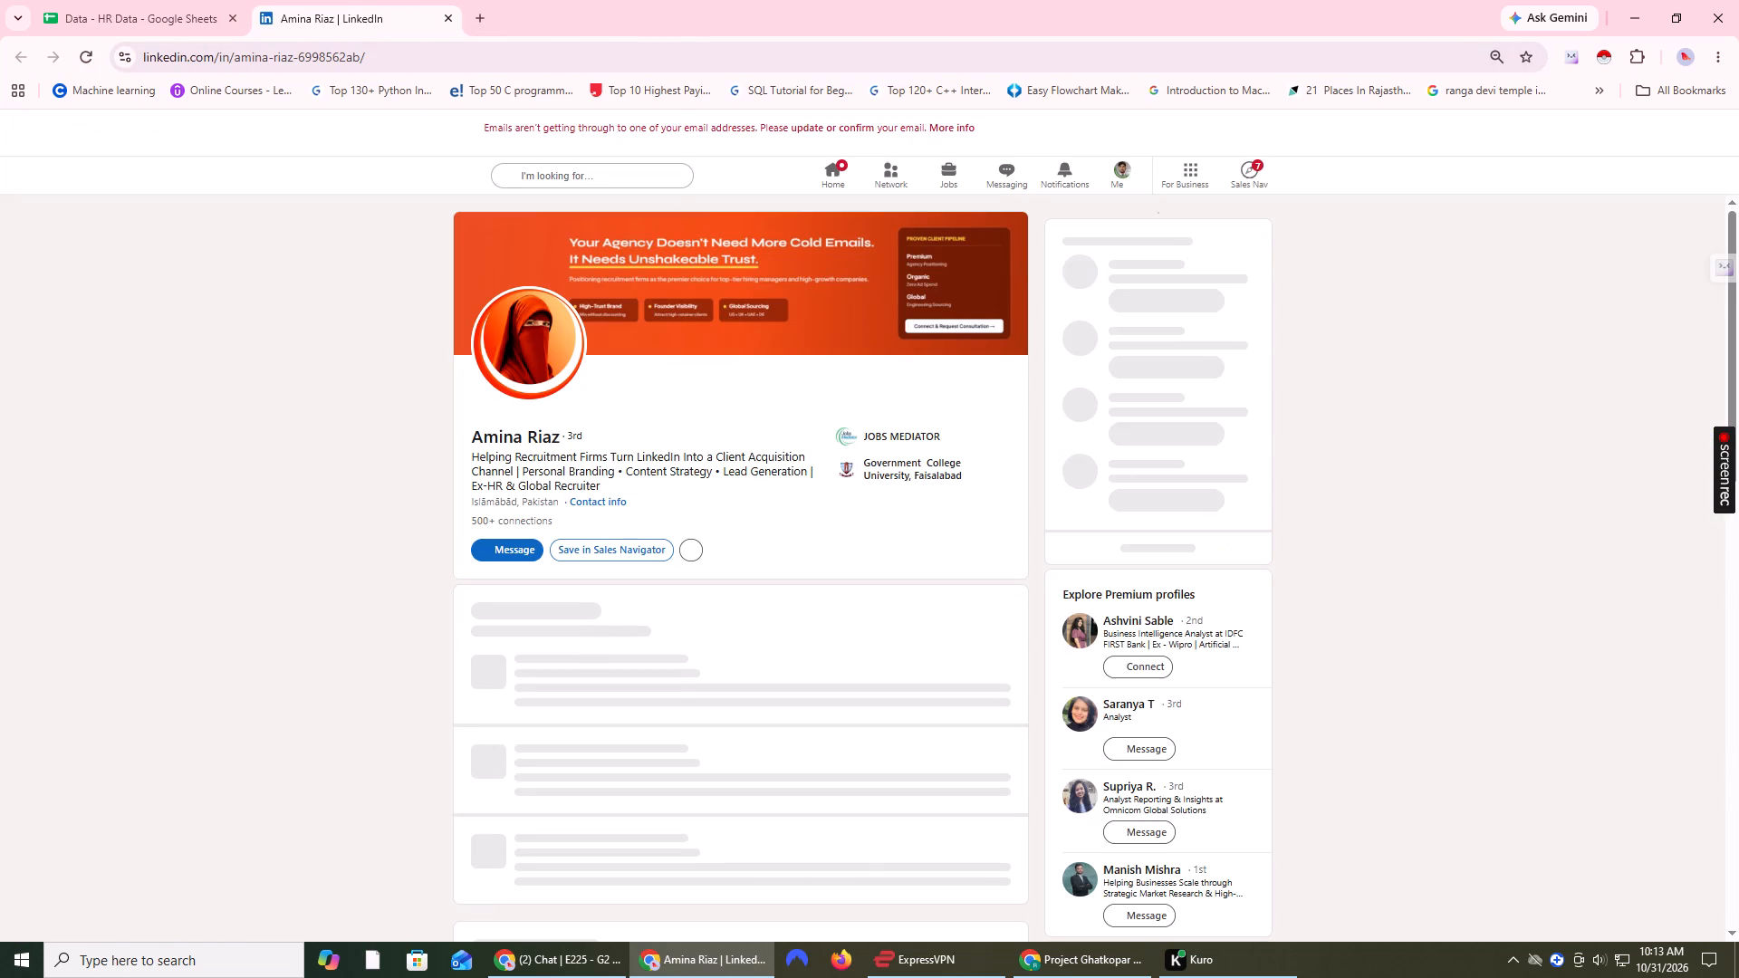
Copy the profile owner's complete name from the row 205 profile into D205 as plain text on a single line.
{"action": "left_click_drag", "start_coordinate": [464, 435], "coordinate": [562, 430]}
{"action": "key", "text": "ctrl+c"}
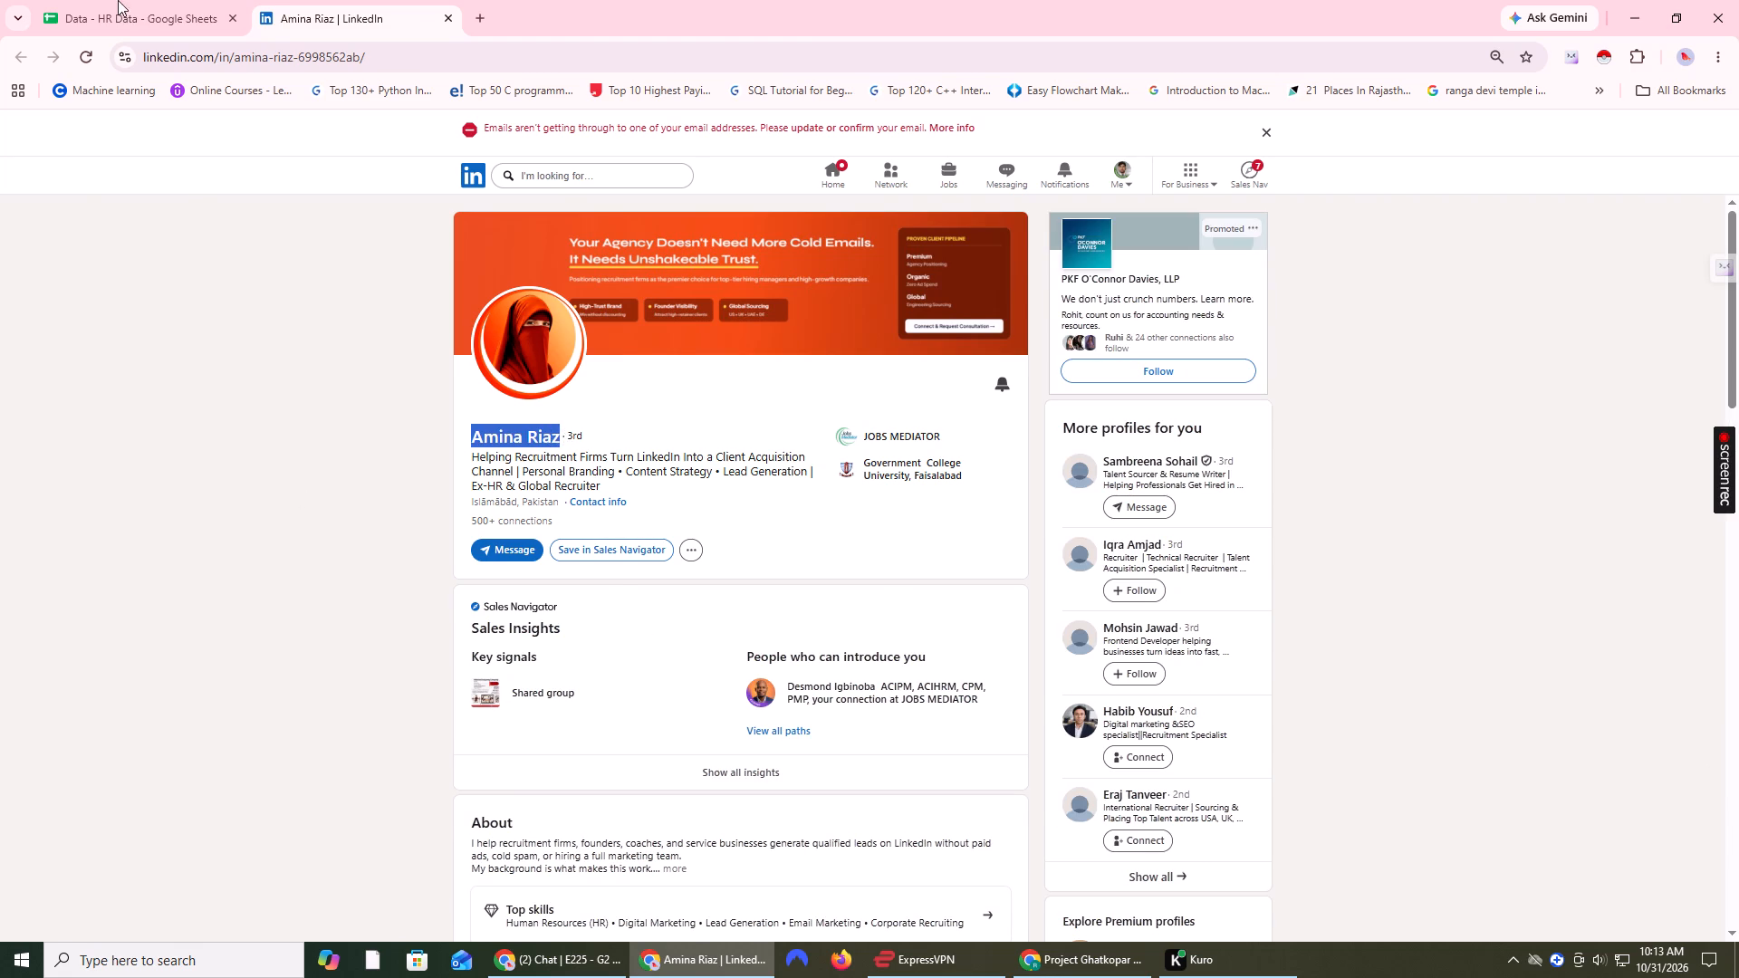
{"action": "left_click", "coordinate": [111, 0]}
{"action": "double_click", "coordinate": [466, 490]}
{"action": "double_click", "coordinate": [389, 493]}
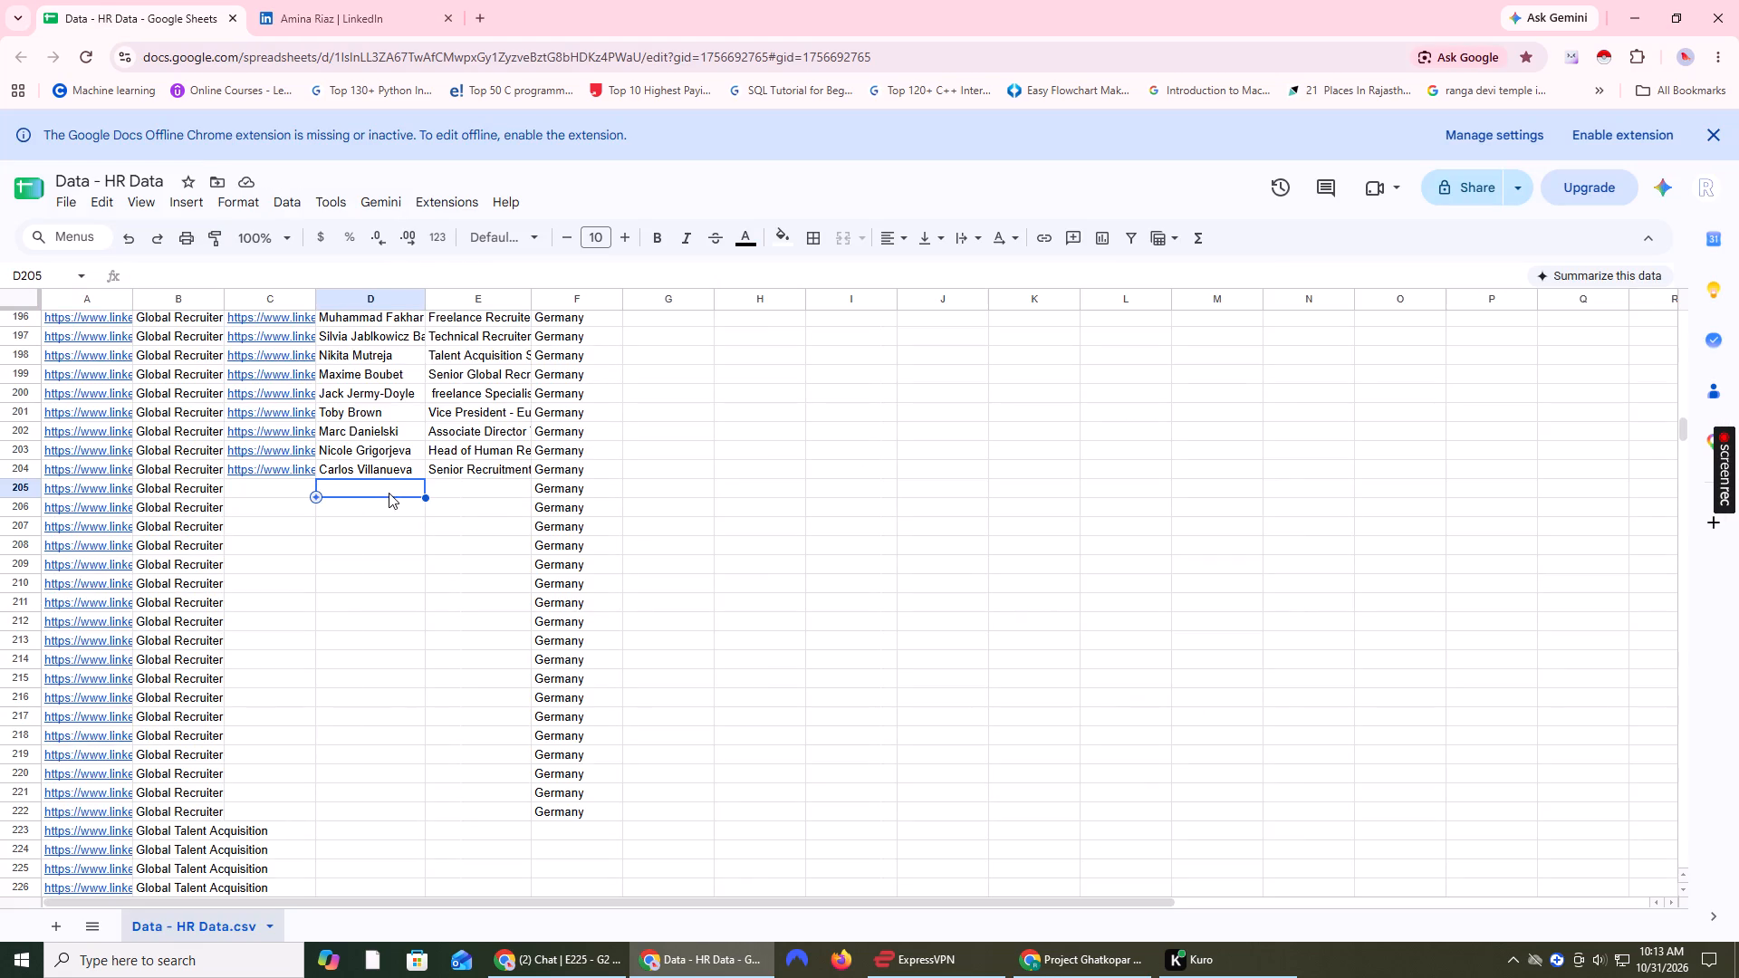
{"action": "key", "text": "ctrl+v"}
{"action": "key", "text": "BackSpace"}
{"action": "key", "text": "Return"}
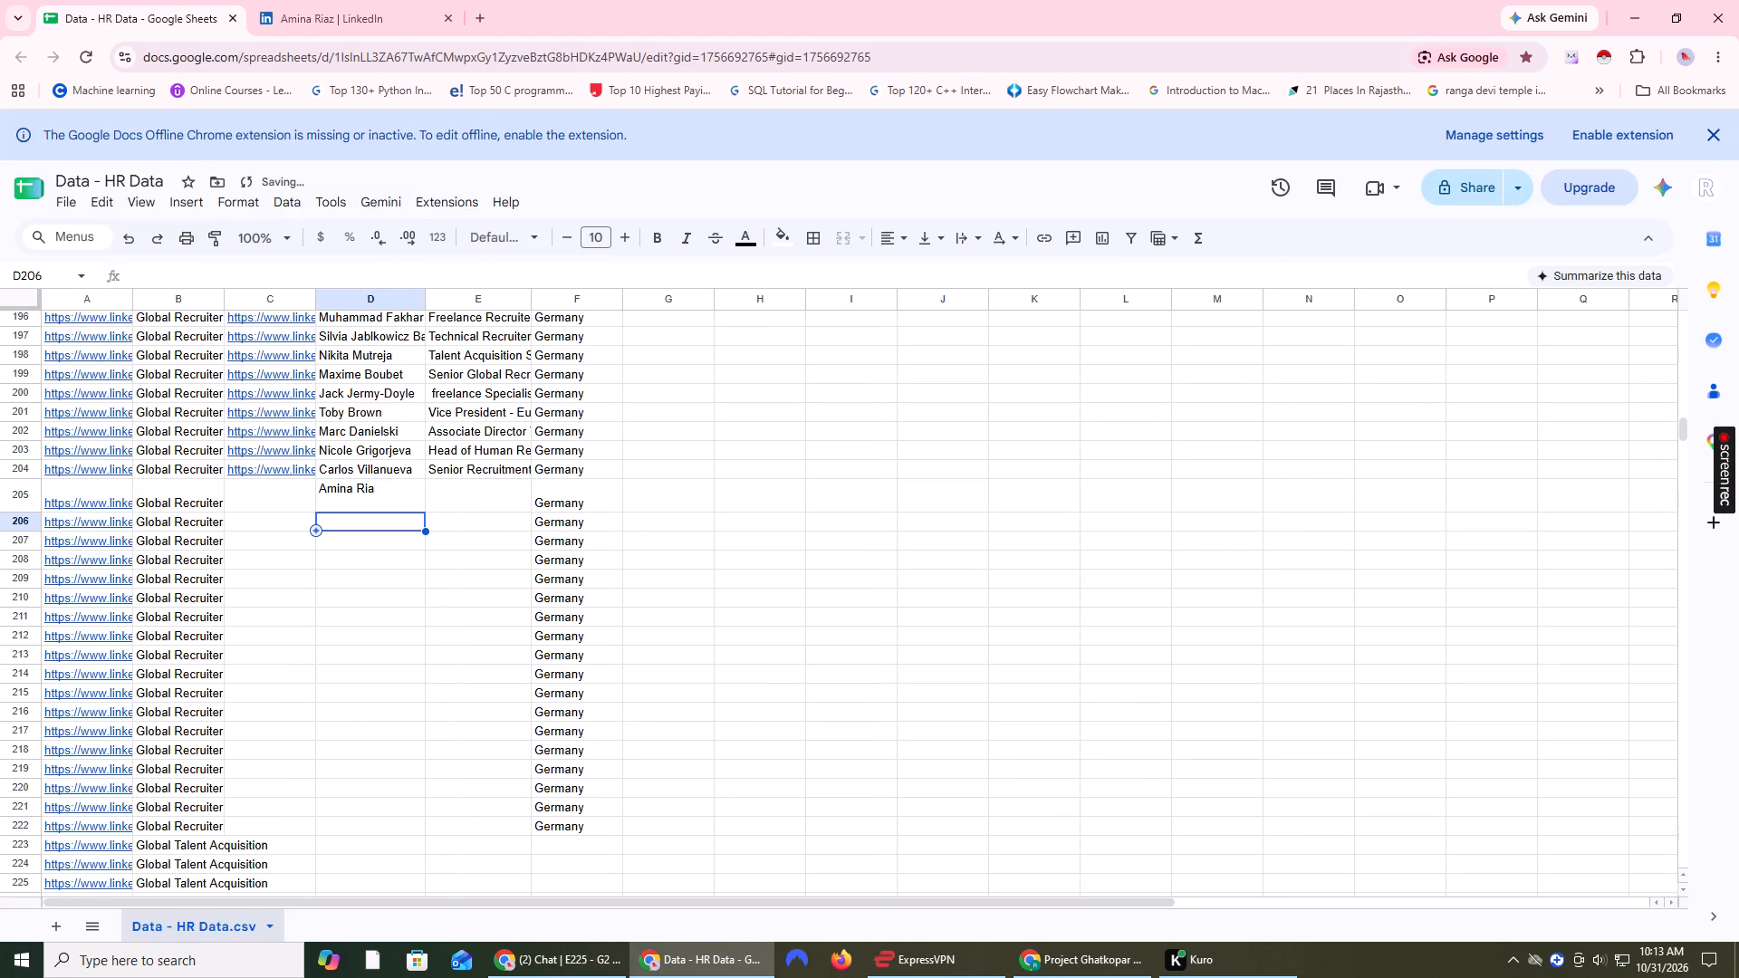
{"action": "double_click", "coordinate": [397, 496]}
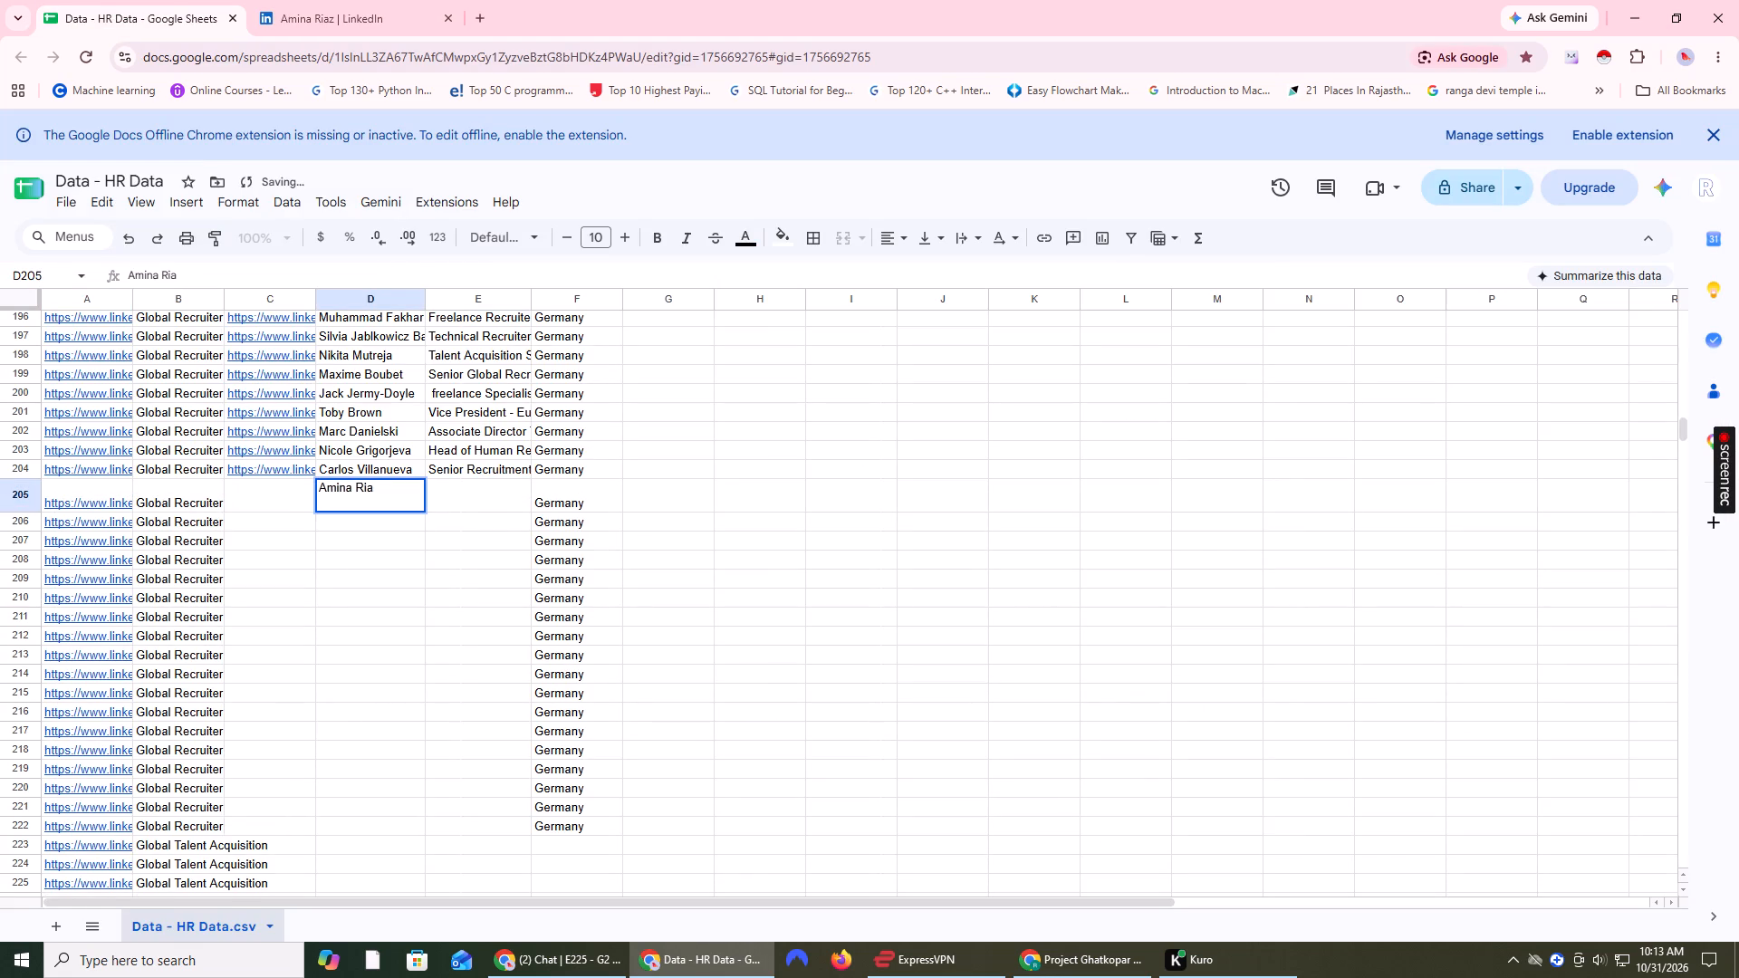
{"action": "key", "text": "ctrl+a"}
{"action": "key", "text": "ctrl+shift+v"}
{"action": "key", "text": "BackSpace"}
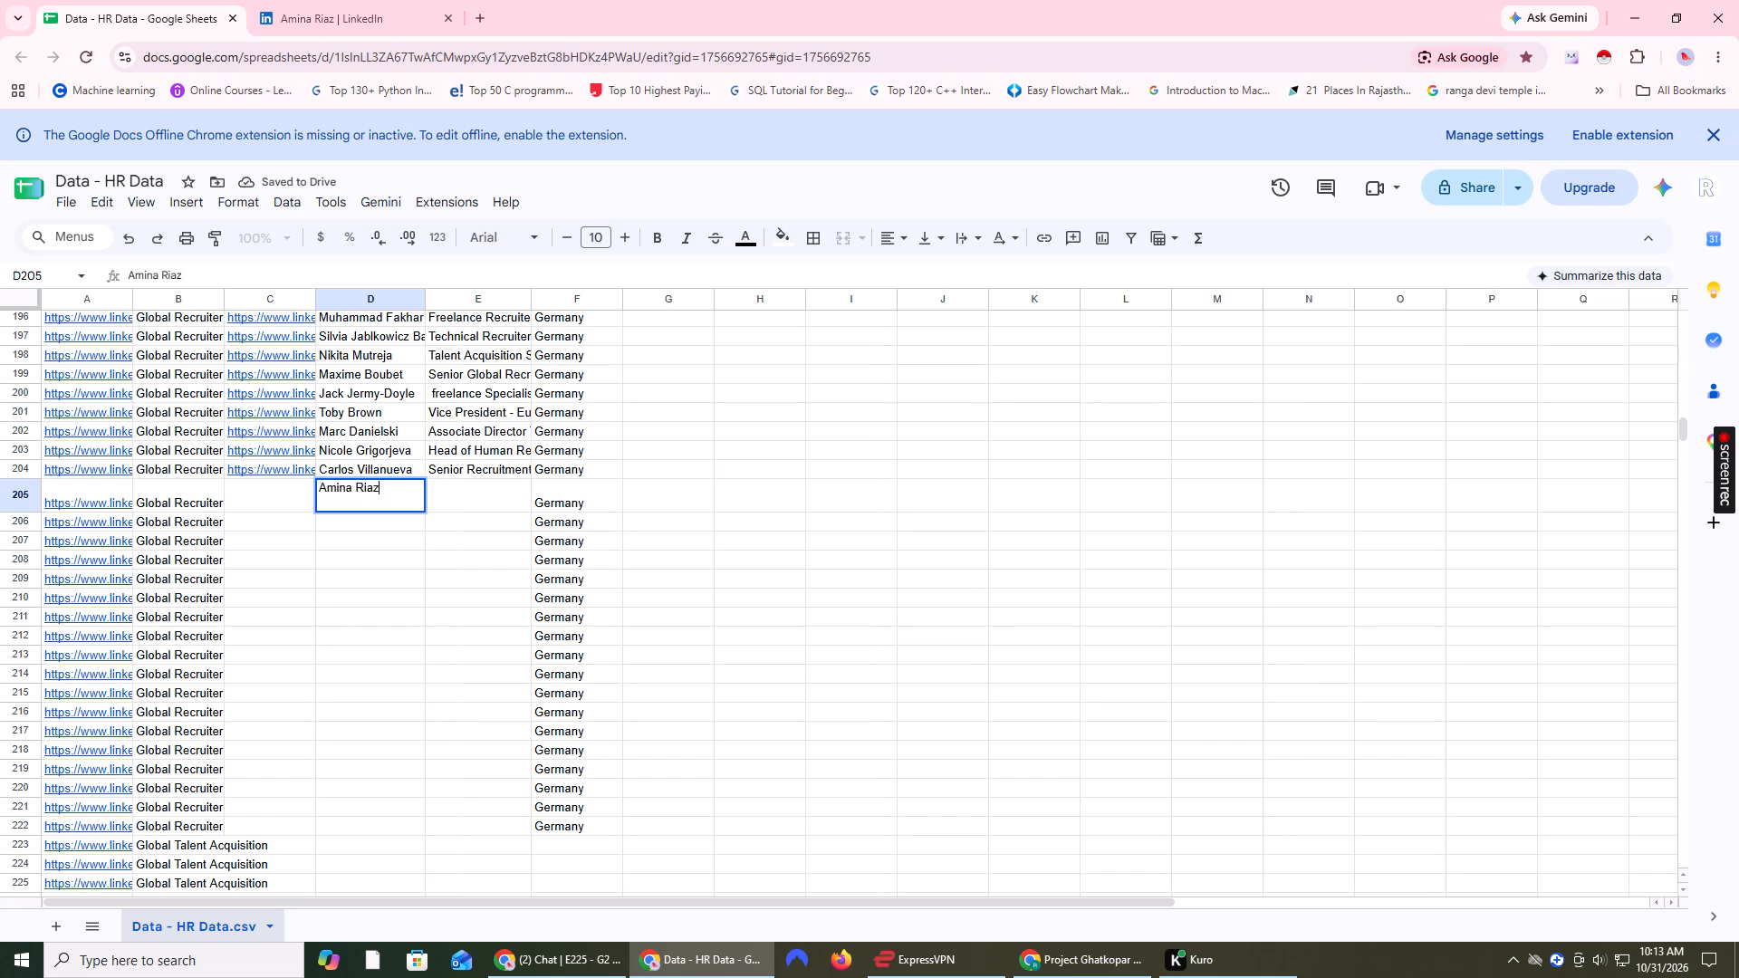
{"action": "key", "text": "Return"}
Open the company page of the first current employer, JOBS MEDIATOR, from the Experience section of the row 205 profile.
{"action": "left_click", "coordinate": [369, 0]}
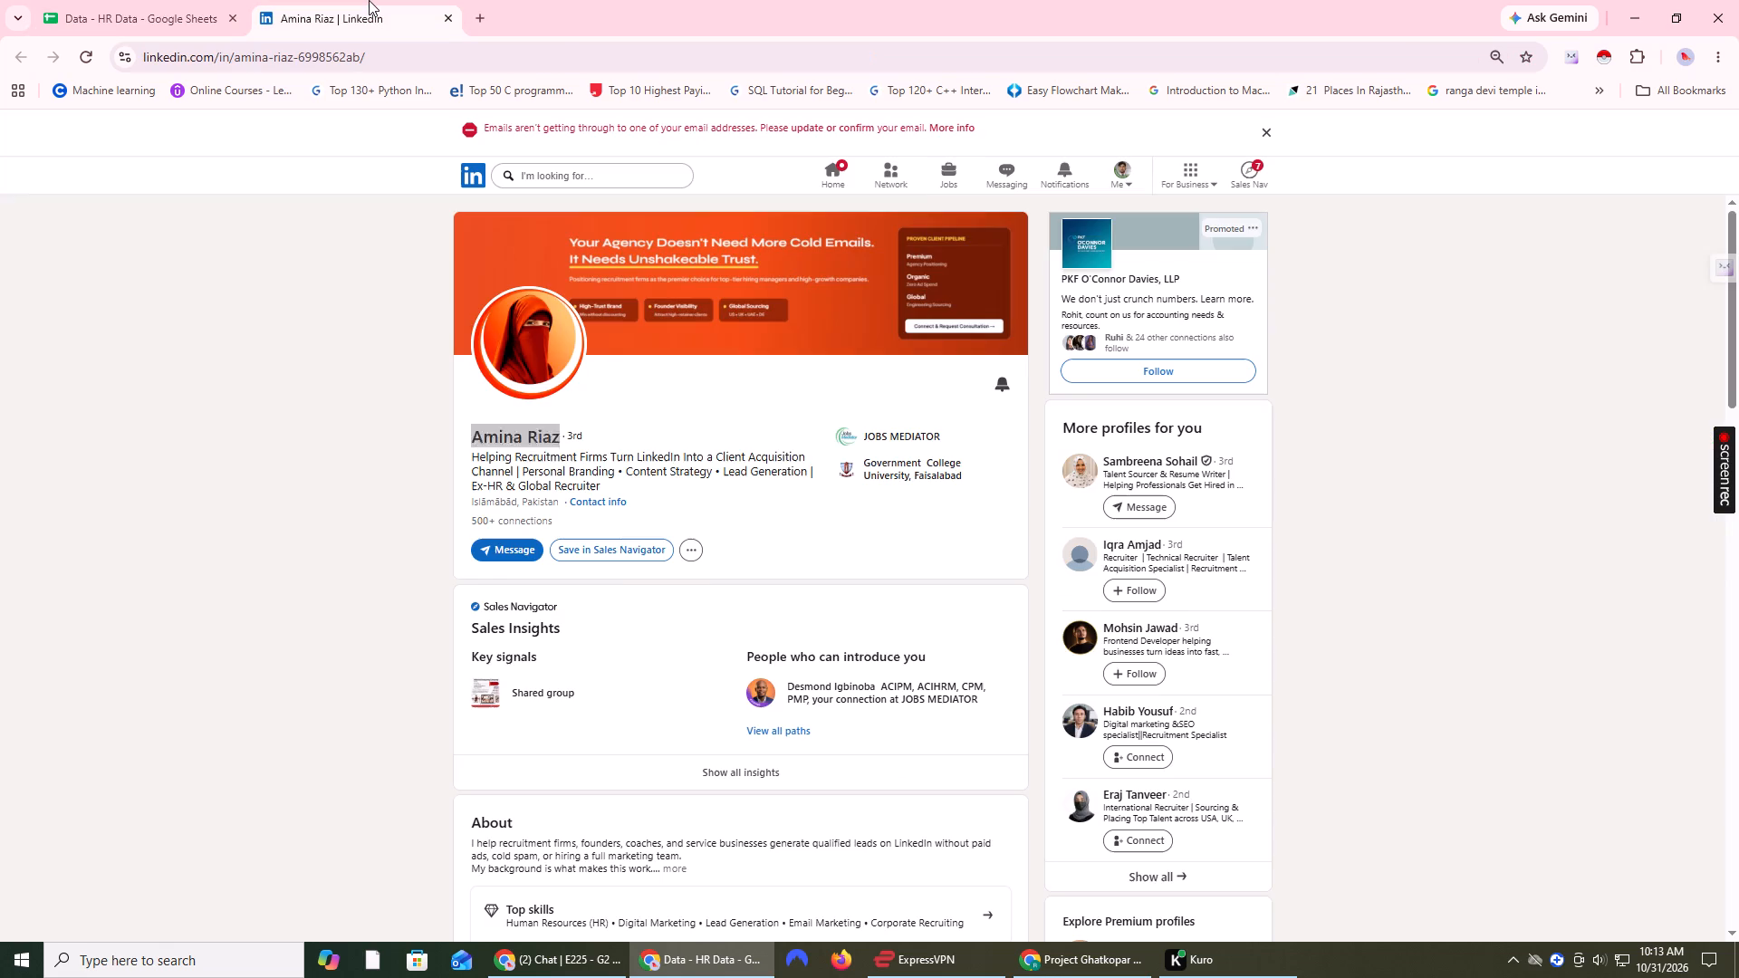
{"action": "scroll", "coordinate": [690, 532], "scroll_direction": "down", "scroll_amount": 11}
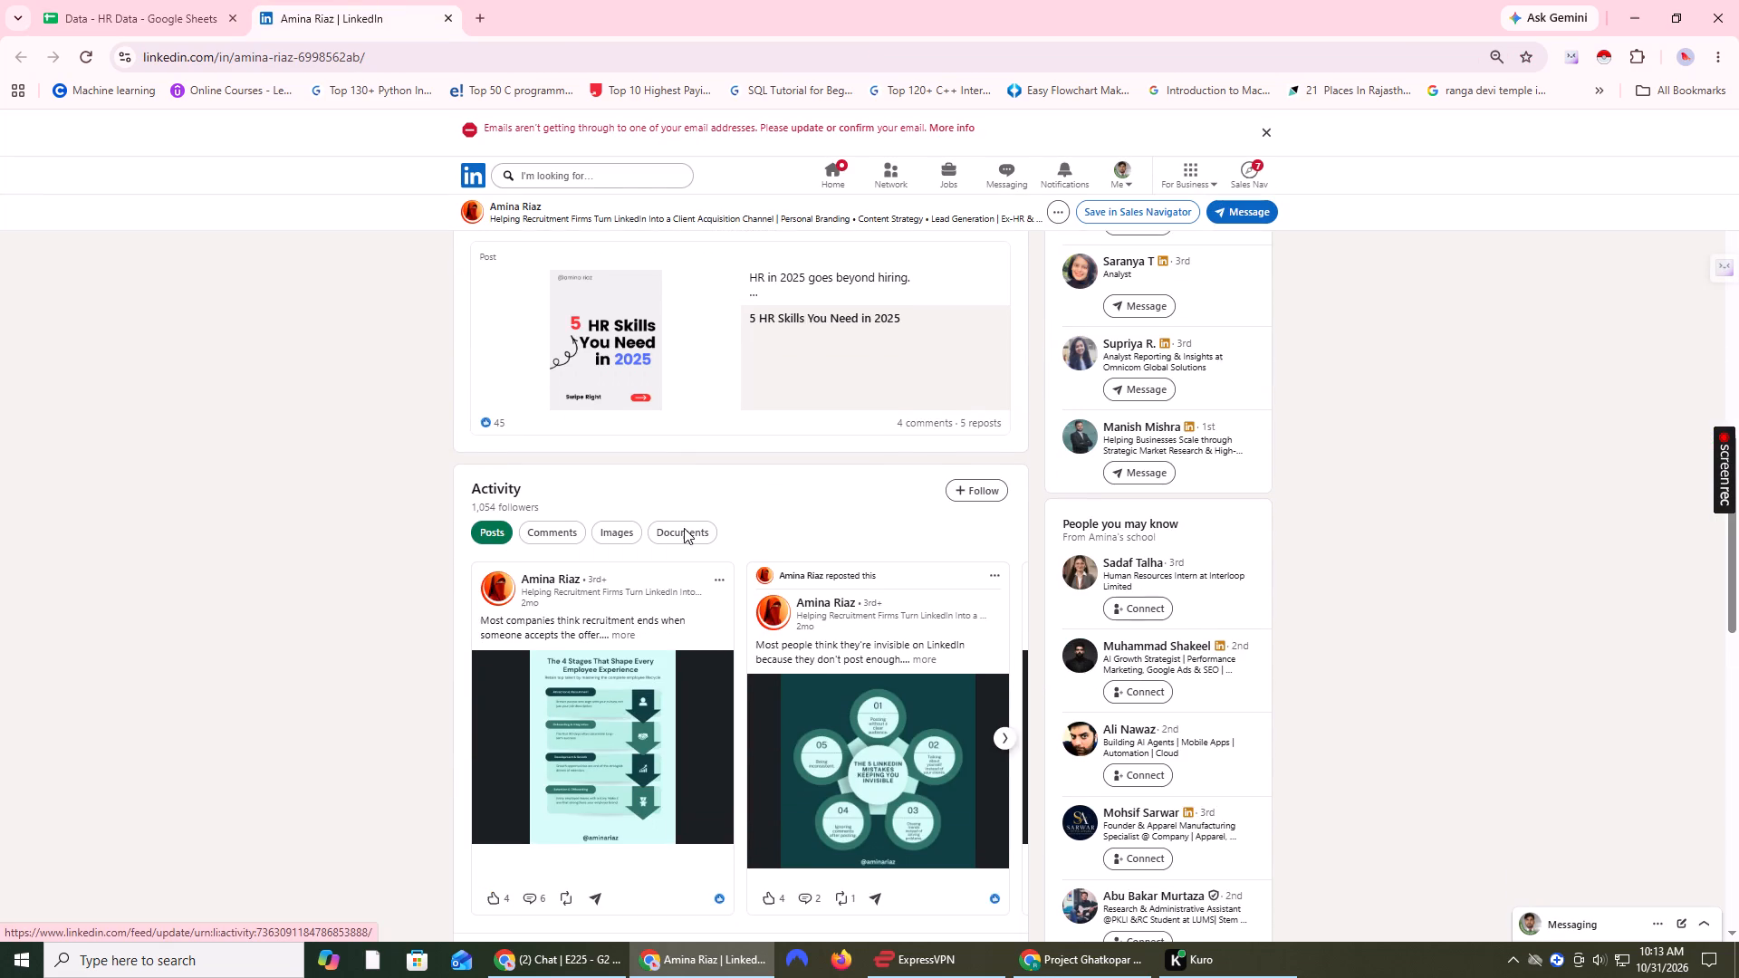
{"action": "scroll", "coordinate": [684, 528], "scroll_direction": "down", "scroll_amount": 3}
{"action": "scroll", "coordinate": [684, 528], "scroll_direction": "up", "scroll_amount": 1}
{"action": "scroll", "coordinate": [684, 528], "scroll_direction": "down", "scroll_amount": 2}
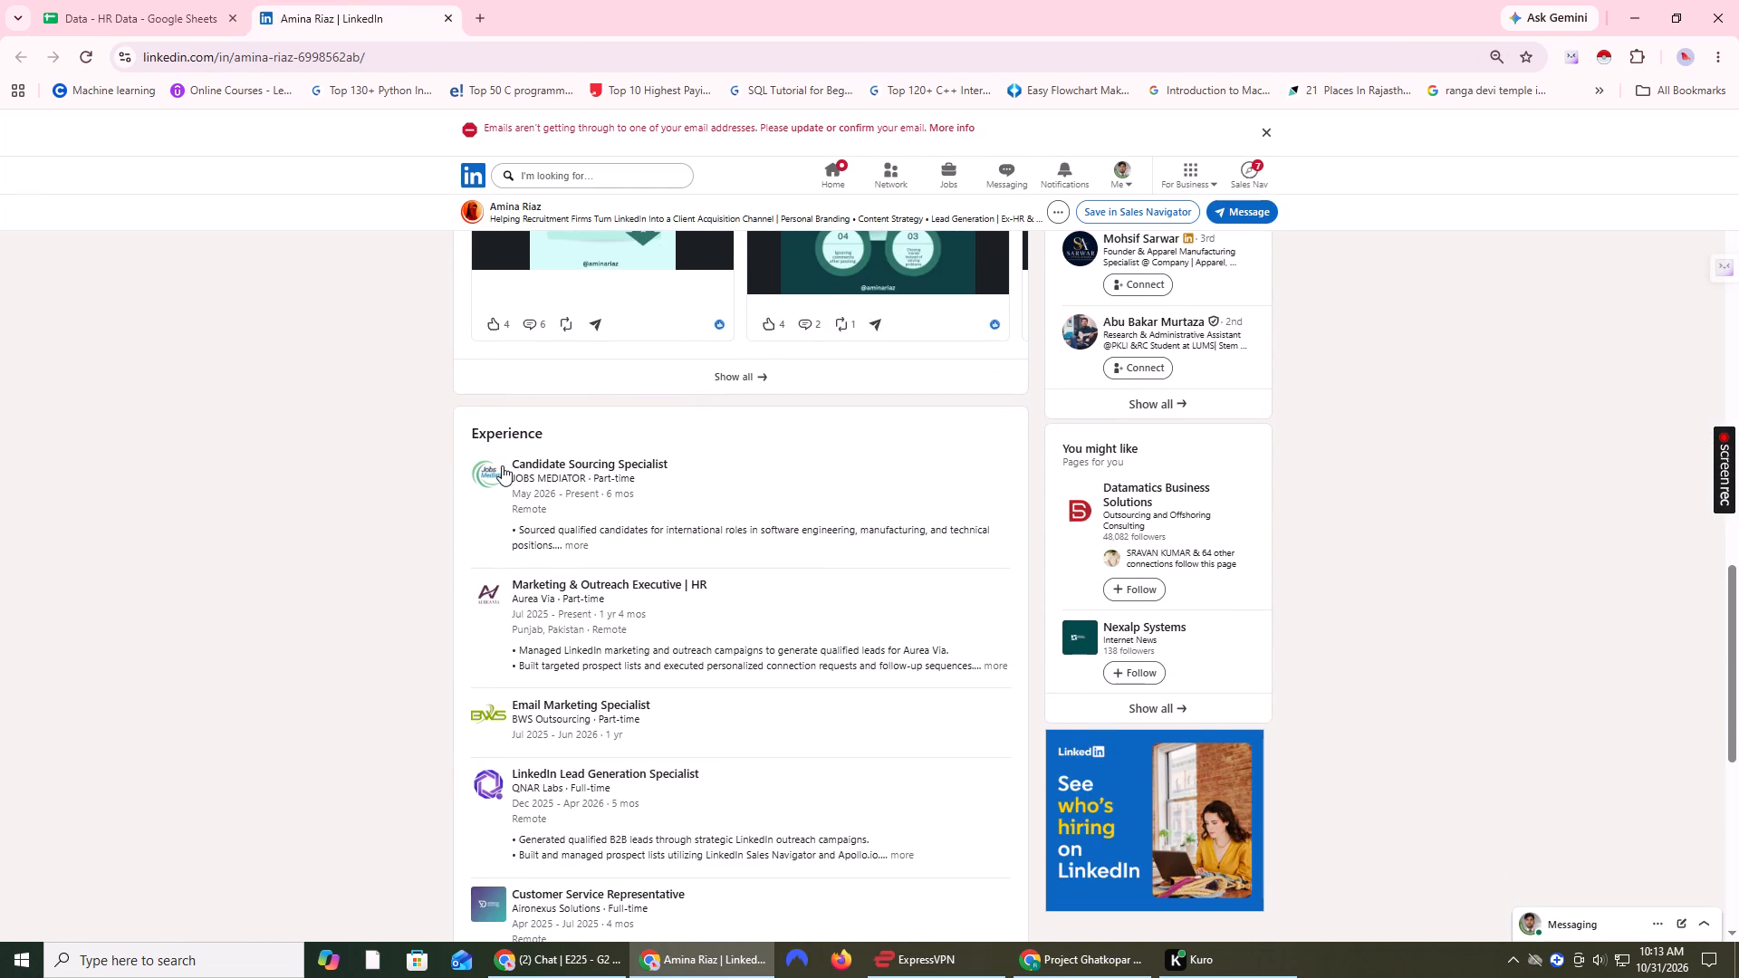
{"action": "left_click_drag", "start_coordinate": [502, 465], "coordinate": [630, 459]}
{"action": "left_click_drag", "start_coordinate": [503, 463], "coordinate": [568, 464]}
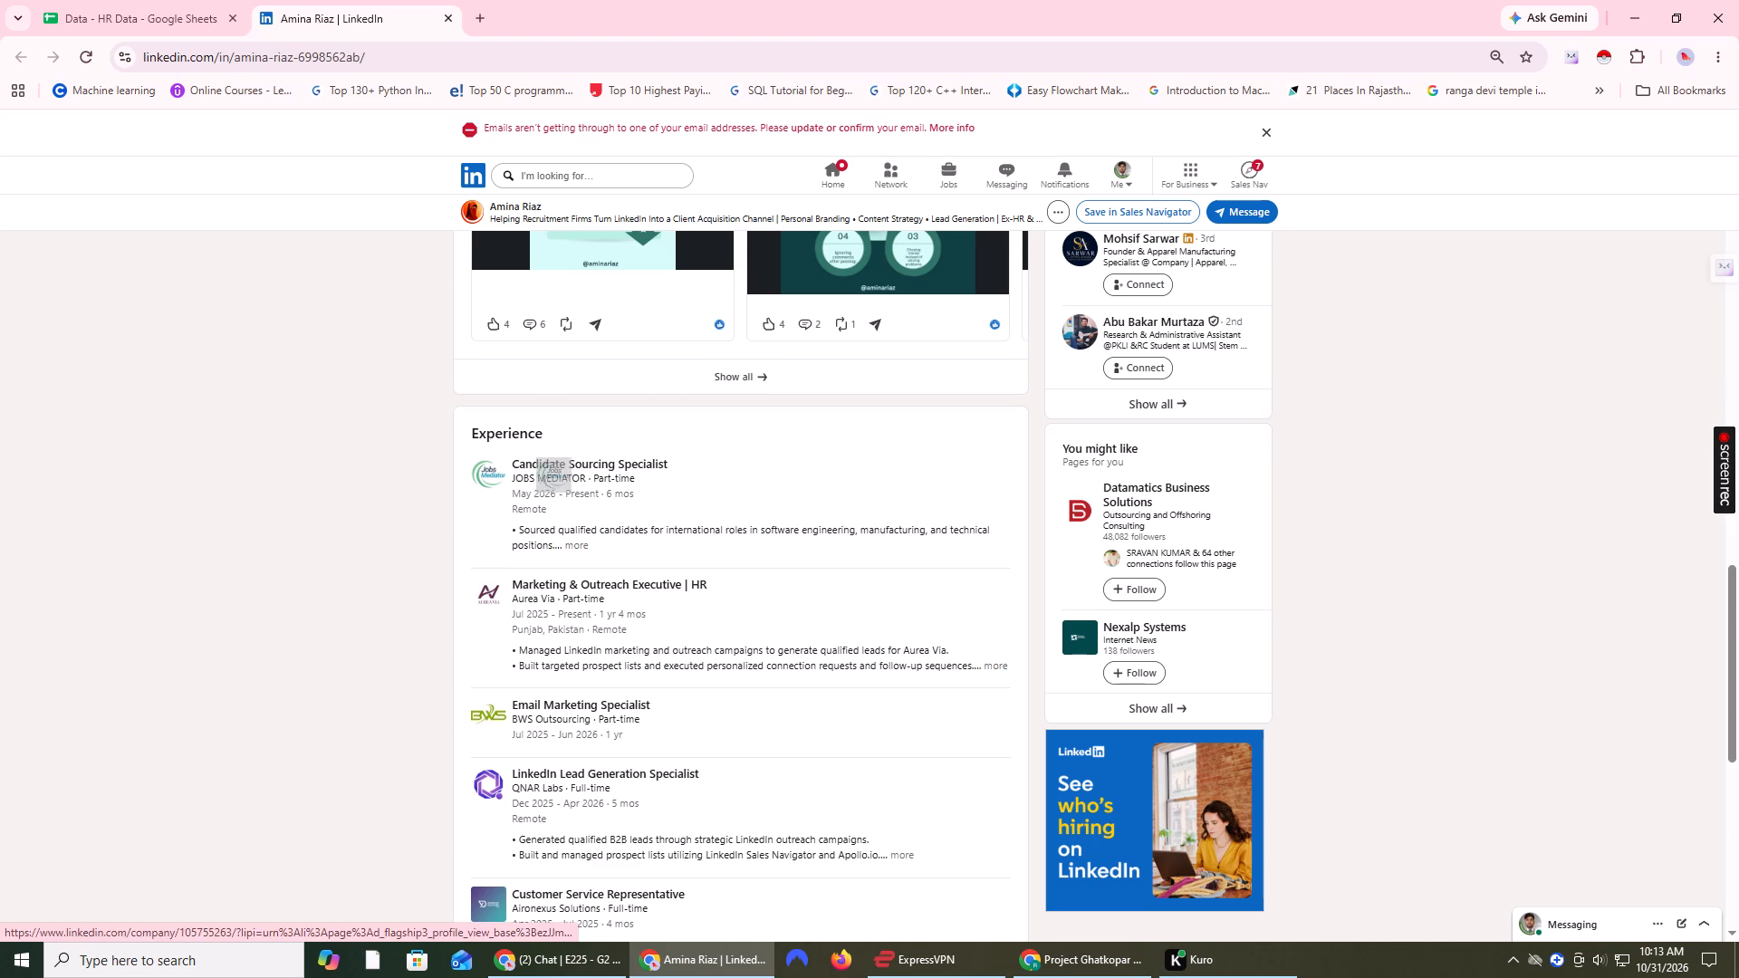
{"action": "left_click_drag", "start_coordinate": [568, 464], "coordinate": [593, 461]}
{"action": "left_click", "coordinate": [478, 472], "text": "ctrl"}
Copy the current job title "Candidate Sourcing Specialist" from the row 205 profile's Experience section into E205.
{"action": "left_click_drag", "start_coordinate": [504, 465], "coordinate": [515, 462]}
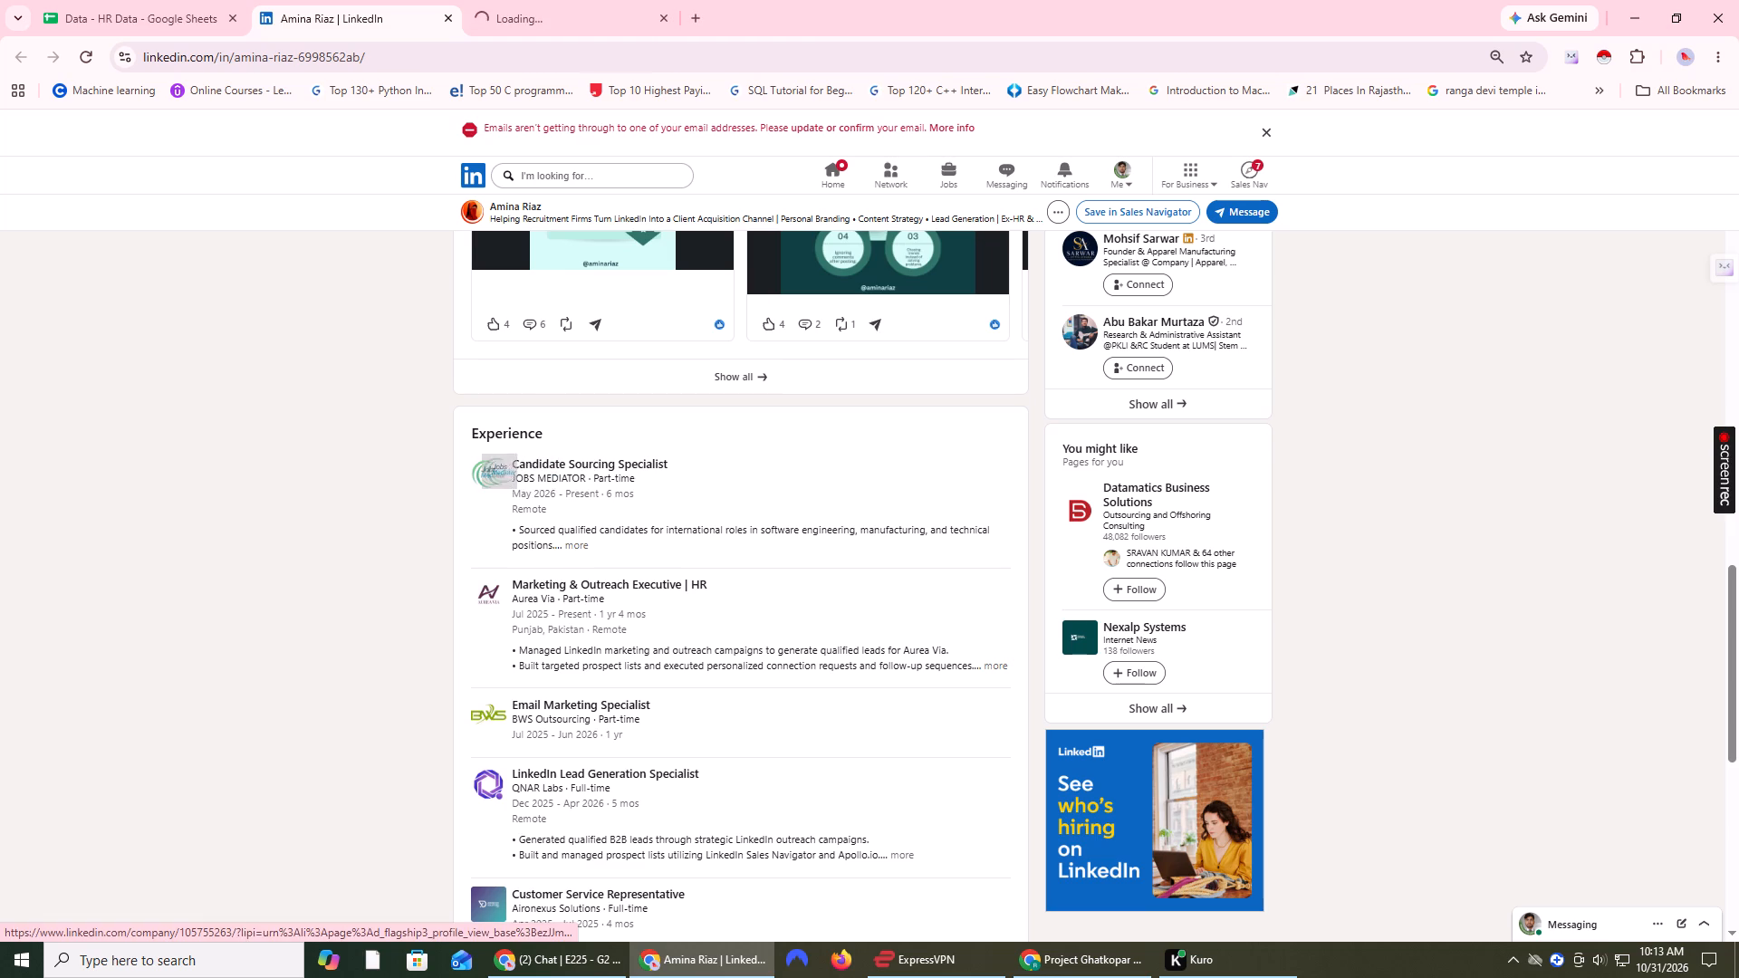
{"action": "left_click_drag", "start_coordinate": [515, 462], "coordinate": [565, 461]}
{"action": "left_click_drag", "start_coordinate": [508, 462], "coordinate": [543, 463]}
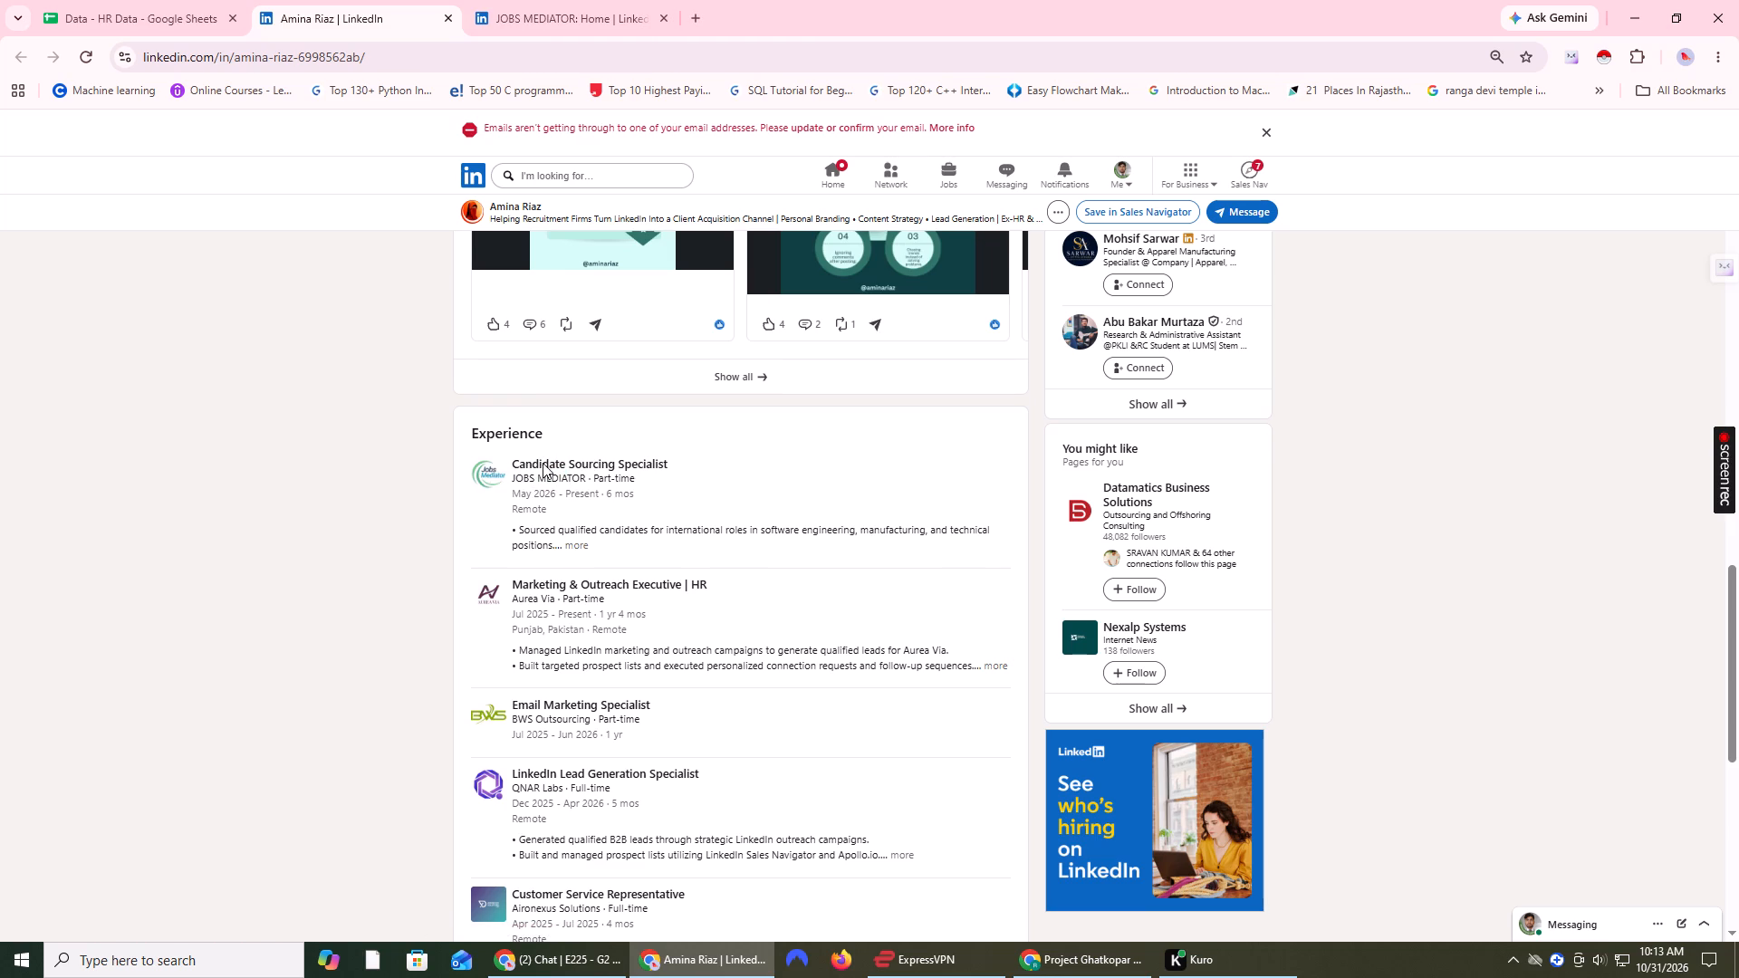
{"action": "left_click_drag", "start_coordinate": [543, 463], "coordinate": [676, 463]}
{"action": "key", "text": "ctrl+c"}
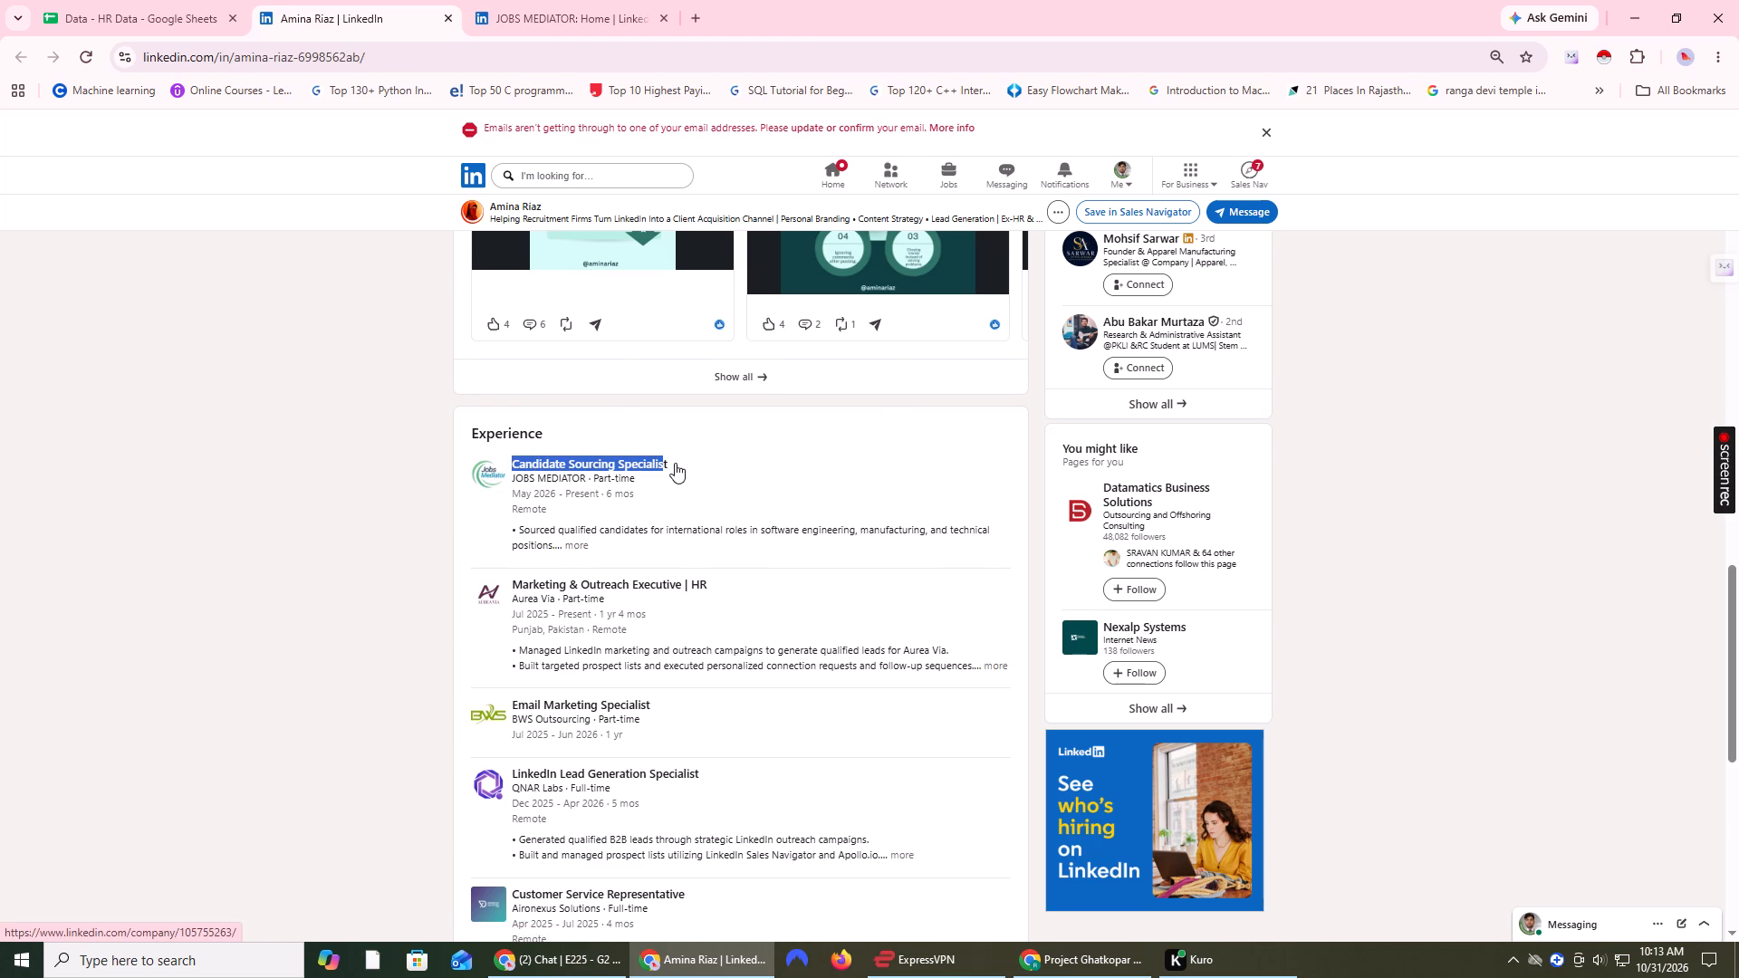
{"action": "left_click", "coordinate": [196, 0]}
{"action": "double_click", "coordinate": [461, 495]}
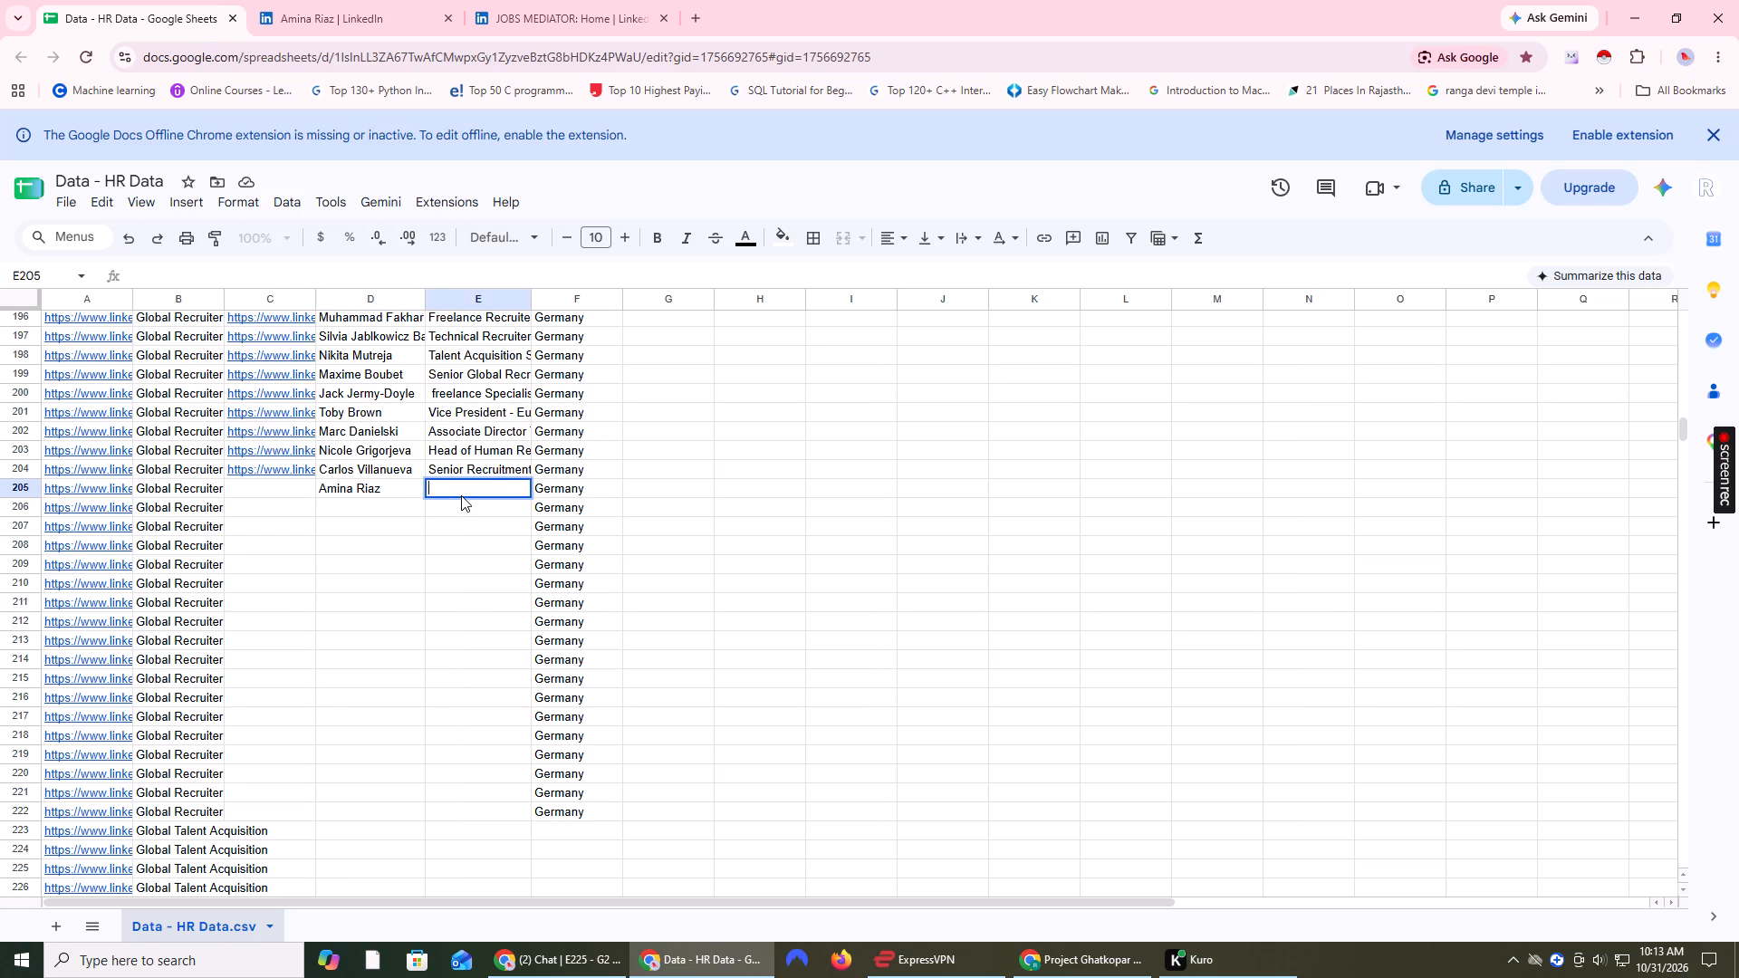
{"action": "key", "text": "ctrl+v"}
{"action": "left_click", "coordinate": [452, 532]}
Copy the URL of the JOBS MEDIATOR company page into C205, closing any command window that gets in the way.
{"action": "left_click", "coordinate": [489, 0]}
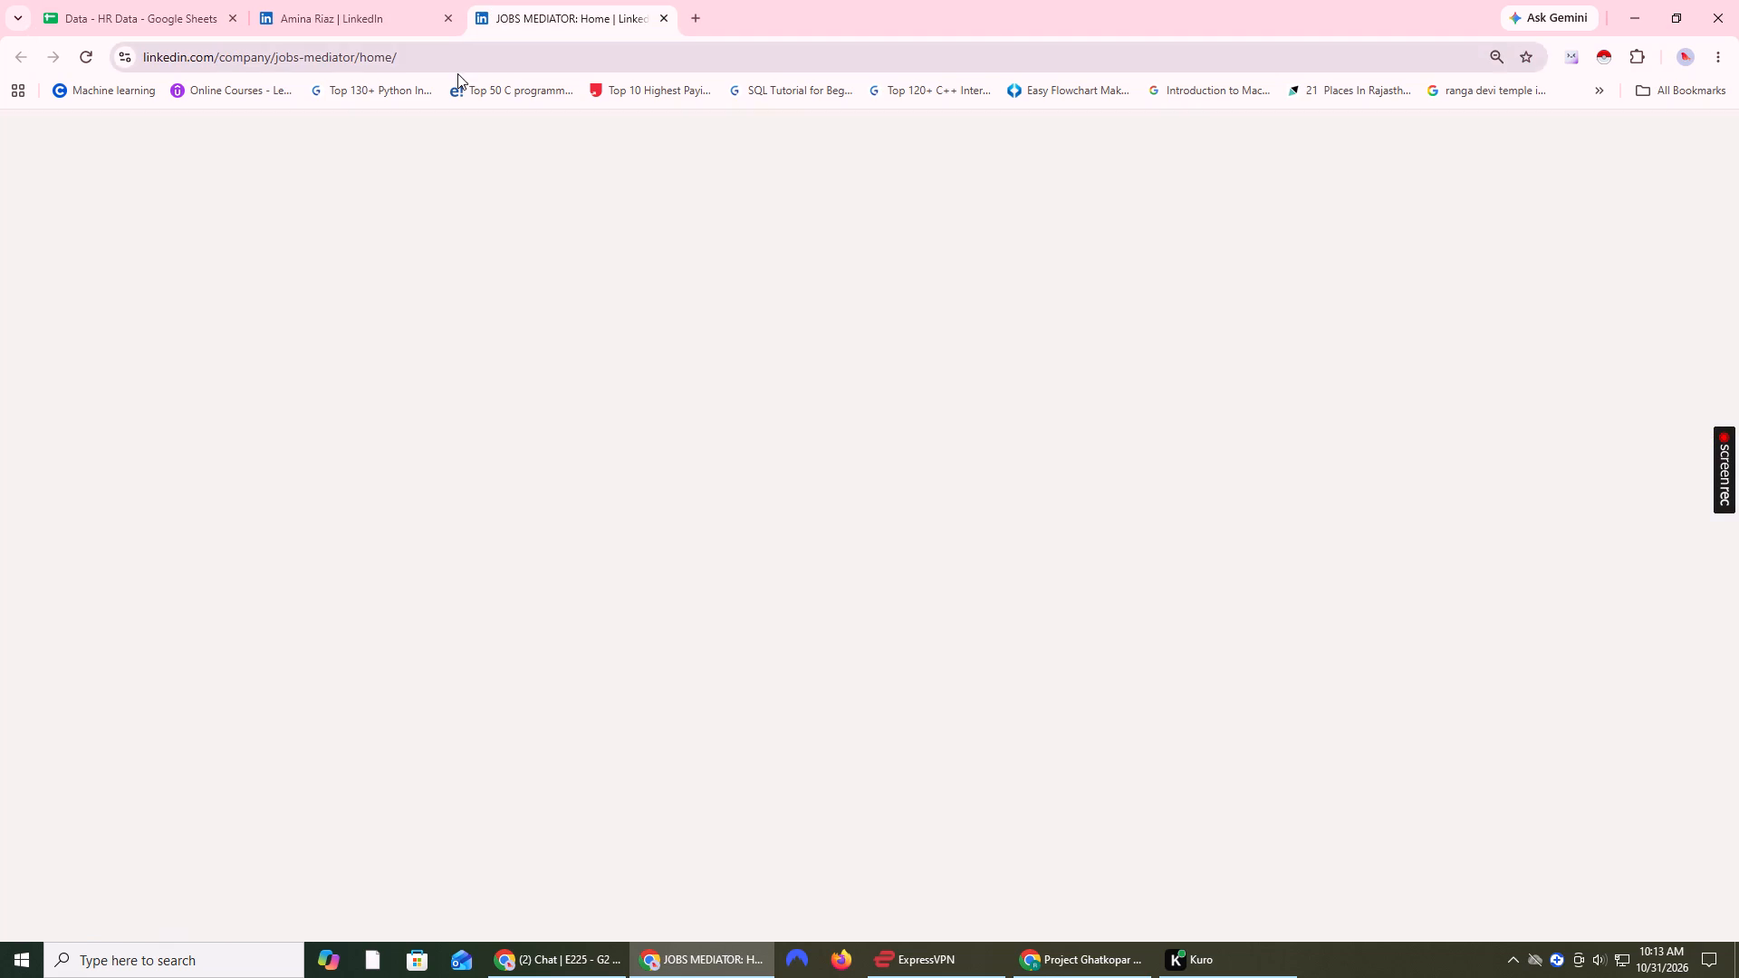
{"action": "left_click", "coordinate": [449, 72]}
{"action": "left_click", "coordinate": [437, 66]}
{"action": "key", "text": "ctrl+c"}
{"action": "left_click", "coordinate": [197, 0]}
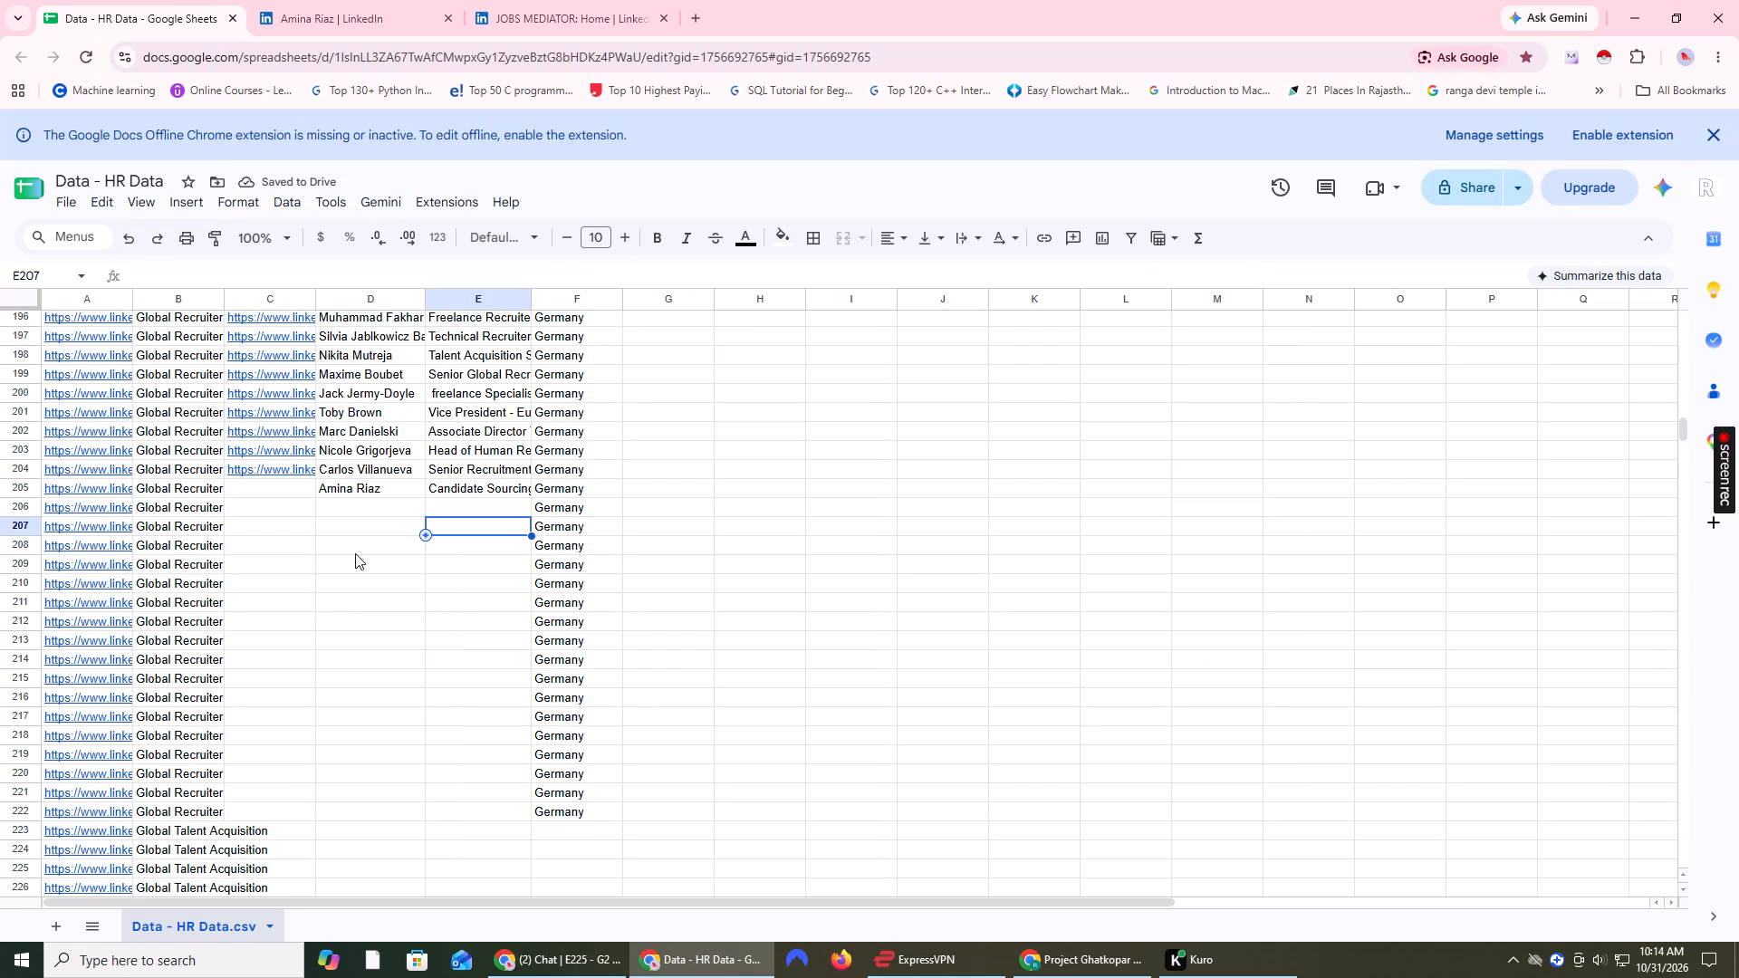
{"action": "double_click", "coordinate": [281, 492]}
{"action": "left_click", "coordinate": [1002, 157]}
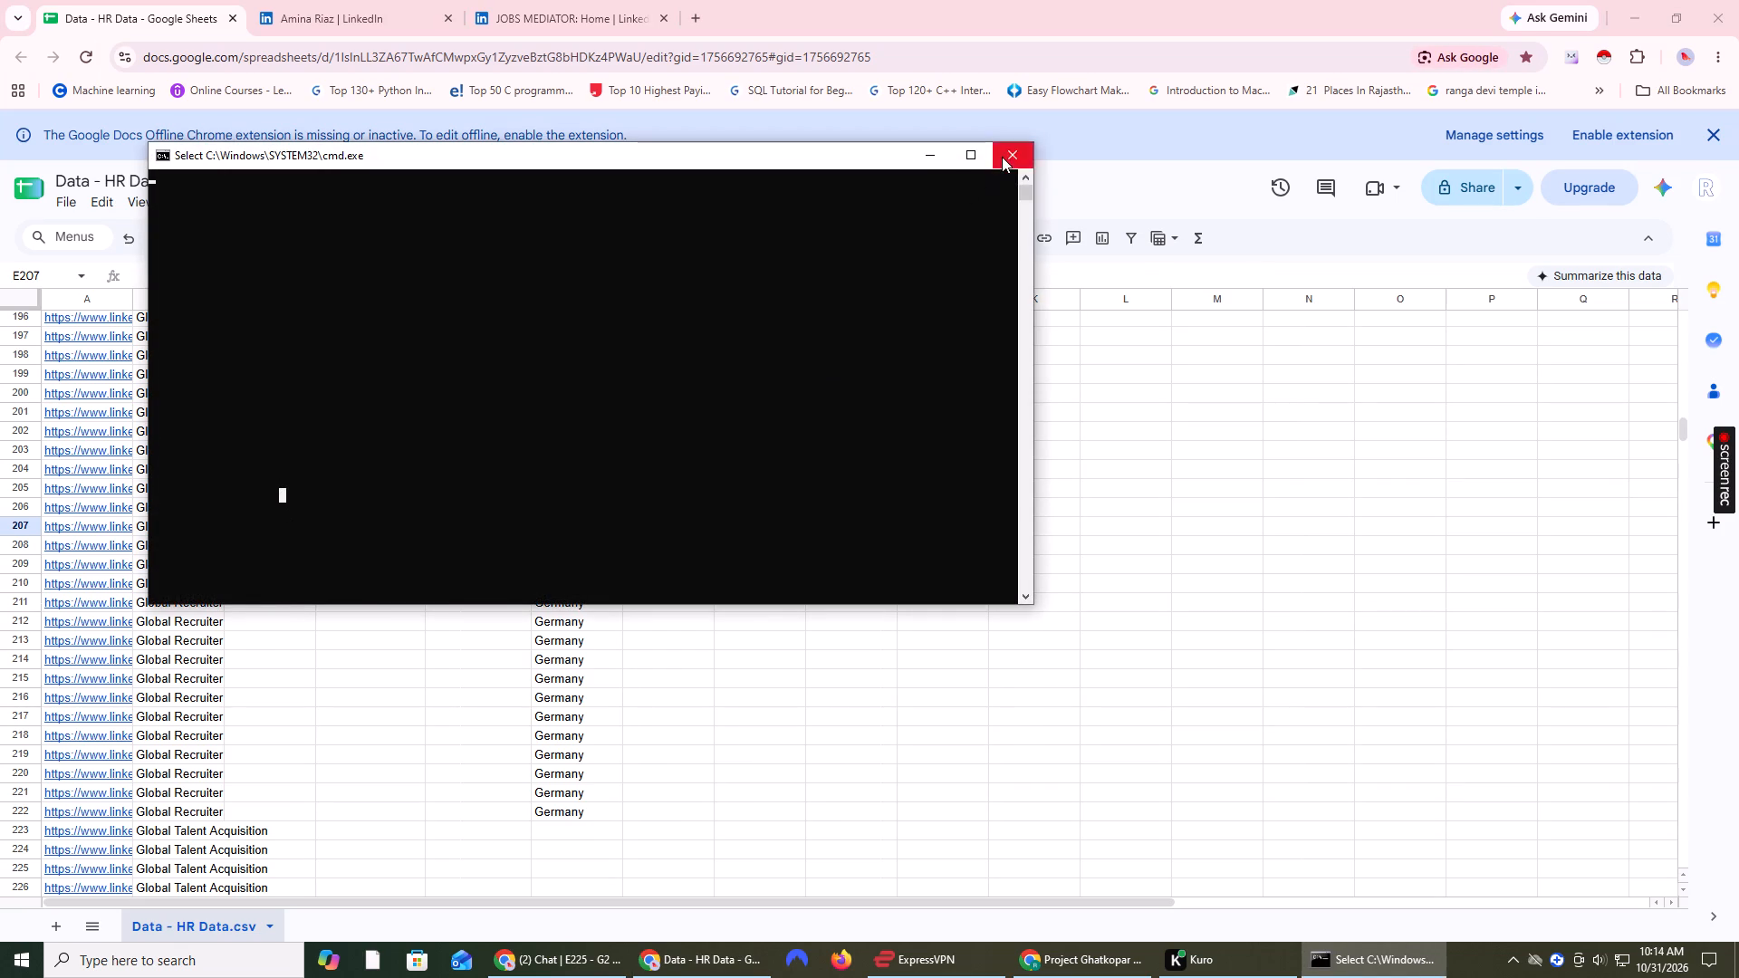
{"action": "double_click", "coordinate": [265, 485]}
{"action": "key", "text": "ctrl+v"}
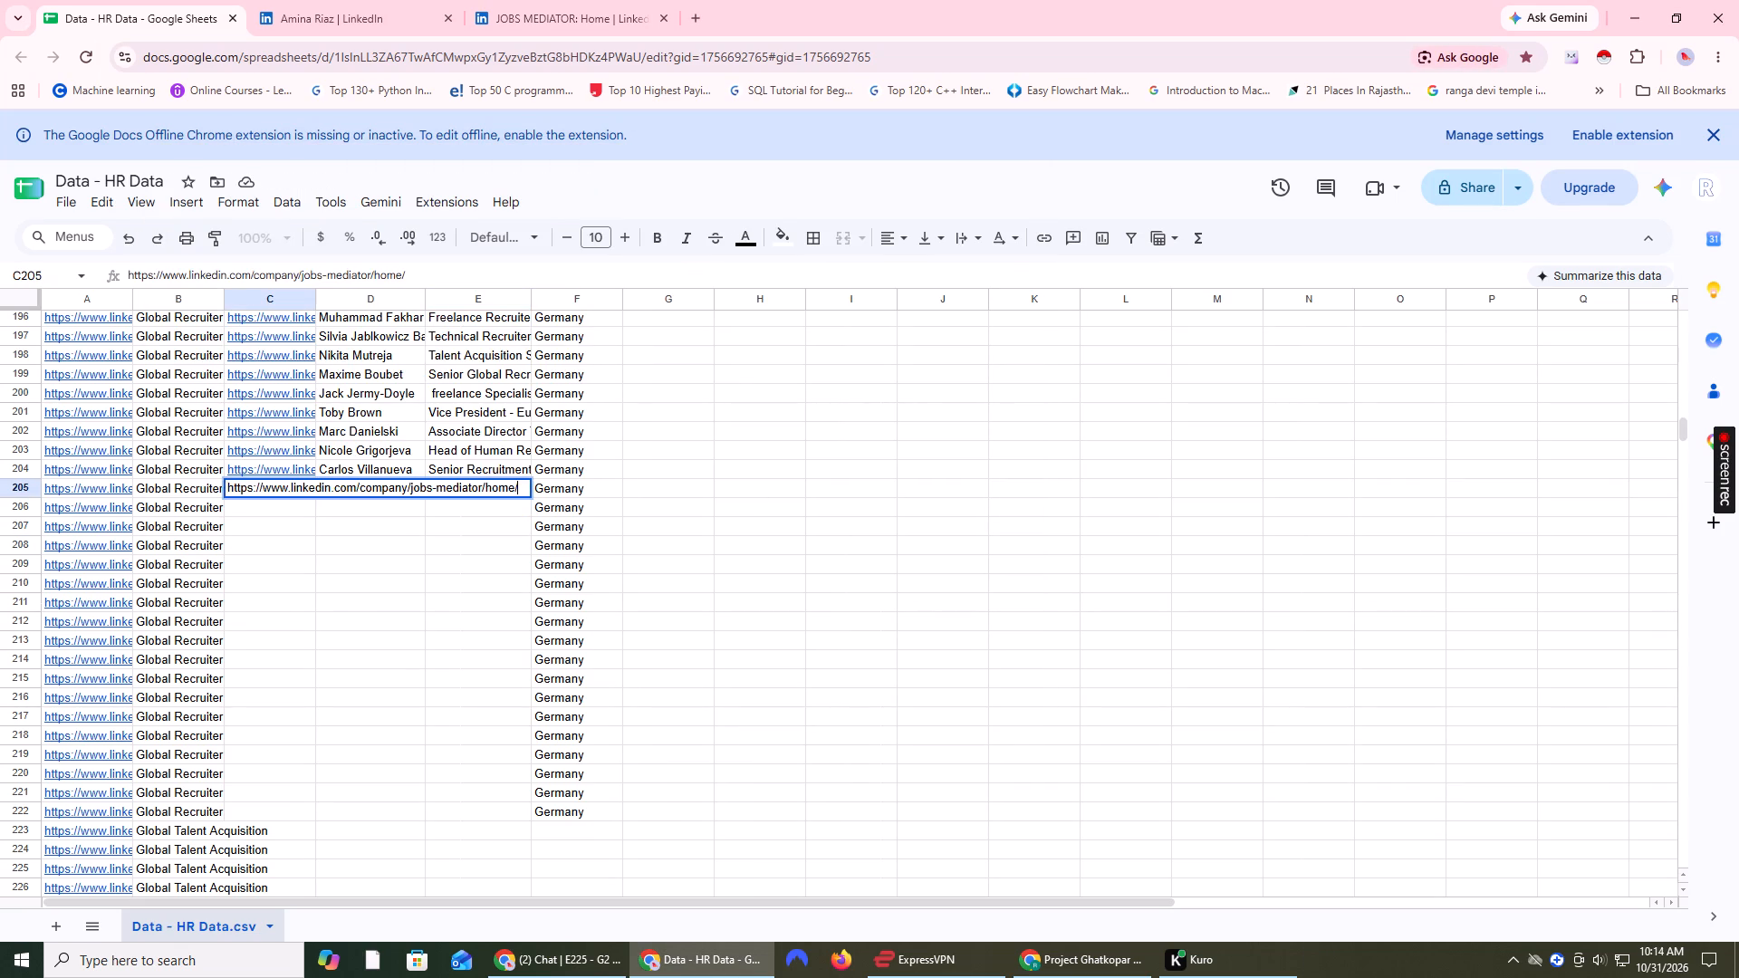
{"action": "left_click", "coordinate": [287, 542]}
Open the LinkedIn profile linked in A206 and close the previous profile and JOBS MEDIATOR company pages.
{"action": "left_click", "coordinate": [107, 507]}
{"action": "left_click", "coordinate": [136, 547]}
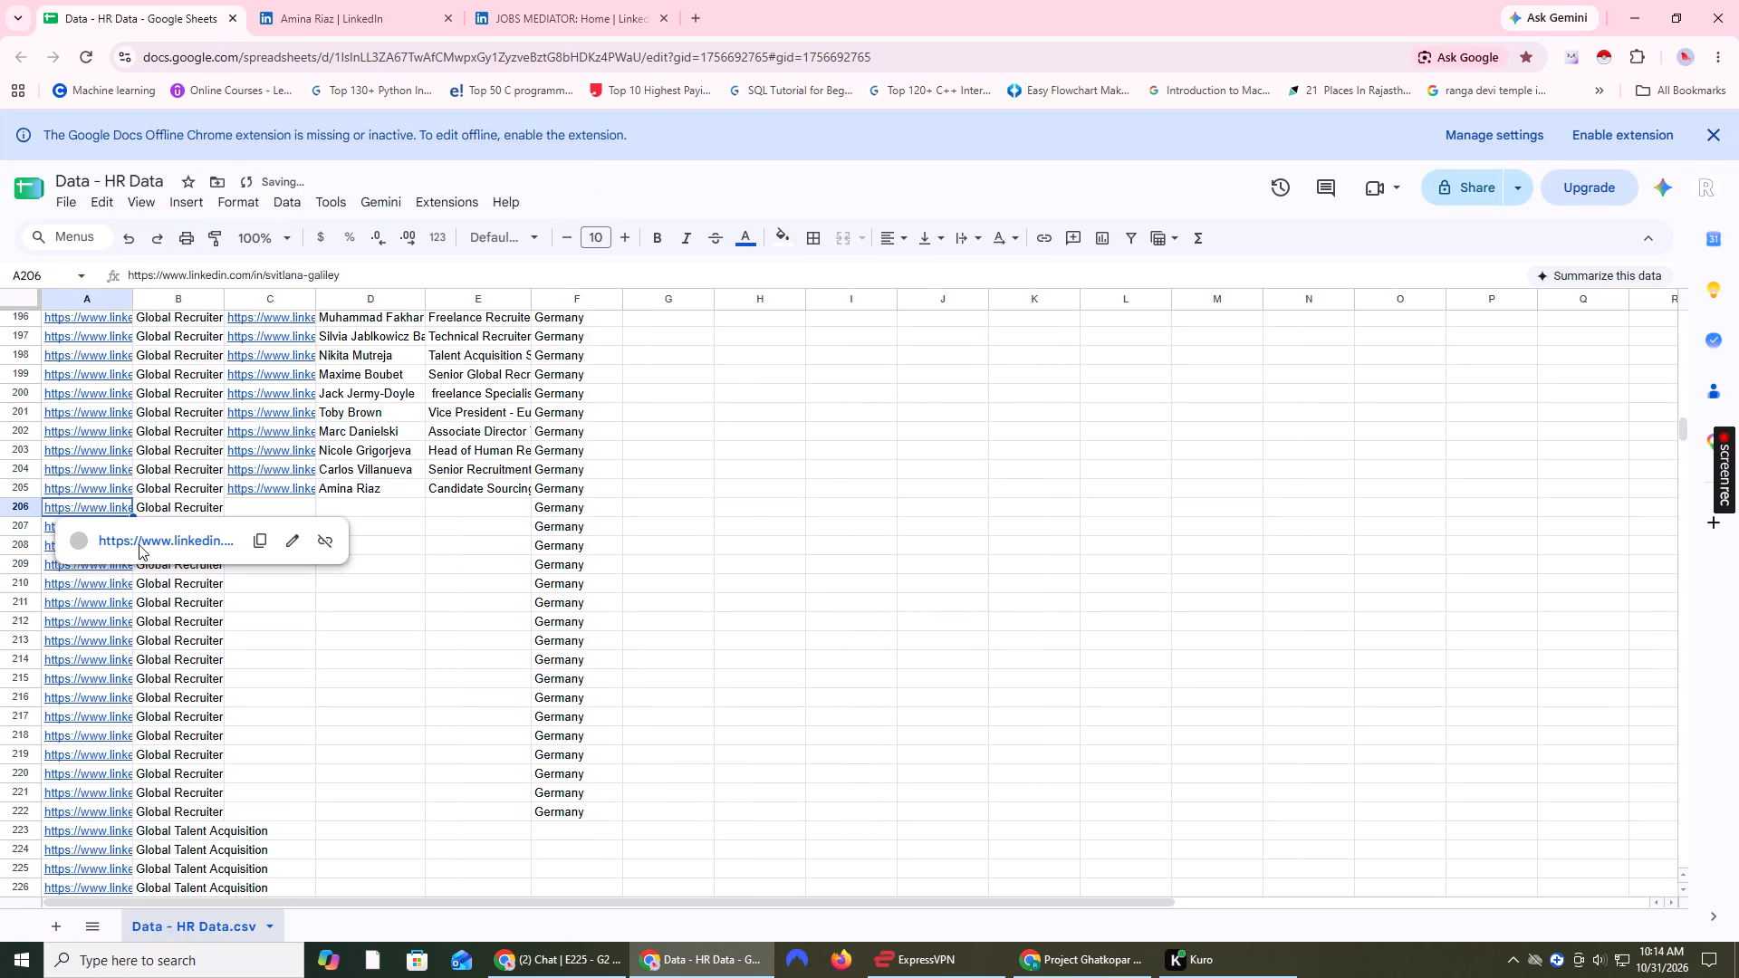
{"action": "left_click", "coordinate": [664, 16]}
{"action": "left_click", "coordinate": [664, 16]}
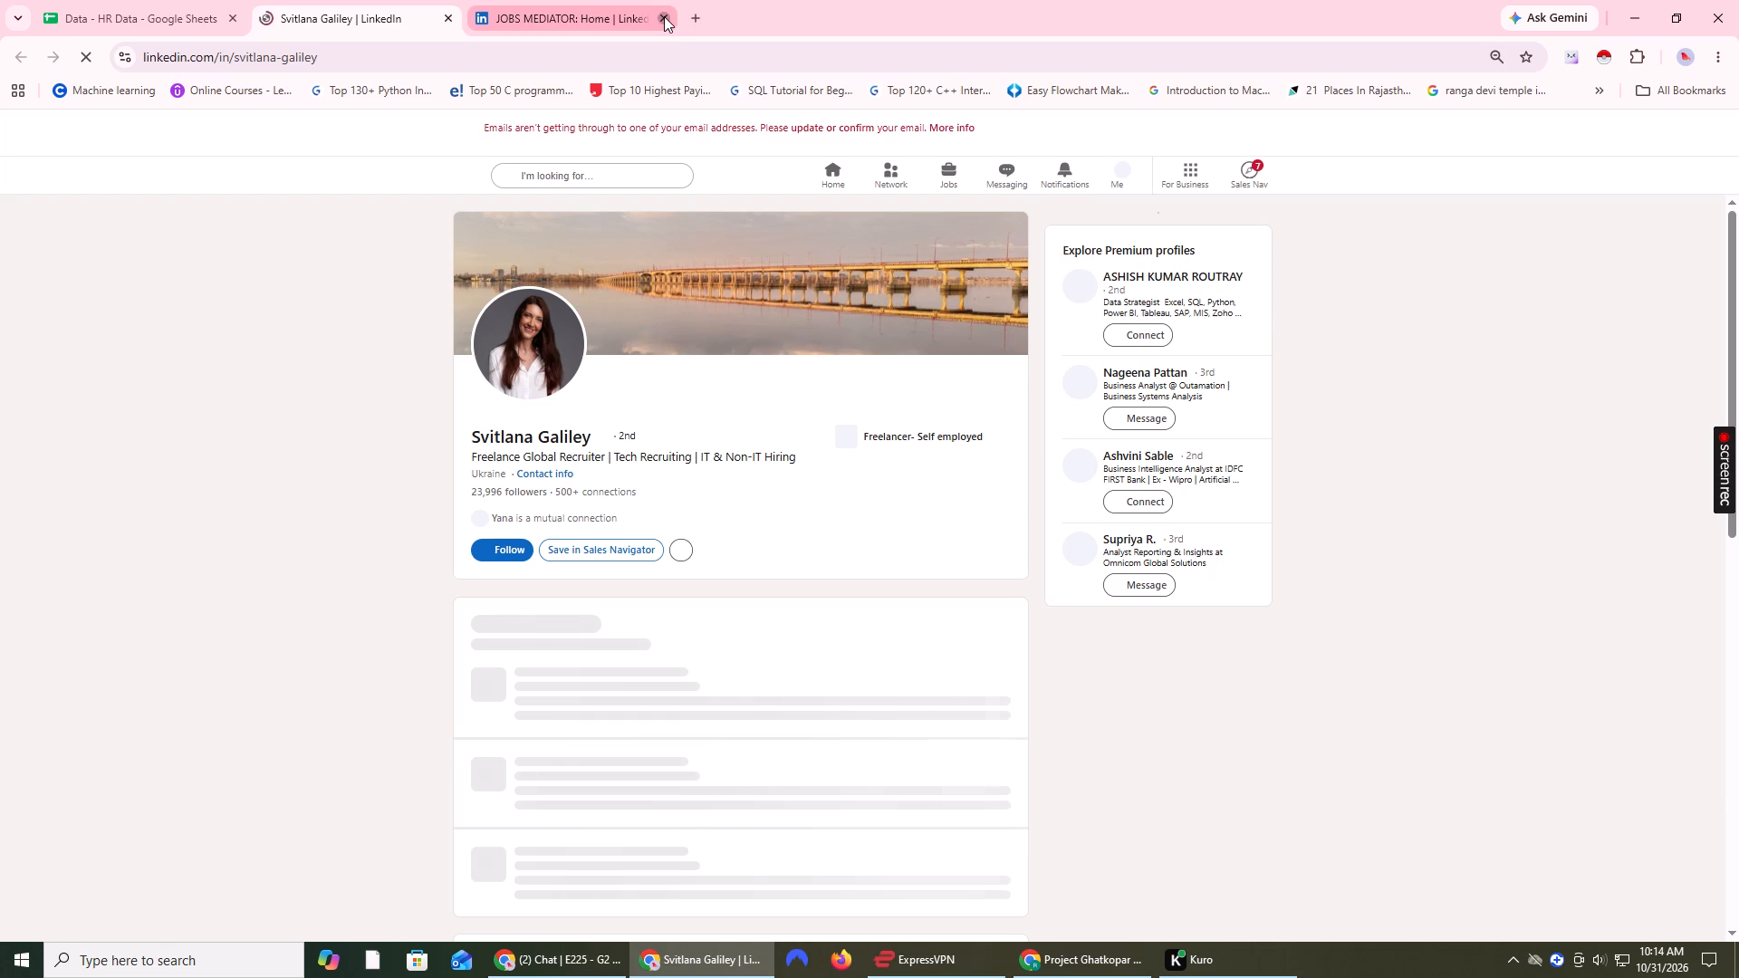
Copy the profile owner's name from the row 206 profile into D206.
{"action": "left_click_drag", "start_coordinate": [458, 431], "coordinate": [593, 437]}
{"action": "key", "text": "ctrl+c"}
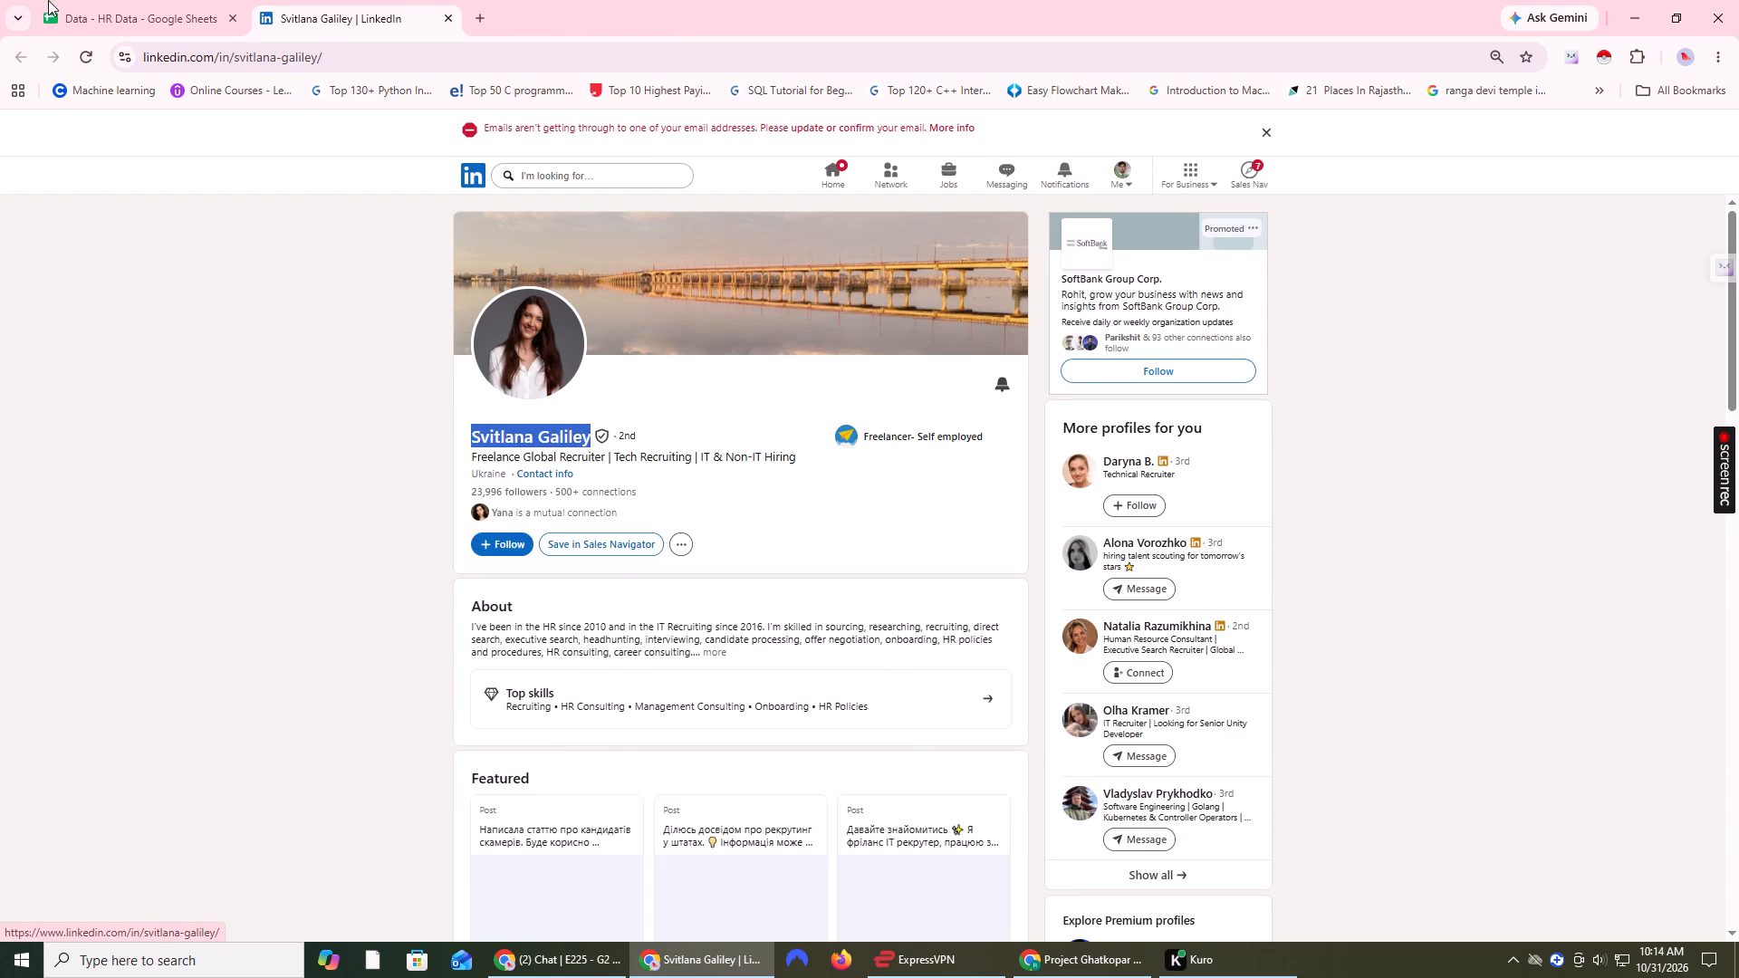
{"action": "left_click", "coordinate": [55, 0]}
{"action": "double_click", "coordinate": [332, 503]}
{"action": "key", "text": "ctrl+v"}
{"action": "left_click", "coordinate": [327, 553]}
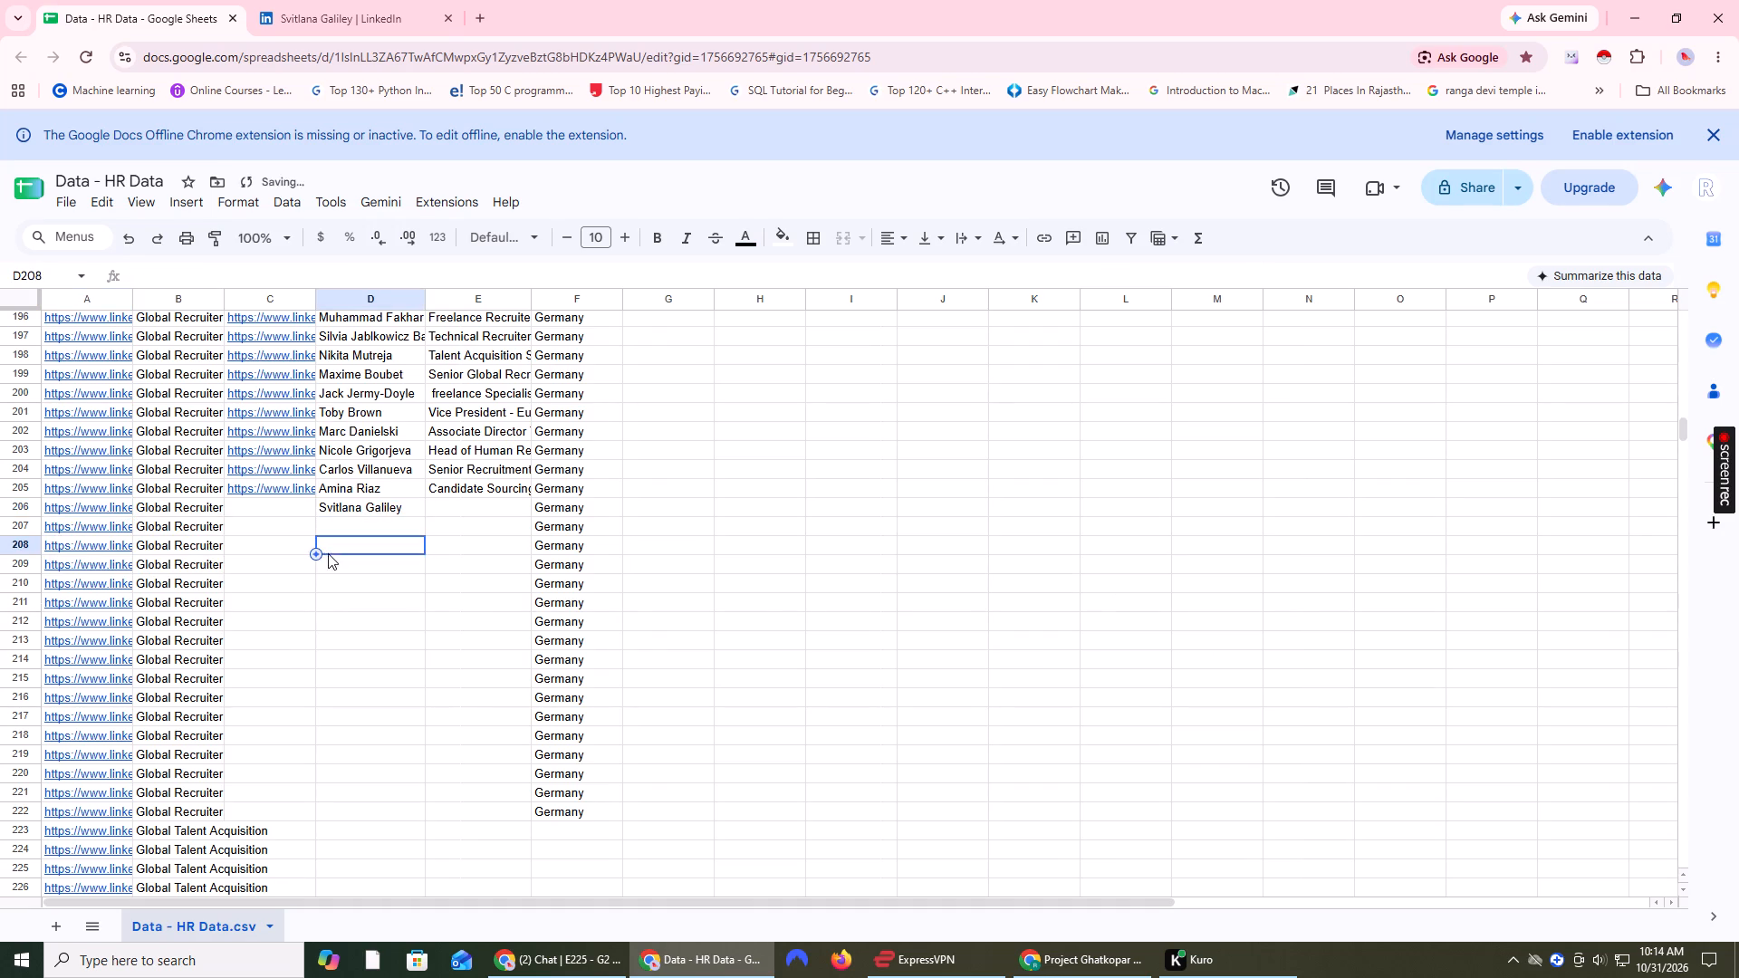
Copy the current job title "Senior Recruiter | IT & non-IT recruitment" from the row 206 profile's Experience section into E206.
{"action": "left_click", "coordinate": [351, 0]}
{"action": "scroll", "coordinate": [486, 637], "scroll_direction": "down", "scroll_amount": 11}
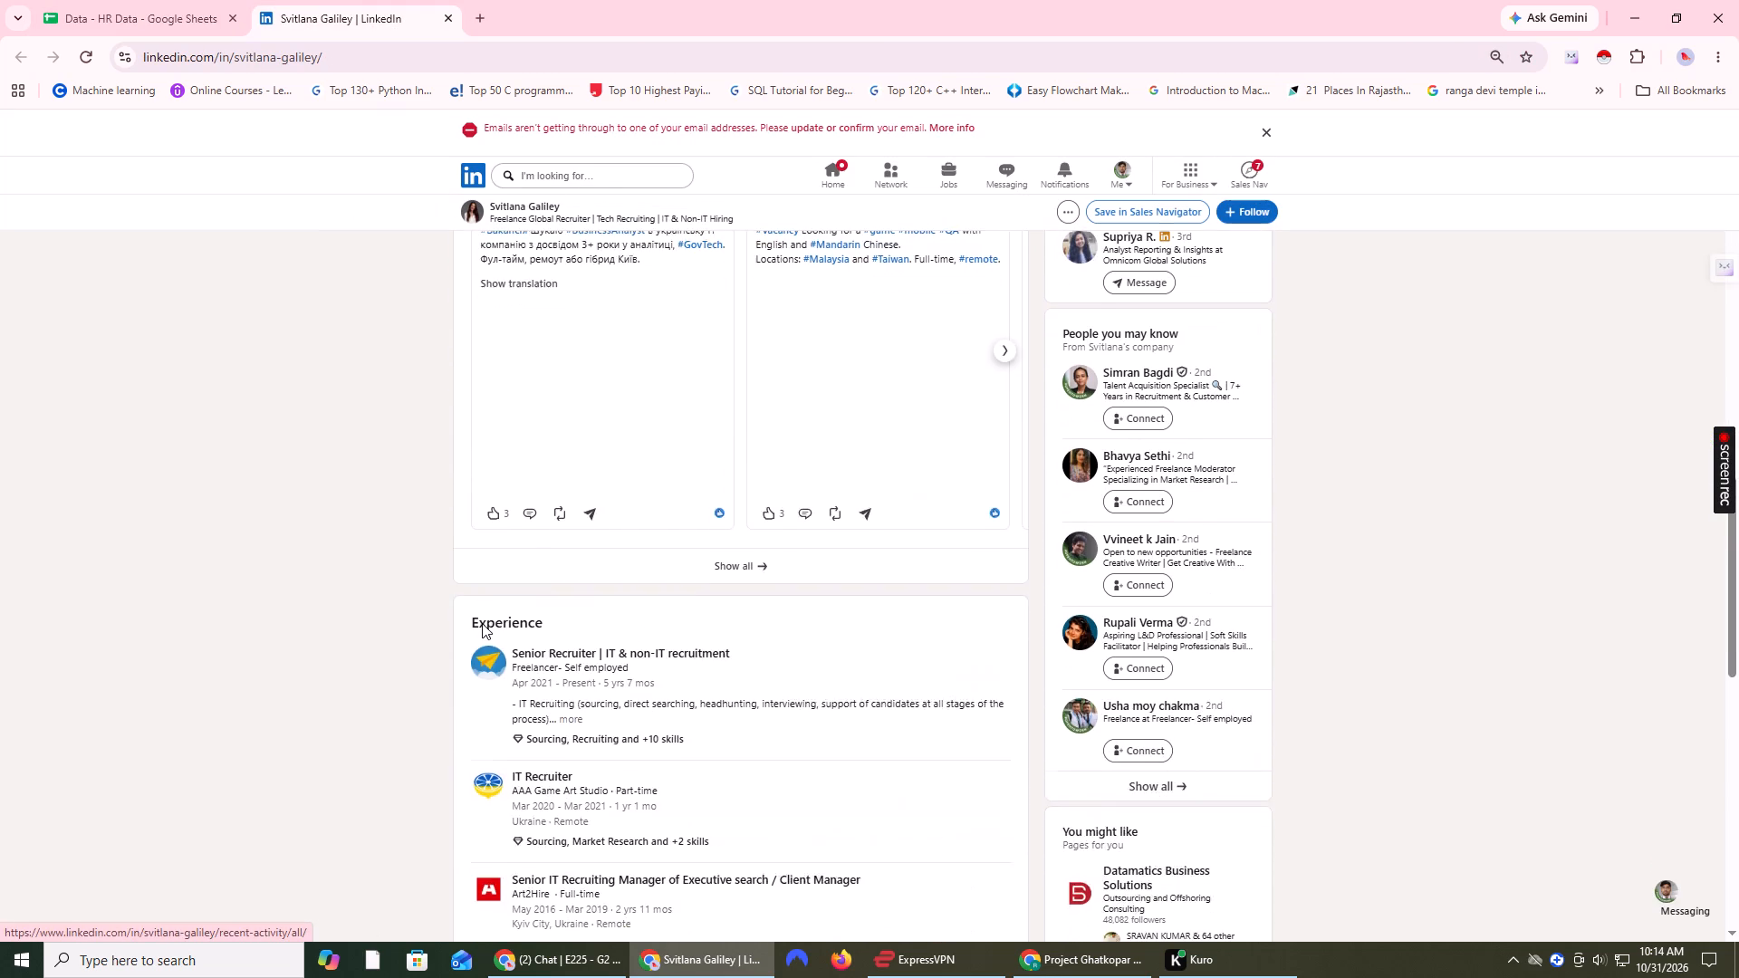
{"action": "scroll", "coordinate": [482, 623], "scroll_direction": "down", "scroll_amount": 1}
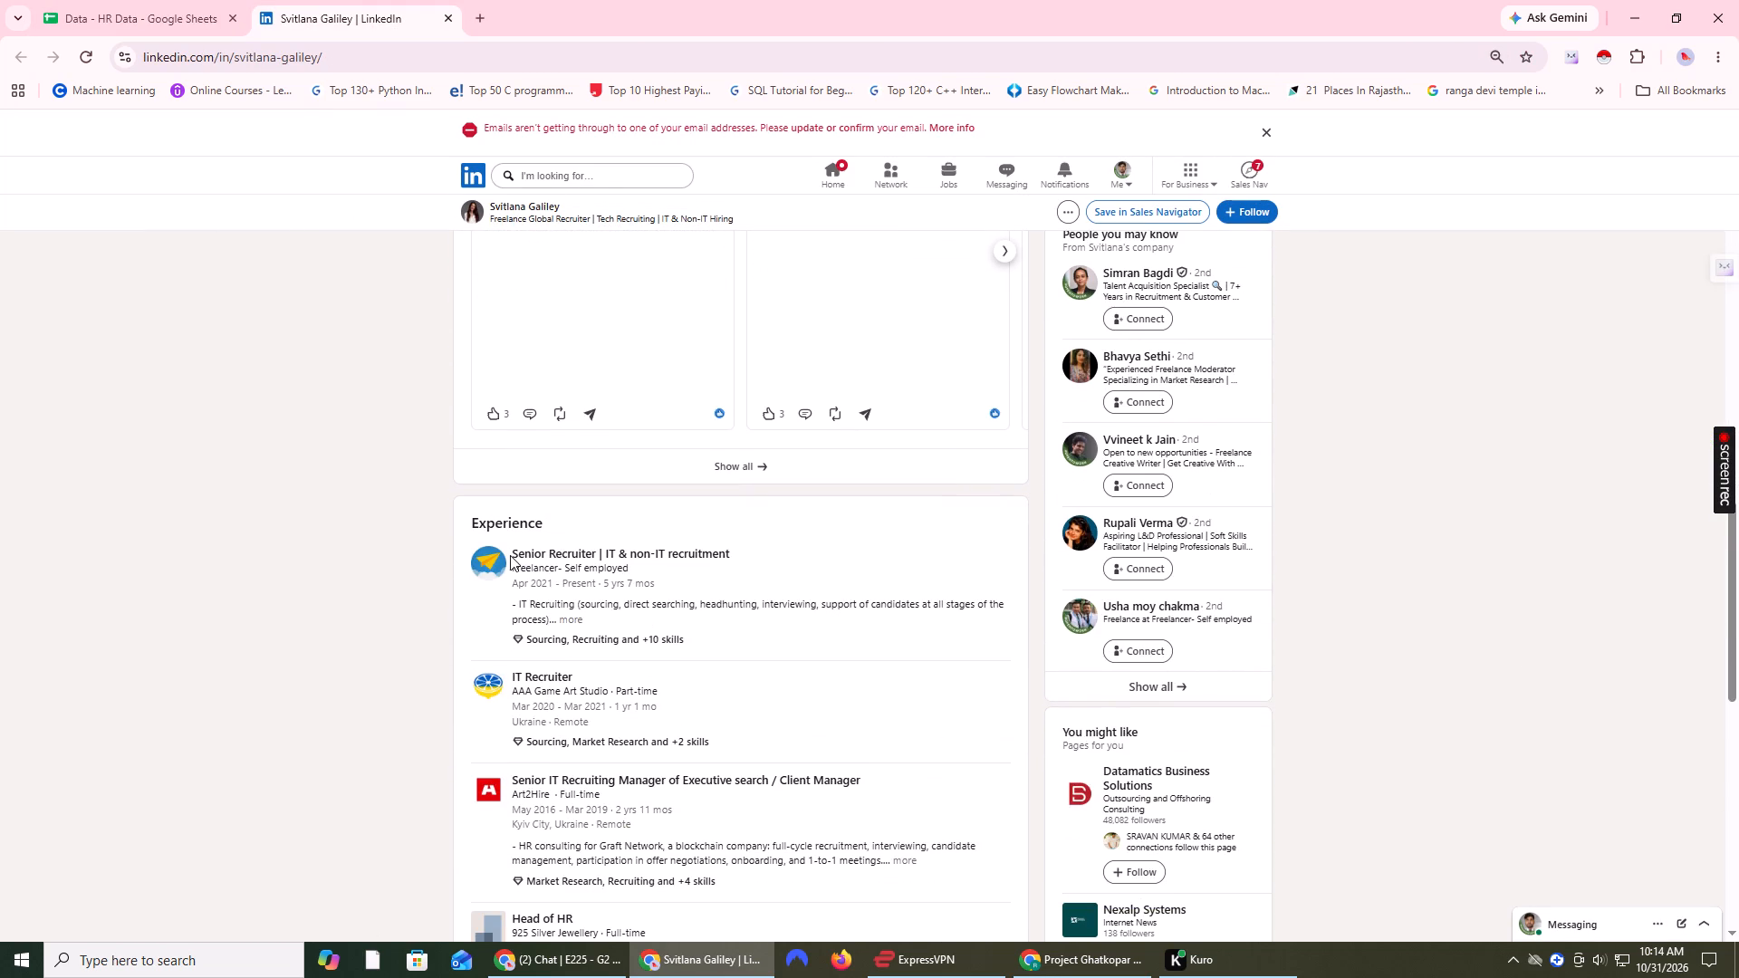
{"action": "left_click_drag", "start_coordinate": [509, 555], "coordinate": [751, 551]}
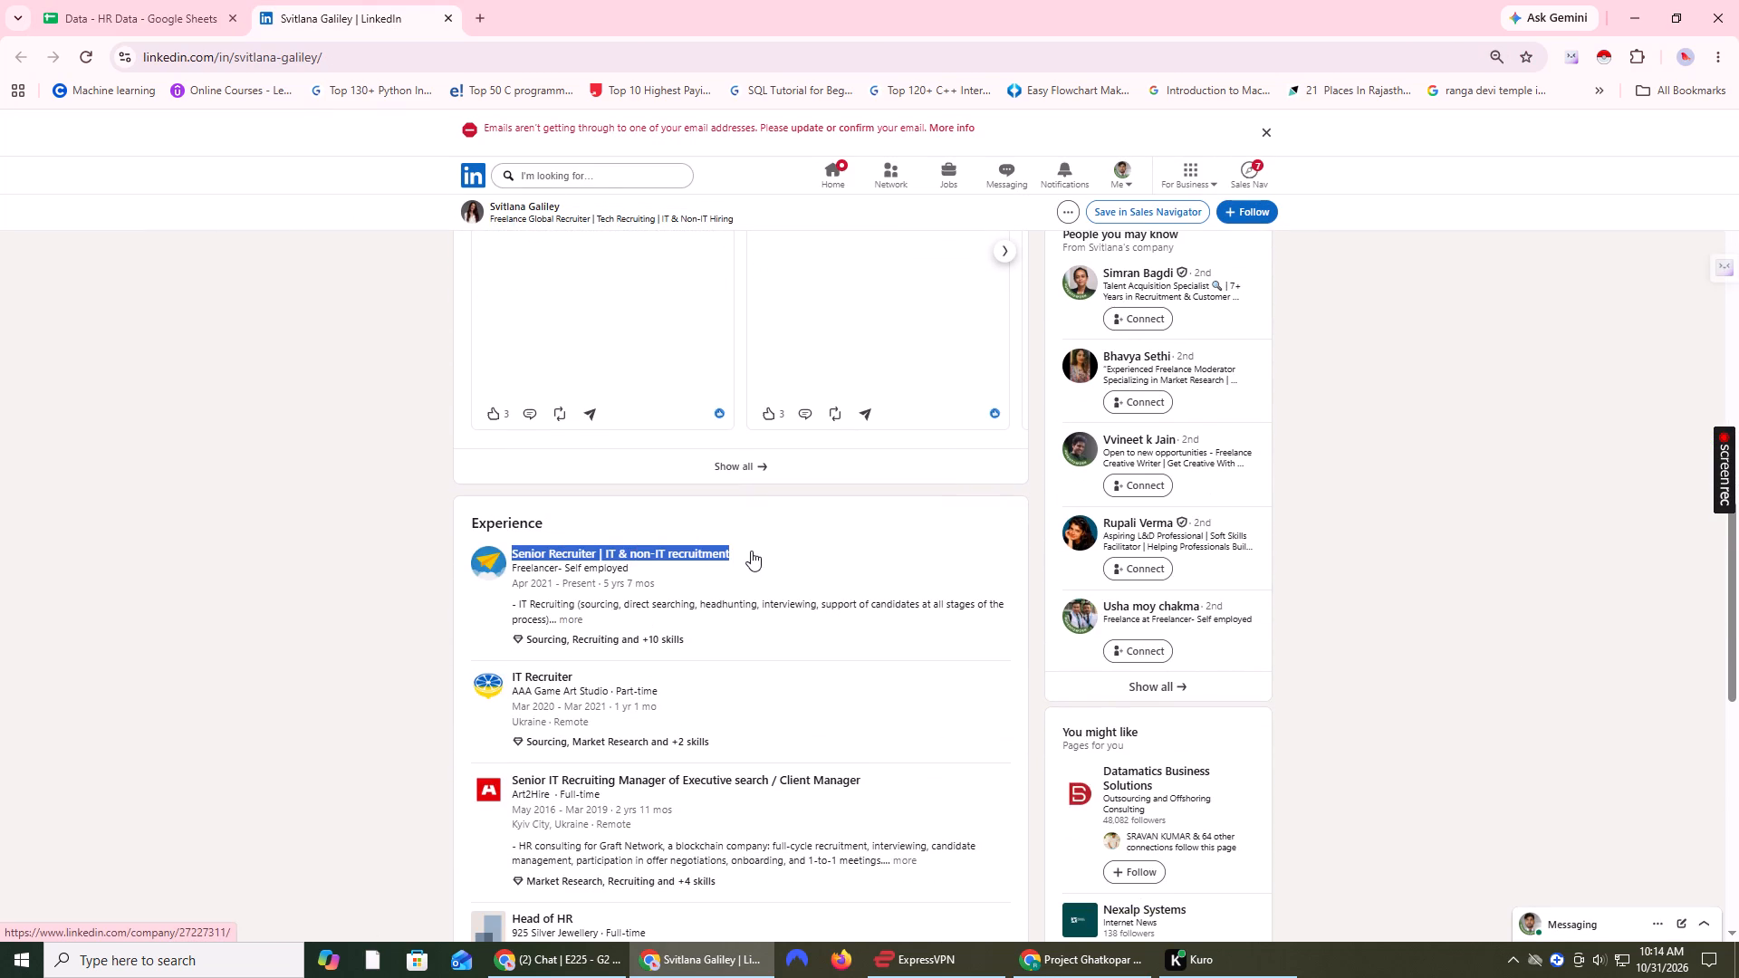
{"action": "key", "text": "ctrl+c"}
{"action": "left_click", "coordinate": [167, 0]}
{"action": "left_click", "coordinate": [450, 713]}
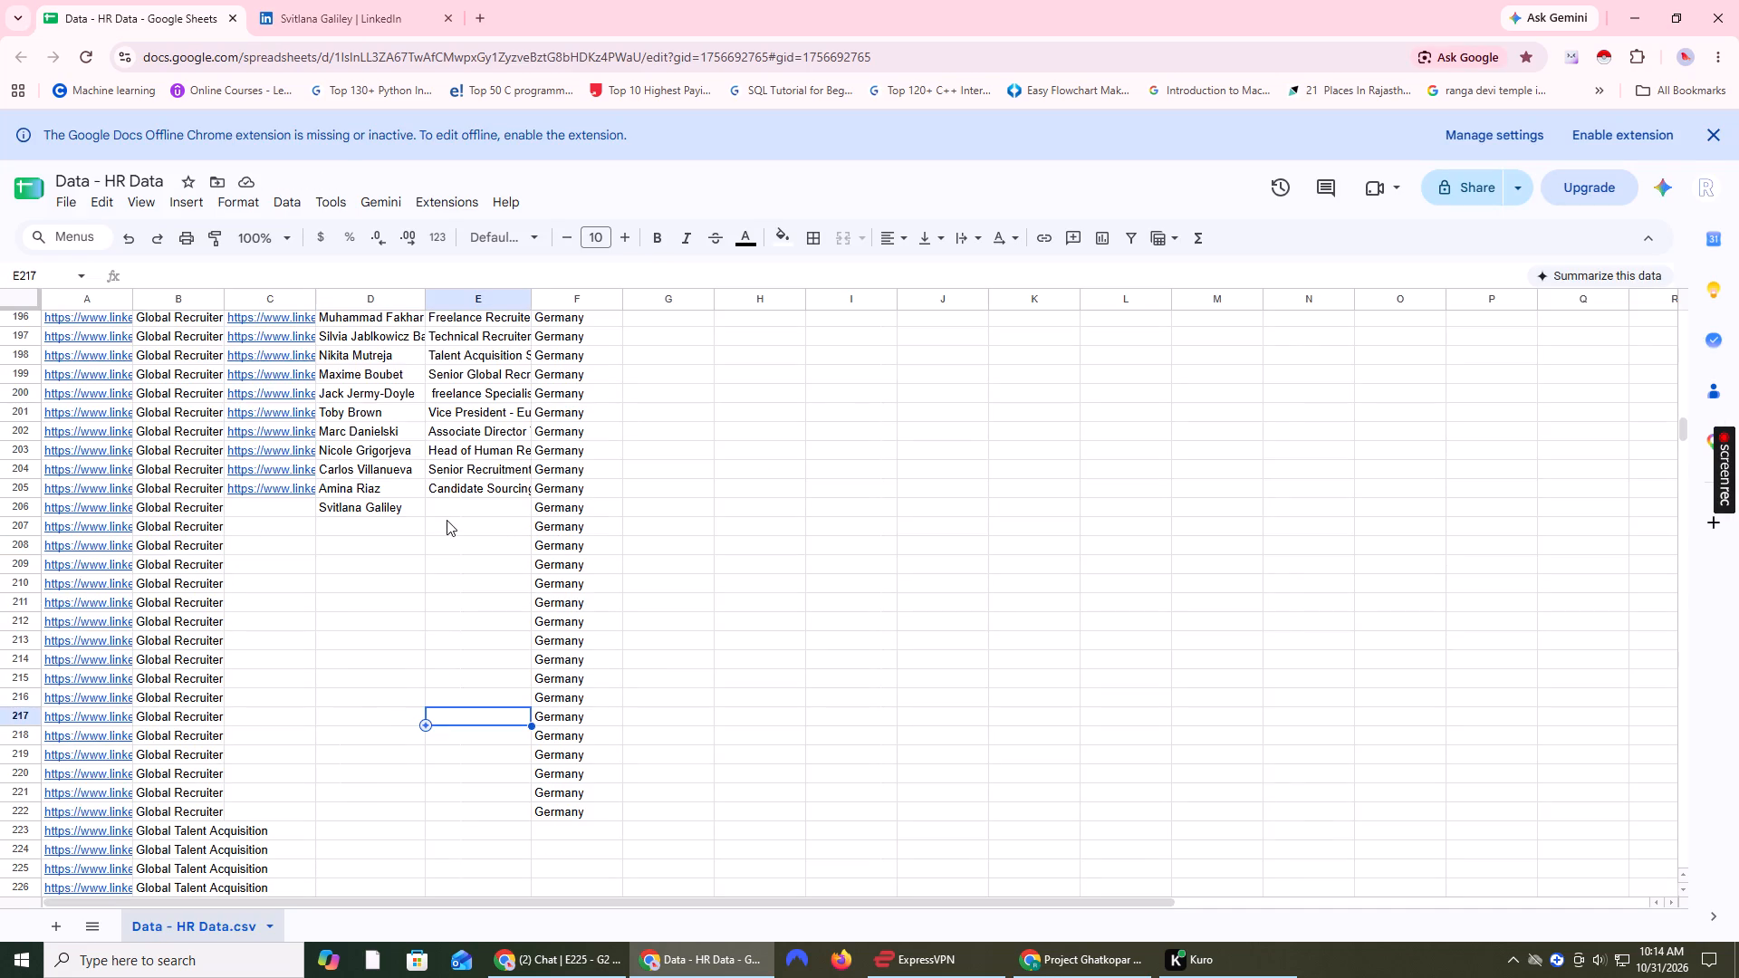
{"action": "double_click", "coordinate": [444, 511]}
{"action": "key", "text": "ctrl+v"}
{"action": "left_click", "coordinate": [434, 636]}
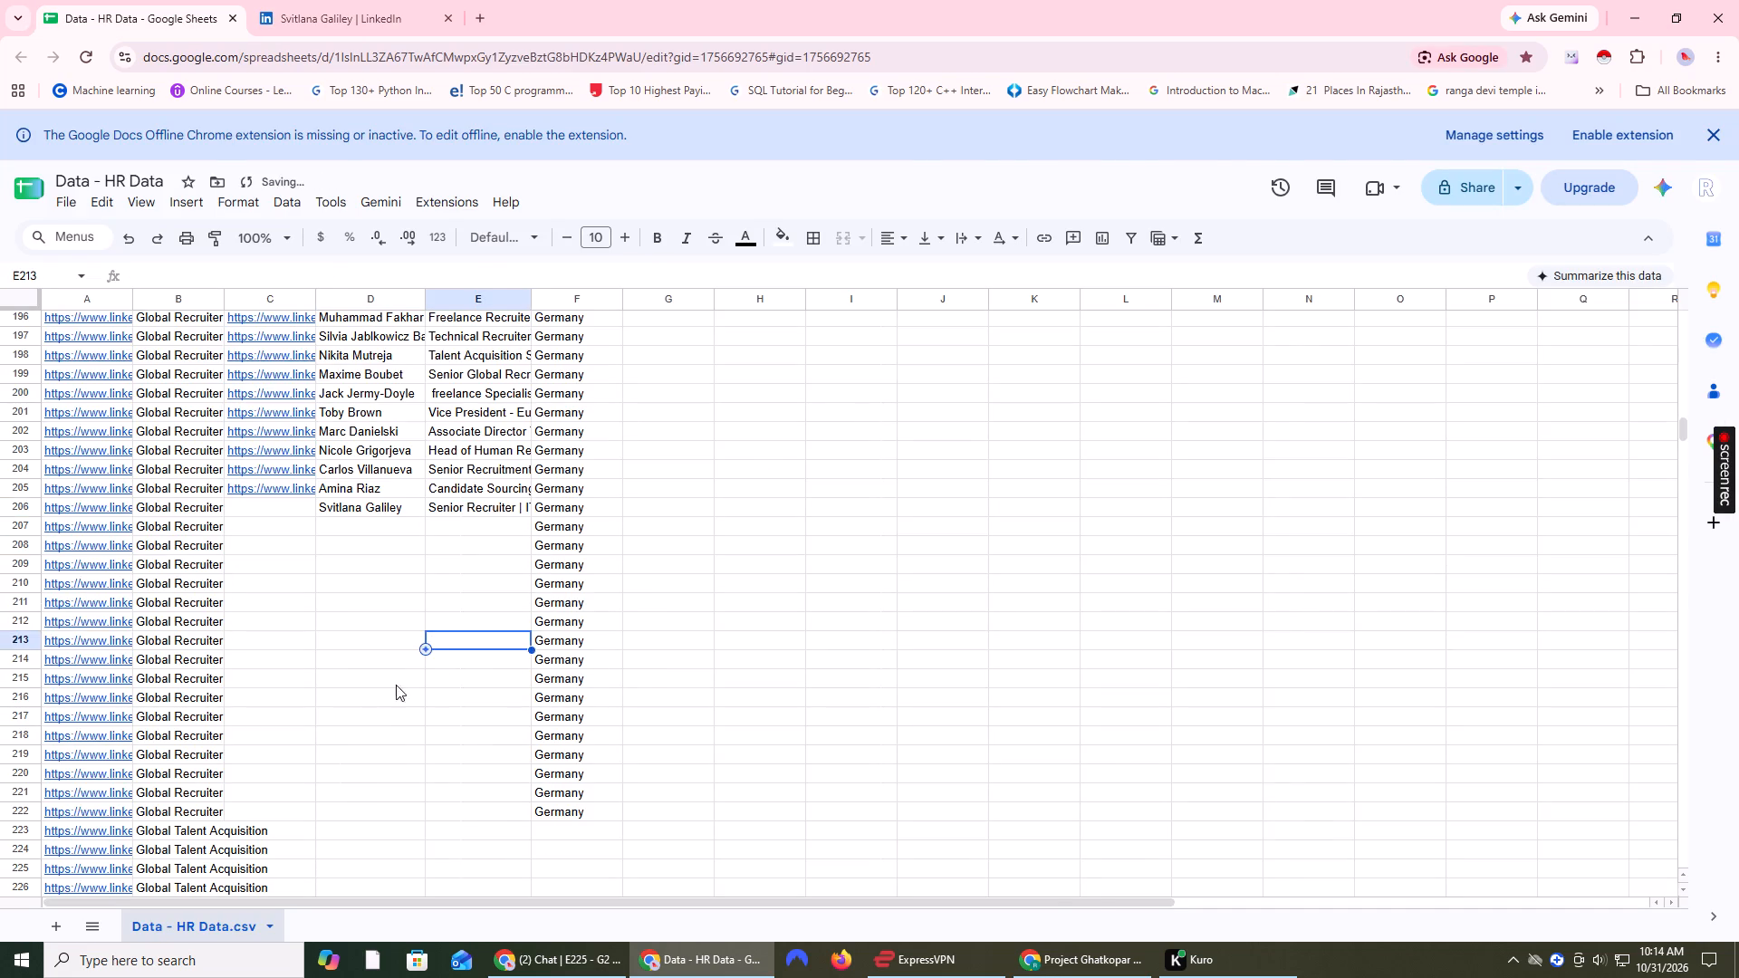
Open the Freelancer- Self employed company page from the row 206 profile's Experience section and copy its URL into C206.
{"action": "left_click", "coordinate": [342, 0]}
{"action": "left_click", "coordinate": [497, 566], "text": "ctrl"}
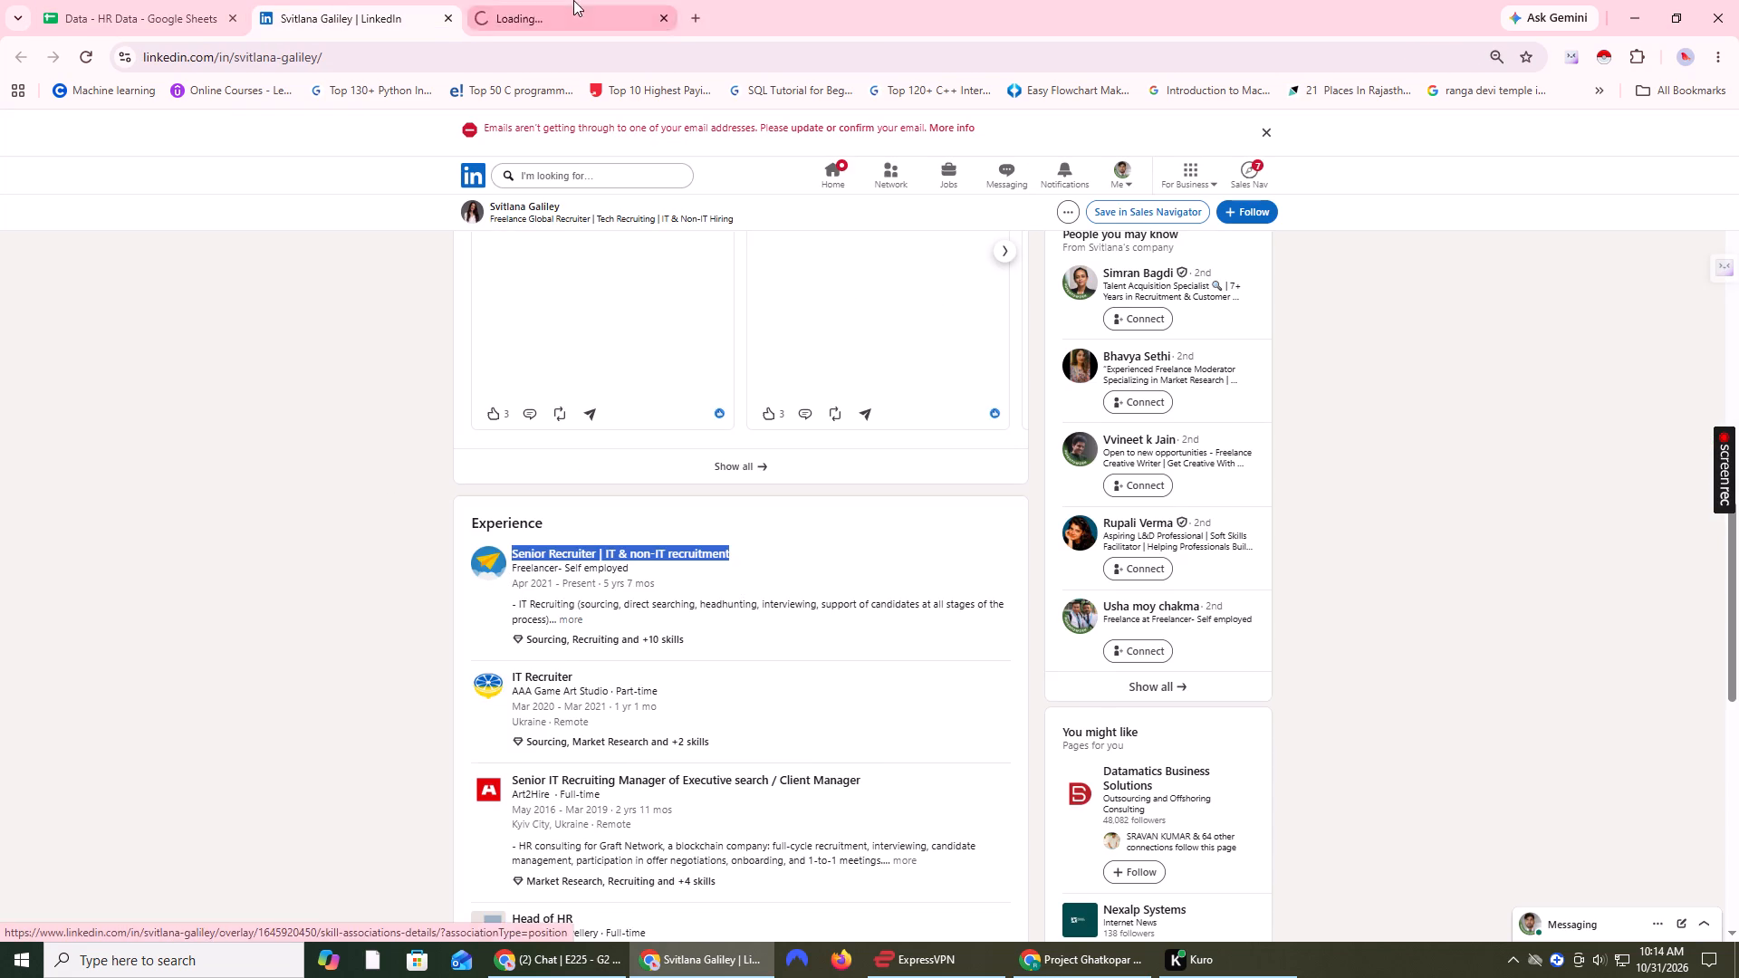
{"action": "left_click", "coordinate": [573, 0]}
{"action": "left_click", "coordinate": [428, 57]}
{"action": "key", "text": "ctrl+c"}
{"action": "left_click", "coordinate": [246, 390]}
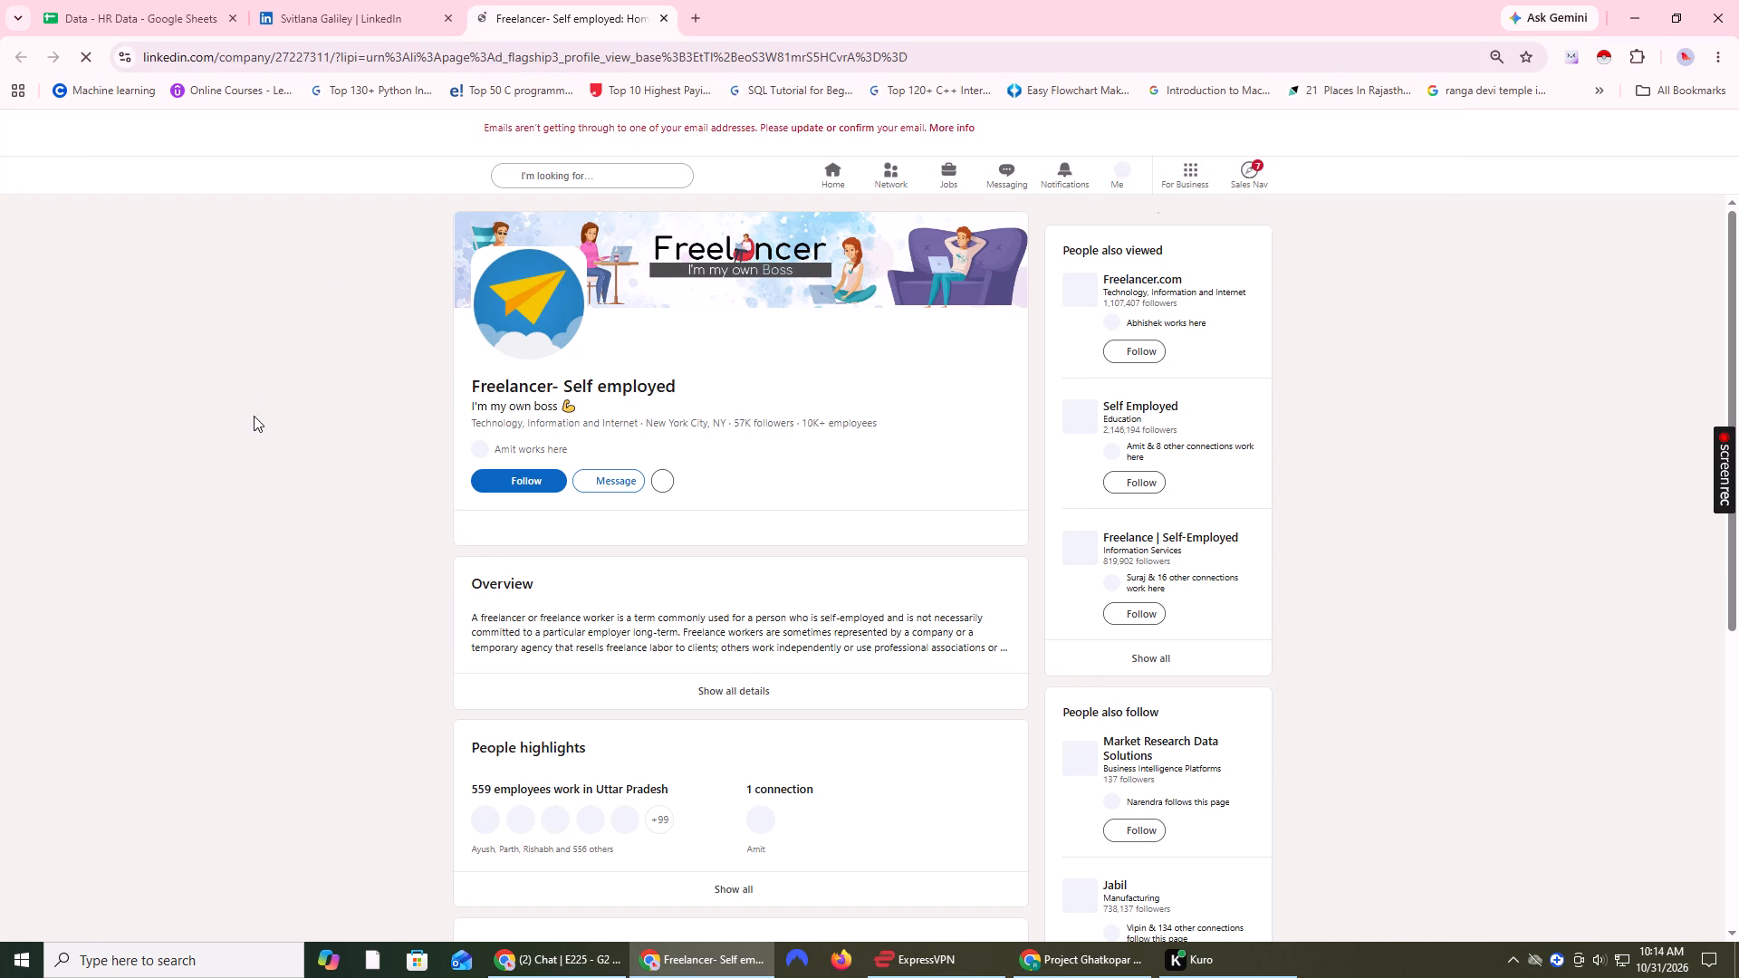
{"action": "left_click", "coordinate": [431, 62]}
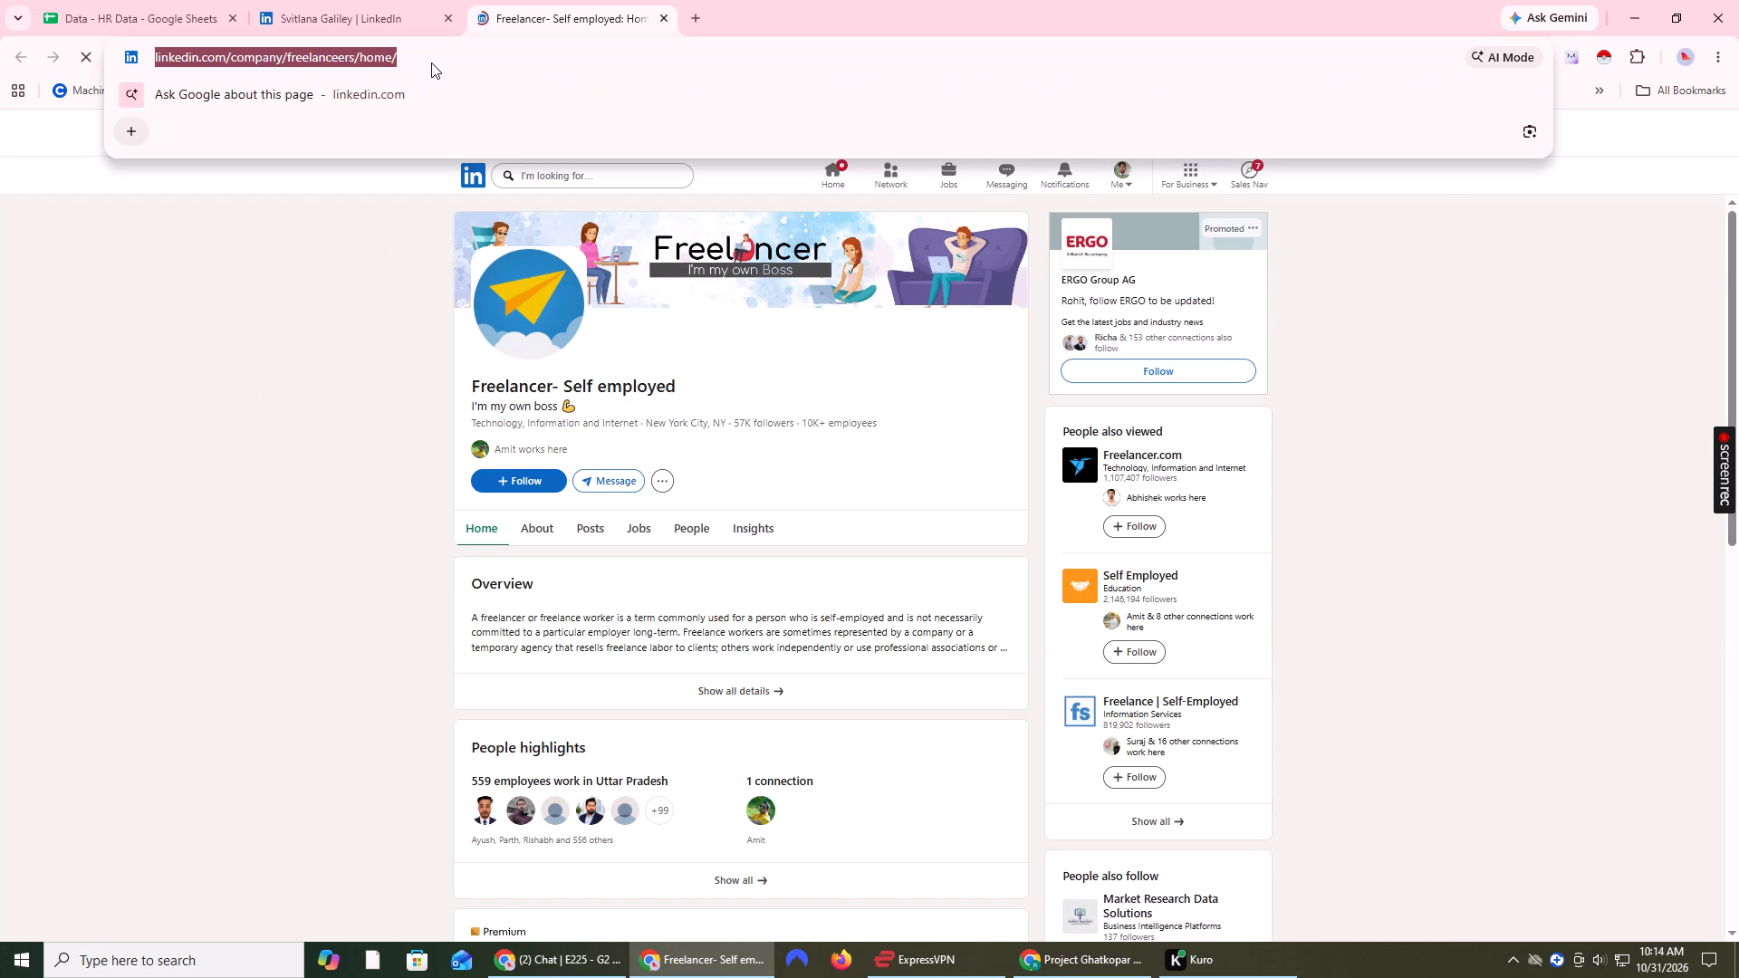
{"action": "key", "text": "ctrl+c"}
{"action": "left_click", "coordinate": [114, 0]}
{"action": "left_click", "coordinate": [750, 484]}
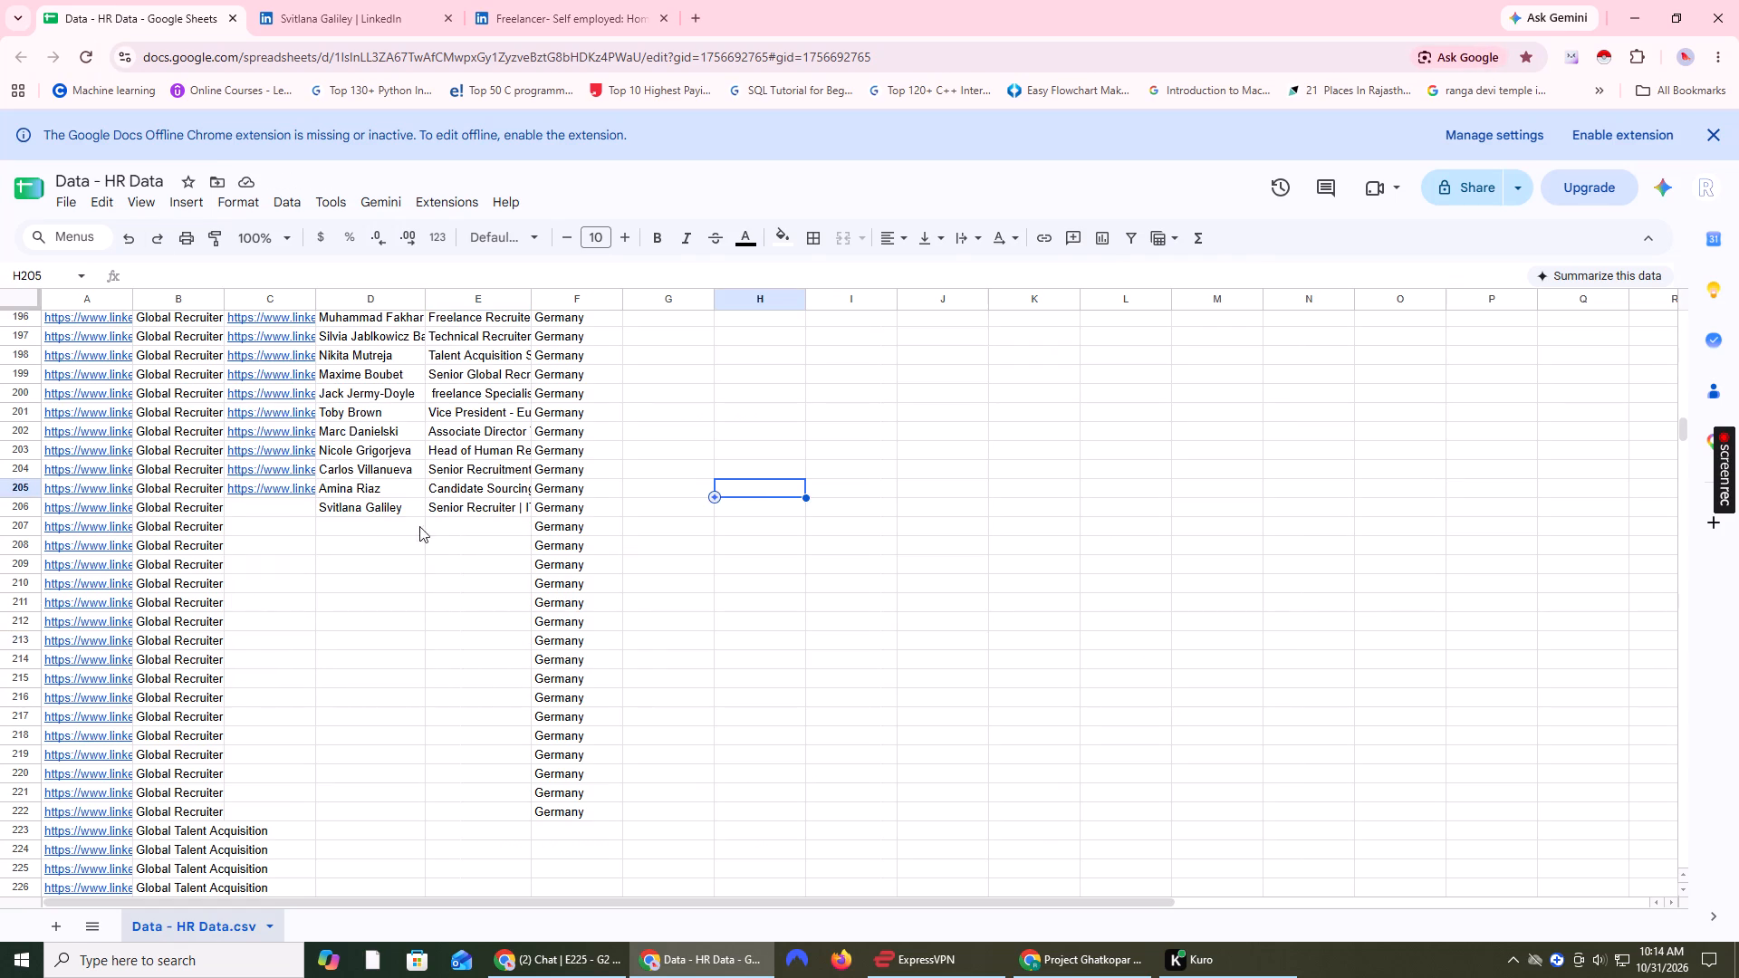
{"action": "double_click", "coordinate": [277, 515]}
{"action": "key", "text": "ctrl+v"}
{"action": "left_click", "coordinate": [271, 567]}
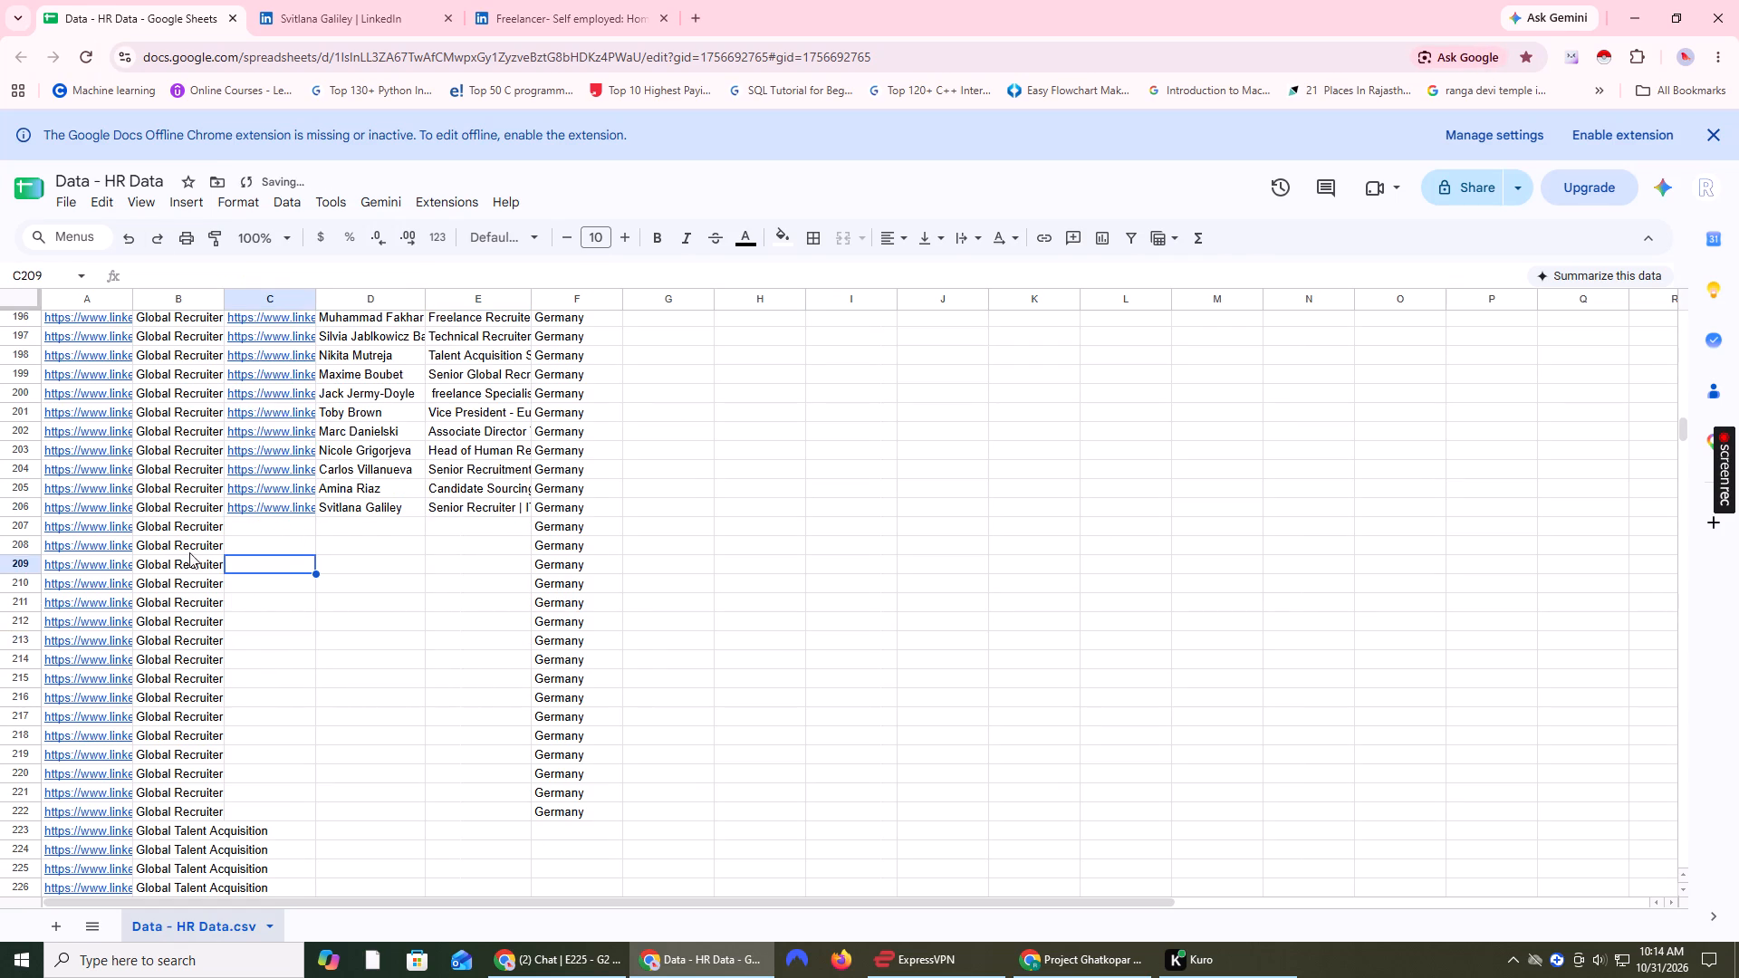
Open the LinkedIn profile linked in A207 and close the previous profile and Freelancer- Self employed pages.
{"action": "left_click", "coordinate": [96, 531]}
{"action": "left_click", "coordinate": [121, 564]}
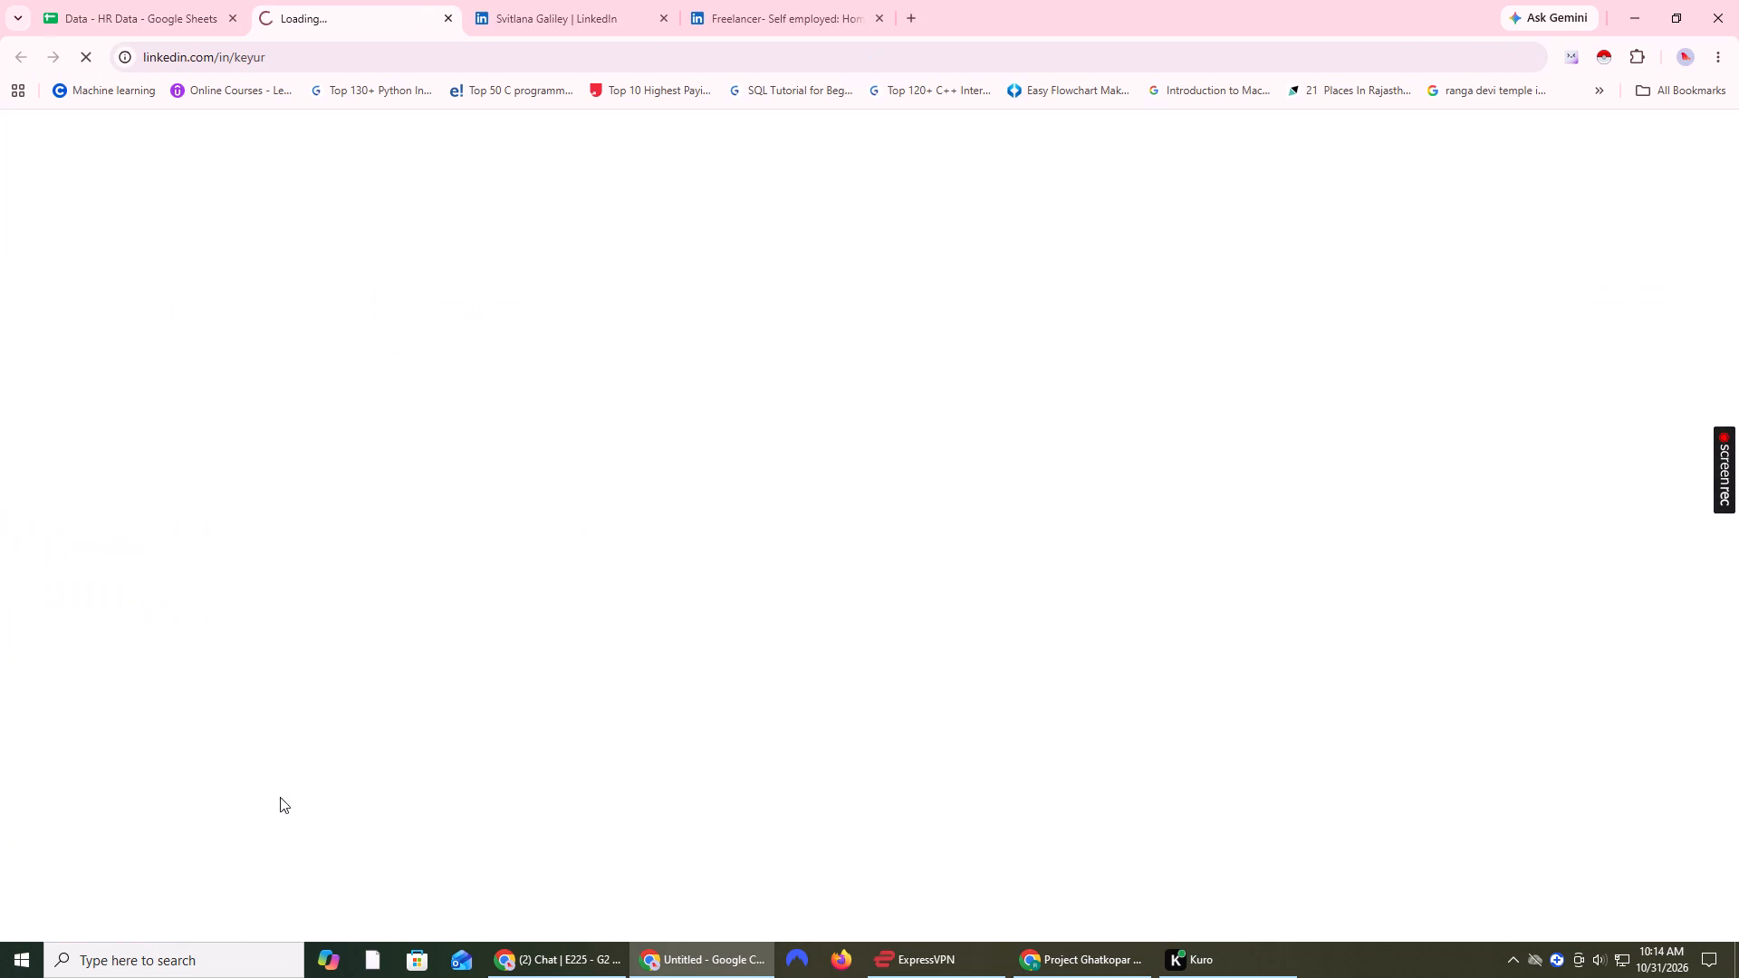
{"action": "left_click", "coordinate": [664, 20]}
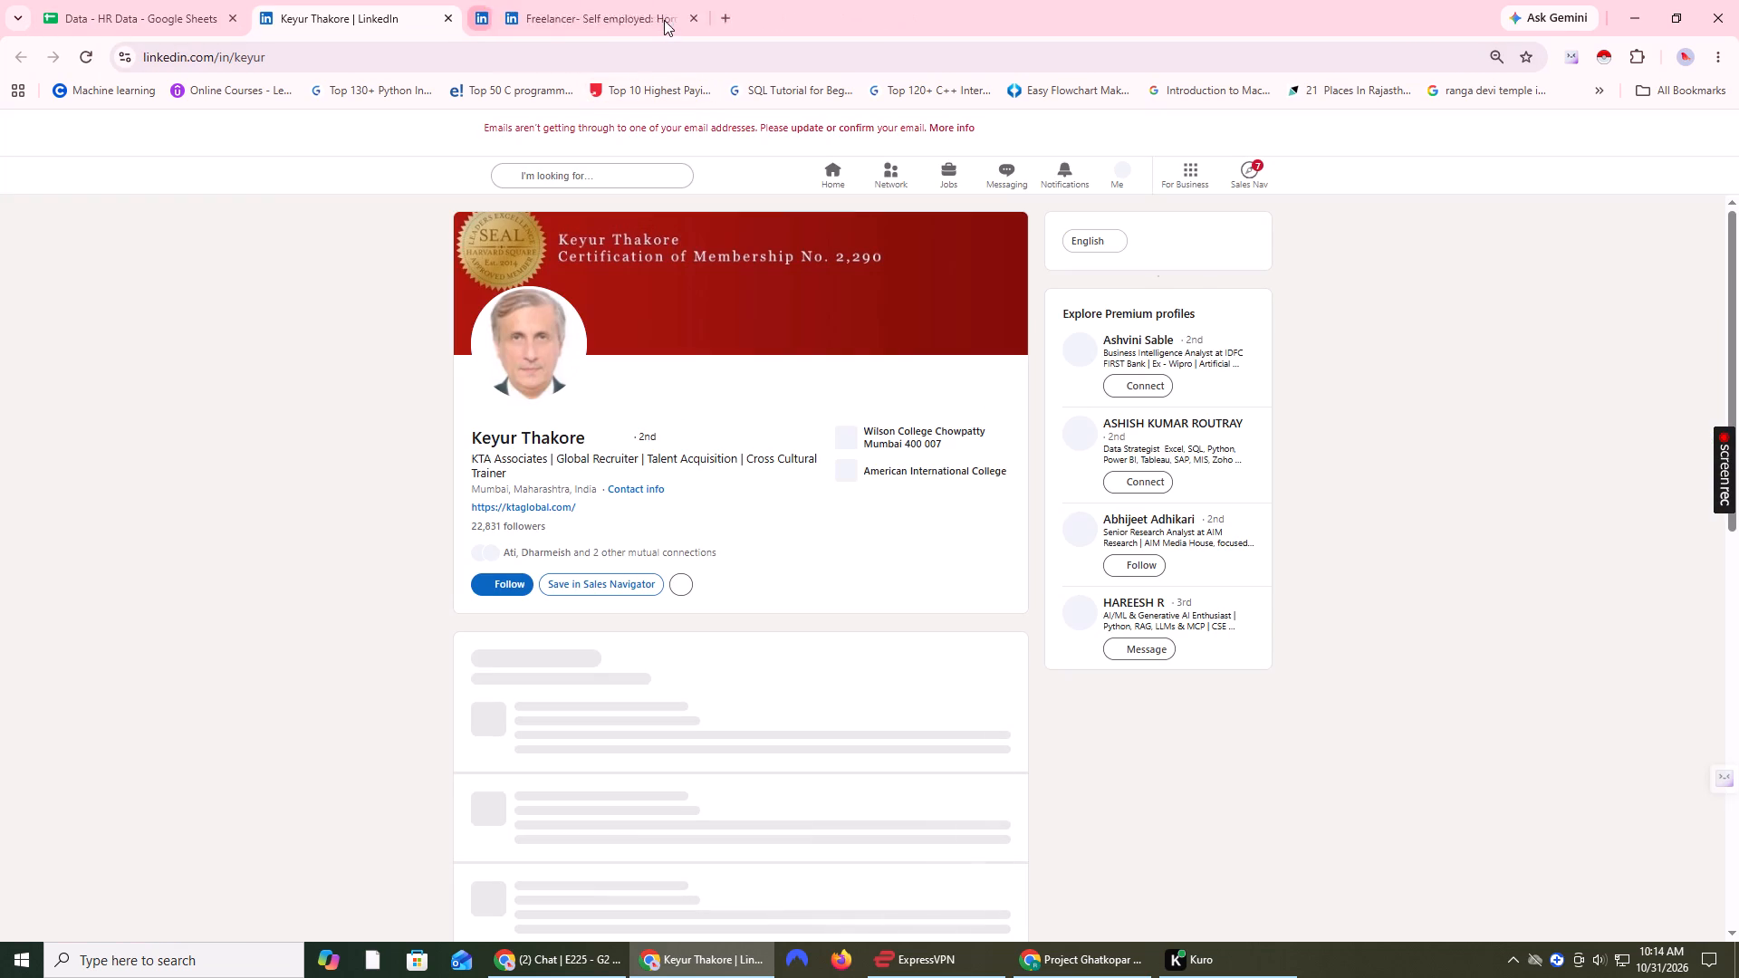
{"action": "left_click", "coordinate": [664, 20]}
Copy the row 207 profile owner's name and open the Wilson College Chowpatty Mumbai page from the Experience section.
{"action": "left_click_drag", "start_coordinate": [456, 435], "coordinate": [617, 424]}
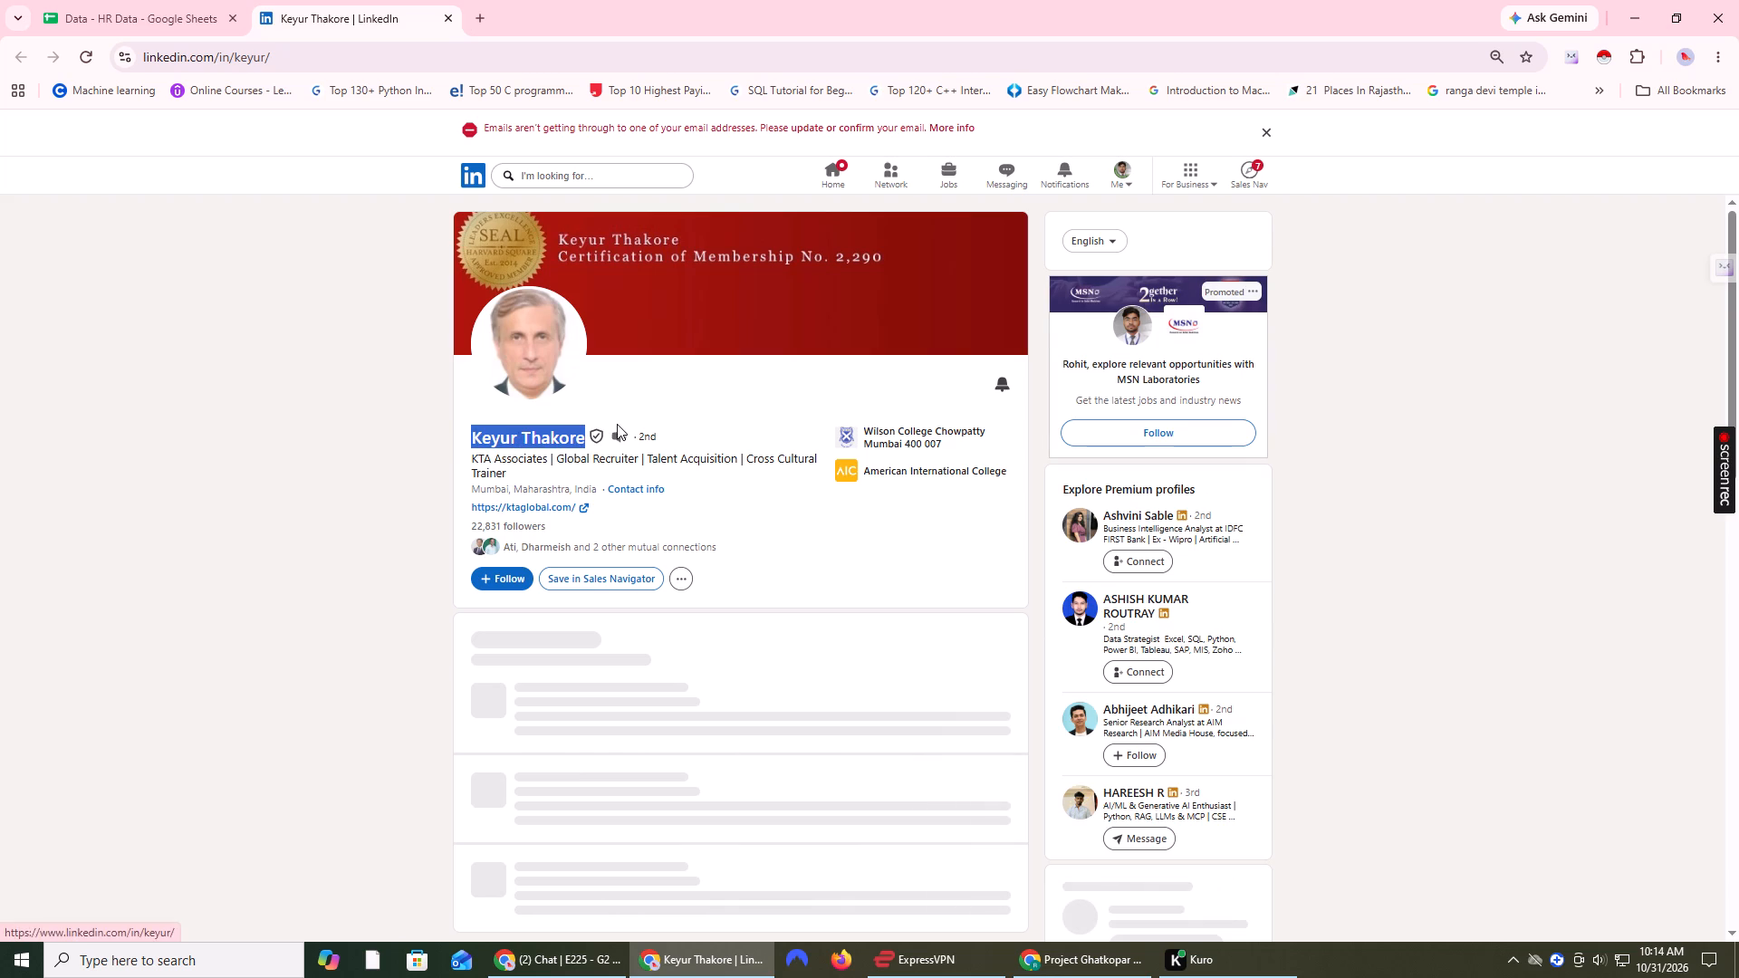
{"action": "left_click_drag", "start_coordinate": [617, 424], "coordinate": [618, 424]}
{"action": "key", "text": "ctrl+c"}
{"action": "scroll", "coordinate": [514, 583], "scroll_direction": "down", "scroll_amount": 9}
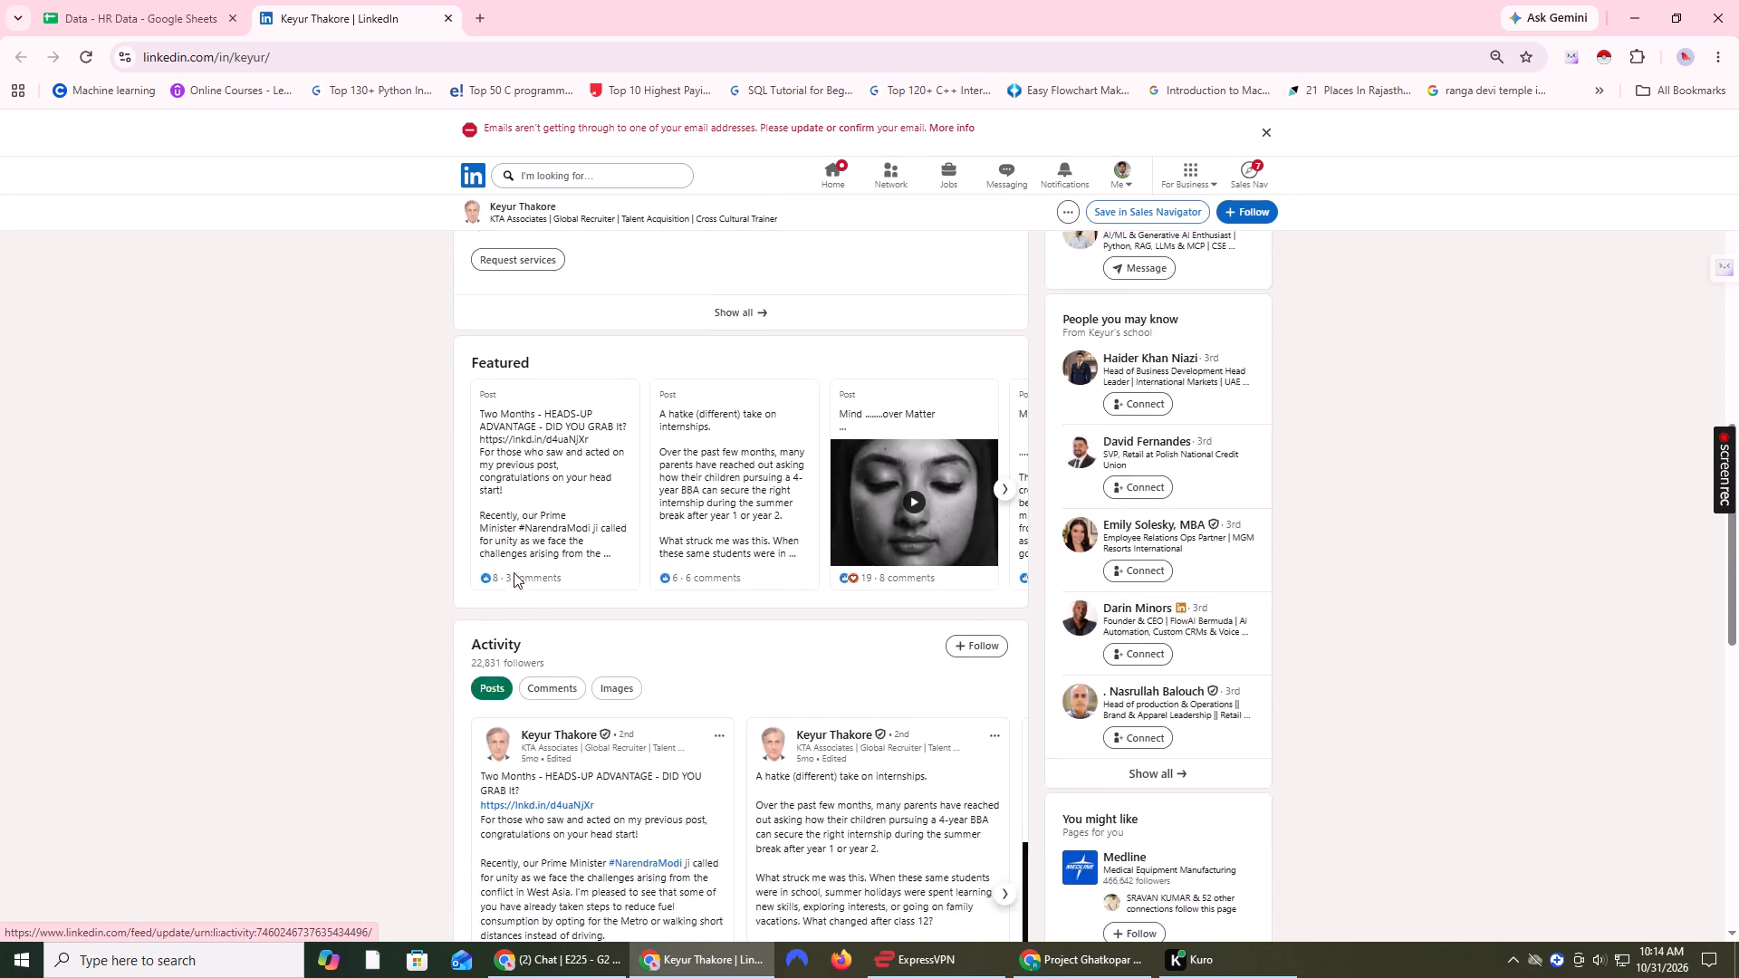
{"action": "scroll", "coordinate": [514, 572], "scroll_direction": "down", "scroll_amount": 7}
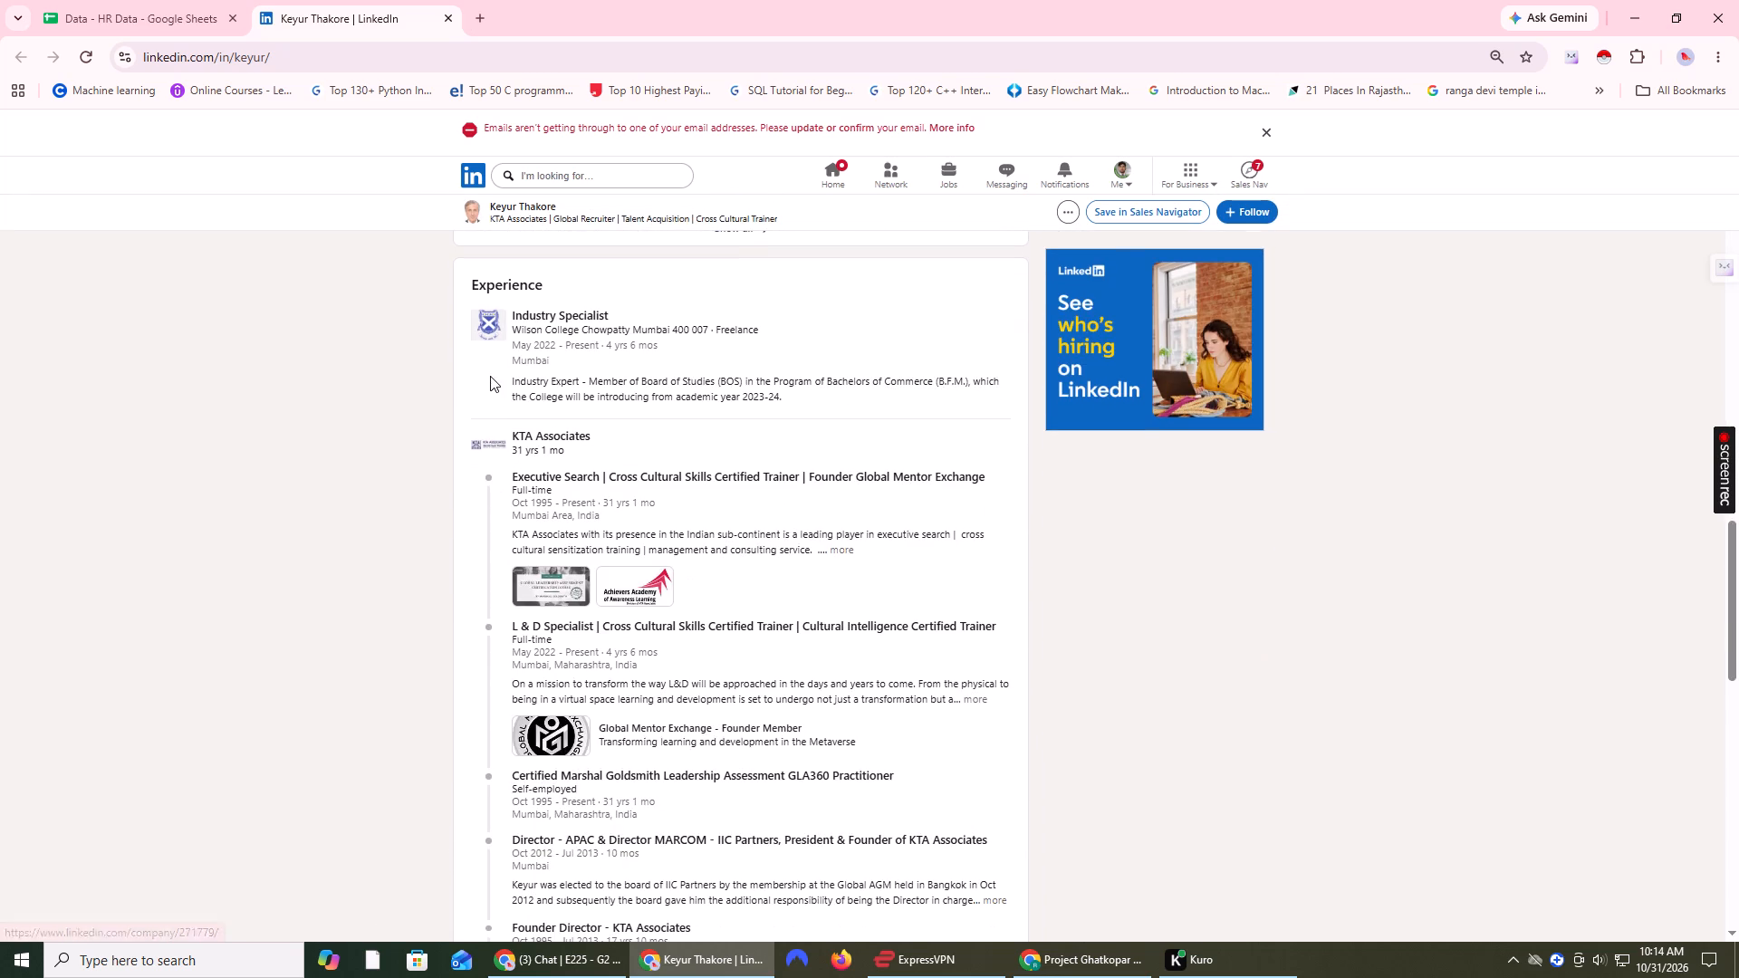
{"action": "left_click", "coordinate": [487, 325], "text": "ctrl"}
Paste the copied name into D207 and remove the extra line break after it.
{"action": "left_click", "coordinate": [120, 0]}
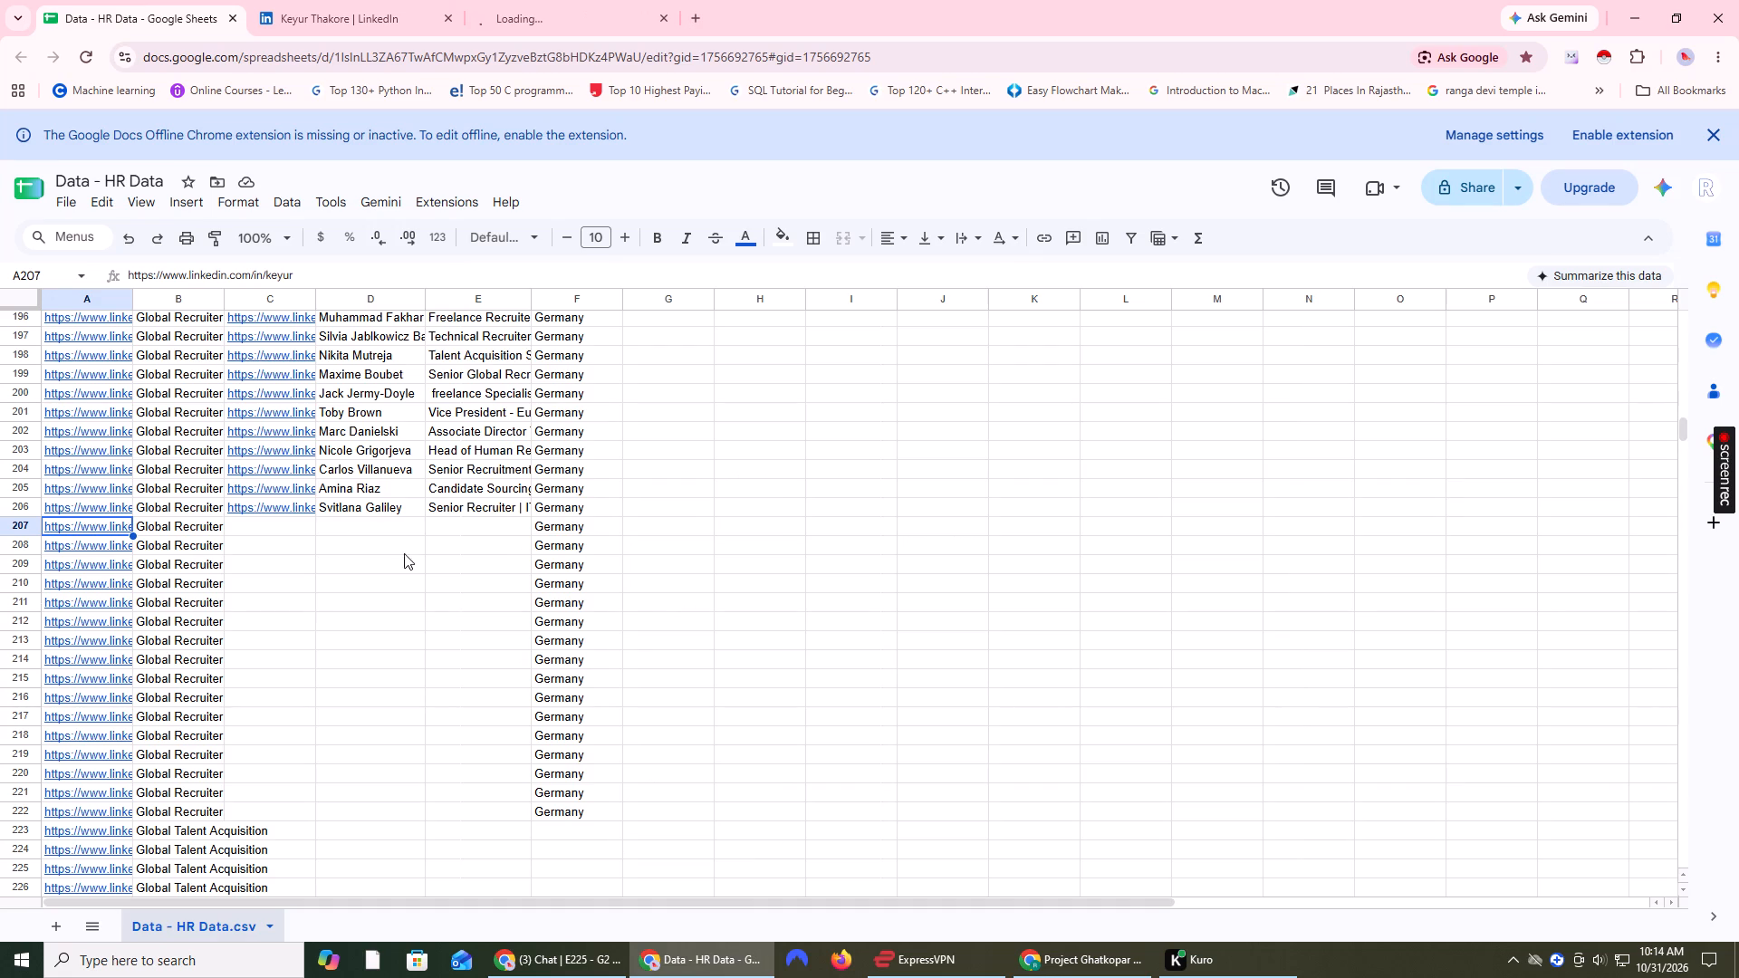
{"action": "double_click", "coordinate": [363, 526]}
{"action": "key", "text": "ctrl+v"}
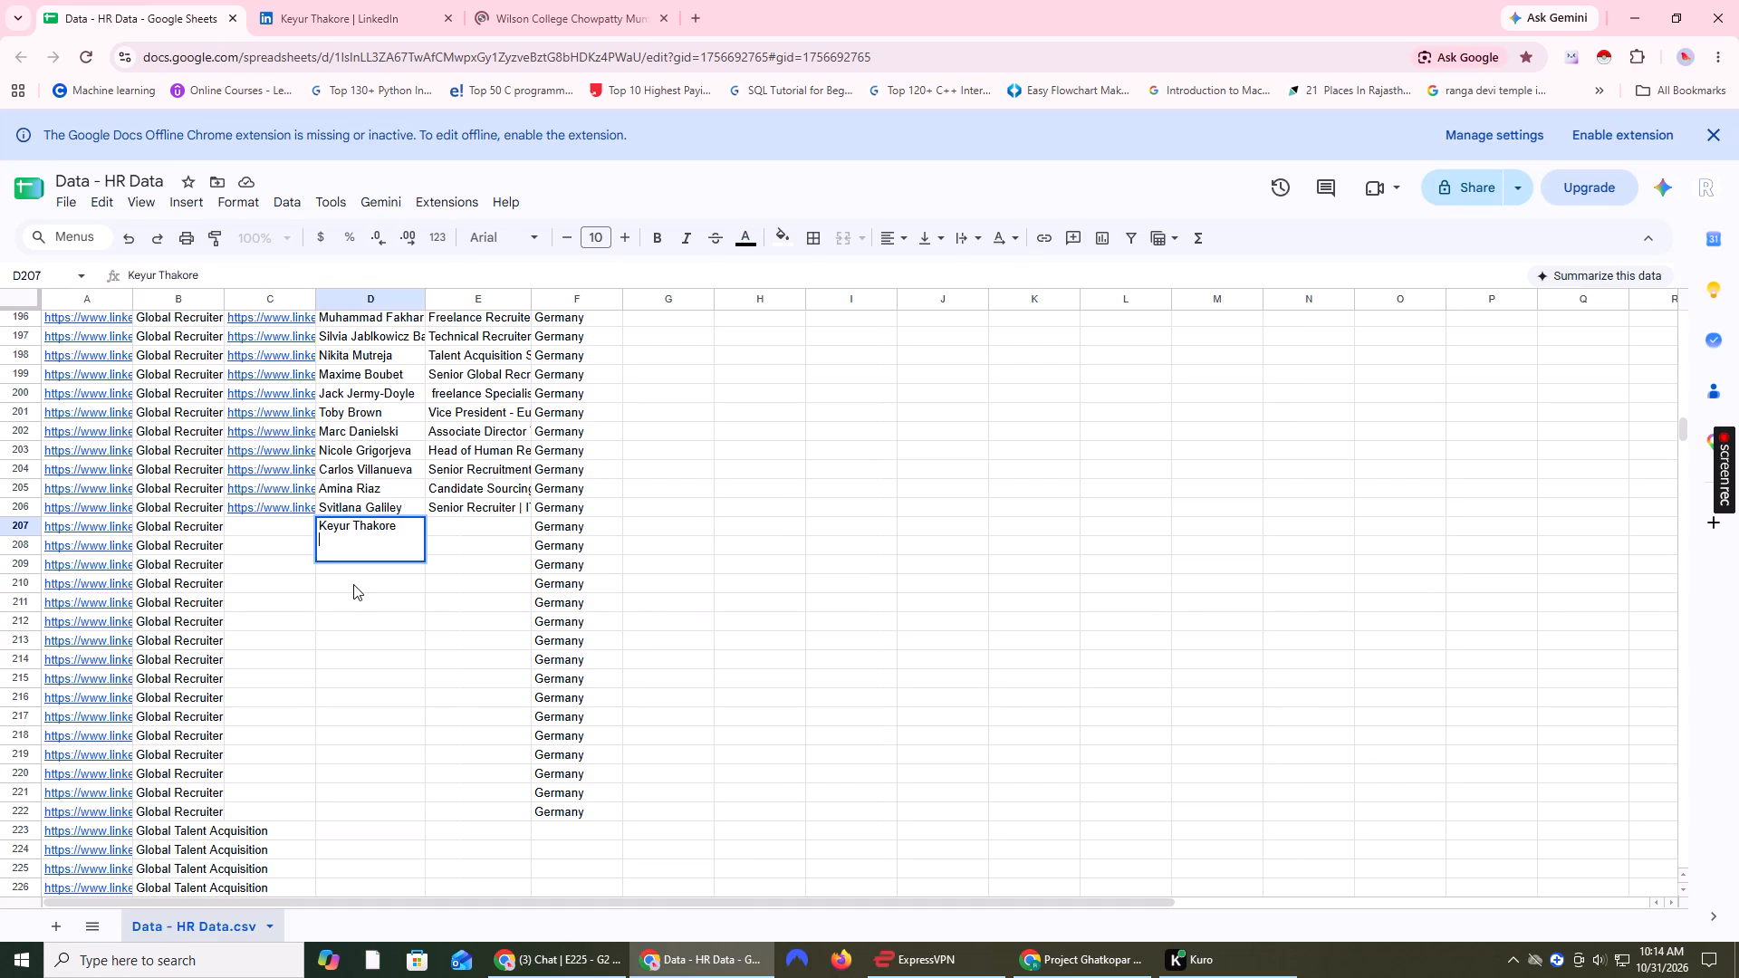
{"action": "key", "text": "BackSpace"}
{"action": "key", "text": "BackSpace"}
{"action": "key", "text": "Return"}
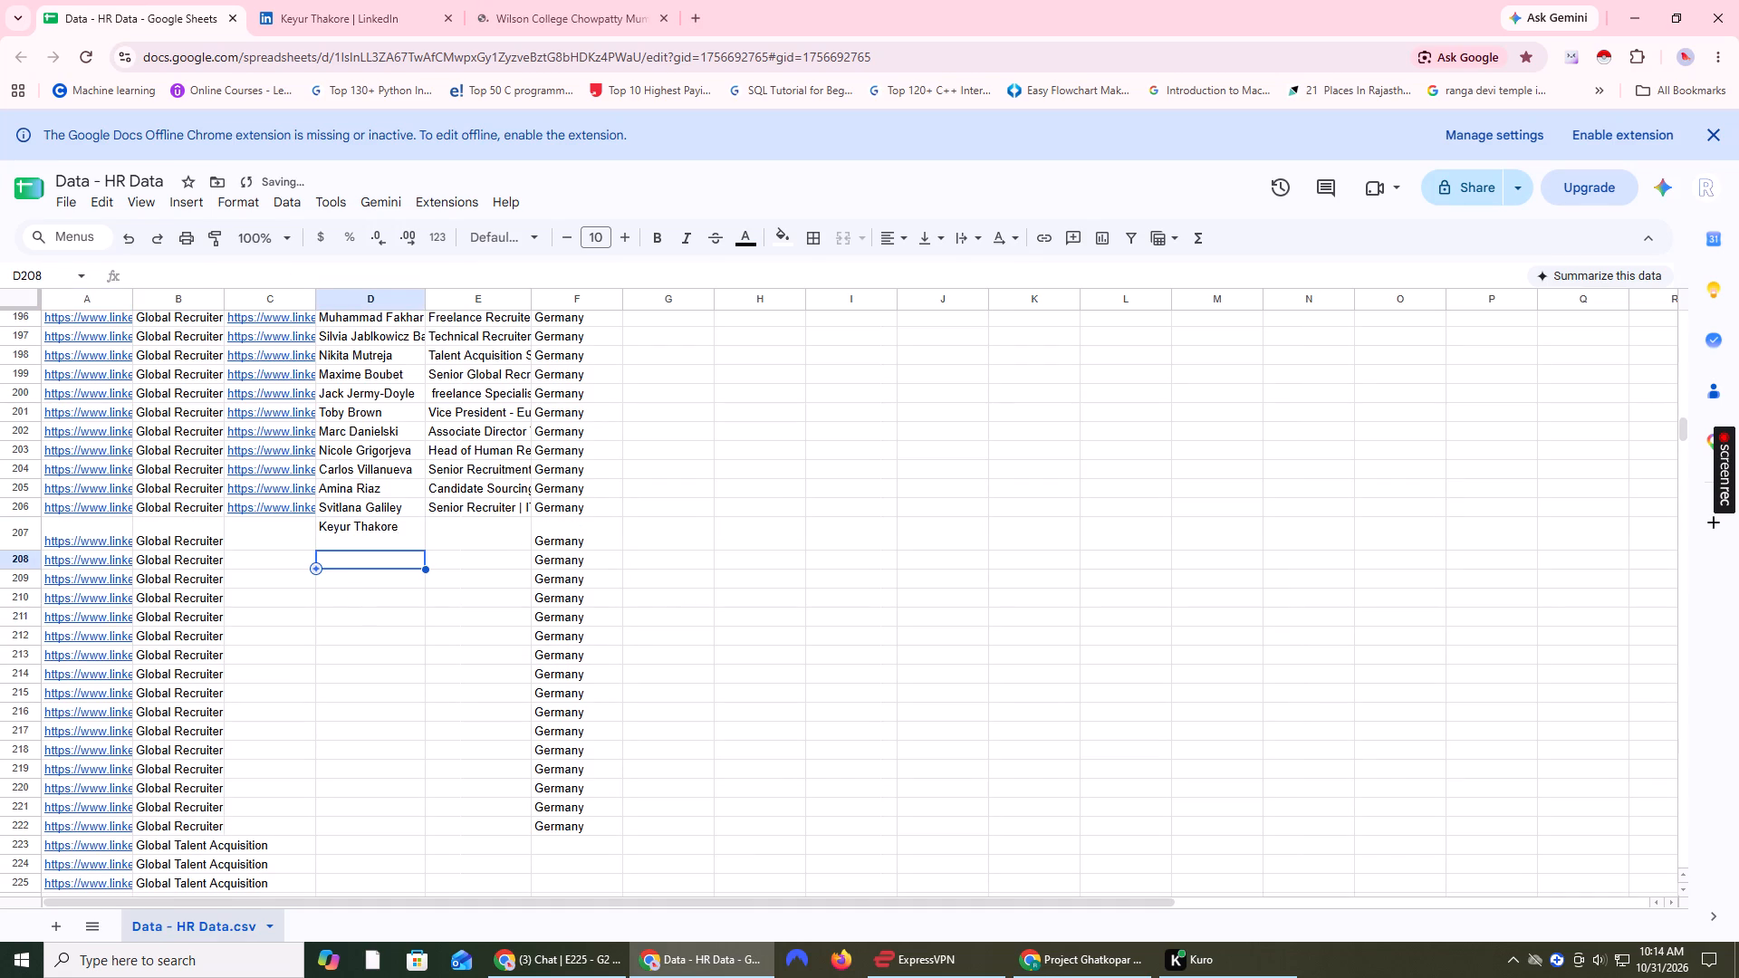
{"action": "double_click", "coordinate": [338, 539]}
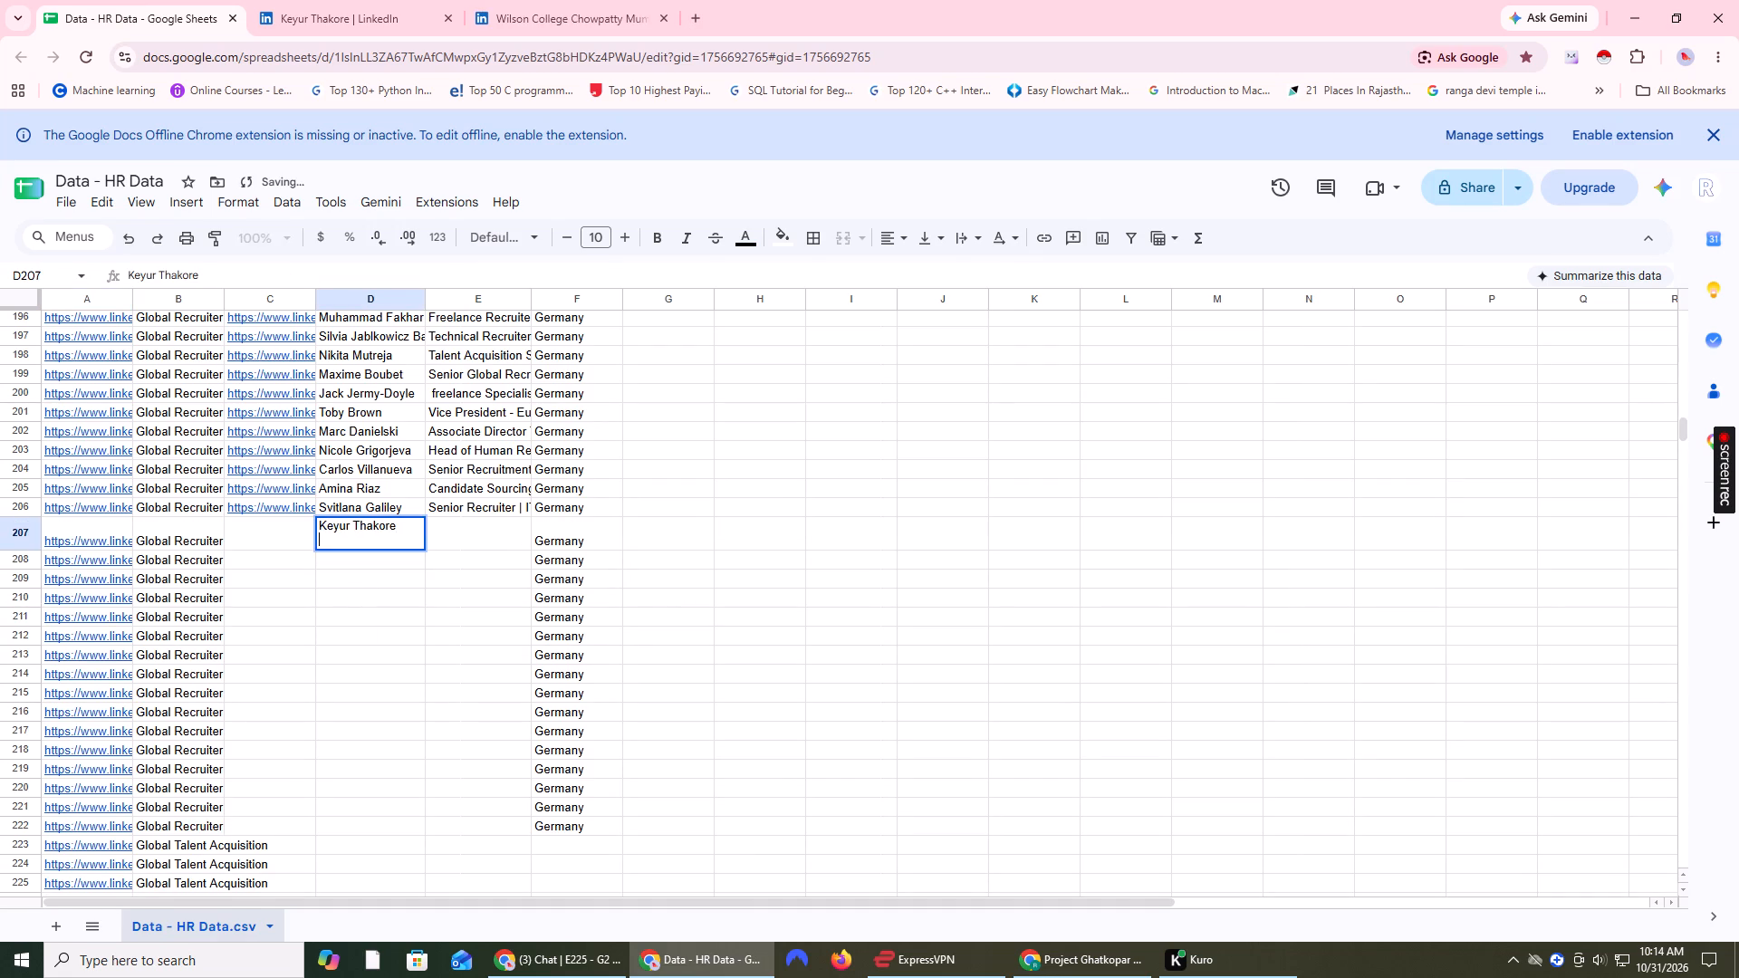
{"action": "key", "text": "BackSpace"}
{"action": "key", "text": "Return"}
{"action": "left_click", "coordinate": [440, 720]}
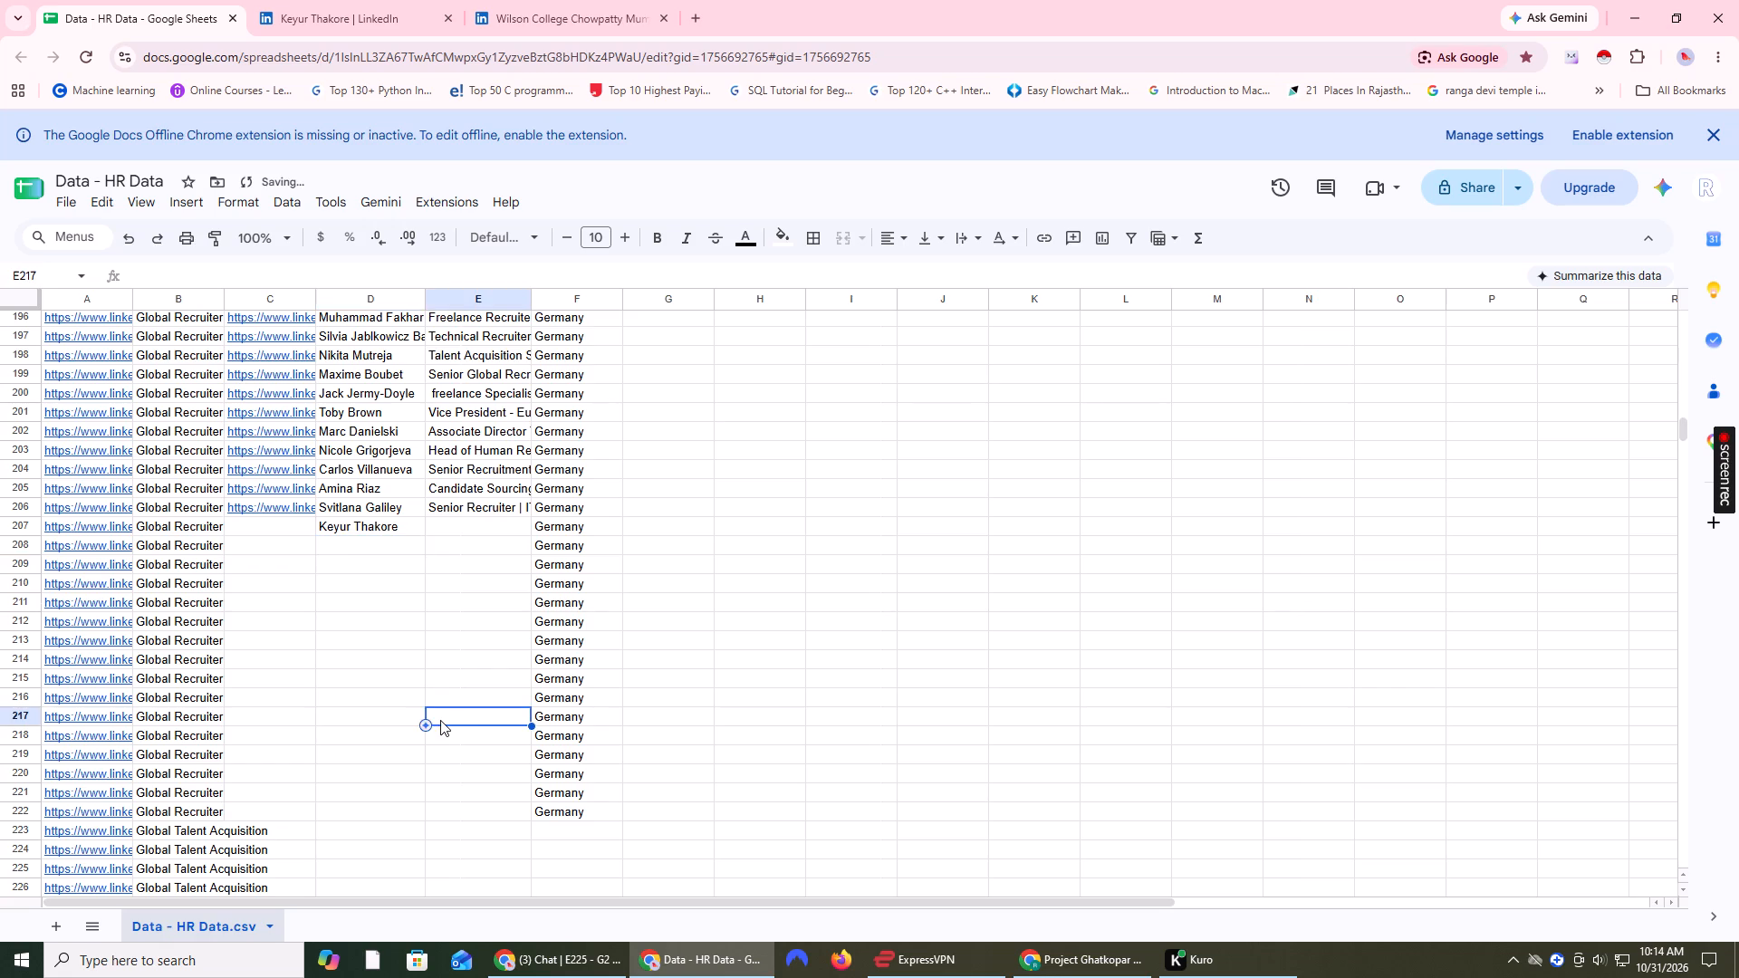
Copy the URL of the Wilson College Chowpatty Mumbai page into C207.
{"action": "left_click", "coordinate": [550, 0]}
{"action": "scroll", "coordinate": [649, 375], "scroll_direction": "down", "scroll_amount": 1}
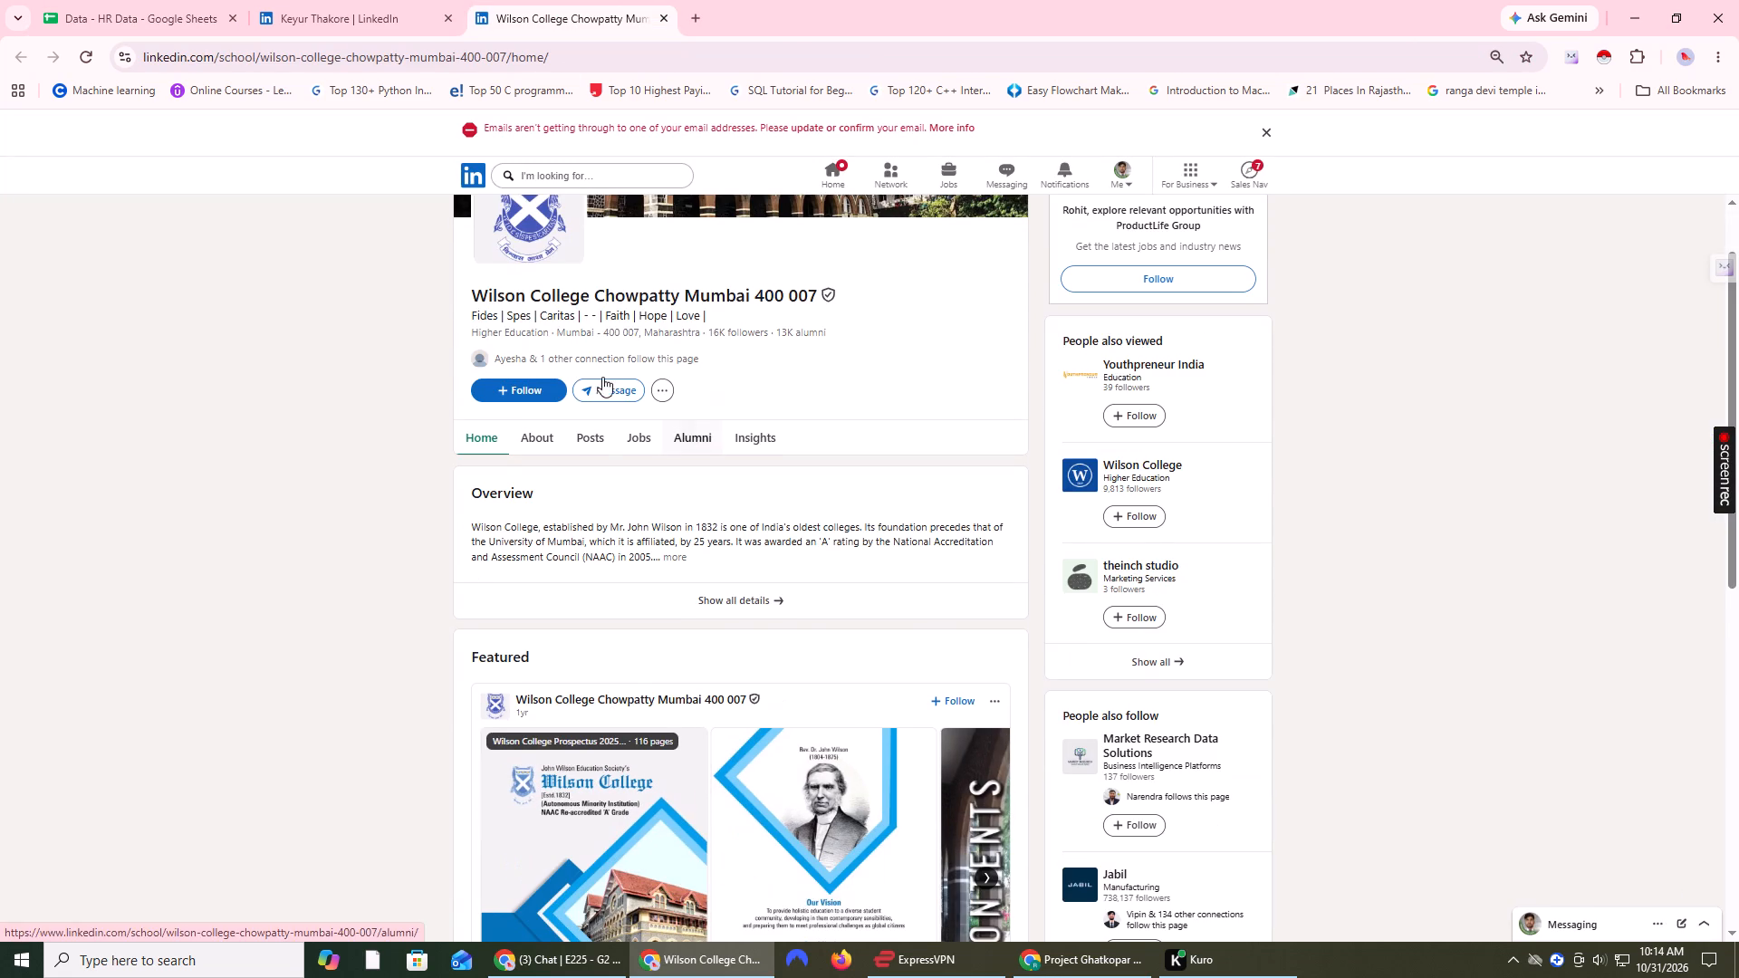
{"action": "left_click", "coordinate": [504, 54]}
{"action": "key", "text": "ctrl+c"}
{"action": "left_click", "coordinate": [64, 0]}
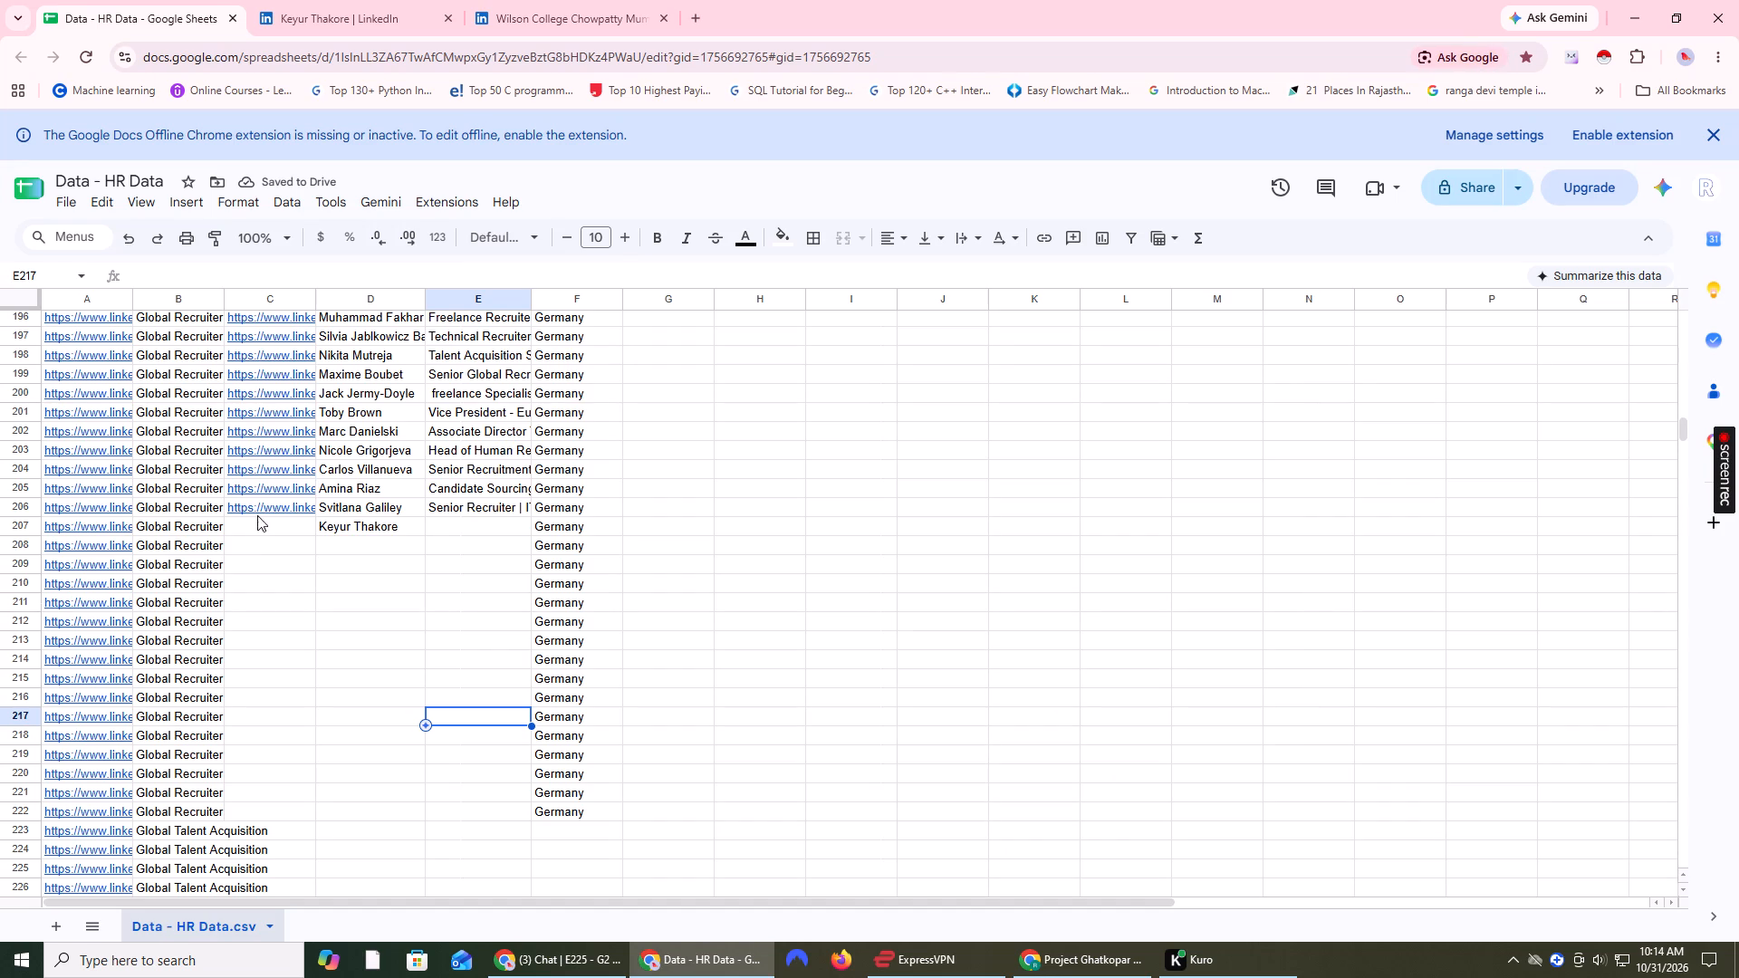
{"action": "left_click", "coordinate": [266, 528]}
{"action": "left_click", "coordinate": [232, 533]}
{"action": "left_click", "coordinate": [232, 533]}
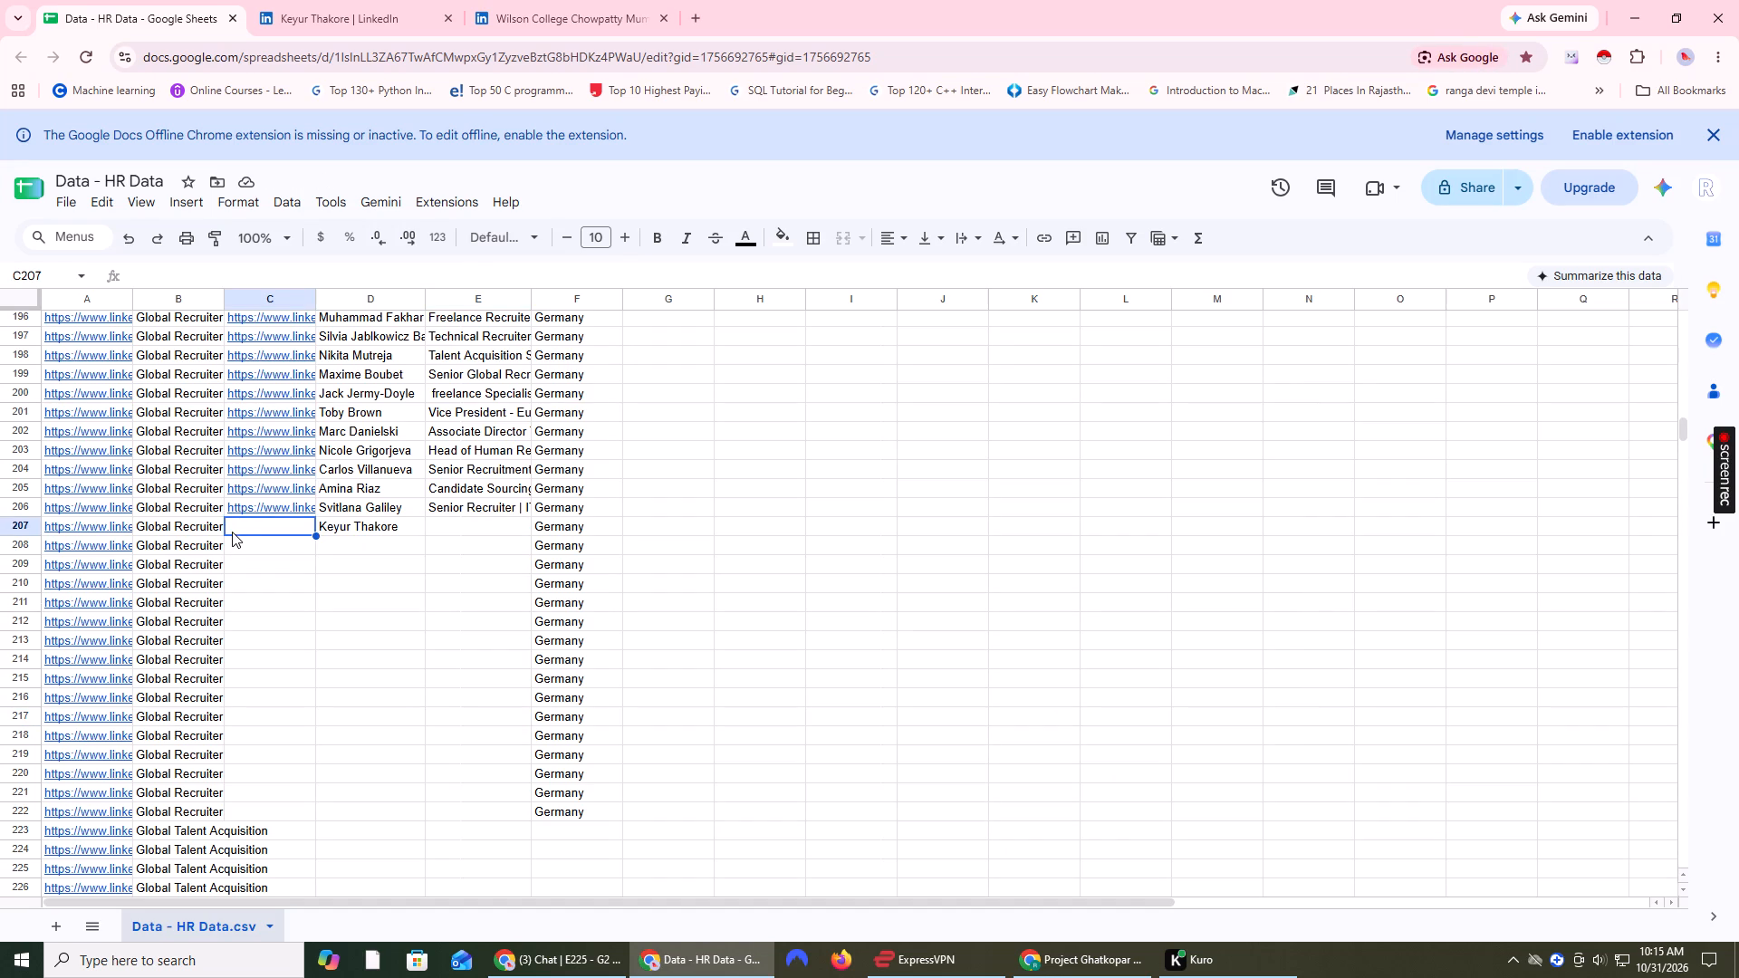
{"action": "left_click", "coordinate": [235, 531]}
{"action": "triple_click", "coordinate": [243, 528]}
{"action": "key", "text": "ctrl+v"}
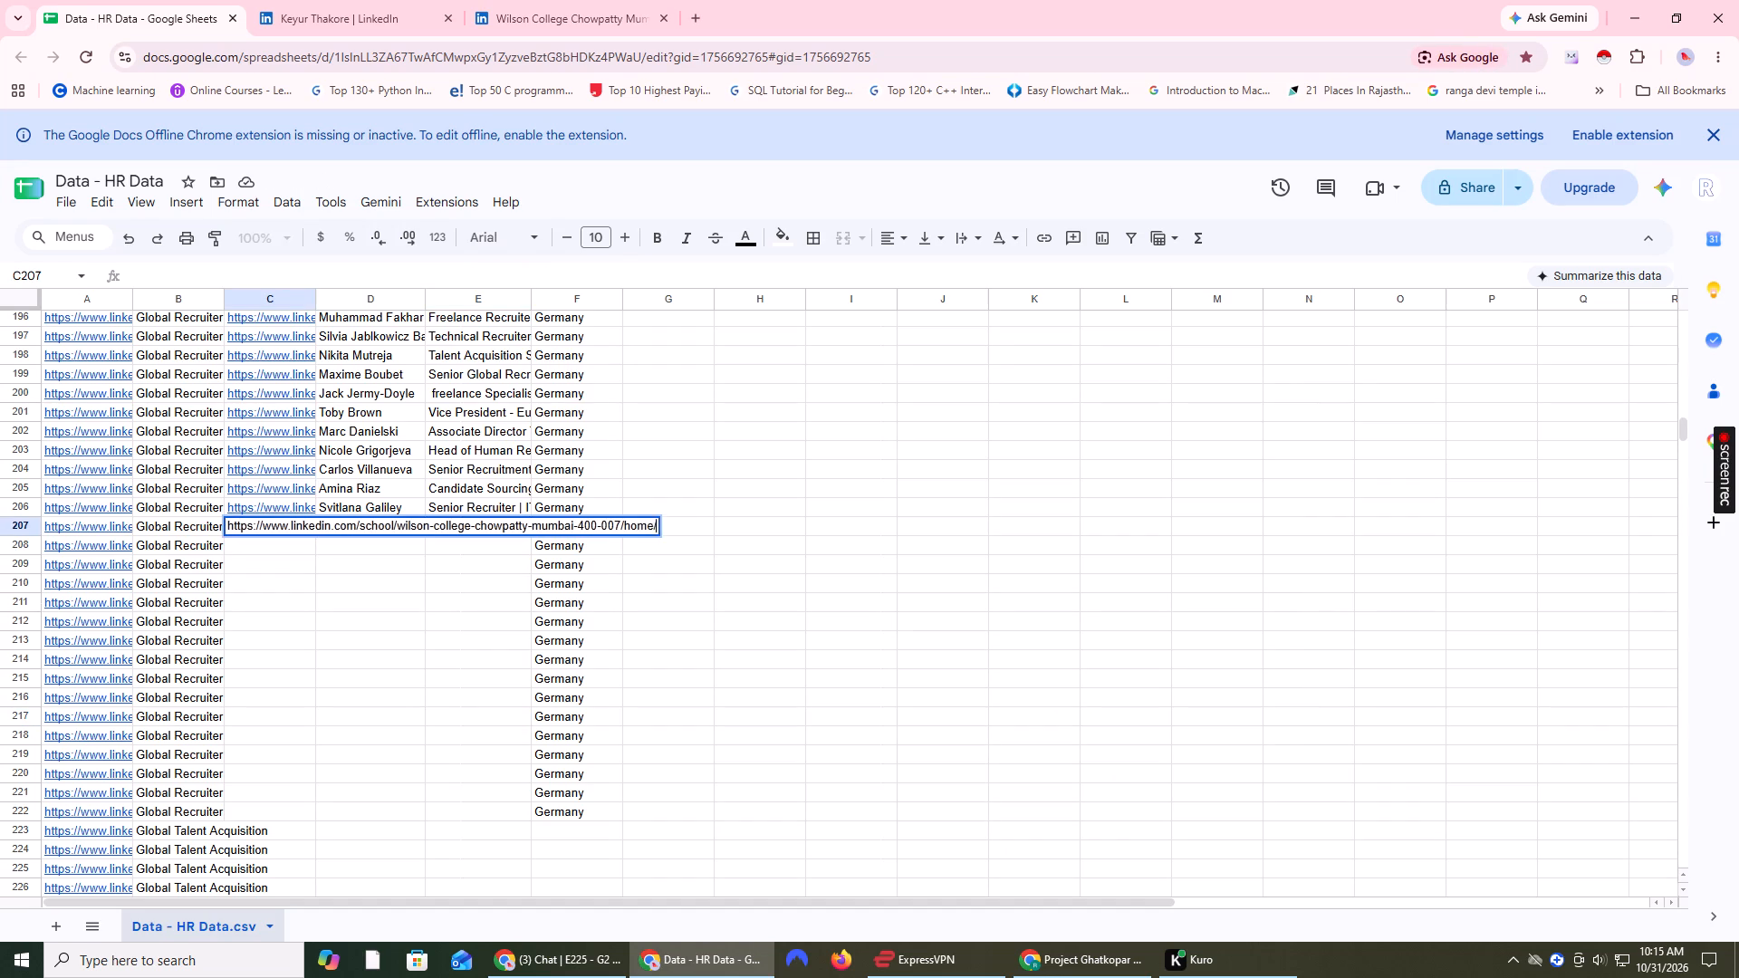
{"action": "left_click", "coordinate": [280, 610]}
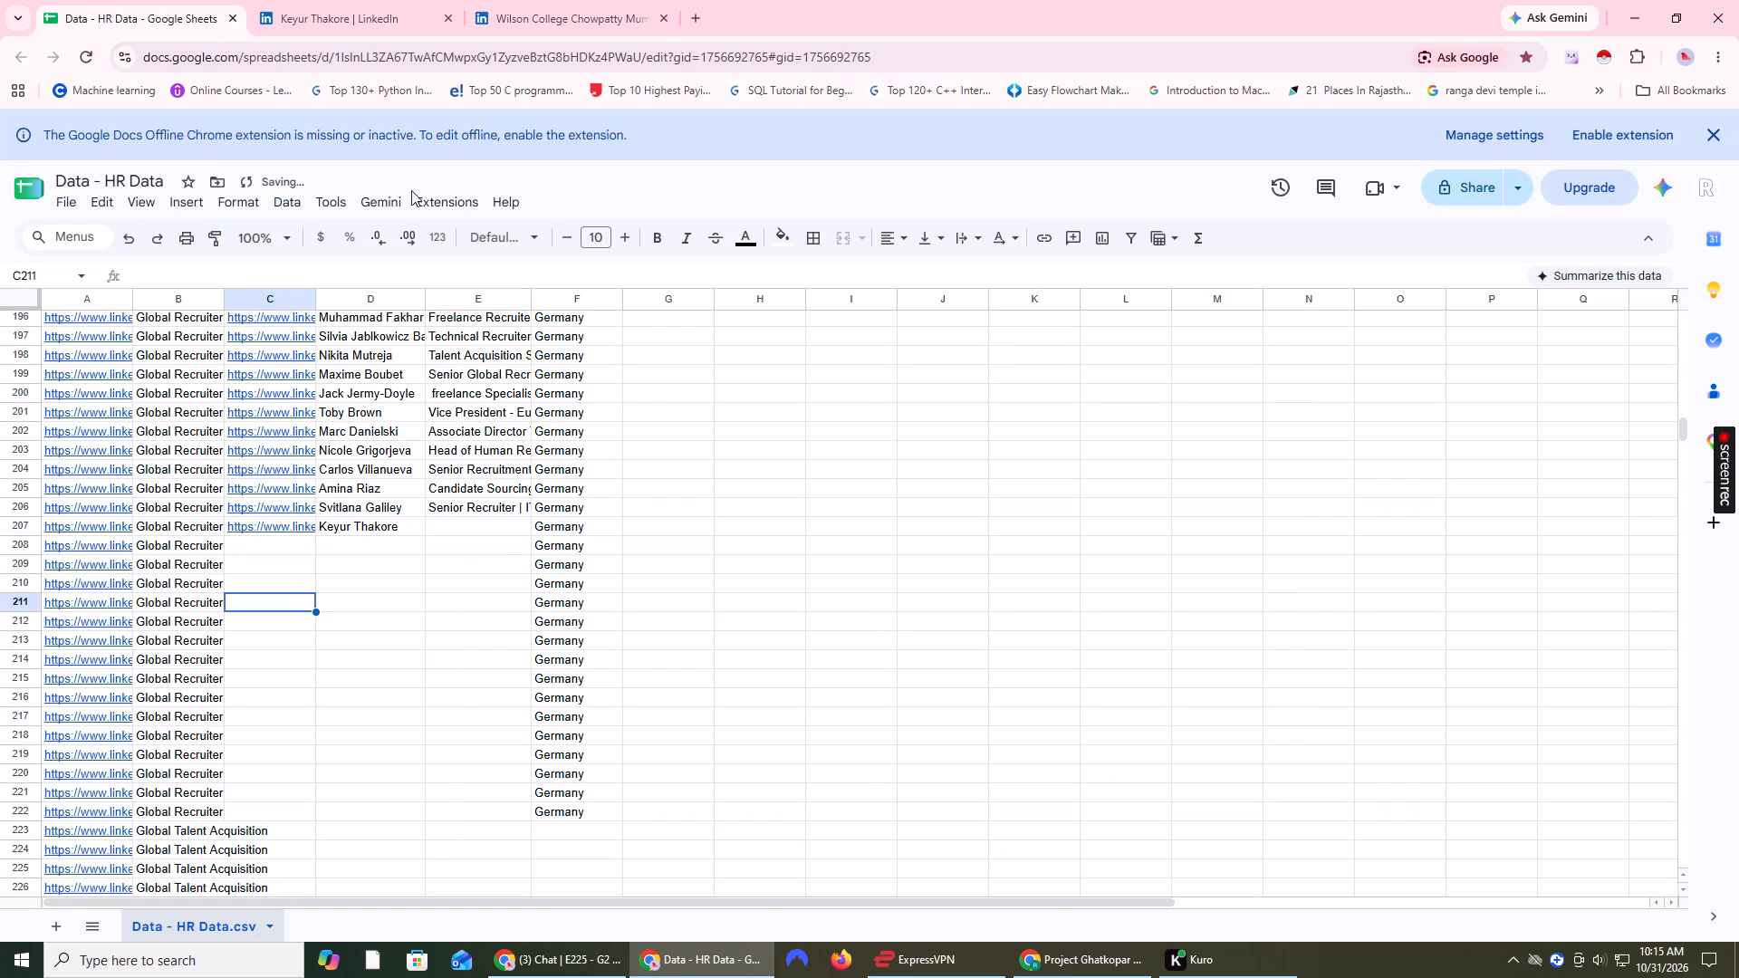
Return to the row 207 profile's Experience section to get the current job title.
{"action": "left_click", "coordinate": [593, 0]}
{"action": "left_click", "coordinate": [296, 0]}
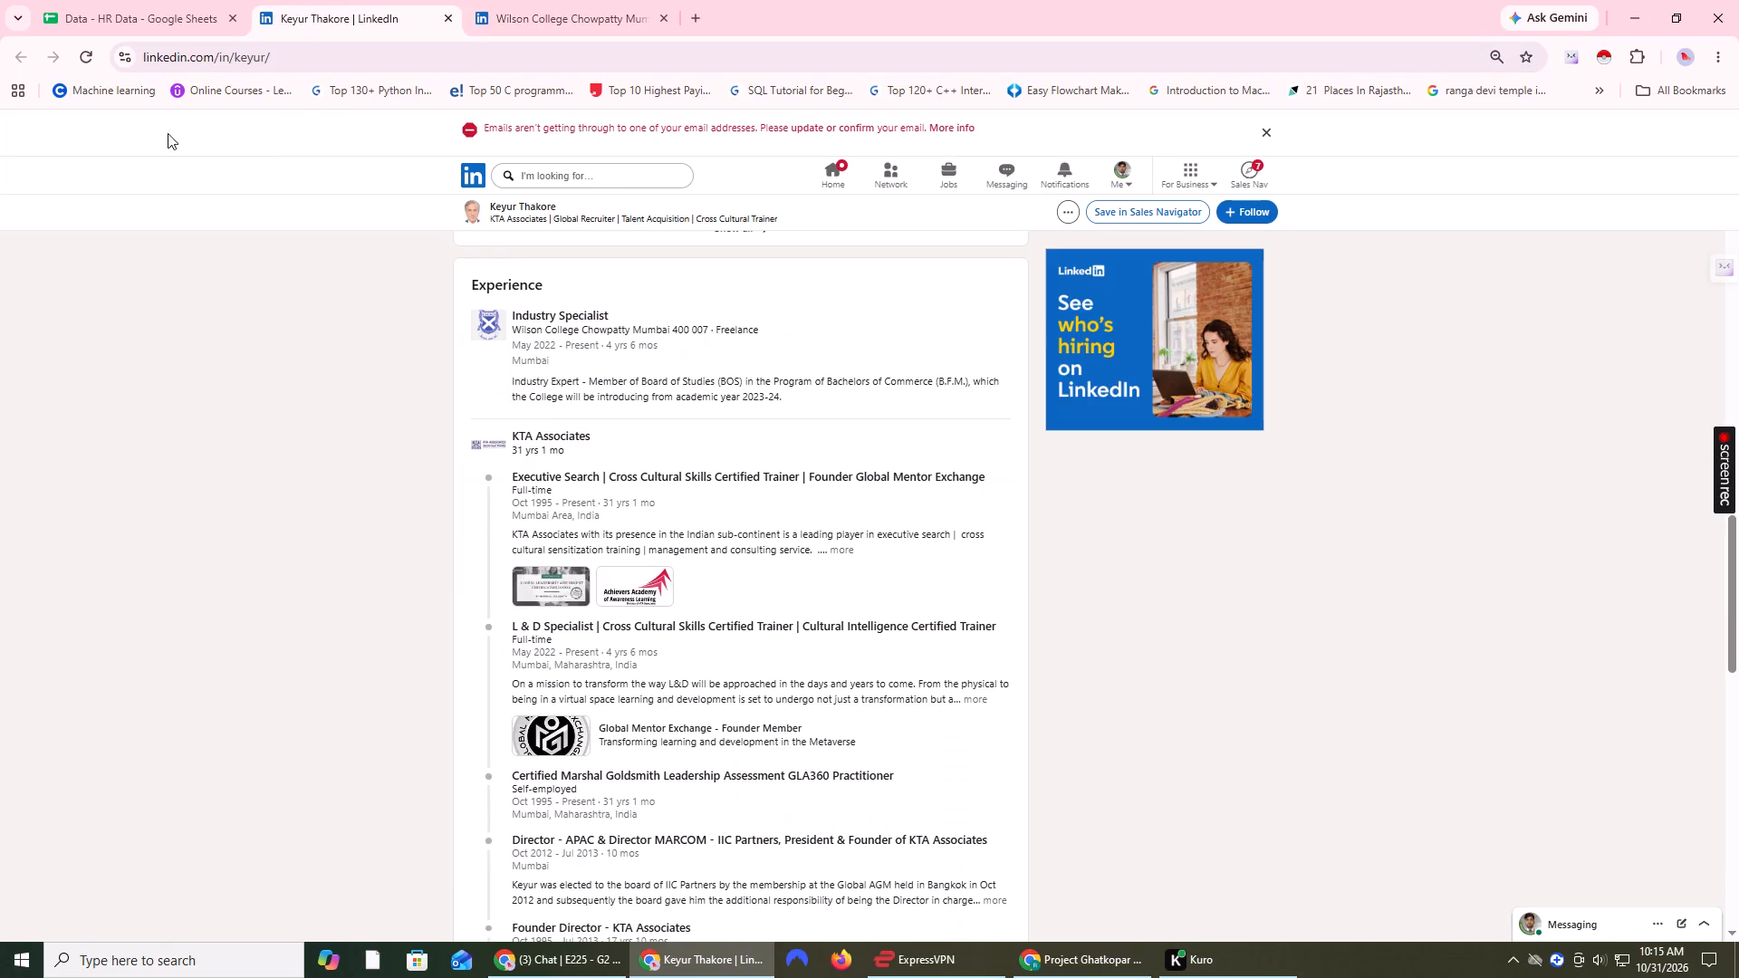
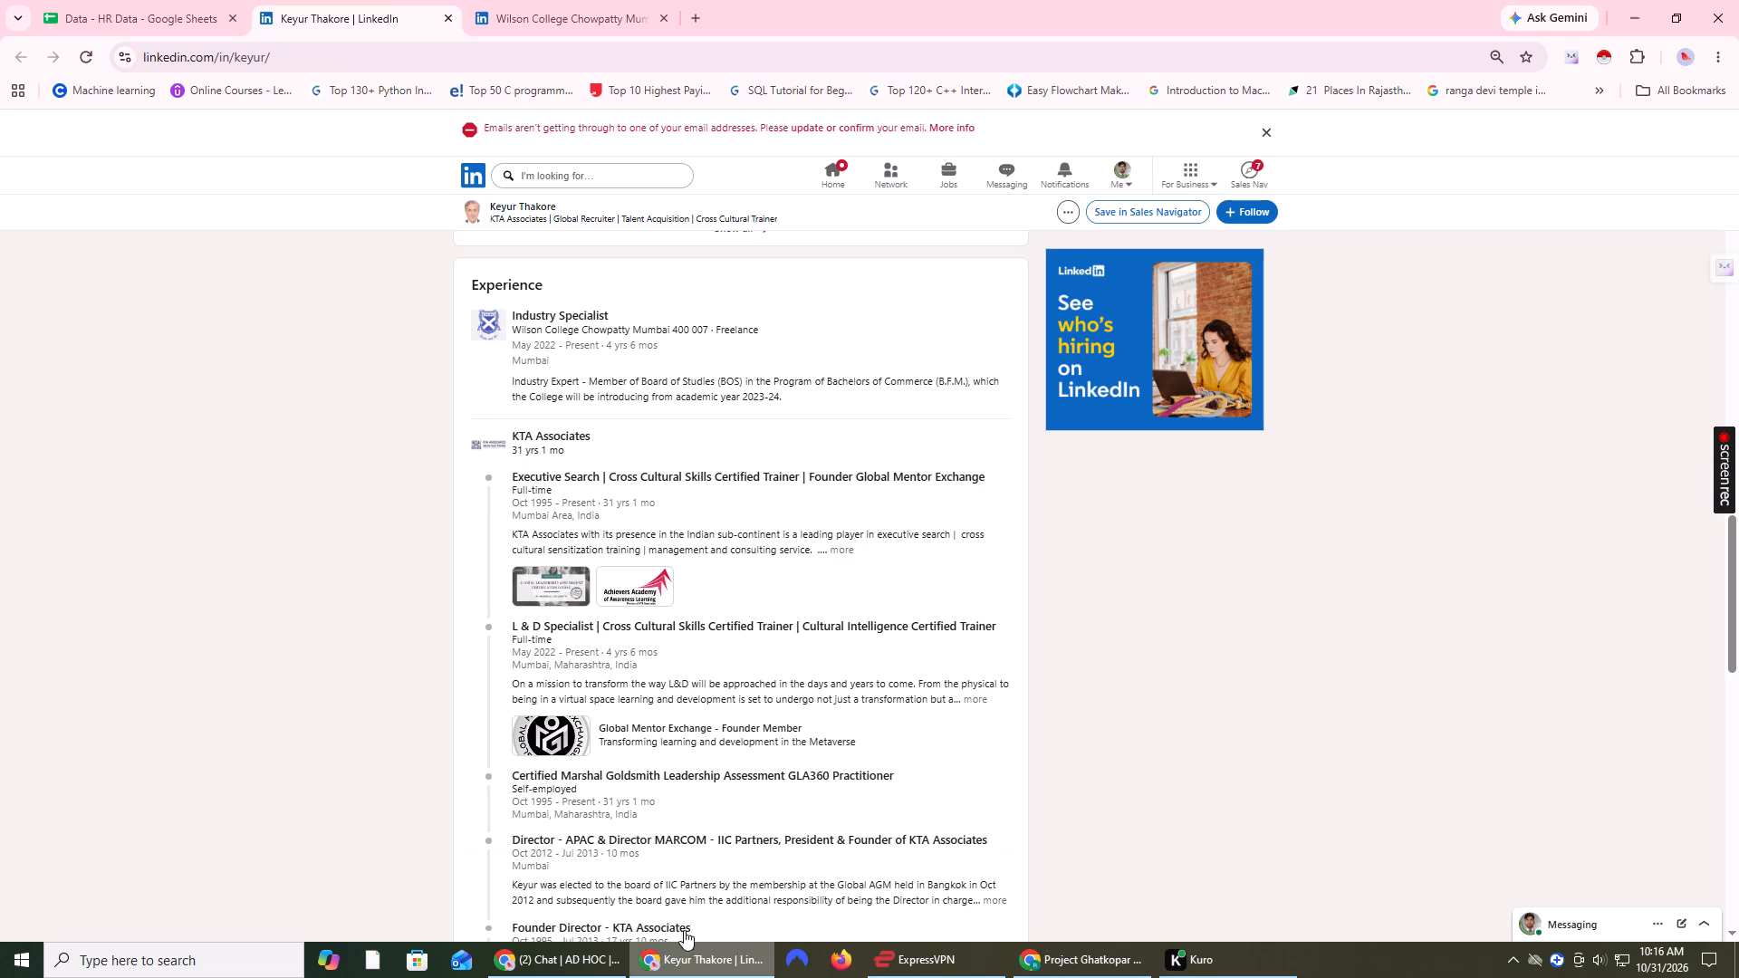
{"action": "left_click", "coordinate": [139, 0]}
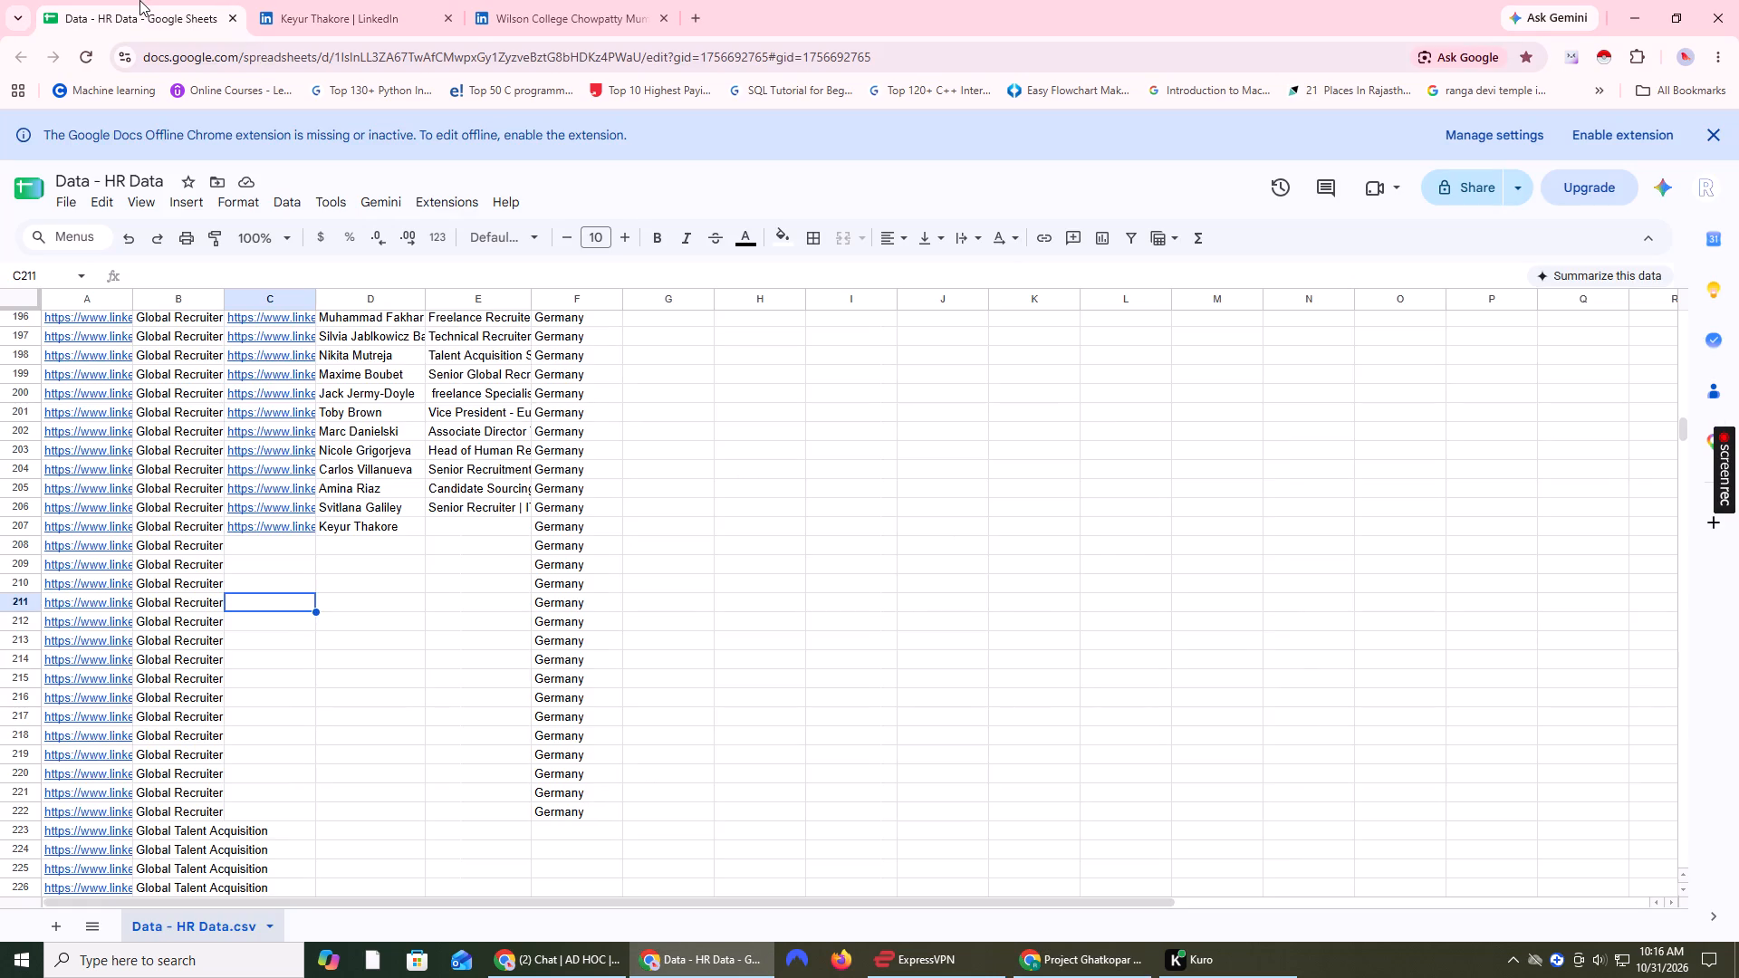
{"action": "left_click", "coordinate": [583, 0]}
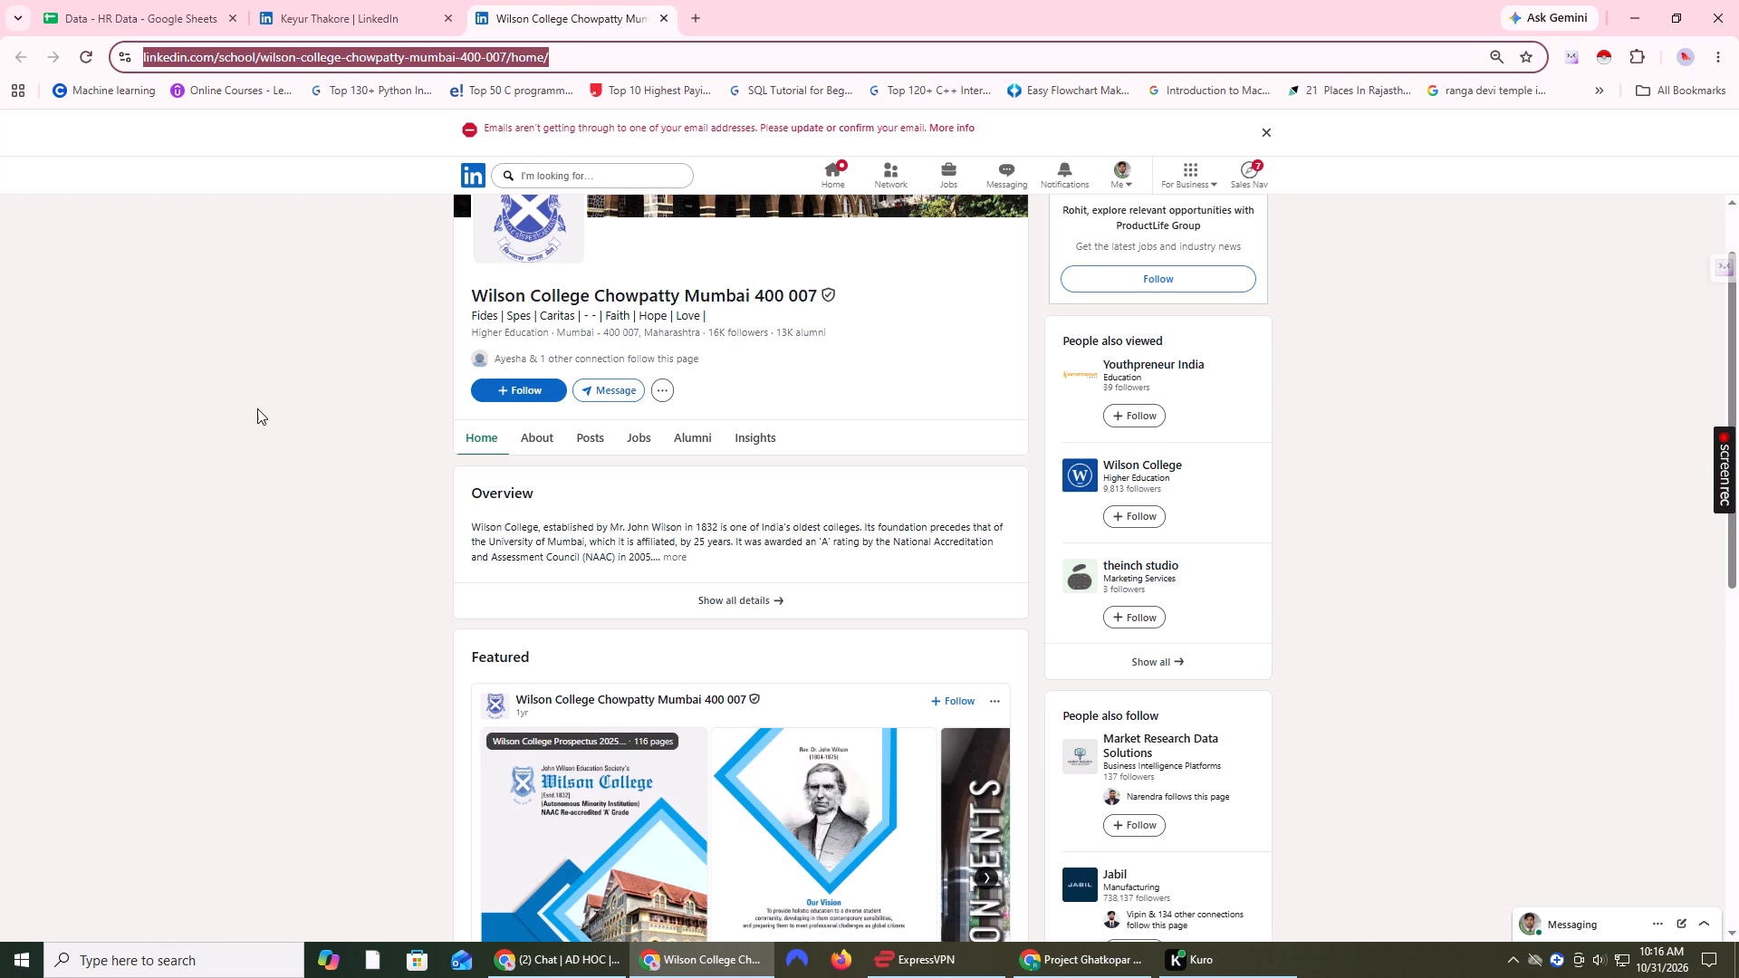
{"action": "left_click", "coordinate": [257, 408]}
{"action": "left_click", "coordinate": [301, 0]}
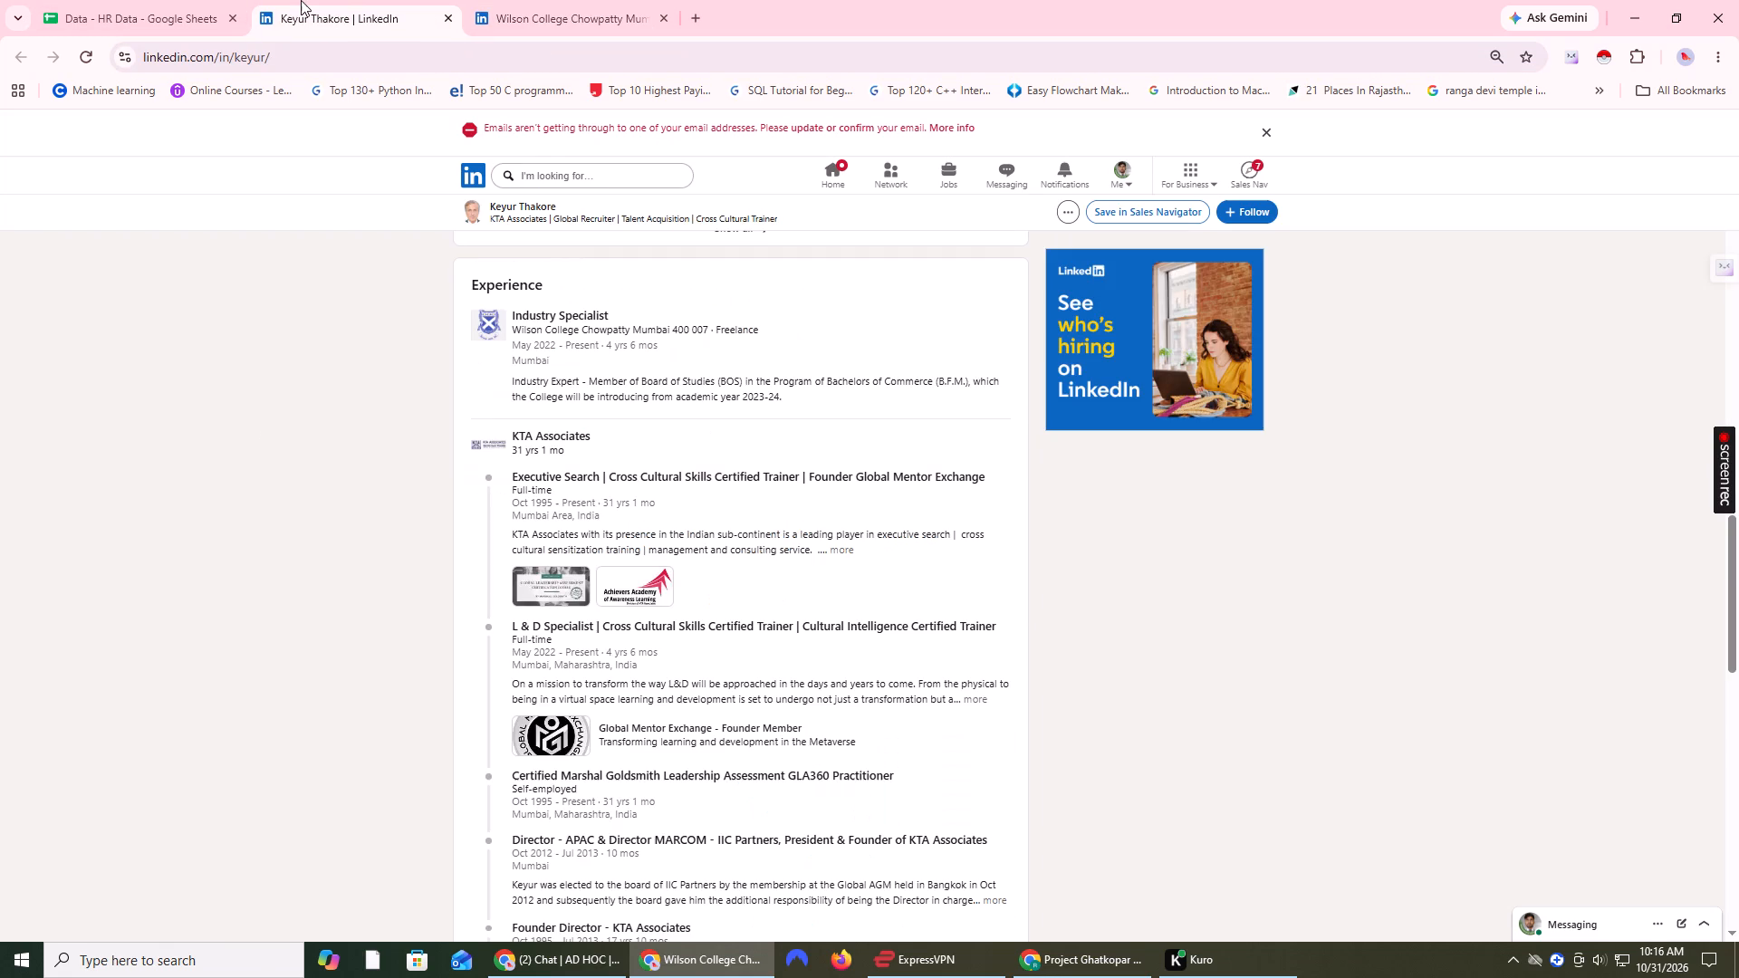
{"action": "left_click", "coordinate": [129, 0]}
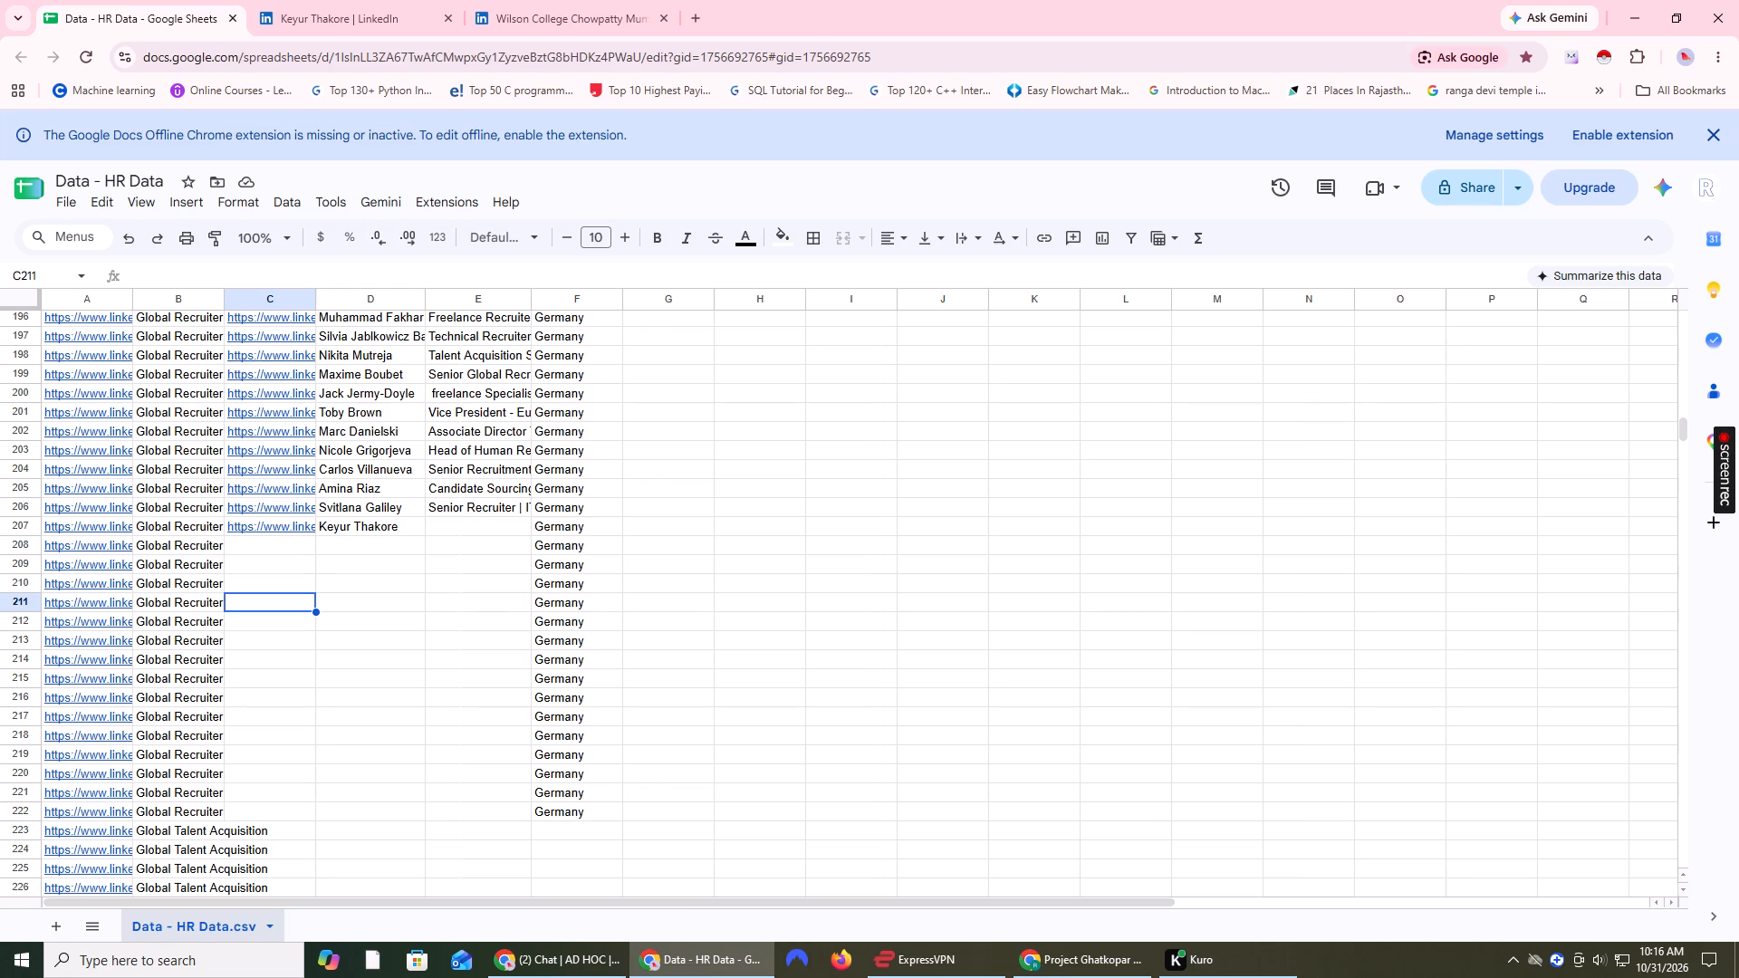
Copy the title "Executive Search" from the KTA Associates entry in the row 207 profile into E207.
{"action": "left_click", "coordinate": [366, 0]}
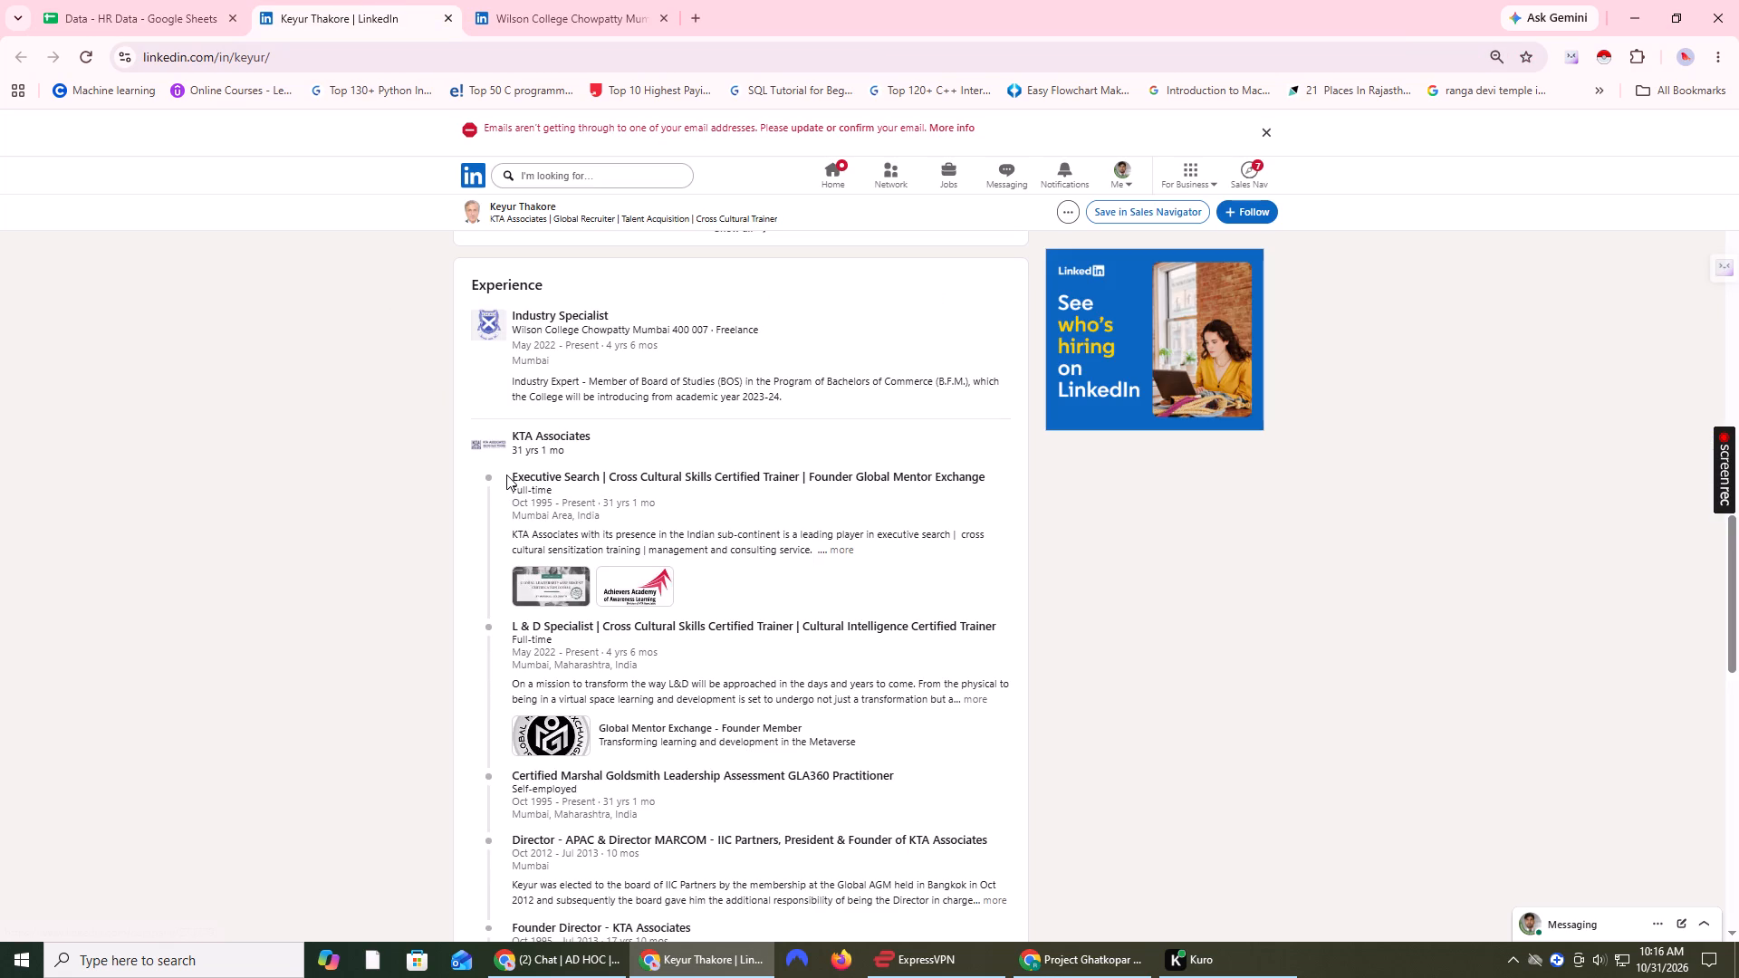
{"action": "left_click_drag", "start_coordinate": [506, 470], "coordinate": [563, 482]}
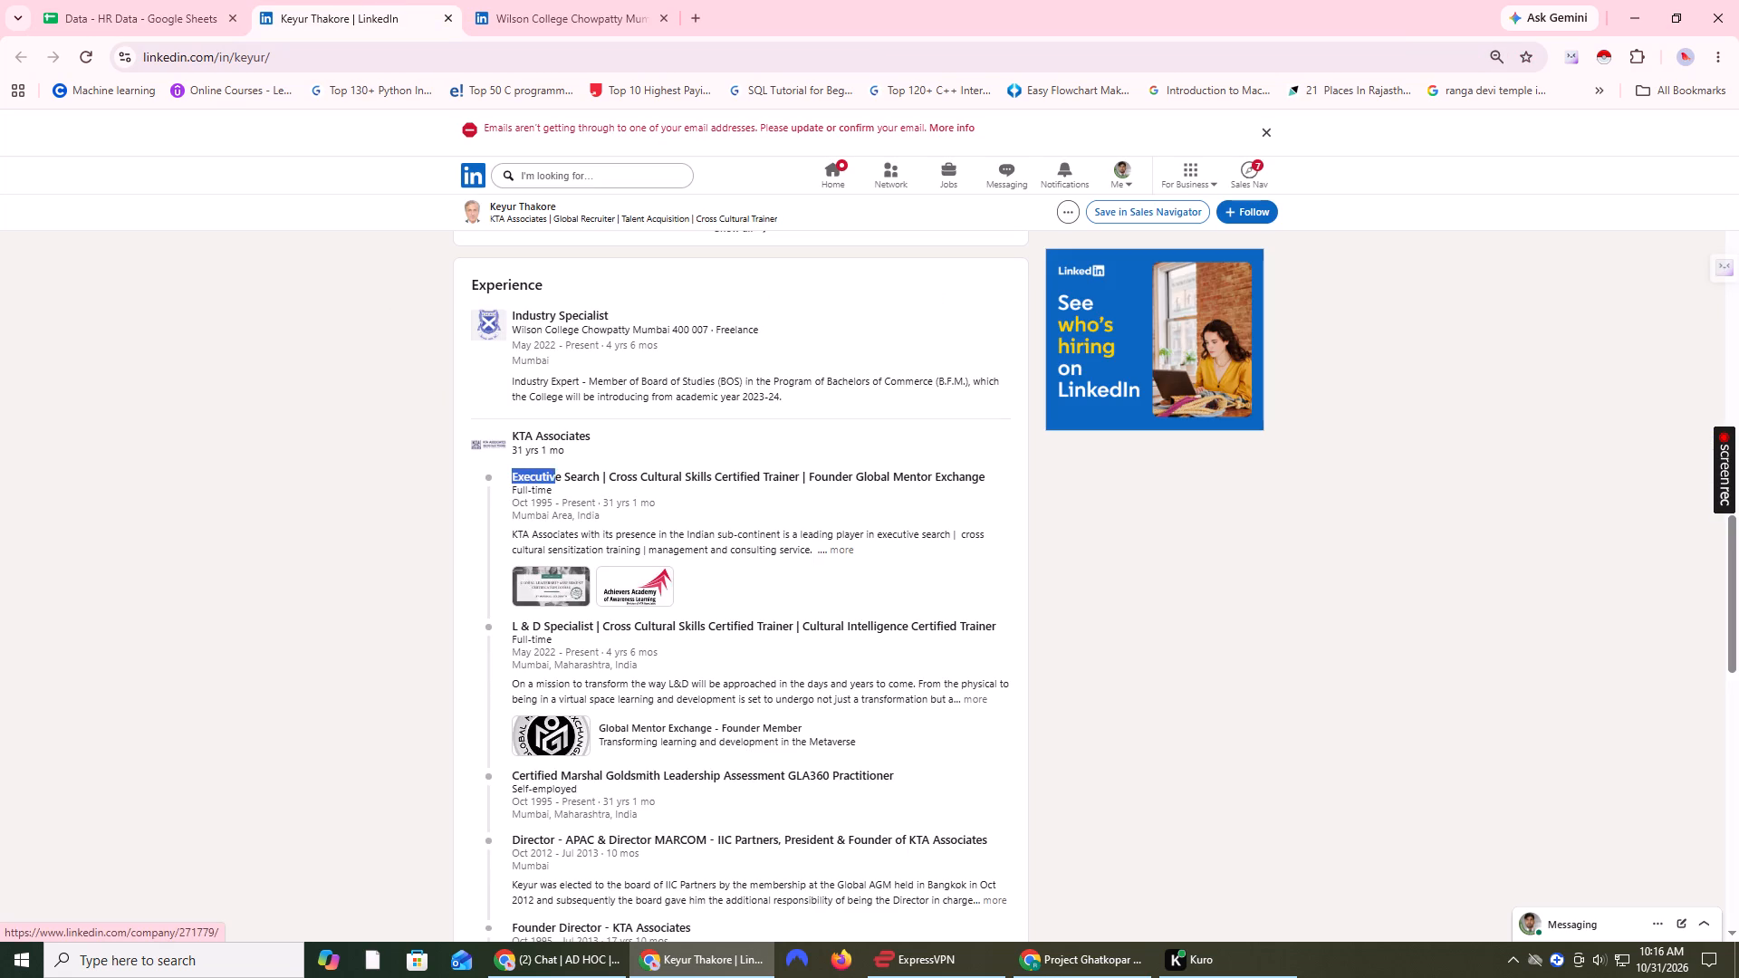
{"action": "left_click_drag", "start_coordinate": [563, 482], "coordinate": [601, 481]}
{"action": "key", "text": "ctrl+c"}
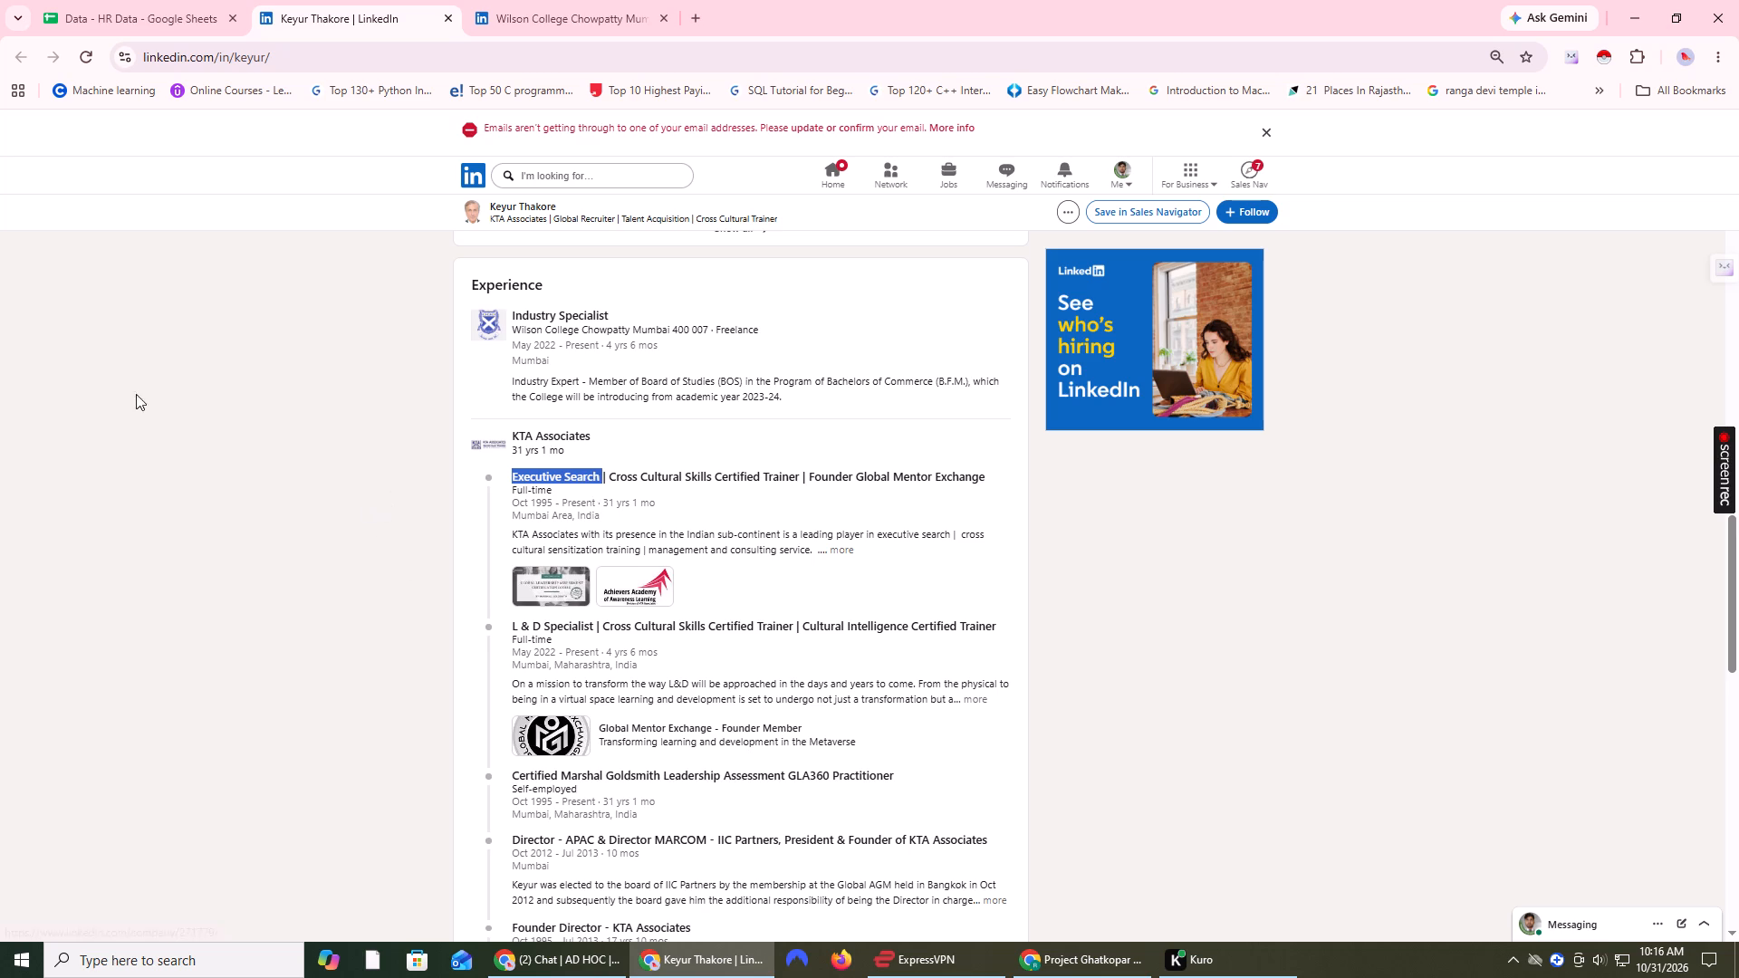
{"action": "left_click", "coordinate": [175, 0]}
{"action": "double_click", "coordinate": [439, 532]}
{"action": "key", "text": "ctrl+v"}
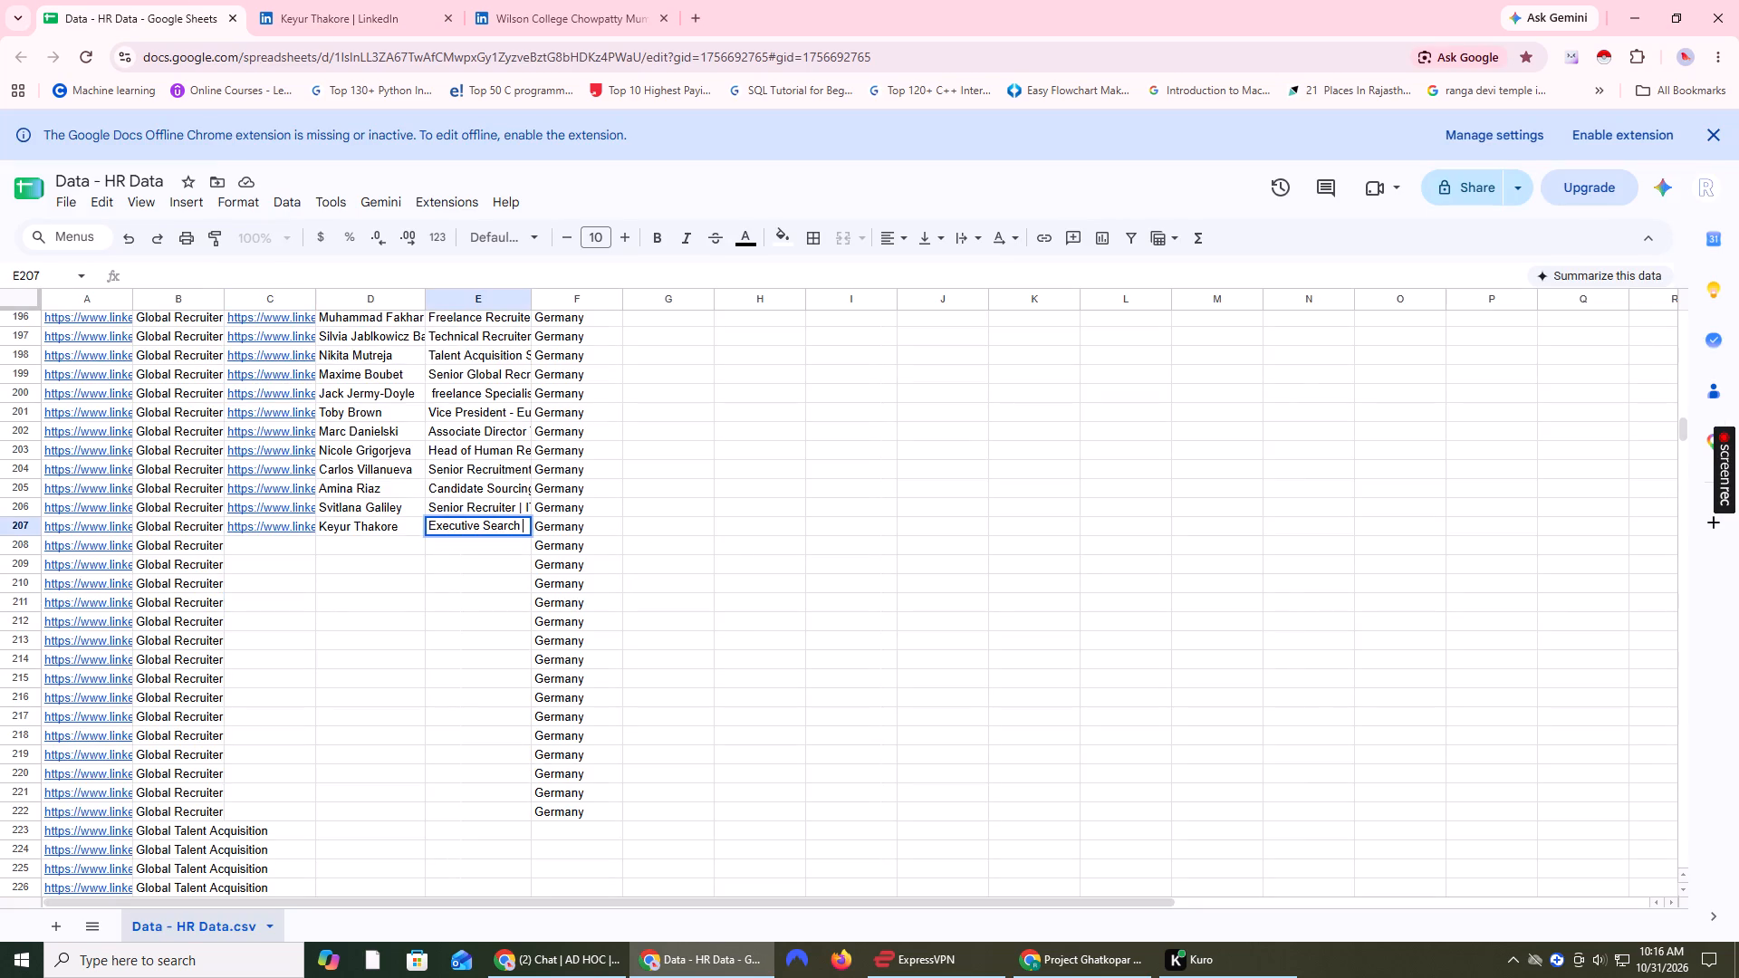
{"action": "left_click", "coordinate": [384, 549]}
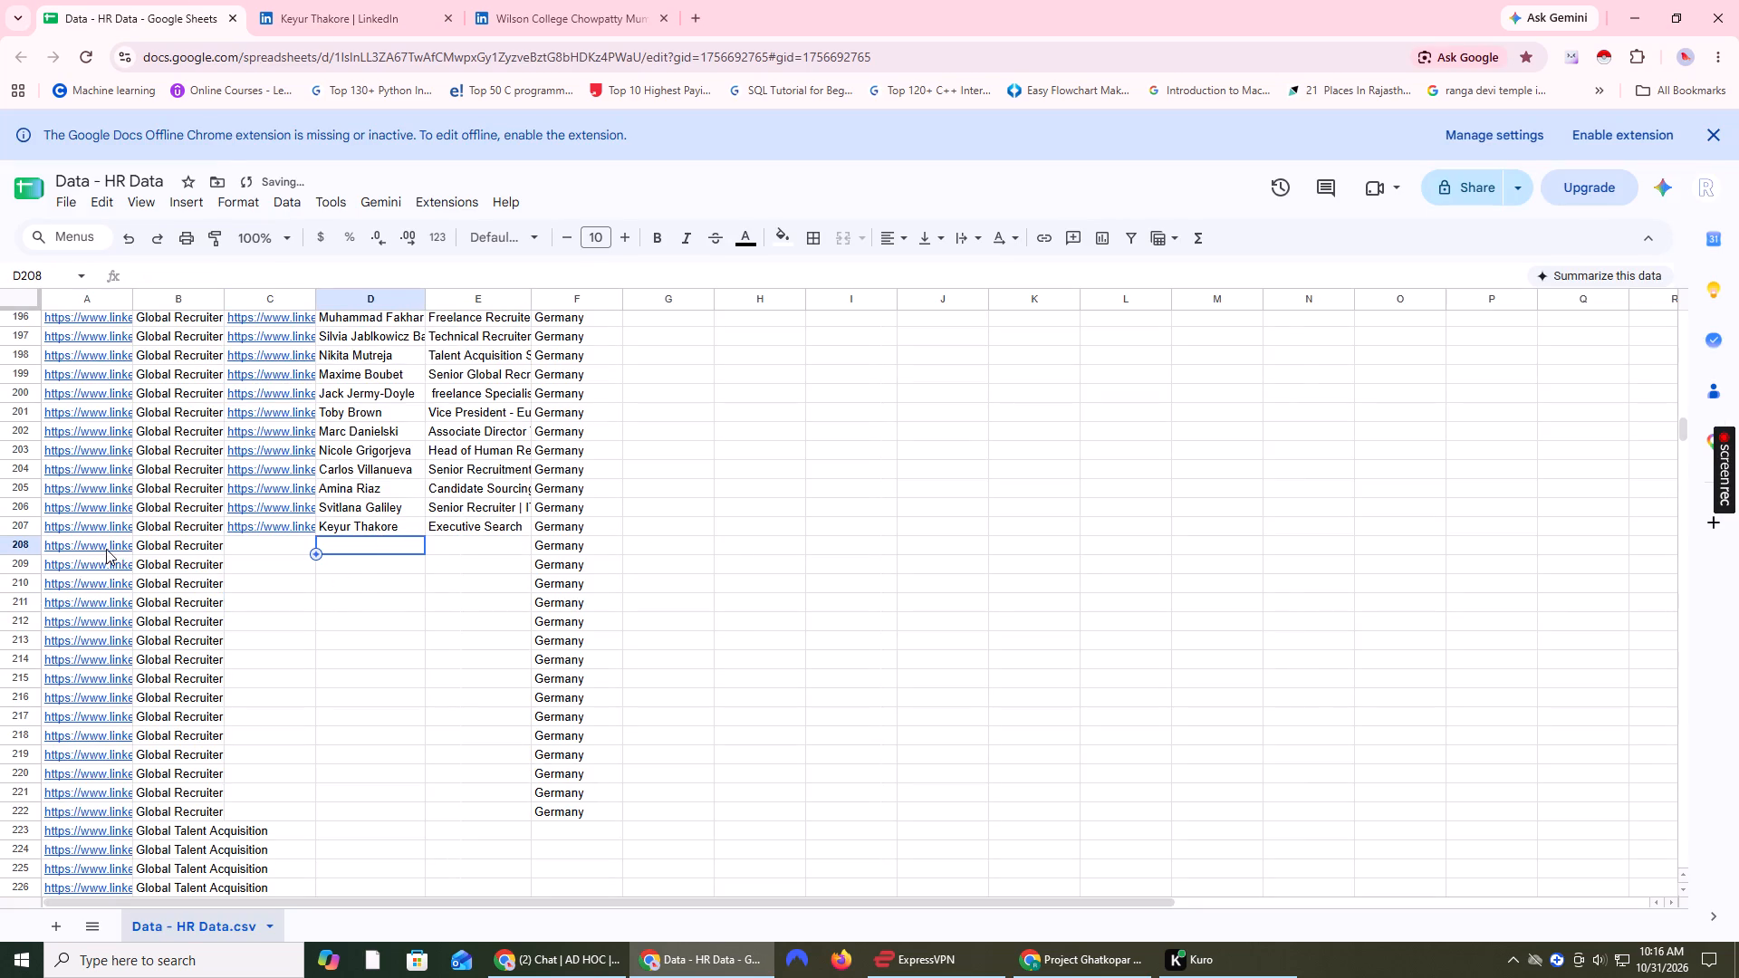
Open the LinkedIn profile linked in A208 and close the row 207 profile and Wilson College pages.
{"action": "left_click", "coordinate": [106, 549]}
{"action": "left_click", "coordinate": [115, 571]}
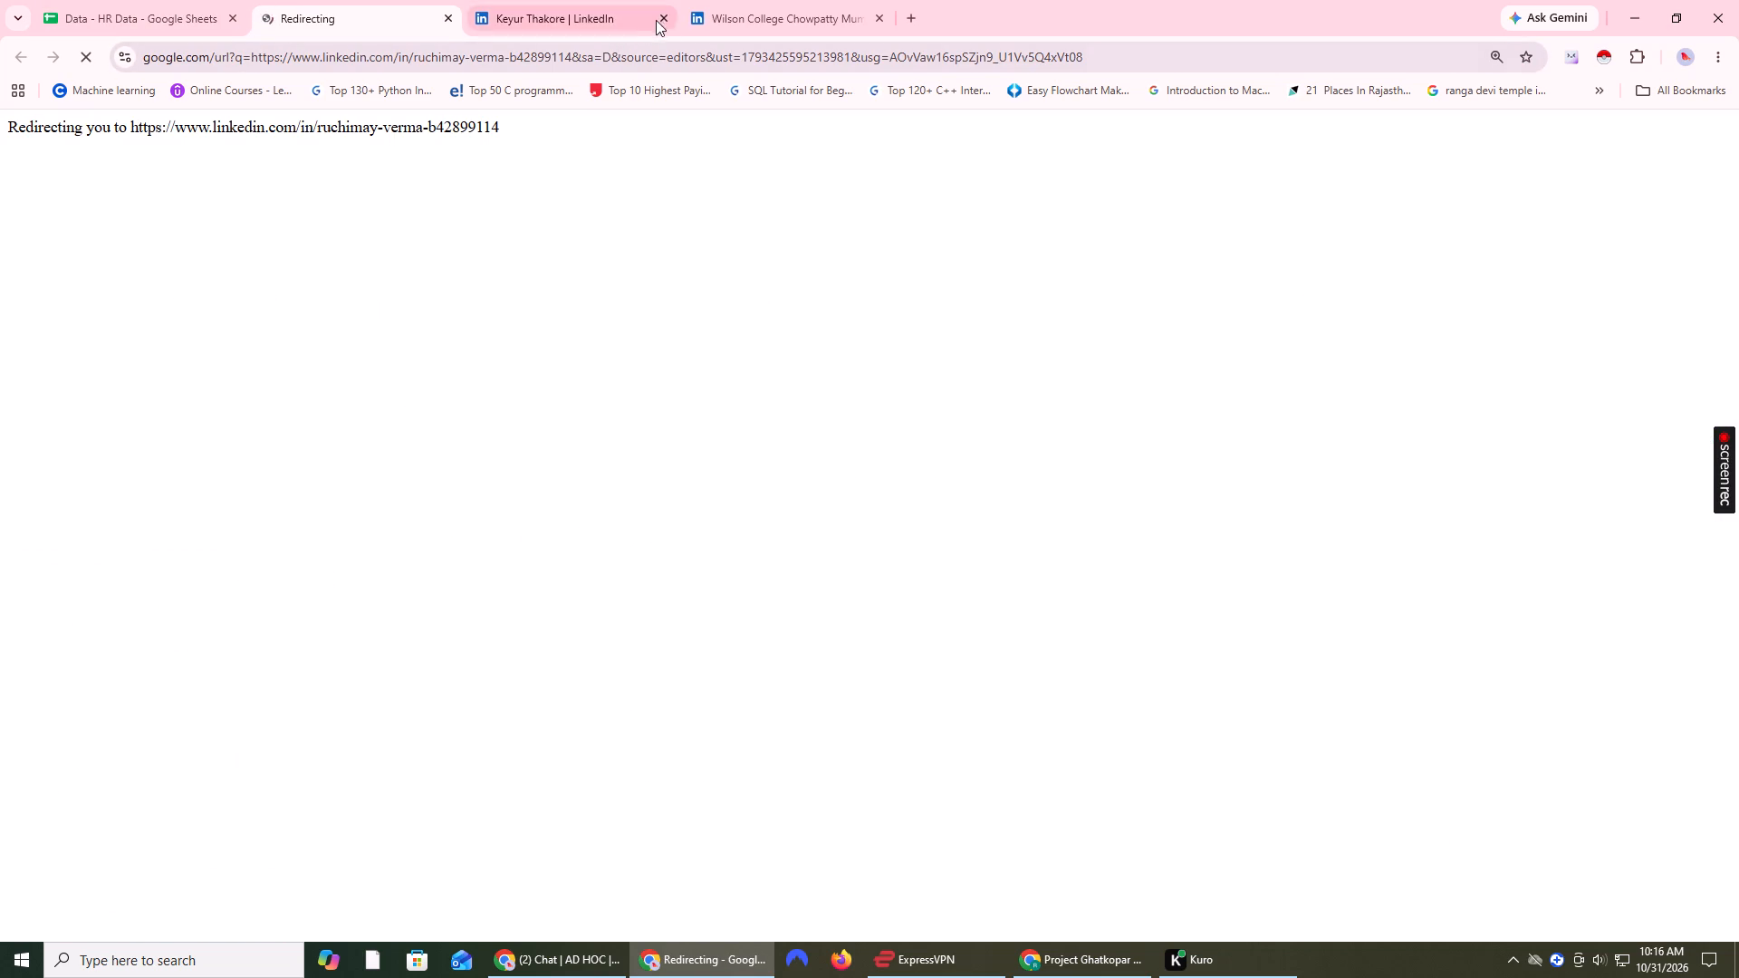
{"action": "left_click", "coordinate": [661, 16]}
{"action": "left_click", "coordinate": [661, 18]}
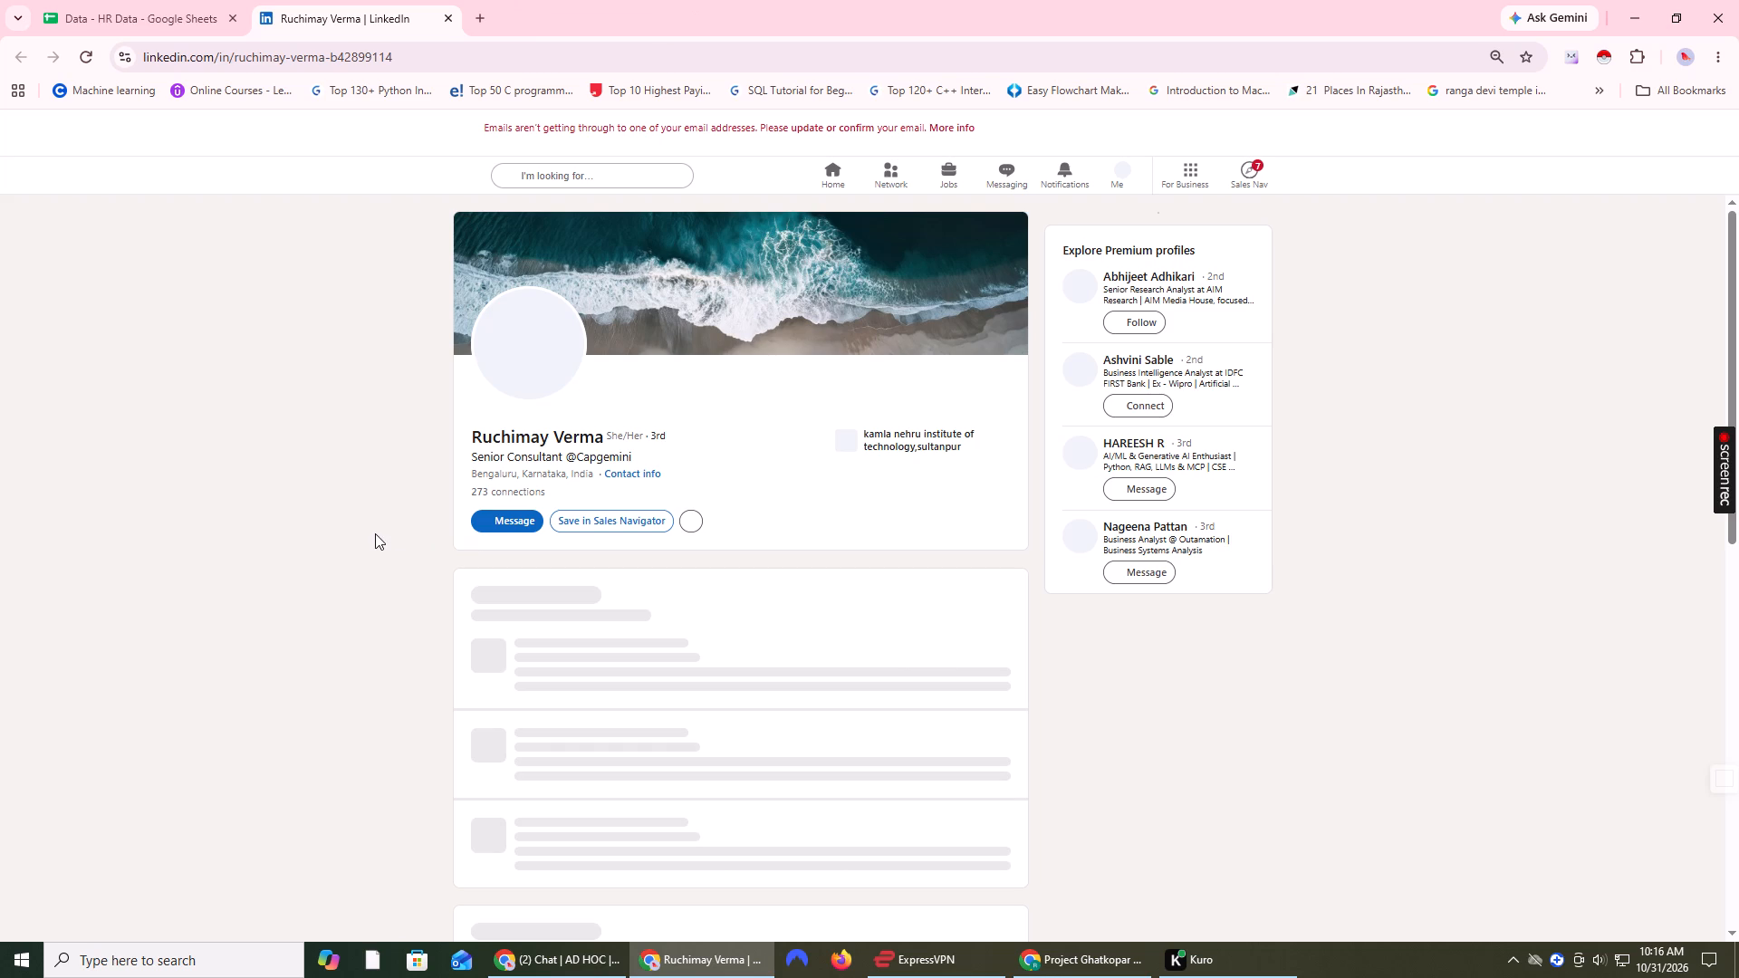
Copy the row 208 profile owner's name into D208.
{"action": "left_click_drag", "start_coordinate": [453, 439], "coordinate": [600, 438]}
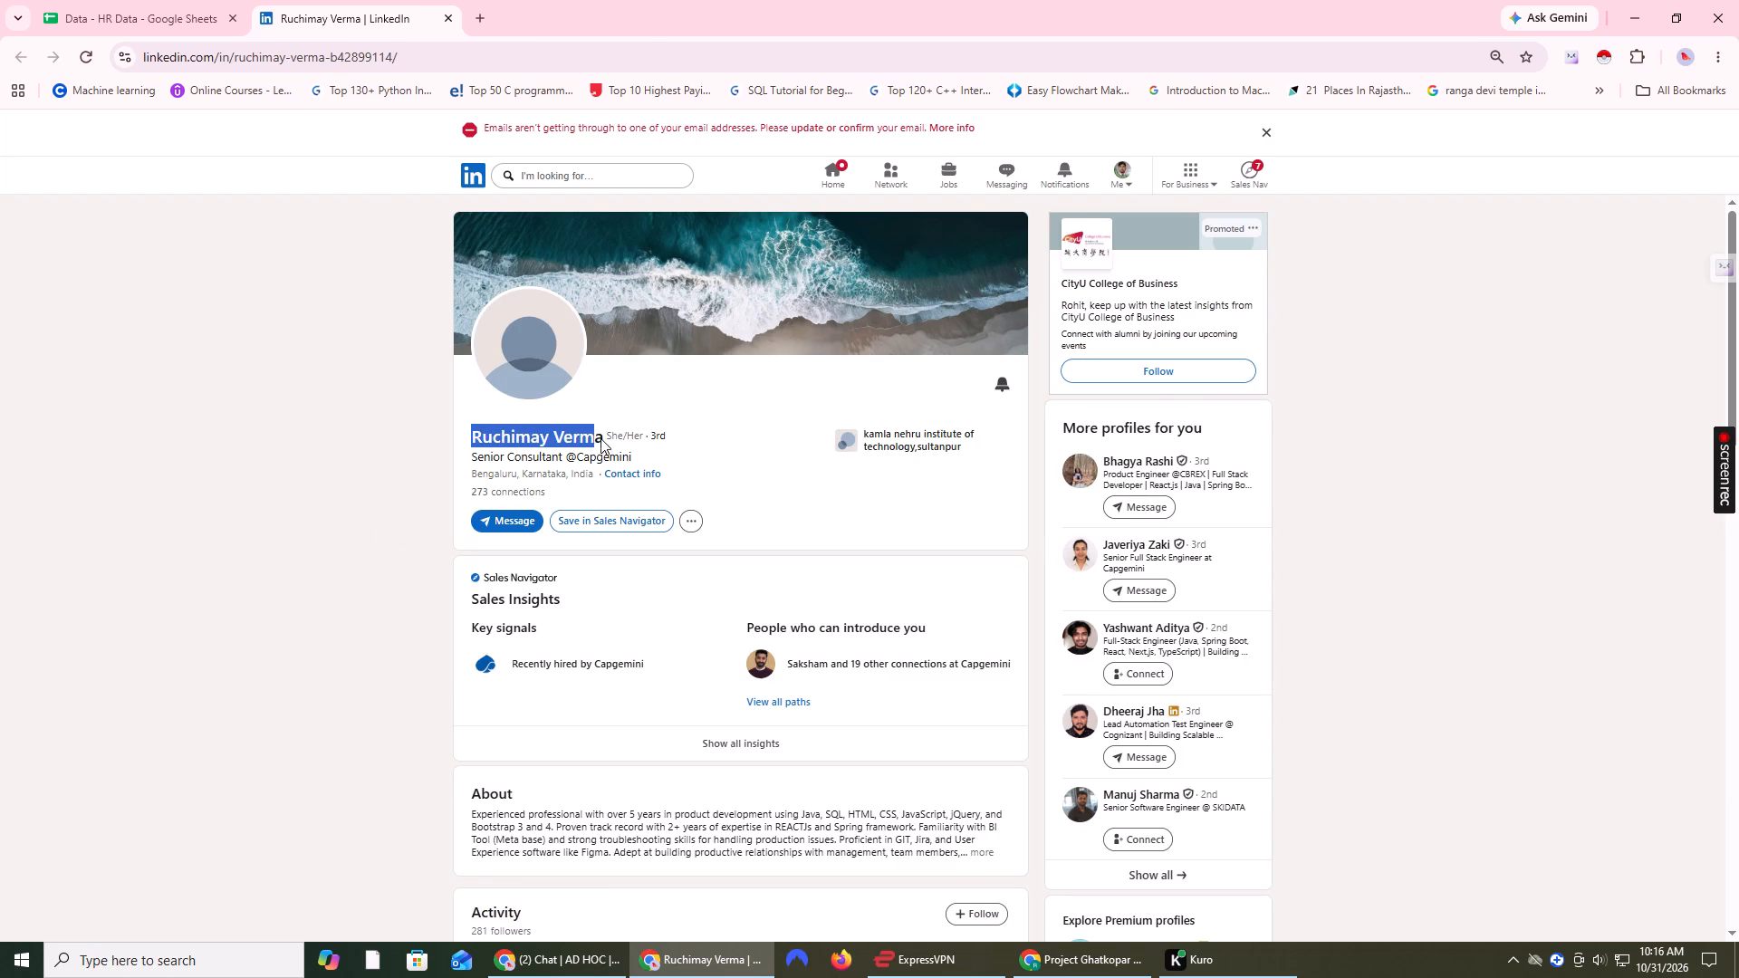
{"action": "left_click_drag", "start_coordinate": [600, 438], "coordinate": [603, 438]}
{"action": "key", "text": "ctrl+c"}
{"action": "left_click", "coordinate": [229, 479]}
{"action": "left_click", "coordinate": [100, 0]}
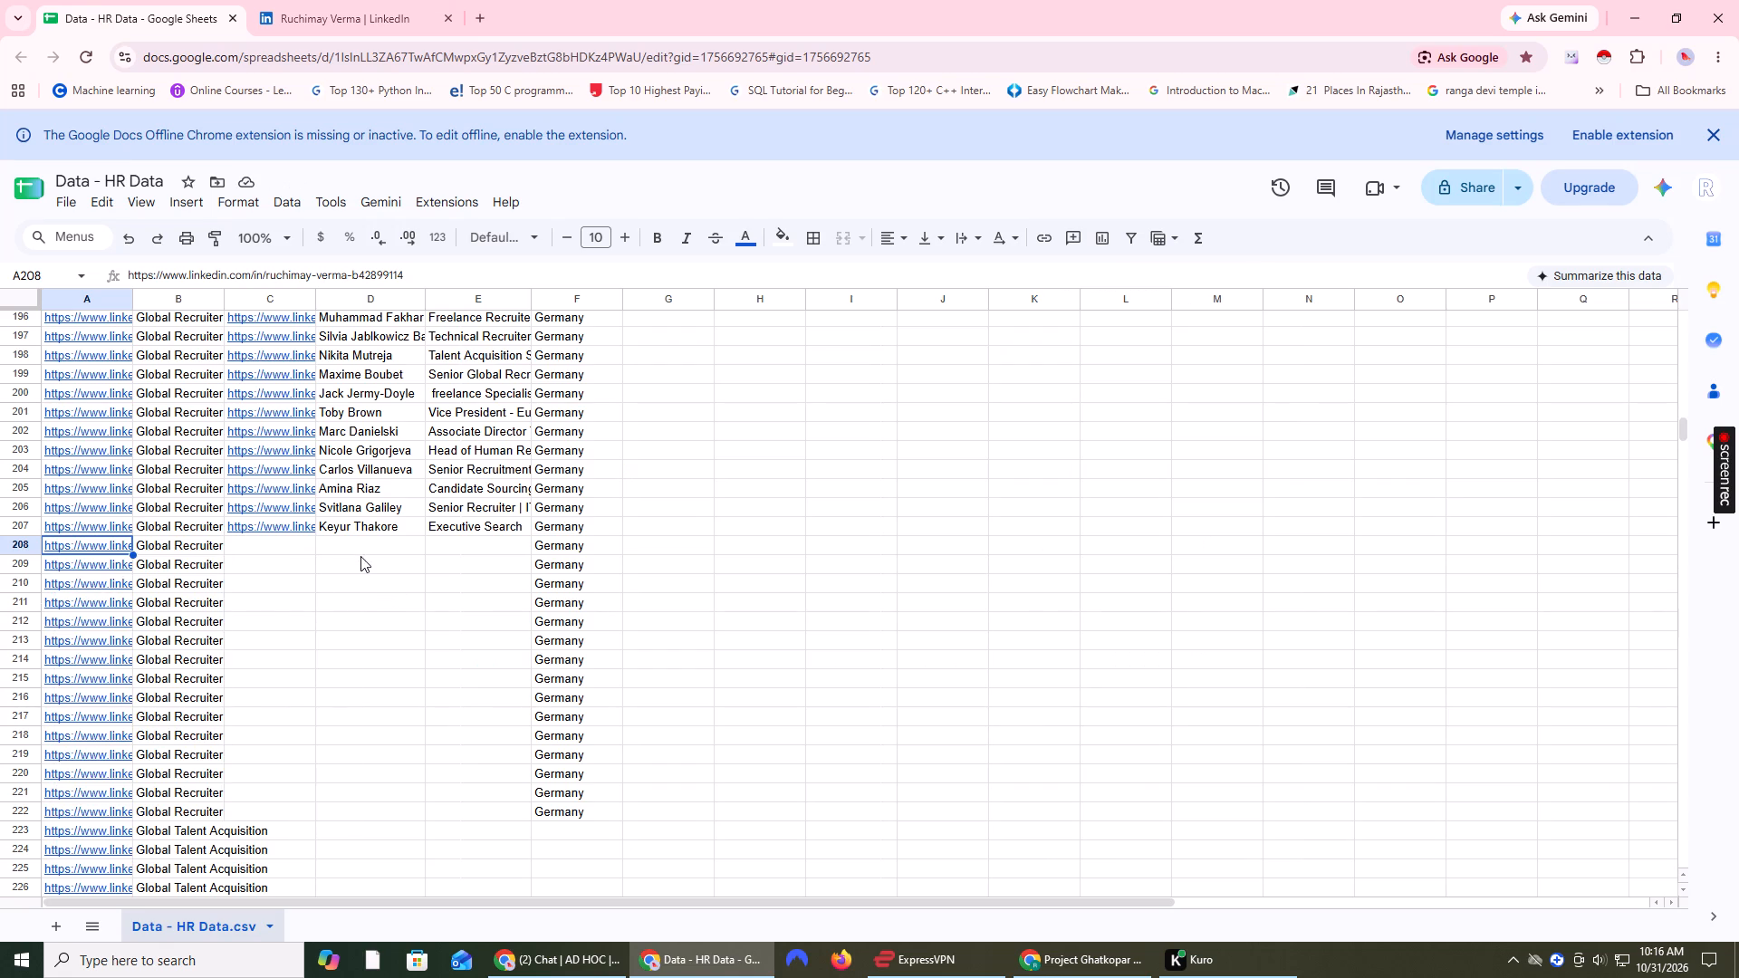
{"action": "double_click", "coordinate": [358, 548]}
{"action": "key", "text": "ctrl+v"}
{"action": "left_click", "coordinate": [317, 590]}
Copy the current title "Senior Consultant" from the row 208 profile into E208, opening the Capgemini company page along the way.
{"action": "left_click", "coordinate": [355, 0]}
{"action": "scroll", "coordinate": [461, 631], "scroll_direction": "down", "scroll_amount": 2}
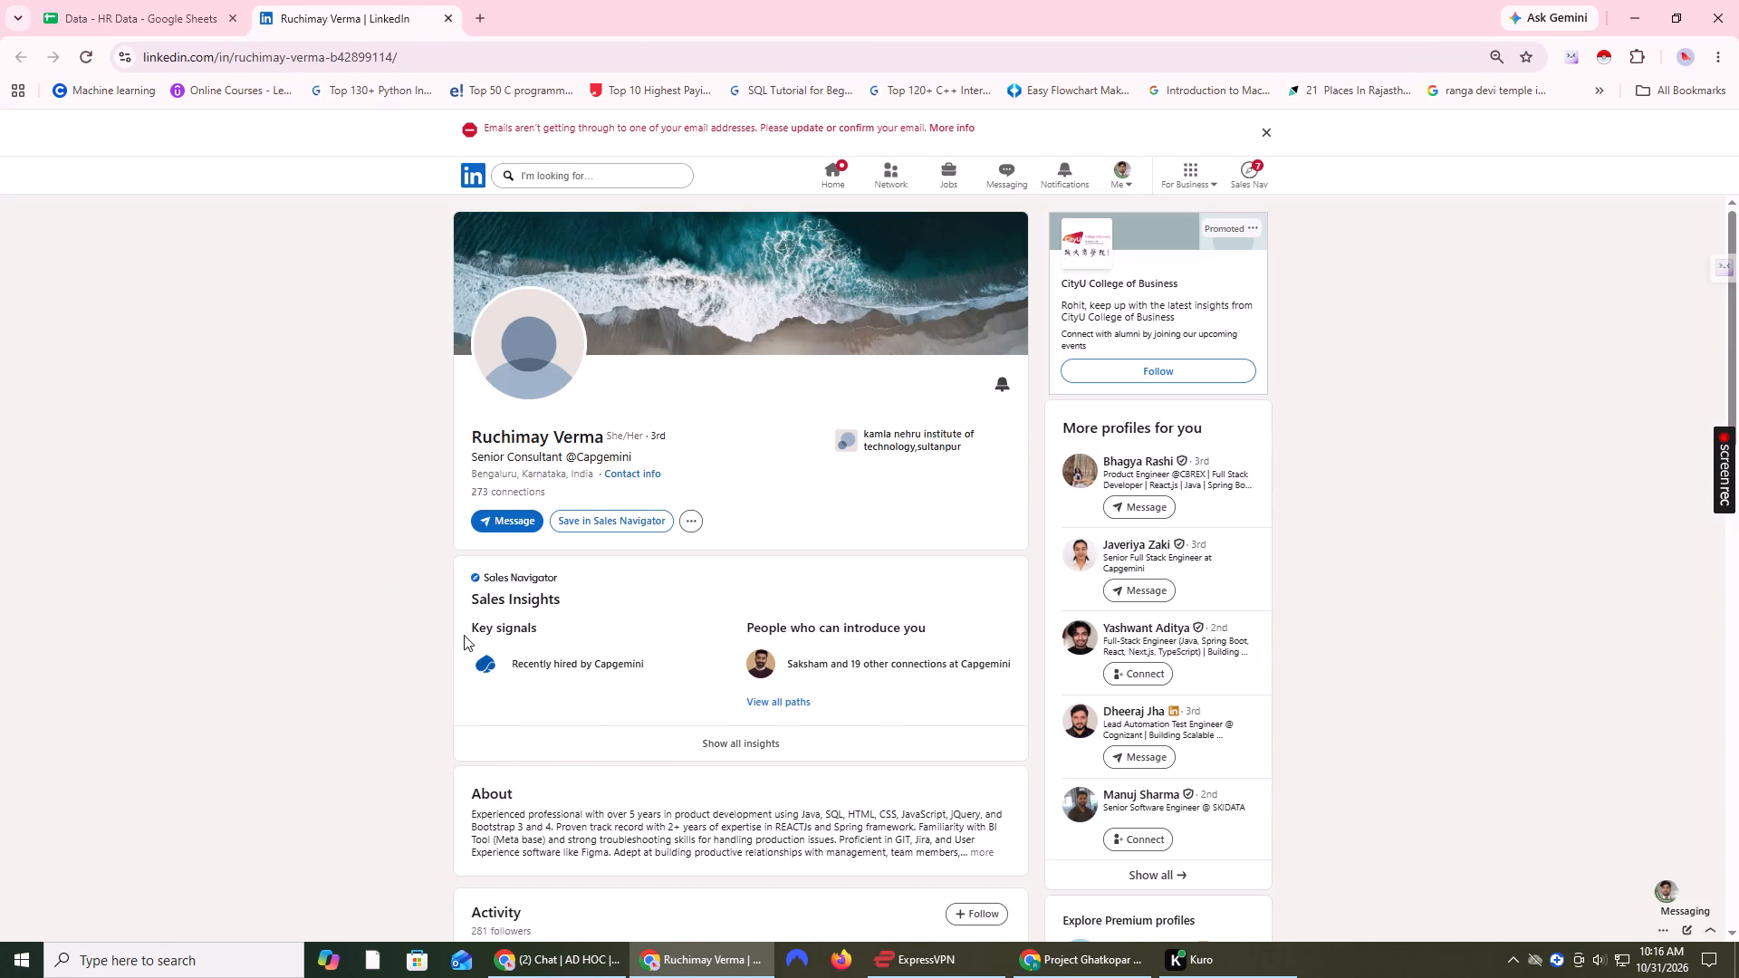
{"action": "scroll", "coordinate": [464, 635], "scroll_direction": "down", "scroll_amount": 9}
{"action": "scroll", "coordinate": [464, 624], "scroll_direction": "up", "scroll_amount": 5}
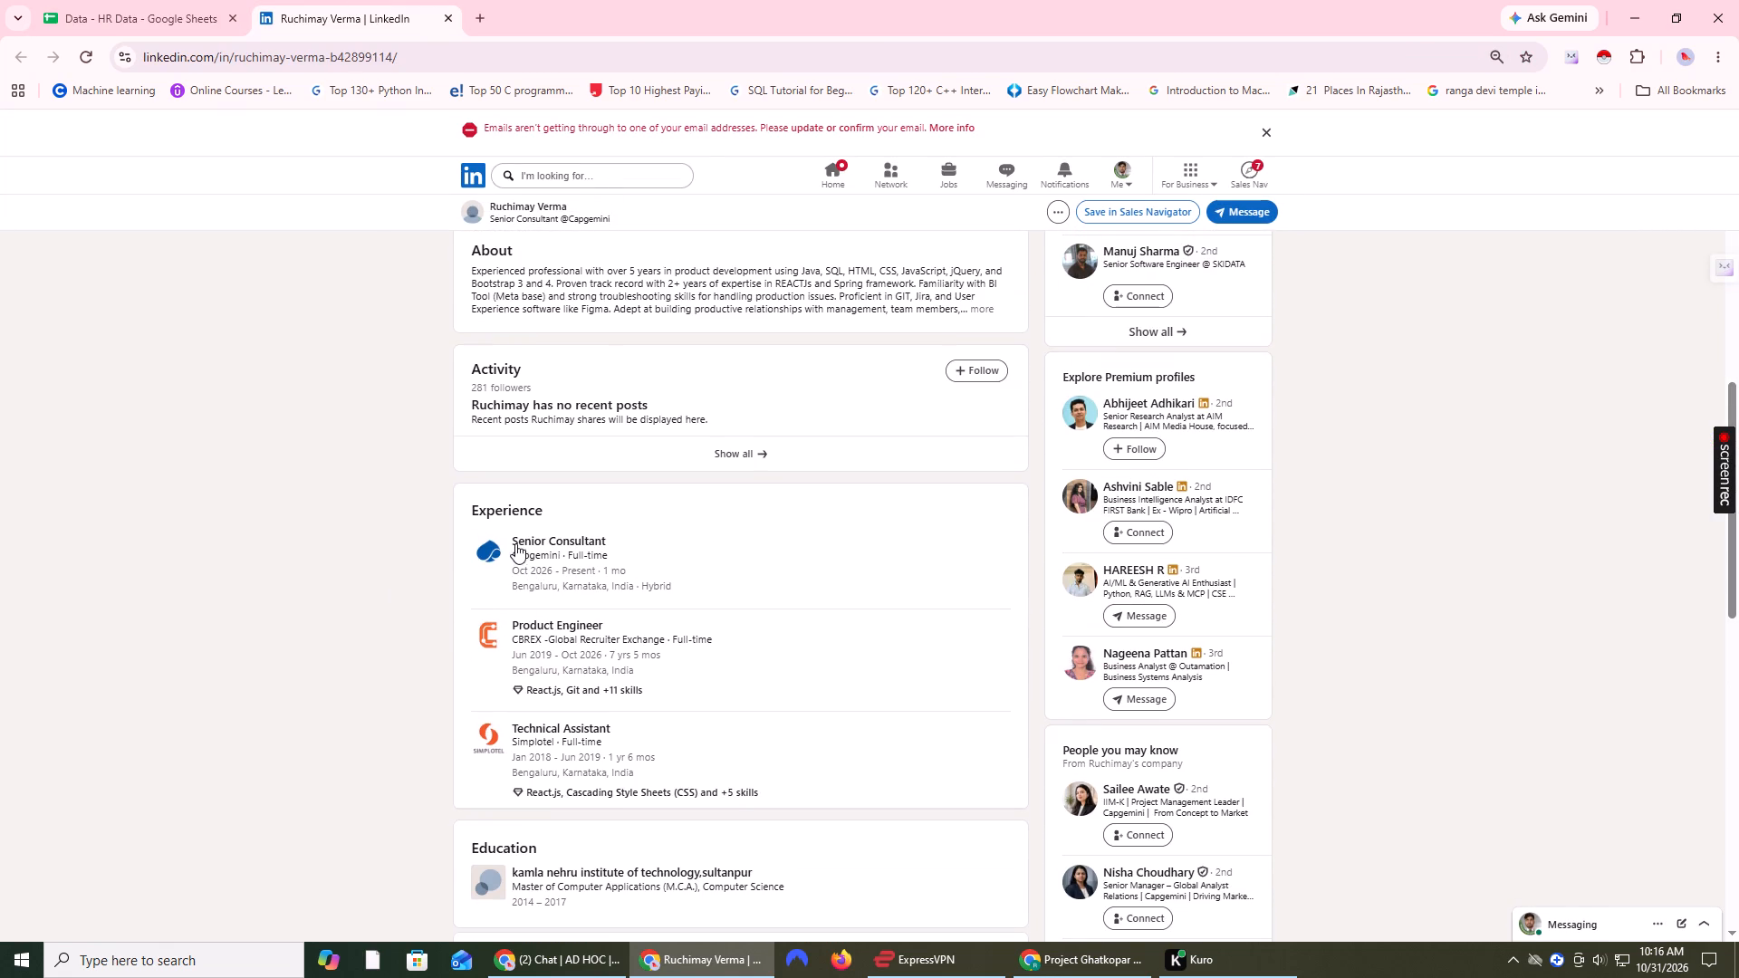
{"action": "left_click_drag", "start_coordinate": [509, 542], "coordinate": [621, 544]}
{"action": "key", "text": "ctrl+c"}
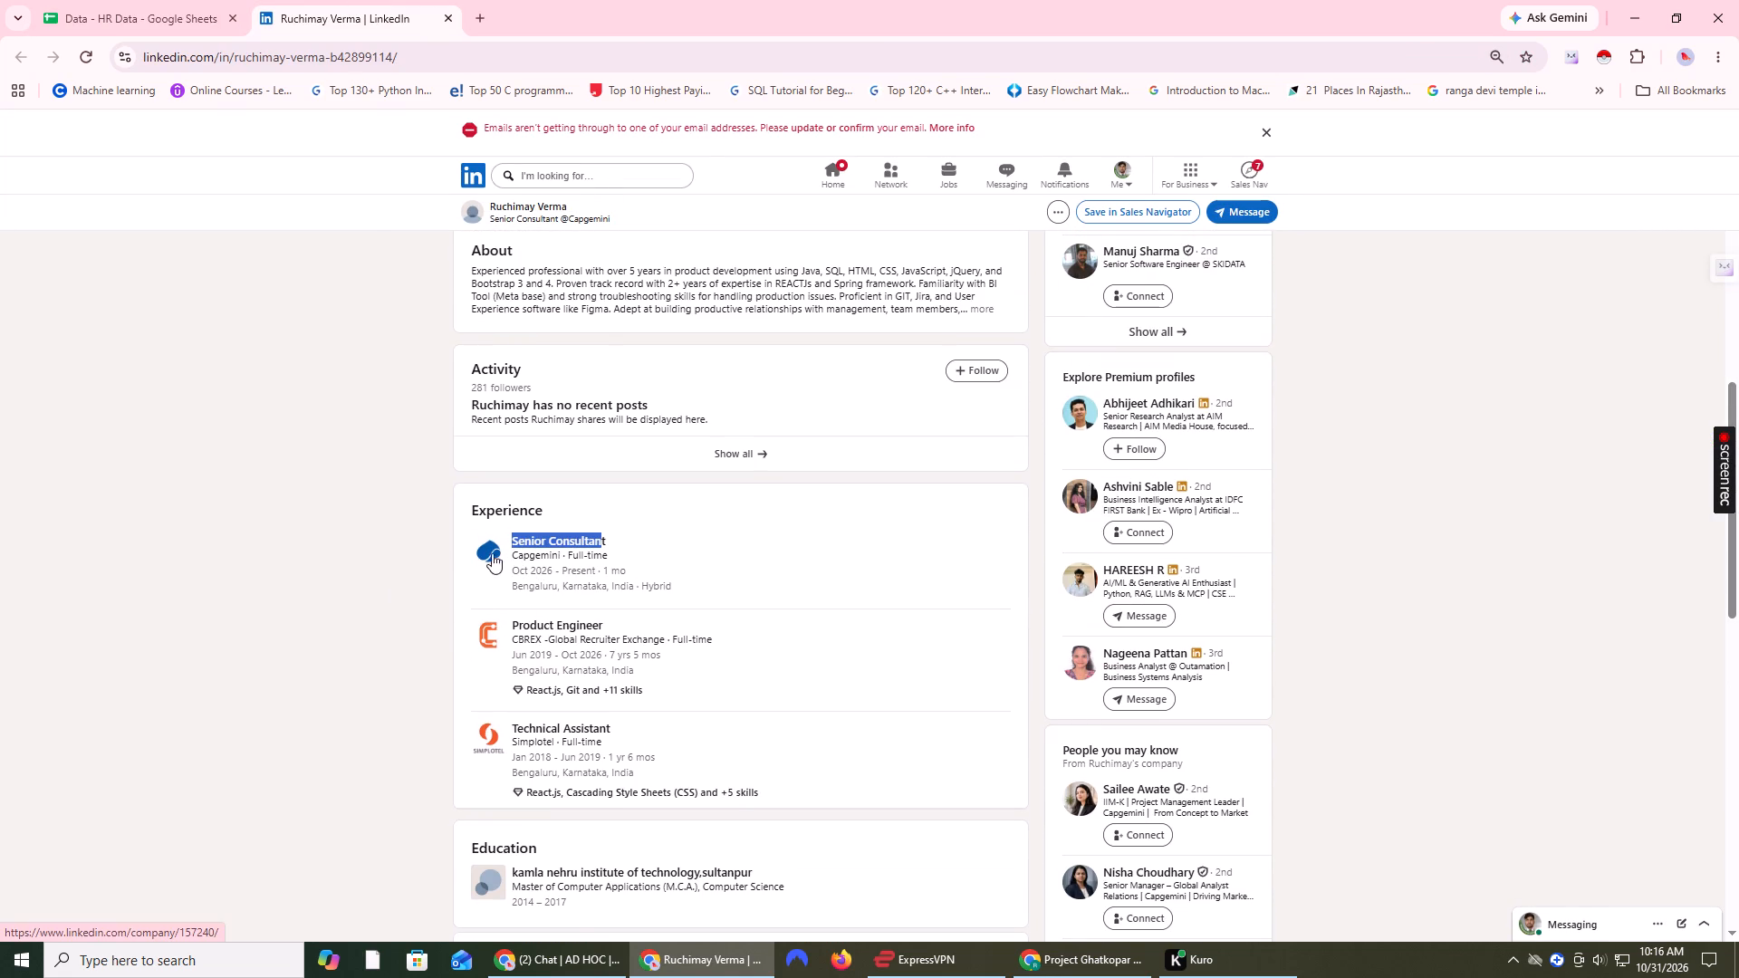
{"action": "left_click", "coordinate": [490, 552], "text": "ctrl"}
{"action": "left_click", "coordinate": [106, 0]}
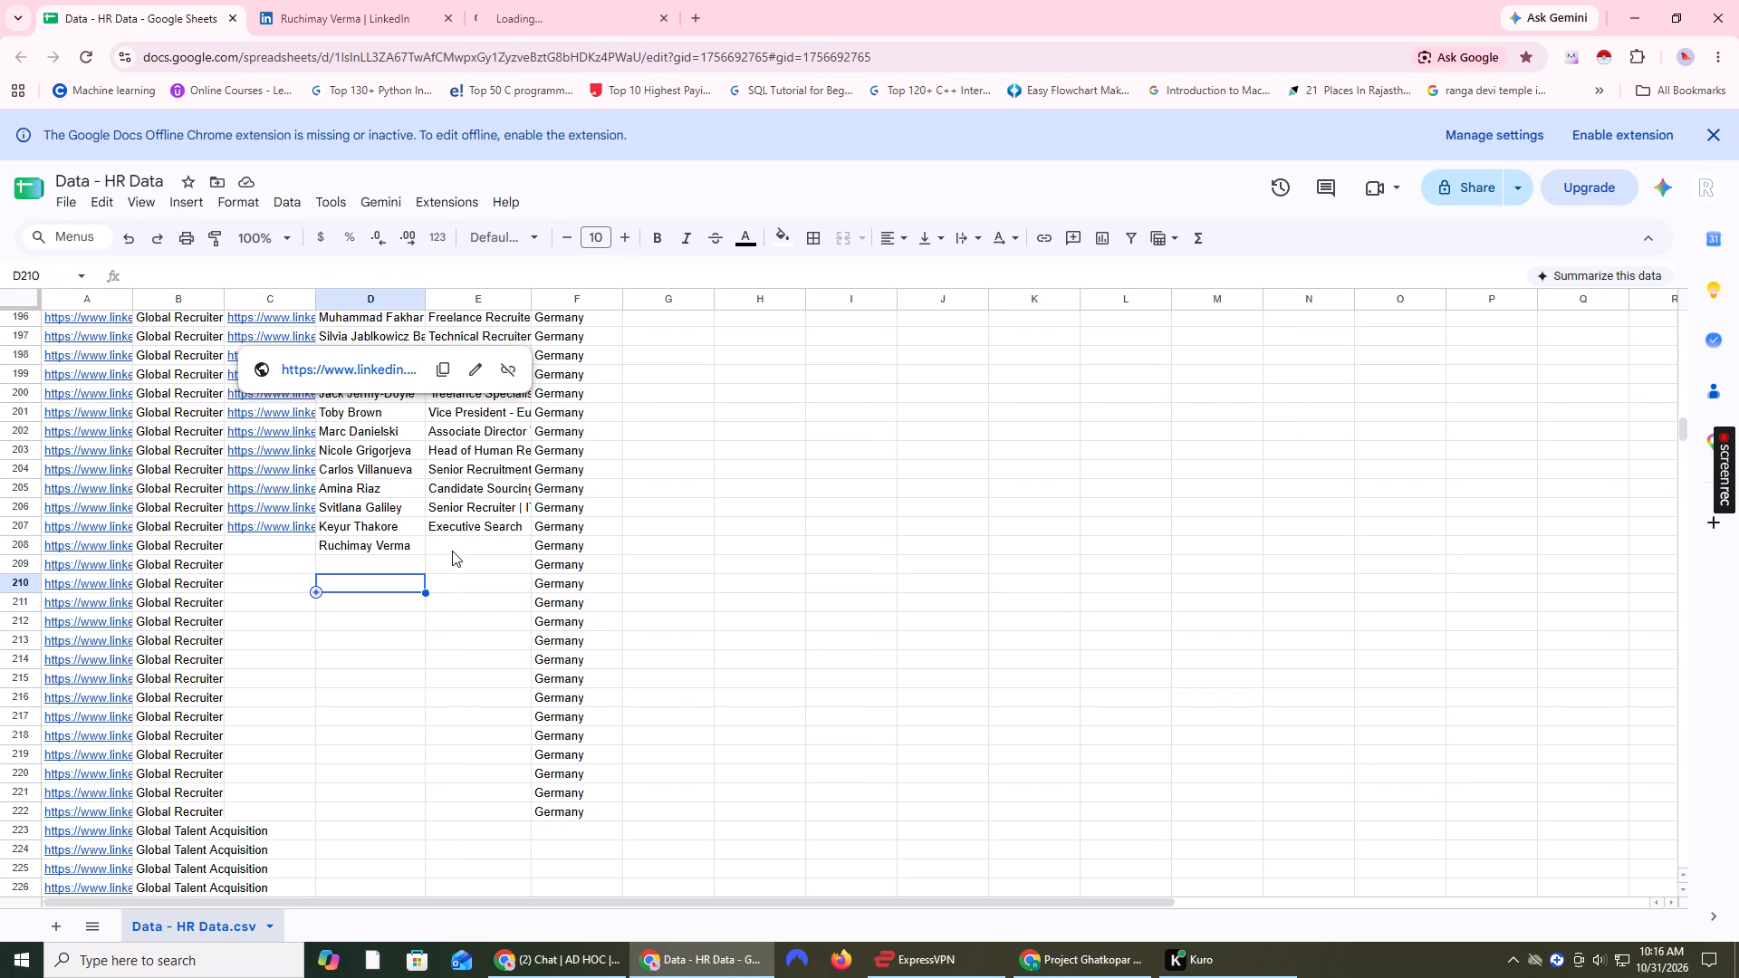
{"action": "double_click", "coordinate": [452, 551]}
{"action": "key", "text": "ctrl+v"}
{"action": "left_click", "coordinate": [410, 582]}
Copy the URL of the Capgemini company page into C208.
{"action": "left_click", "coordinate": [533, 0]}
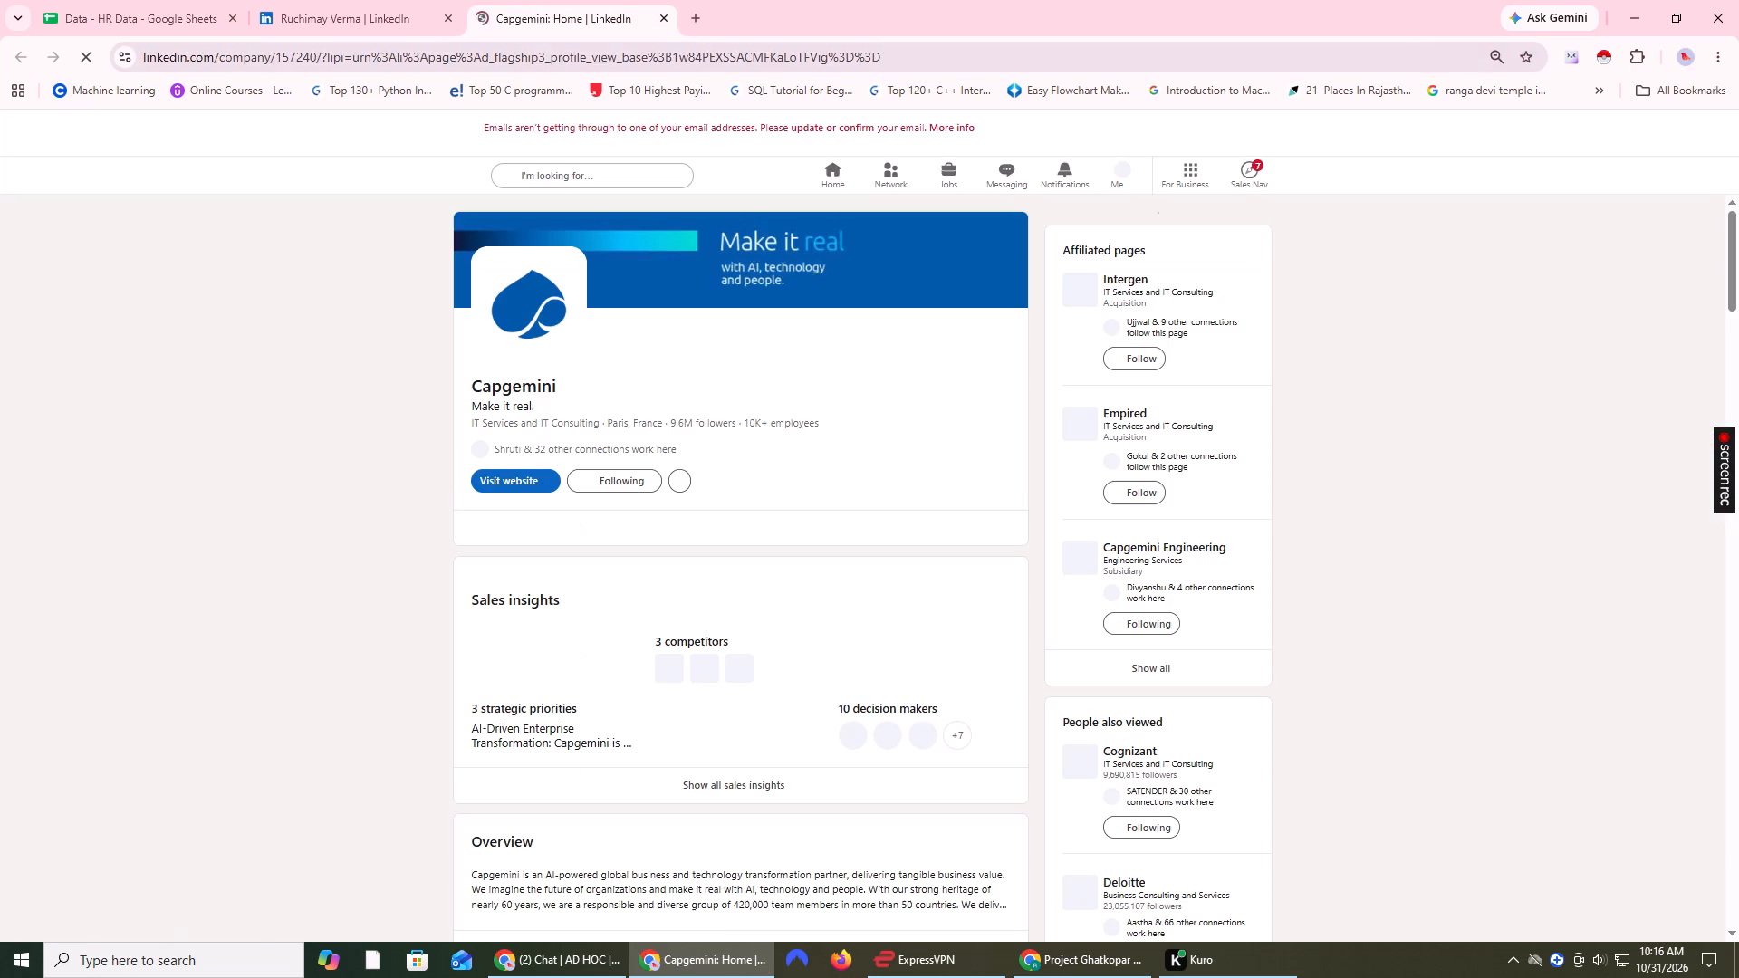
{"action": "left_click", "coordinate": [444, 54]}
{"action": "left_click", "coordinate": [185, 310]}
{"action": "left_click", "coordinate": [245, 532]}
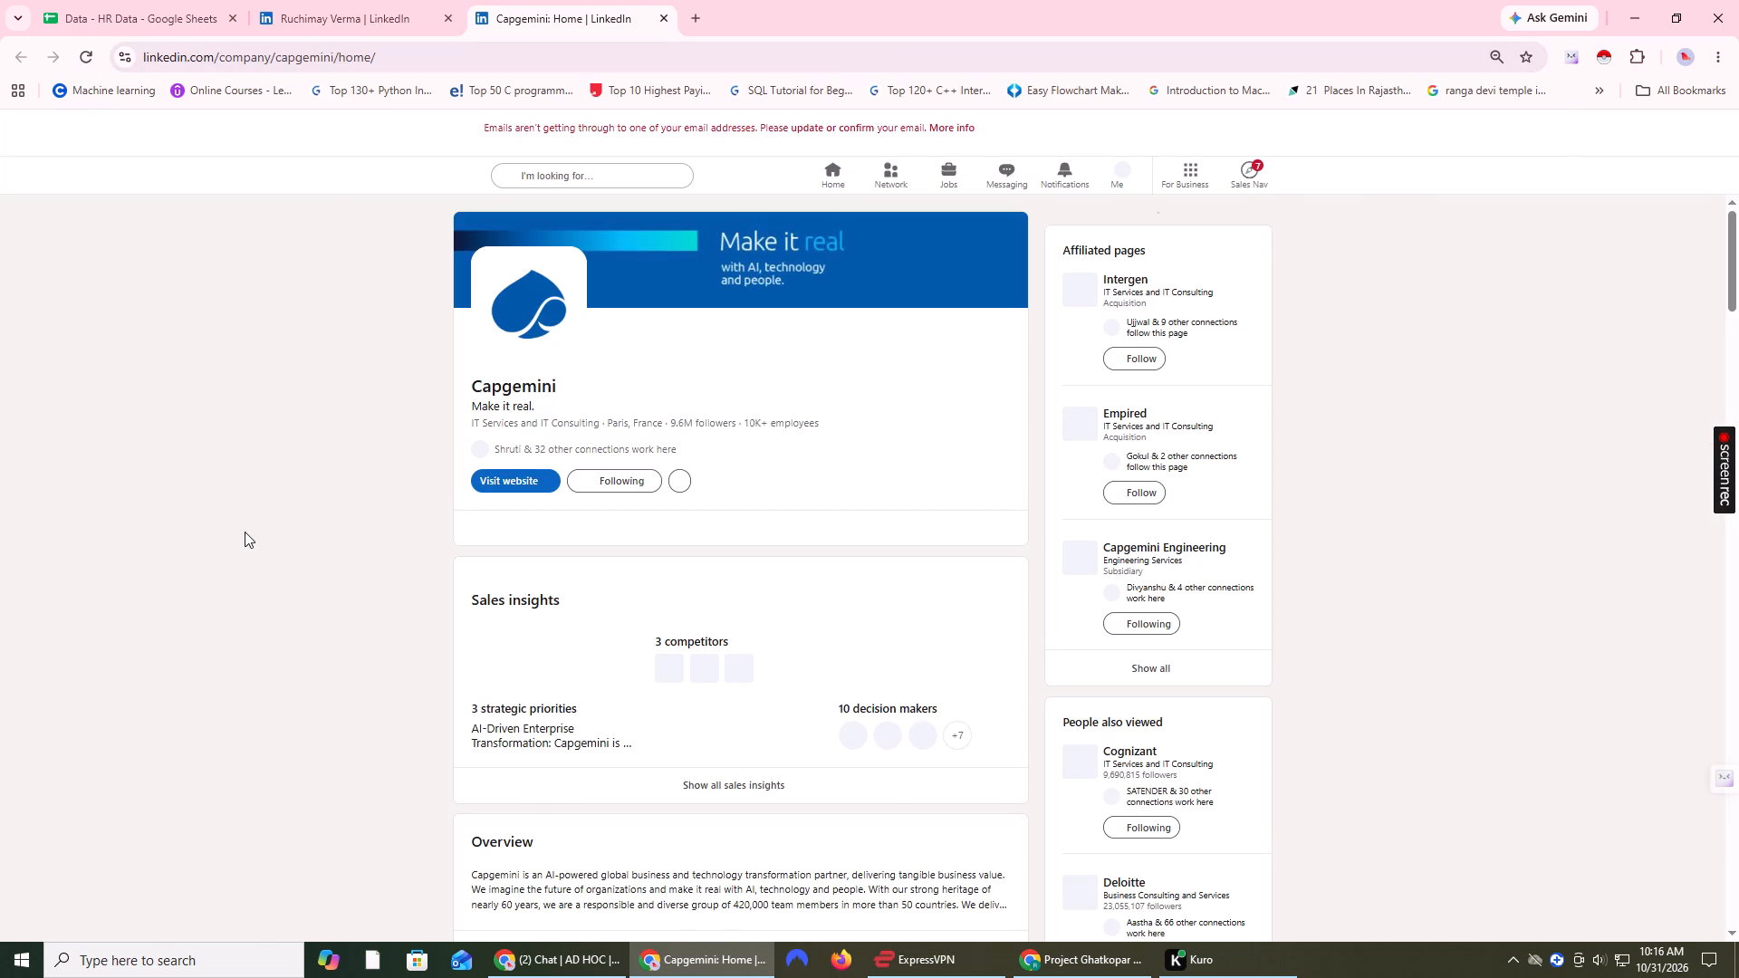
{"action": "left_click", "coordinate": [399, 72]}
{"action": "key", "text": "ctrl+c"}
{"action": "left_click", "coordinate": [125, 0]}
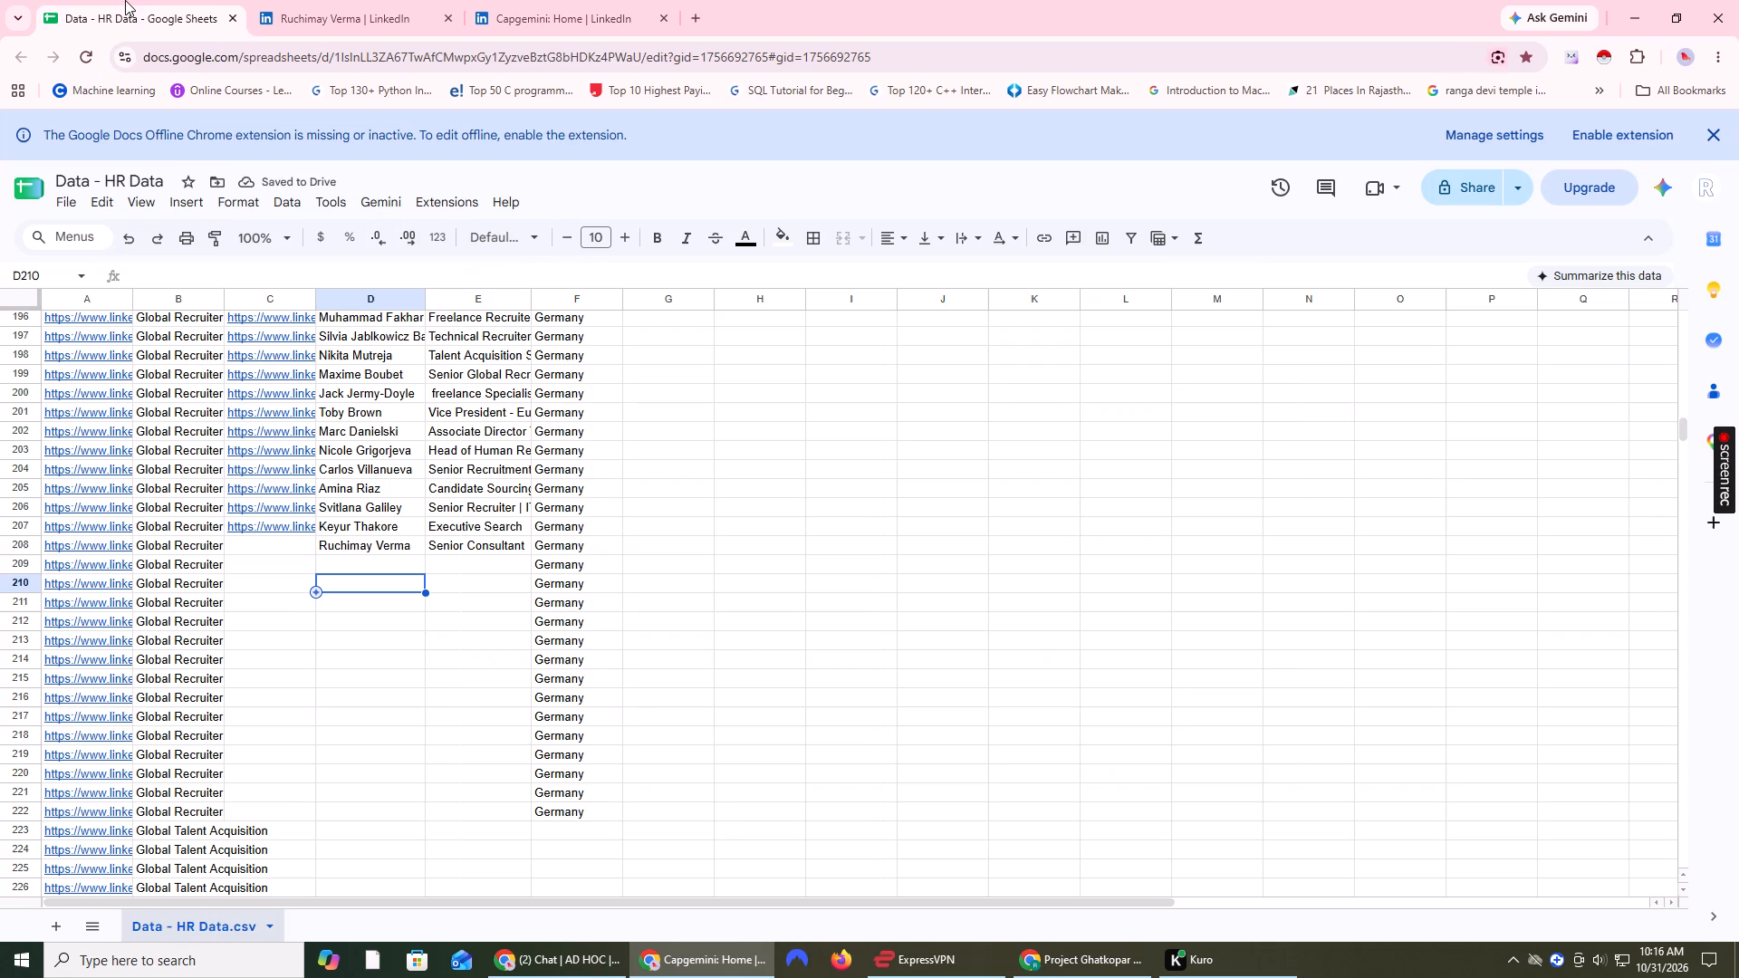
{"action": "double_click", "coordinate": [272, 551]}
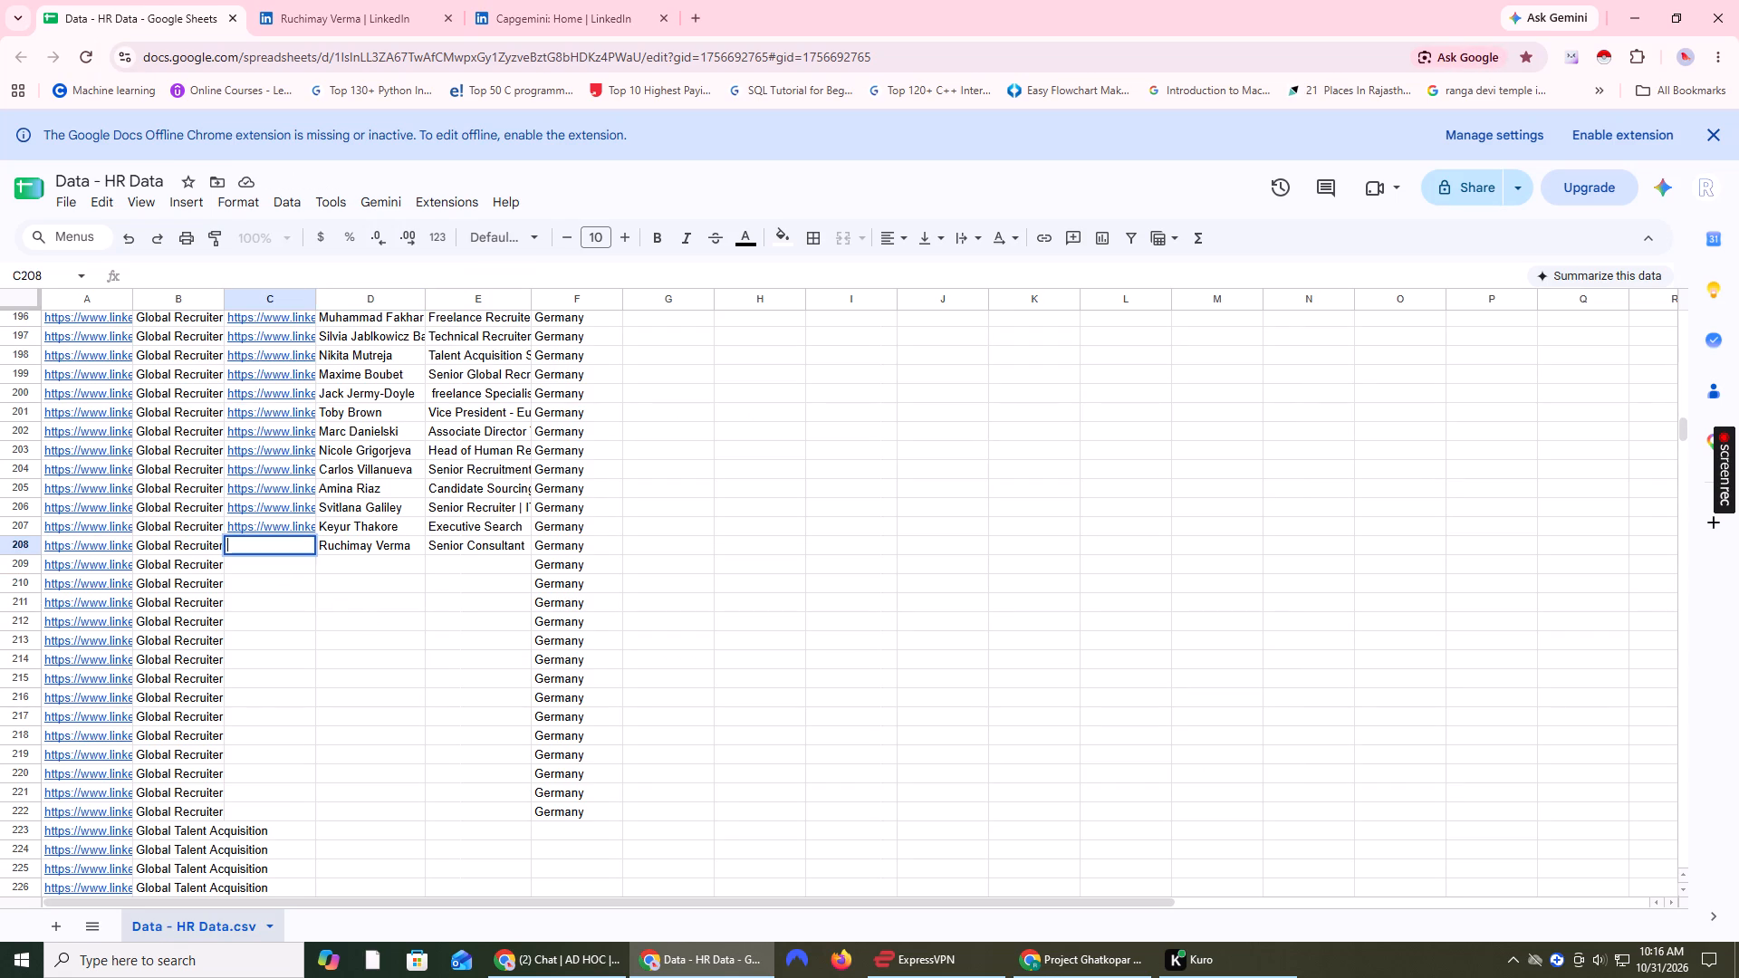
{"action": "key", "text": "ctrl+v"}
{"action": "left_click", "coordinate": [270, 582]}
Open the LinkedIn profile linked in A209 and close the row 208 profile and Capgemini pages.
{"action": "left_click", "coordinate": [96, 566]}
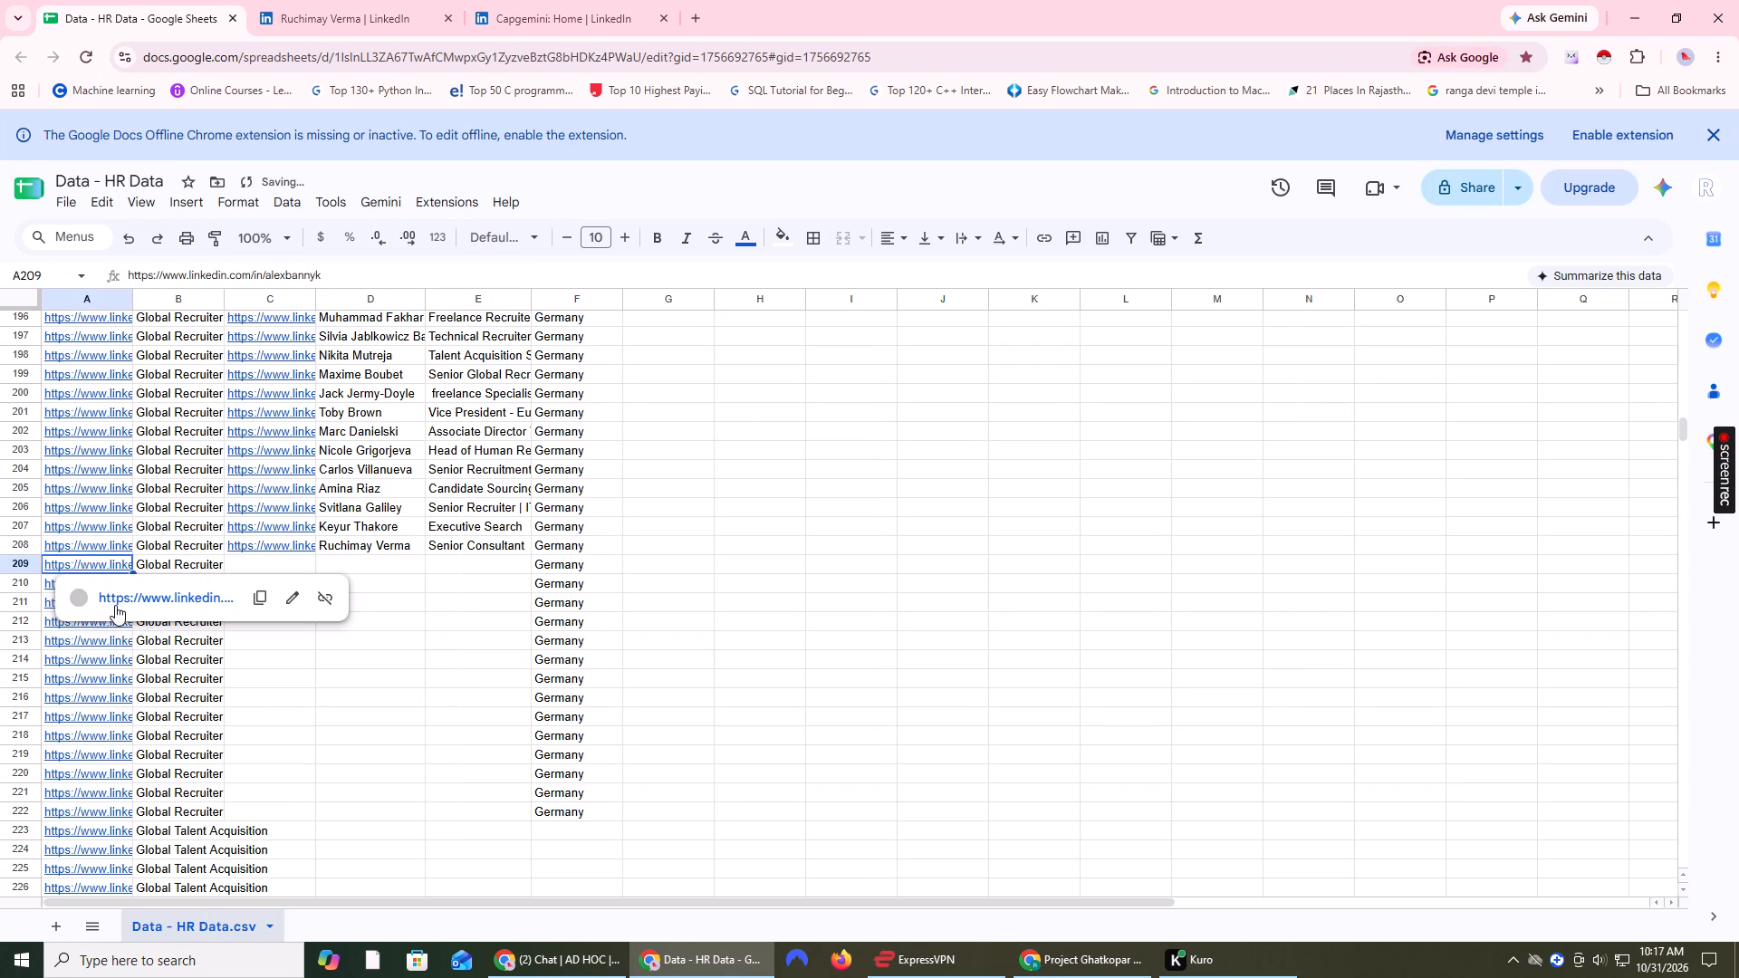
{"action": "left_click", "coordinate": [117, 602]}
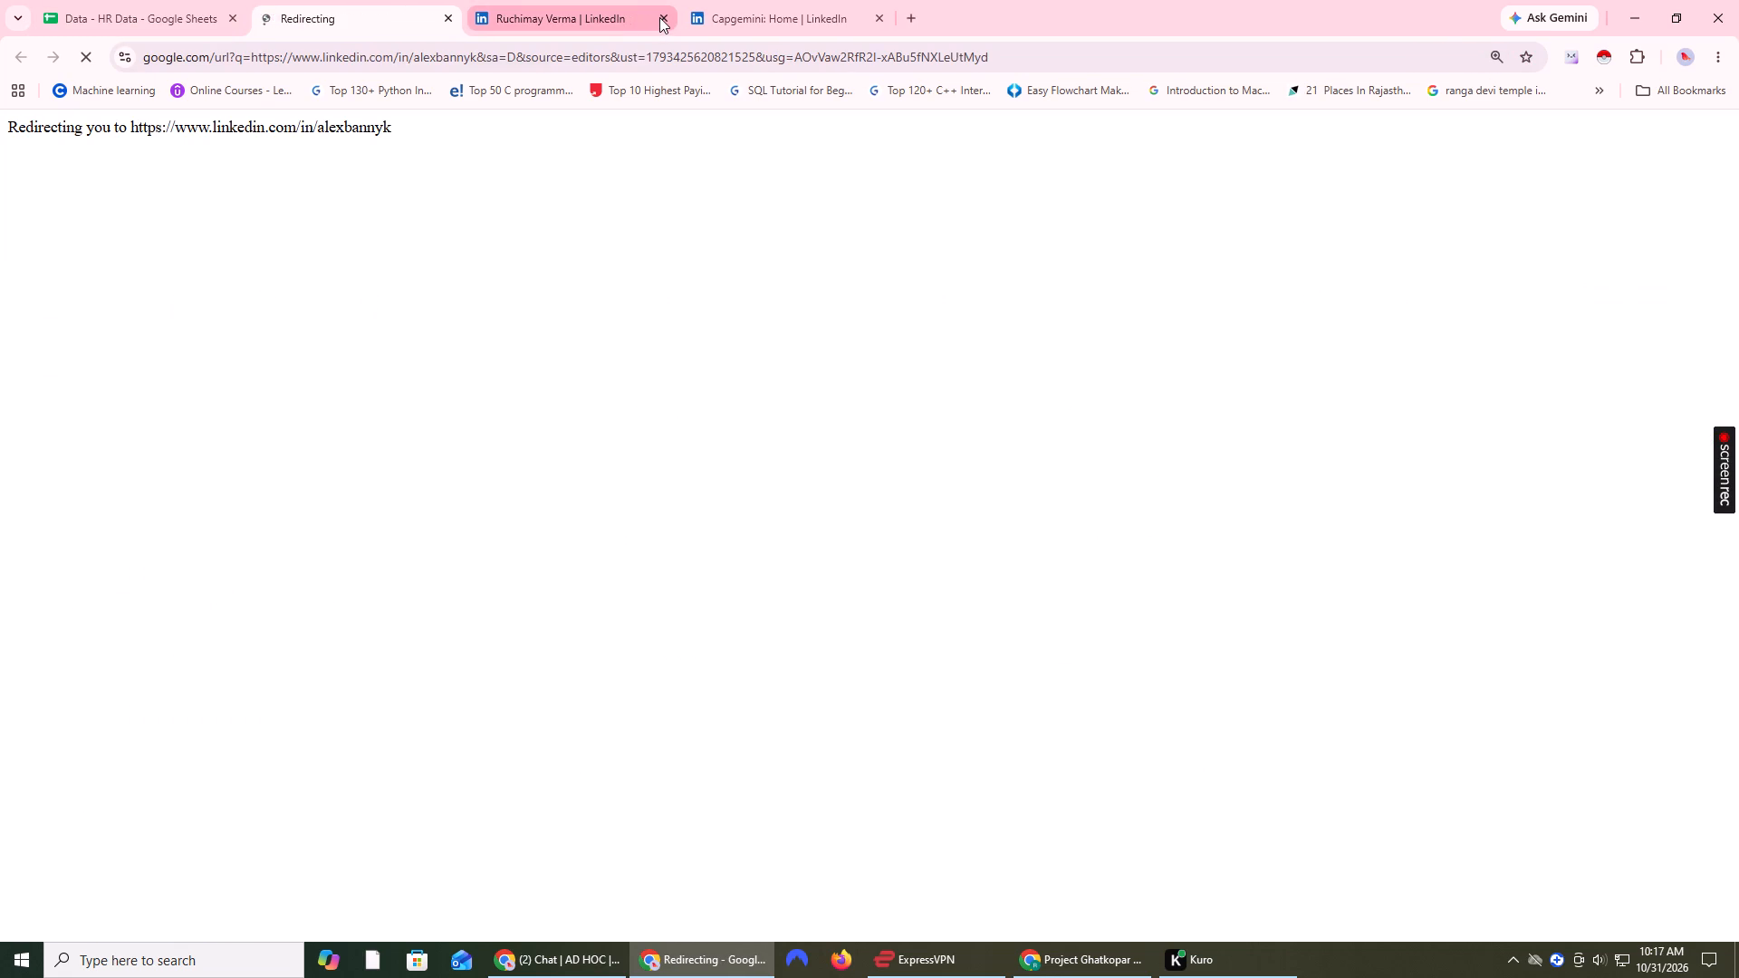
{"action": "left_click", "coordinate": [659, 17]}
{"action": "left_click", "coordinate": [659, 18]}
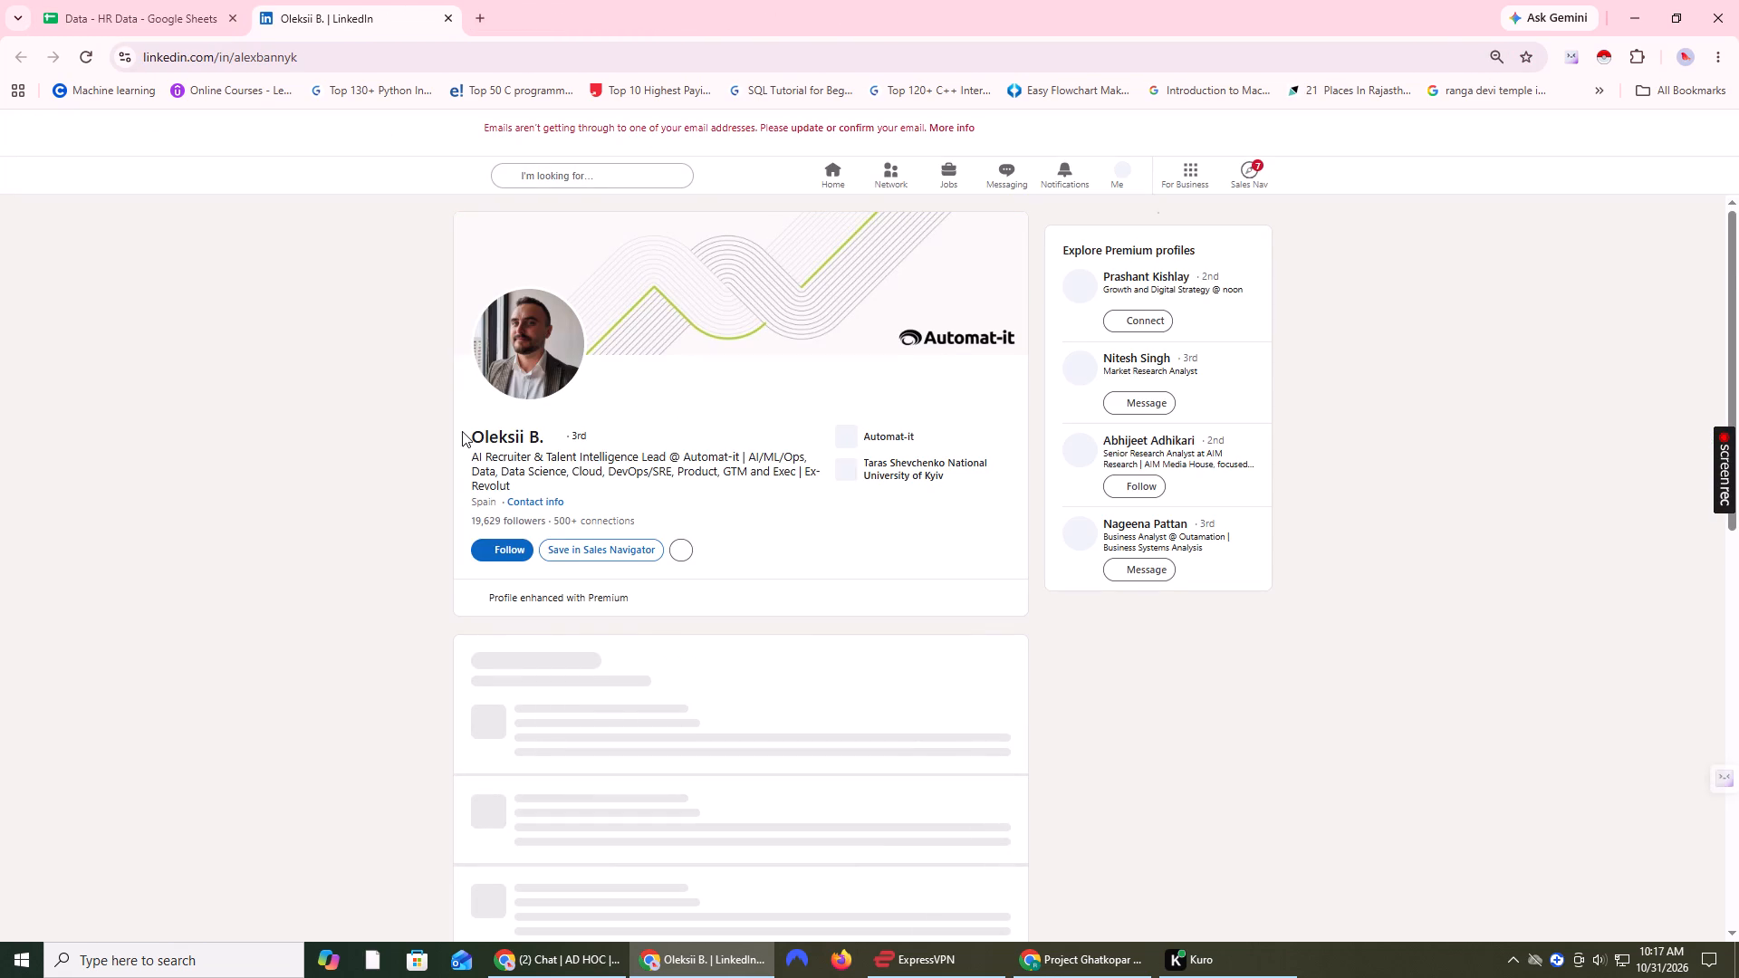
Copy the row 209 profile owner's name into D209.
{"action": "left_click_drag", "start_coordinate": [462, 431], "coordinate": [544, 434]}
{"action": "key", "text": "ctrl+c"}
{"action": "left_click", "coordinate": [186, 0]}
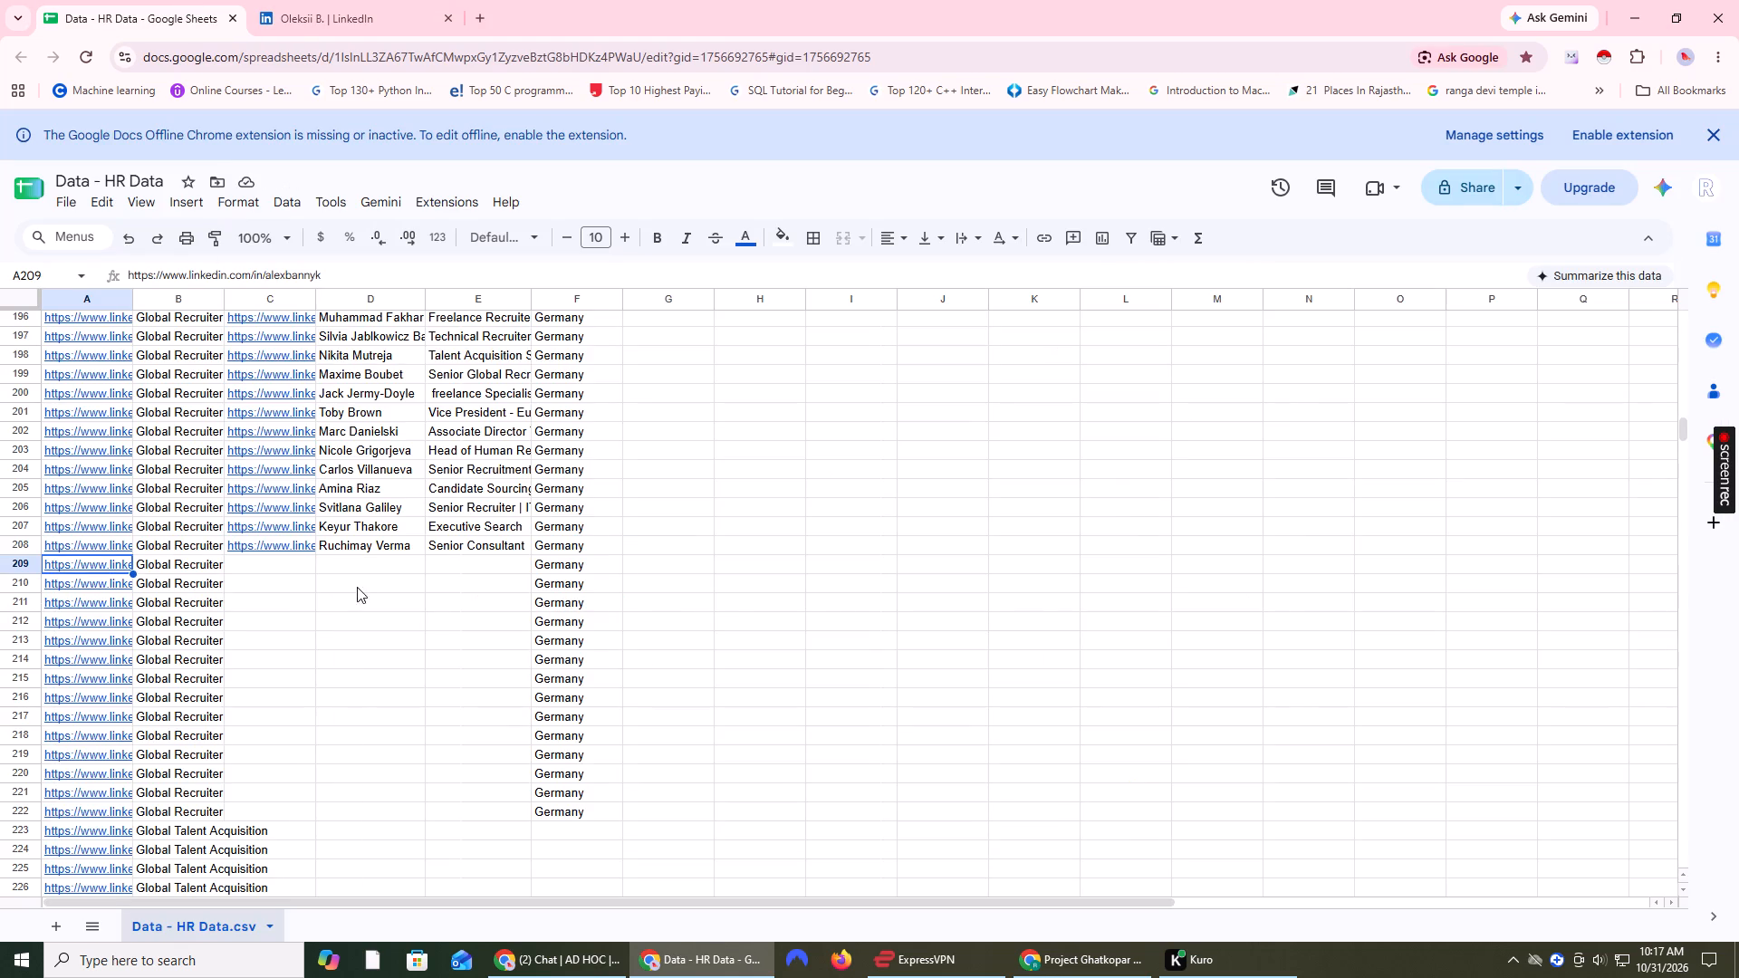
{"action": "double_click", "coordinate": [368, 570]}
{"action": "key", "text": "ctrl+v"}
{"action": "left_click", "coordinate": [337, 616]}
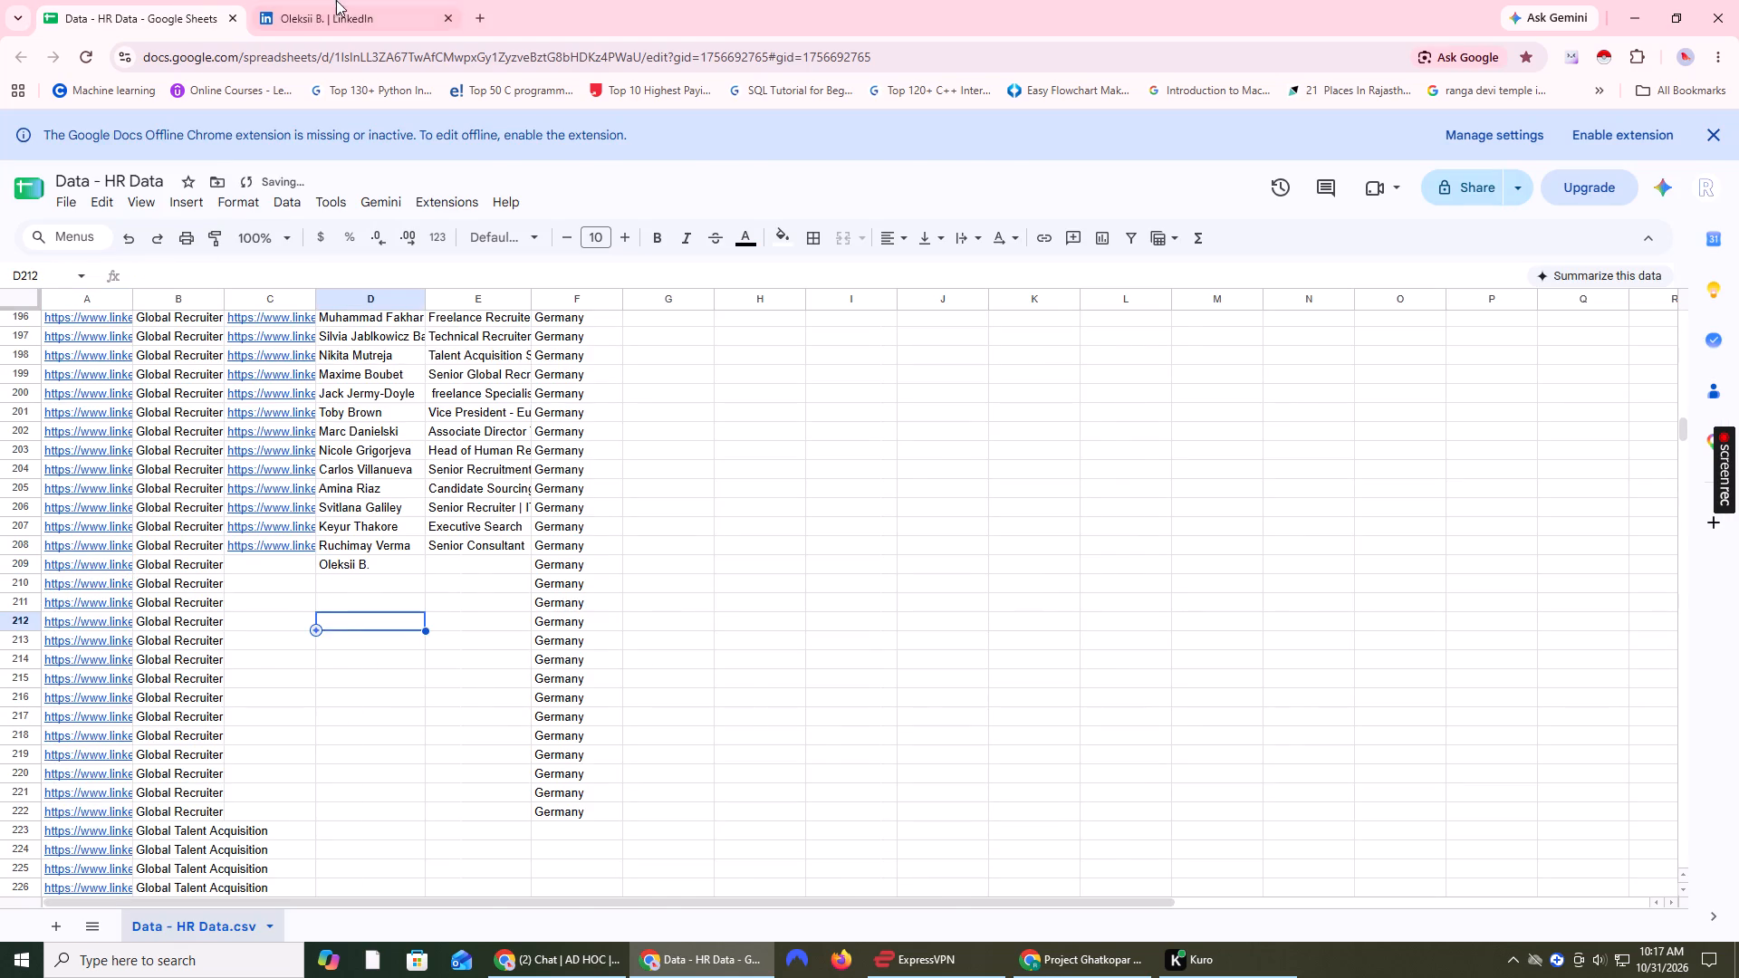
Copy the current title "Senior Talent Partner" from the row 209 profile's Experience section into E209.
{"action": "left_click", "coordinate": [336, 0]}
{"action": "scroll", "coordinate": [435, 542], "scroll_direction": "down", "scroll_amount": 10}
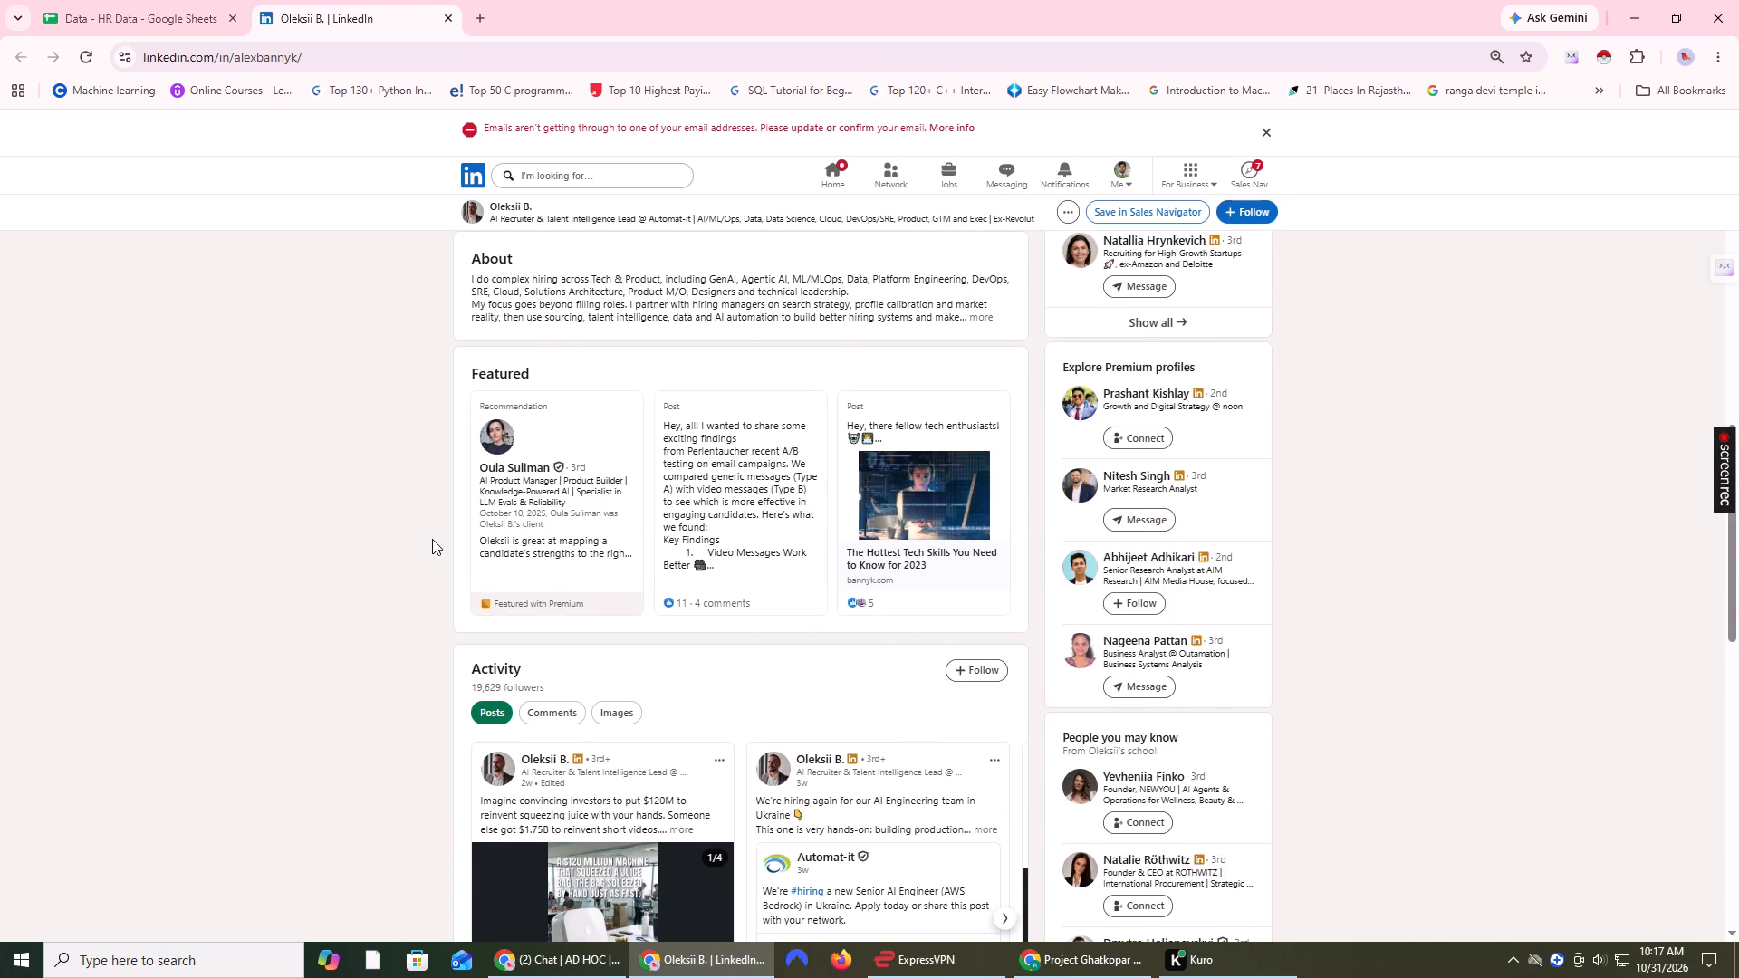
{"action": "scroll", "coordinate": [432, 539], "scroll_direction": "up", "scroll_amount": 1}
{"action": "scroll", "coordinate": [432, 539], "scroll_direction": "down", "scroll_amount": 7}
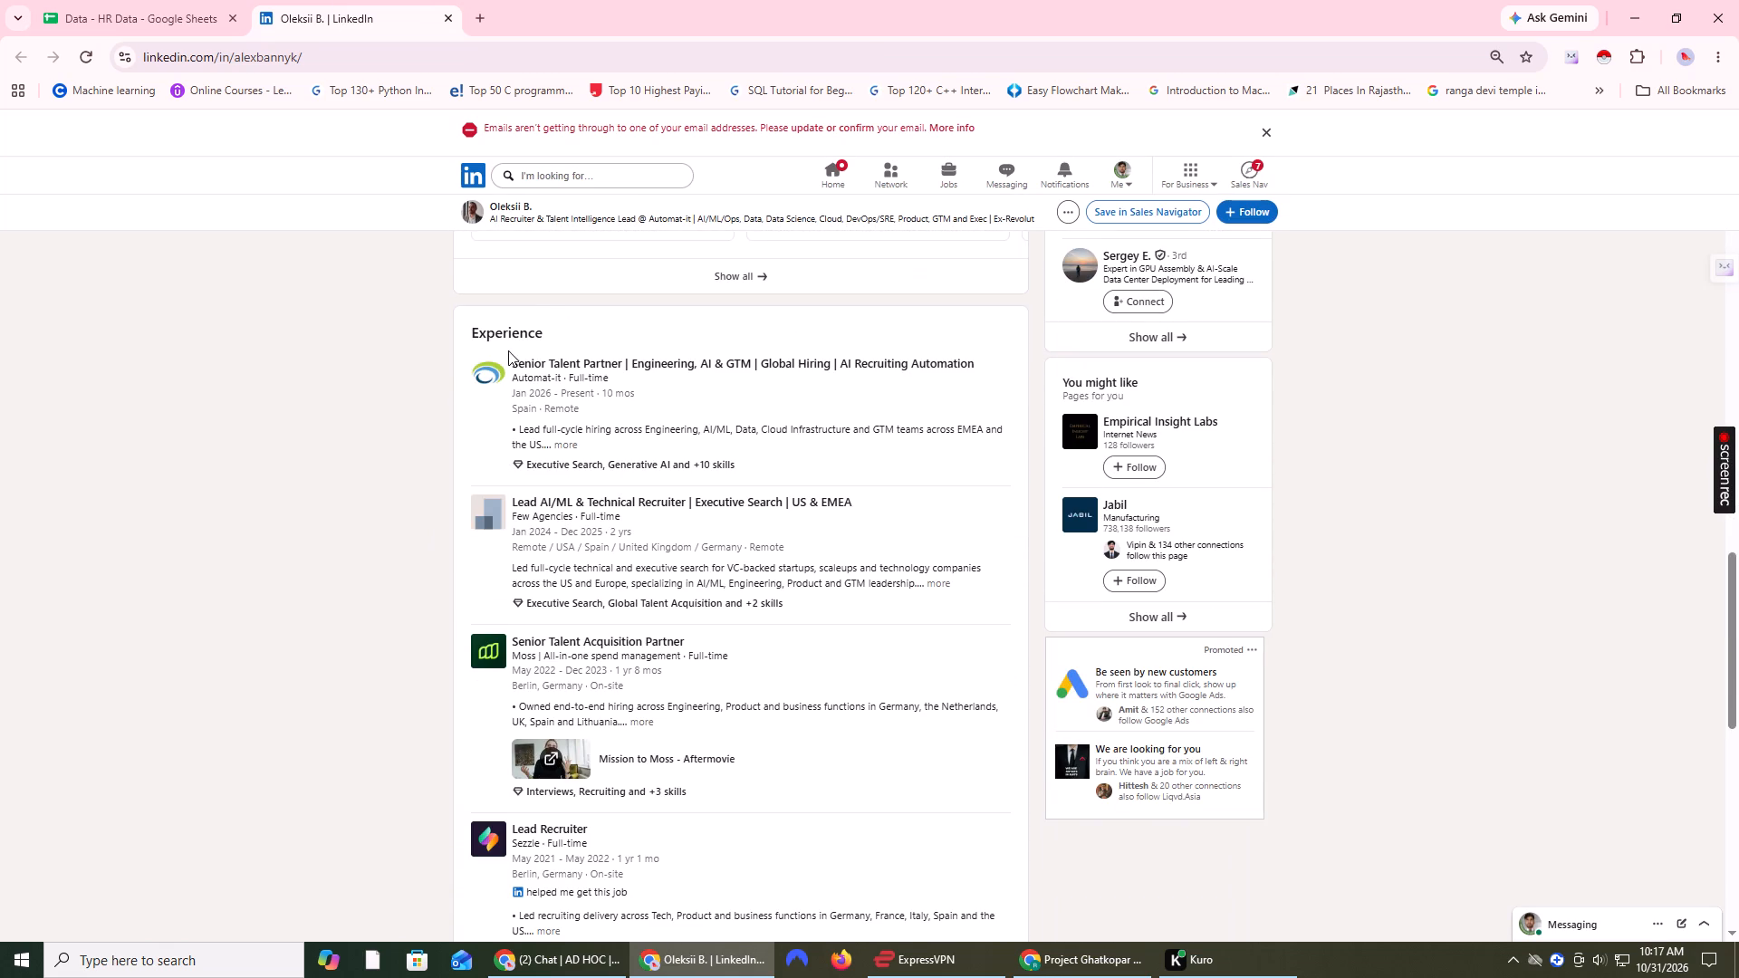
{"action": "left_click_drag", "start_coordinate": [504, 360], "coordinate": [567, 363]}
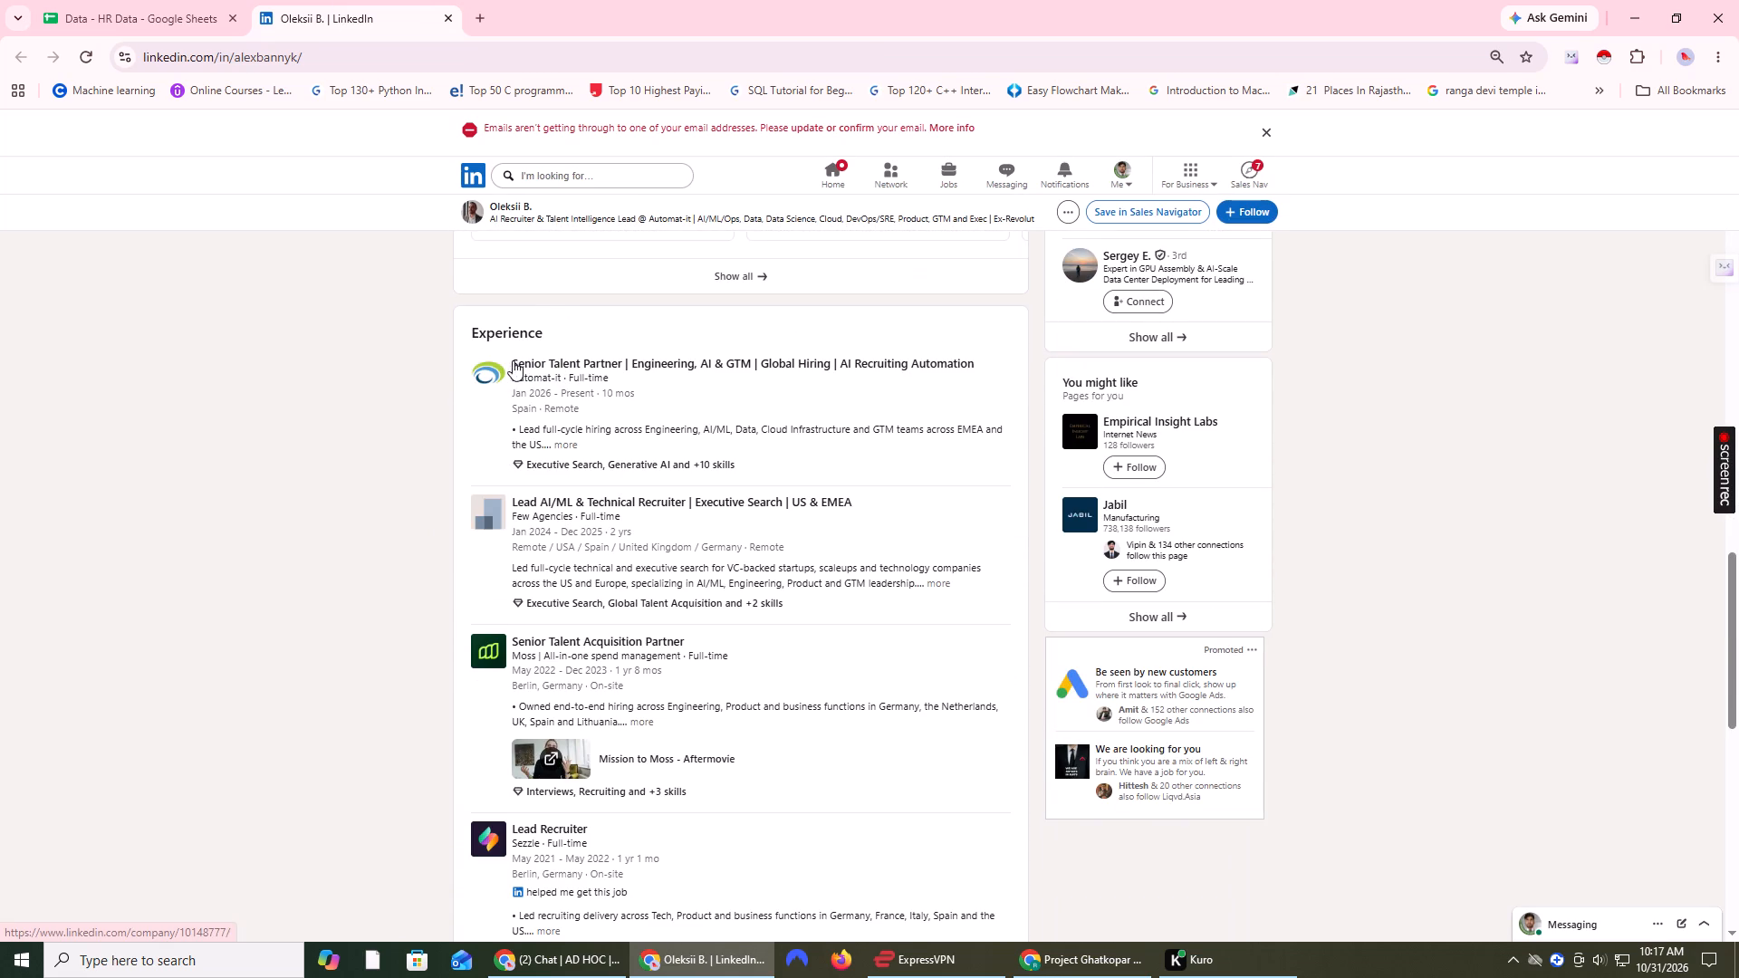
{"action": "left_click_drag", "start_coordinate": [505, 360], "coordinate": [620, 364]}
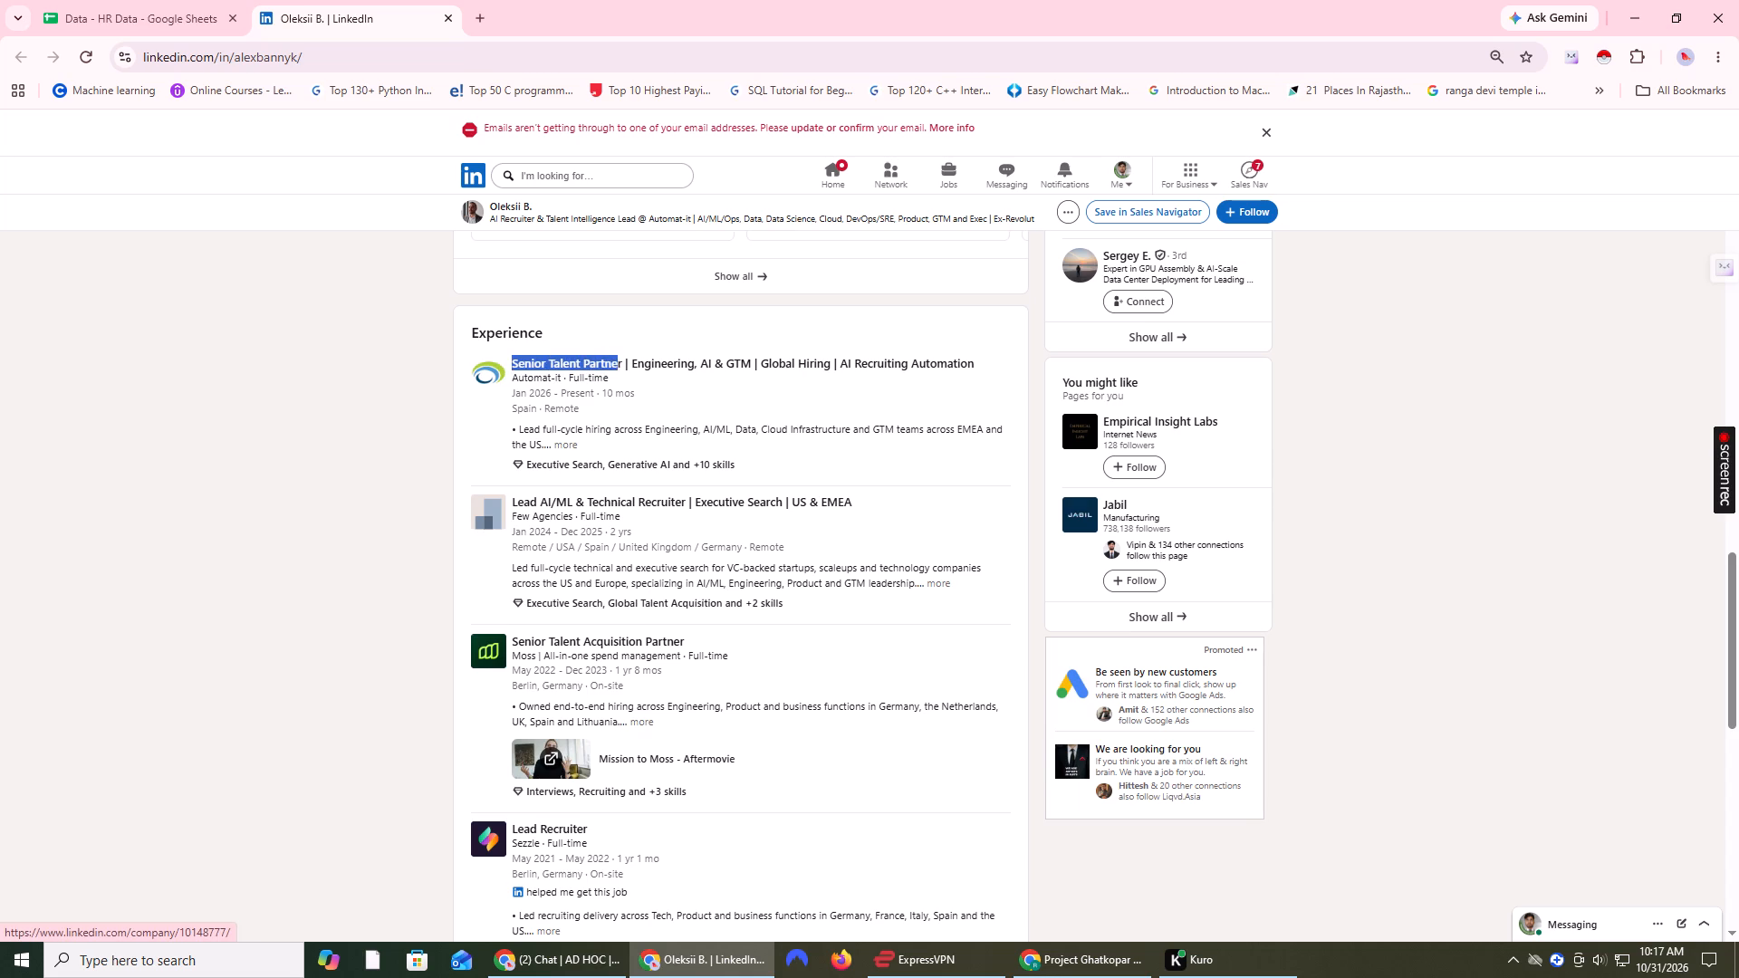
{"action": "left_click_drag", "start_coordinate": [620, 364], "coordinate": [622, 364]}
{"action": "key", "text": "ctrl+c"}
{"action": "left_click", "coordinate": [192, 0]}
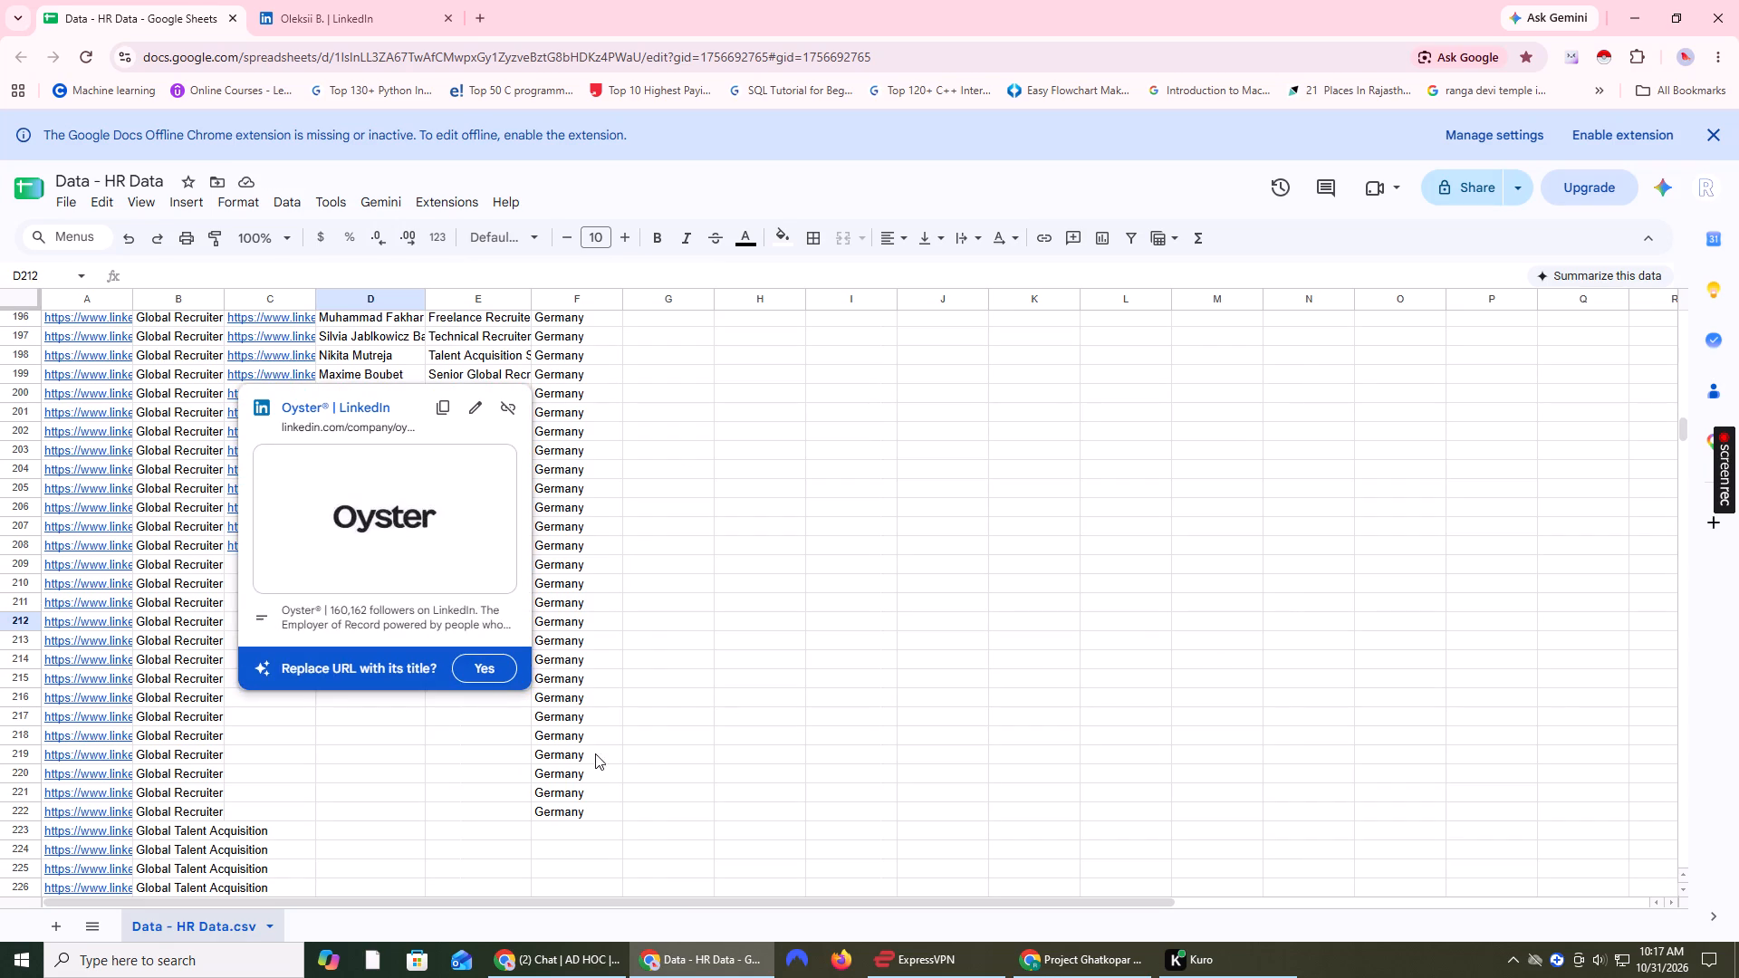
{"action": "left_click", "coordinate": [595, 753]}
{"action": "double_click", "coordinate": [468, 570]}
{"action": "key", "text": "ctrl+v"}
{"action": "left_click", "coordinate": [413, 617]}
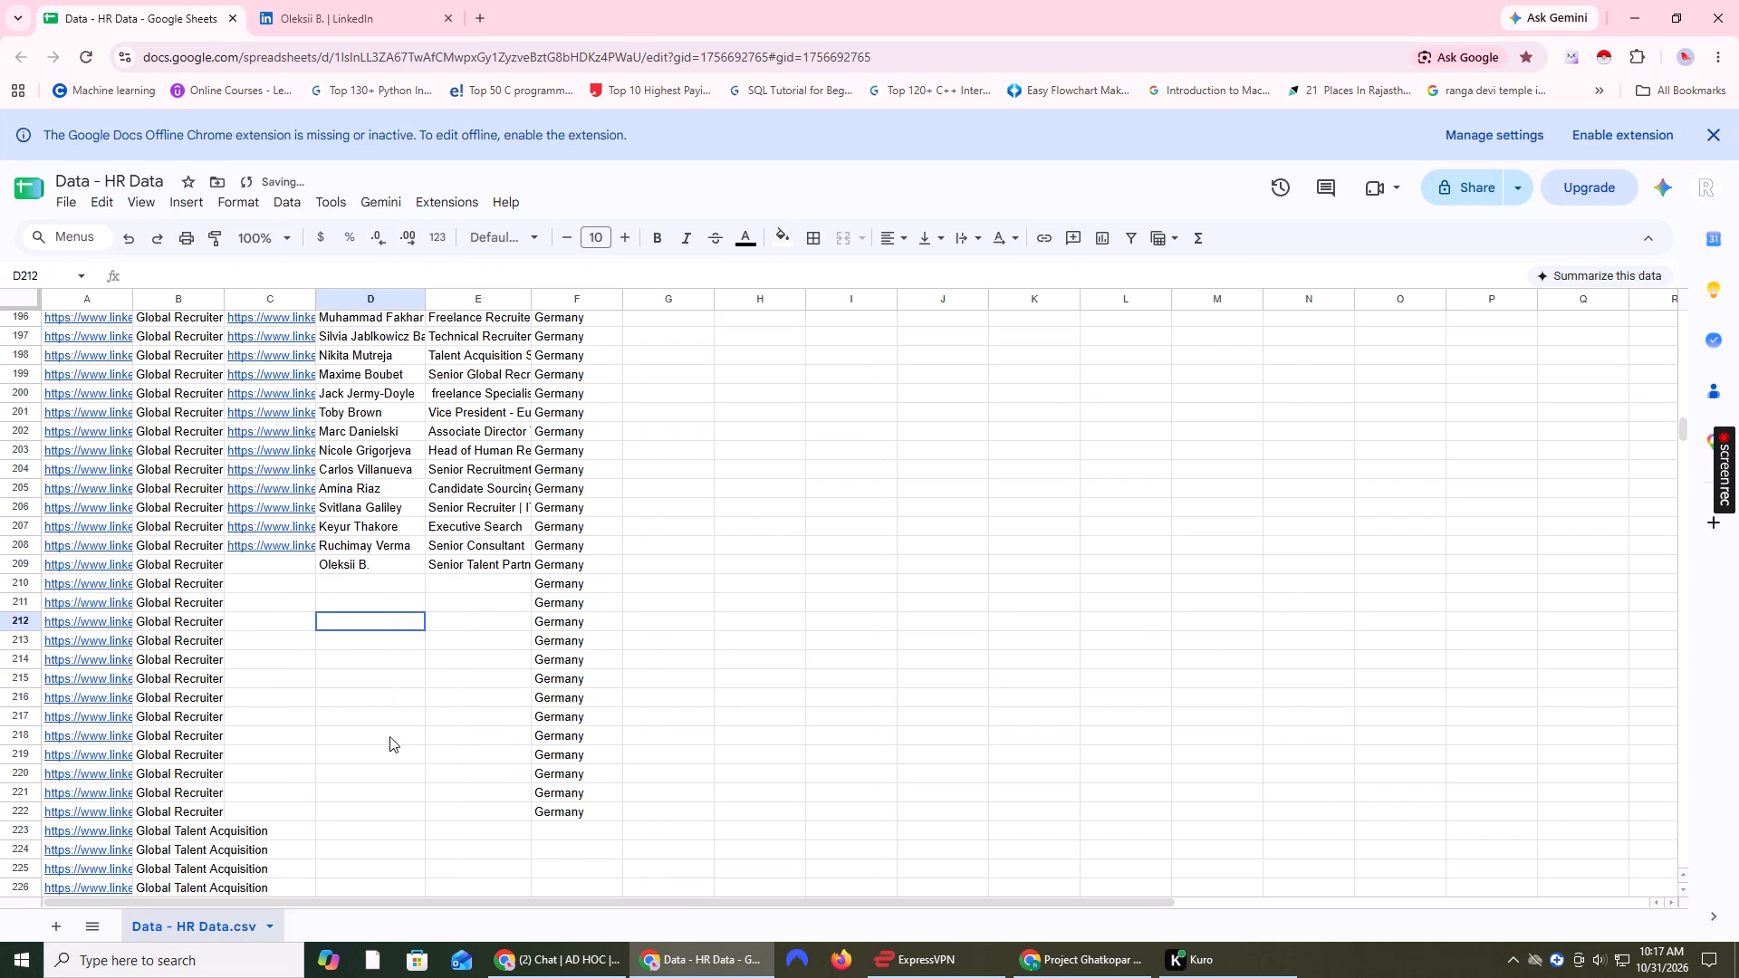
Open the Automat-it company page from the row 209 profile's Experience section and copy its URL into C209.
{"action": "left_click", "coordinate": [403, 0]}
{"action": "left_click", "coordinate": [483, 364], "text": "ctrl"}
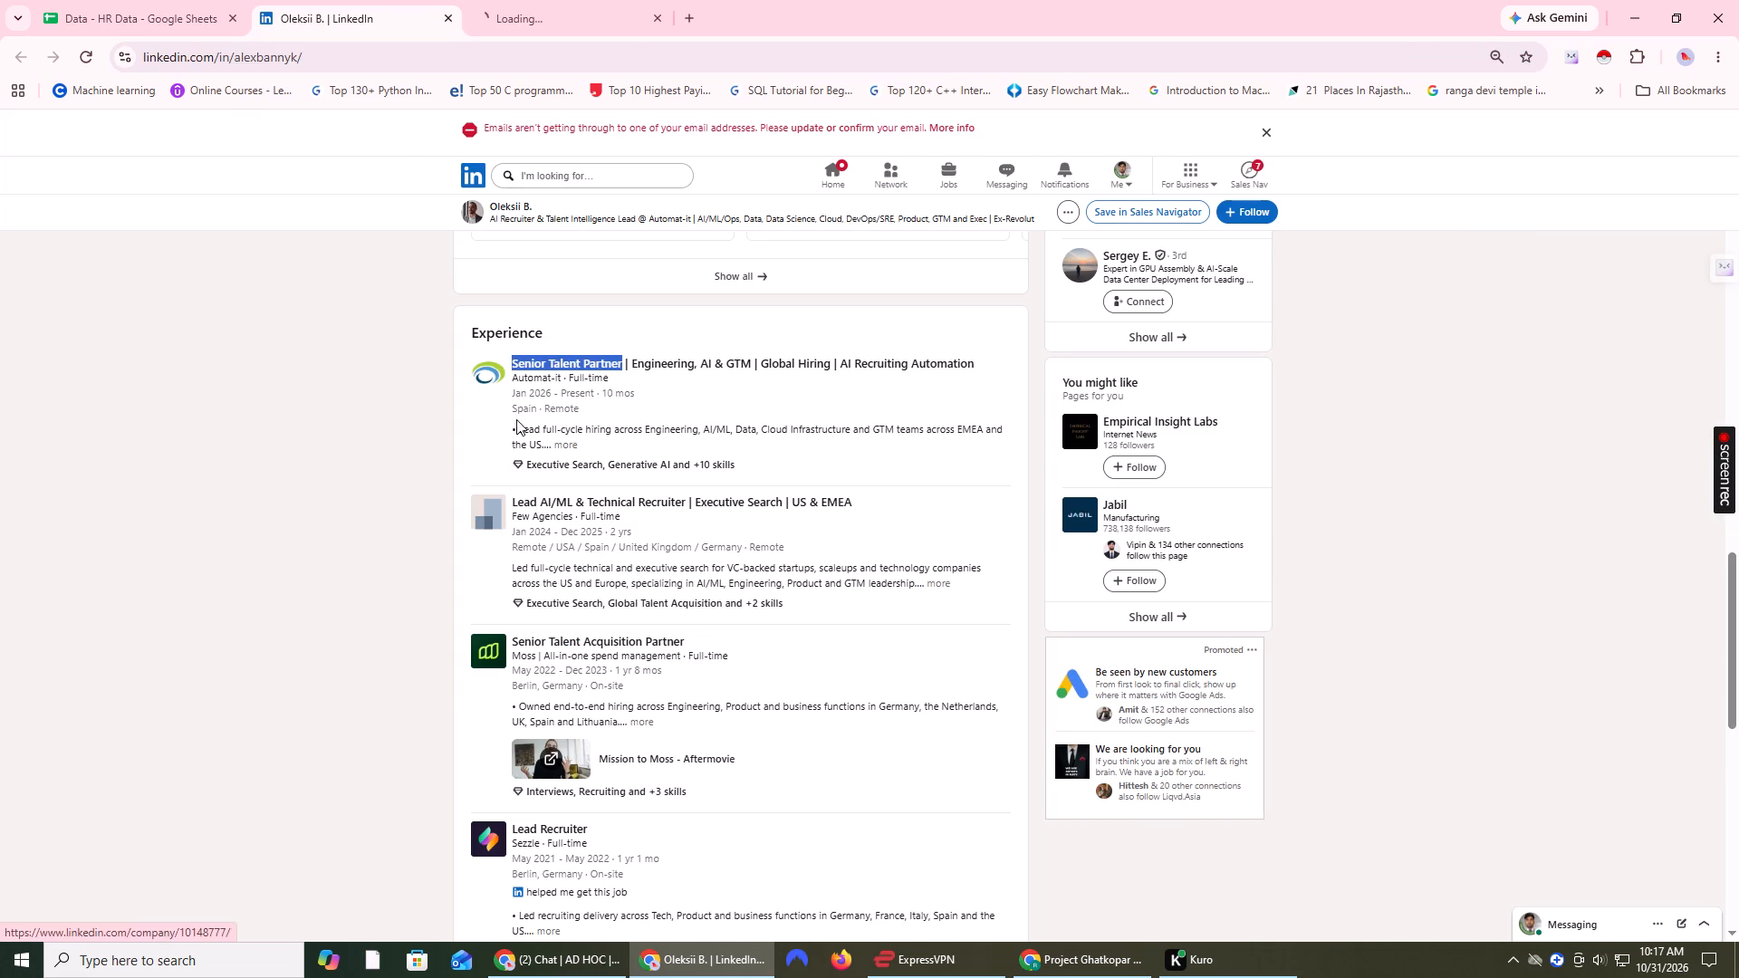
{"action": "left_click", "coordinate": [457, 0]}
{"action": "left_click", "coordinate": [552, 0]}
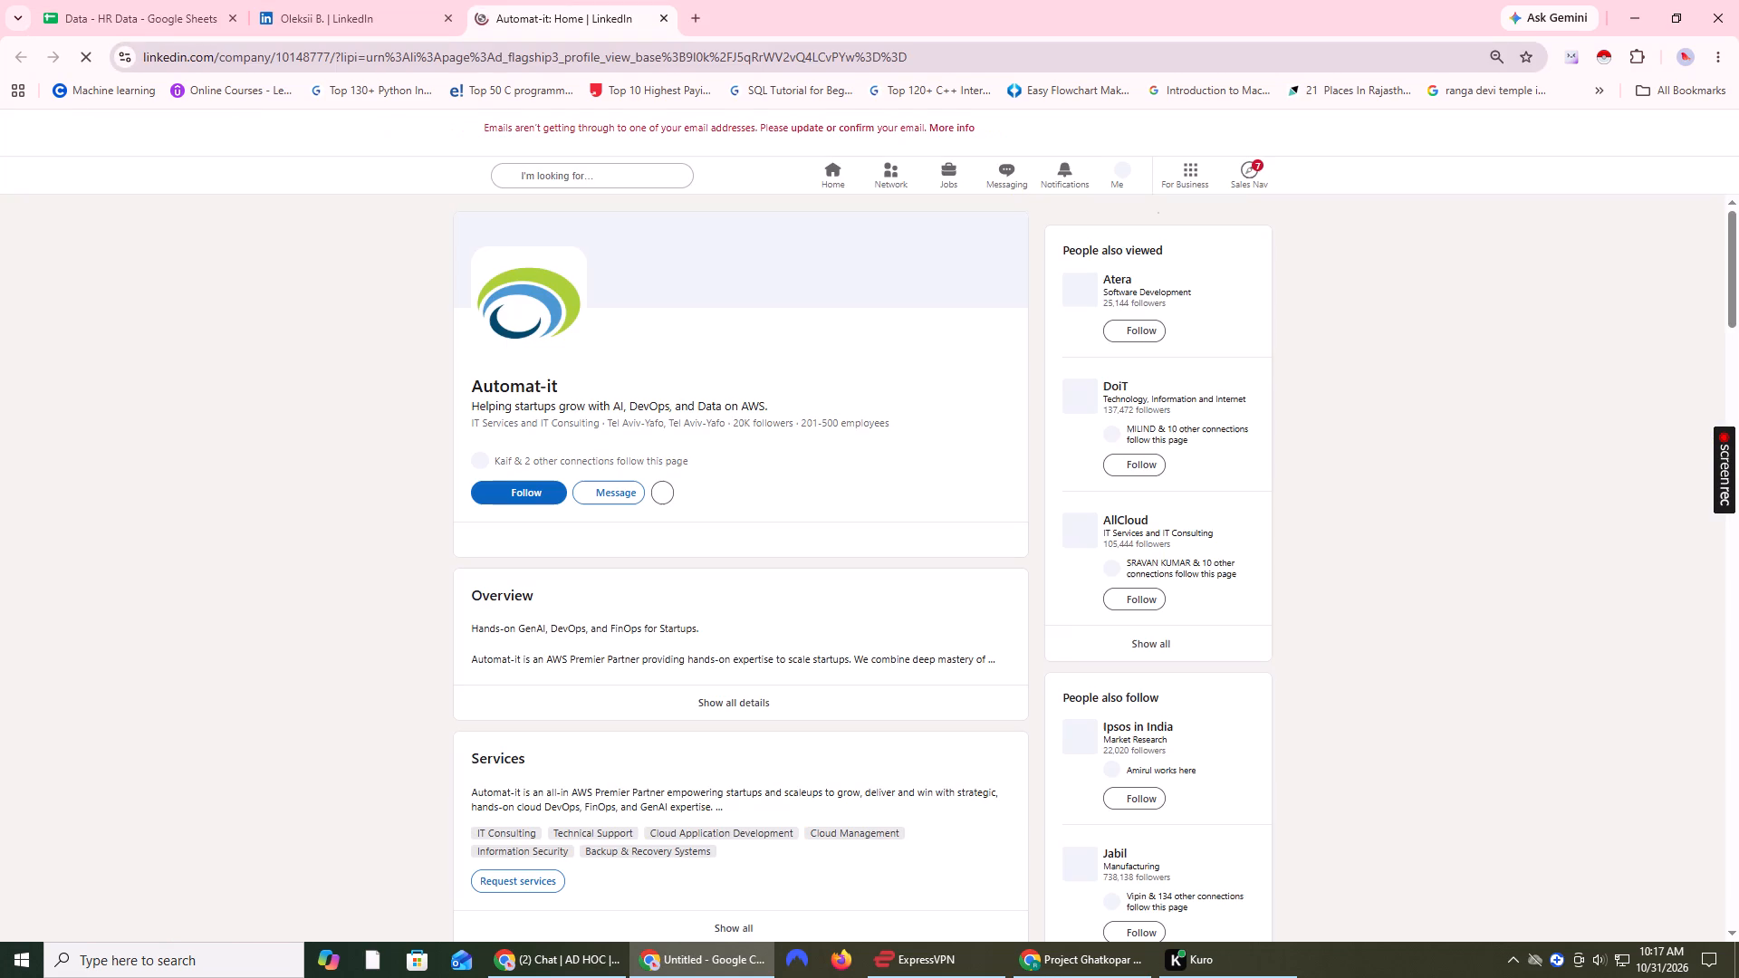
{"action": "left_click", "coordinate": [293, 470]}
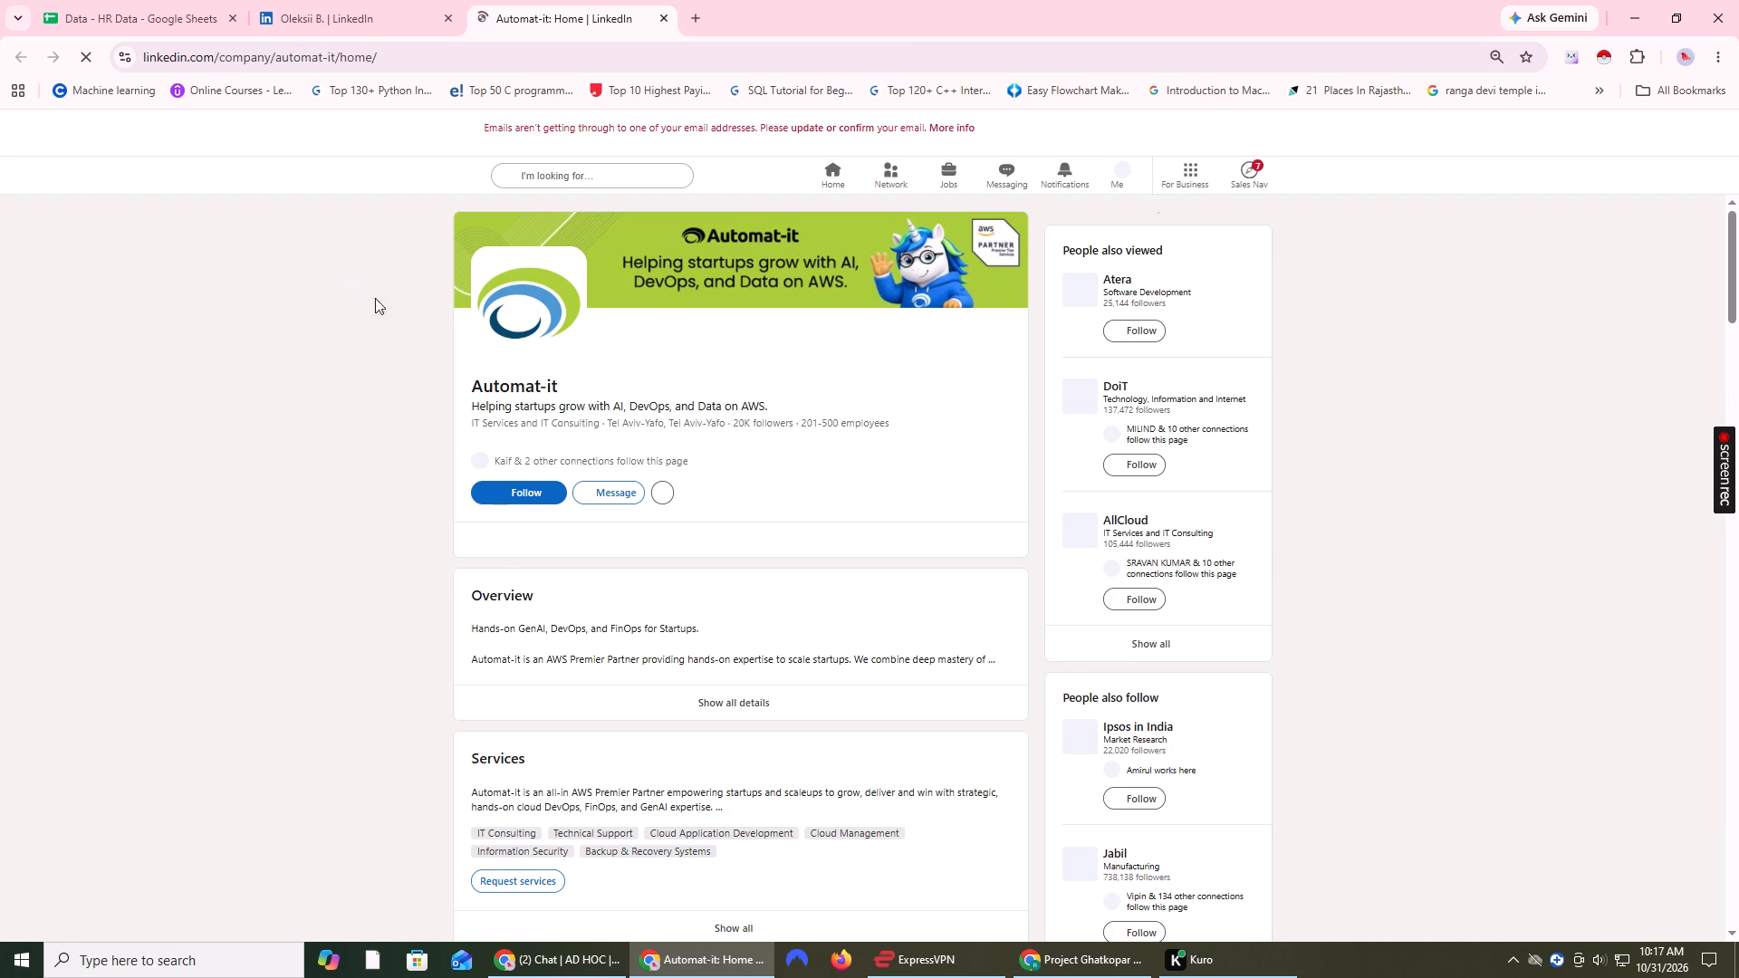
{"action": "left_click", "coordinate": [418, 46]}
{"action": "key", "text": "ctrl+c"}
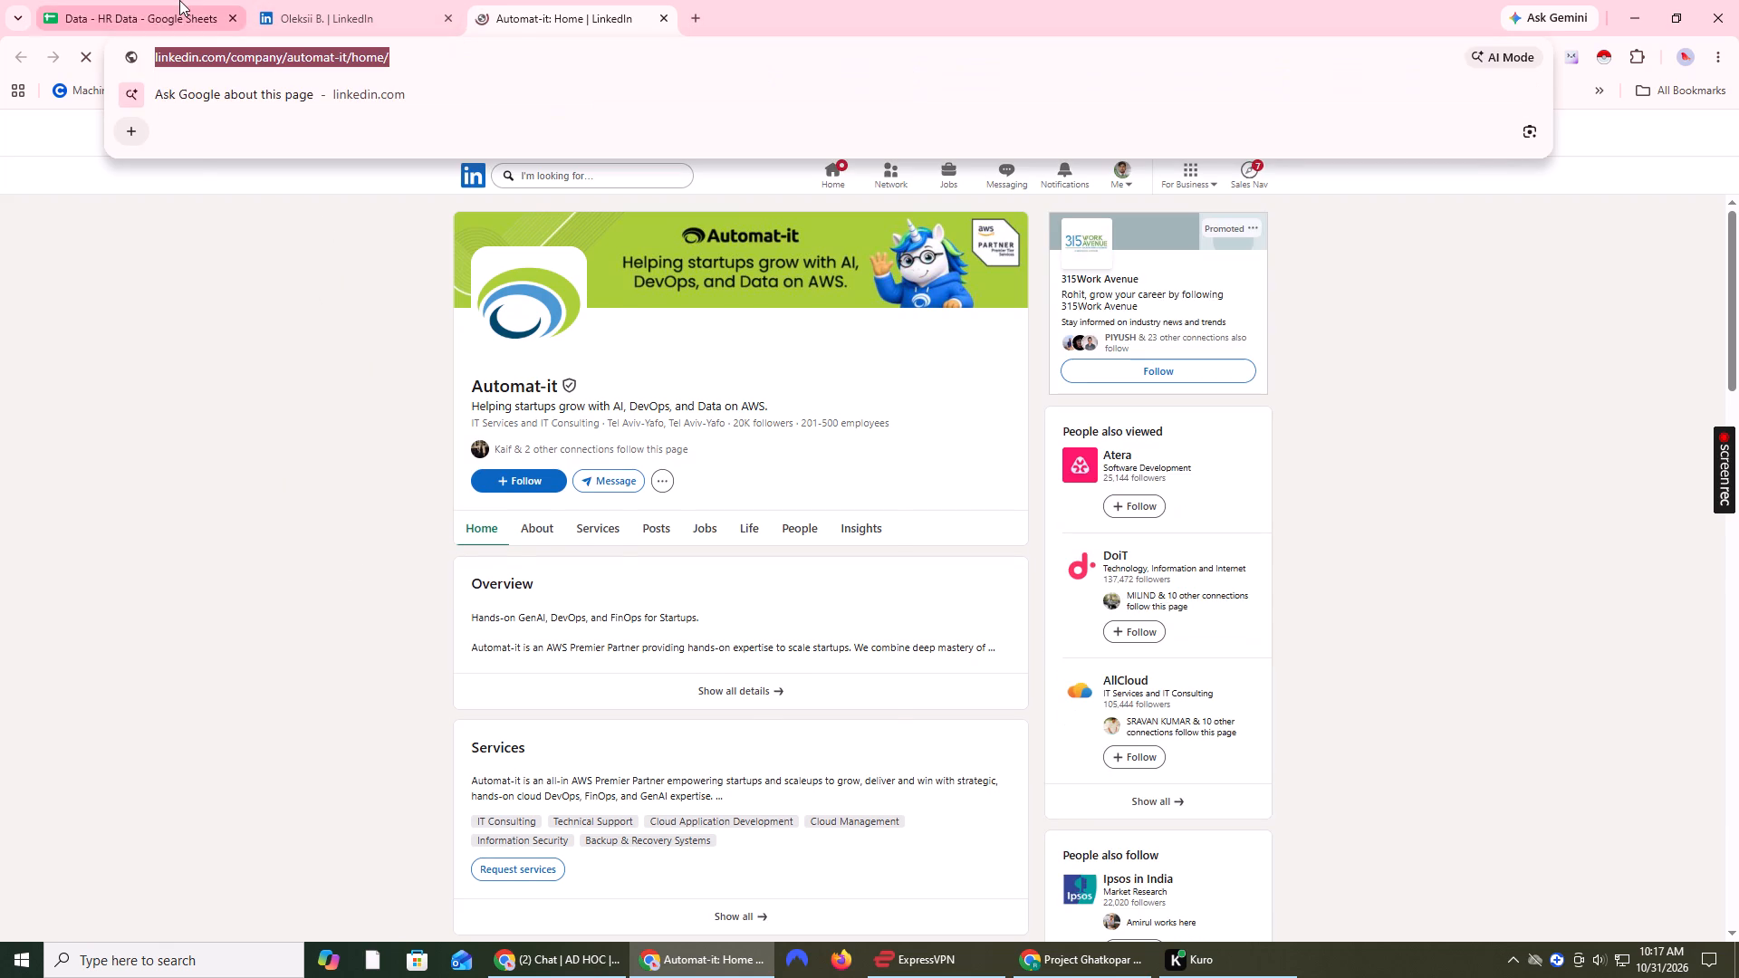
{"action": "left_click", "coordinate": [179, 0]}
{"action": "double_click", "coordinate": [284, 569]}
{"action": "key", "text": "ctrl+v"}
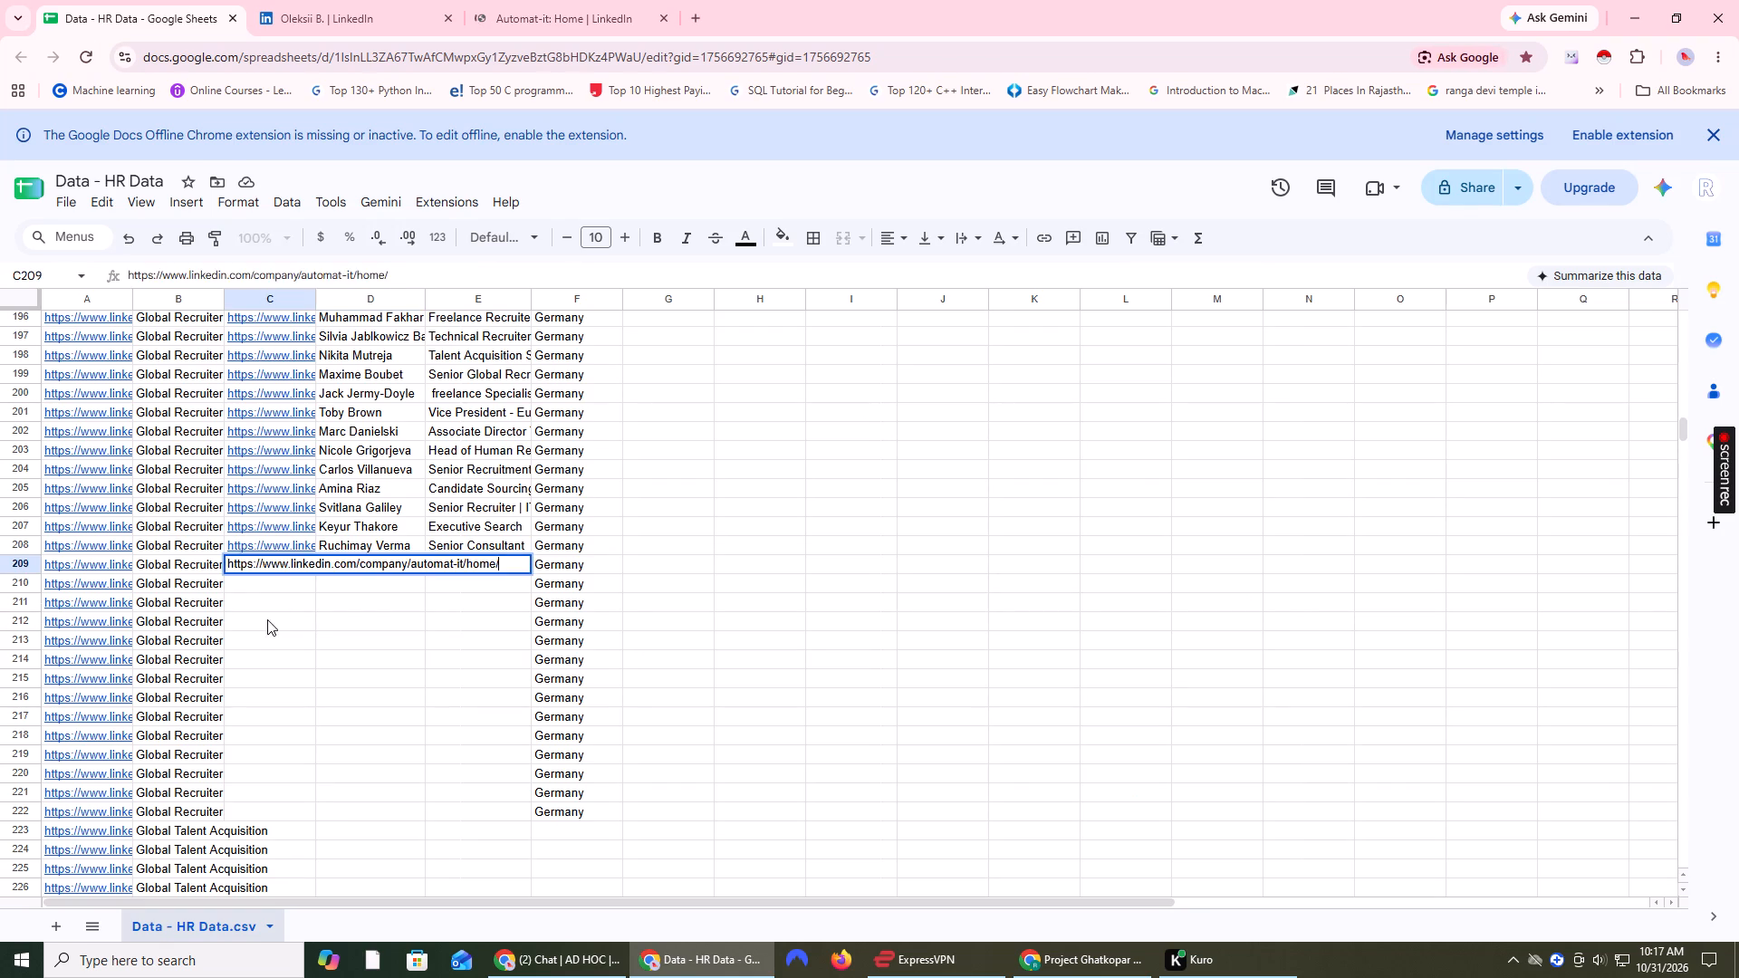
{"action": "left_click", "coordinate": [267, 619]}
Open the LinkedIn profile linked in A210 and close the row 209 profile and Automat-it pages.
{"action": "left_click", "coordinate": [90, 588]}
{"action": "left_click", "coordinate": [109, 615]}
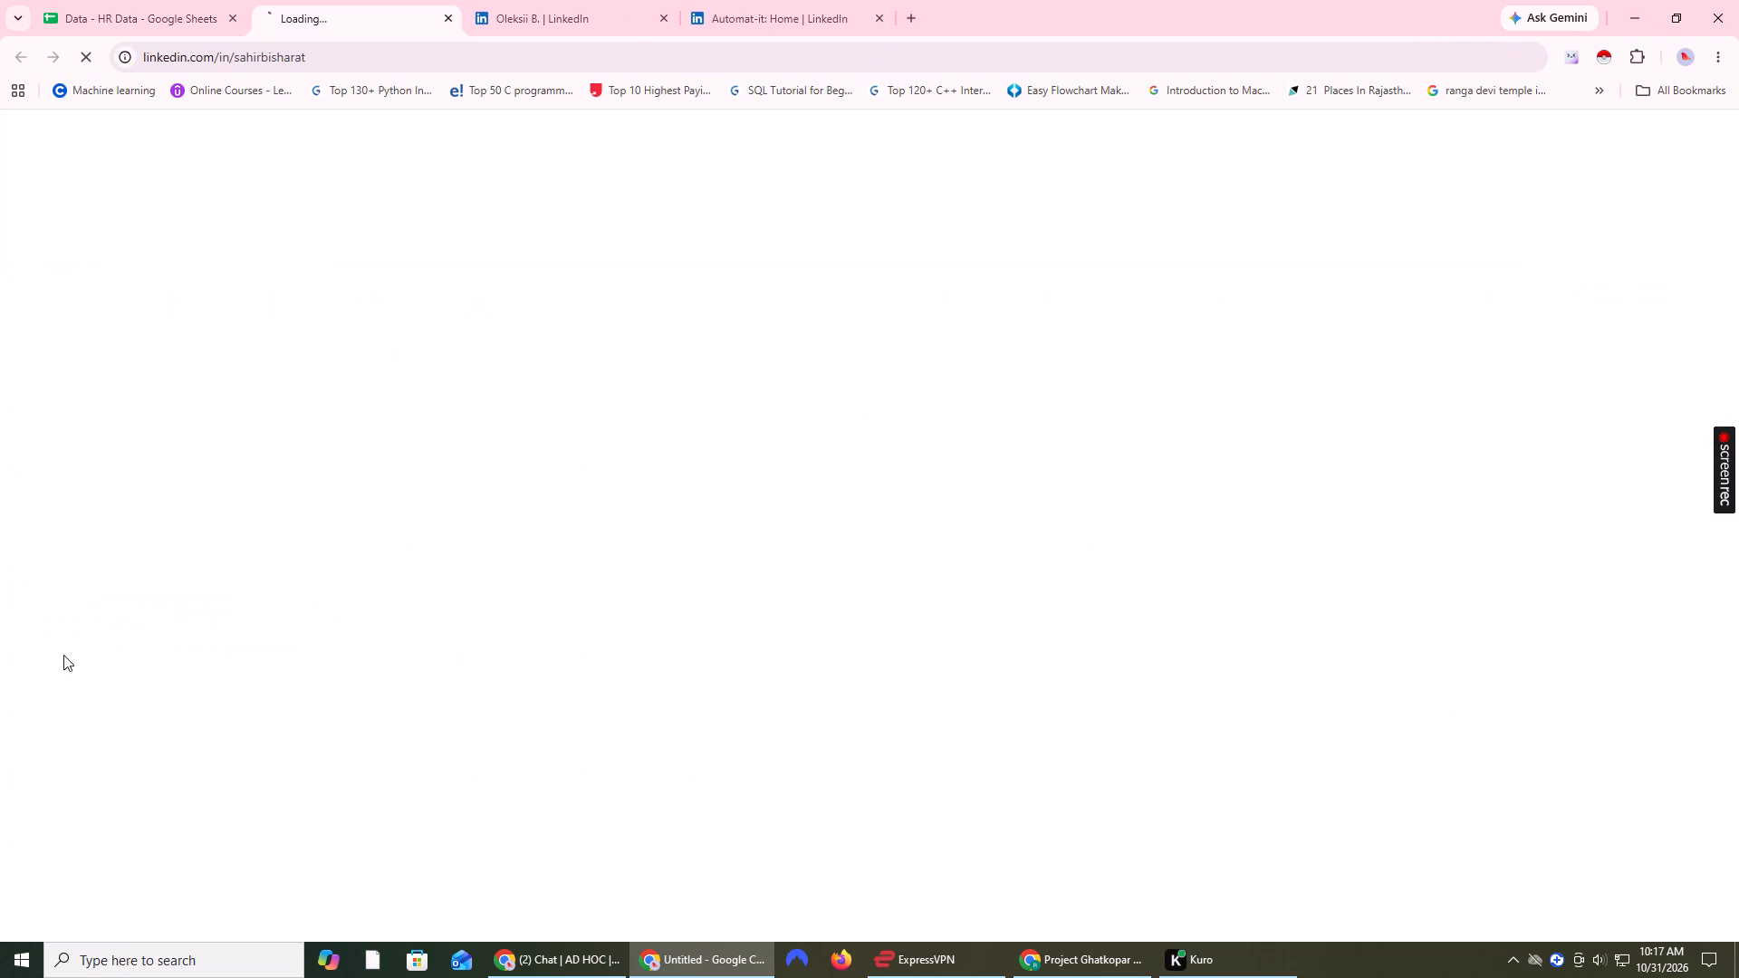
{"action": "left_click", "coordinate": [665, 14]}
{"action": "left_click", "coordinate": [663, 17]}
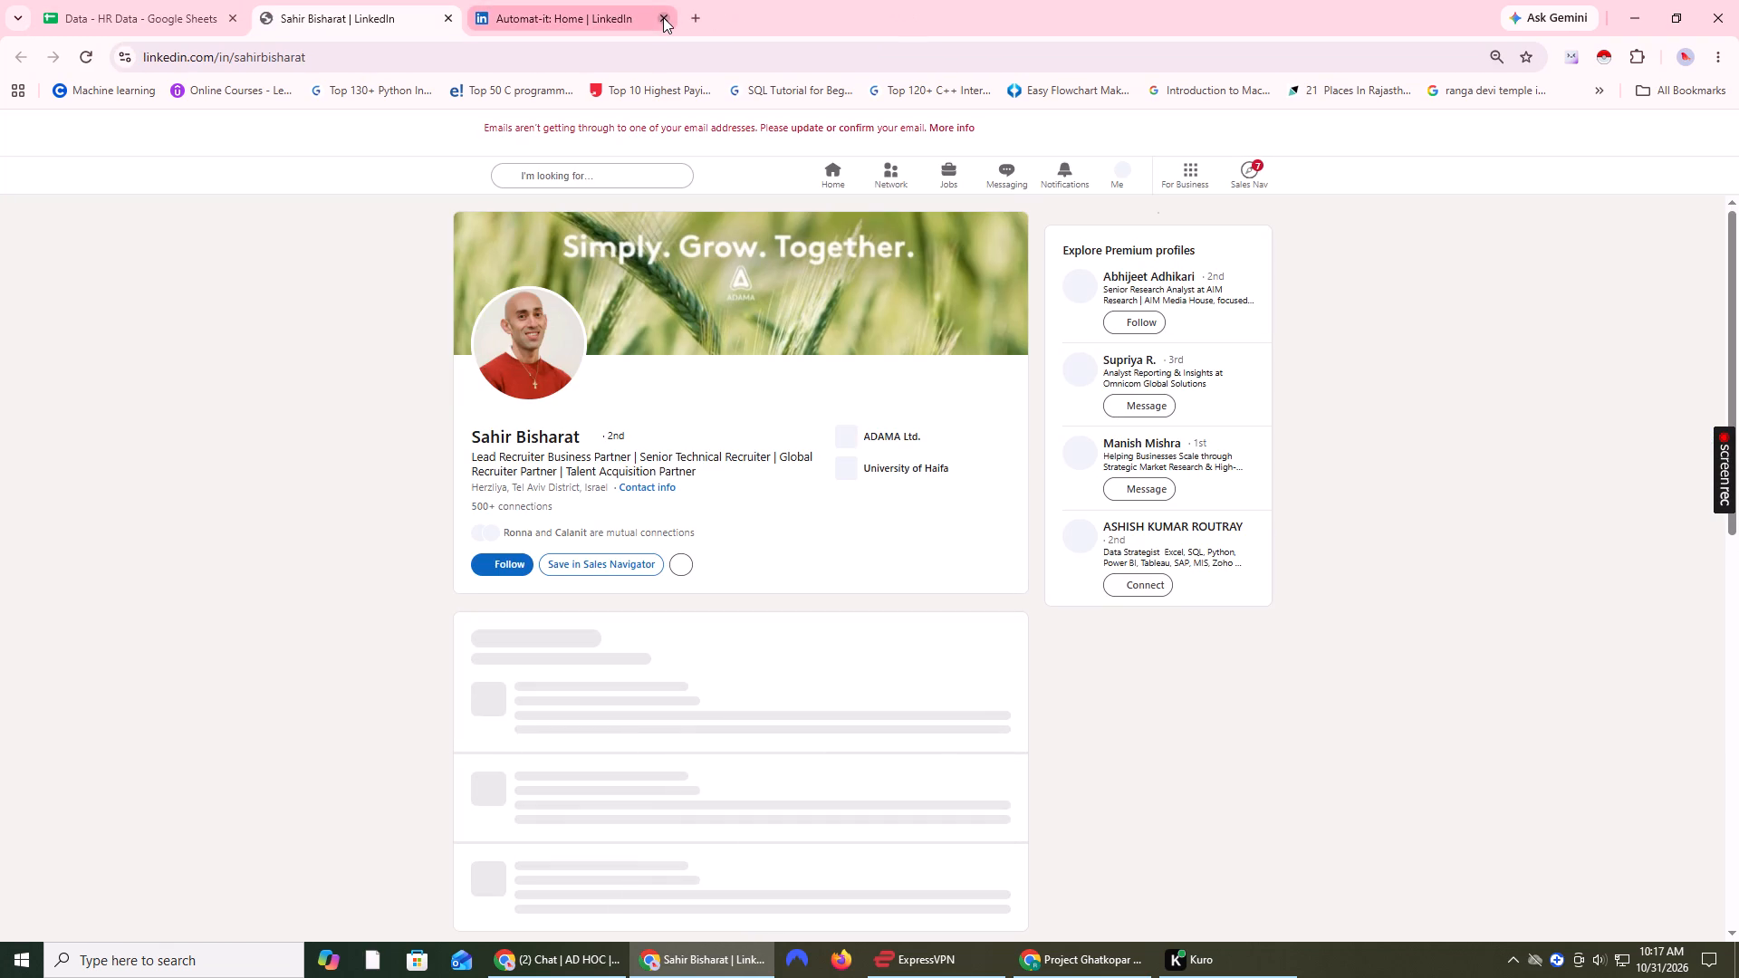
Copy the row 210 profile owner's name into D210.
{"action": "left_click_drag", "start_coordinate": [462, 432], "coordinate": [583, 432]}
{"action": "key", "text": "ctrl+c"}
{"action": "left_click", "coordinate": [188, 0]}
{"action": "double_click", "coordinate": [370, 582]}
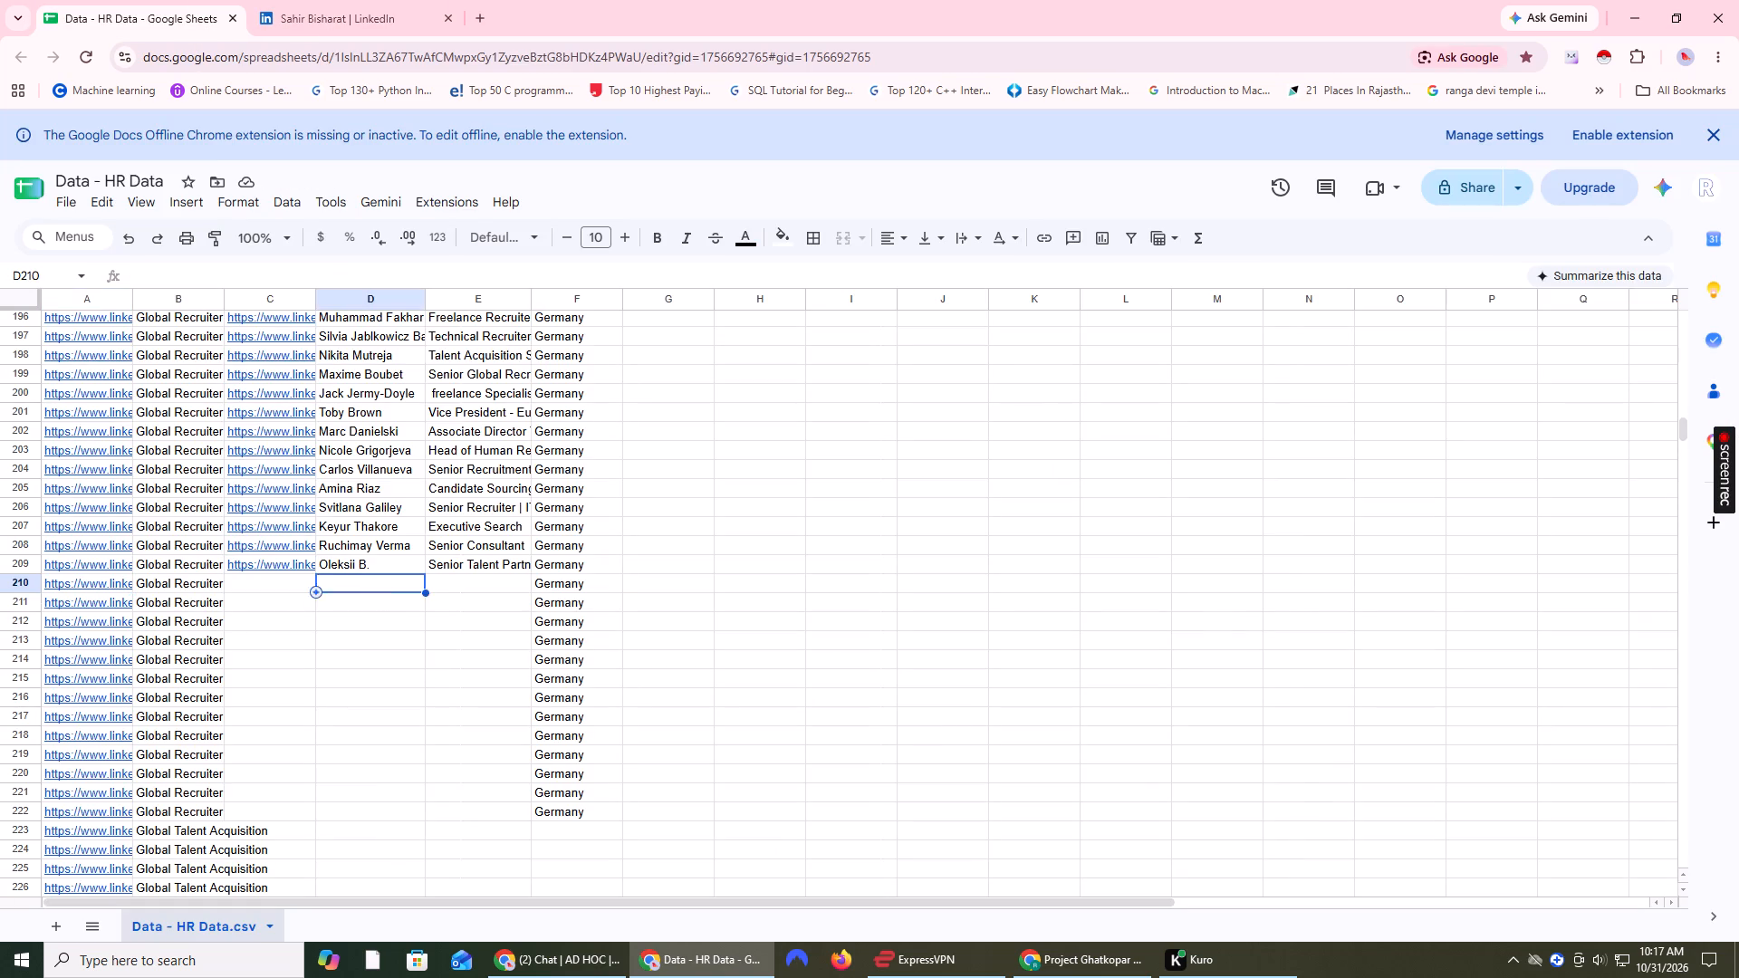
{"action": "key", "text": "ctrl+v"}
{"action": "left_click", "coordinate": [356, 626]}
Open the ADAMA Ltd. company page from the Experience section of the row 210 profile.
{"action": "left_click", "coordinate": [392, 0]}
{"action": "scroll", "coordinate": [600, 599], "scroll_direction": "down", "scroll_amount": 3}
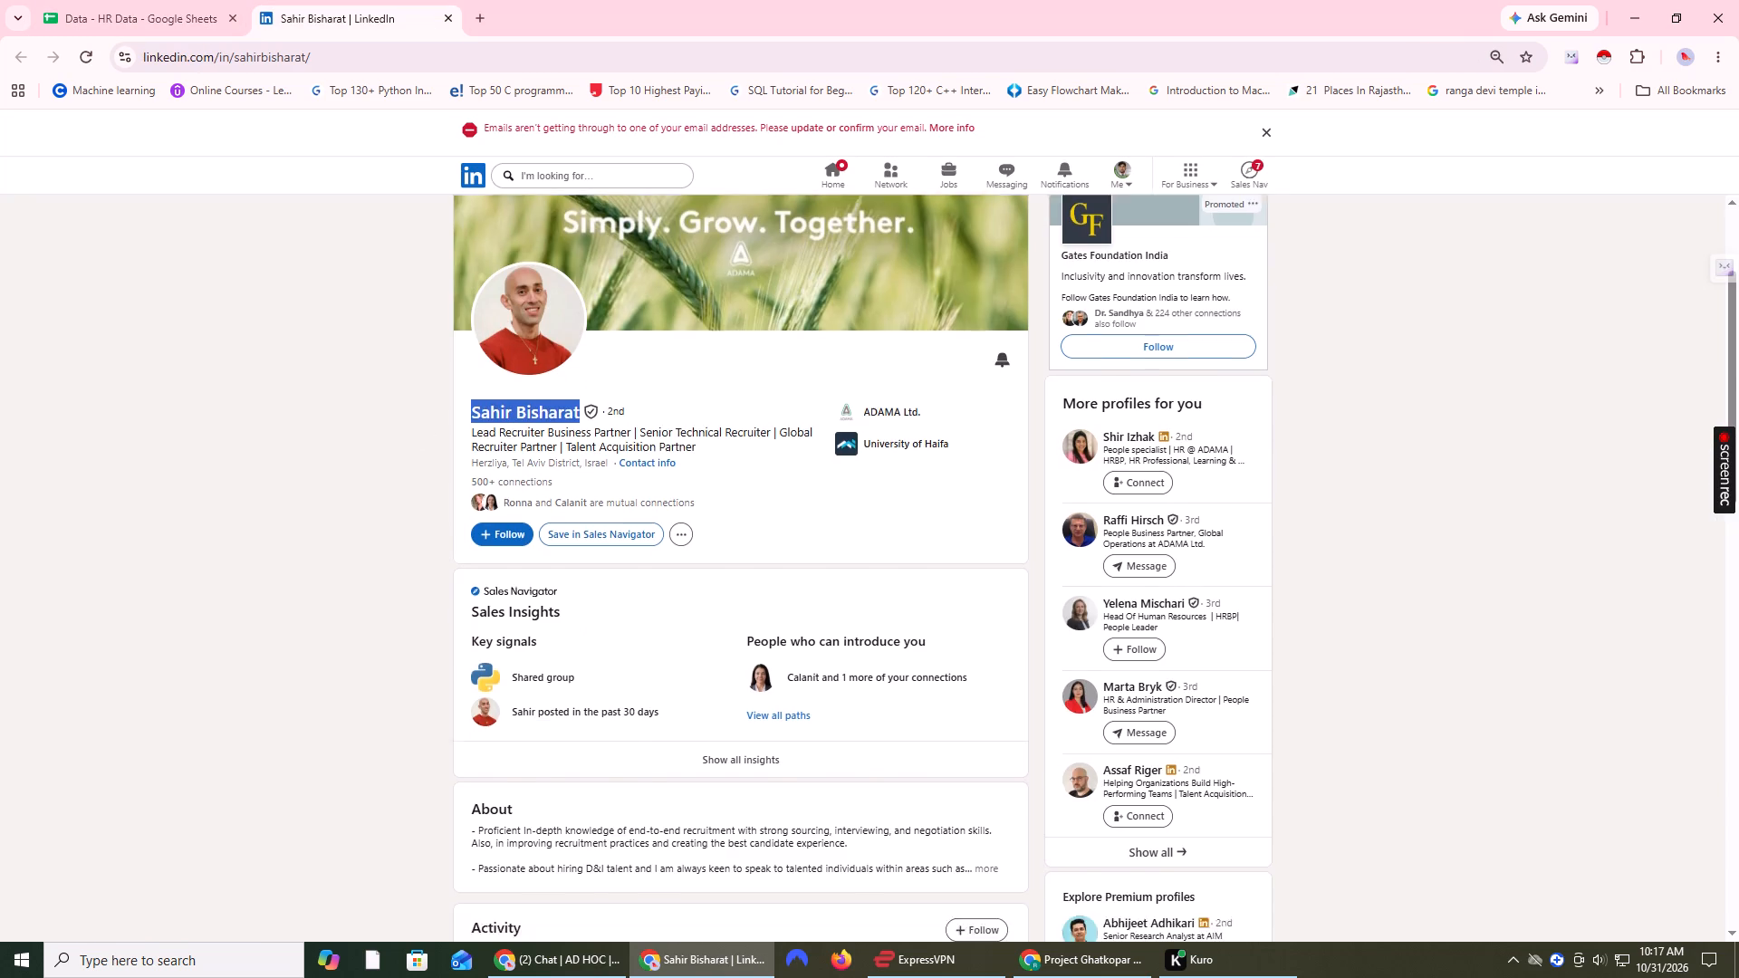
{"action": "scroll", "coordinate": [600, 591], "scroll_direction": "down", "scroll_amount": 9}
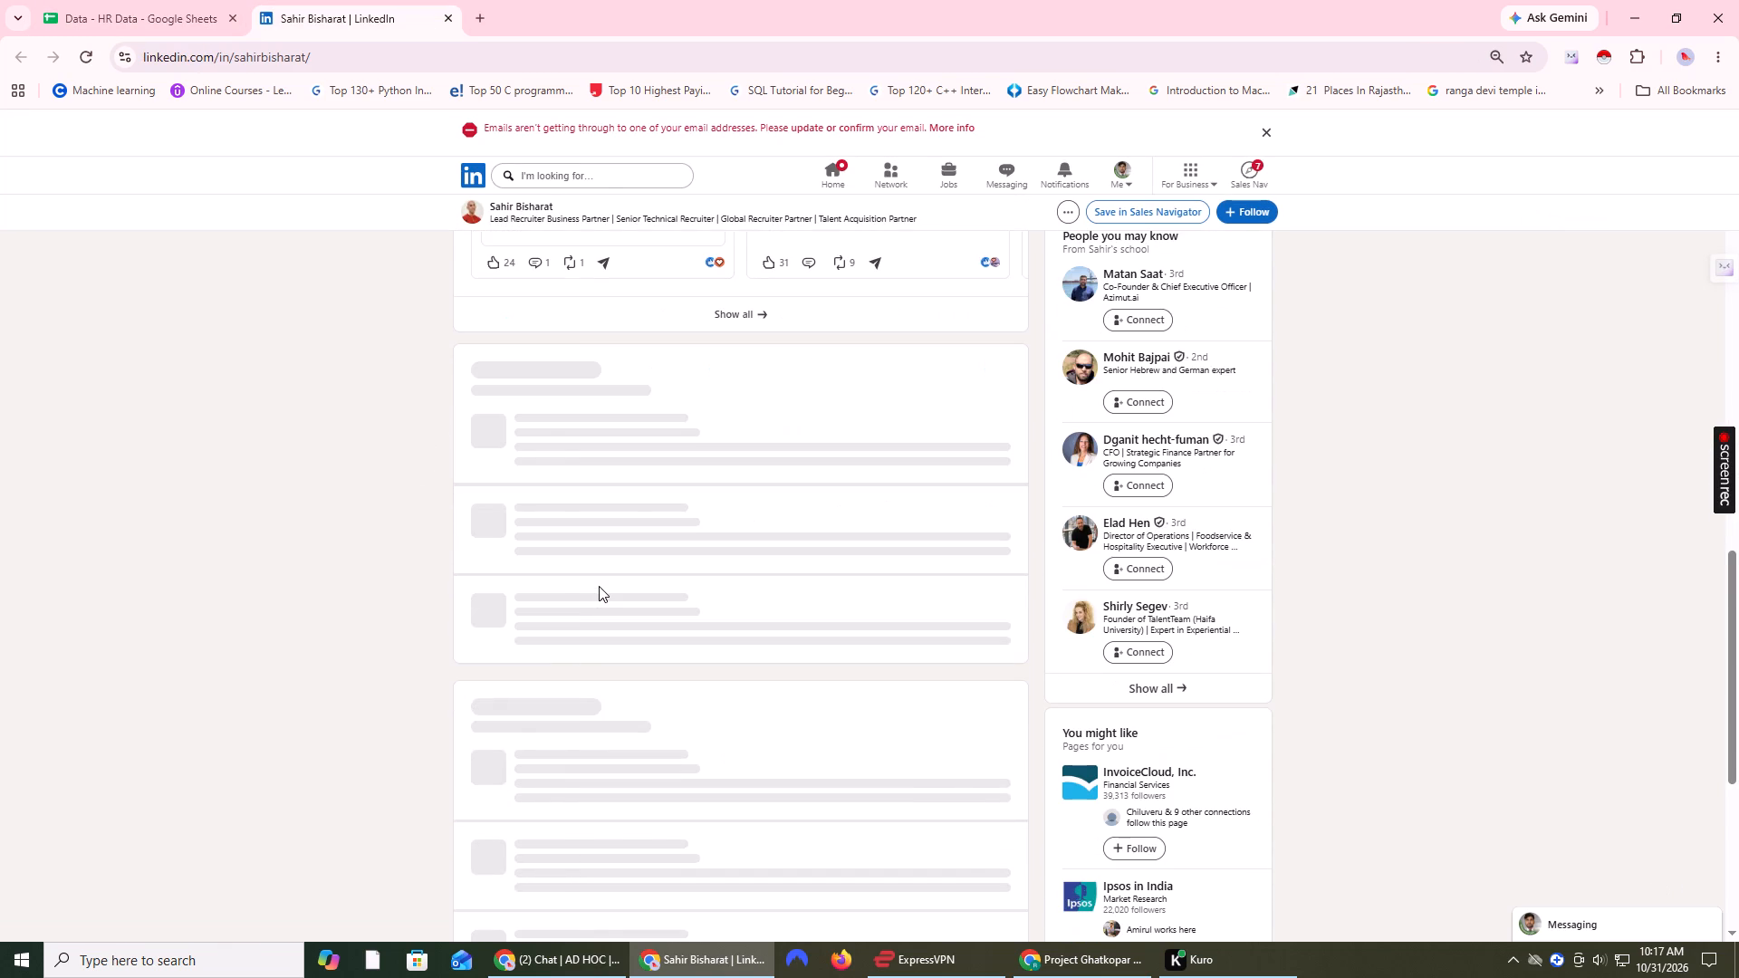
{"action": "left_click", "coordinate": [495, 404], "text": "ctrl"}
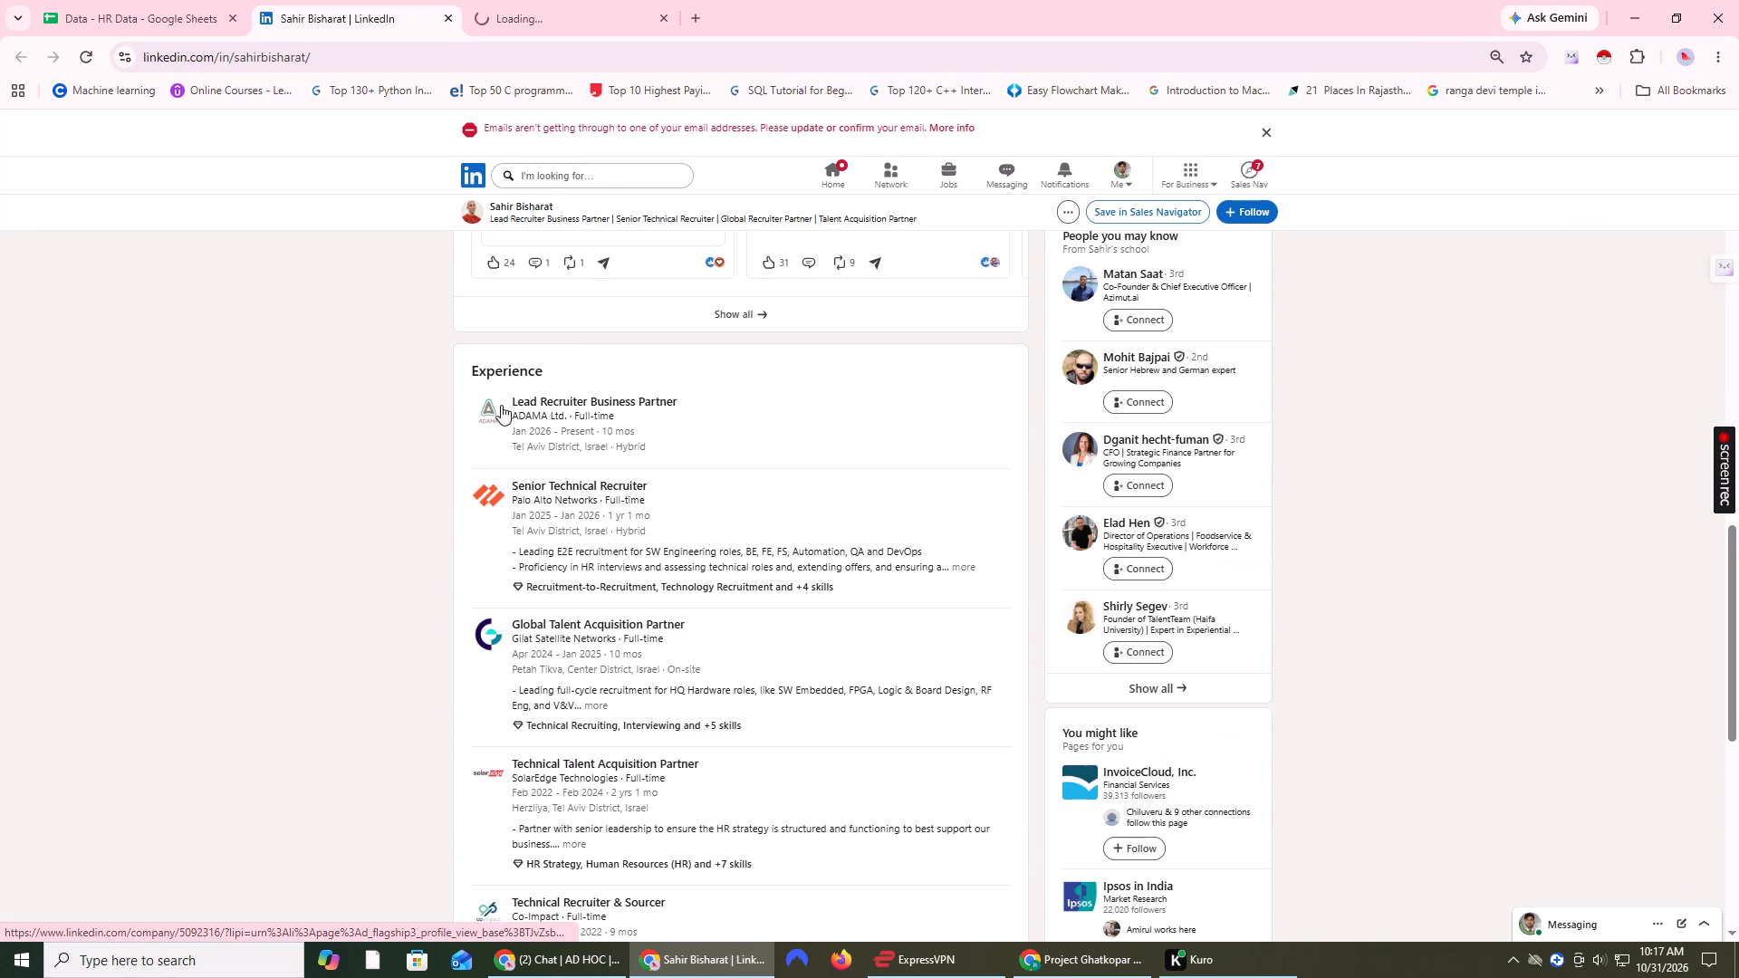
Copy the current title "Lead Recruiter Business Partner" from the row 210 profile's Experience section into E210.
{"action": "left_click_drag", "start_coordinate": [504, 398], "coordinate": [591, 403]}
{"action": "left_click_drag", "start_coordinate": [509, 398], "coordinate": [512, 398]}
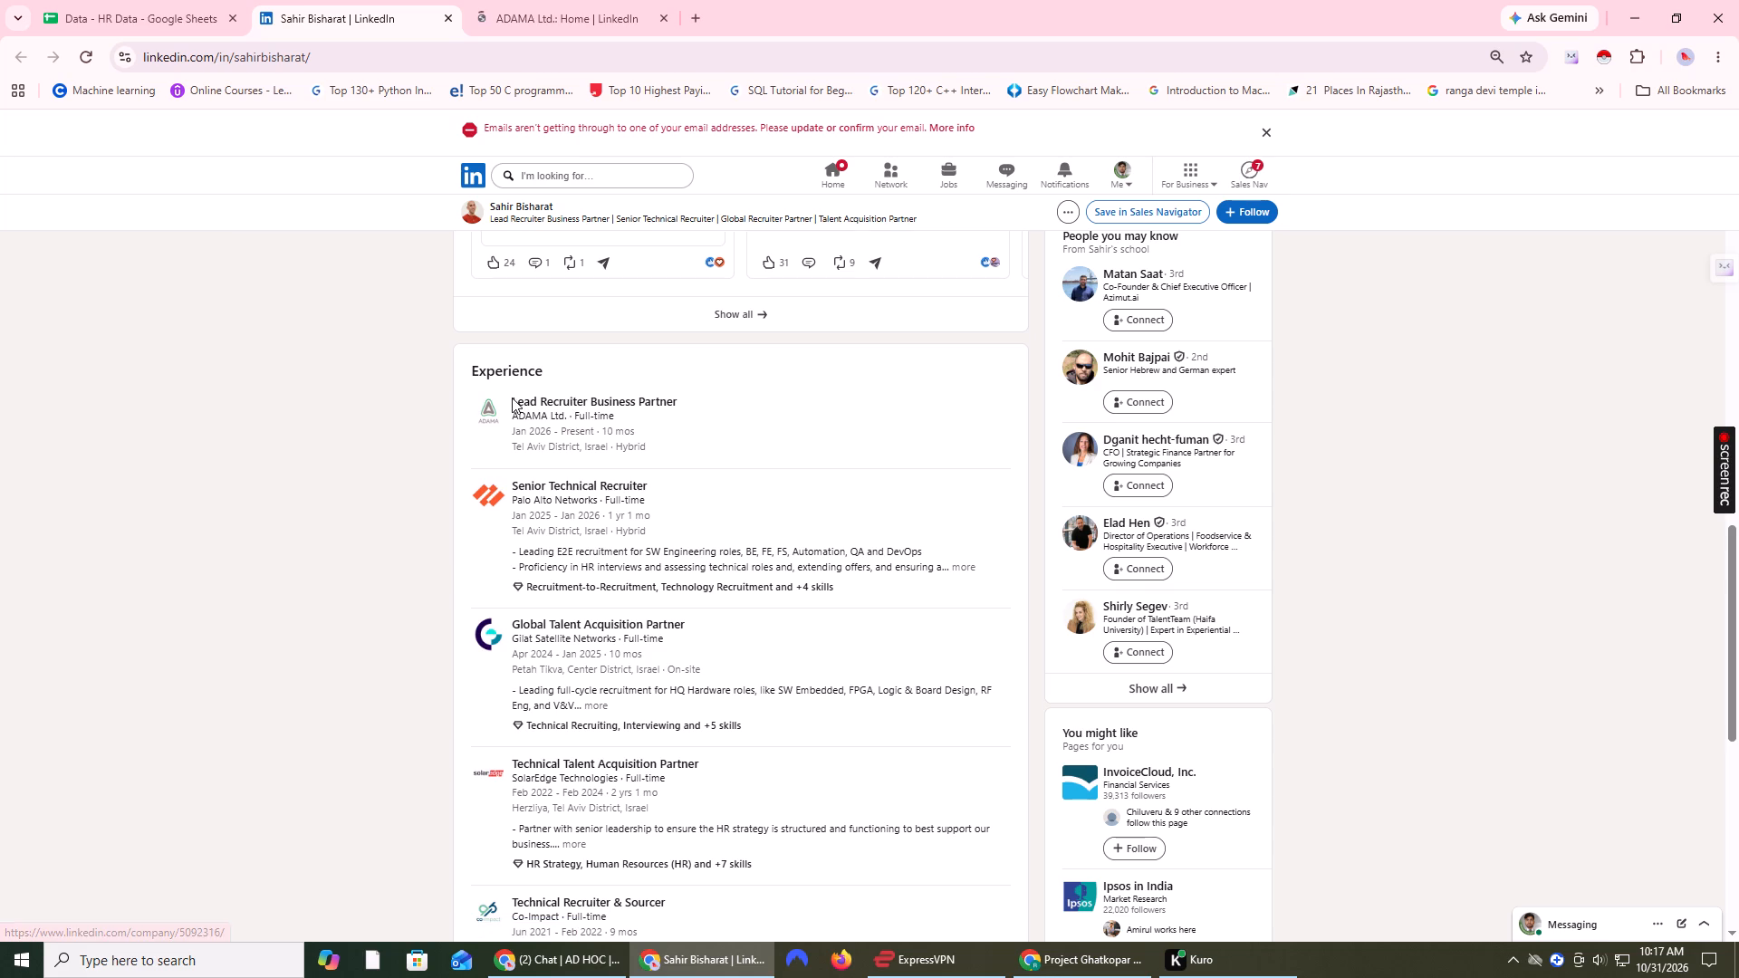
{"action": "left_click_drag", "start_coordinate": [512, 398], "coordinate": [680, 404]}
{"action": "key", "text": "ctrl+c"}
{"action": "left_click", "coordinate": [164, 0]}
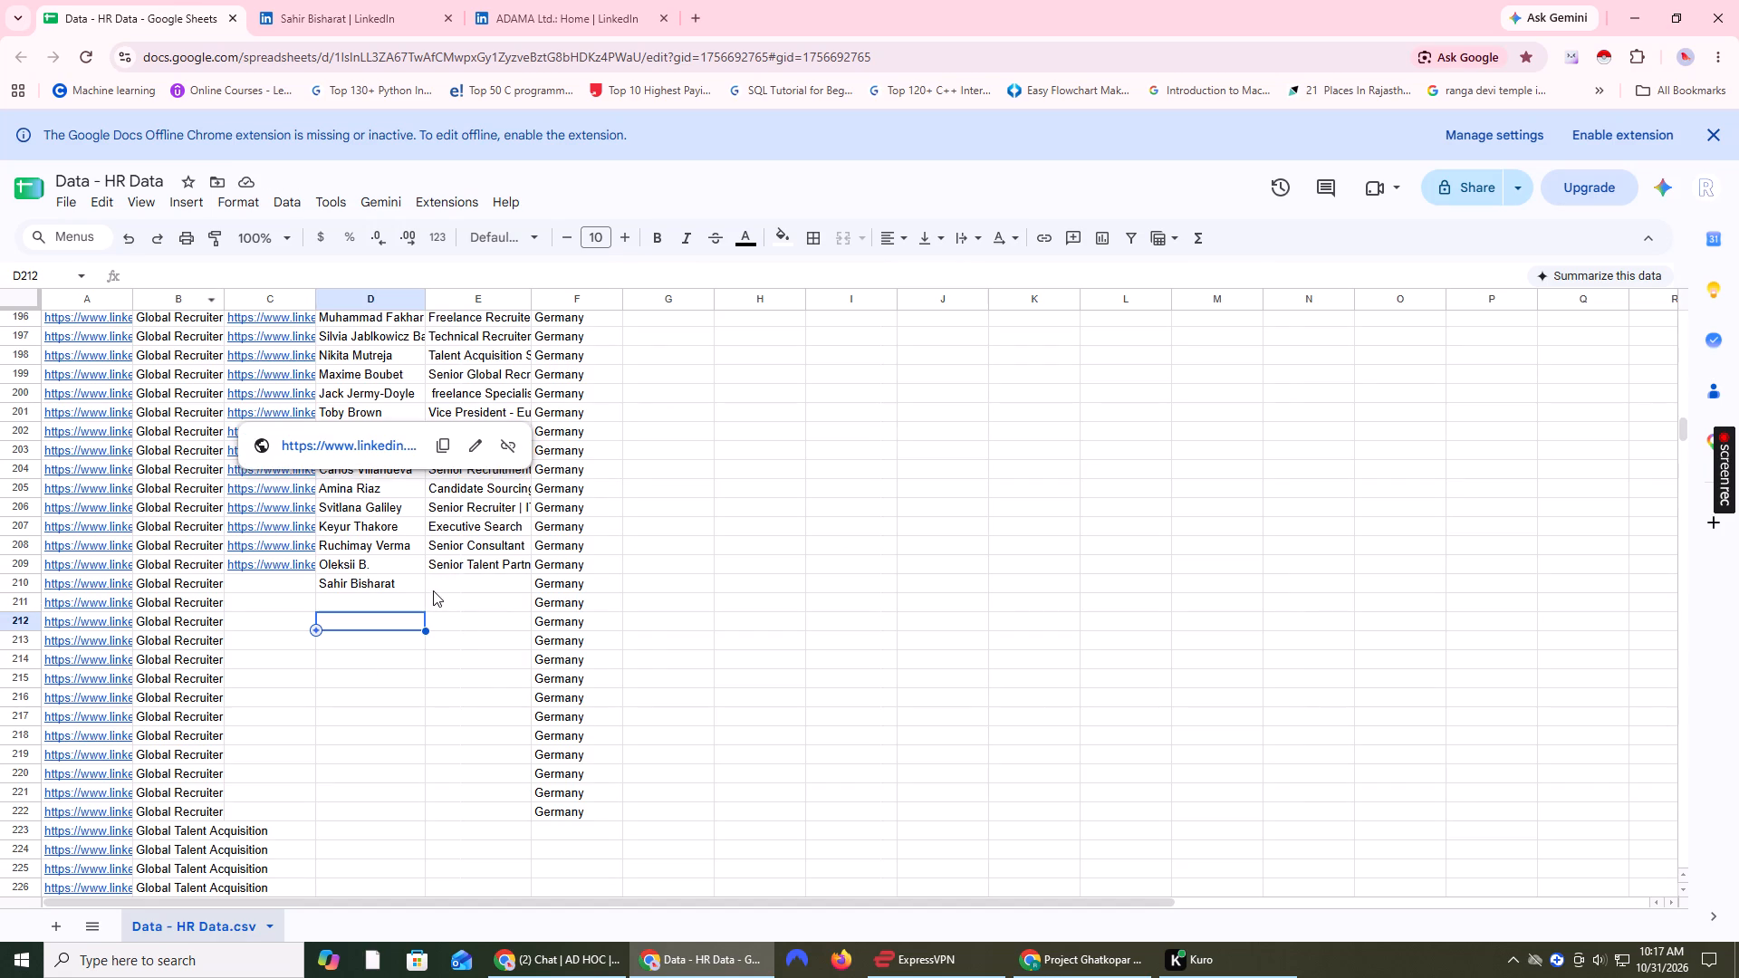
{"action": "double_click", "coordinate": [434, 590]}
{"action": "key", "text": "ctrl+v"}
{"action": "left_click", "coordinate": [394, 629], "text": "ctrl"}
Copy the URL of the ADAMA Ltd. company page into C210.
{"action": "left_click", "coordinate": [519, 0]}
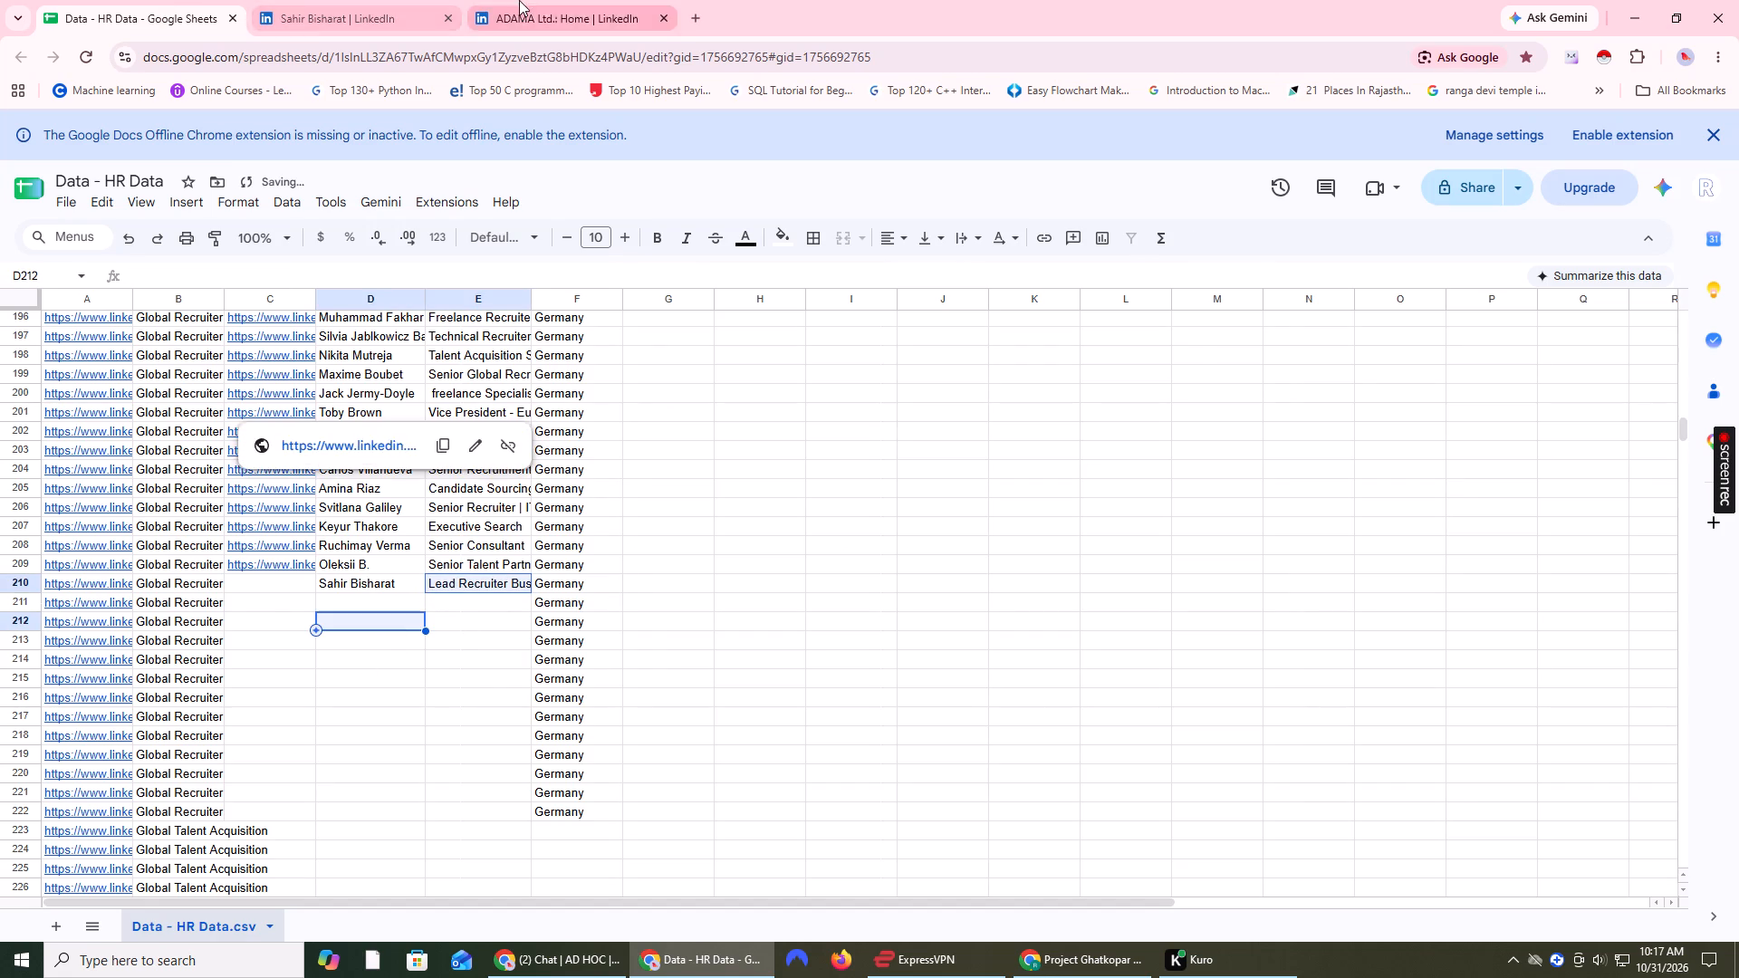
{"action": "left_click", "coordinate": [427, 43]}
{"action": "key", "text": "ctrl+c"}
{"action": "left_click", "coordinate": [194, 0]}
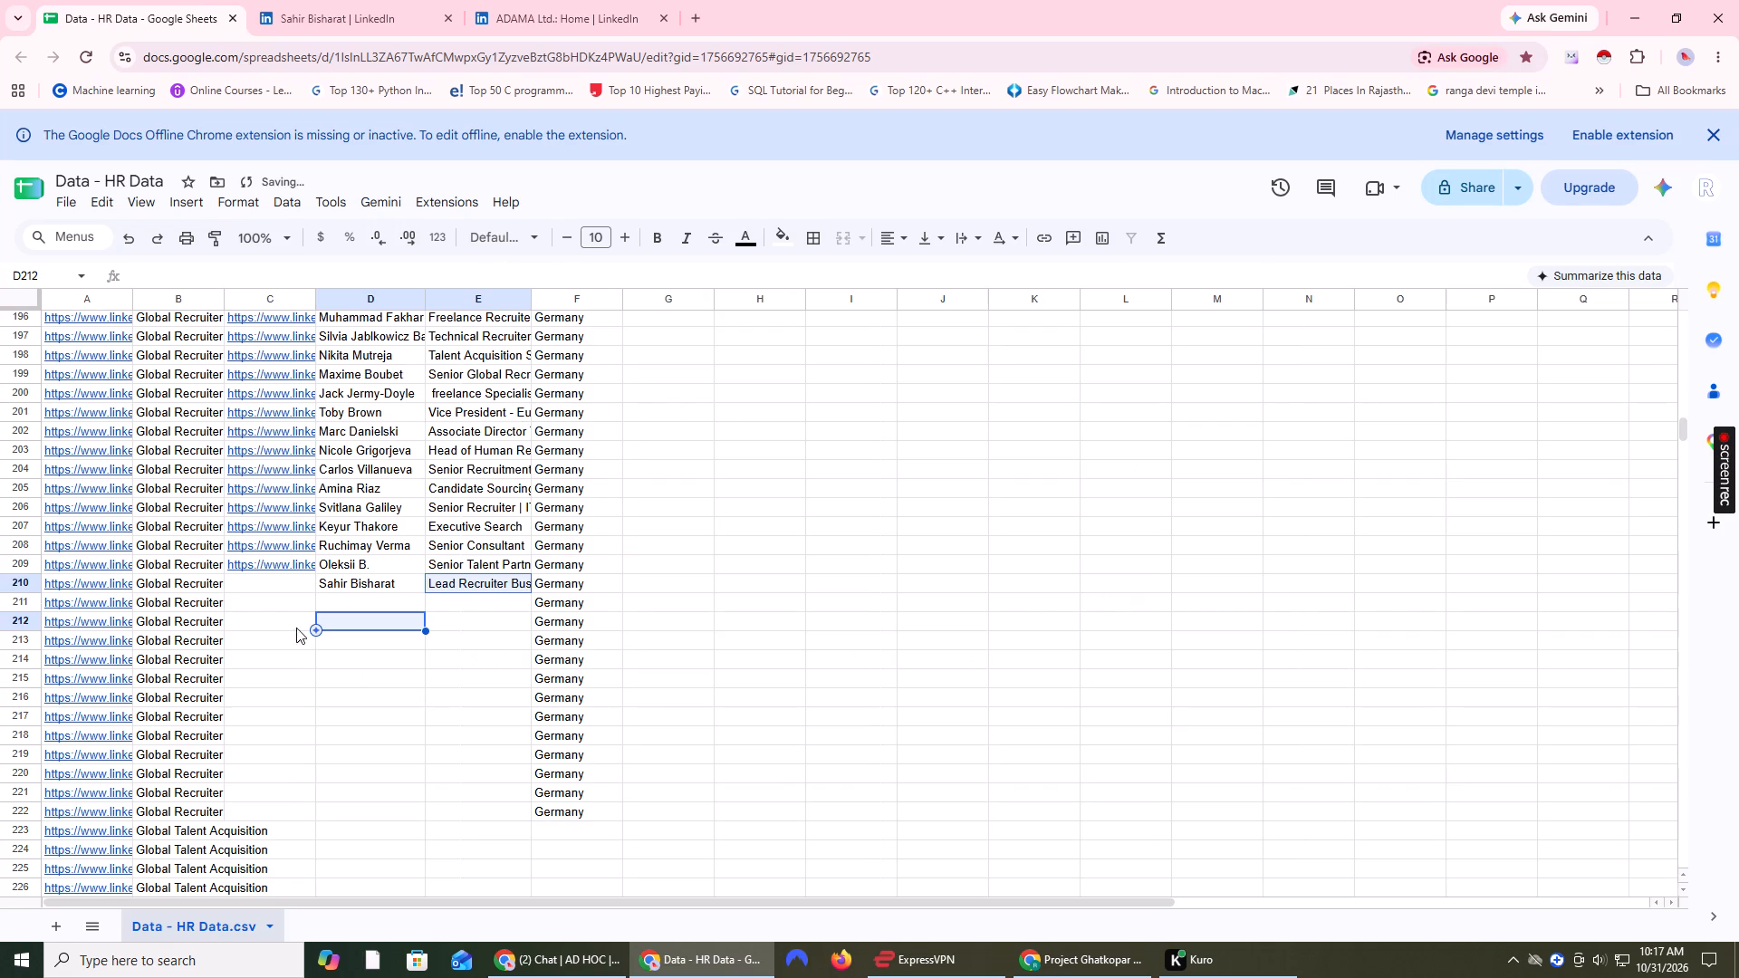
{"action": "double_click", "coordinate": [272, 590]}
{"action": "key", "text": "ctrl+v"}
{"action": "left_click", "coordinate": [254, 623]}
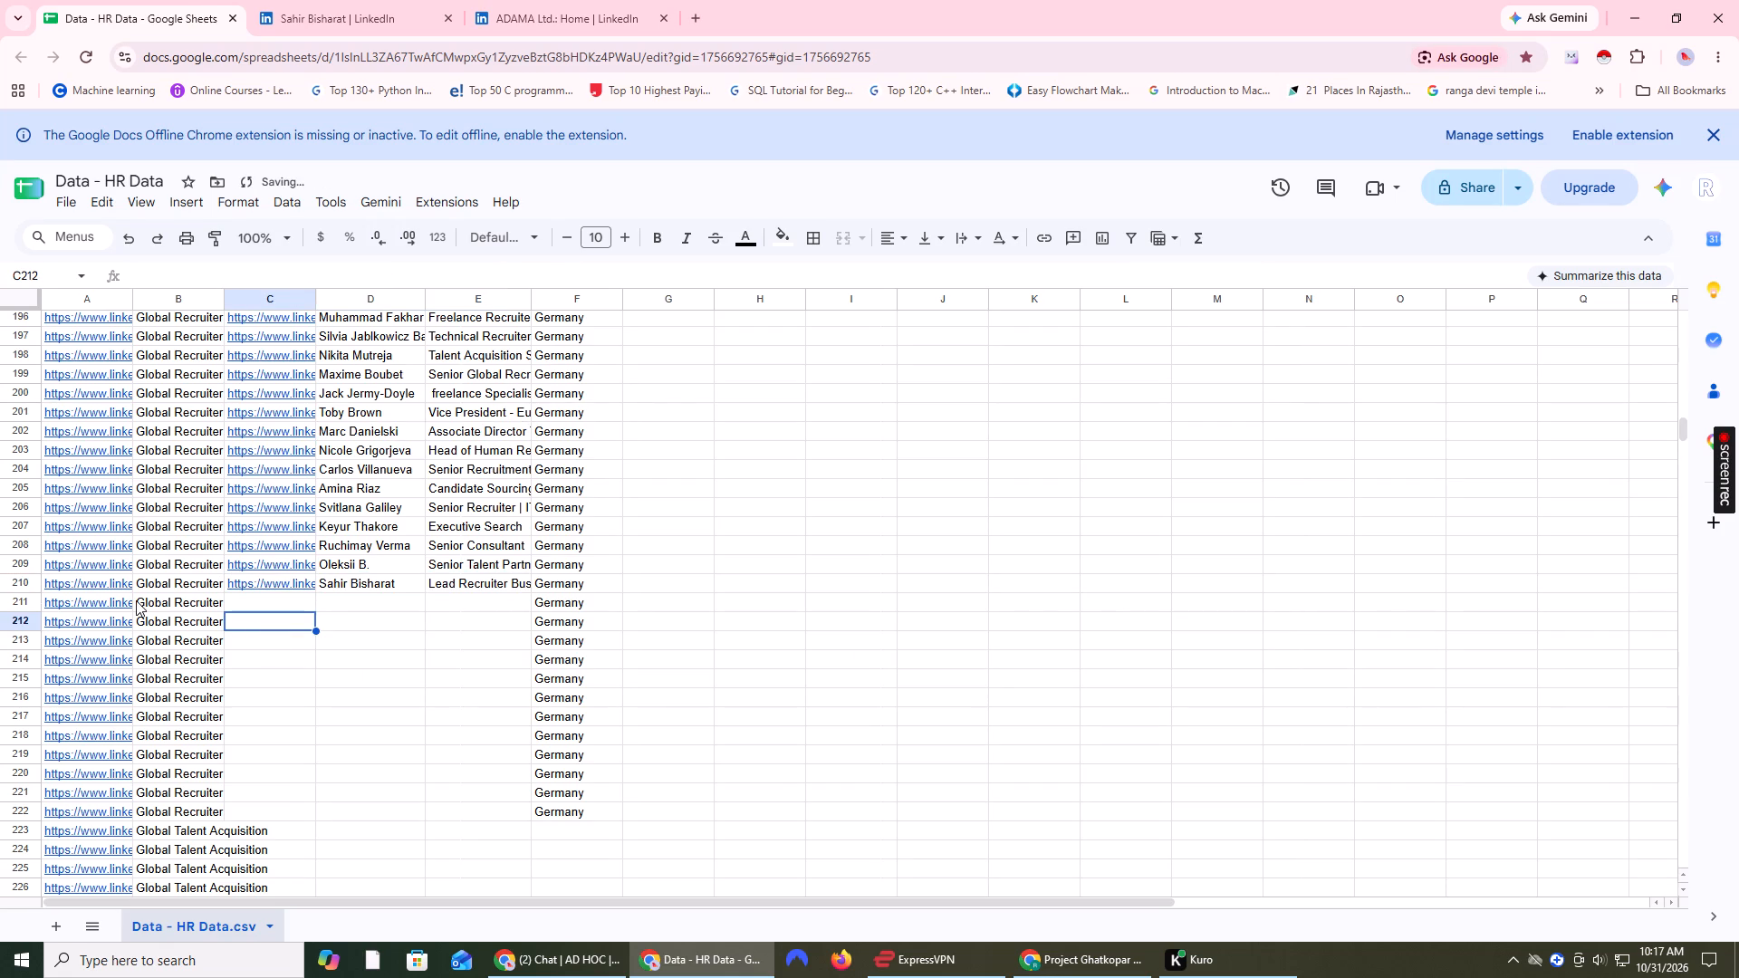
Open the LinkedIn profile linked in A211 and close the row 210 profile and ADAMA Ltd. pages.
{"action": "left_click", "coordinate": [118, 603]}
{"action": "left_click", "coordinate": [130, 629]}
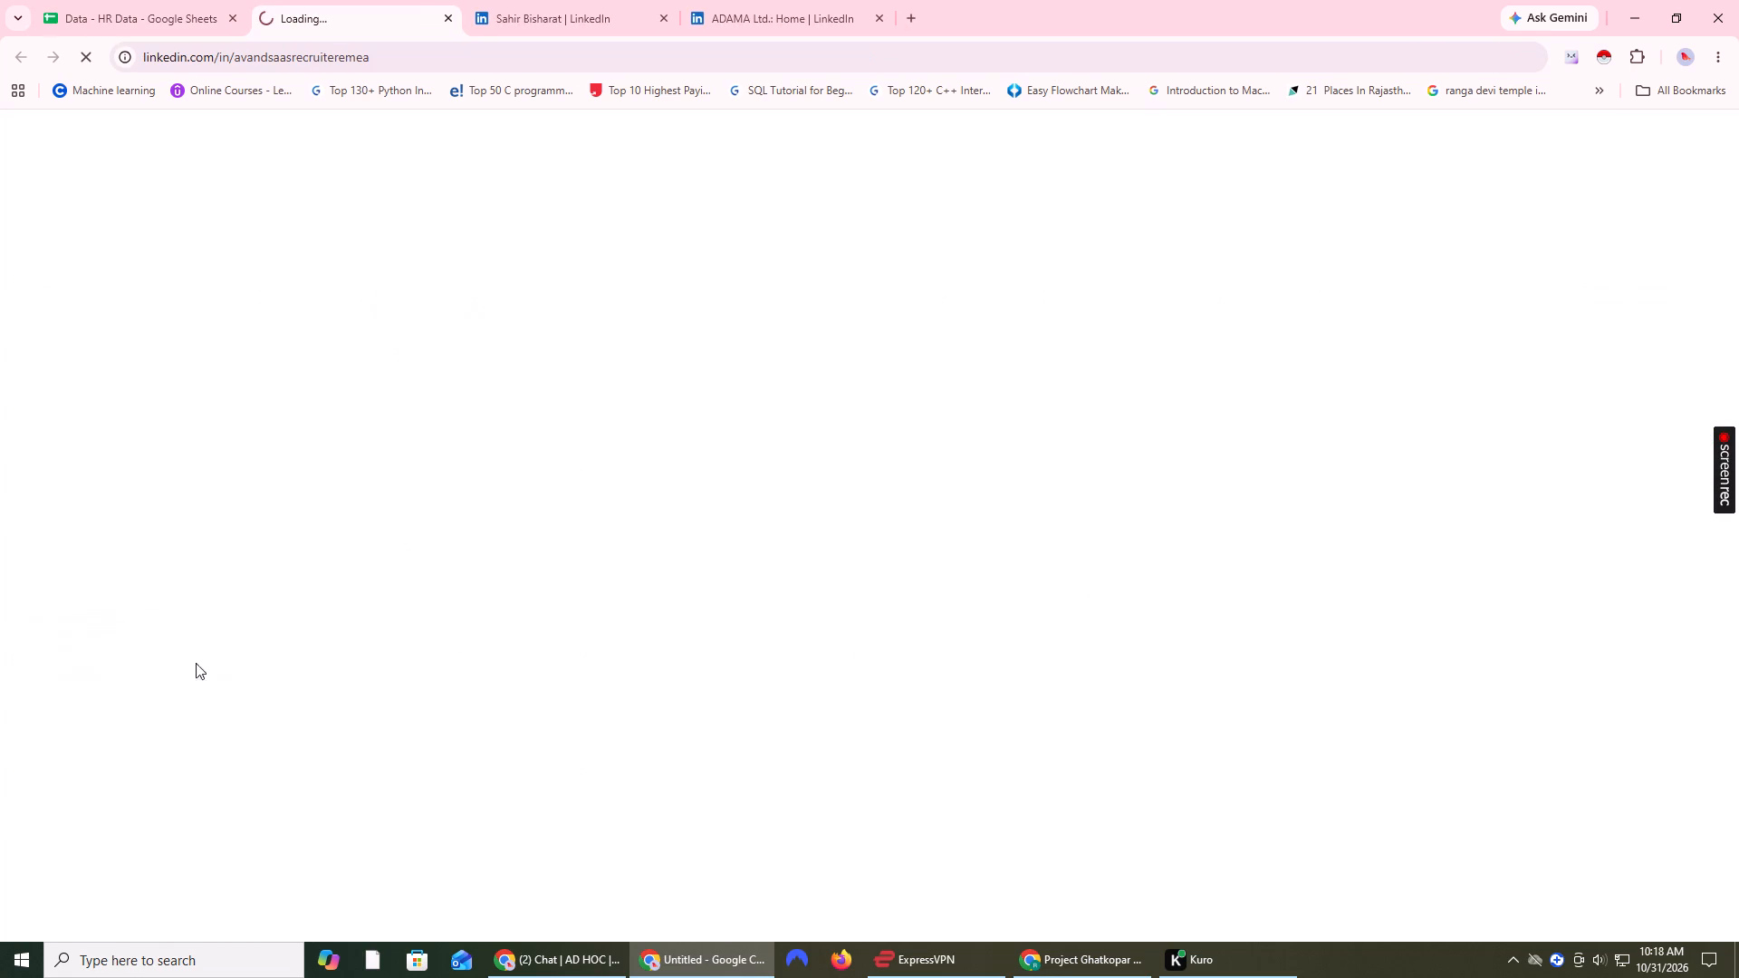
{"action": "left_click", "coordinate": [665, 18]}
{"action": "left_click", "coordinate": [665, 18]}
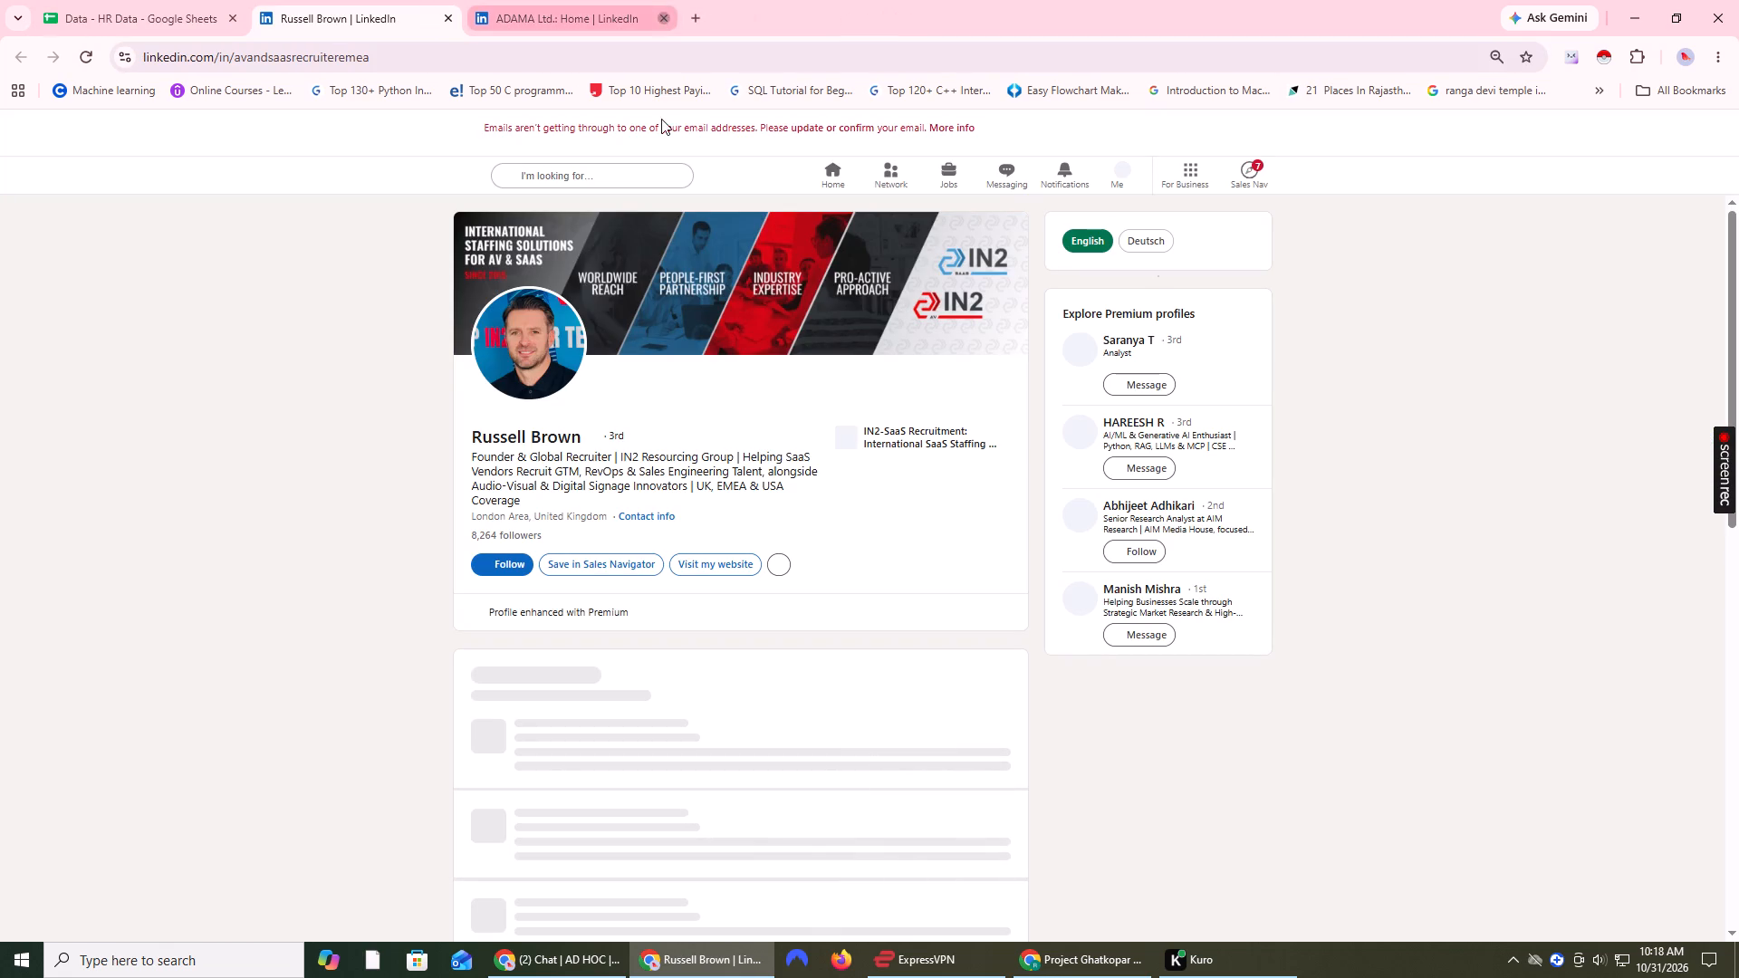
Copy the row 211 profile owner's name into D211.
{"action": "left_click_drag", "start_coordinate": [465, 435], "coordinate": [583, 435]}
{"action": "key", "text": "ctrl+c"}
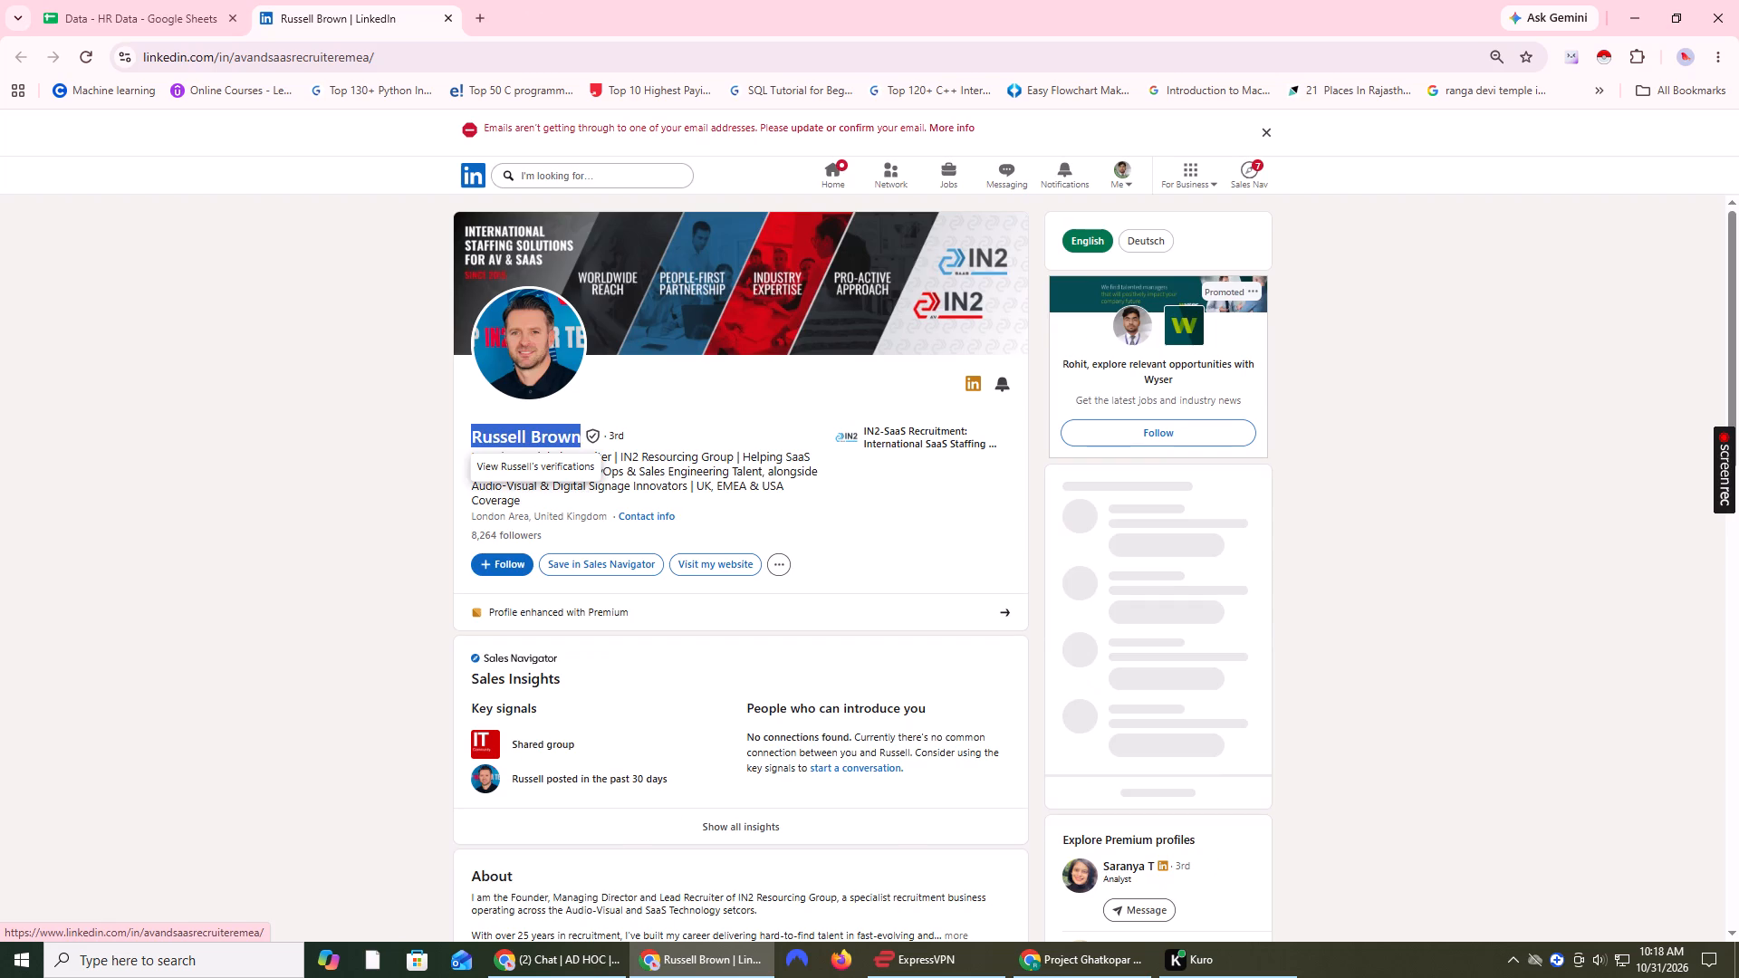
{"action": "left_click", "coordinate": [141, 0]}
{"action": "left_click", "coordinate": [450, 602]}
{"action": "double_click", "coordinate": [361, 601]}
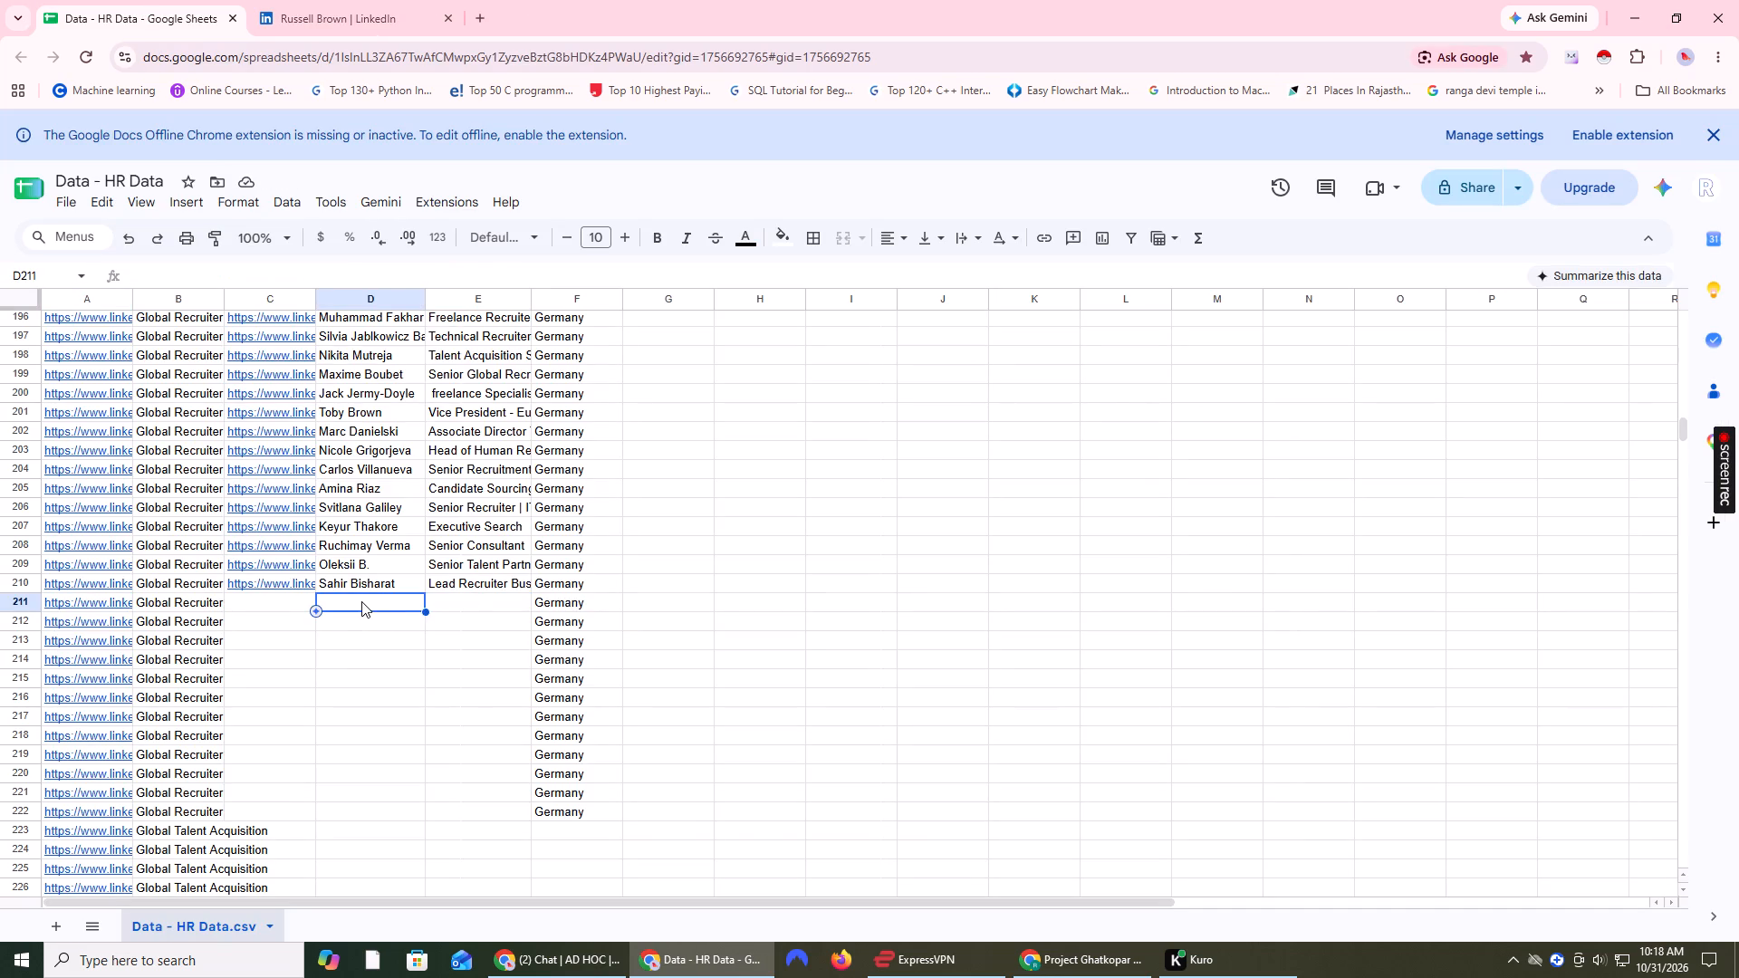
{"action": "key", "text": "ctrl+v"}
{"action": "left_click", "coordinate": [326, 638], "text": "ctrl"}
Return to the row 211 profile and find its Experience section for the current job title and company.
{"action": "left_click", "coordinate": [357, 0]}
{"action": "scroll", "coordinate": [601, 597], "scroll_direction": "down", "scroll_amount": 3}
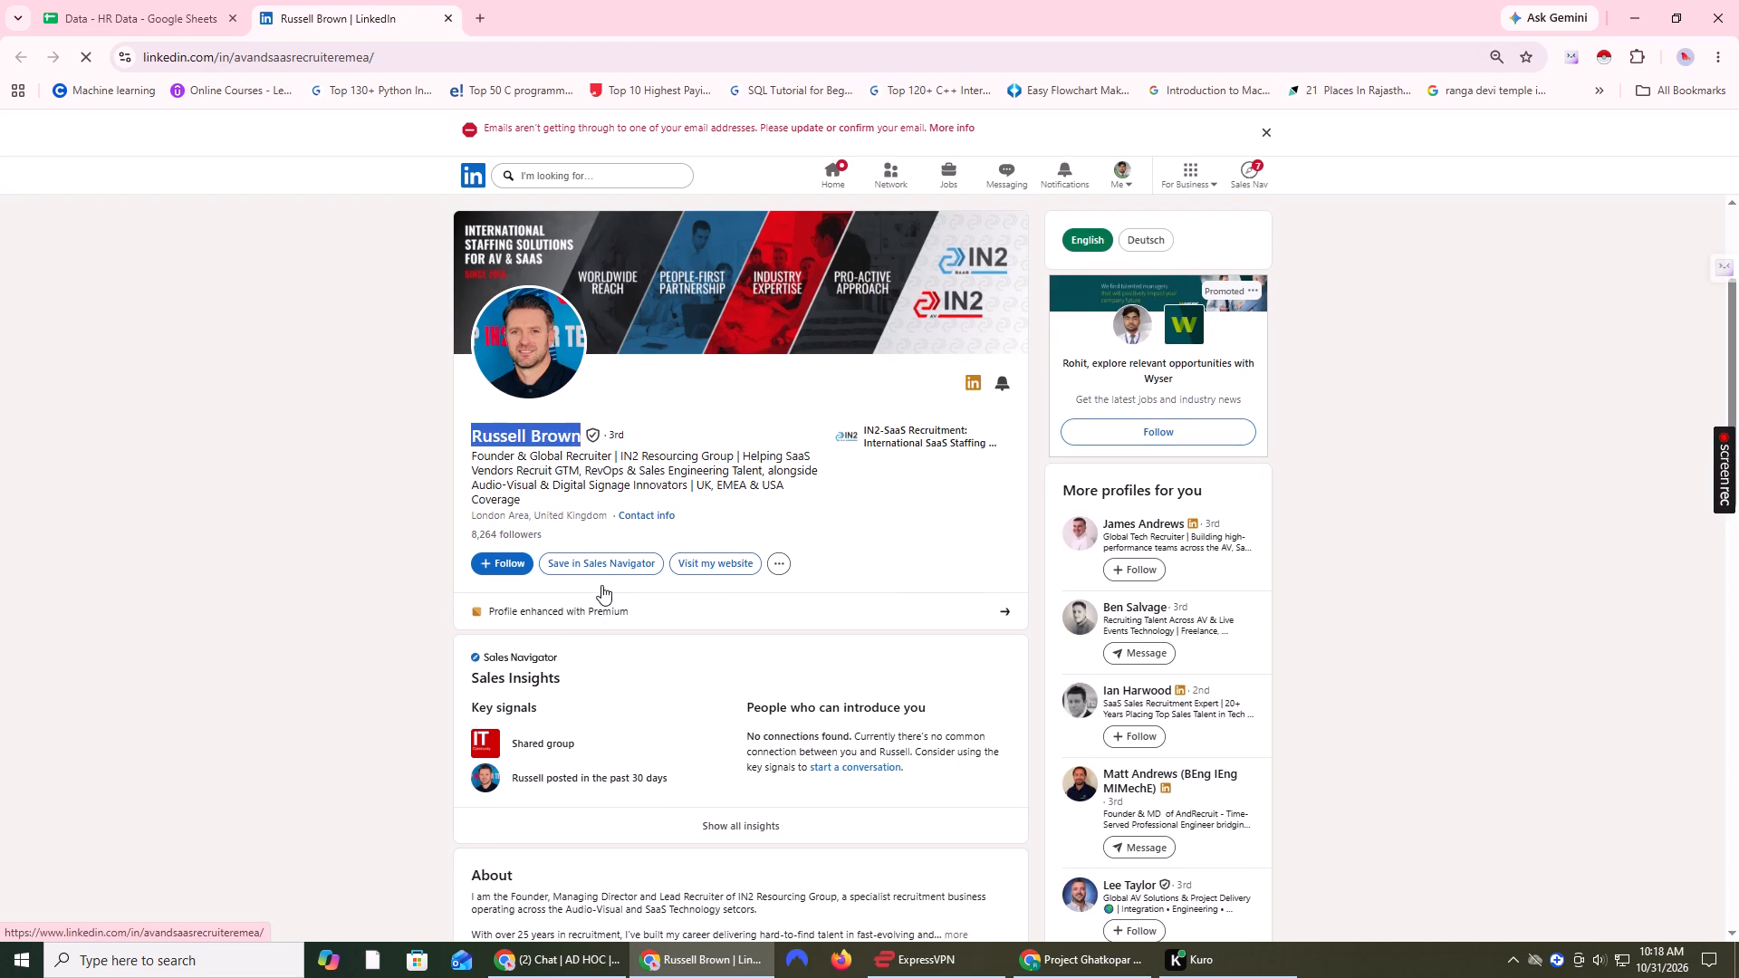
{"action": "scroll", "coordinate": [601, 585], "scroll_direction": "down", "scroll_amount": 10}
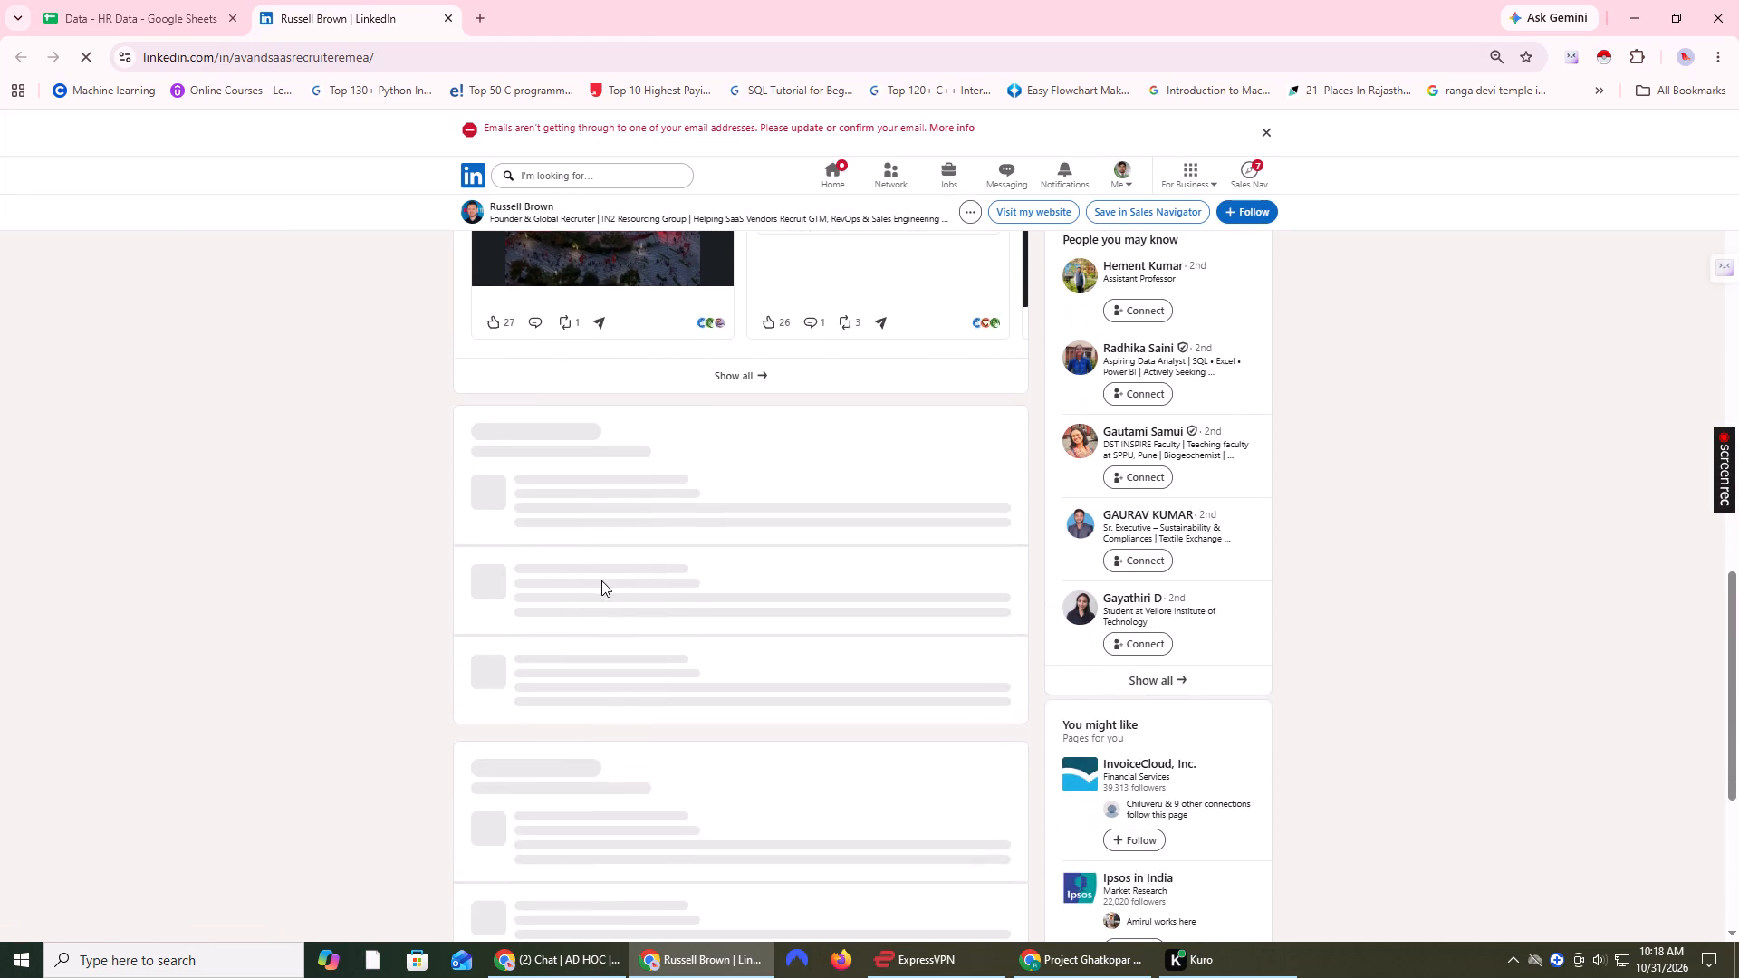
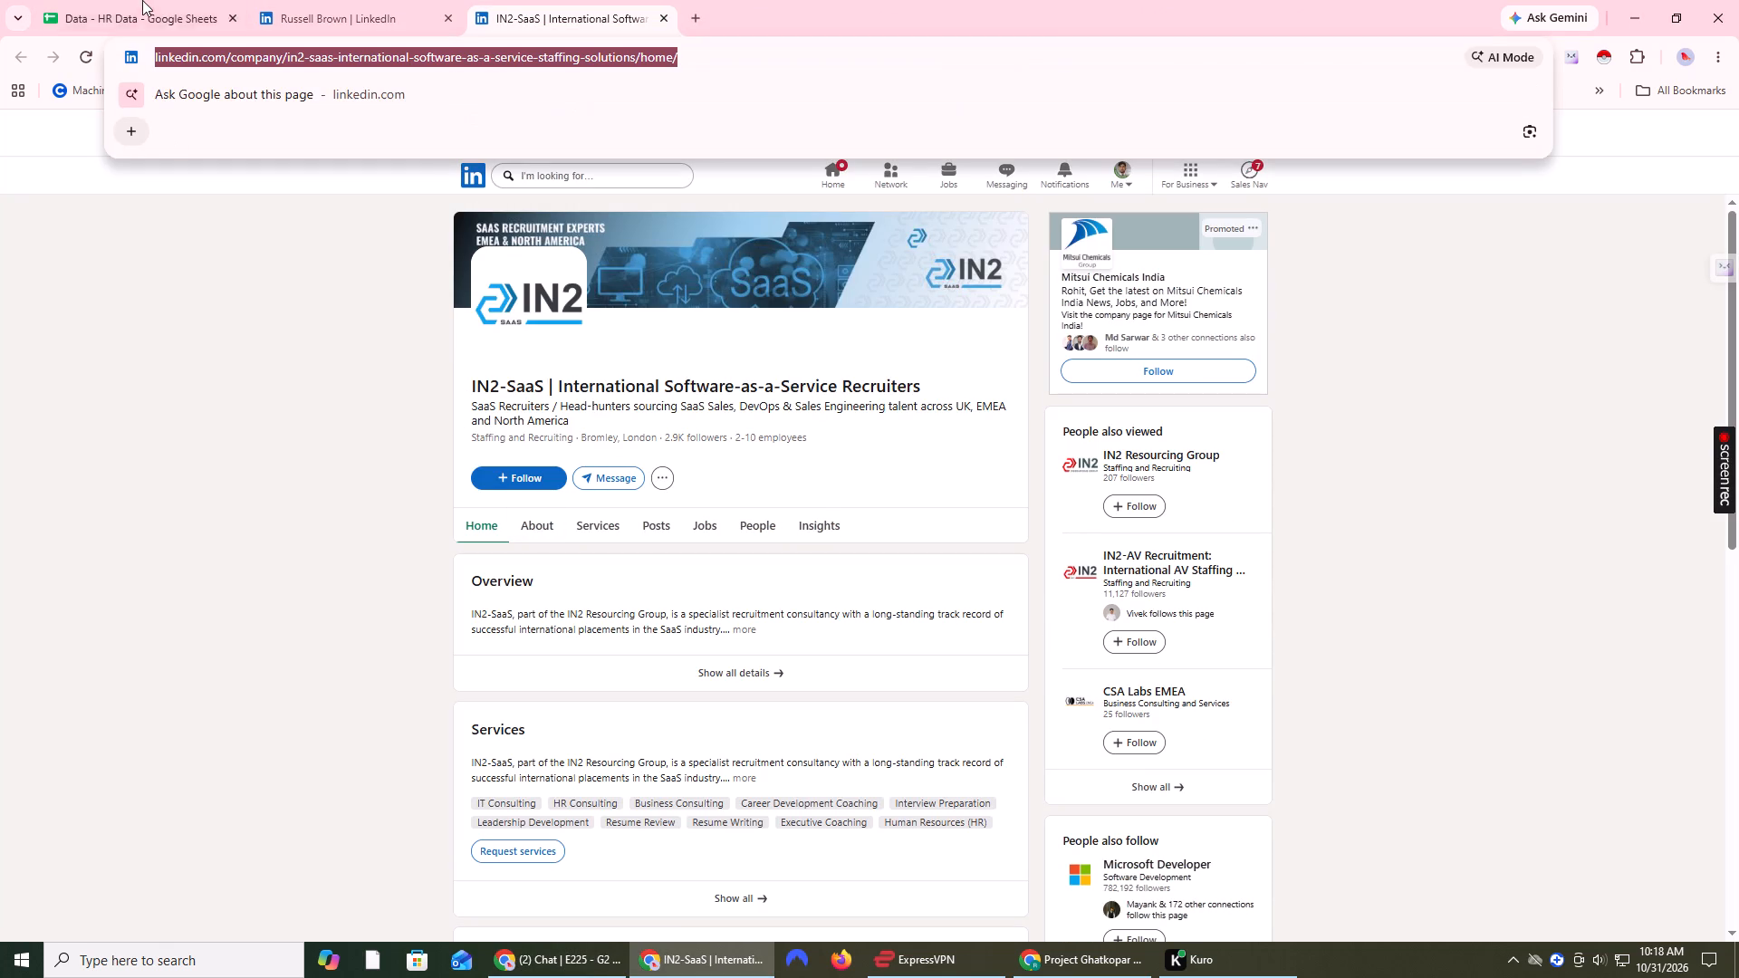
Paste the copied IN2-SaaS company page URL into C211 of the HR Data sheet.
{"action": "left_click", "coordinate": [142, 0]}
{"action": "left_click", "coordinate": [361, 760]}
{"action": "double_click", "coordinate": [269, 606]}
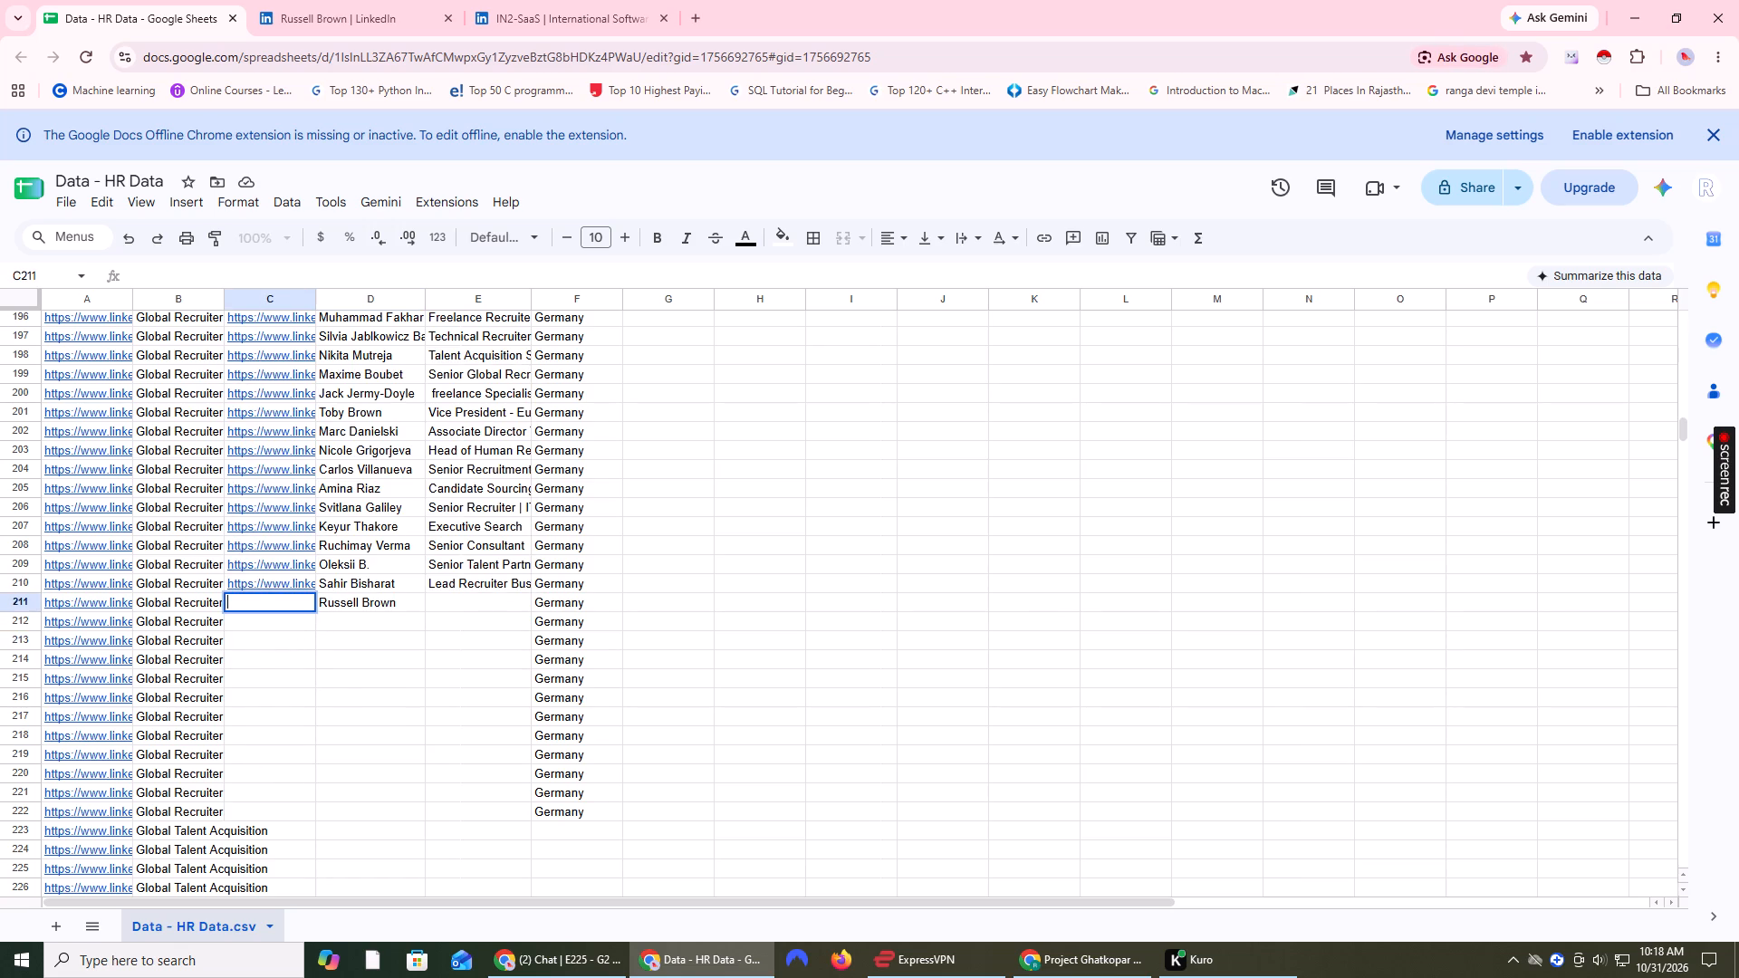
{"action": "key", "text": "ctrl+v"}
{"action": "left_click", "coordinate": [255, 656]}
Copy "/ Lead GTM Recruiter (EMEA, USA)" from the first Experience entry of the row 211 profile into E211.
{"action": "left_click", "coordinate": [436, 0]}
{"action": "scroll", "coordinate": [608, 580], "scroll_direction": "down", "scroll_amount": 4}
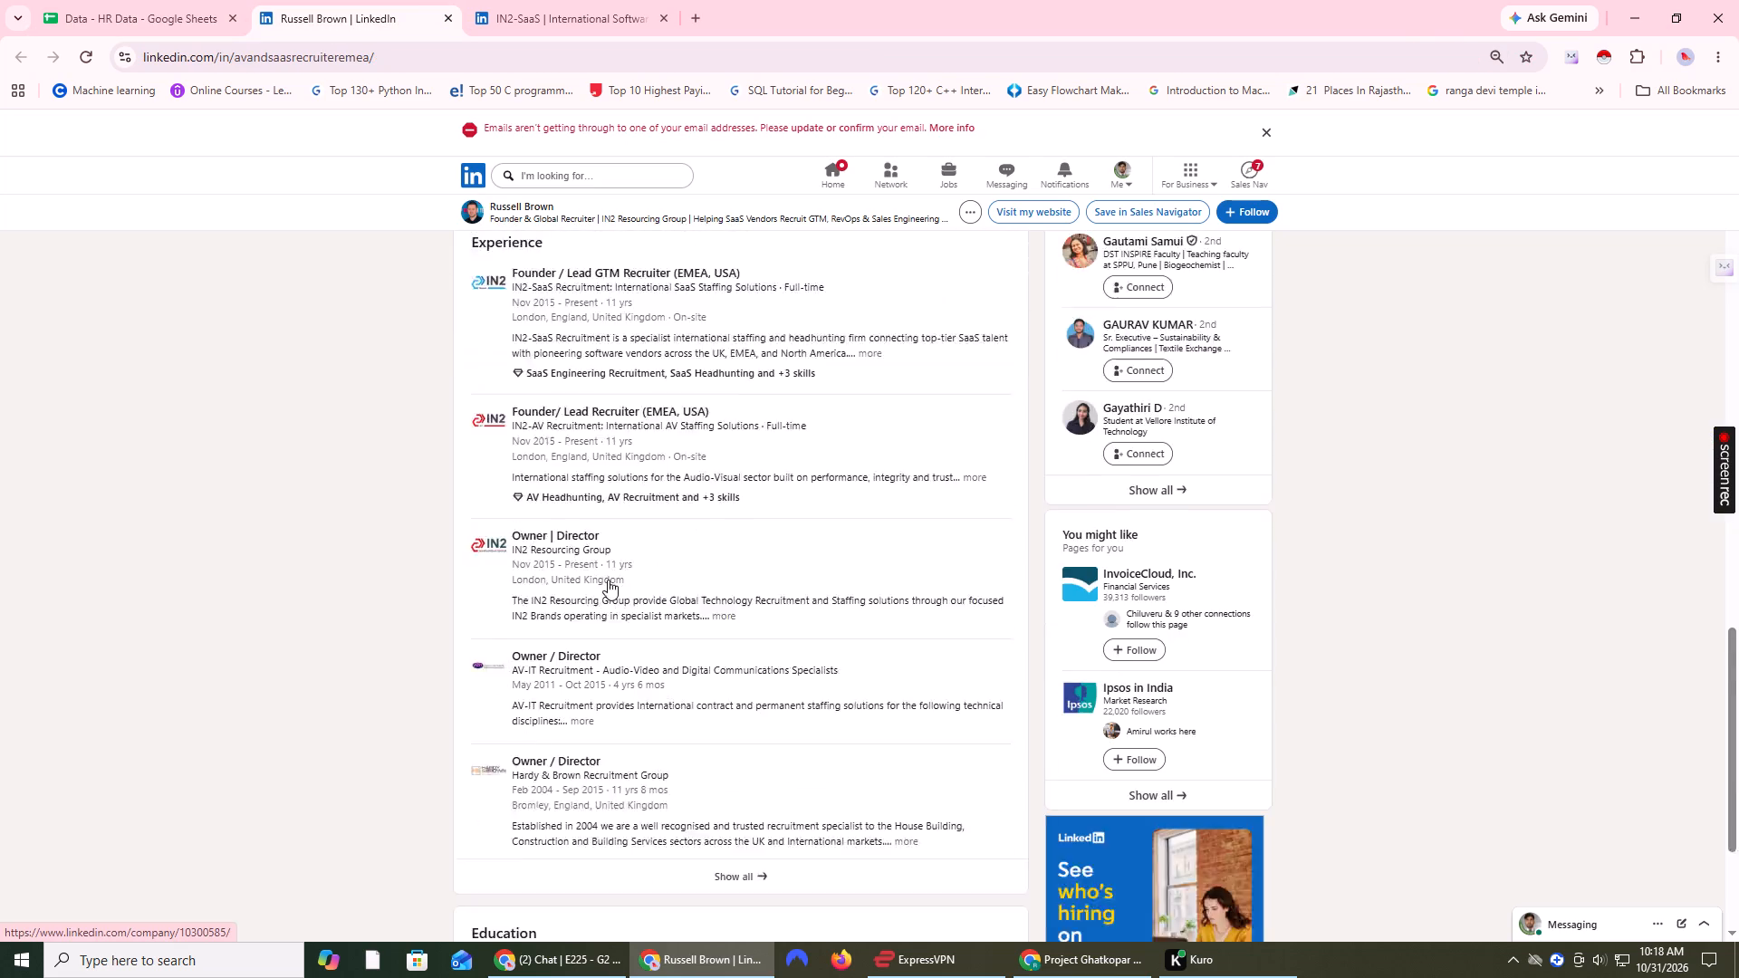
{"action": "scroll", "coordinate": [608, 580], "scroll_direction": "up", "scroll_amount": 5}
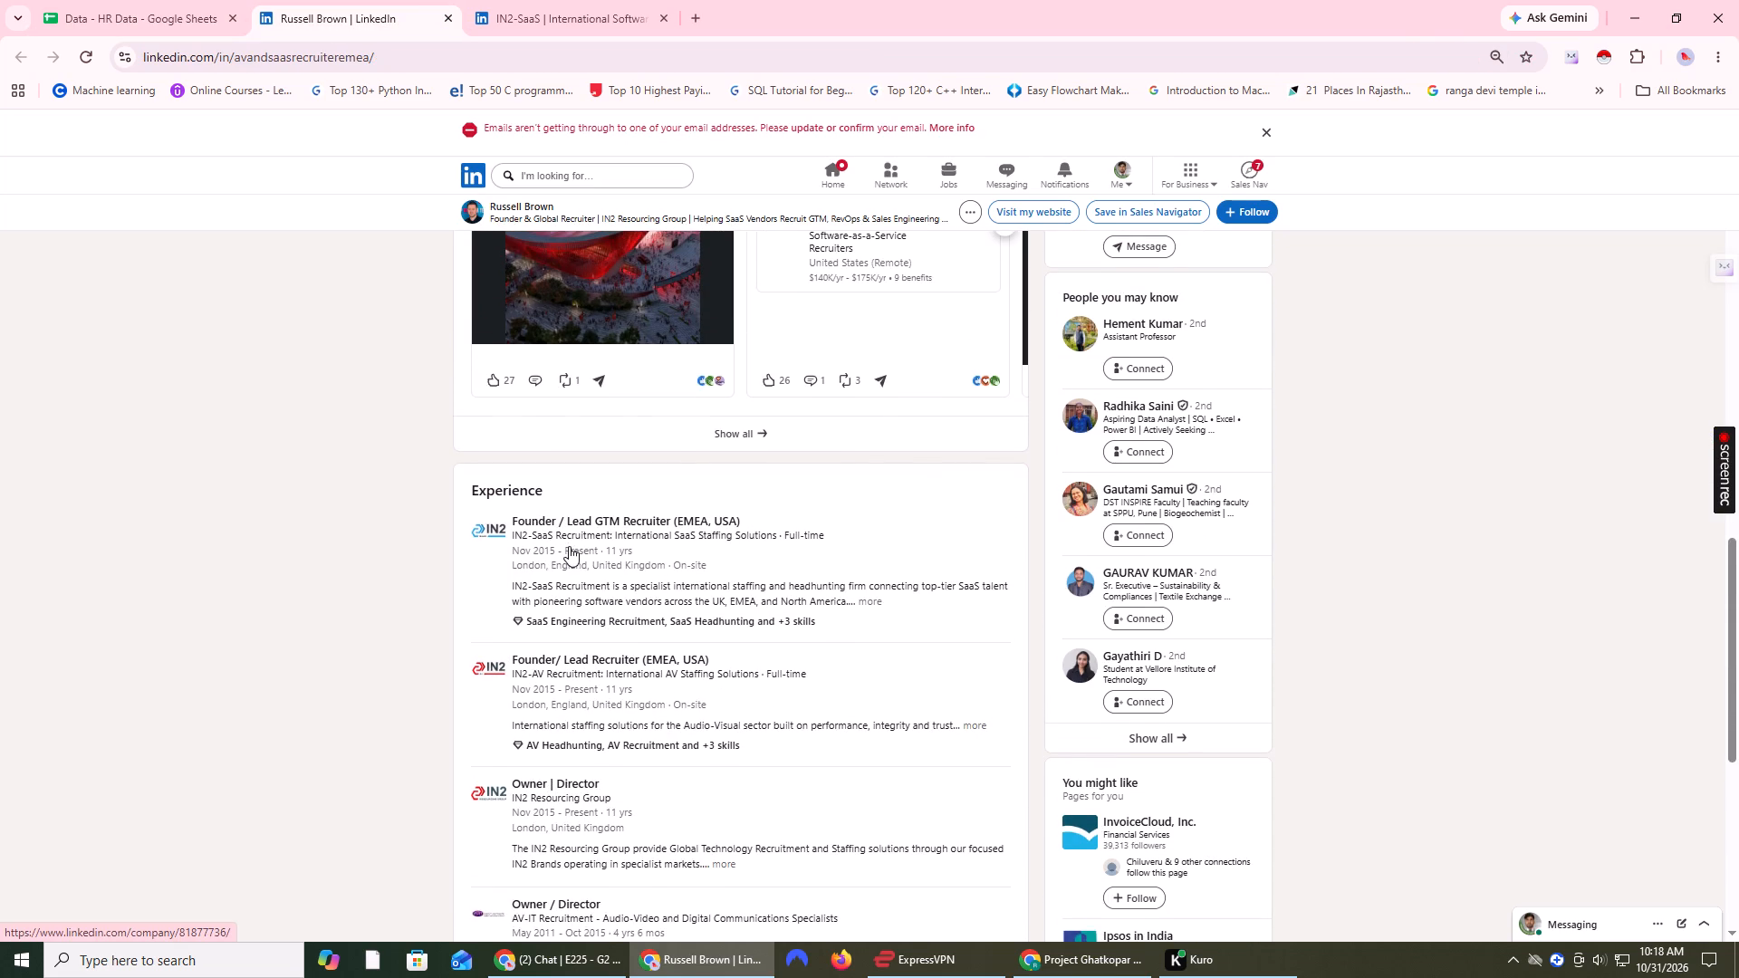
{"action": "left_click_drag", "start_coordinate": [506, 522], "coordinate": [556, 520]}
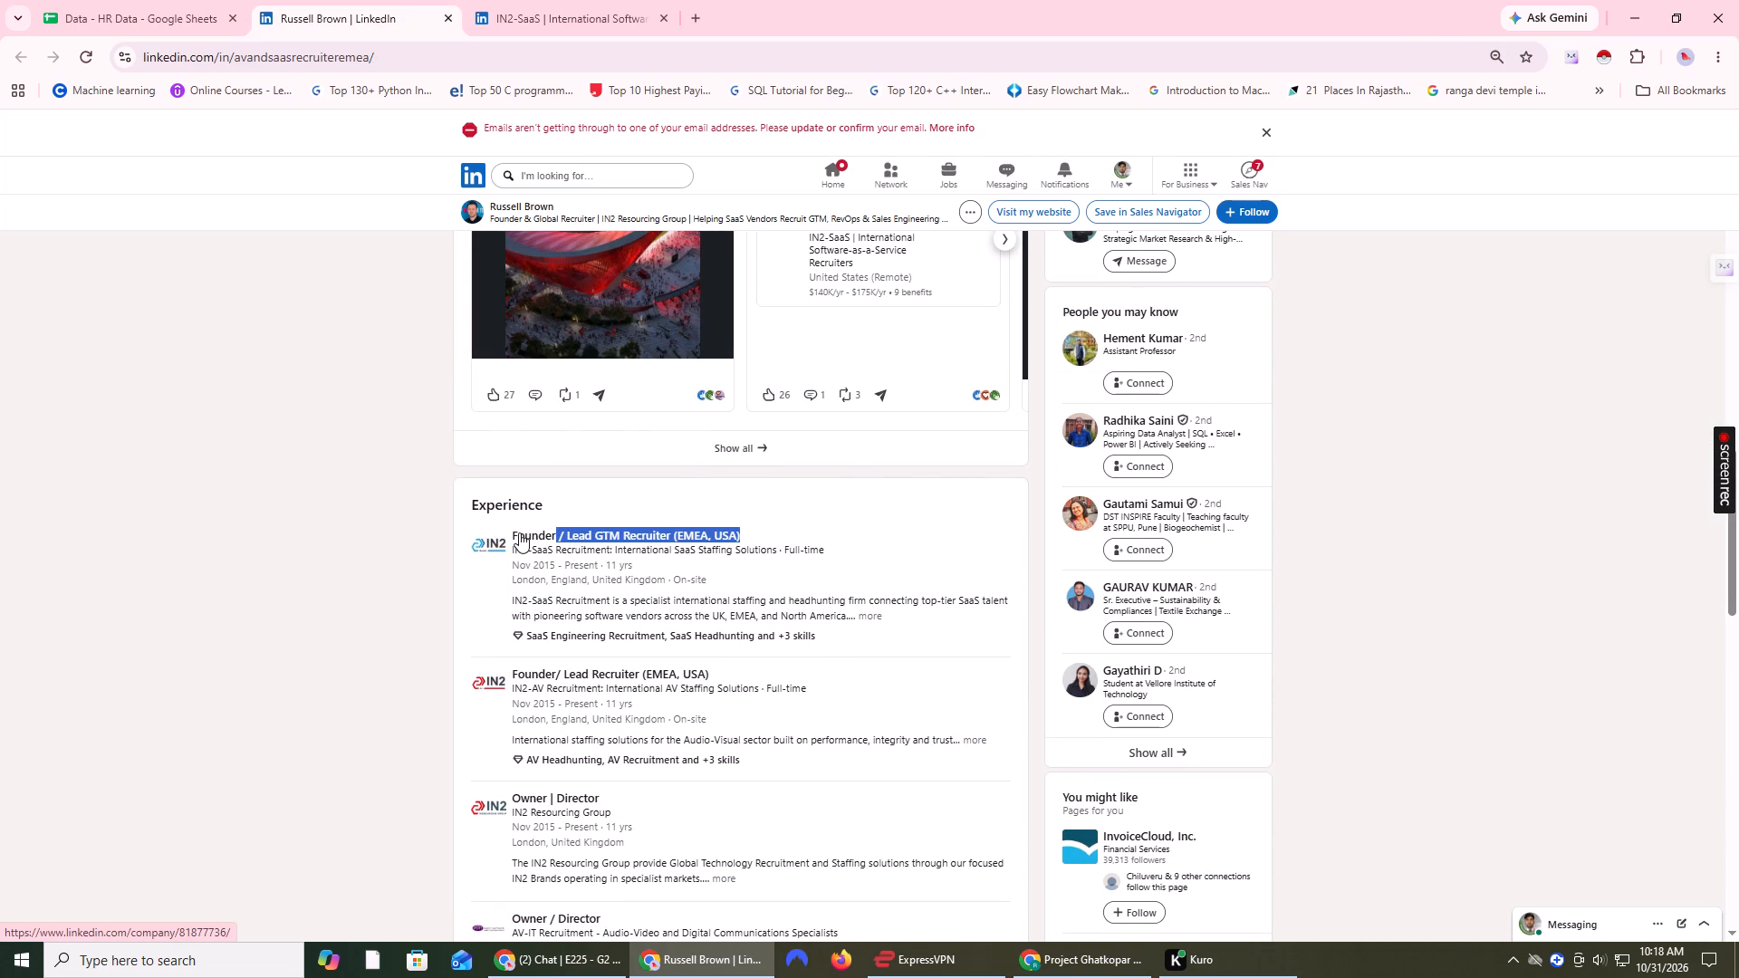
{"action": "key", "text": "ctrl+c"}
{"action": "left_click", "coordinate": [127, 0]}
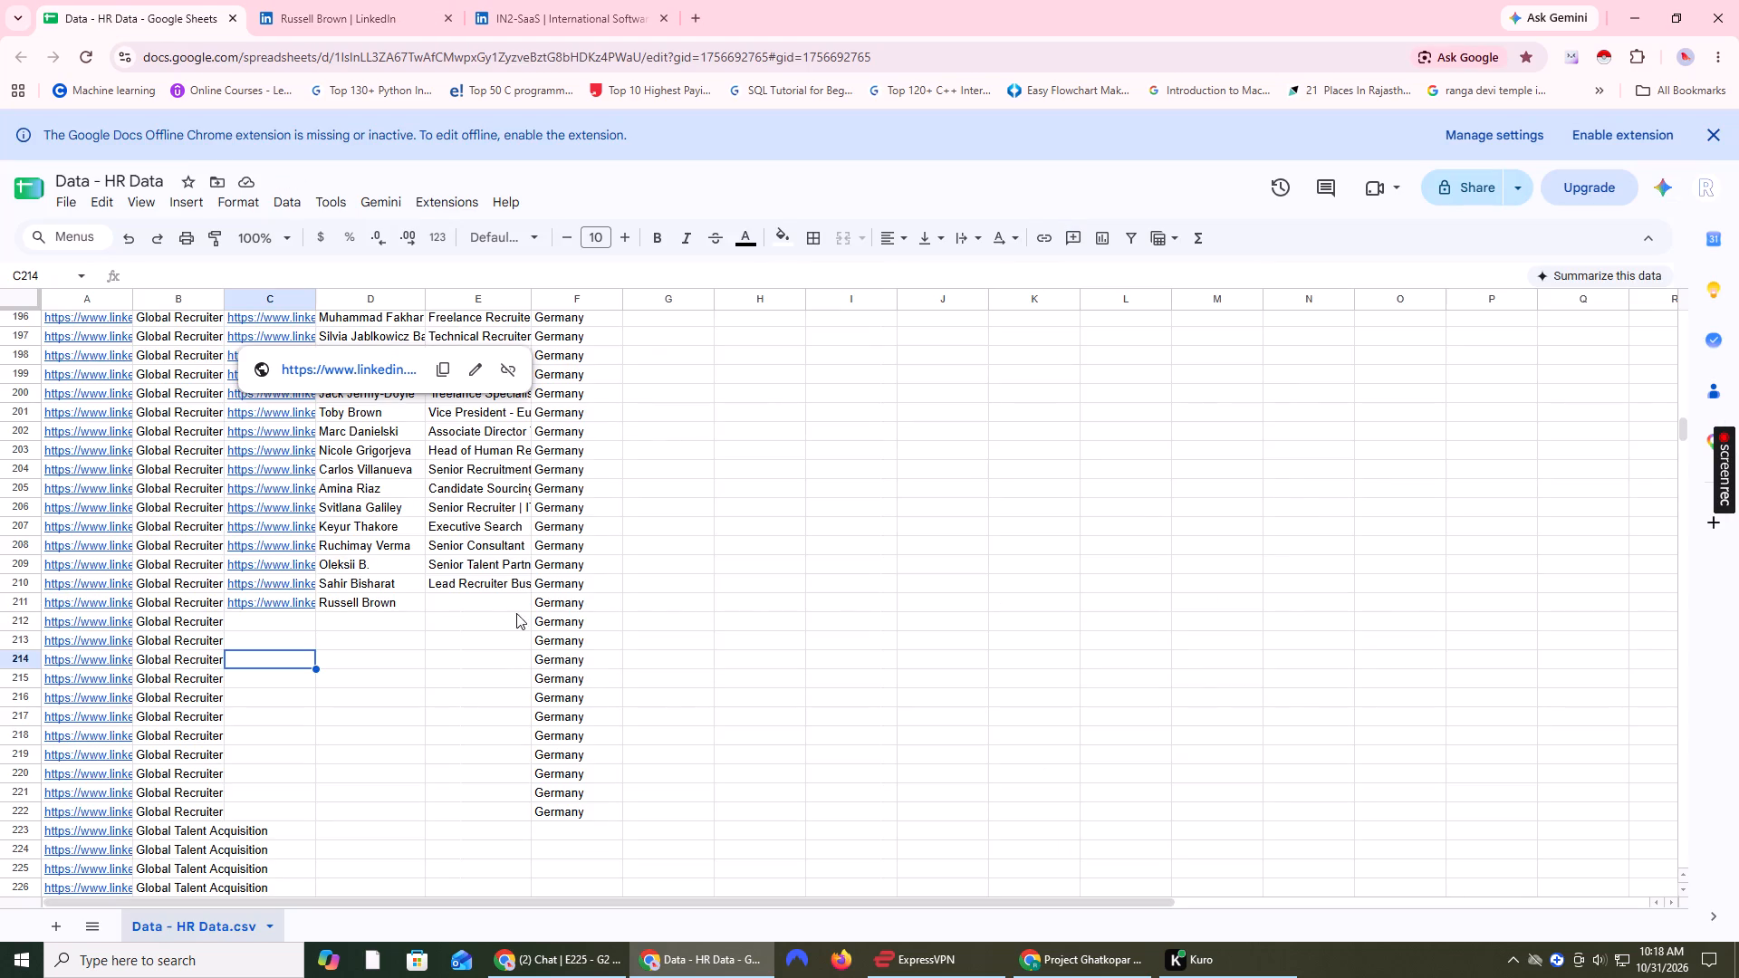
{"action": "triple_click", "coordinate": [467, 596]}
{"action": "key", "text": "ctrl+v"}
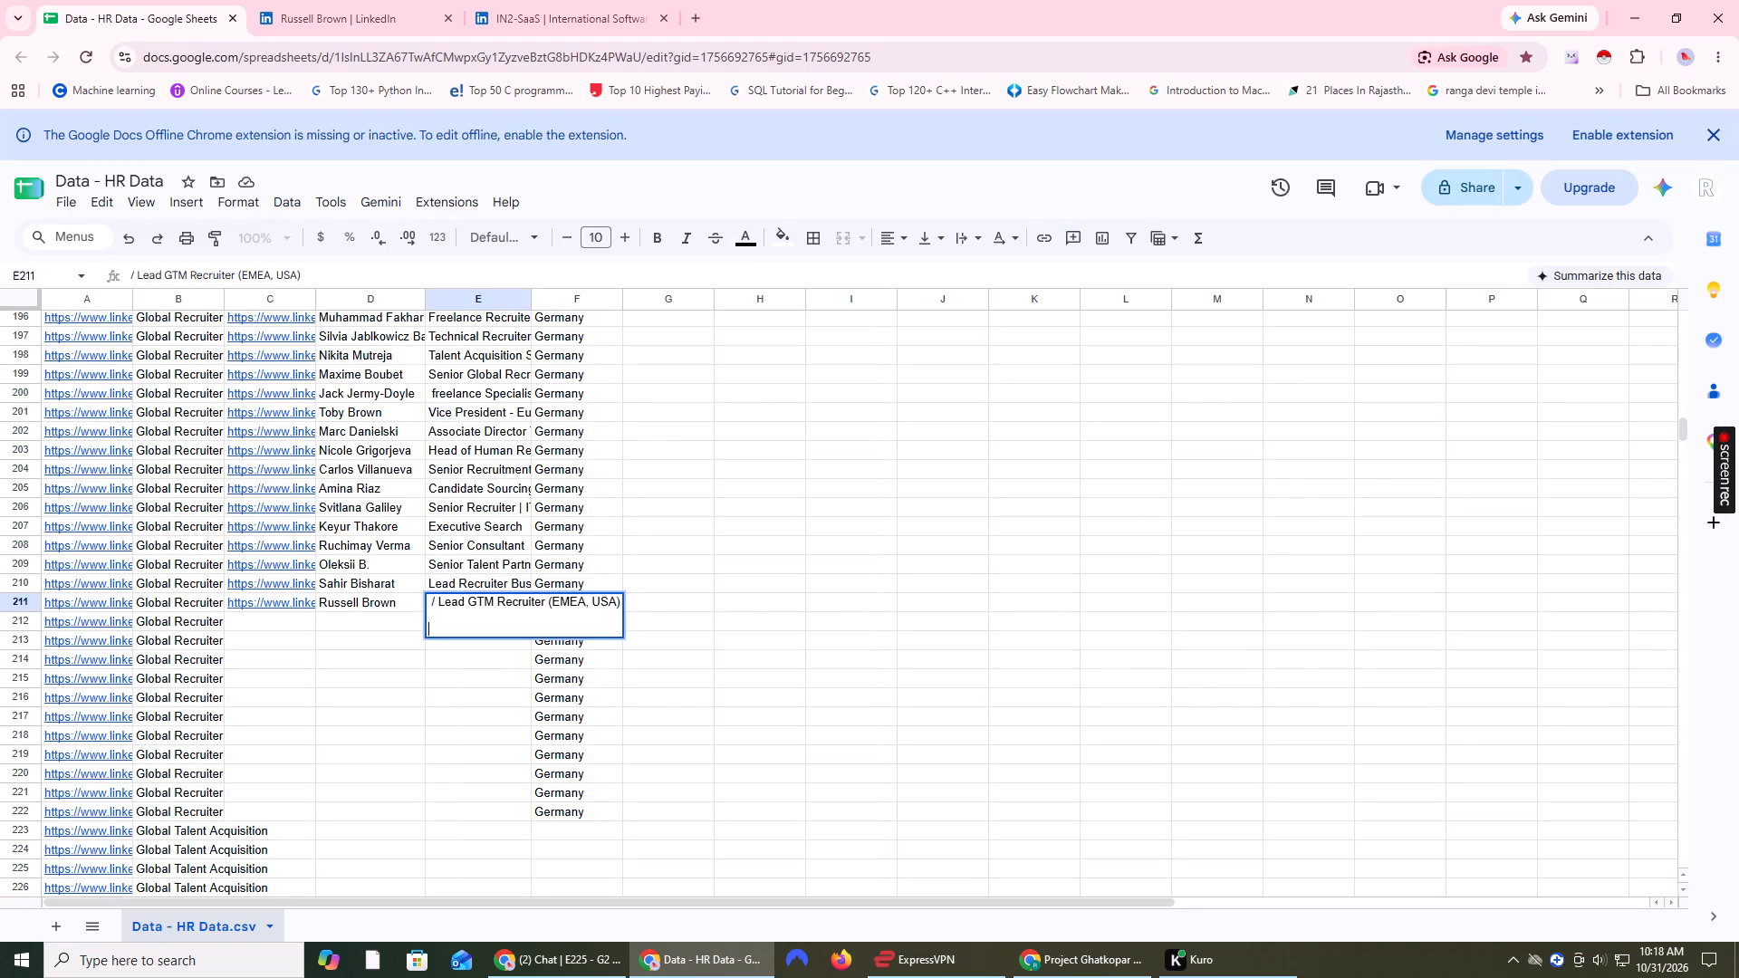
{"action": "key", "text": "BackSpace"}
{"action": "key", "text": "BackSpace"}
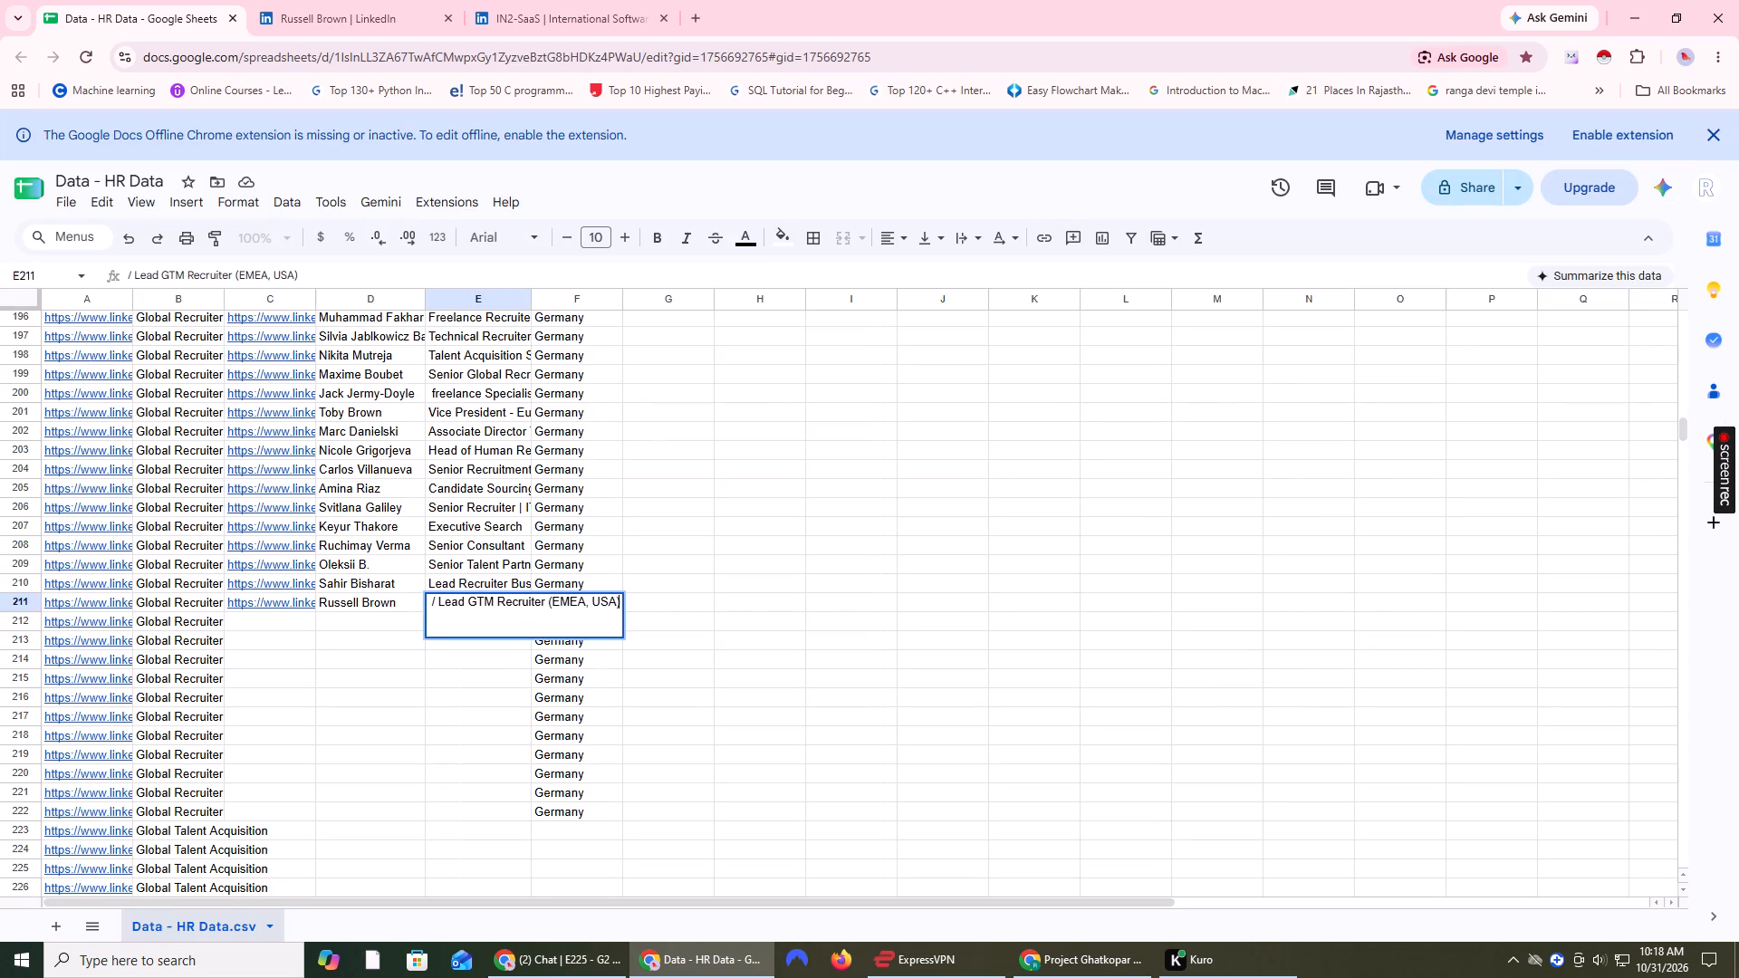
{"action": "key", "text": "Return"}
Trim the job title in E211 to "/ Lead GTM Recruiter", removing the region text and the trailing line break.
{"action": "double_click", "coordinate": [437, 607]}
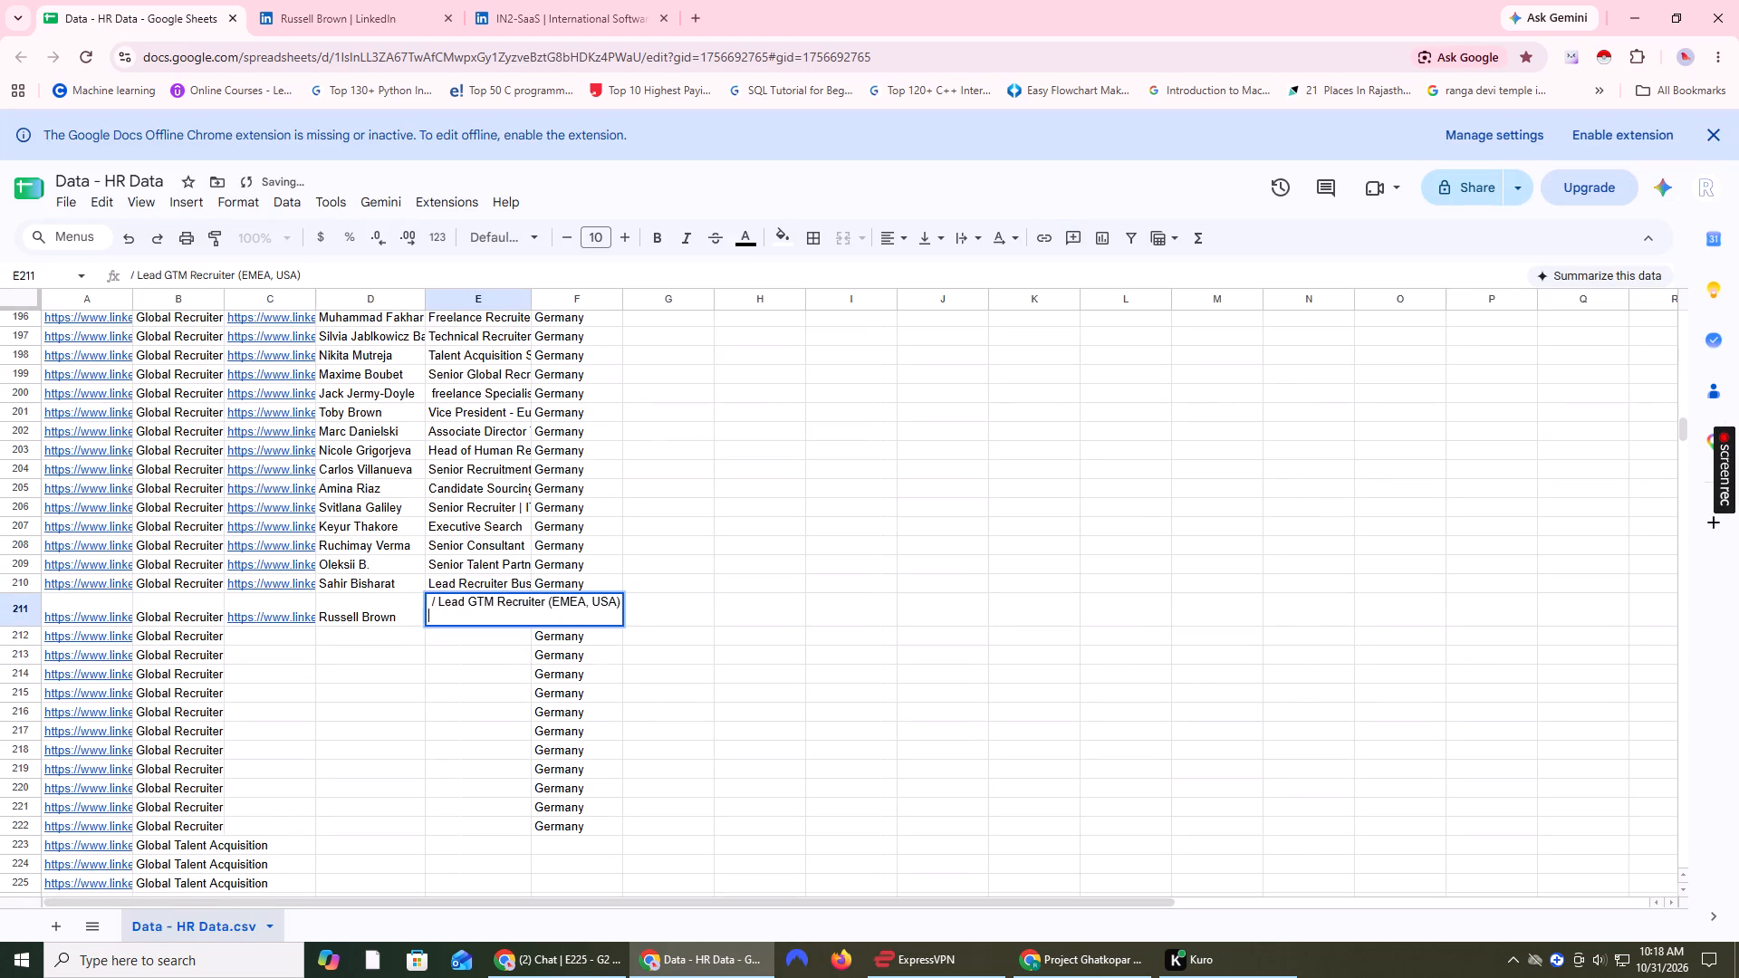
{"action": "key", "text": "BackSpace"}
{"action": "key", "text": "BackSpace"}
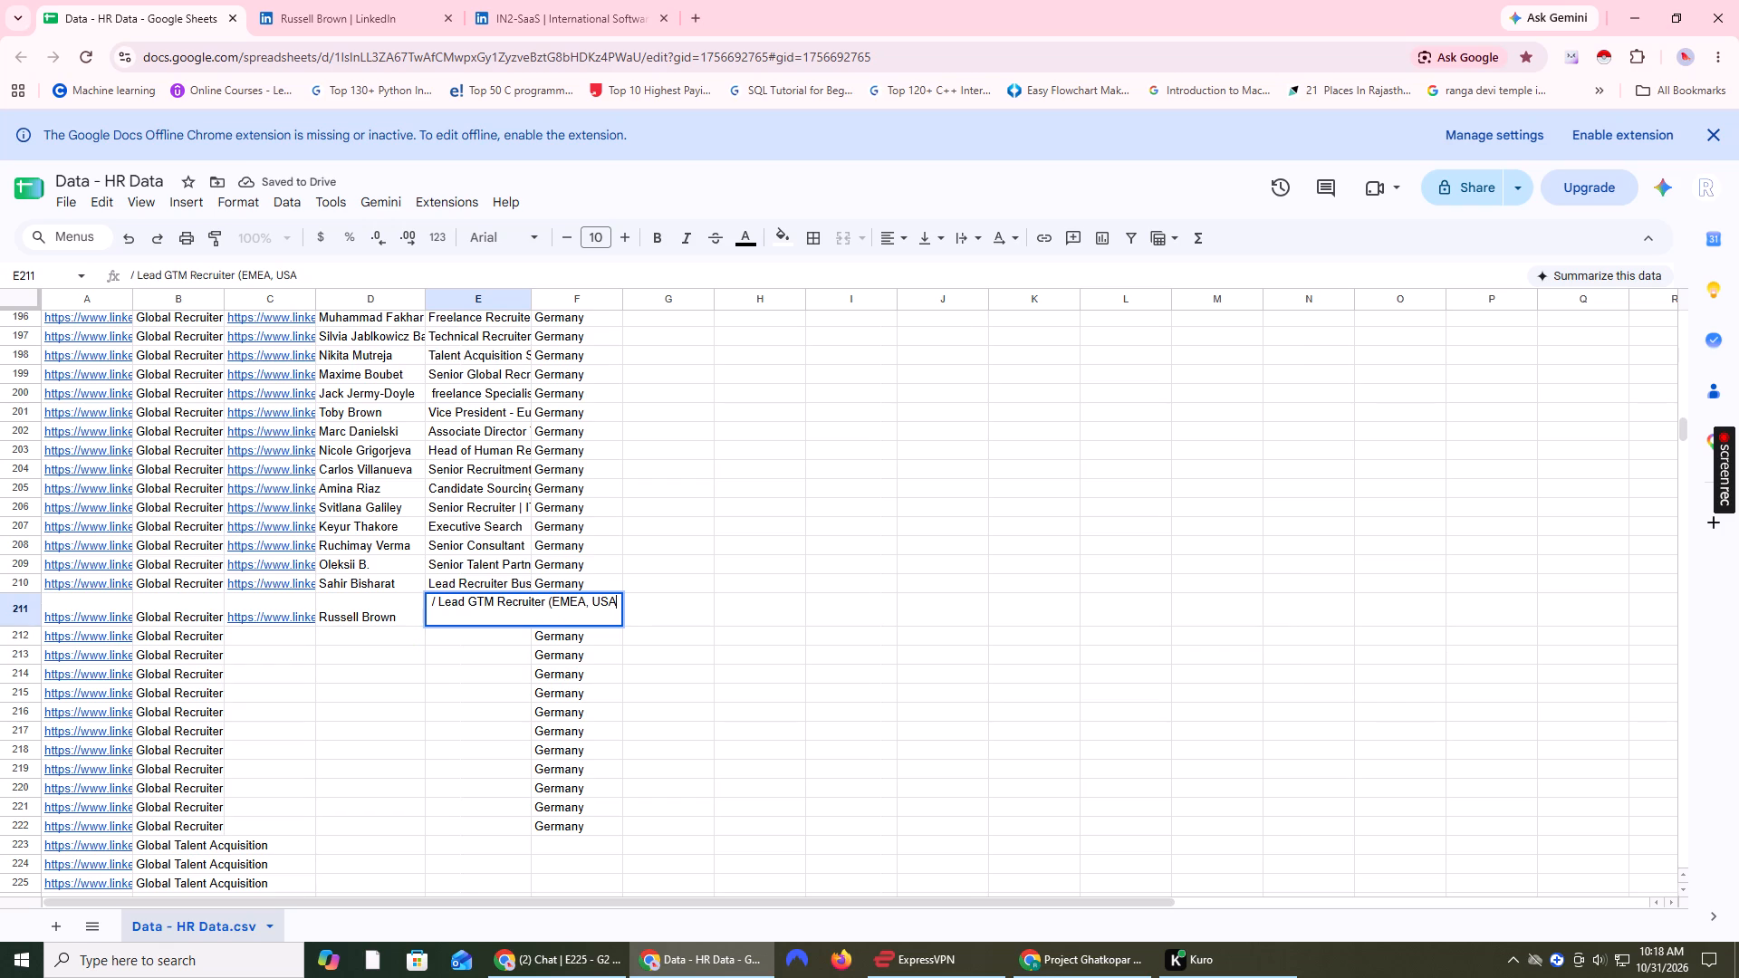
{"action": "key", "text": "BackSpace"}
{"action": "key", "text": "BackSpace"}
{"action": "key", "text": "BackSpace"}
{"action": "key", "text": "BackSpace"}
{"action": "key", "text": "BackSpace"}
{"action": "key", "text": "BackSpace"}
{"action": "key", "text": "BackSpace"}
{"action": "key", "text": "BackSpace"}
{"action": "key", "text": "BackSpace"}
{"action": "key", "text": "BackSpace"}
{"action": "key", "text": "BackSpace"}
{"action": "key", "text": "BackSpace"}
{"action": "key", "text": "r"}
{"action": "key", "text": "Return"}
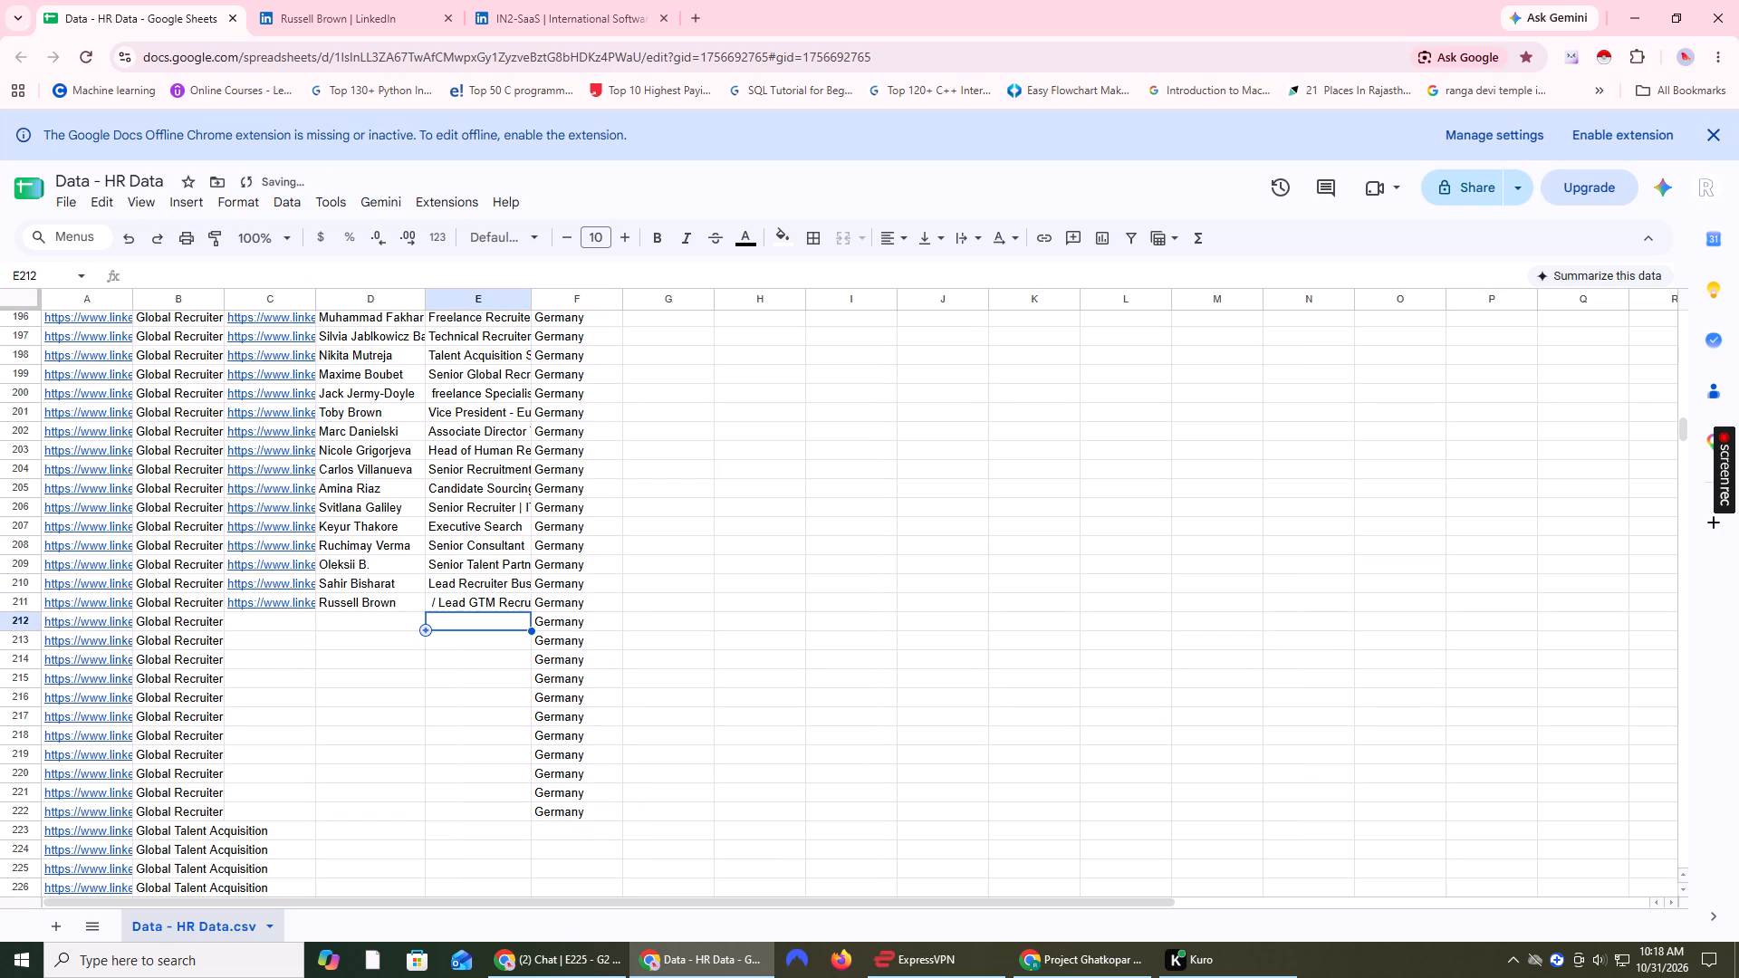
{"action": "left_click", "coordinate": [480, 737]}
Close the row 211 profile and IN2-SaaS pages and open the LinkedIn profile linked in A212.
{"action": "left_click", "coordinate": [305, 0]}
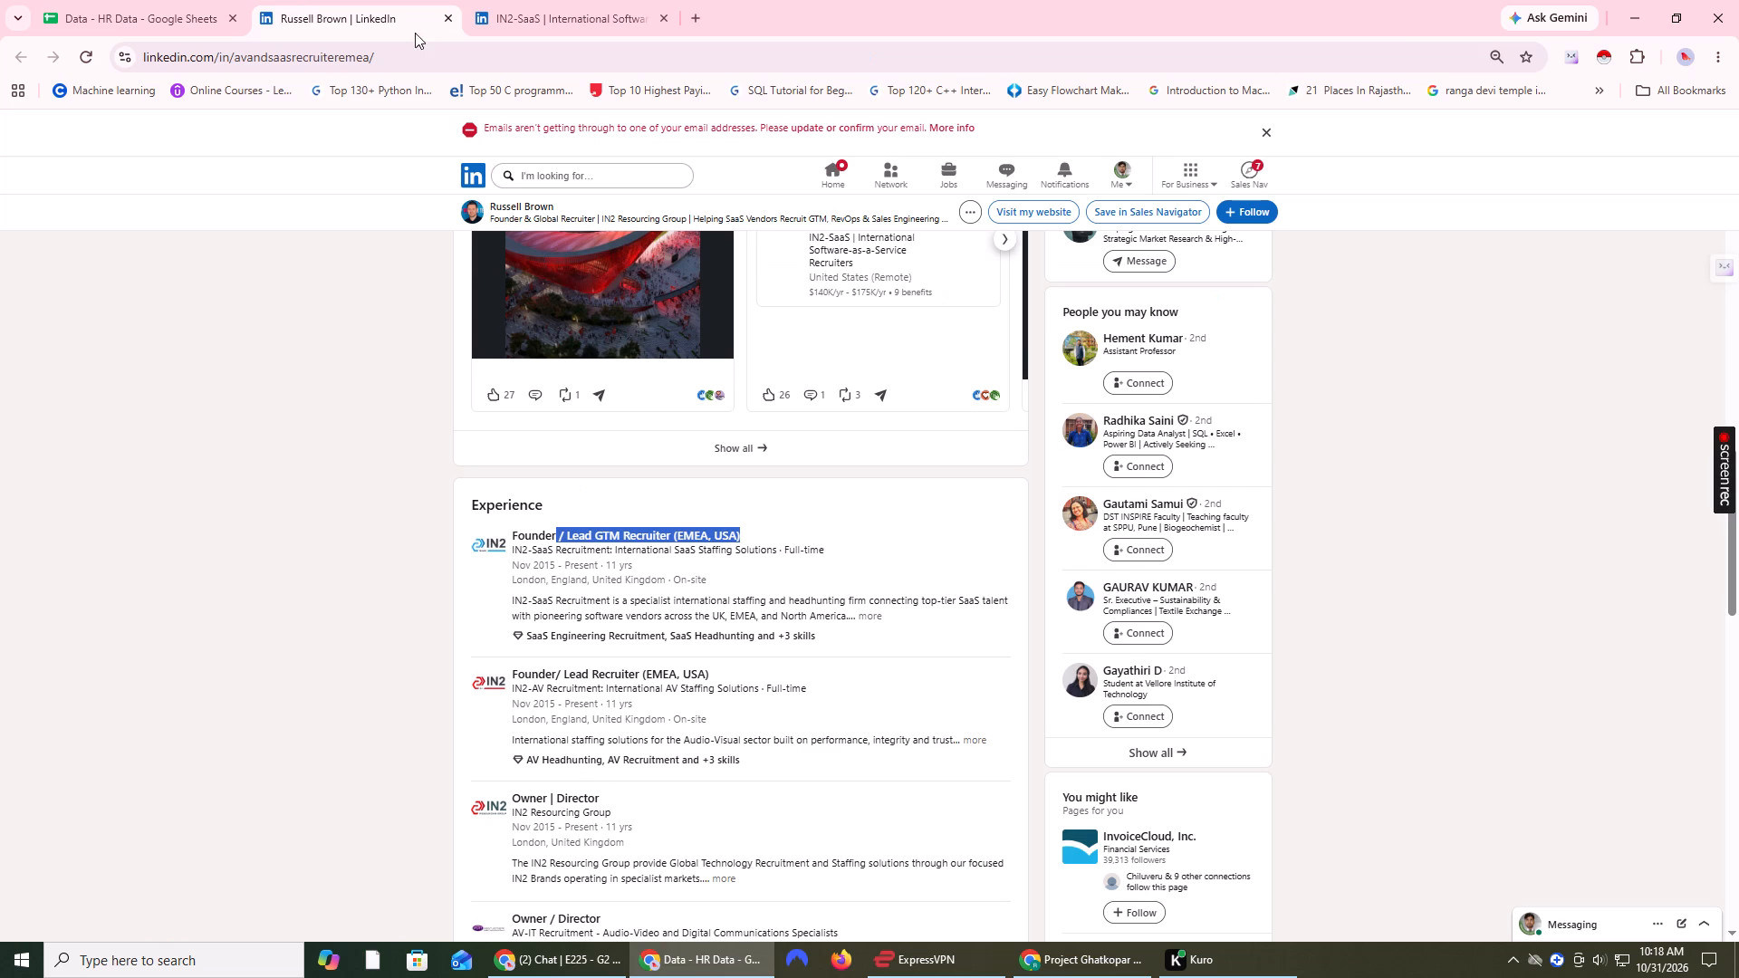
{"action": "left_click", "coordinate": [449, 17]}
{"action": "left_click", "coordinate": [447, 19]}
{"action": "left_click", "coordinate": [159, 0]}
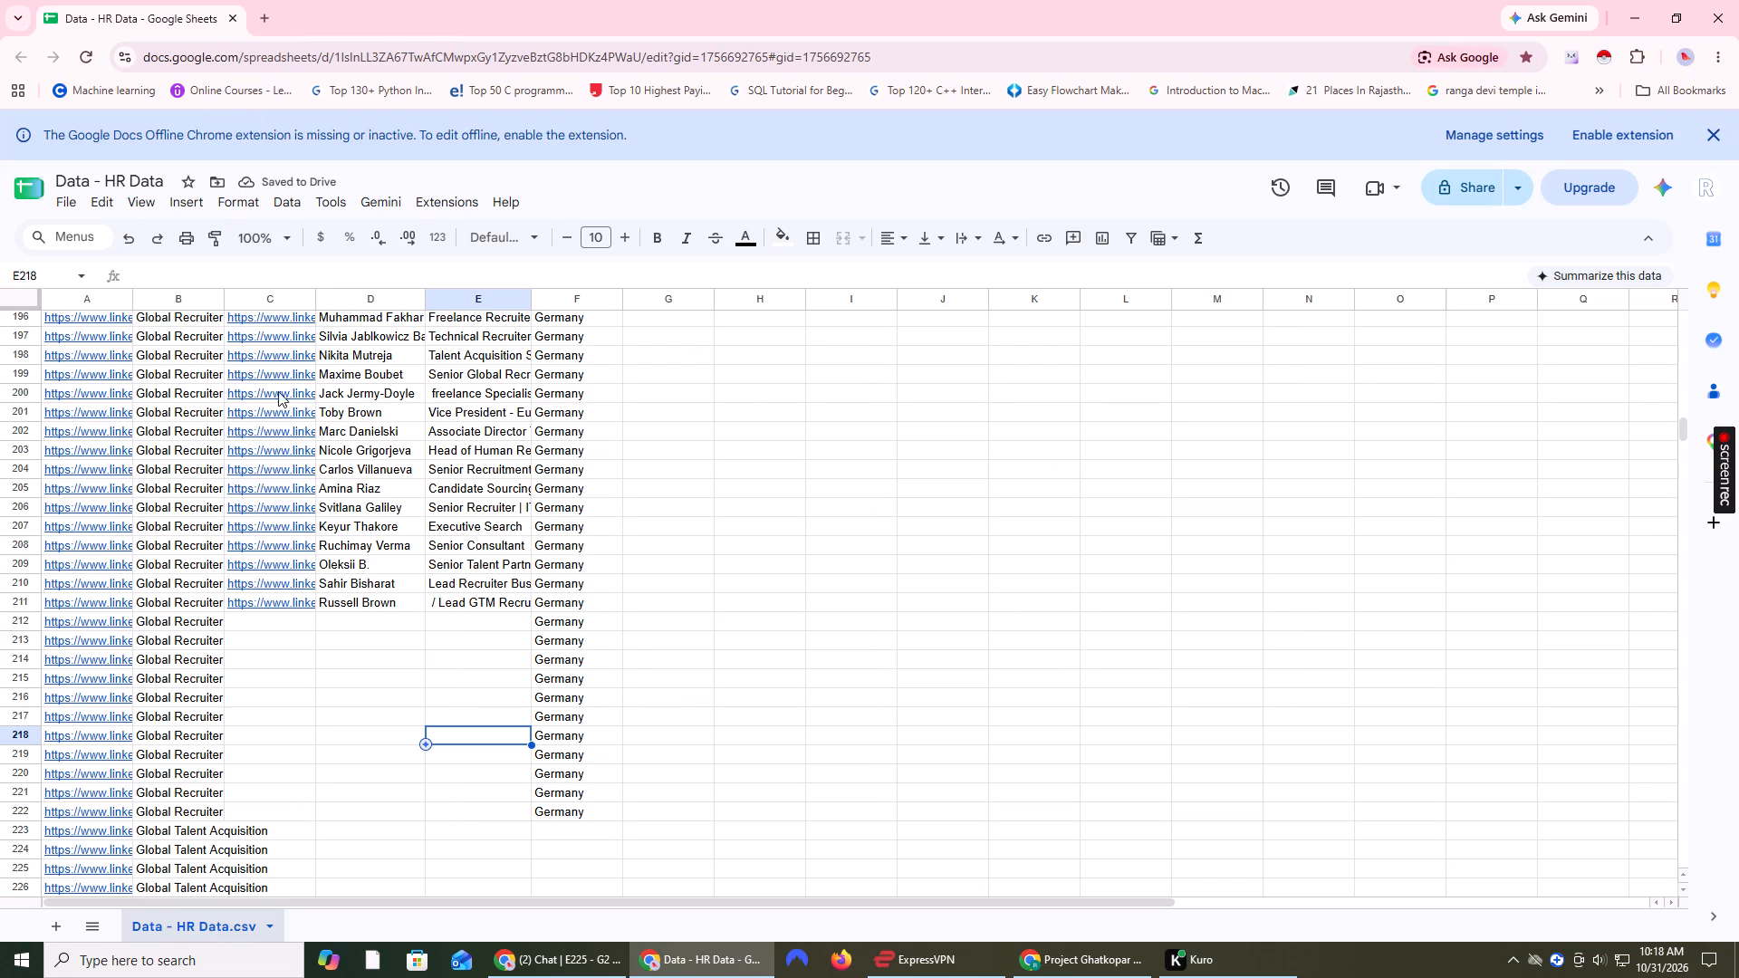
{"action": "left_click", "coordinate": [111, 628]}
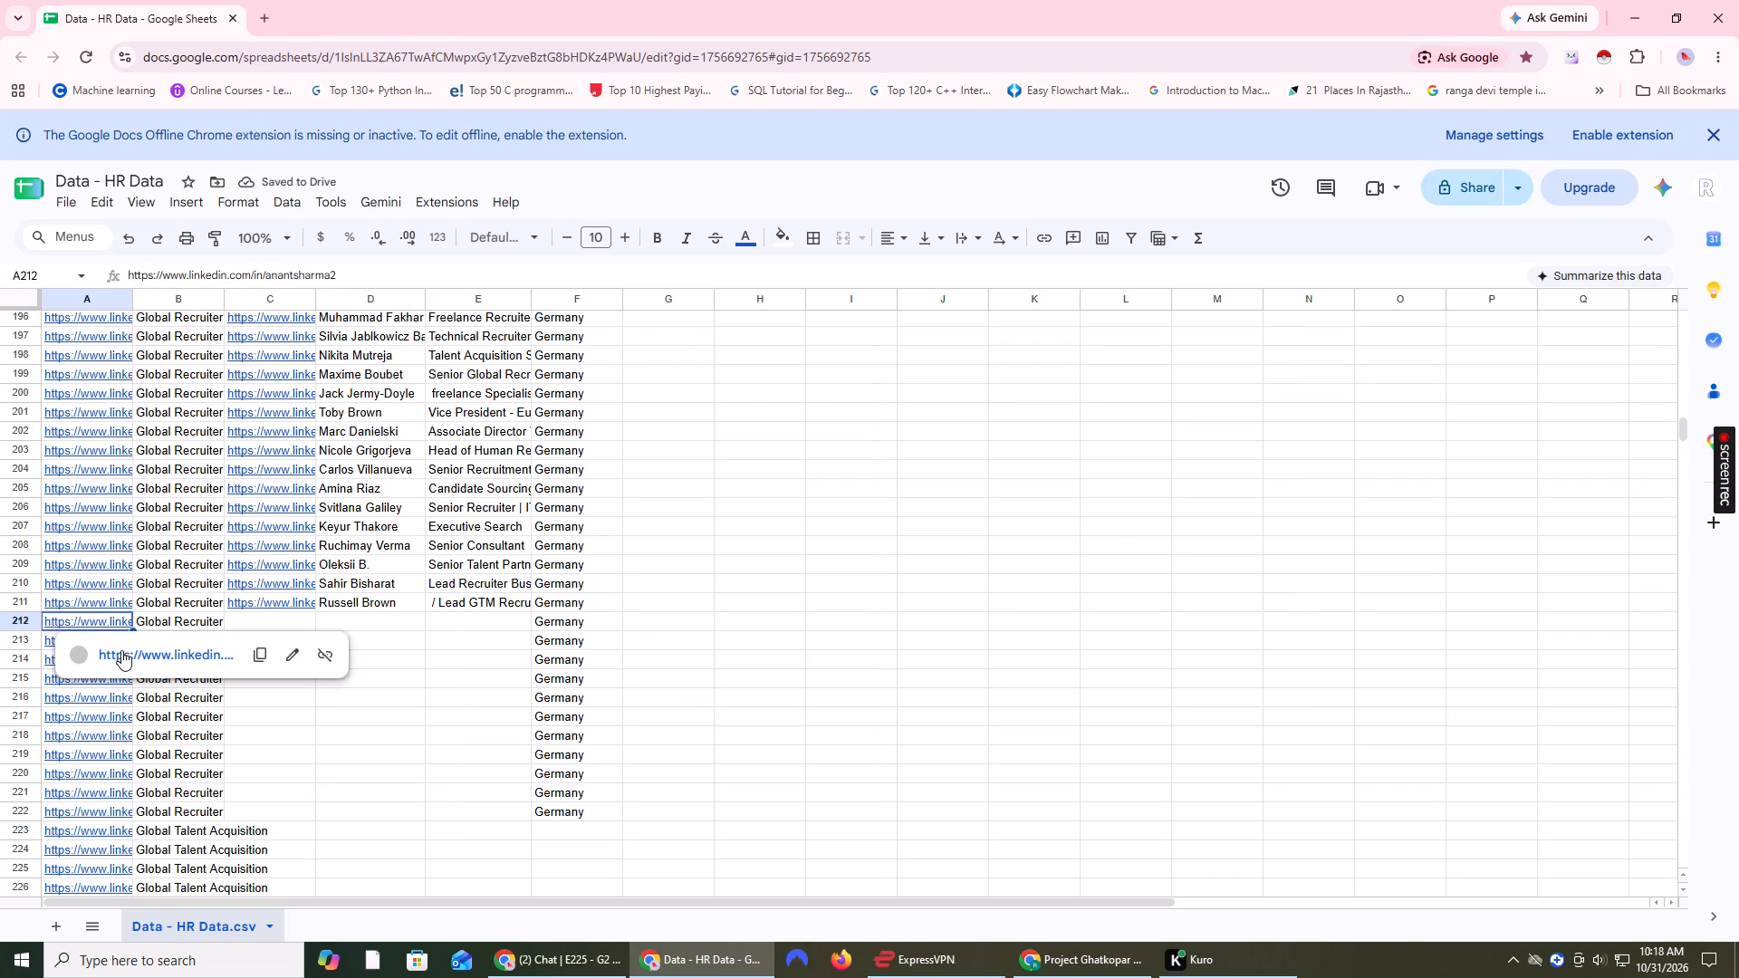
{"action": "left_click", "coordinate": [121, 650]}
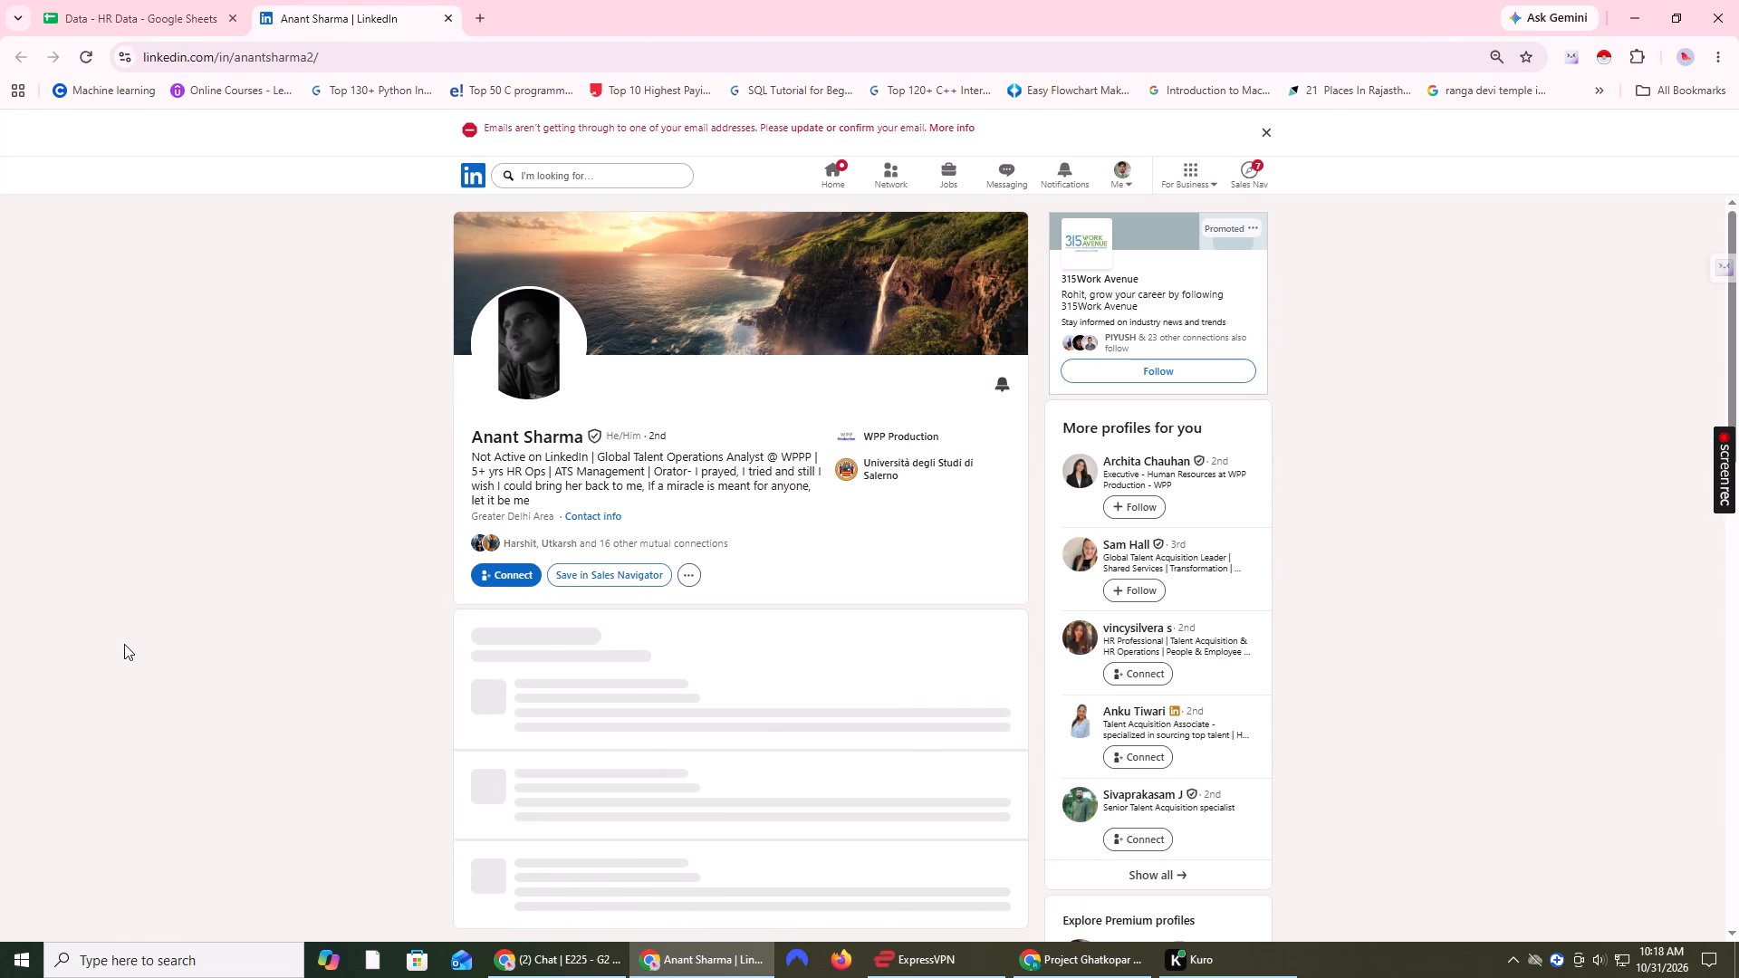
Copy the row 212 profile owner's name into D212, closing the command prompt window that interrupts.
{"action": "left_click_drag", "start_coordinate": [466, 435], "coordinate": [499, 438]}
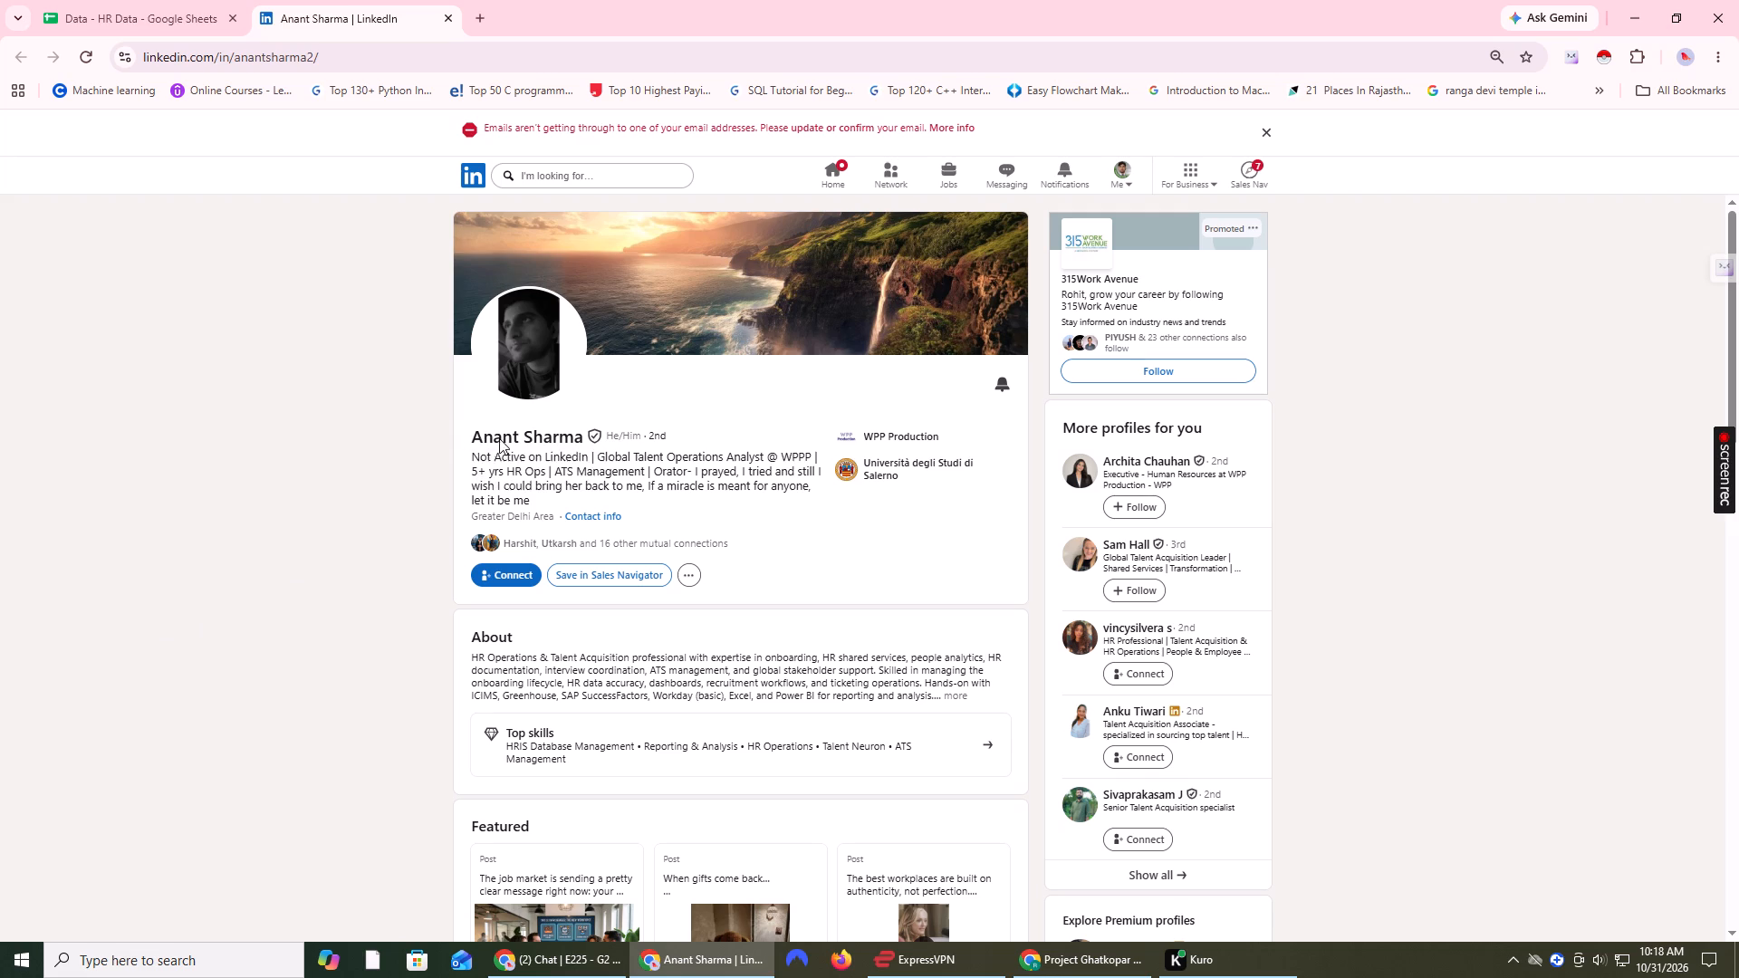
{"action": "left_click_drag", "start_coordinate": [499, 438], "coordinate": [582, 429]}
{"action": "key", "text": "ctrl+c"}
{"action": "left_click", "coordinate": [144, 0]}
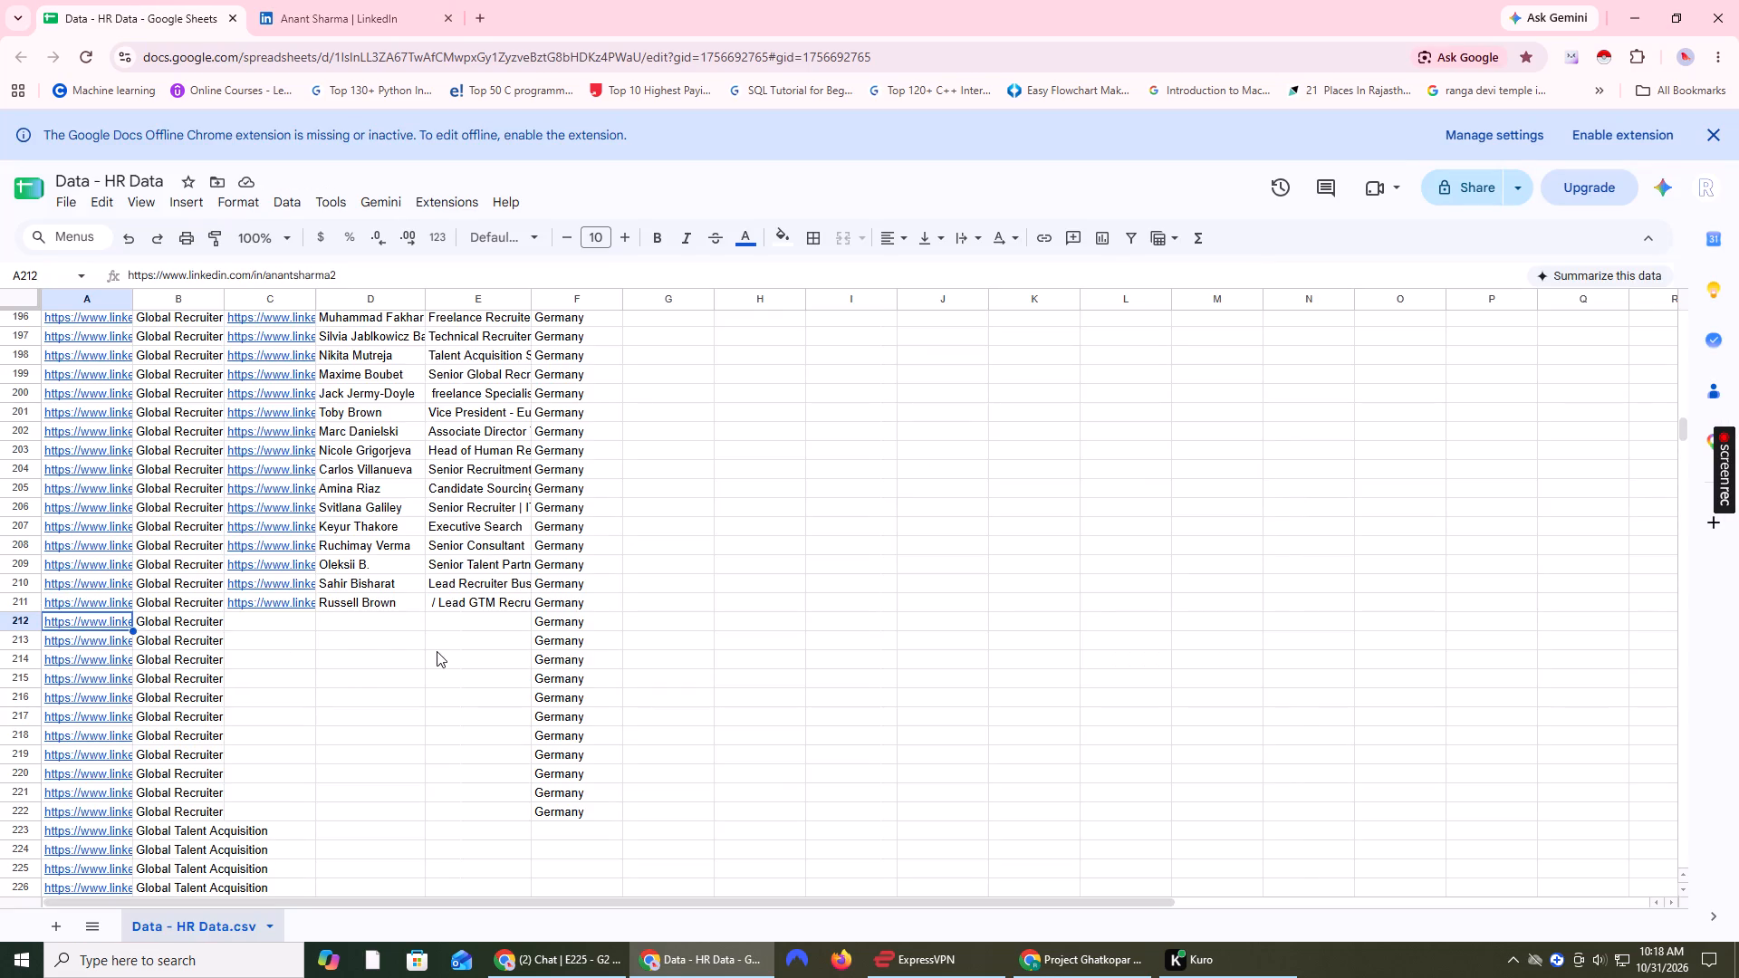
{"action": "double_click", "coordinate": [370, 627]}
{"action": "left_click", "coordinate": [1074, 228]}
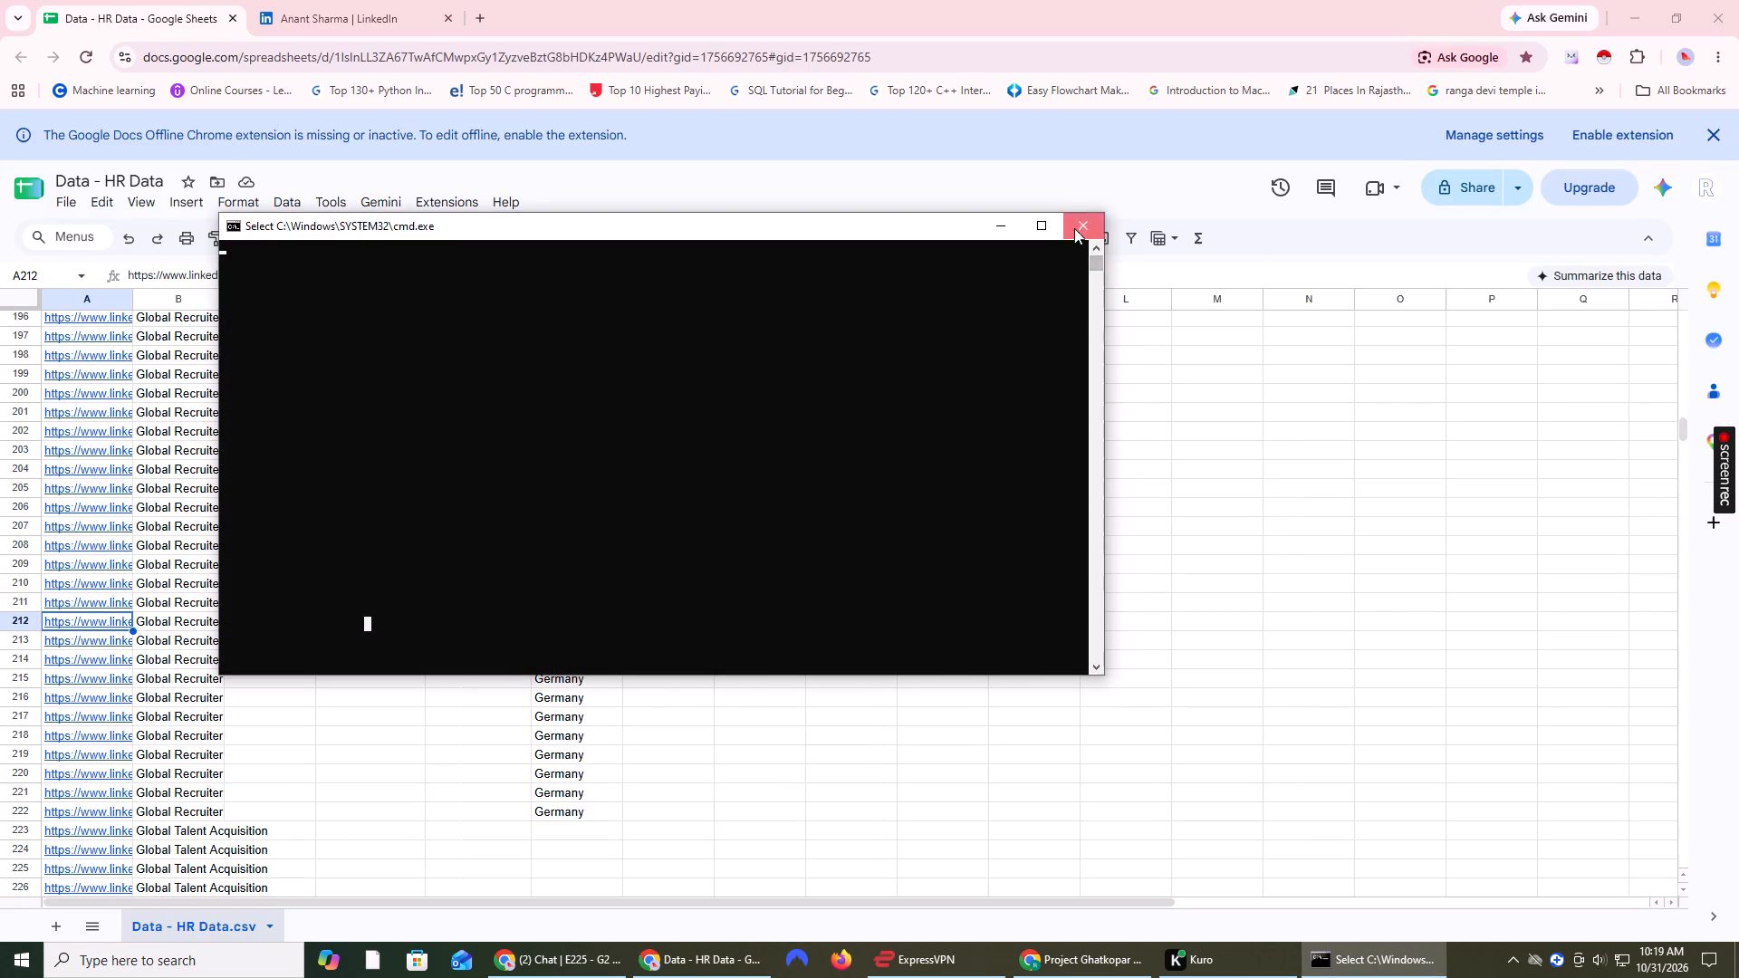
{"action": "double_click", "coordinate": [343, 623]}
{"action": "key", "text": "ctrl+v"}
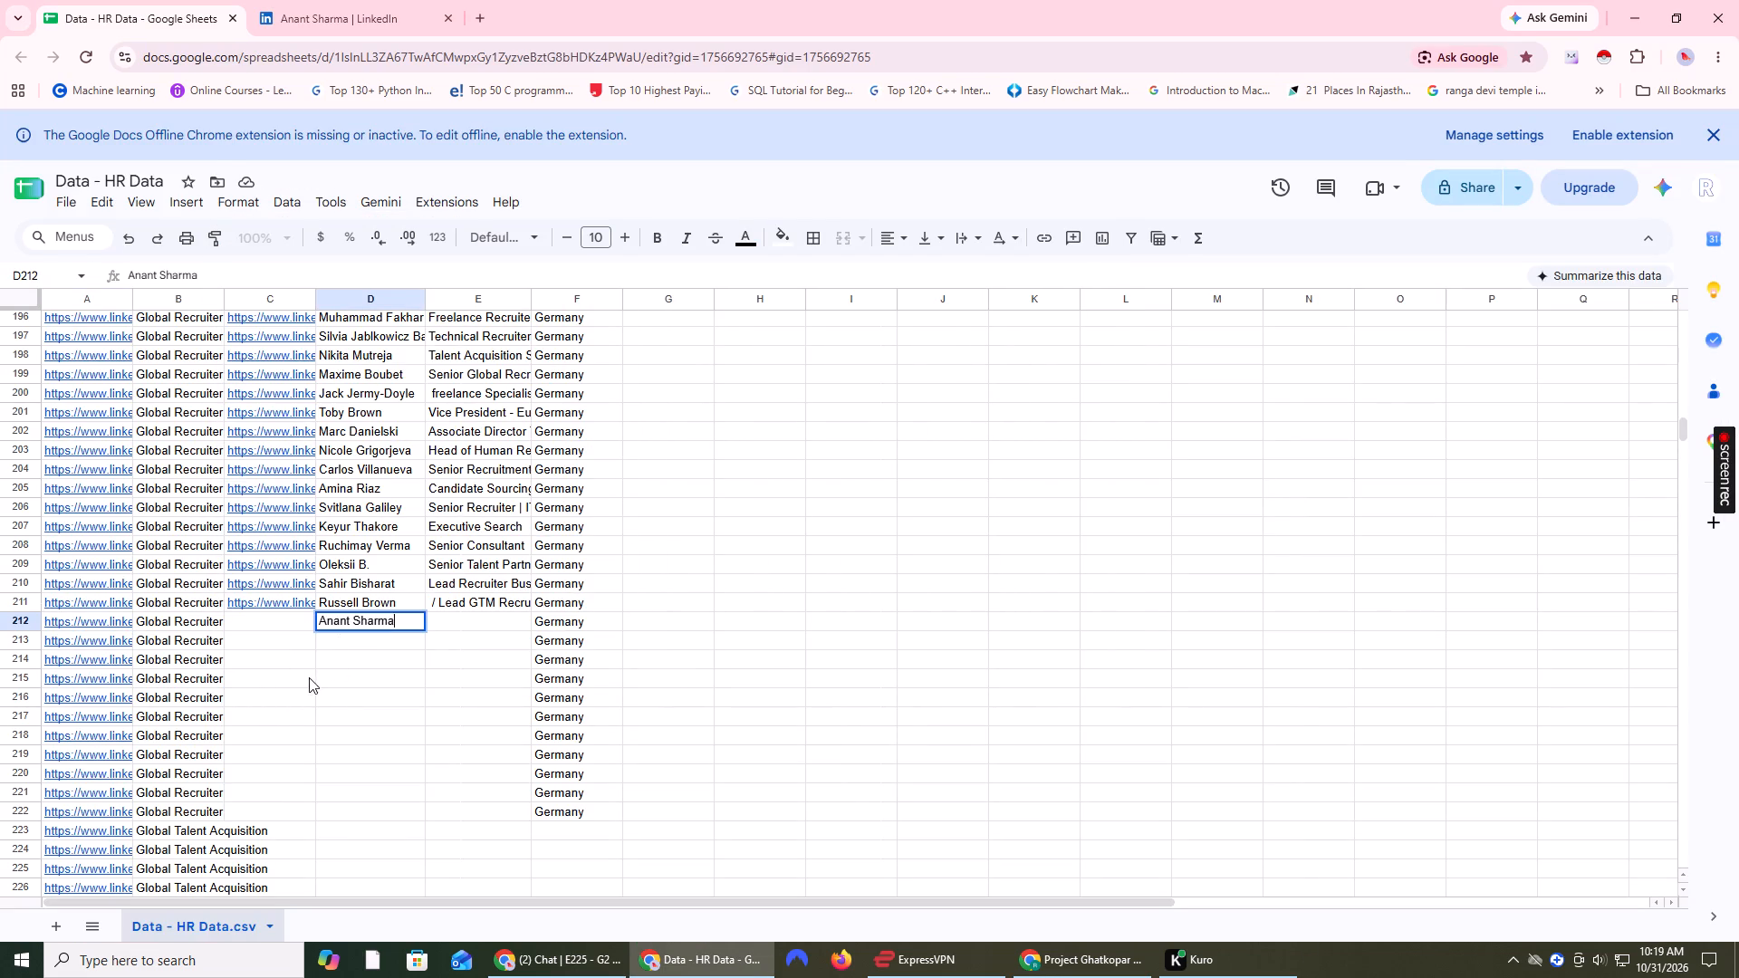
{"action": "left_click", "coordinate": [309, 677]}
Open the WPP Production company page in a new tab from the current job in the row 212 profile's Experience section.
{"action": "left_click", "coordinate": [353, 0]}
{"action": "scroll", "coordinate": [541, 583], "scroll_direction": "down", "scroll_amount": 3}
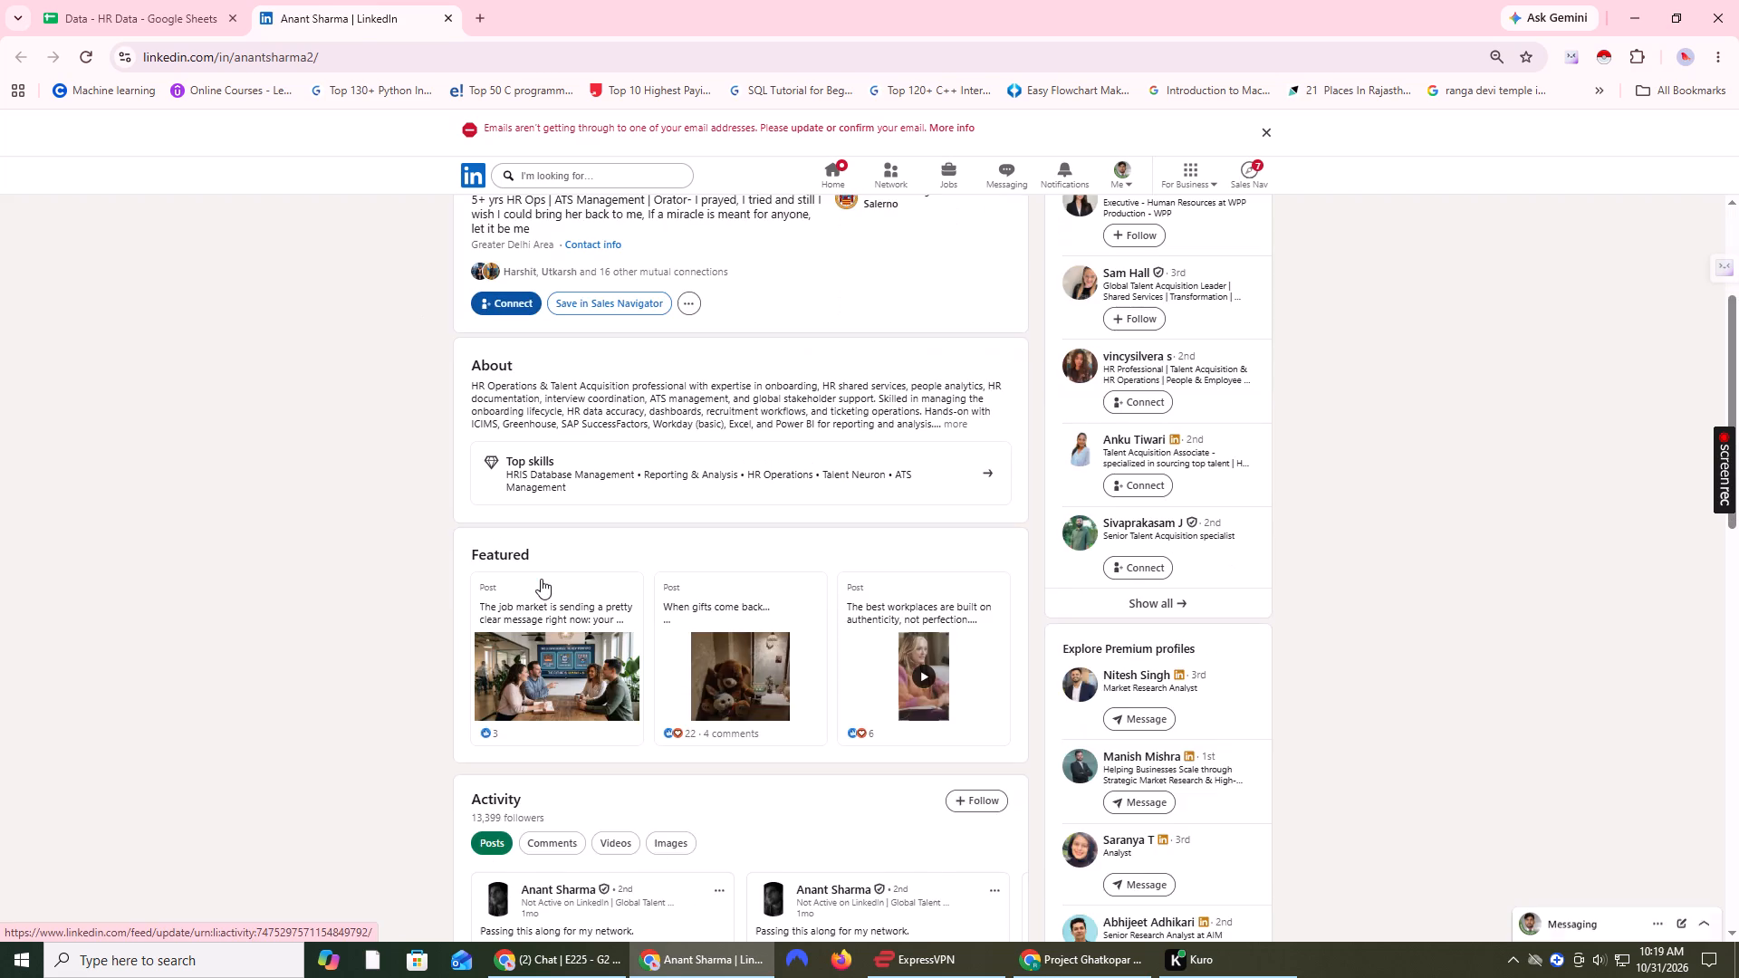
{"action": "scroll", "coordinate": [541, 579], "scroll_direction": "down", "scroll_amount": 12}
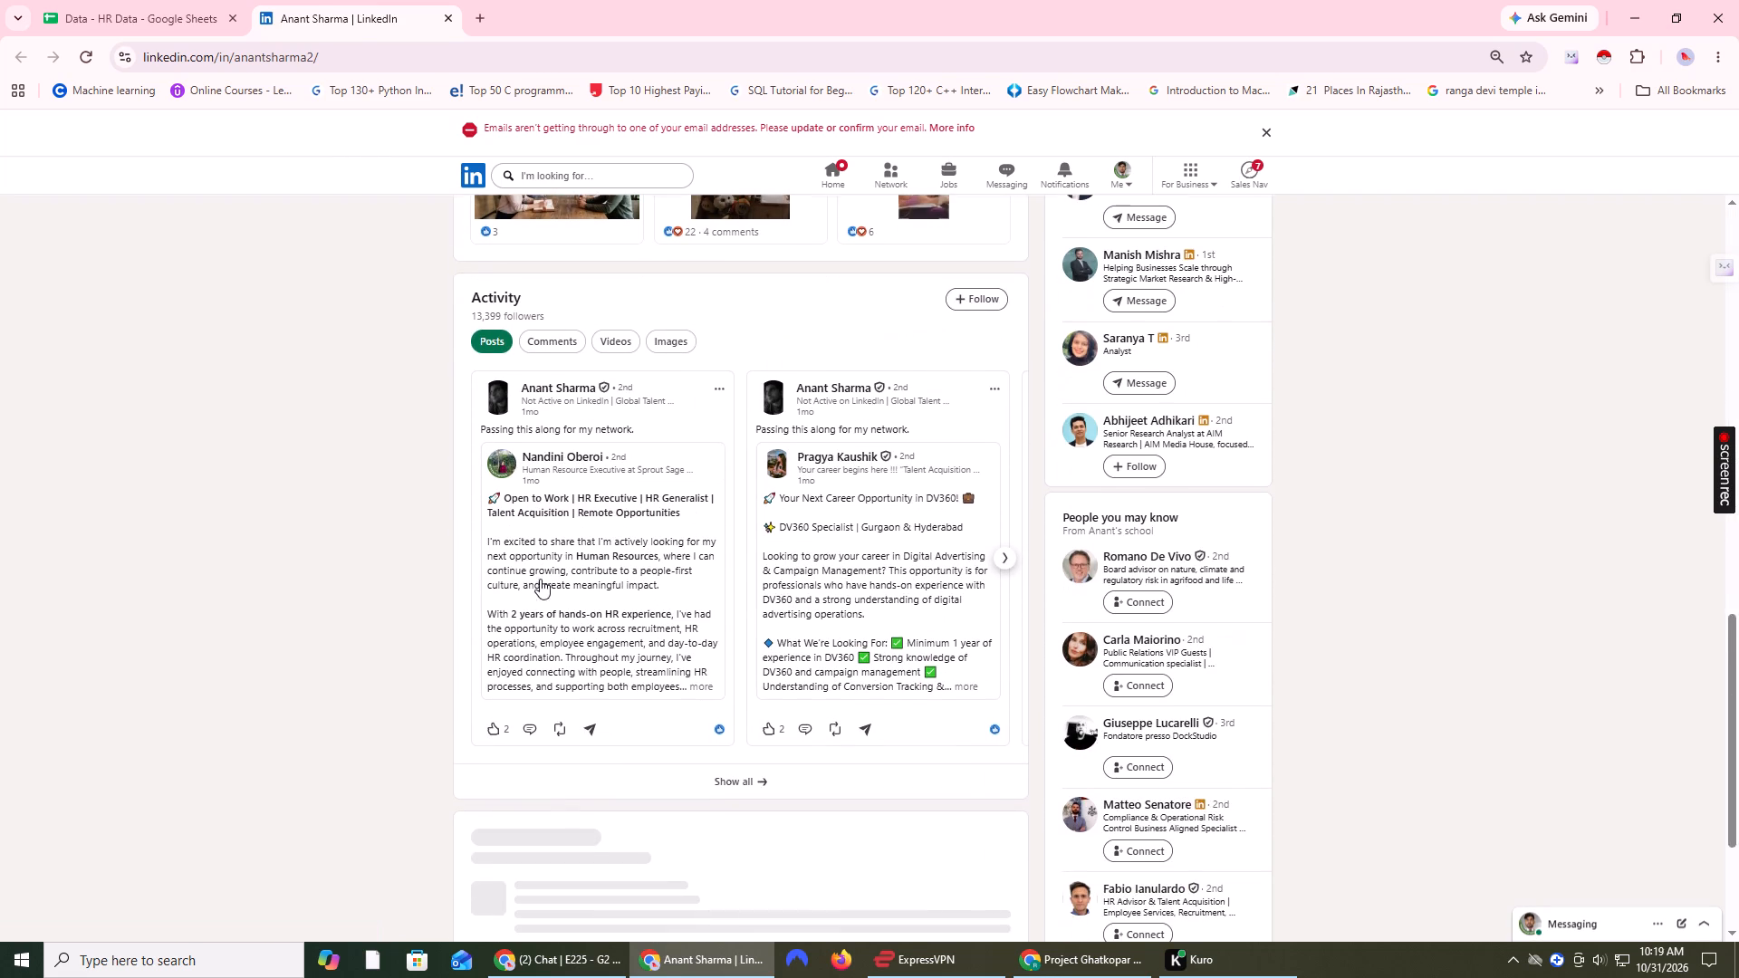
{"action": "scroll", "coordinate": [540, 579], "scroll_direction": "down", "scroll_amount": 2}
{"action": "scroll", "coordinate": [540, 579], "scroll_direction": "up", "scroll_amount": 4}
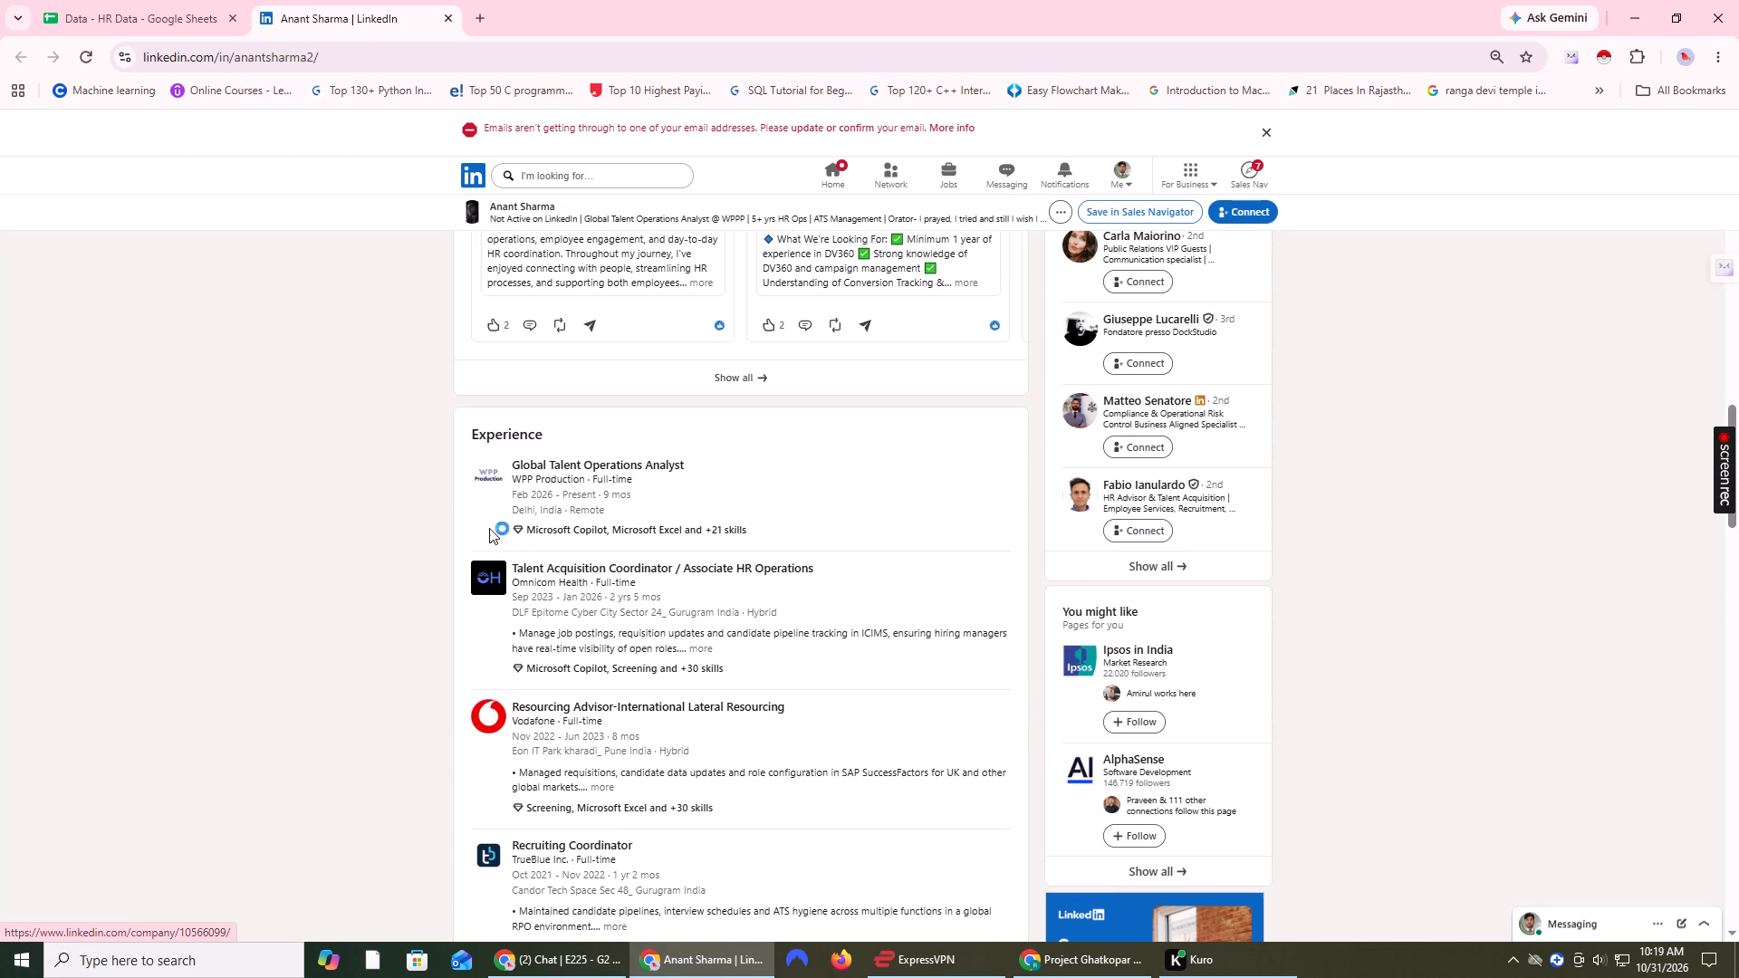
{"action": "left_click_drag", "start_coordinate": [502, 460], "coordinate": [556, 457]}
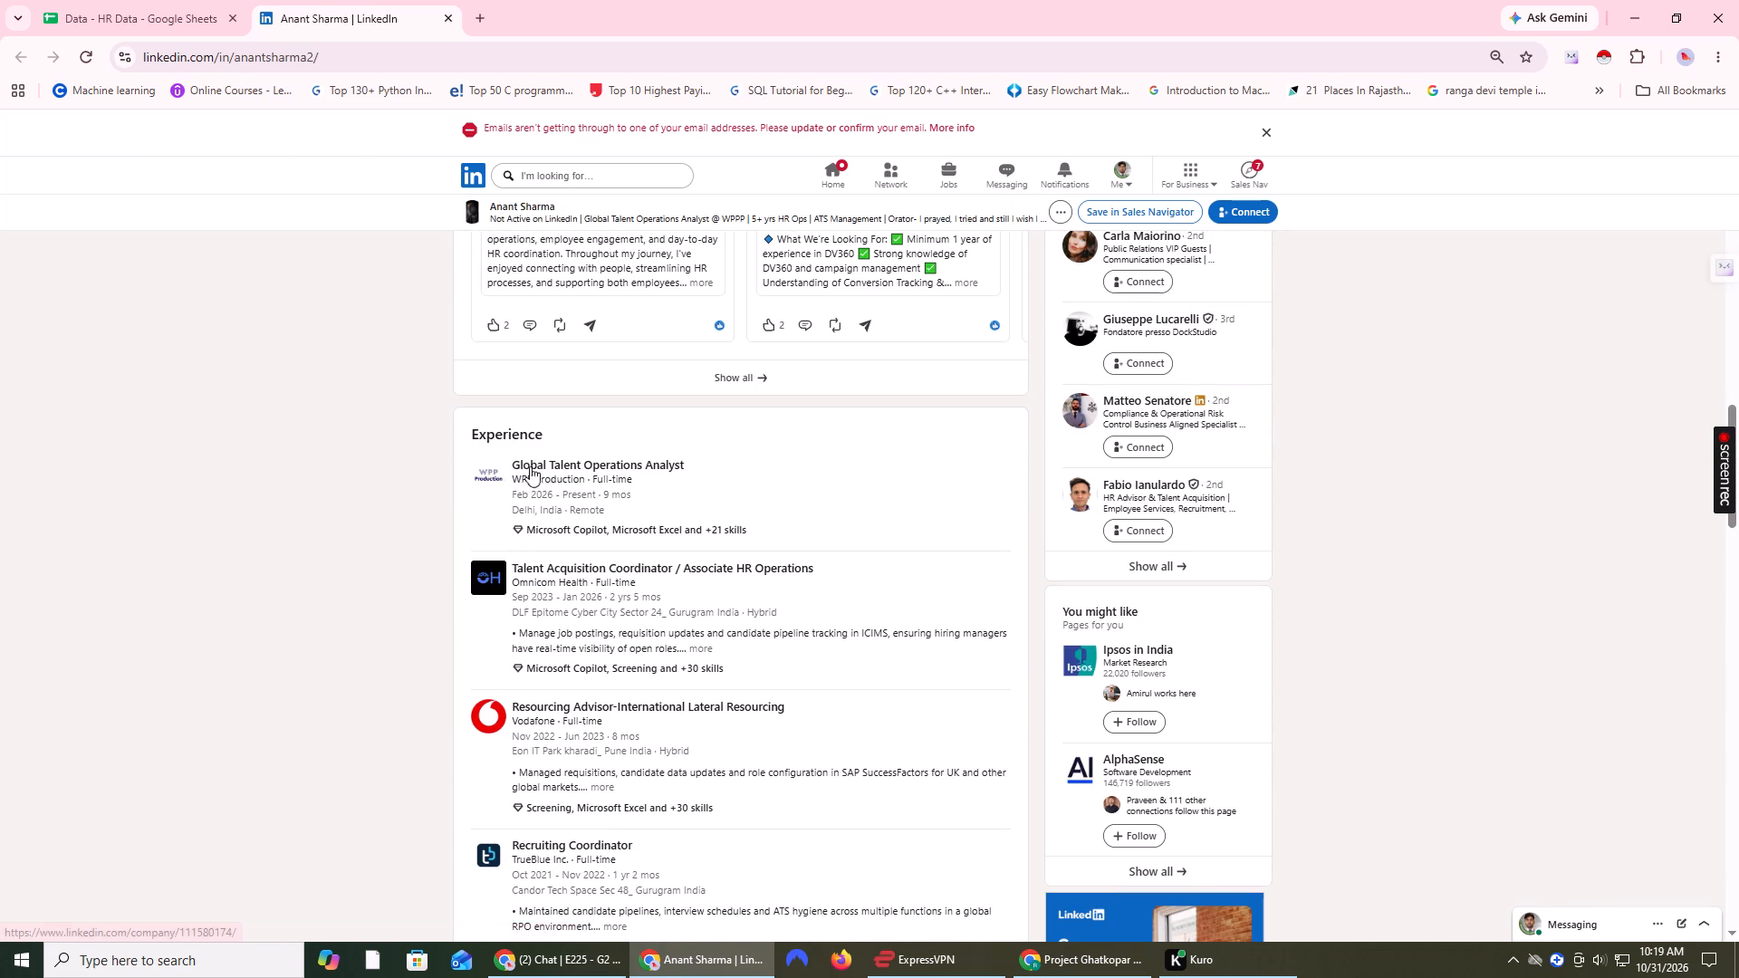
{"action": "left_click", "coordinate": [484, 475], "text": "ctrl"}
Copy the job title "Global Talent Operations Analyst" from the row 212 profile into E212.
{"action": "left_click_drag", "start_coordinate": [509, 465], "coordinate": [729, 465]}
{"action": "key", "text": "ctrl+c"}
{"action": "left_click", "coordinate": [178, 0]}
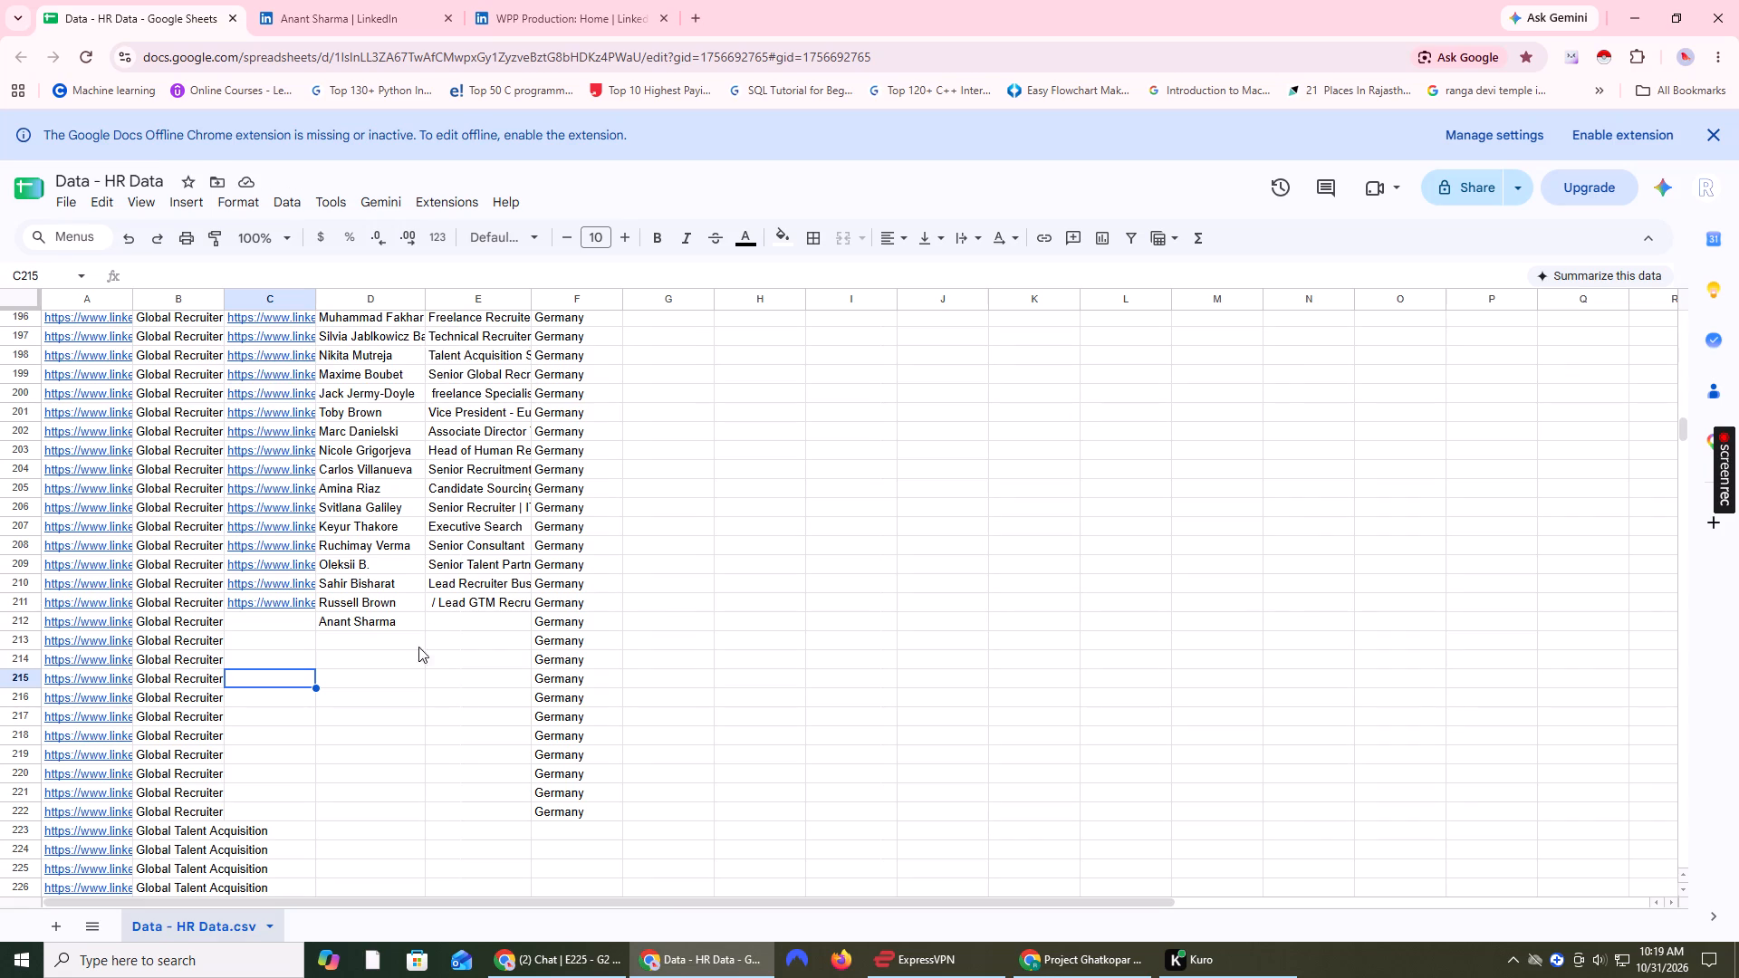
{"action": "double_click", "coordinate": [432, 621]}
{"action": "key", "text": "ctrl+v"}
{"action": "left_click", "coordinate": [366, 674]}
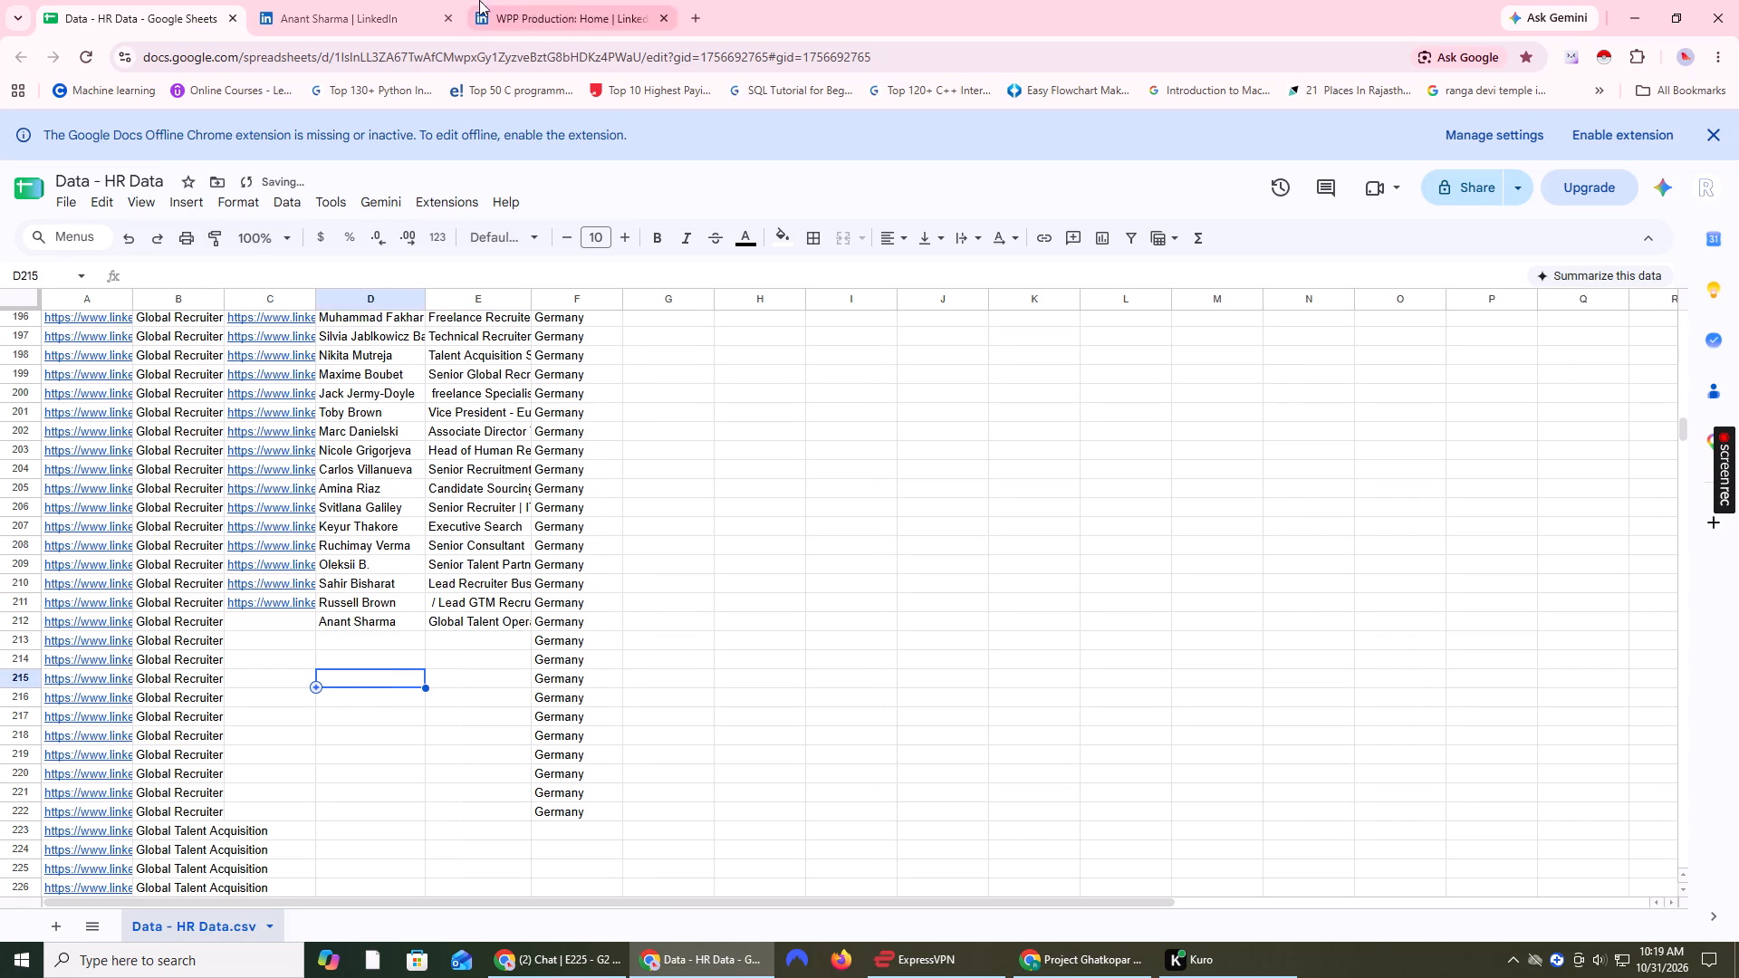
Copy the URL of the WPP Production company page into C212.
{"action": "left_click", "coordinate": [570, 0]}
{"action": "left_click", "coordinate": [434, 64]}
{"action": "key", "text": "ctrl+c"}
{"action": "left_click", "coordinate": [74, 0]}
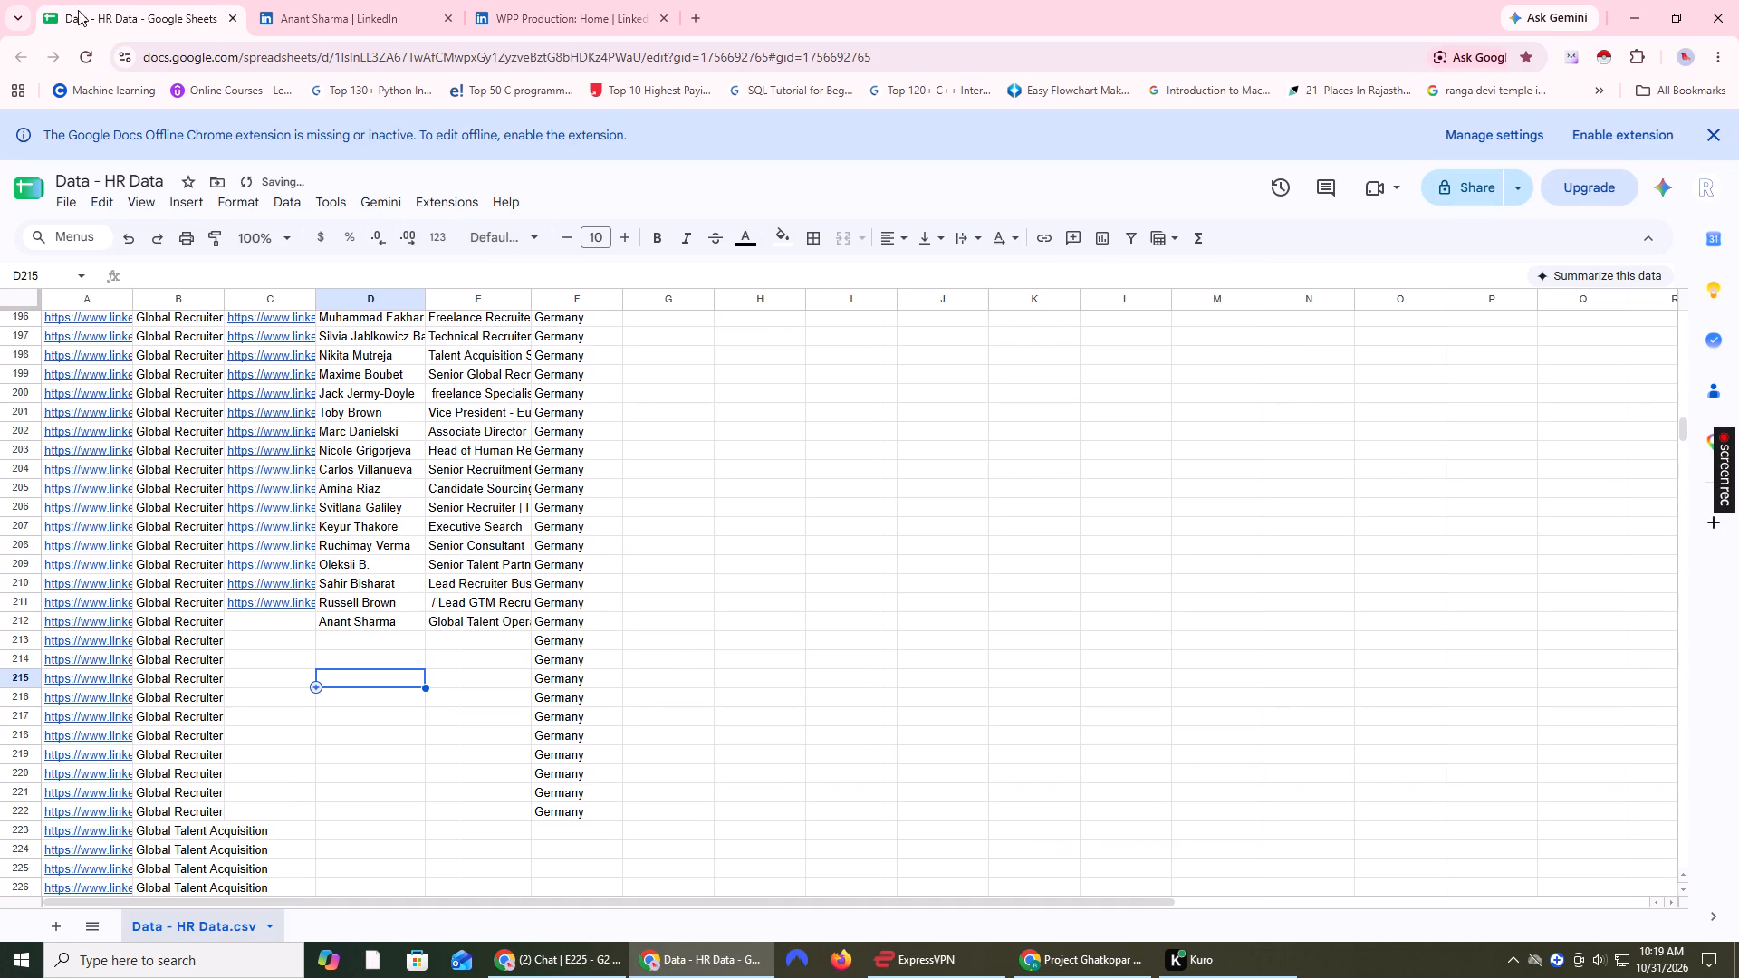
{"action": "left_click", "coordinate": [266, 632]}
{"action": "left_click", "coordinate": [270, 625]}
{"action": "key", "text": "ctrl+v"}
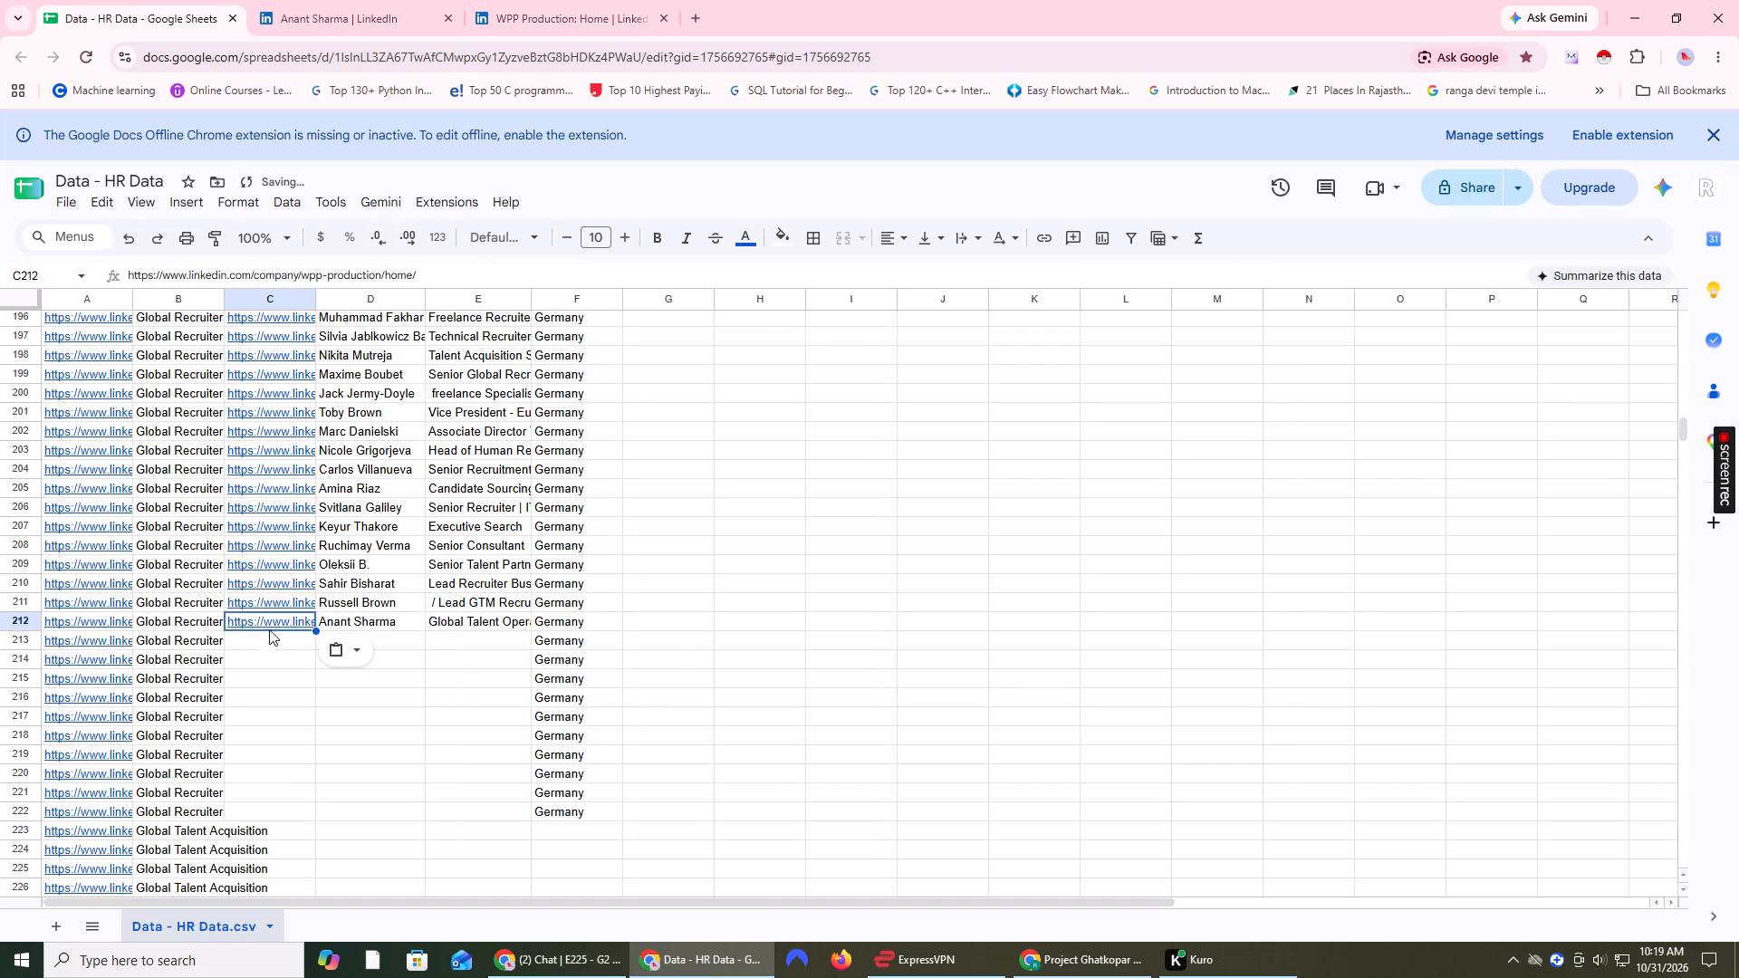
{"action": "left_click", "coordinate": [256, 642]}
Open the LinkedIn profile linked in A213 and close the row 212 profile and WPP Production pages.
{"action": "left_click", "coordinate": [113, 640]}
{"action": "left_click", "coordinate": [124, 675]}
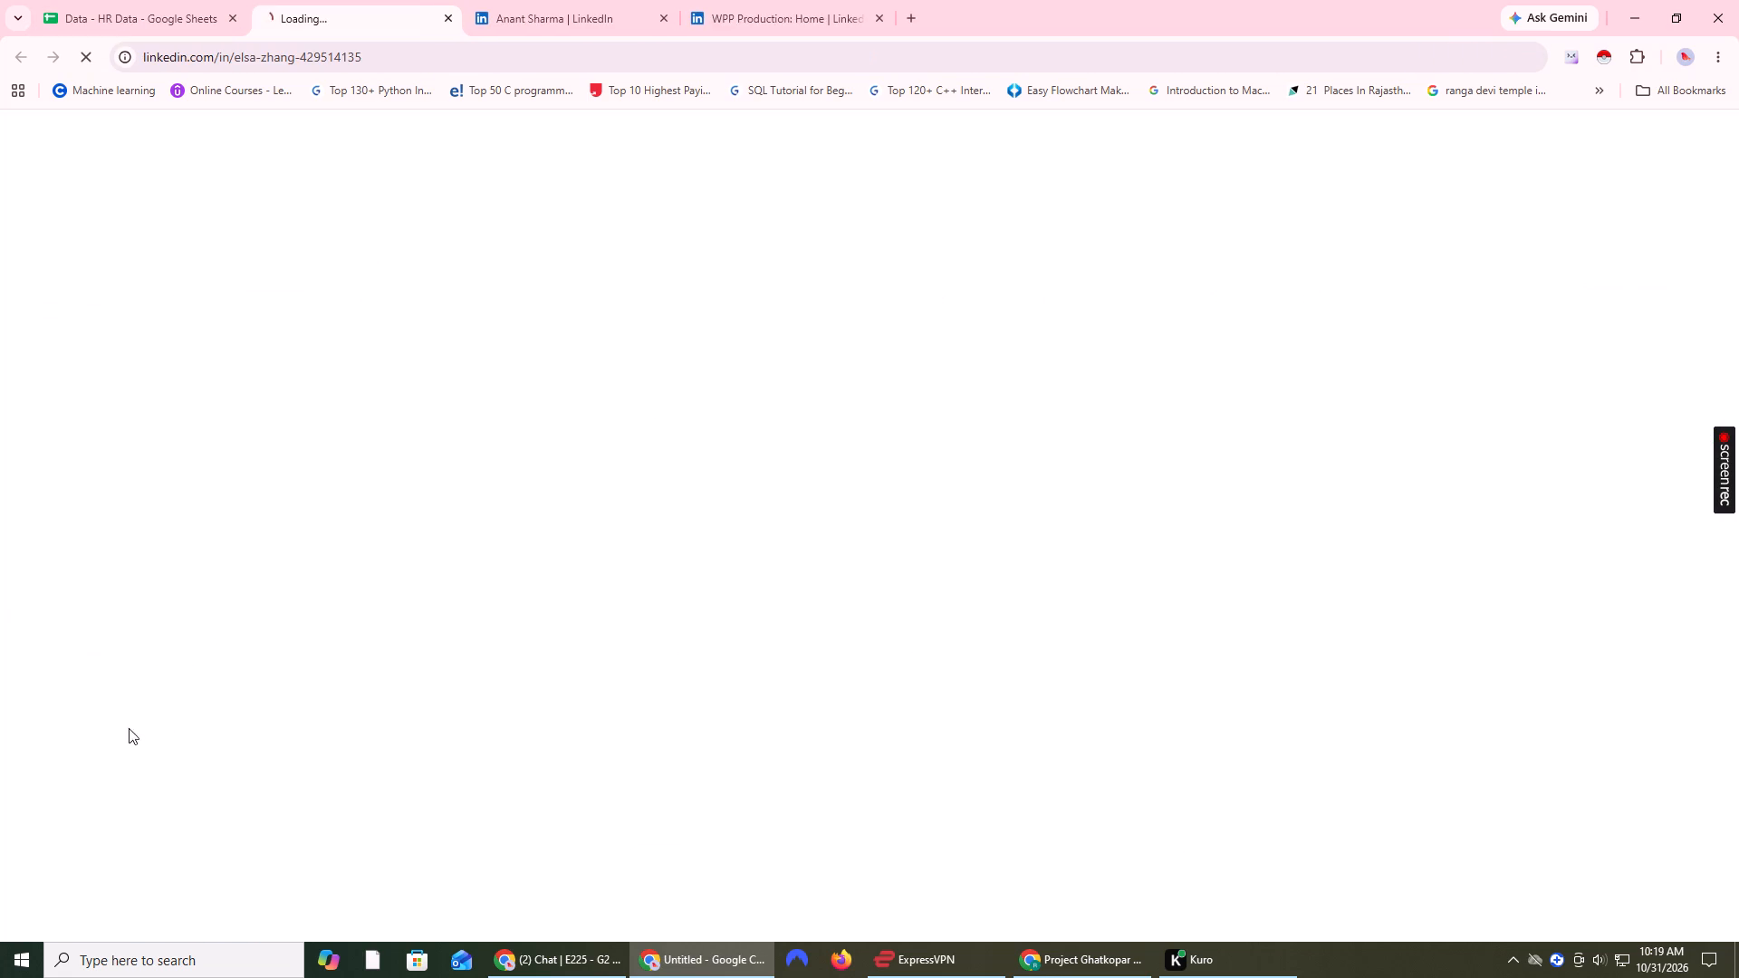
{"action": "left_click", "coordinate": [667, 20]}
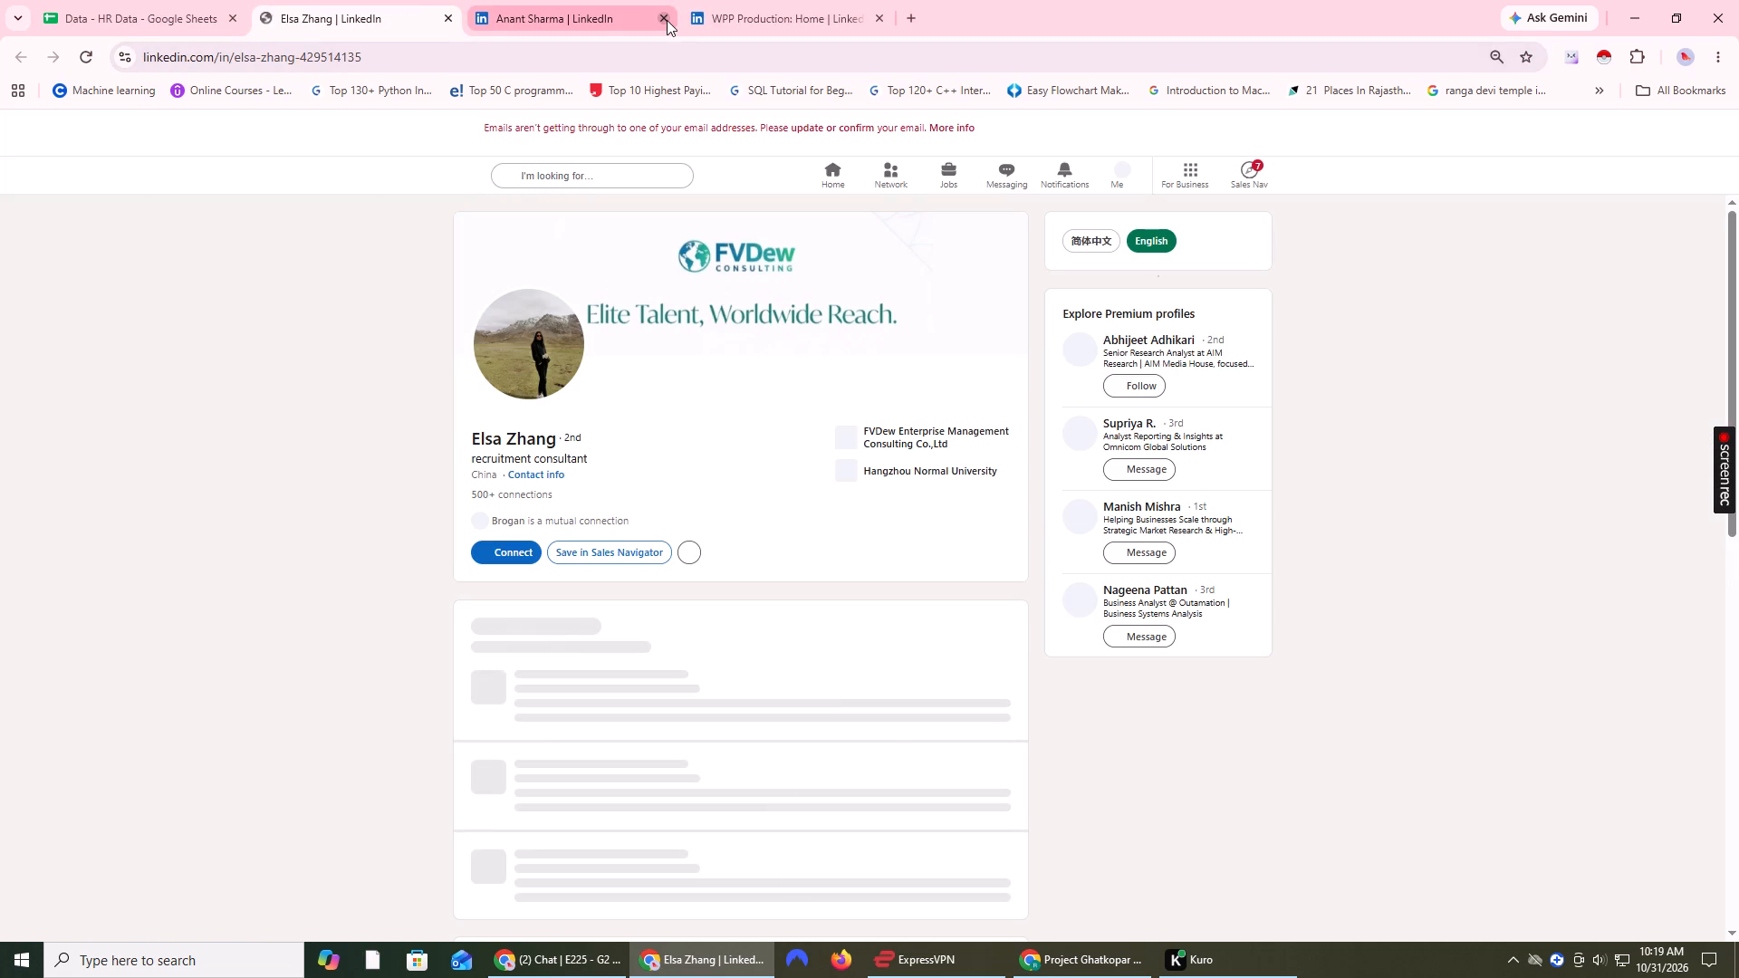
{"action": "left_click", "coordinate": [667, 20]}
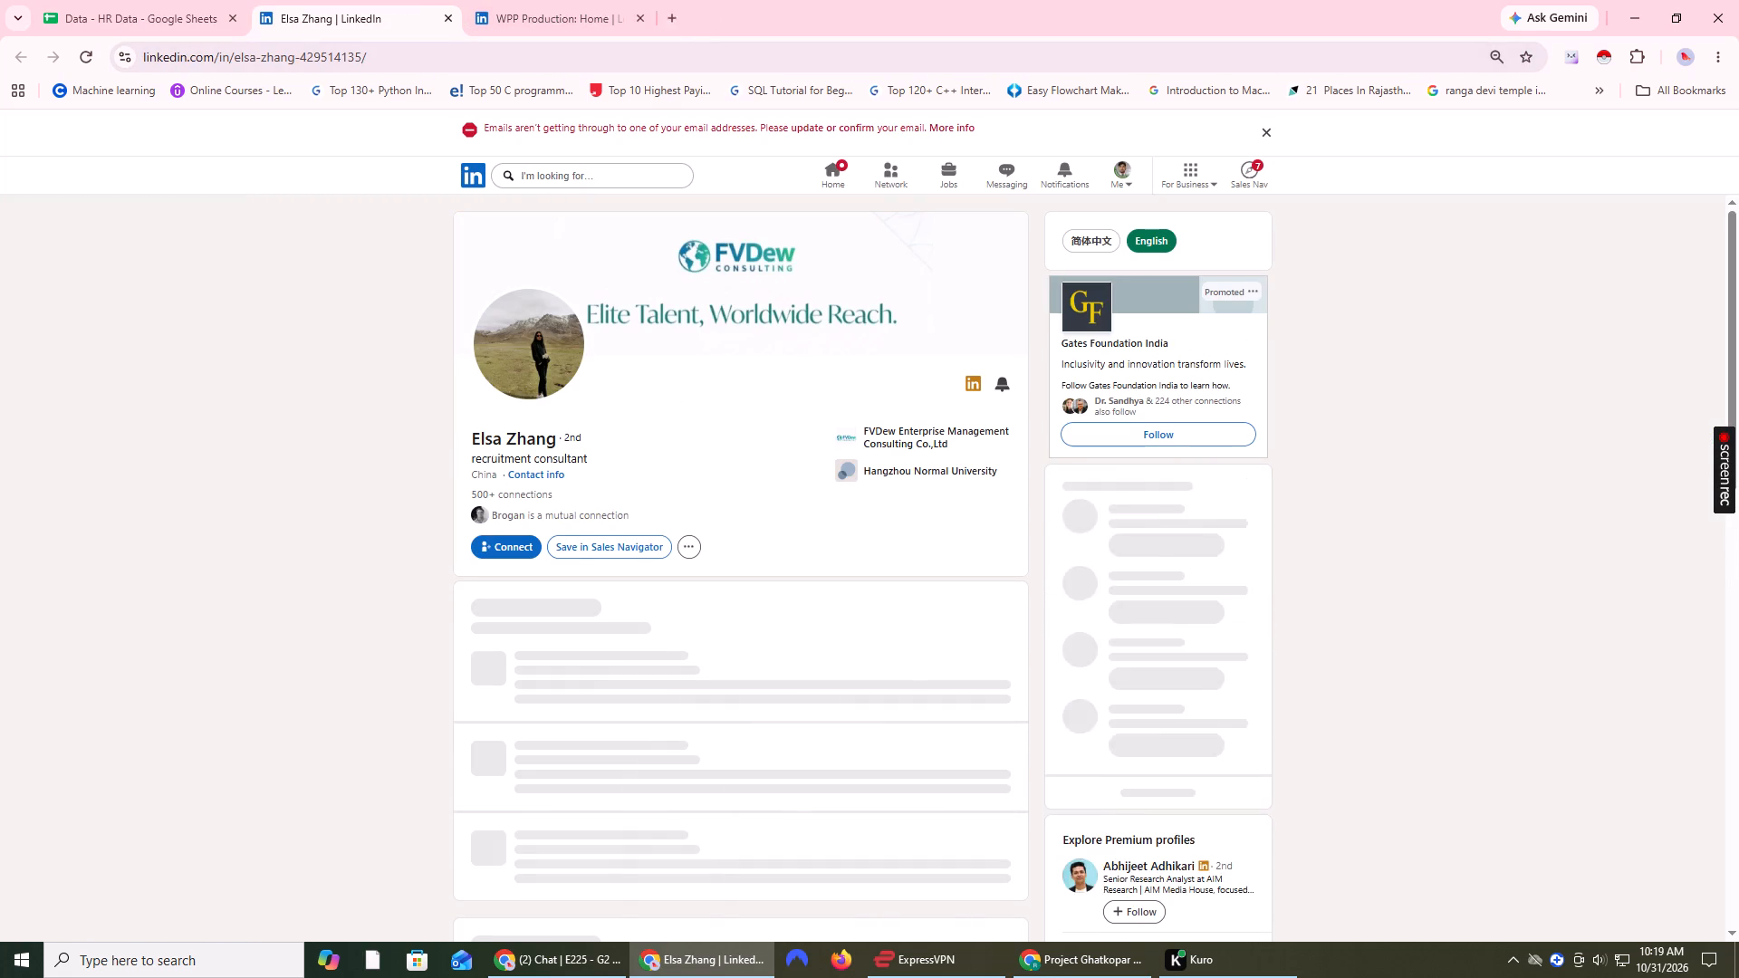
Copy the row 213 profile owner's name into D213.
{"action": "left_click_drag", "start_coordinate": [463, 437], "coordinate": [552, 436]}
{"action": "key", "text": "ctrl+c"}
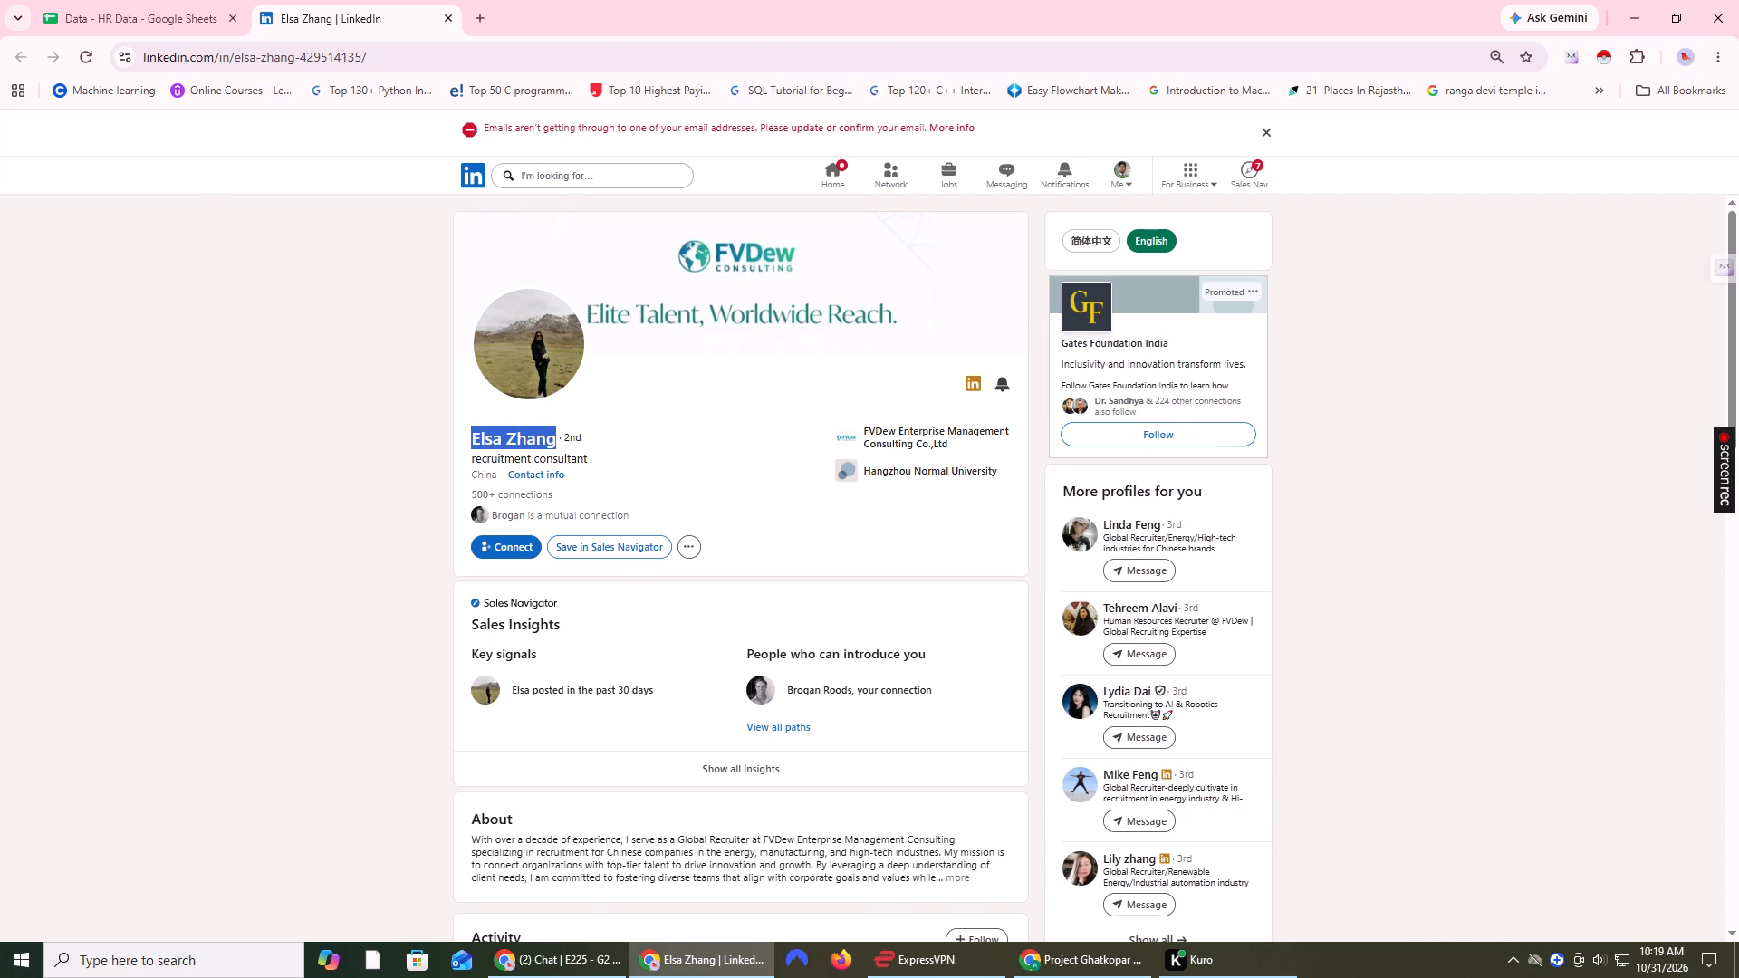
{"action": "left_click", "coordinate": [142, 0]}
{"action": "double_click", "coordinate": [352, 638]}
{"action": "key", "text": "ctrl+v"}
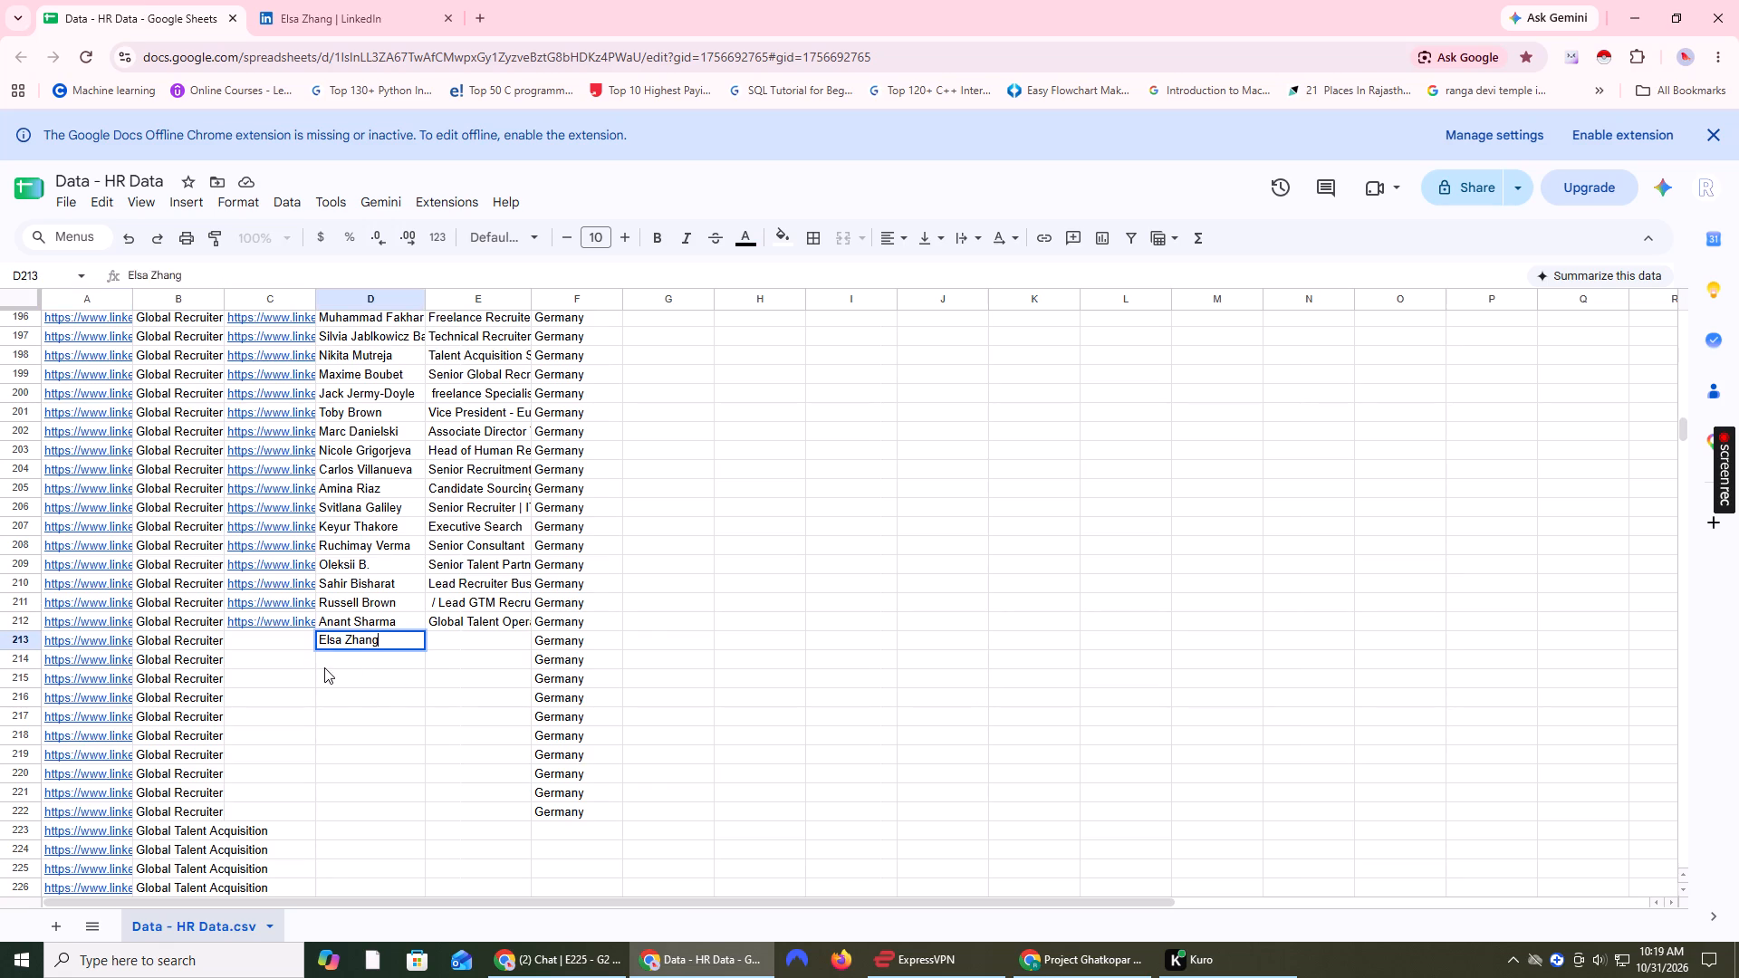
{"action": "left_click", "coordinate": [324, 667], "text": "ctrl"}
{"action": "left_click", "coordinate": [319, 716]}
Open the FVDew company page from the row 213 profile and copy its current job title "Global Recruiter" into E213.
{"action": "left_click", "coordinate": [331, 0]}
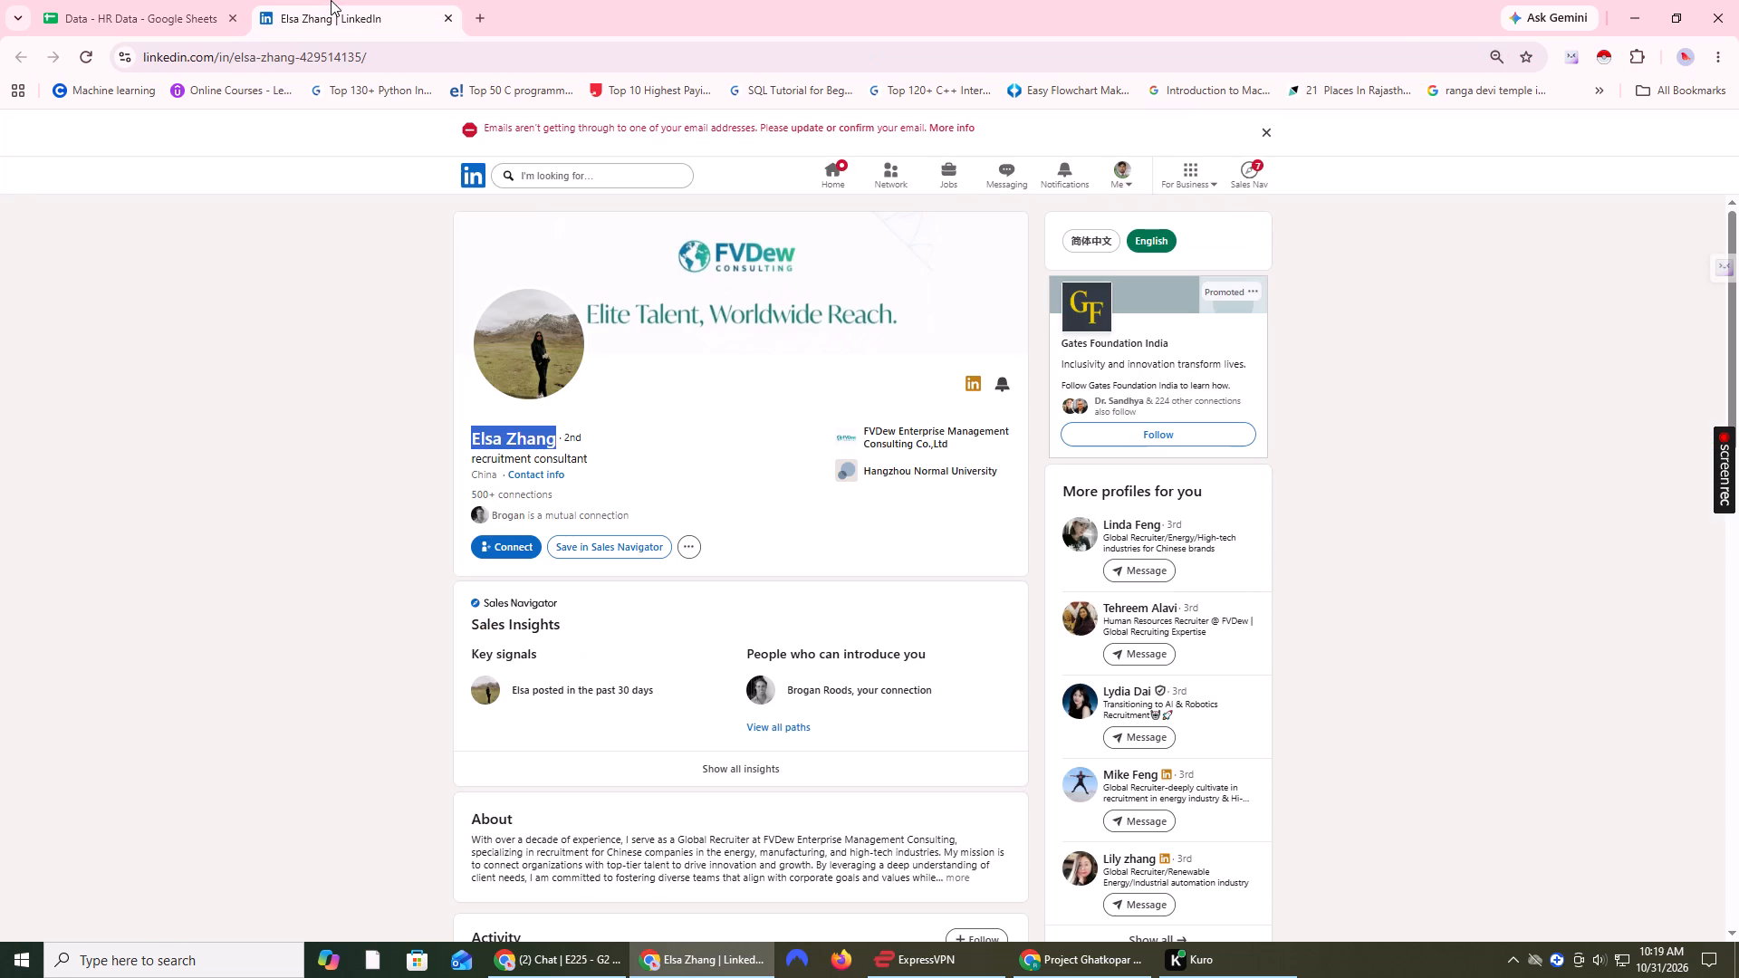
{"action": "scroll", "coordinate": [552, 653], "scroll_direction": "down", "scroll_amount": 7}
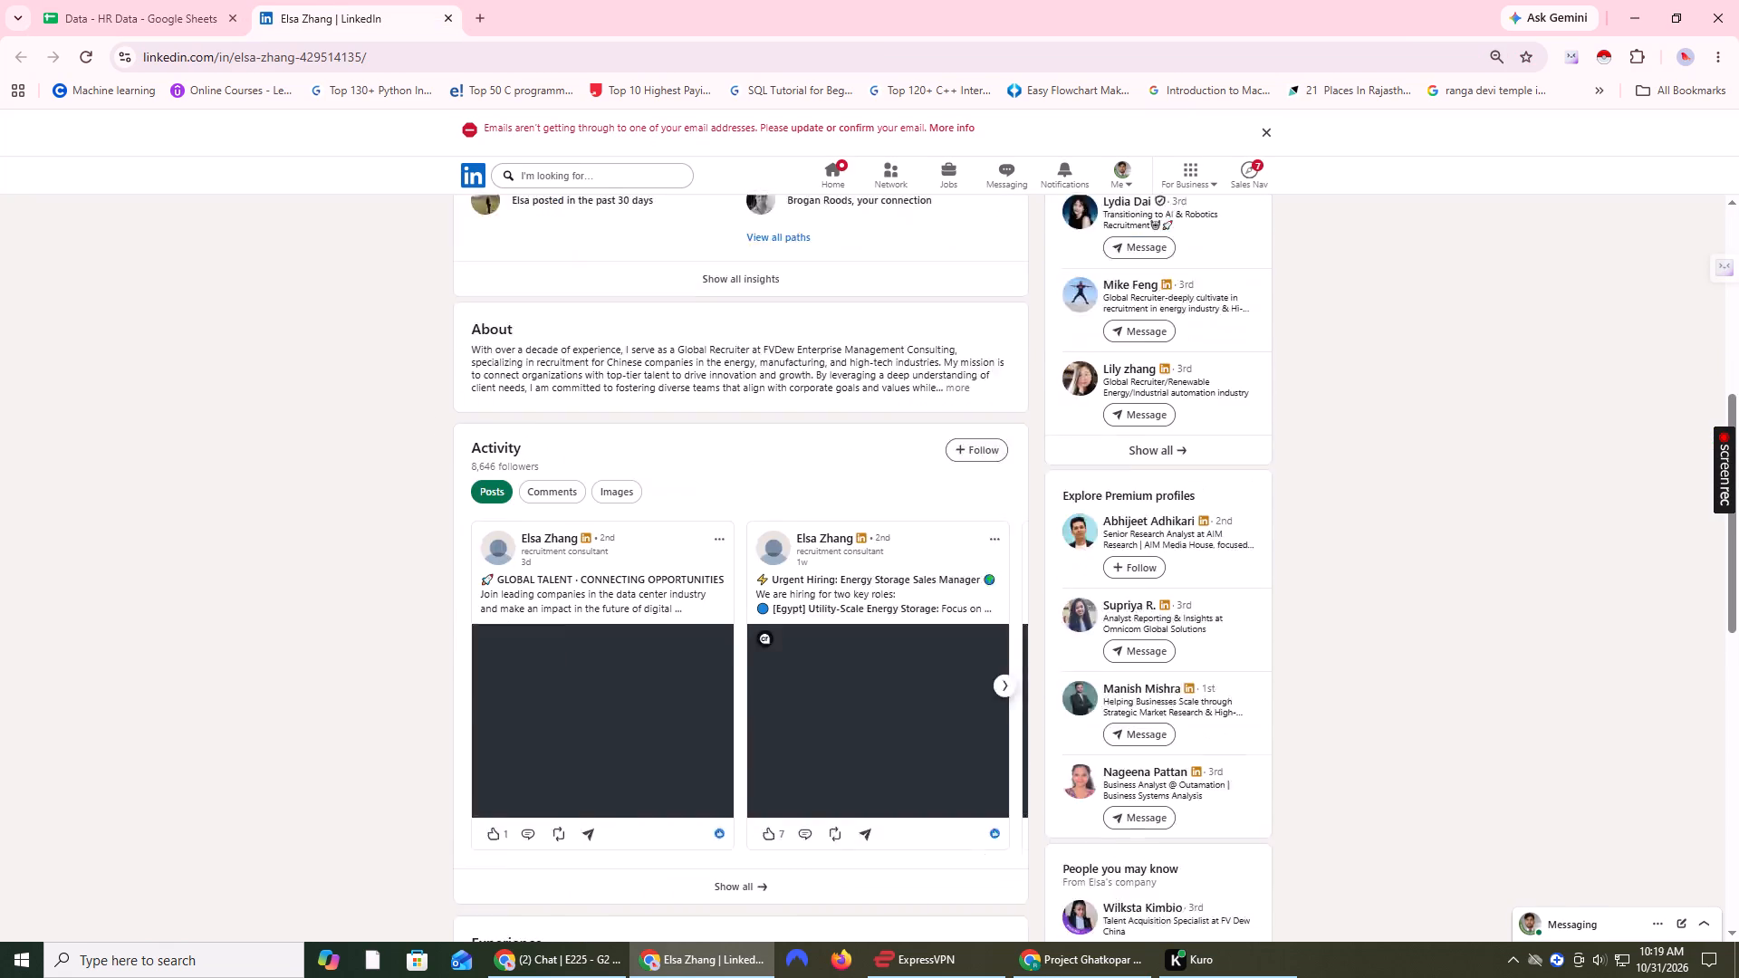
{"action": "scroll", "coordinate": [554, 647], "scroll_direction": "down", "scroll_amount": 2}
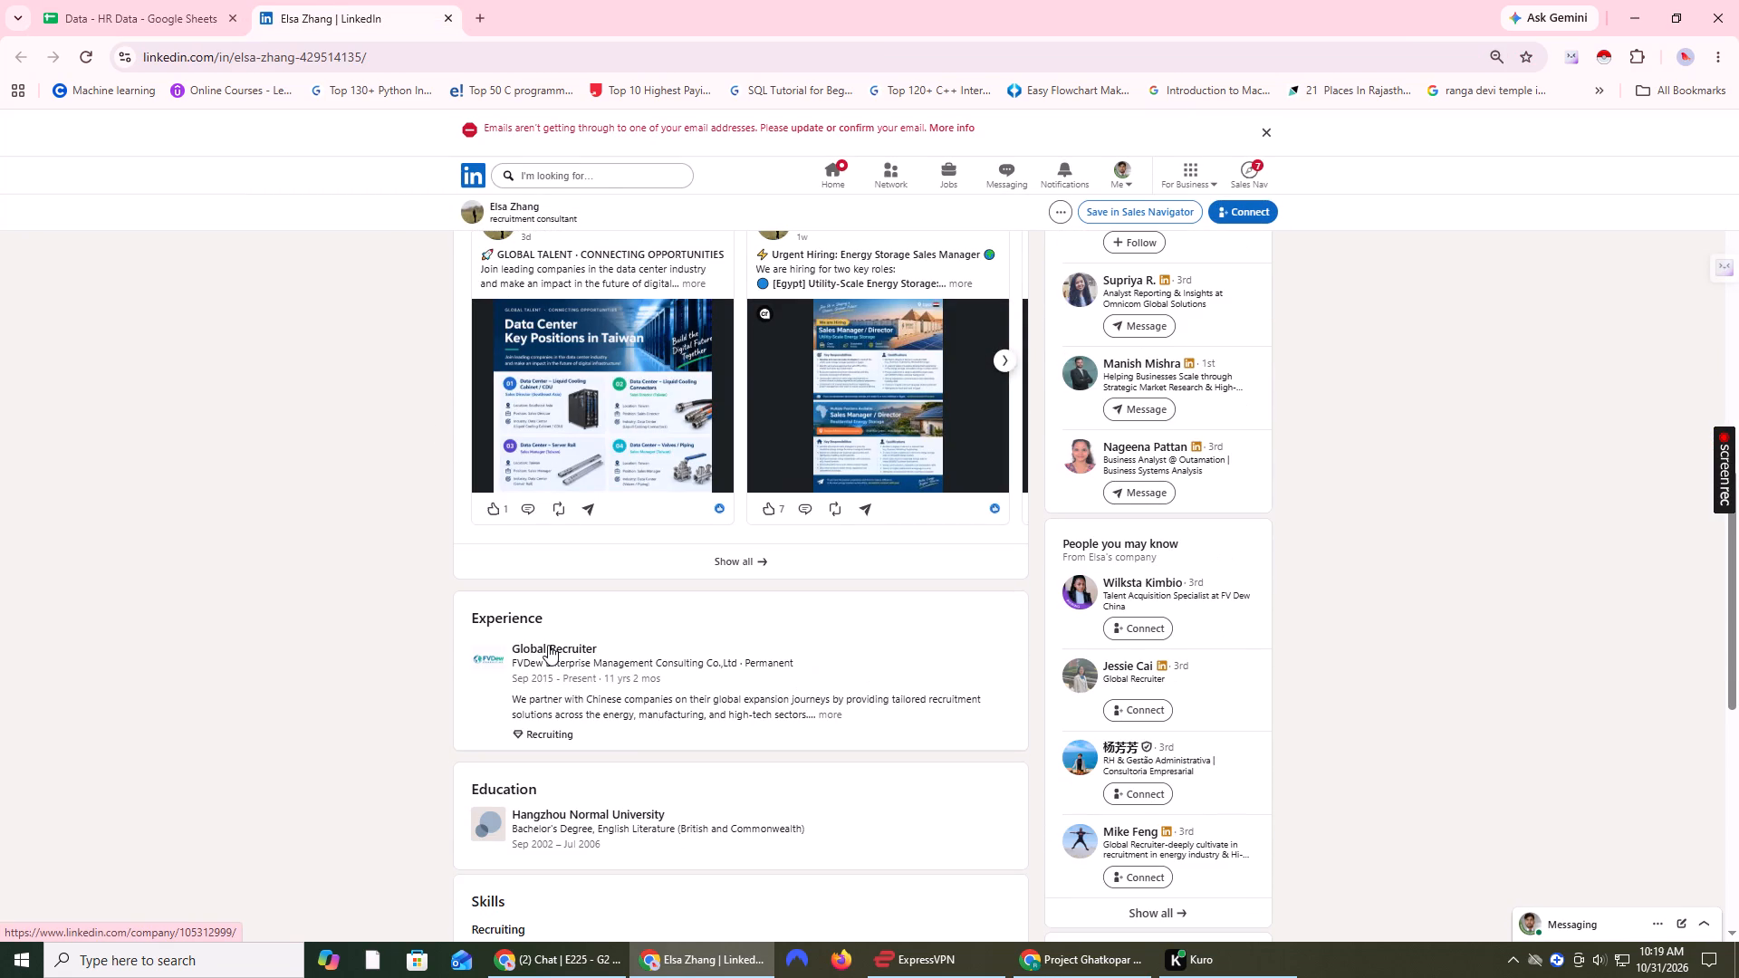
{"action": "left_click", "coordinate": [489, 657], "text": "ctrl"}
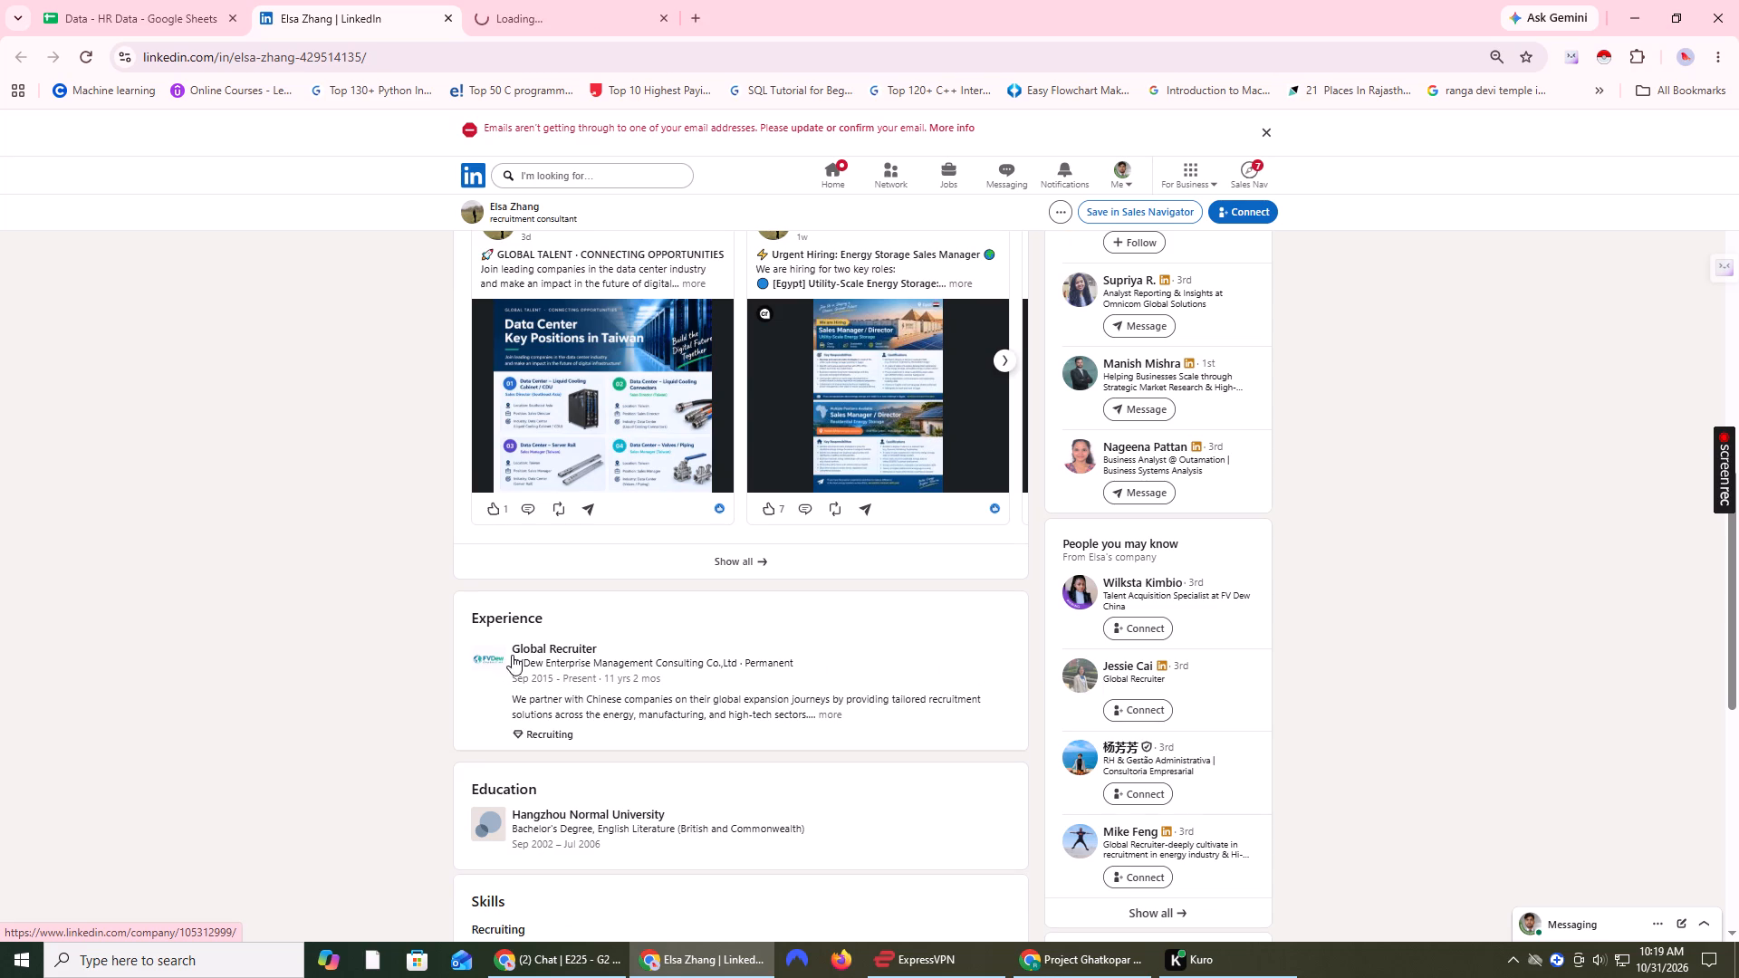
{"action": "left_click_drag", "start_coordinate": [508, 648], "coordinate": [586, 646]}
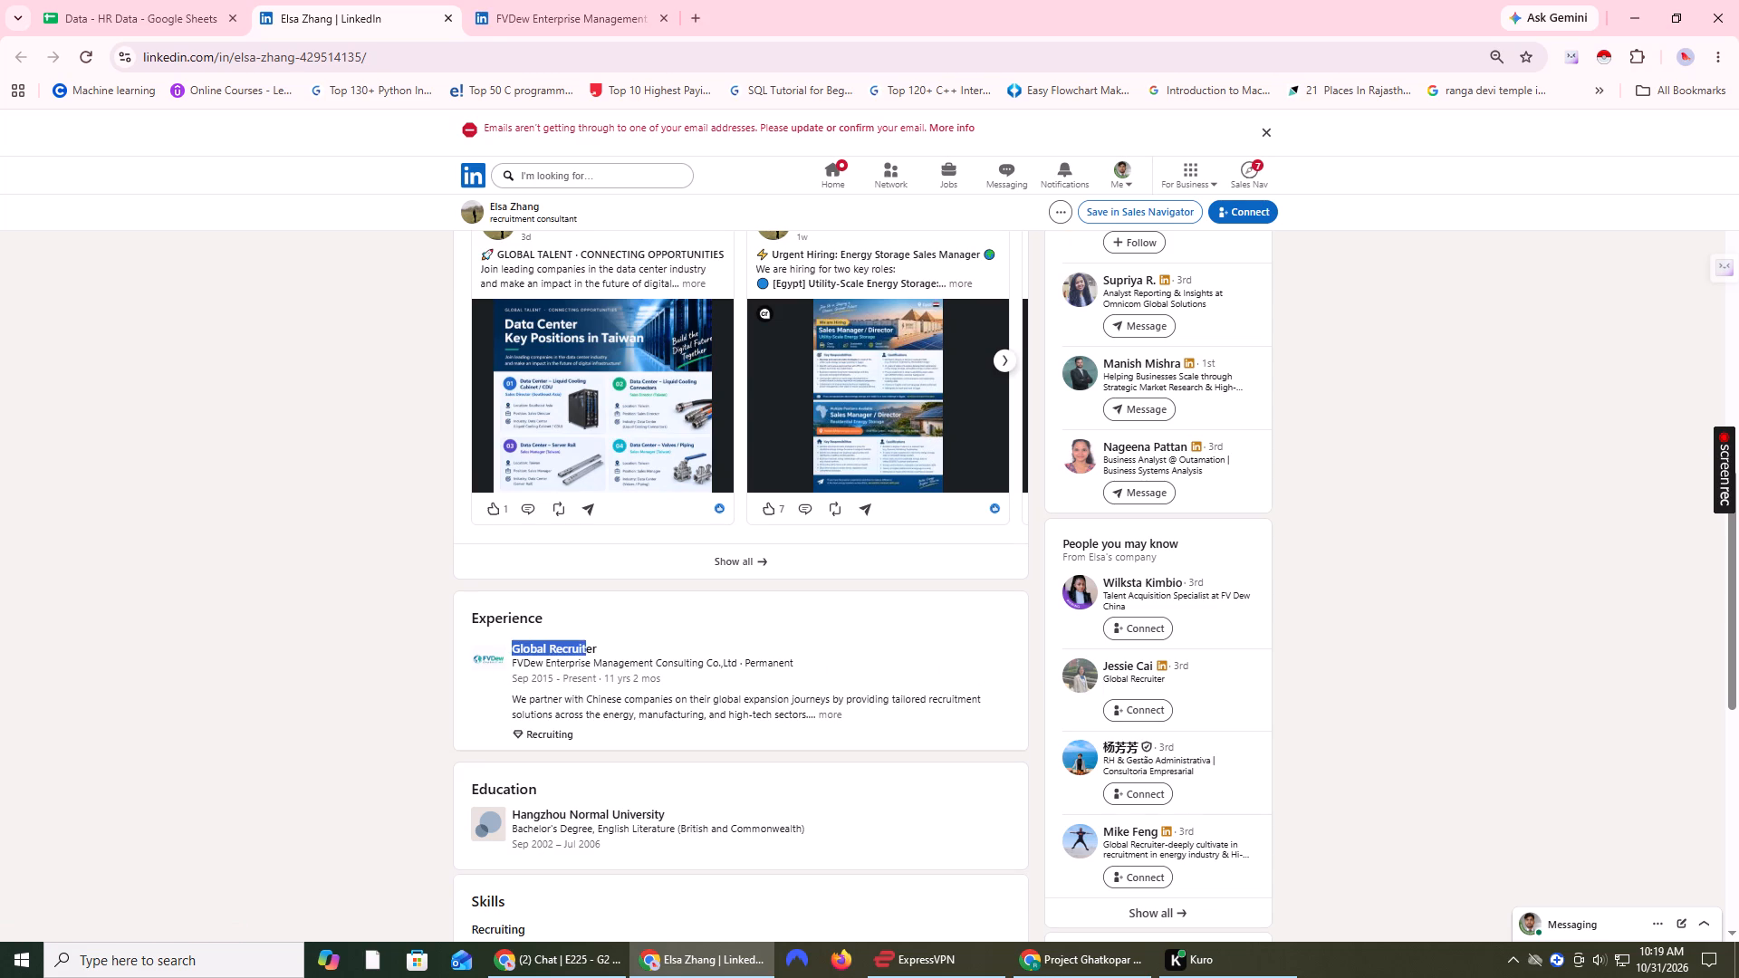
{"action": "left_click_drag", "start_coordinate": [586, 646], "coordinate": [627, 646]}
{"action": "key", "text": "ctrl+c"}
{"action": "left_click", "coordinate": [103, 0]}
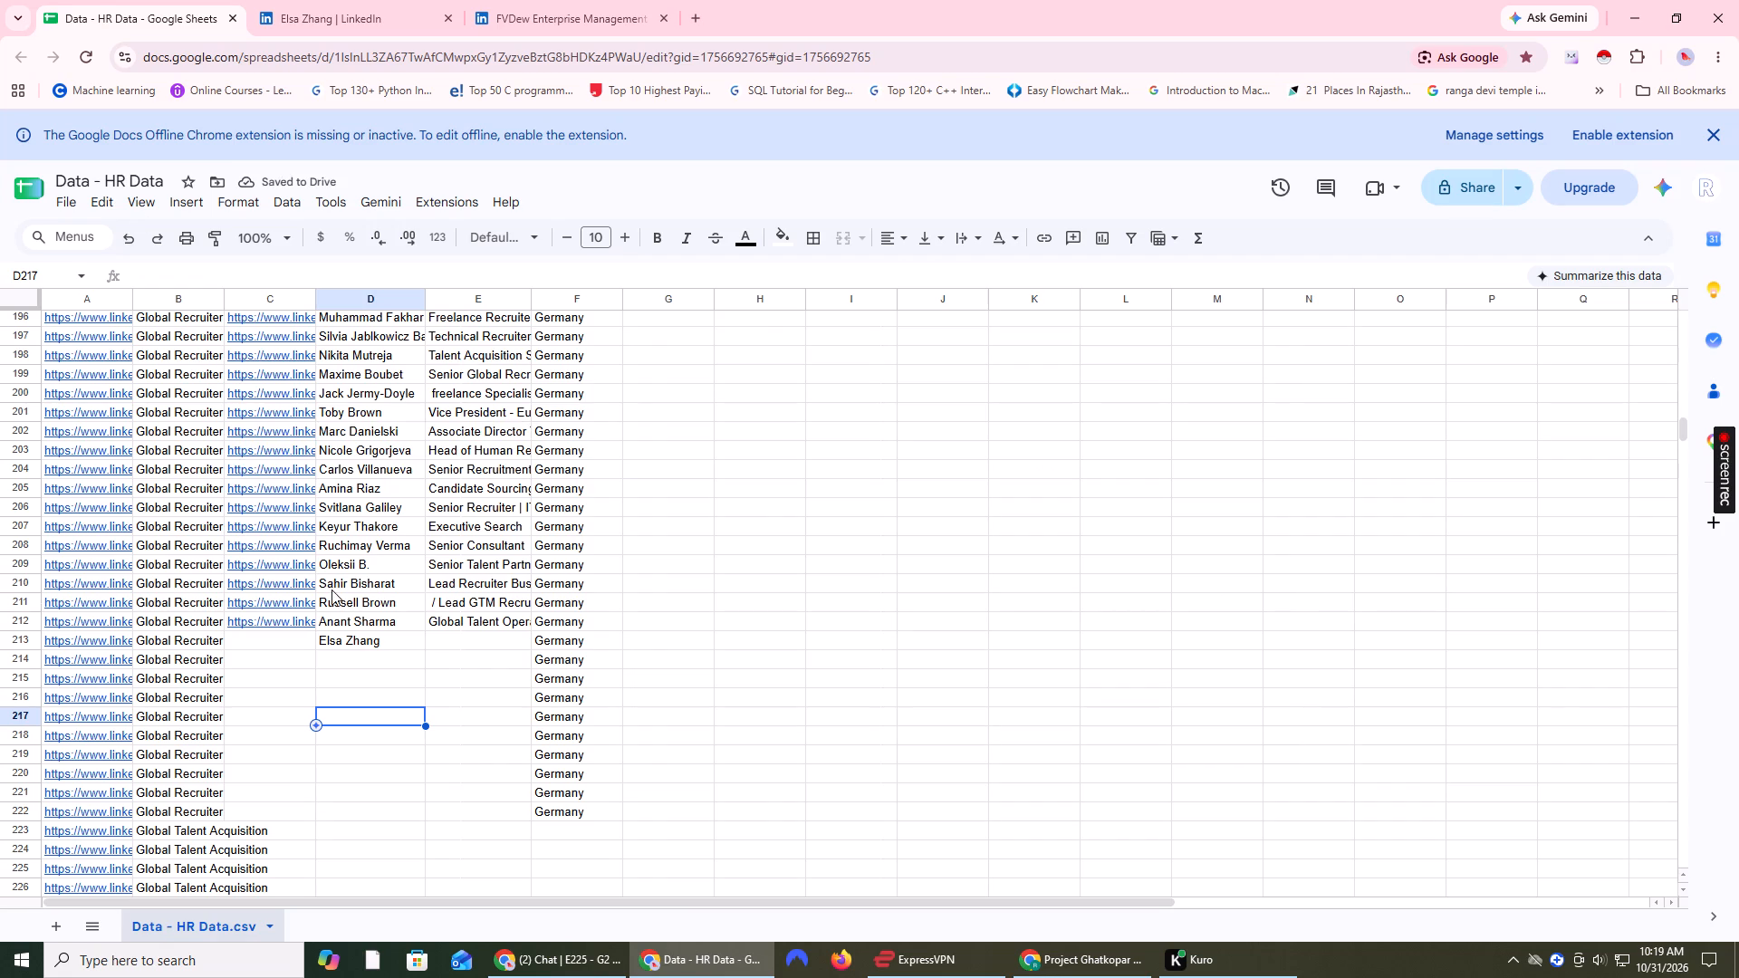
{"action": "double_click", "coordinate": [441, 644]}
{"action": "key", "text": "ctrl+v"}
{"action": "left_click", "coordinate": [420, 670]}
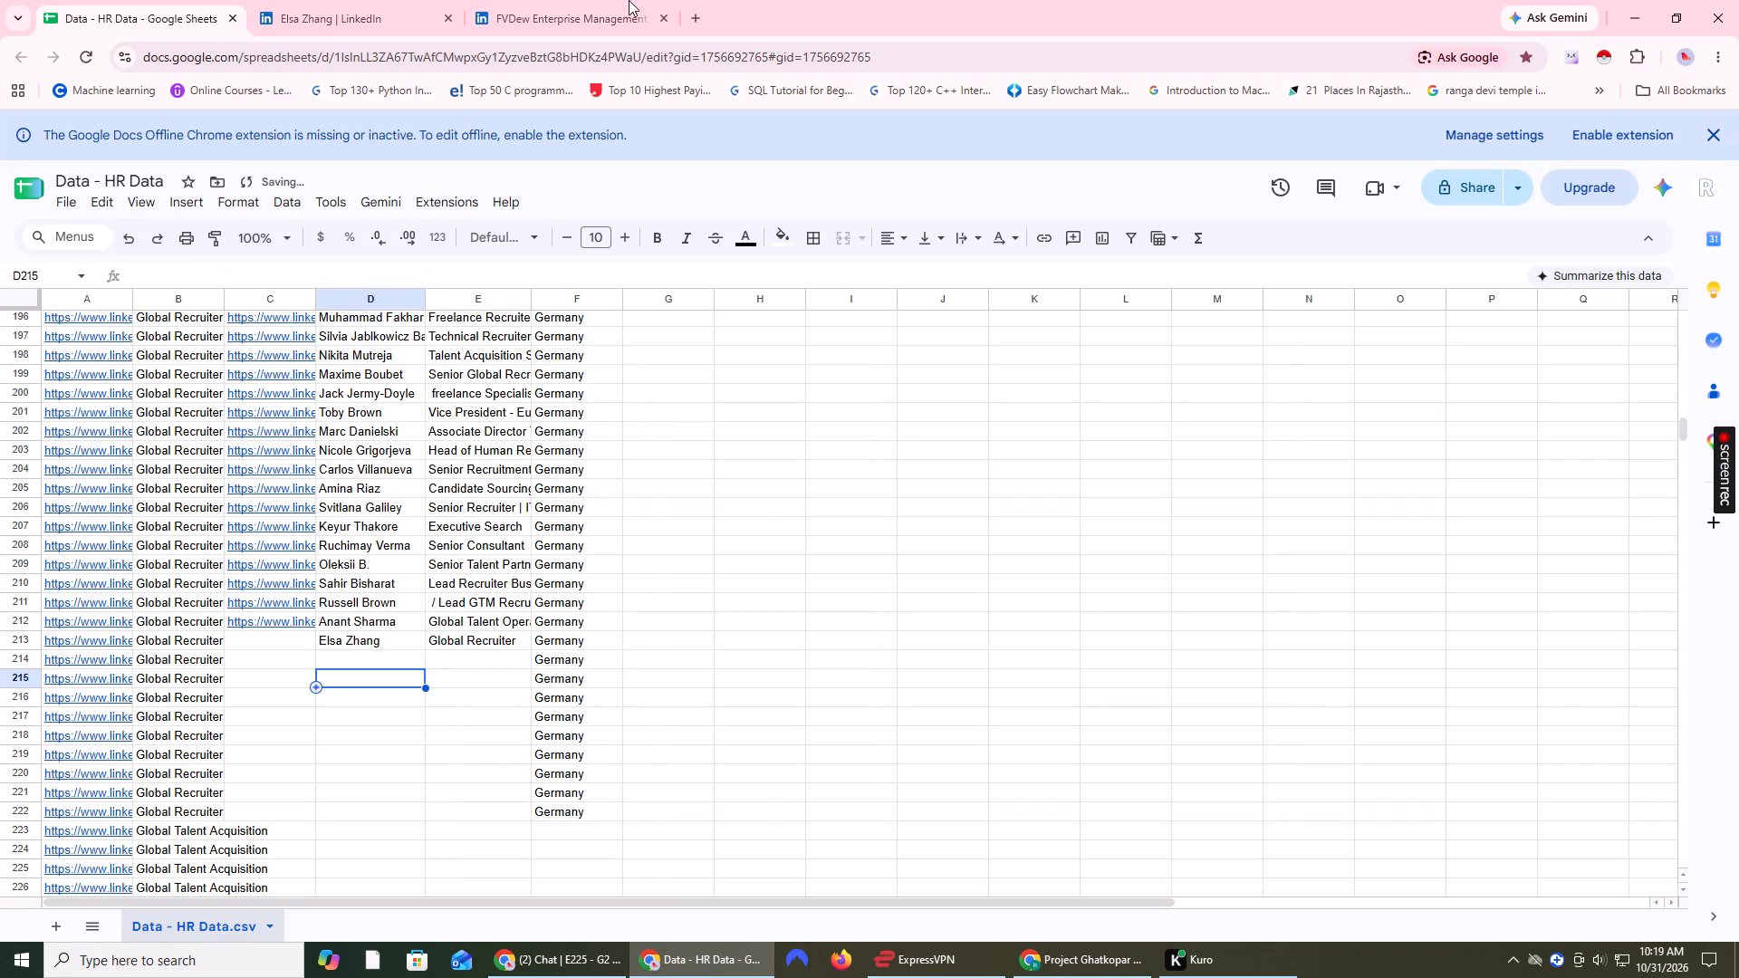
Copy the URL of the FVDew company page into C213.
{"action": "left_click", "coordinate": [636, 0]}
{"action": "left_click", "coordinate": [503, 61]}
{"action": "key", "text": "ctrl+c"}
{"action": "left_click", "coordinate": [210, 0]}
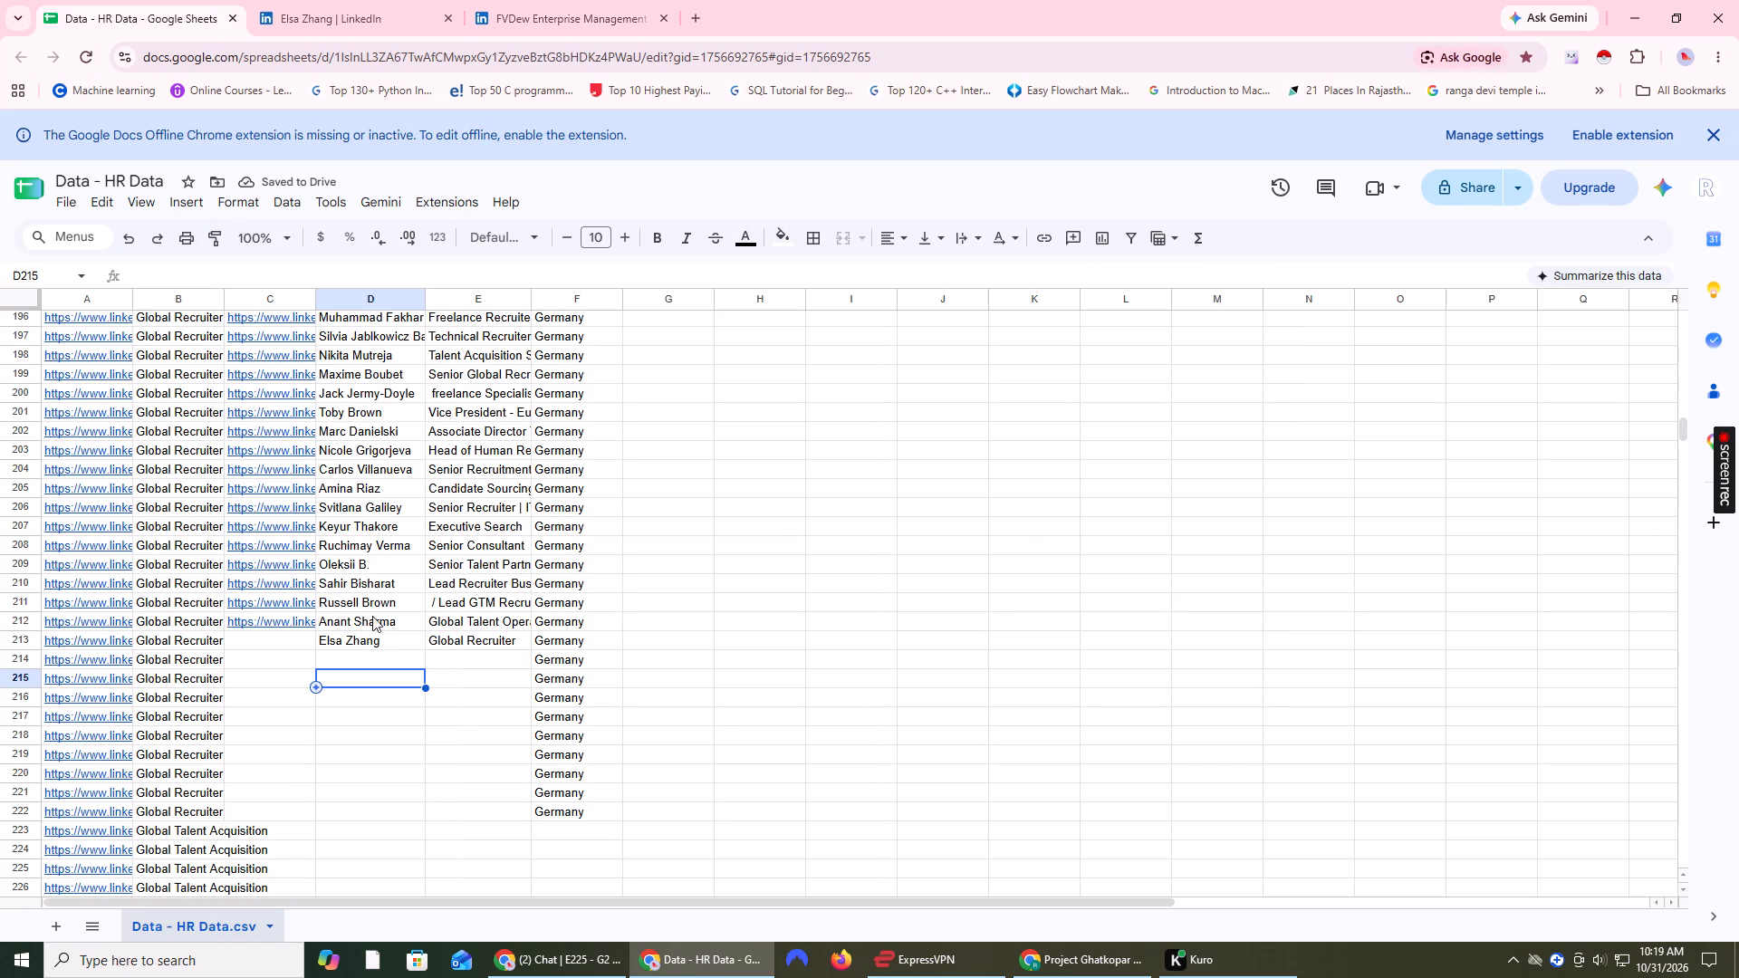
{"action": "double_click", "coordinate": [285, 636]}
{"action": "key", "text": "ctrl+v"}
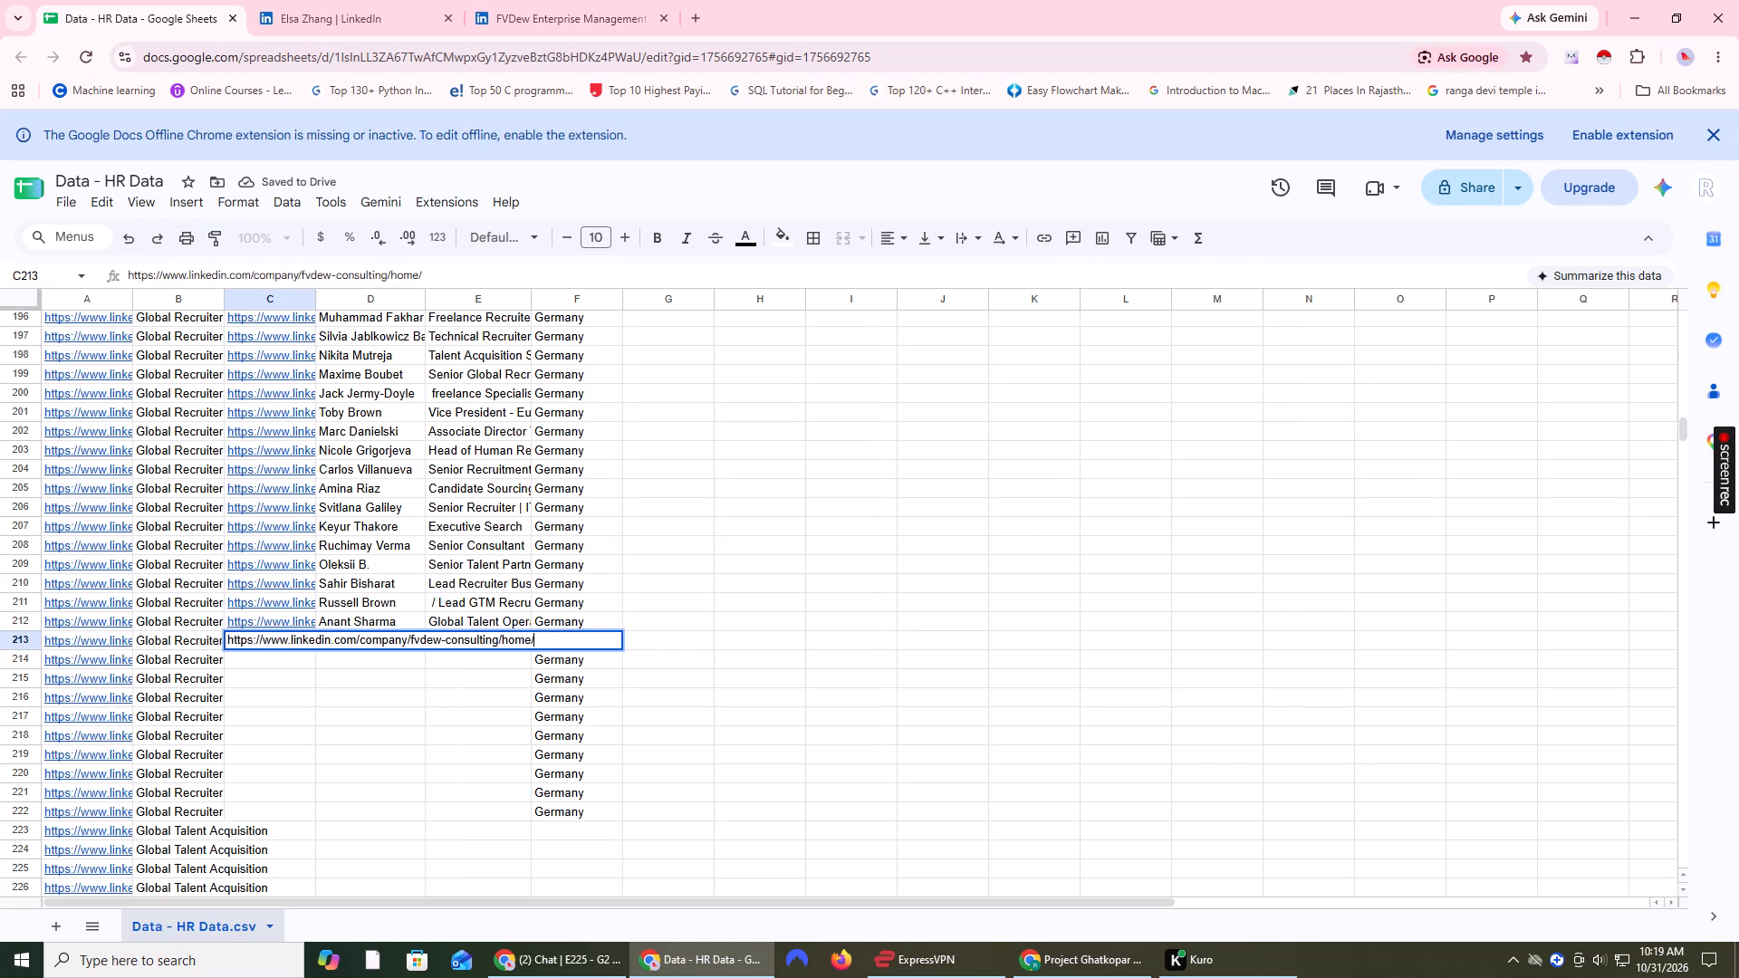
{"action": "key", "text": "Return"}
Open the LinkedIn profile linked in A214 and close the row 213 profile and FVDew pages.
{"action": "left_click", "coordinate": [101, 658]}
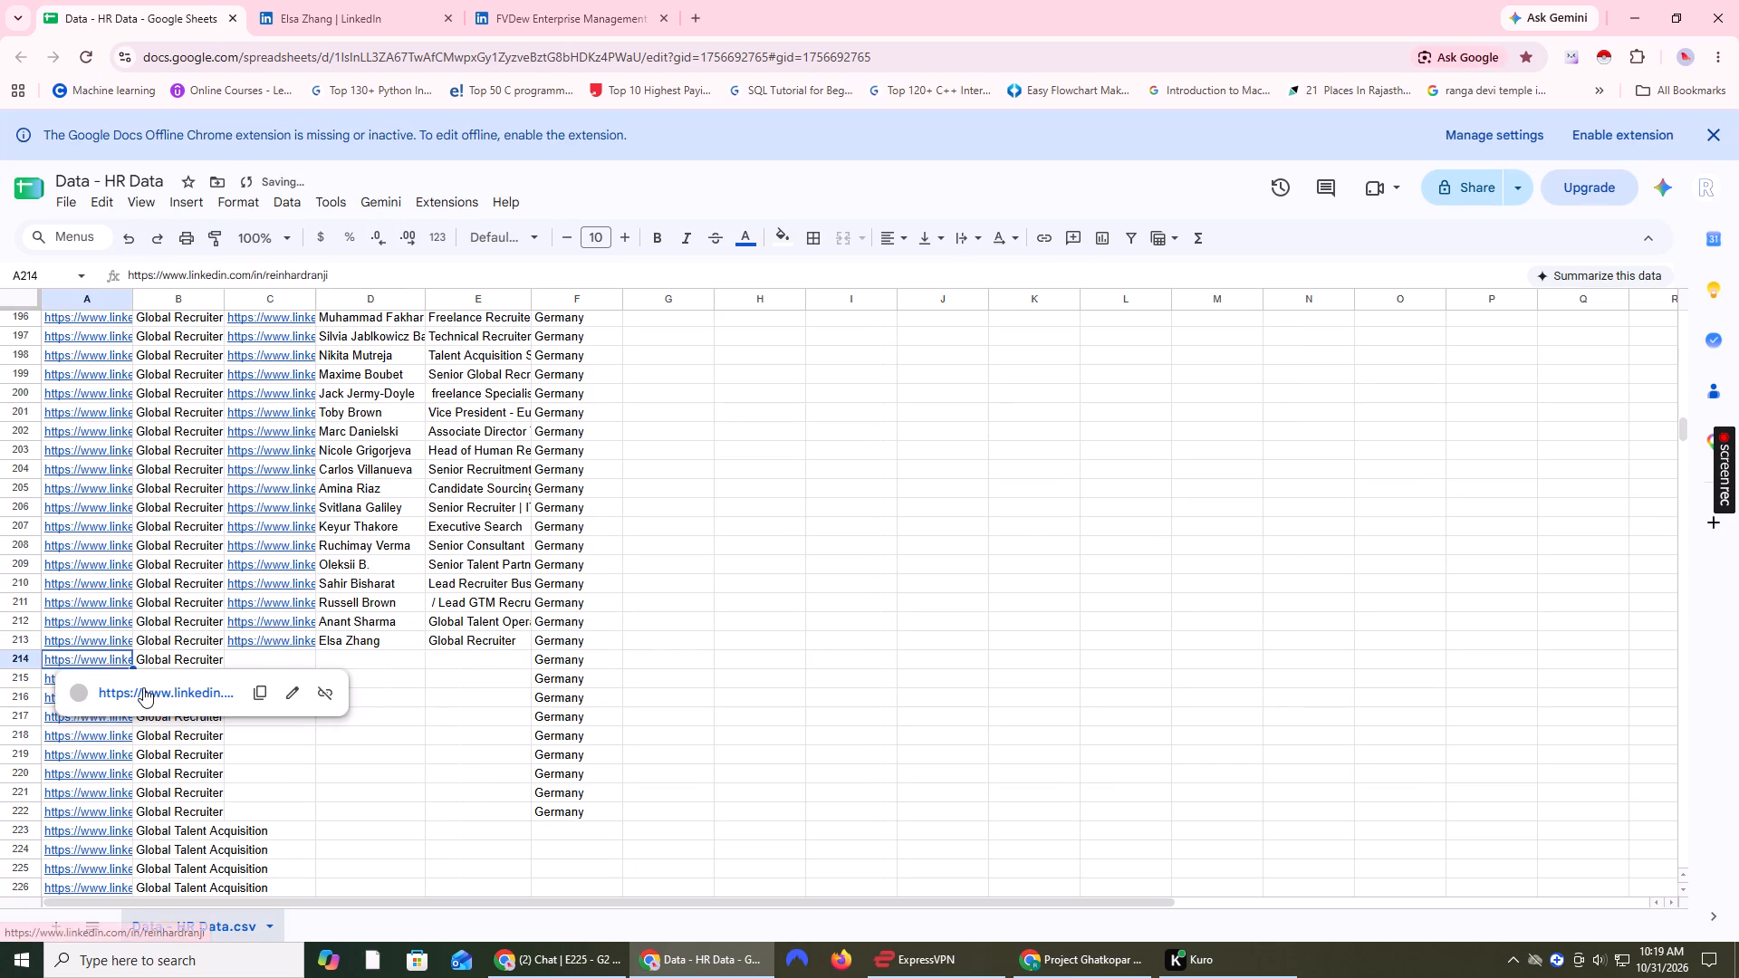
{"action": "left_click", "coordinate": [143, 687]}
{"action": "left_click", "coordinate": [658, 18]}
{"action": "left_click", "coordinate": [659, 17]}
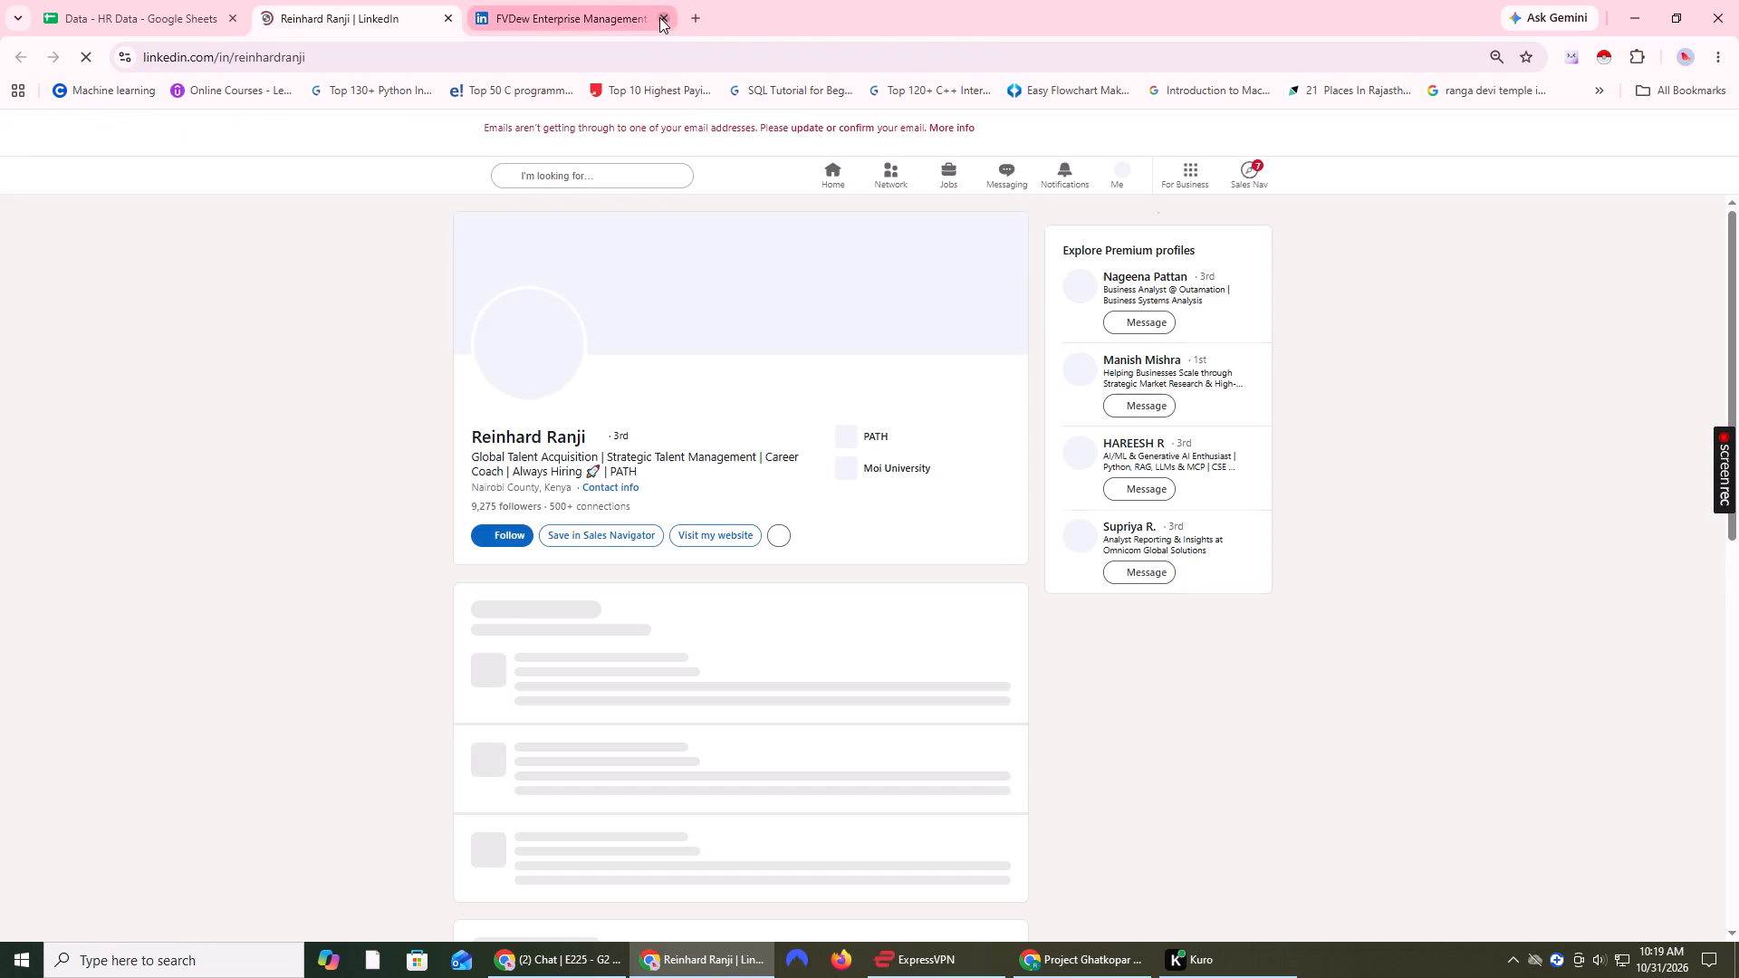
Copy the row 214 profile owner's name into D214.
{"action": "left_click_drag", "start_coordinate": [465, 440], "coordinate": [555, 439]}
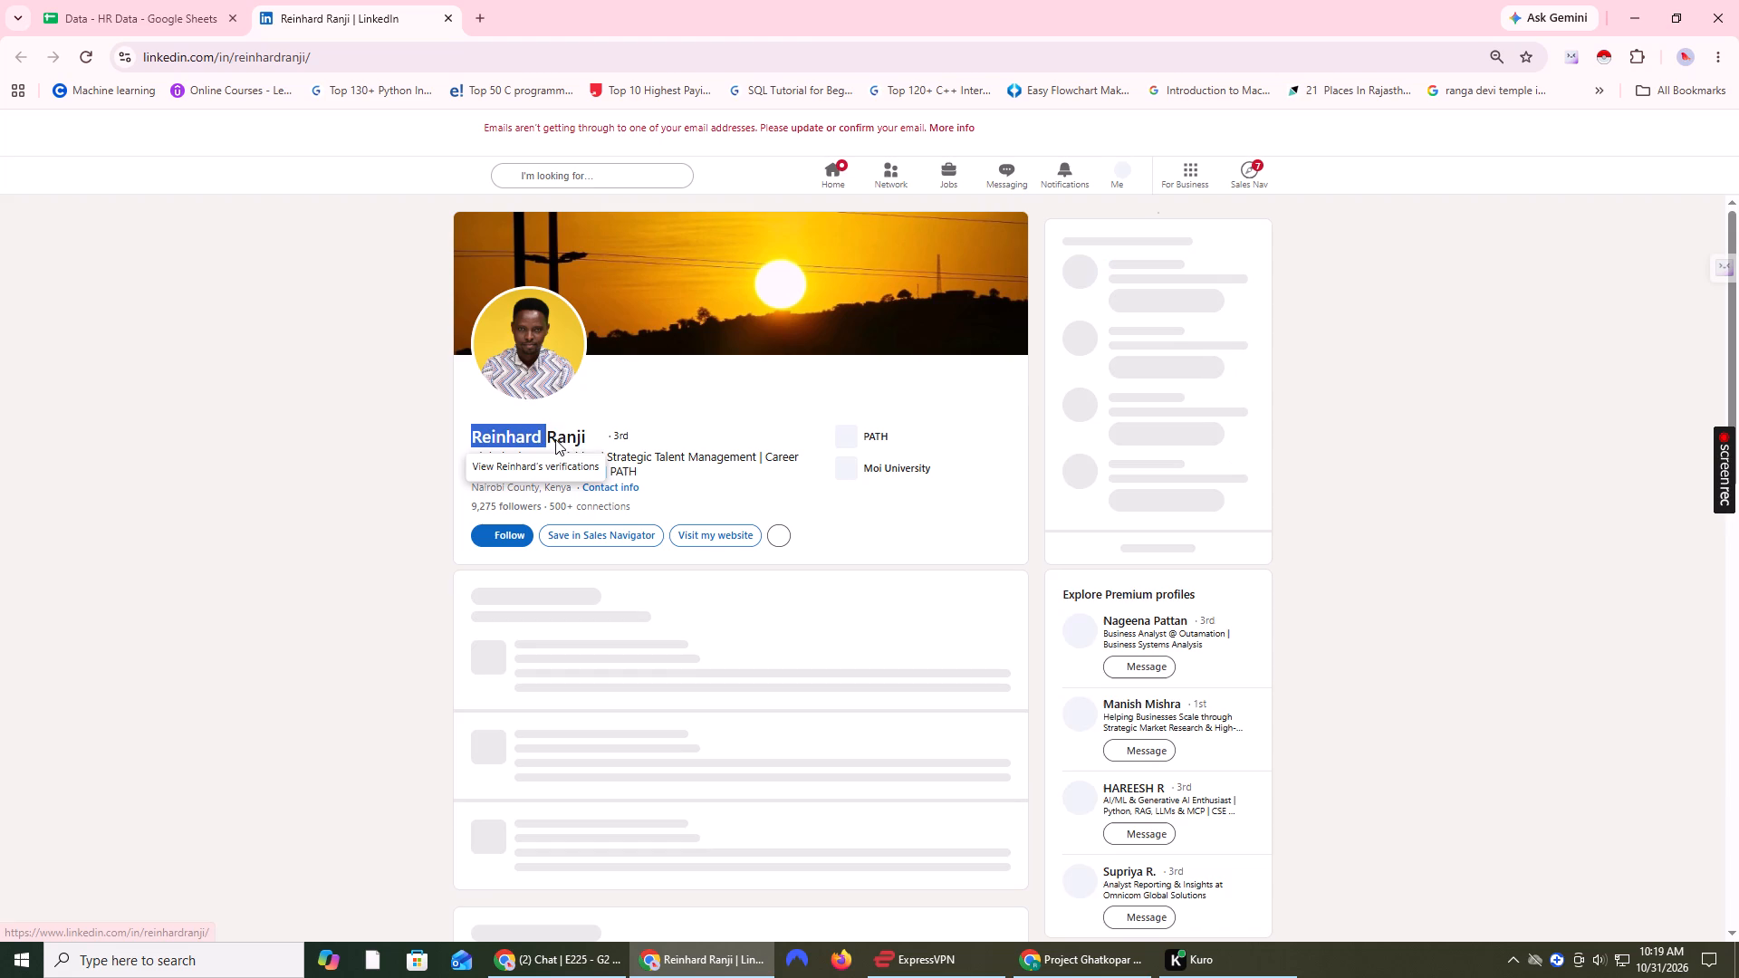
{"action": "left_click_drag", "start_coordinate": [555, 439], "coordinate": [587, 439]}
{"action": "key", "text": "ctrl+c"}
{"action": "left_click", "coordinate": [103, 0]}
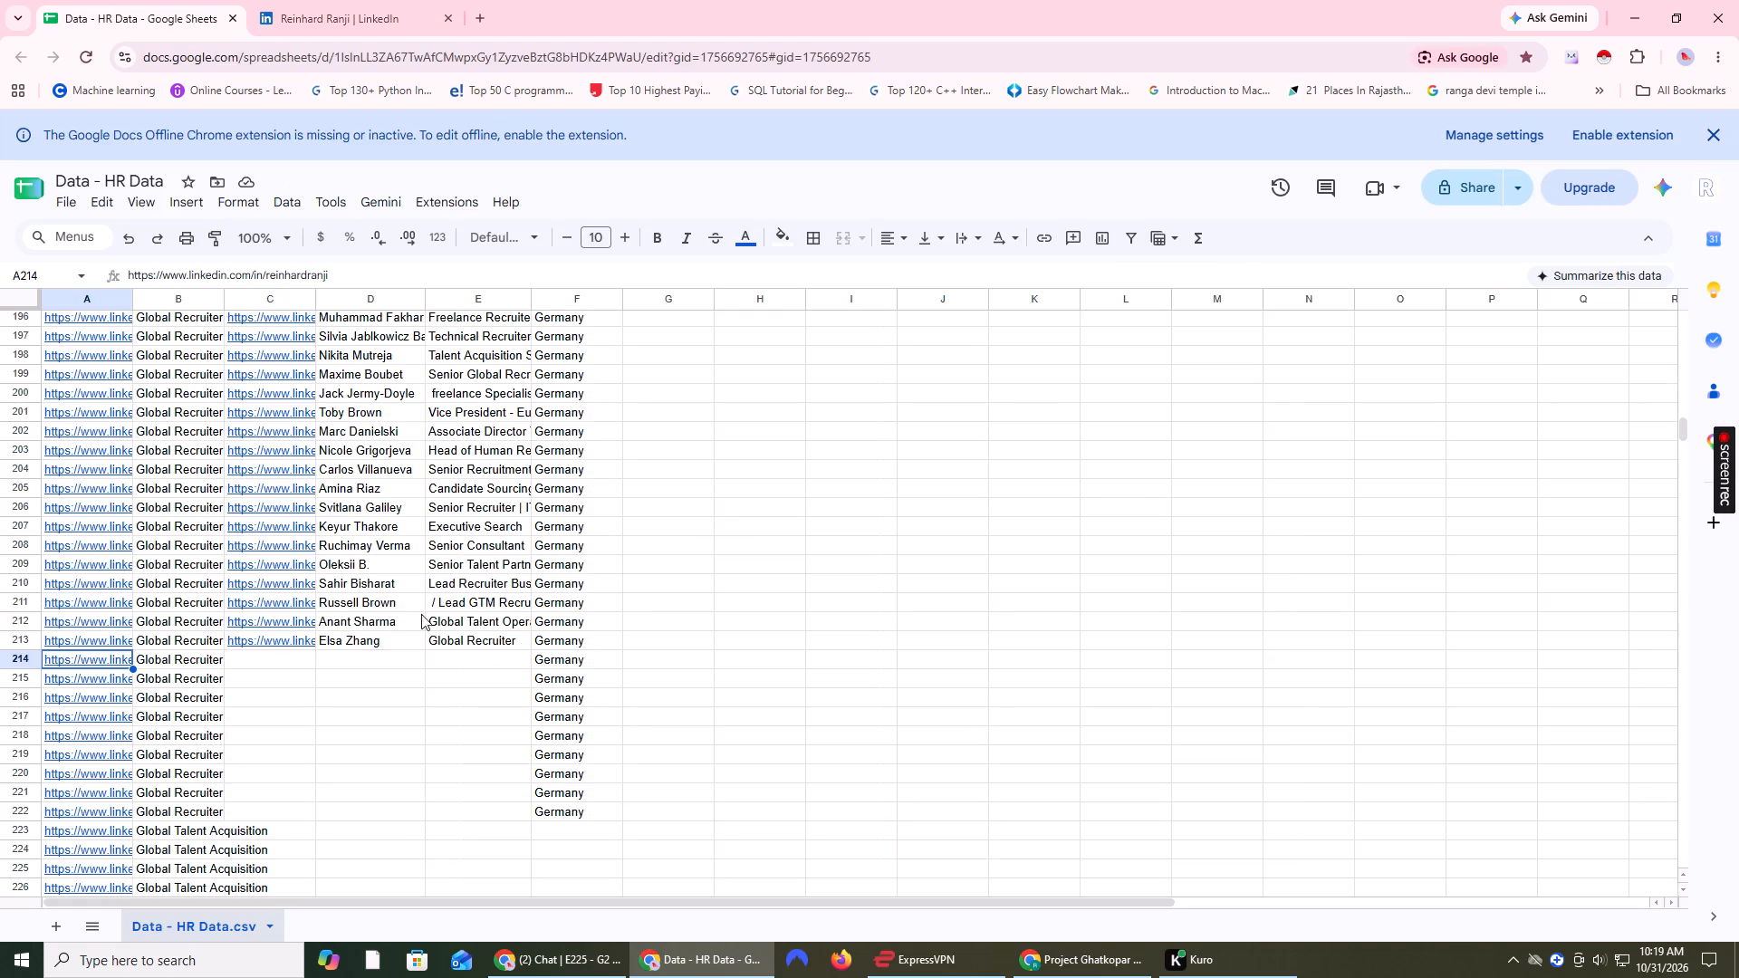
{"action": "double_click", "coordinate": [358, 659]}
{"action": "key", "text": "ctrl+v"}
{"action": "key", "text": "Return"}
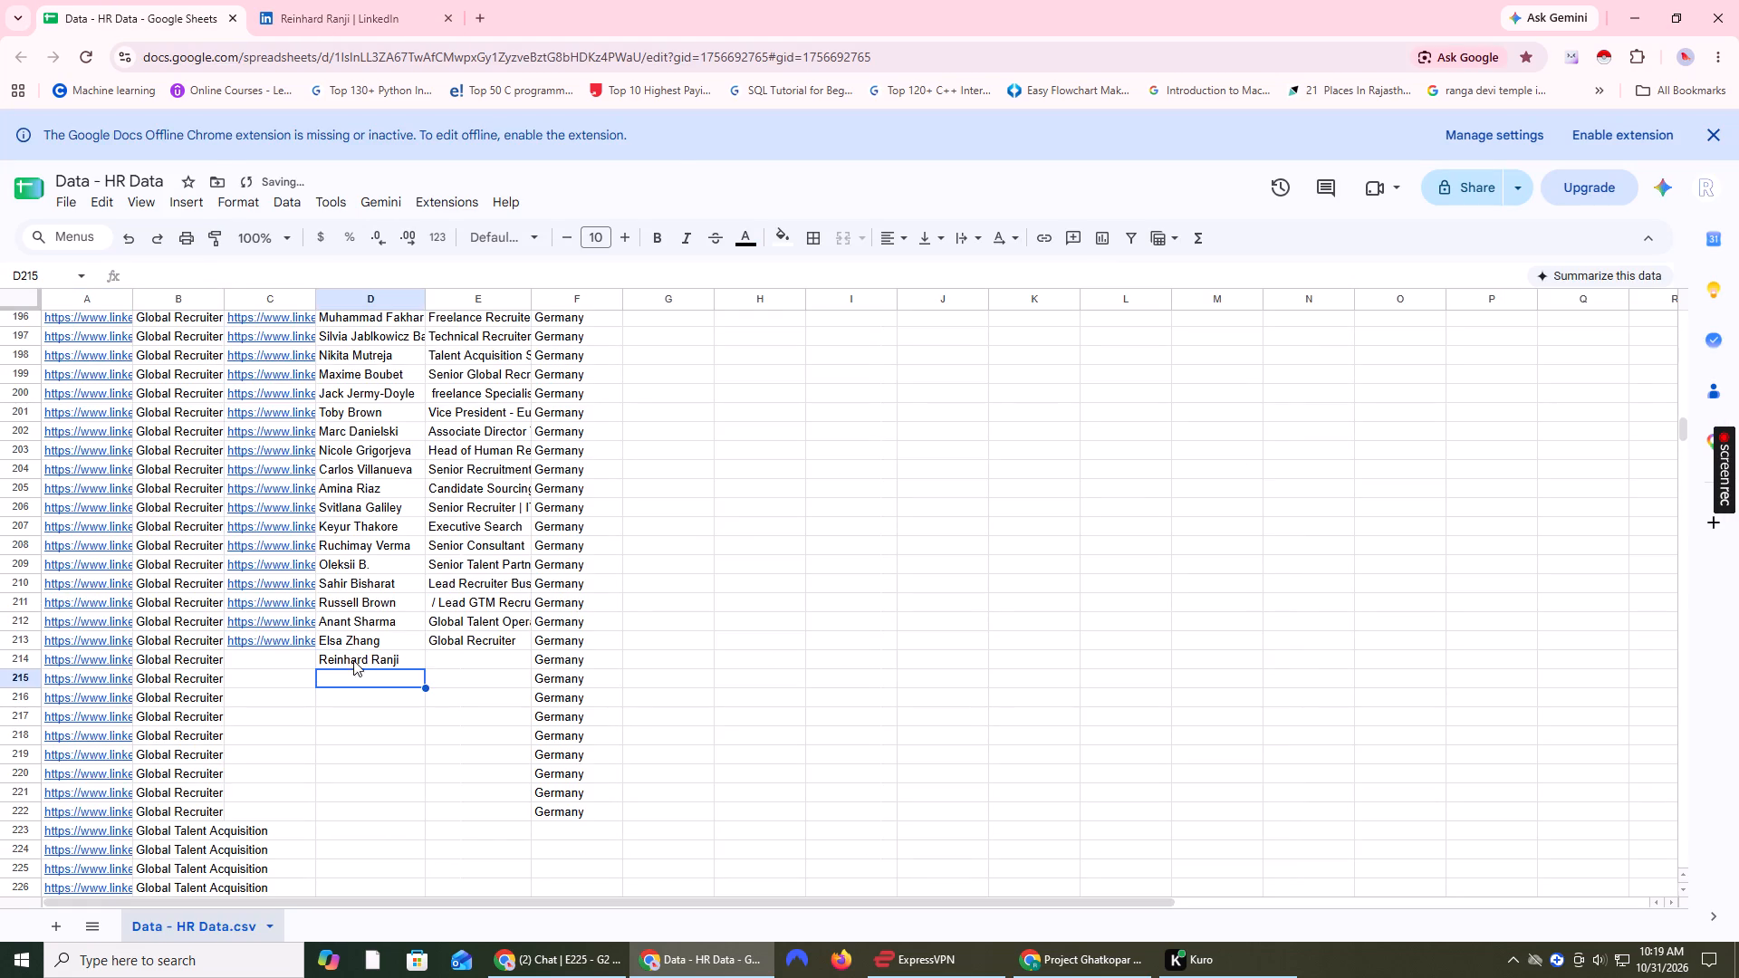
Open the PATH company page from the row 214 profile and copy the current job title "Global Recruiter" into E214.
{"action": "left_click", "coordinate": [394, 0]}
{"action": "scroll", "coordinate": [663, 636], "scroll_direction": "down", "scroll_amount": 5}
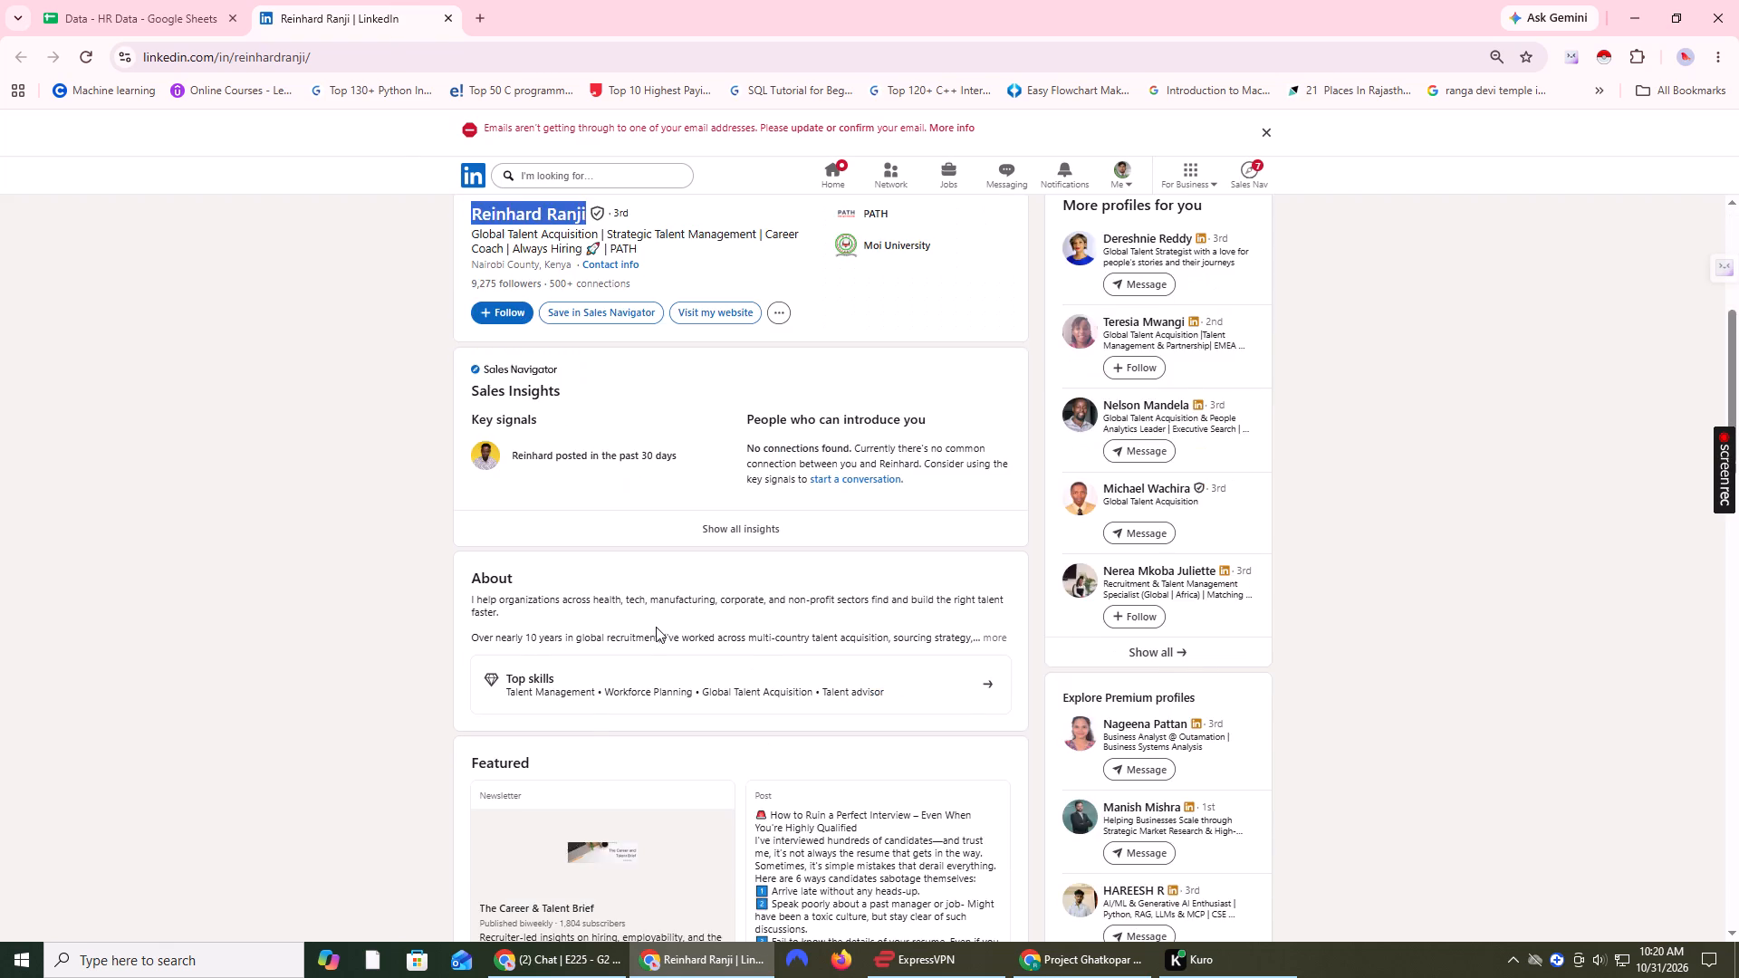
{"action": "scroll", "coordinate": [655, 627], "scroll_direction": "down", "scroll_amount": 9}
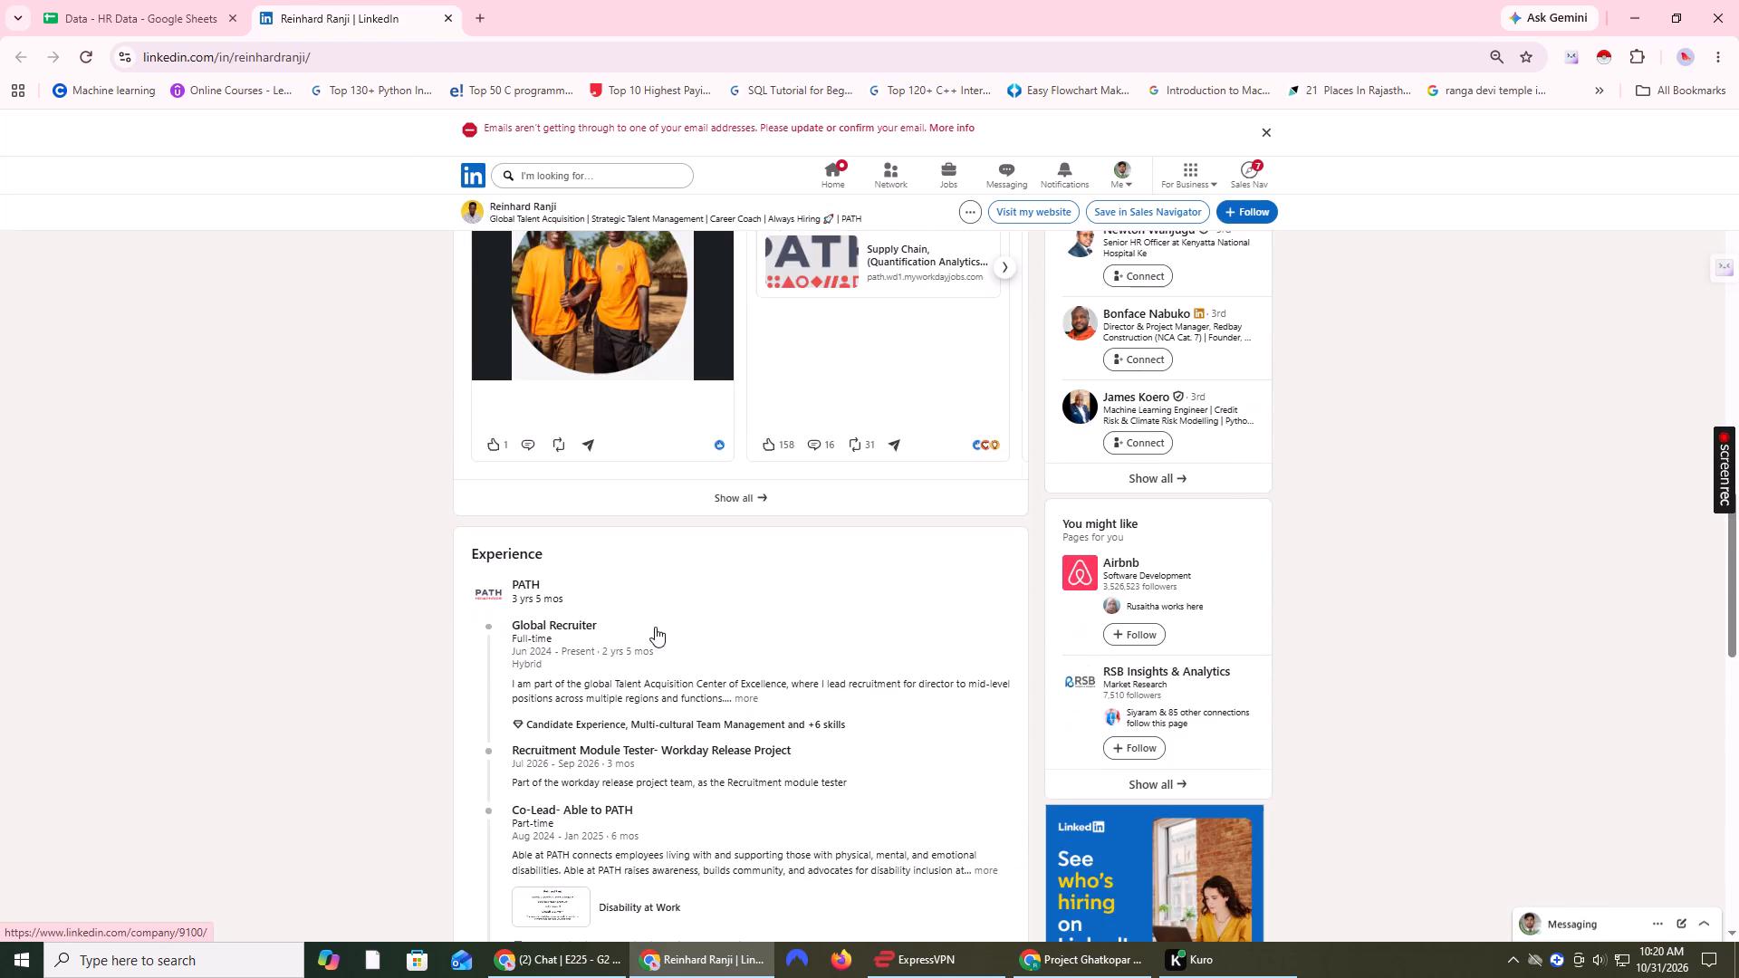
{"action": "scroll", "coordinate": [655, 627], "scroll_direction": "down", "scroll_amount": 1}
{"action": "left_click", "coordinate": [482, 498], "text": "ctrl"}
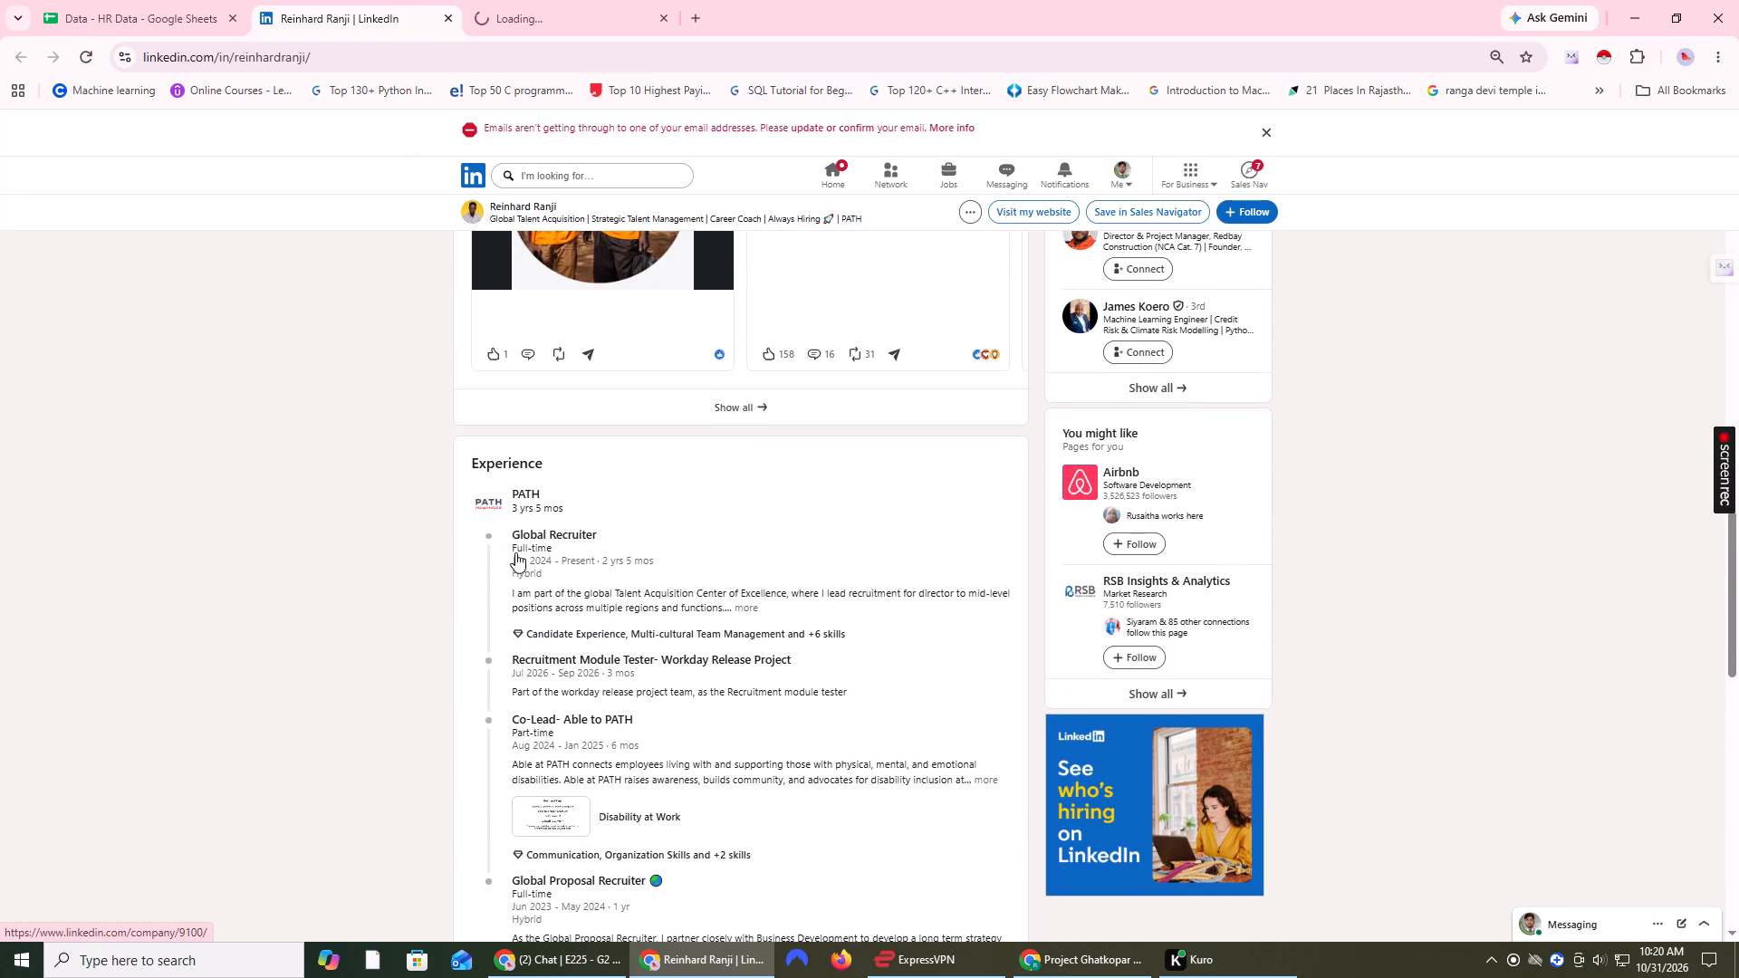
{"action": "left_click_drag", "start_coordinate": [504, 533], "coordinate": [617, 532]}
{"action": "key", "text": "ctrl+c"}
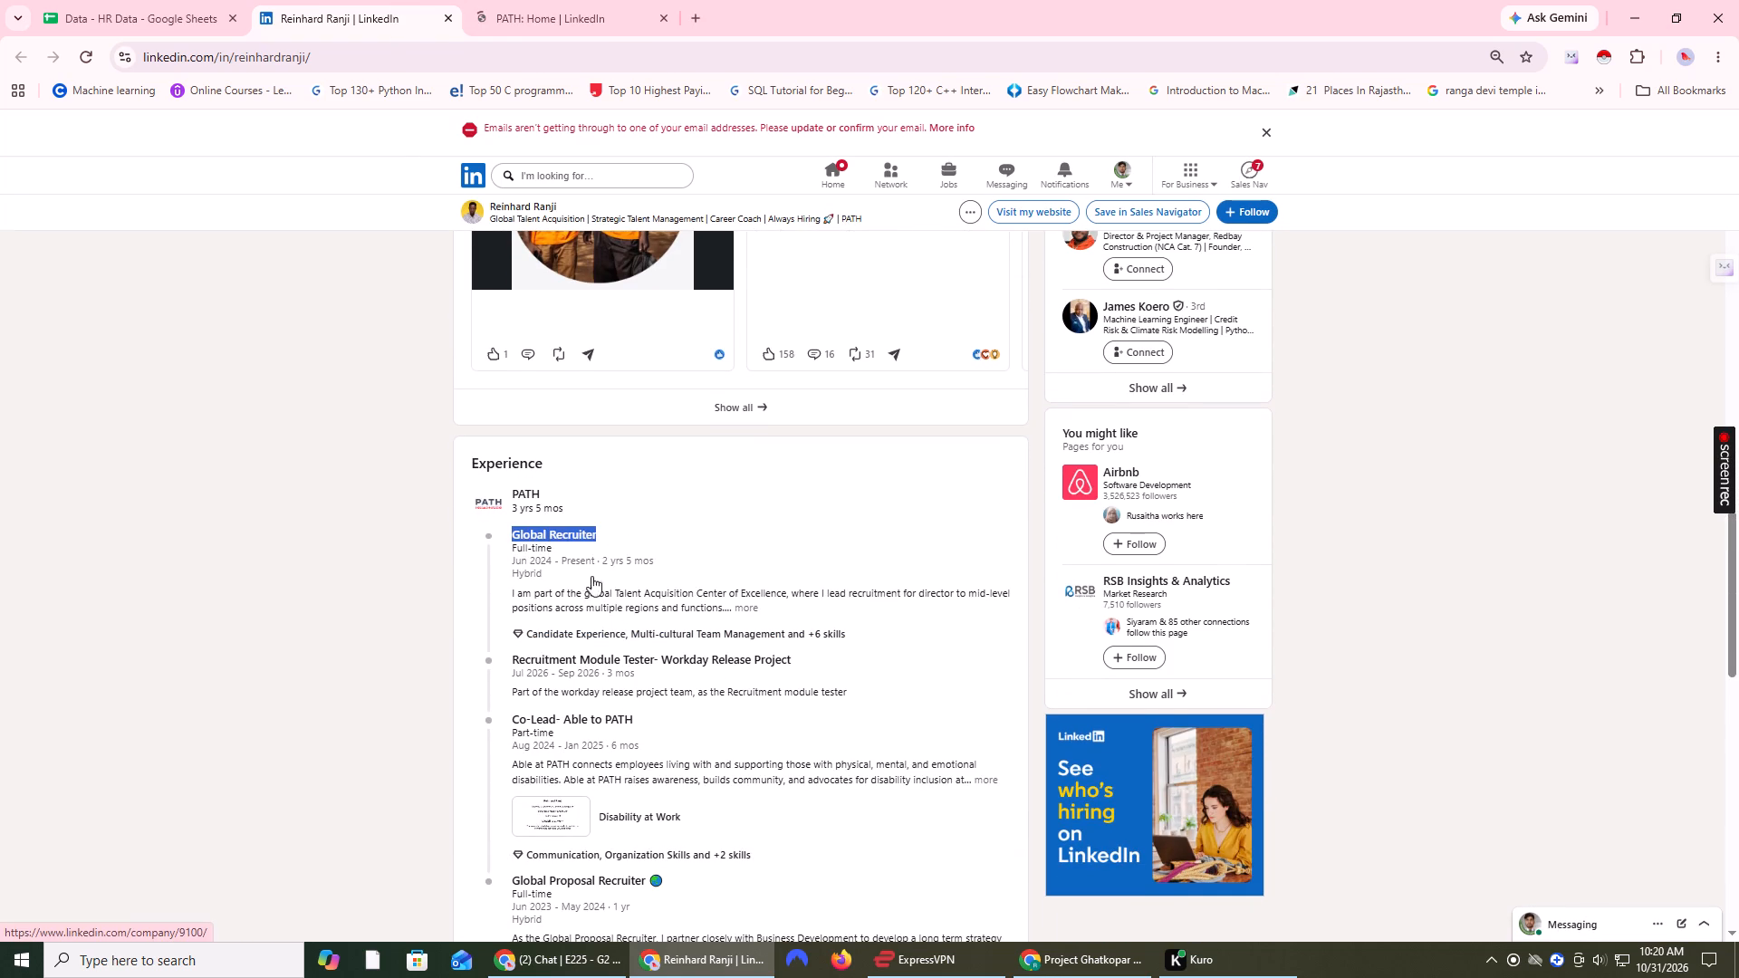
{"action": "left_click", "coordinate": [120, 0]}
{"action": "double_click", "coordinate": [442, 663]}
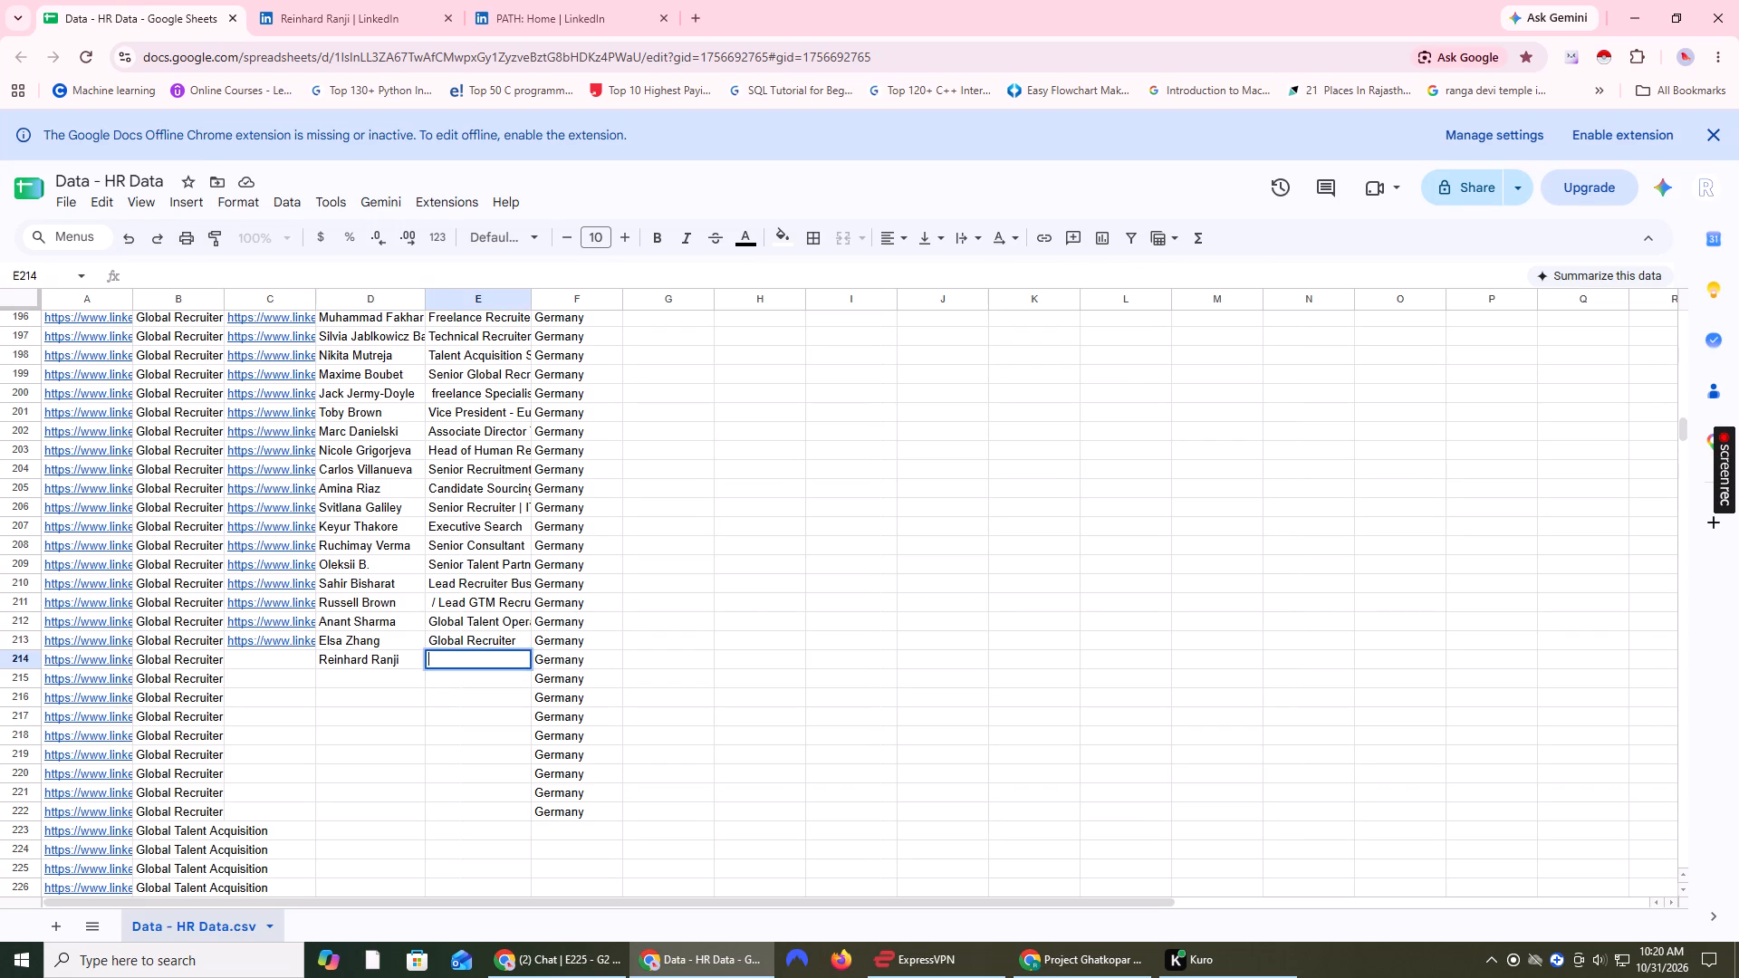
{"action": "key", "text": "ctrl+v"}
{"action": "left_click", "coordinate": [412, 710]}
Copy the URL of the PATH company page into C214.
{"action": "left_click", "coordinate": [499, 0]}
{"action": "left_click", "coordinate": [463, 62]}
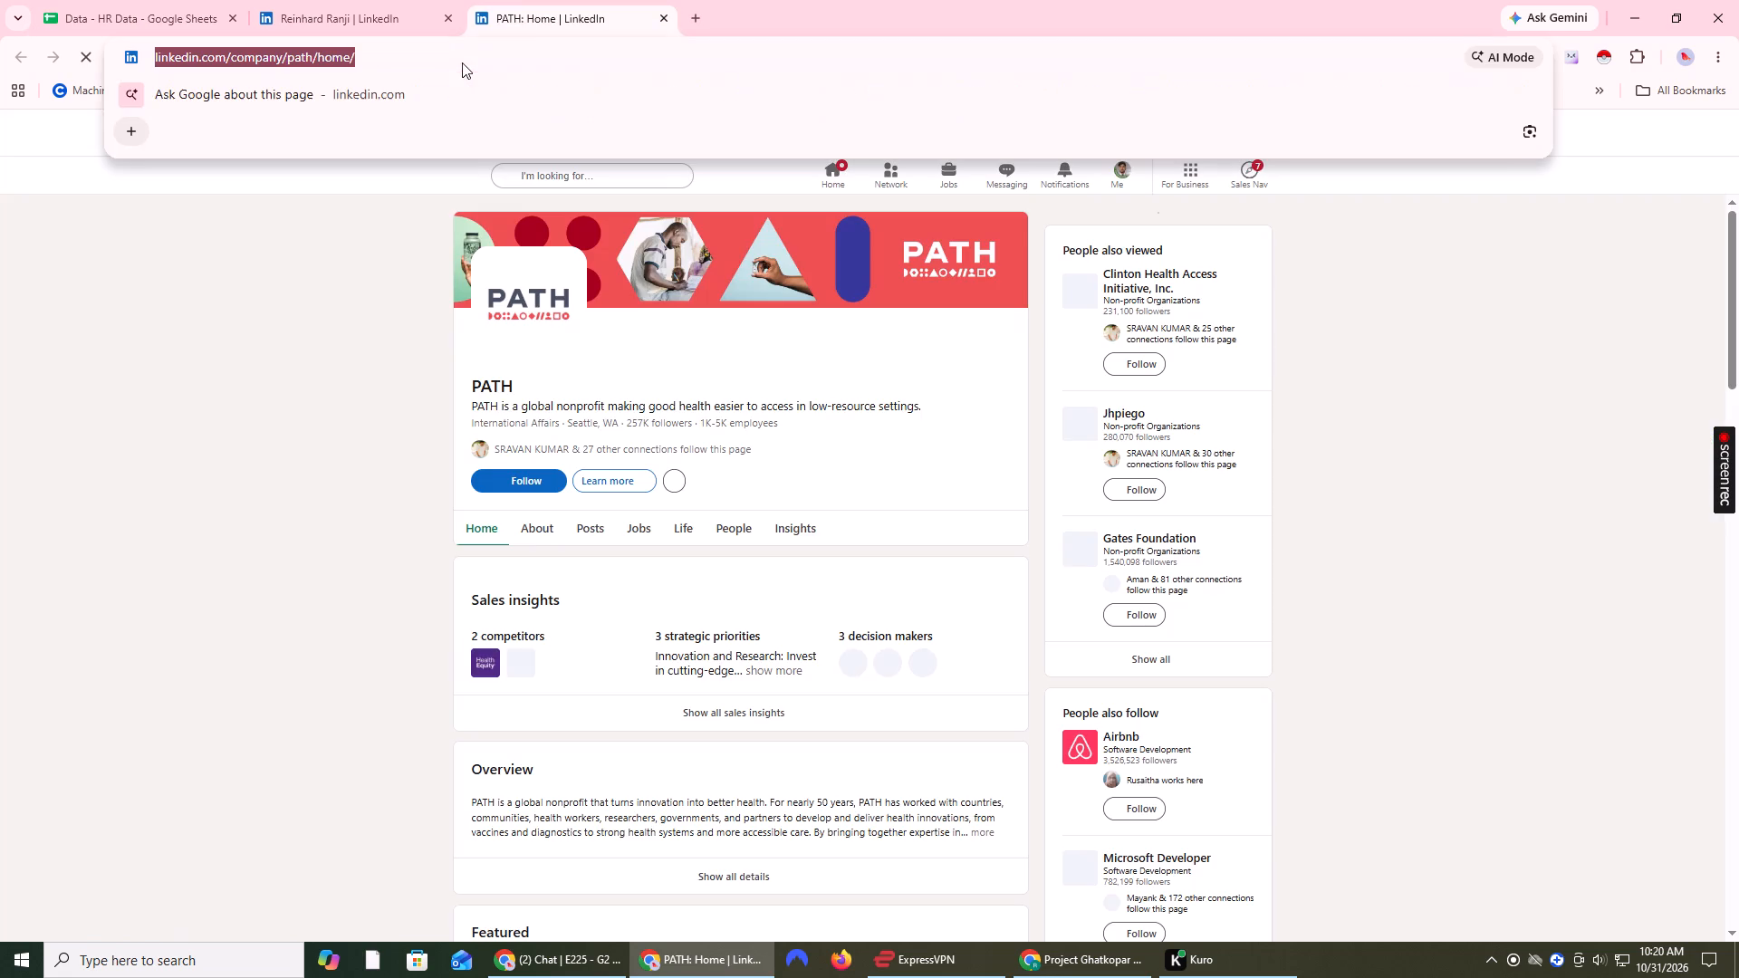
{"action": "key", "text": "ctrl+c"}
{"action": "left_click", "coordinate": [103, 0]}
{"action": "double_click", "coordinate": [263, 662]}
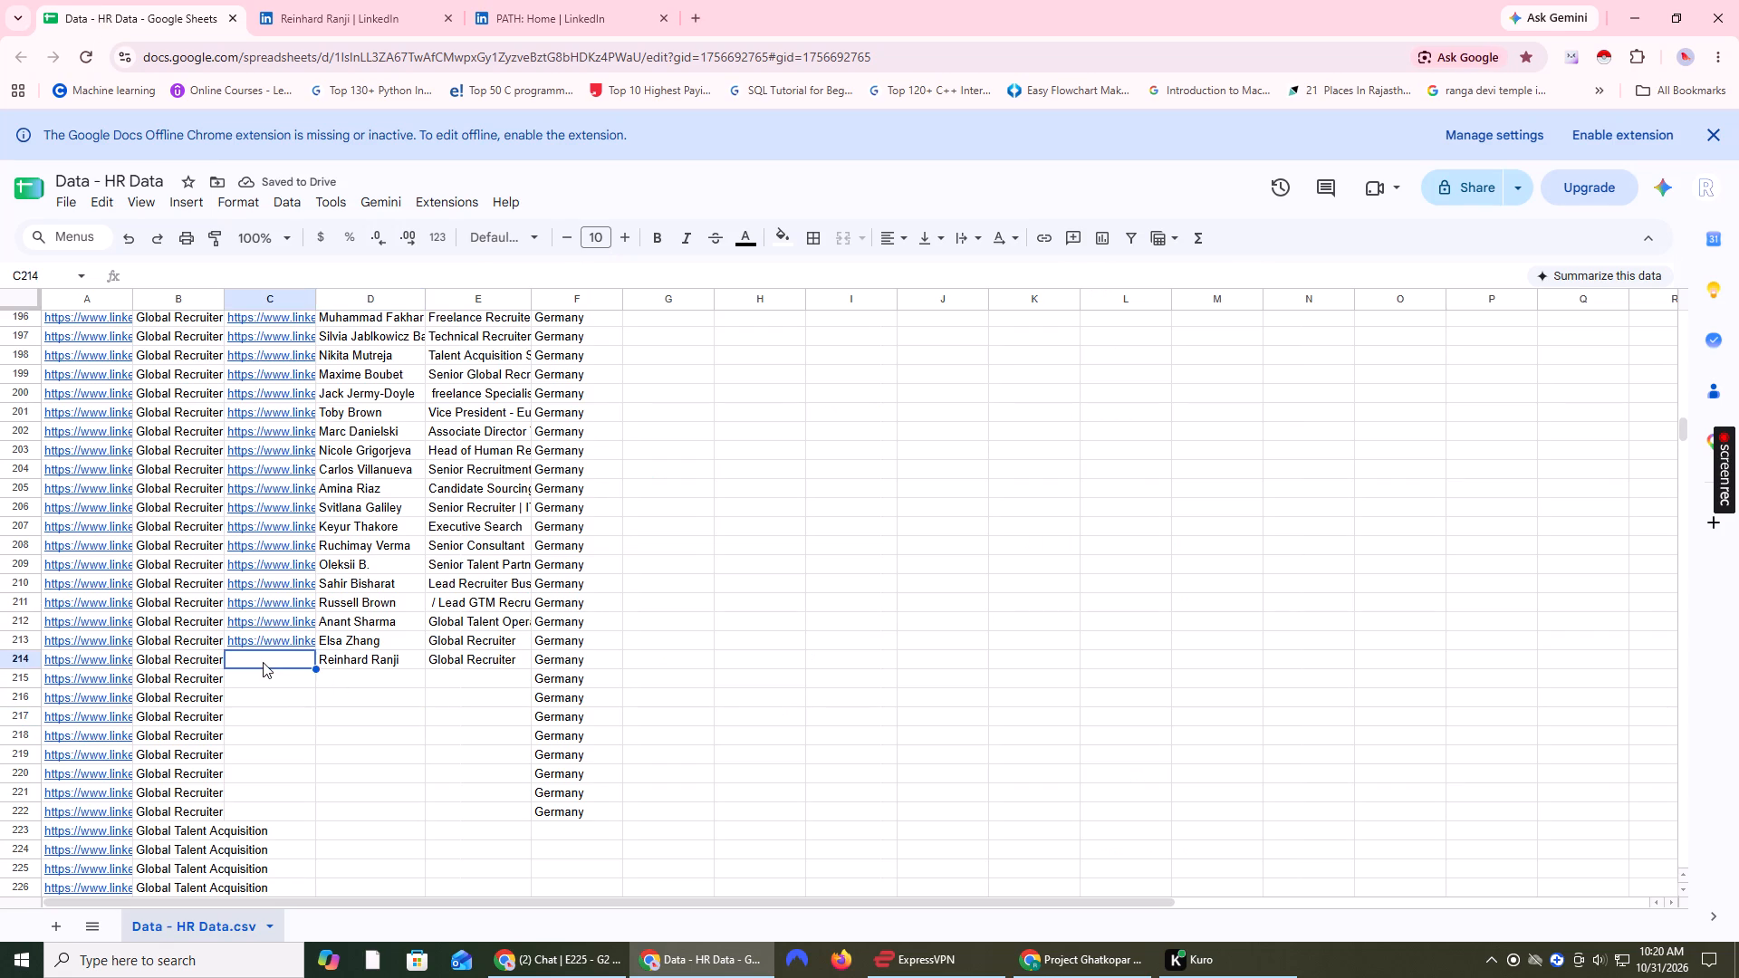
{"action": "key", "text": "ctrl+v"}
{"action": "left_click", "coordinate": [235, 705]}
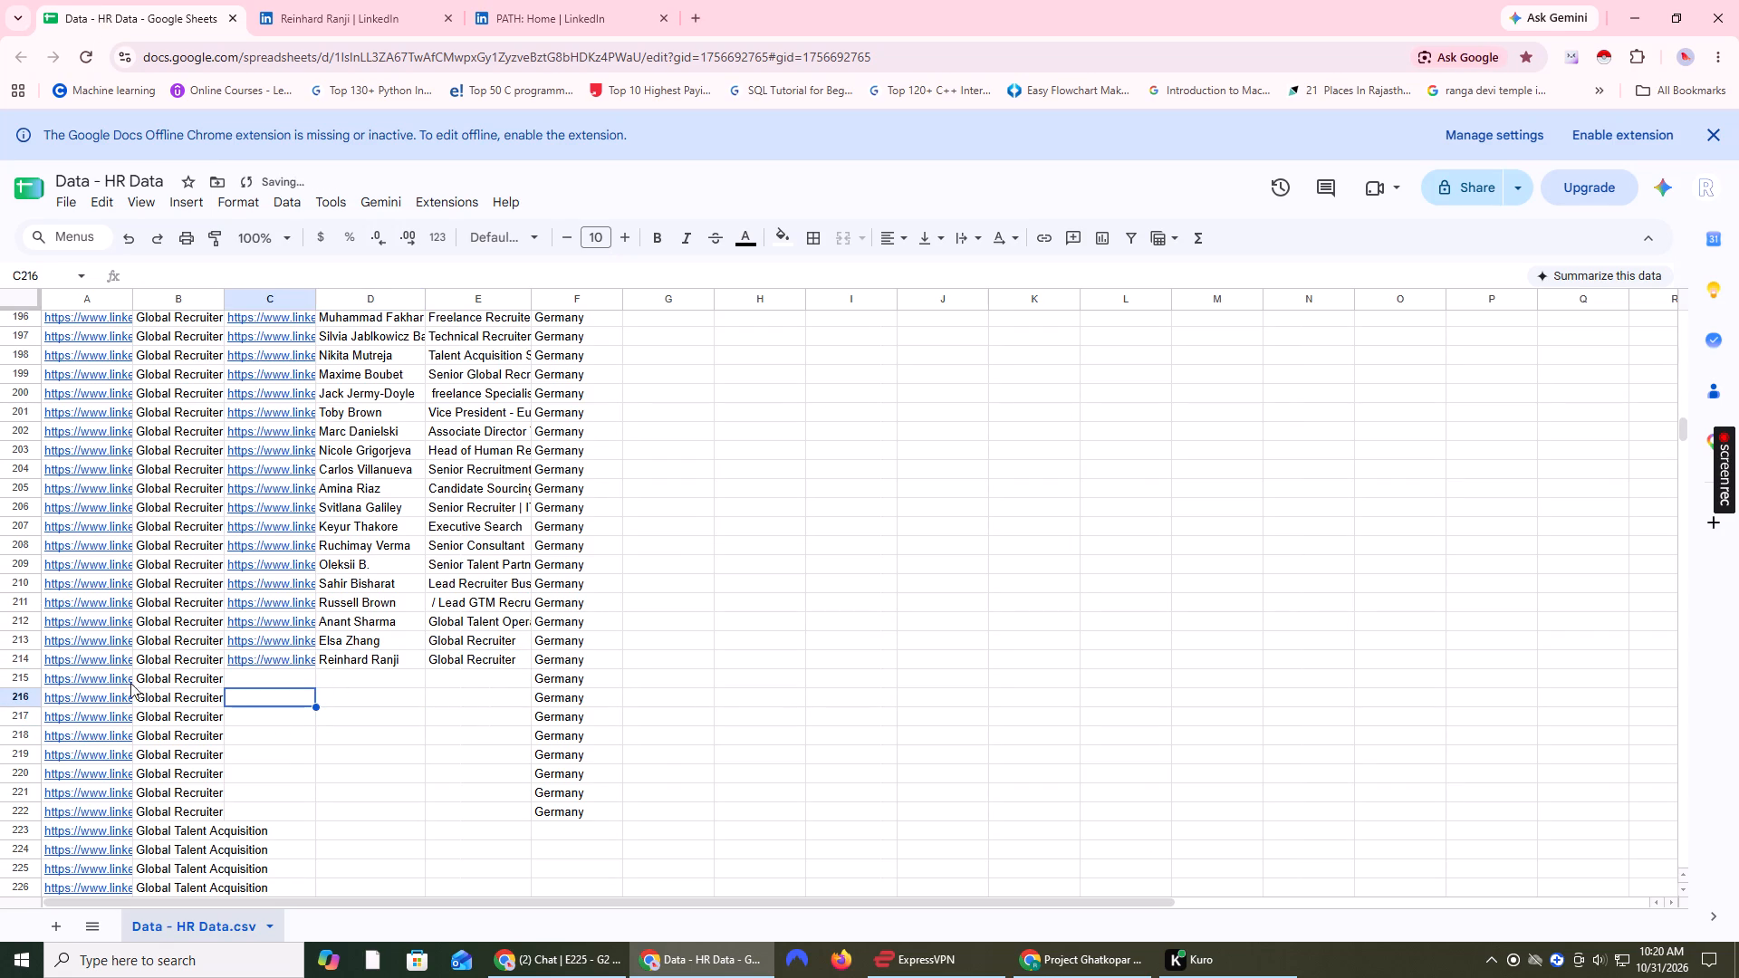
Open the LinkedIn profile linked in A215 and close the row 214 profile and PATH pages.
{"action": "left_click", "coordinate": [116, 680]}
{"action": "left_click", "coordinate": [123, 705]}
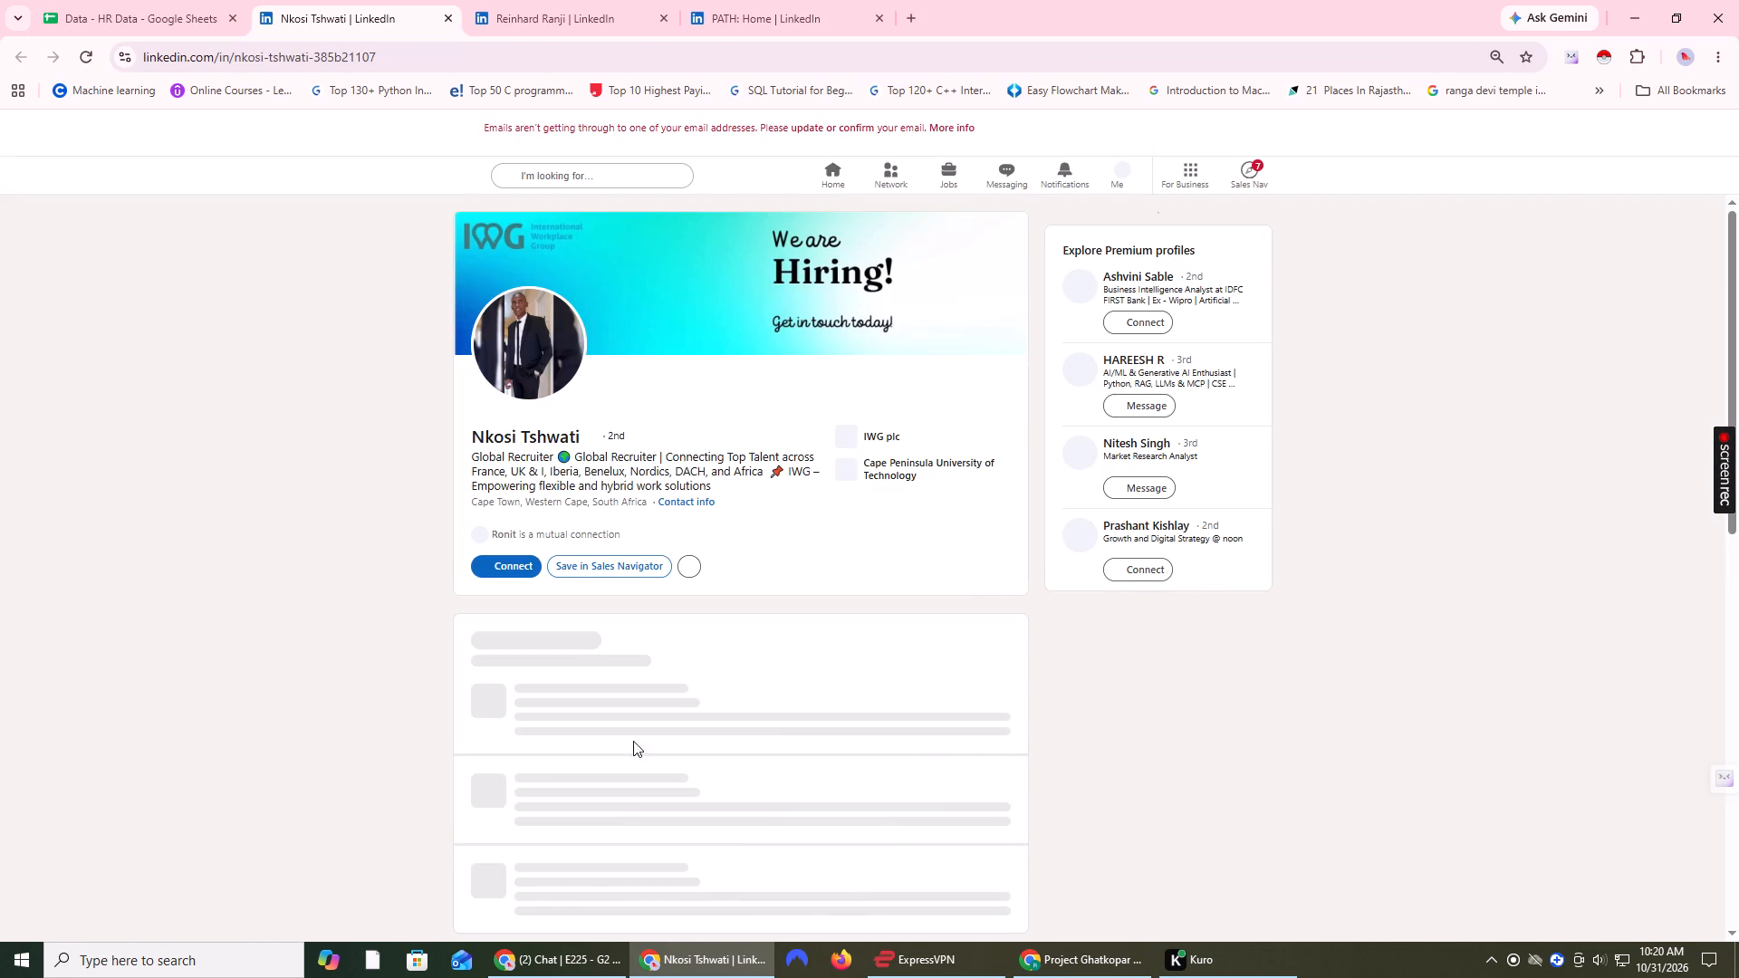
{"action": "left_click", "coordinate": [1064, 965]}
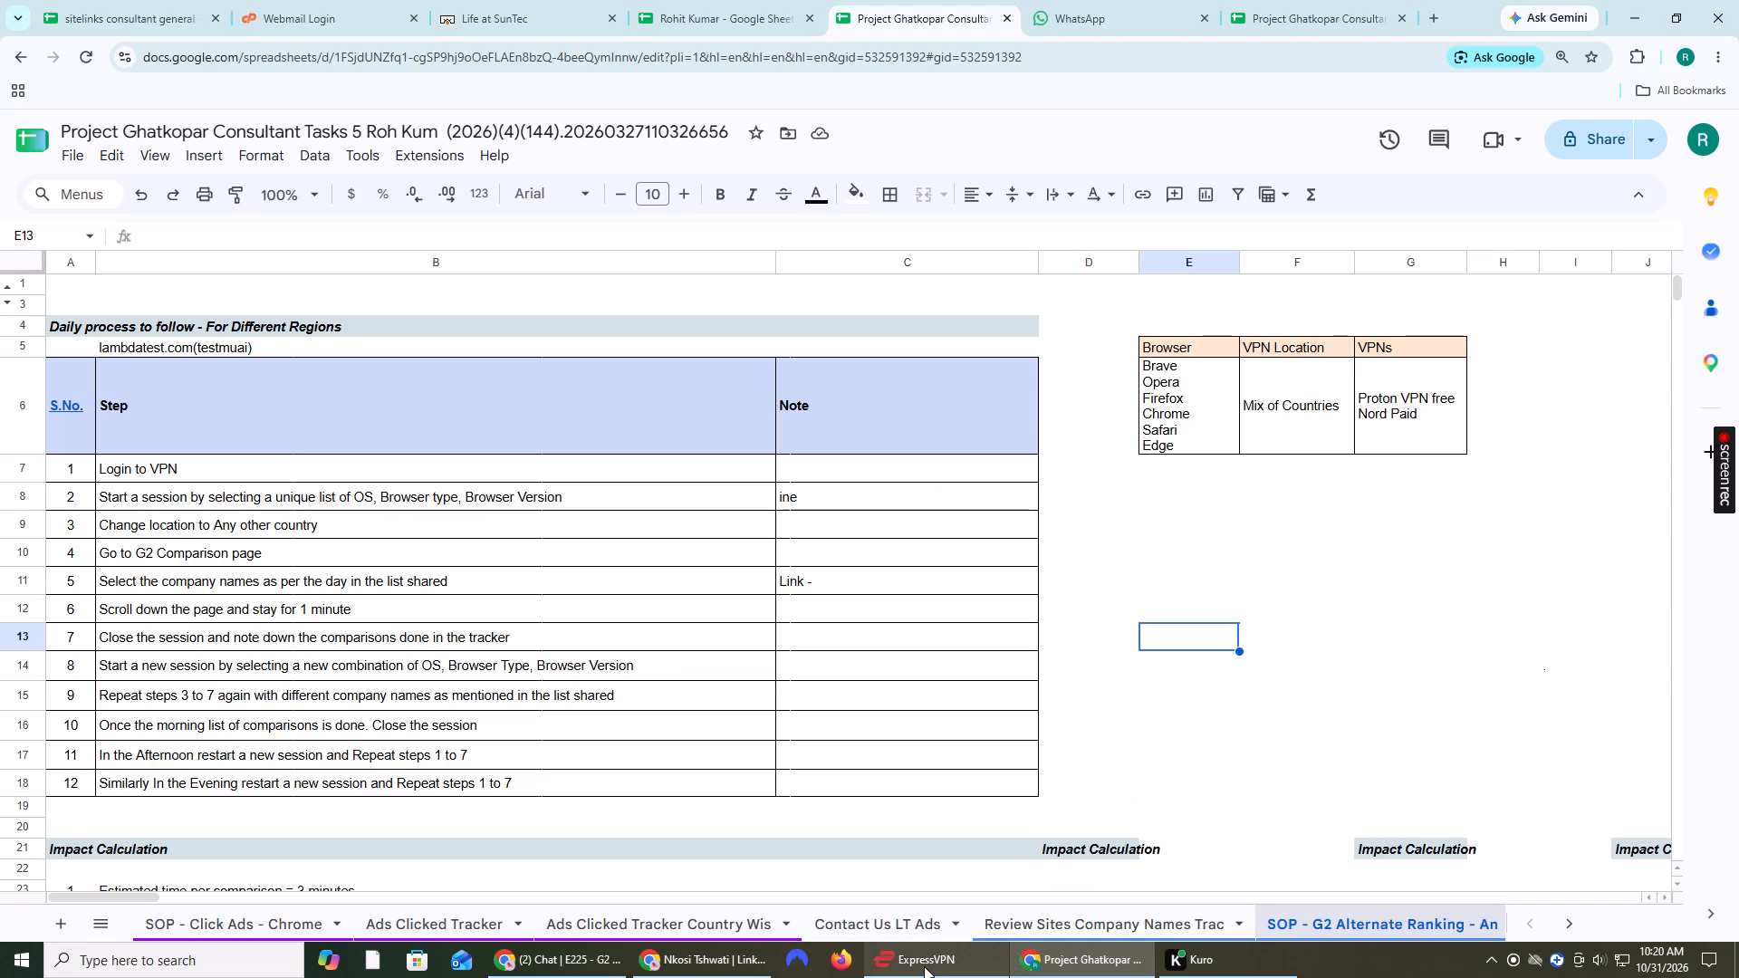
{"action": "left_click", "coordinate": [697, 966]}
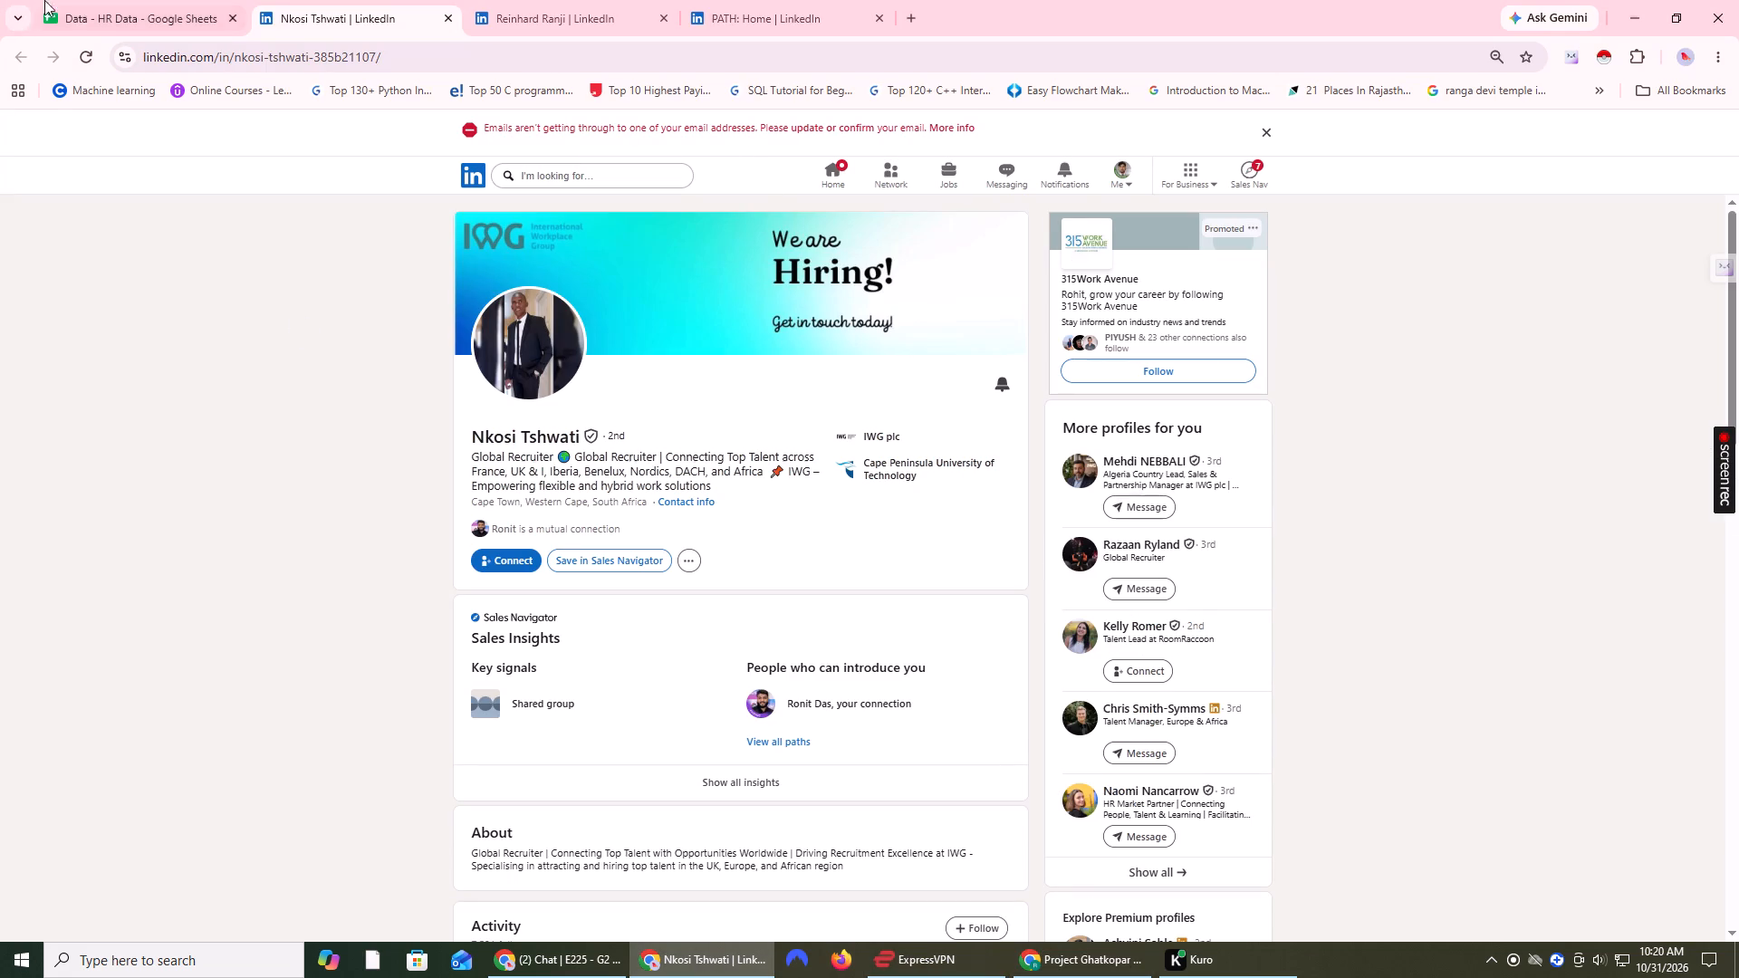
{"action": "left_click", "coordinate": [87, 0]}
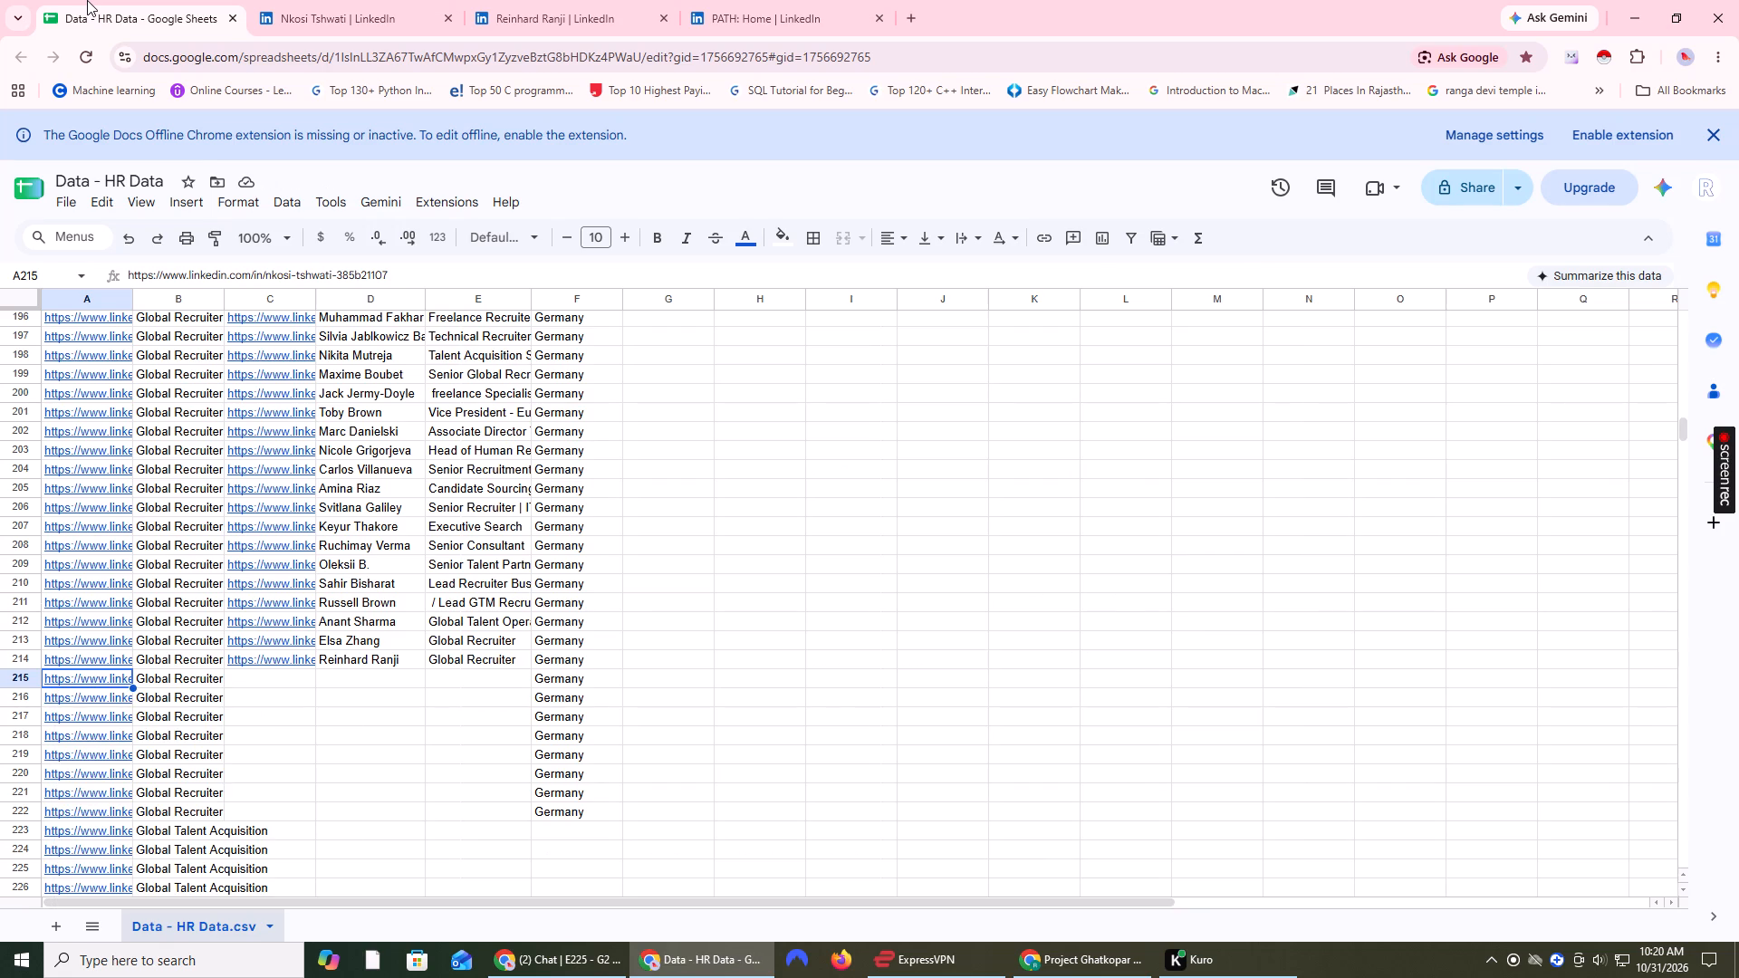
{"action": "left_click", "coordinate": [349, 0]}
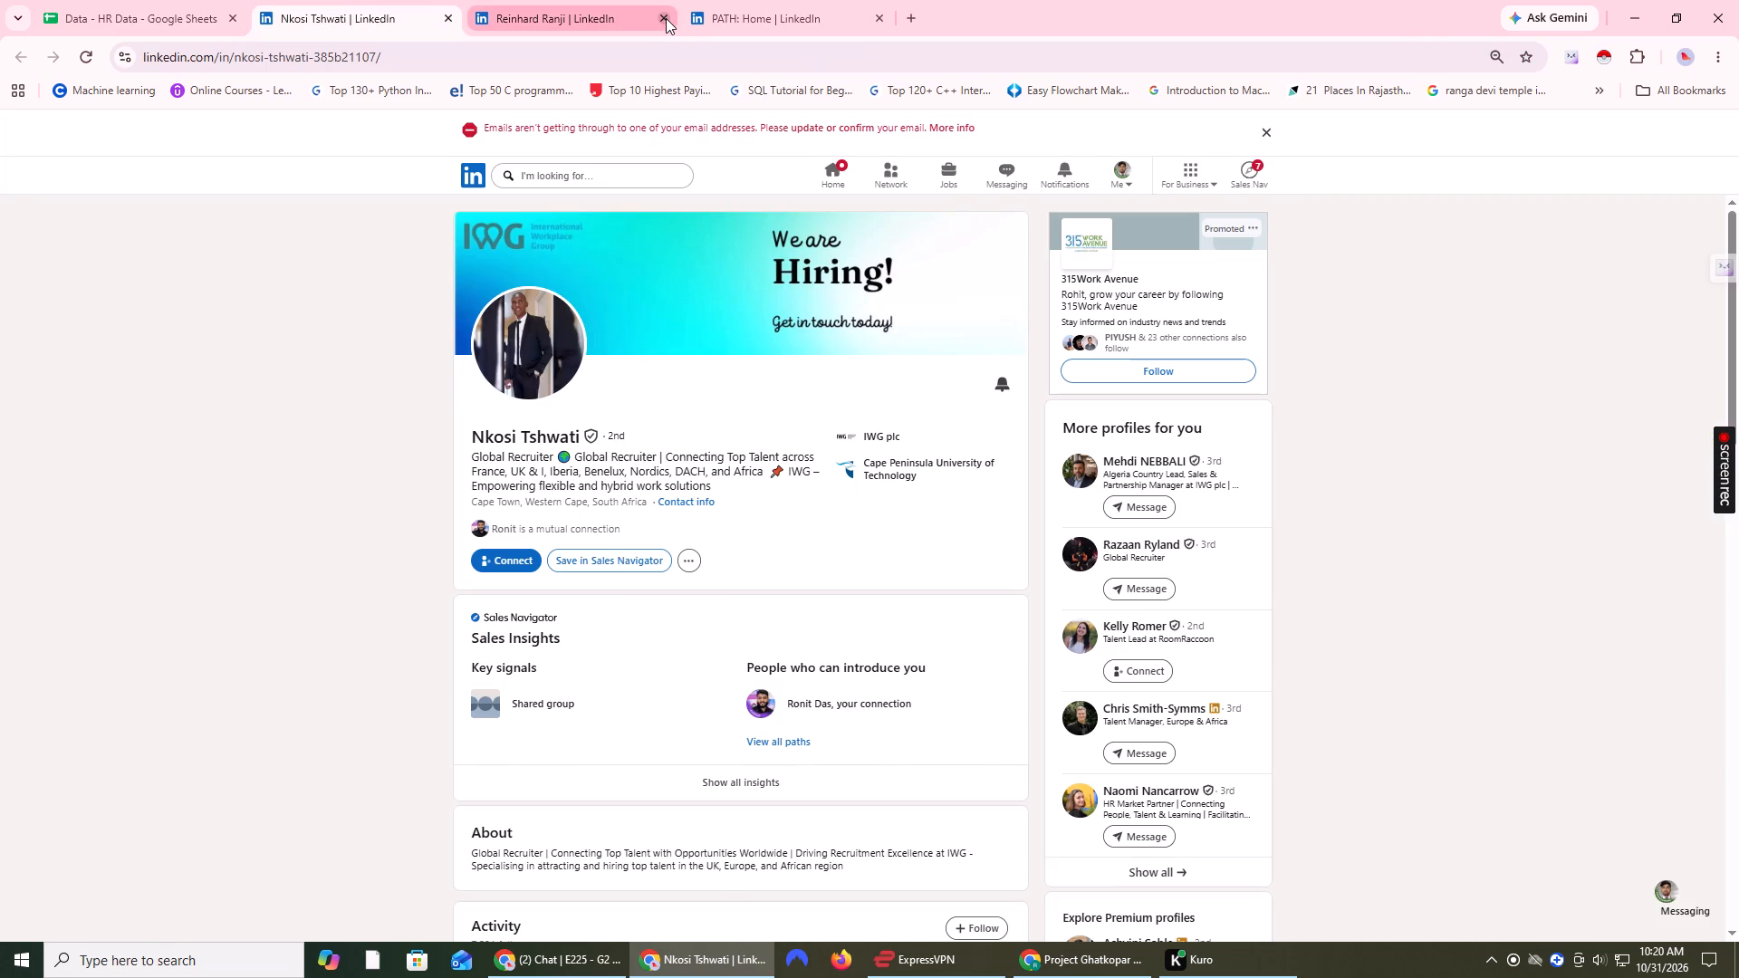
{"action": "left_click", "coordinate": [664, 18]}
{"action": "left_click", "coordinate": [664, 18]}
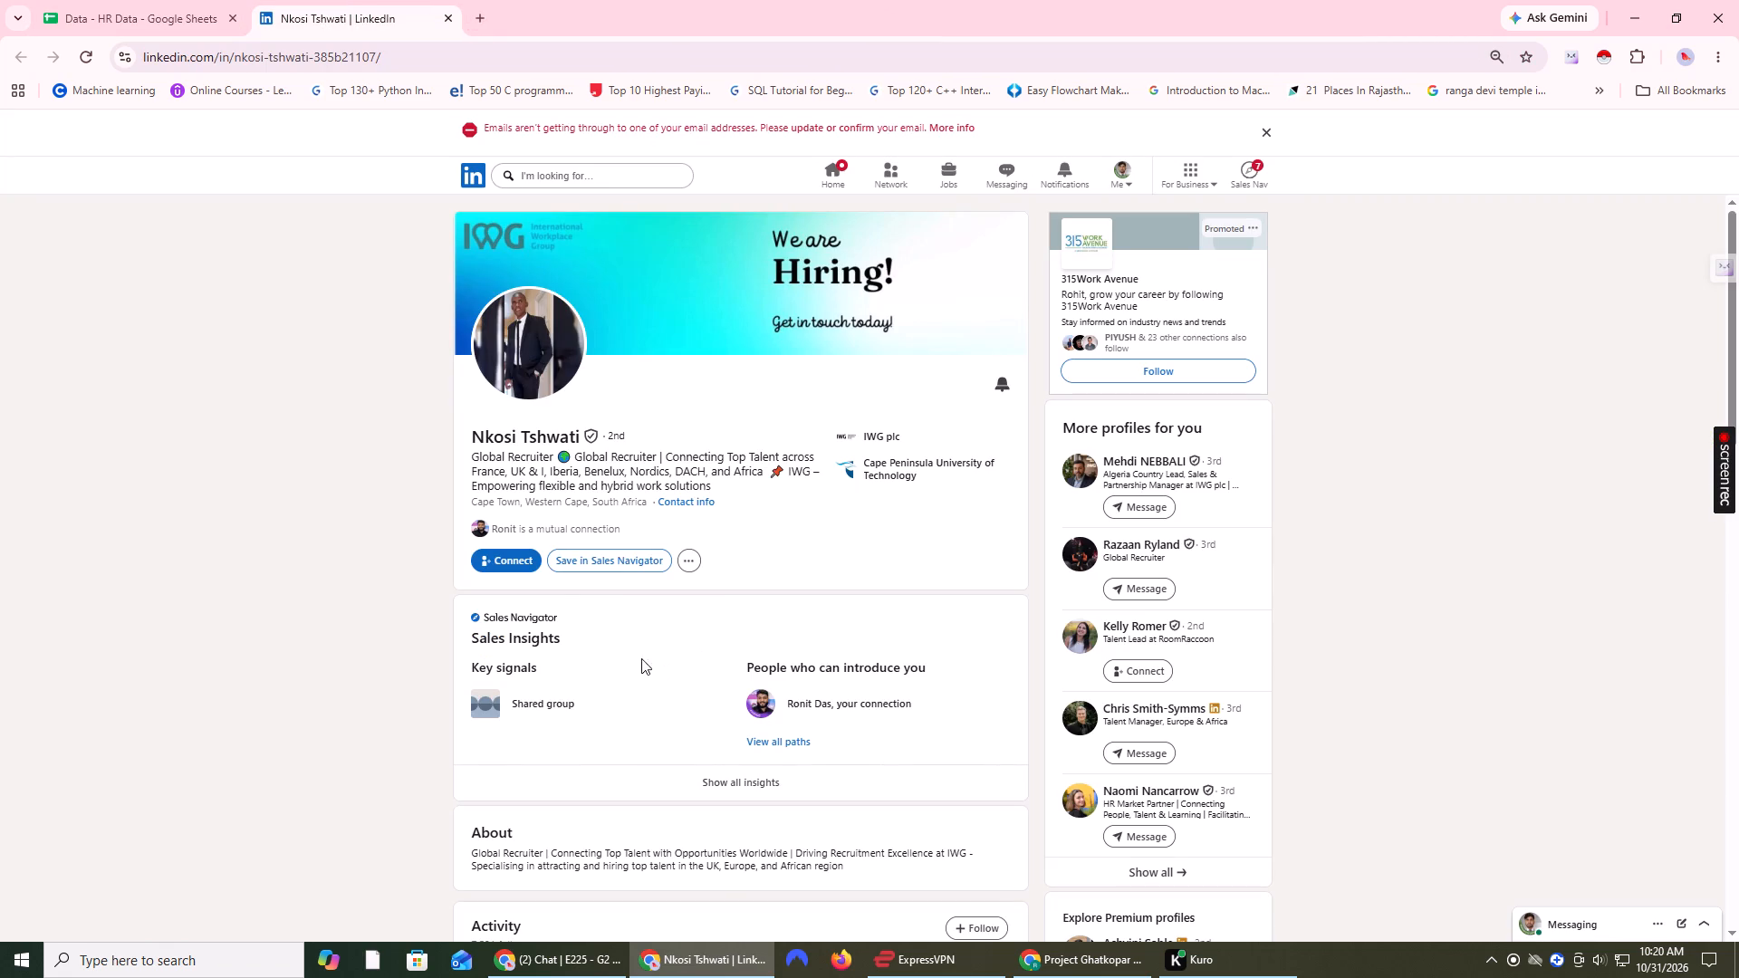
Copy the row 215 profile owner's name into D215.
{"action": "left_click", "coordinate": [152, 2]}
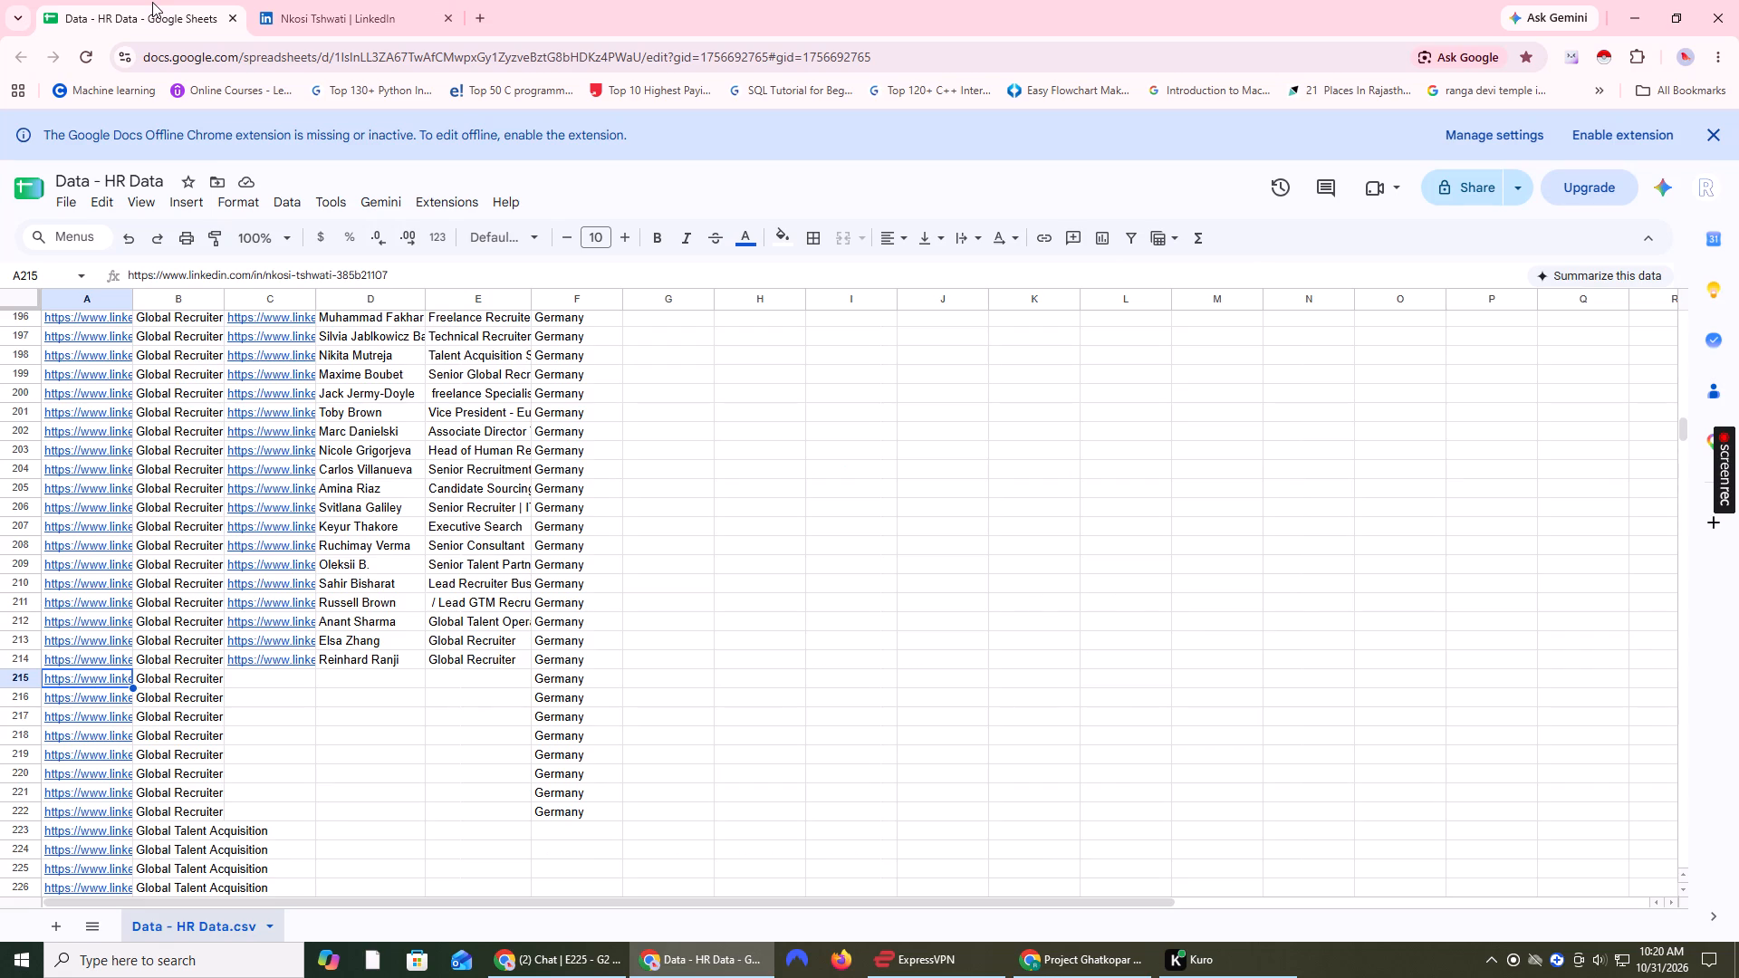
{"action": "left_click", "coordinate": [341, 0]}
{"action": "left_click_drag", "start_coordinate": [456, 439], "coordinate": [563, 433]}
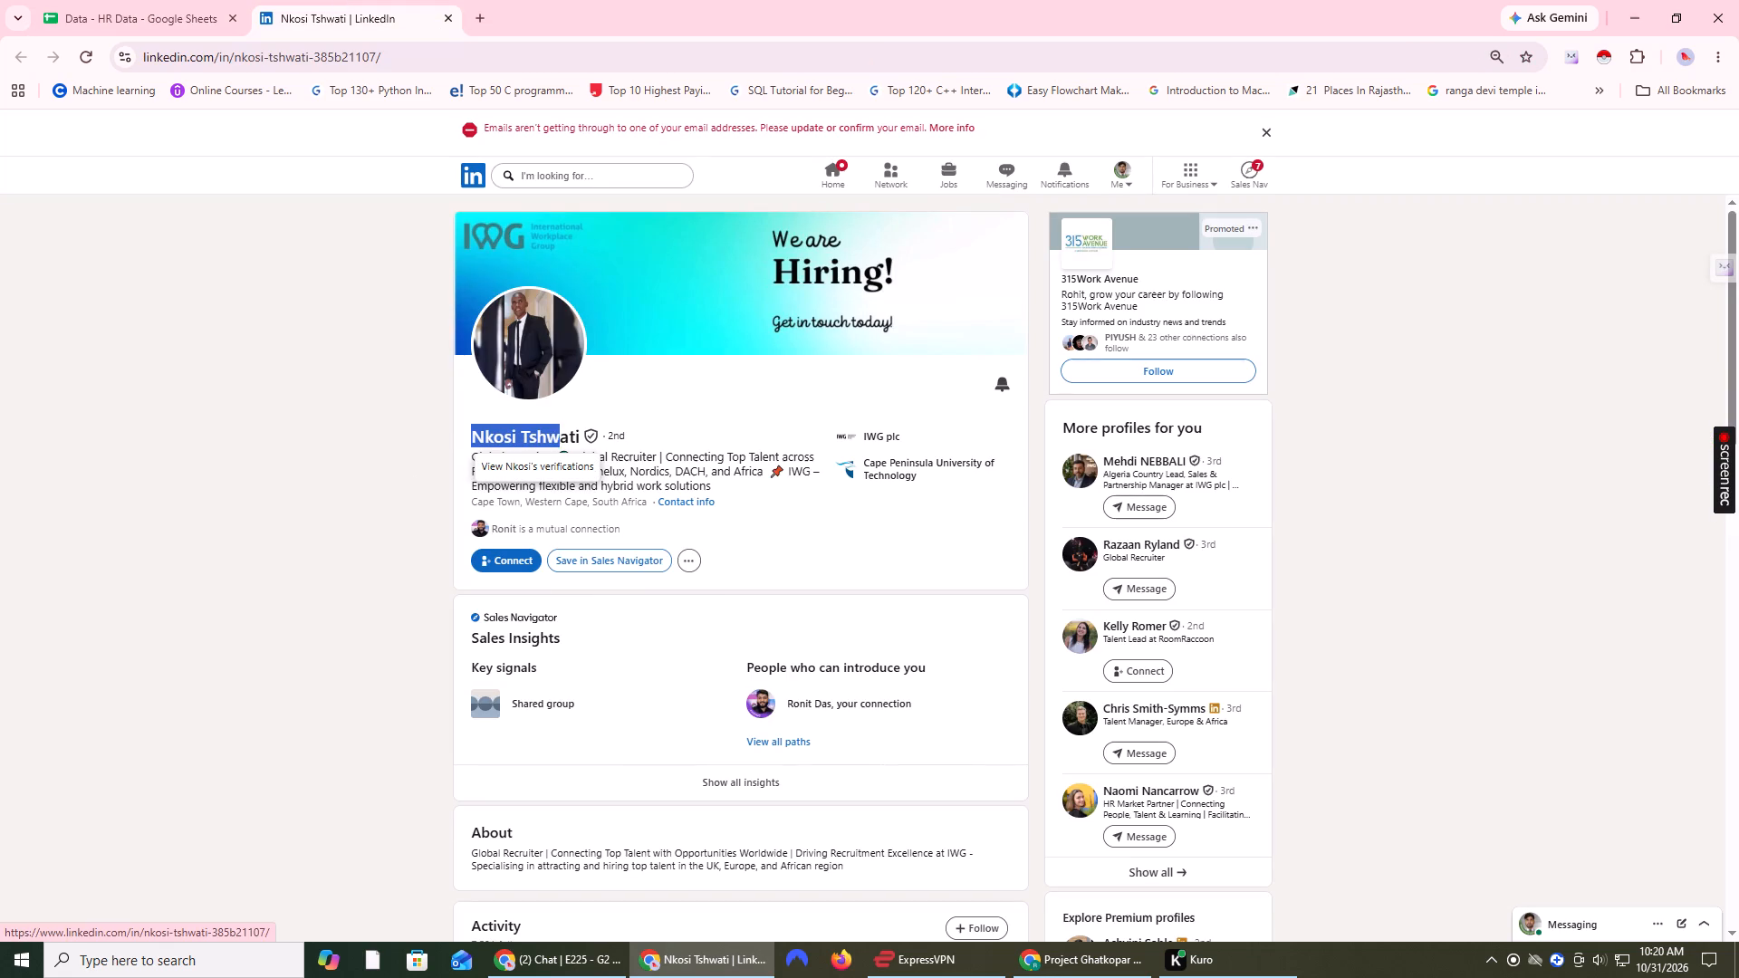
{"action": "left_click_drag", "start_coordinate": [563, 433], "coordinate": [588, 434]}
{"action": "key", "text": "ctrl+c"}
{"action": "left_click", "coordinate": [109, 0]}
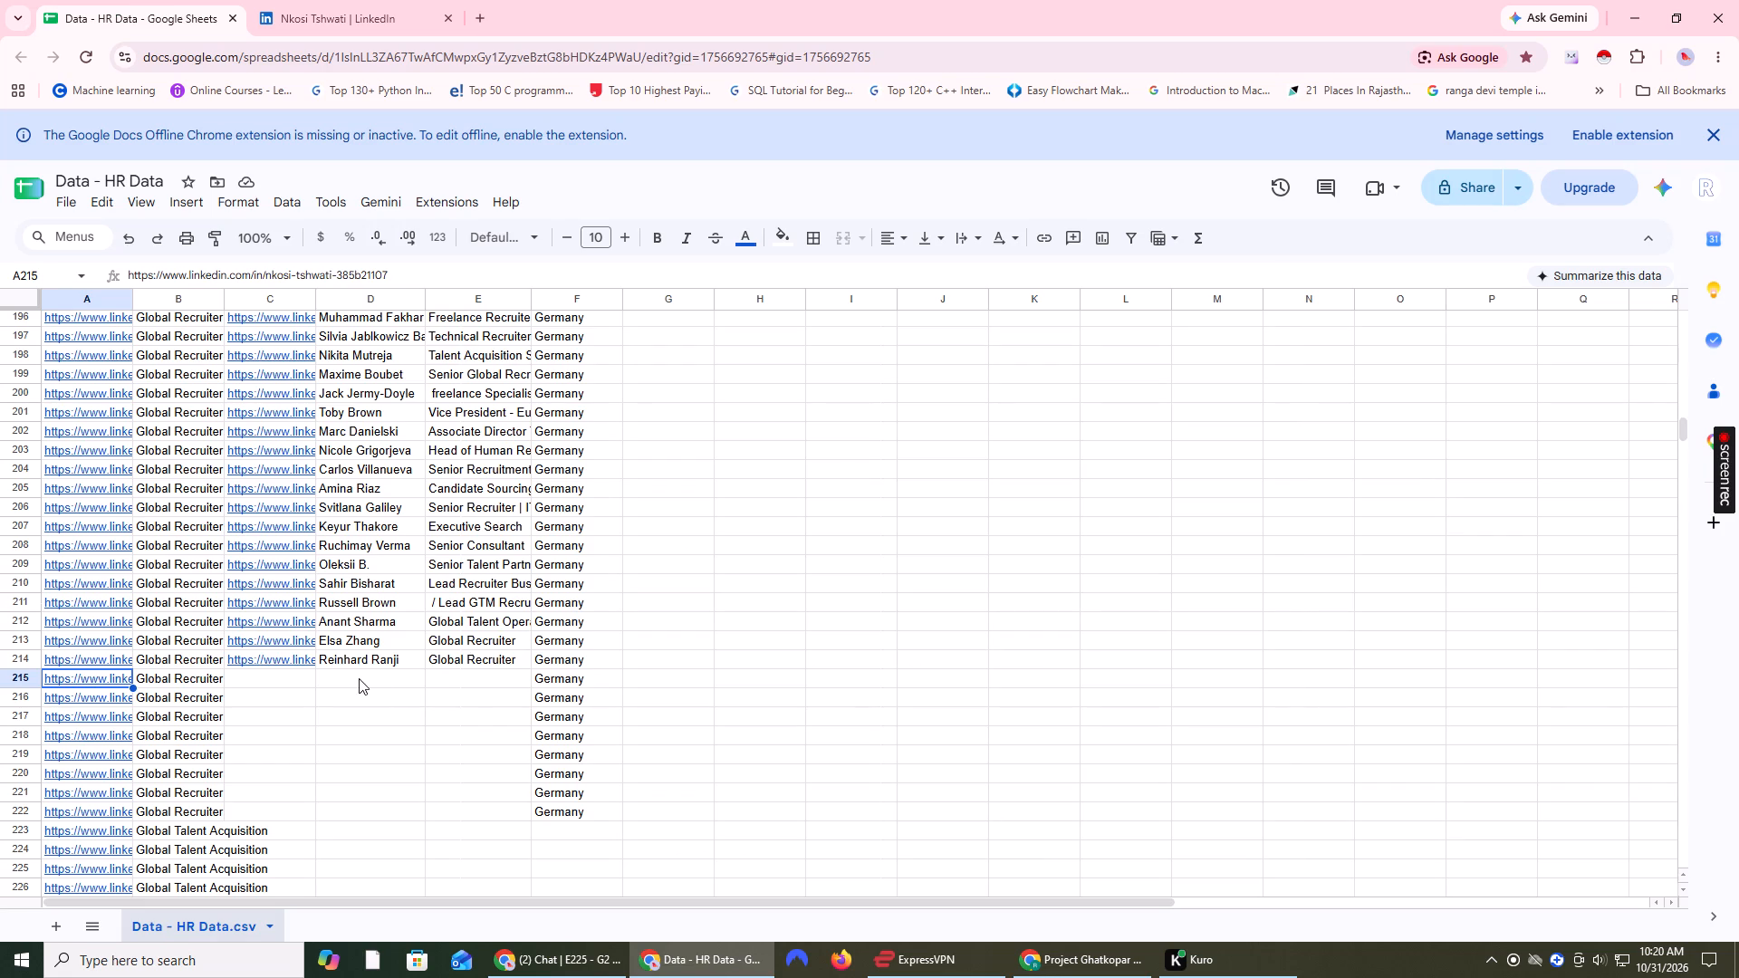
{"action": "double_click", "coordinate": [358, 678]}
{"action": "key", "text": "ctrl+v"}
{"action": "left_click", "coordinate": [337, 724]}
Open the IWG company page from the row 215 profile and copy the current job title "Global Recruiter" into E215.
{"action": "left_click", "coordinate": [402, 0]}
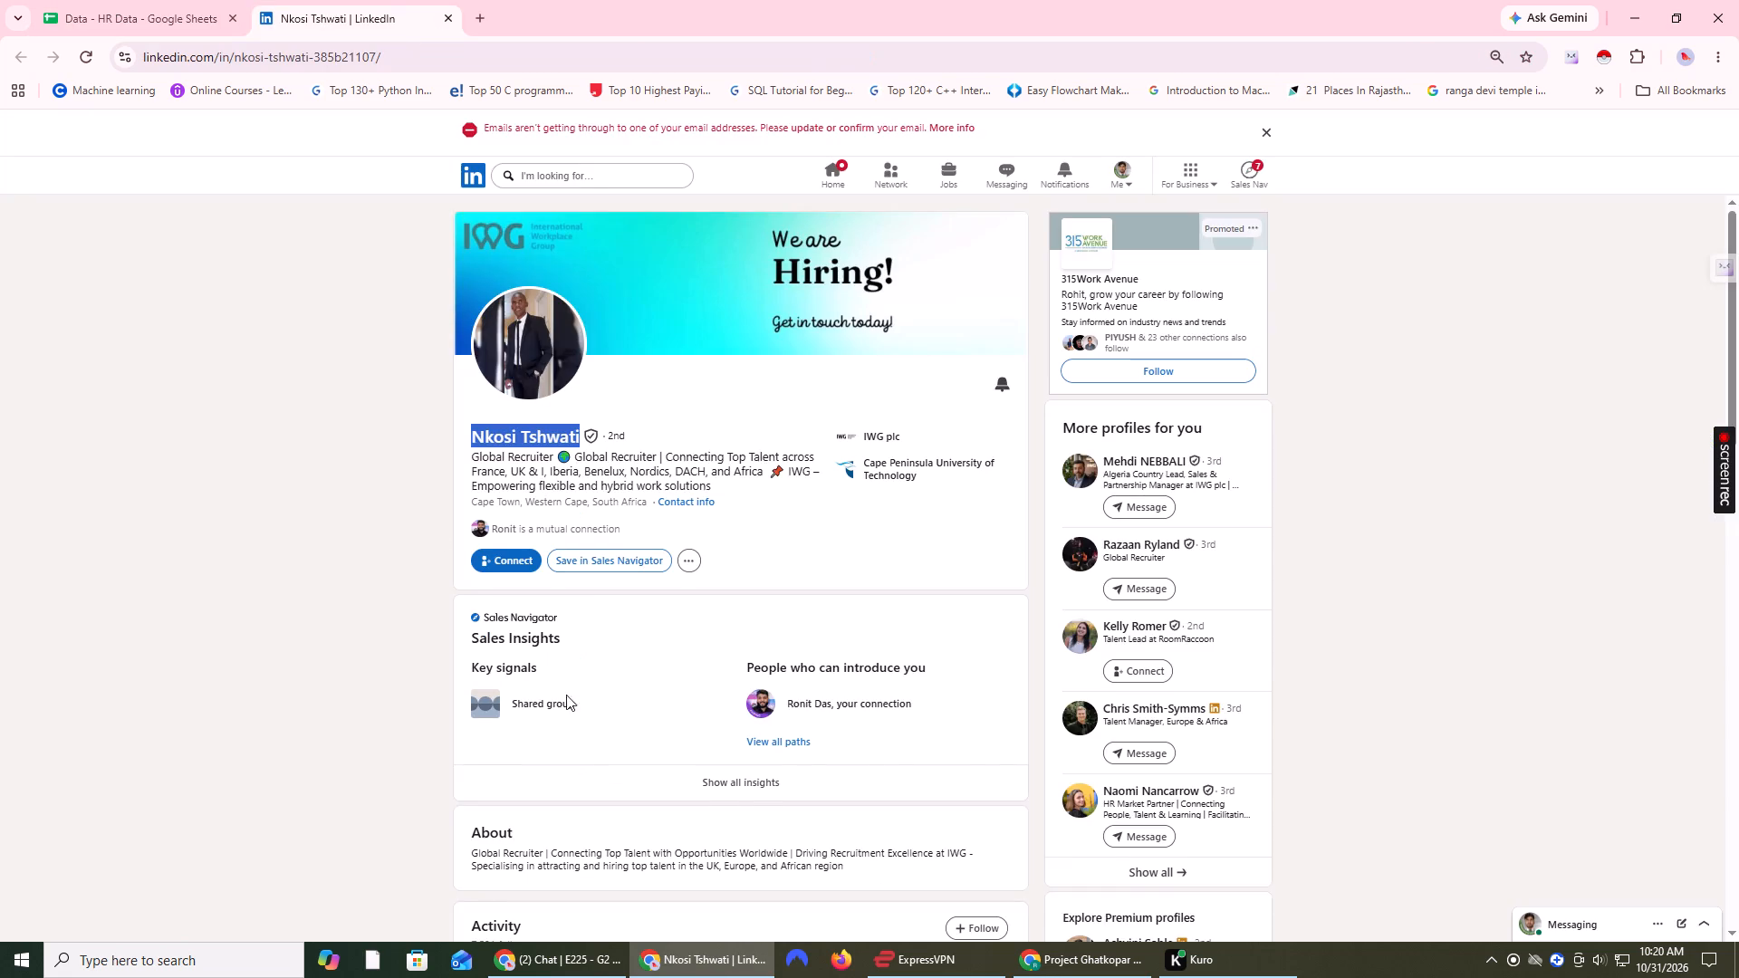
{"action": "scroll", "coordinate": [581, 706], "scroll_direction": "down", "scroll_amount": 13}
{"action": "scroll", "coordinate": [581, 706], "scroll_direction": "up", "scroll_amount": 2}
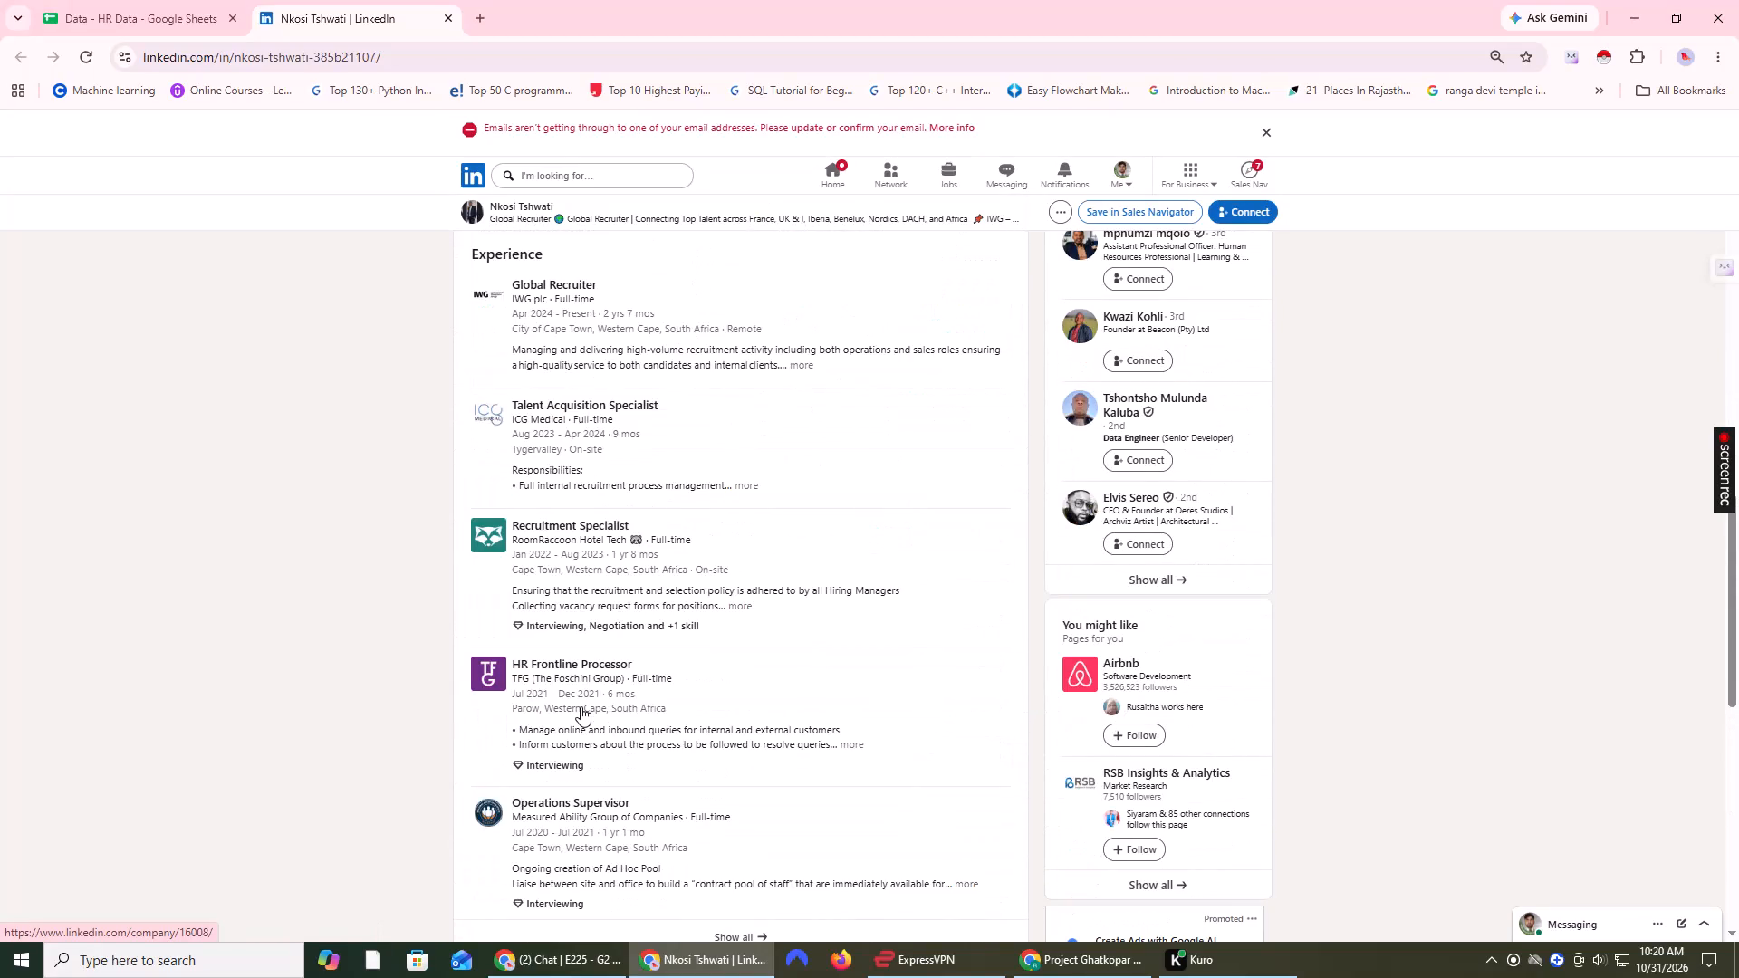
{"action": "left_click", "coordinate": [481, 480], "text": "ctrl"}
{"action": "left_click_drag", "start_coordinate": [507, 463], "coordinate": [514, 463]}
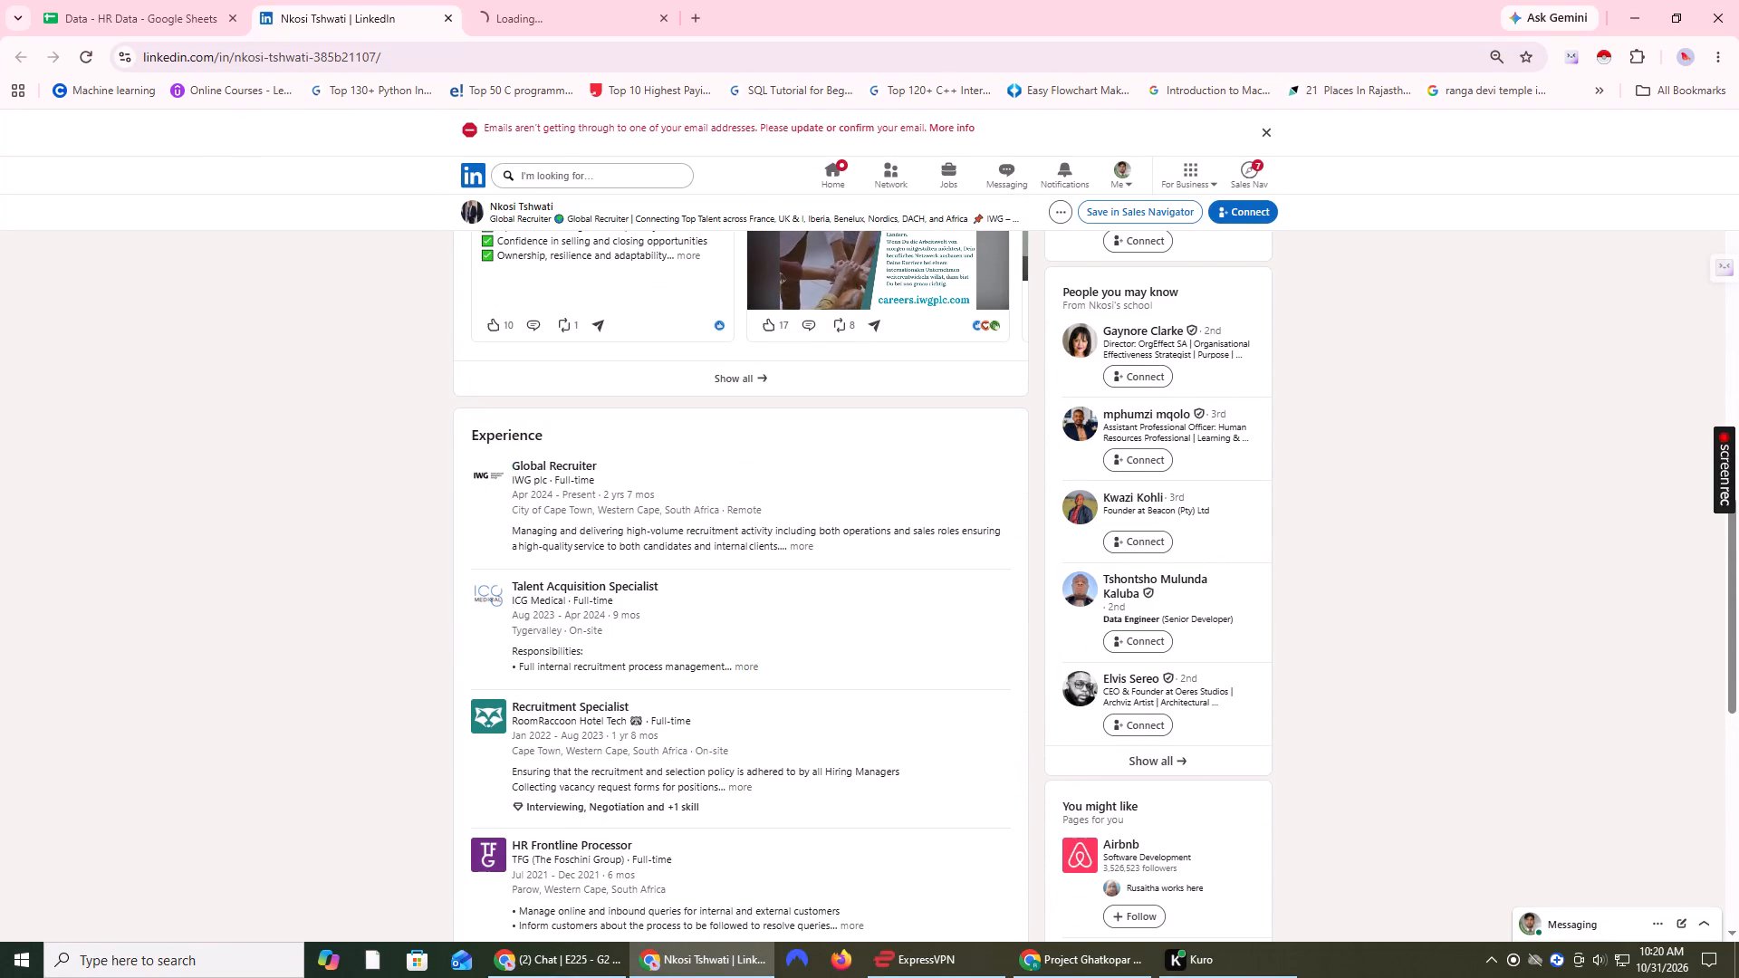
{"action": "left_click_drag", "start_coordinate": [514, 463], "coordinate": [619, 465]}
{"action": "key", "text": "ctrl+c"}
{"action": "left_click", "coordinate": [122, 0]}
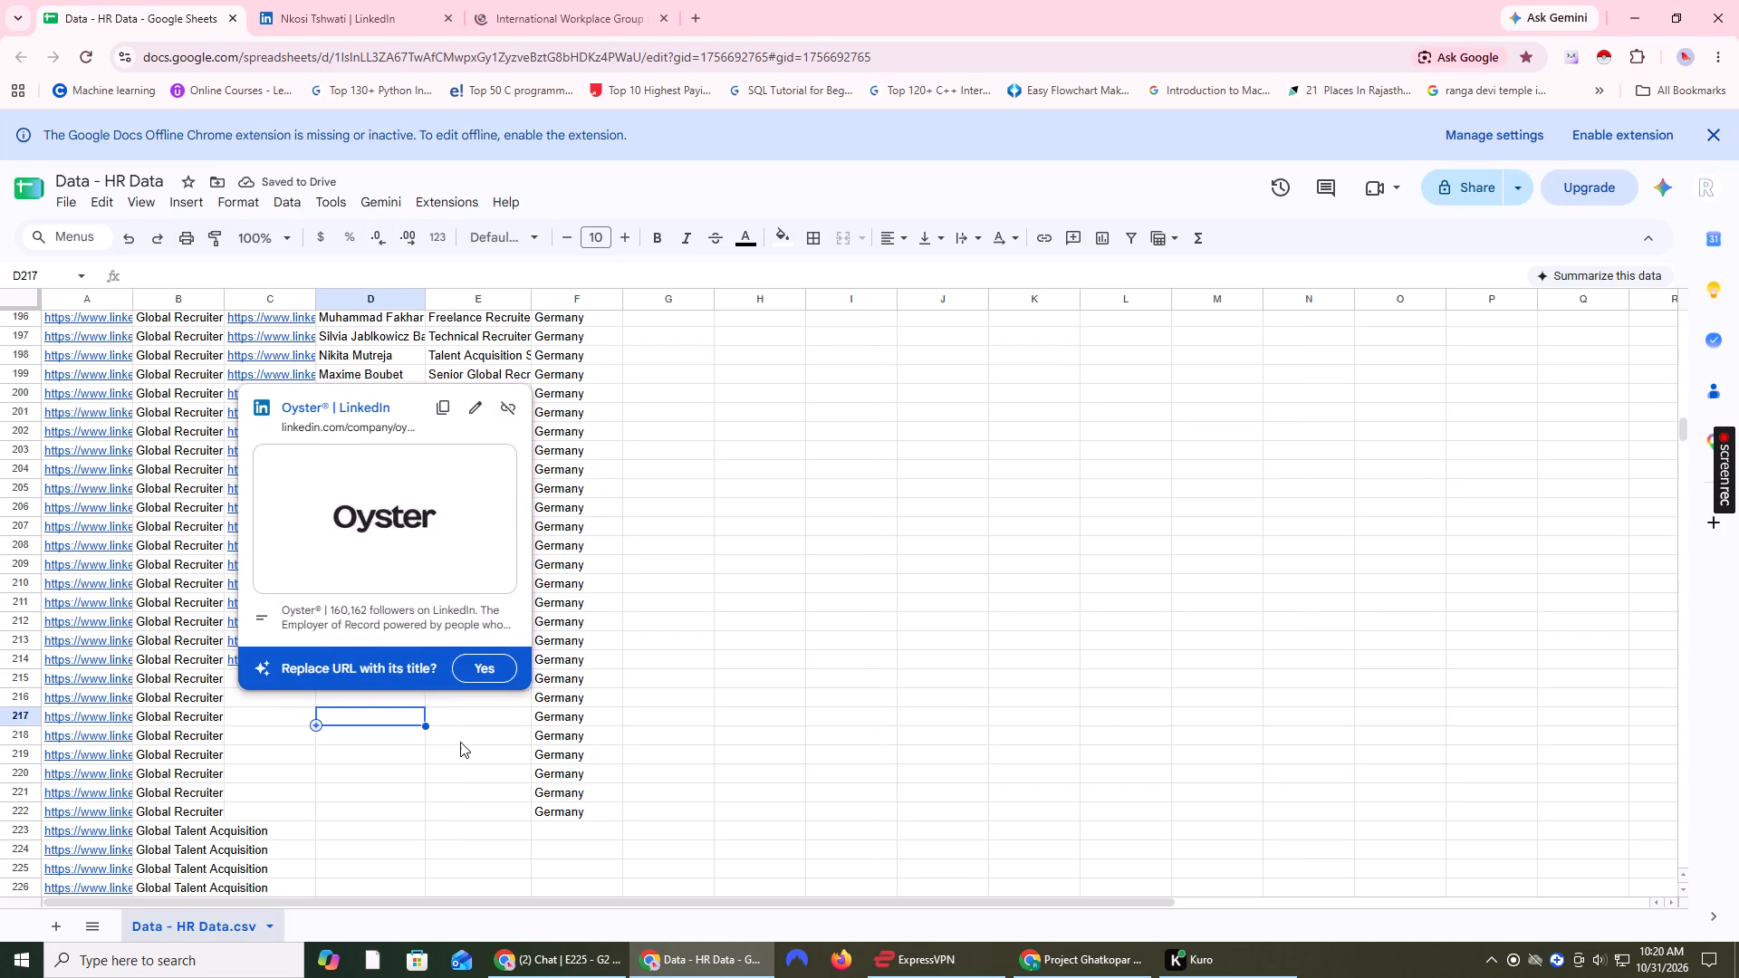
{"action": "left_click", "coordinate": [460, 742]}
{"action": "double_click", "coordinate": [450, 675]}
{"action": "key", "text": "ctrl+v"}
{"action": "left_click", "coordinate": [408, 732]}
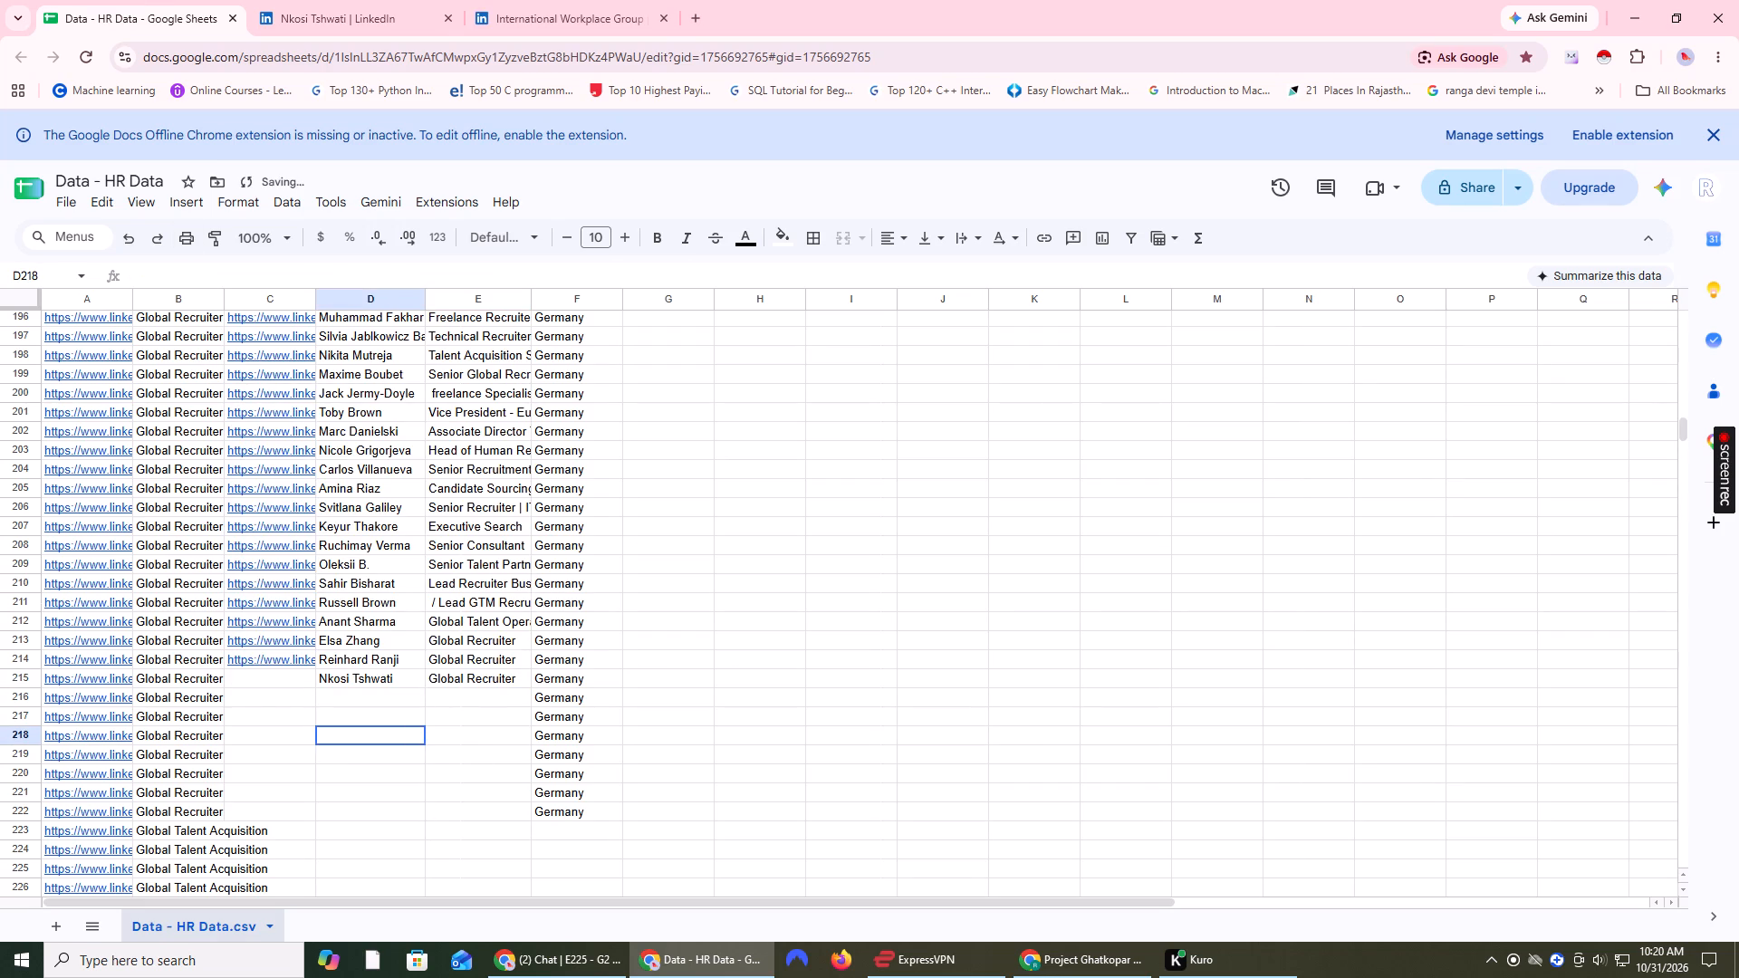
Copy the URL of the International Workplace Group company page into C215.
{"action": "left_click", "coordinate": [557, 0]}
{"action": "left_click", "coordinate": [473, 55]}
{"action": "key", "text": "ctrl+c"}
{"action": "left_click", "coordinate": [91, 0]}
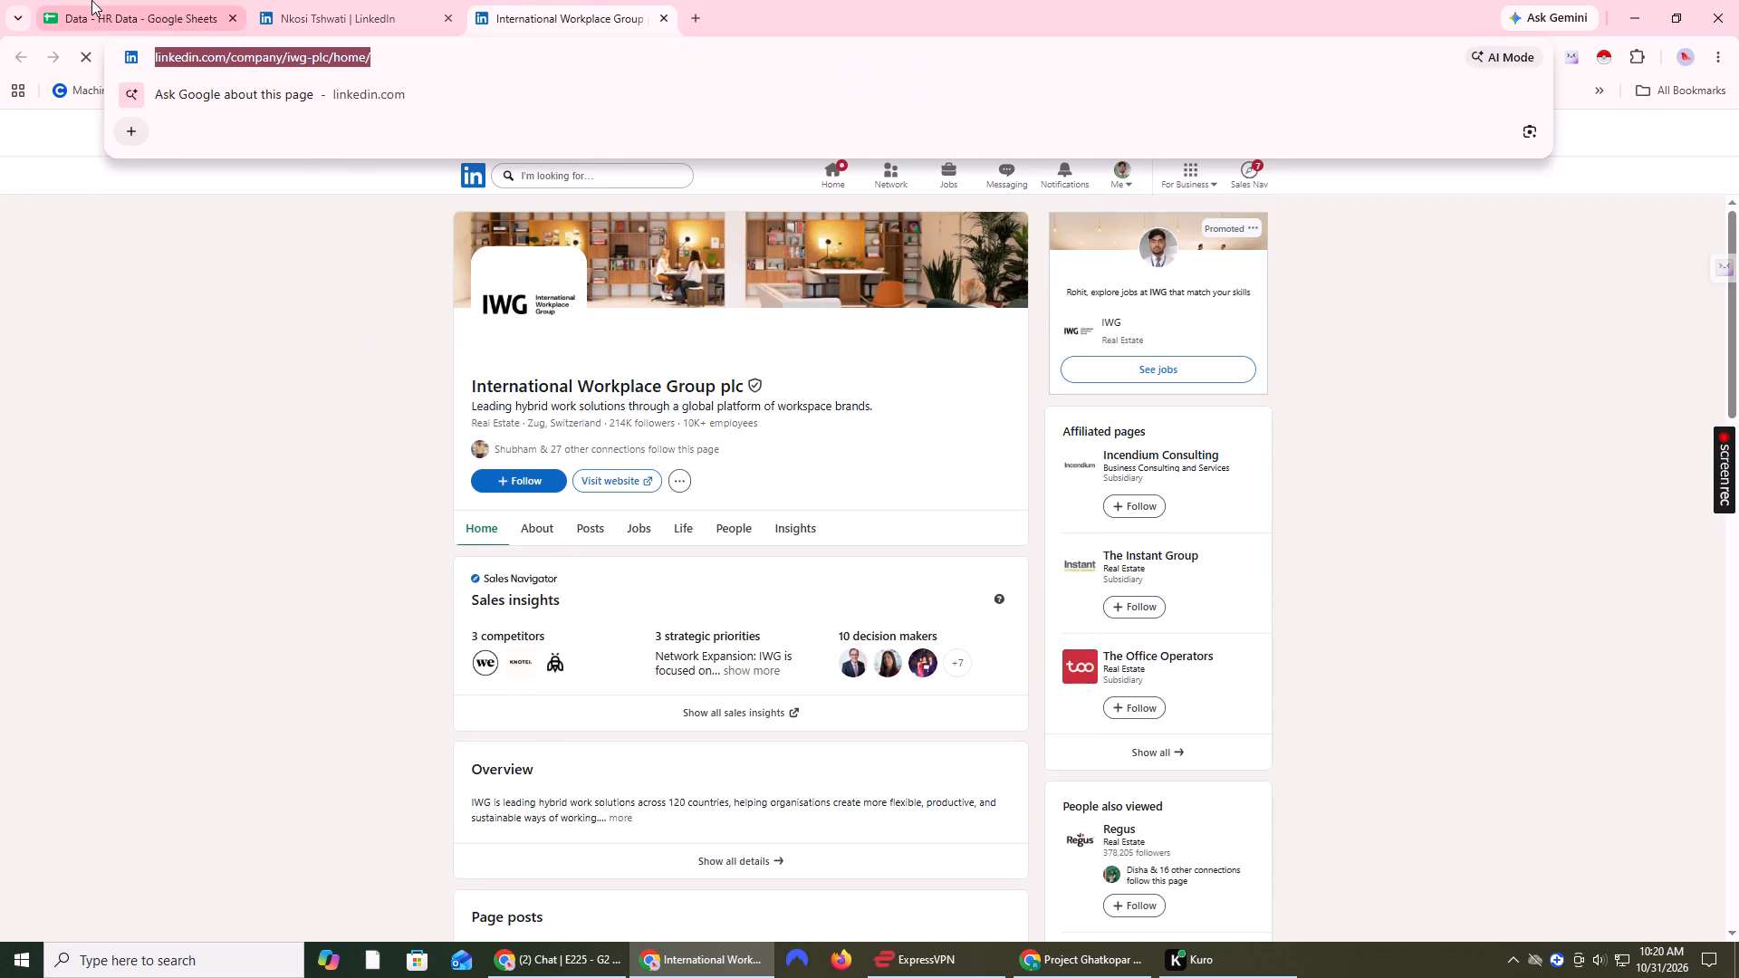
{"action": "double_click", "coordinate": [267, 684]}
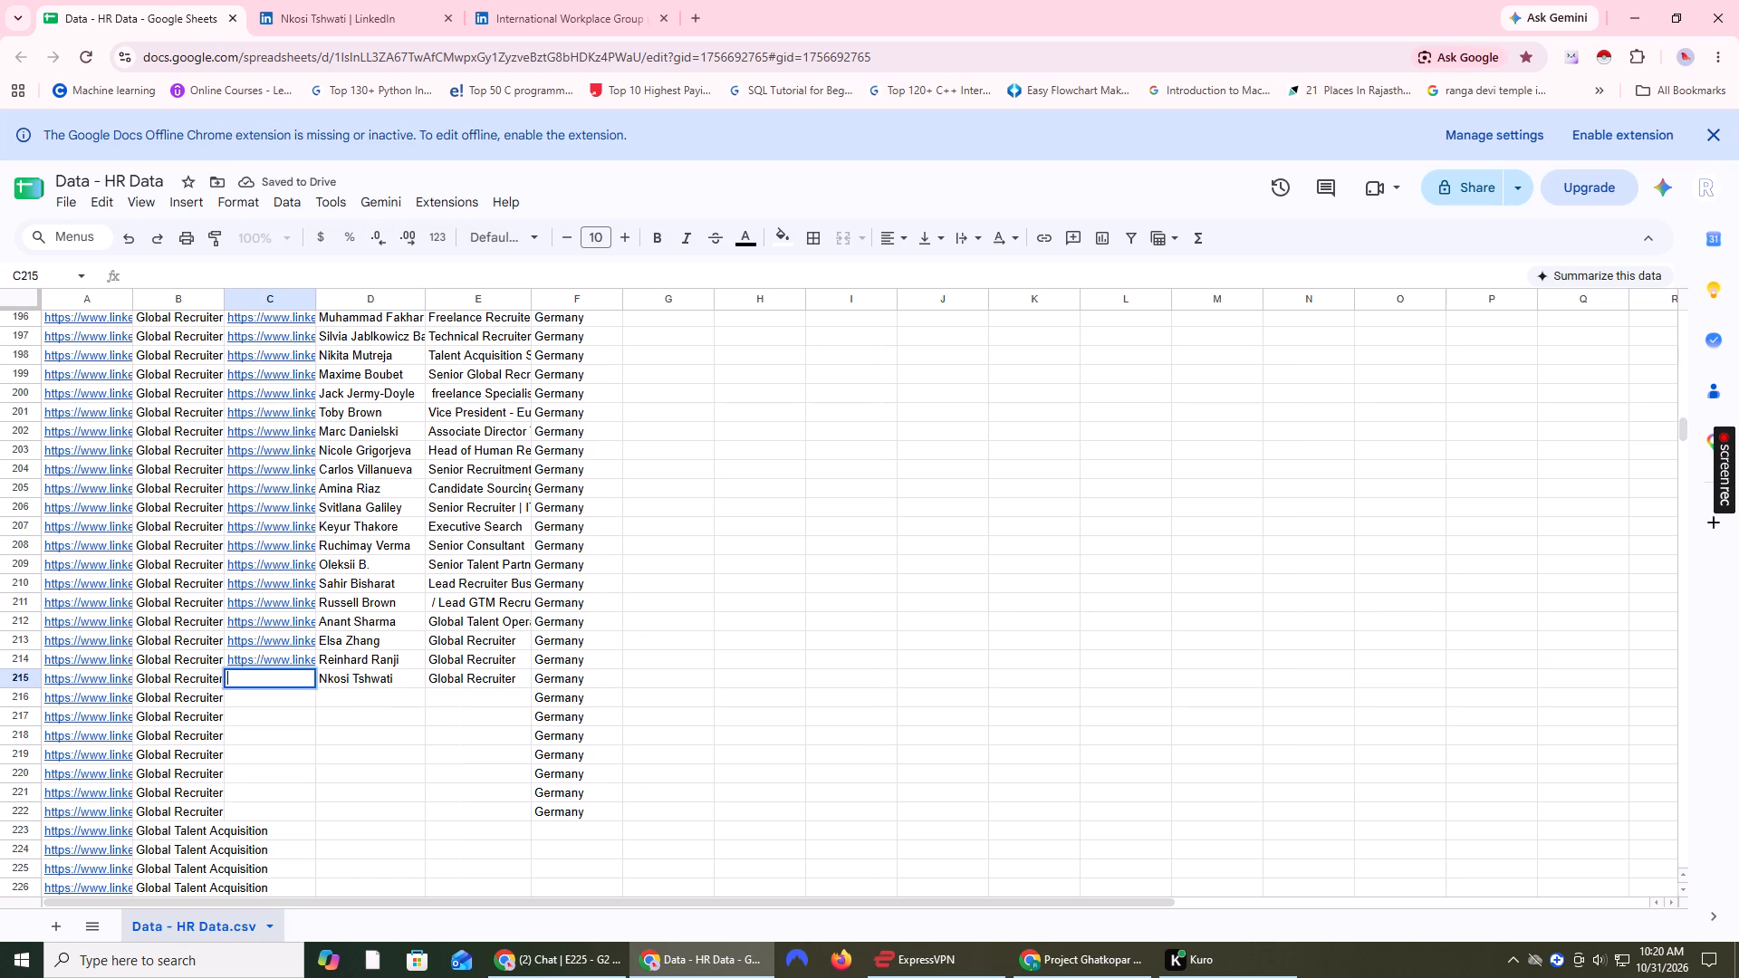
{"action": "key", "text": "ctrl+v"}
{"action": "left_click", "coordinate": [257, 729]}
Open the LinkedIn profile linked in A216 and close the row 215 profile and International Workplace Group pages.
{"action": "left_click", "coordinate": [120, 703]}
{"action": "left_click", "coordinate": [124, 733]}
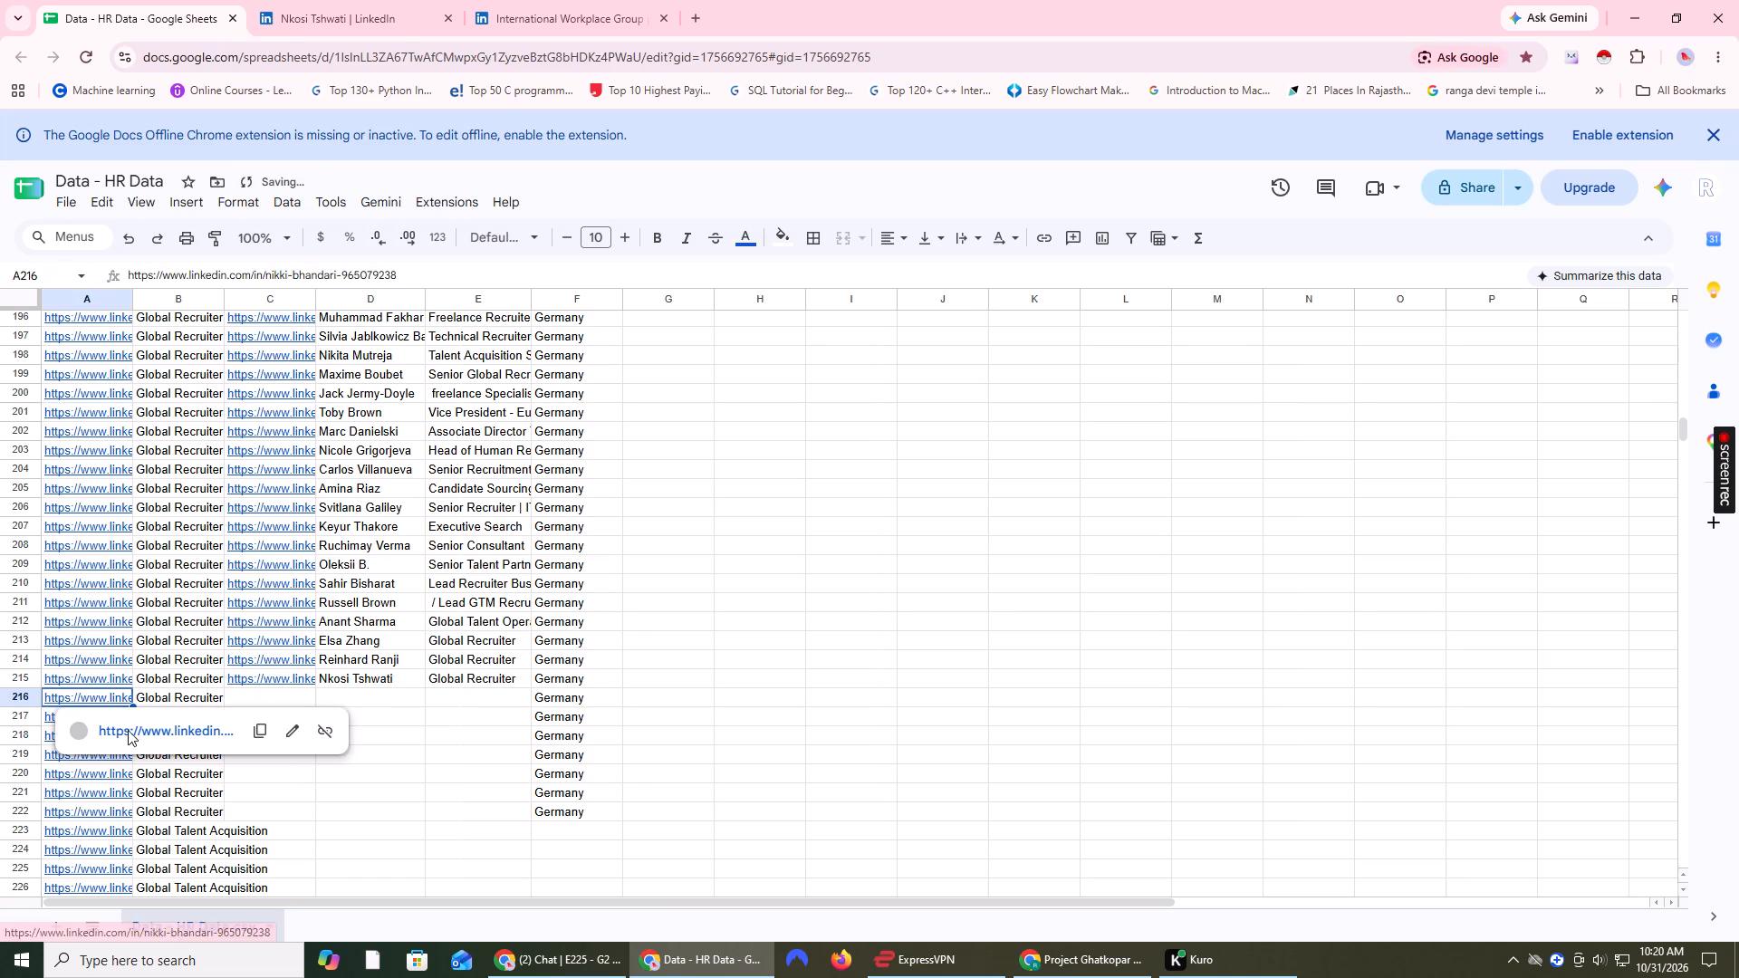
{"action": "left_click", "coordinate": [659, 17]}
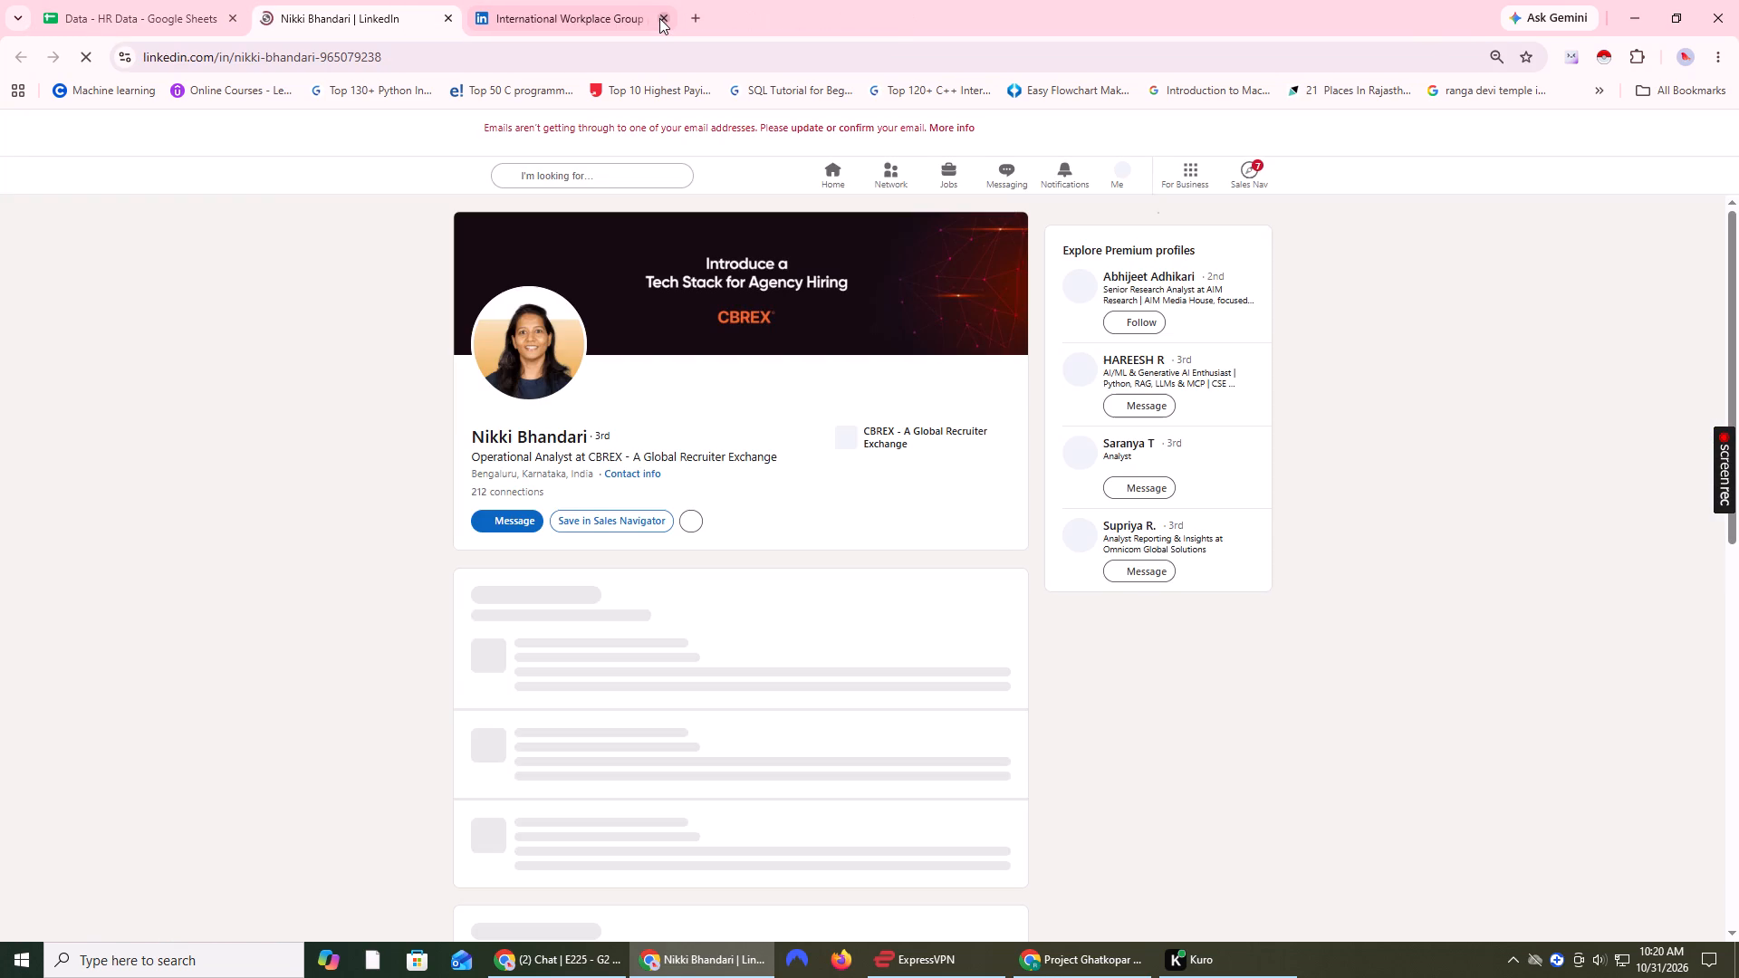
{"action": "left_click", "coordinate": [659, 18]}
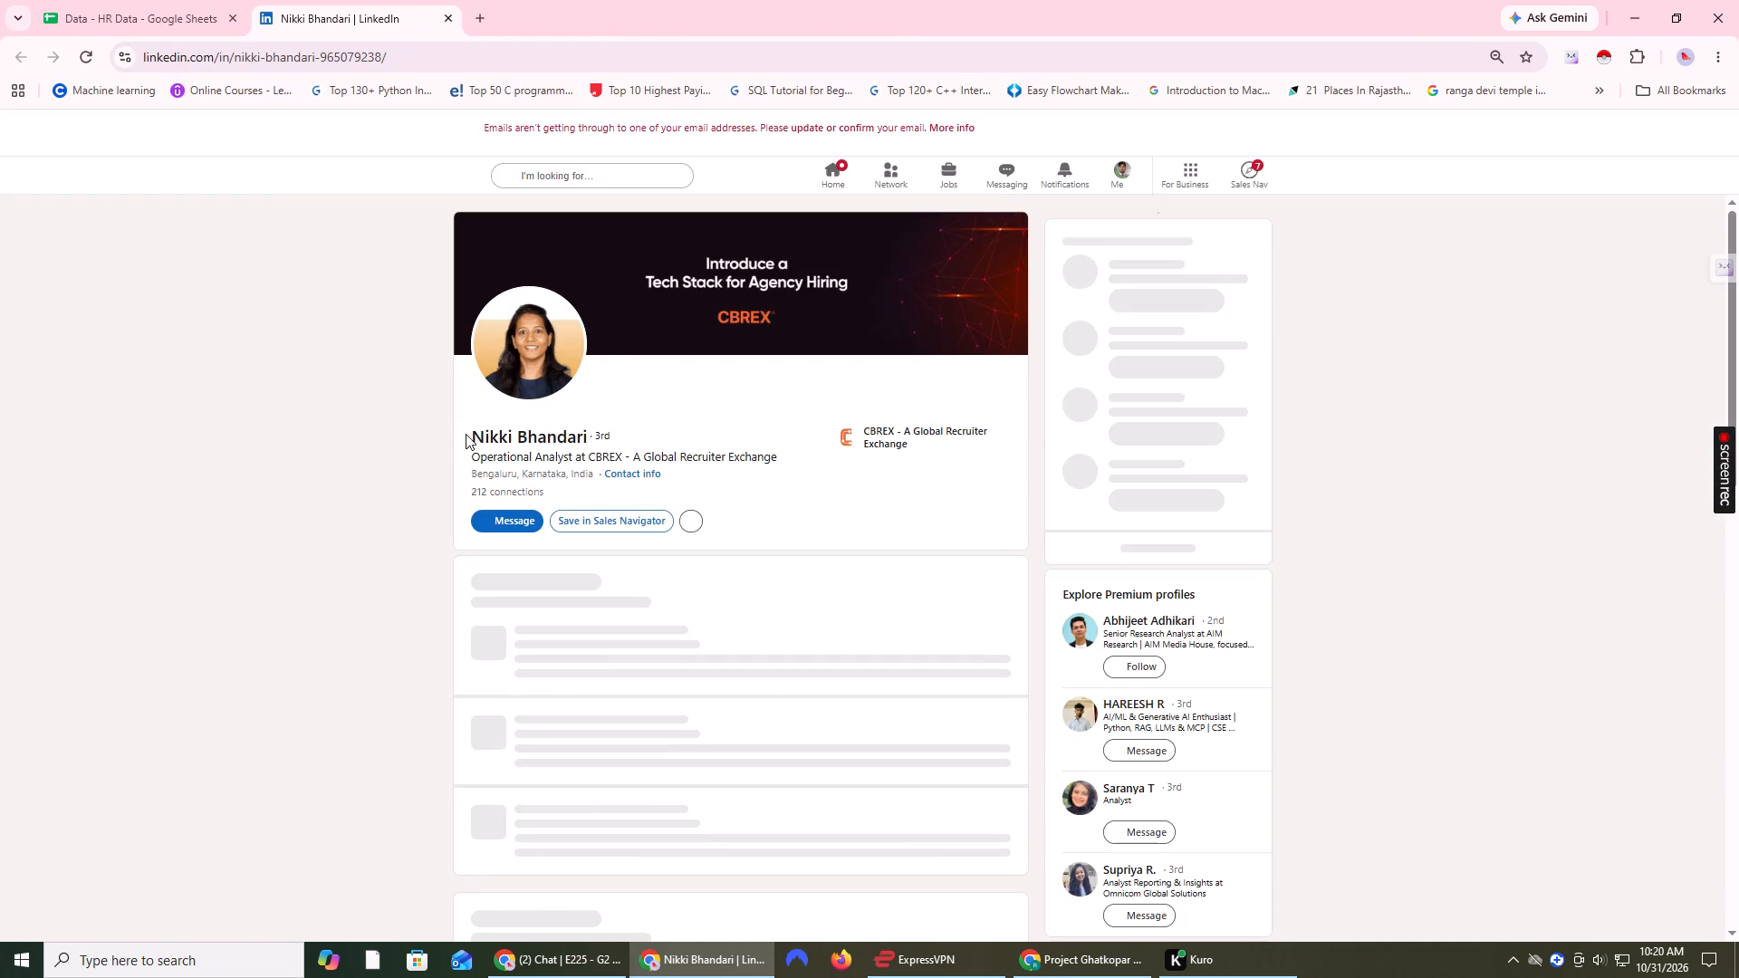
Copy the row 216 profile owner's name into D216.
{"action": "left_click_drag", "start_coordinate": [463, 434], "coordinate": [587, 436]}
{"action": "key", "text": "ctrl+c"}
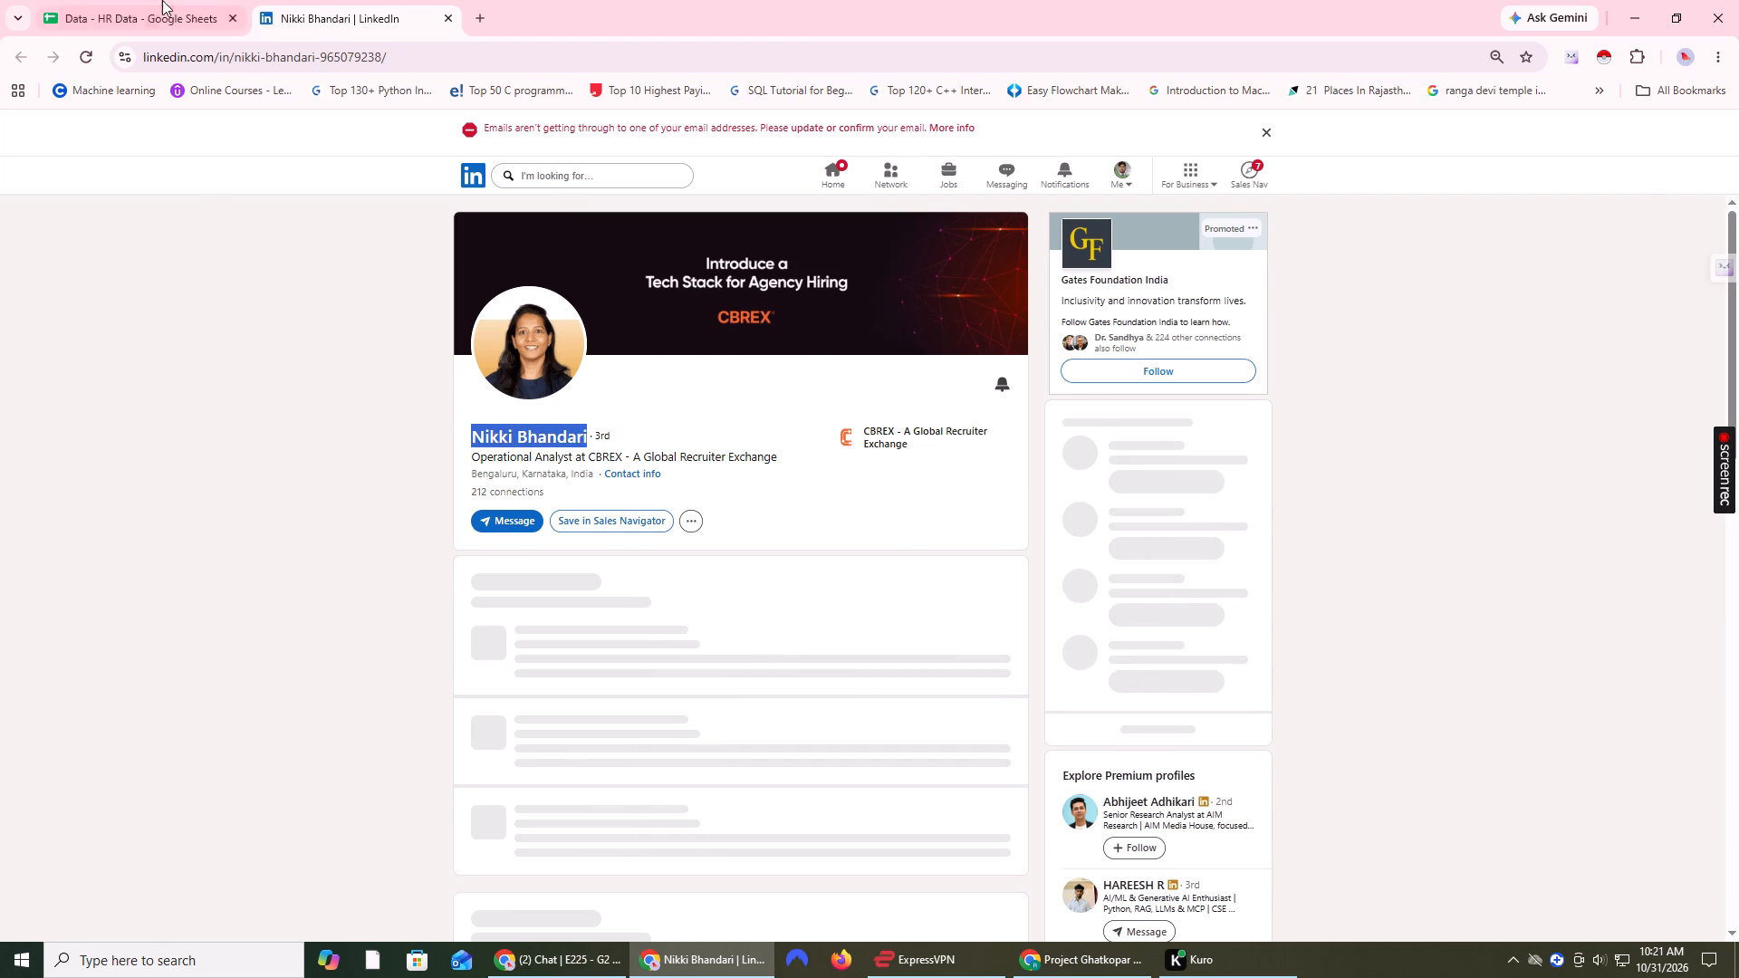
{"action": "left_click", "coordinate": [170, 0]}
{"action": "double_click", "coordinate": [361, 704]}
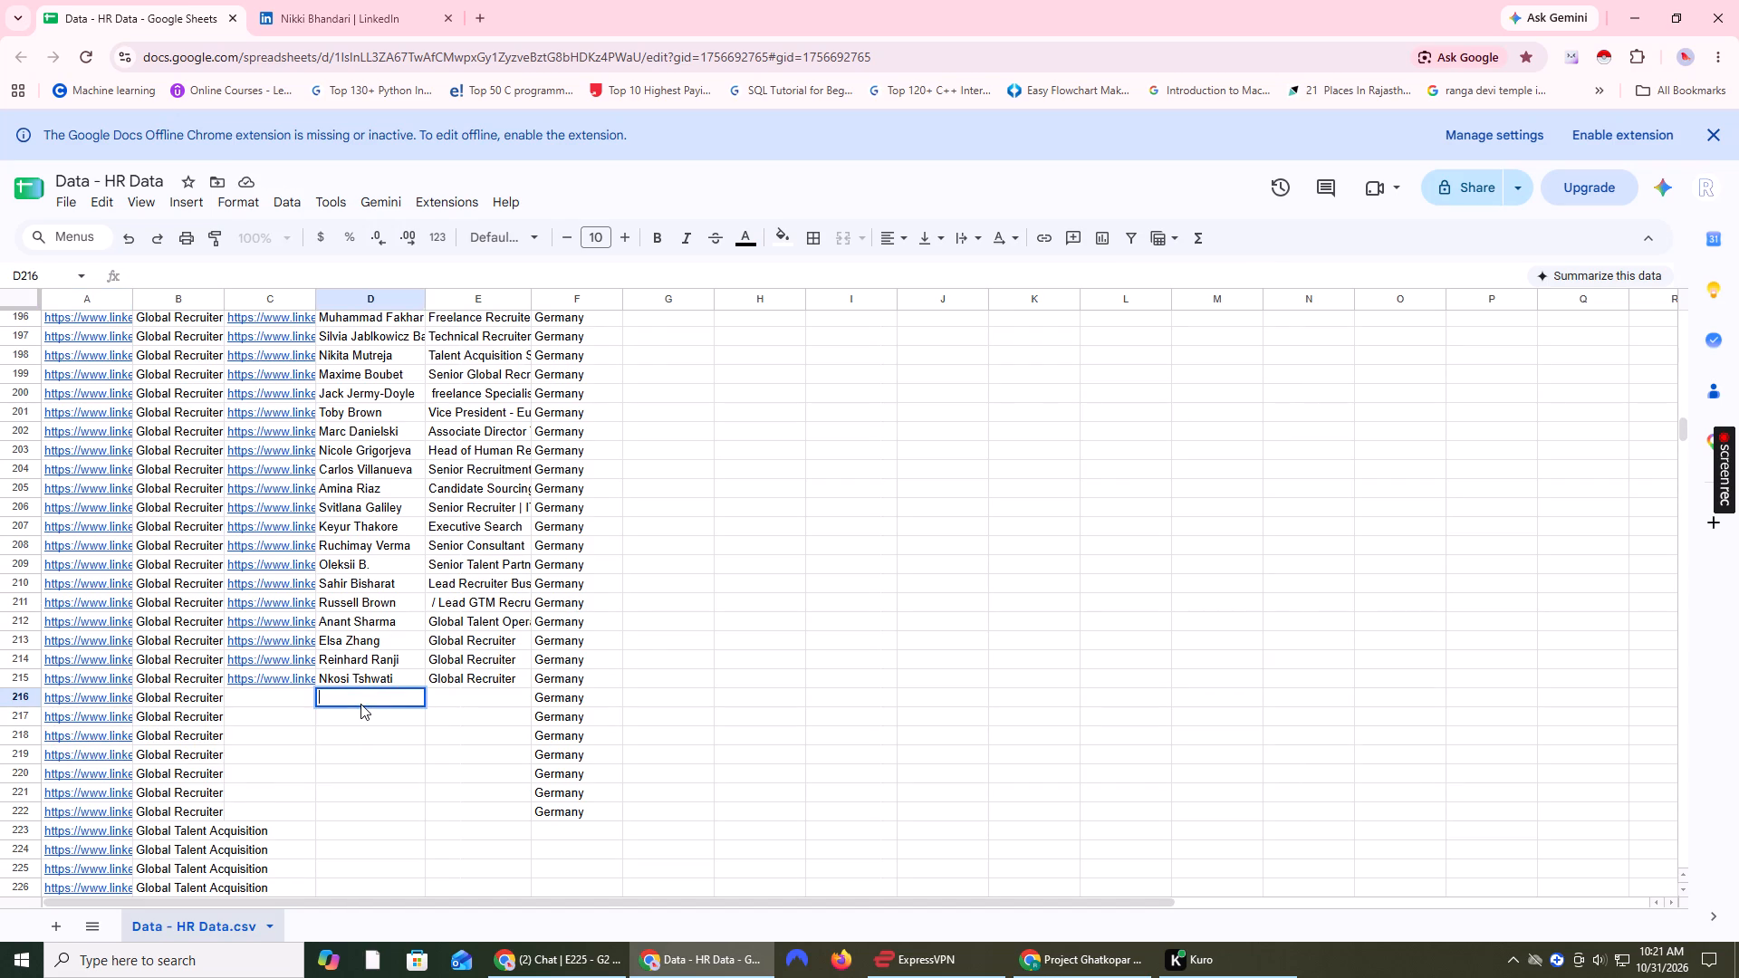
{"action": "key", "text": "ctrl+v"}
{"action": "left_click", "coordinate": [341, 740]}
Open the CBREX company page from the row 216 profile and copy the job title "Operational Analyst" into E216.
{"action": "scroll", "coordinate": [356, 736], "scroll_direction": "down", "scroll_amount": 3}
{"action": "left_click", "coordinate": [393, 0]}
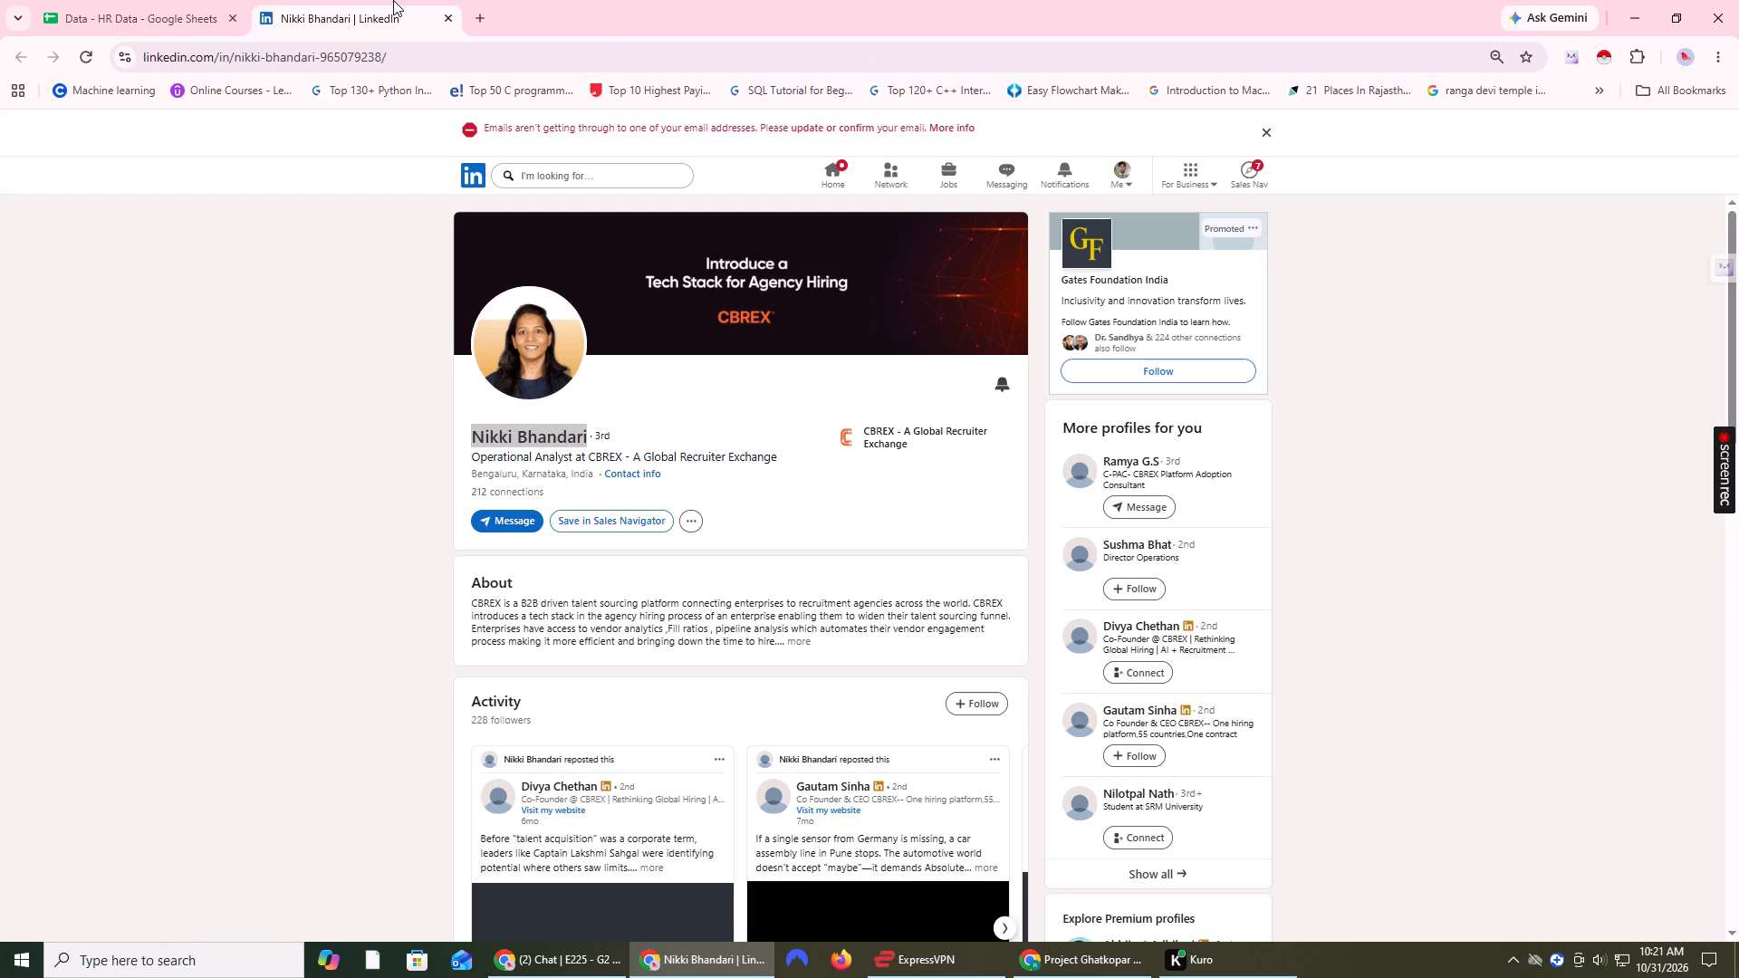
{"action": "scroll", "coordinate": [544, 593], "scroll_direction": "down", "scroll_amount": 11}
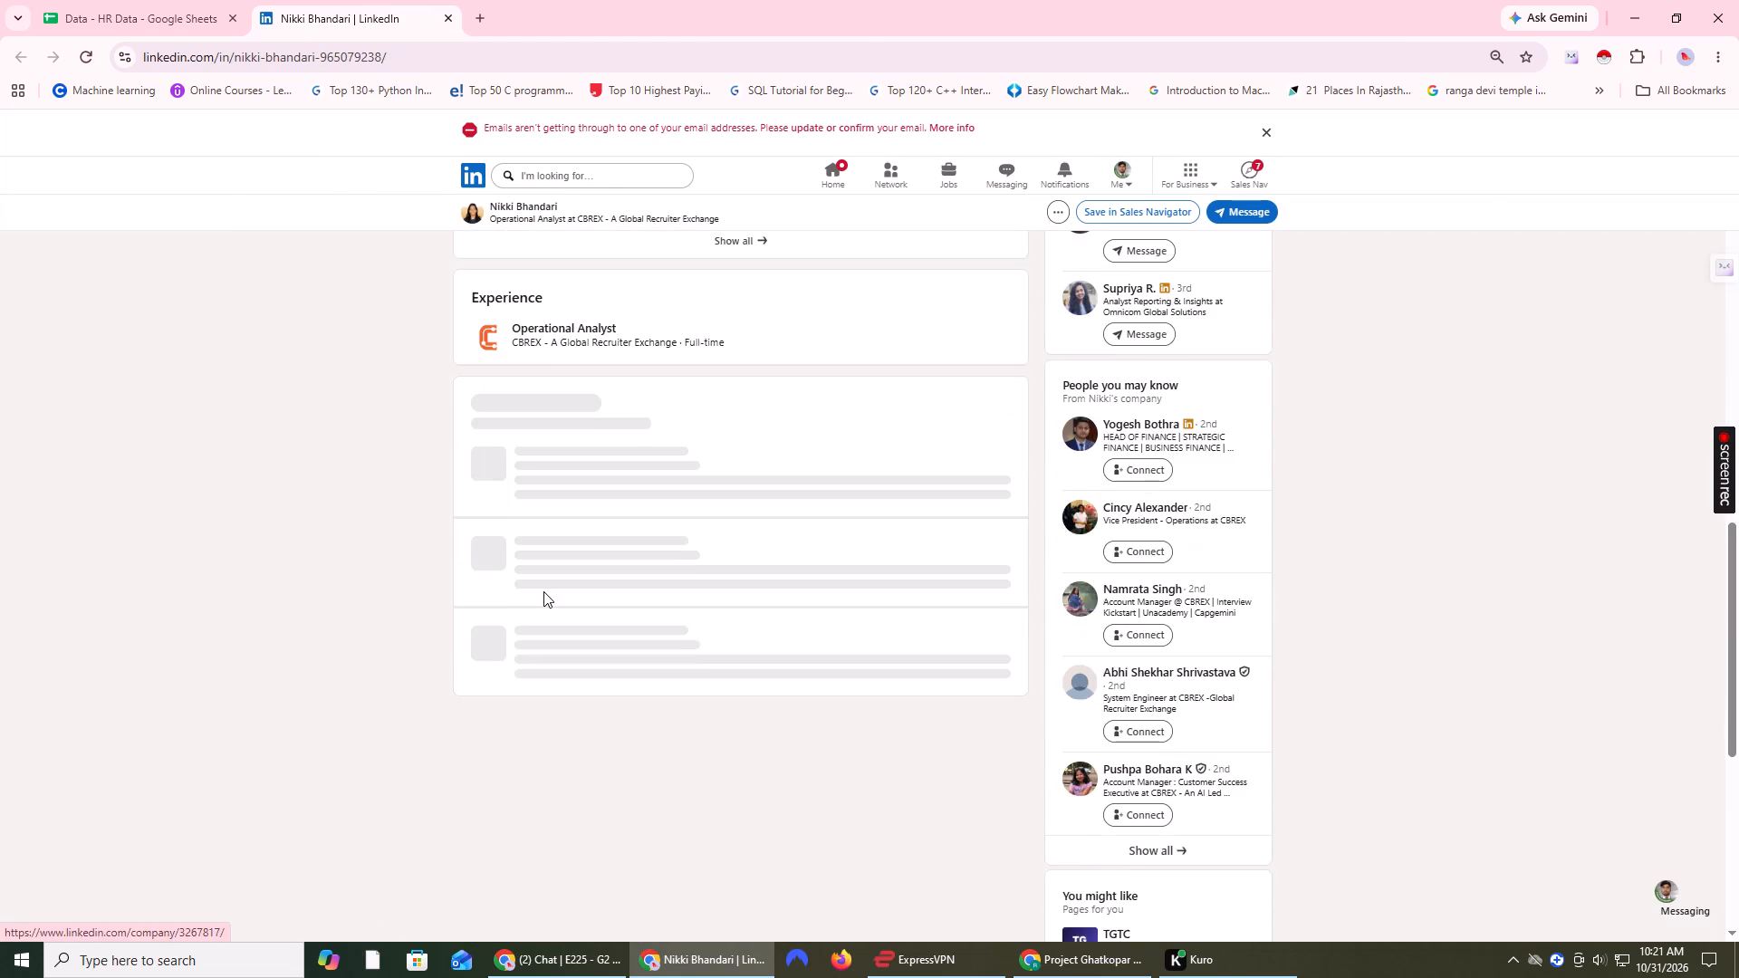
{"action": "scroll", "coordinate": [543, 591], "scroll_direction": "up", "scroll_amount": 1}
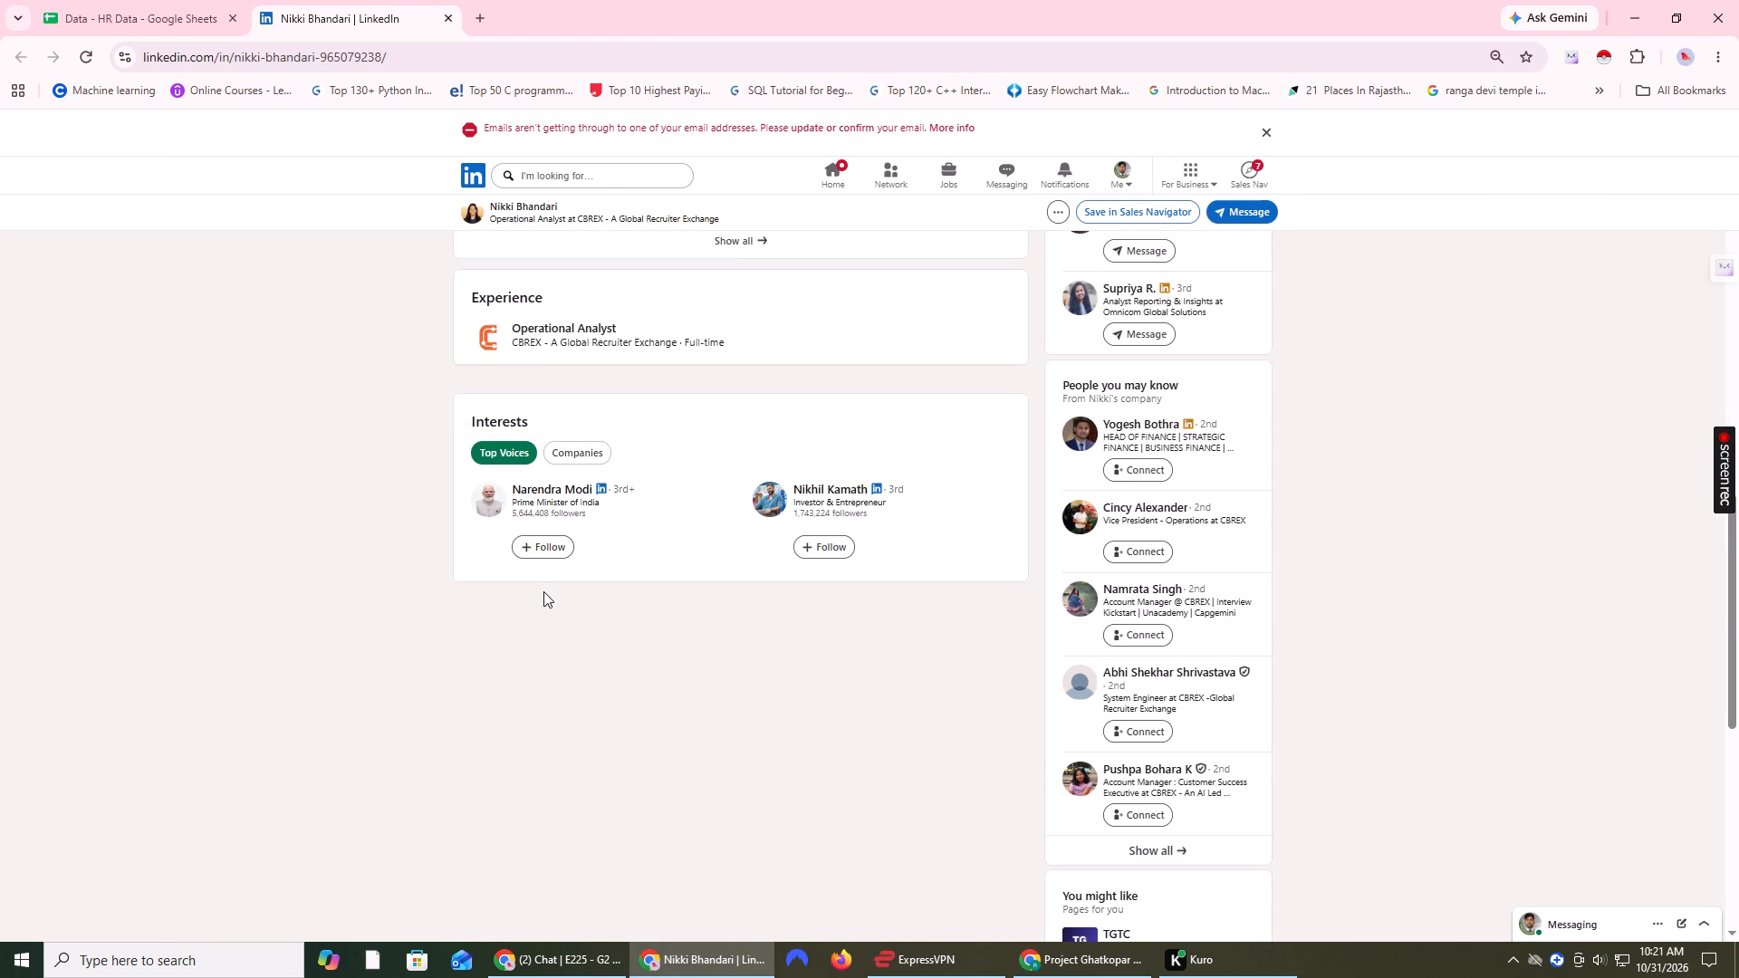
{"action": "left_click", "coordinate": [491, 316], "text": "ctrl"}
{"action": "left_click", "coordinate": [490, 332], "text": "ctrl"}
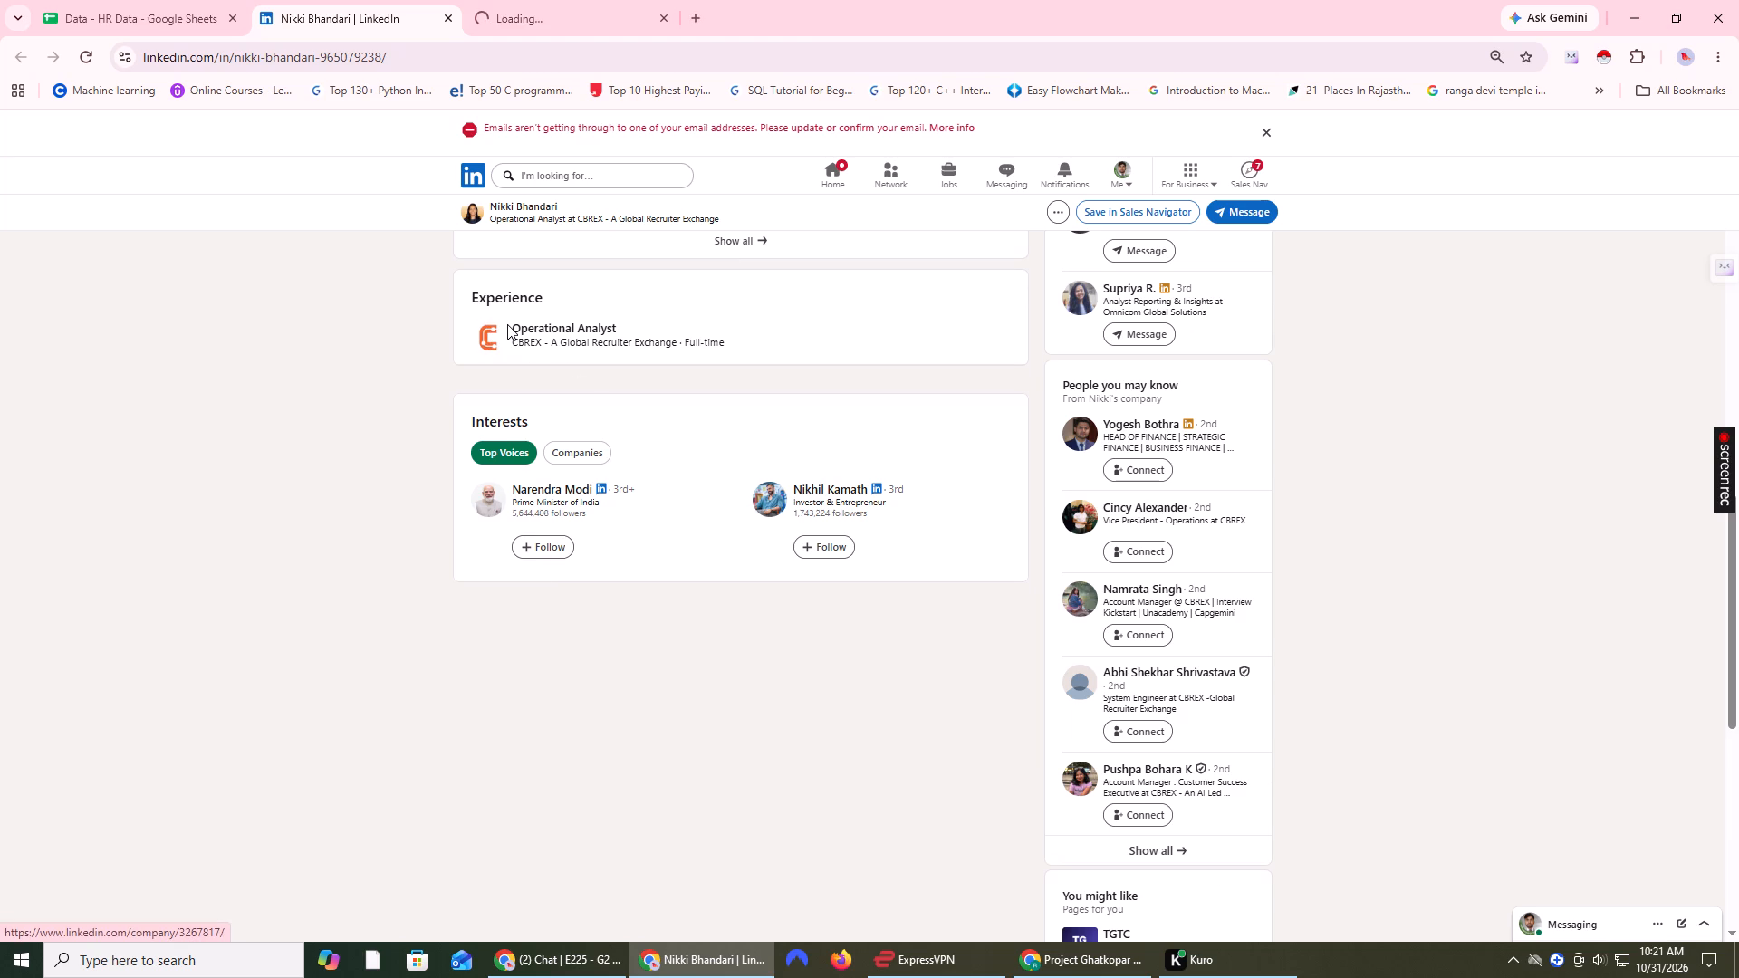
{"action": "left_click_drag", "start_coordinate": [507, 324], "coordinate": [631, 328]}
{"action": "key", "text": "ctrl+c"}
{"action": "left_click", "coordinate": [82, 0]}
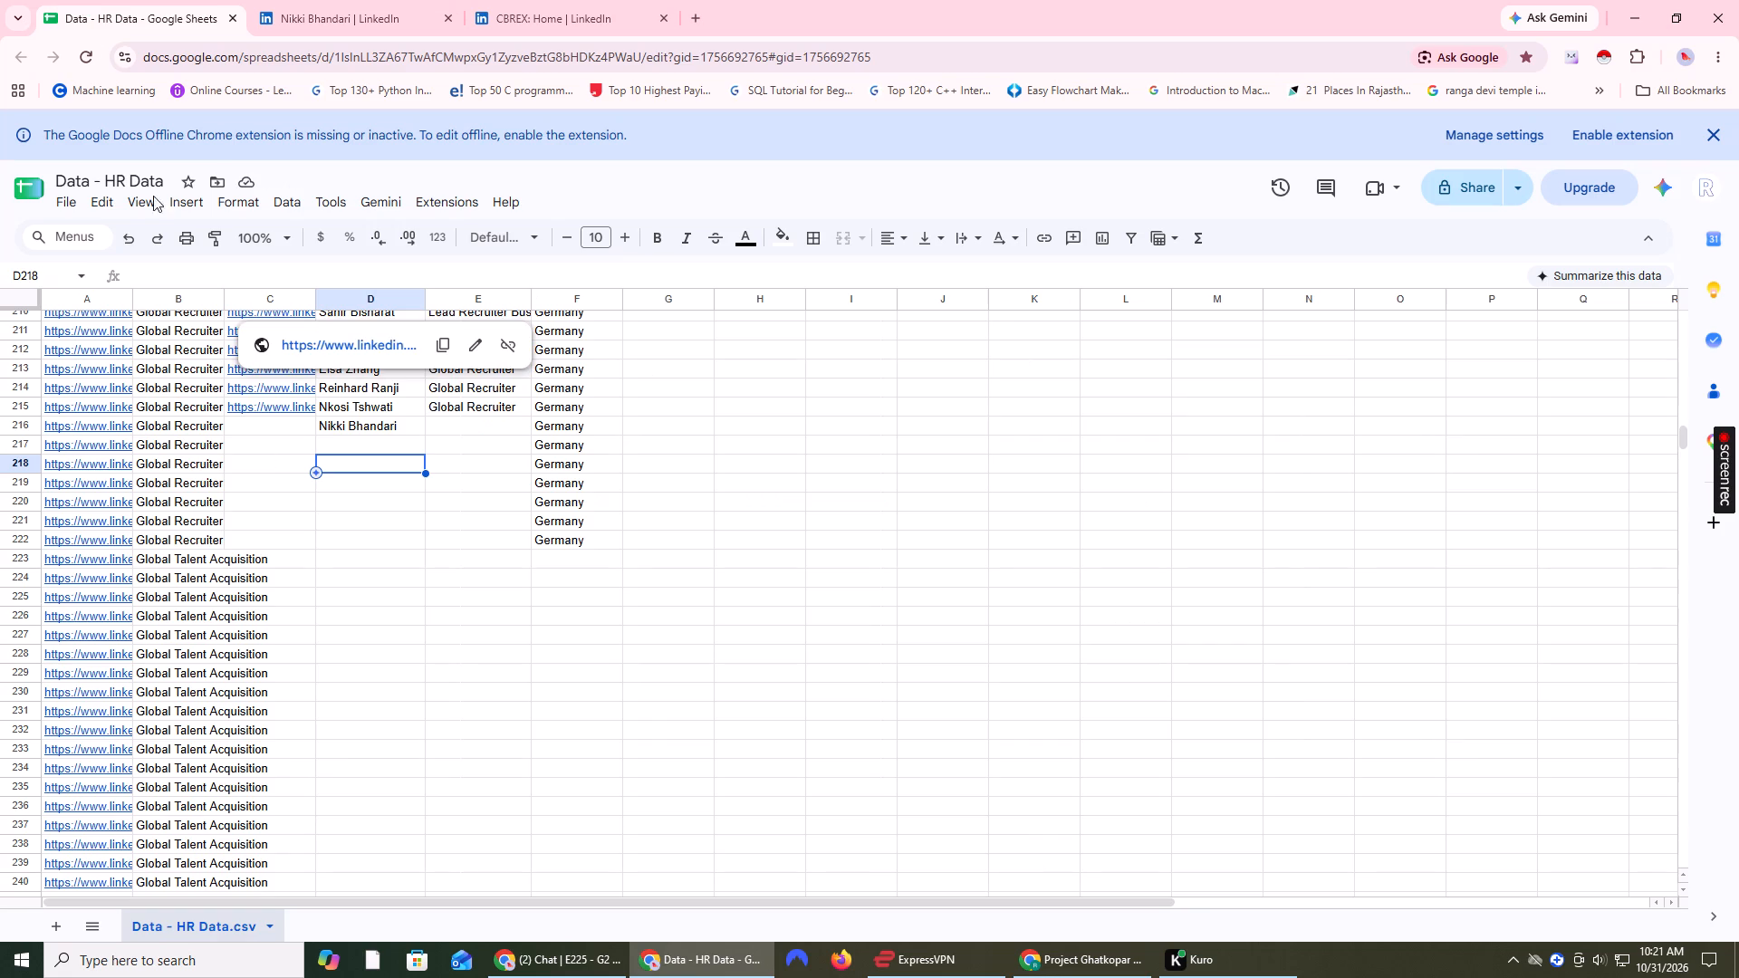
{"action": "double_click", "coordinate": [447, 428]}
{"action": "key", "text": "ctrl+v"}
{"action": "left_click", "coordinate": [437, 458]}
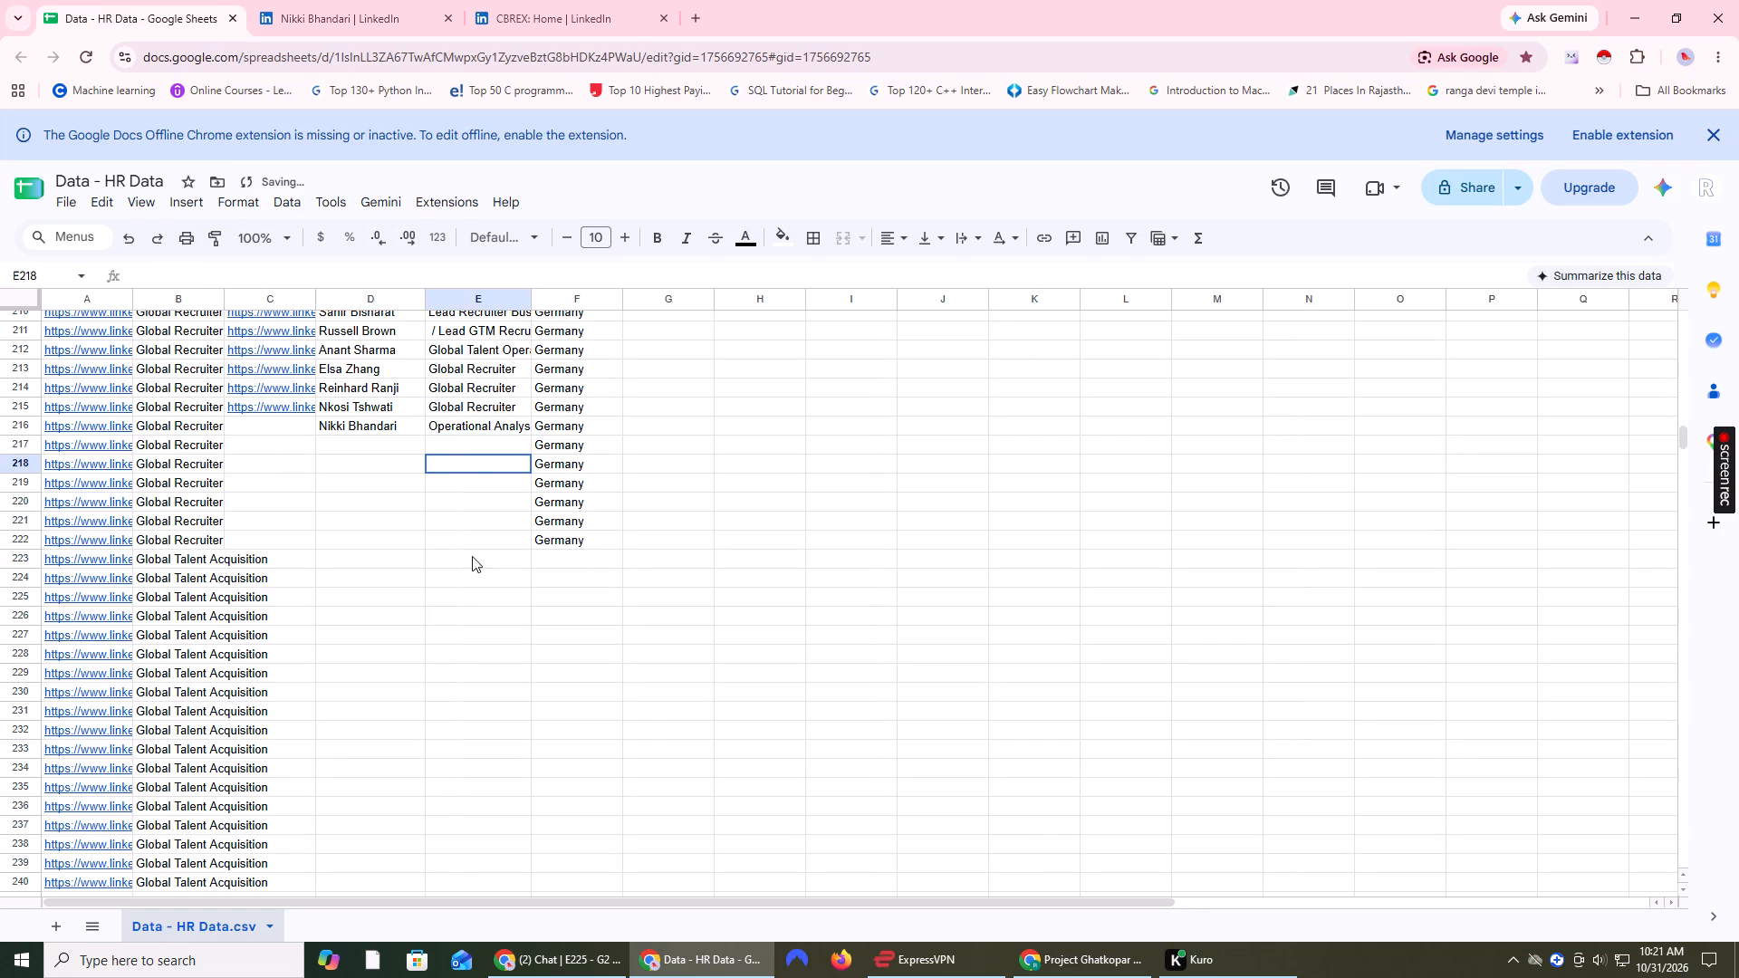
Copy the URL of the CBREX company page into C216.
{"action": "left_click", "coordinate": [496, 0]}
{"action": "left_click", "coordinate": [418, 51]}
{"action": "key", "text": "ctrl+c"}
{"action": "left_click", "coordinate": [172, 0]}
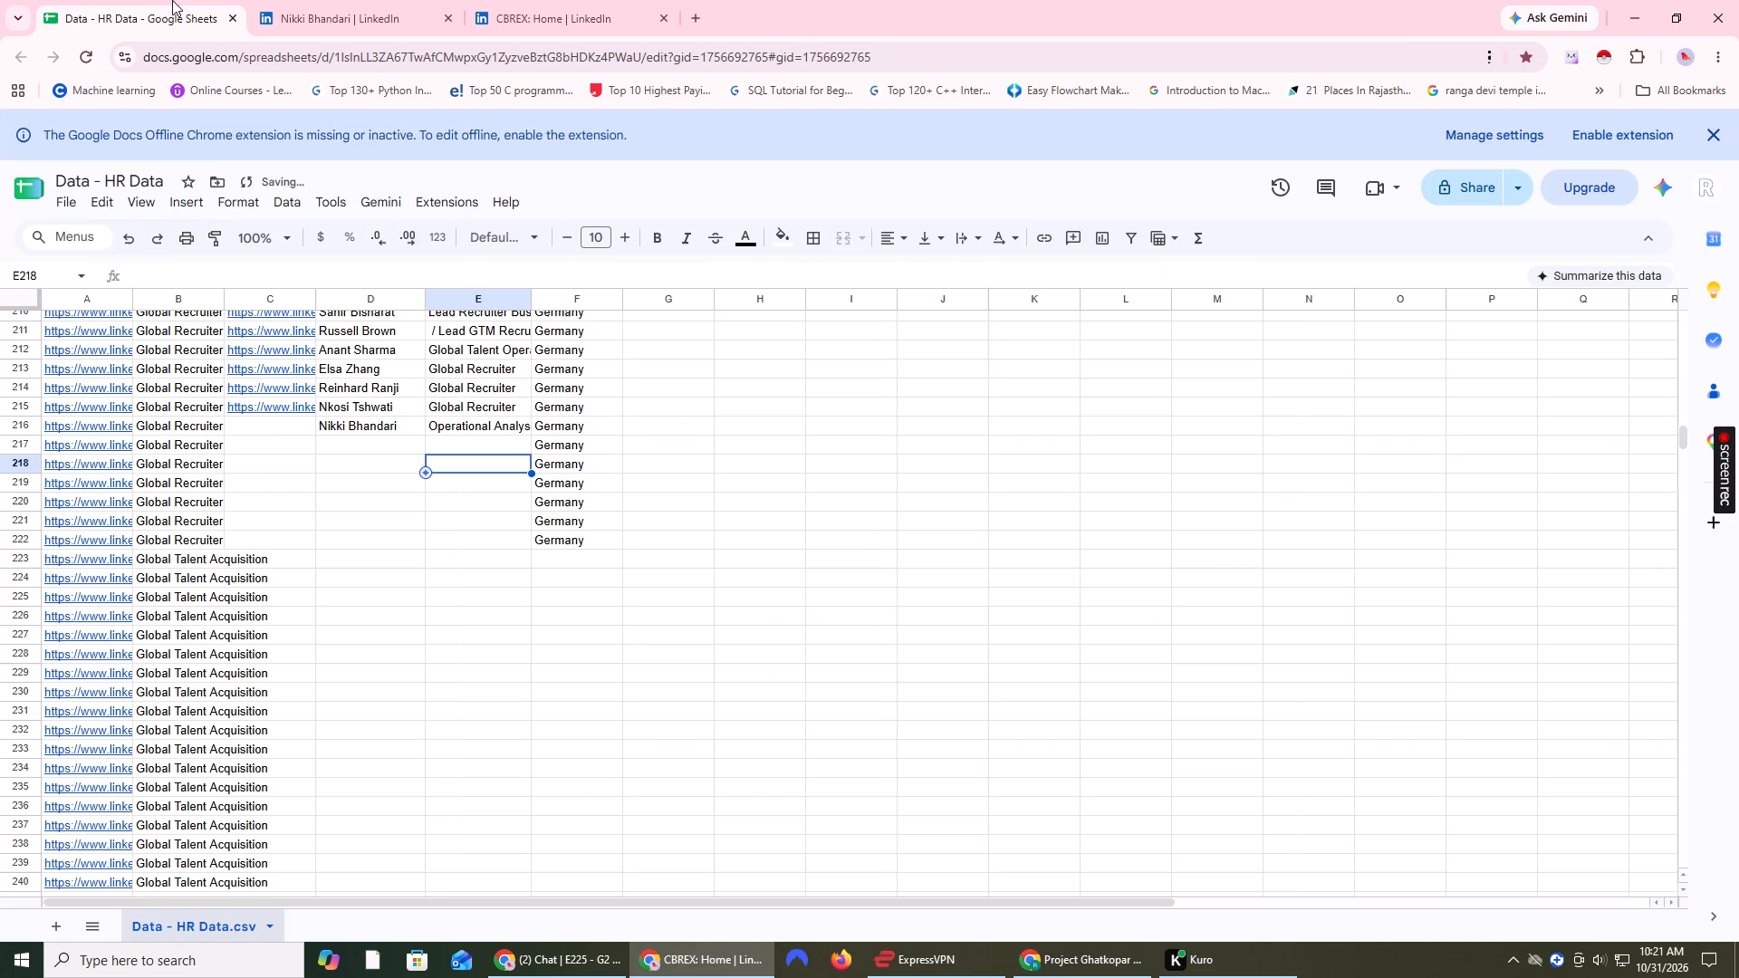
{"action": "double_click", "coordinate": [260, 425]}
{"action": "key", "text": "ctrl+v"}
{"action": "left_click", "coordinate": [252, 474]}
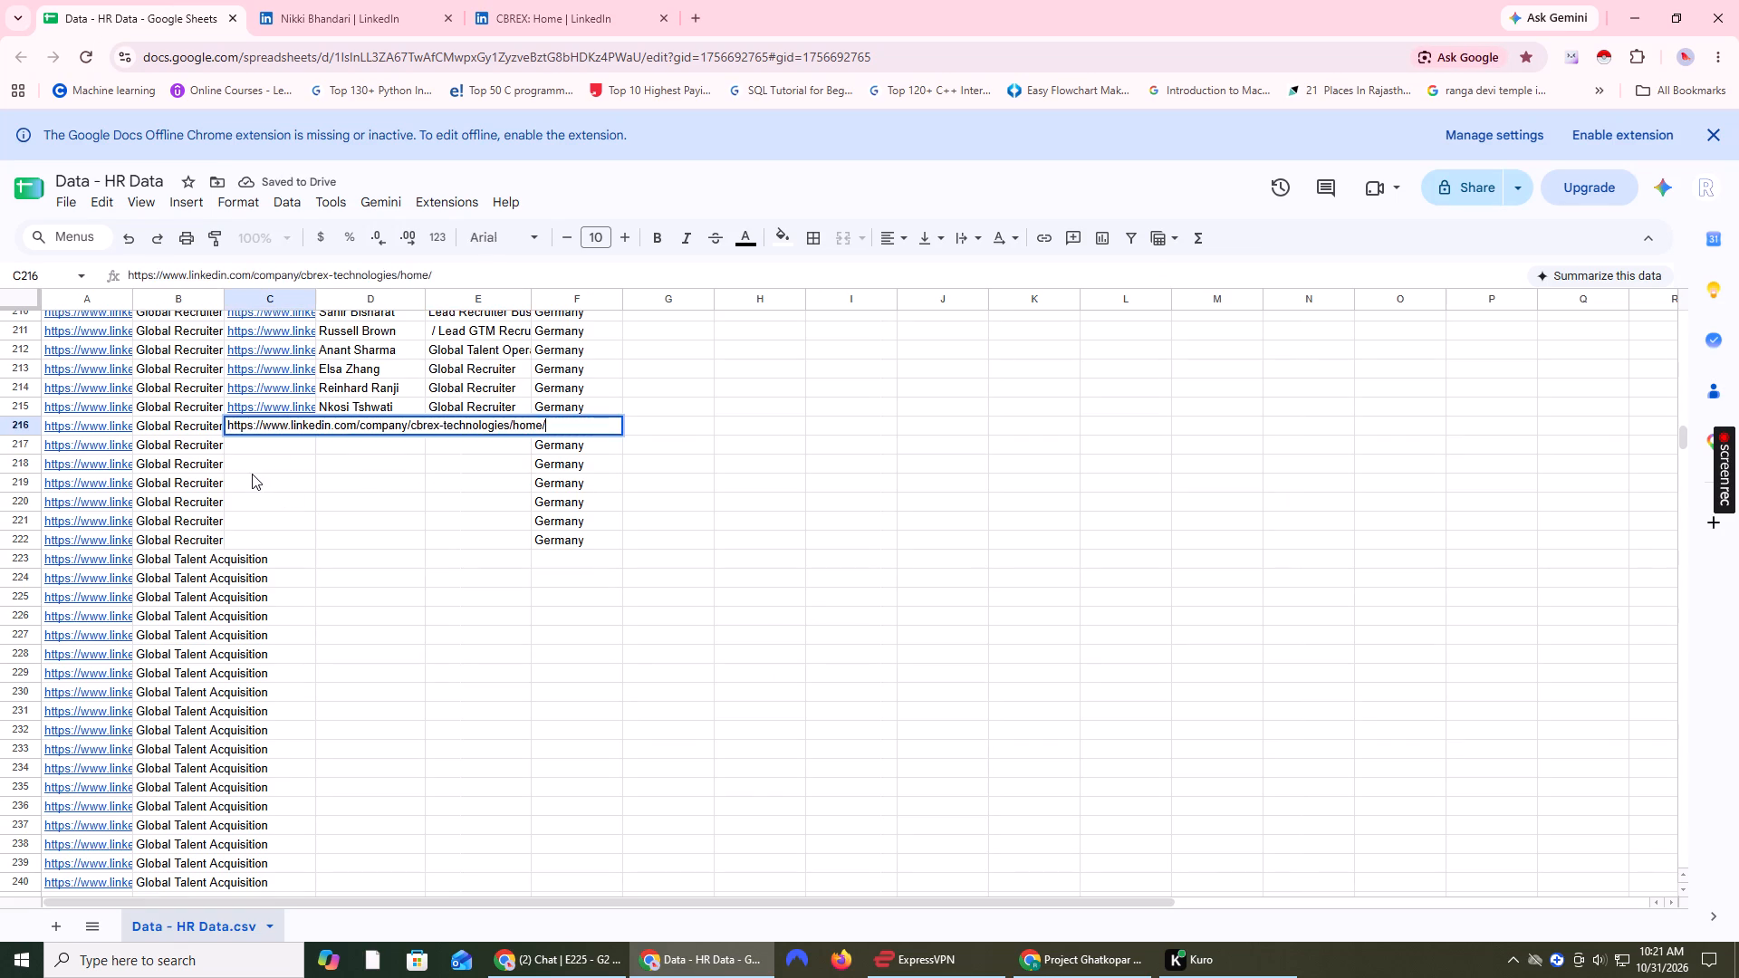
Open the LinkedIn profile linked in A217 and close the row 216 profile and CBREX pages.
{"action": "left_click", "coordinate": [102, 443]}
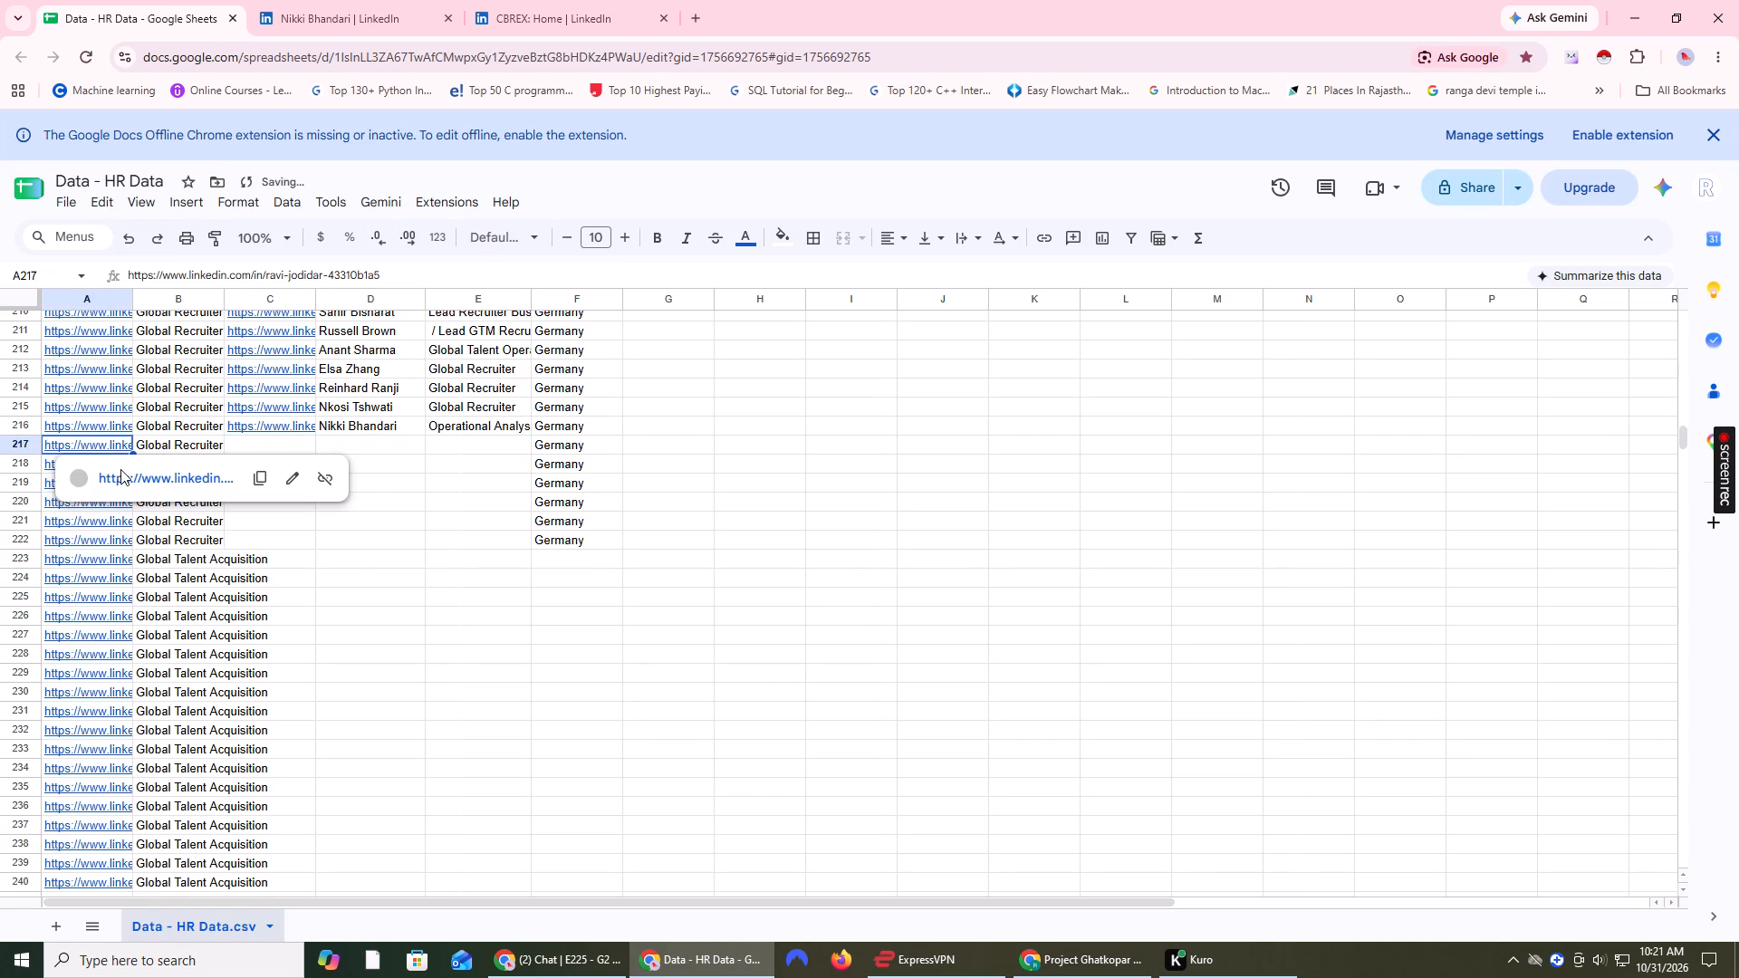
{"action": "left_click", "coordinate": [120, 469]}
{"action": "left_click", "coordinate": [665, 16]}
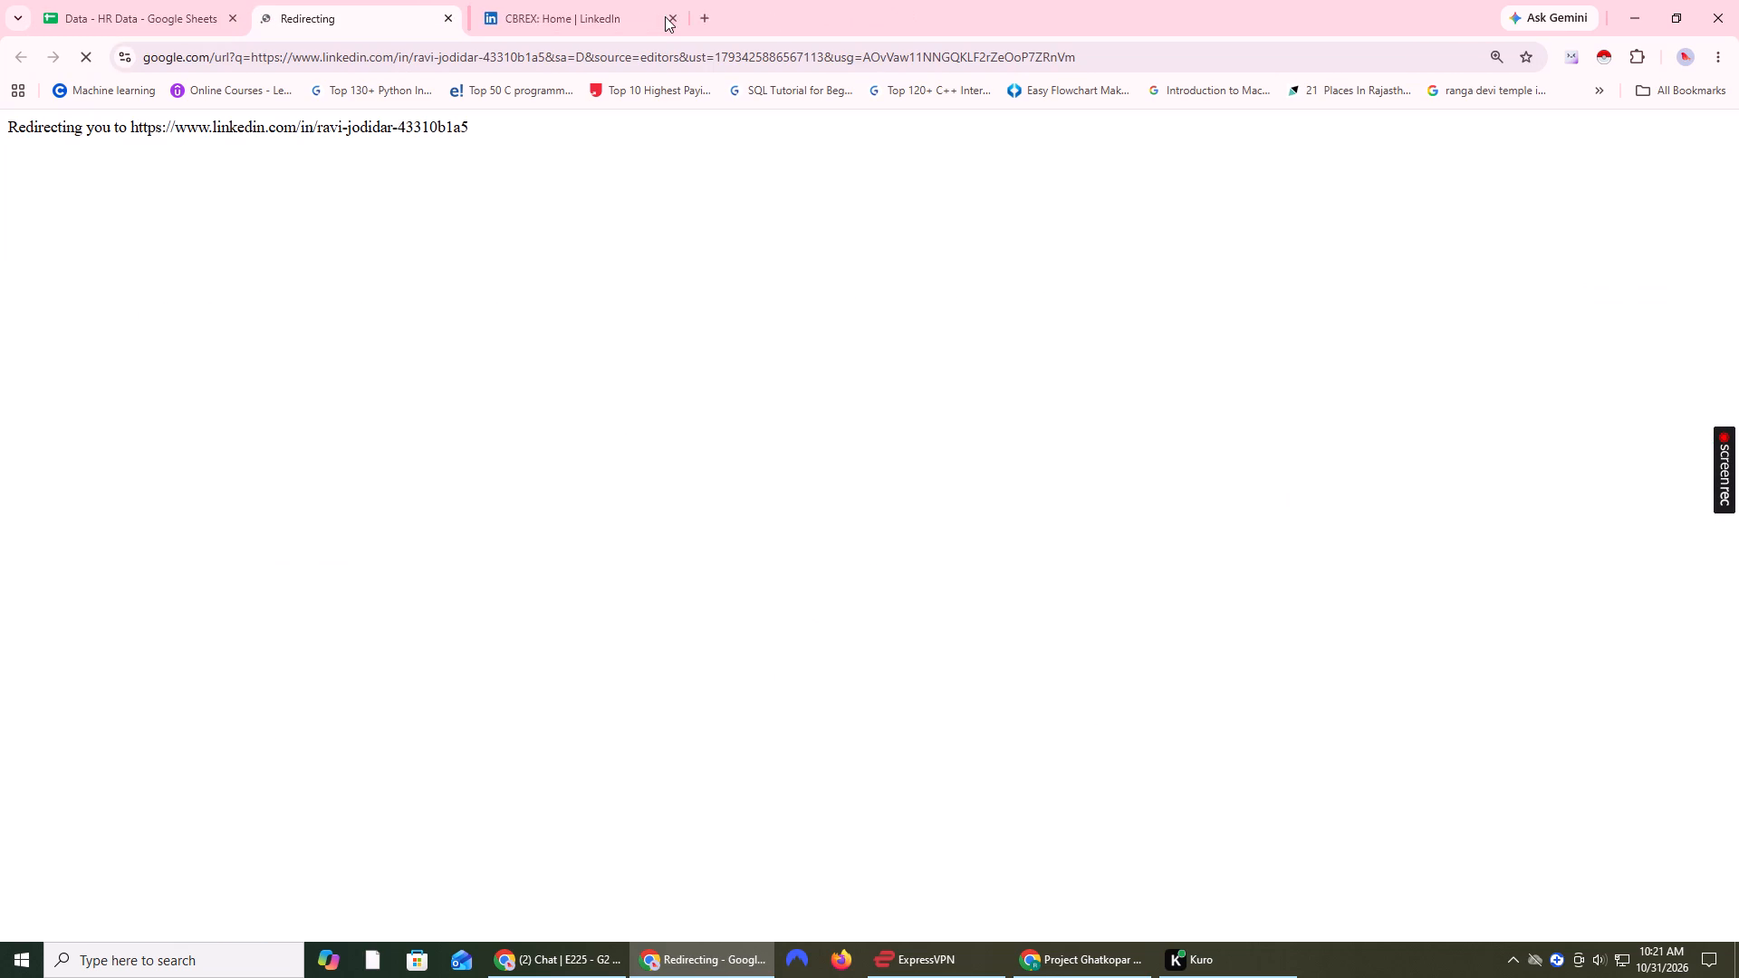
{"action": "left_click", "coordinate": [665, 16]}
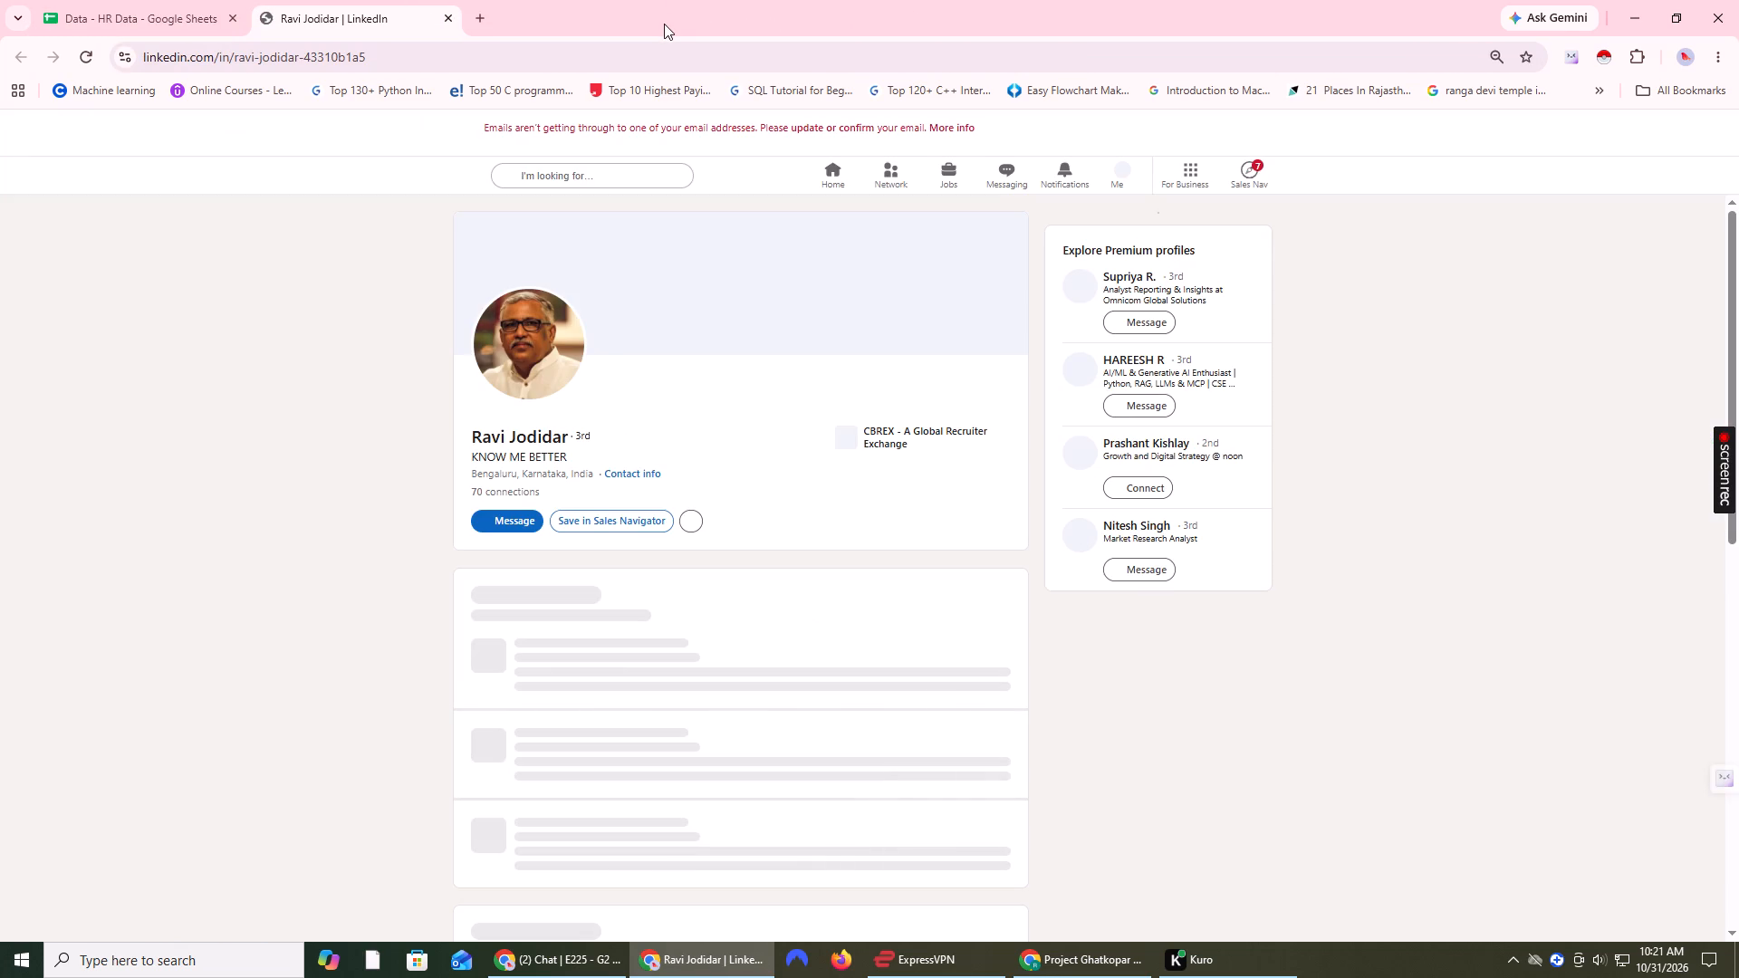
Copy the row 217 profile owner's name into D217 and remove the extra line break after it.
{"action": "left_click_drag", "start_coordinate": [456, 436], "coordinate": [552, 438]}
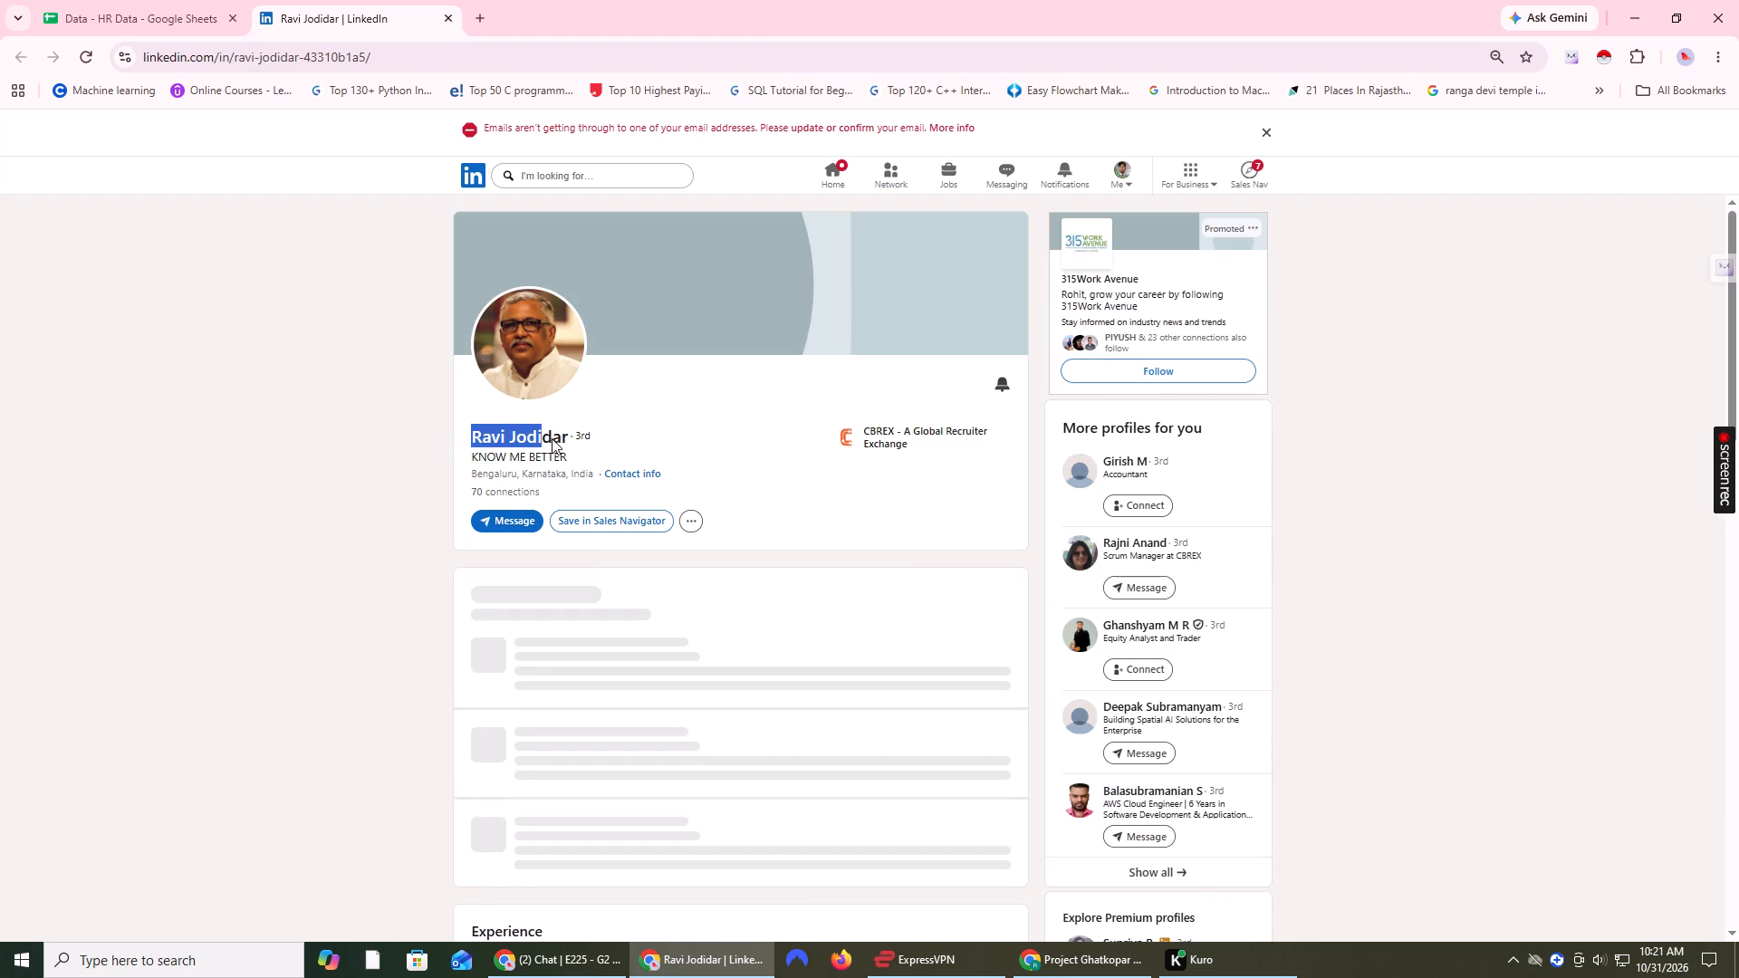
{"action": "left_click_drag", "start_coordinate": [552, 438], "coordinate": [569, 439]}
{"action": "key", "text": "ctrl+c"}
{"action": "left_click", "coordinate": [73, 0]}
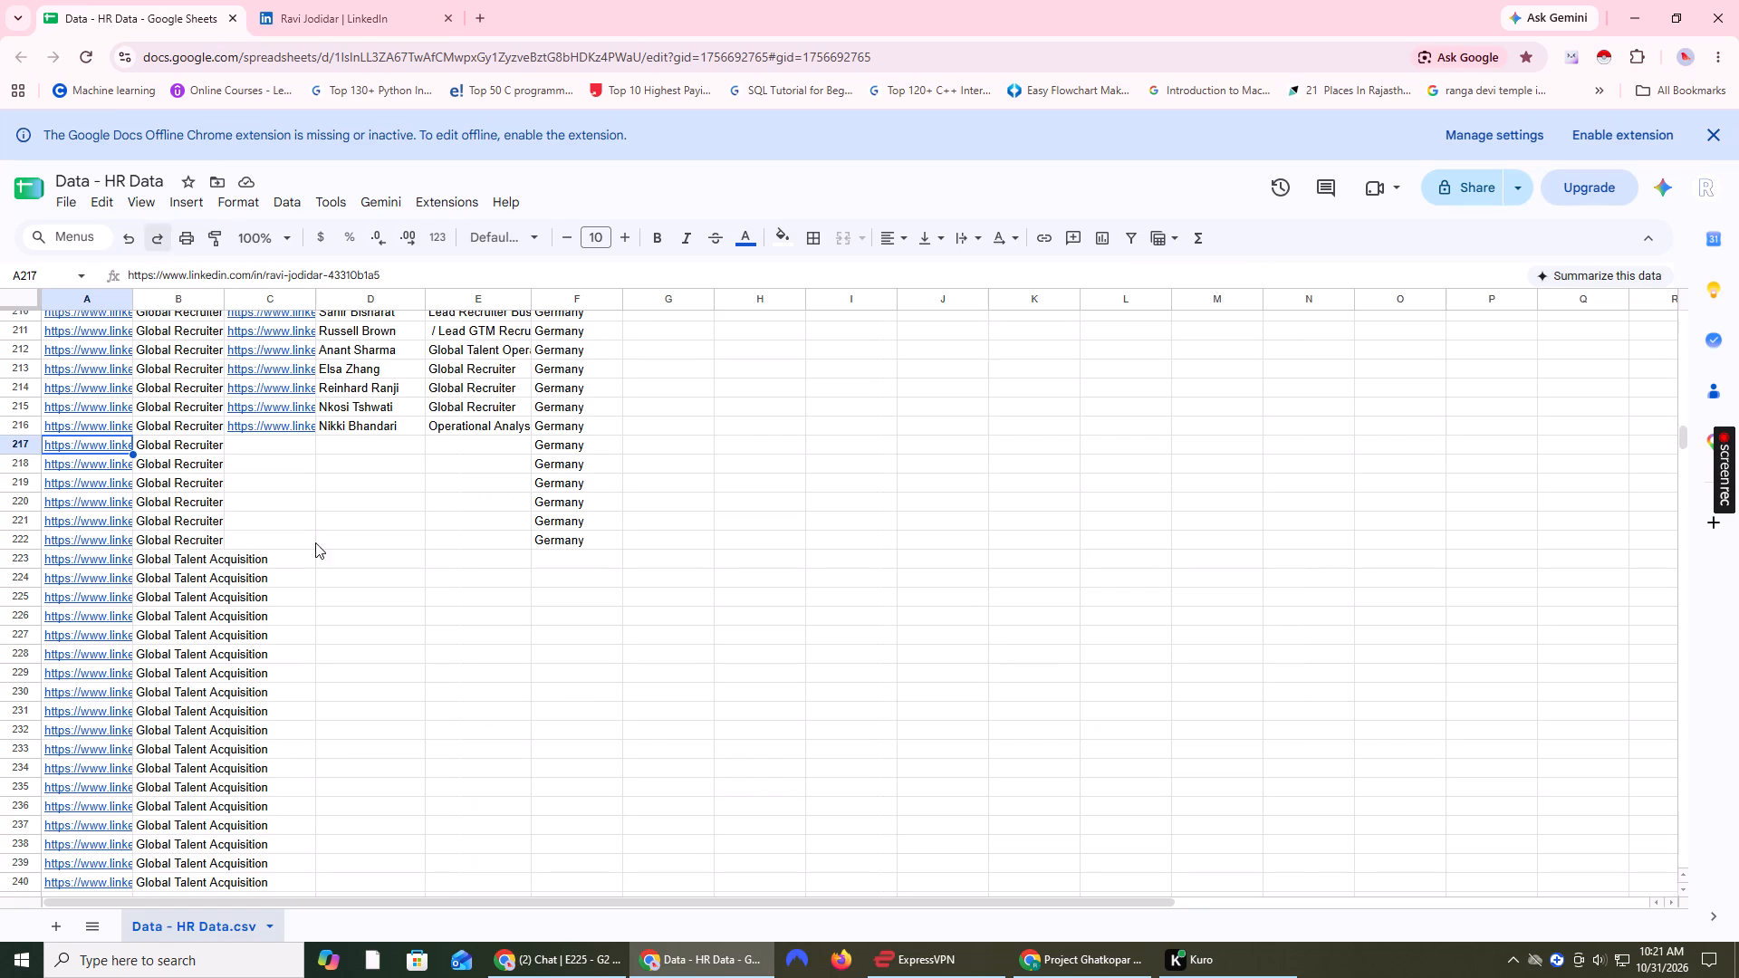
{"action": "double_click", "coordinate": [362, 445]}
{"action": "key", "text": "ctrl+v"}
{"action": "left_click", "coordinate": [350, 493]}
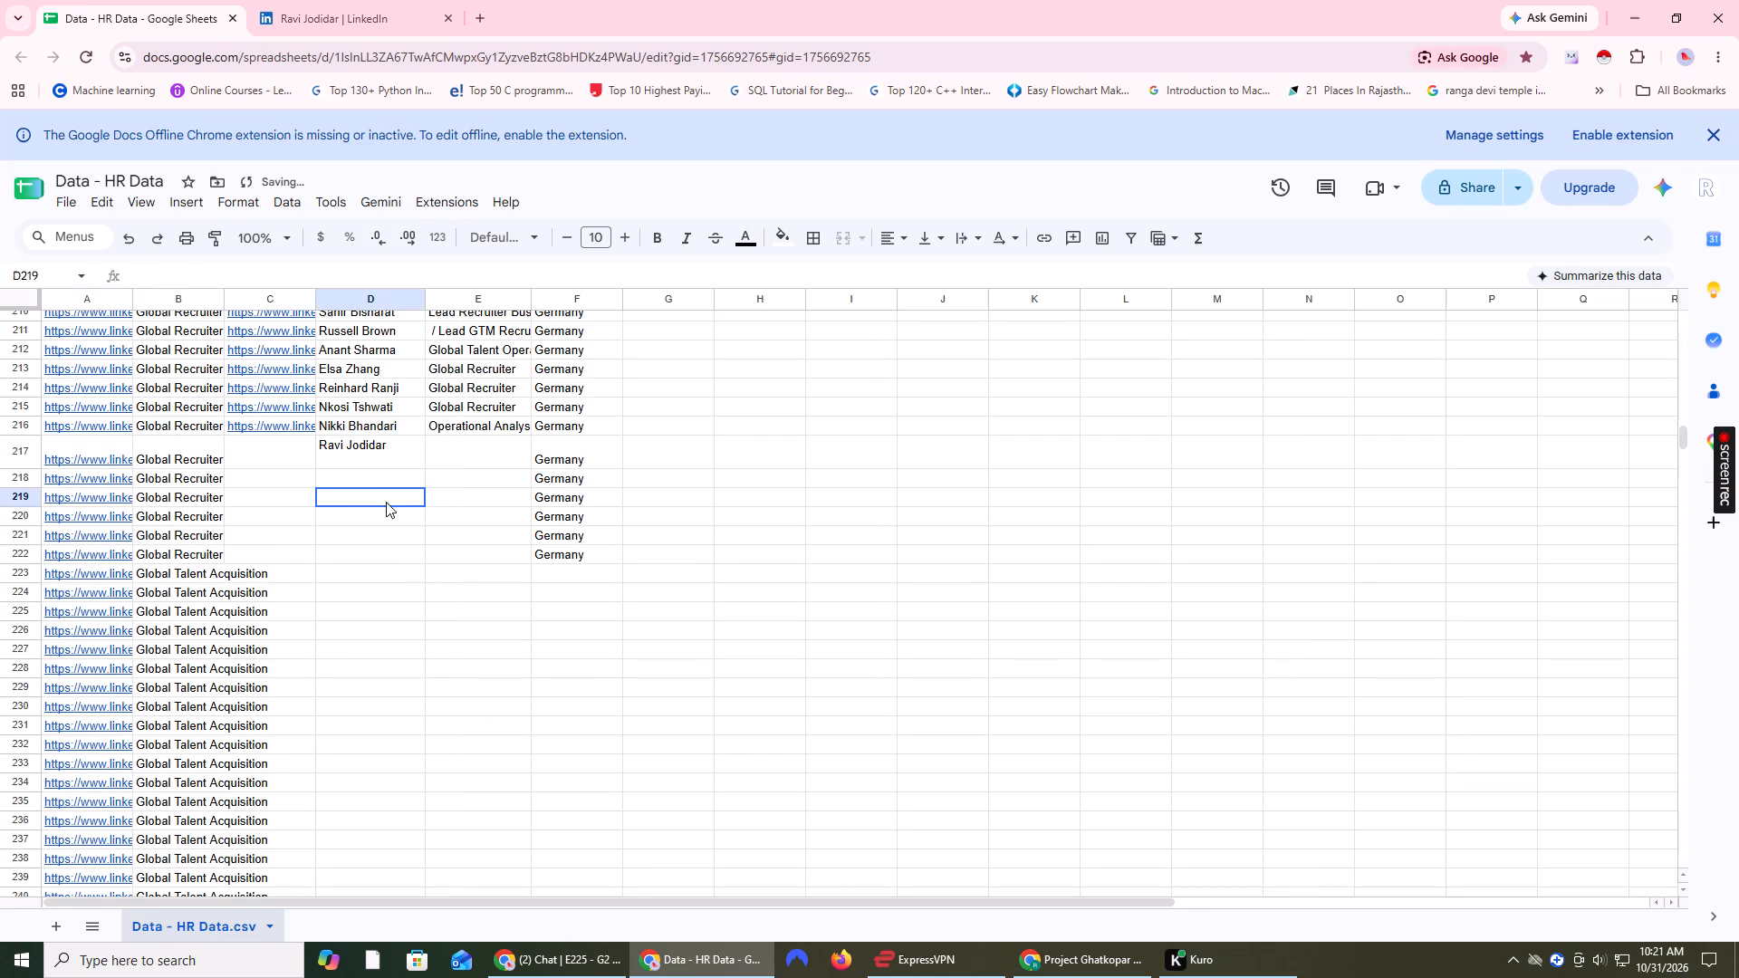
{"action": "double_click", "coordinate": [366, 458]}
{"action": "key", "text": "BackSpace"}
{"action": "key", "text": "Return"}
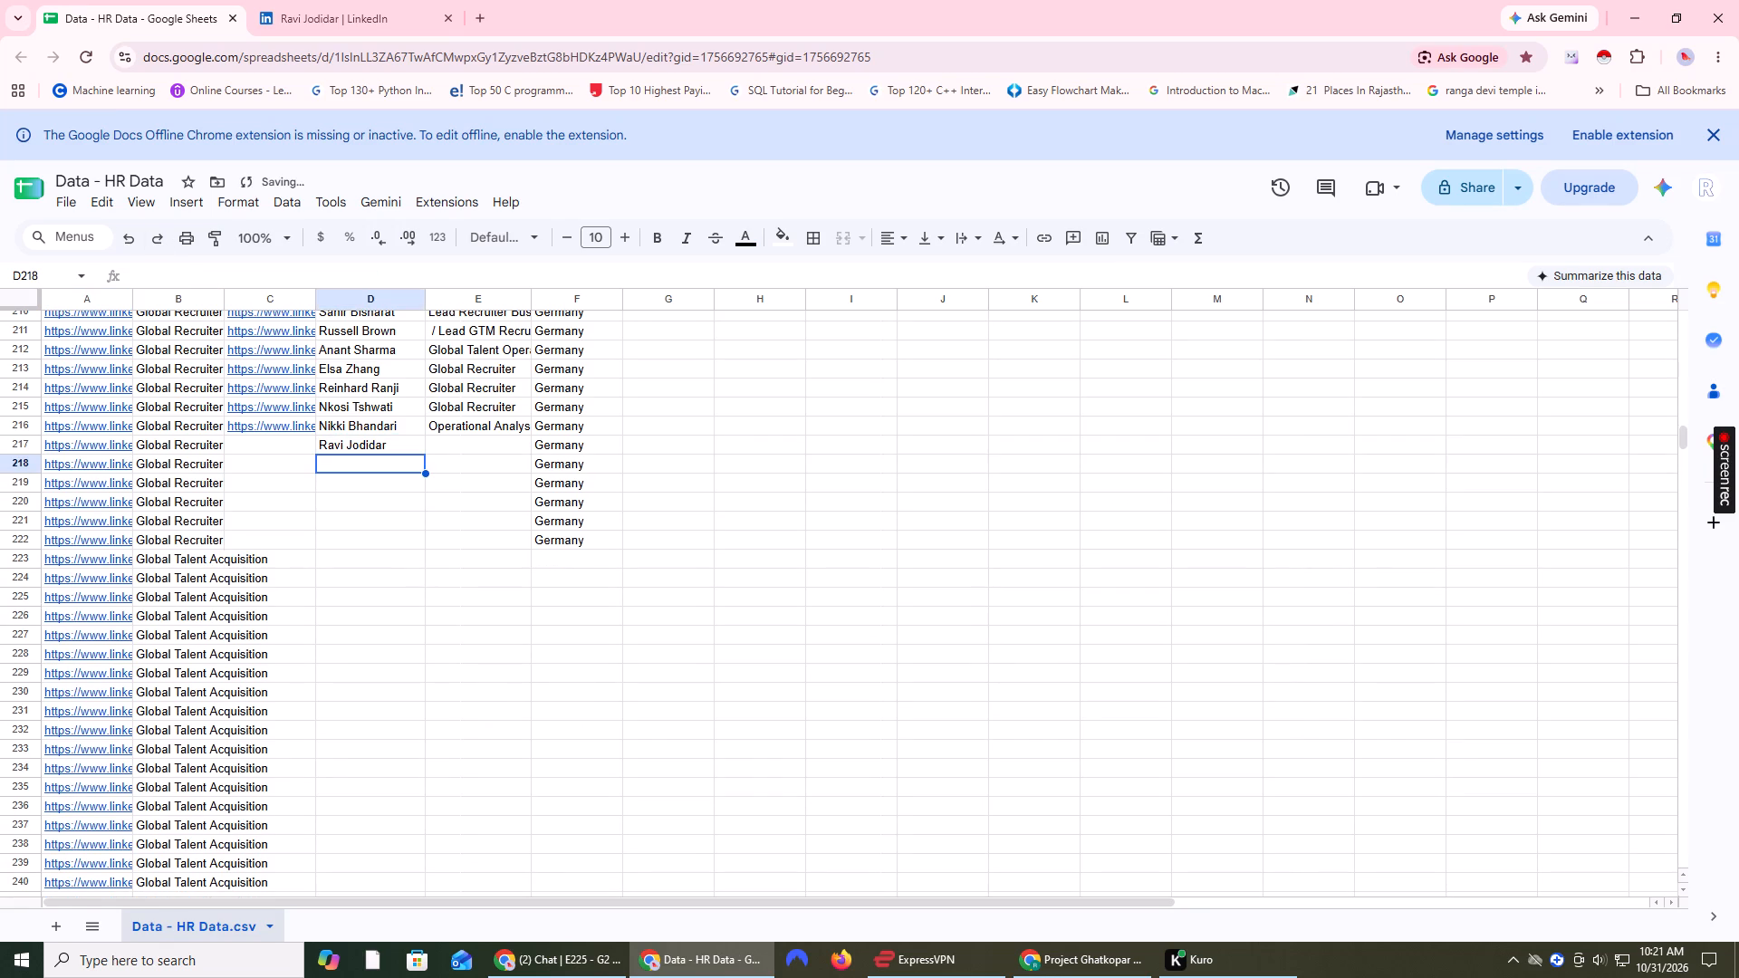
Open the CBREX company page from the row 217 profile and copy the job title "Head of Finance & Accounts" into E217.
{"action": "left_click", "coordinate": [349, 0]}
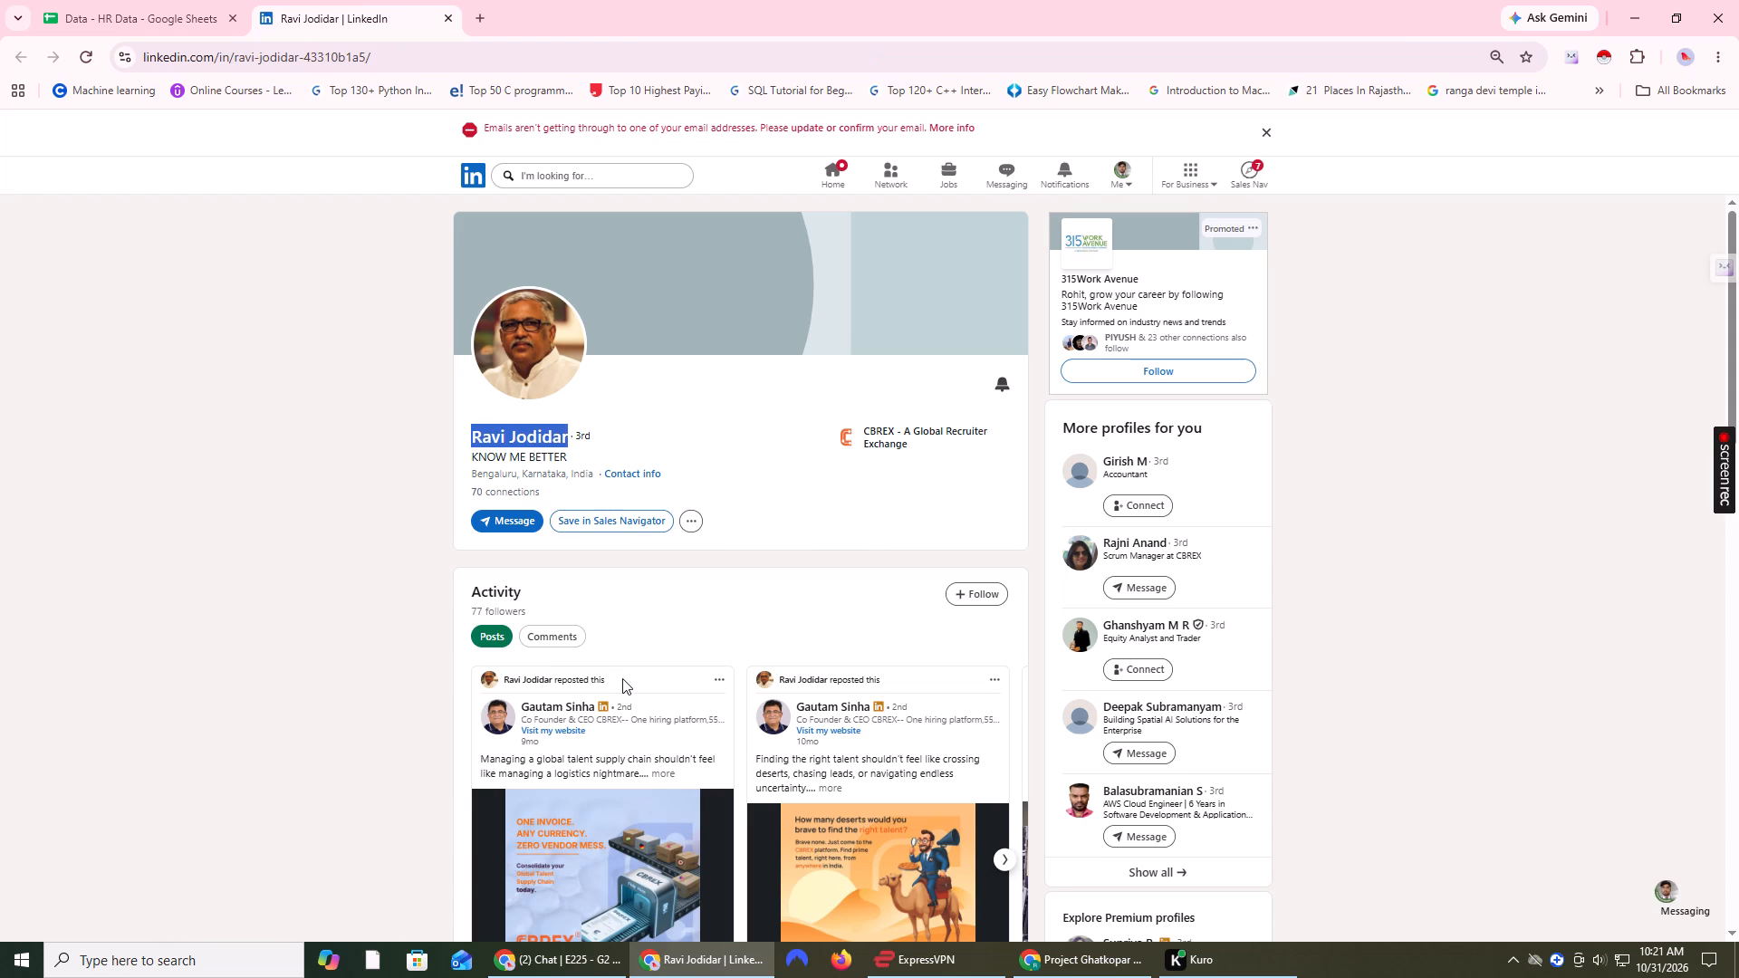
{"action": "scroll", "coordinate": [622, 678], "scroll_direction": "down", "scroll_amount": 10}
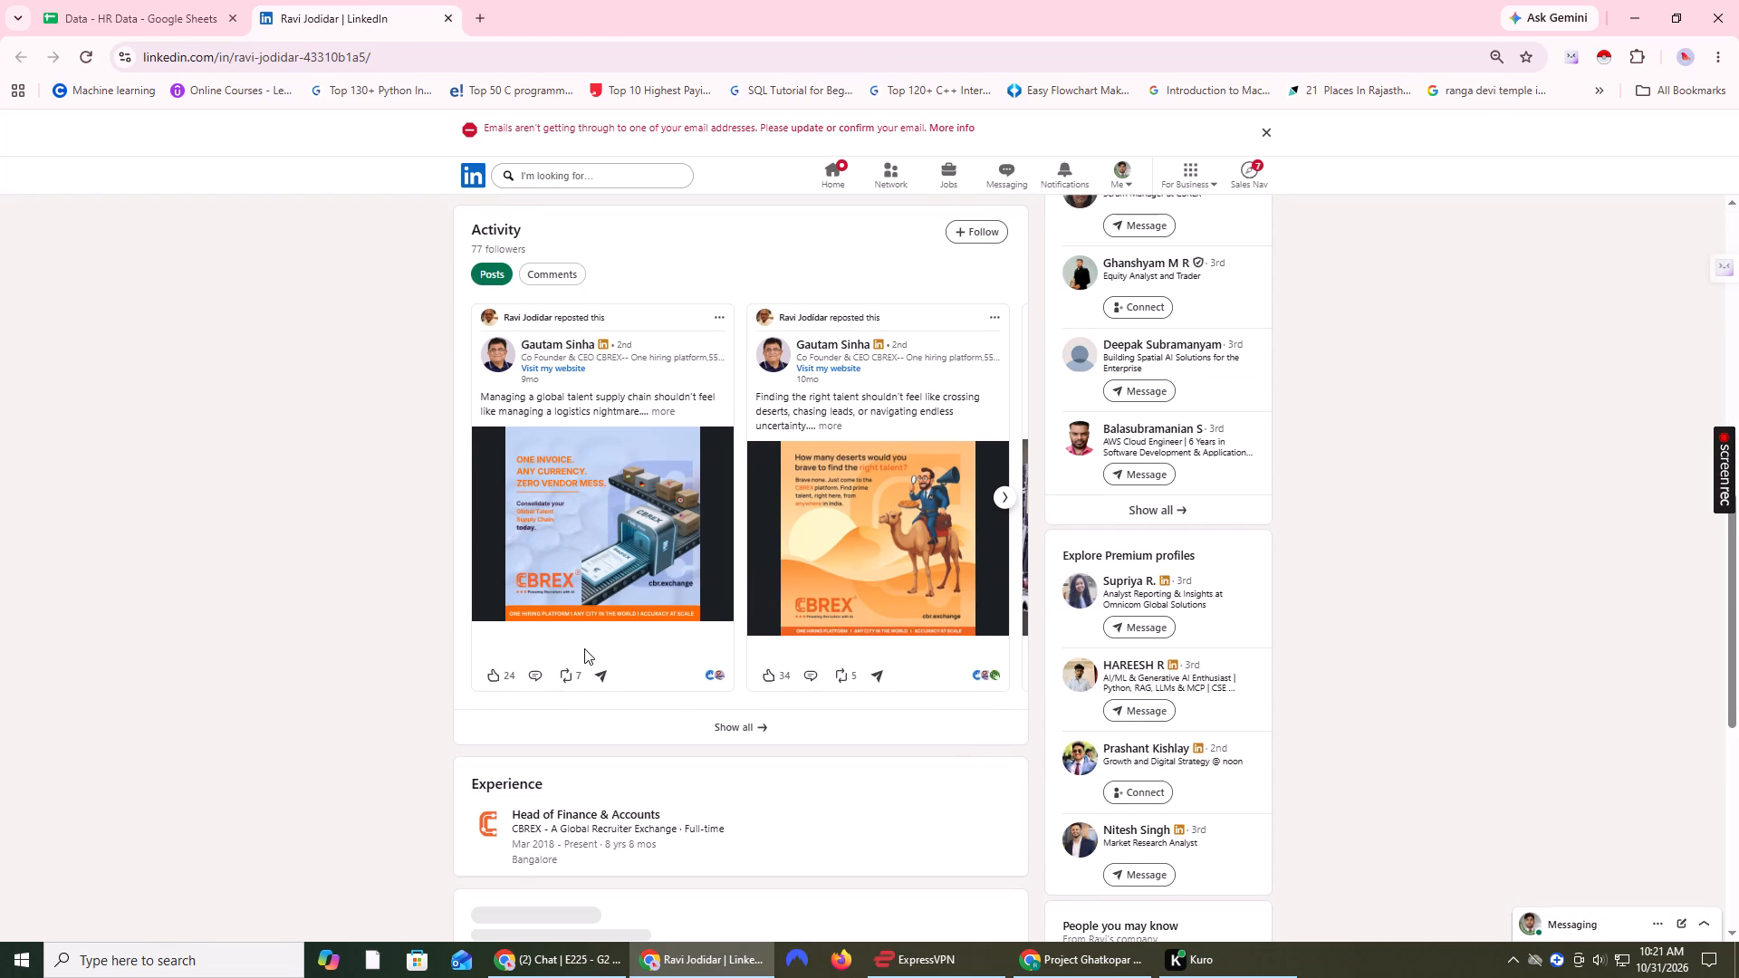
{"action": "scroll", "coordinate": [668, 676], "scroll_direction": "up", "scroll_amount": 1}
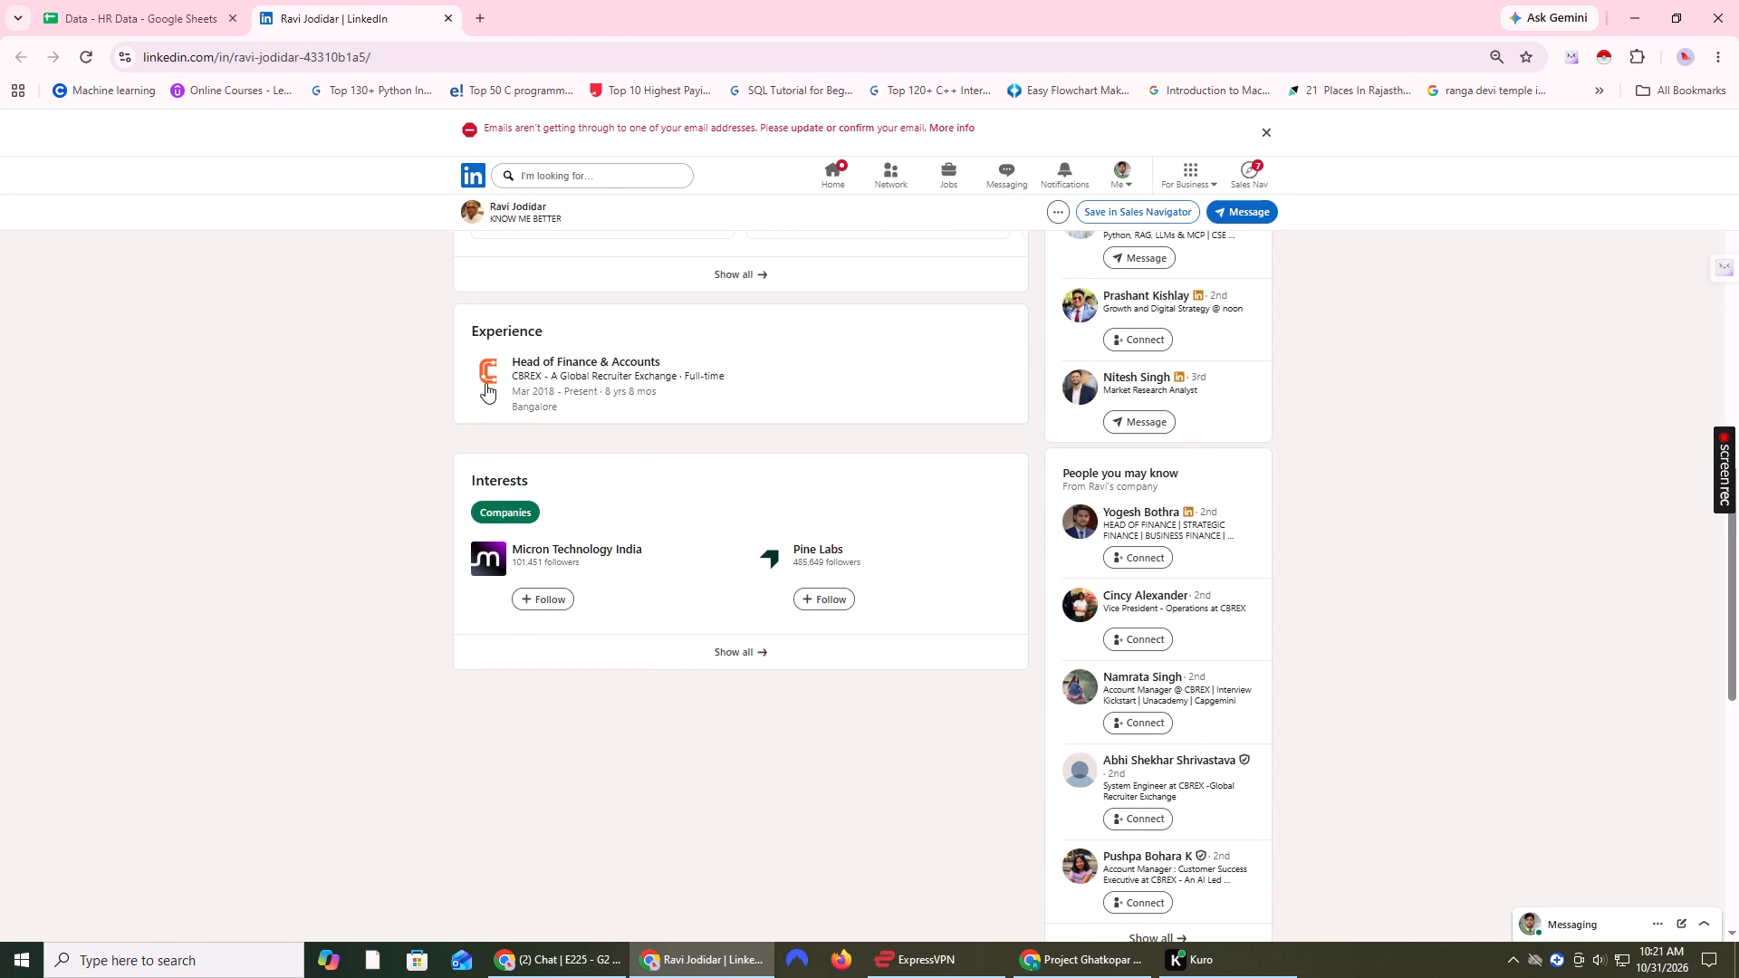
{"action": "left_click", "coordinate": [482, 376], "text": "ctrl"}
{"action": "left_click_drag", "start_coordinate": [510, 360], "coordinate": [633, 360]}
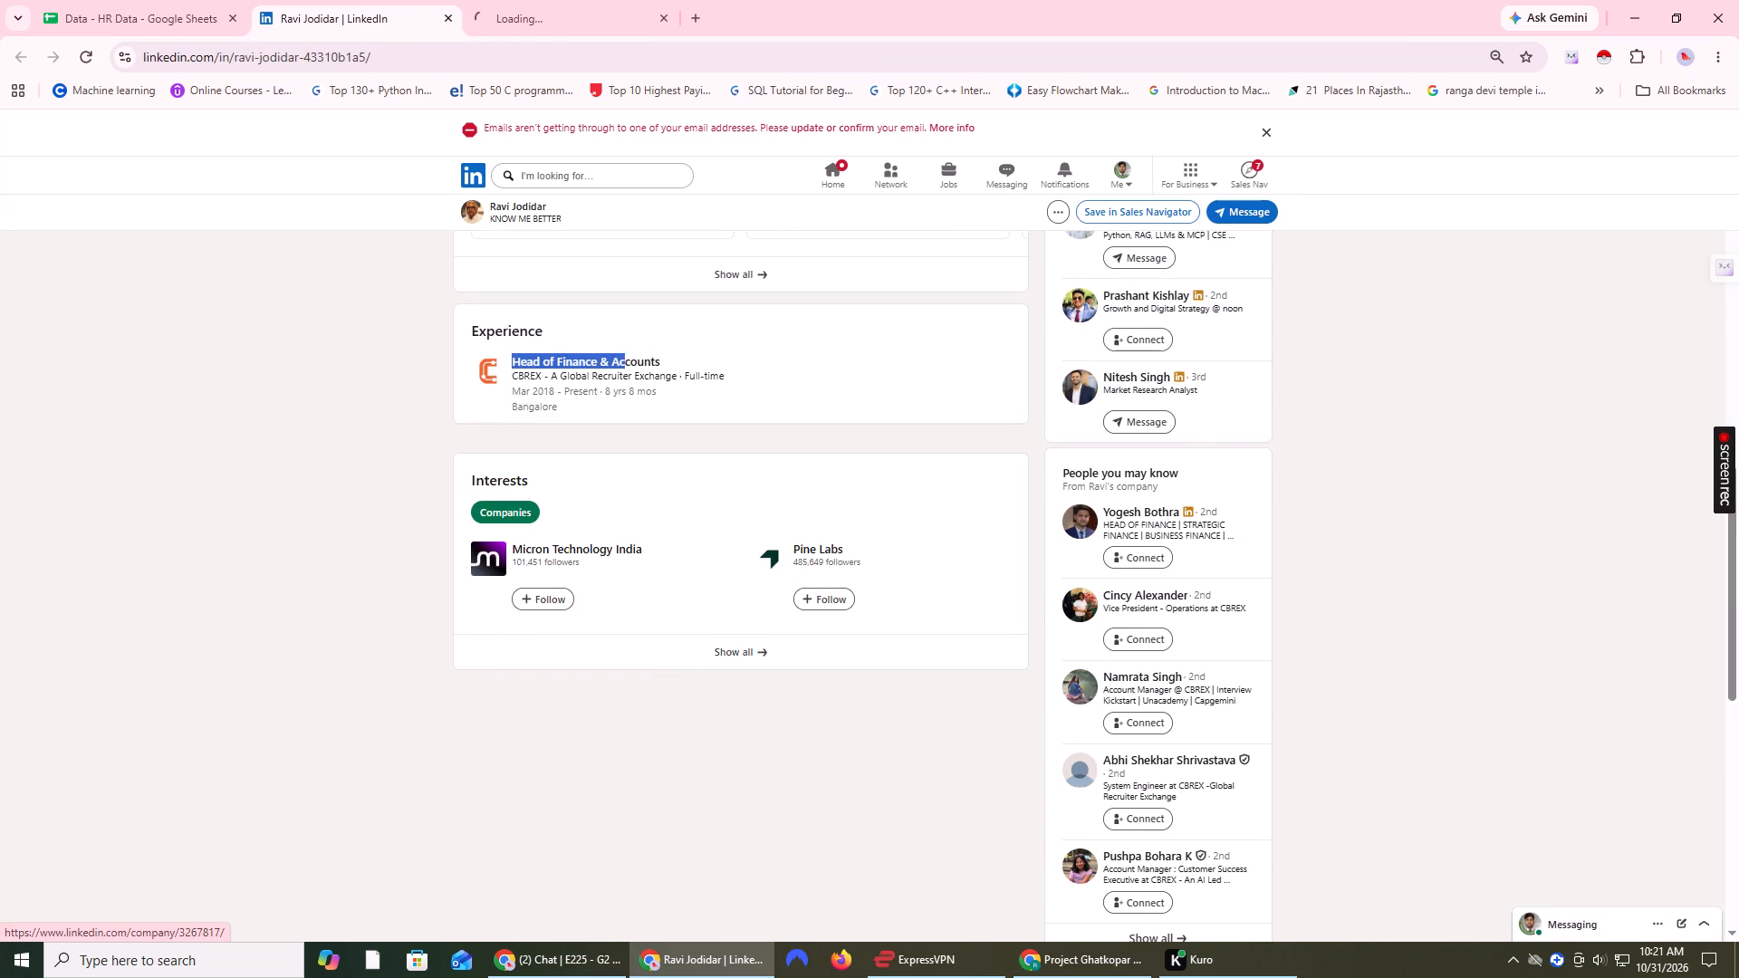
{"action": "left_click_drag", "start_coordinate": [633, 360], "coordinate": [685, 352]}
{"action": "key", "text": "ctrl+c"}
{"action": "left_click", "coordinate": [82, 0]}
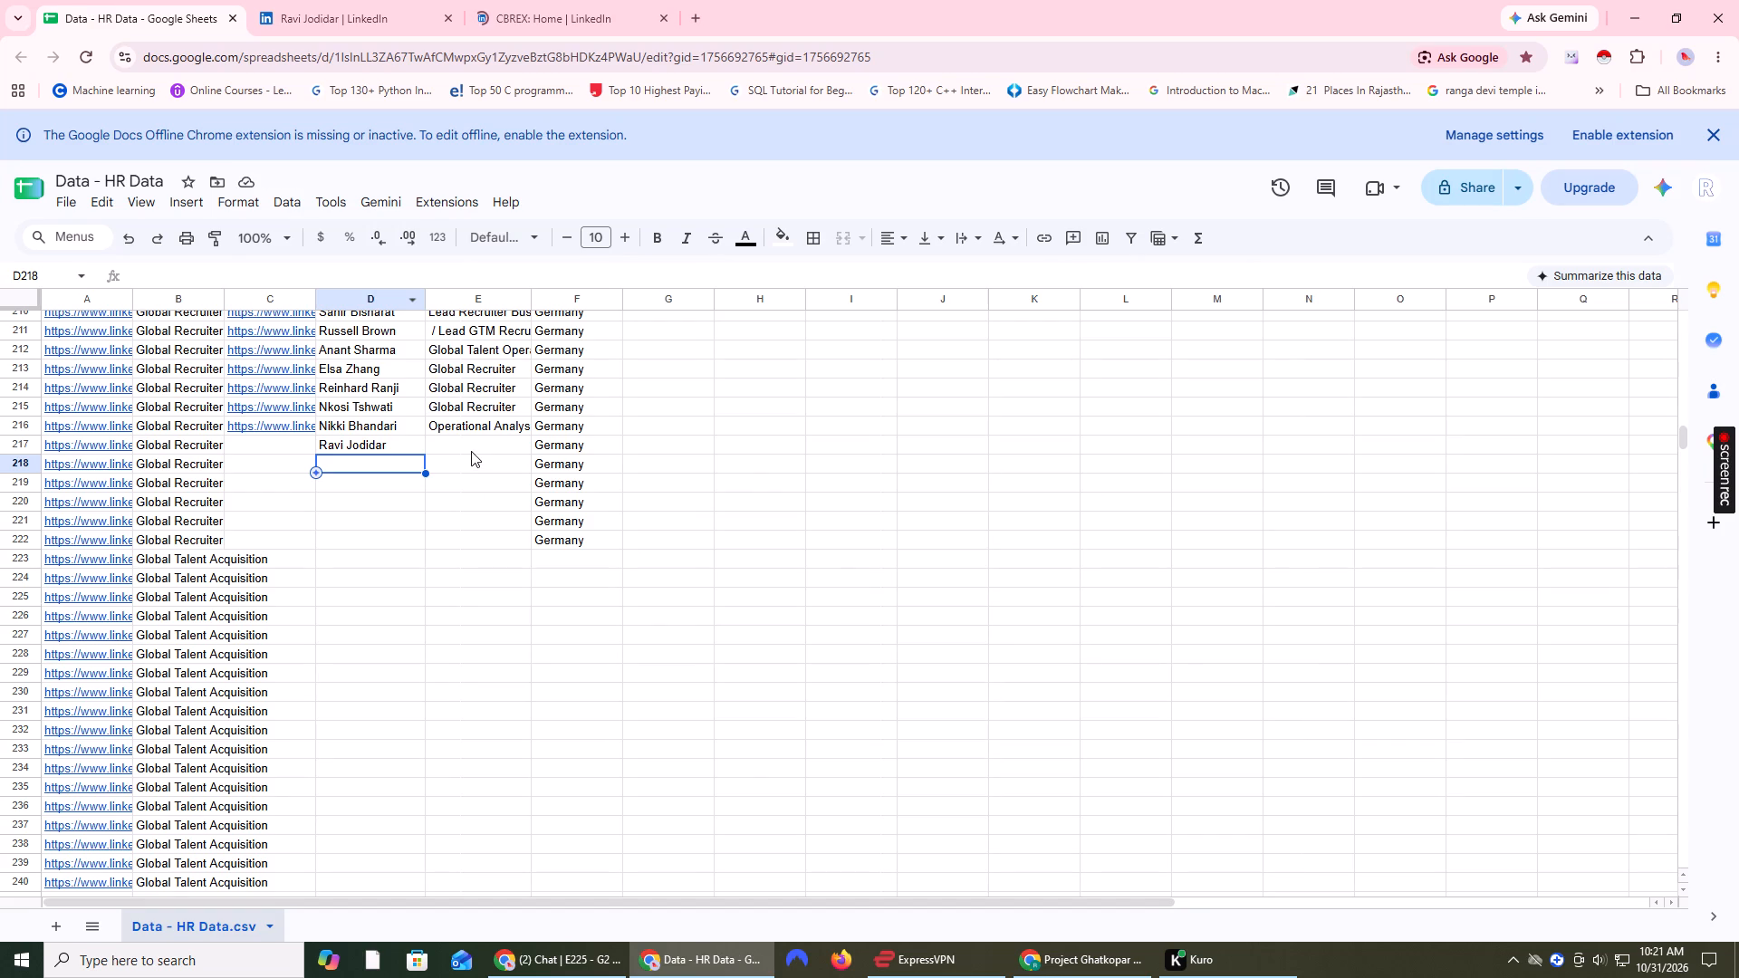
{"action": "triple_click", "coordinate": [468, 447]}
{"action": "key", "text": "ctrl+v"}
{"action": "left_click", "coordinate": [428, 523]}
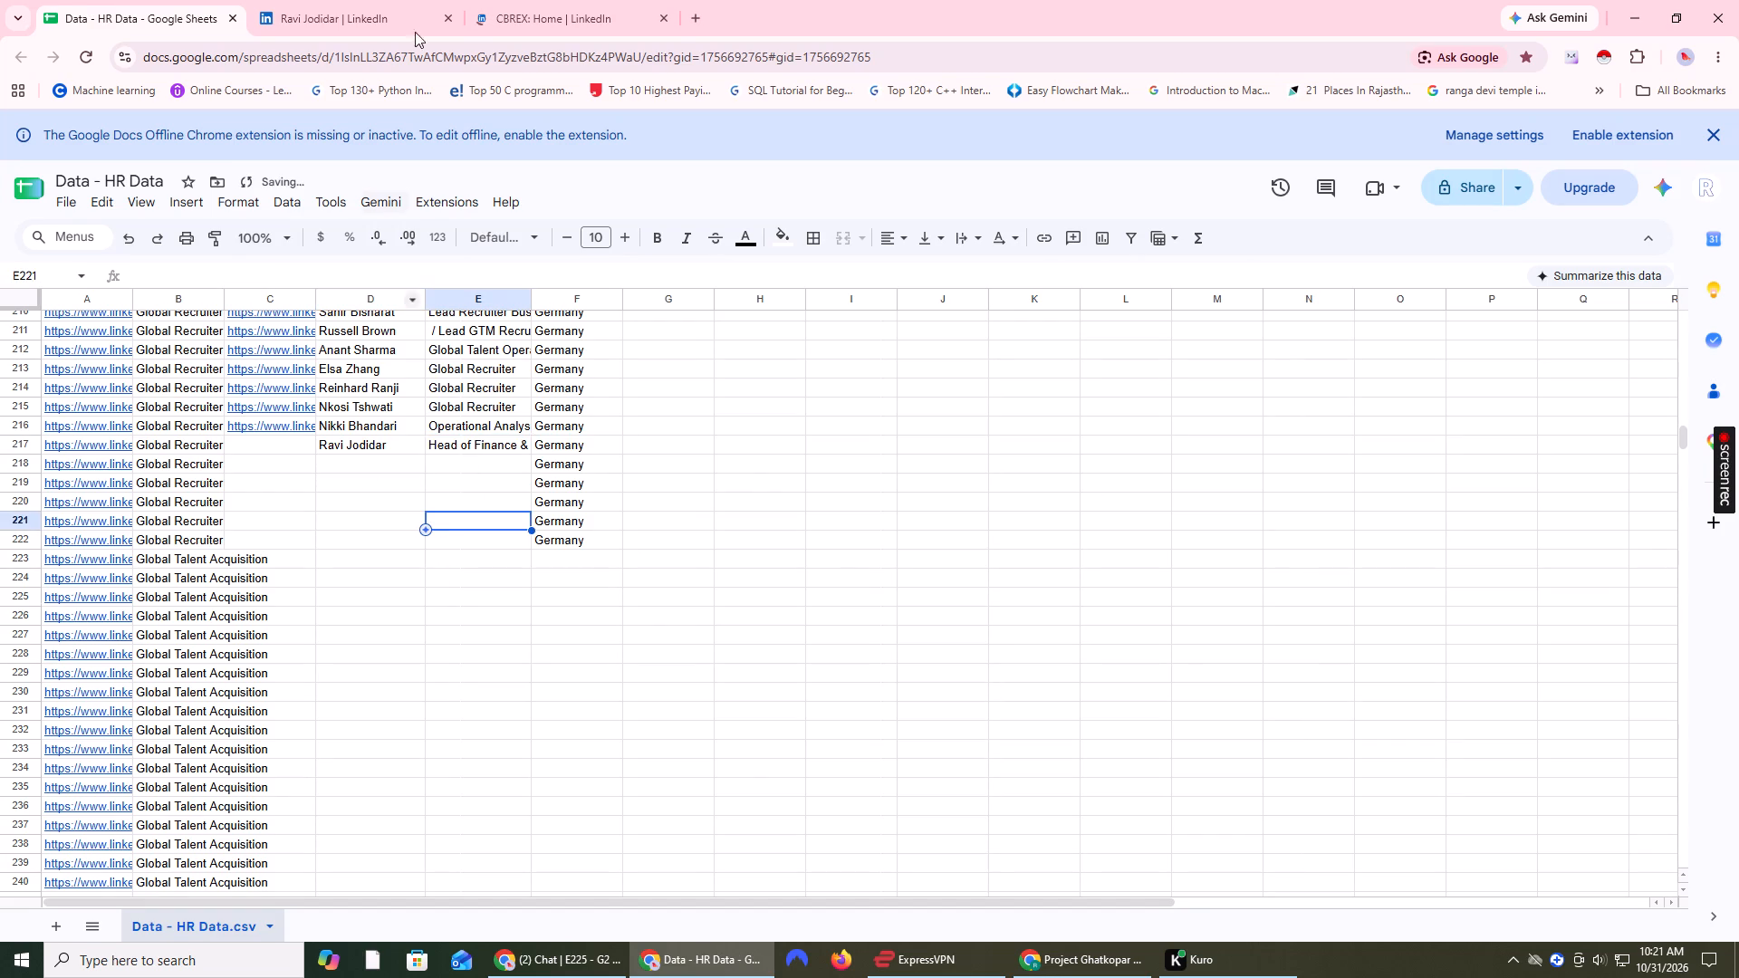
Copy the URL of the CBREX company page into C217.
{"action": "left_click", "coordinate": [480, 0]}
{"action": "left_click", "coordinate": [423, 62]}
{"action": "key", "text": "ctrl+c"}
{"action": "left_click", "coordinate": [128, 0]}
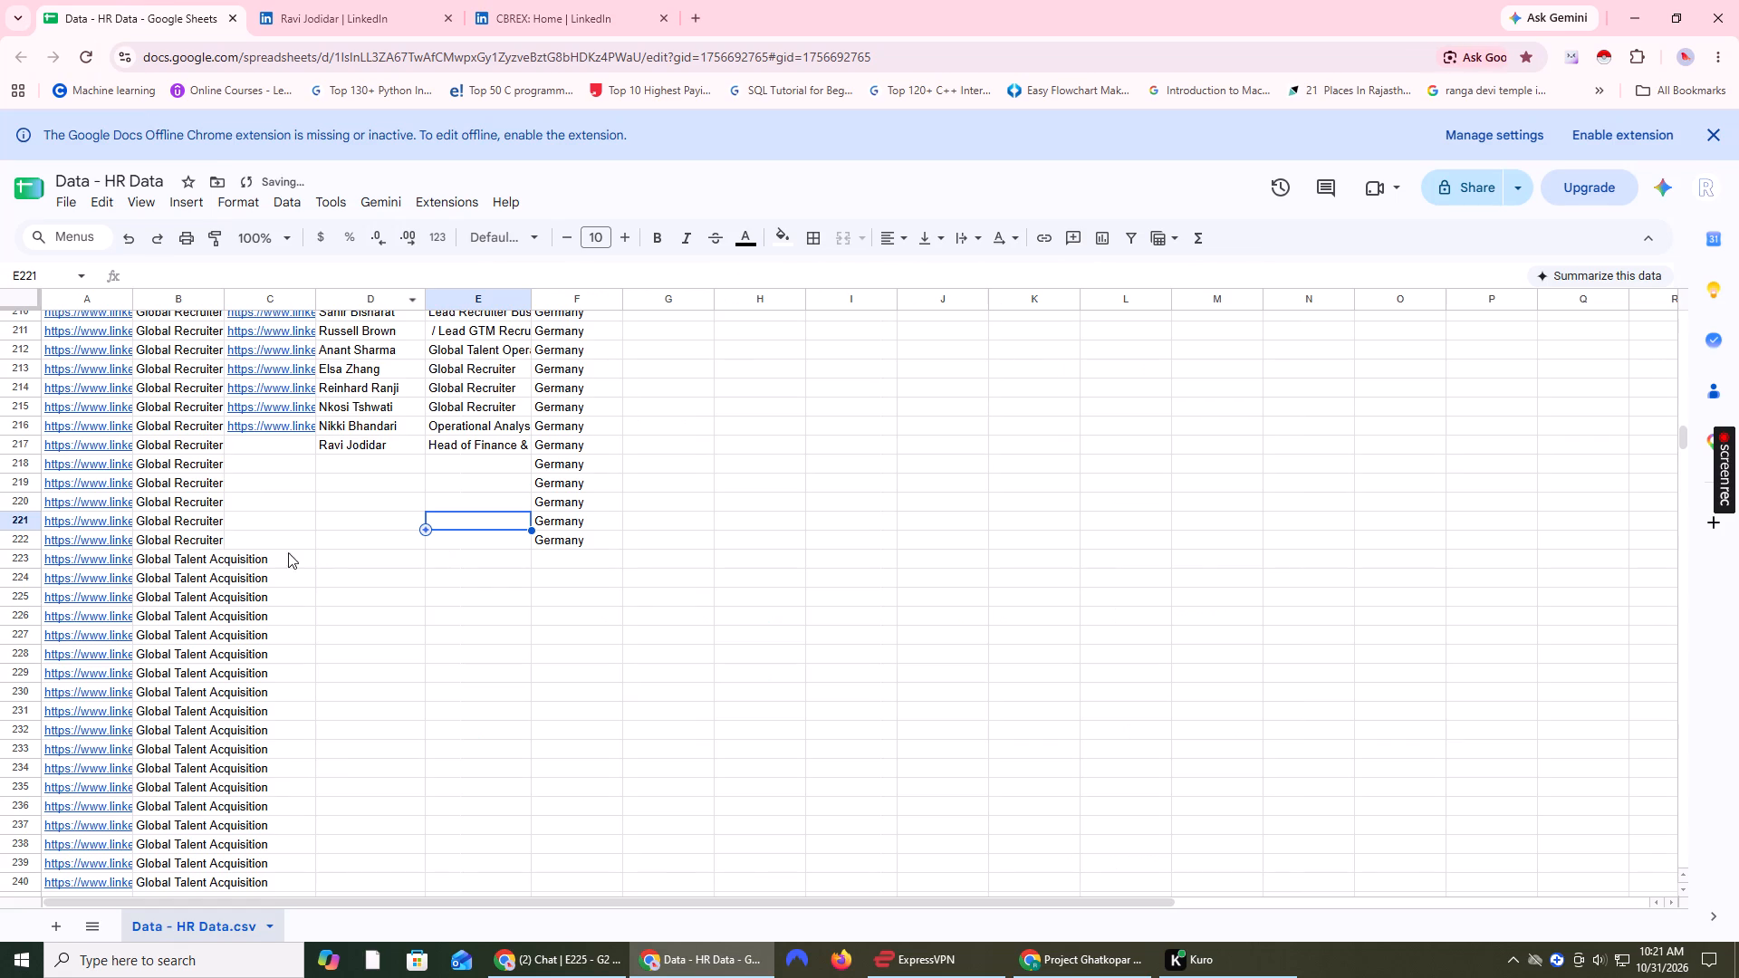
{"action": "double_click", "coordinate": [290, 449]}
{"action": "key", "text": "ctrl+v"}
{"action": "left_click", "coordinate": [235, 494]}
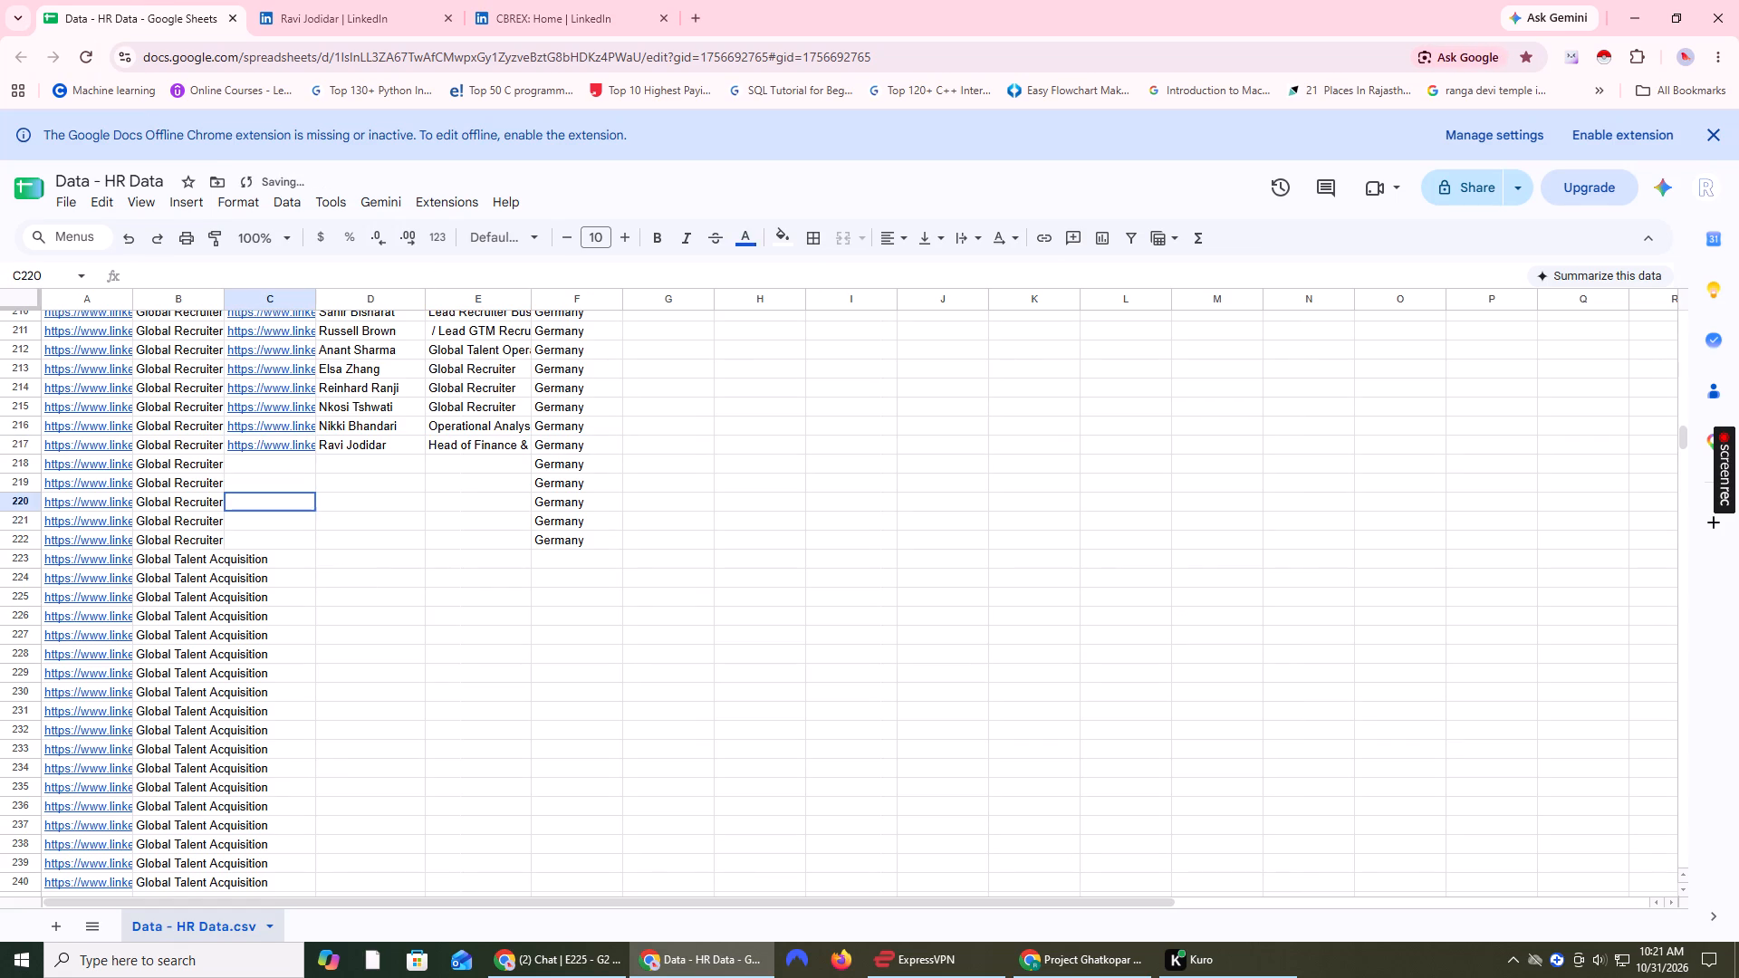
Open the LinkedIn profile linked in A218 and close the row 217 profile and CBREX pages.
{"action": "left_click", "coordinate": [108, 461]}
{"action": "left_click", "coordinate": [125, 494]}
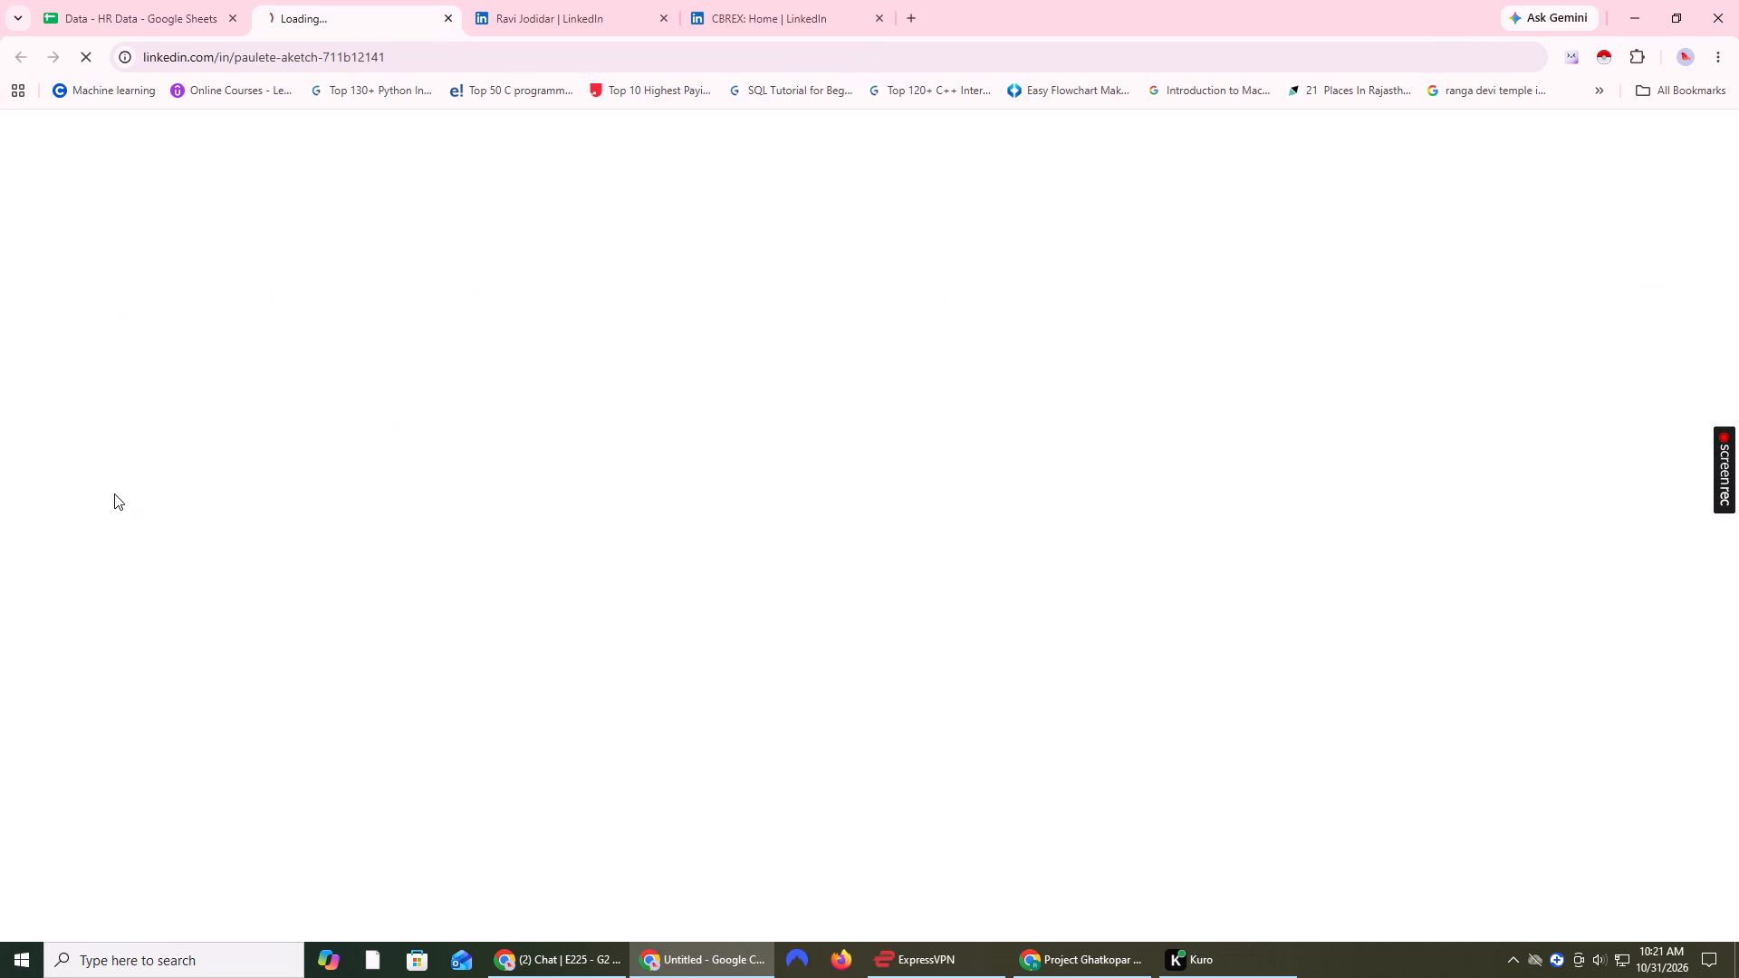
{"action": "left_click", "coordinate": [668, 23]}
{"action": "left_click", "coordinate": [668, 23]}
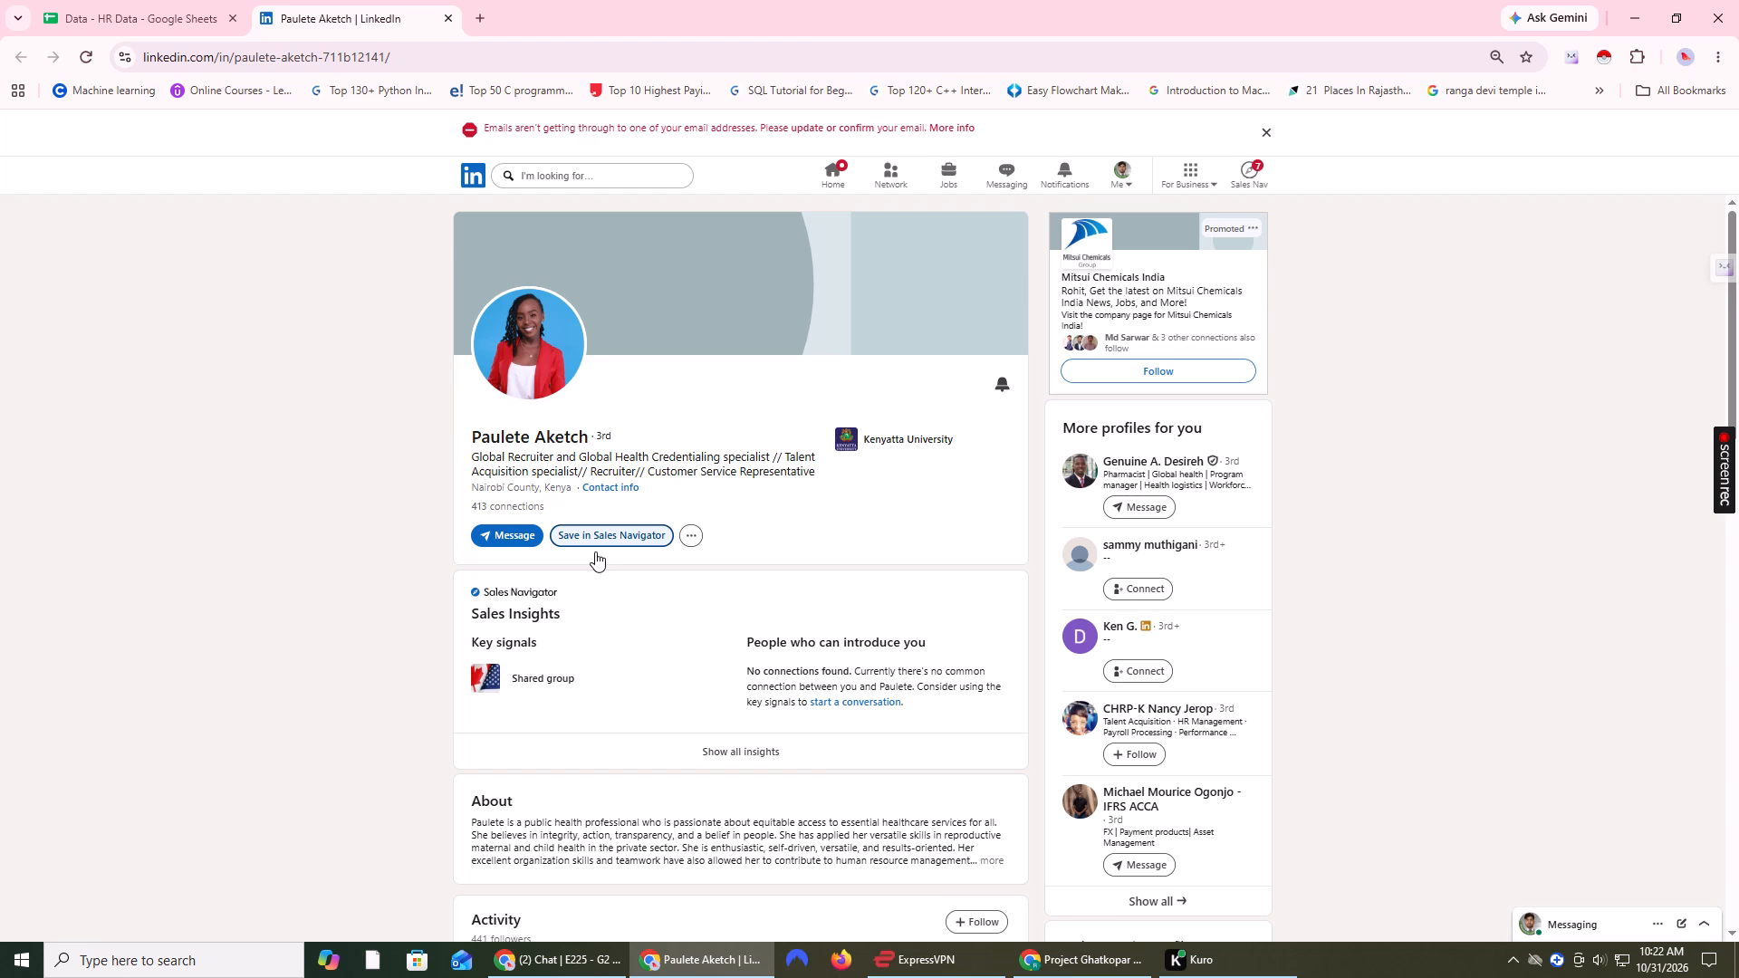
Copy the row 218 profile owner's name into D218 and remove the extra line break after it.
{"action": "left_click_drag", "start_coordinate": [463, 436], "coordinate": [541, 438]}
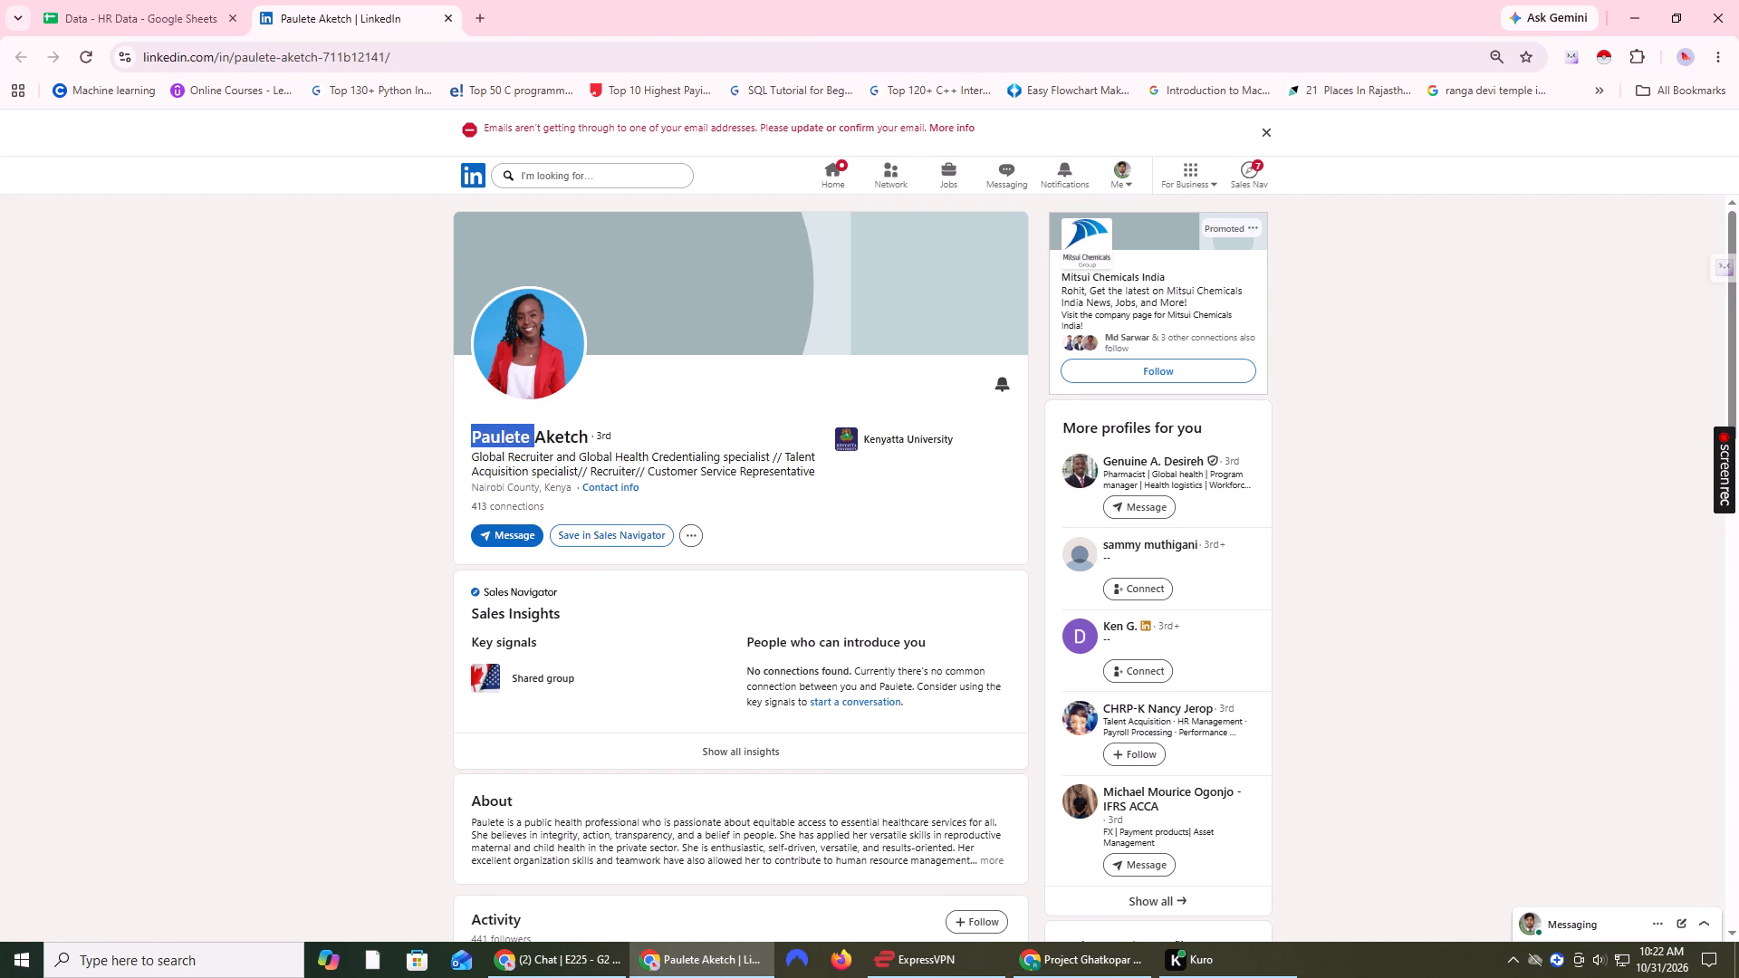
{"action": "left_click_drag", "start_coordinate": [541, 438], "coordinate": [591, 439]}
{"action": "key", "text": "ctrl+c"}
{"action": "left_click", "coordinate": [168, 0]}
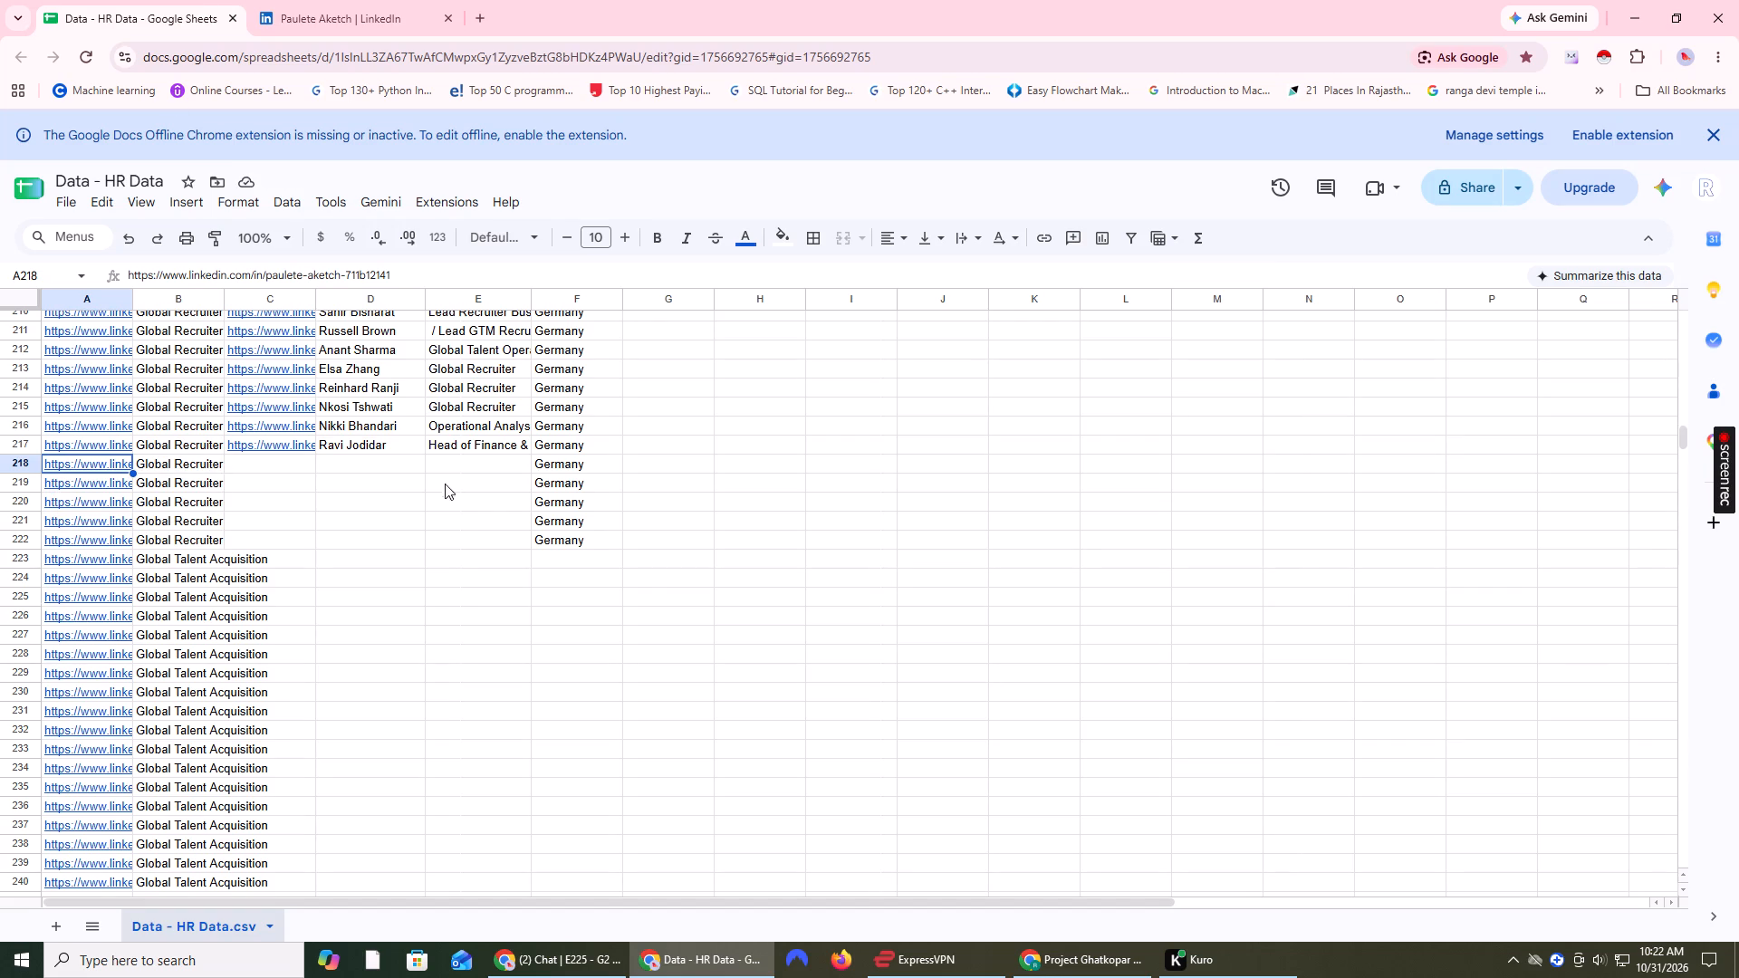
{"action": "double_click", "coordinate": [379, 462]}
{"action": "key", "text": "ctrl+v"}
{"action": "left_click", "coordinate": [344, 506]}
{"action": "double_click", "coordinate": [352, 484]}
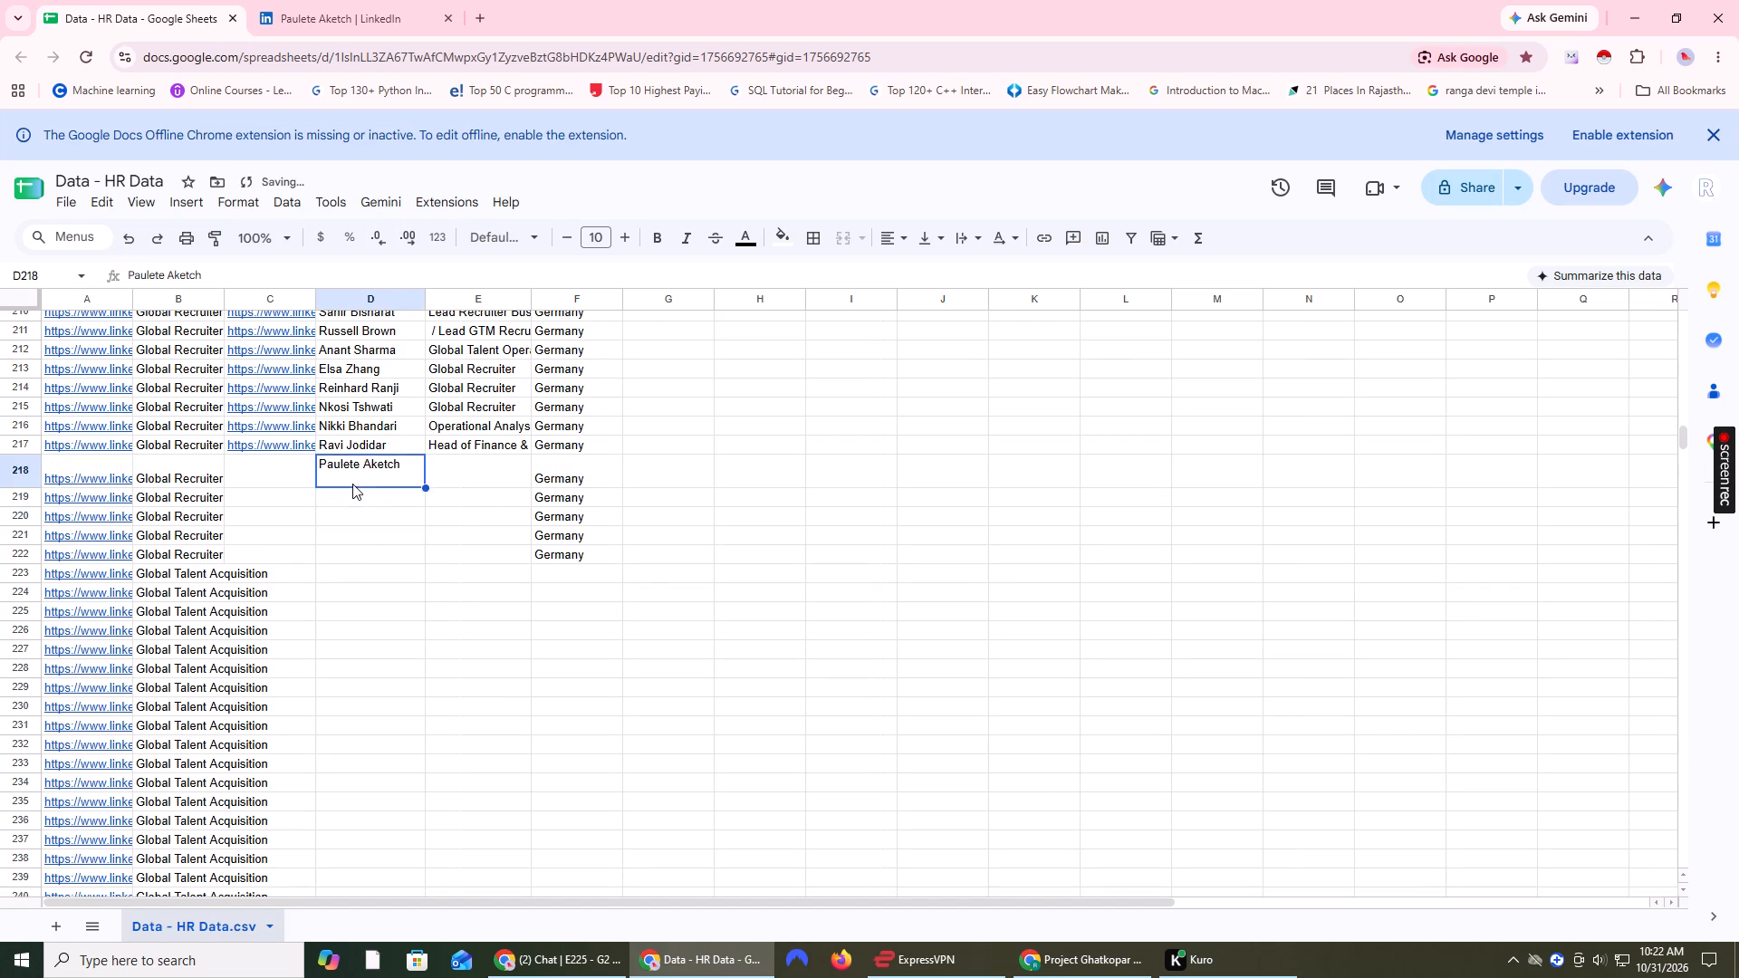
{"action": "key", "text": "BackSpace"}
{"action": "key", "text": "Return"}
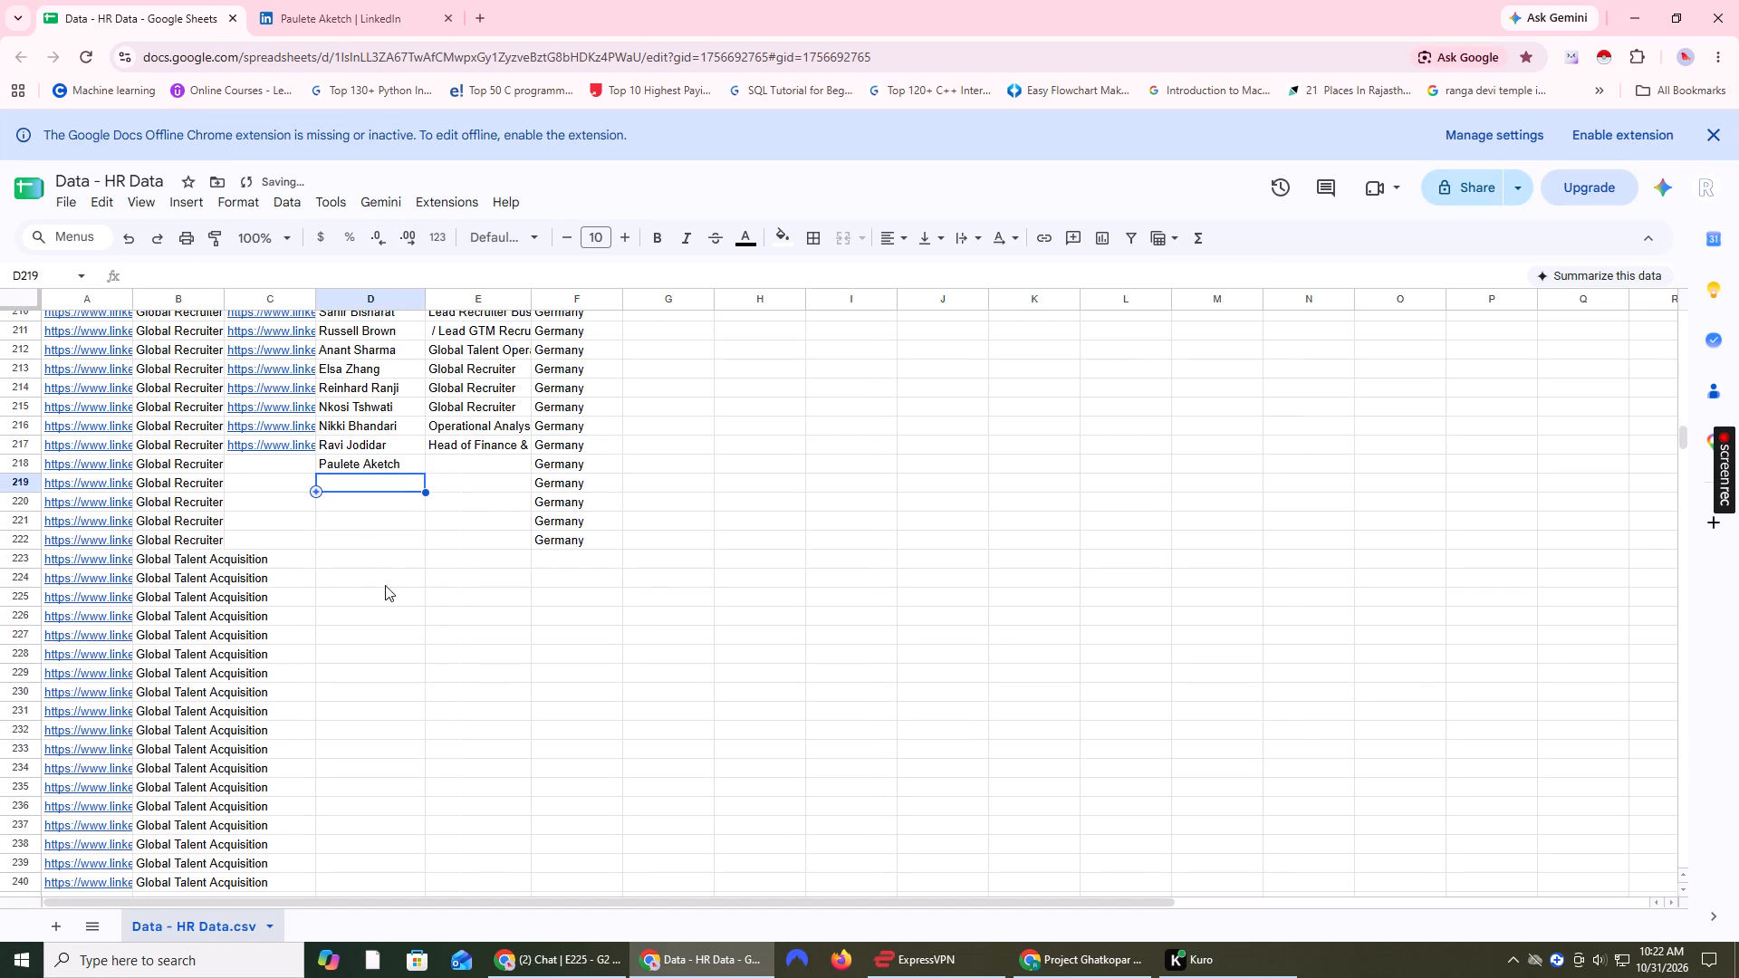
{"action": "left_click", "coordinate": [385, 585]}
Open the Actriv Healthcare company page from the row 218 profile and copy the job title "Credentialing Specialist" into E218.
{"action": "left_click", "coordinate": [362, 0]}
{"action": "scroll", "coordinate": [540, 574], "scroll_direction": "down", "scroll_amount": 8}
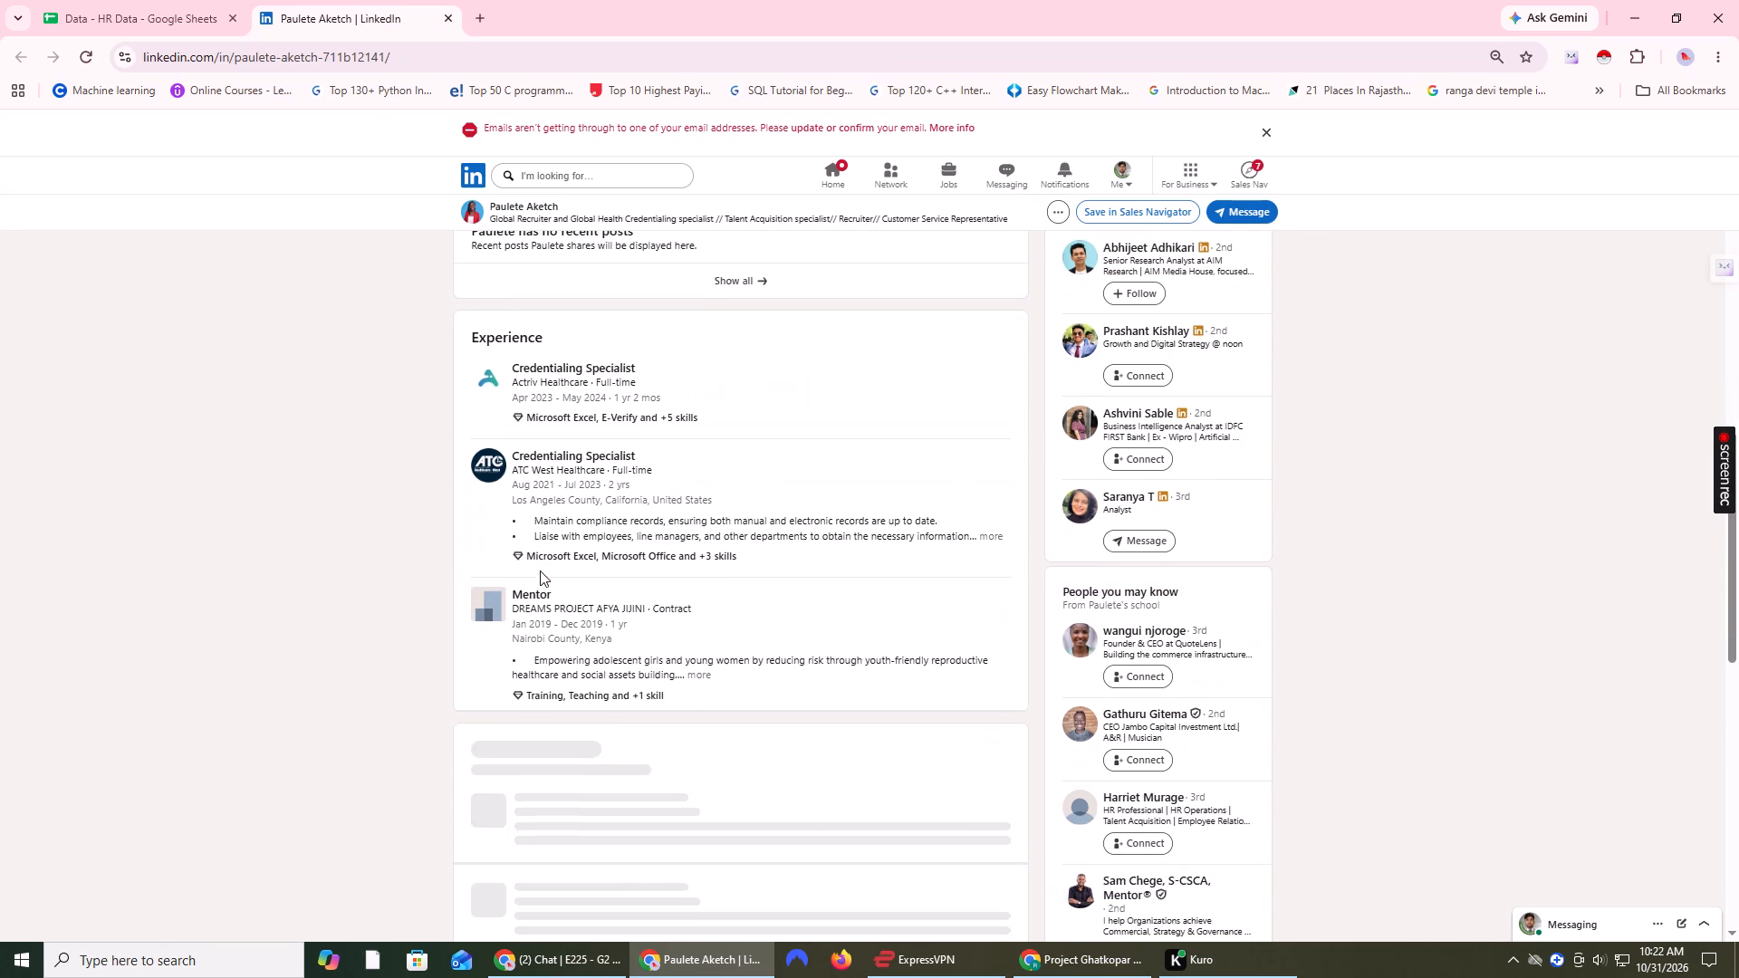
{"action": "left_click", "coordinate": [493, 376], "text": "ctrl"}
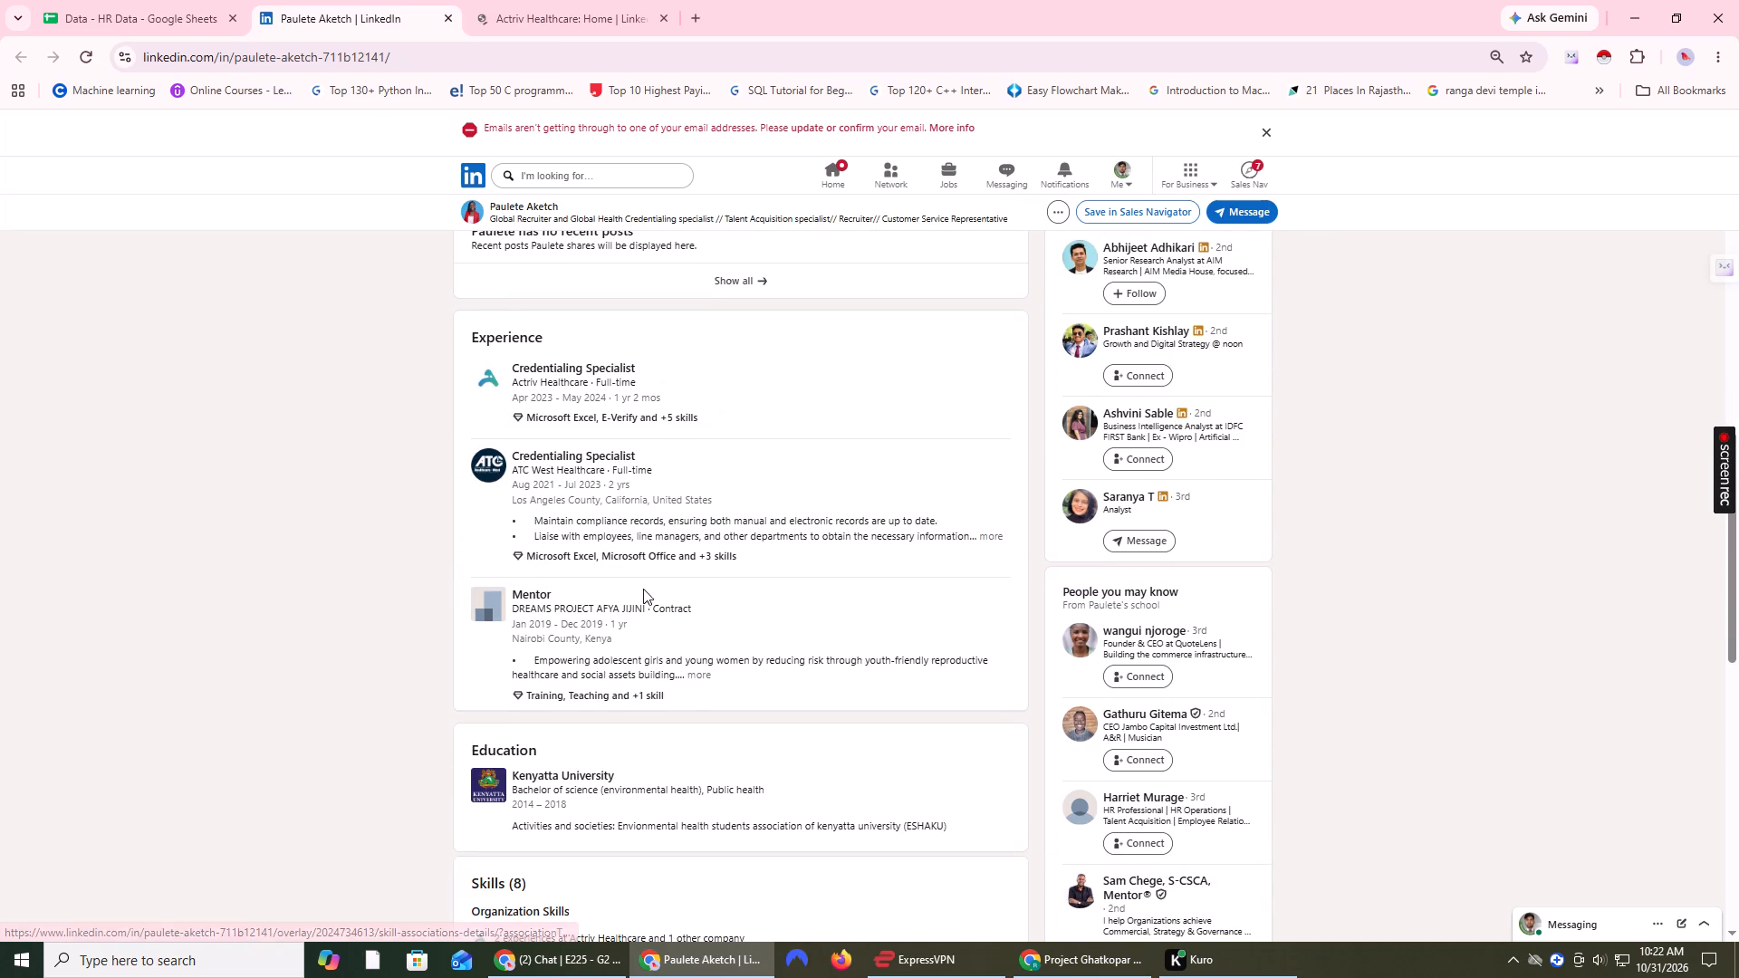
{"action": "left_click_drag", "start_coordinate": [505, 367], "coordinate": [668, 367]}
{"action": "key", "text": "ctrl+c"}
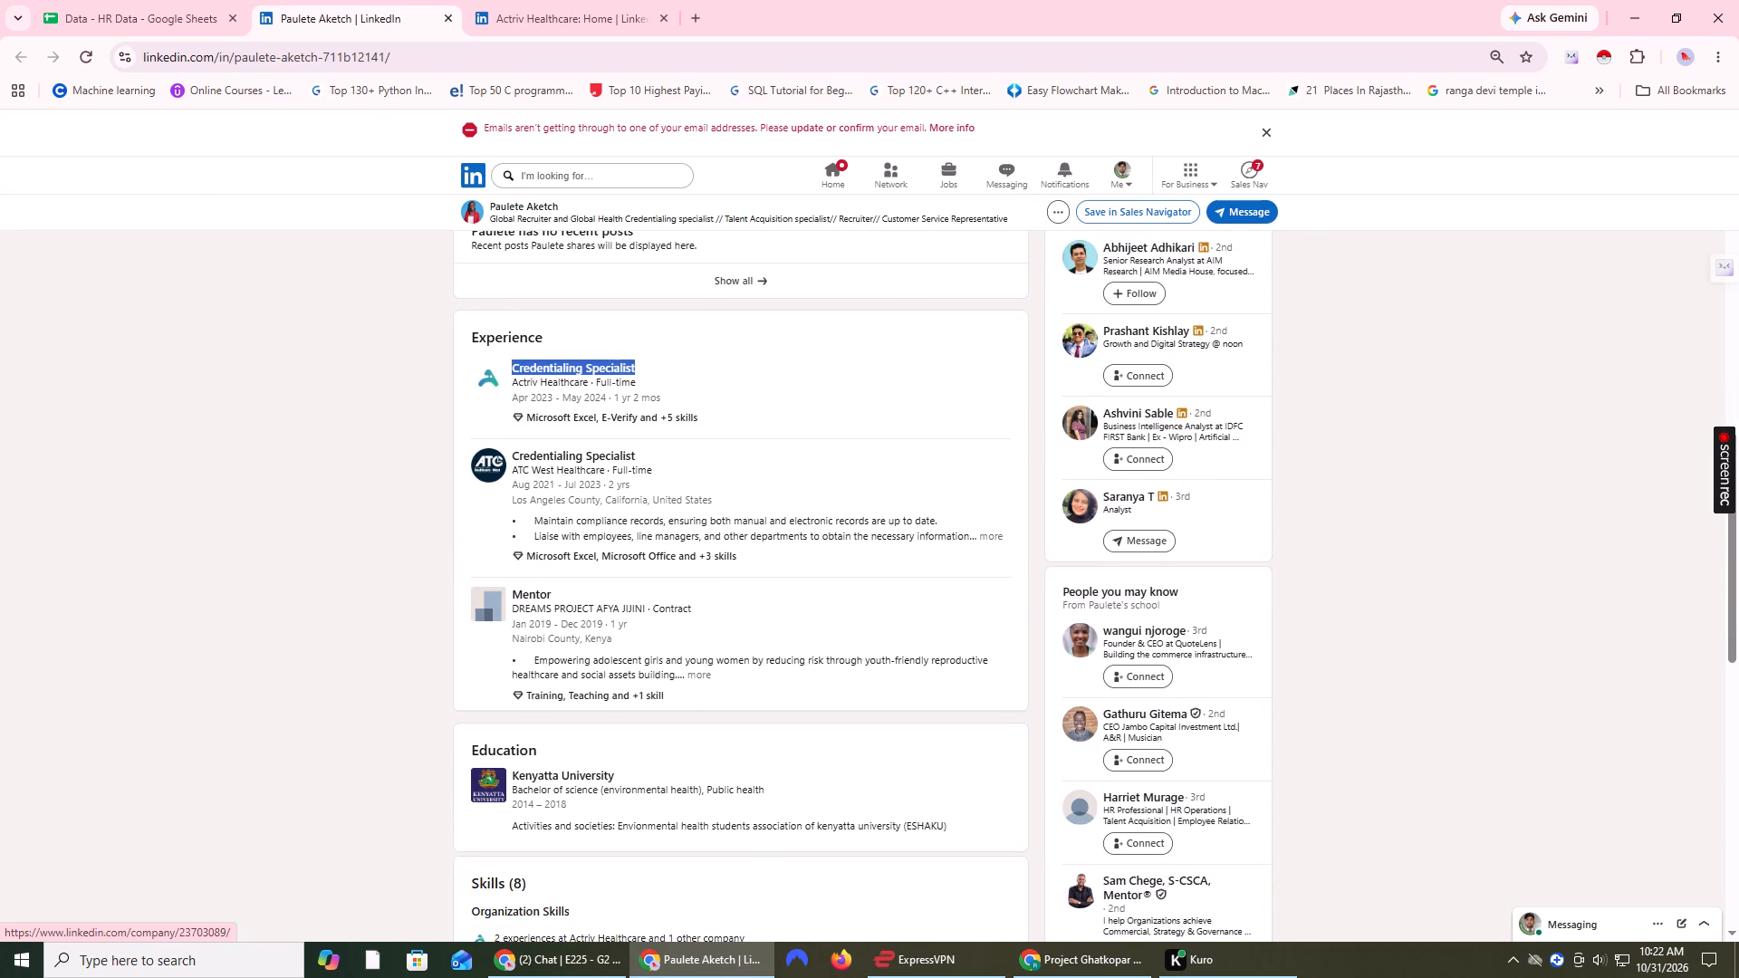
{"action": "left_click", "coordinate": [153, 0]}
{"action": "double_click", "coordinate": [440, 455]}
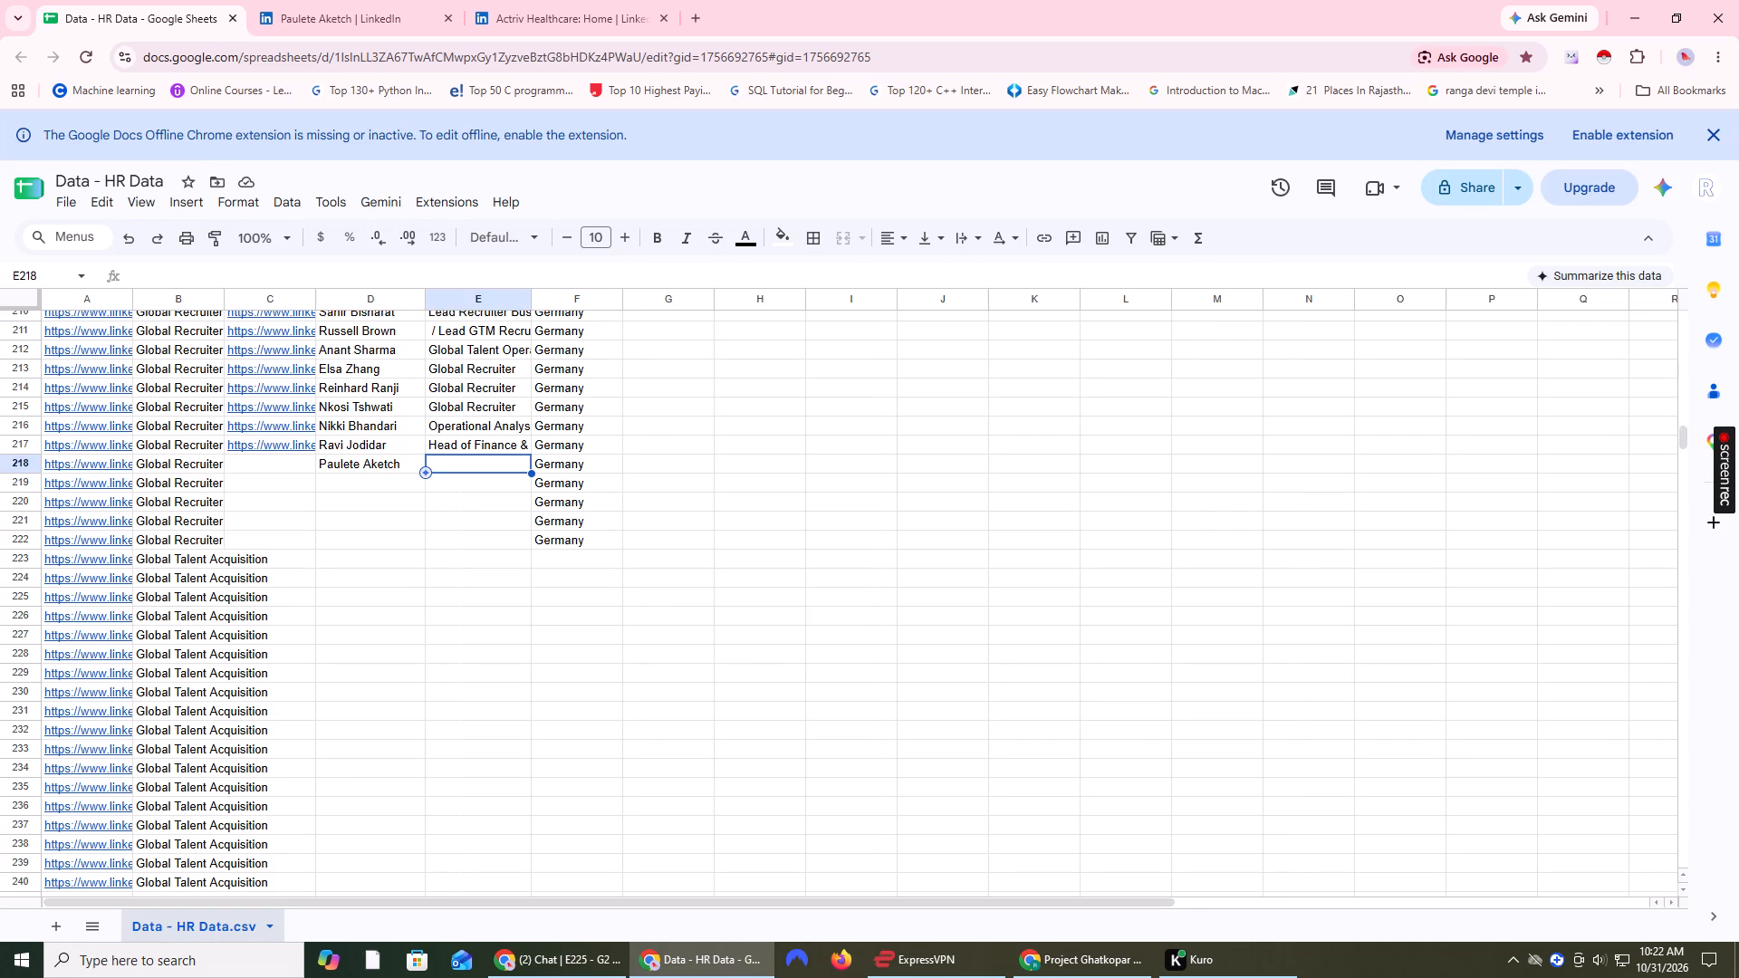
{"action": "double_click", "coordinate": [447, 465]}
{"action": "key", "text": "ctrl+v"}
{"action": "key", "text": "Return"}
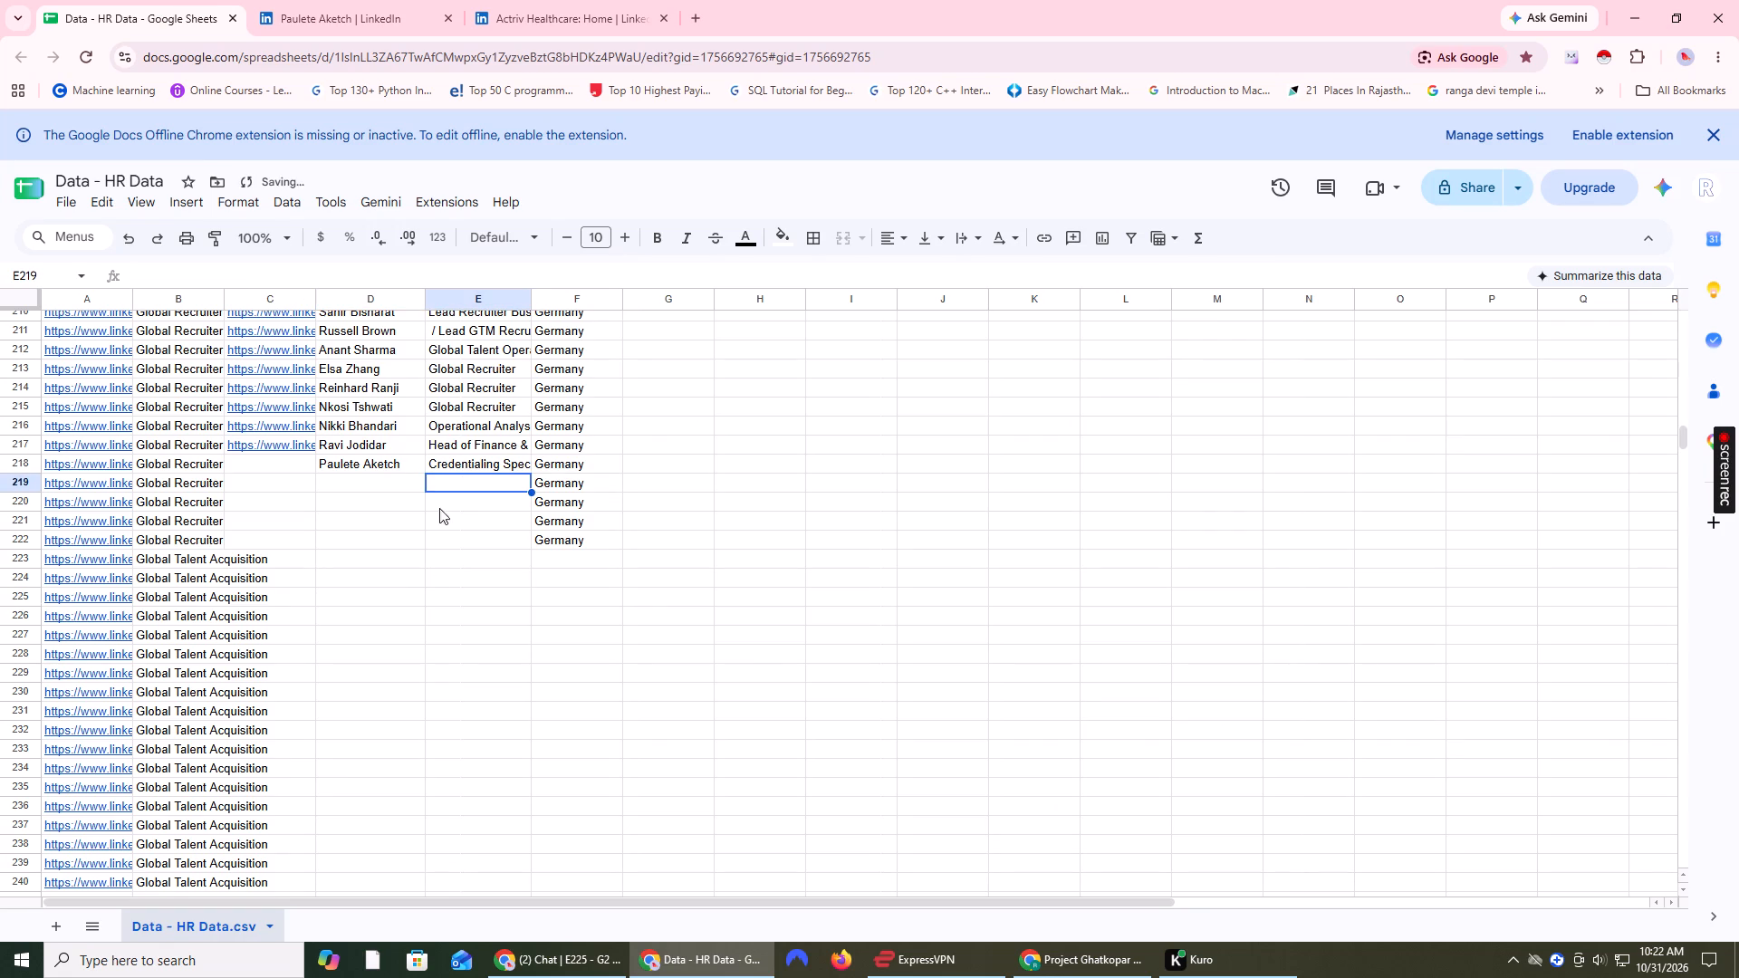
Copy the Actriv Healthcare company page URL, linkedin.com/company/actriv/home/, into C218.
{"action": "left_click", "coordinate": [531, 0]}
{"action": "left_click", "coordinate": [433, 60]}
{"action": "key", "text": "ctrl+c"}
{"action": "left_click", "coordinate": [43, 0]}
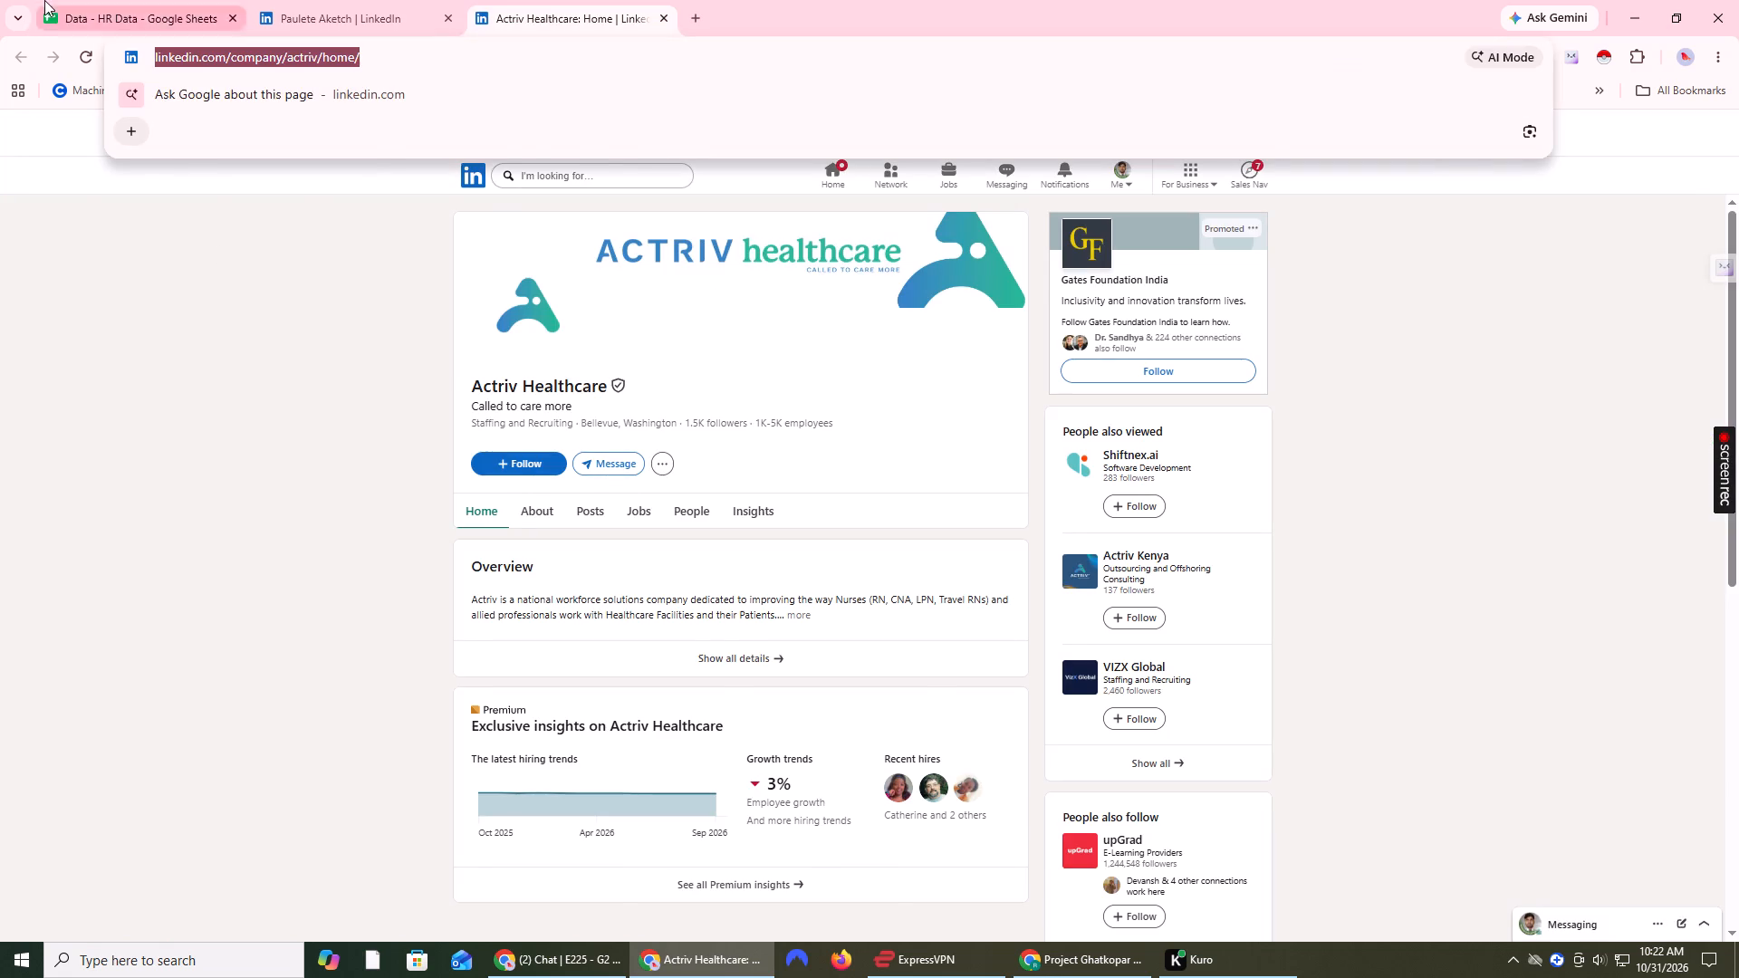
{"action": "double_click", "coordinate": [248, 469]}
{"action": "key", "text": "ctrl+v"}
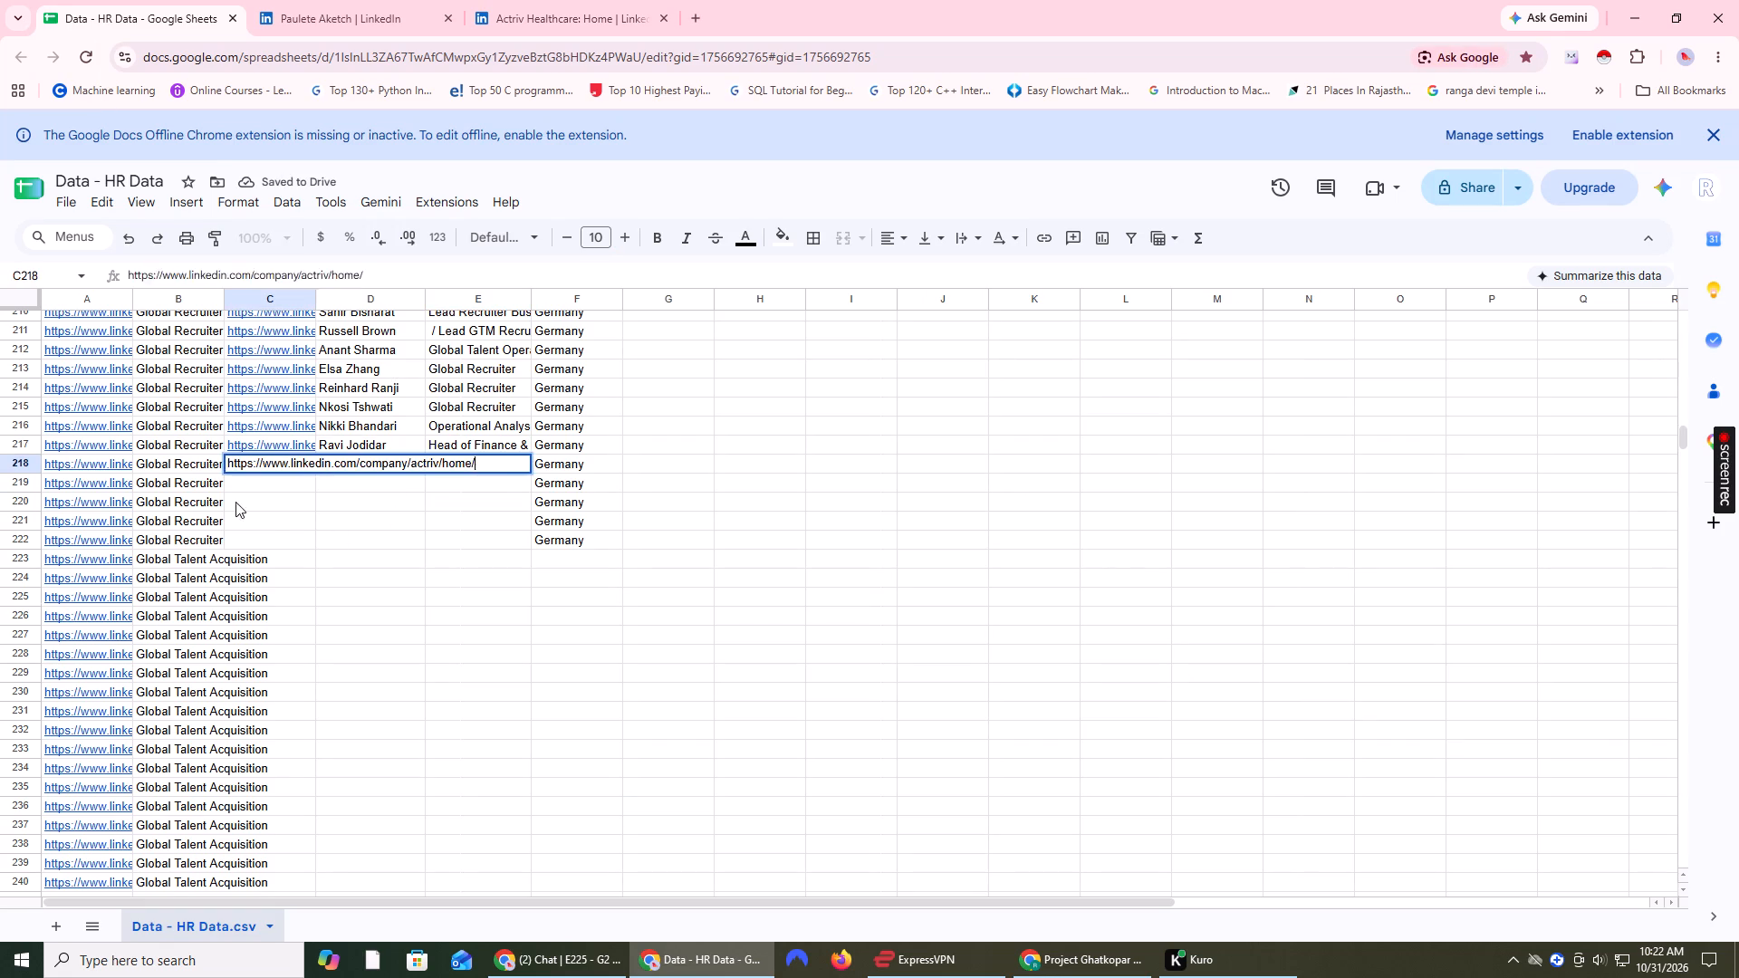
{"action": "left_click", "coordinate": [235, 502]}
Open the LinkedIn profile linked in A219 and close the row 218 profile and Actriv Healthcare pages.
{"action": "left_click", "coordinate": [115, 484]}
{"action": "left_click", "coordinate": [132, 512]}
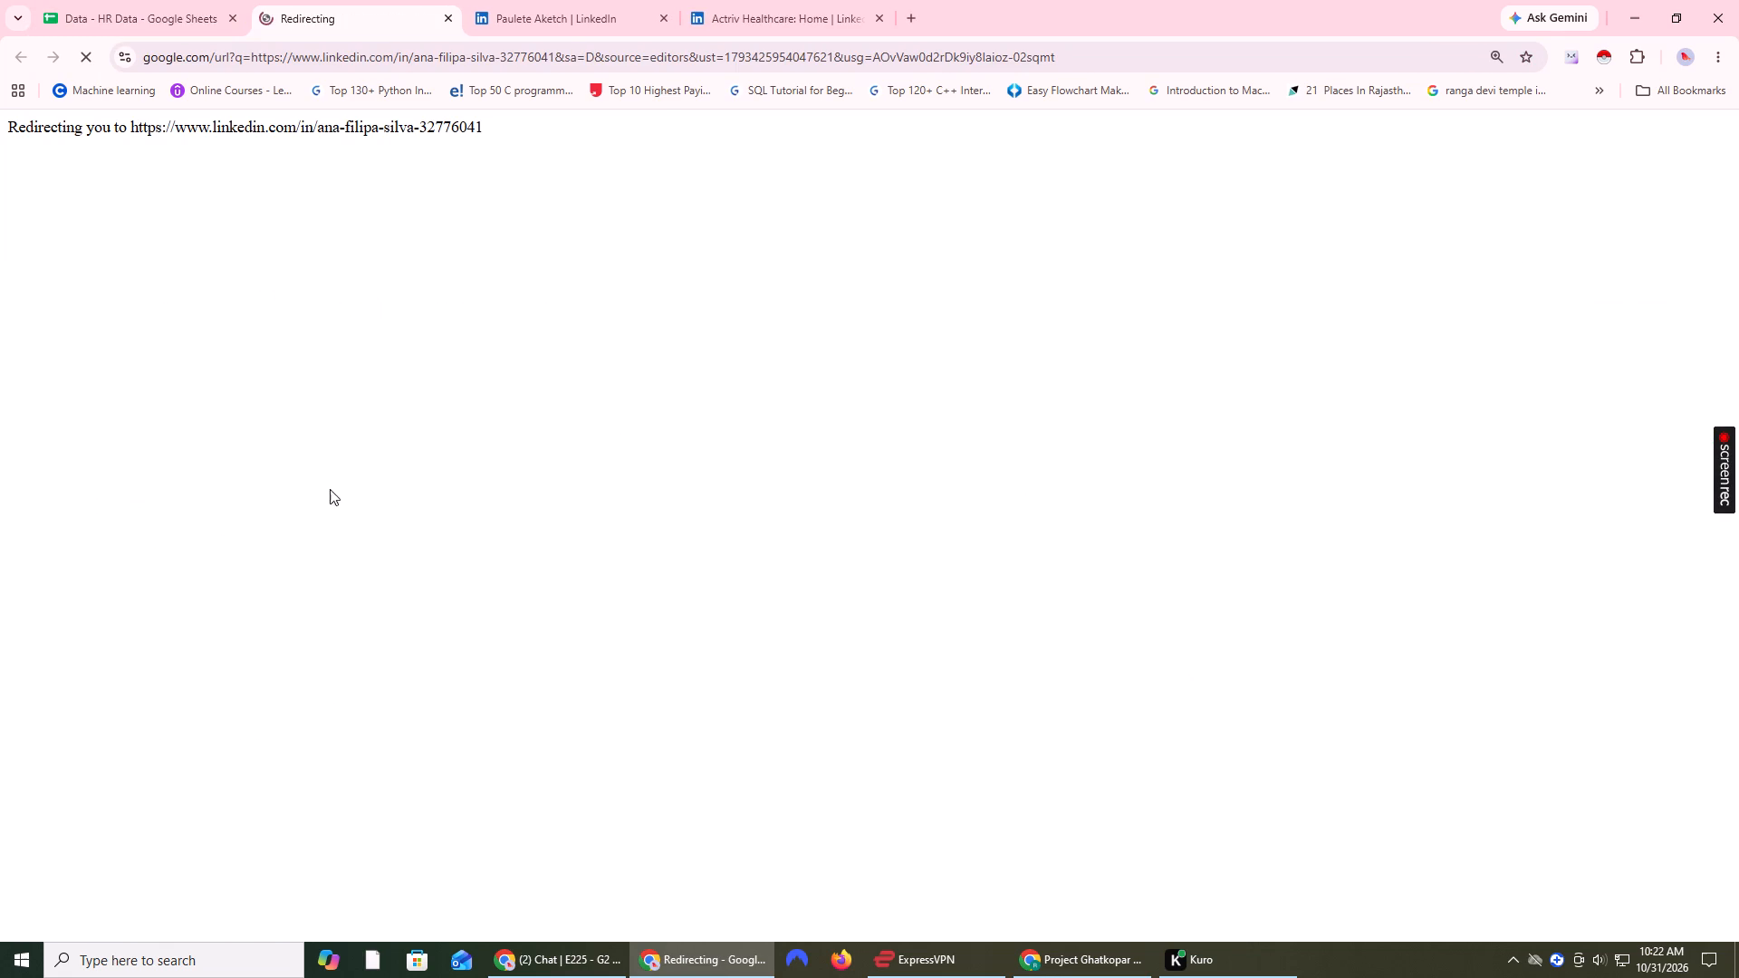
{"action": "left_click", "coordinate": [664, 17]}
{"action": "left_click", "coordinate": [664, 17]}
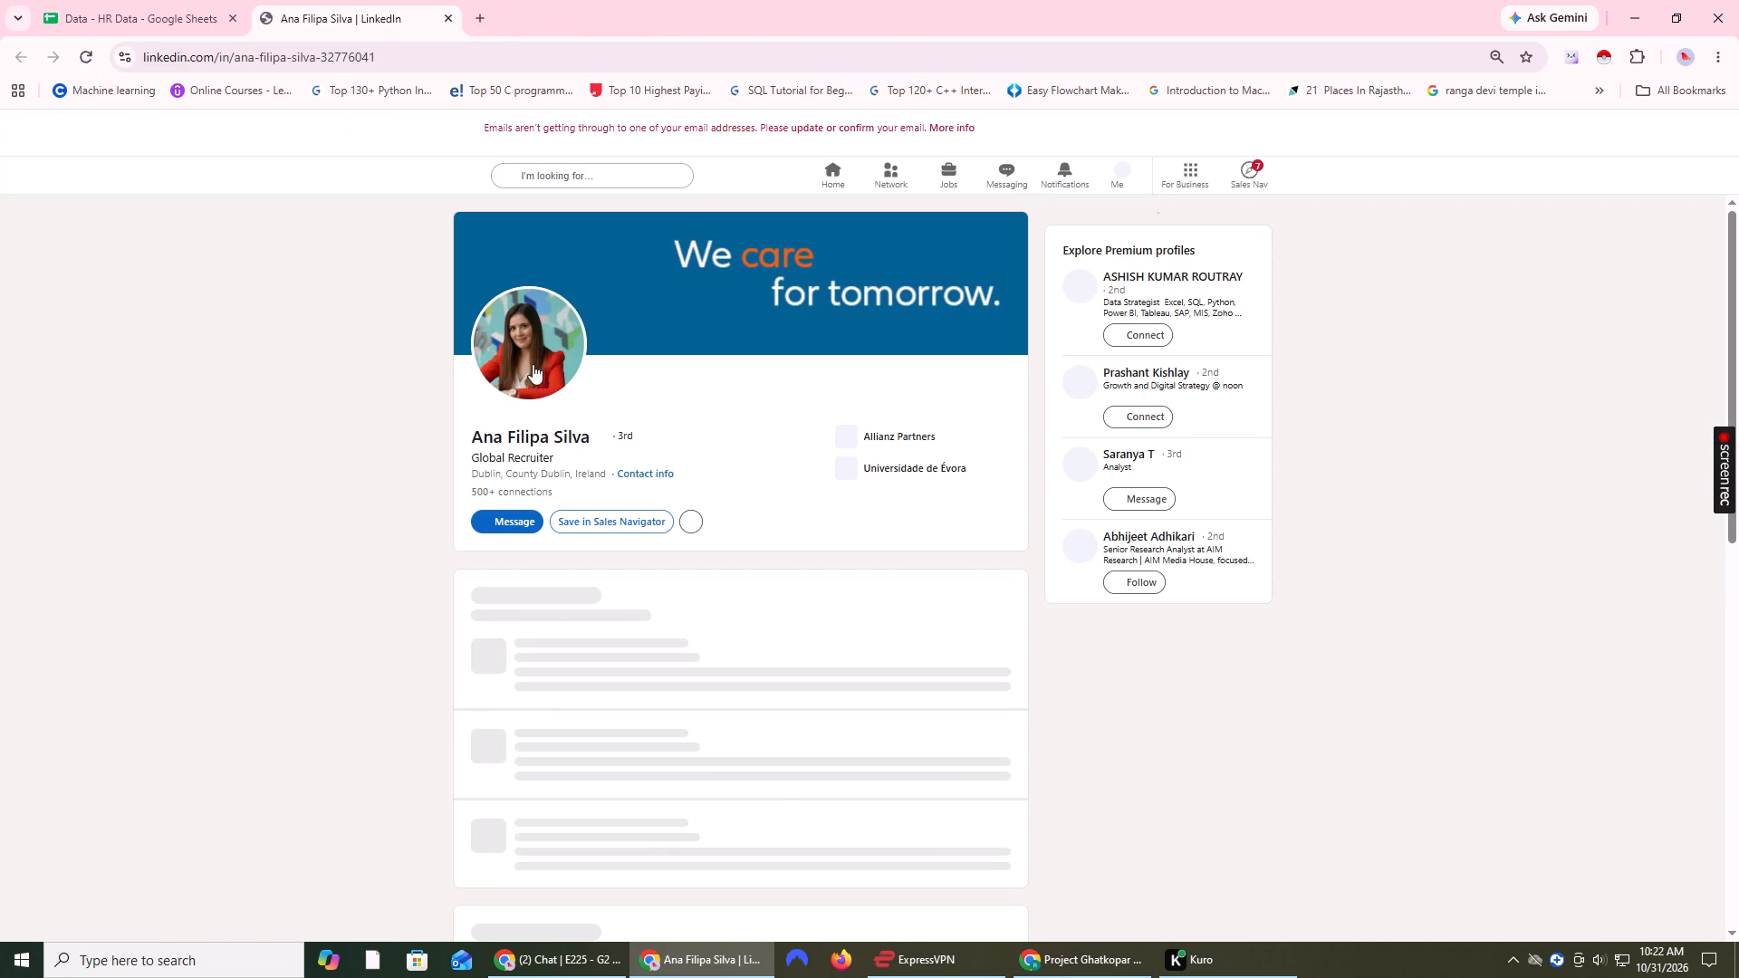
Copy the row 219 profile owner's name into D219.
{"action": "left_click_drag", "start_coordinate": [462, 442], "coordinate": [586, 436]}
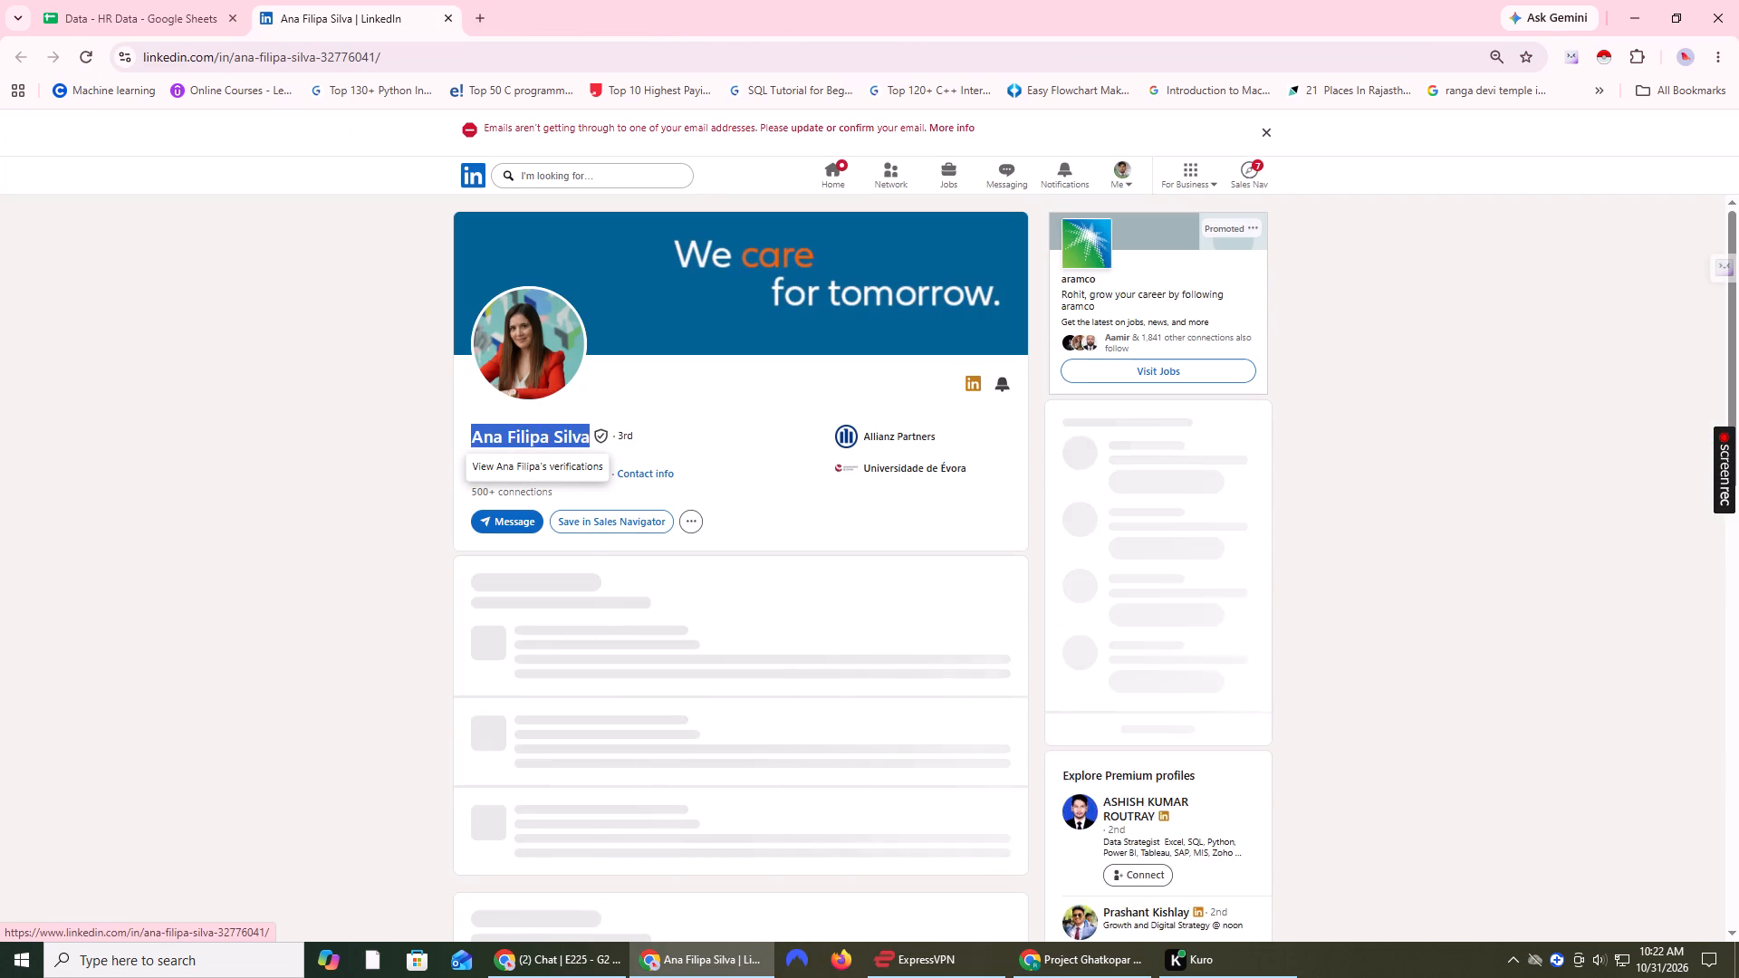
{"action": "key", "text": "ctrl+c"}
{"action": "left_click", "coordinate": [152, 0]}
{"action": "double_click", "coordinate": [354, 484]}
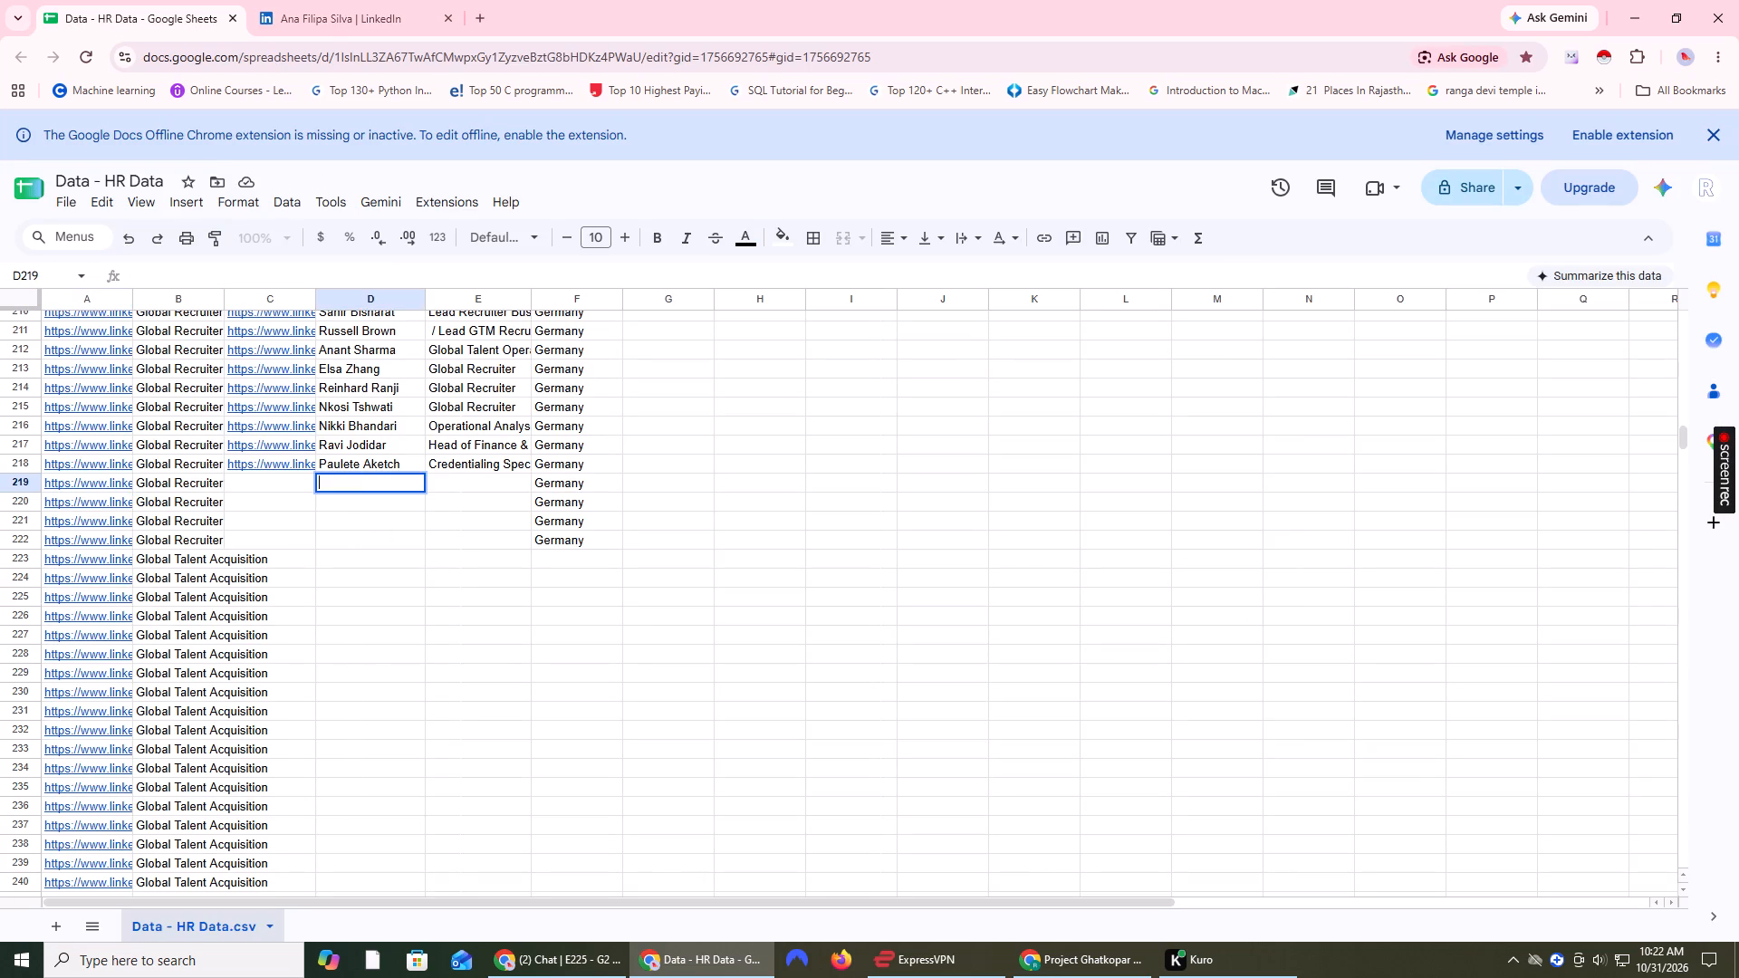
{"action": "key", "text": "ctrl+v"}
{"action": "left_click", "coordinate": [343, 524]}
Open the Allianz Partners company page from the row 219 profile and copy the job title "Senior Talent Acquisition Partner" into E219.
{"action": "left_click", "coordinate": [440, 0]}
{"action": "scroll", "coordinate": [610, 578], "scroll_direction": "down", "scroll_amount": 9}
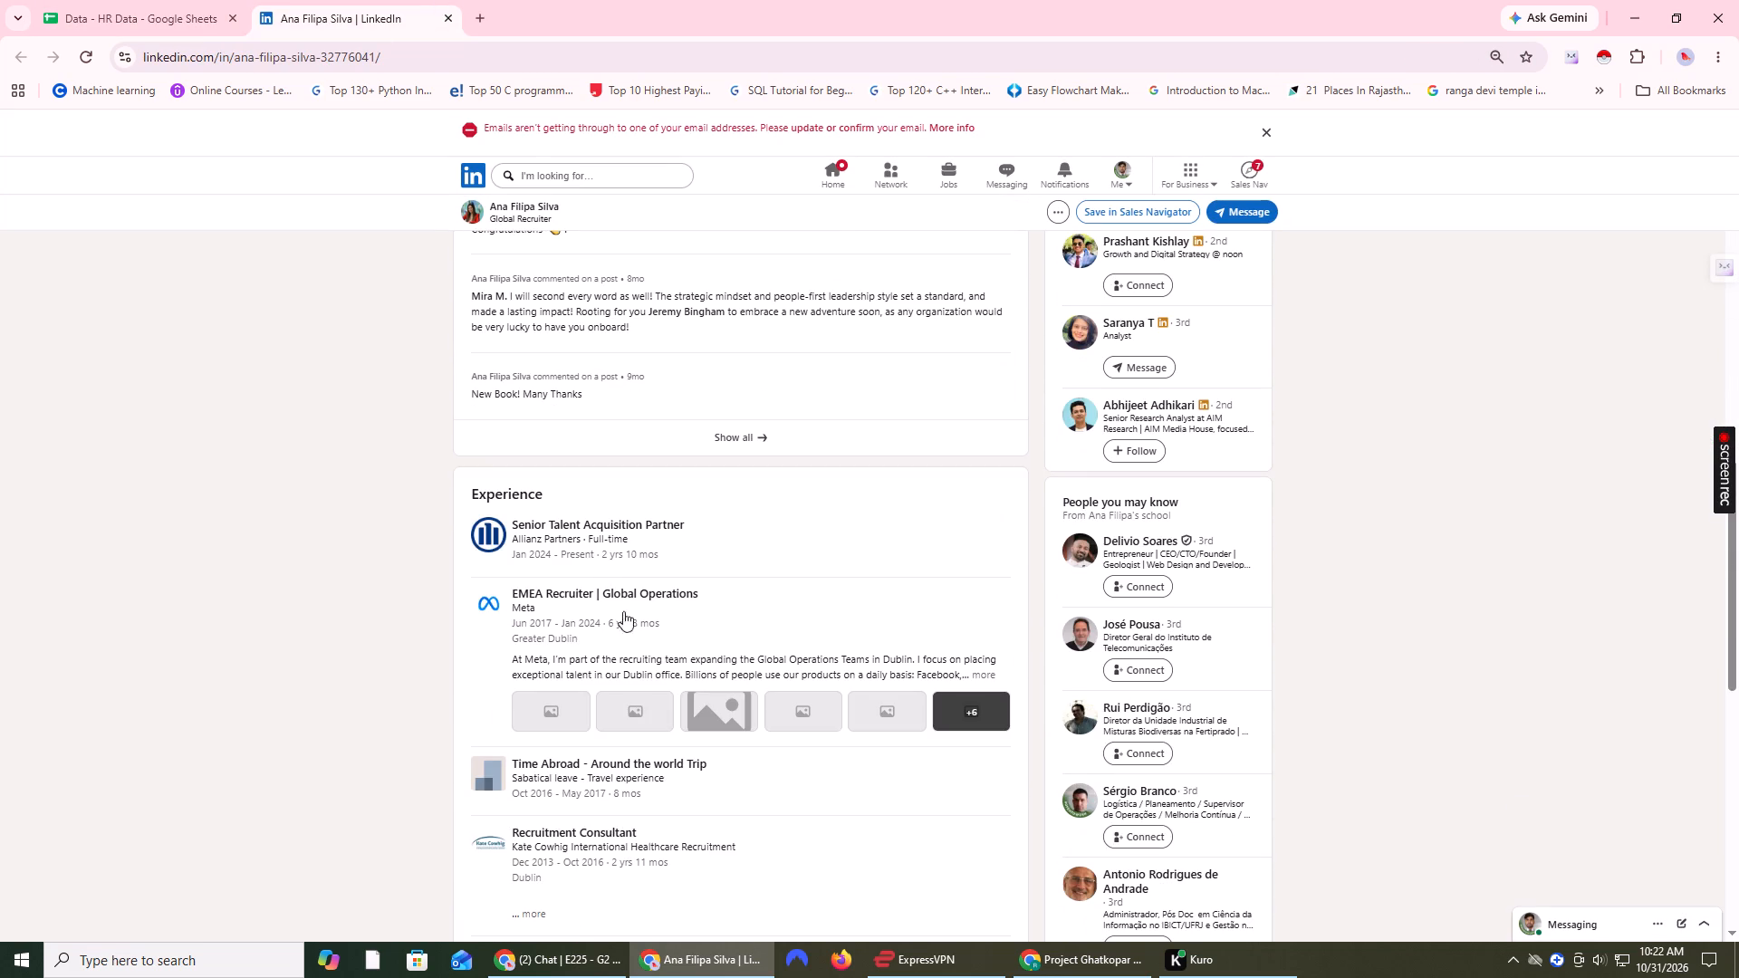
{"action": "left_click", "coordinate": [487, 532], "text": "ctrl"}
{"action": "left_click", "coordinate": [564, 0]}
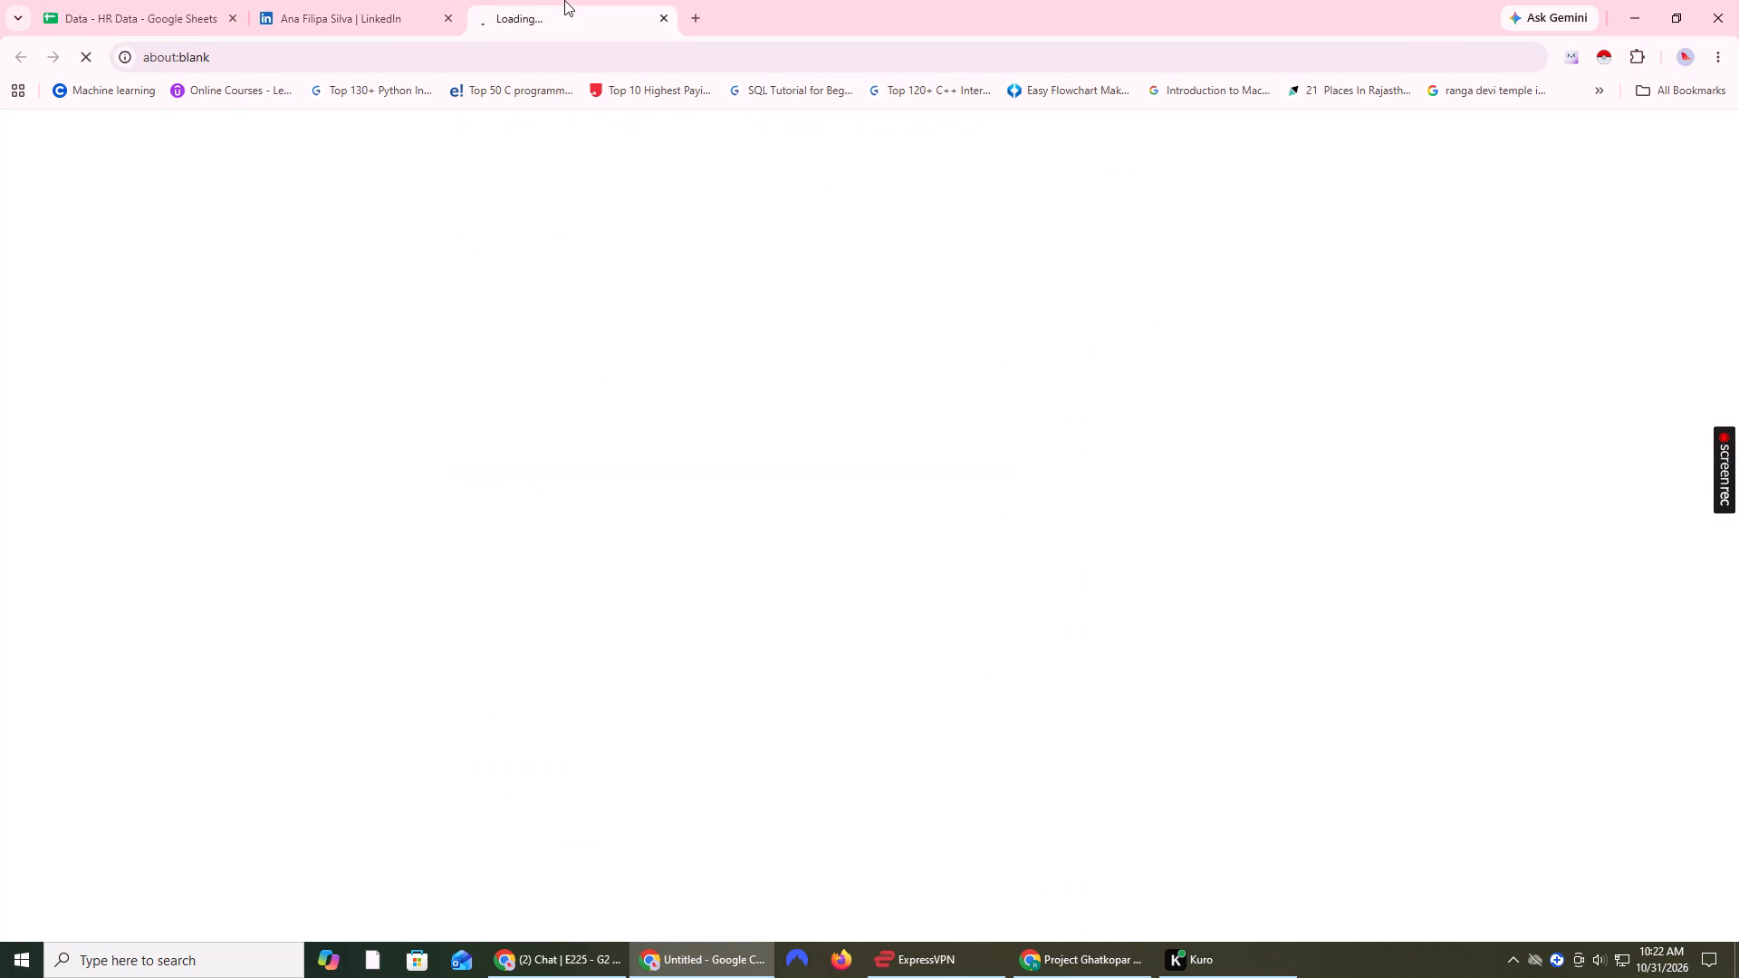
{"action": "left_click", "coordinate": [303, 0]}
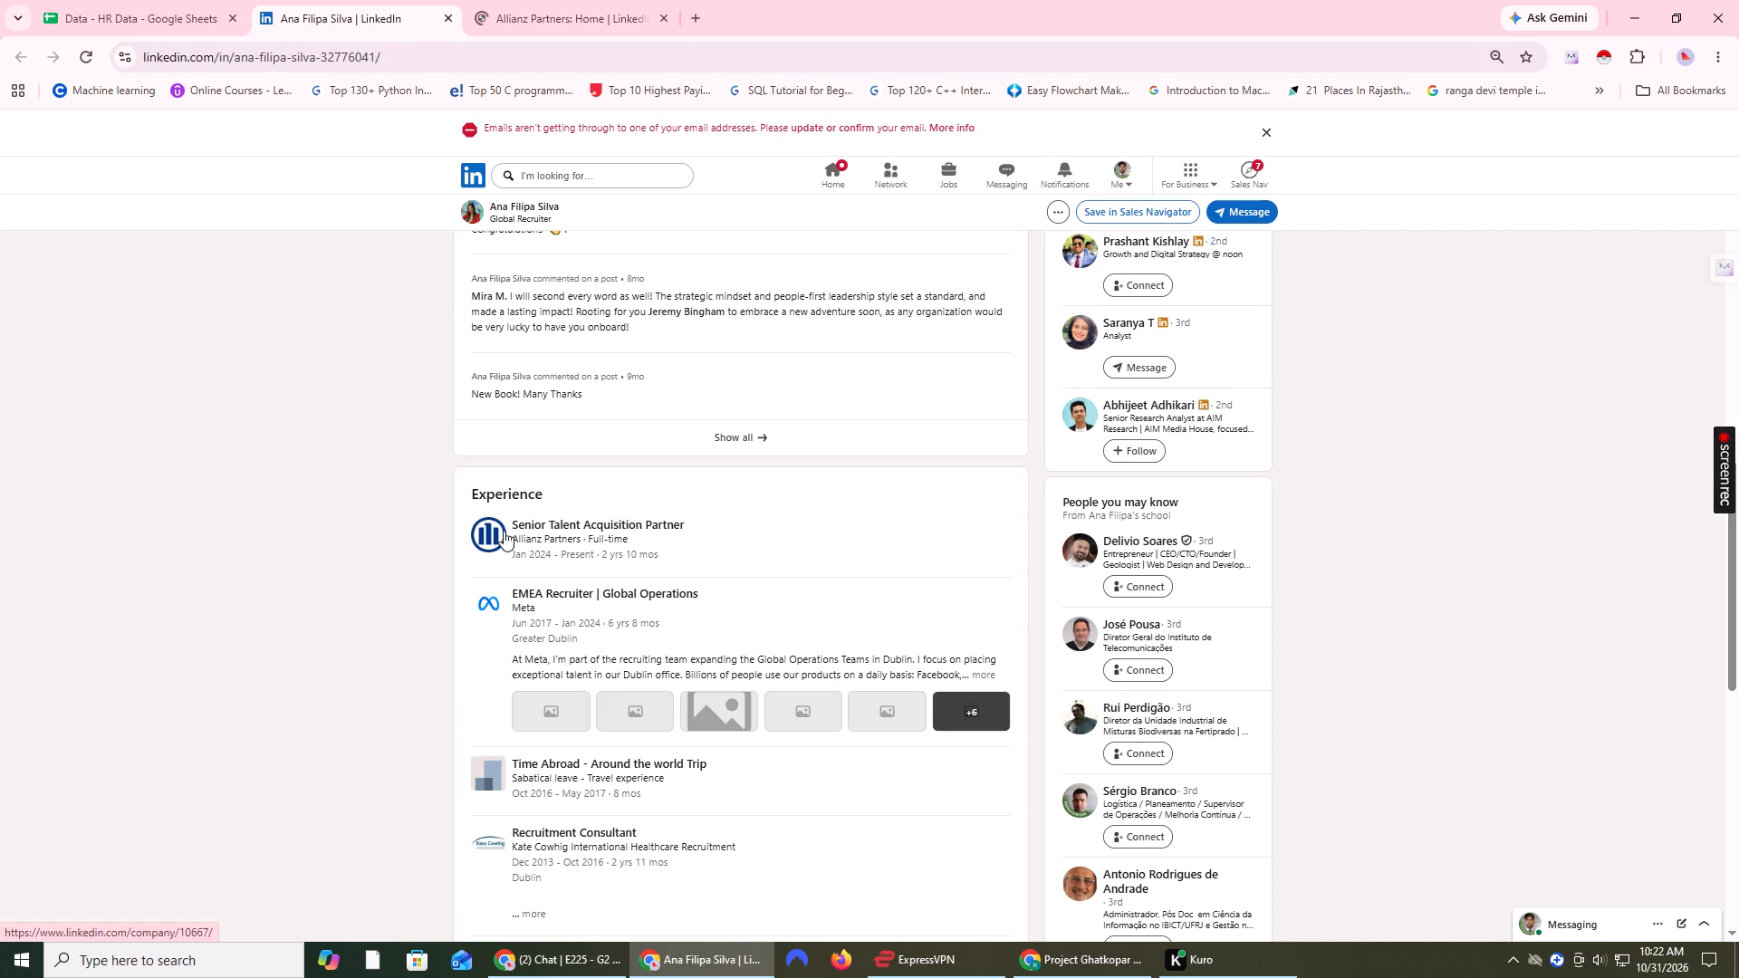
{"action": "left_click_drag", "start_coordinate": [508, 523], "coordinate": [691, 528]}
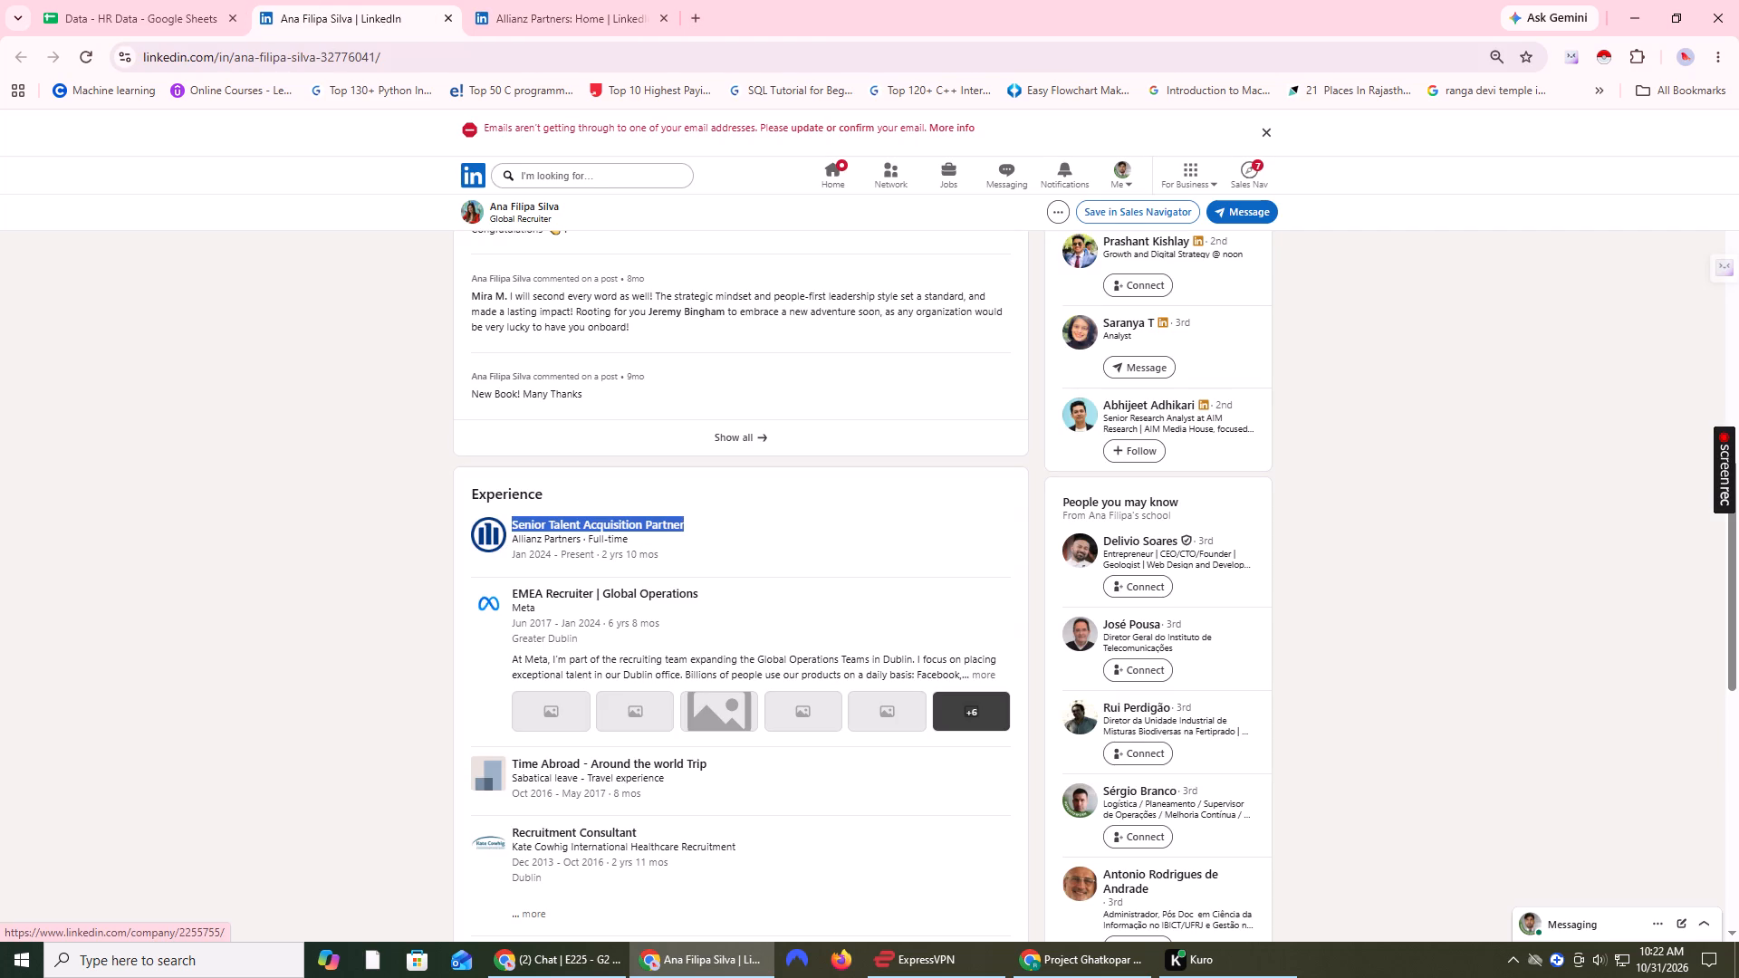
{"action": "key", "text": "ctrl+c"}
{"action": "left_click", "coordinate": [189, 0]}
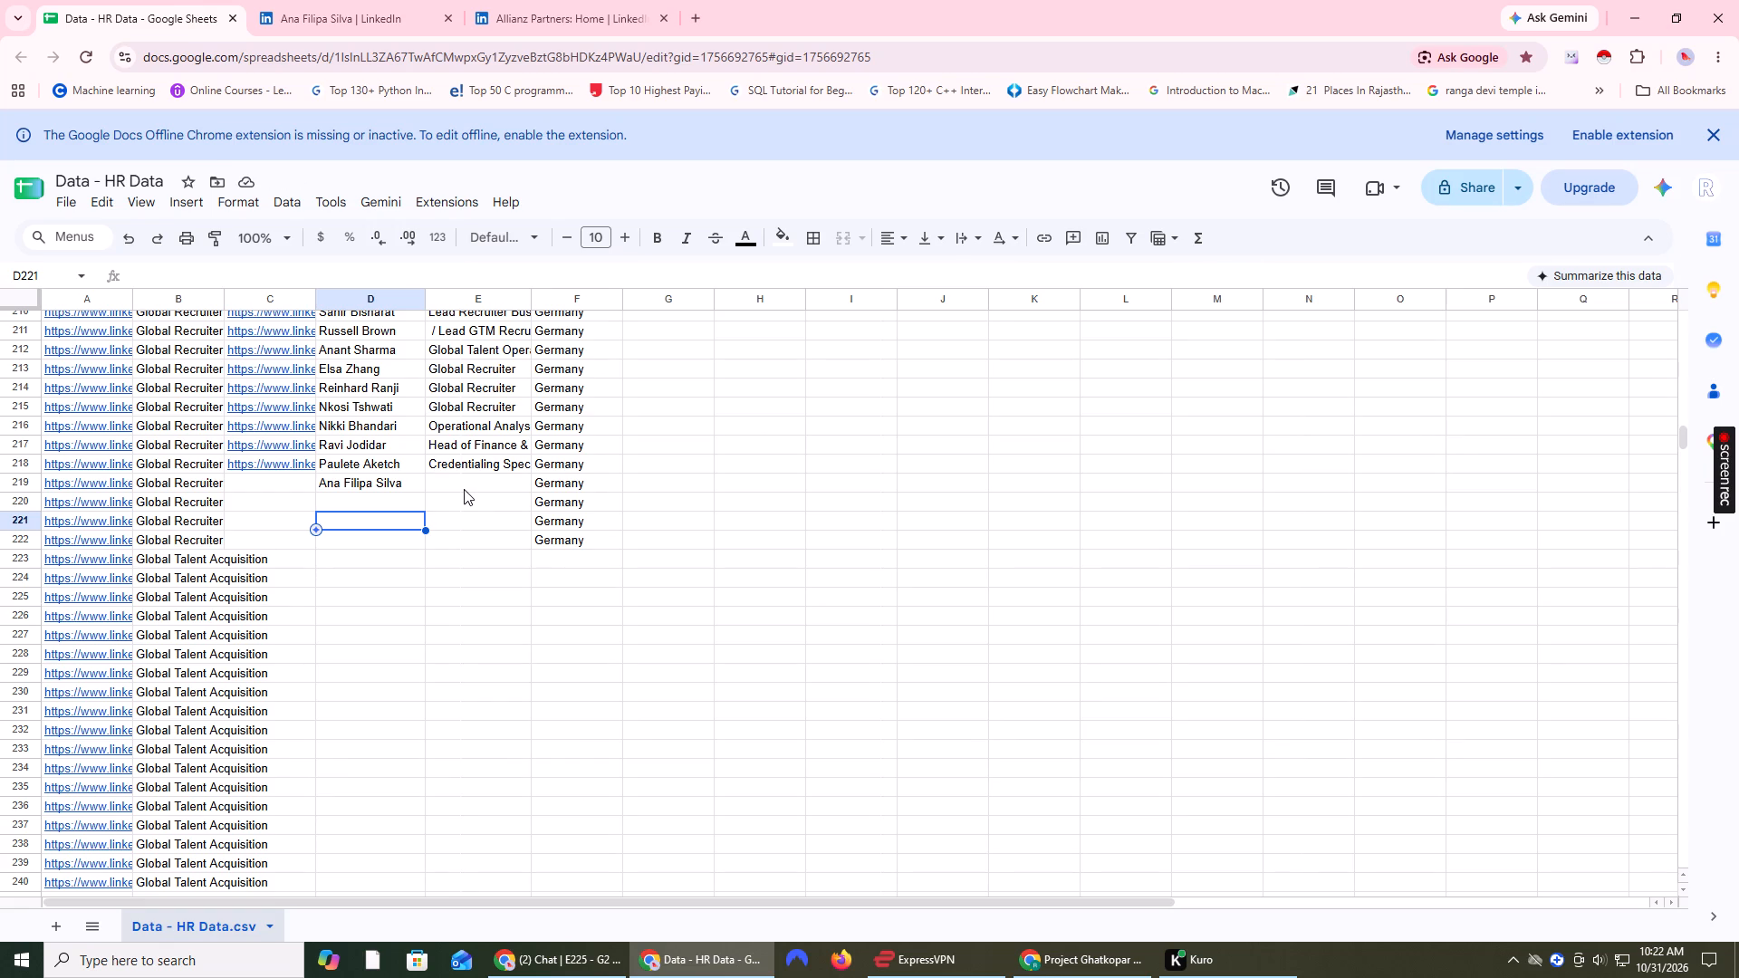
{"action": "double_click", "coordinate": [464, 489]}
{"action": "key", "text": "ctrl+v"}
{"action": "left_click", "coordinate": [466, 545]}
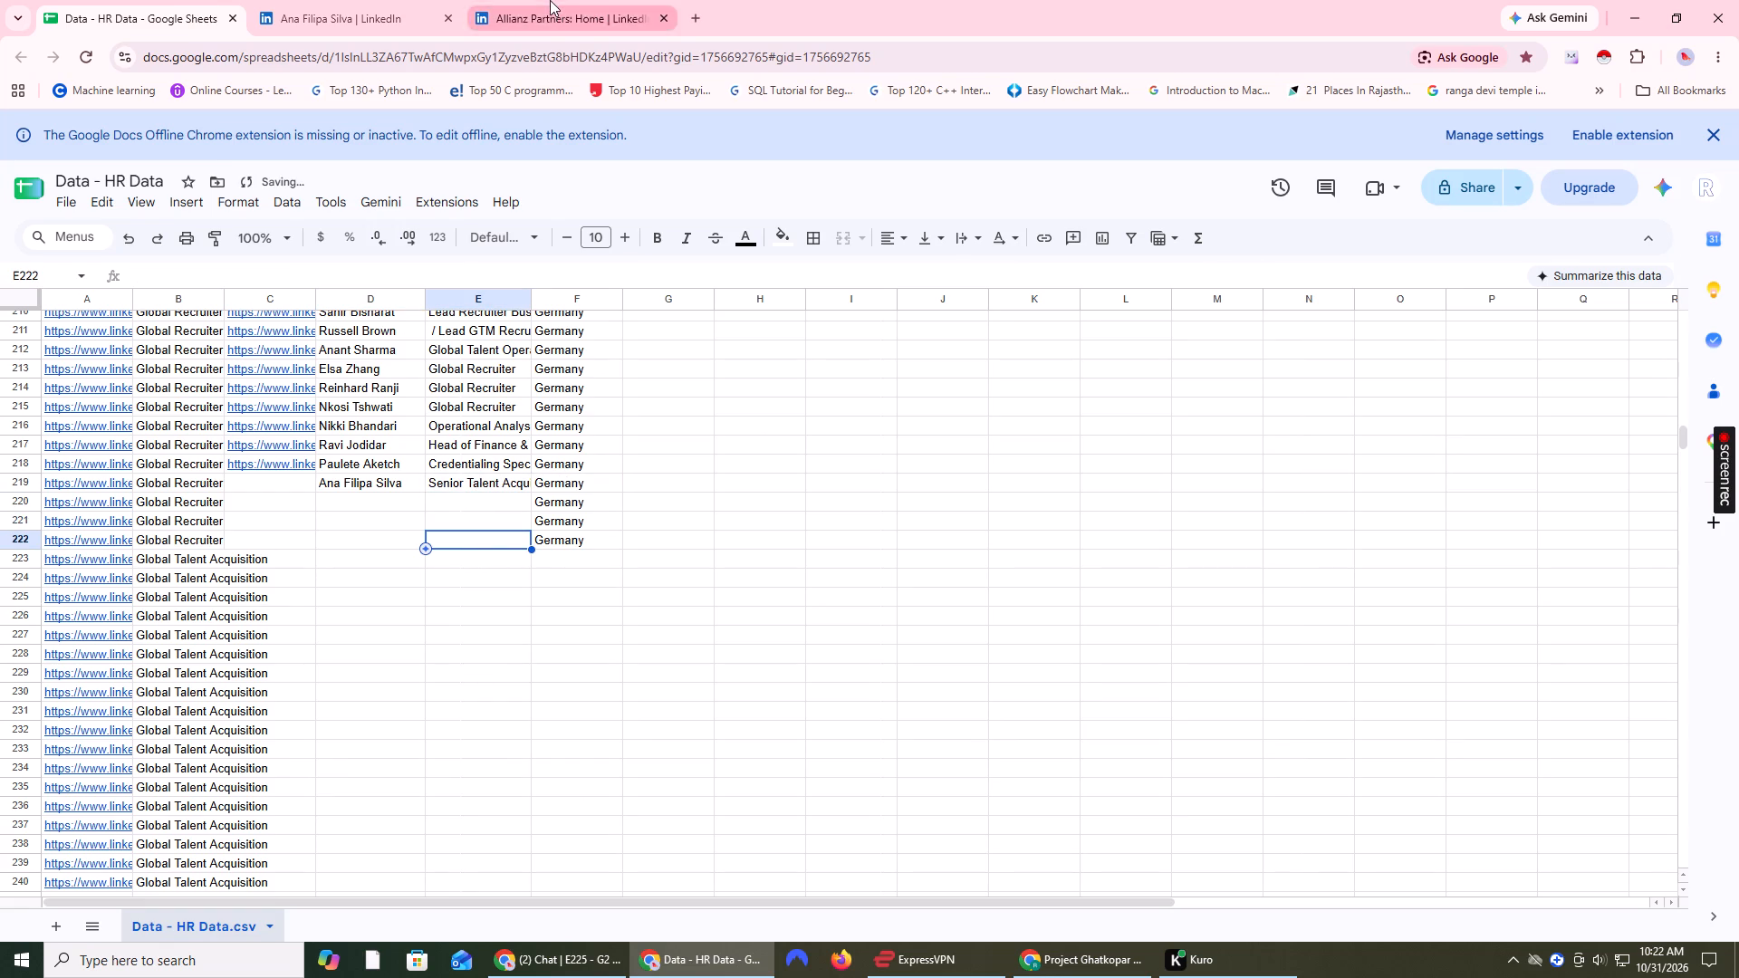
Copy the URL of the Allianz Partners company page into C219.
{"action": "left_click", "coordinate": [550, 0]}
{"action": "left_click", "coordinate": [502, 60]}
{"action": "key", "text": "ctrl+c"}
{"action": "left_click", "coordinate": [198, 0]}
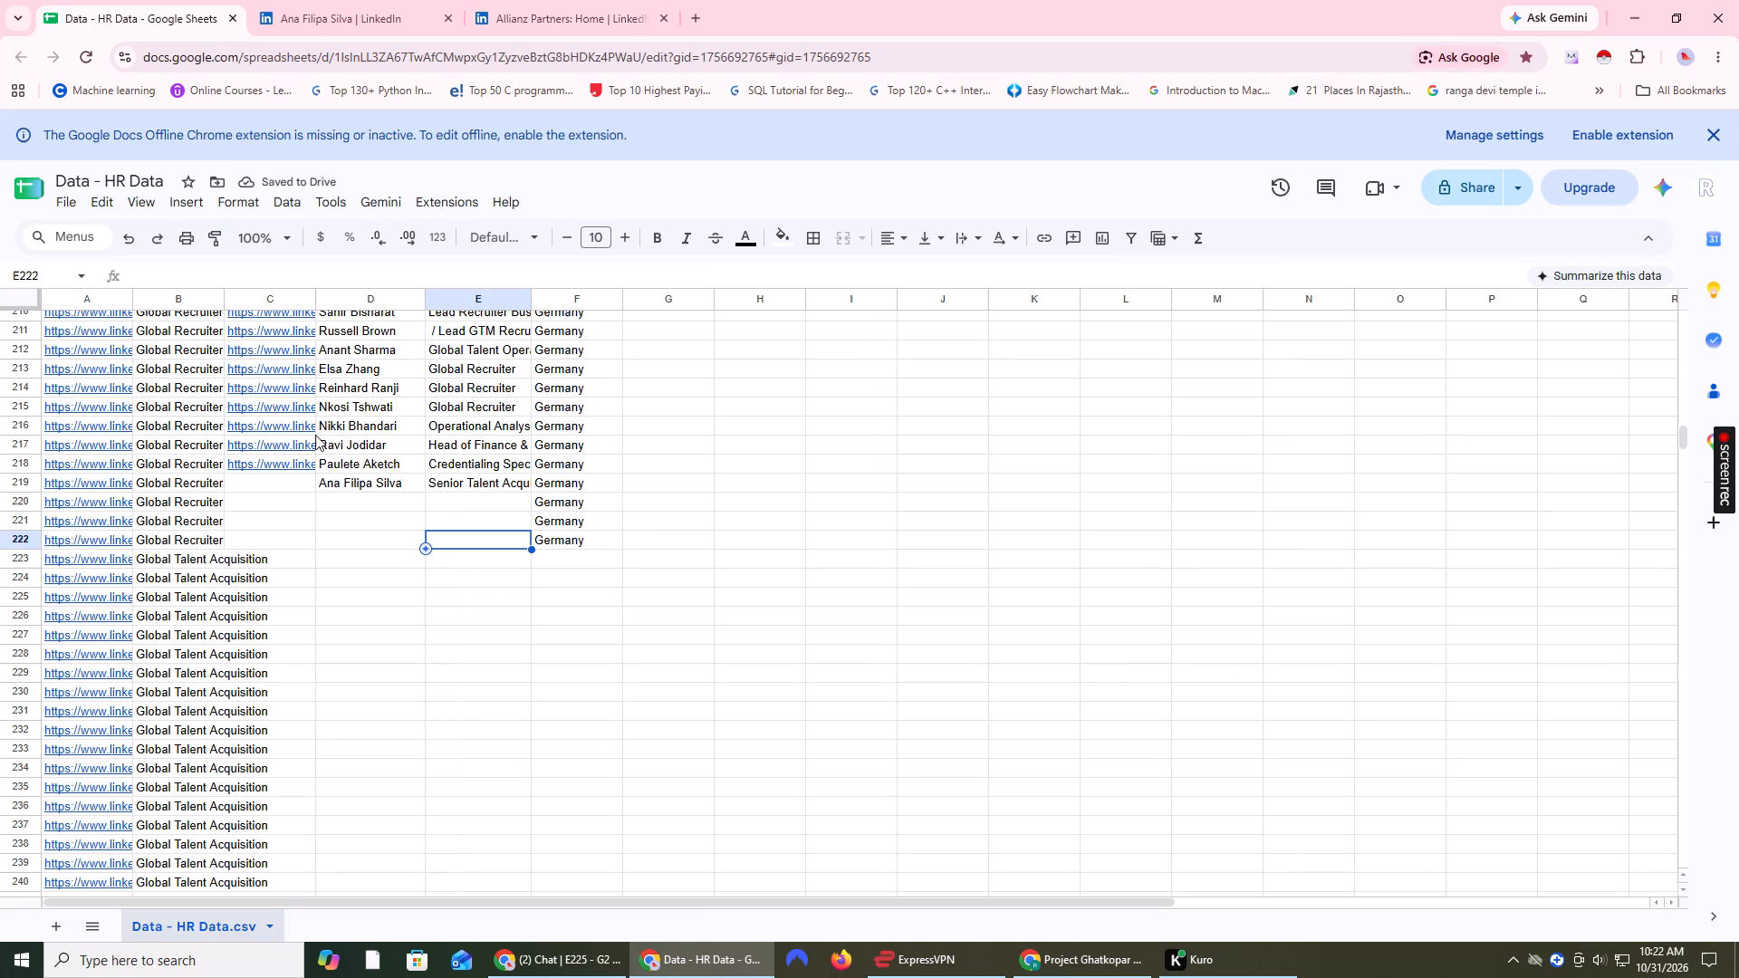
{"action": "double_click", "coordinate": [277, 488]}
{"action": "key", "text": "ctrl+v"}
{"action": "left_click", "coordinate": [263, 537]}
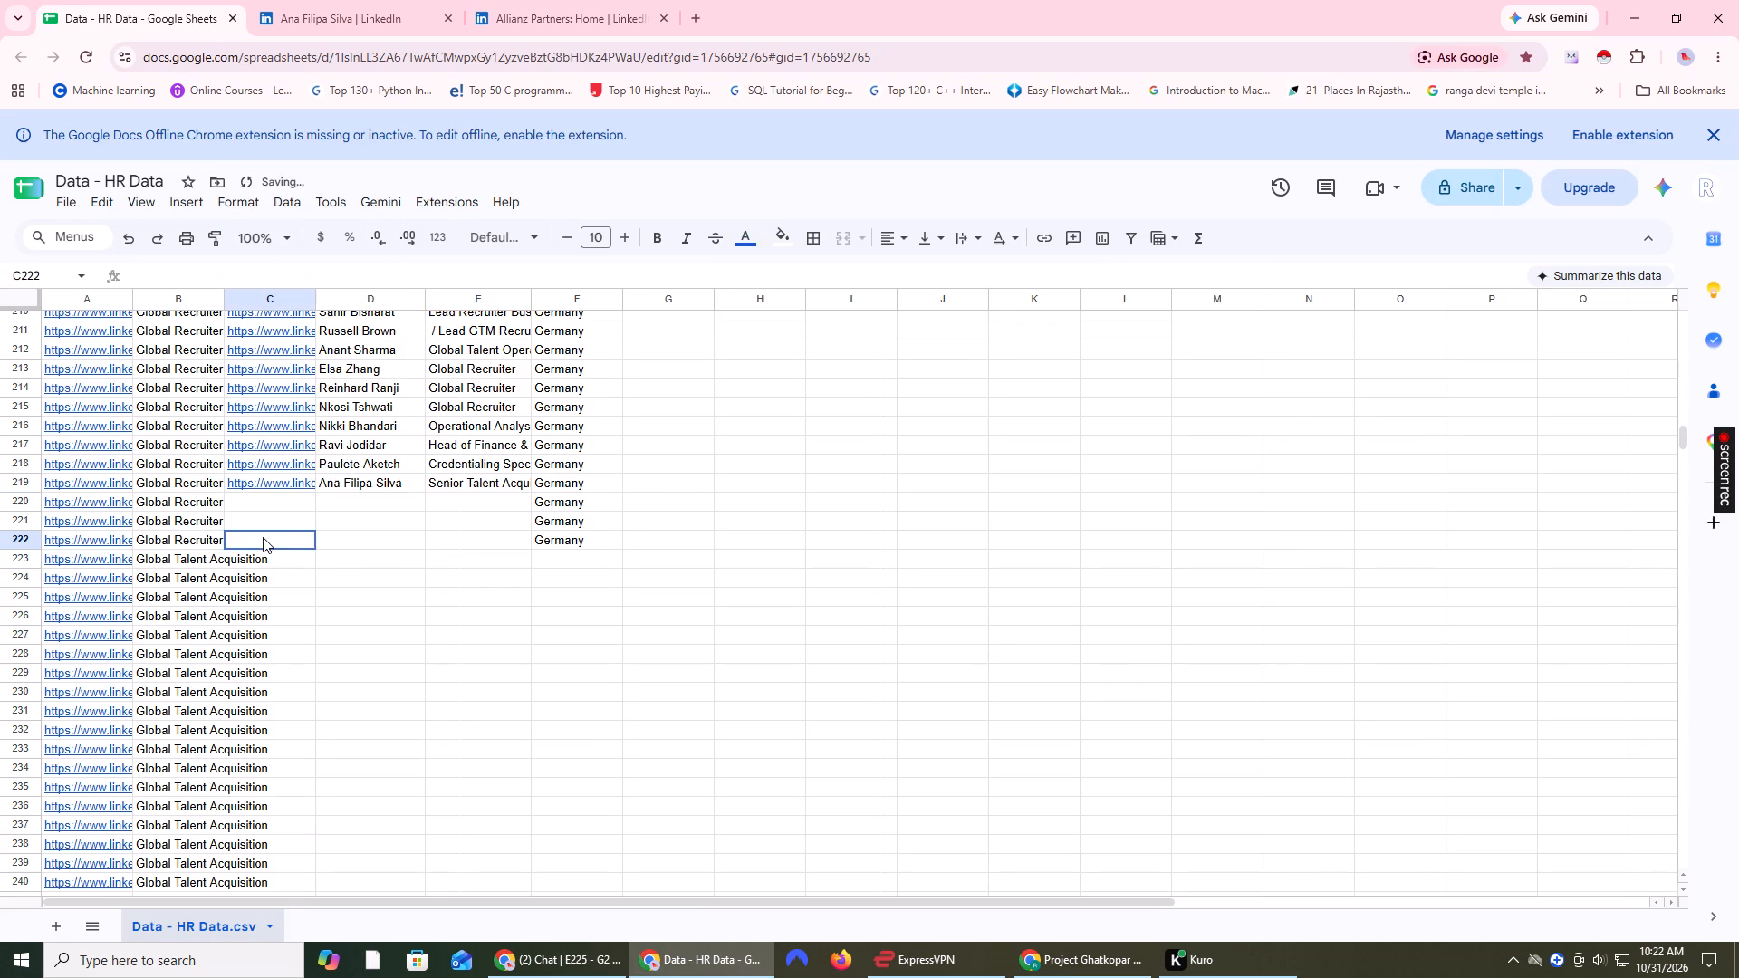
Open the LinkedIn profile linked in A220 and close the row 219 profile and Allianz Partners pages.
{"action": "left_click", "coordinate": [111, 506]}
{"action": "left_click", "coordinate": [127, 530]}
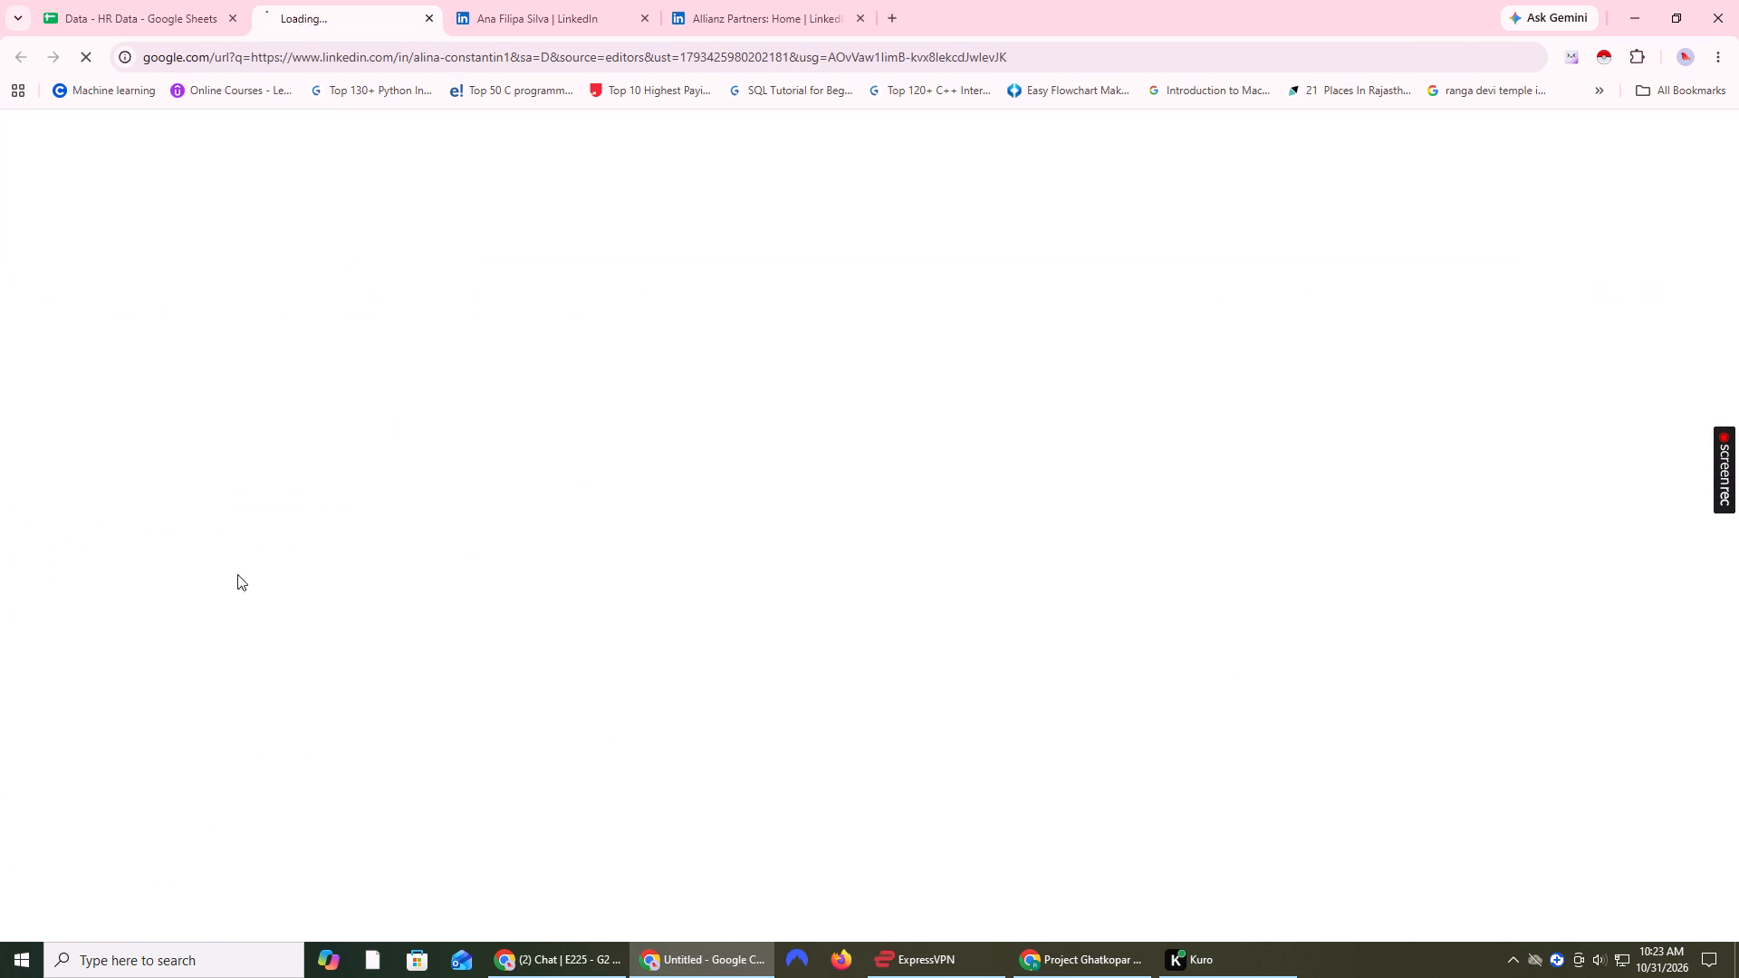
{"action": "left_click", "coordinate": [662, 20]}
{"action": "left_click", "coordinate": [662, 20]}
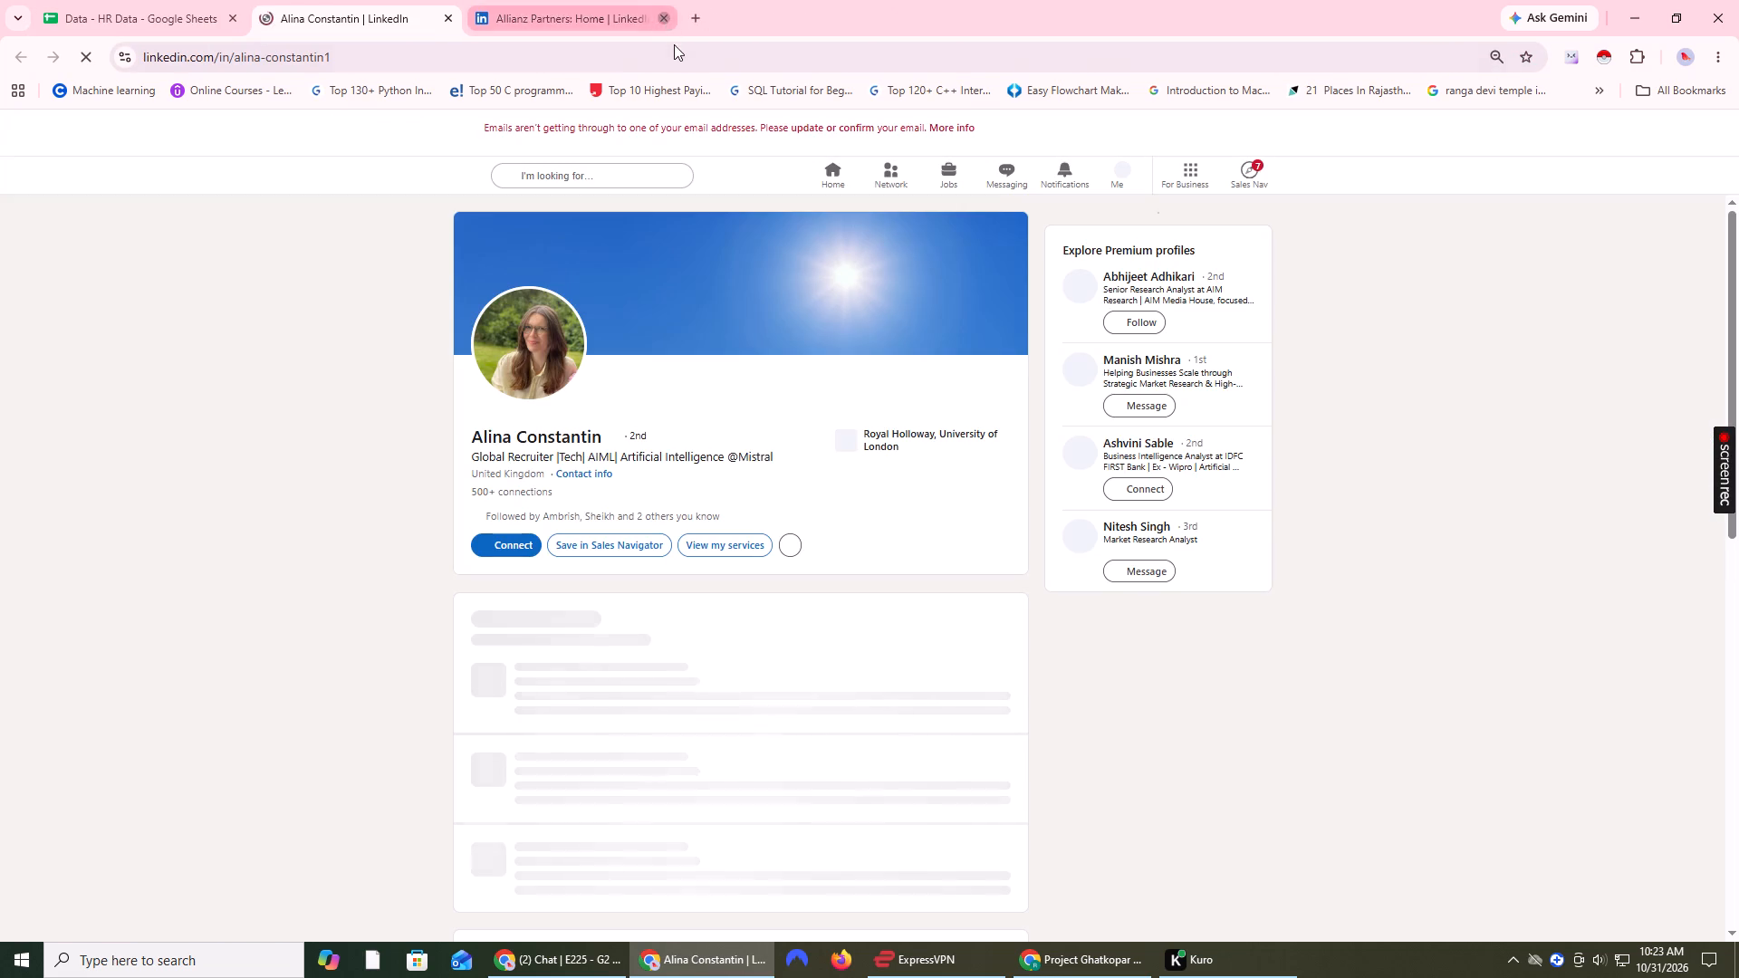
Copy the row 220 profile owner's name into D220.
{"action": "left_click_drag", "start_coordinate": [455, 439], "coordinate": [565, 432]}
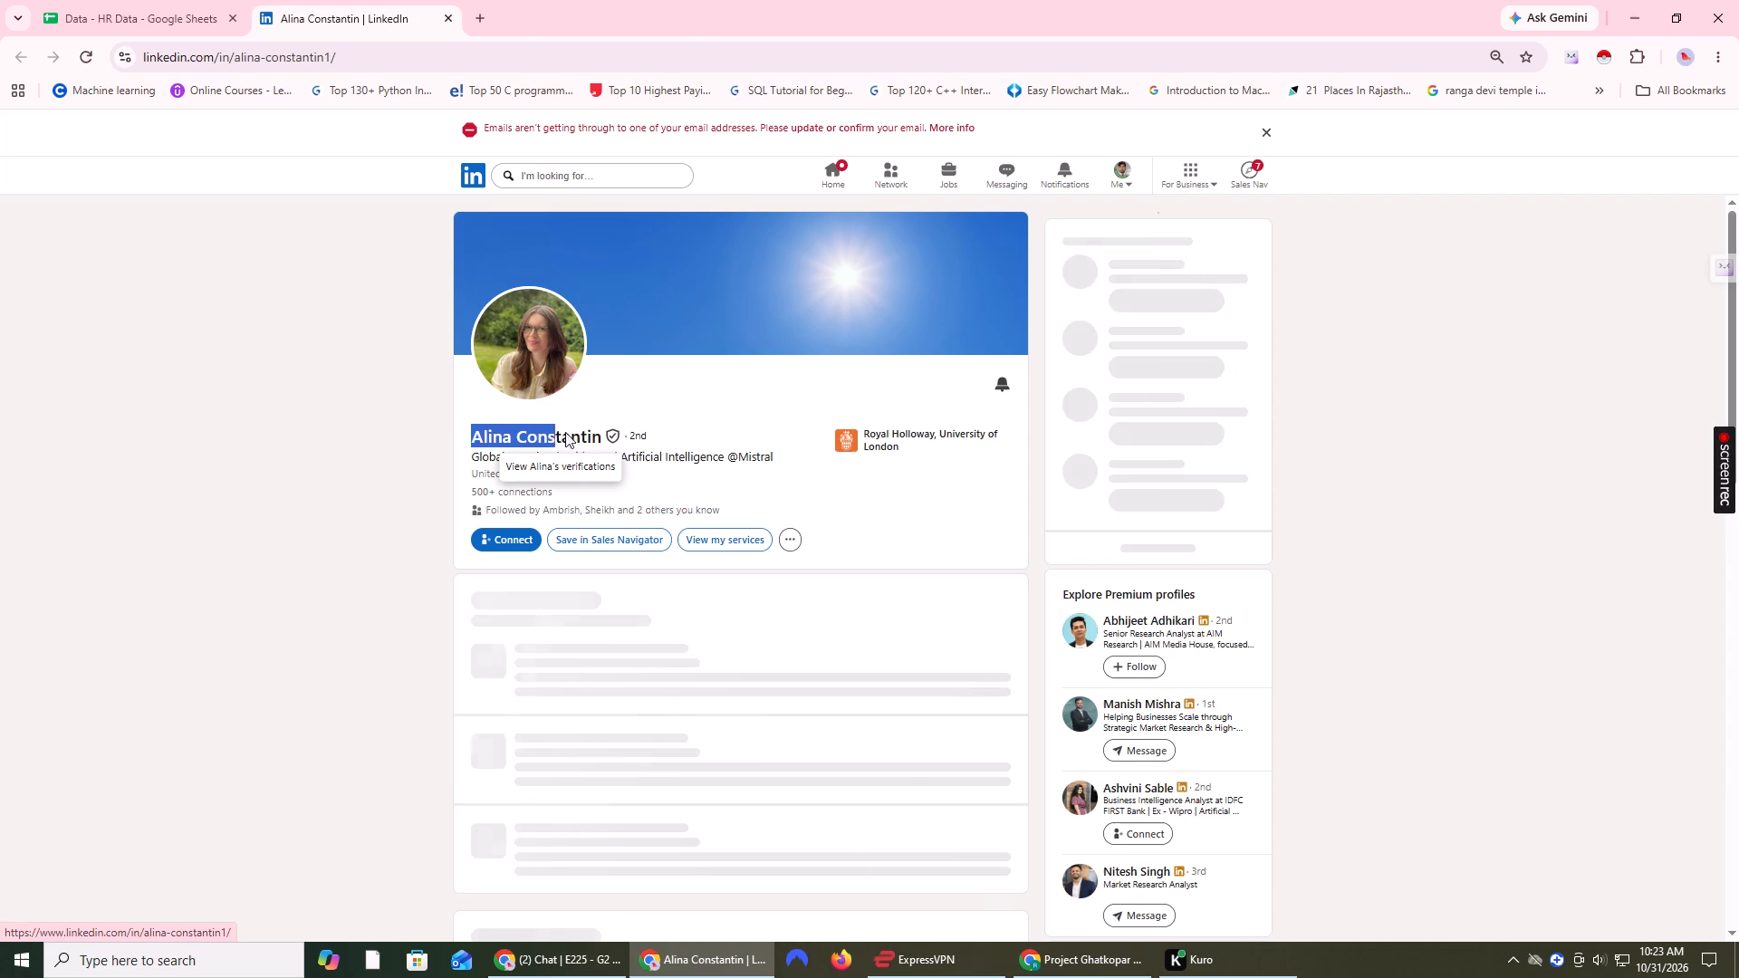
{"action": "left_click_drag", "start_coordinate": [565, 432], "coordinate": [600, 432]}
{"action": "key", "text": "ctrl+c"}
{"action": "left_click", "coordinate": [351, 498]}
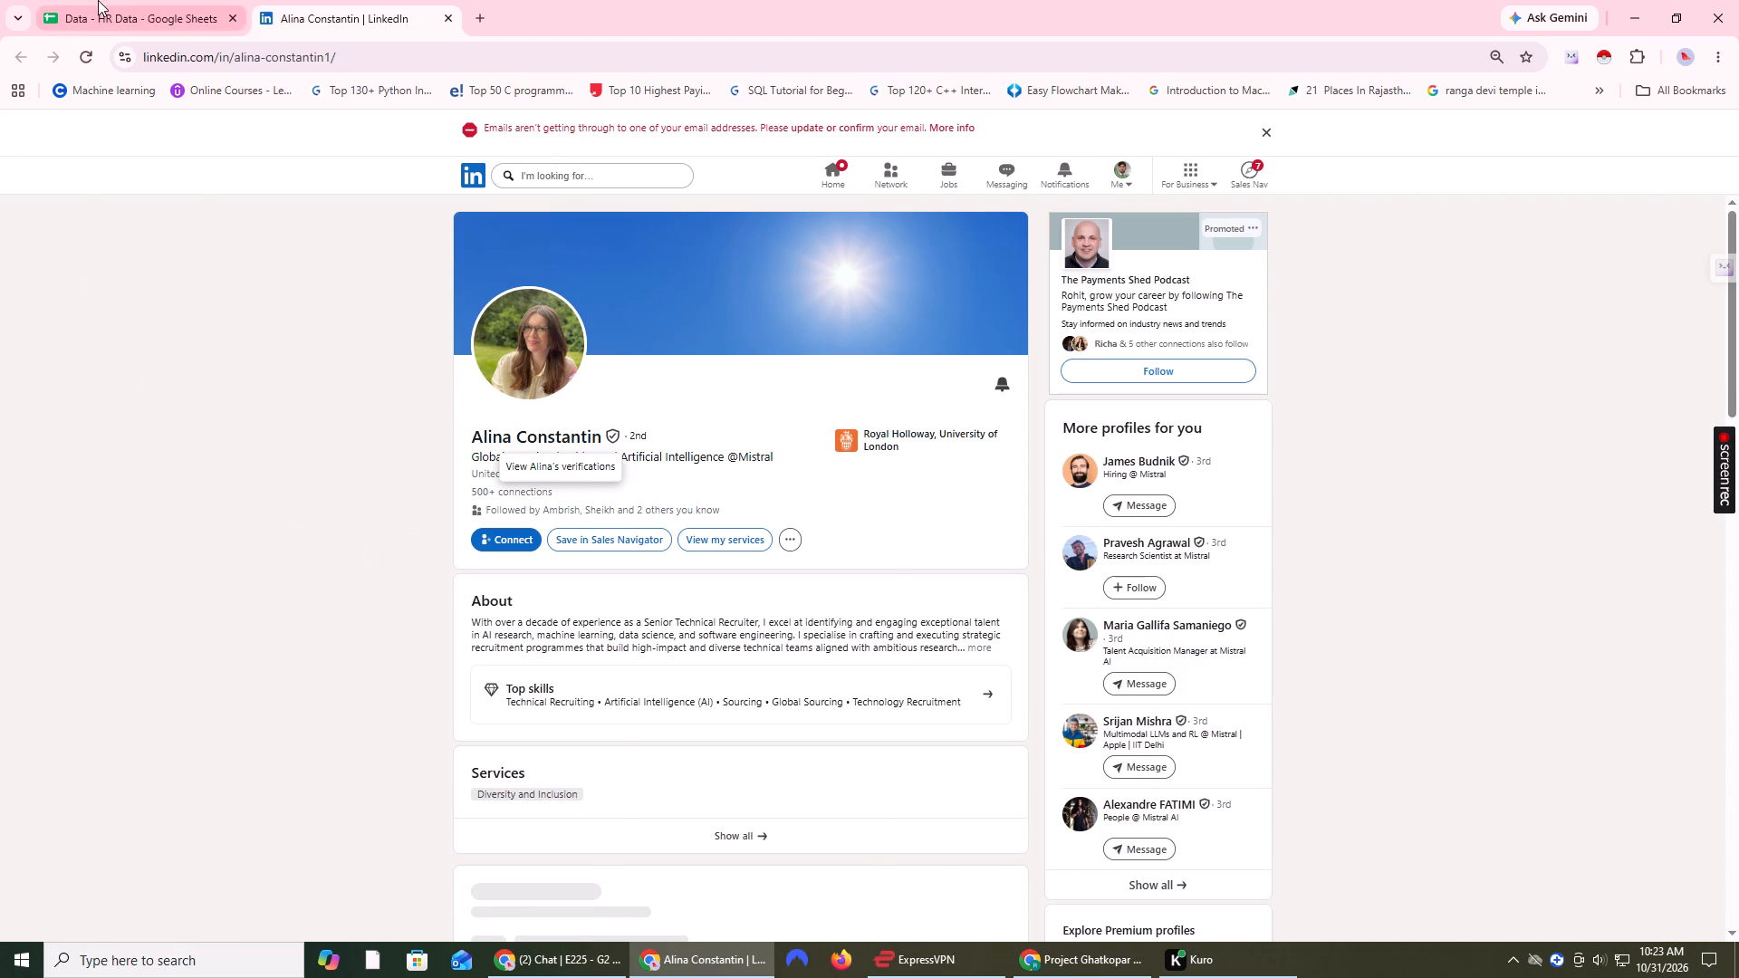
{"action": "left_click", "coordinate": [106, 0]}
{"action": "double_click", "coordinate": [352, 505]}
{"action": "key", "text": "ctrl+v"}
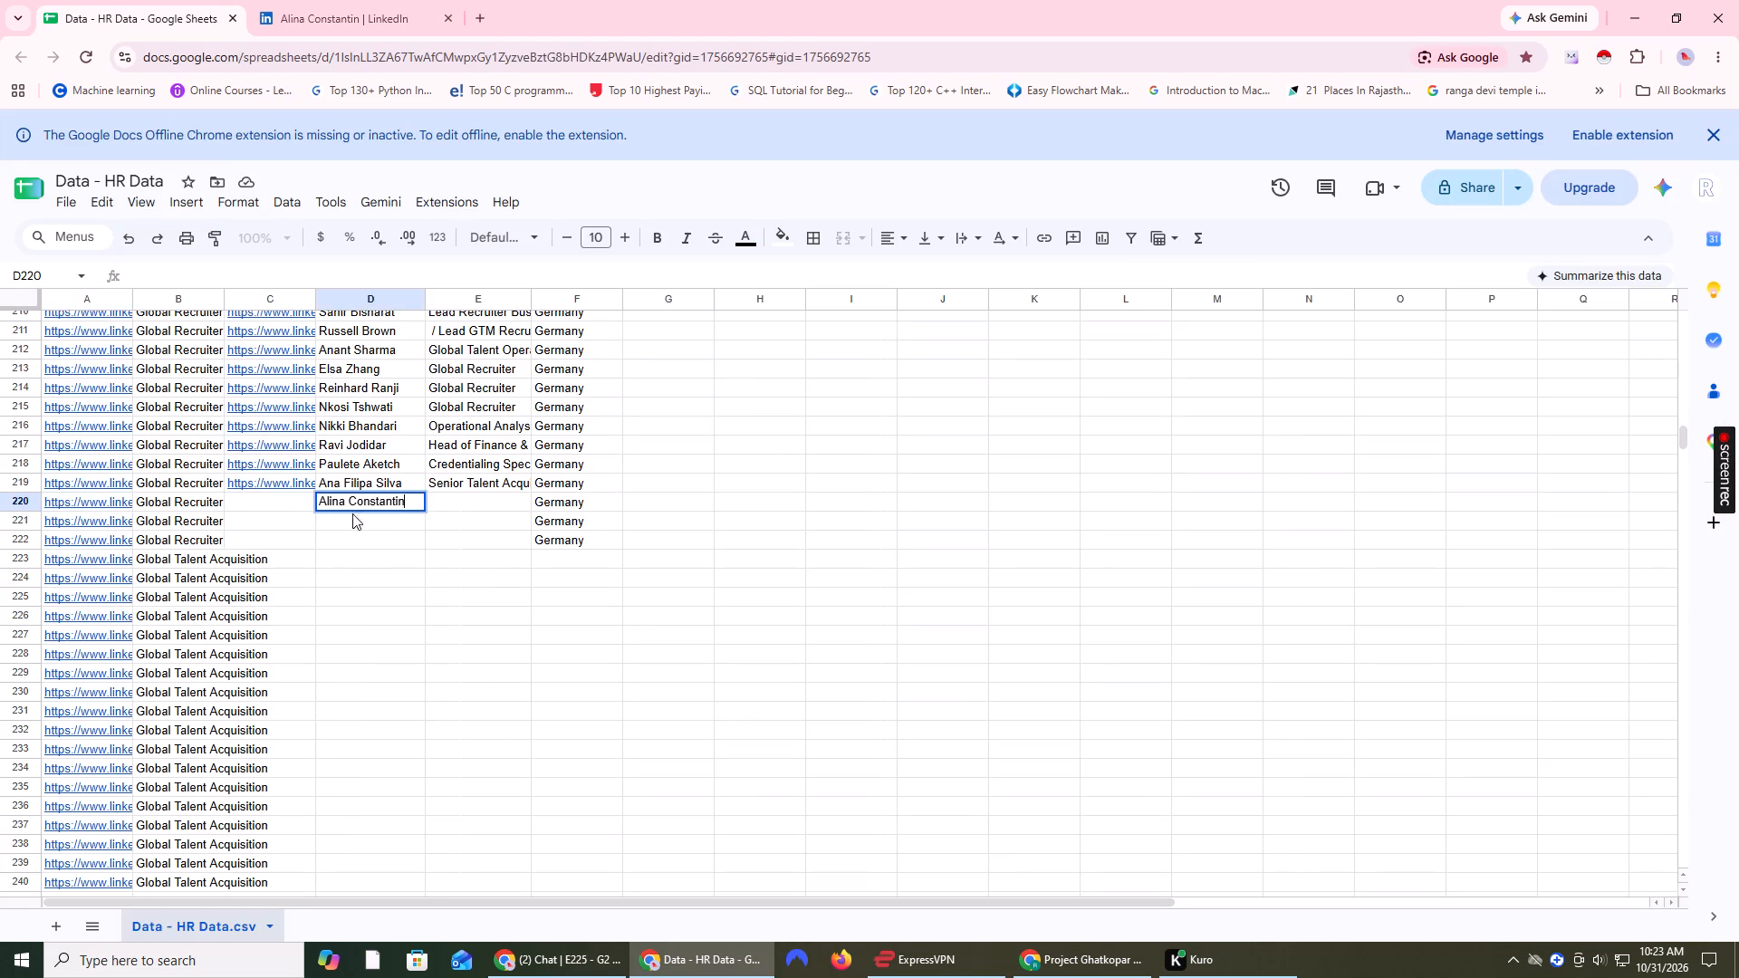
{"action": "left_click", "coordinate": [342, 551]}
{"action": "left_click", "coordinate": [408, 0]}
{"action": "scroll", "coordinate": [640, 515], "scroll_direction": "down", "scroll_amount": 8}
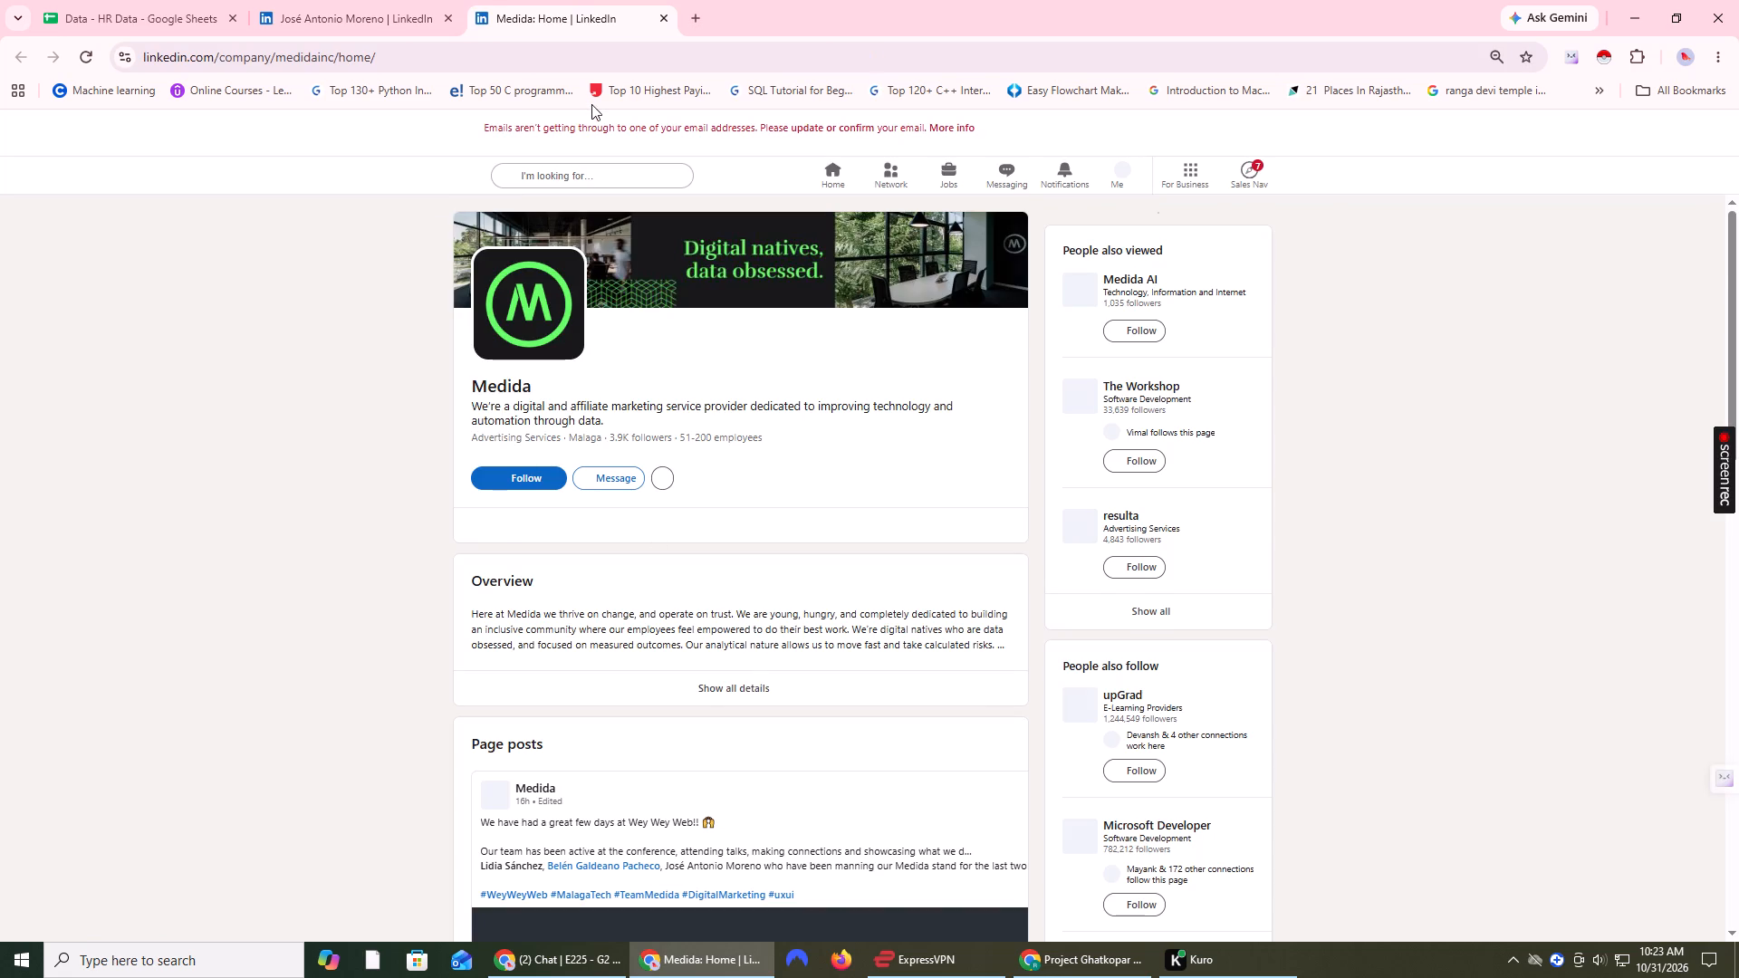
{"action": "left_click", "coordinate": [502, 62]}
{"action": "key", "text": "ctrl+c"}
{"action": "left_click", "coordinate": [148, 0]}
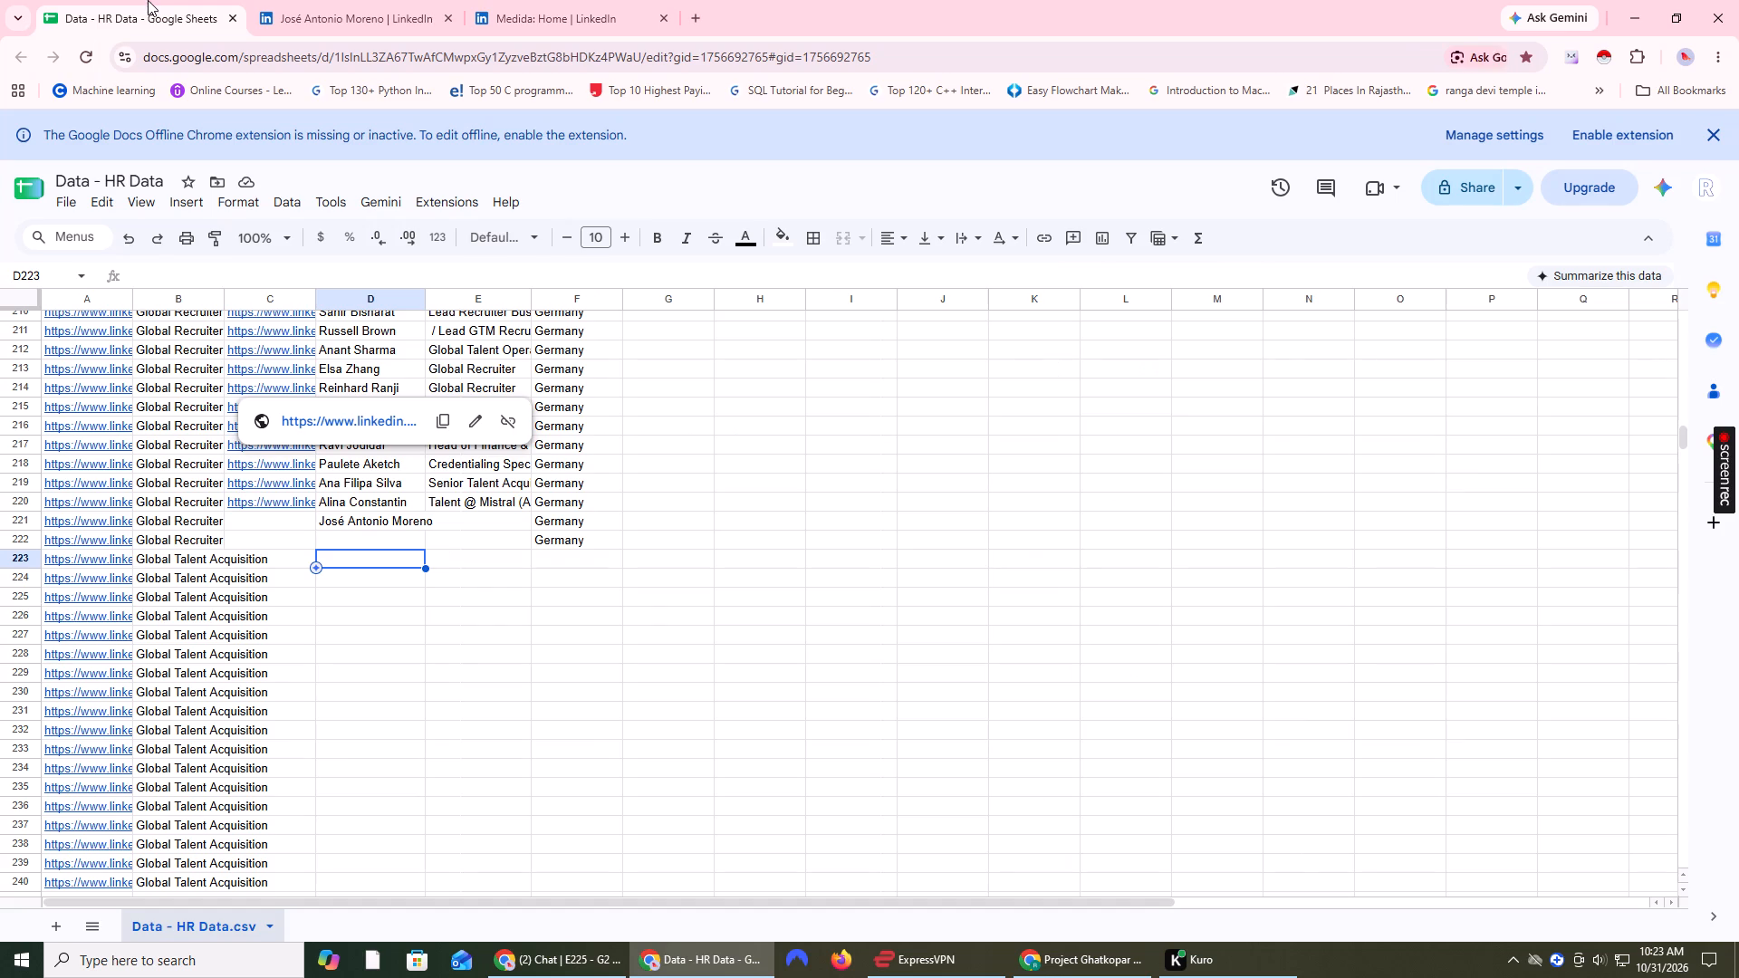
{"action": "left_click", "coordinate": [271, 517]}
{"action": "key", "text": "ctrl+v"}
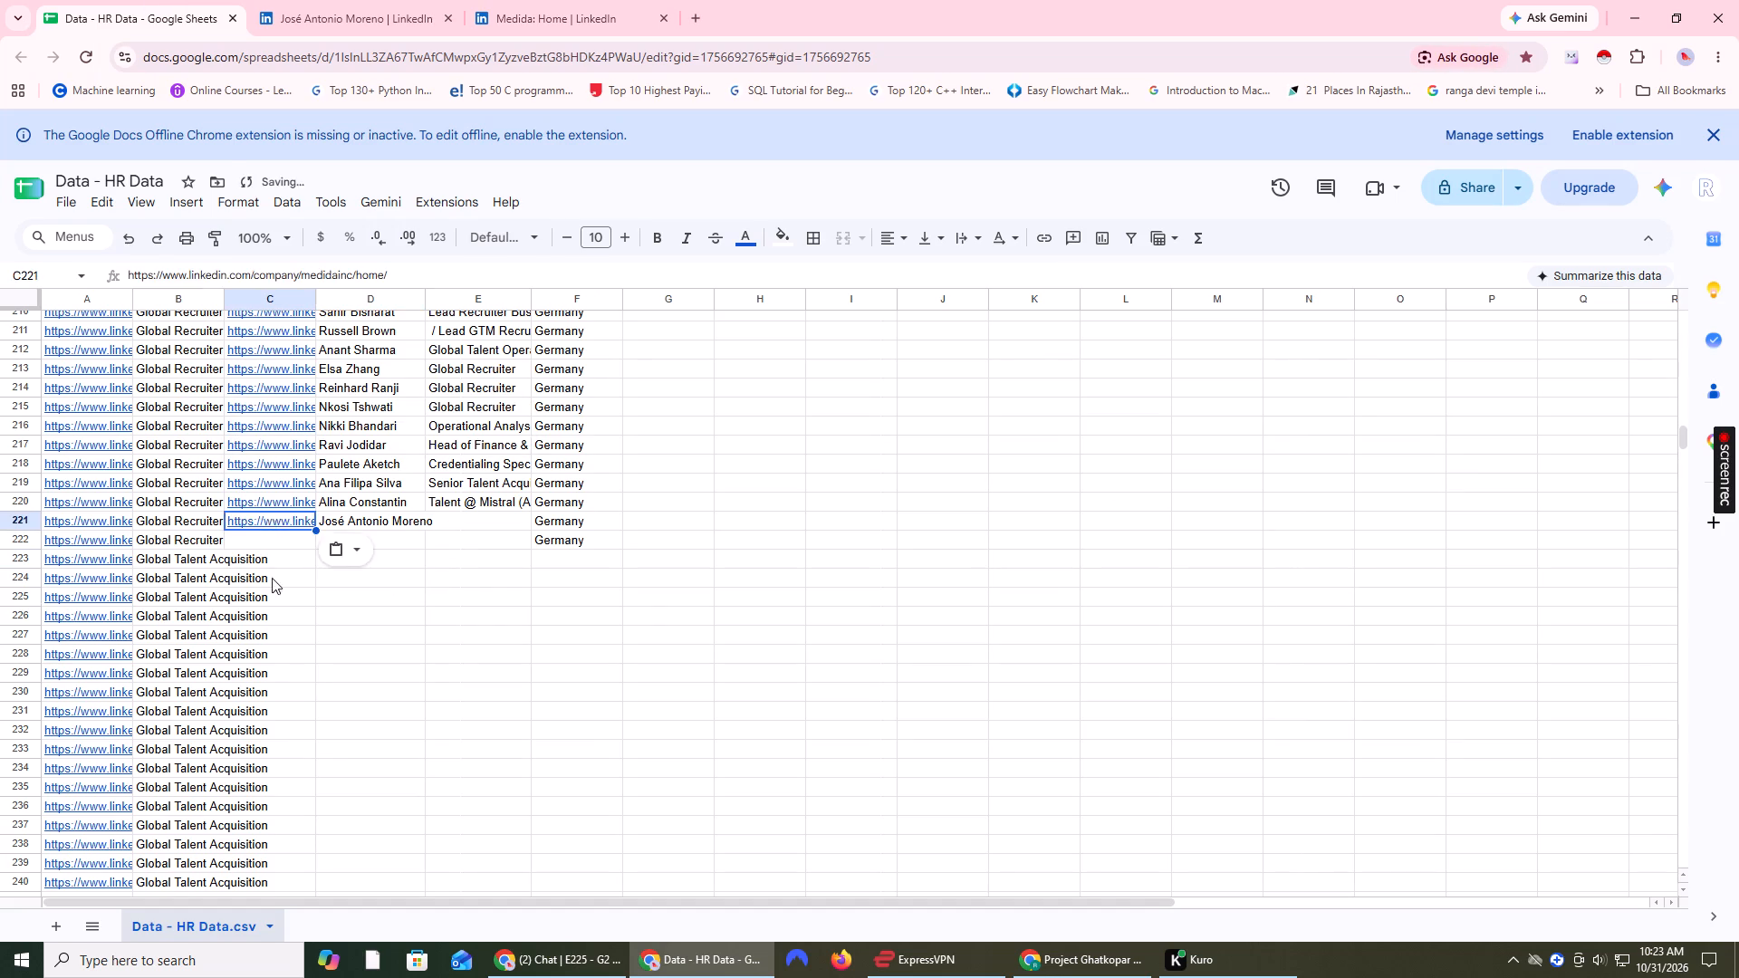
{"action": "left_click", "coordinate": [272, 593]}
Copy the job title "Talent Acquisition Specialist" from the row 221 profile's Medida entry into E221, trimming the company text in a blank browser tab.
{"action": "left_click", "coordinate": [438, 0]}
{"action": "left_click", "coordinate": [508, 0]}
{"action": "left_click", "coordinate": [341, 0]}
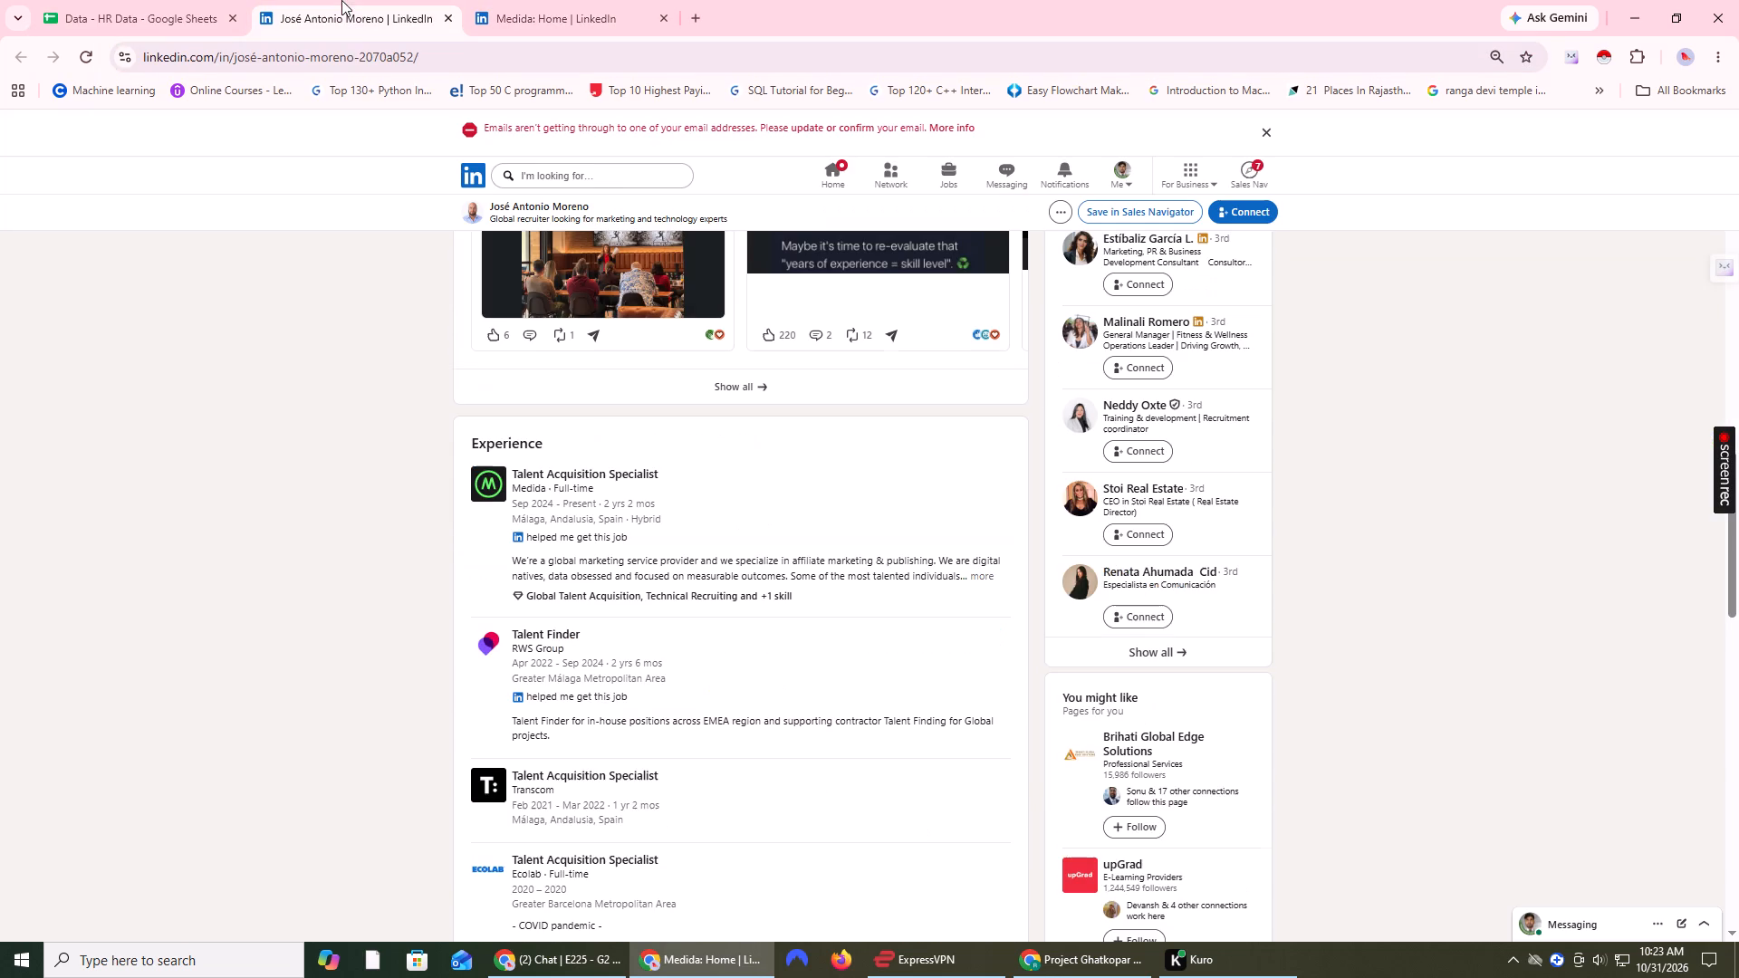
{"action": "scroll", "coordinate": [620, 692], "scroll_direction": "down", "scroll_amount": 3}
{"action": "scroll", "coordinate": [620, 692], "scroll_direction": "up", "scroll_amount": 3}
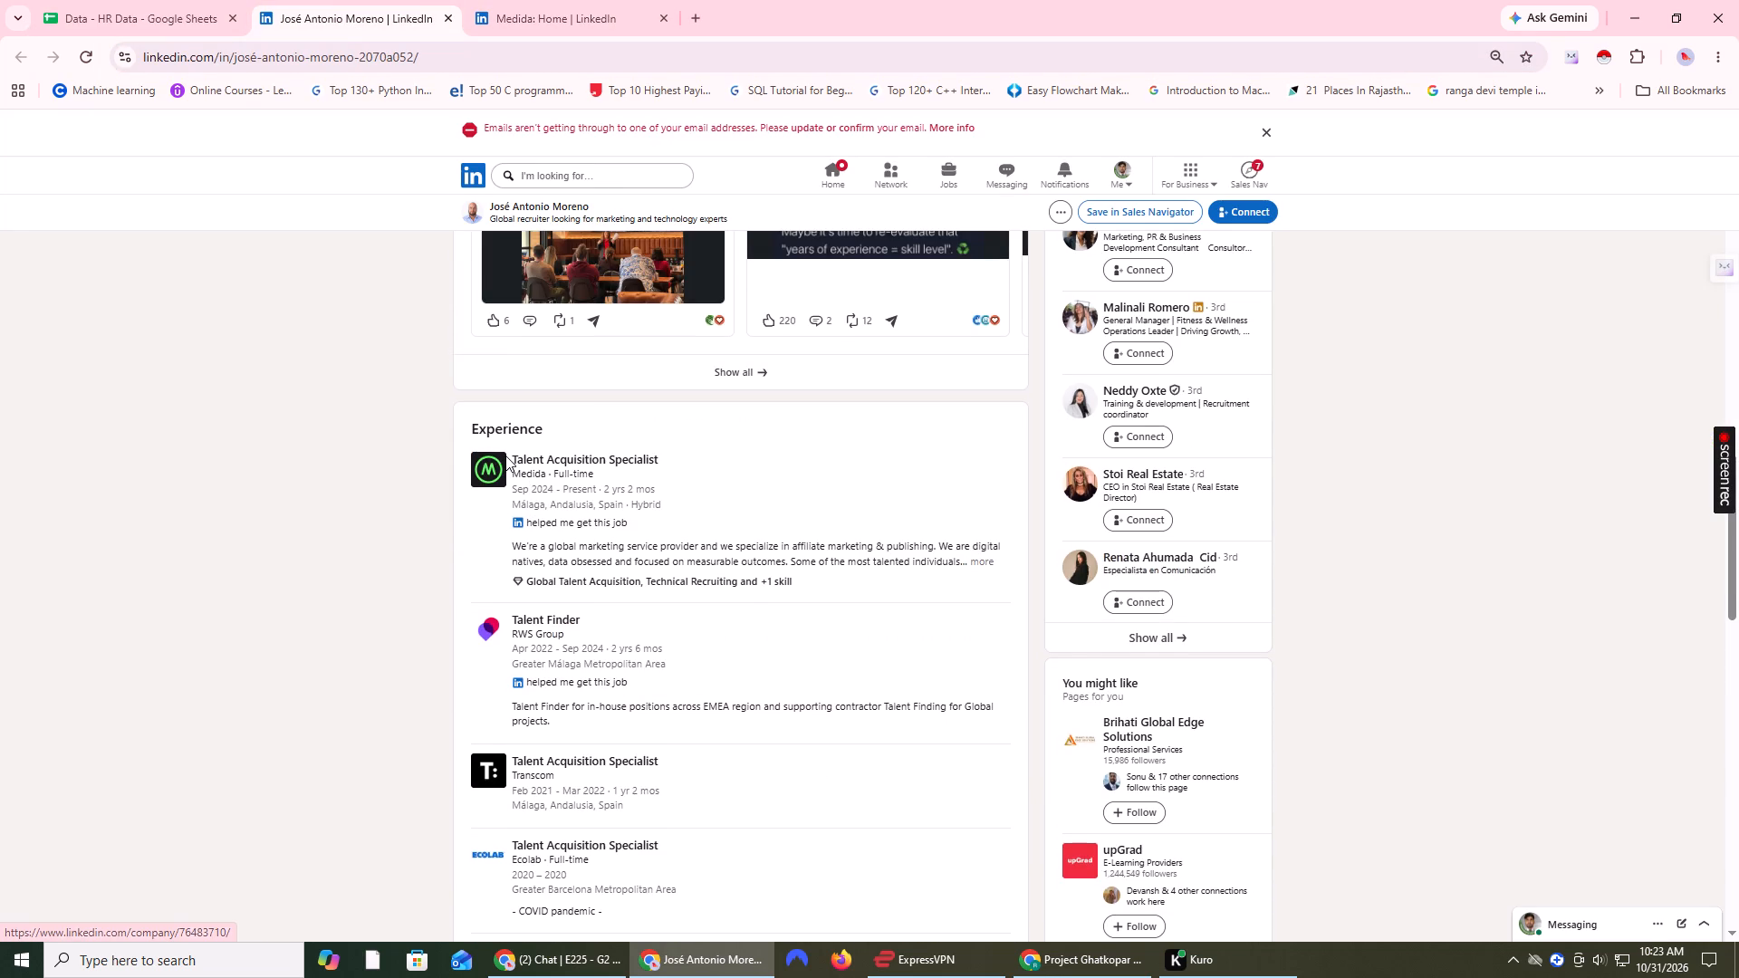
{"action": "left_click_drag", "start_coordinate": [505, 455], "coordinate": [695, 475]}
{"action": "key", "text": "ctrl+c"}
{"action": "key", "text": "ctrl+c"}
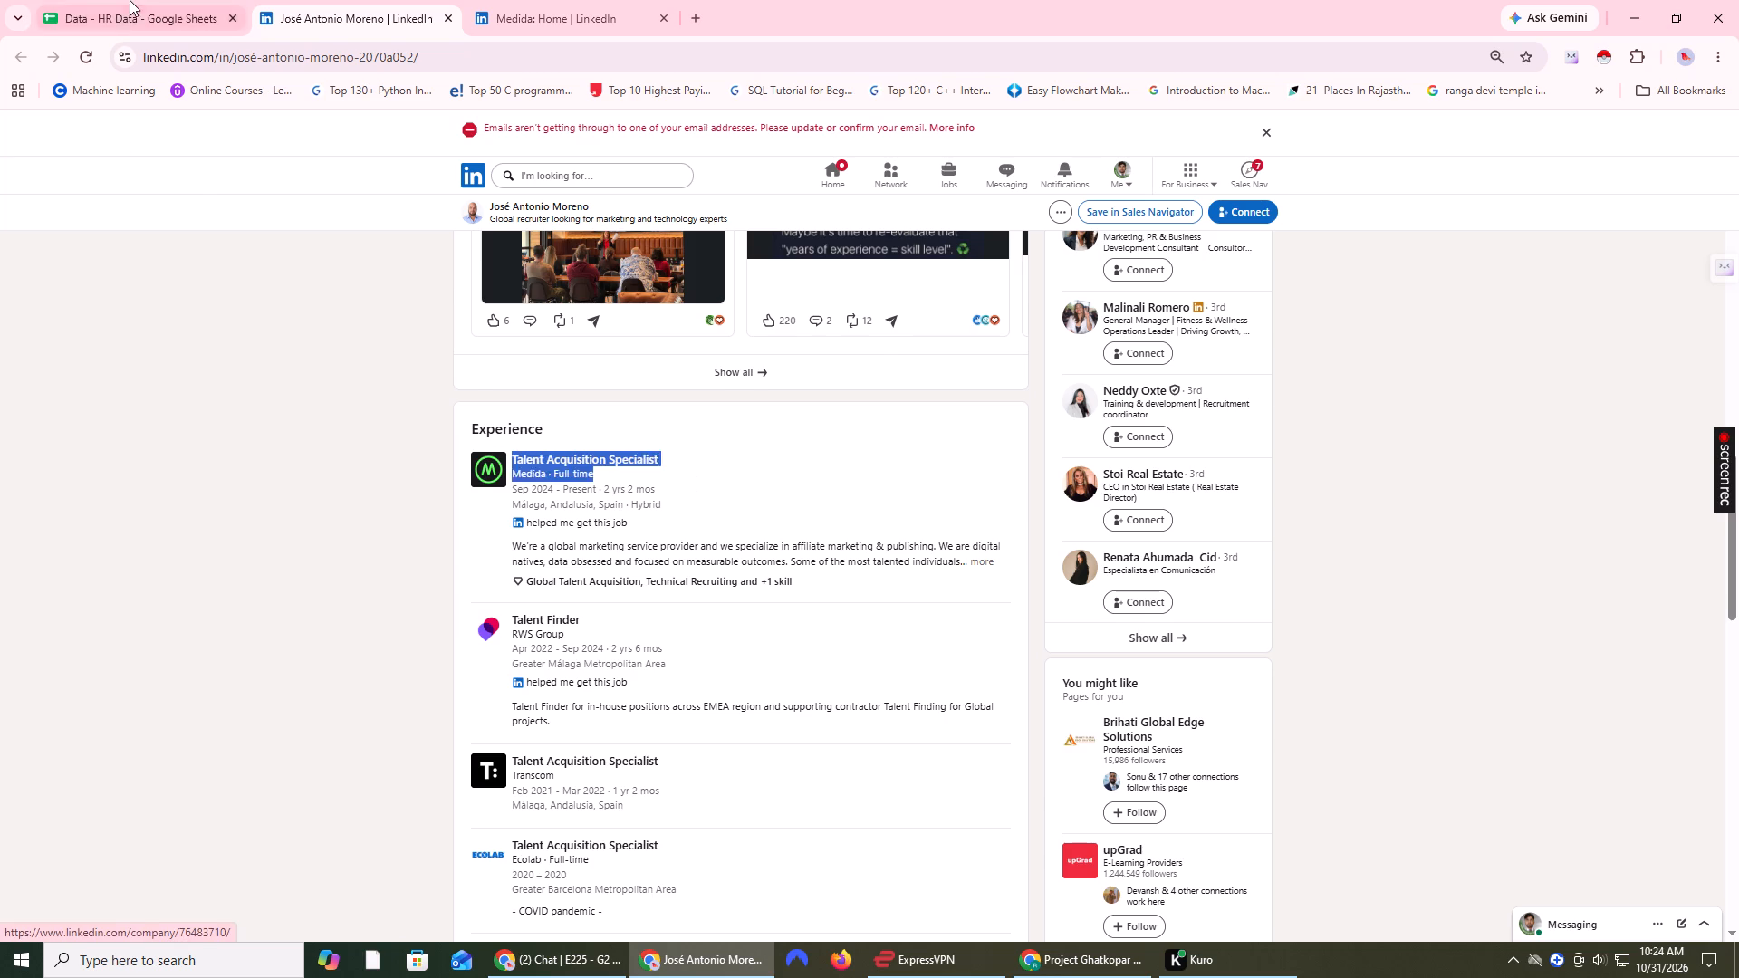
{"action": "left_click", "coordinate": [131, 0]}
{"action": "left_click", "coordinate": [692, 16]}
{"action": "key", "text": "ctrl+v"}
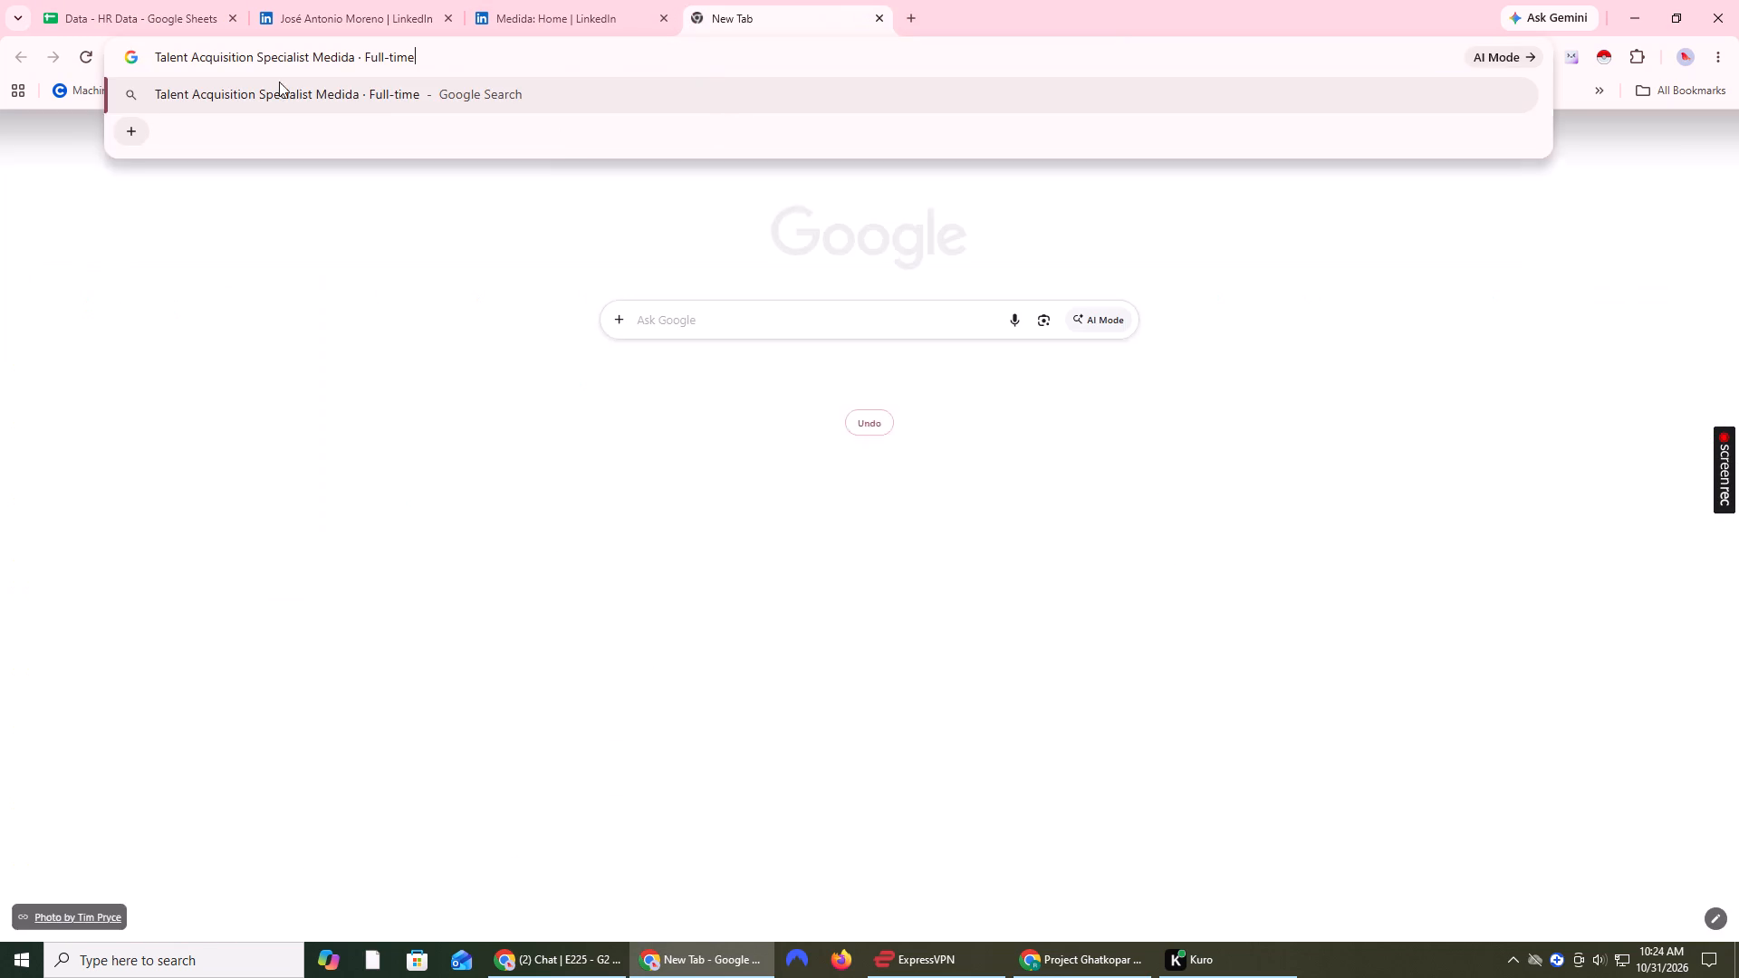
{"action": "left_click", "coordinate": [353, 59]}
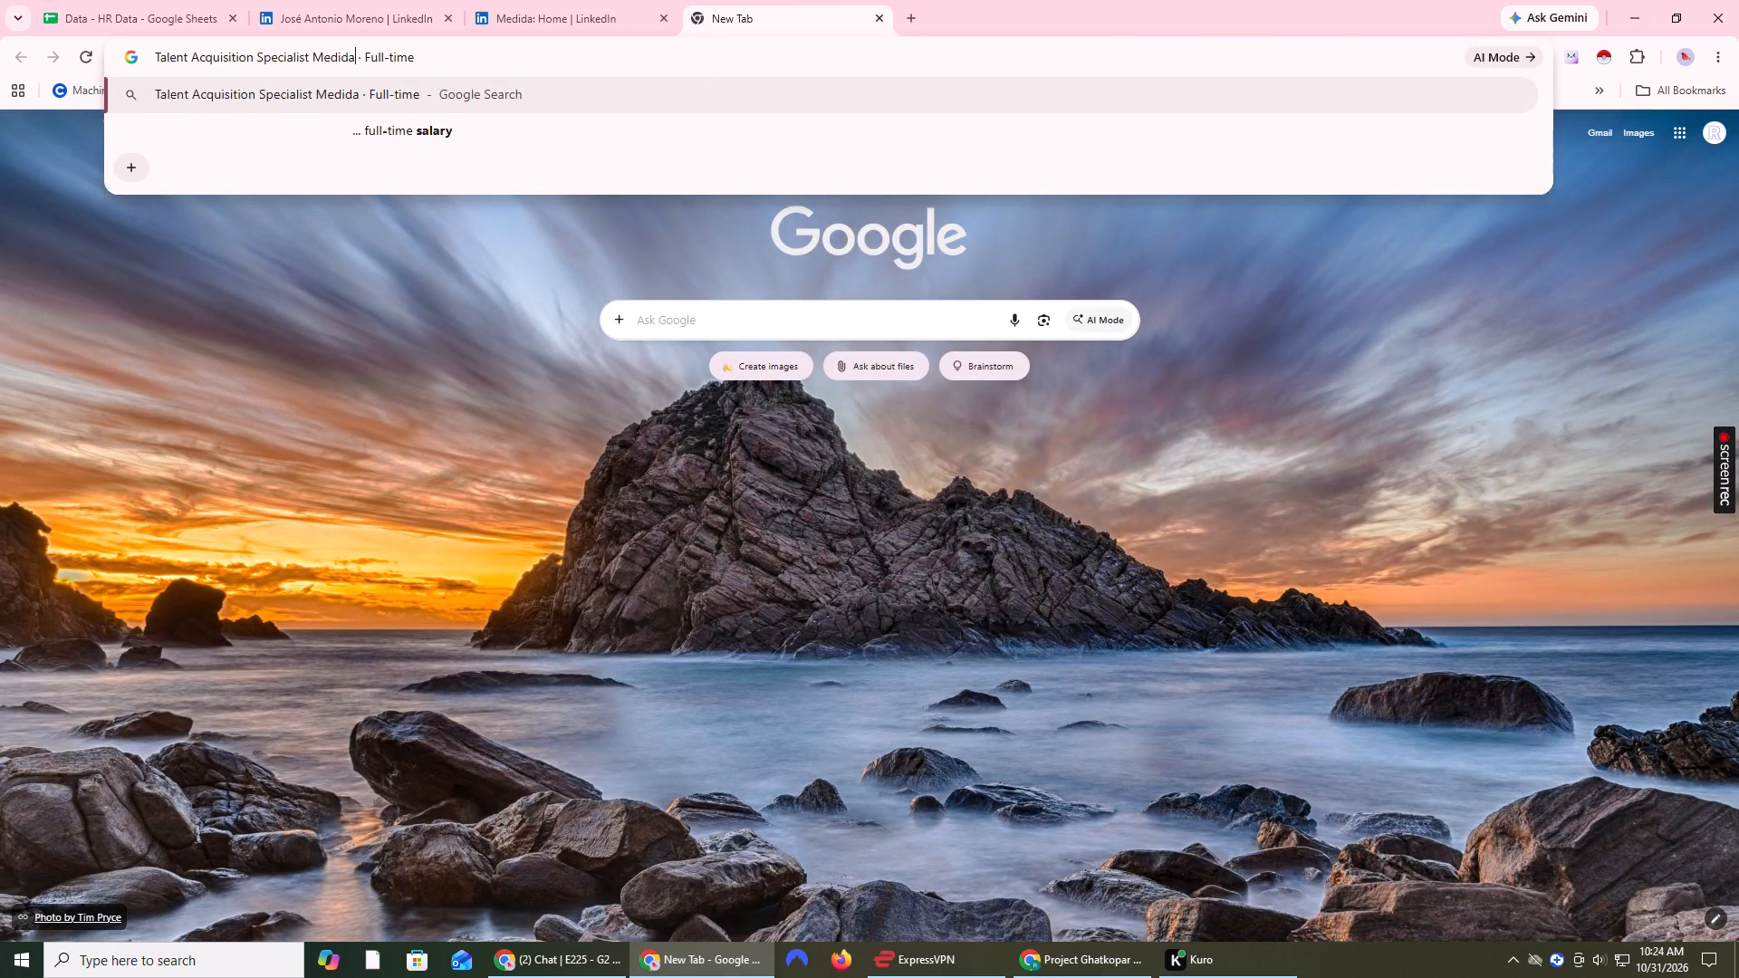
{"action": "left_click_drag", "start_coordinate": [309, 58], "coordinate": [128, 41]}
{"action": "key", "text": "ctrl+x"}
{"action": "left_click", "coordinate": [110, 0]}
{"action": "double_click", "coordinate": [441, 526]}
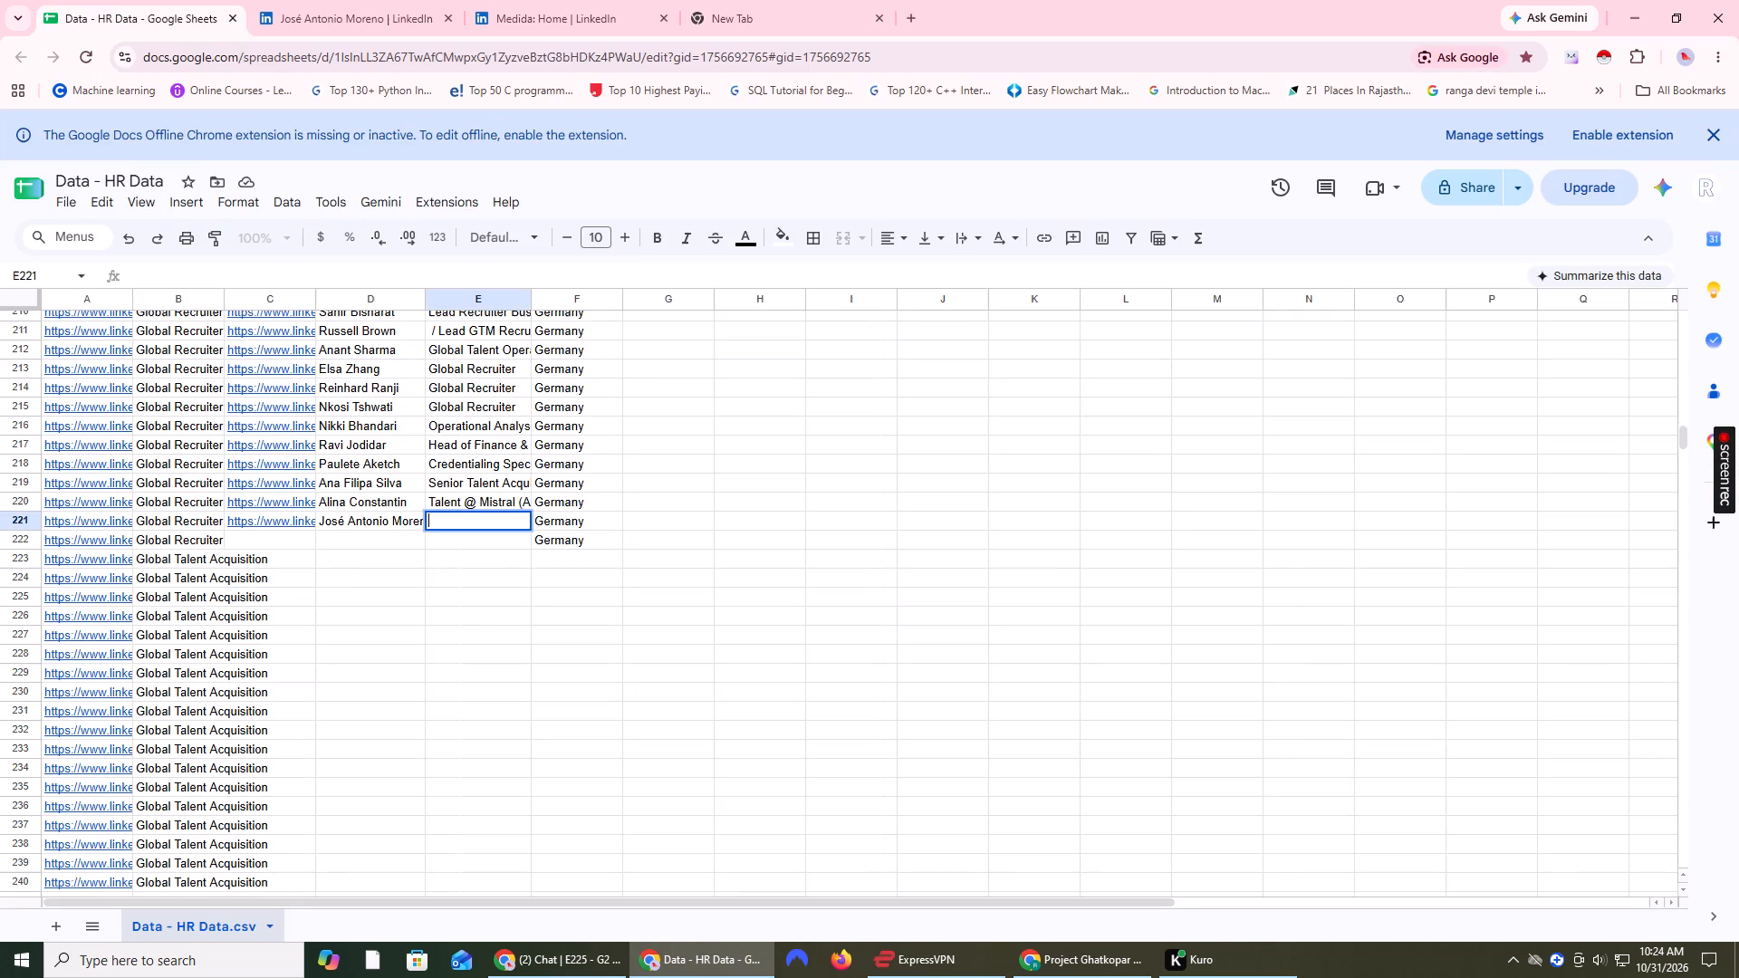
{"action": "key", "text": "ctrl+v"}
{"action": "left_click", "coordinate": [415, 552]}
{"action": "left_click", "coordinate": [357, 535]}
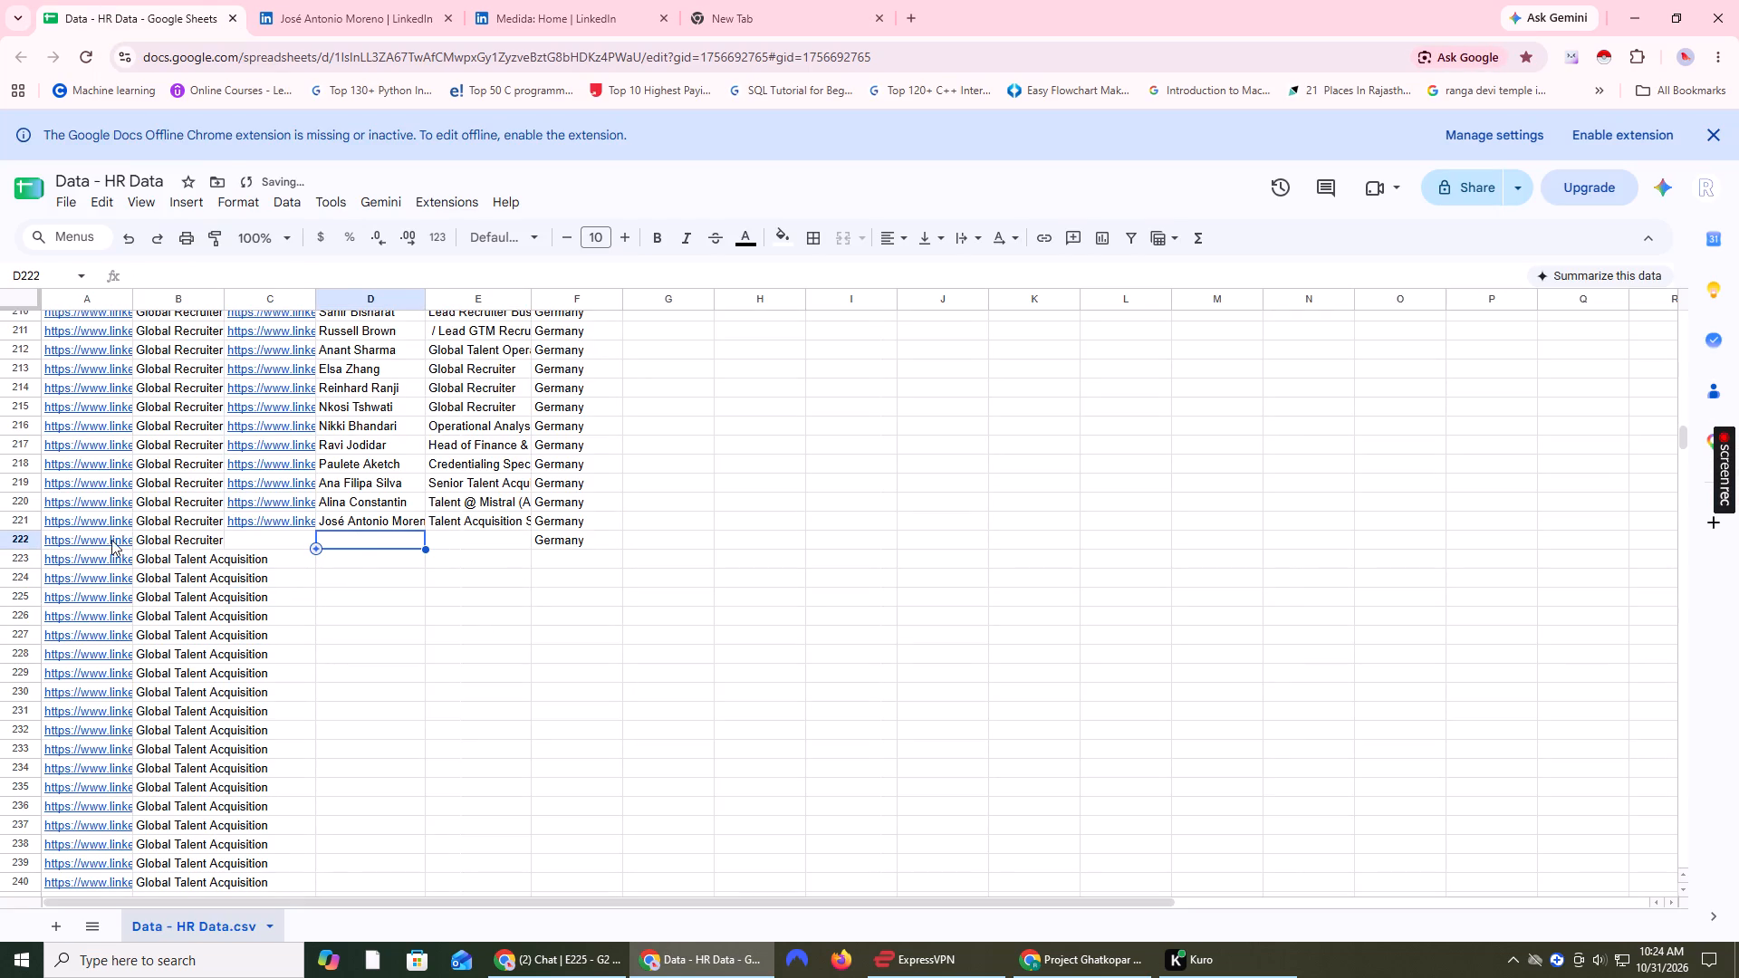
Open the LinkedIn profile linked in A222 and close the row 221 profile and Medida pages.
{"action": "left_click", "coordinate": [106, 542]}
{"action": "left_click", "coordinate": [144, 573]}
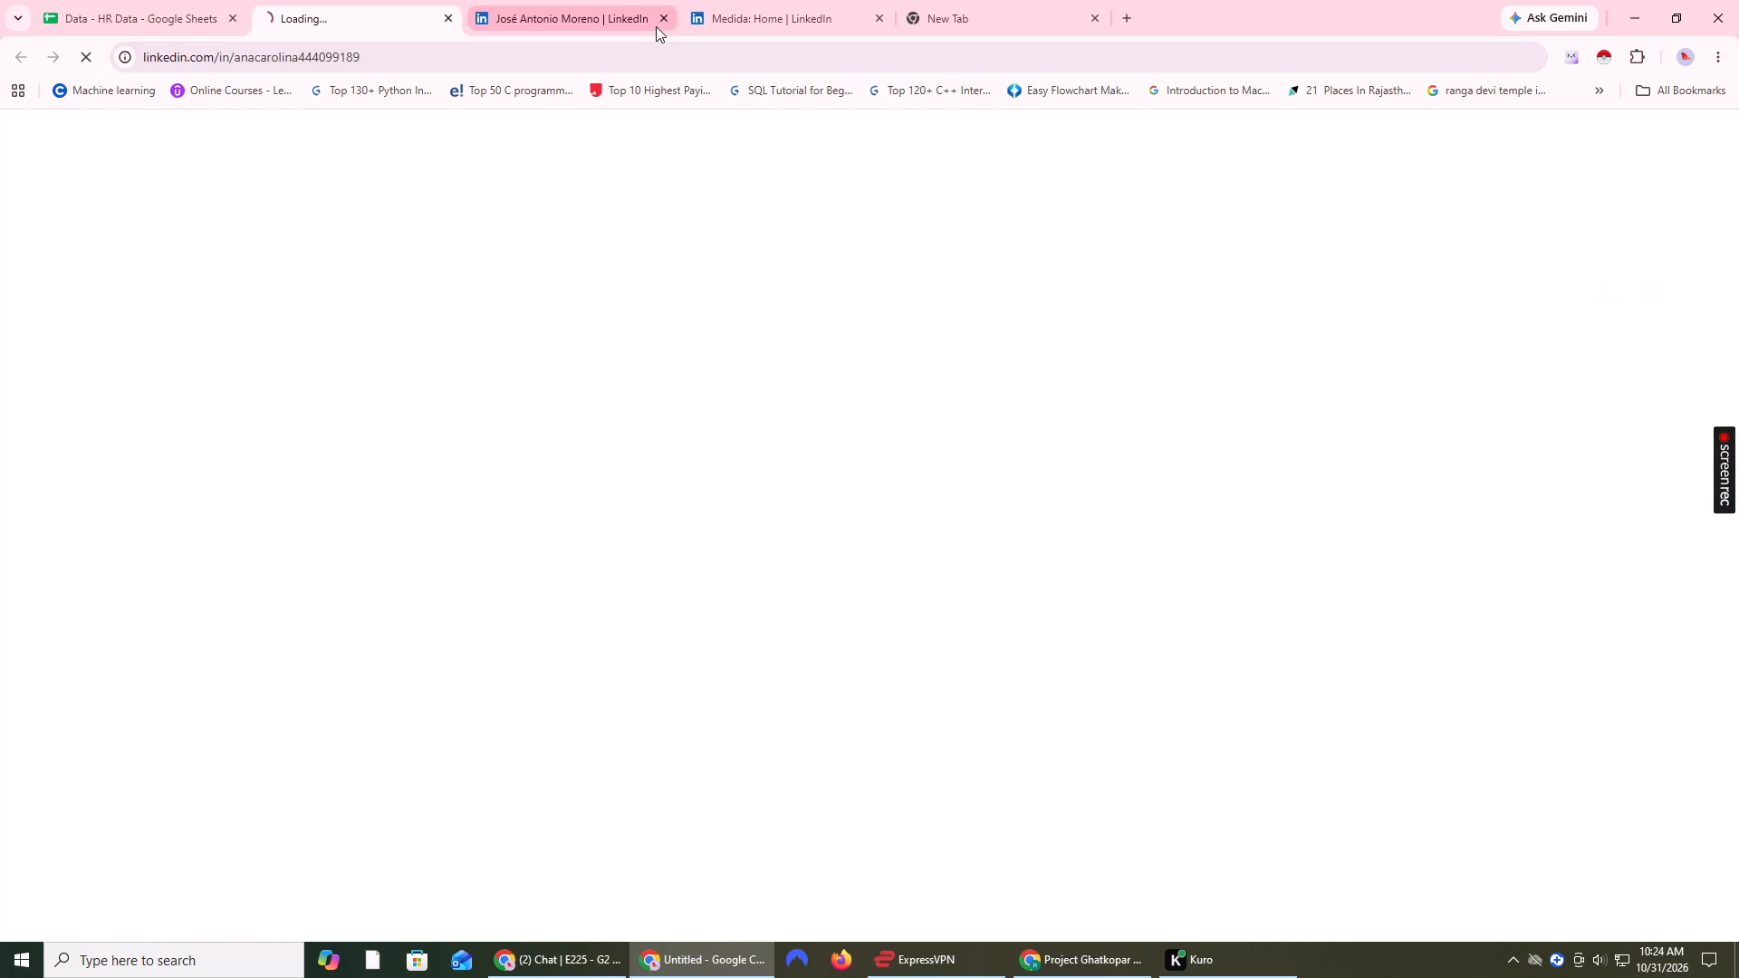
{"action": "left_click", "coordinate": [663, 20]}
{"action": "left_click", "coordinate": [663, 20]}
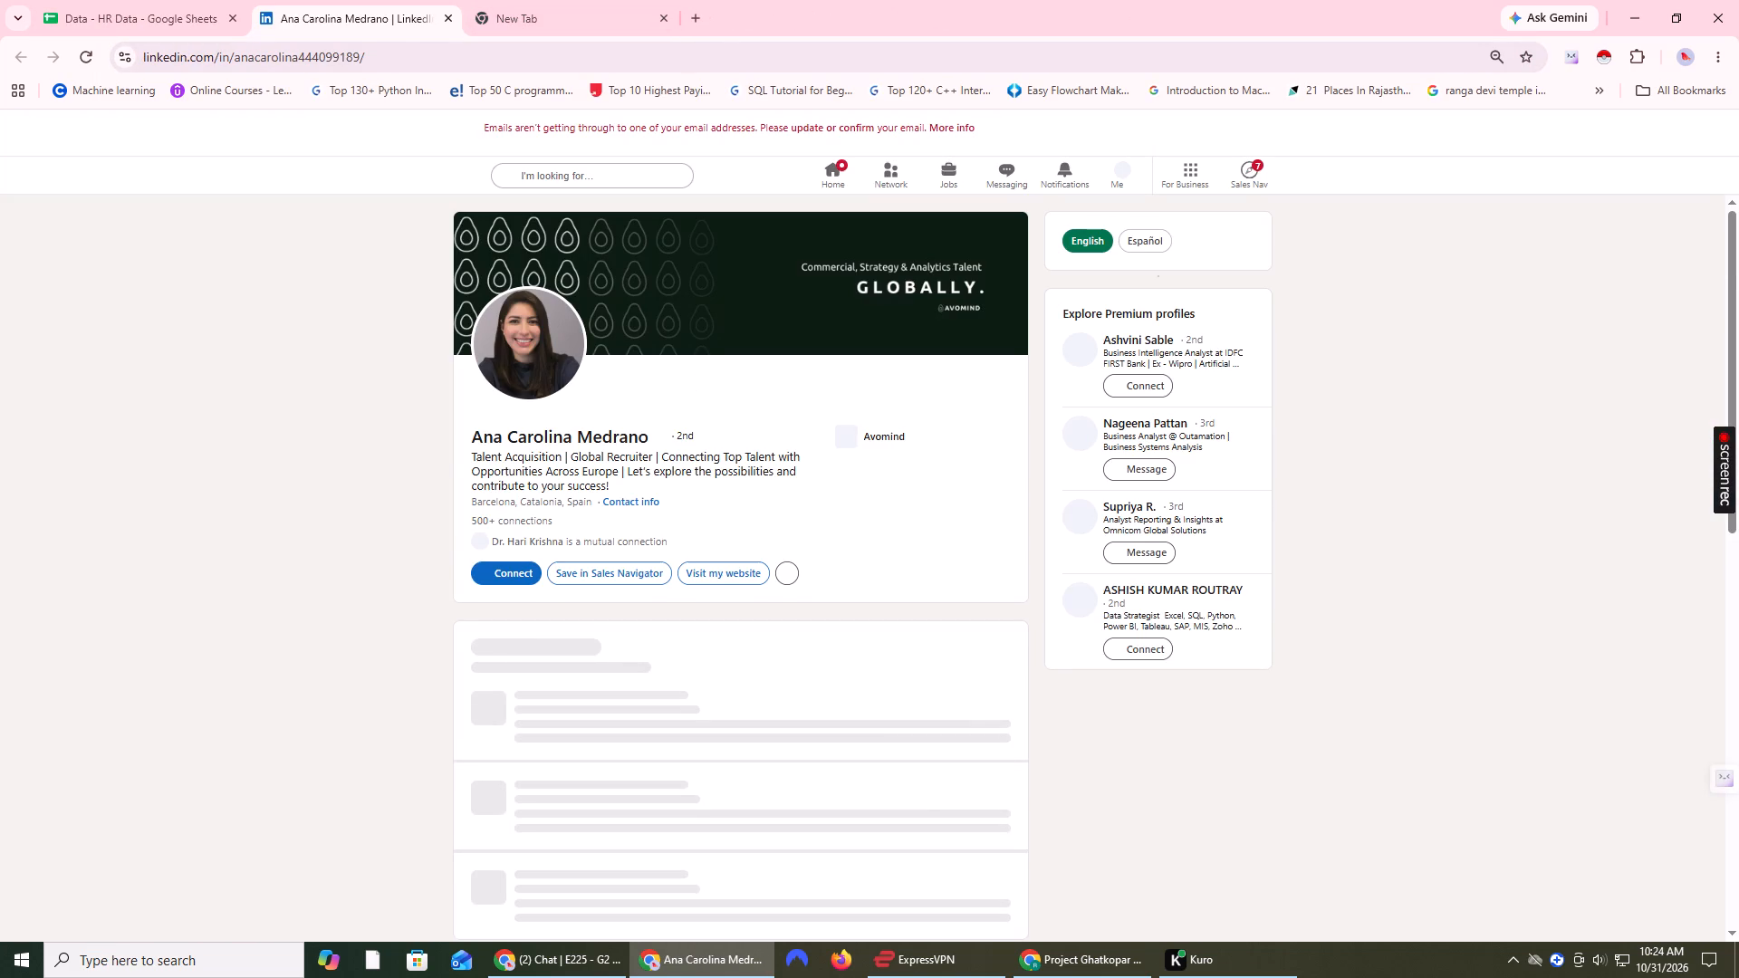
Copy the row 222 profile owner's name into D222.
{"action": "left_click_drag", "start_coordinate": [458, 438], "coordinate": [647, 434]}
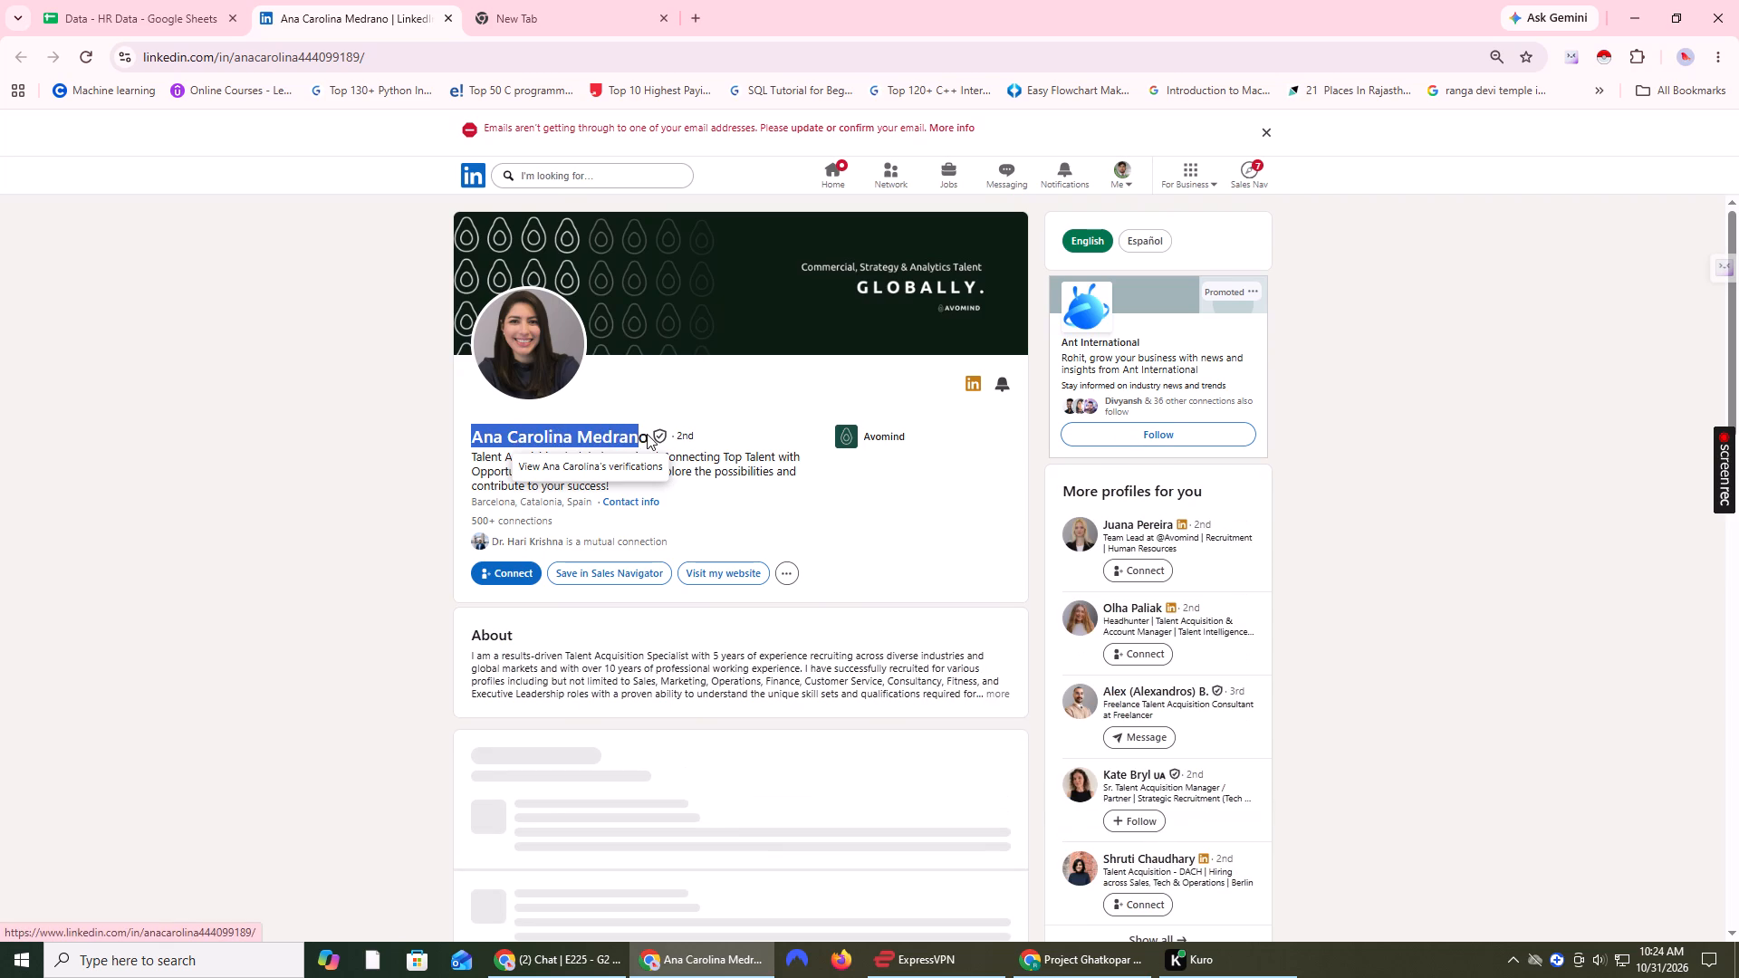
{"action": "left_click_drag", "start_coordinate": [647, 434], "coordinate": [650, 436]}
{"action": "key", "text": "ctrl+c"}
{"action": "left_click", "coordinate": [153, 0]}
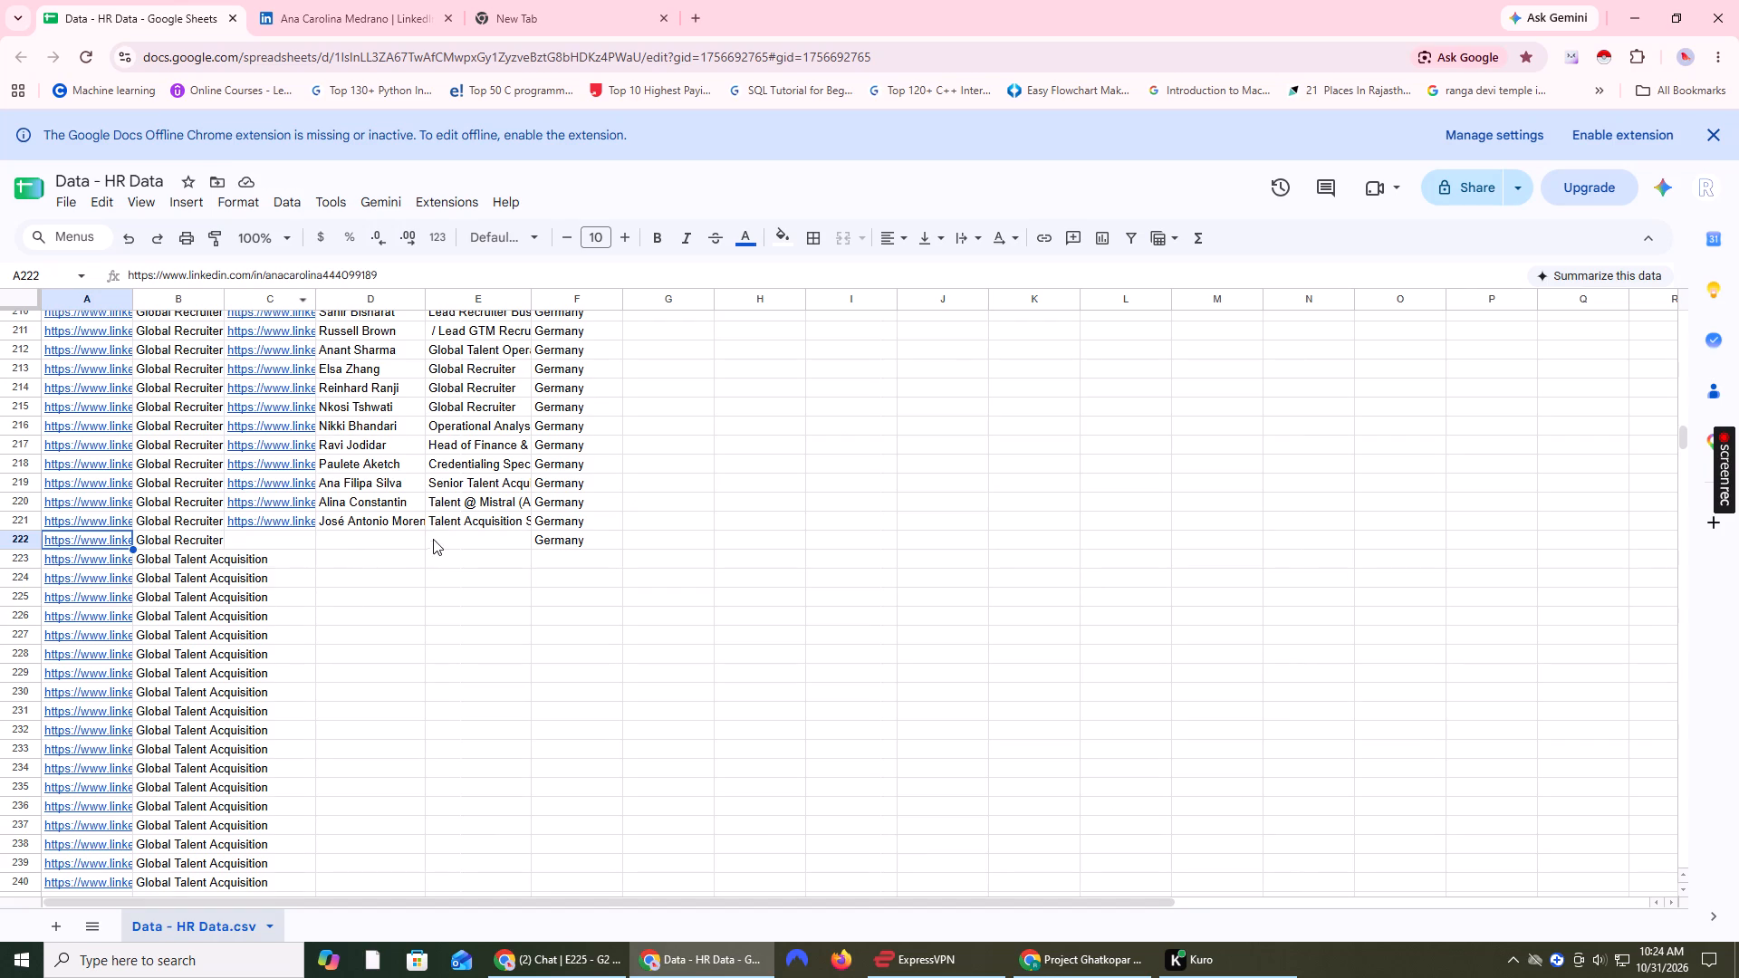
{"action": "double_click", "coordinate": [361, 544]}
{"action": "key", "text": "ctrl+v"}
{"action": "left_click", "coordinate": [331, 572]}
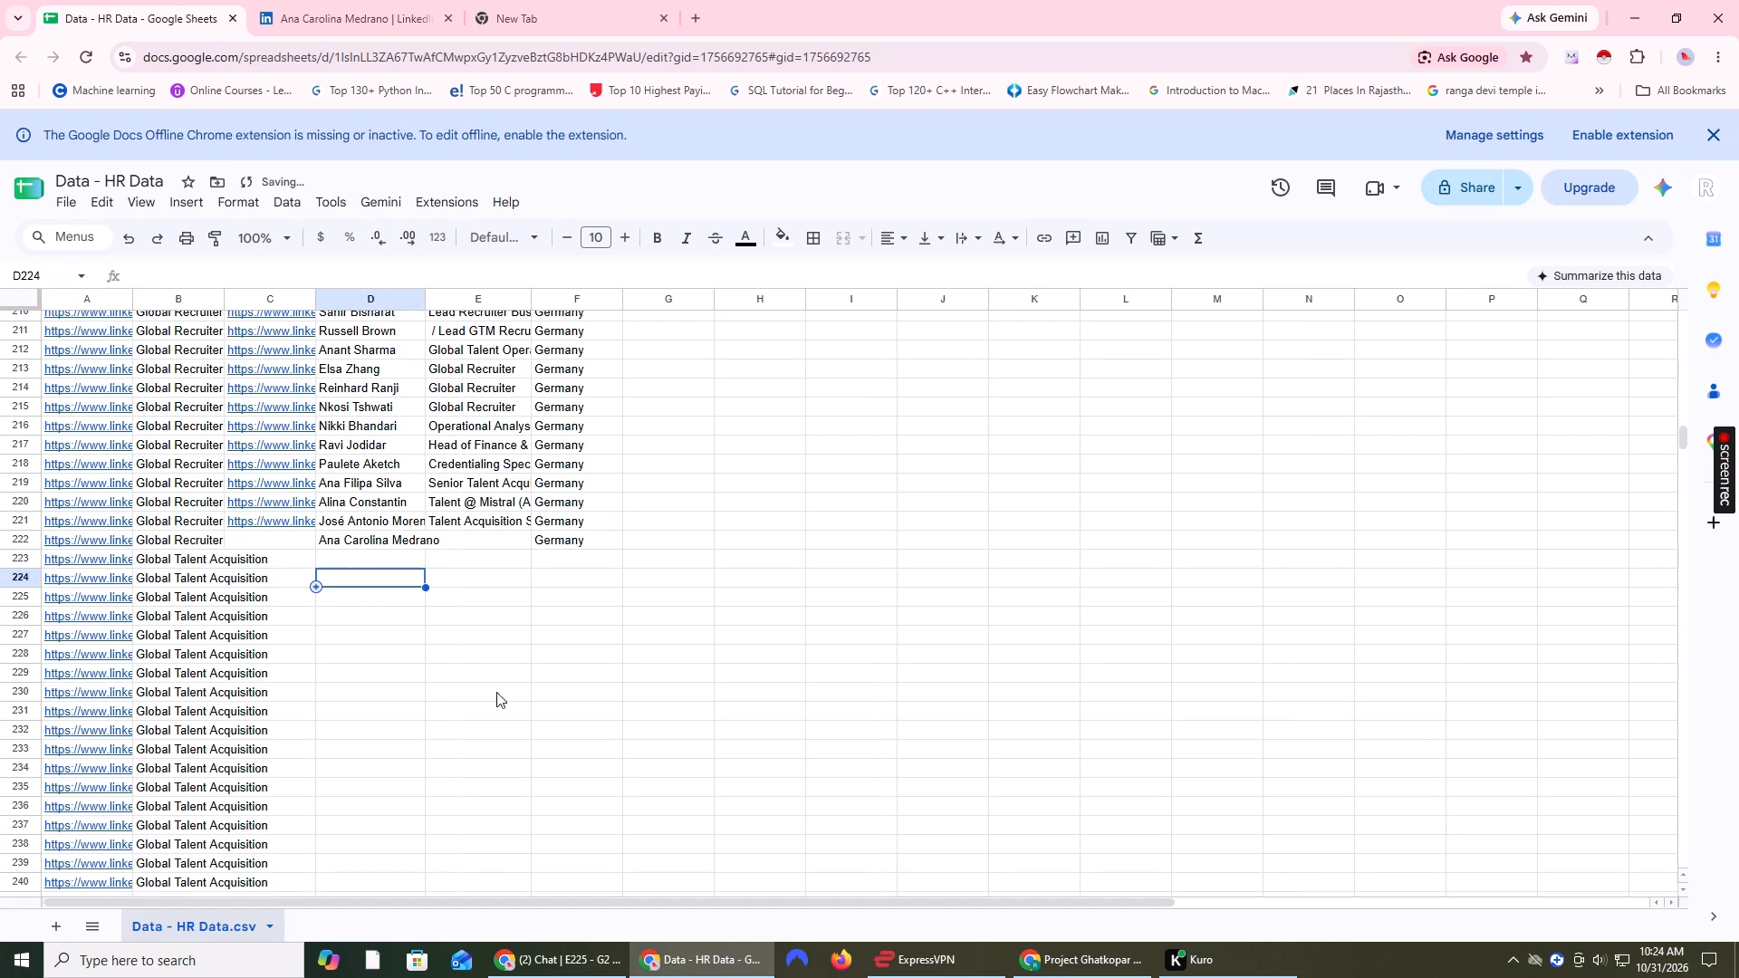
Open the Avomind company page from the row 222 profile's Experience section and close the leftover blank browser tab.
{"action": "left_click", "coordinate": [338, 0]}
{"action": "scroll", "coordinate": [619, 639], "scroll_direction": "down", "scroll_amount": 3}
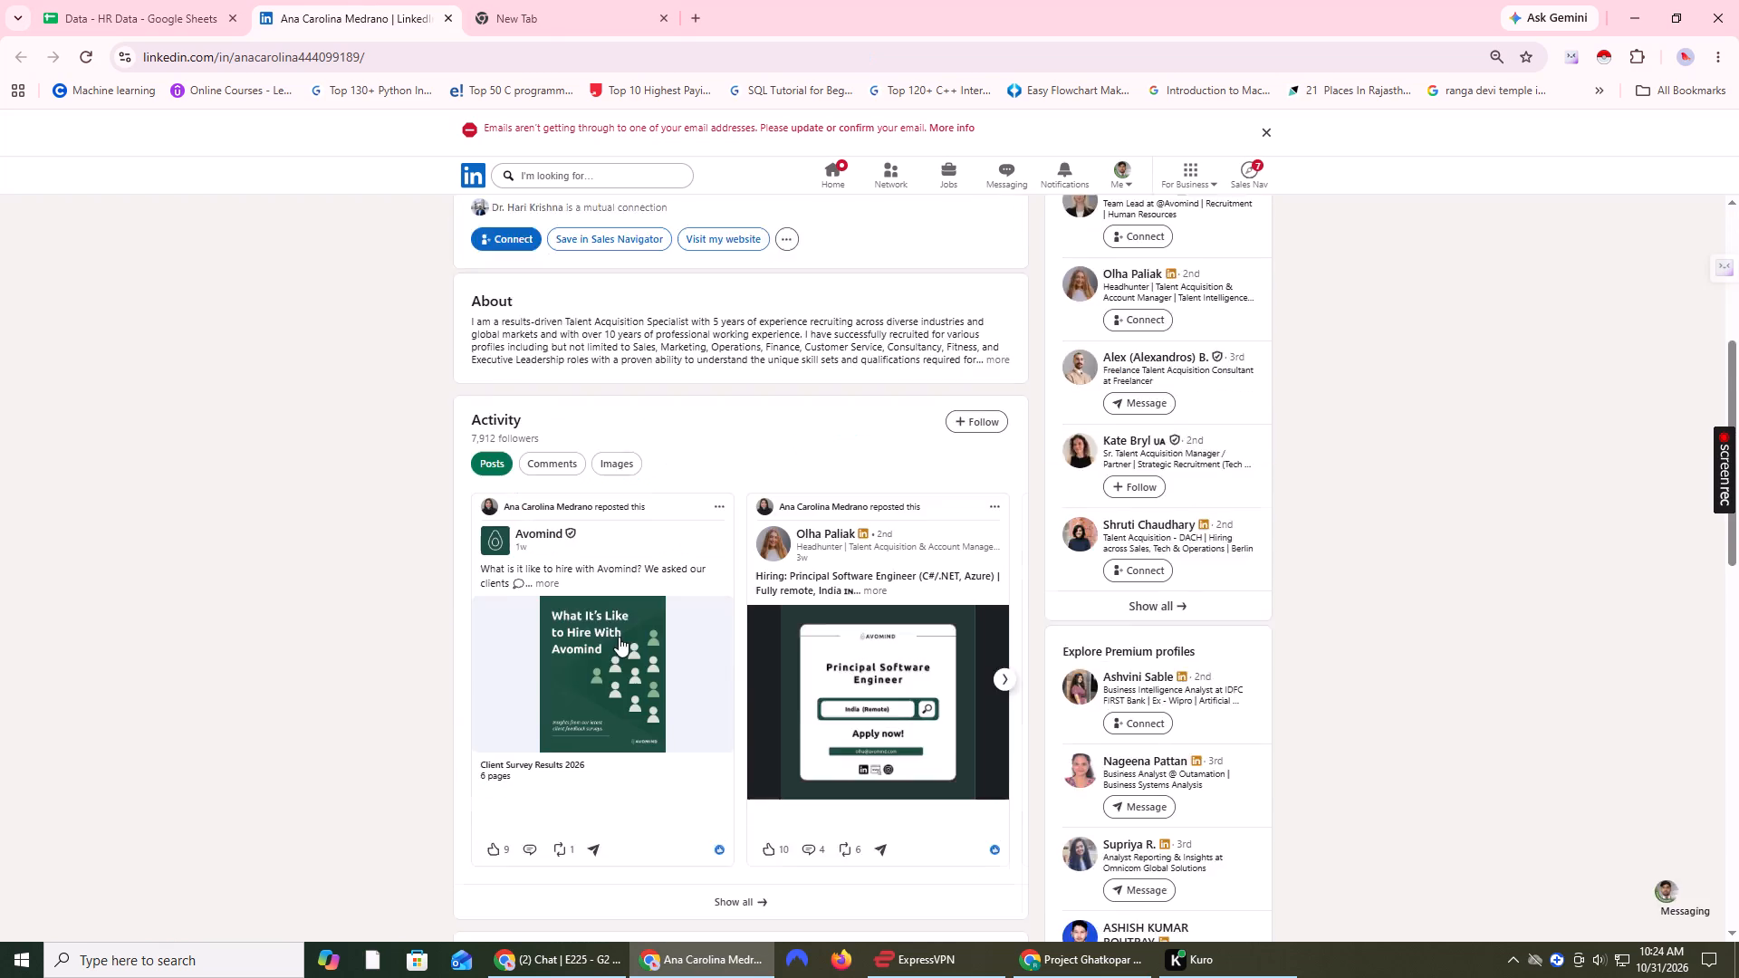
{"action": "scroll", "coordinate": [619, 637], "scroll_direction": "down", "scroll_amount": 7}
{"action": "scroll", "coordinate": [619, 633], "scroll_direction": "up", "scroll_amount": 1}
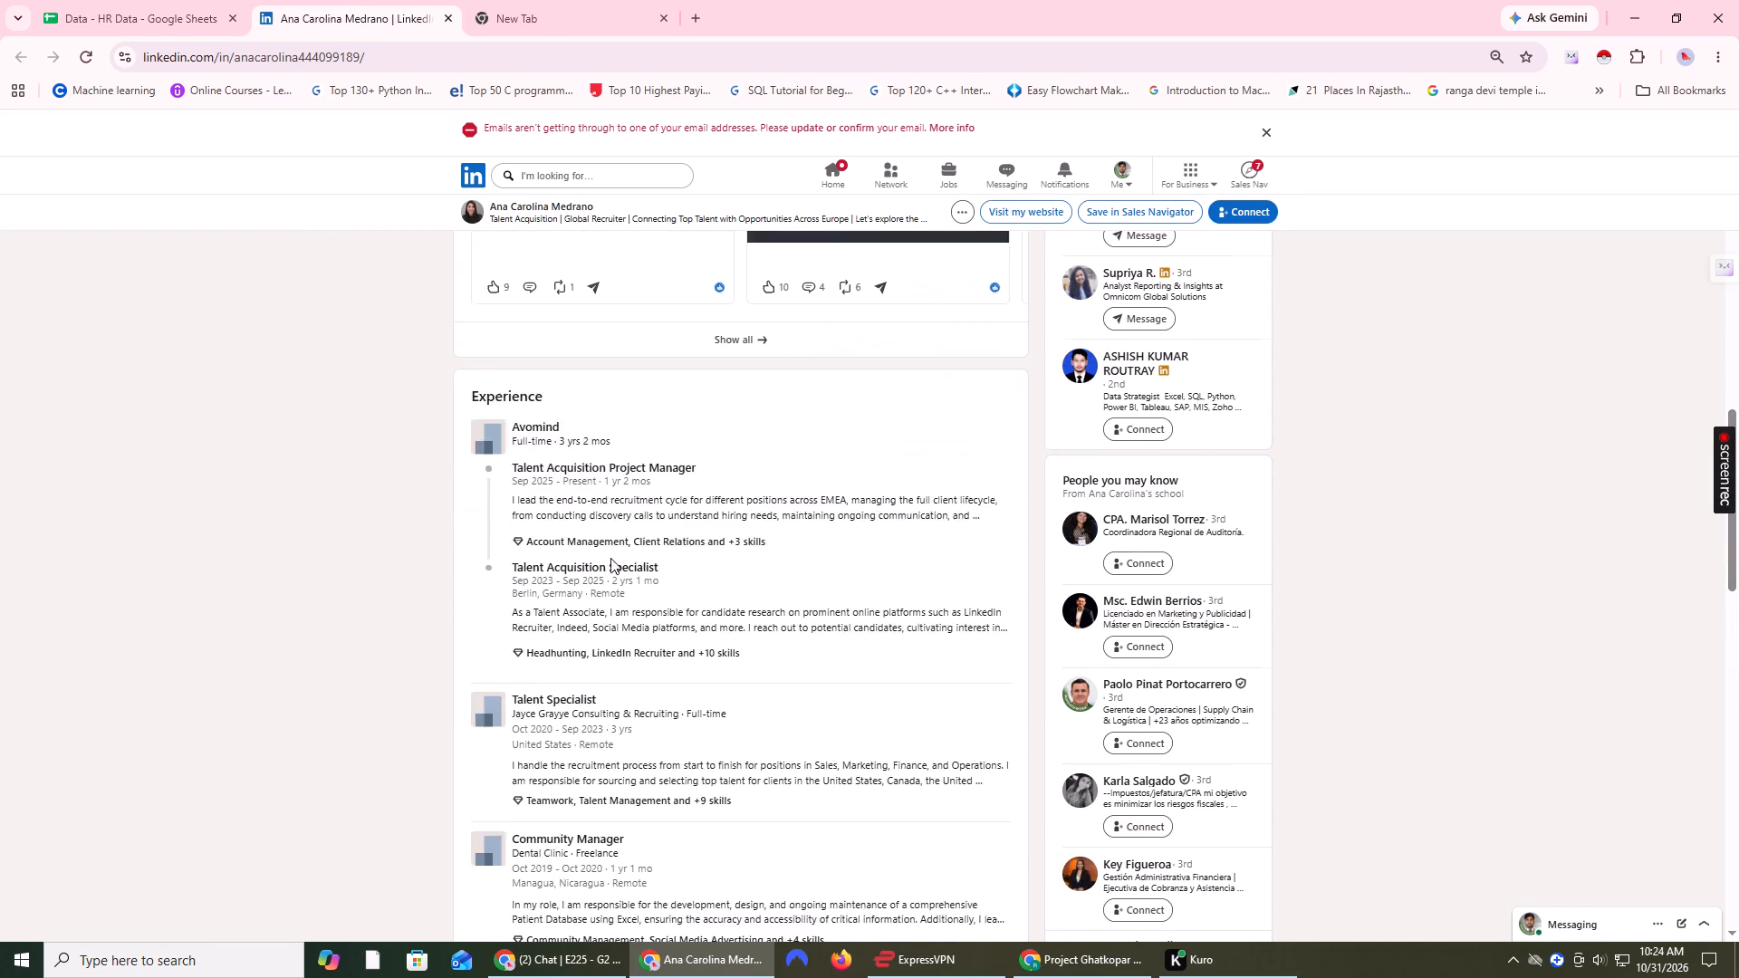
{"action": "left_click", "coordinate": [486, 537], "text": "ctrl"}
{"action": "left_click", "coordinate": [574, 0]}
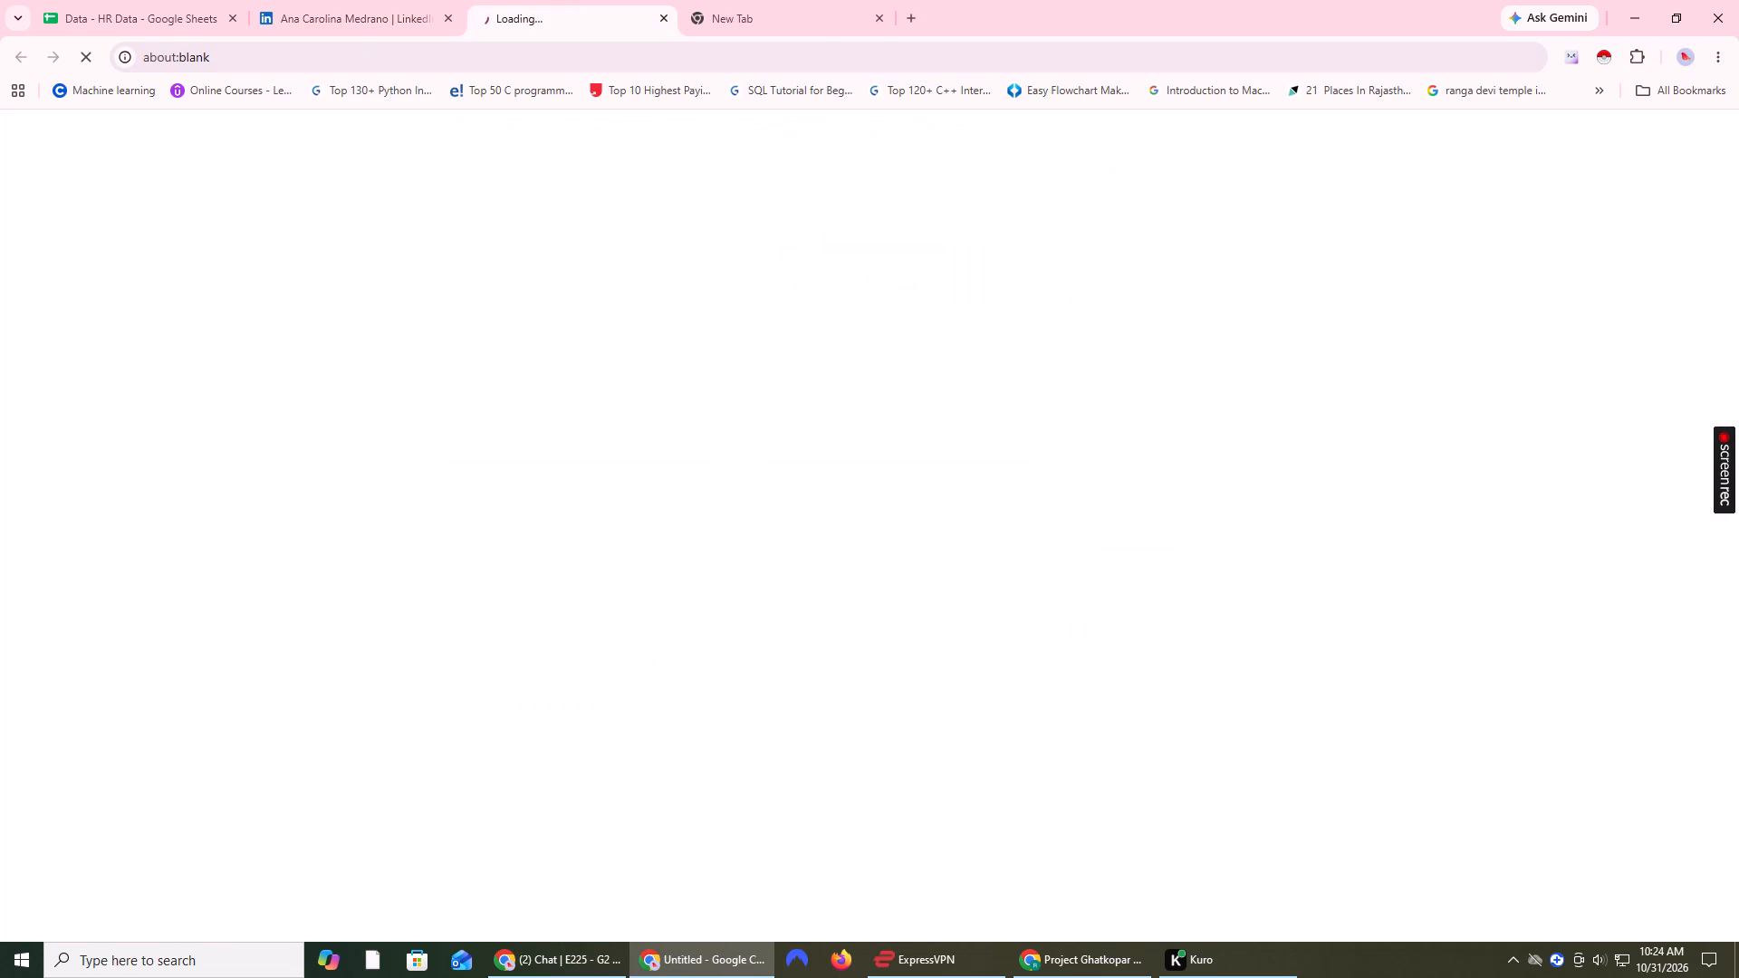
{"action": "left_click", "coordinate": [875, 20]}
{"action": "left_click", "coordinate": [620, 0]}
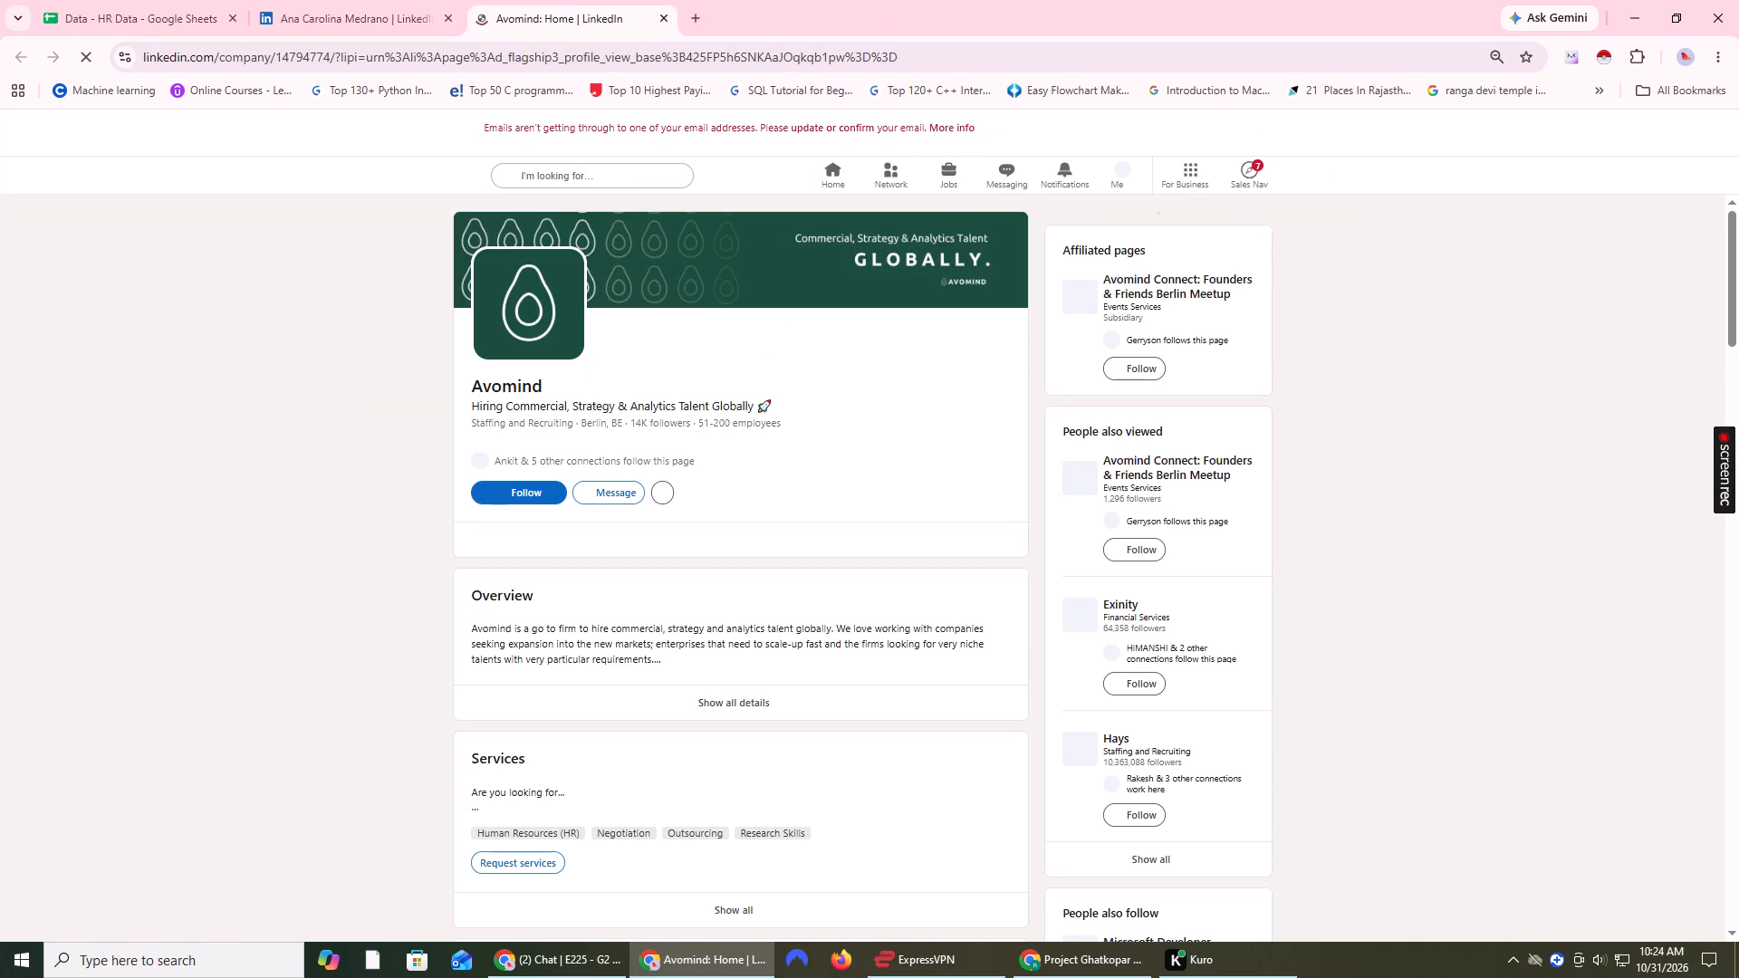
Copy the job title "Talent Acquisition Project Manager" from the row 222 profile's Experience section into E222.
{"action": "left_click", "coordinate": [371, 0]}
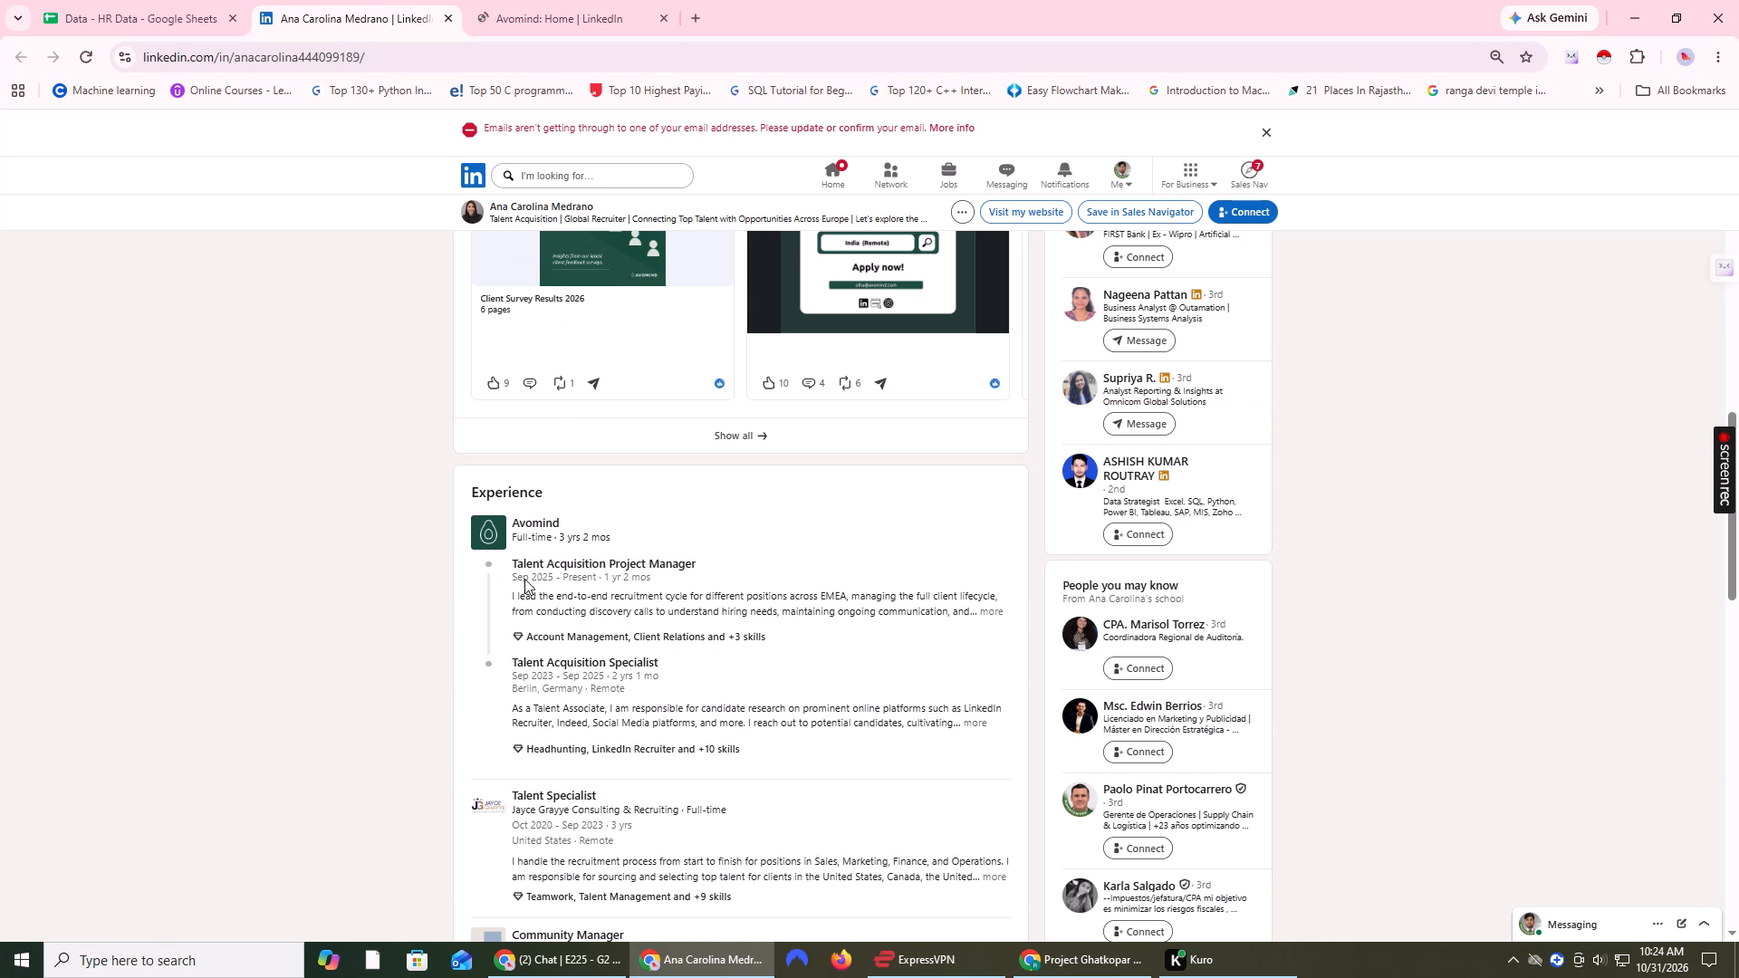
{"action": "left_click_drag", "start_coordinate": [507, 564], "coordinate": [707, 566]}
{"action": "key", "text": "ctrl+c"}
{"action": "left_click", "coordinate": [170, 0]}
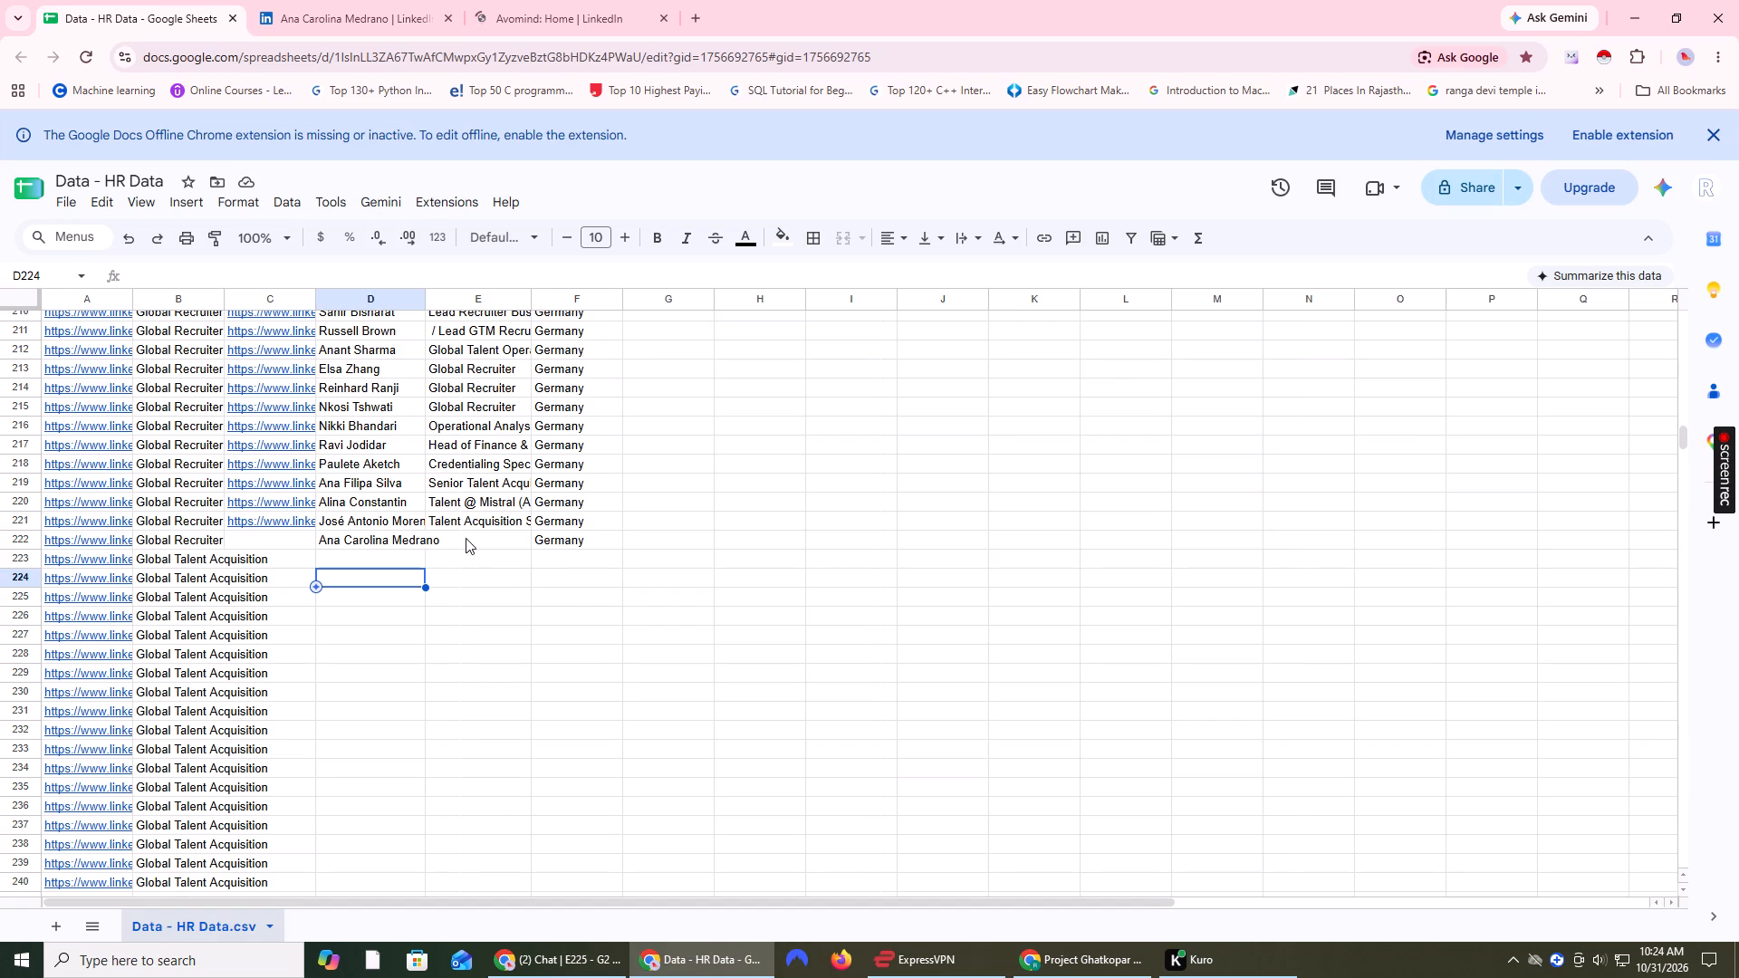
{"action": "double_click", "coordinate": [466, 538]}
{"action": "key", "text": "ctrl+v"}
{"action": "left_click", "coordinate": [445, 577]}
Copy the URL of the Avomind company page into C222.
{"action": "left_click", "coordinate": [524, 0]}
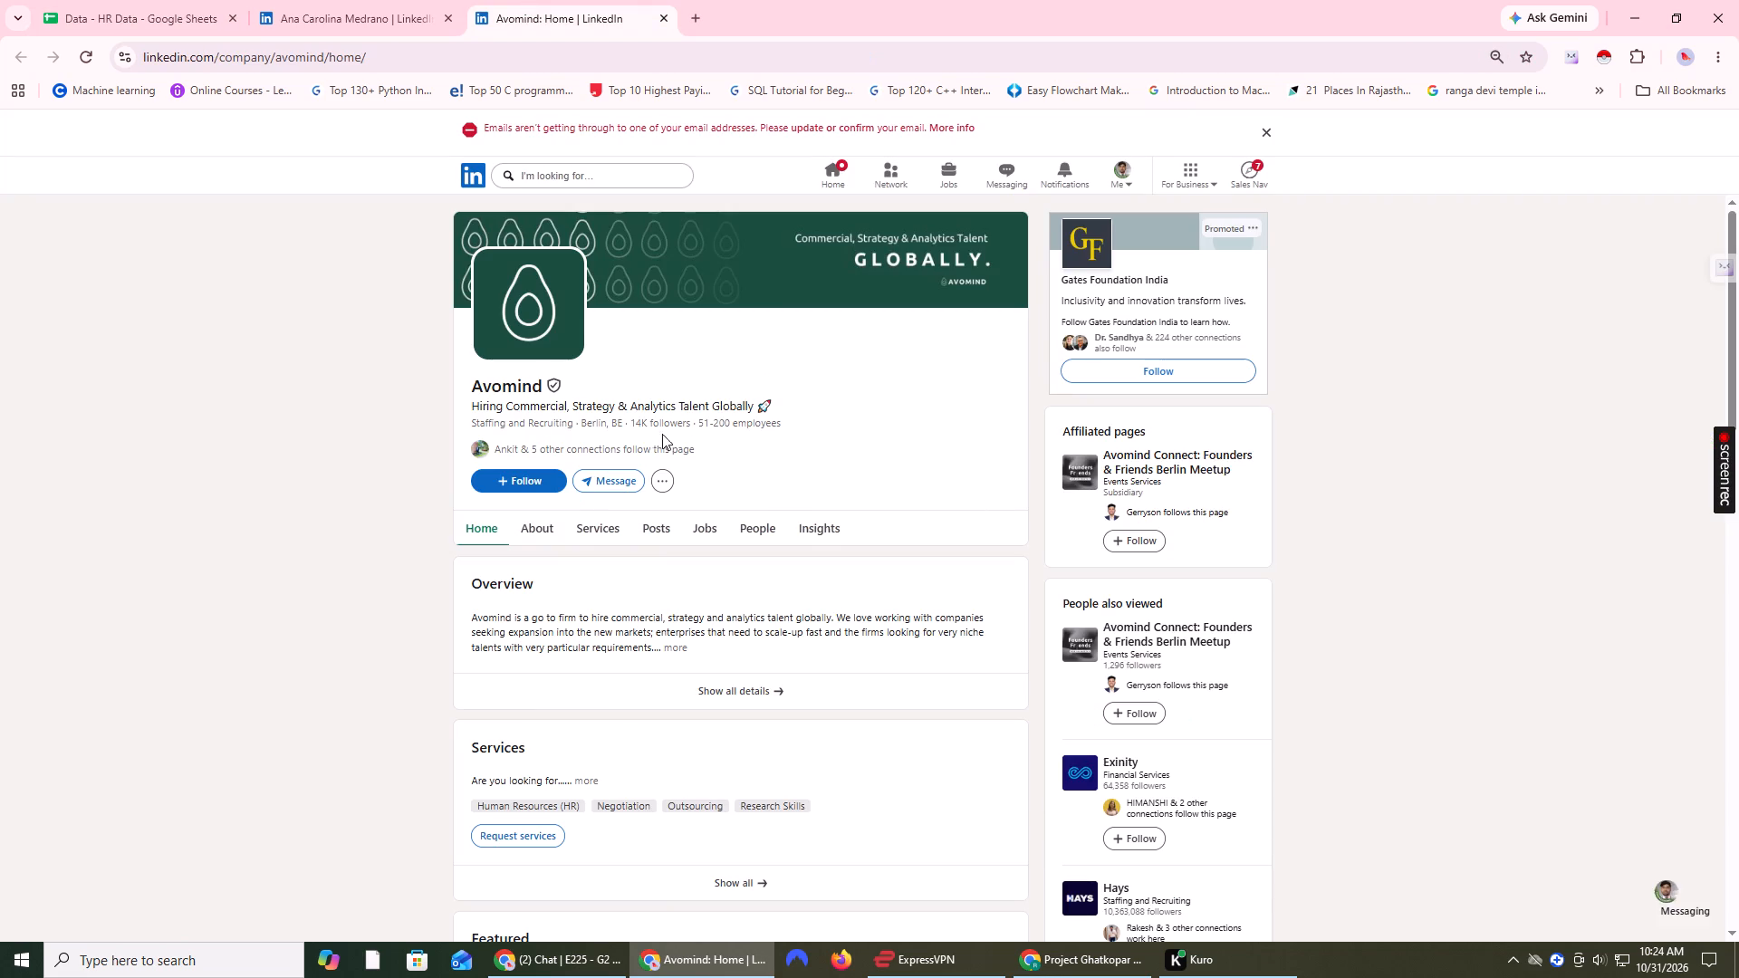
{"action": "left_click", "coordinate": [502, 56]}
{"action": "key", "text": "ctrl+c"}
{"action": "left_click", "coordinate": [87, 0]}
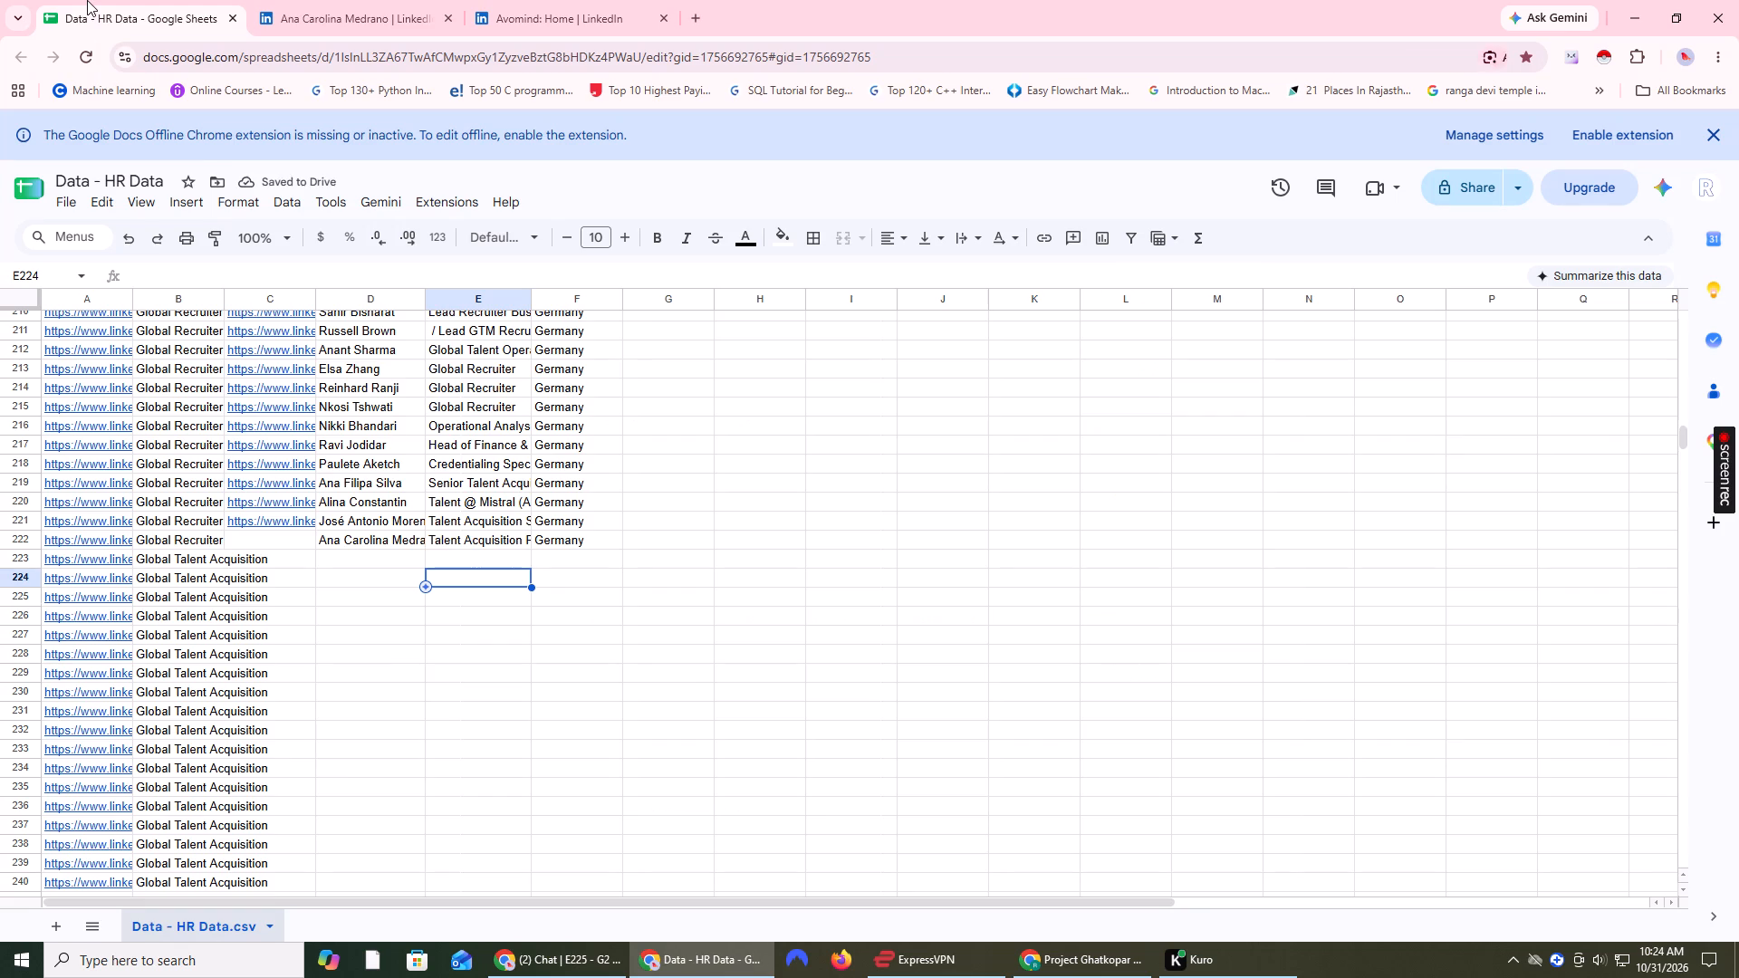
{"action": "double_click", "coordinate": [273, 543]}
{"action": "key", "text": "ctrl+v"}
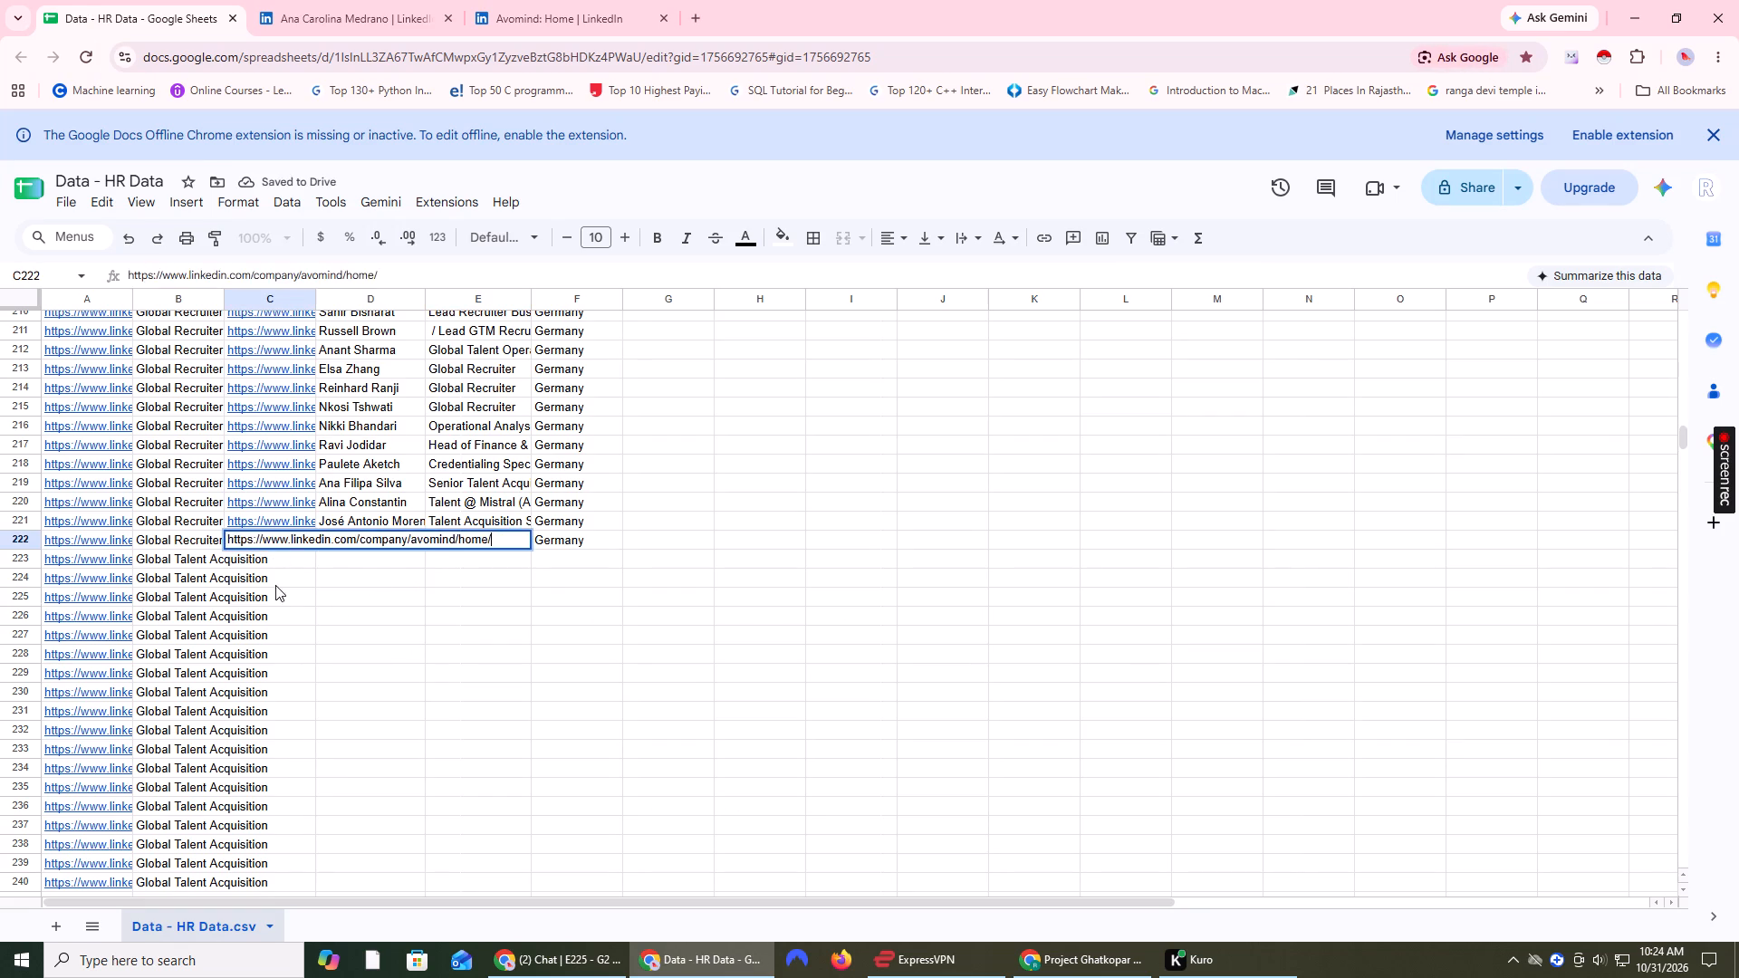
{"action": "left_click", "coordinate": [274, 588]}
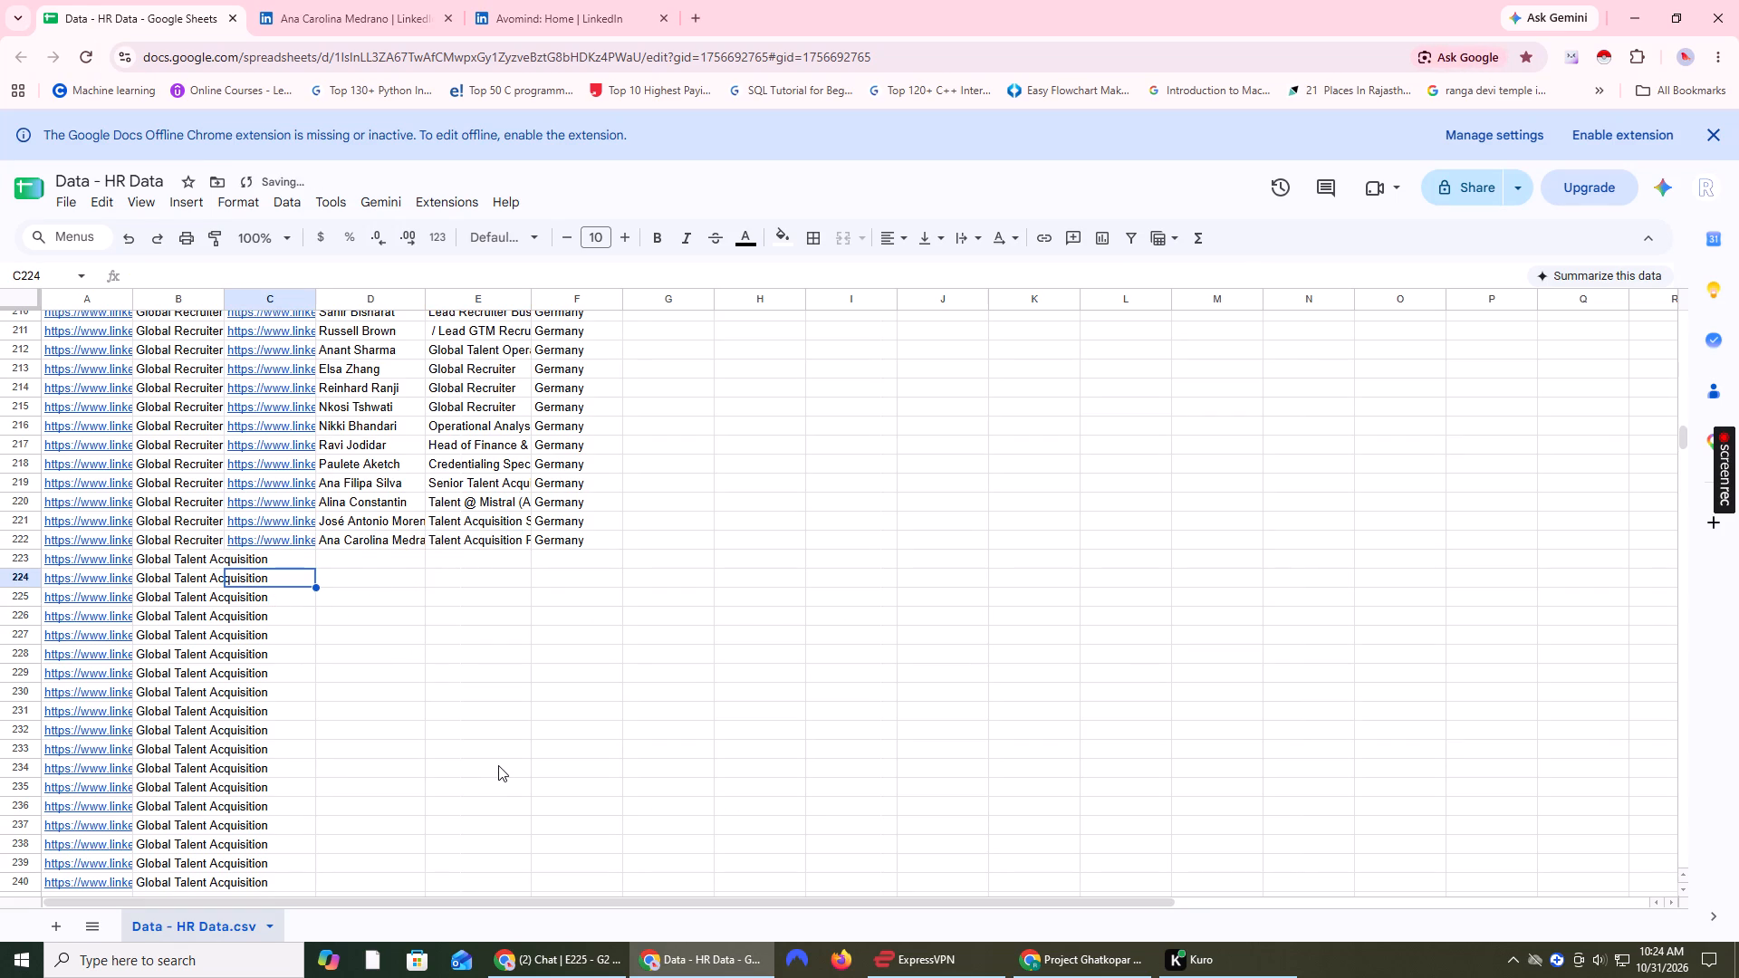
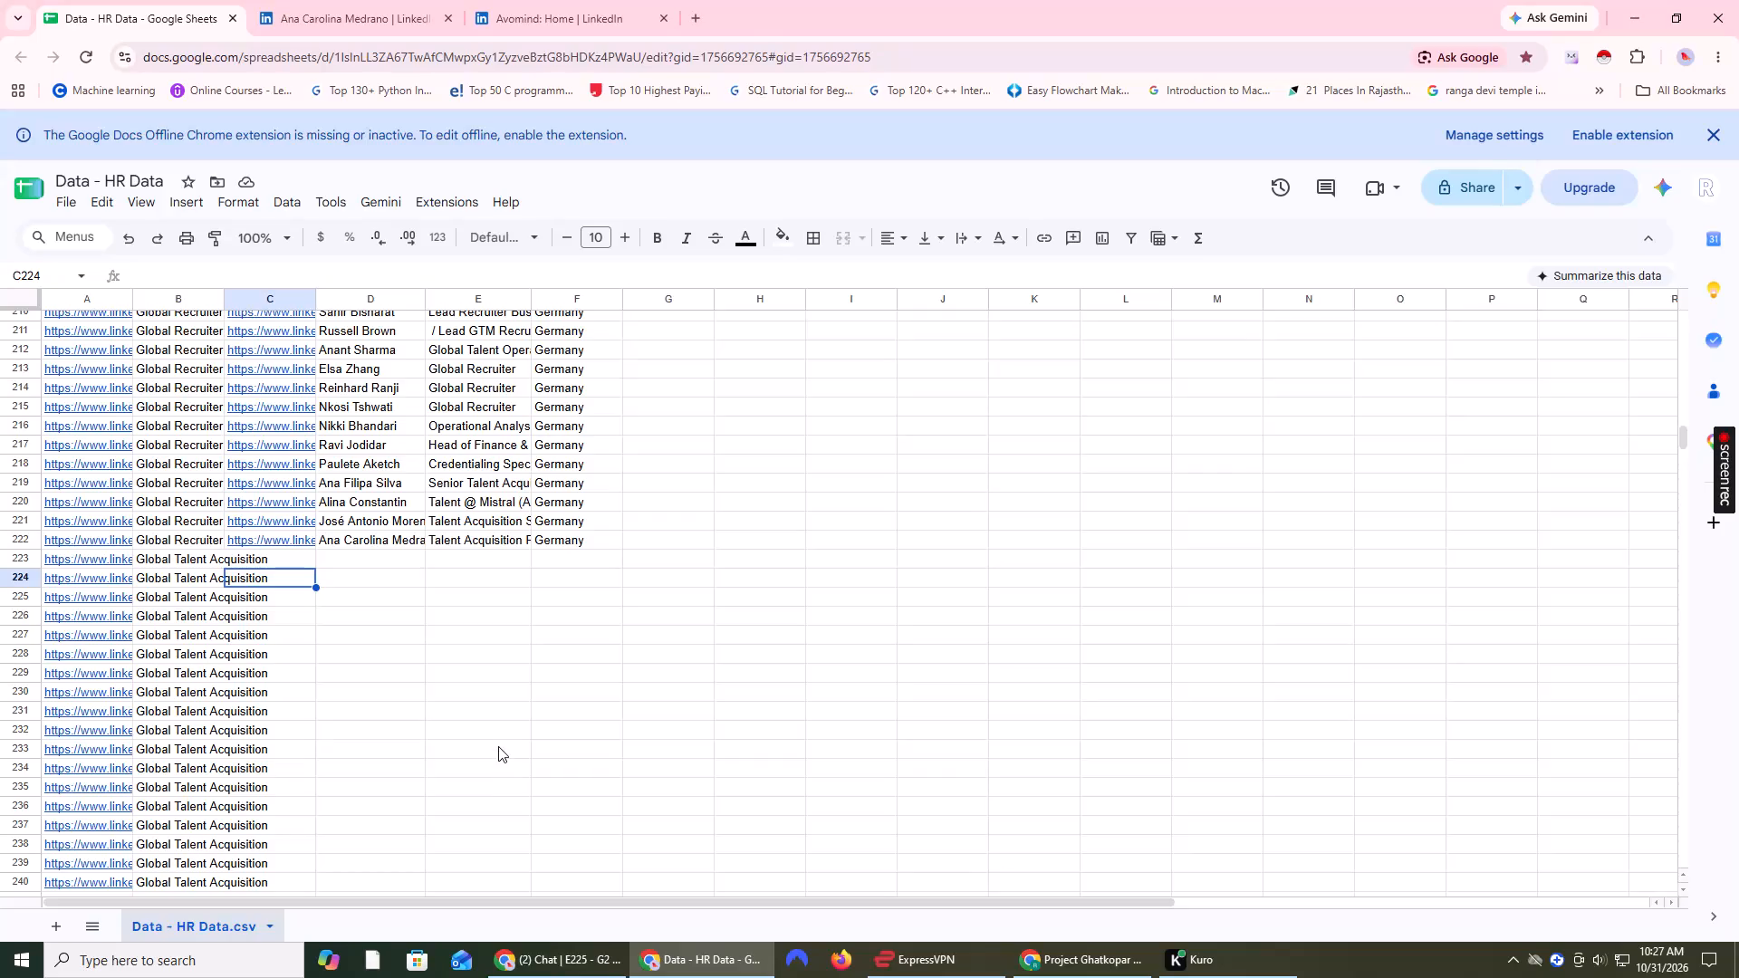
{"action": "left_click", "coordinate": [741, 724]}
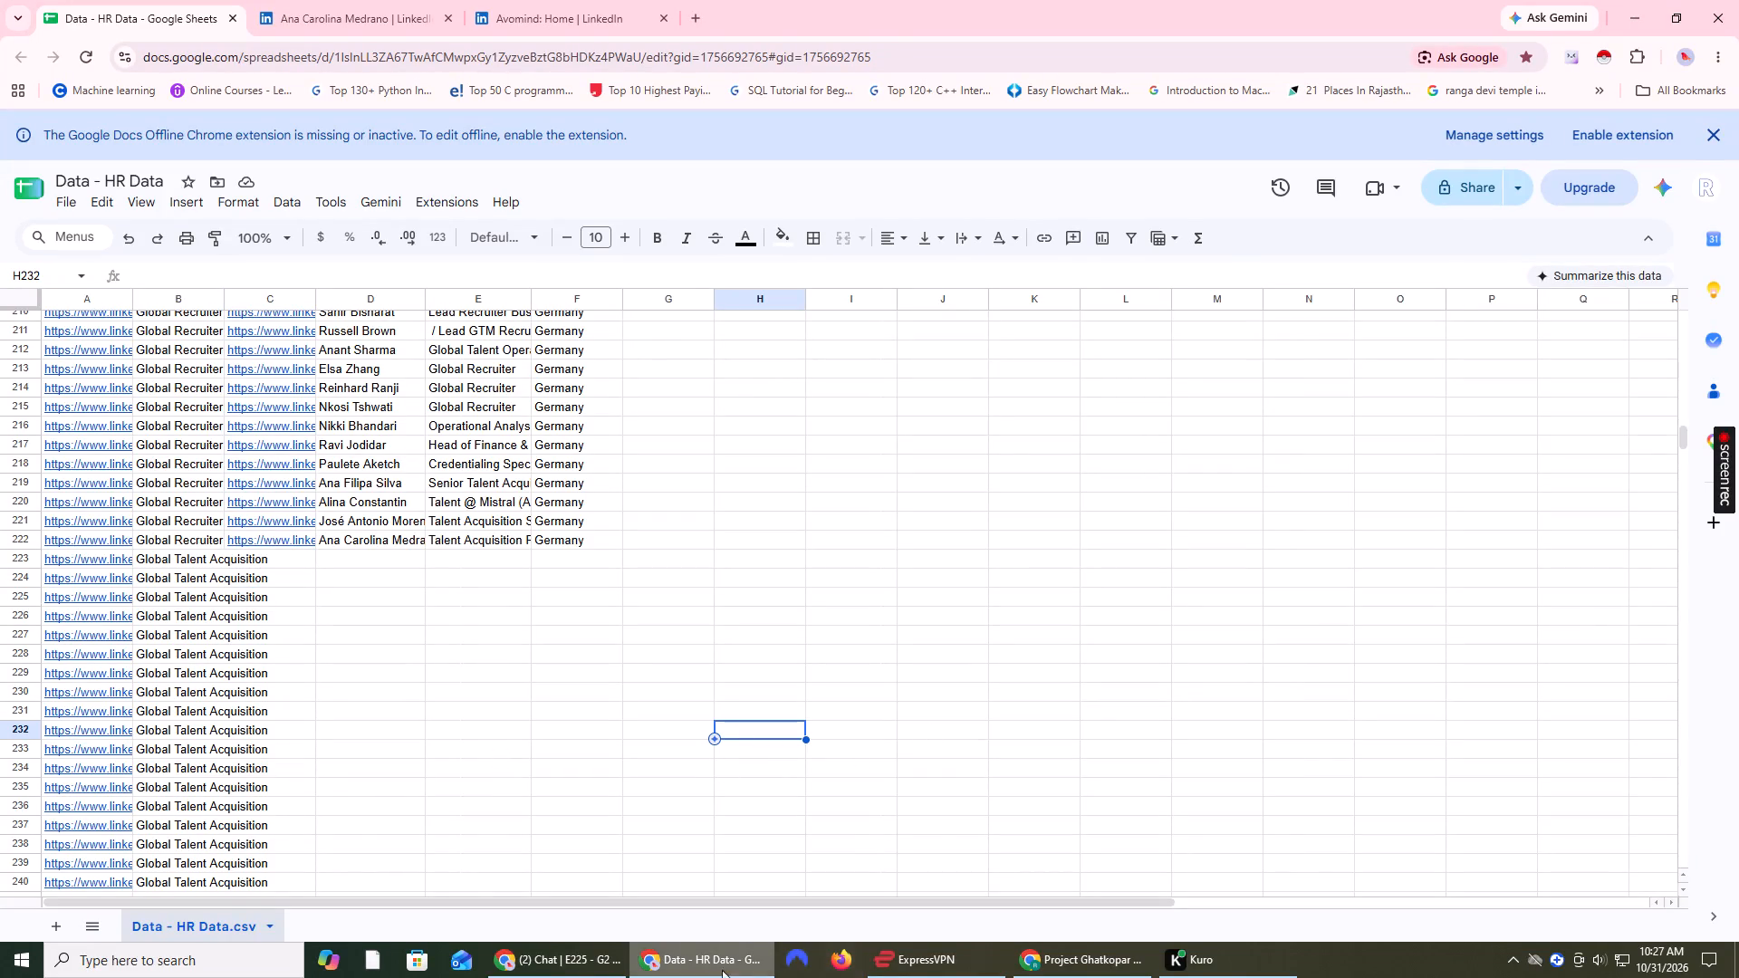
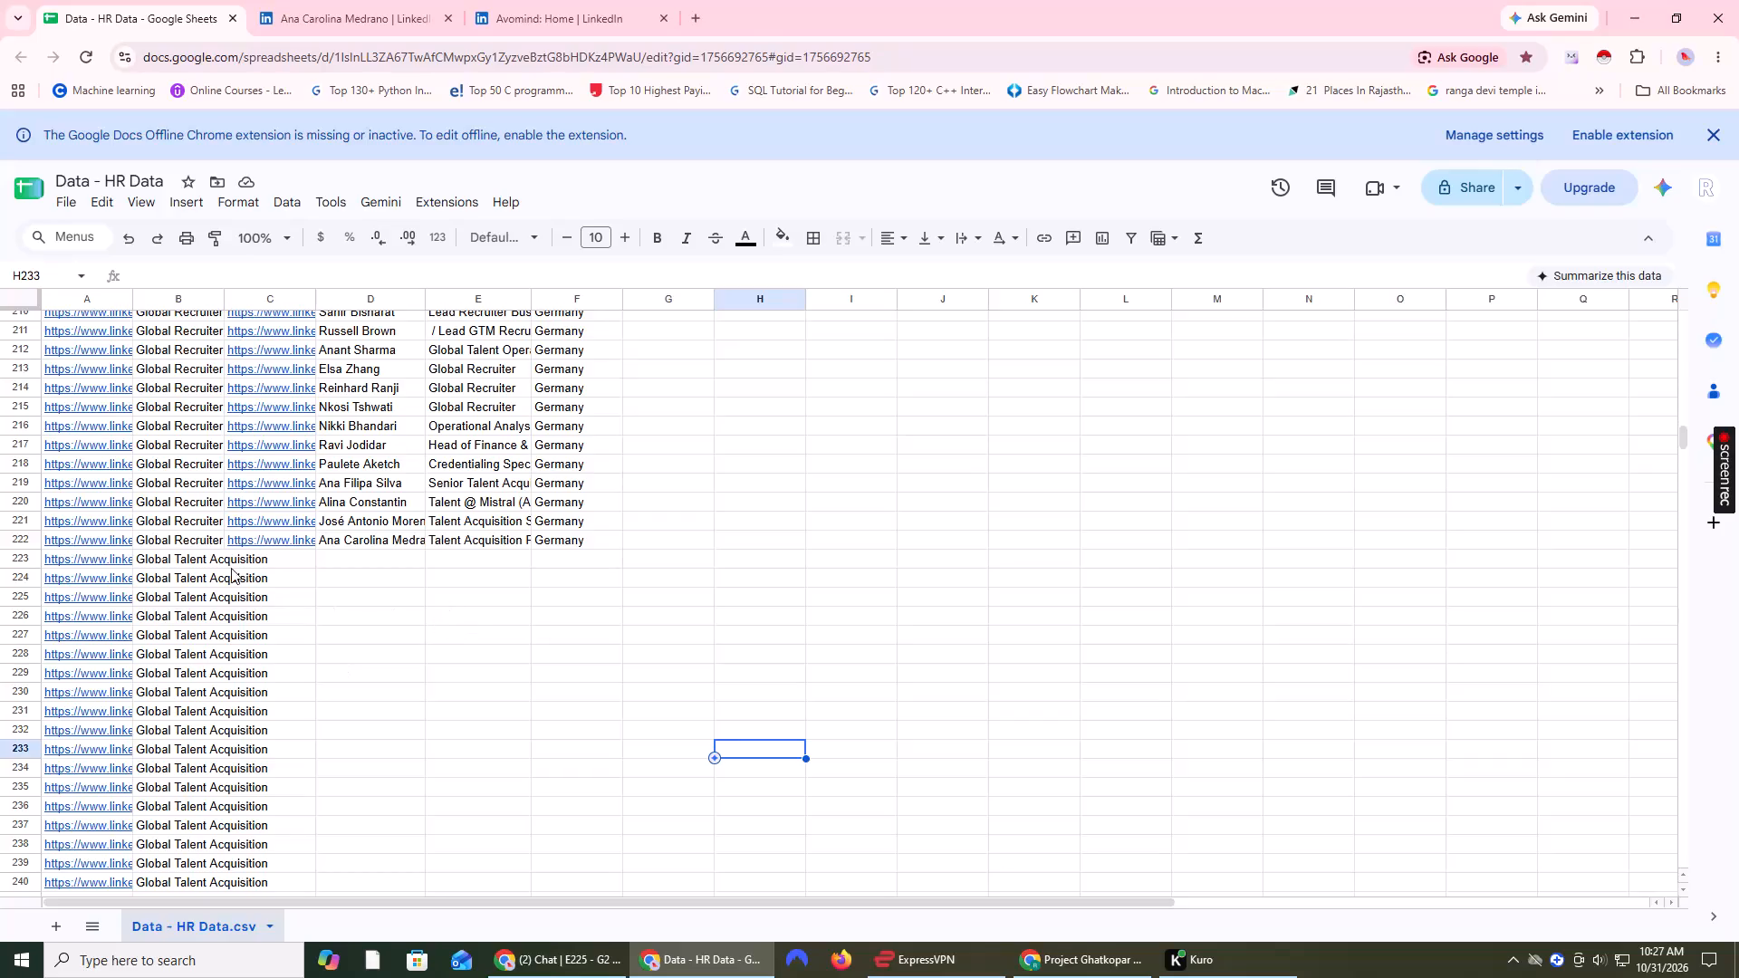
Open the LinkedIn profile linked in row 223, close the previous recruiter's pages, and copy the person's name into cell D223.
{"action": "left_click", "coordinate": [69, 562]}
{"action": "left_click", "coordinate": [156, 593]}
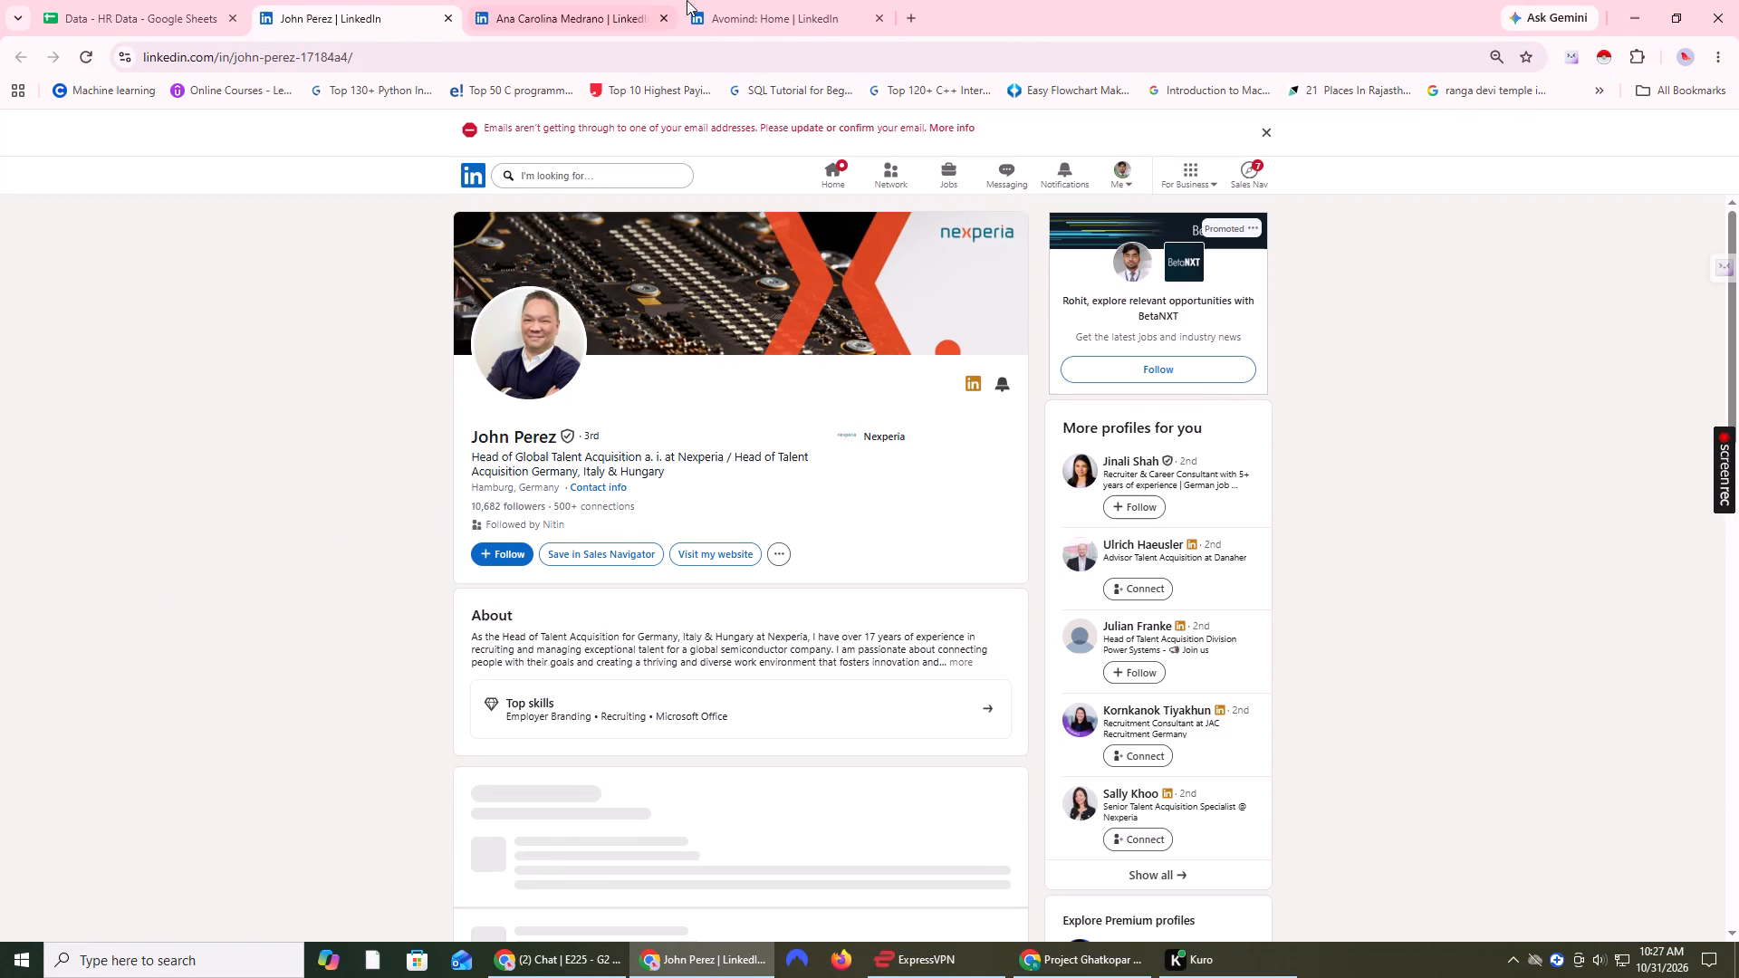
{"action": "left_click", "coordinate": [659, 24]}
{"action": "left_click", "coordinate": [659, 24]}
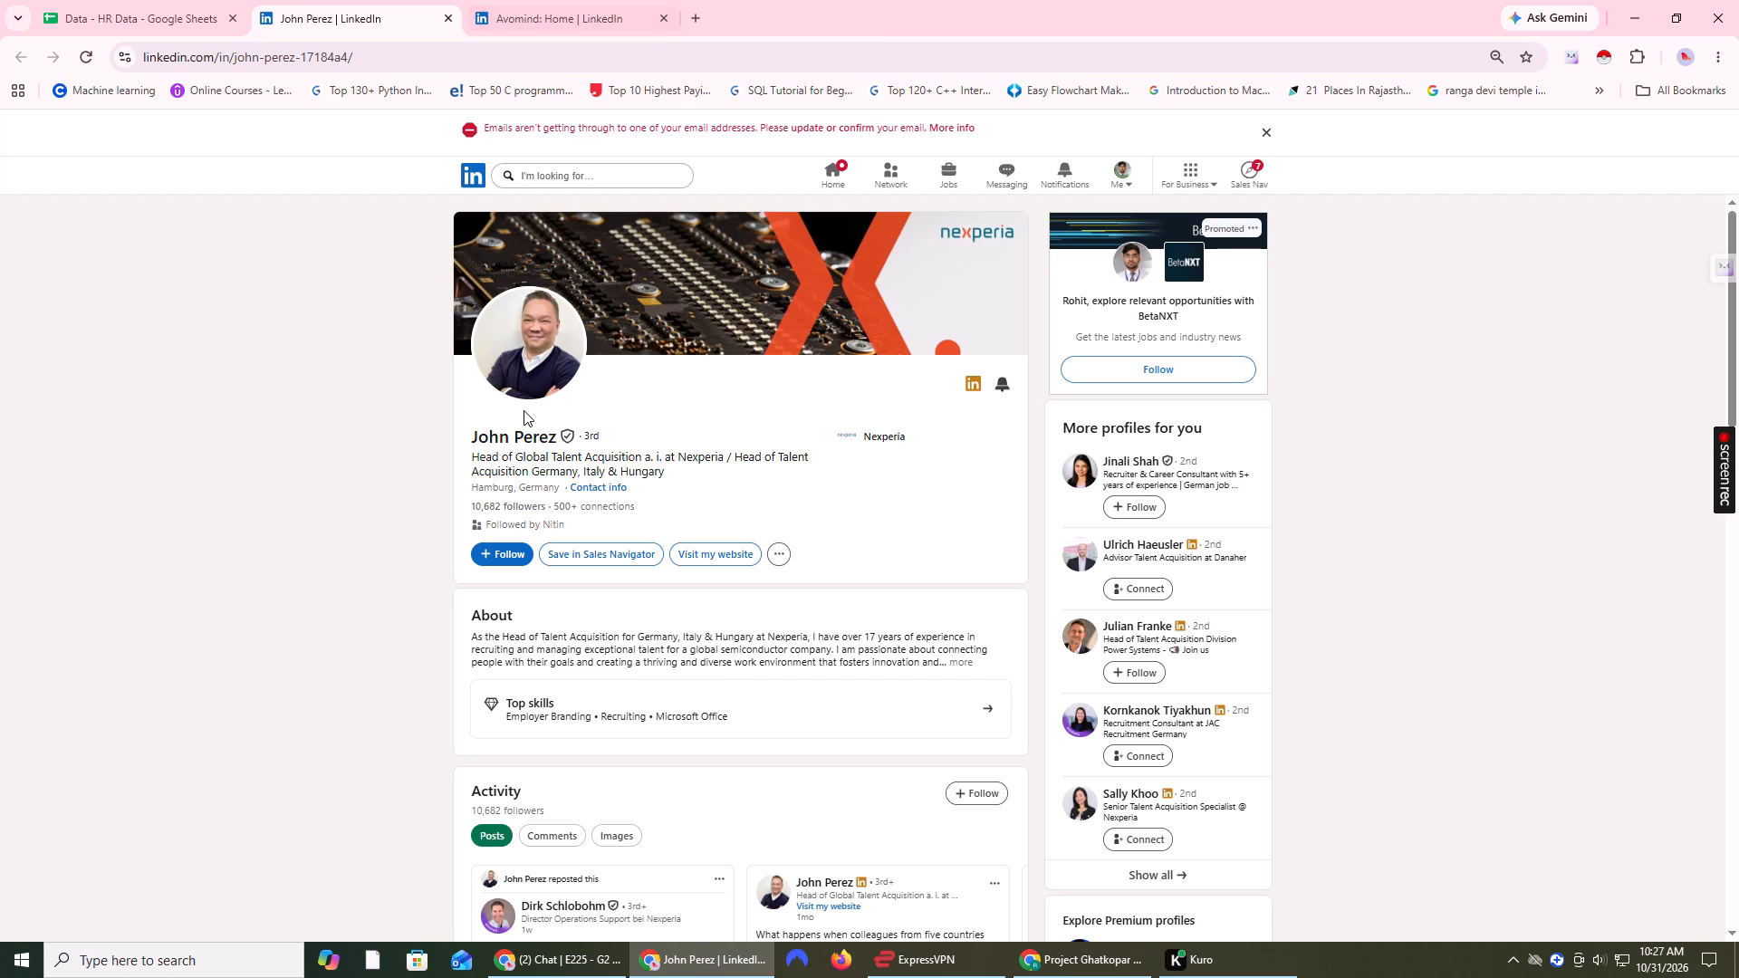
{"action": "left_click_drag", "start_coordinate": [467, 436], "coordinate": [557, 427]}
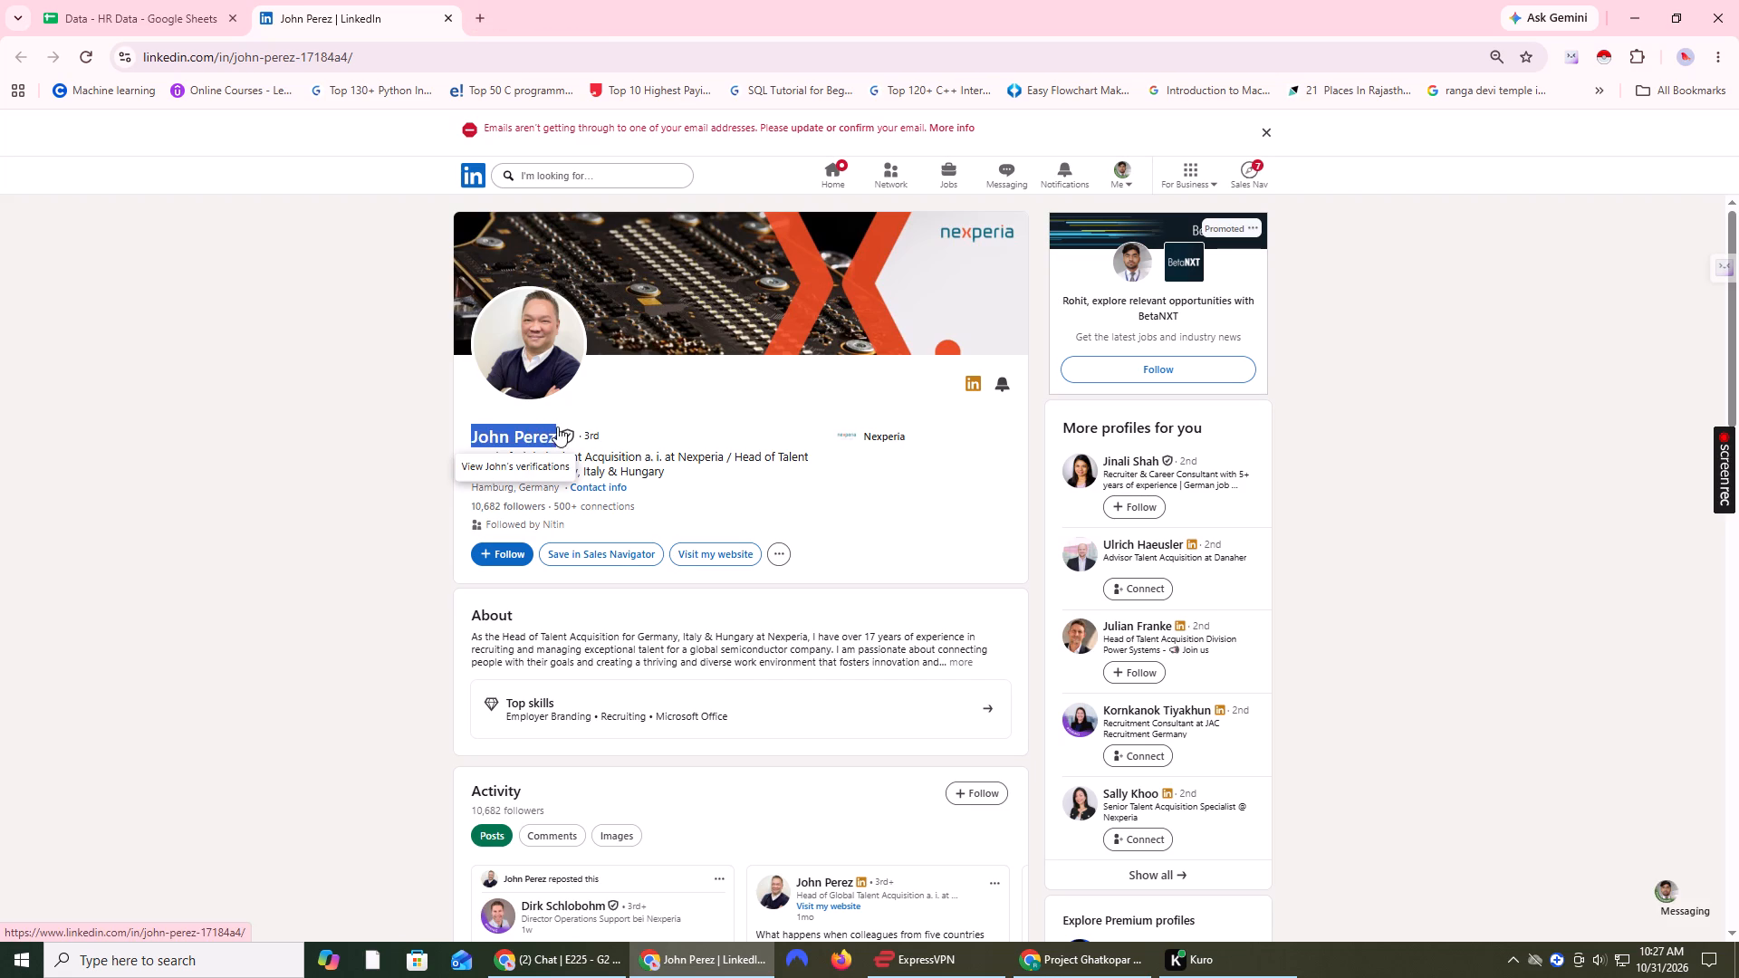
{"action": "key", "text": "ctrl+c"}
{"action": "left_click", "coordinate": [194, 0]}
{"action": "double_click", "coordinate": [354, 564]}
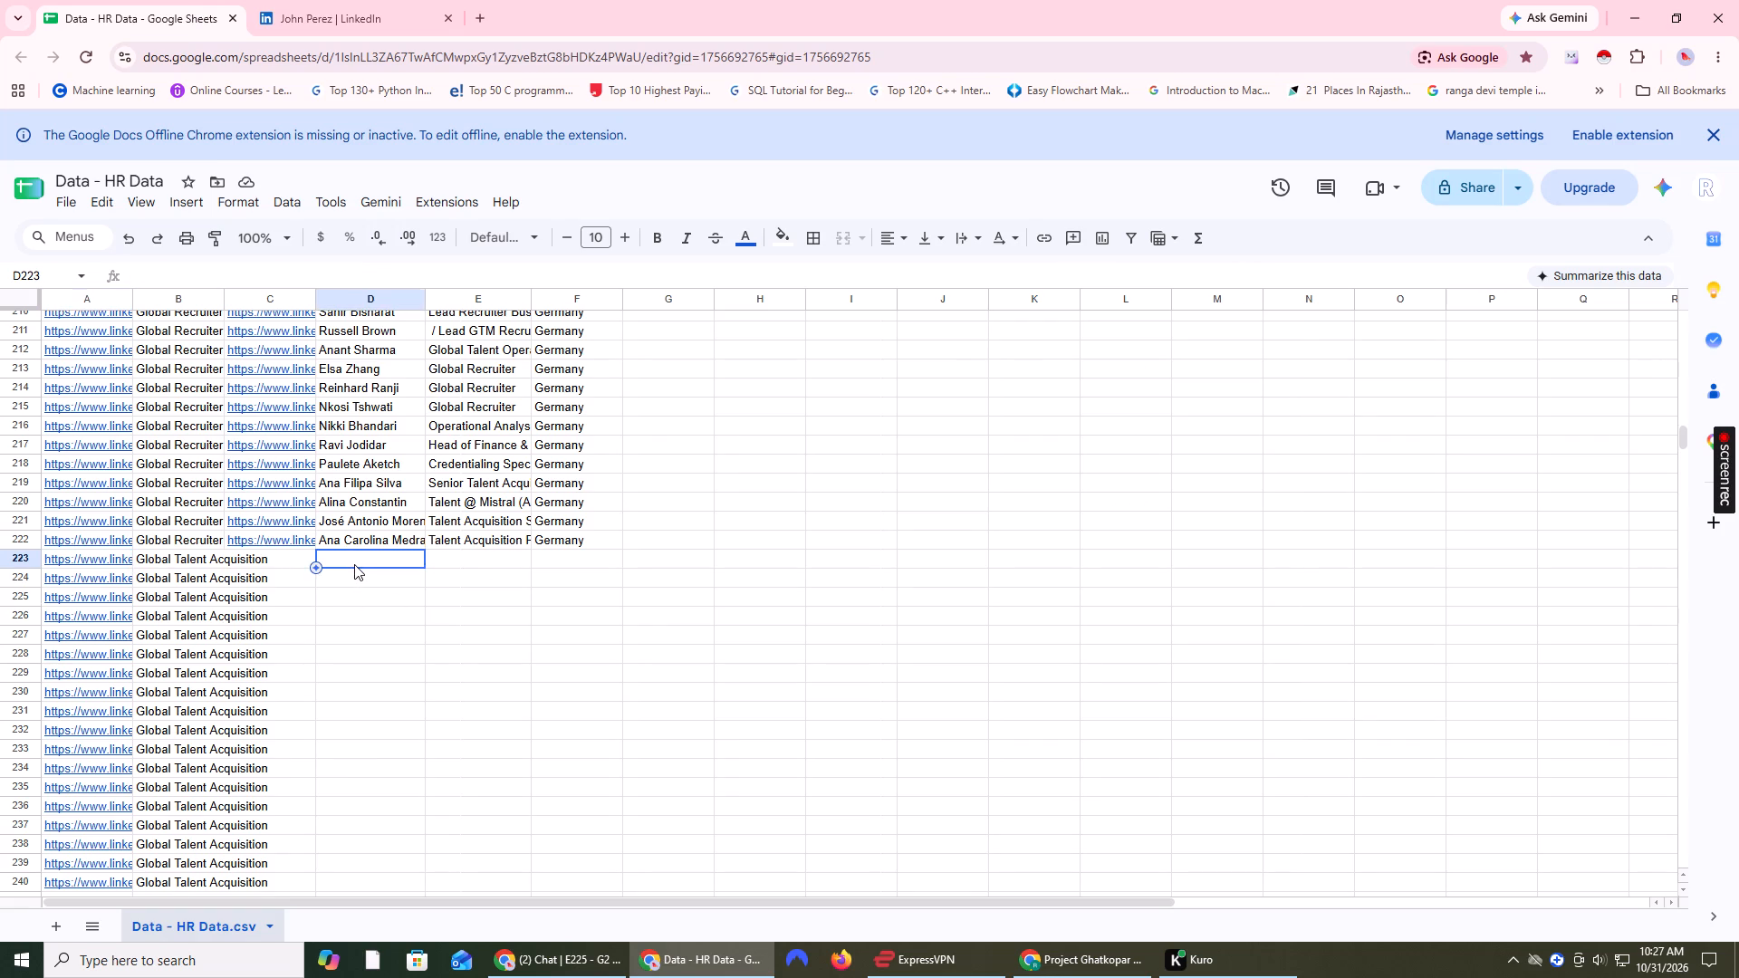
{"action": "key", "text": "ctrl+v"}
{"action": "left_click", "coordinate": [343, 594]}
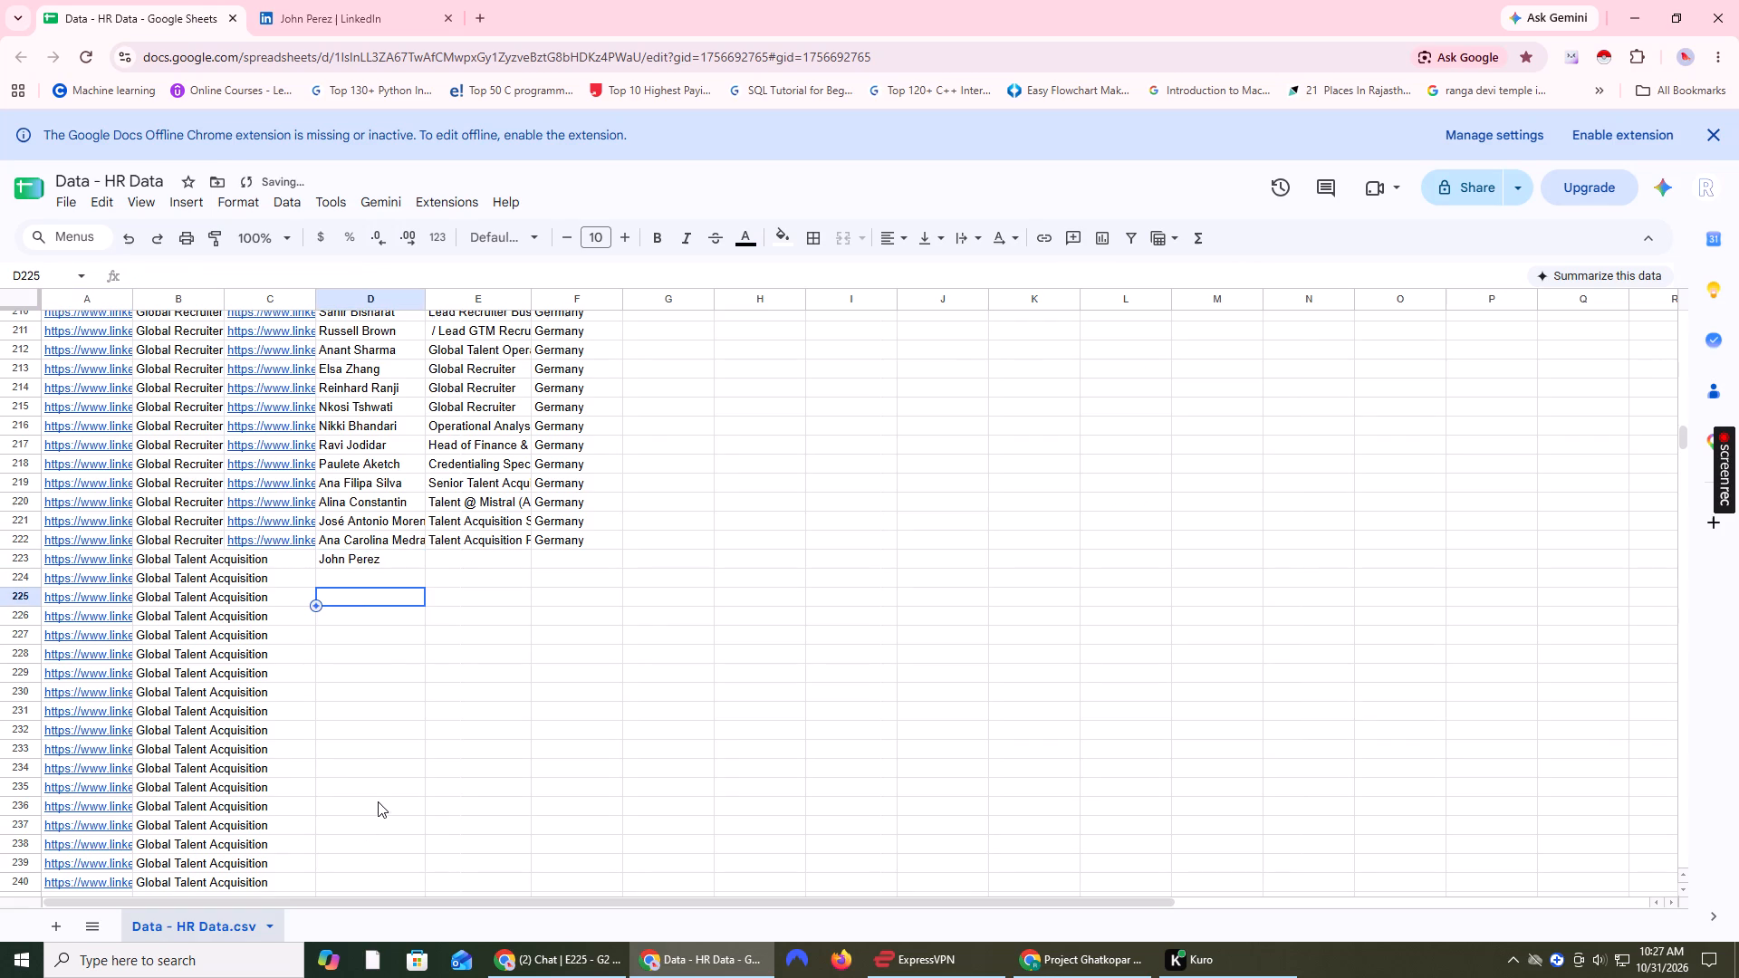
Copy the location "Hamburg, Germany" from the row 223 recruiter's profile into cell F223.
{"action": "left_click", "coordinate": [368, 0]}
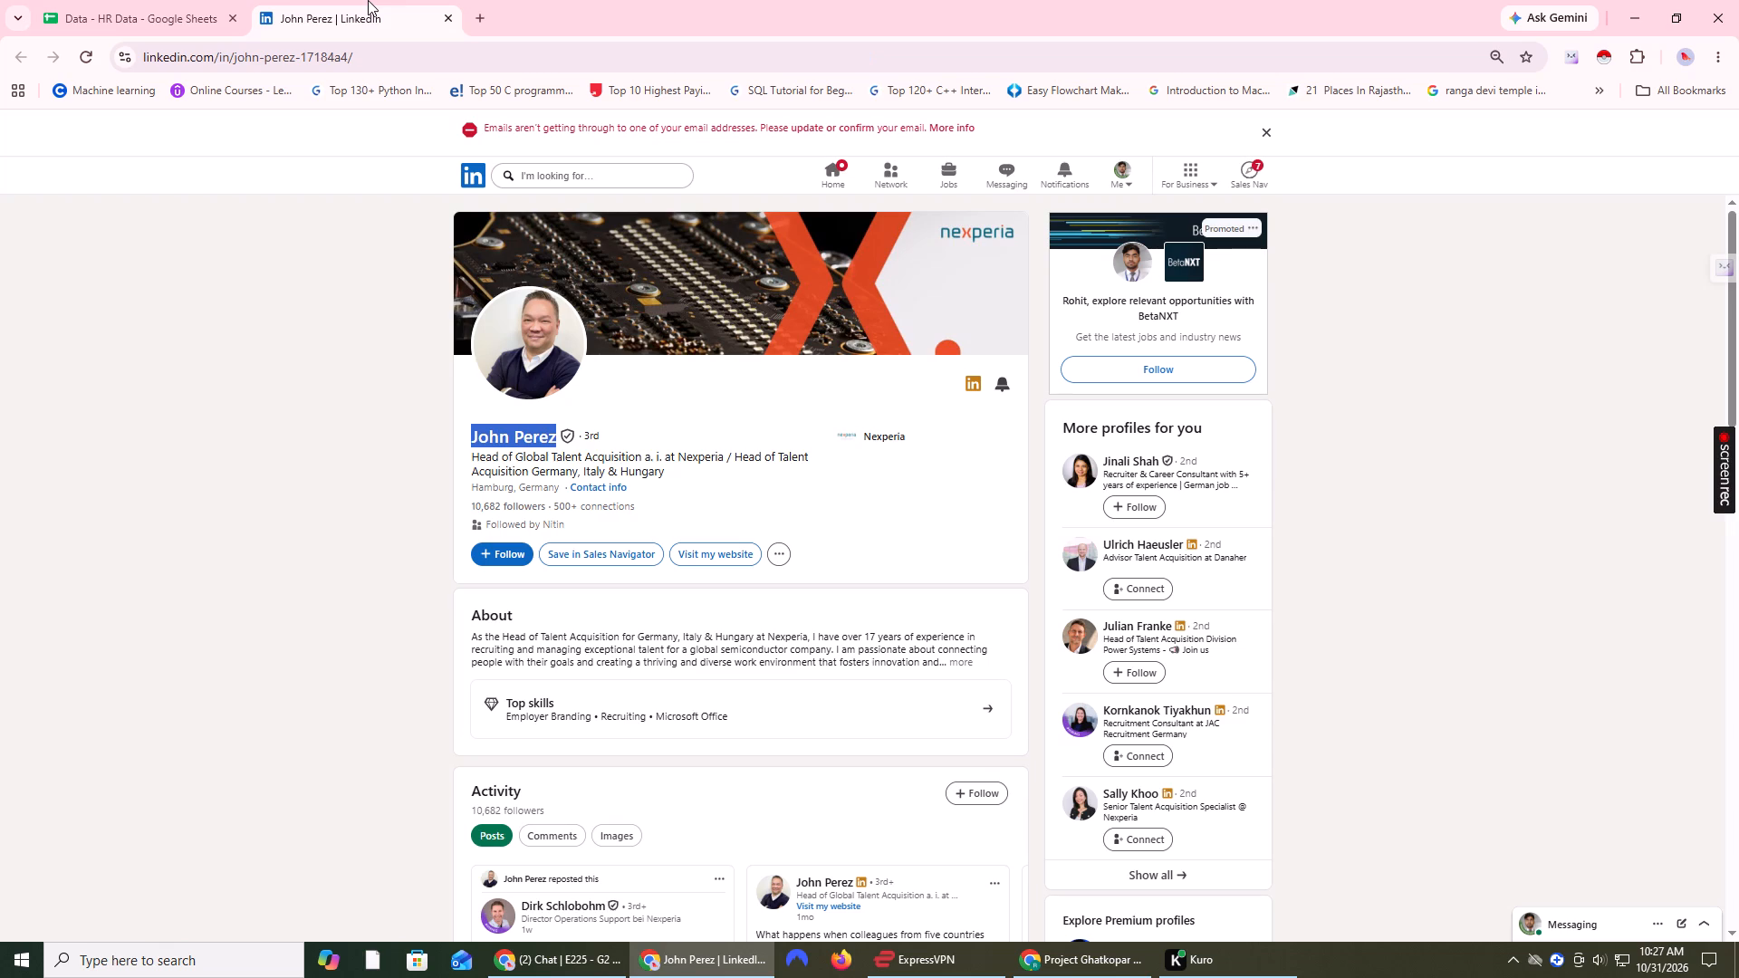
{"action": "left_click_drag", "start_coordinate": [561, 488], "coordinate": [468, 484]}
{"action": "key", "text": "ctrl+c"}
{"action": "left_click", "coordinate": [154, 0]}
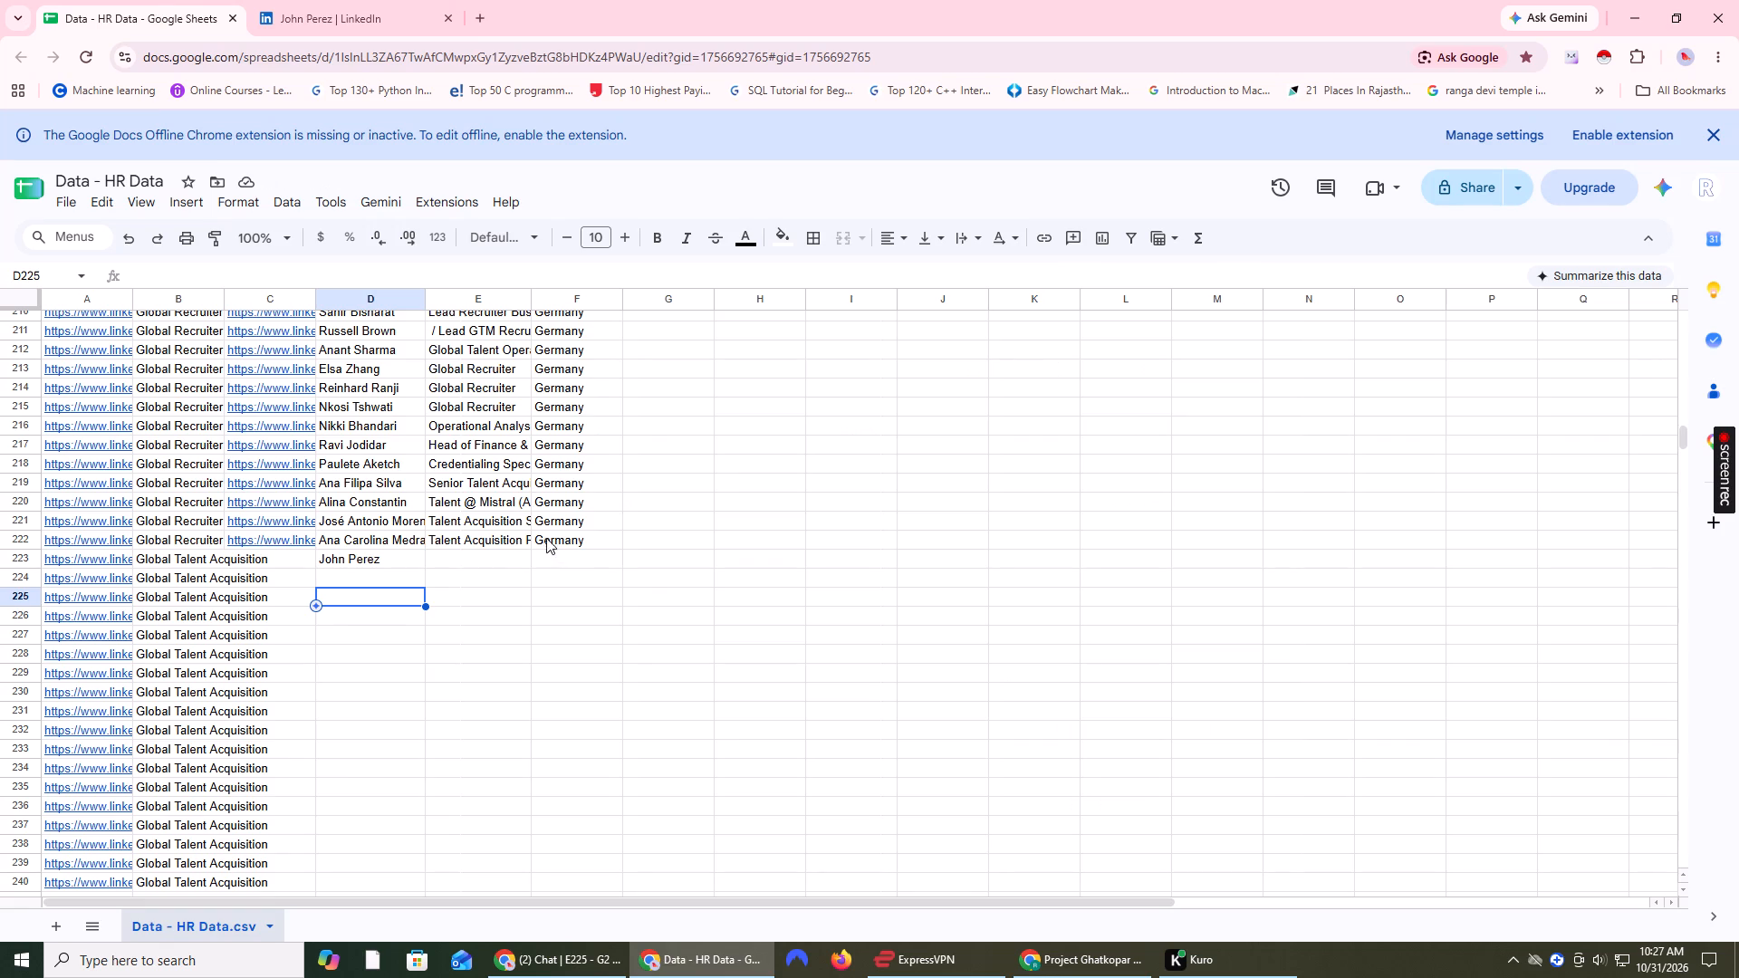
{"action": "double_click", "coordinate": [561, 551]}
{"action": "key", "text": "ctrl+v"}
{"action": "left_click", "coordinate": [535, 598]}
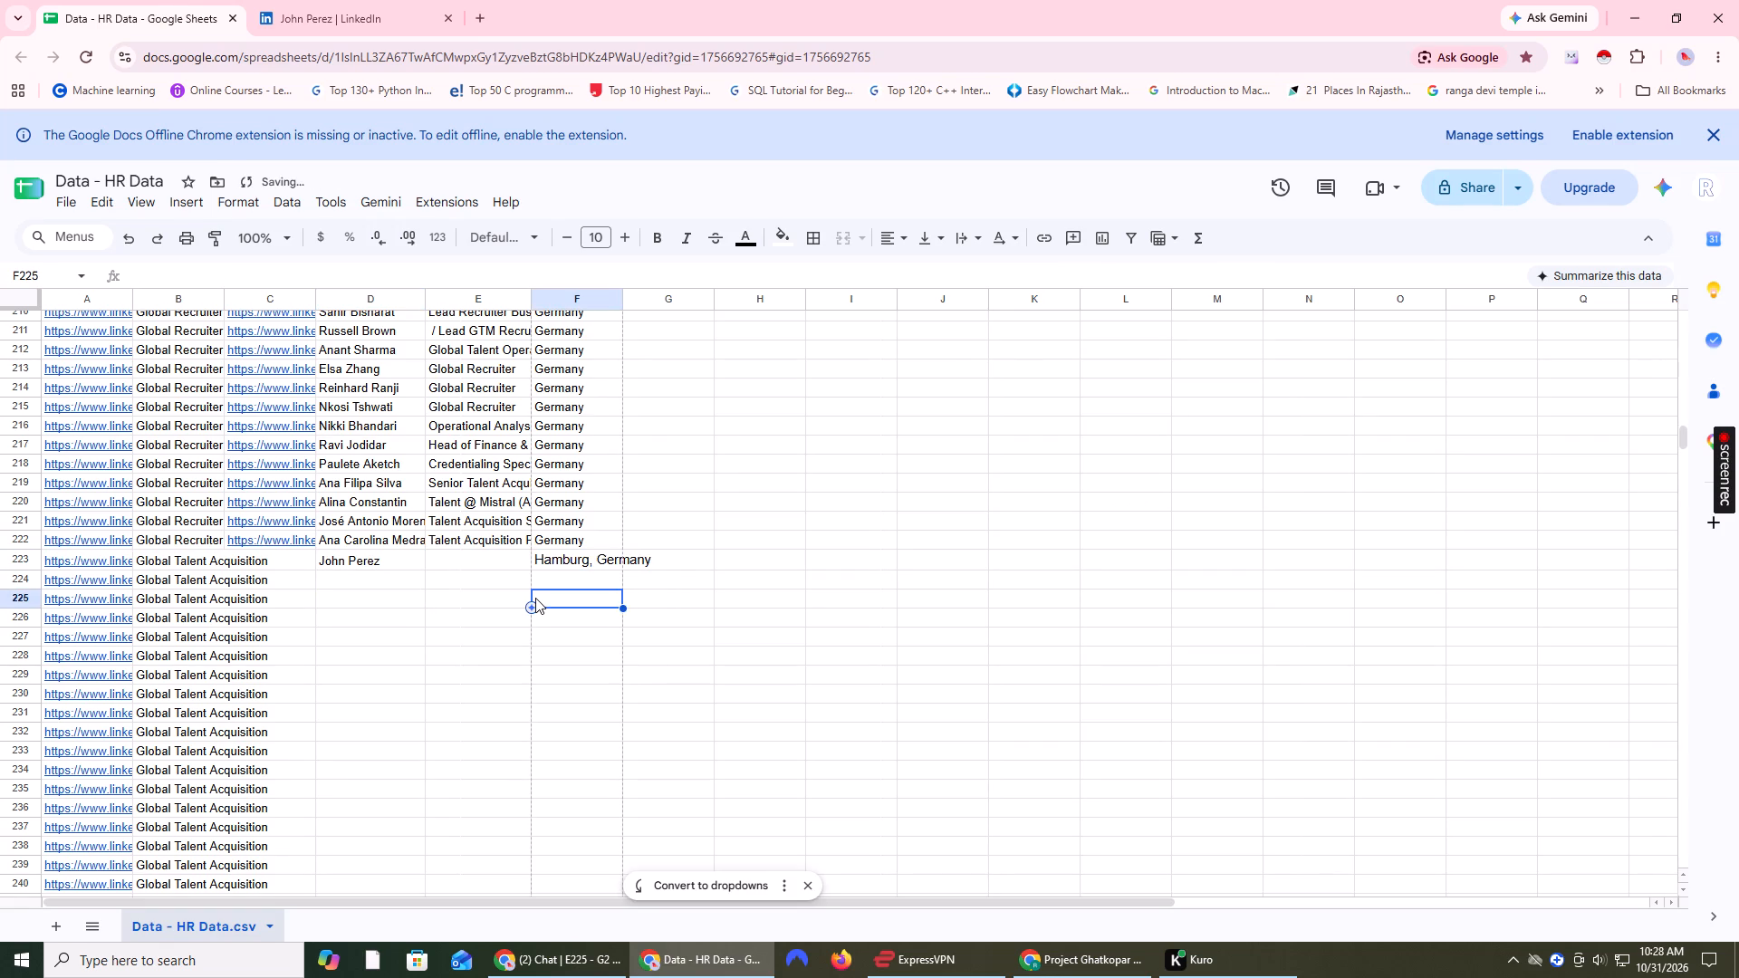
Open the Nexperia company page from the profile's experience section and copy the job title "Global Head of Talent Acquisition a.i" into cell E223.
{"action": "left_click", "coordinate": [433, 0]}
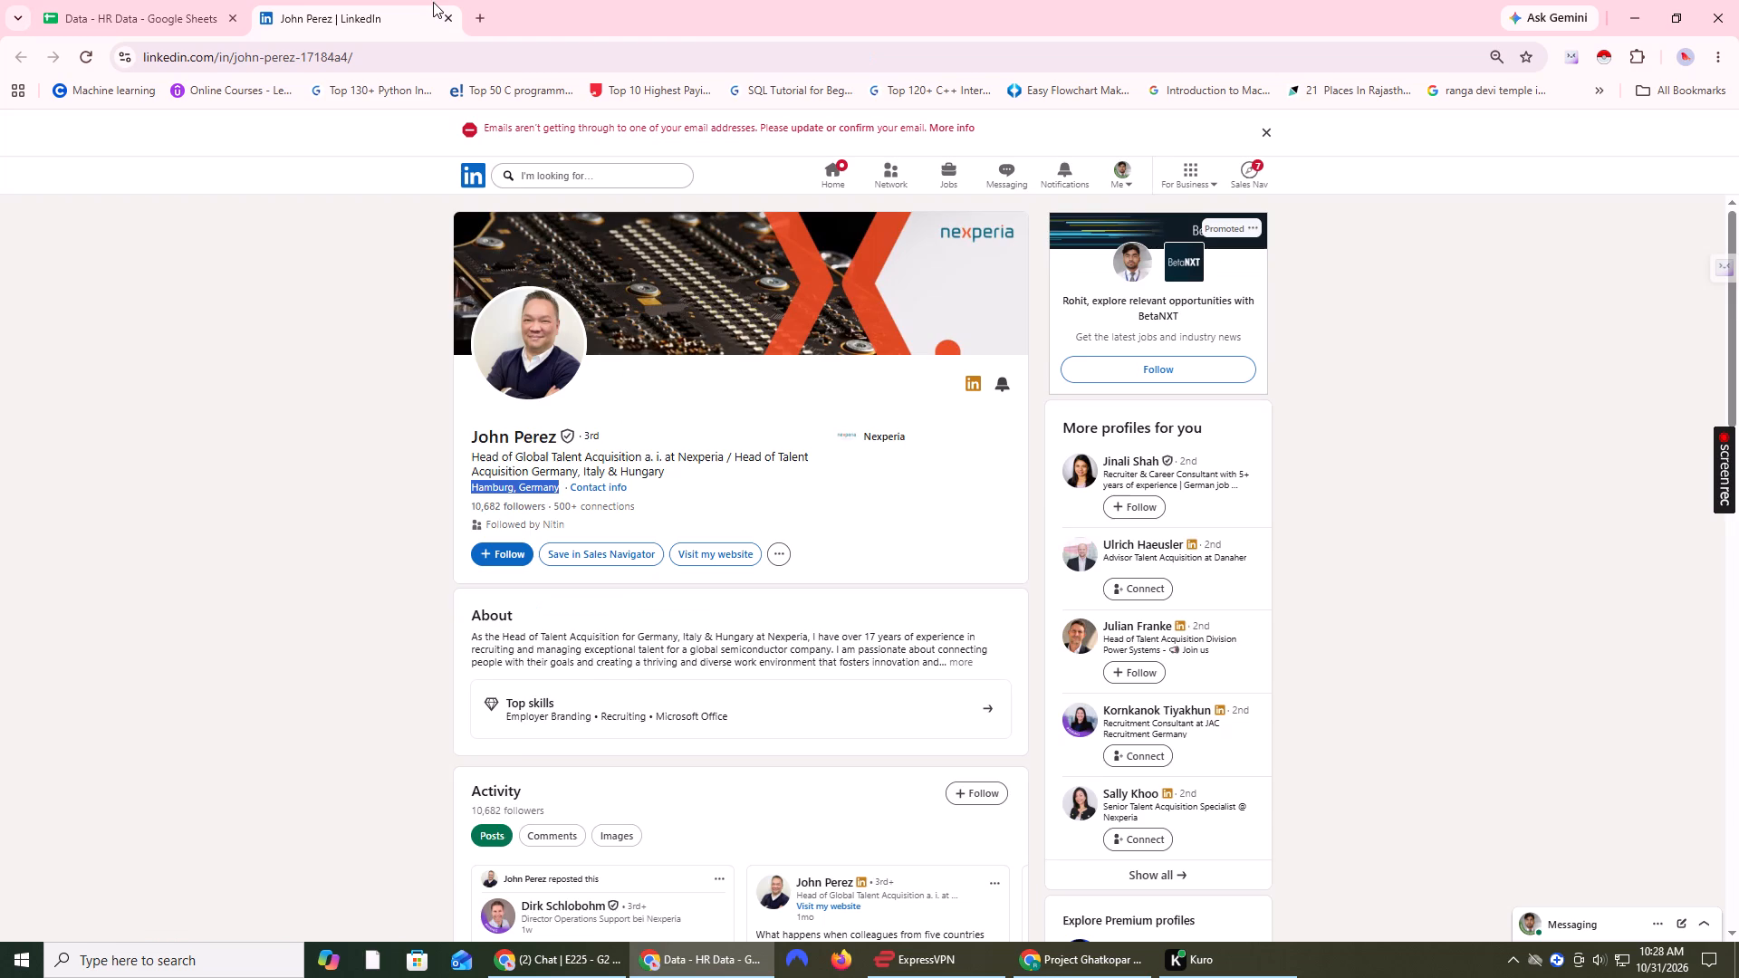
{"action": "scroll", "coordinate": [543, 556], "scroll_direction": "down", "scroll_amount": 12}
{"action": "scroll", "coordinate": [546, 542], "scroll_direction": "up", "scroll_amount": 2}
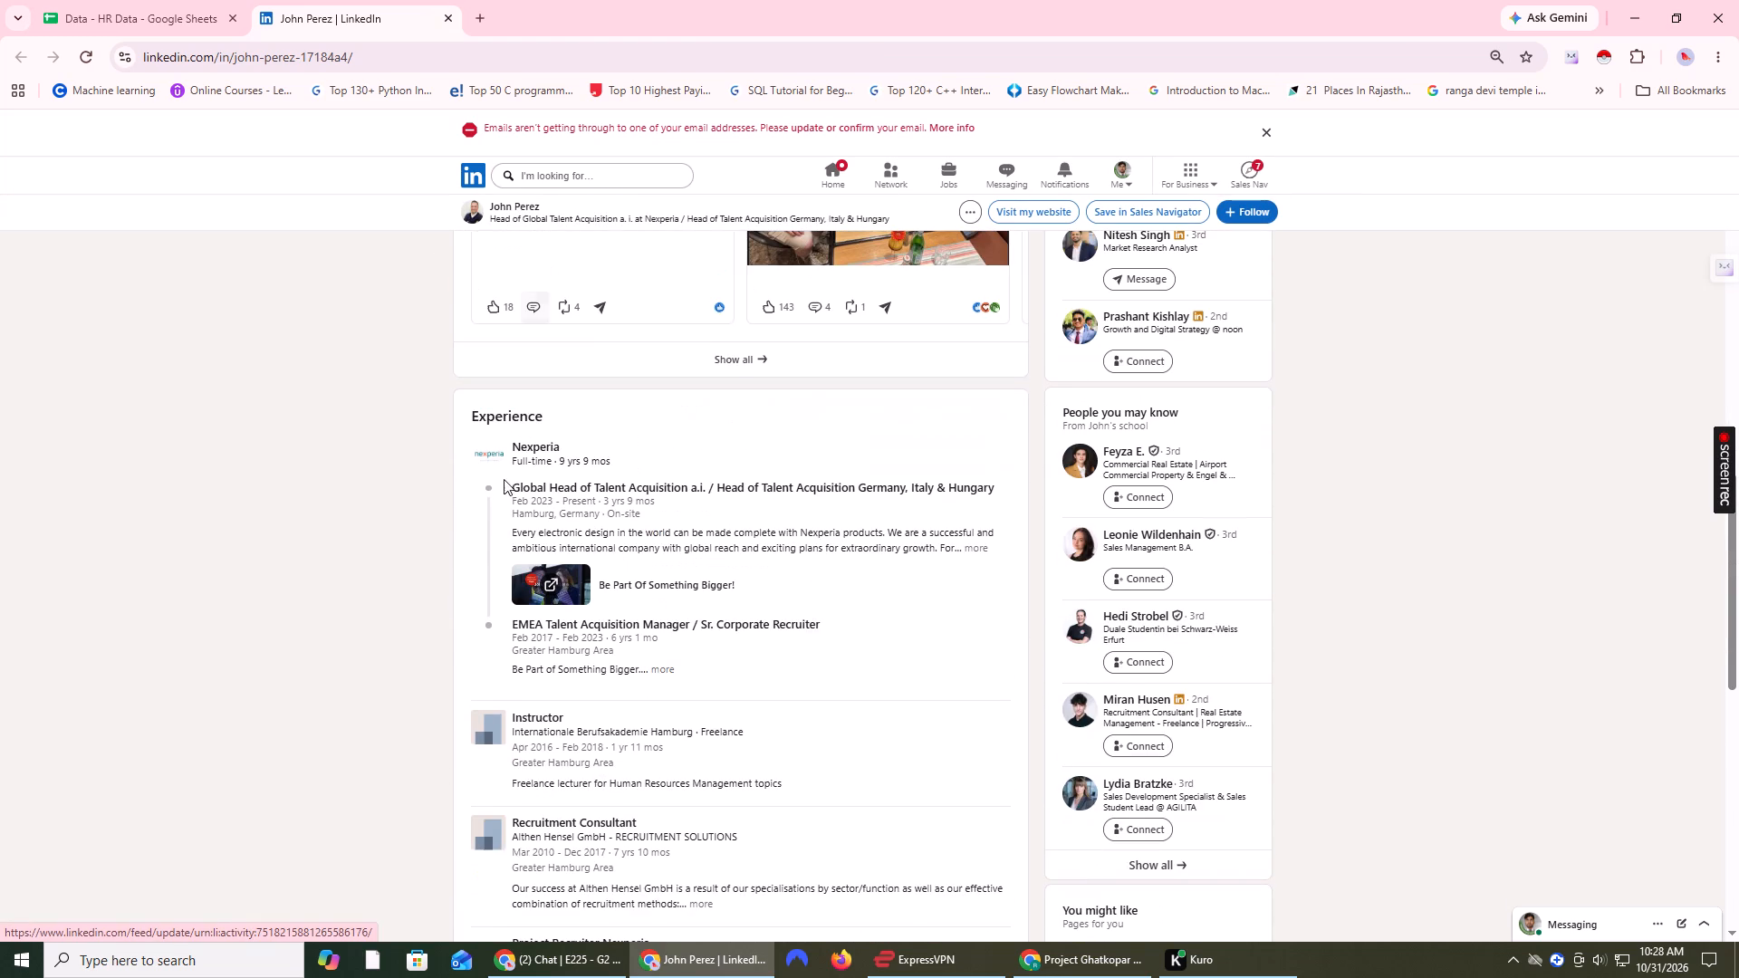
{"action": "left_click", "coordinate": [485, 456], "text": "ctrl"}
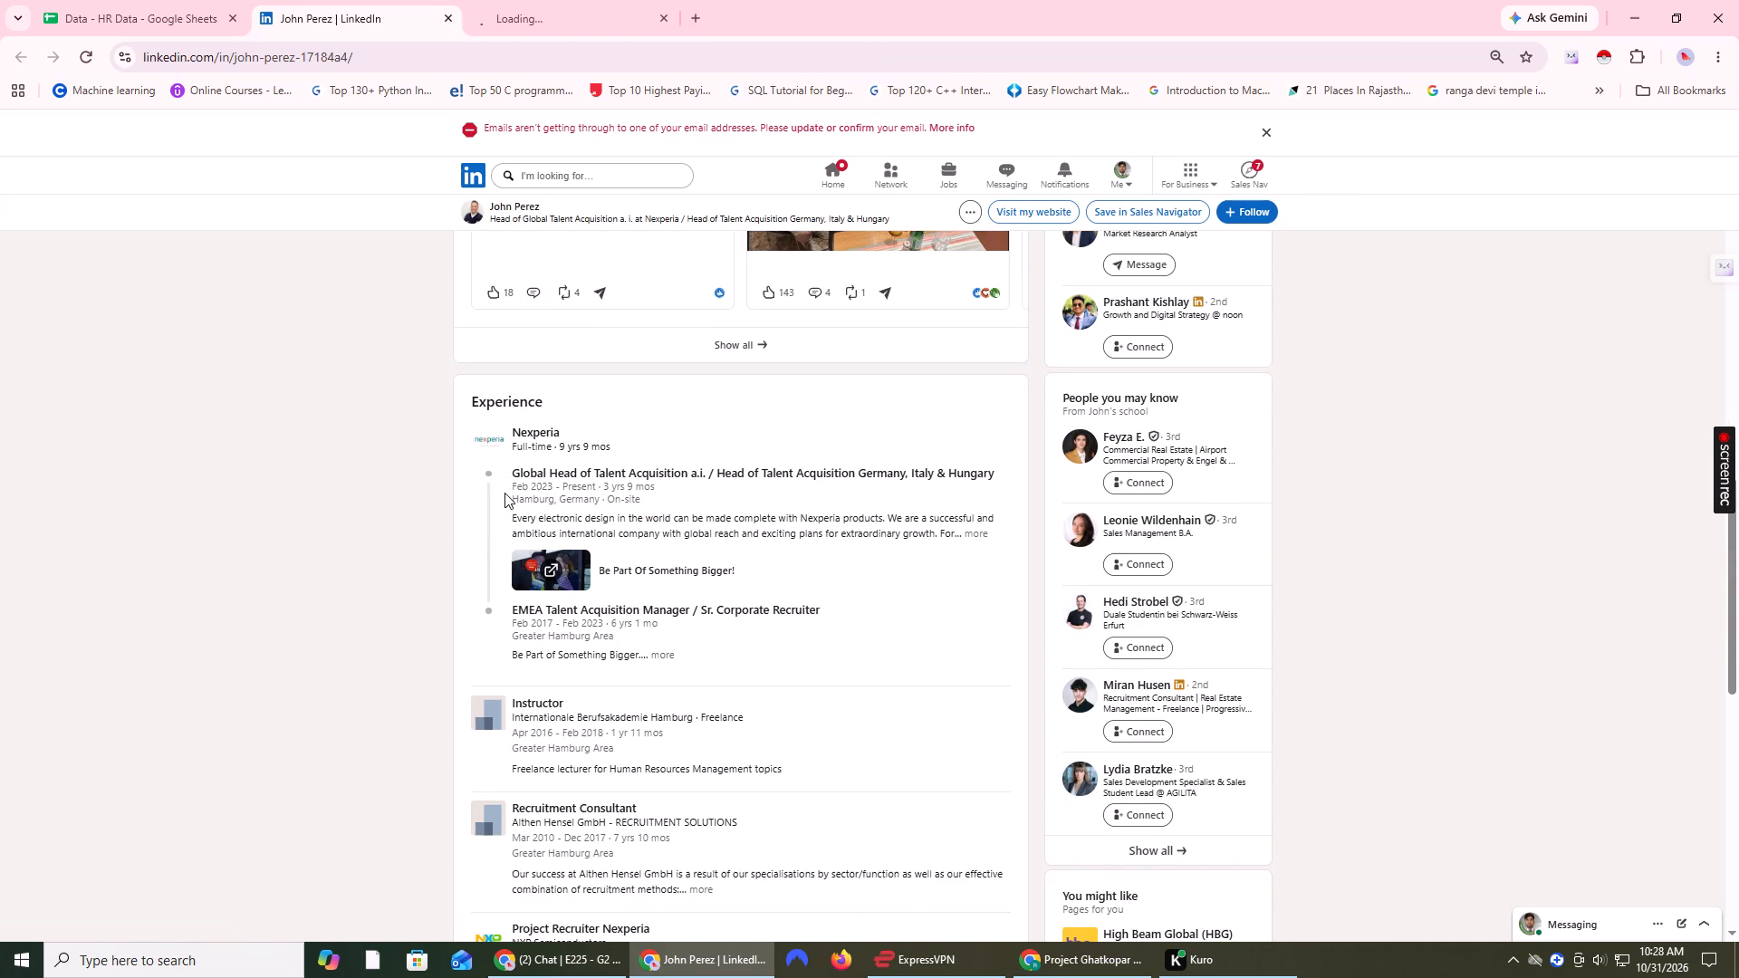
{"action": "left_click_drag", "start_coordinate": [504, 470], "coordinate": [646, 472]}
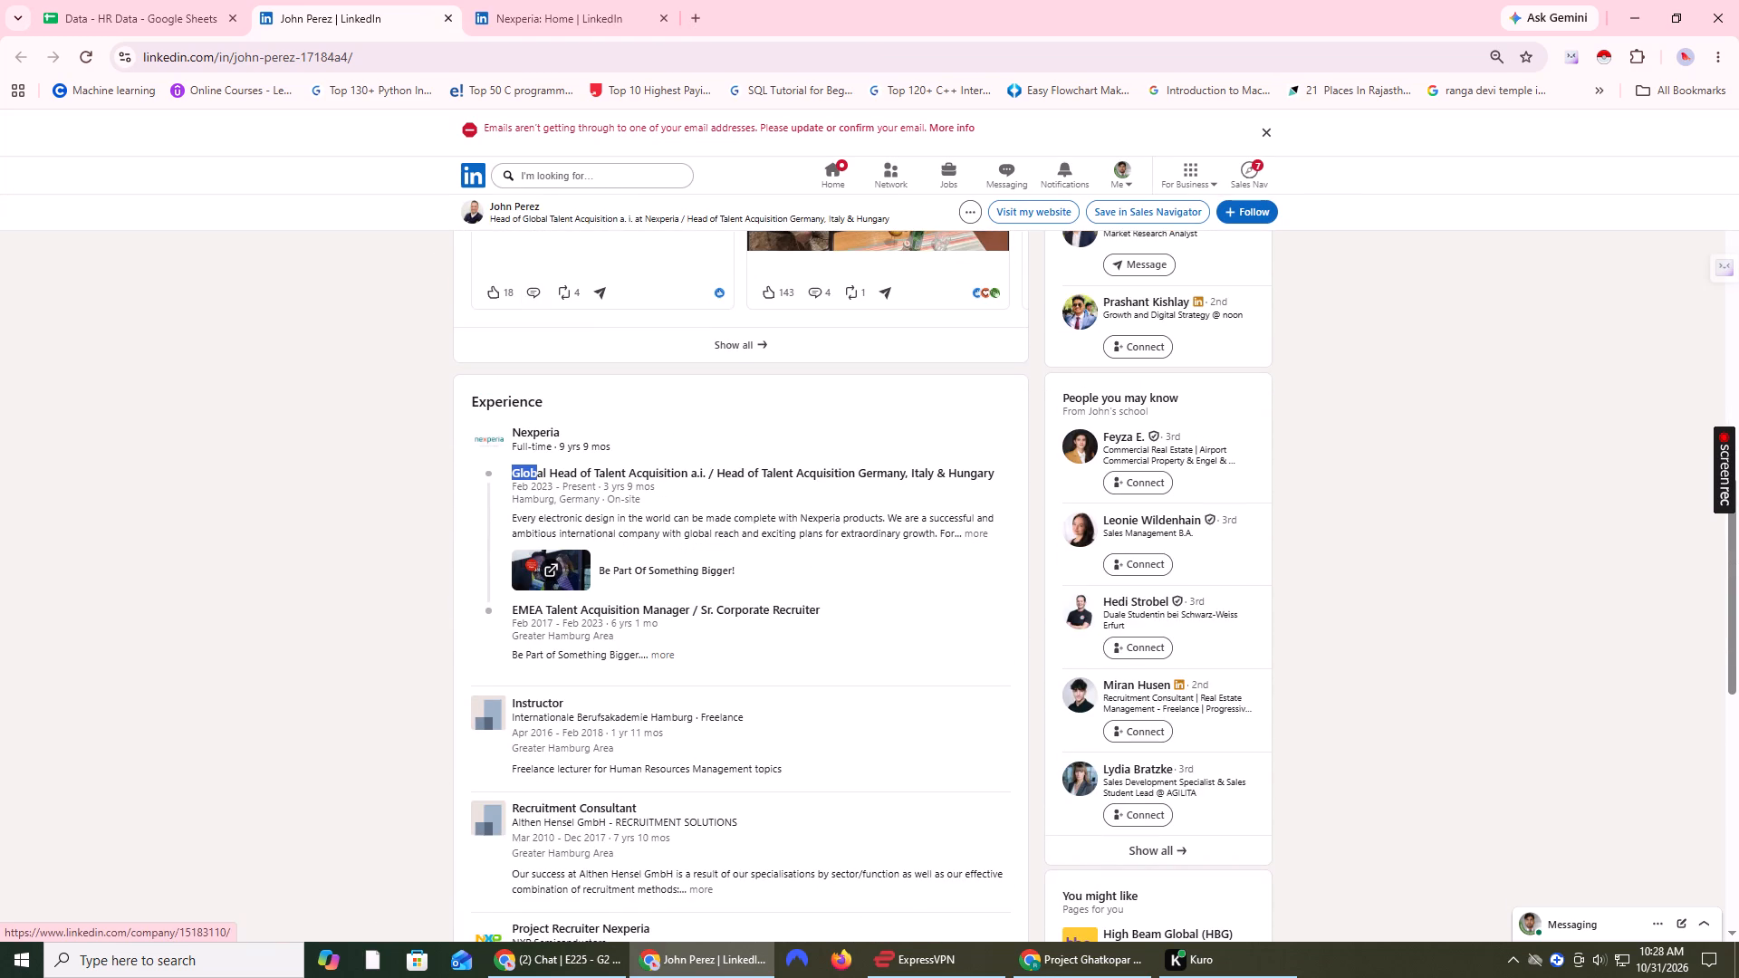
{"action": "left_click_drag", "start_coordinate": [646, 472], "coordinate": [702, 475]}
{"action": "key", "text": "ctrl+c"}
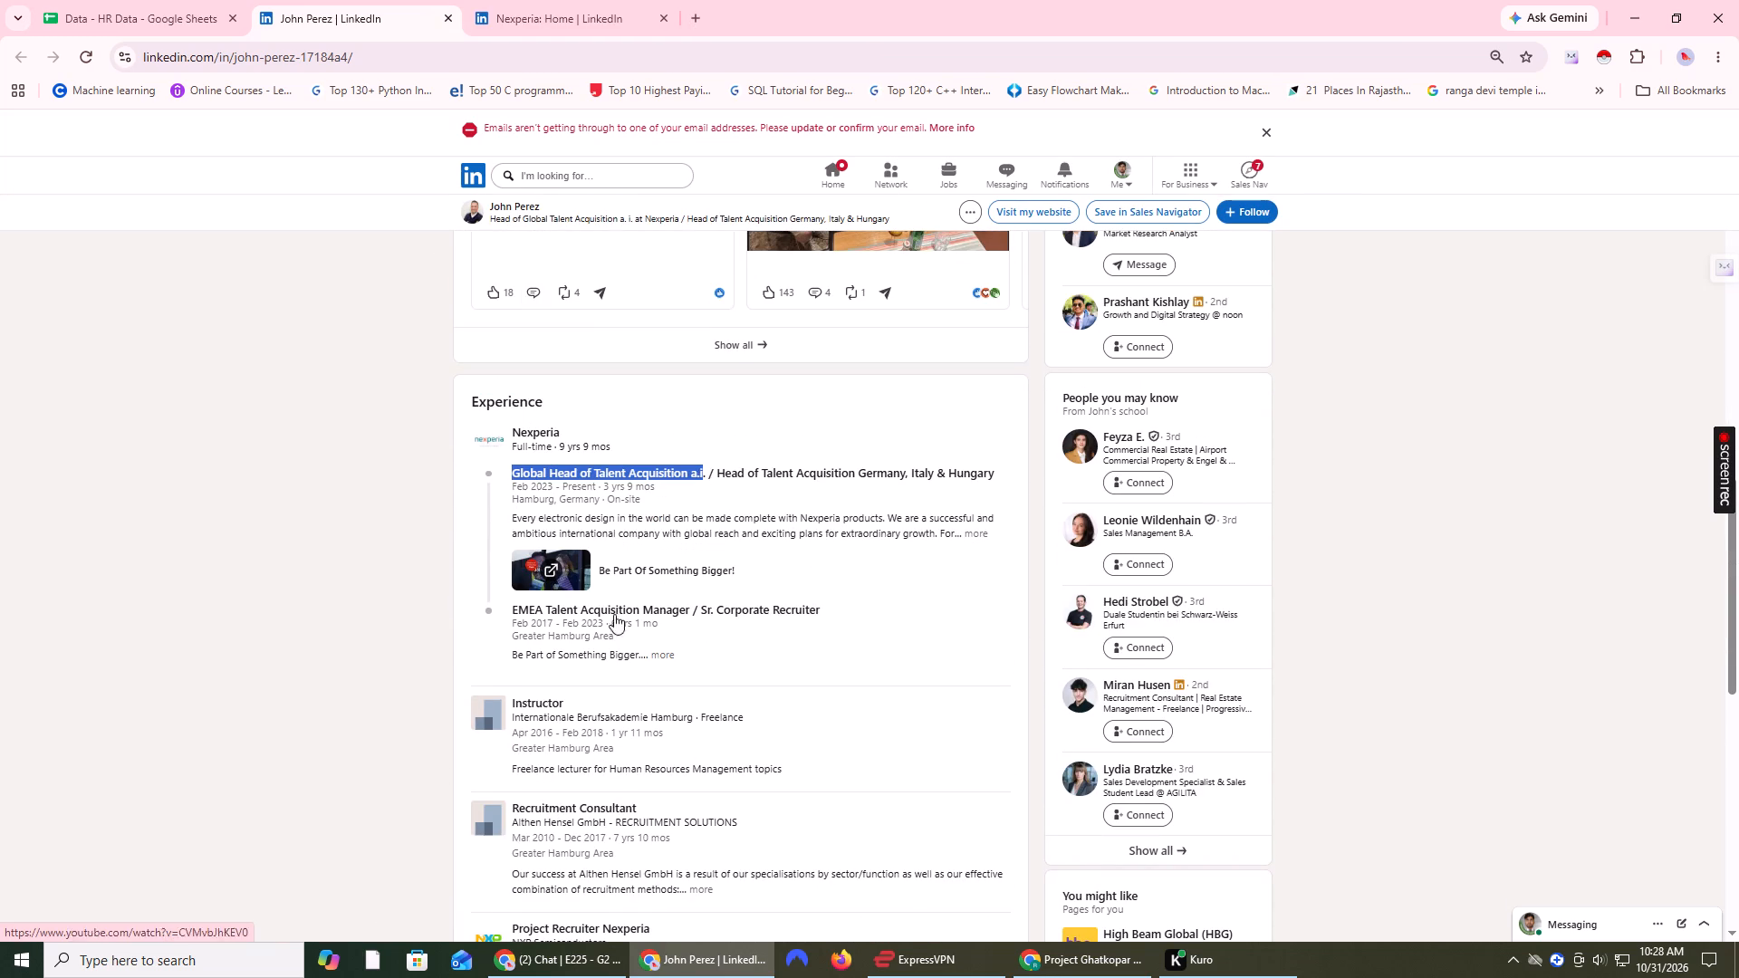
{"action": "left_click", "coordinate": [188, 0]}
{"action": "double_click", "coordinate": [456, 565]}
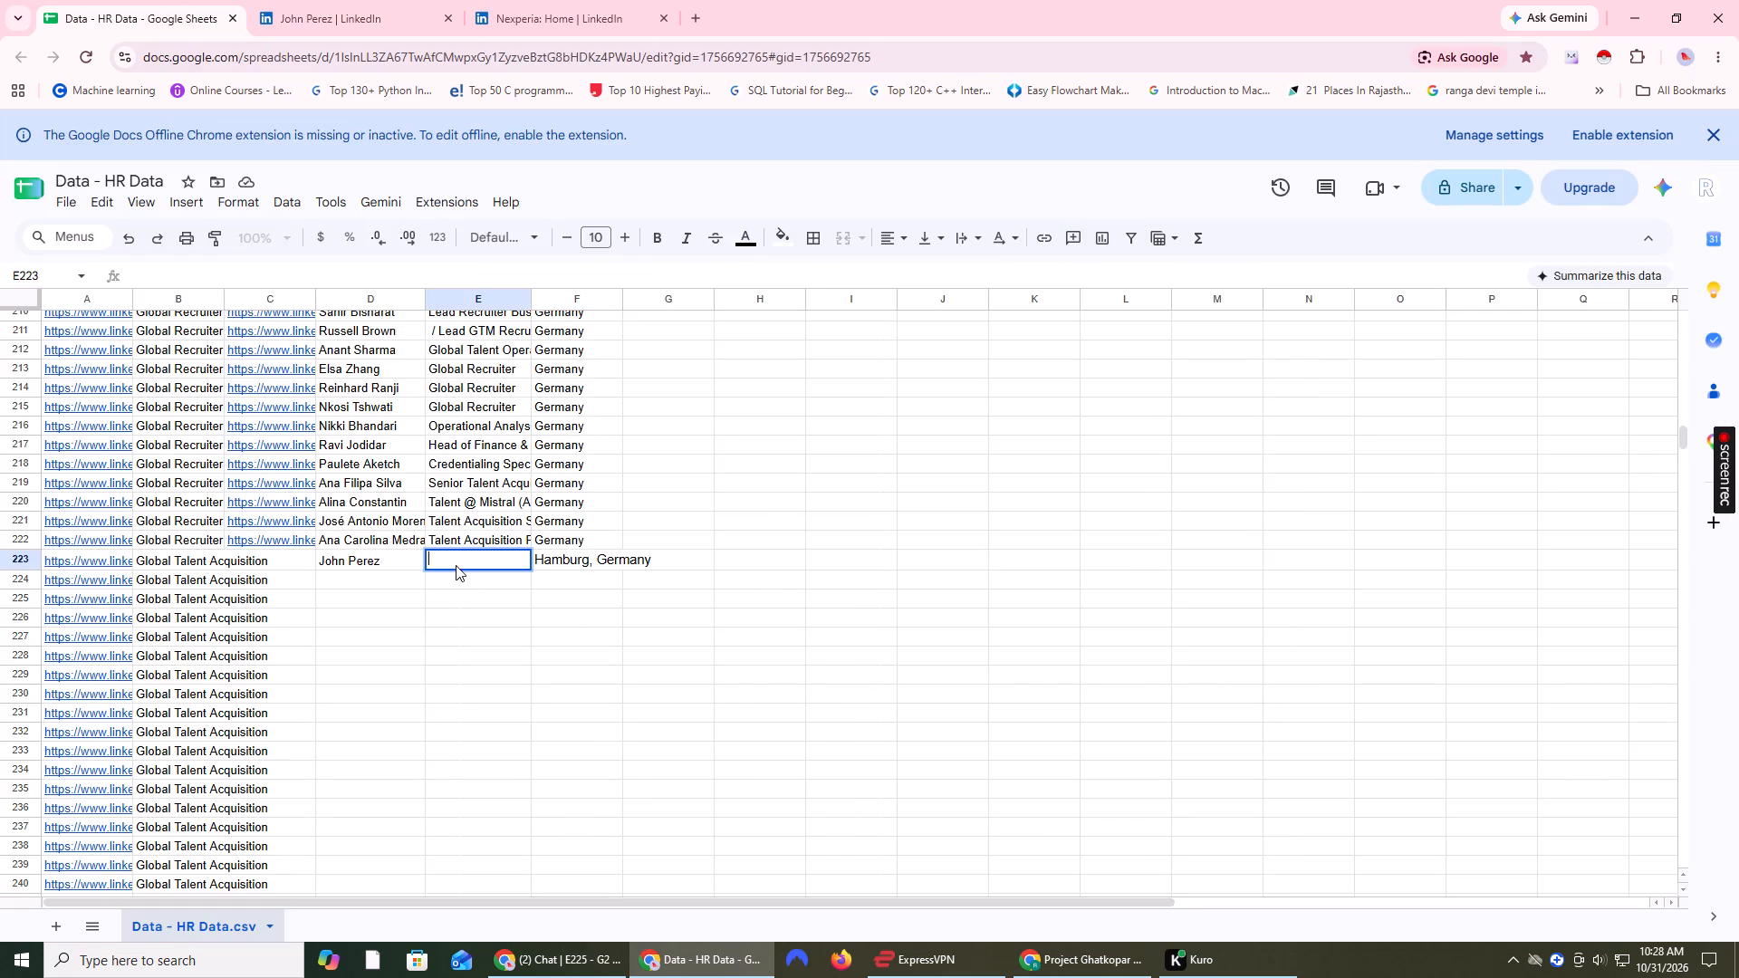
{"action": "key", "text": "ctrl+v"}
{"action": "left_click", "coordinate": [446, 603]}
Copy the Nexperia company page URL, linkedin.com/company/nexperia/home/, into cell C223.
{"action": "left_click", "coordinate": [506, 0]}
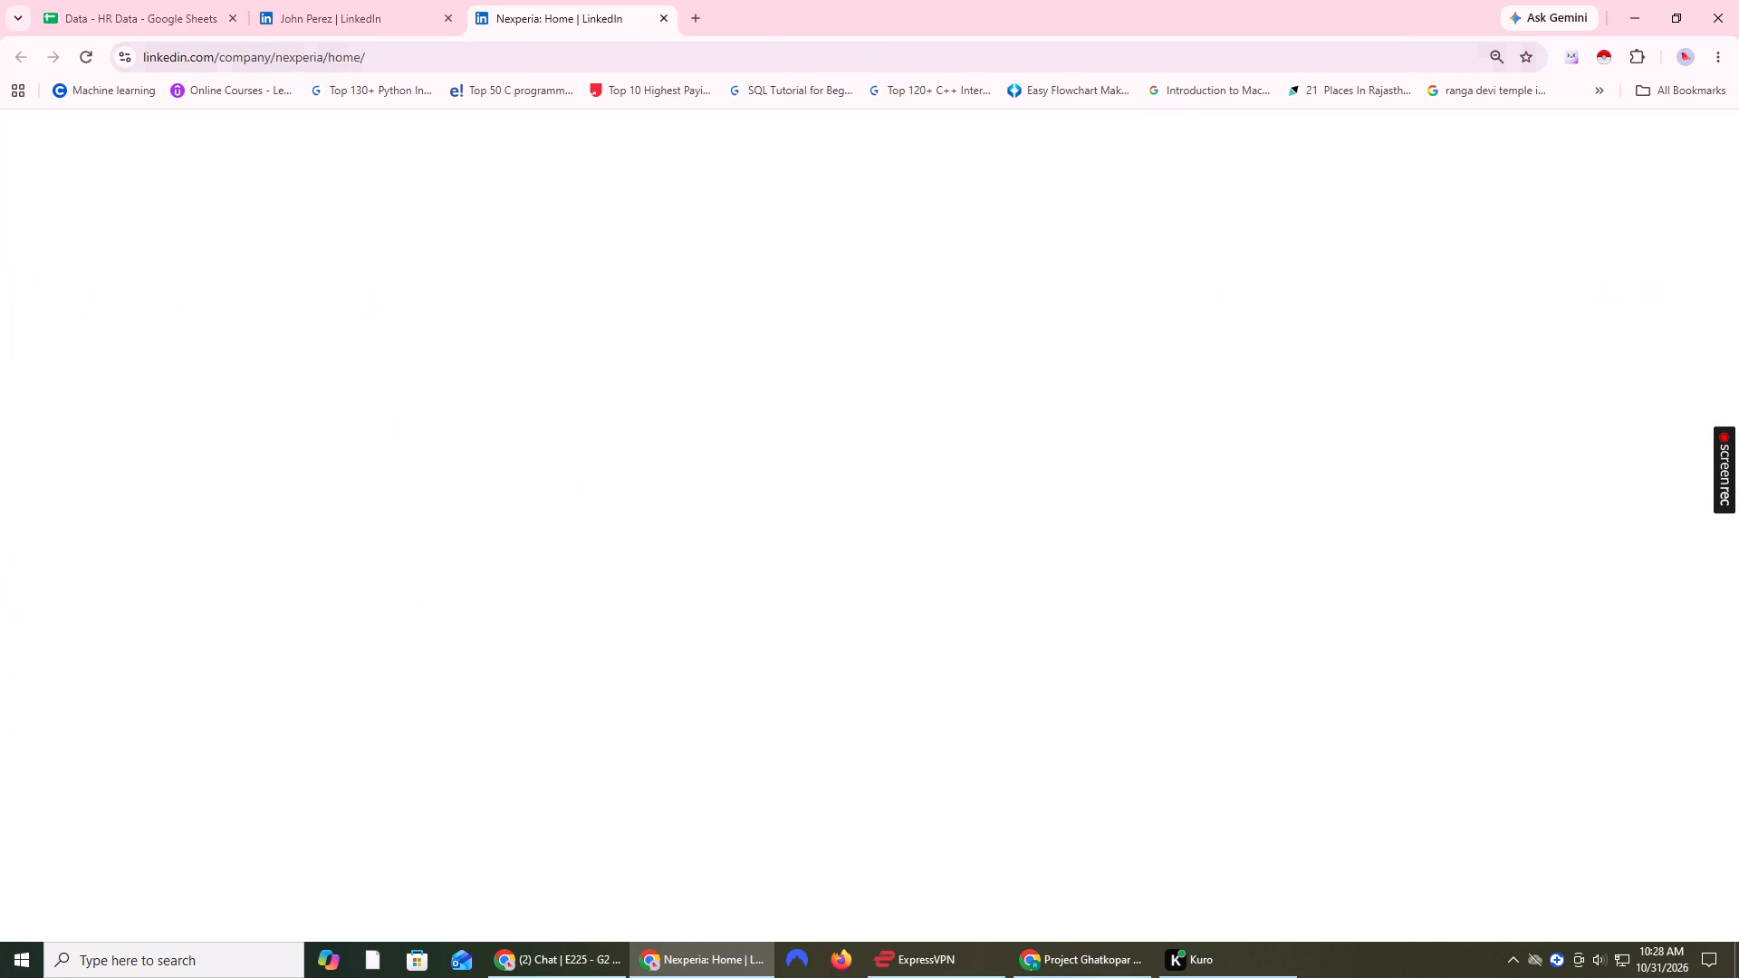
{"action": "left_click", "coordinate": [488, 60]}
{"action": "key", "text": "ctrl+c"}
{"action": "left_click", "coordinate": [197, 0]}
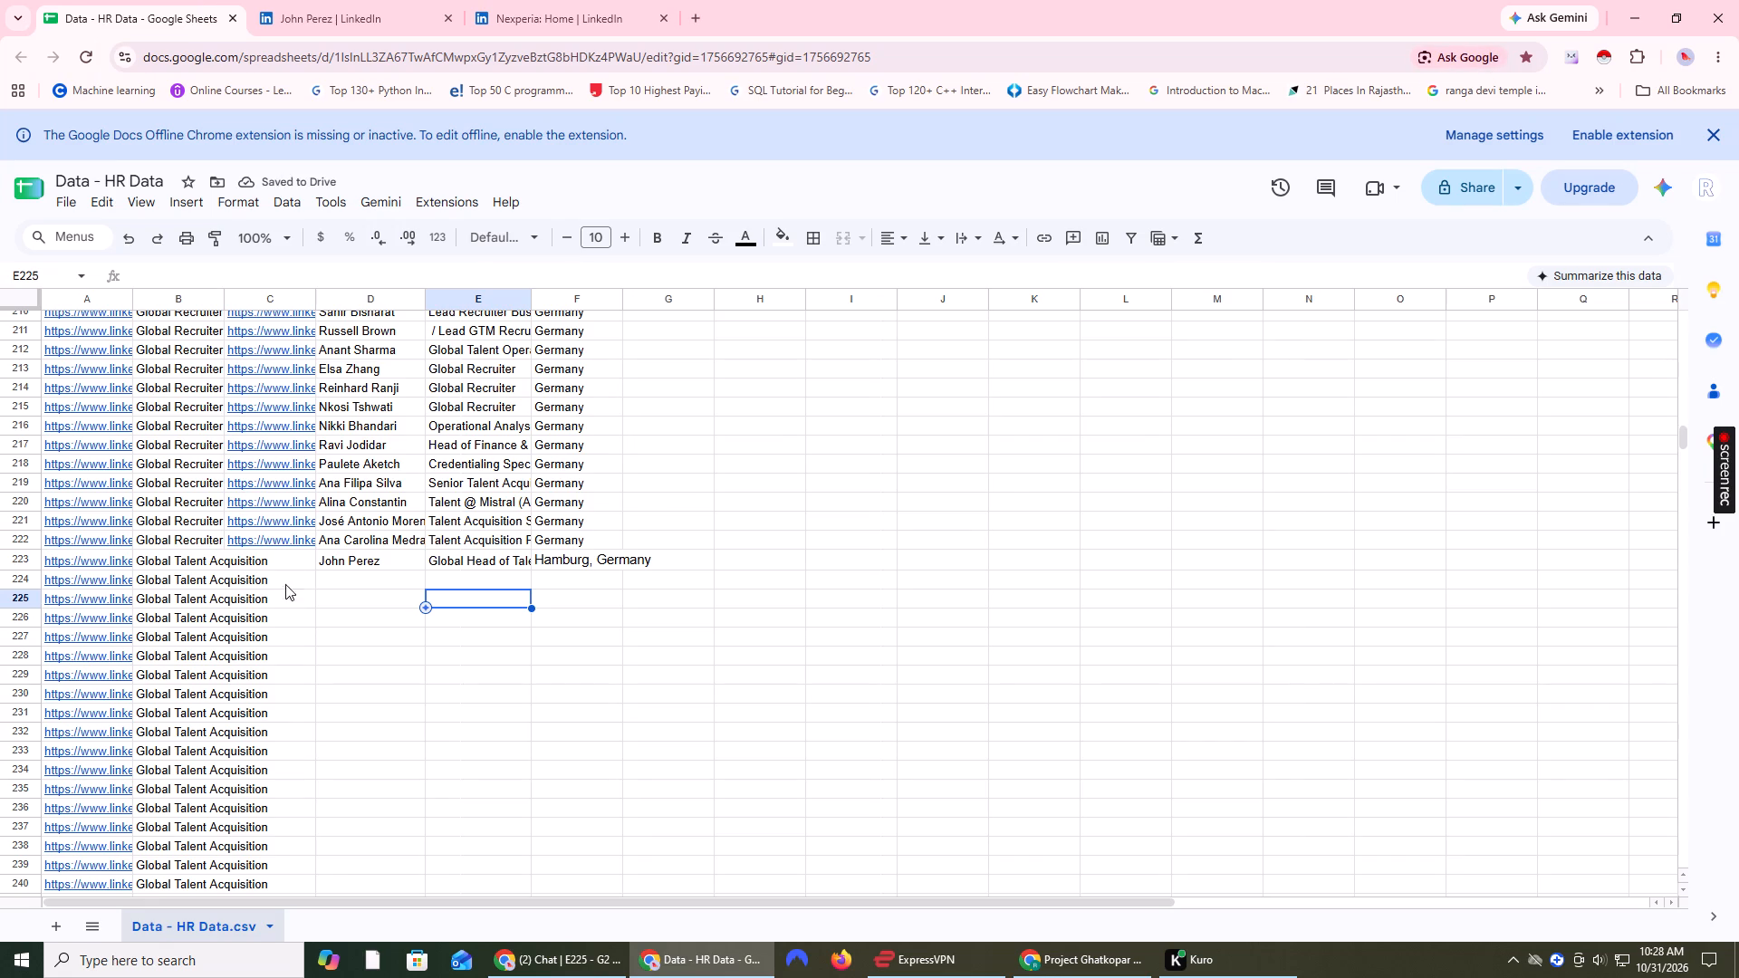
{"action": "double_click", "coordinate": [291, 561]}
{"action": "key", "text": "ctrl+v"}
{"action": "key", "text": "Return"}
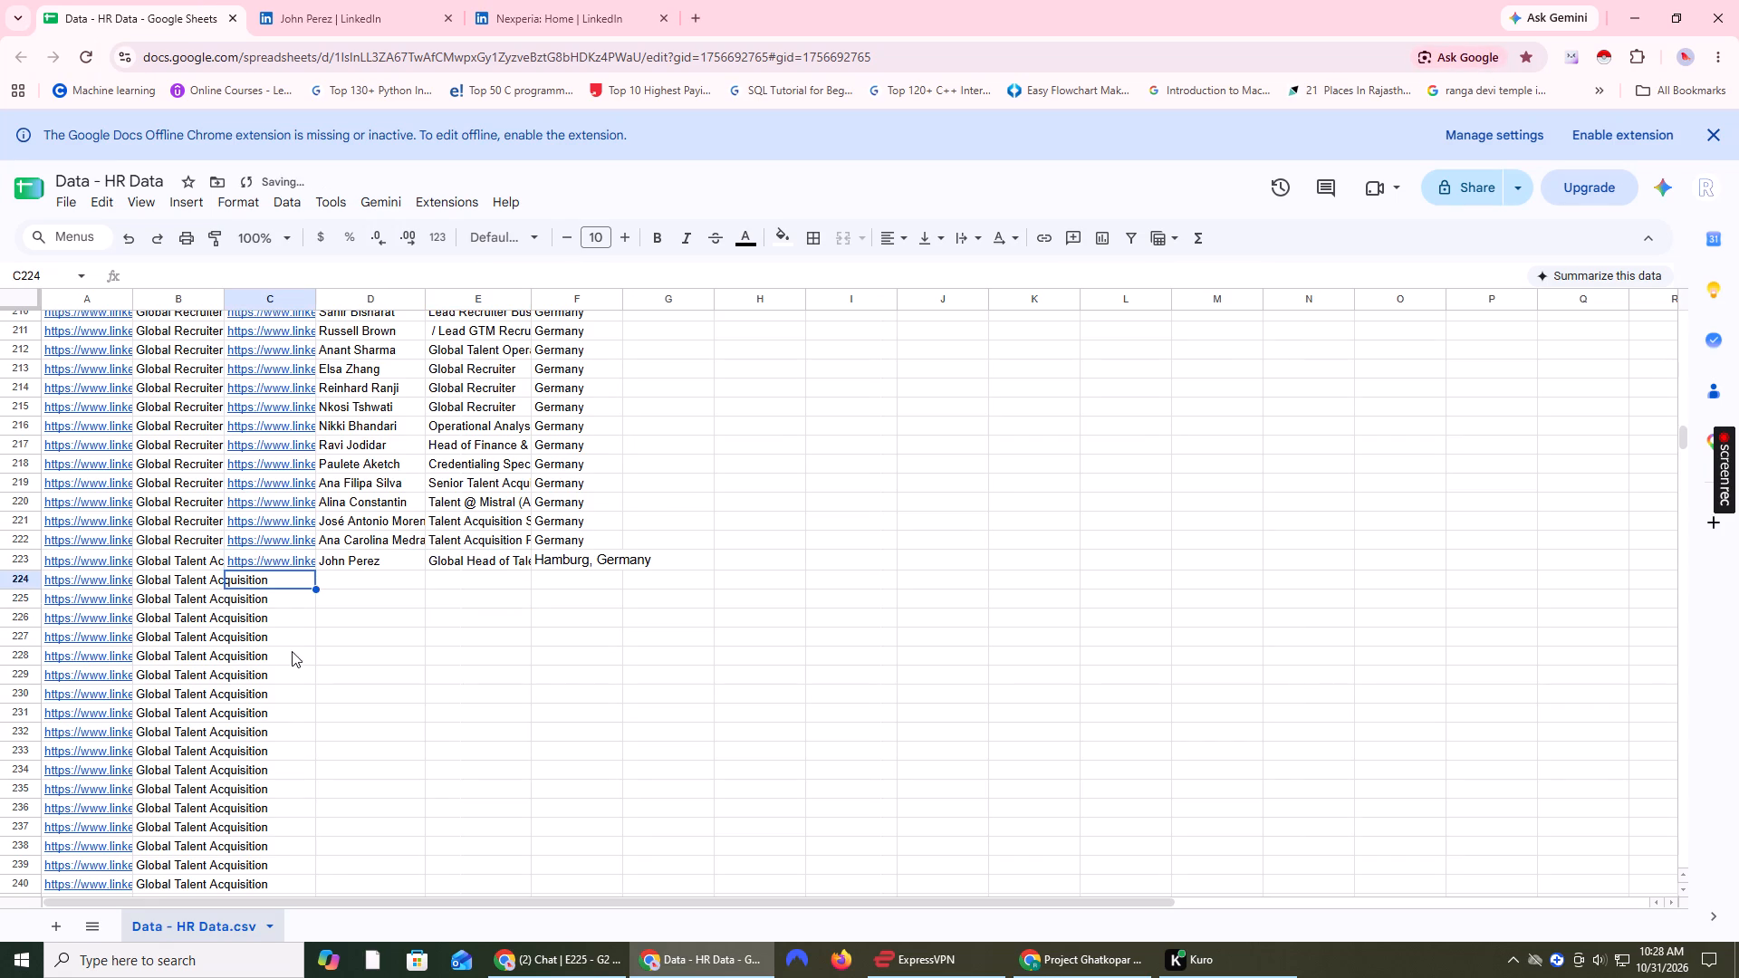
{"action": "left_click", "coordinate": [292, 651]}
Open the LinkedIn profile linked in row 224, close the previous recruiter's pages, and copy the person's name into cell D224.
{"action": "left_click", "coordinate": [85, 581]}
{"action": "left_click", "coordinate": [139, 610]}
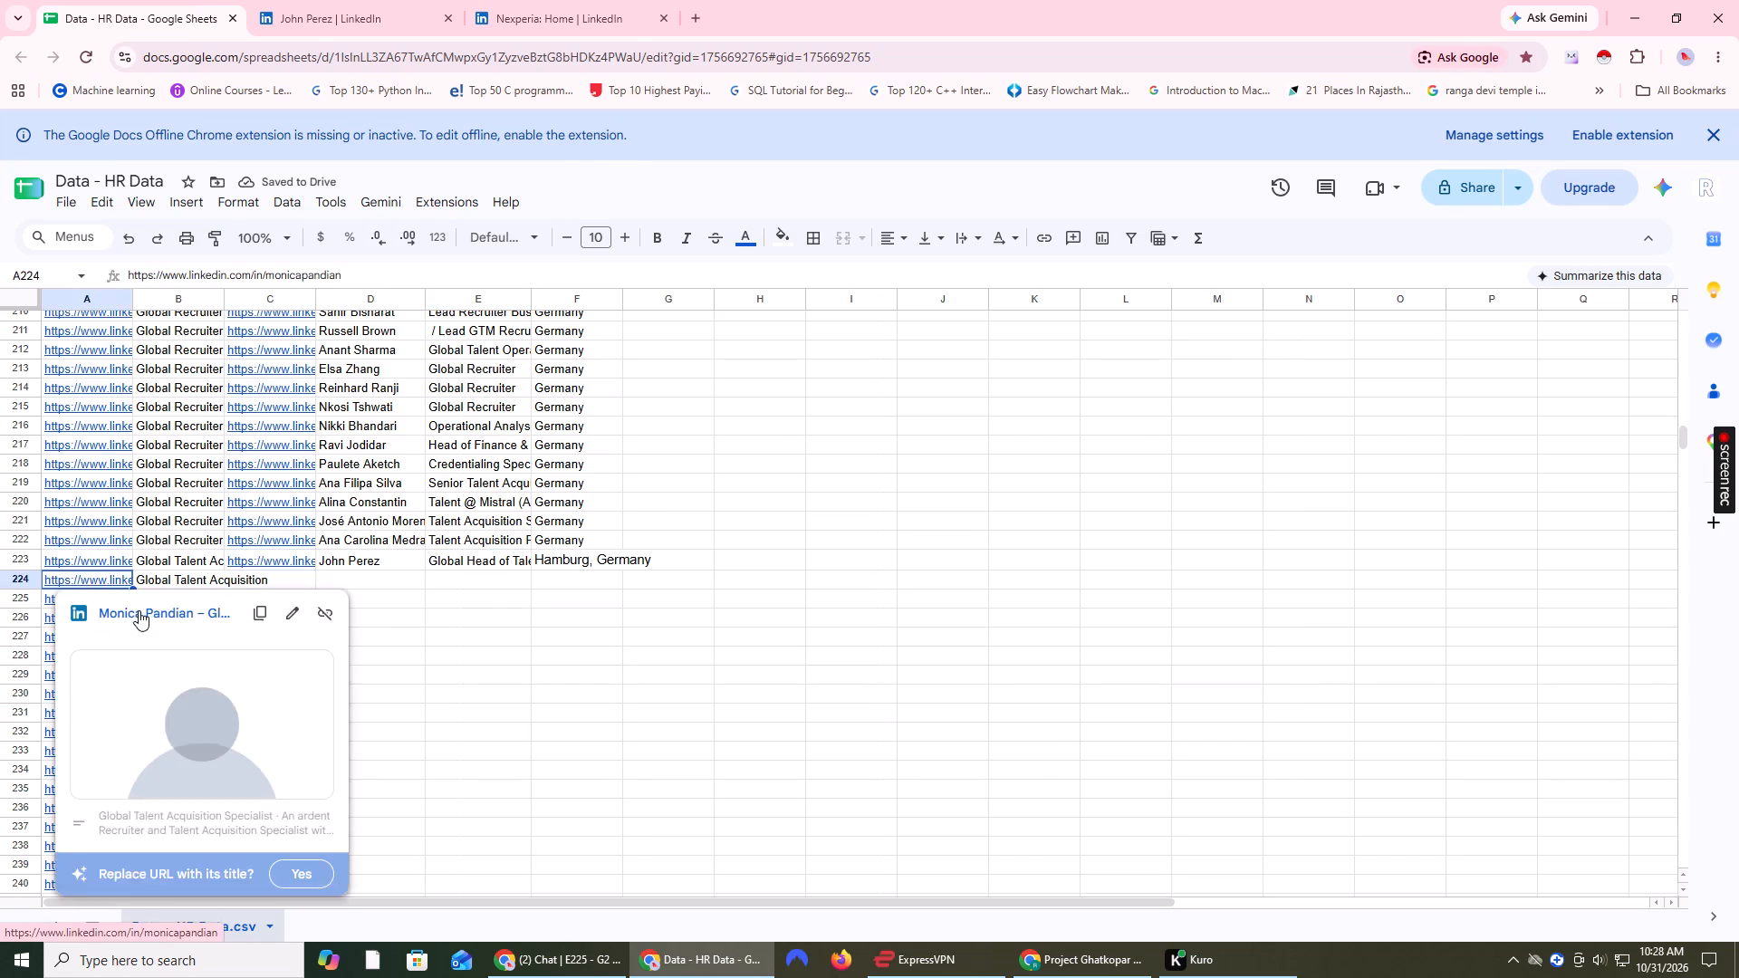
{"action": "left_click", "coordinate": [668, 24]}
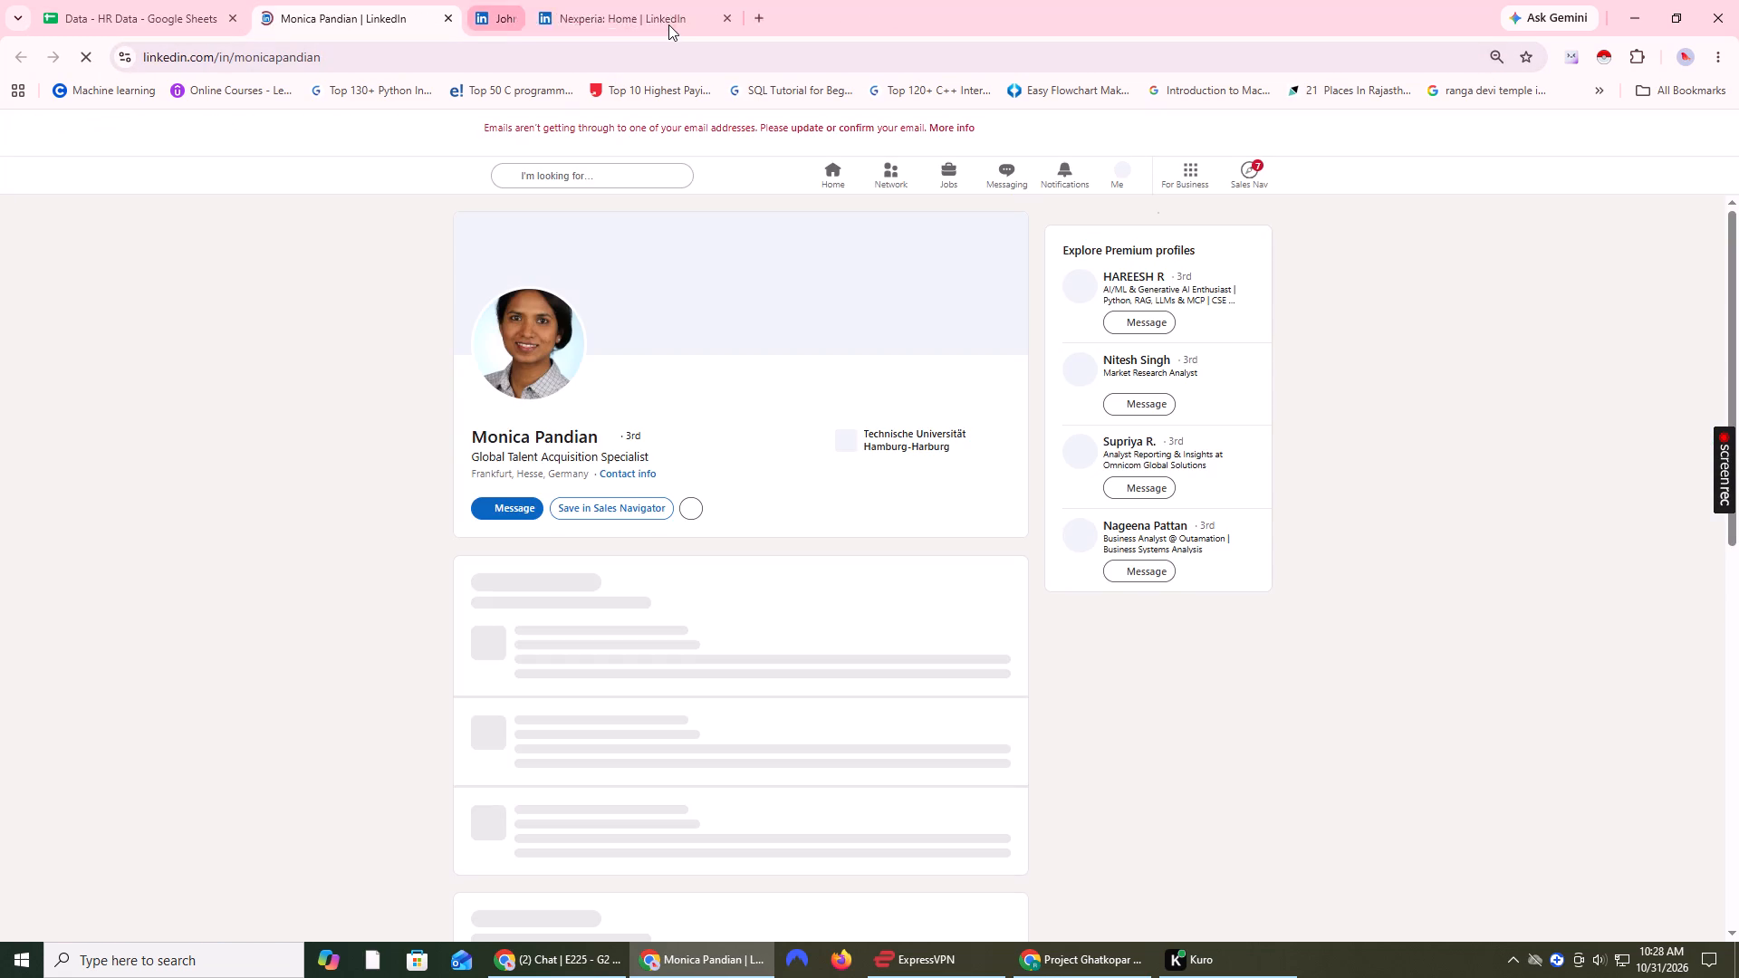
{"action": "left_click", "coordinate": [668, 24]}
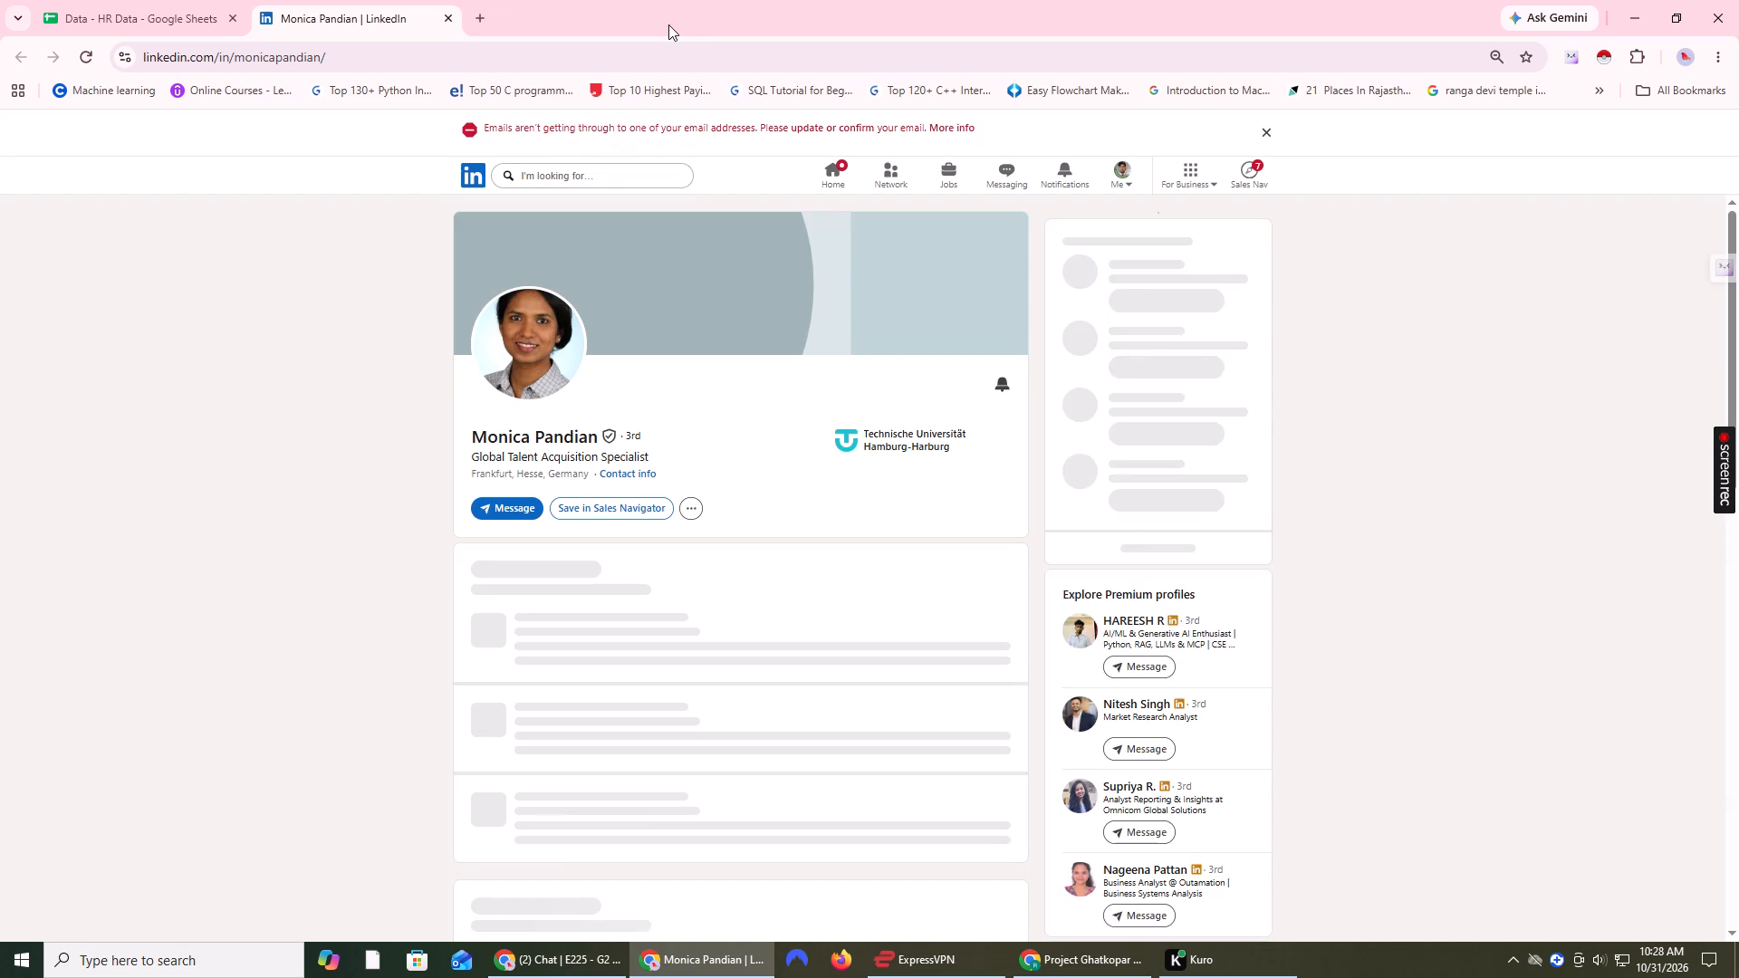
{"action": "left_click_drag", "start_coordinate": [461, 431], "coordinate": [590, 434]}
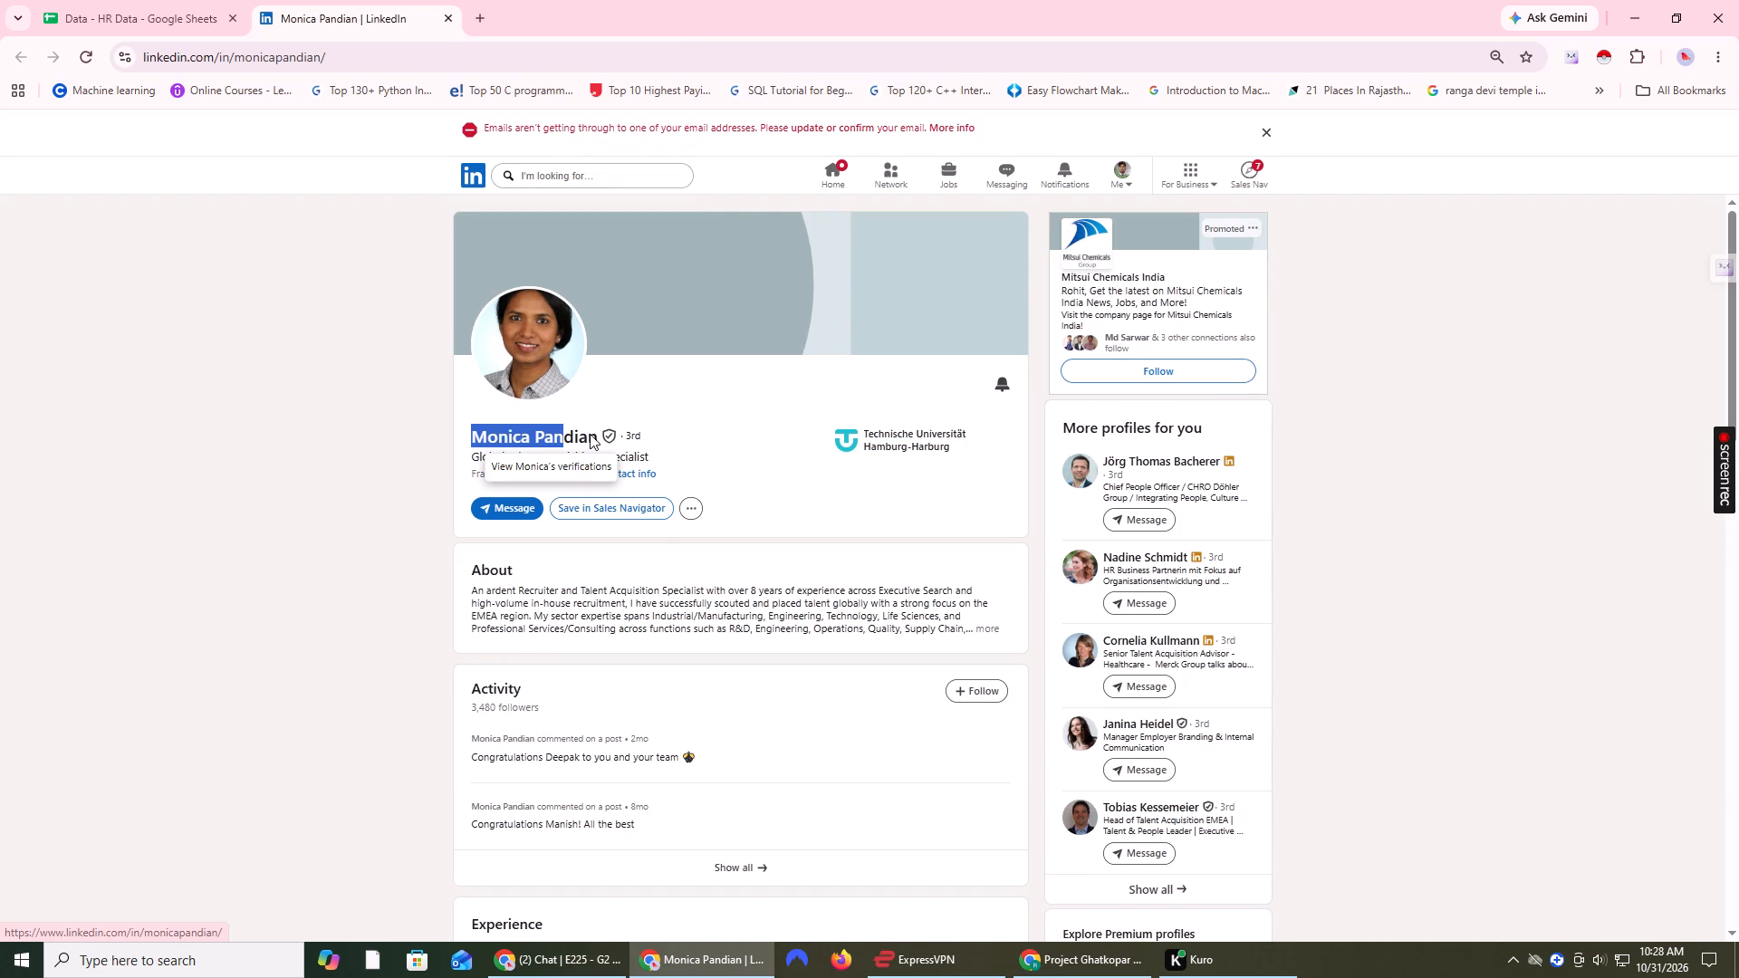
{"action": "left_click_drag", "start_coordinate": [590, 434], "coordinate": [597, 434]}
{"action": "key", "text": "ctrl+c"}
{"action": "left_click", "coordinate": [60, 0]}
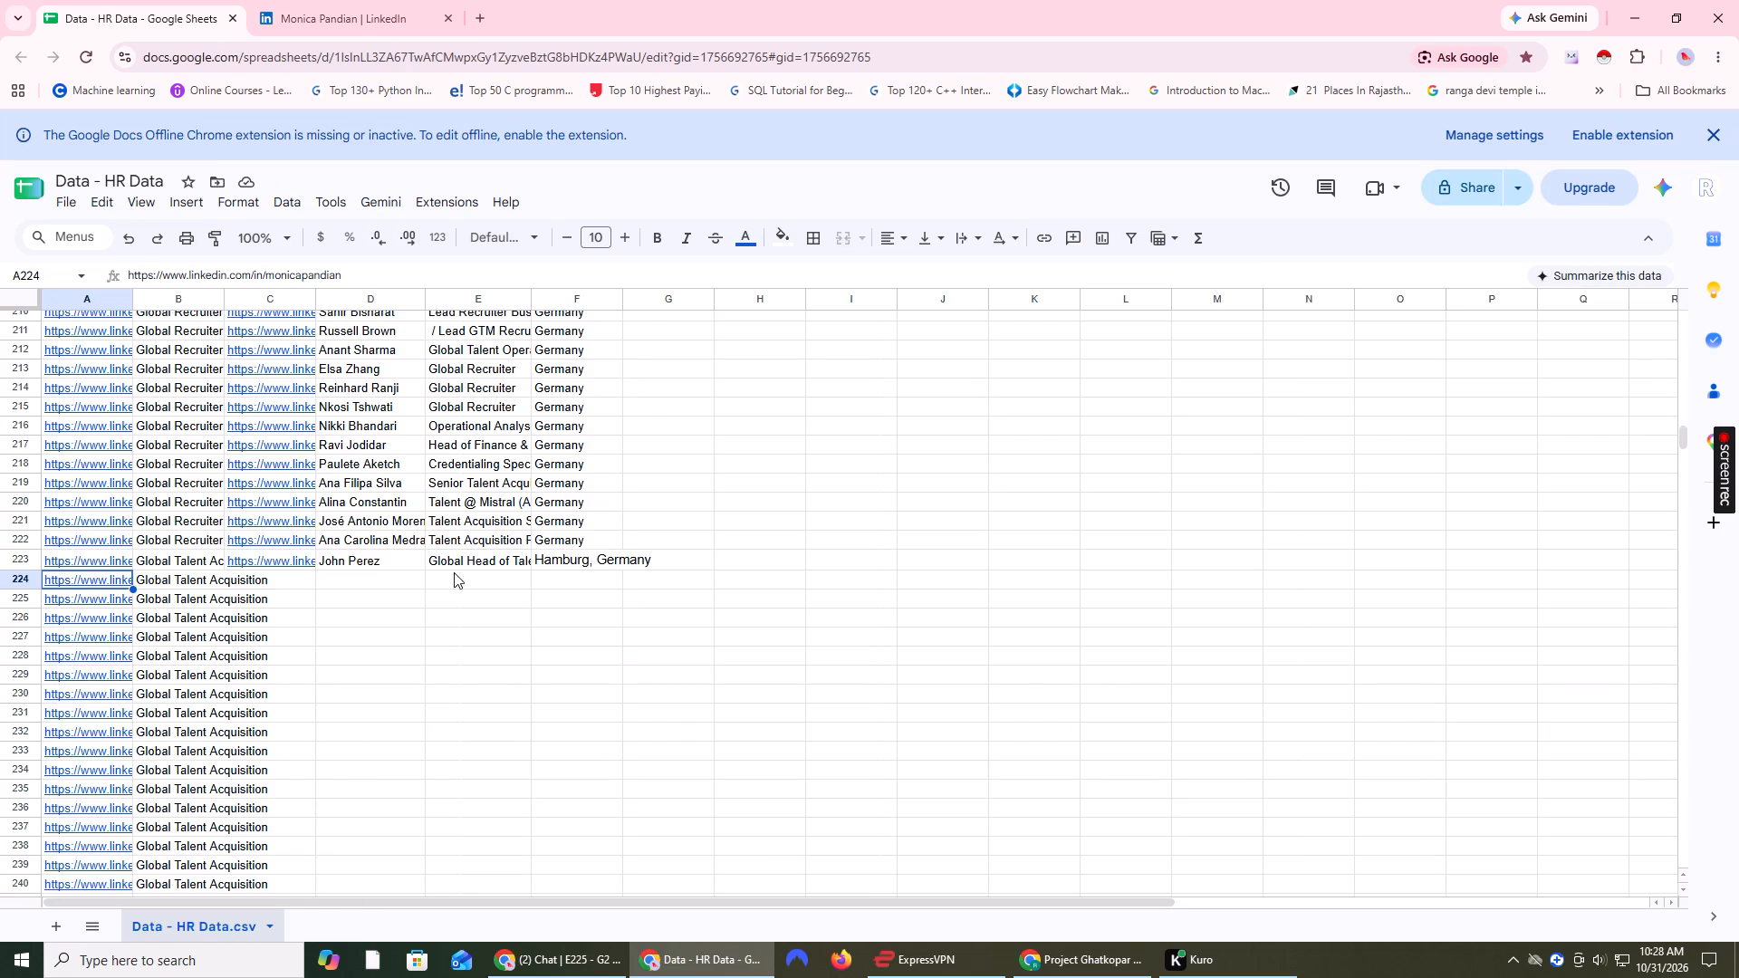
{"action": "double_click", "coordinate": [374, 580]}
{"action": "key", "text": "ctrl+v"}
{"action": "left_click", "coordinate": [334, 613]}
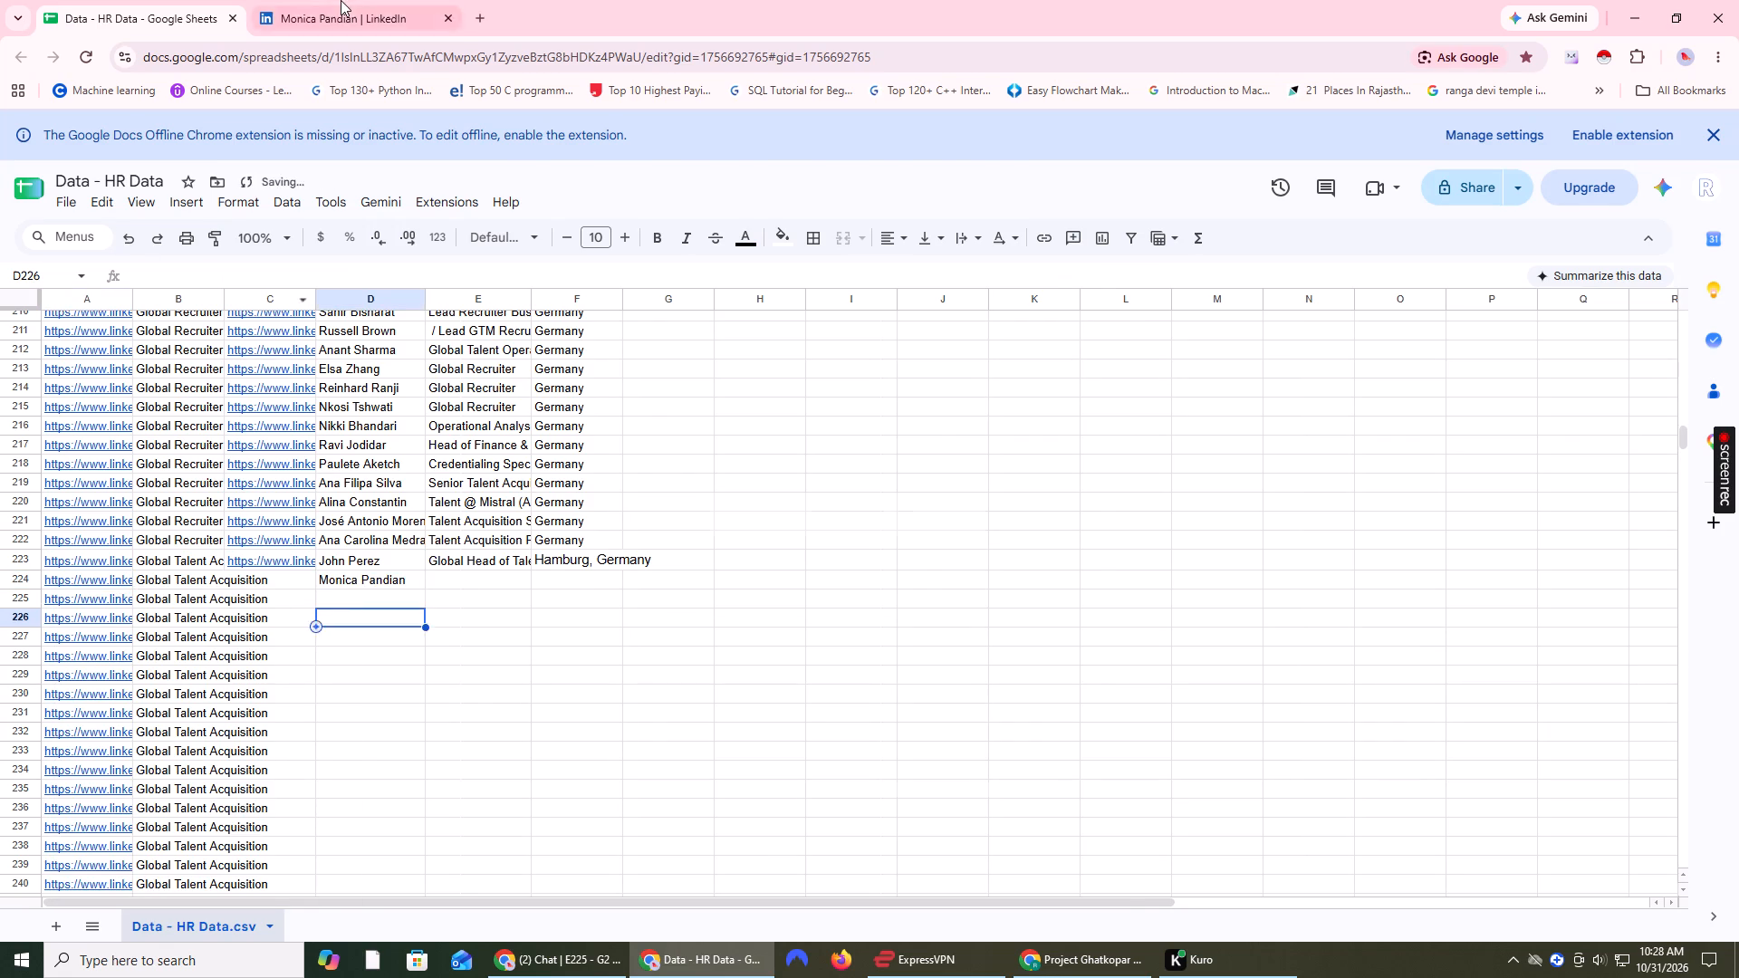
Copy the location "Frankfurt, Hesse, Germany" from the row 224 recruiter's profile and return to the HR Data sheet.
{"action": "left_click", "coordinate": [341, 0]}
{"action": "scroll", "coordinate": [570, 645], "scroll_direction": "down", "scroll_amount": 9}
{"action": "scroll", "coordinate": [569, 639], "scroll_direction": "up", "scroll_amount": 8}
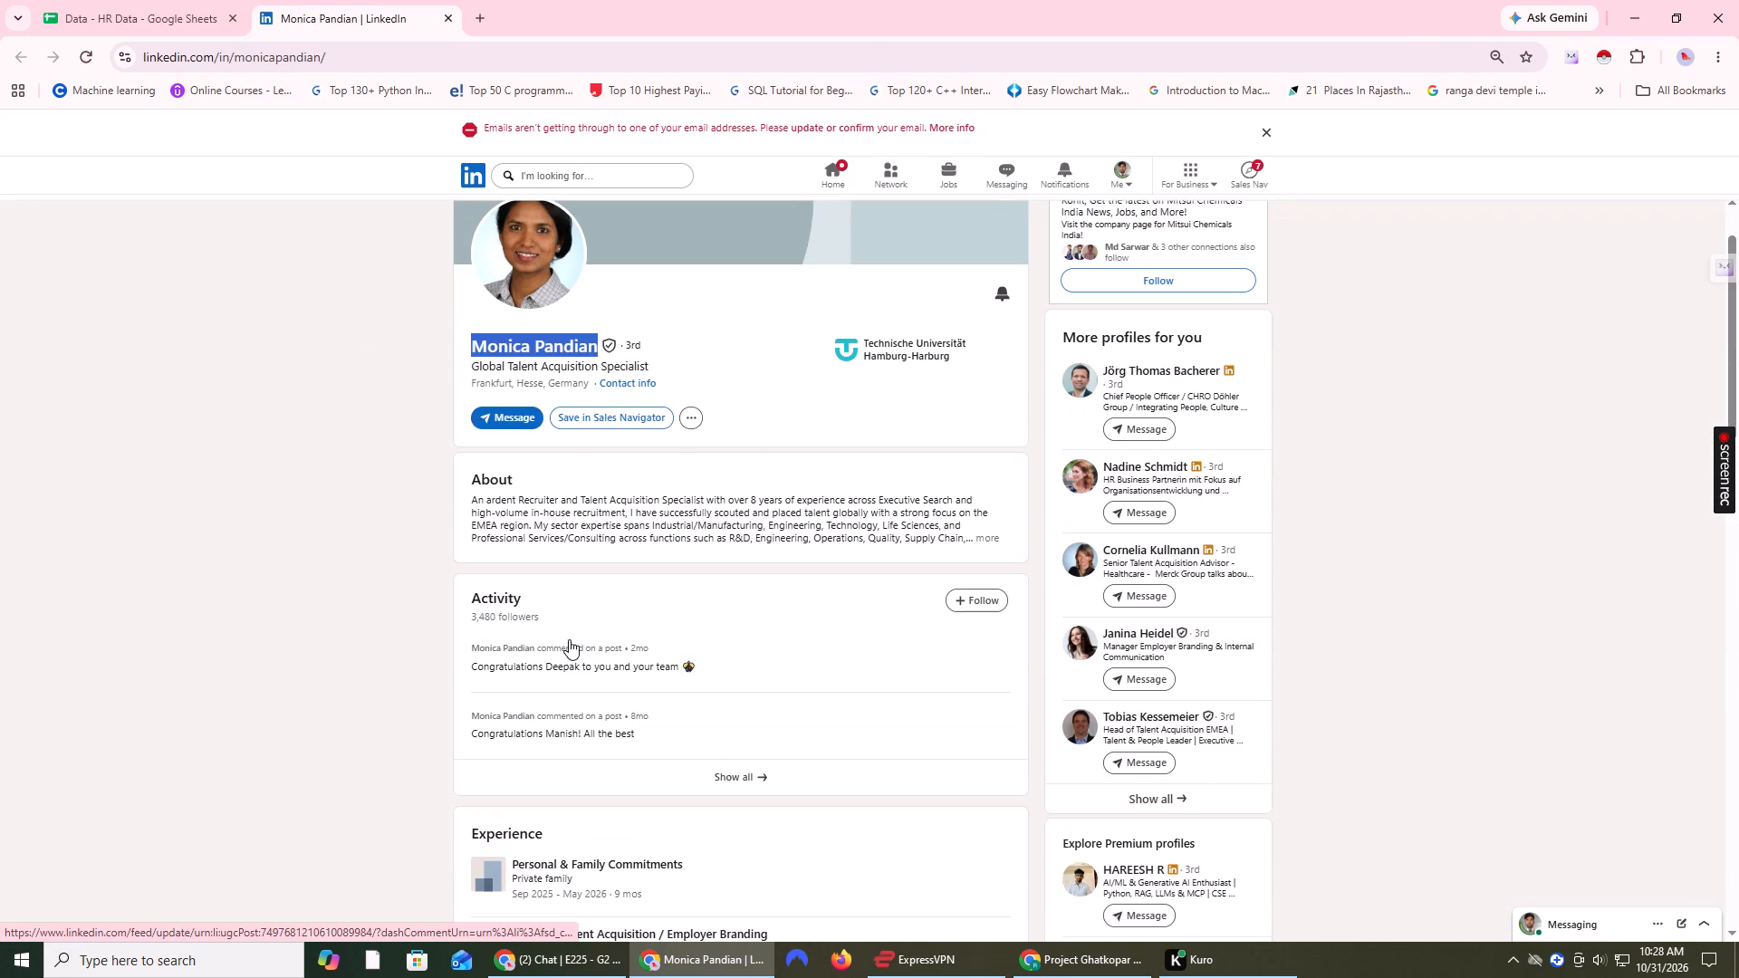
{"action": "left_click", "coordinate": [592, 383]}
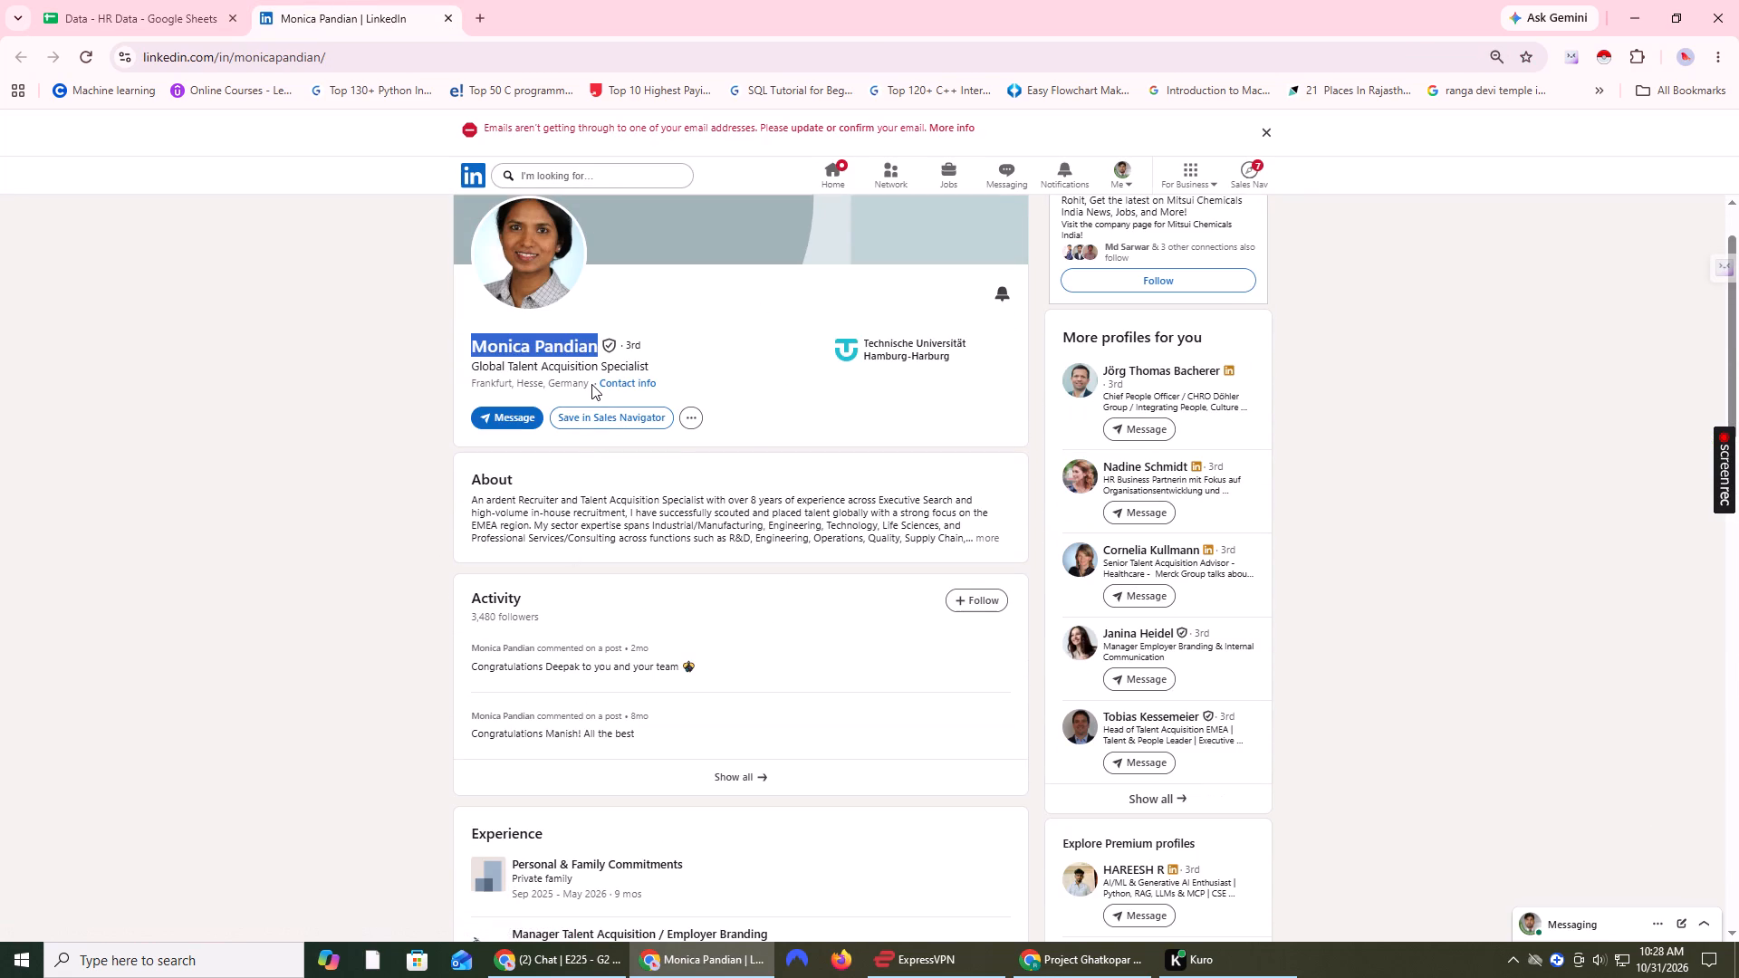
{"action": "left_click_drag", "start_coordinate": [591, 384], "coordinate": [471, 389]}
{"action": "key", "text": "ctrl+c"}
{"action": "left_click", "coordinate": [57, 0]}
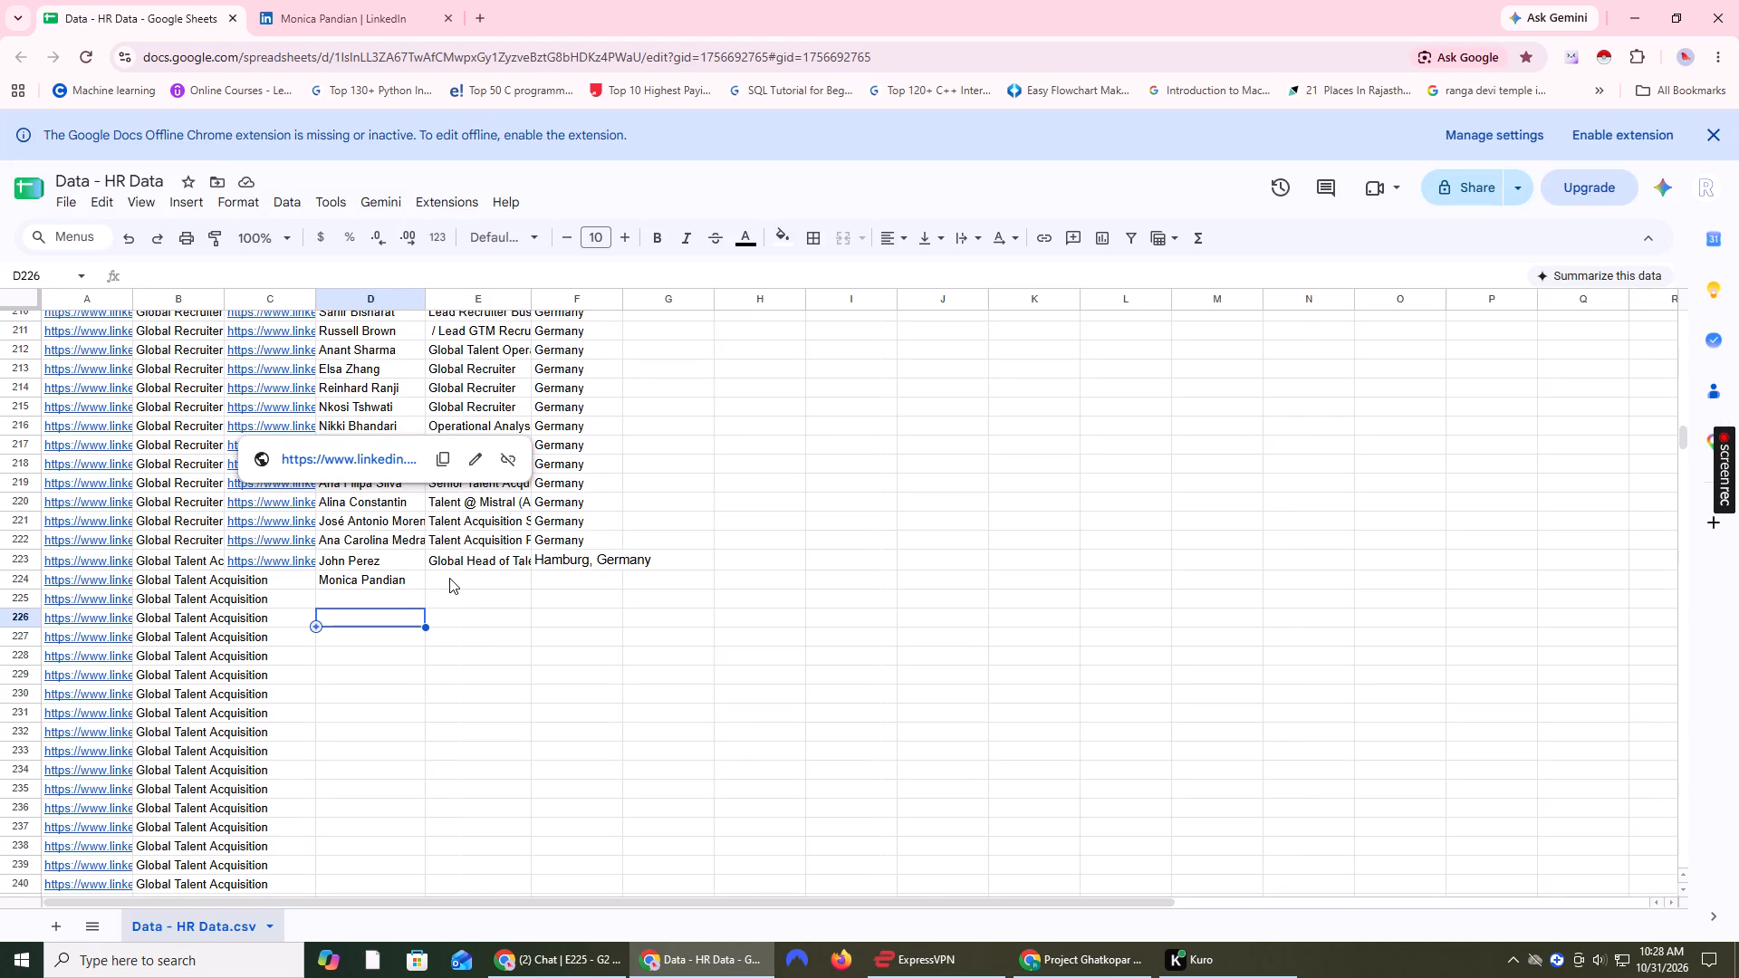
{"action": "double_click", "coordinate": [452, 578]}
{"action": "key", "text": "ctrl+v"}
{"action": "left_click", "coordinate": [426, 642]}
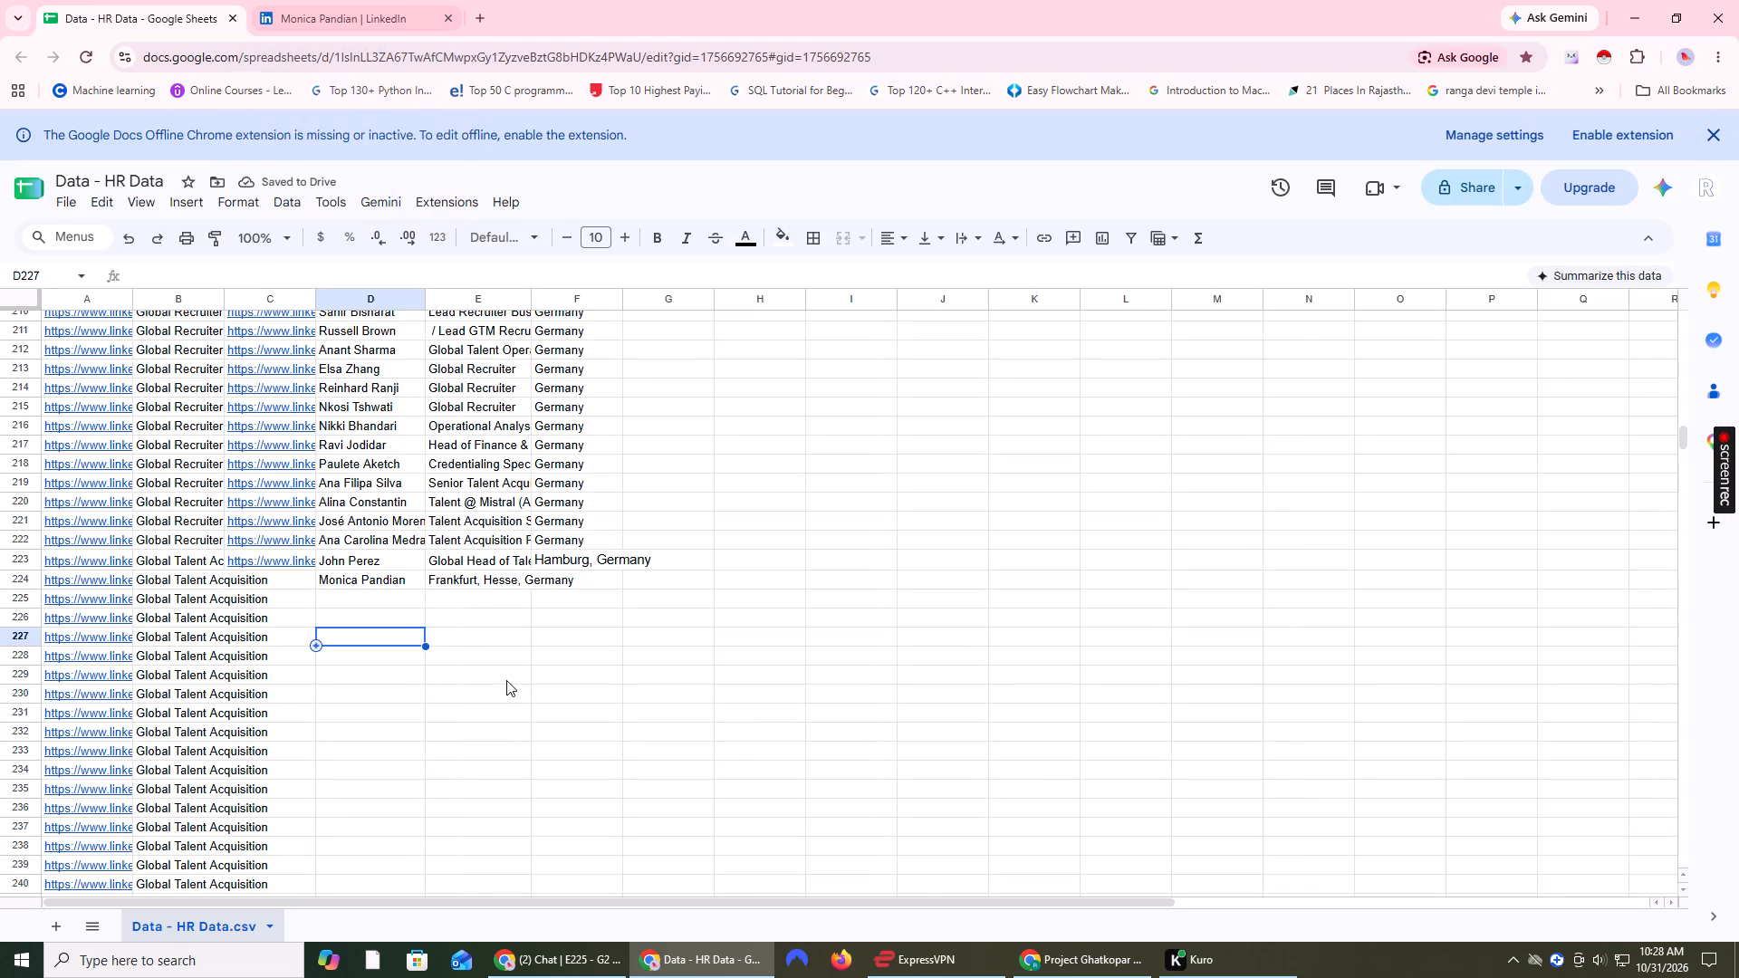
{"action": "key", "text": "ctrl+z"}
Paste the copied location "Frankfurt, Hesse, Germany" into cell F224.
{"action": "triple_click", "coordinate": [561, 581]}
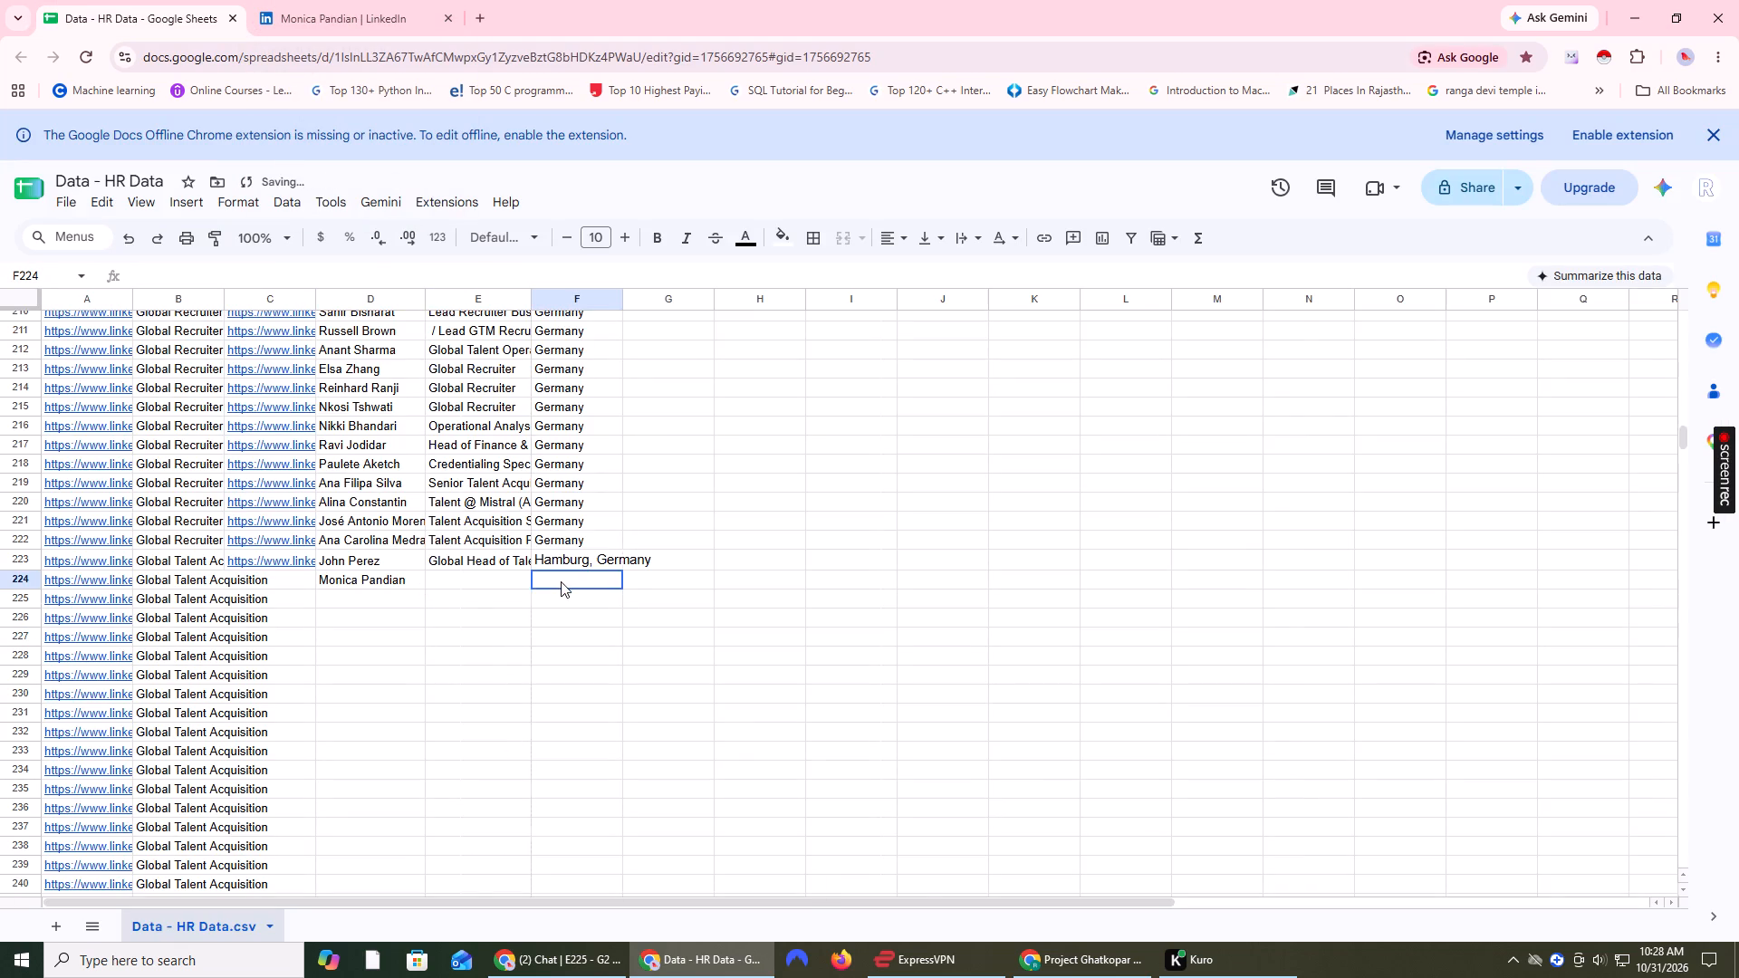
{"action": "key", "text": "ctrl+v"}
{"action": "left_click", "coordinate": [494, 629]}
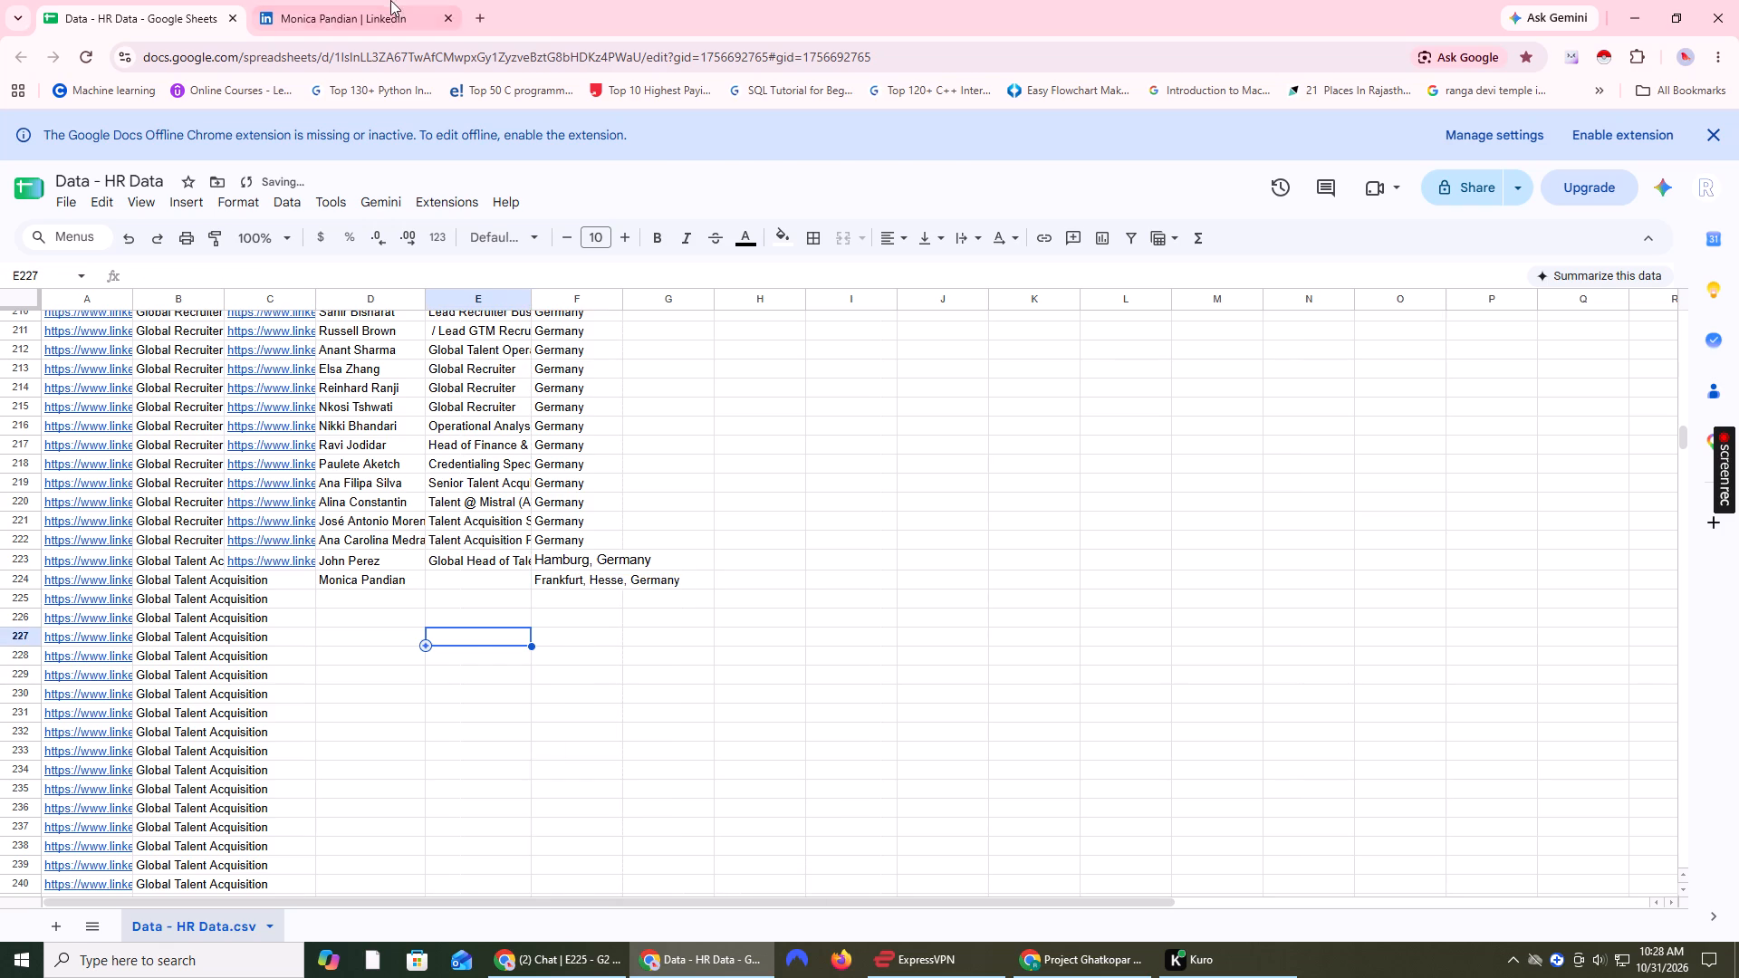
Copy the job title "Manager Talent Acquisition" from the DöhlerGroup experience entry into cell E224, opening the DöhlerGroup company page as well.
{"action": "left_click", "coordinate": [390, 0]}
{"action": "scroll", "coordinate": [548, 548], "scroll_direction": "down", "scroll_amount": 9}
{"action": "scroll", "coordinate": [548, 556], "scroll_direction": "up", "scroll_amount": 6}
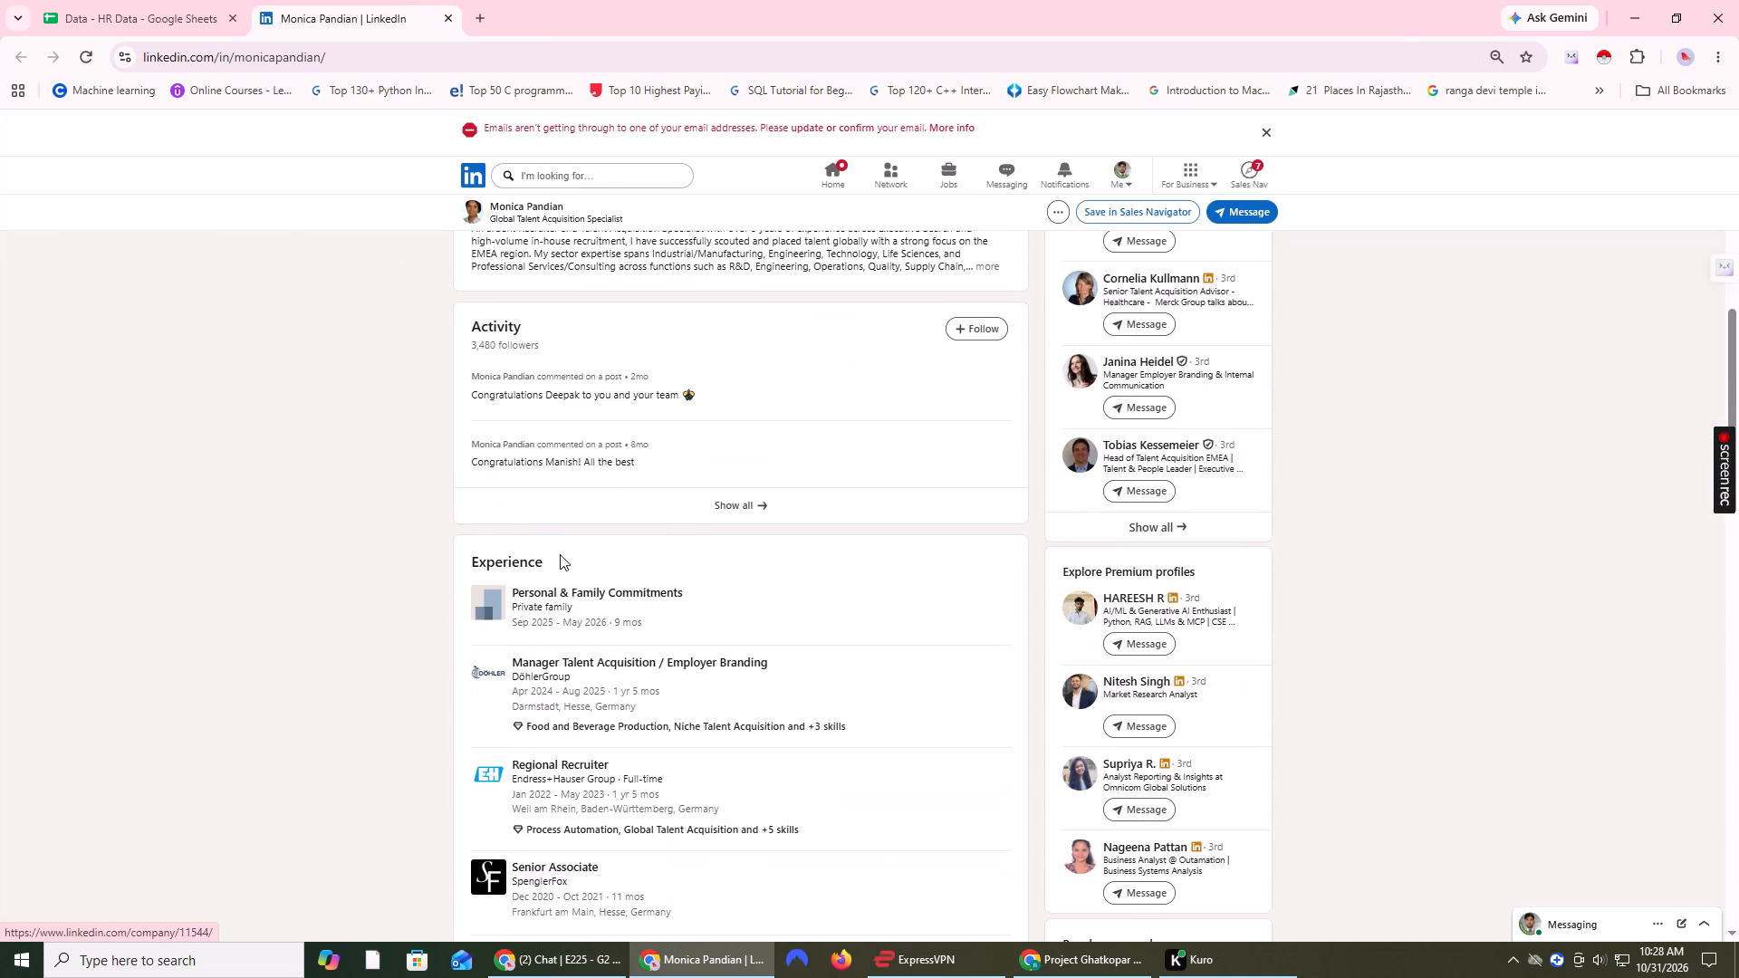
{"action": "left_click_drag", "start_coordinate": [508, 661], "coordinate": [552, 659]}
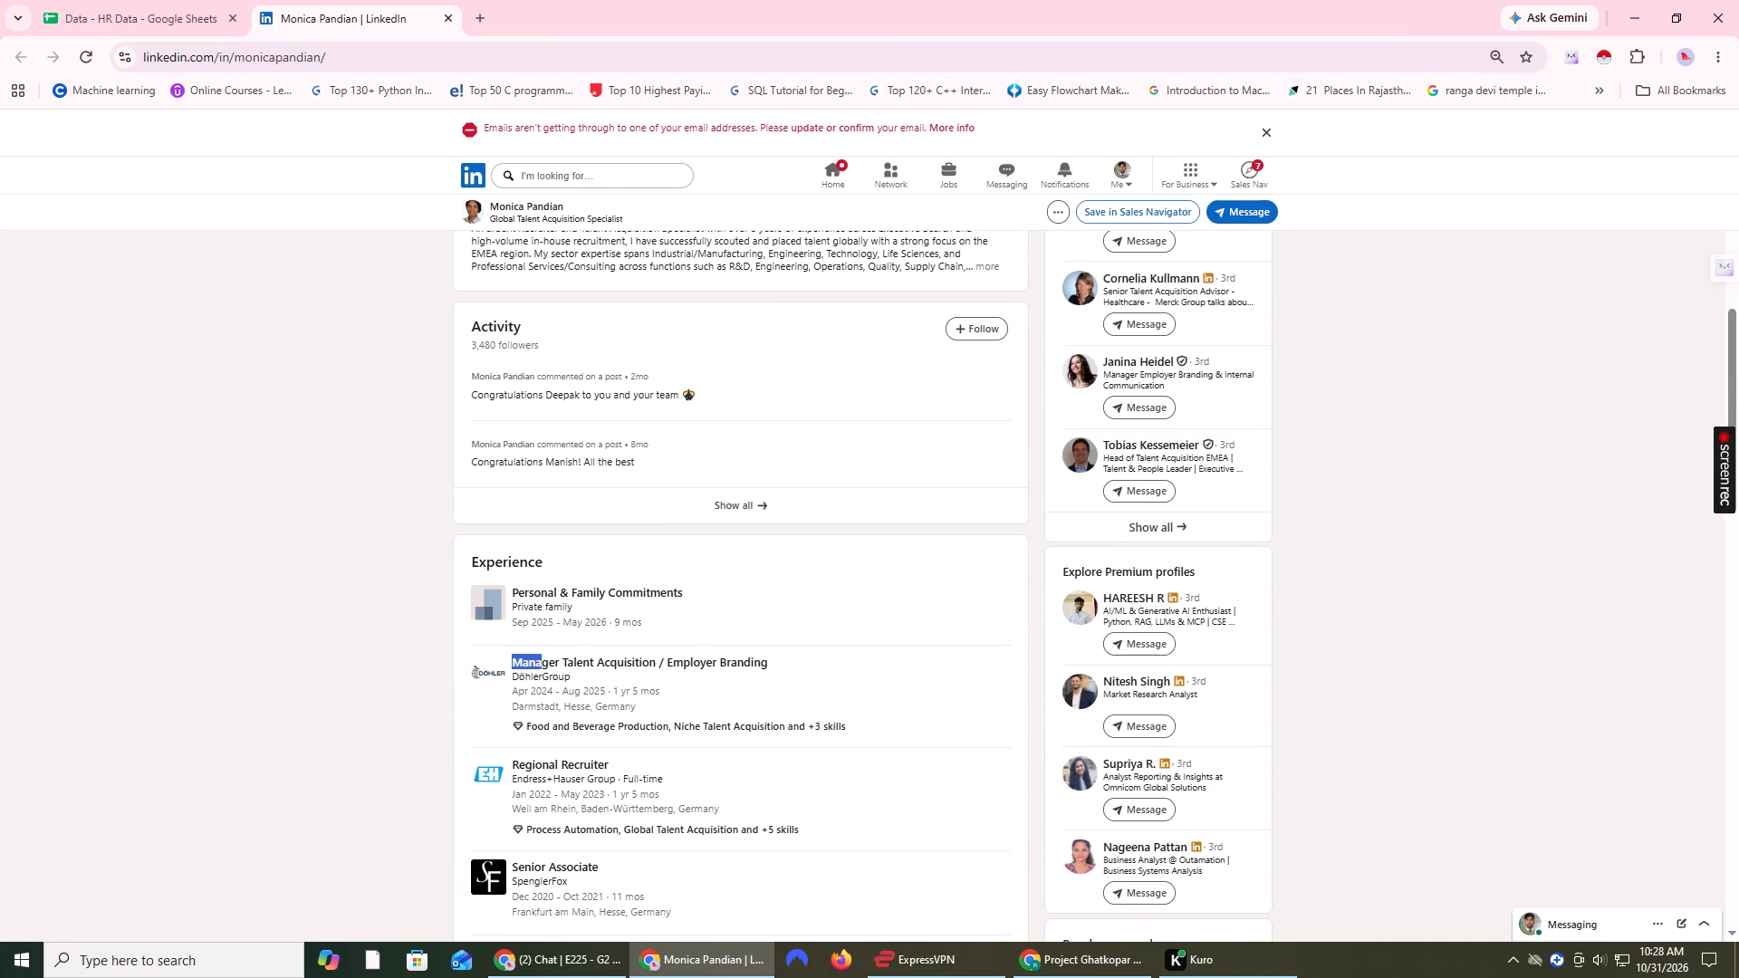
{"action": "left_click_drag", "start_coordinate": [552, 659], "coordinate": [660, 661]}
{"action": "key", "text": "ctrl+c"}
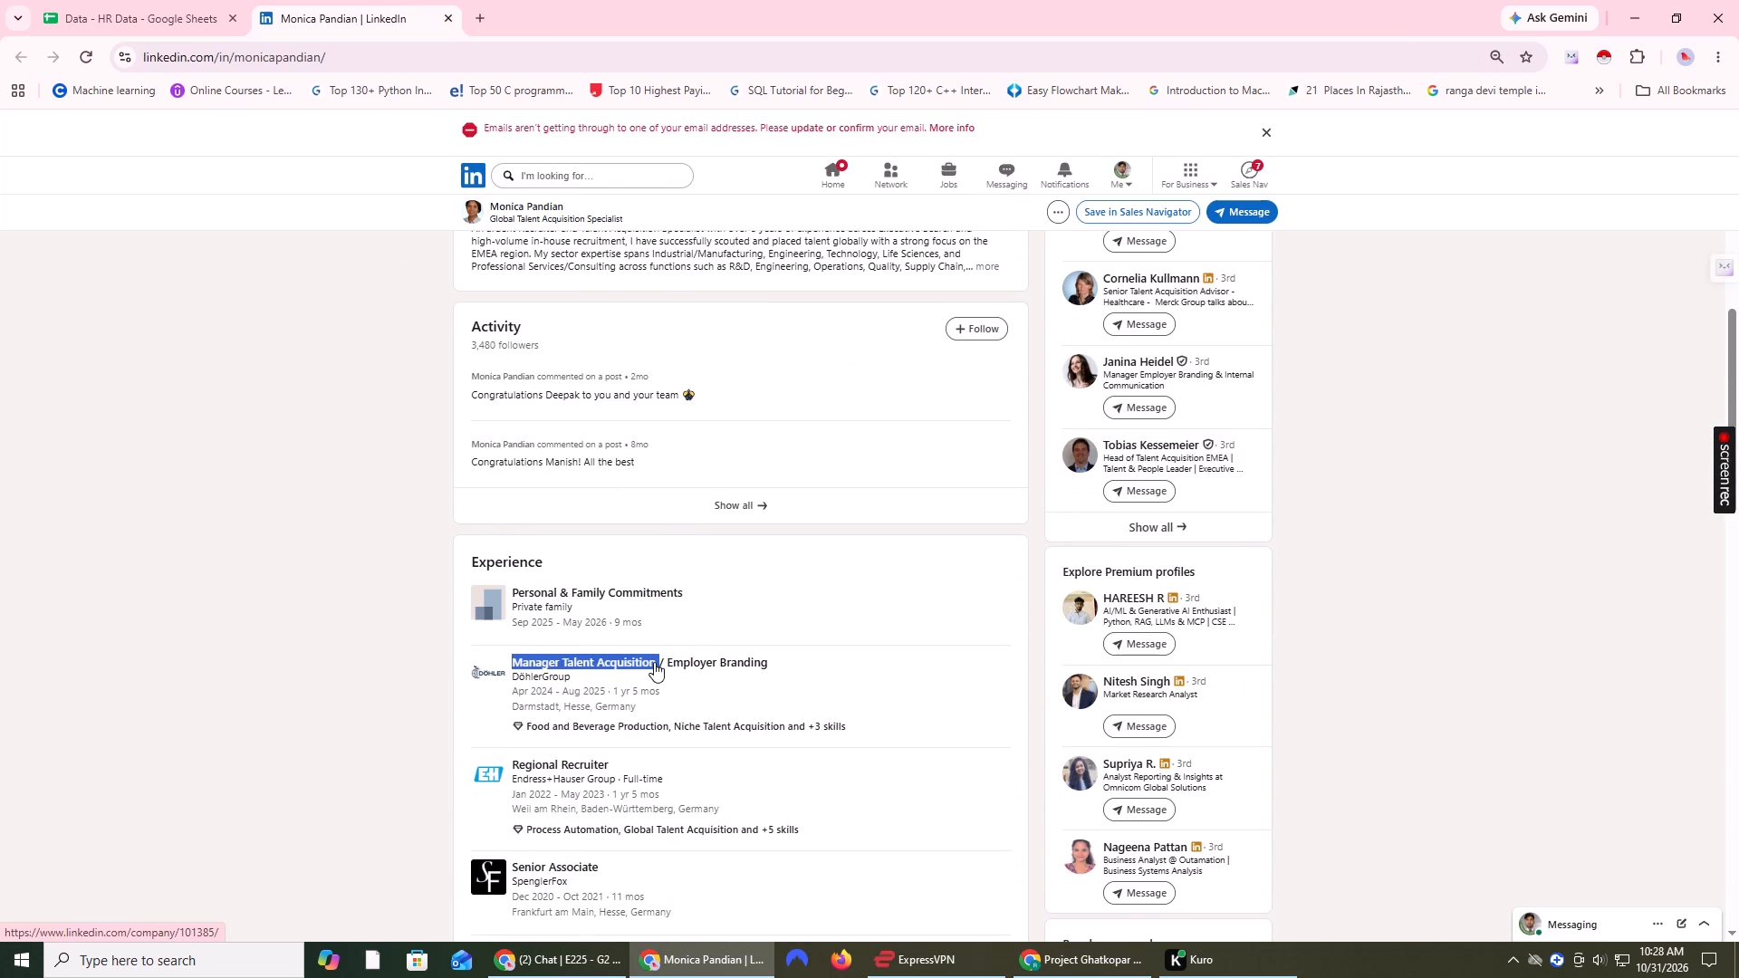
{"action": "left_click", "coordinate": [481, 667], "text": "ctrl"}
{"action": "left_click", "coordinate": [172, 0]}
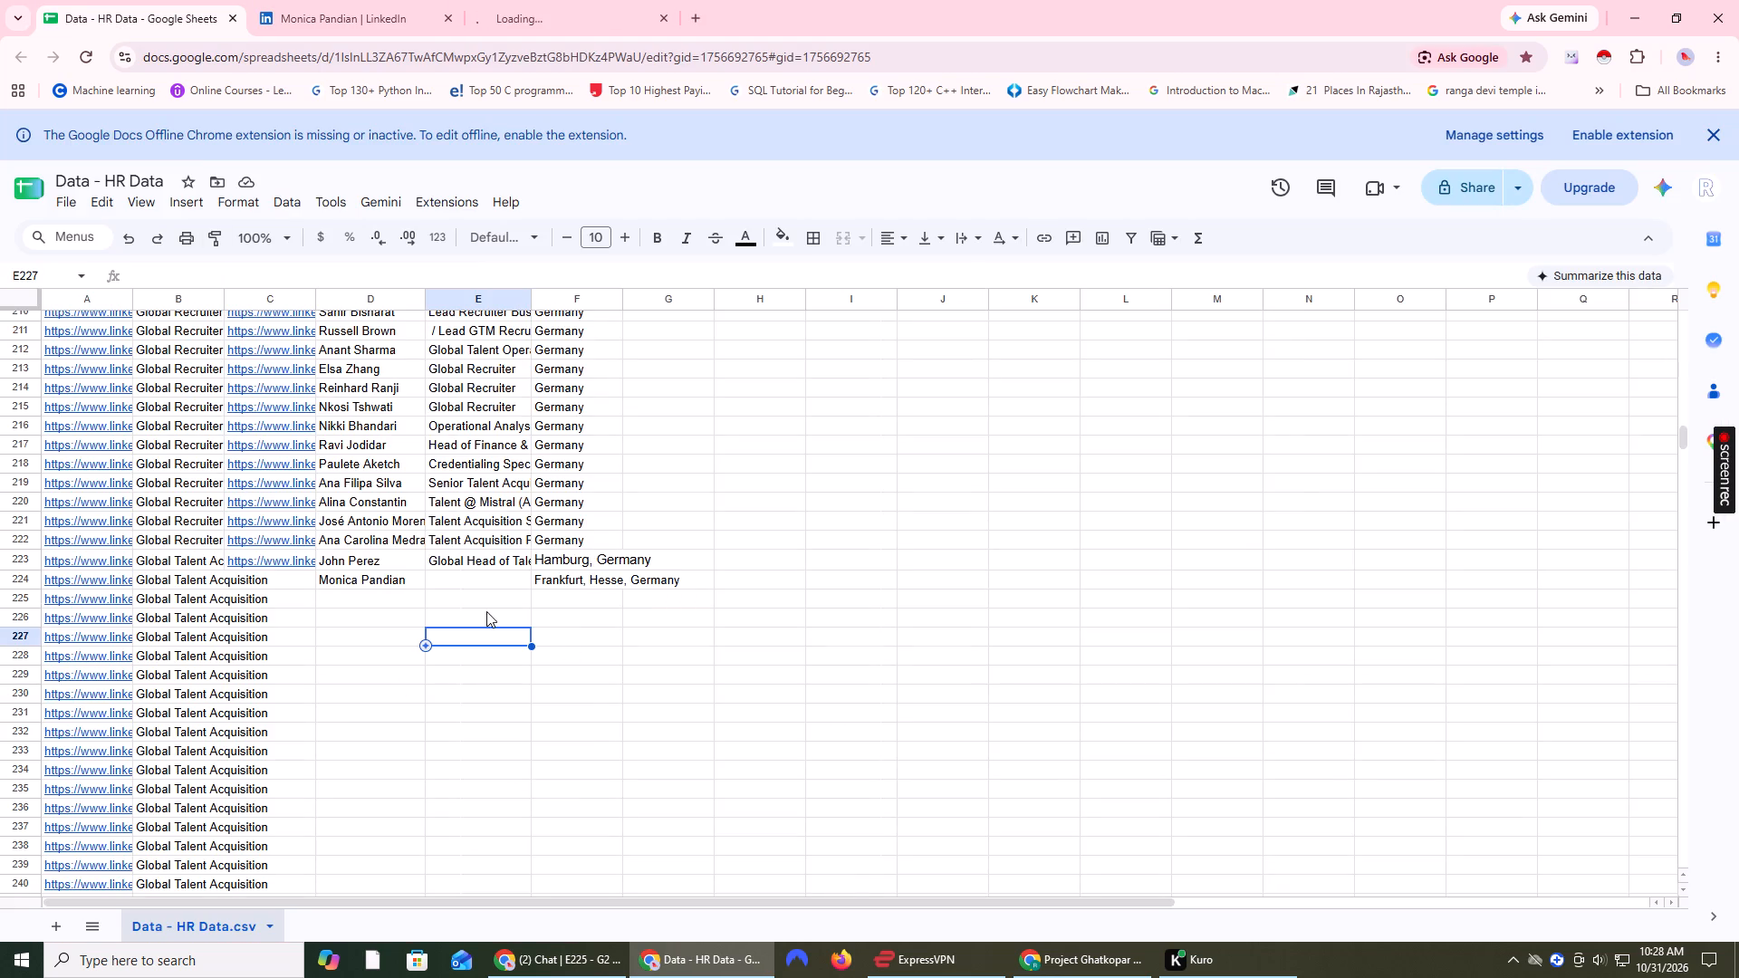
{"action": "double_click", "coordinate": [459, 579]}
{"action": "key", "text": "ctrl+v"}
{"action": "left_click", "coordinate": [432, 609]}
{"action": "left_click", "coordinate": [521, 0]}
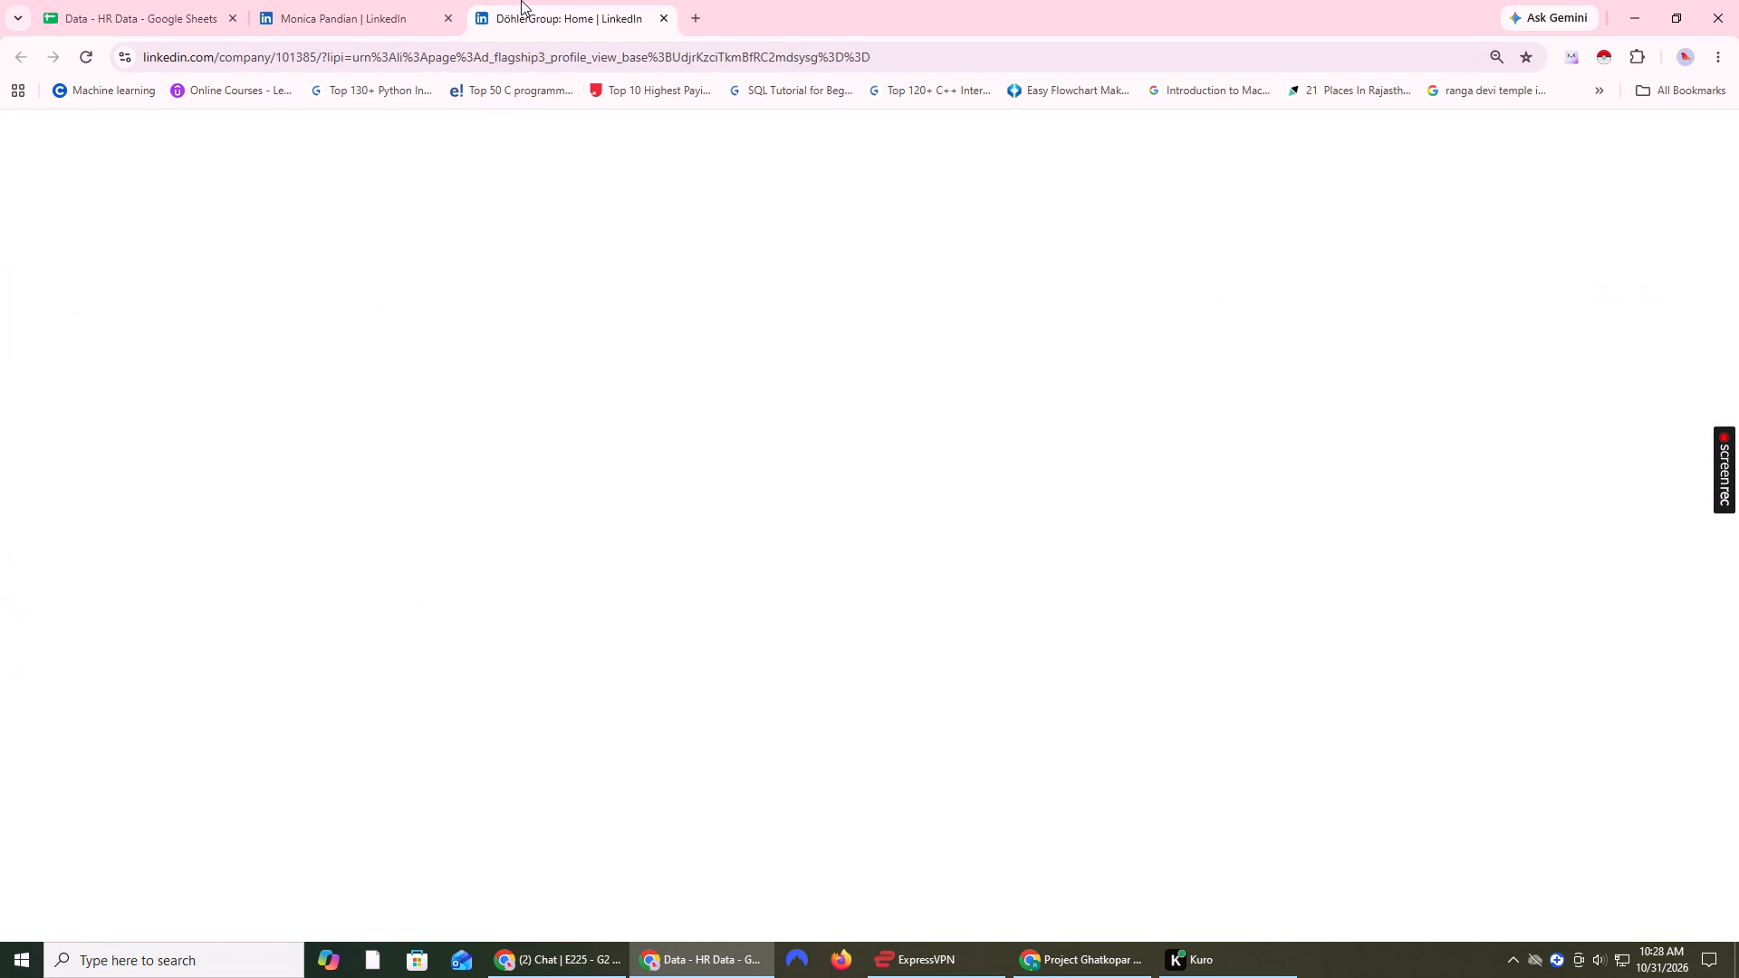
{"action": "left_click", "coordinate": [444, 57]}
{"action": "key", "text": "ctrl+c"}
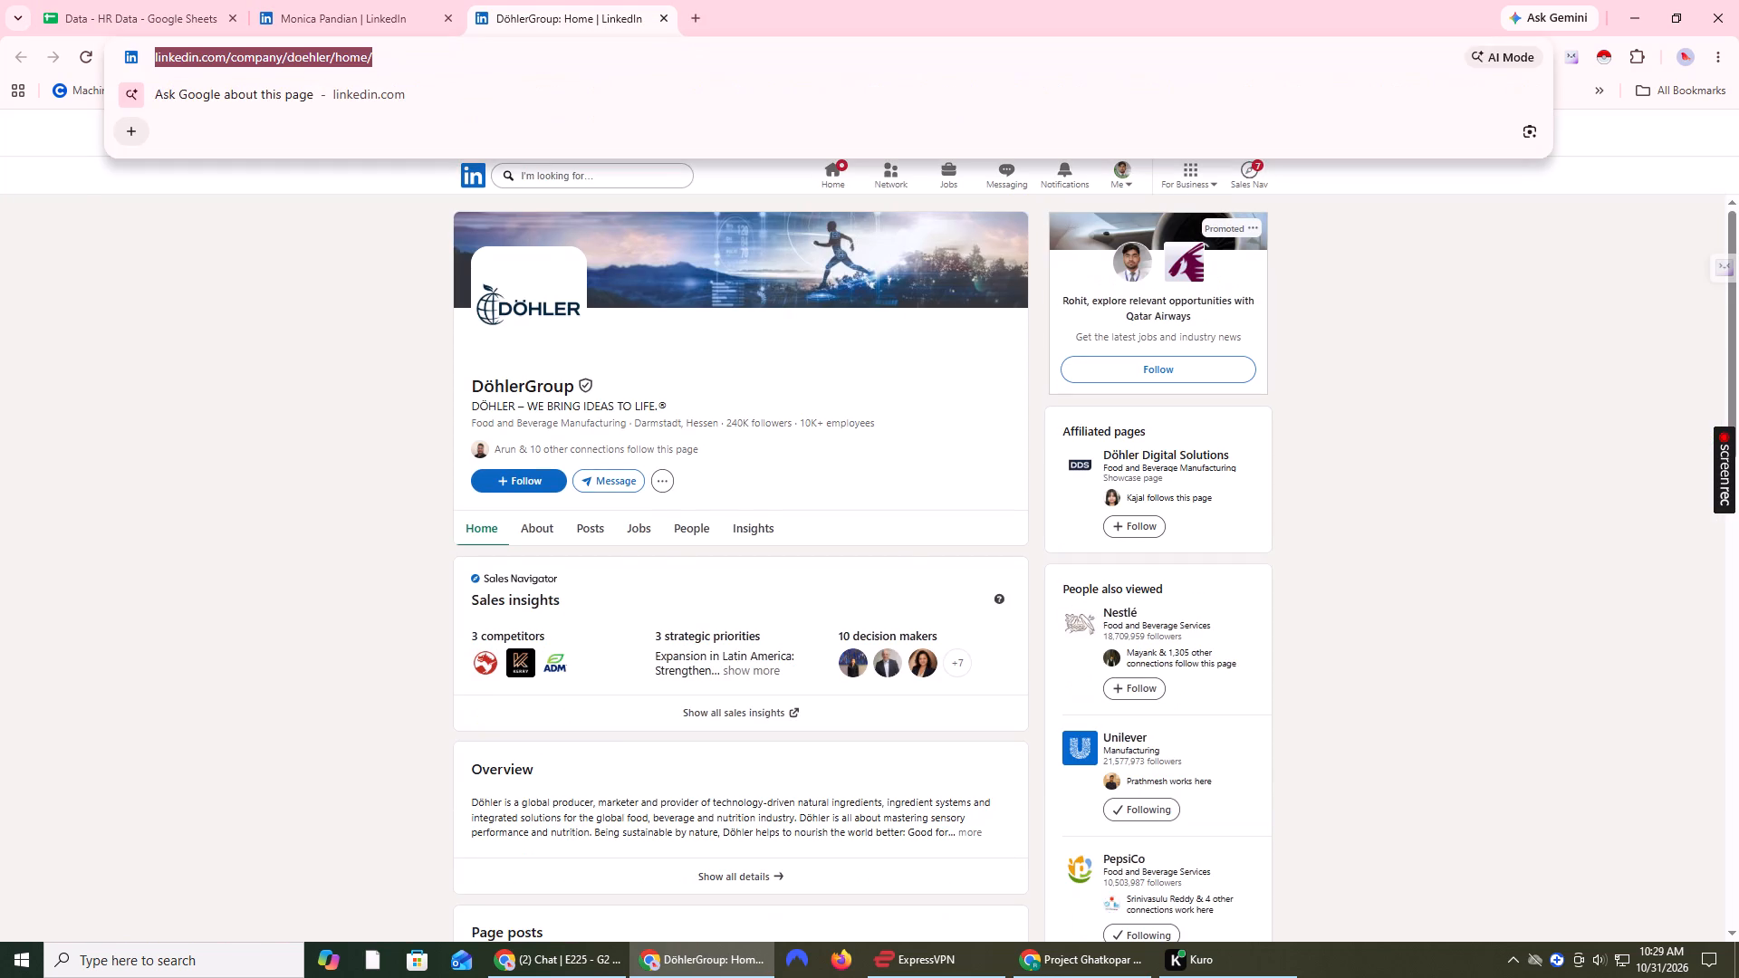
{"action": "left_click", "coordinate": [82, 0]}
{"action": "double_click", "coordinate": [290, 581]}
{"action": "key", "text": "ctrl+v"}
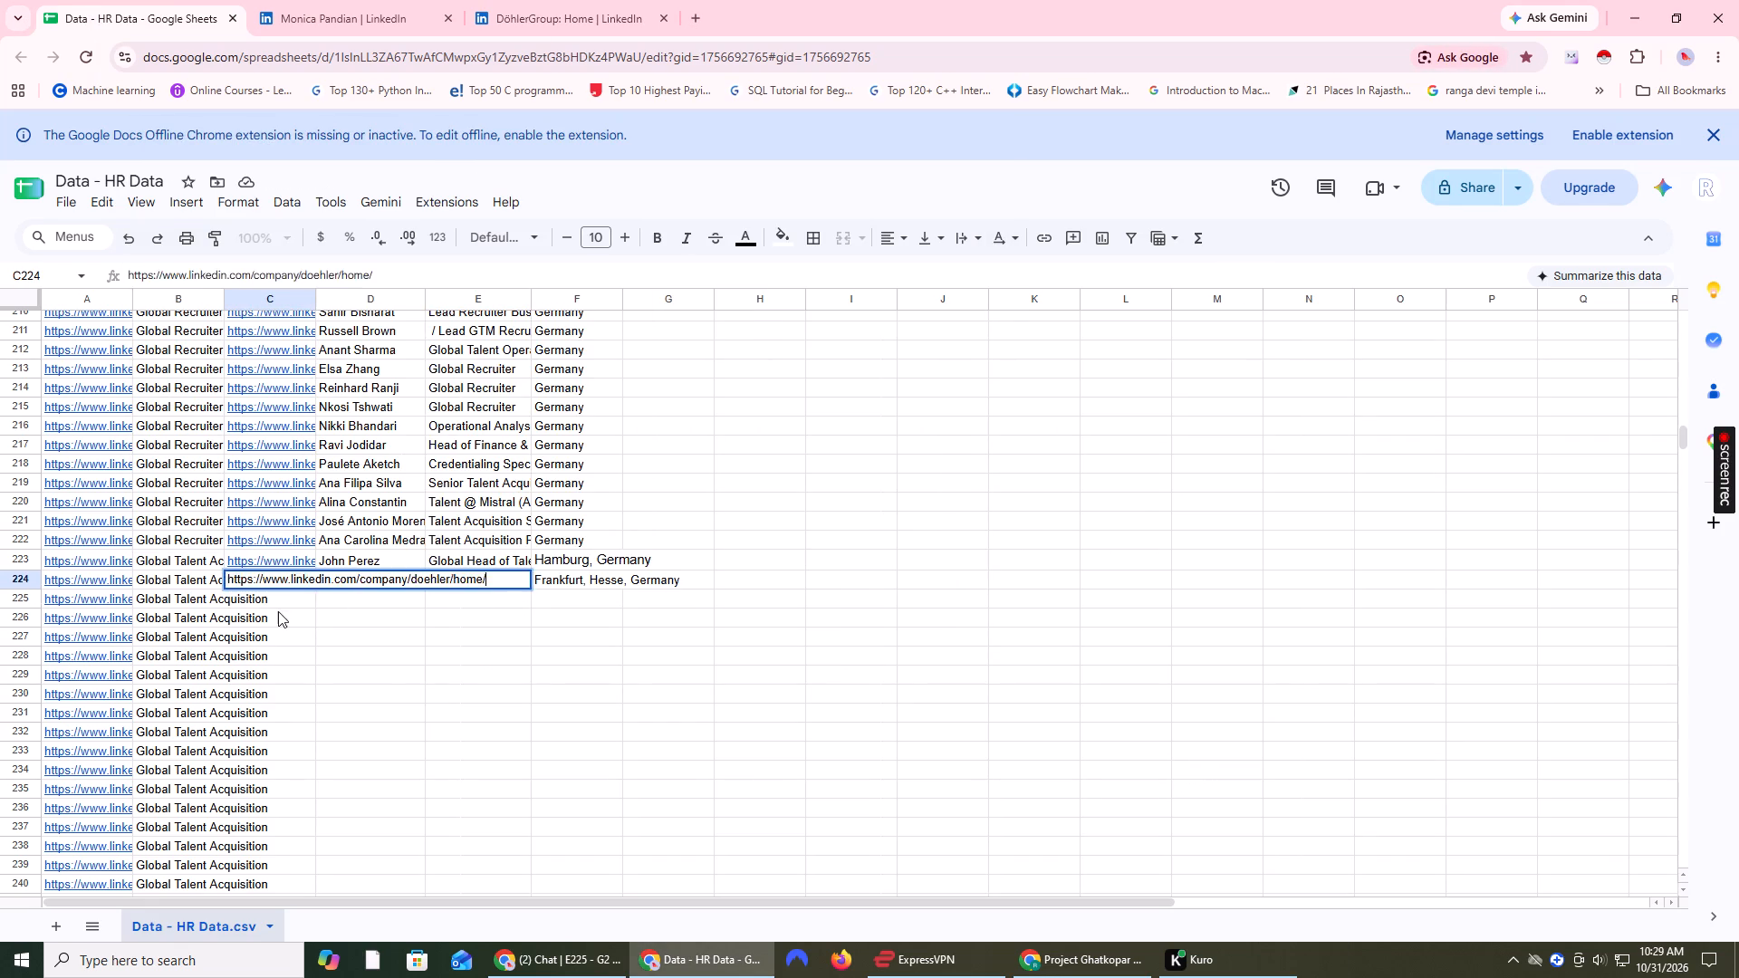
{"action": "left_click", "coordinate": [278, 611]}
Open the LinkedIn profile linked in row 225, close the previous recruiter's pages, and copy the person's name into cell D225.
{"action": "left_click", "coordinate": [99, 593]}
{"action": "left_click", "coordinate": [131, 622]}
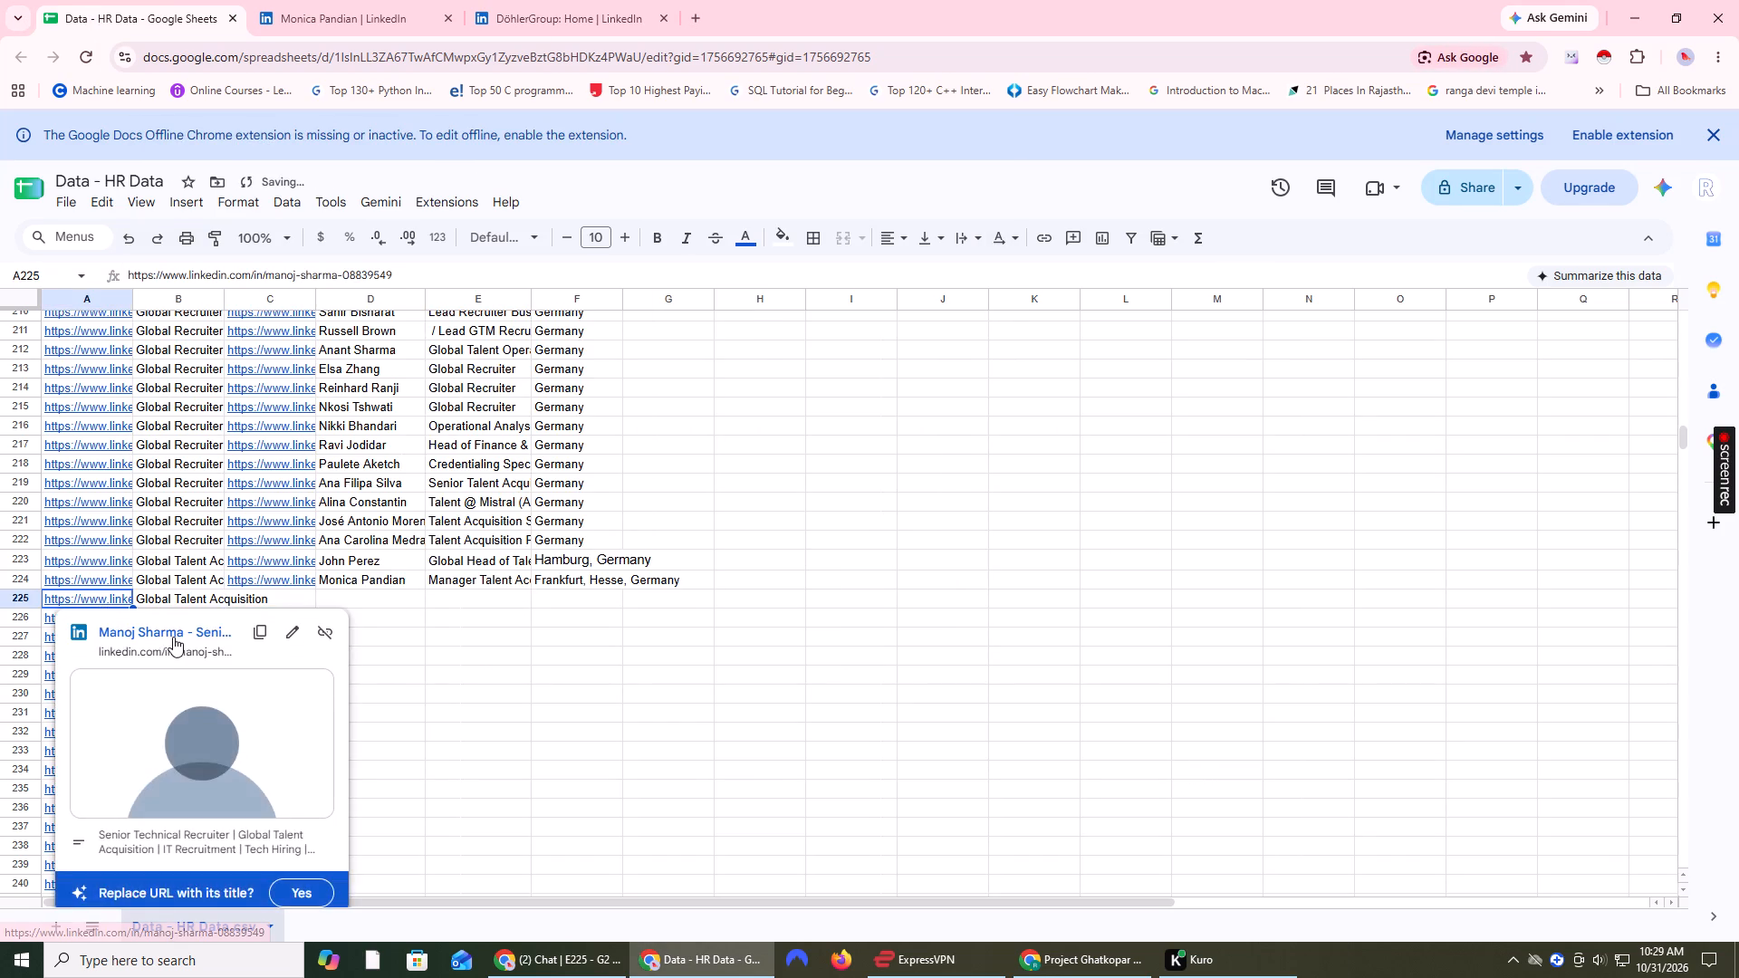
{"action": "left_click", "coordinate": [168, 634]}
{"action": "left_click", "coordinate": [665, 22]}
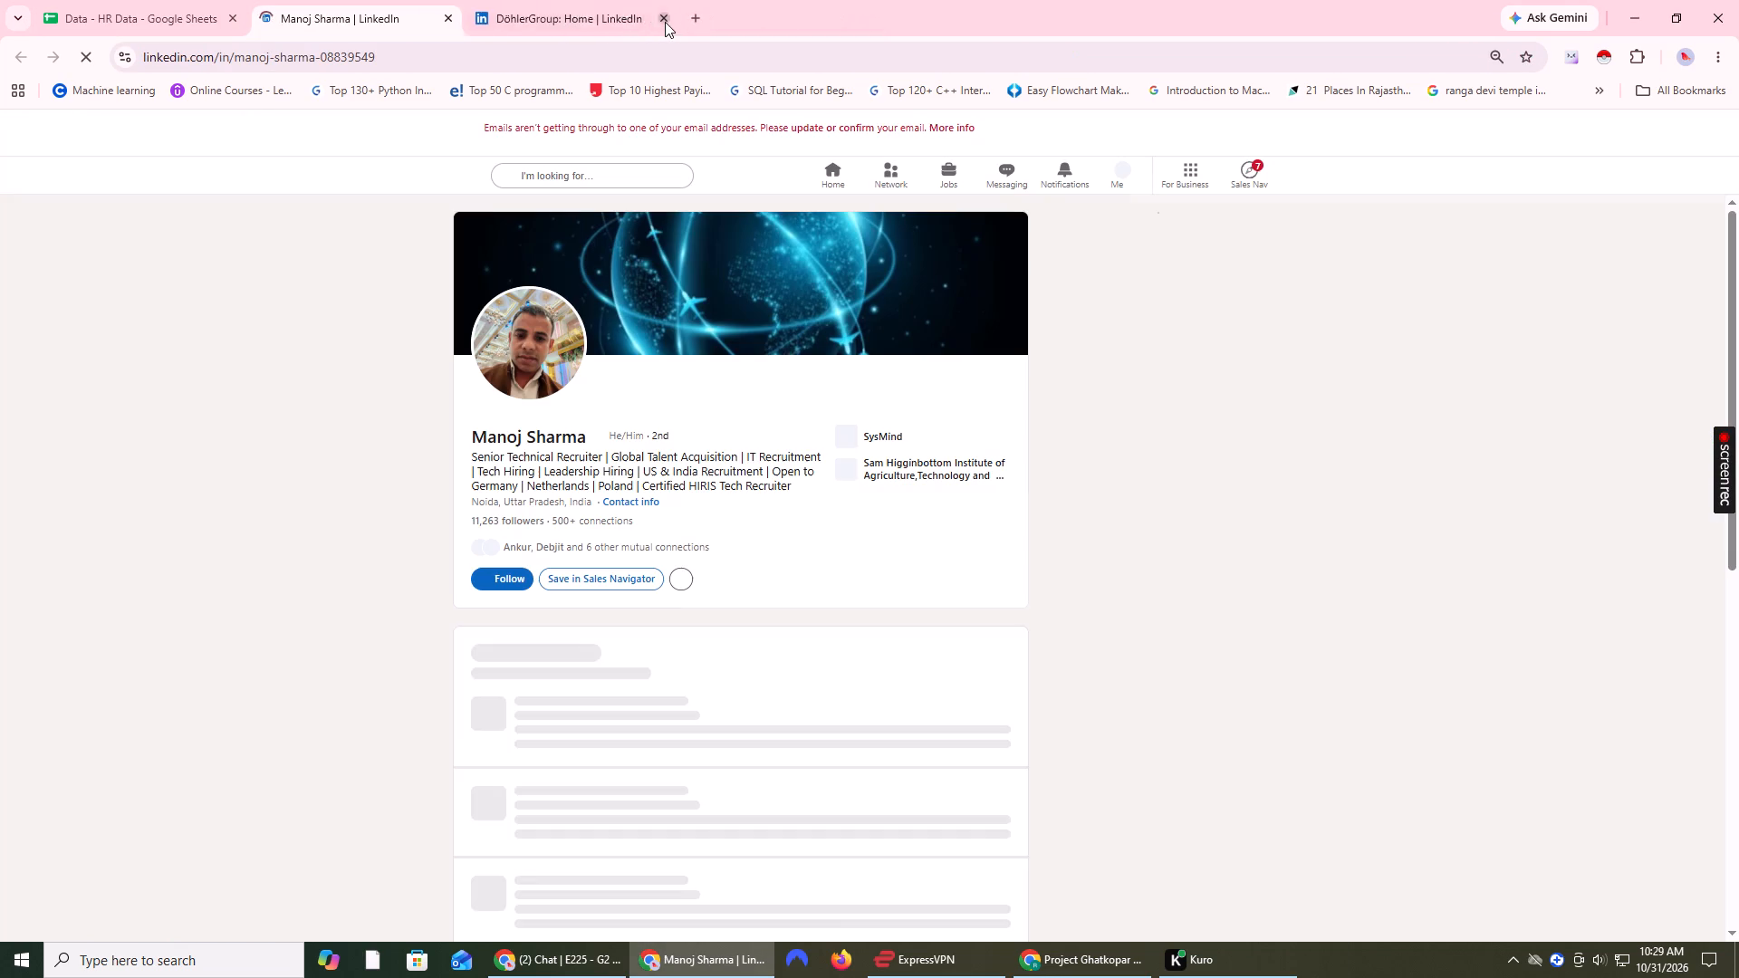
{"action": "left_click", "coordinate": [665, 22]}
{"action": "left_click_drag", "start_coordinate": [466, 437], "coordinate": [588, 432]}
{"action": "key", "text": "ctrl+c"}
{"action": "left_click", "coordinate": [151, 0]}
{"action": "left_click", "coordinate": [379, 590]}
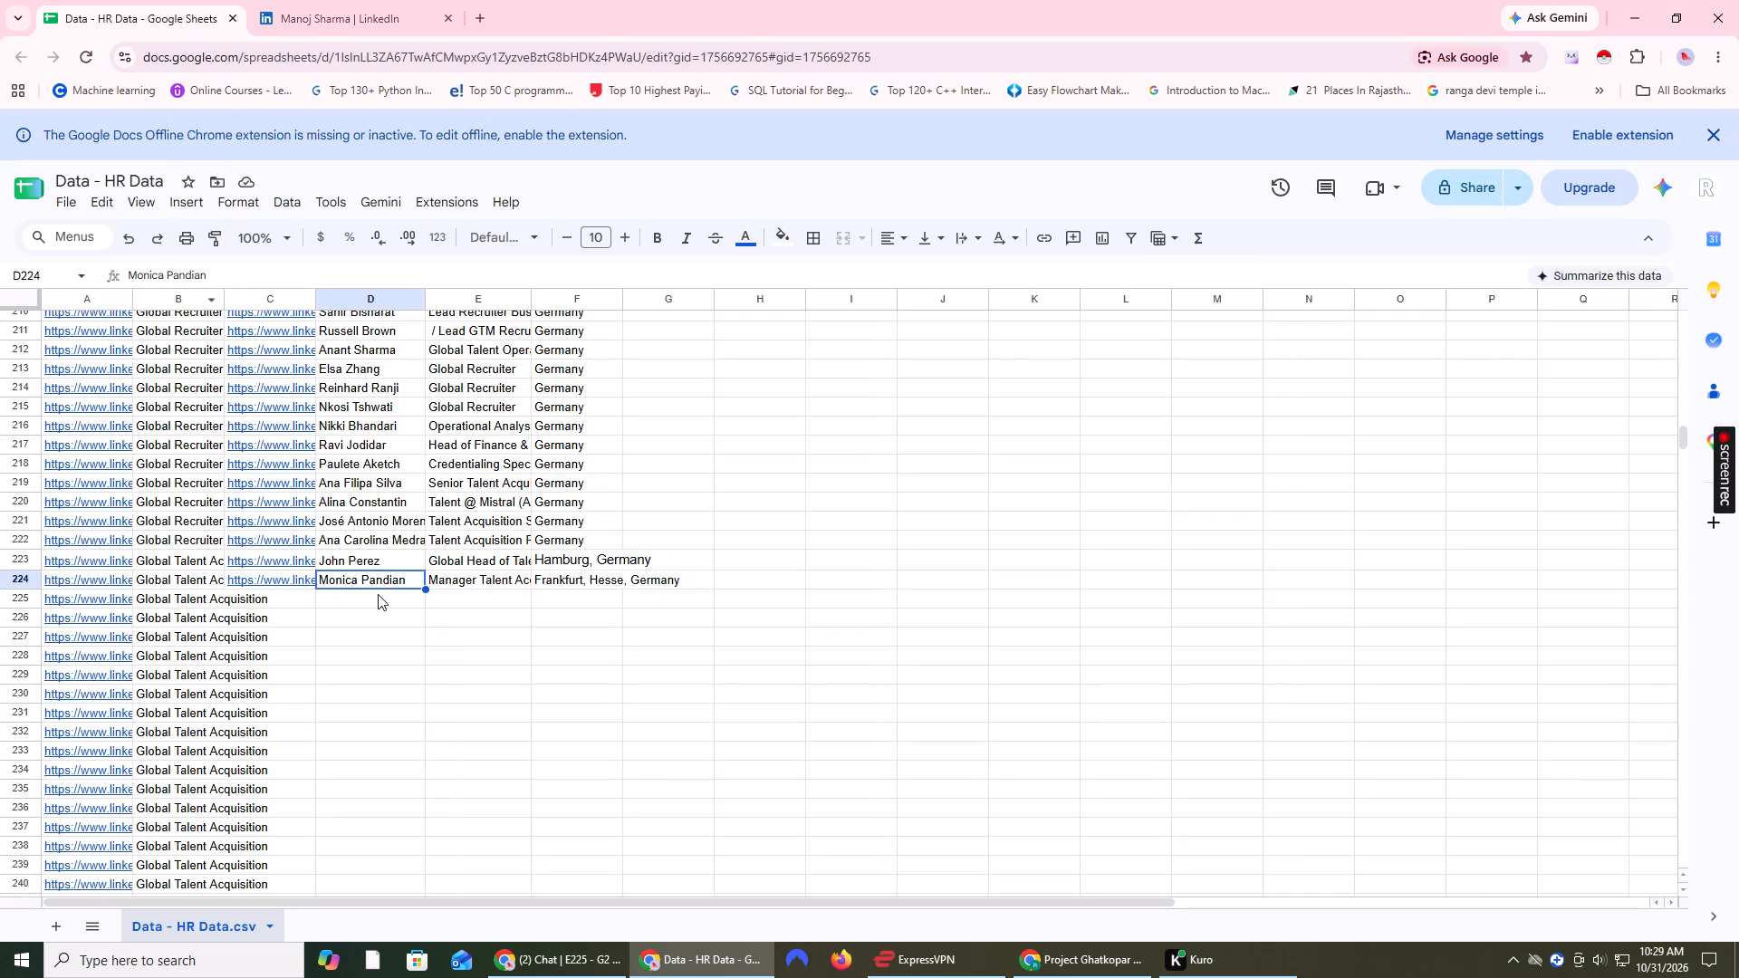
{"action": "double_click", "coordinate": [365, 598]}
{"action": "key", "text": "ctrl+v"}
{"action": "left_click", "coordinate": [355, 650]}
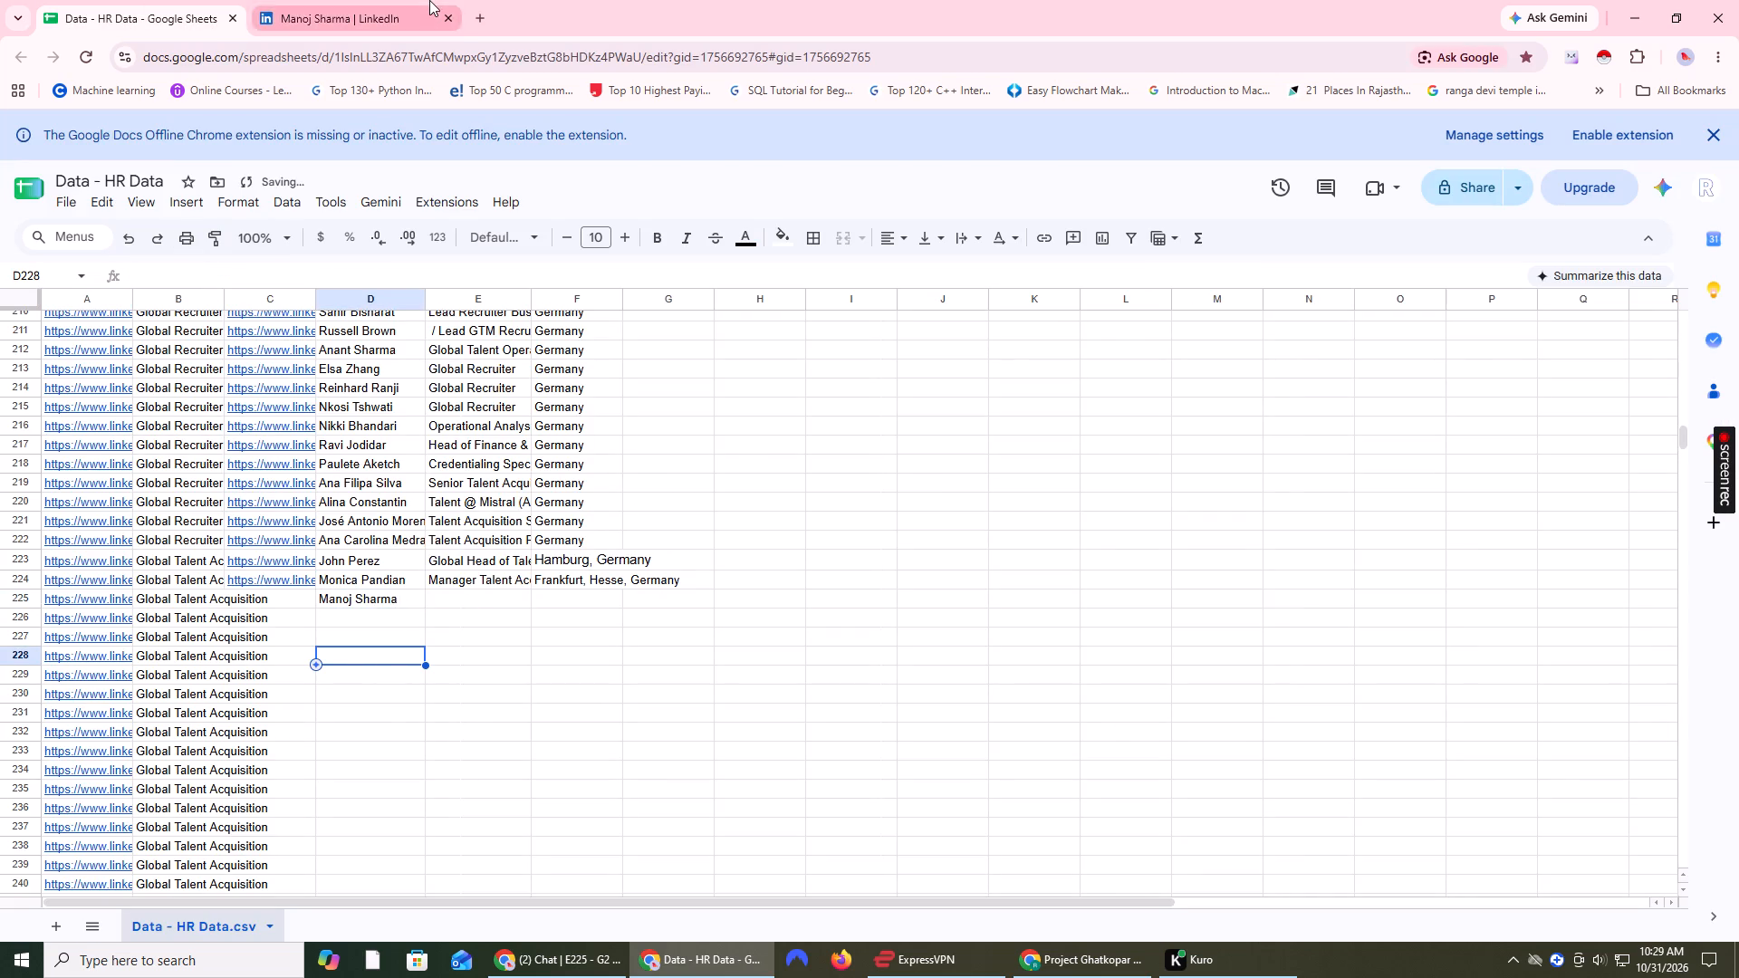
Copy the job title "Team Lead" from the SysMind experience entry into cell E225, opening the SysMind company page as well.
{"action": "left_click", "coordinate": [429, 0]}
{"action": "scroll", "coordinate": [684, 582], "scroll_direction": "down", "scroll_amount": 8}
{"action": "scroll", "coordinate": [683, 581], "scroll_direction": "up", "scroll_amount": 1}
{"action": "scroll", "coordinate": [683, 581], "scroll_direction": "down", "scroll_amount": 6}
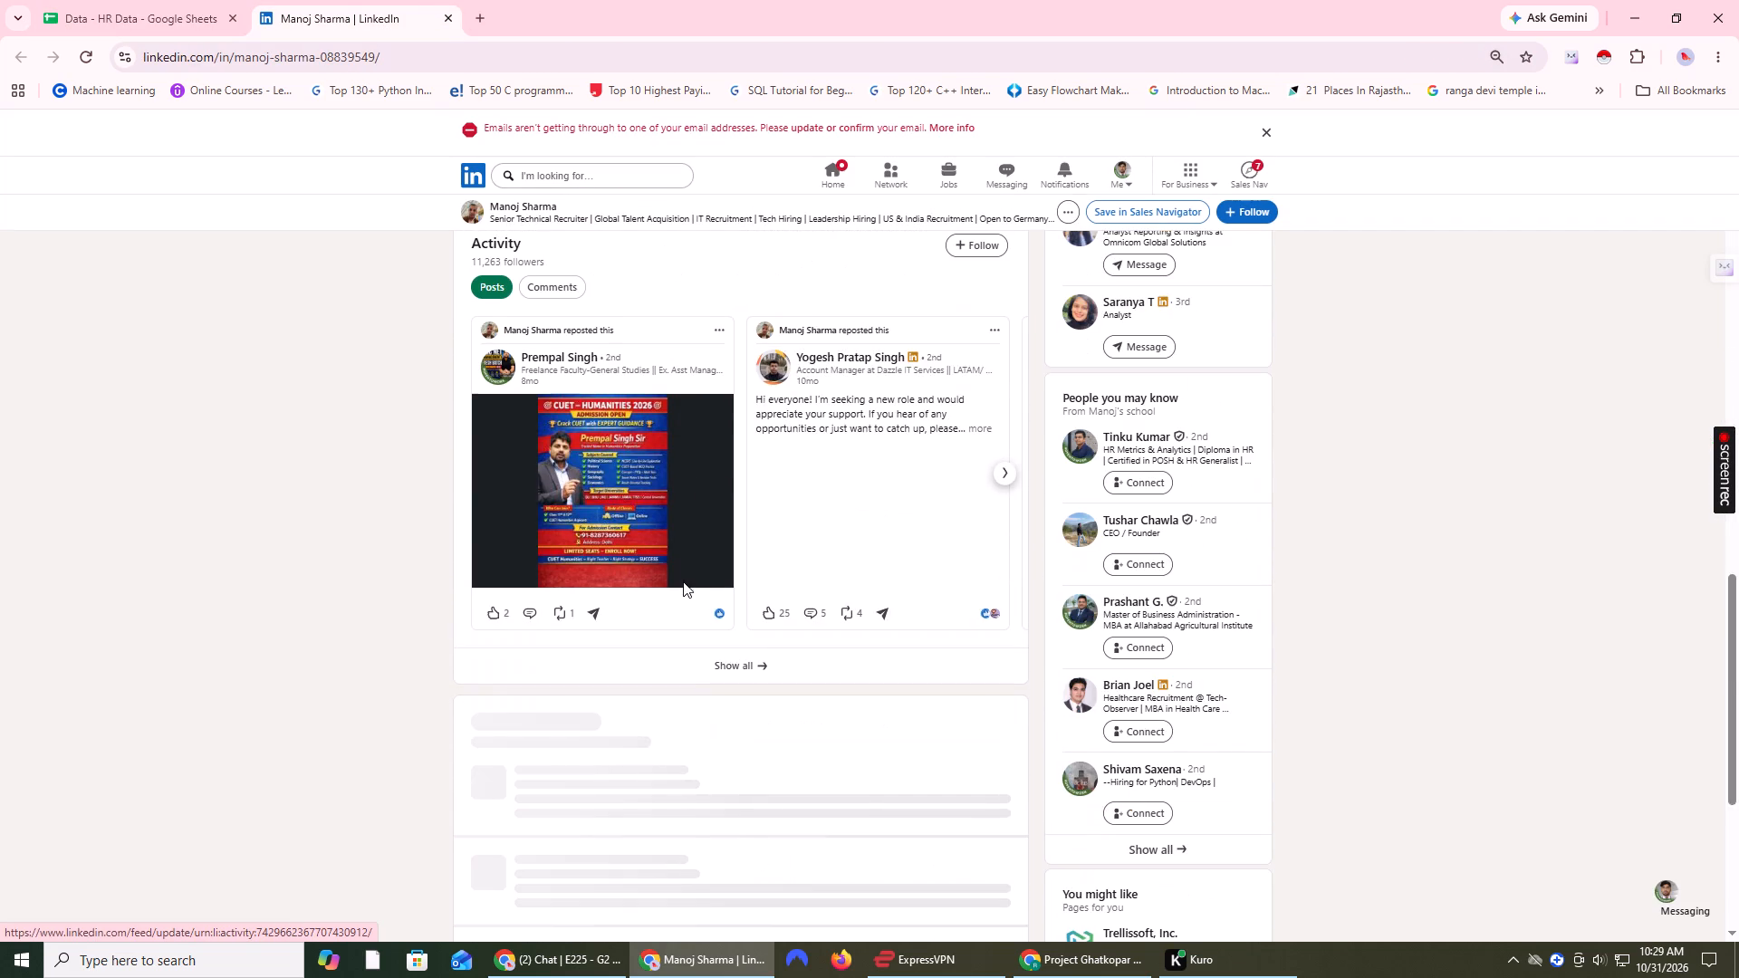
{"action": "scroll", "coordinate": [683, 581], "scroll_direction": "down", "scroll_amount": 6}
{"action": "scroll", "coordinate": [683, 581], "scroll_direction": "up", "scroll_amount": 4}
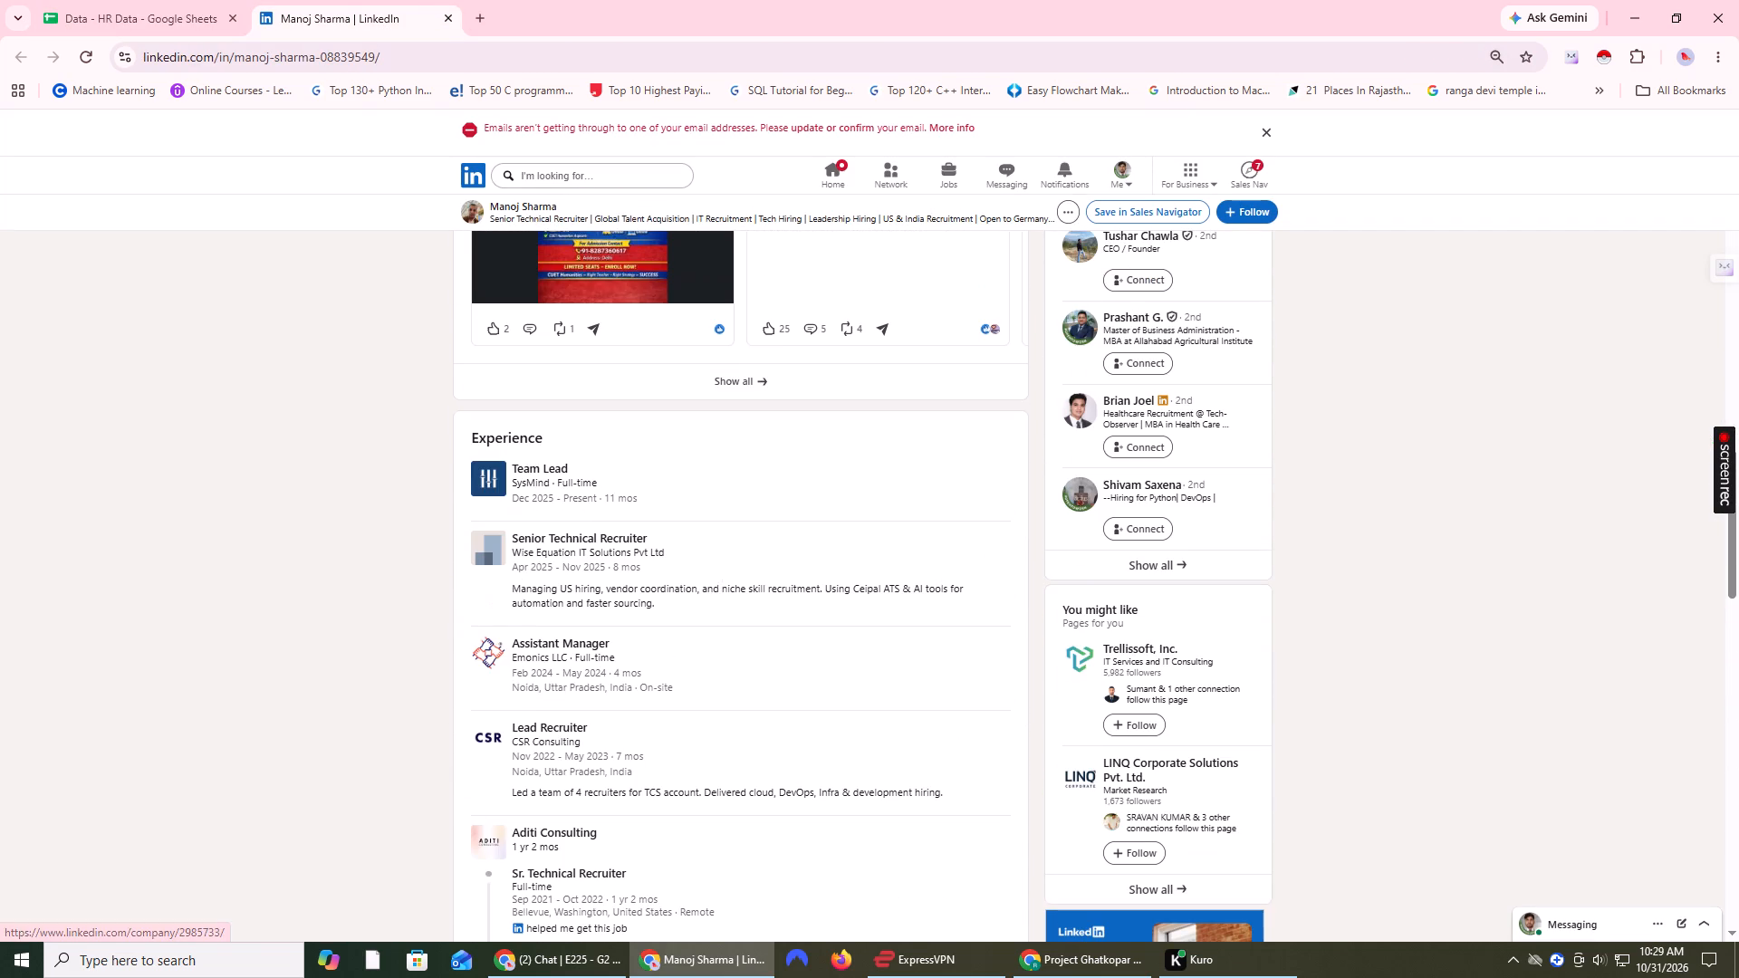
{"action": "left_click", "coordinate": [485, 481], "text": "ctrl"}
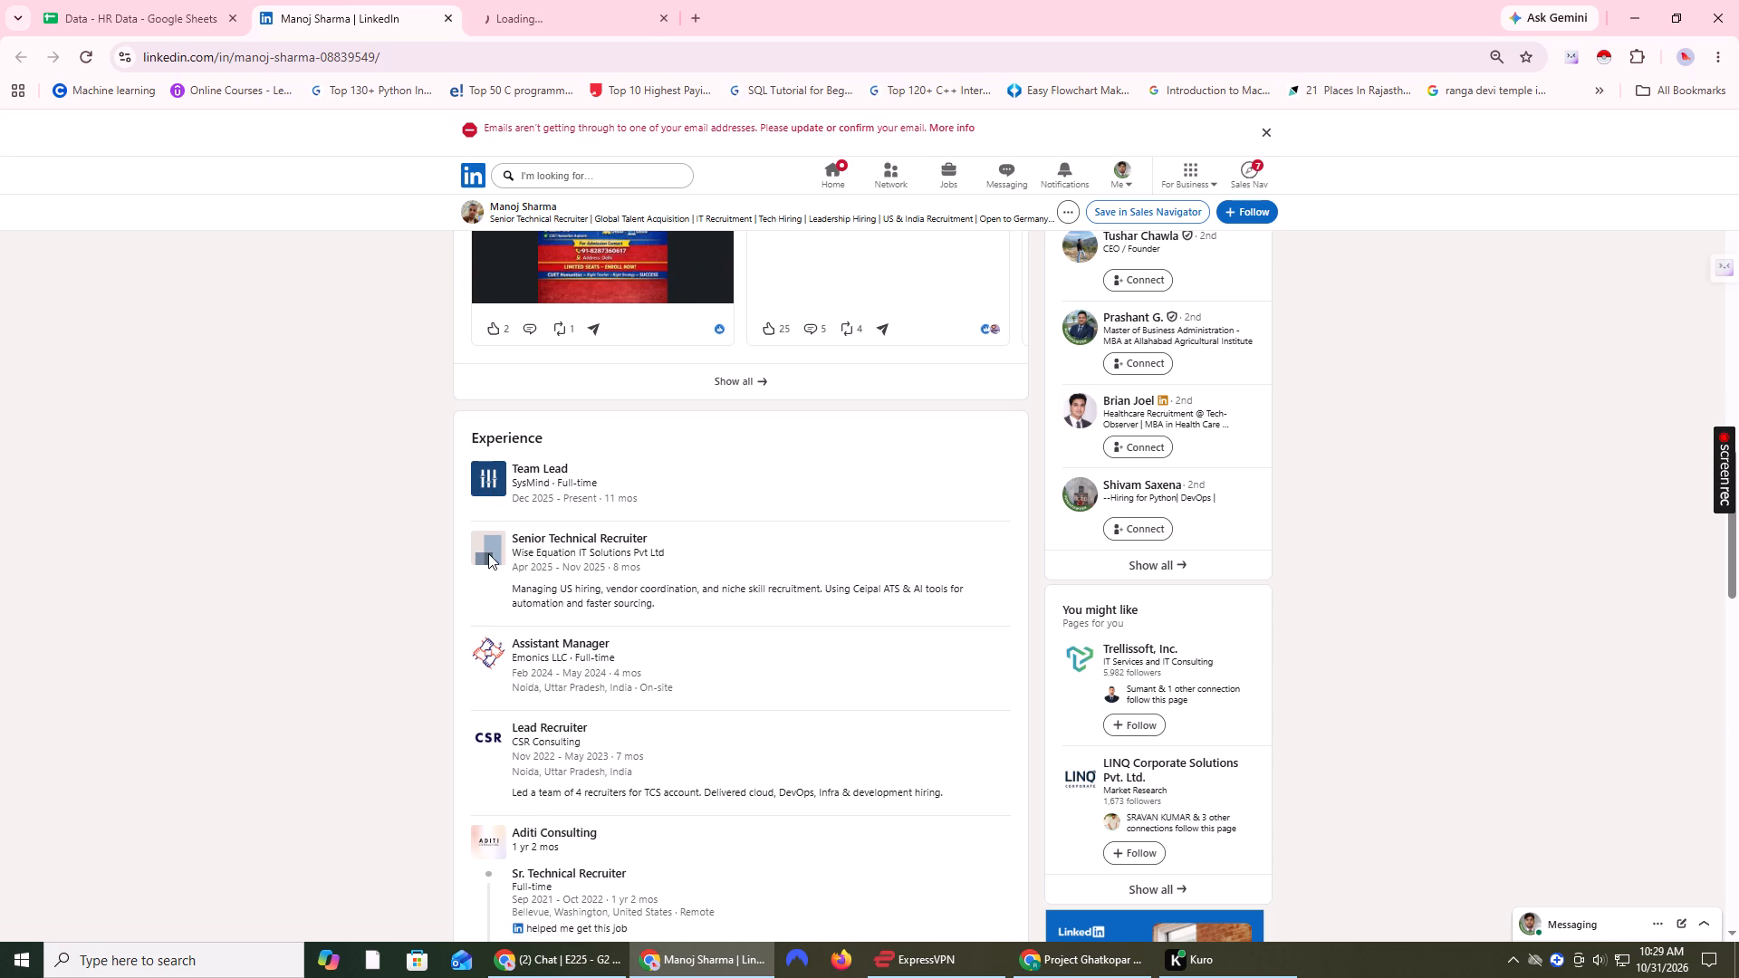
{"action": "left_click_drag", "start_coordinate": [510, 469], "coordinate": [571, 465]}
{"action": "key", "text": "ctrl+c"}
{"action": "left_click", "coordinate": [140, 0]}
{"action": "double_click", "coordinate": [455, 601]}
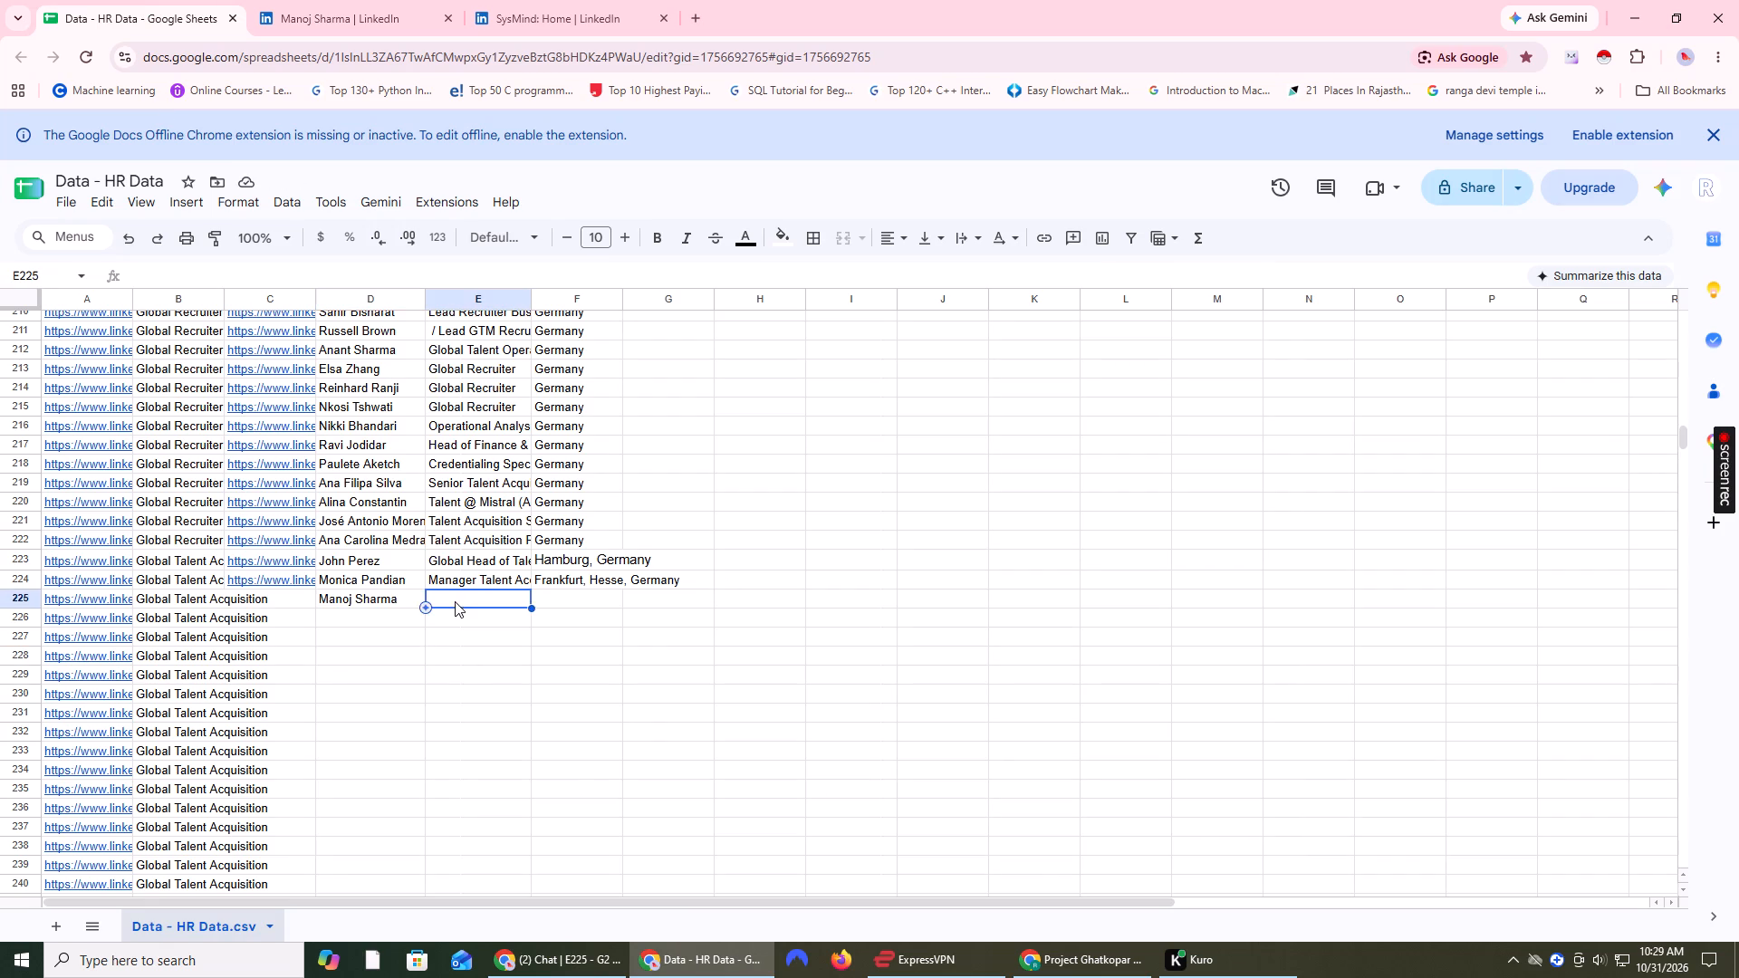
{"action": "key", "text": "ctrl+v"}
{"action": "key", "text": "Return"}
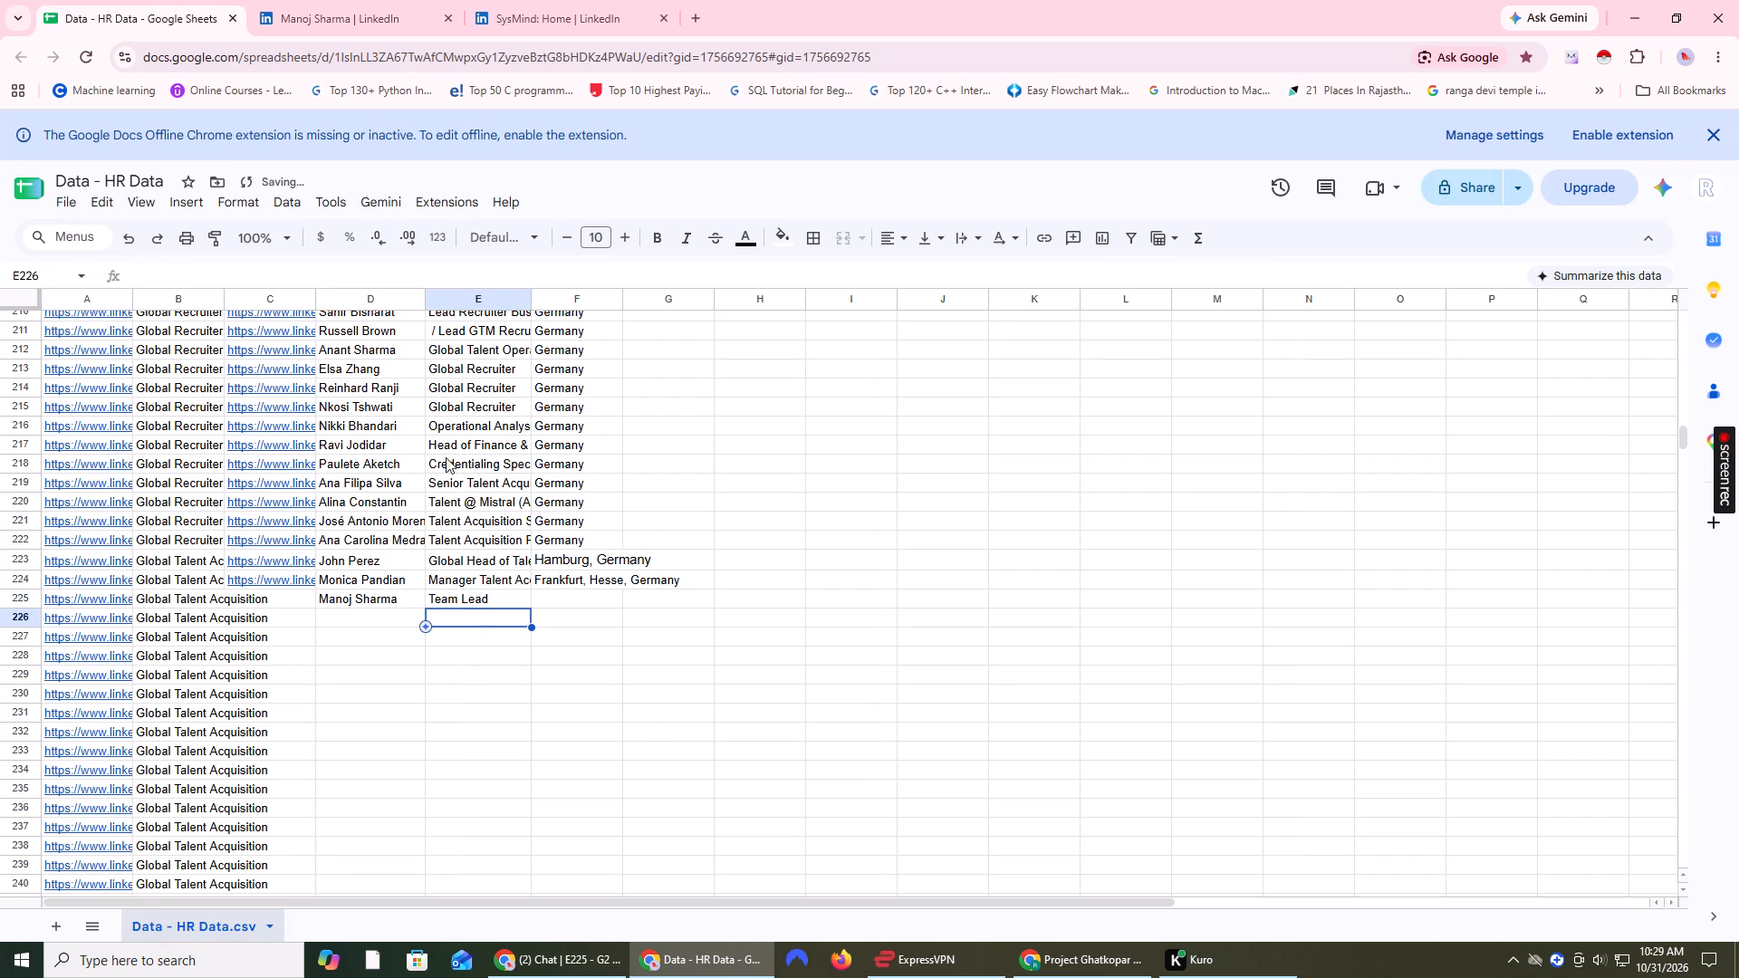
Copy the location "Noida, Uttar Pradesh, India" from the row 225 recruiter's profile into cell F225.
{"action": "left_click", "coordinate": [491, 0]}
{"action": "left_click", "coordinate": [322, 0]}
{"action": "scroll", "coordinate": [581, 592], "scroll_direction": "up", "scroll_amount": 5}
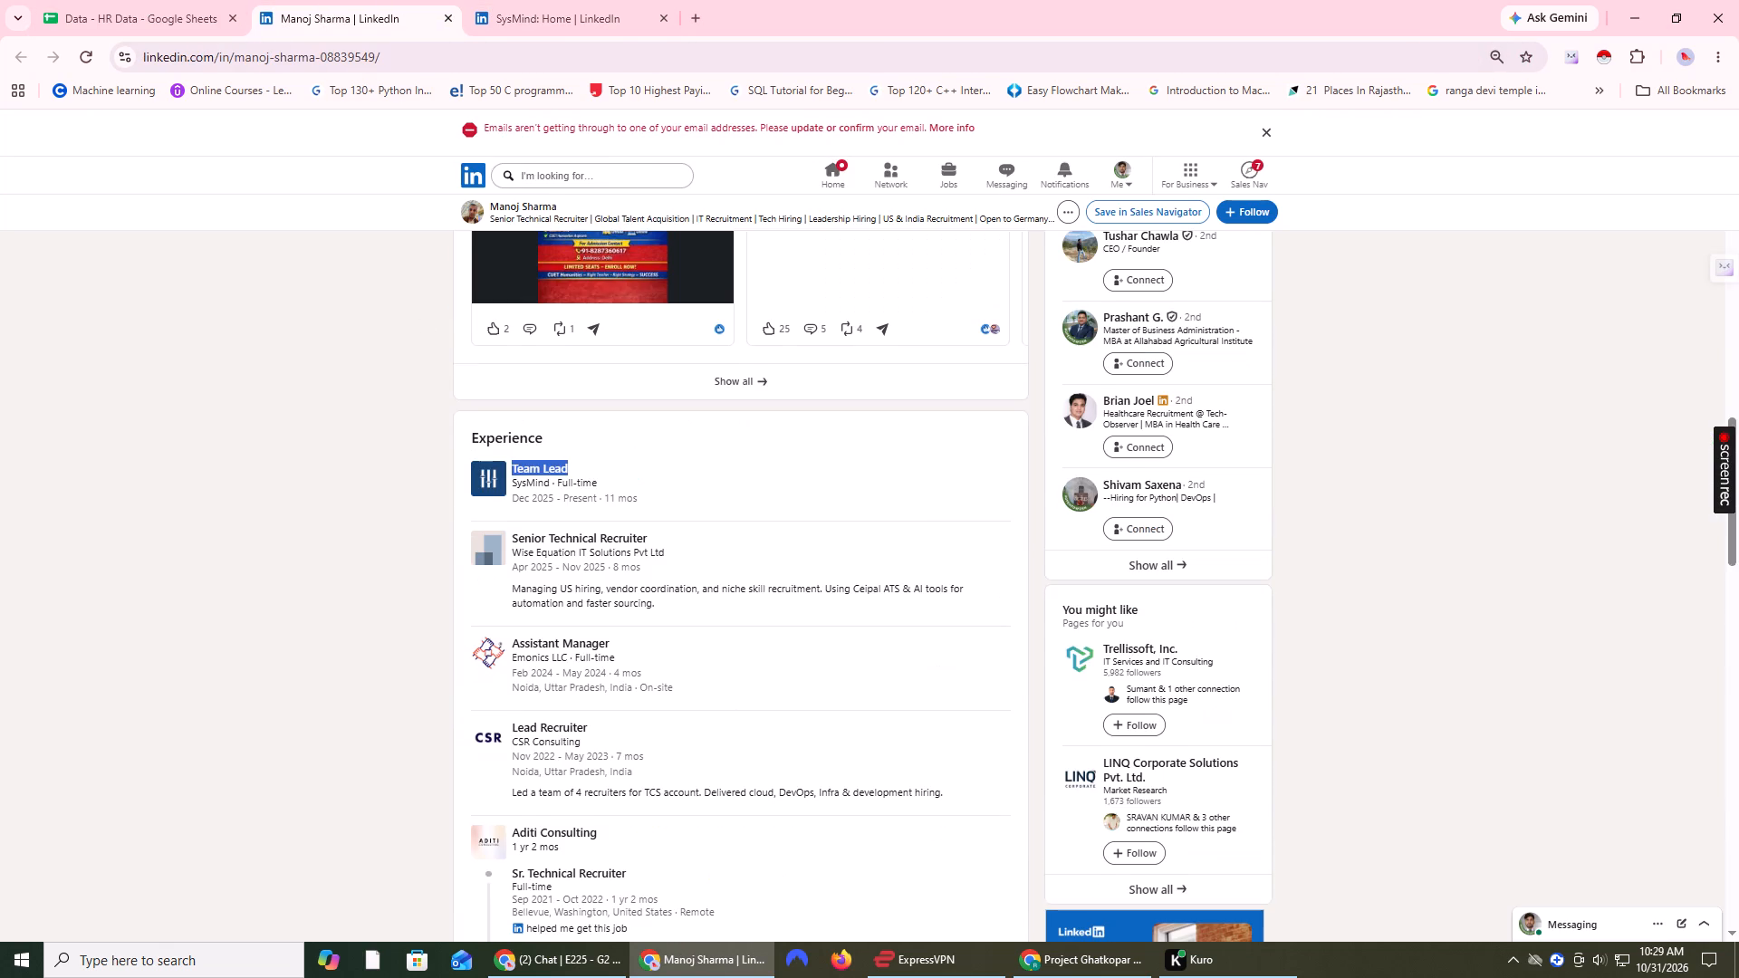
{"action": "scroll", "coordinate": [583, 592], "scroll_direction": "up", "scroll_amount": 15}
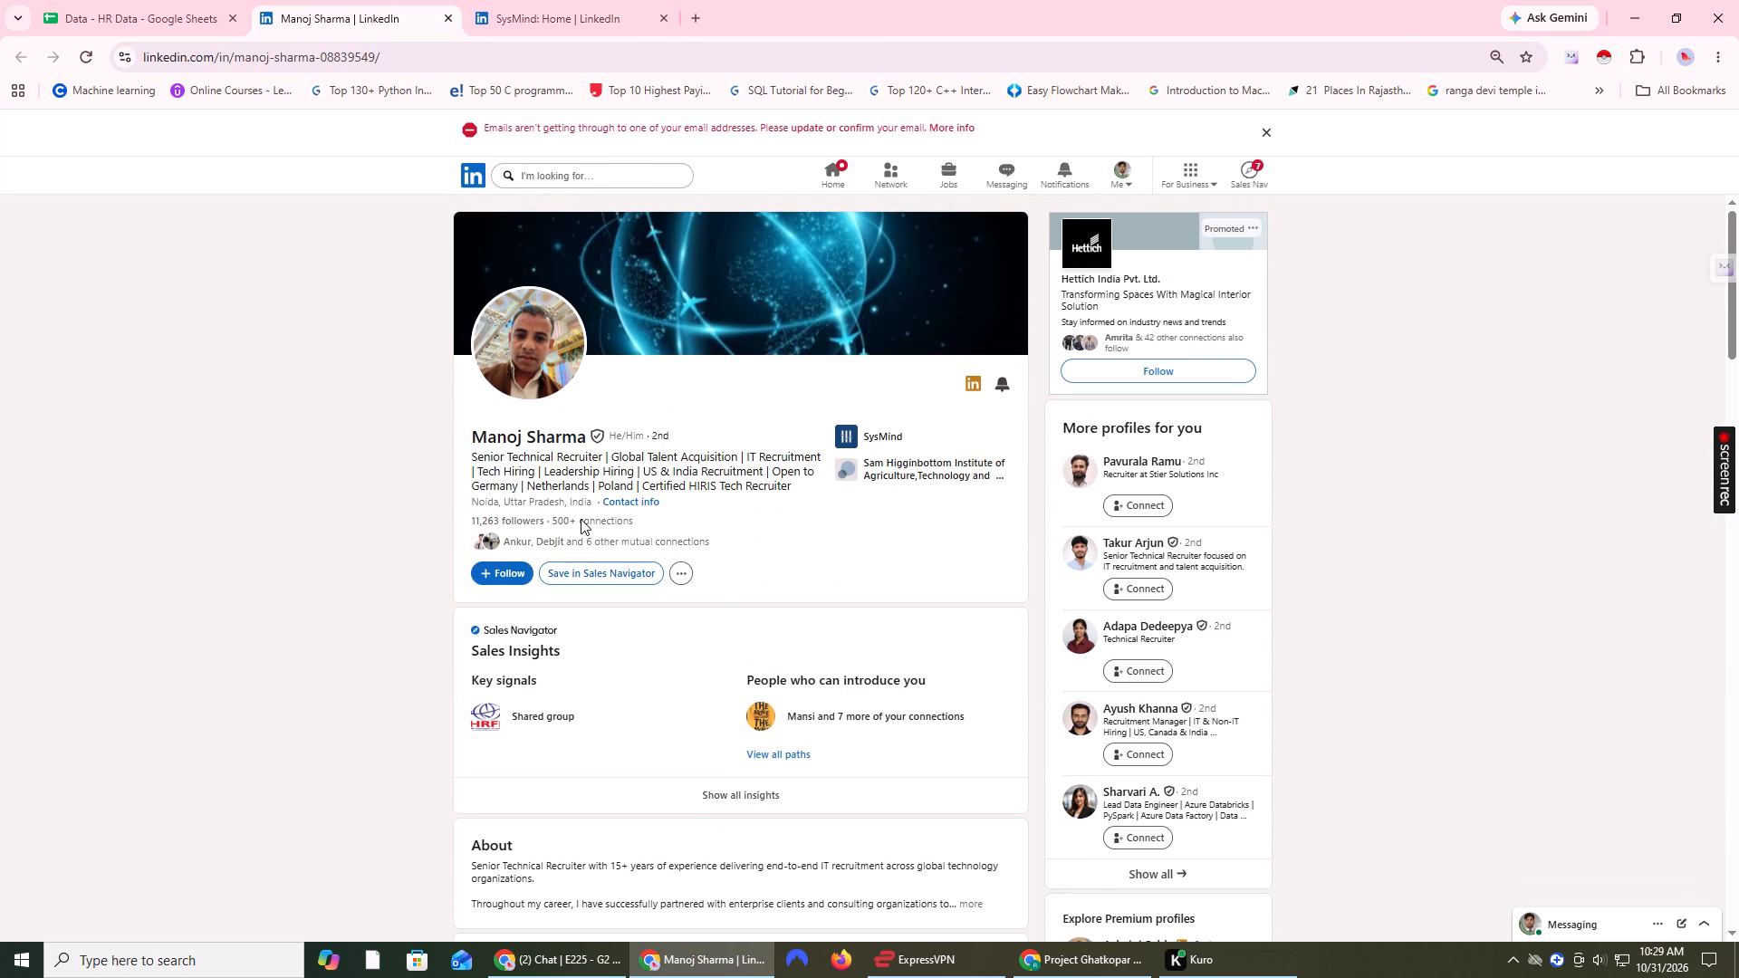
{"action": "left_click_drag", "start_coordinate": [591, 503], "coordinate": [468, 495]}
{"action": "key", "text": "ctrl+c"}
{"action": "left_click", "coordinate": [408, 537]}
{"action": "scroll", "coordinate": [541, 715], "scroll_direction": "down", "scroll_amount": 15}
{"action": "scroll", "coordinate": [541, 719], "scroll_direction": "up", "scroll_amount": 1}
{"action": "scroll", "coordinate": [541, 718], "scroll_direction": "down", "scroll_amount": 7}
{"action": "scroll", "coordinate": [541, 718], "scroll_direction": "up", "scroll_amount": 5}
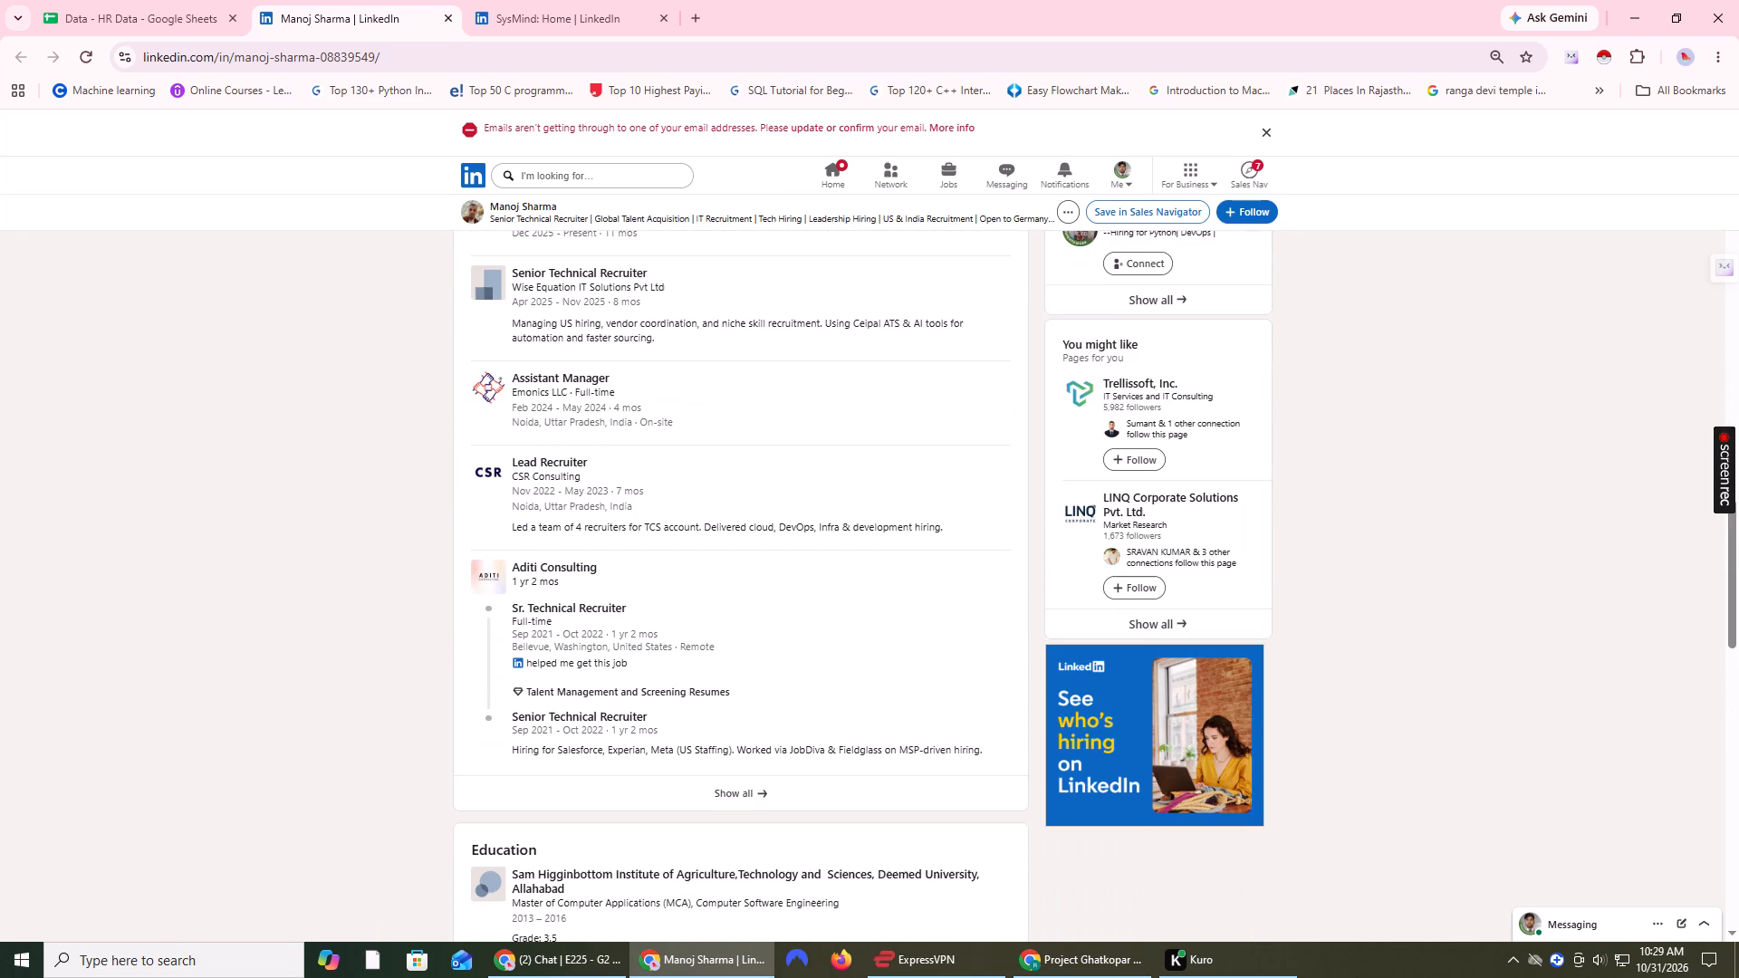
{"action": "left_click", "coordinate": [152, 17]}
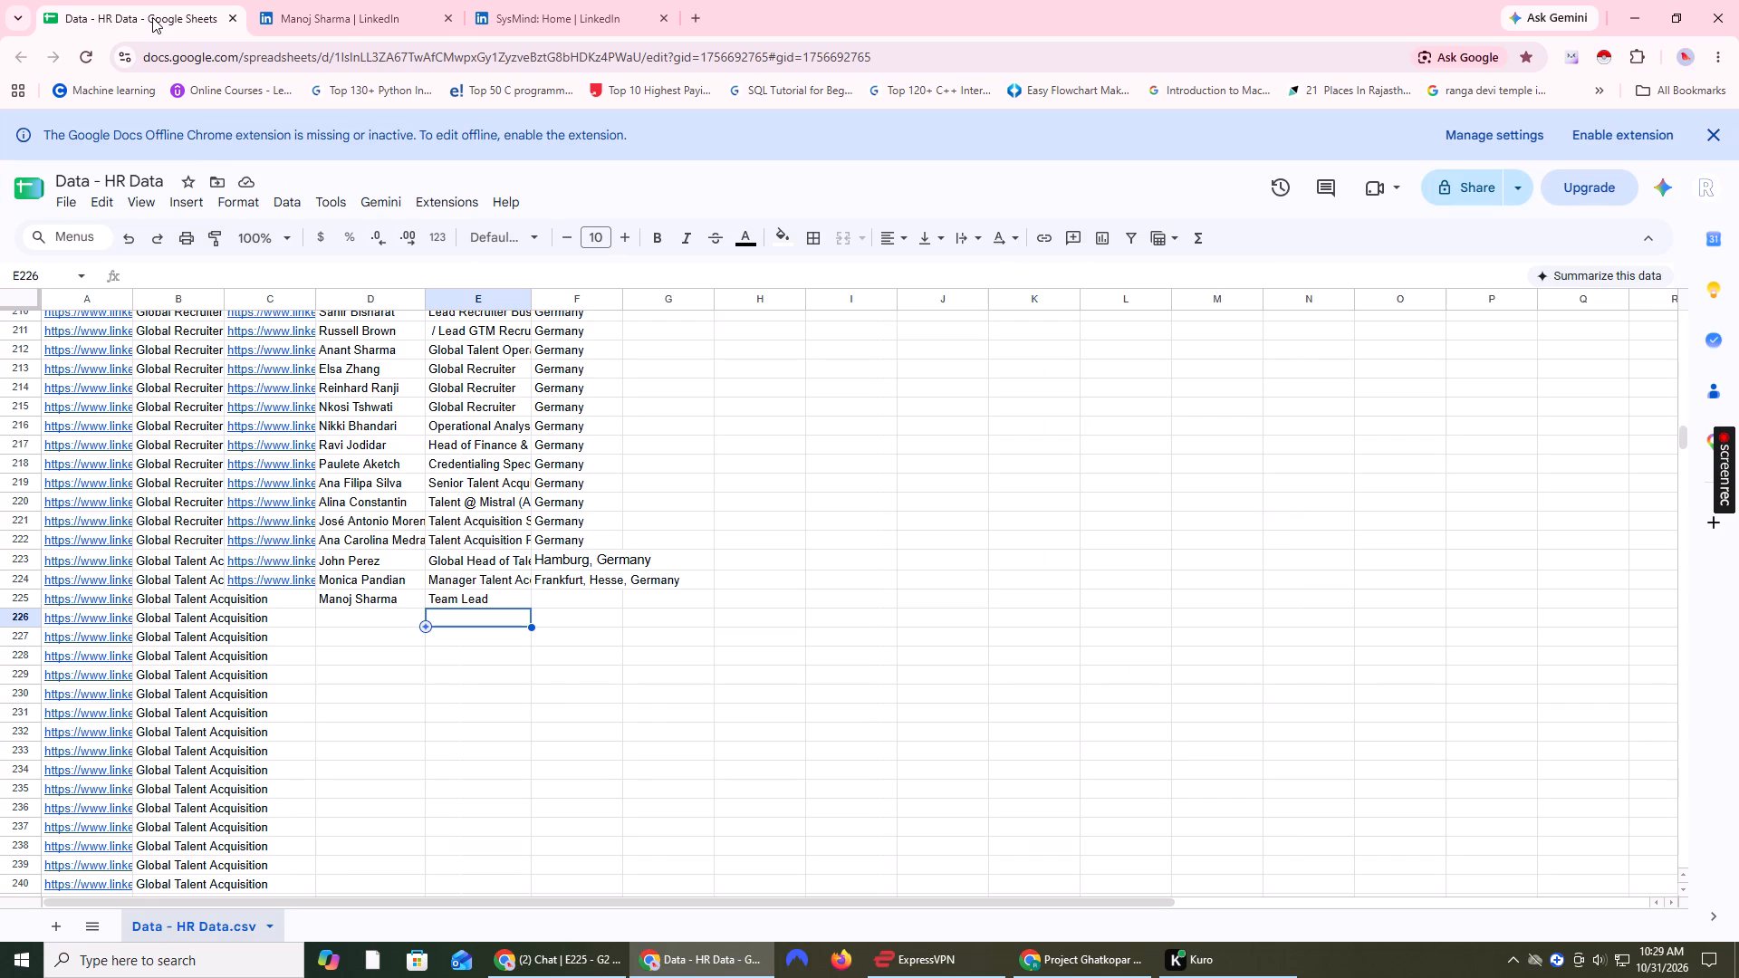
{"action": "double_click", "coordinate": [554, 601]}
{"action": "key", "text": "ctrl+v"}
{"action": "key", "text": "Return"}
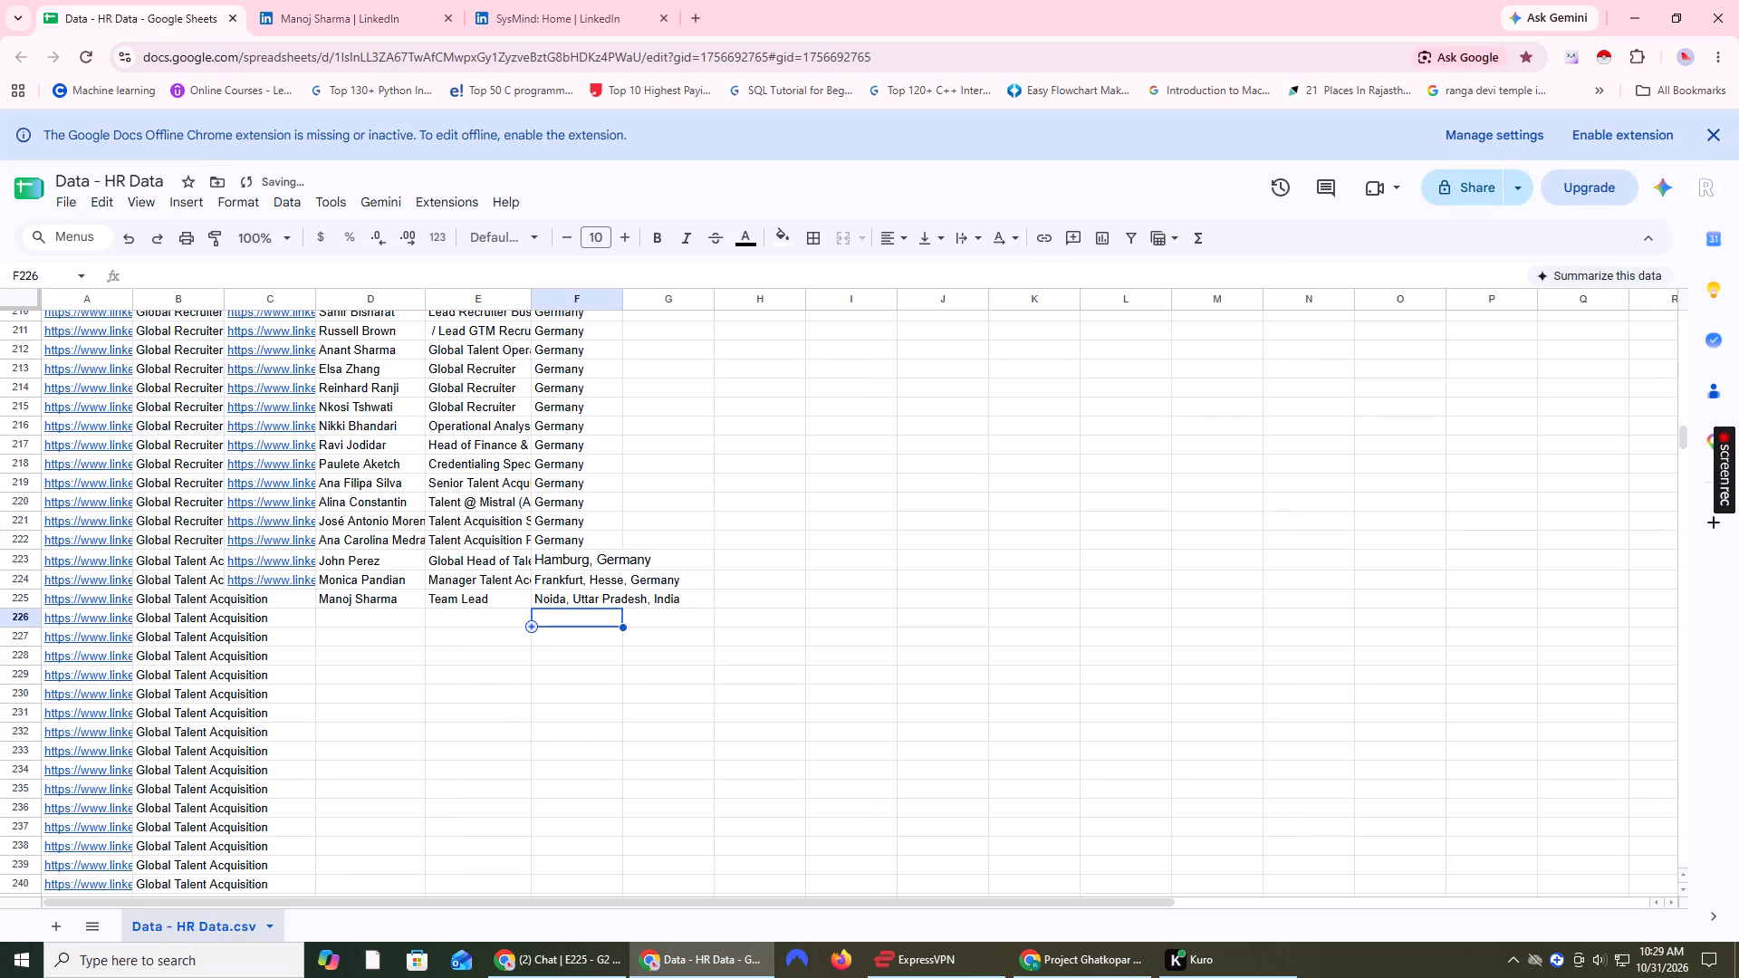
{"action": "left_click", "coordinate": [494, 713]}
Copy the SysMind company page URL, linkedin.com/company/sysmind/home/, into cell C225 of the HR Data sheet.
{"action": "left_click", "coordinate": [545, 0]}
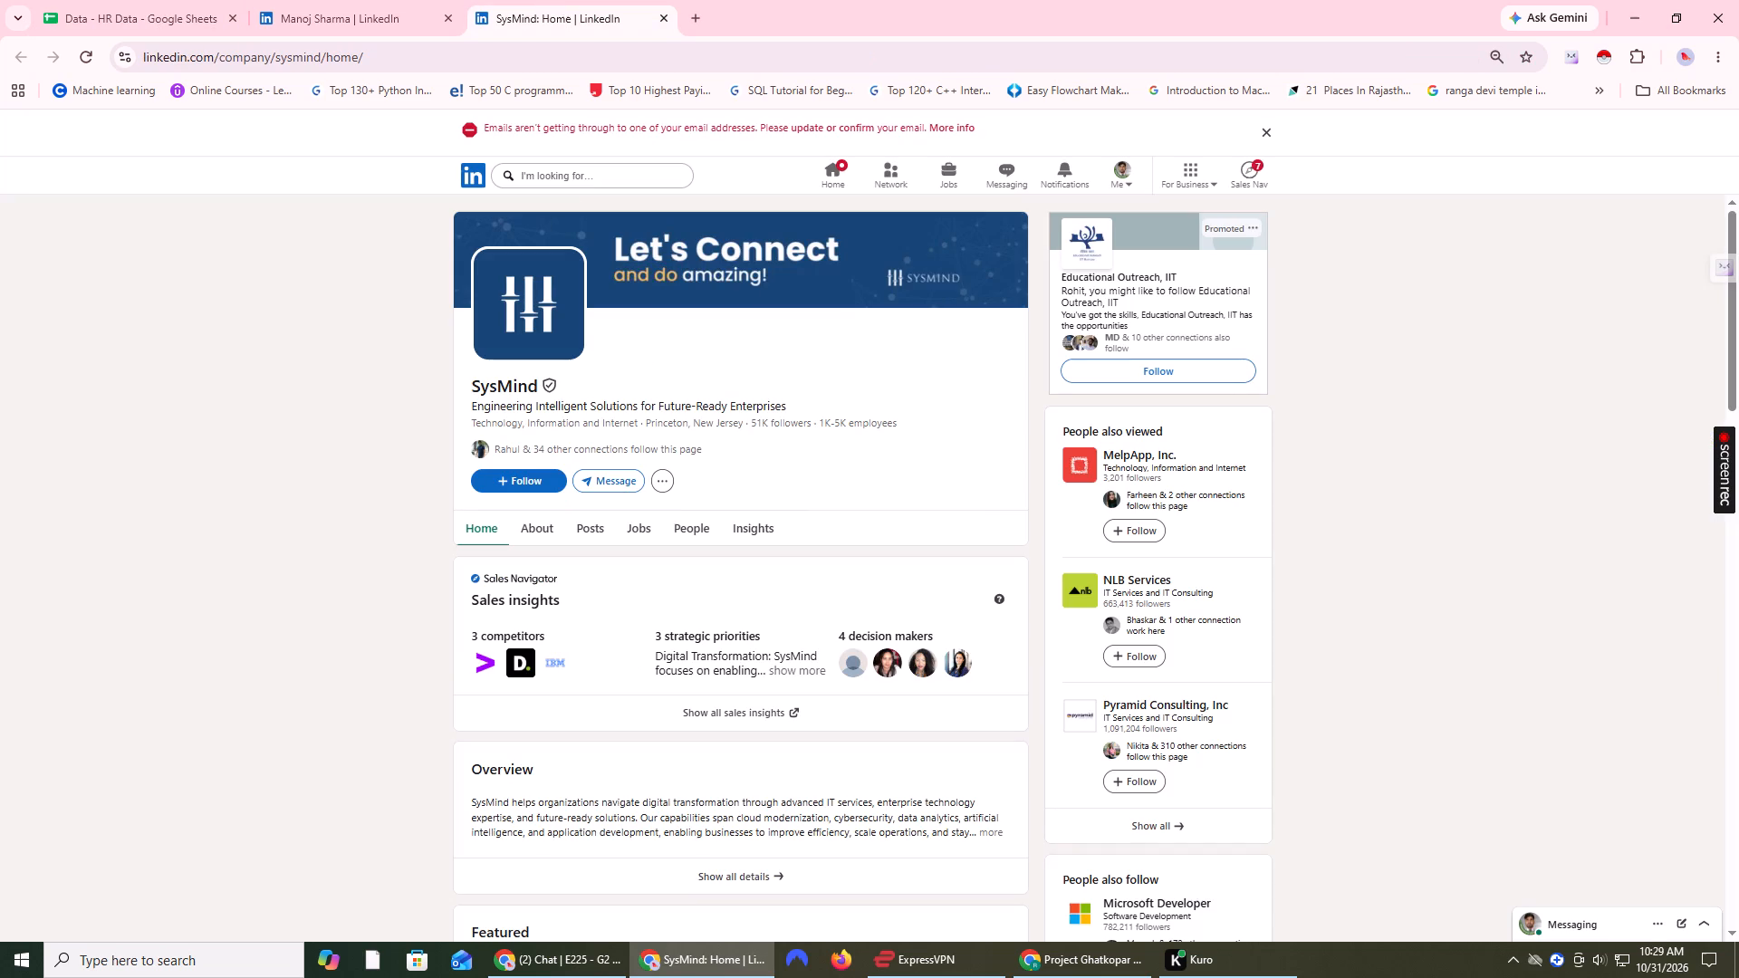
{"action": "left_click", "coordinate": [514, 58]}
{"action": "key", "text": "ctrl+c"}
{"action": "left_click", "coordinate": [94, 0]}
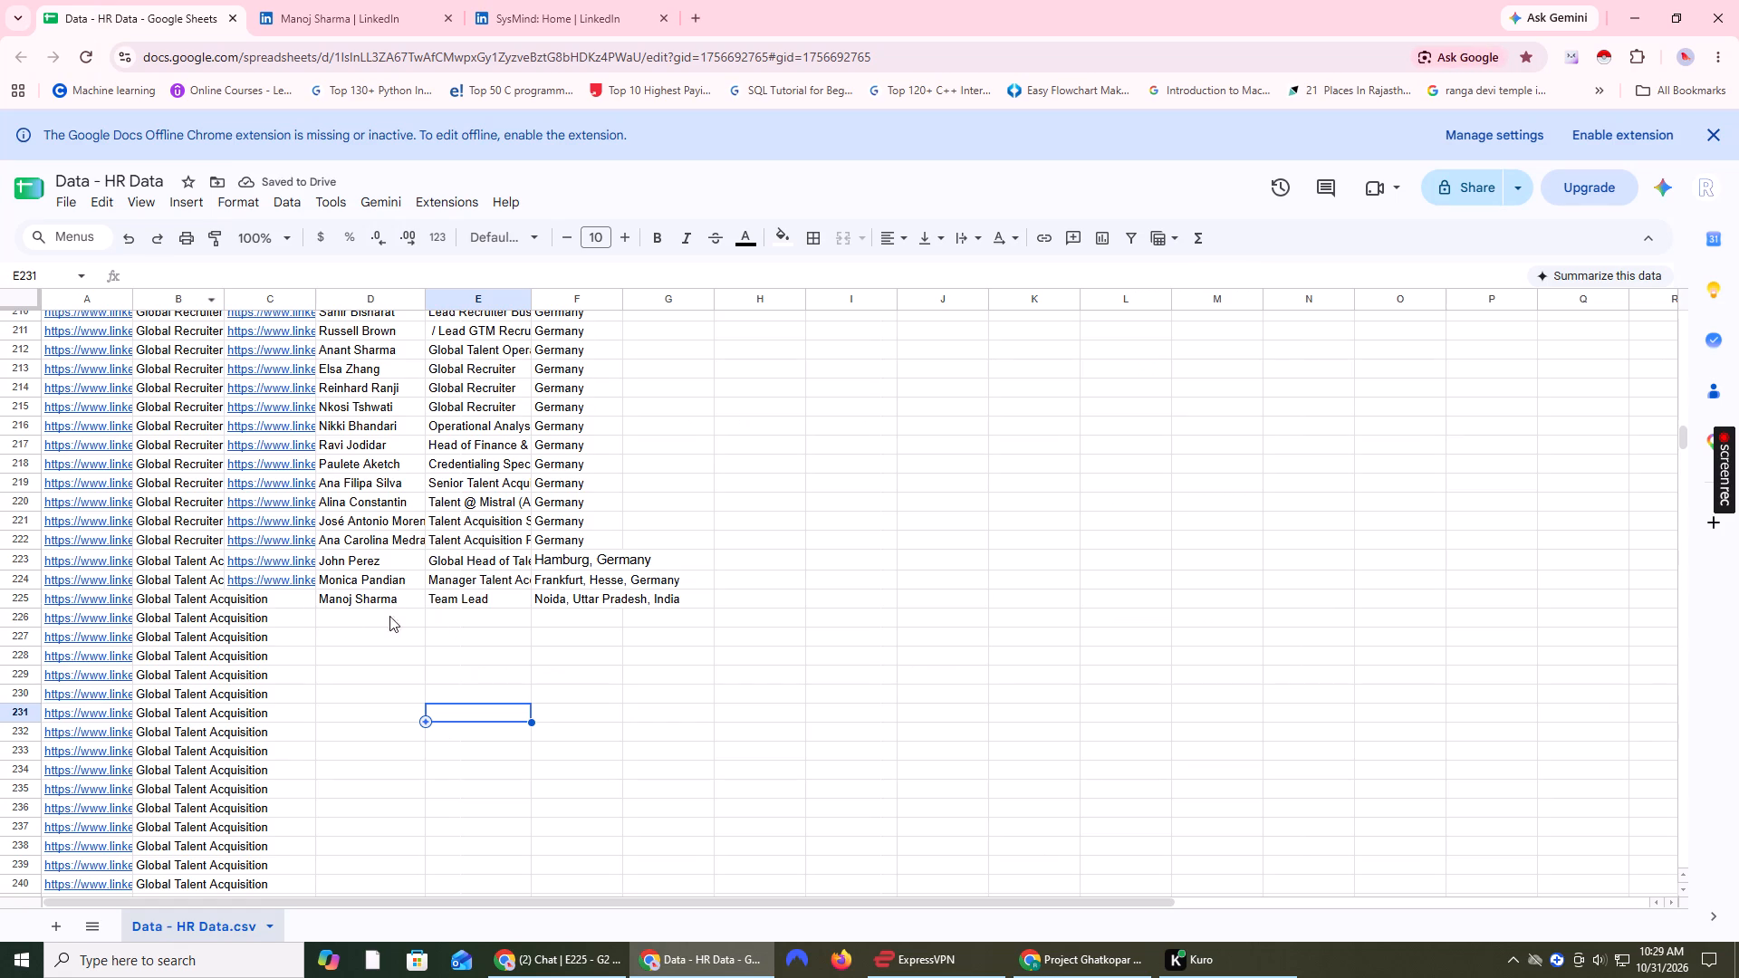
{"action": "double_click", "coordinate": [281, 596]}
{"action": "key", "text": "ctrl+v"}
{"action": "left_click", "coordinate": [264, 650]}
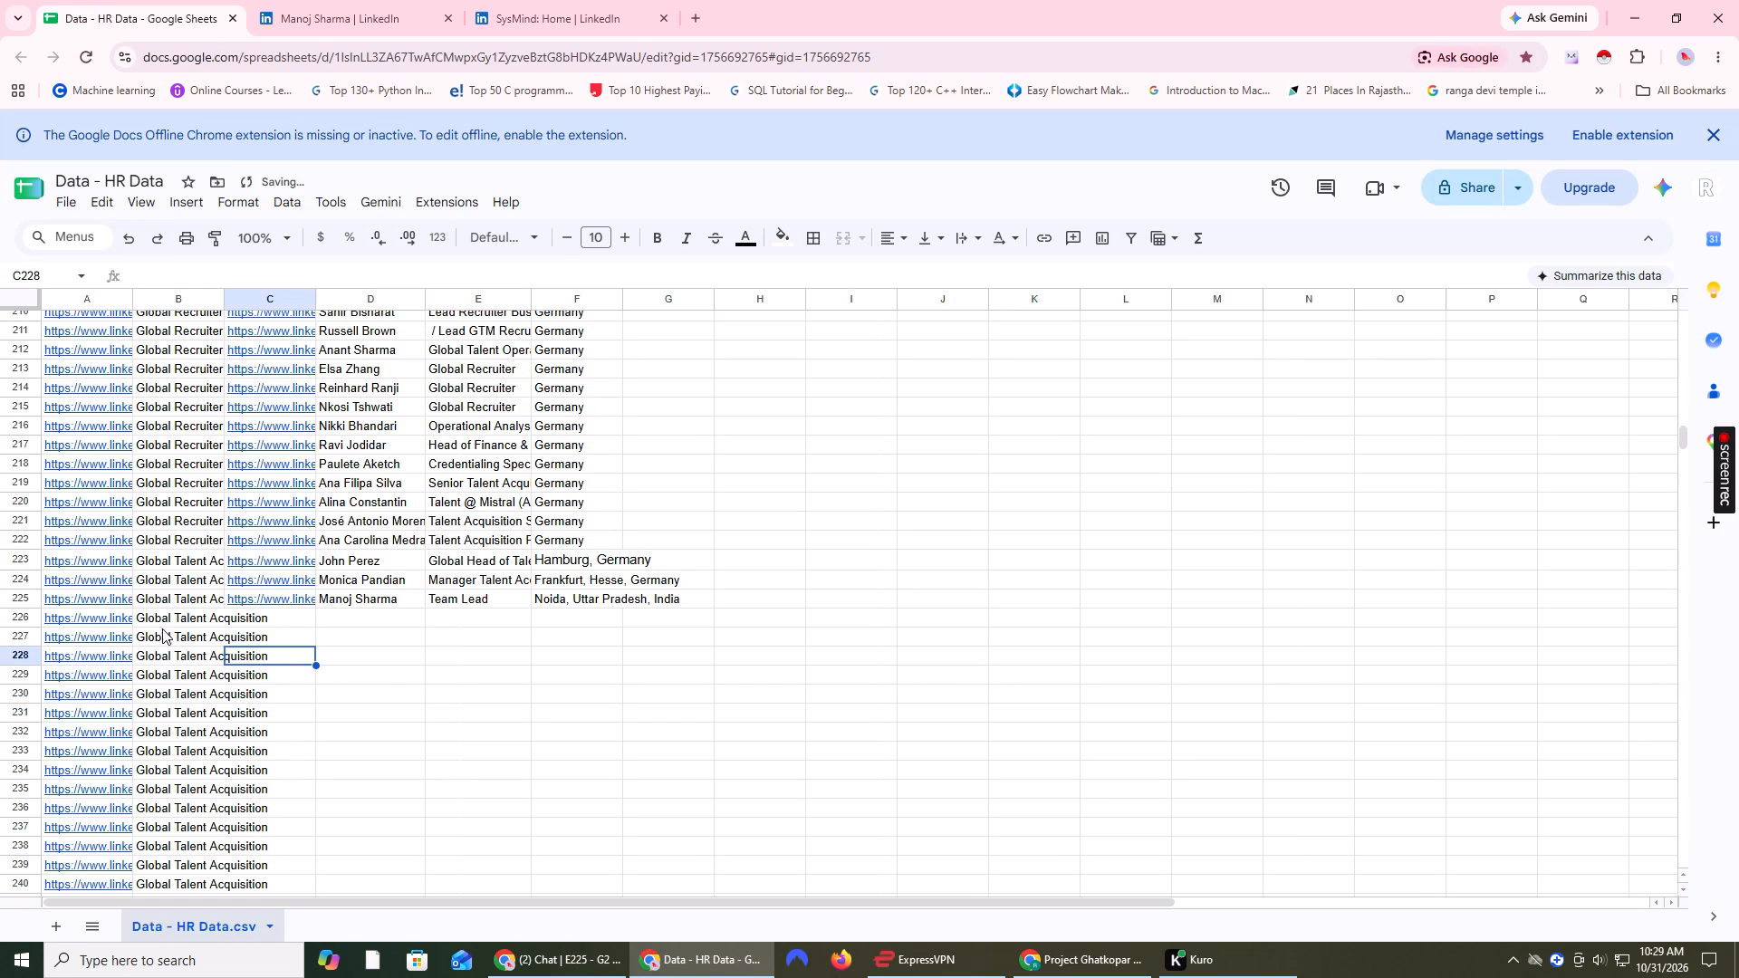
Open the LinkedIn profile linked in row 226 and close the previous recruiter's profile and company pages.
{"action": "left_click", "coordinate": [119, 620]}
{"action": "left_click", "coordinate": [147, 654]}
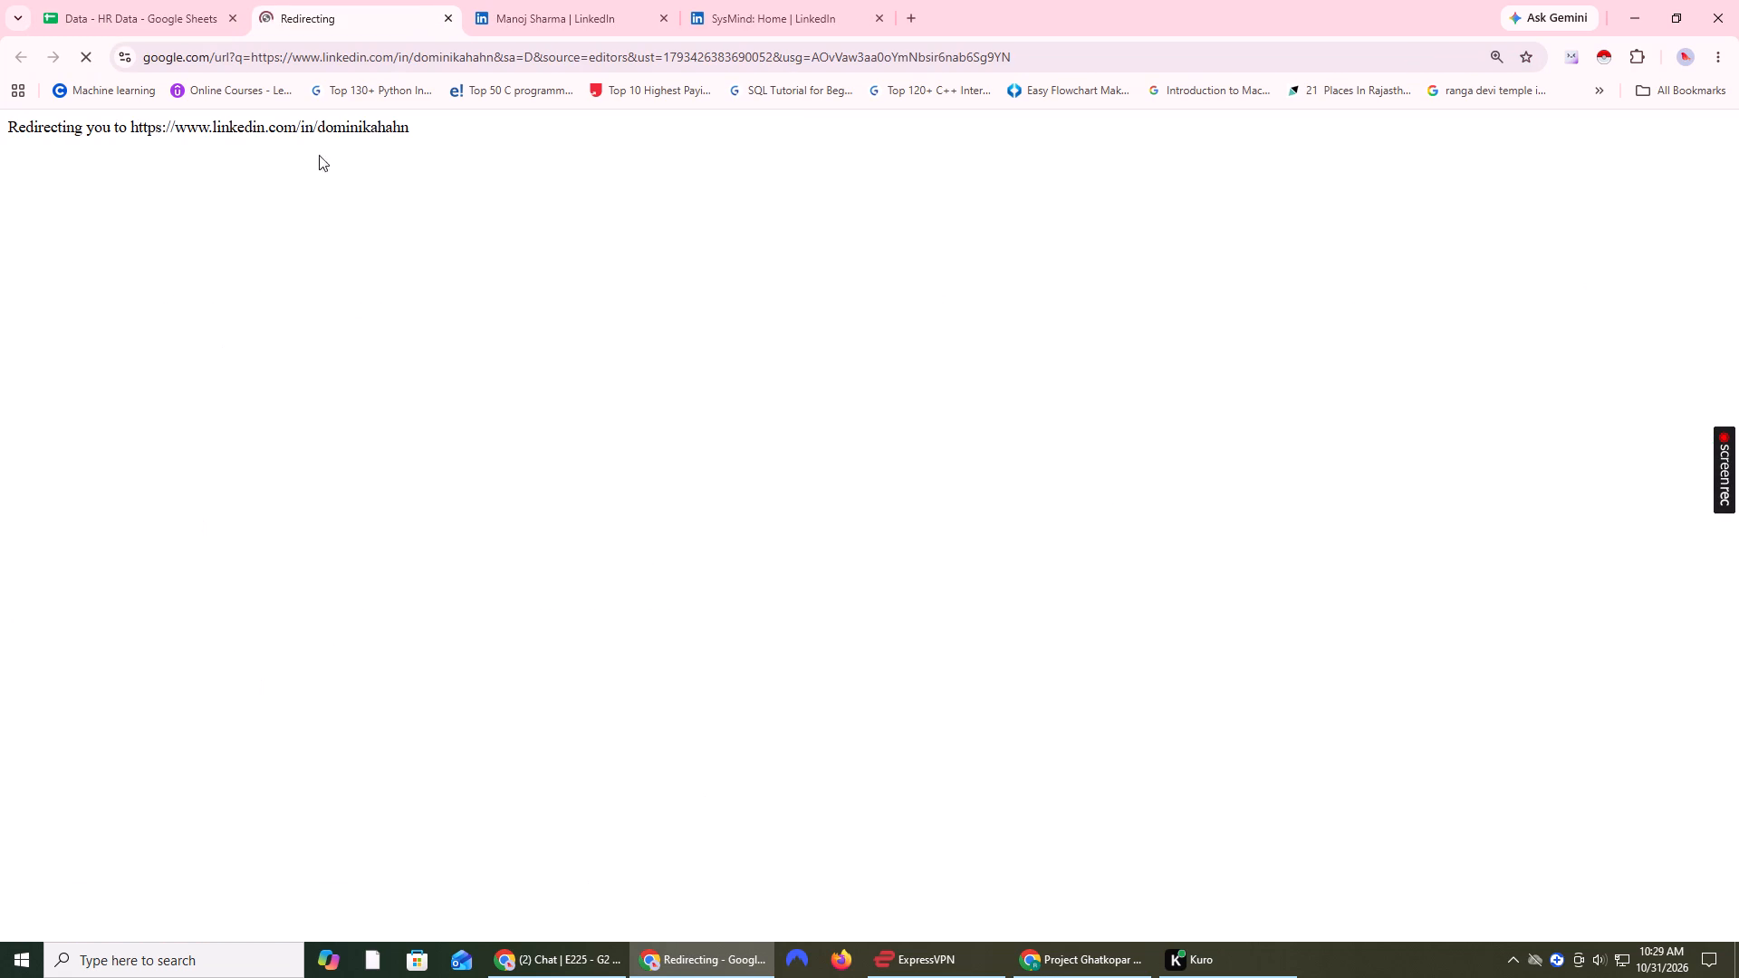
{"action": "left_click", "coordinate": [661, 17]}
{"action": "left_click", "coordinate": [661, 17]}
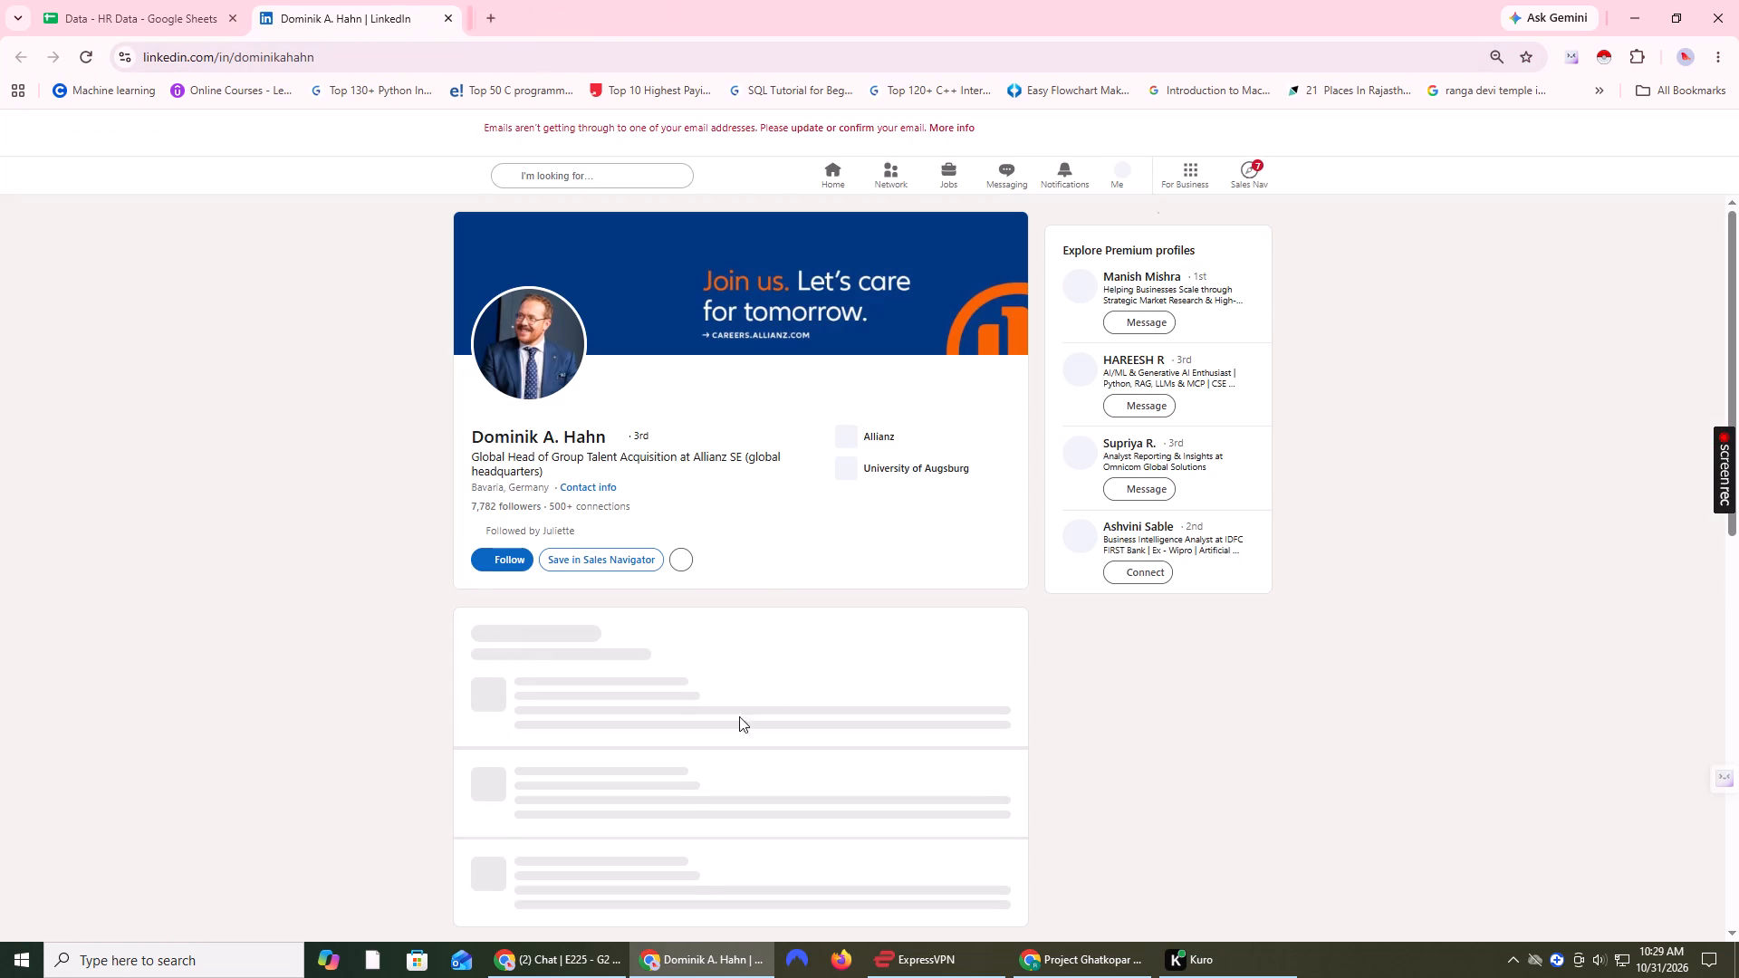
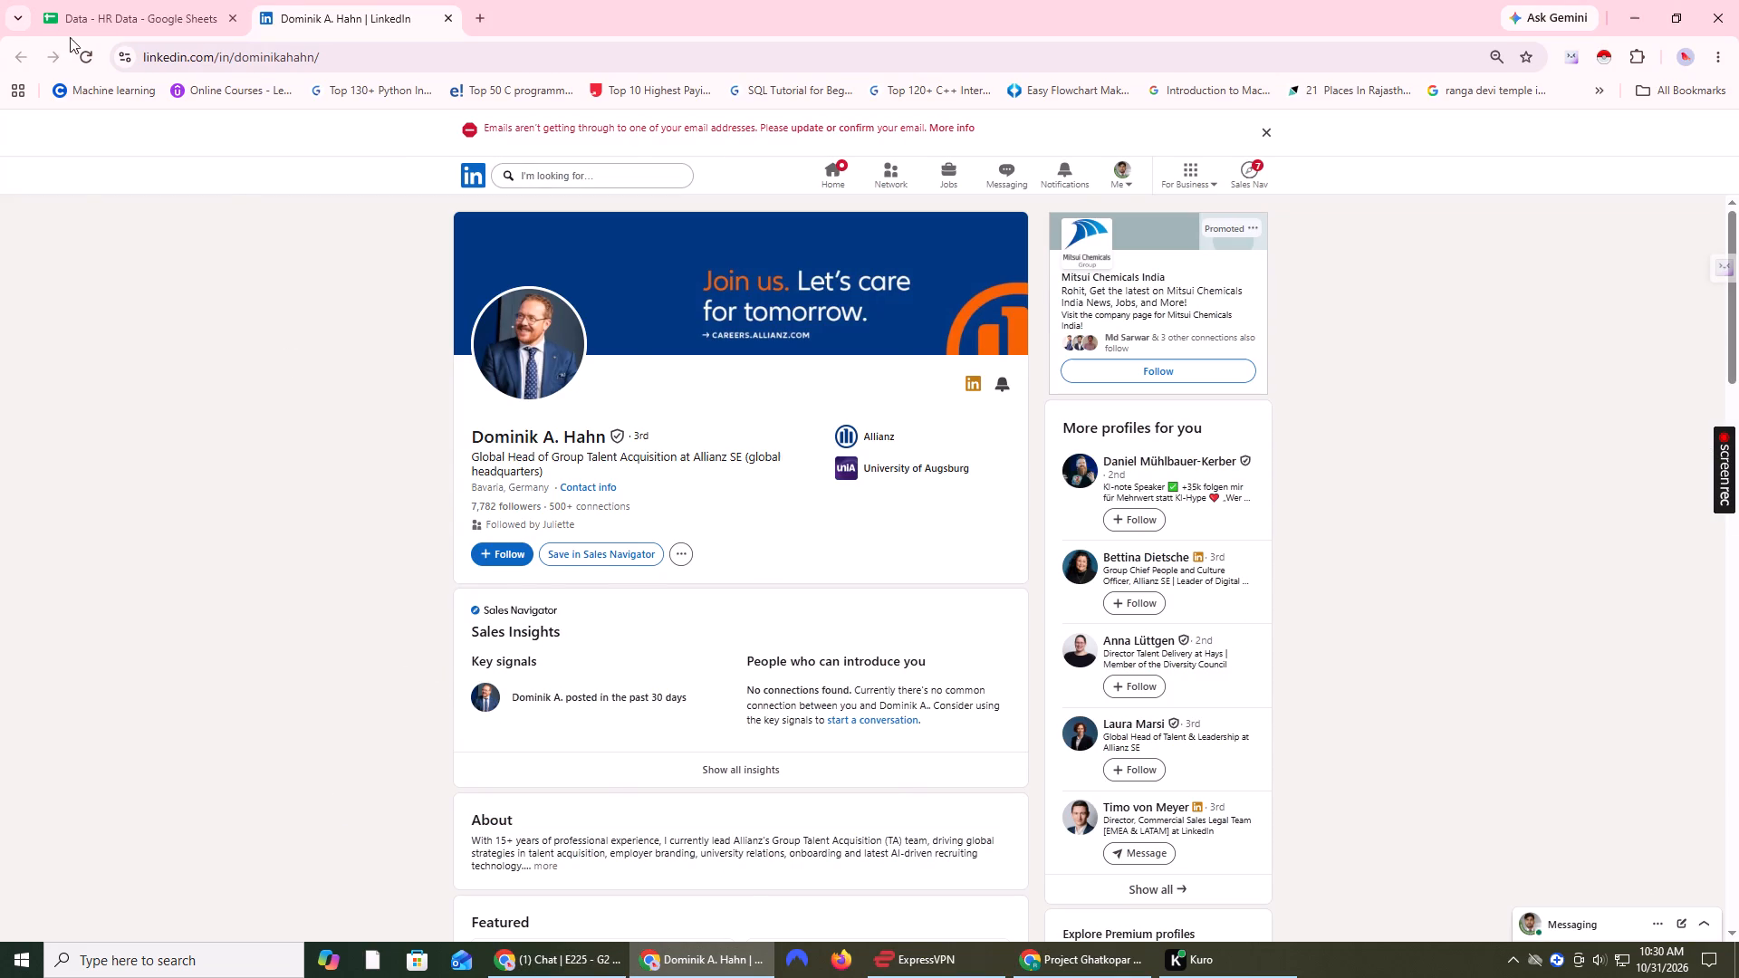
Copy the recruiter's name from the row 226 LinkedIn profile heading into cell D226, removing the trailing line break.
{"action": "left_click", "coordinate": [87, 0]}
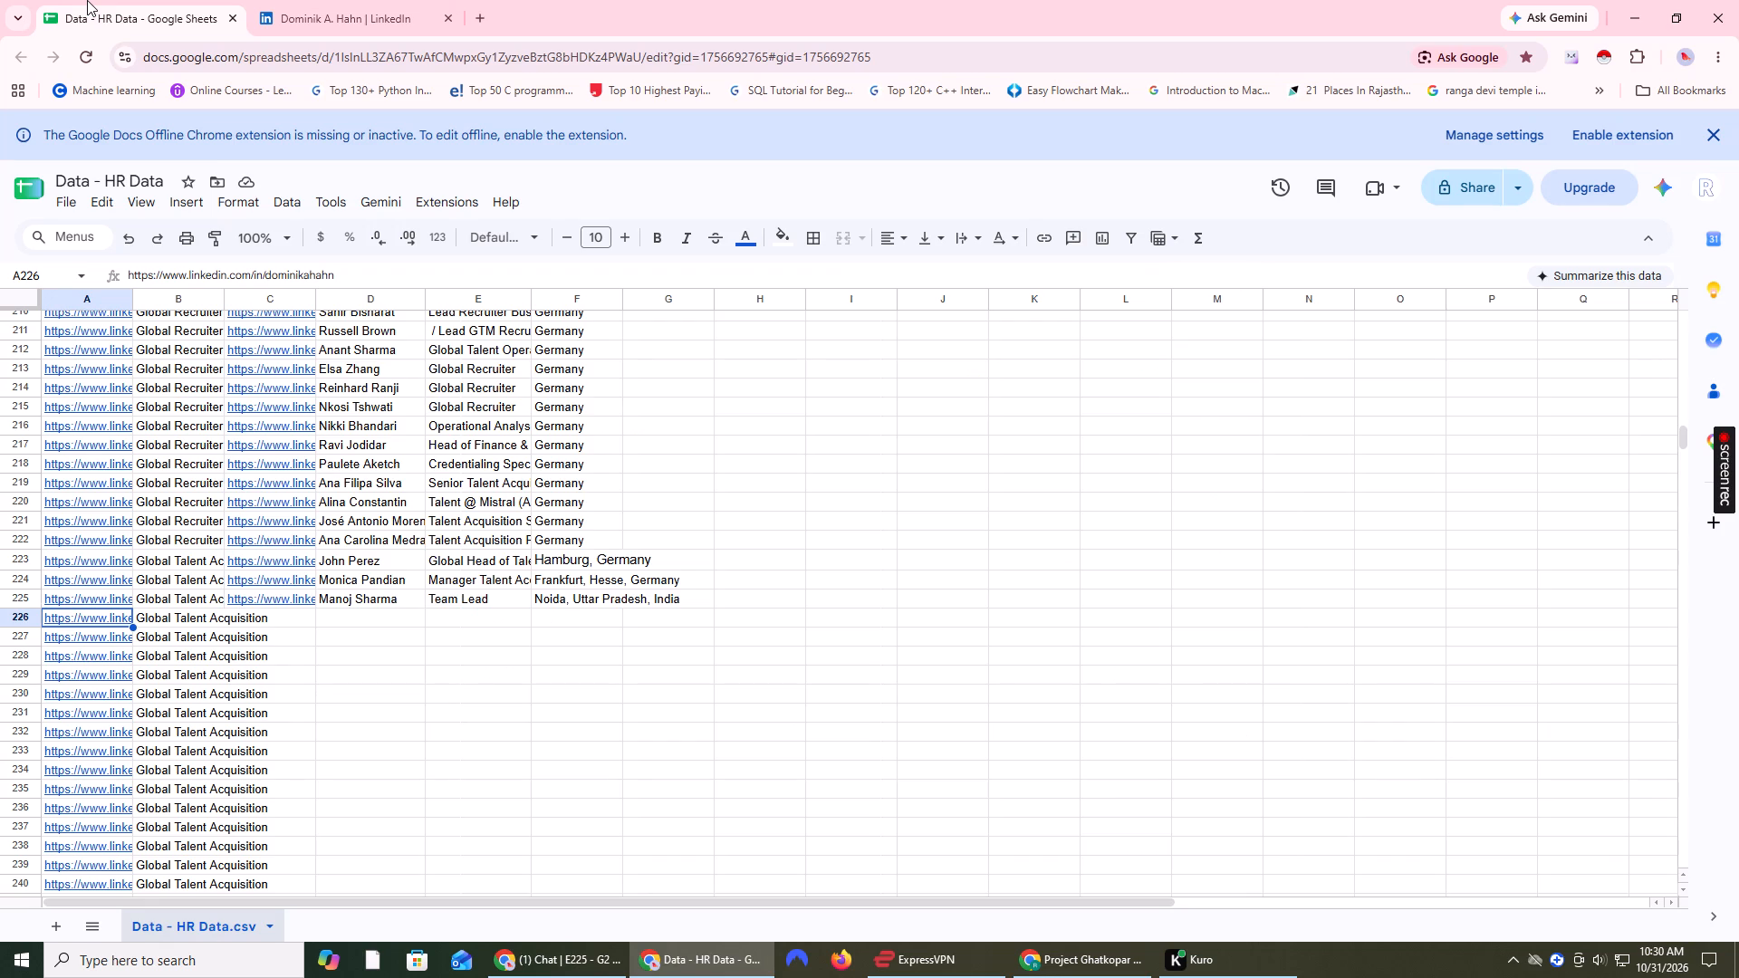
{"action": "left_click", "coordinate": [404, 0]}
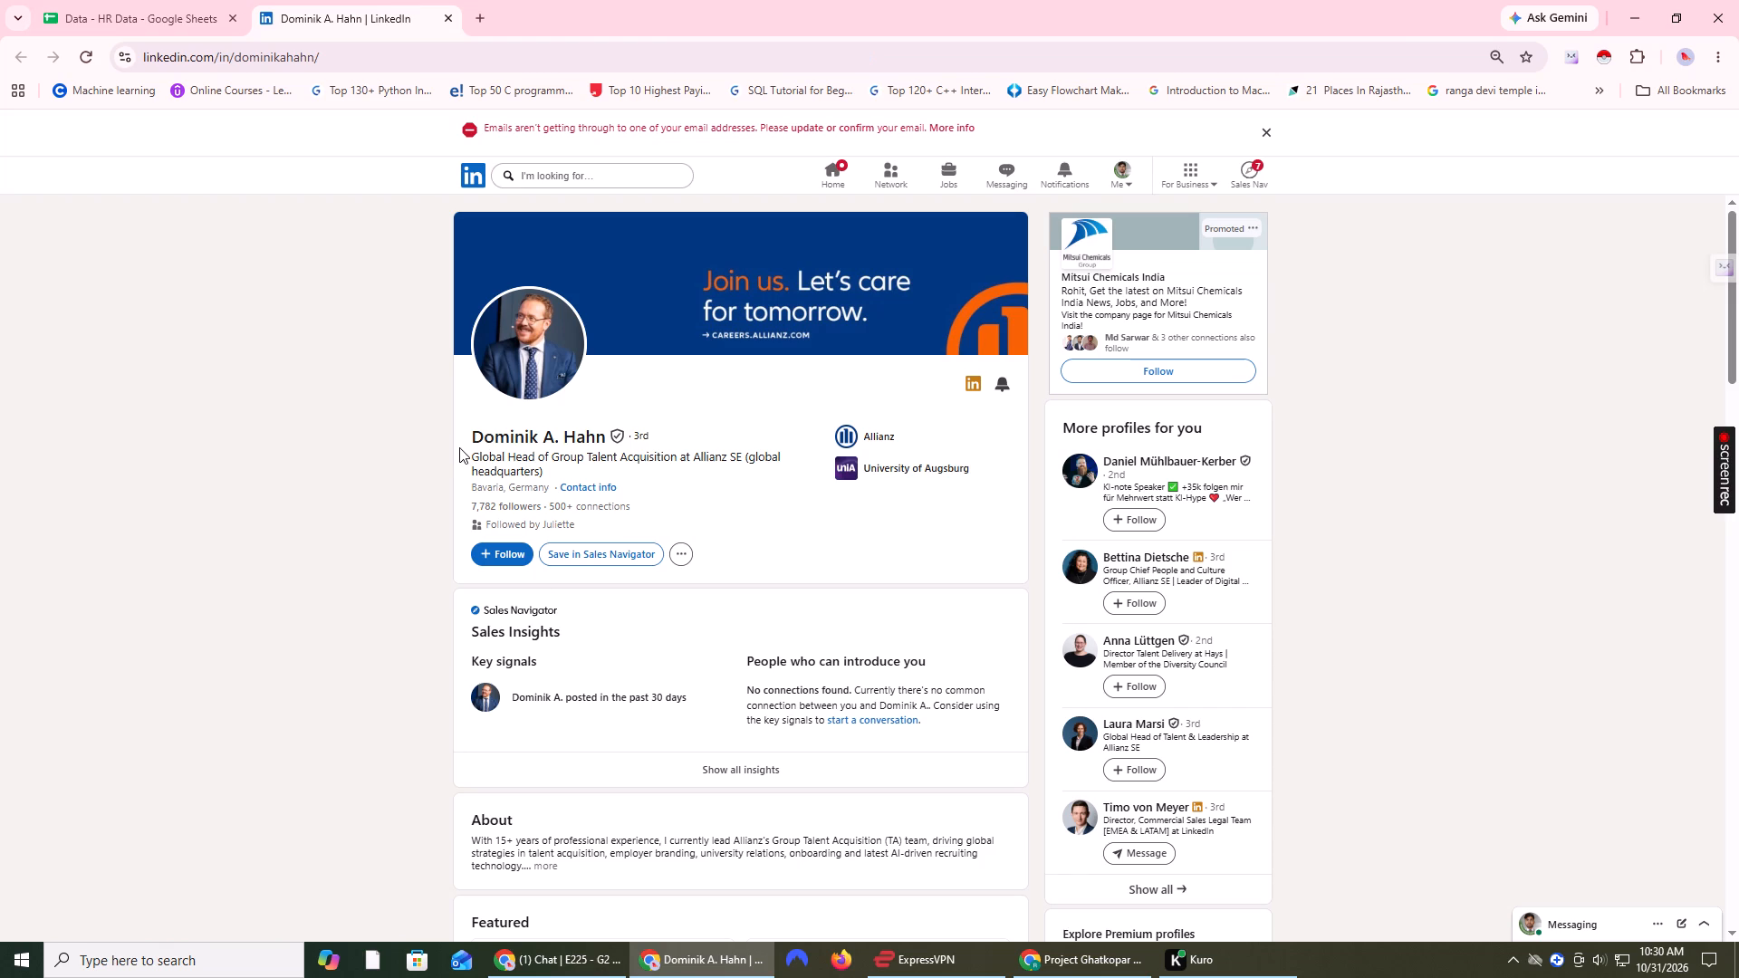
{"action": "left_click_drag", "start_coordinate": [456, 440], "coordinate": [610, 431]}
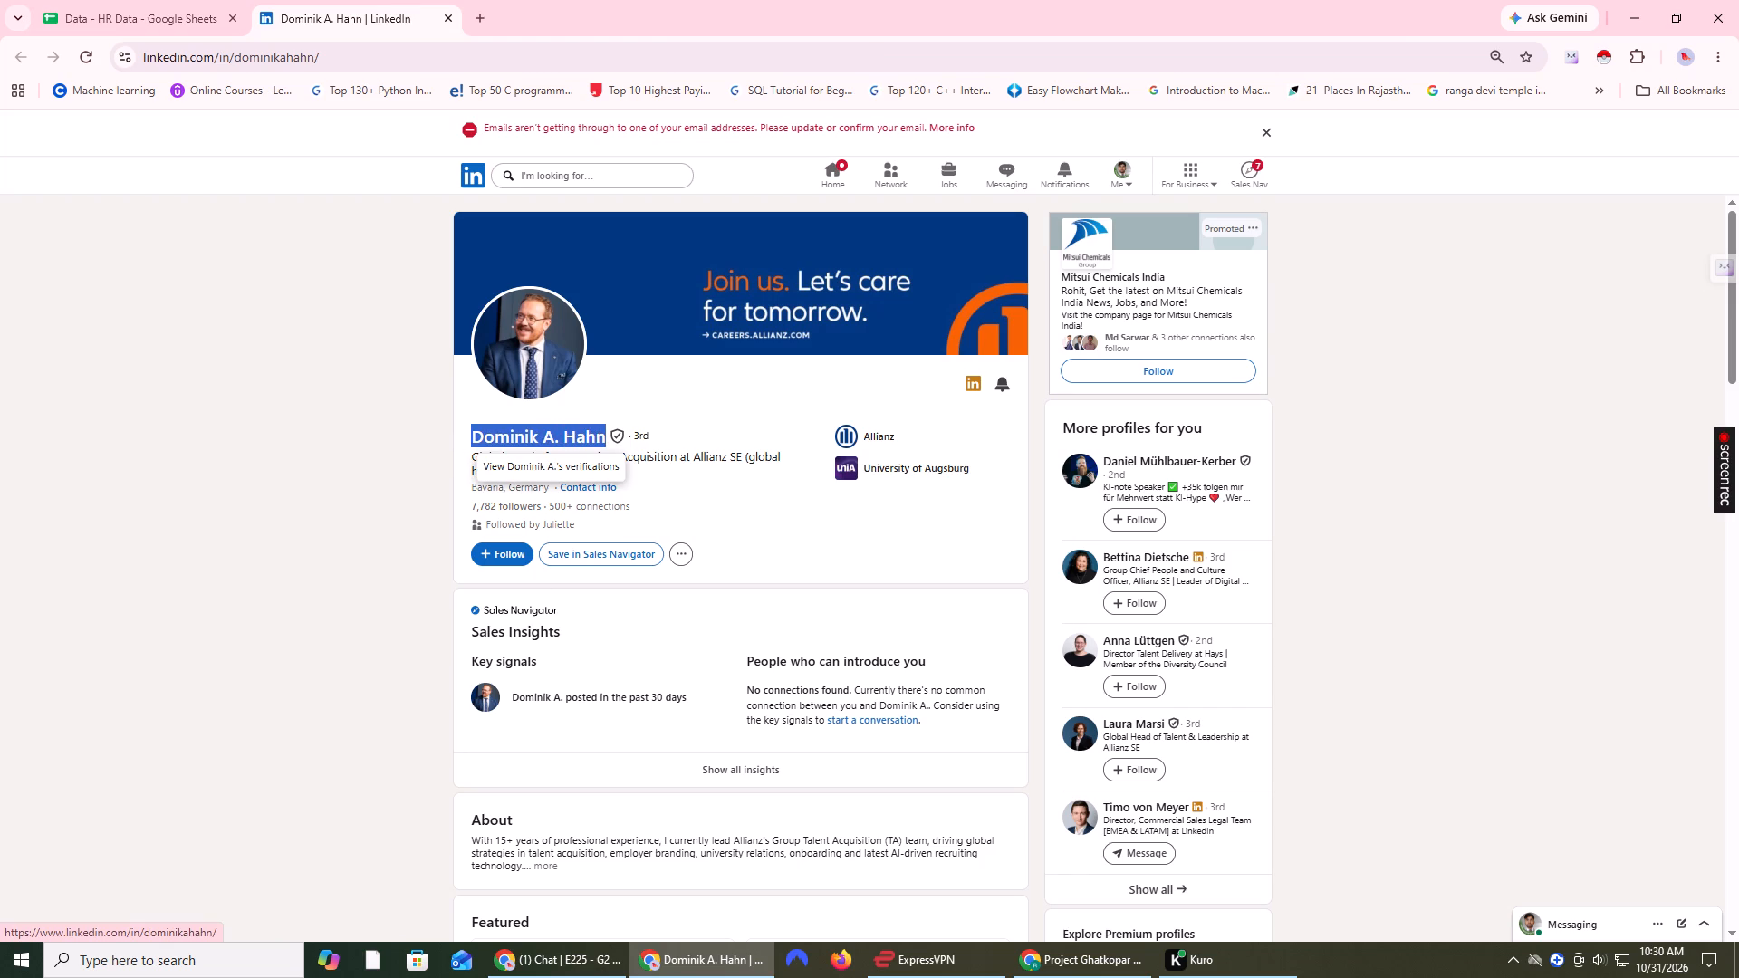
{"action": "left_click_drag", "start_coordinate": [610, 431], "coordinate": [611, 432]}
{"action": "key", "text": "ctrl+c"}
{"action": "left_click", "coordinate": [163, 0]}
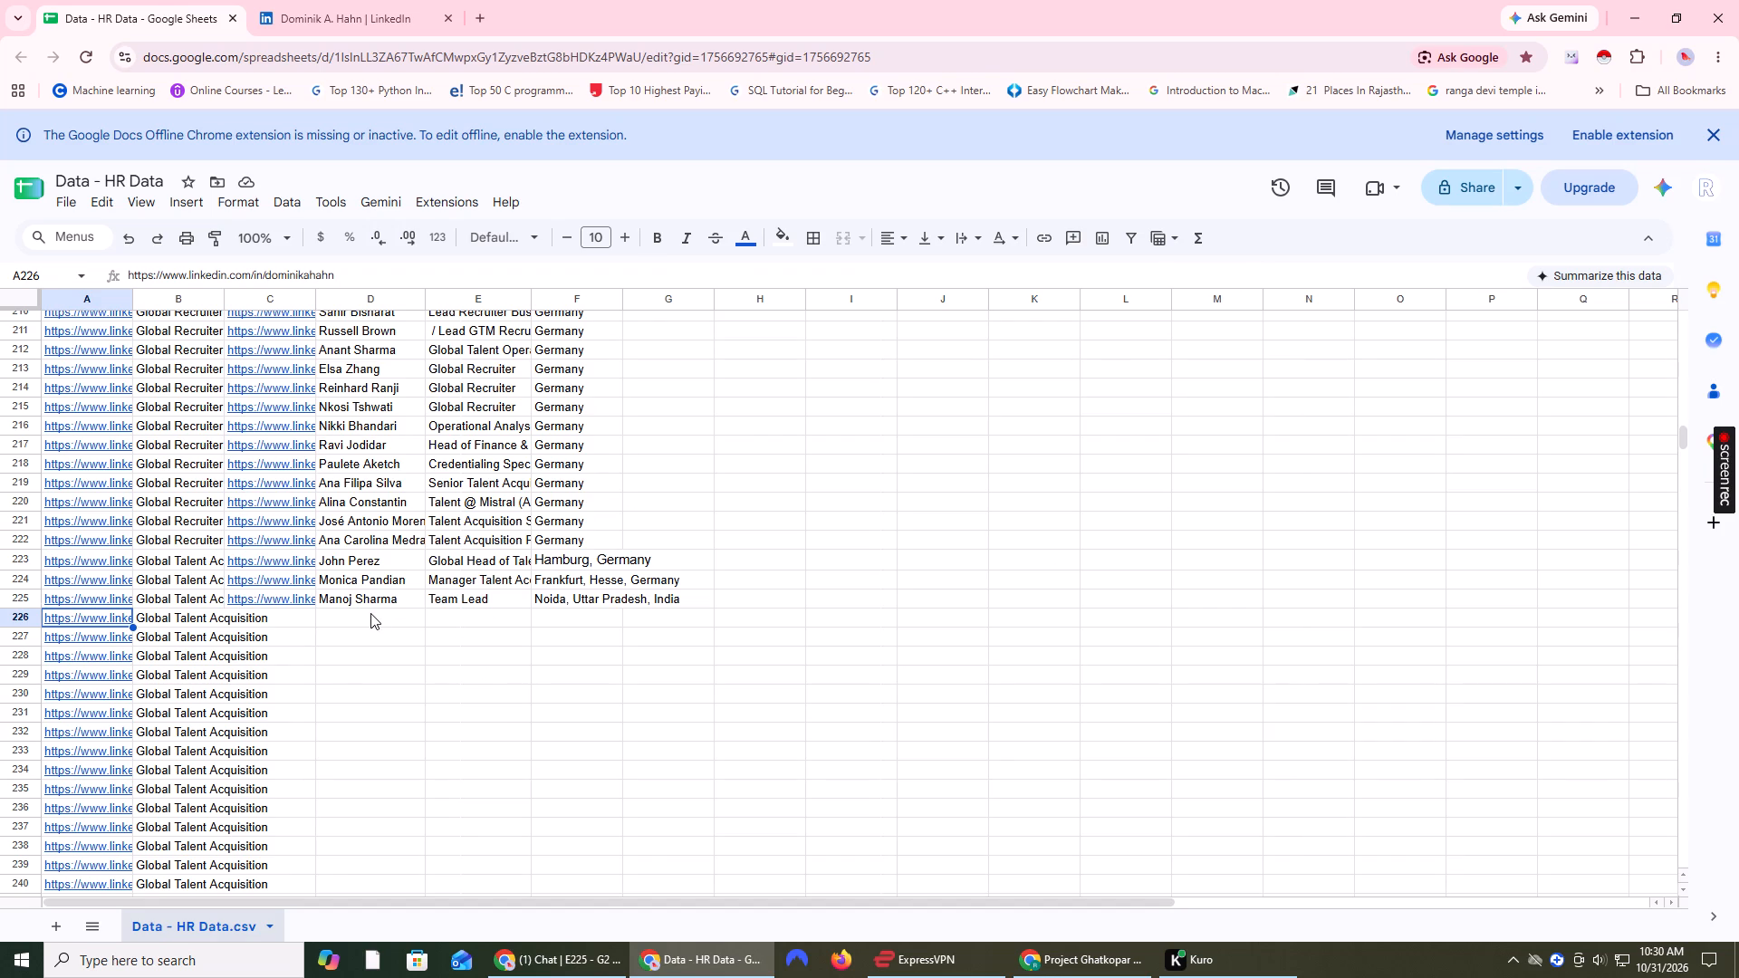
{"action": "double_click", "coordinate": [361, 621]}
{"action": "key", "text": "ctrl+v"}
{"action": "left_click", "coordinate": [342, 673]}
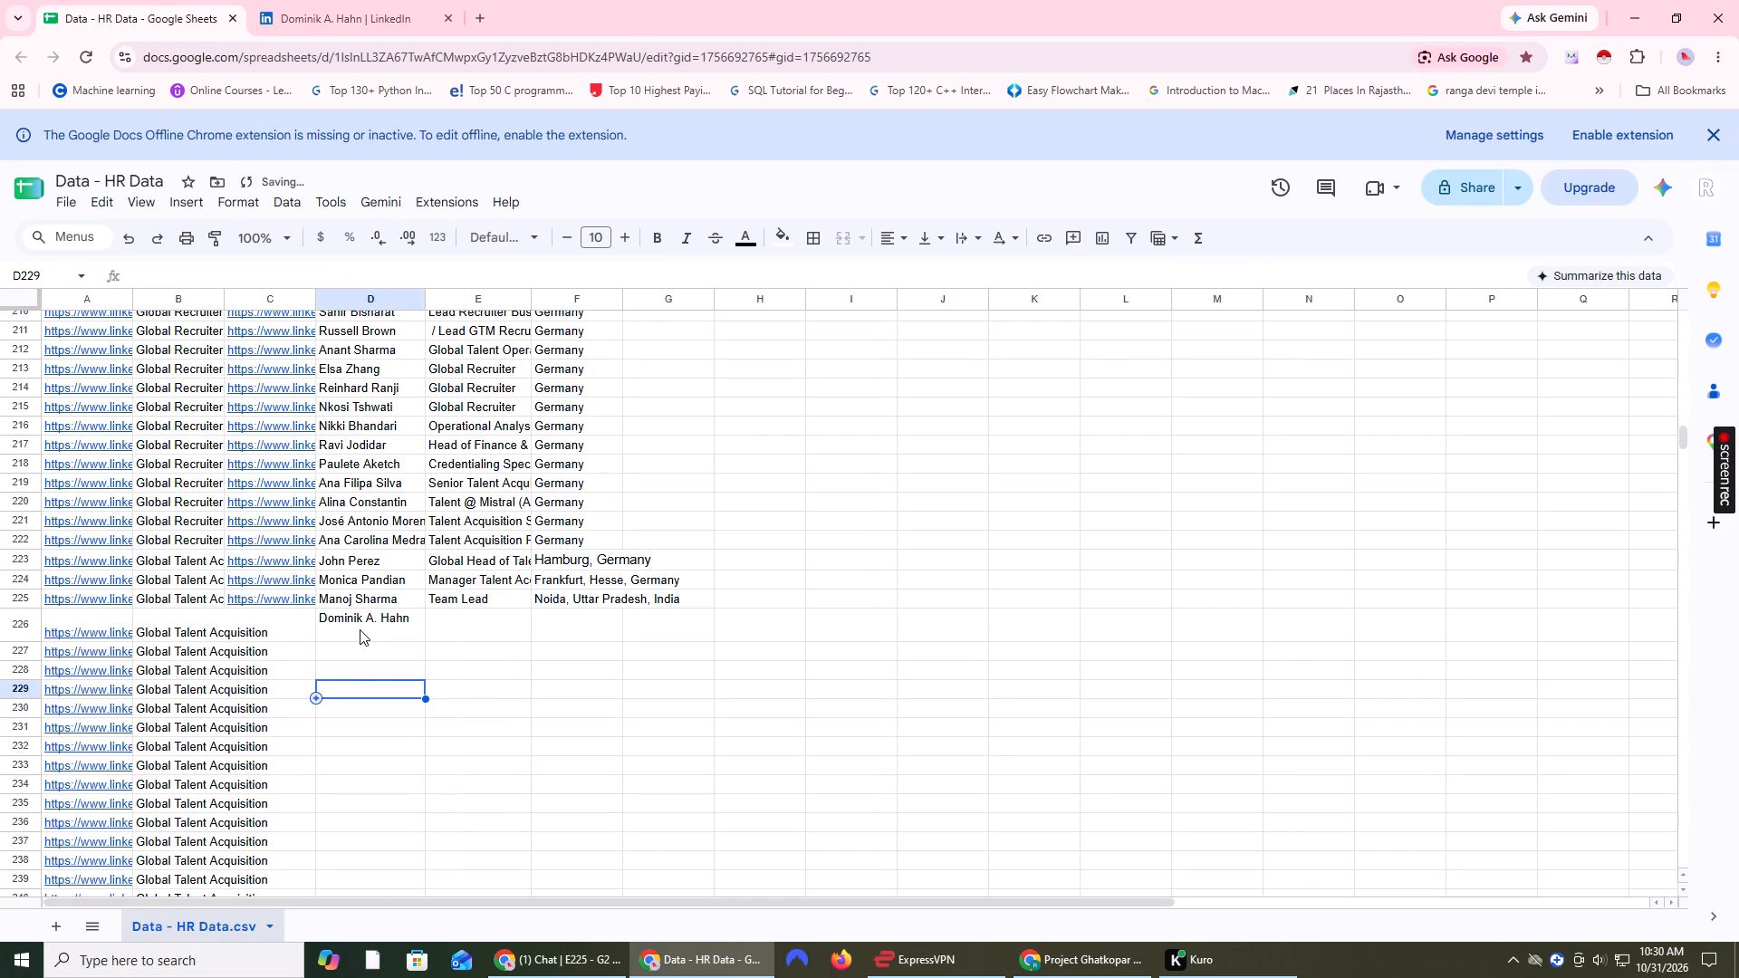
{"action": "left_click", "coordinate": [359, 630]}
{"action": "left_click", "coordinate": [359, 630]}
{"action": "double_click", "coordinate": [359, 630]}
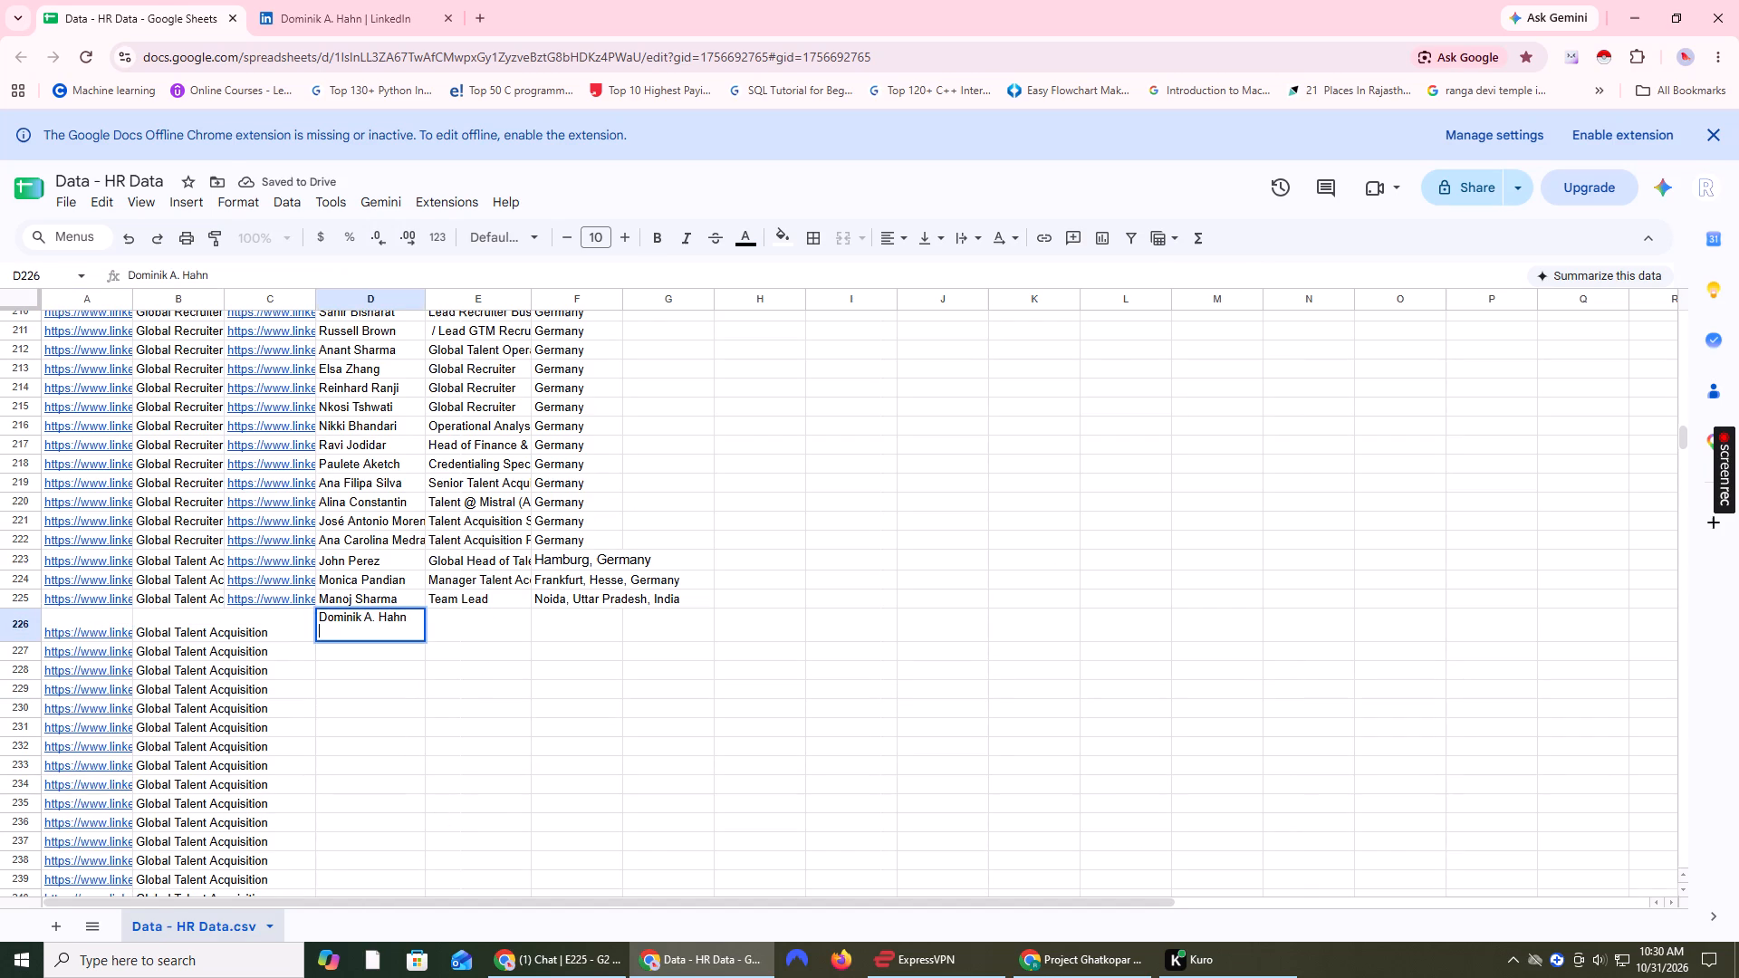
{"action": "key", "text": "BackSpace"}
{"action": "key", "text": "Return"}
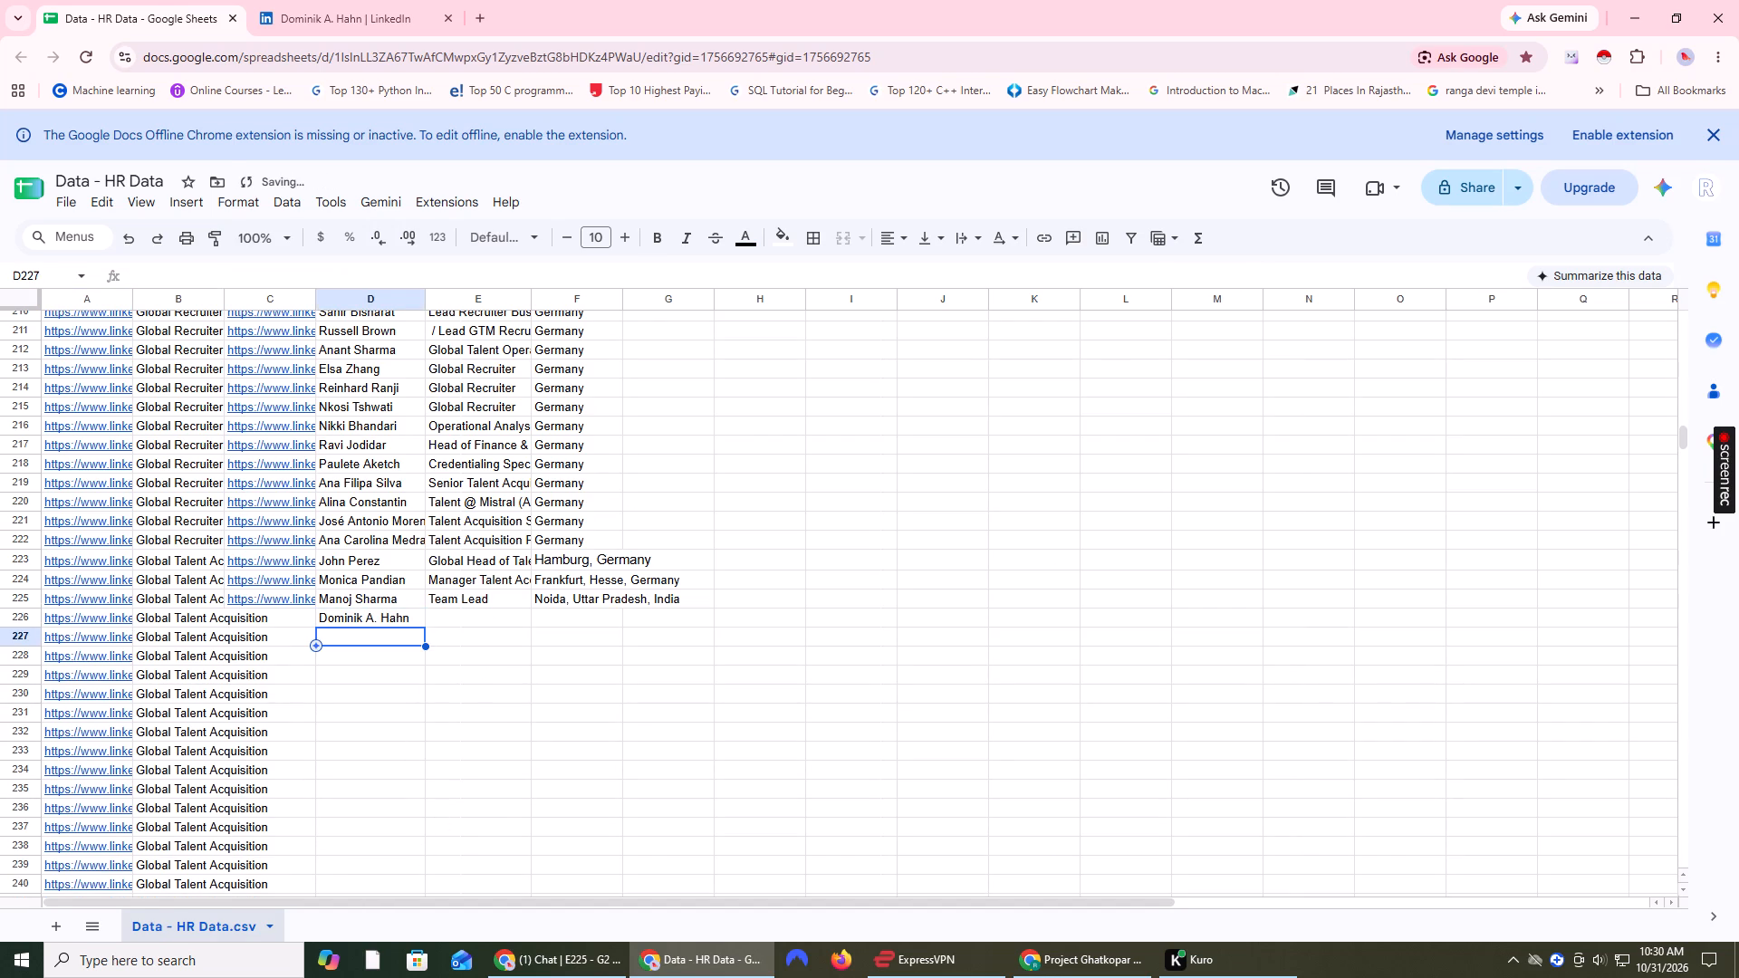
{"action": "left_click", "coordinate": [431, 740]}
Copy the job title "Global Head of Group Talent Acquisition" from the current Allianz experience entry on the row 226 recruiter's profile.
{"action": "left_click", "coordinate": [370, 0]}
{"action": "scroll", "coordinate": [640, 659], "scroll_direction": "down", "scroll_amount": 4}
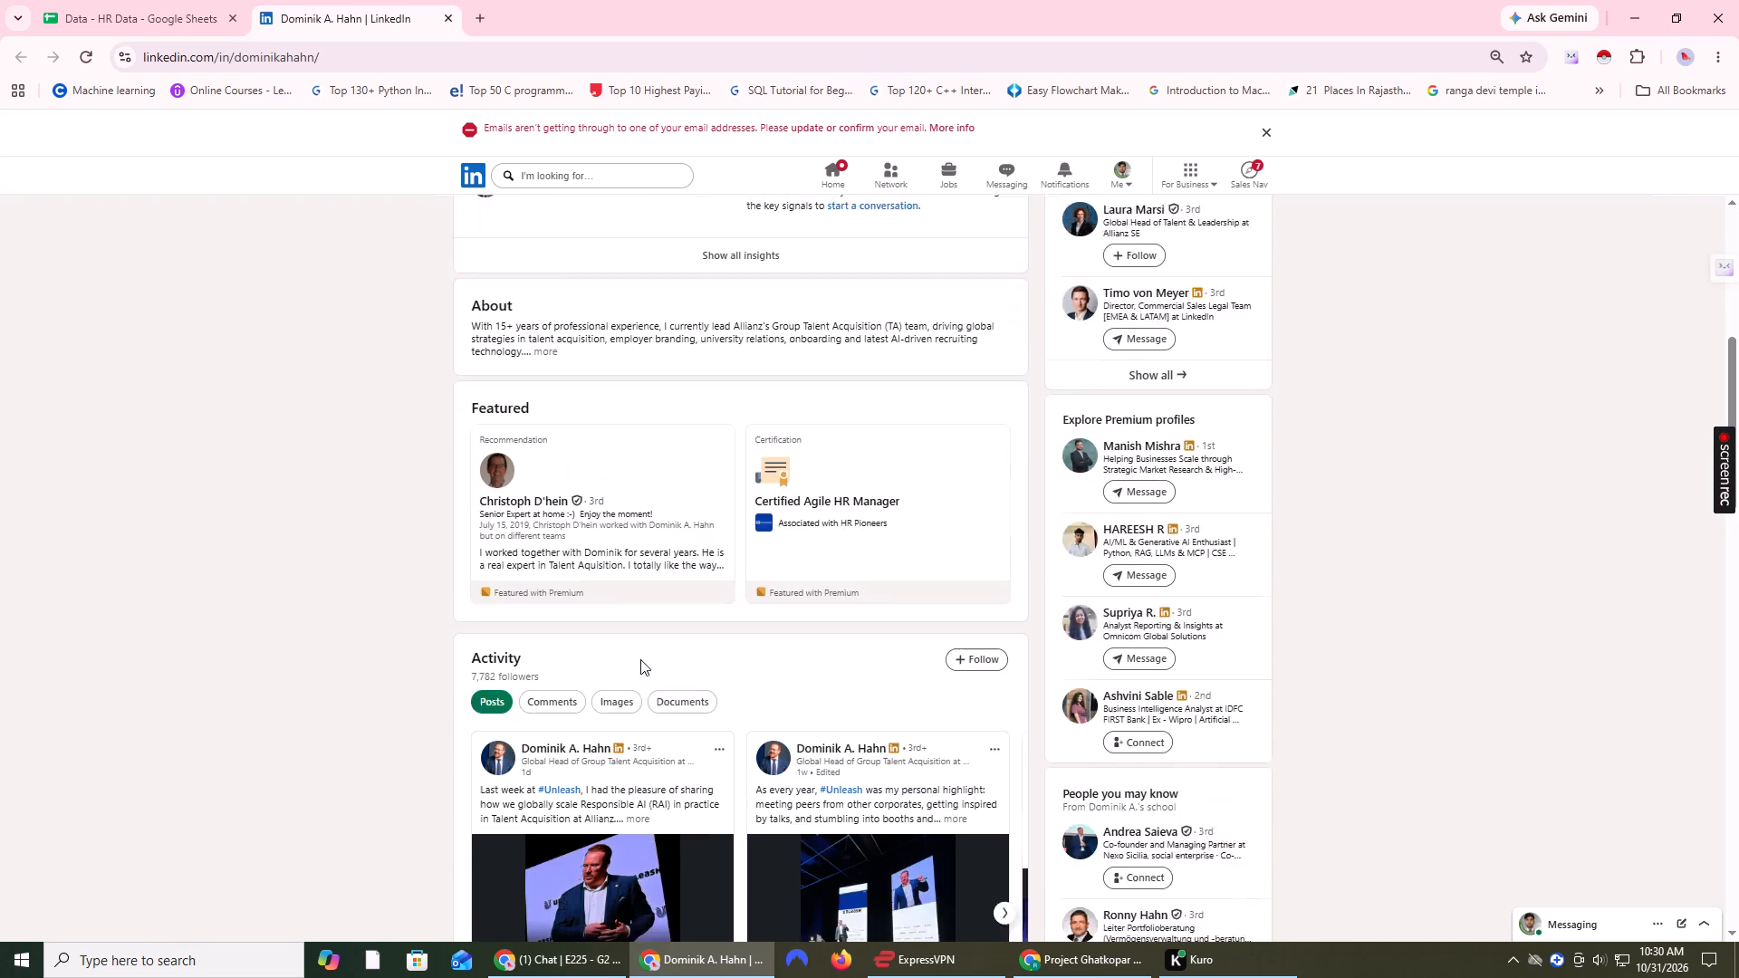
{"action": "scroll", "coordinate": [640, 659], "scroll_direction": "down", "scroll_amount": 11}
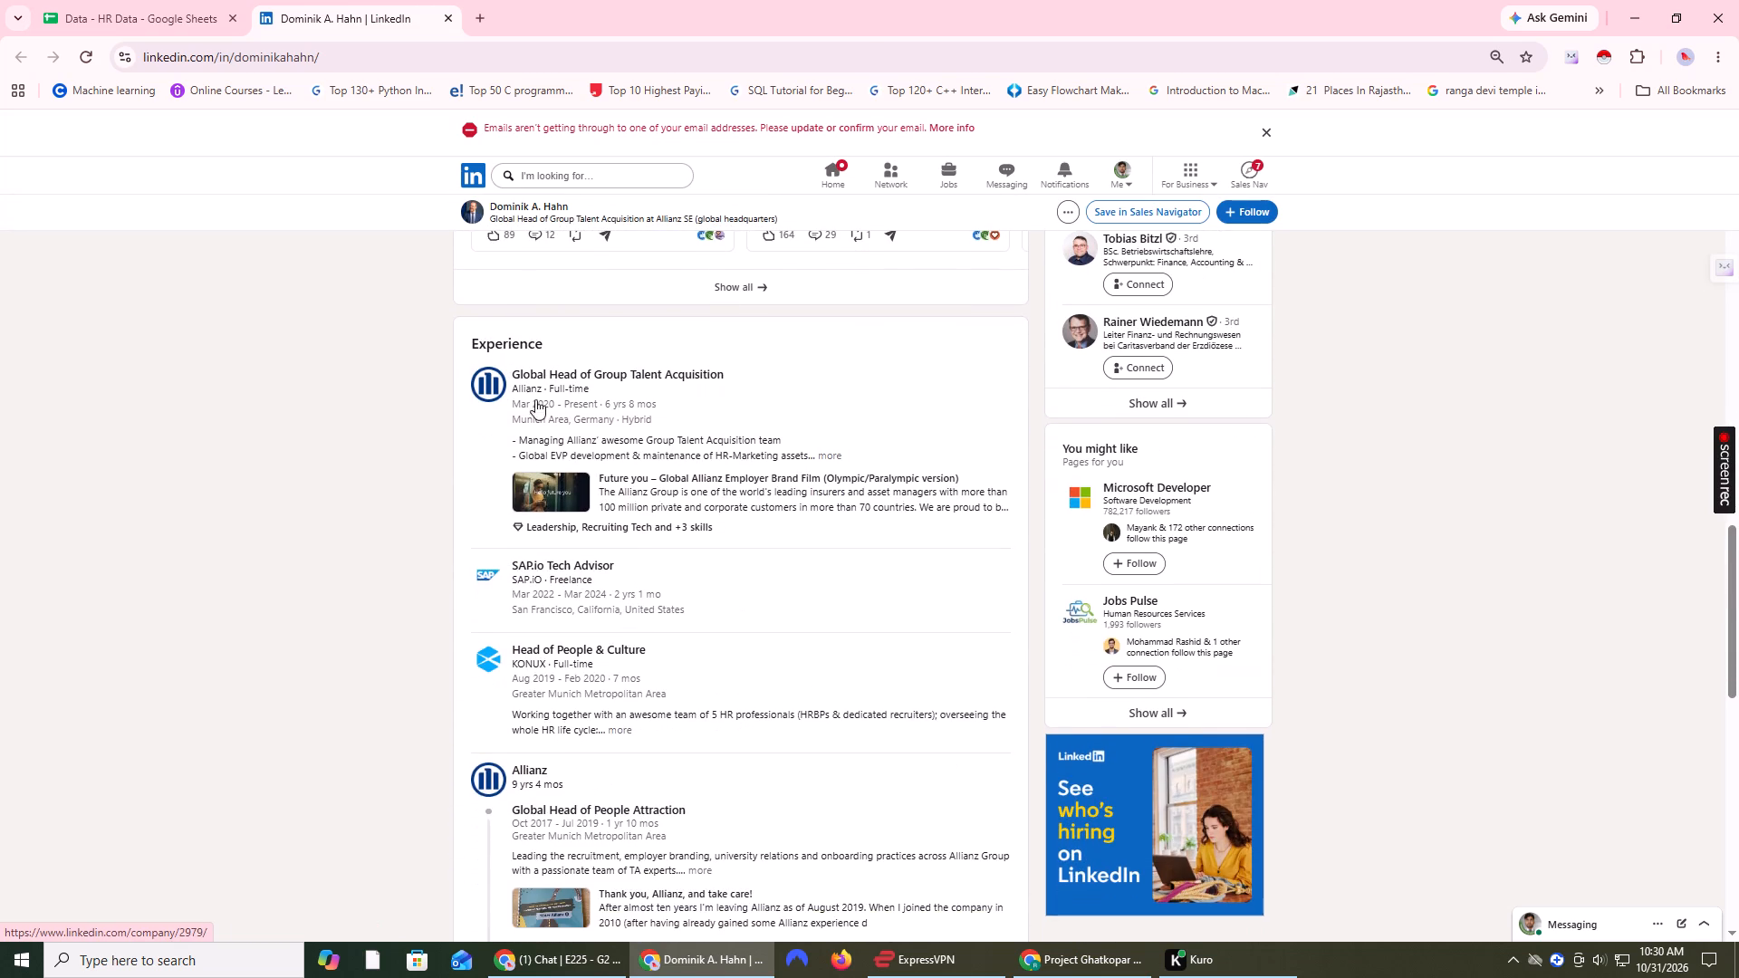
{"action": "left_click_drag", "start_coordinate": [507, 372], "coordinate": [738, 365]}
{"action": "key", "text": "ctrl+c"}
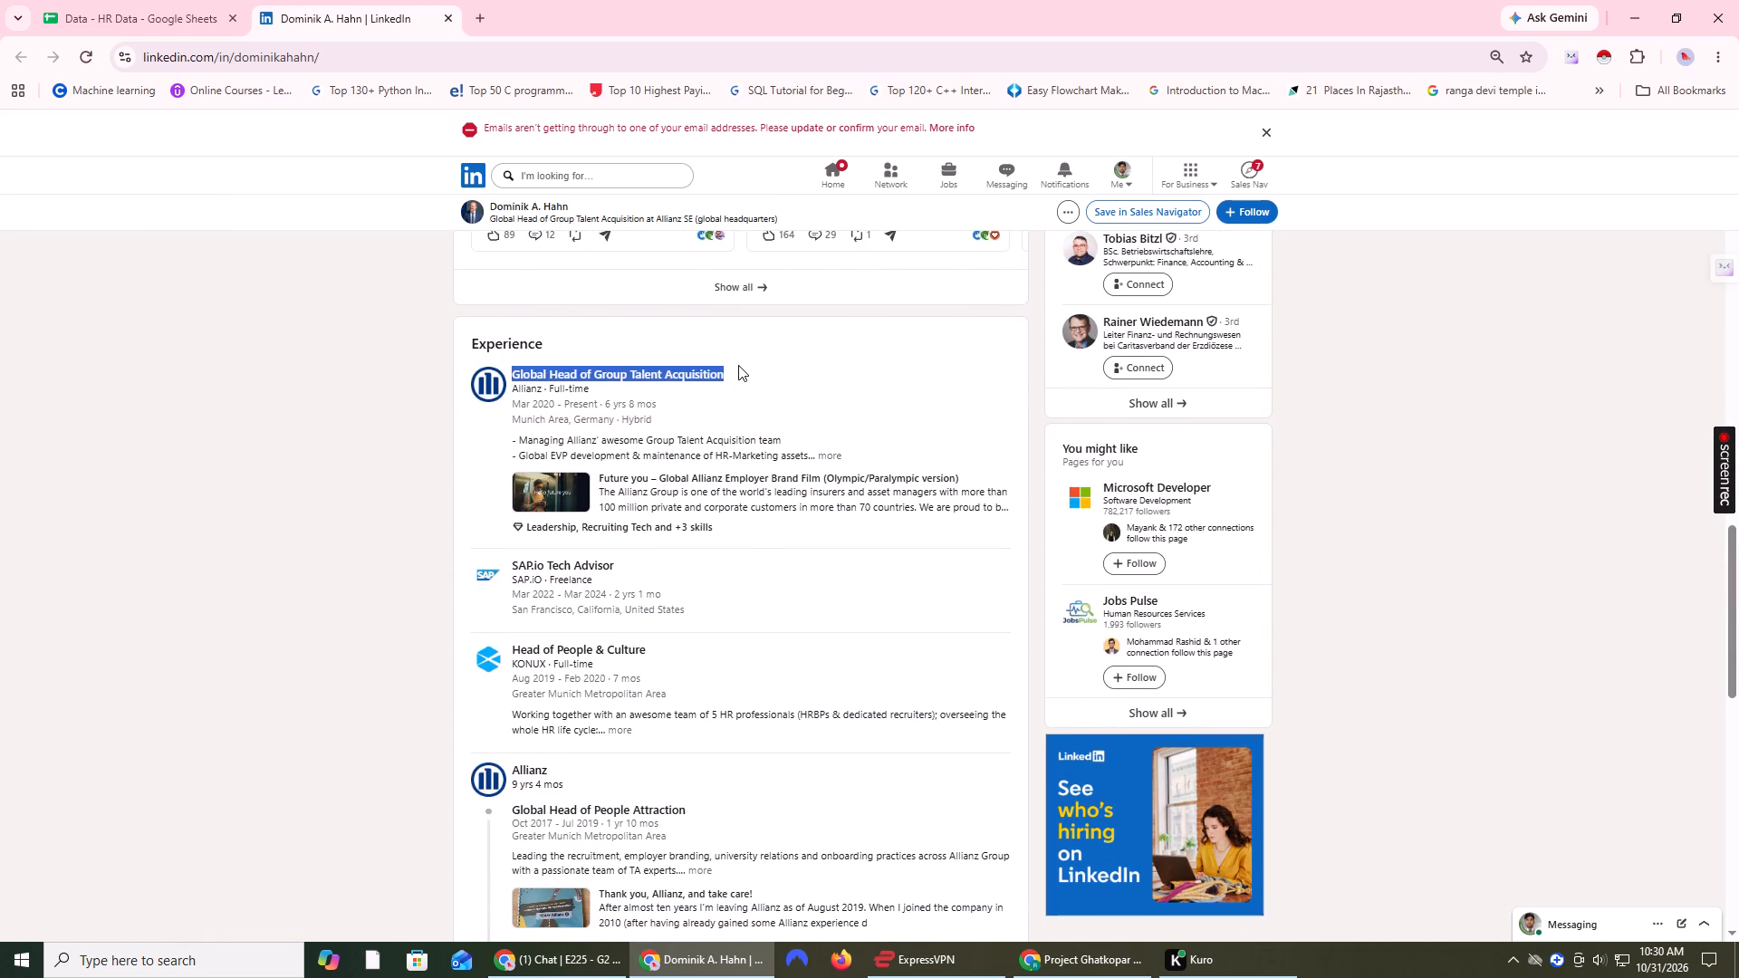
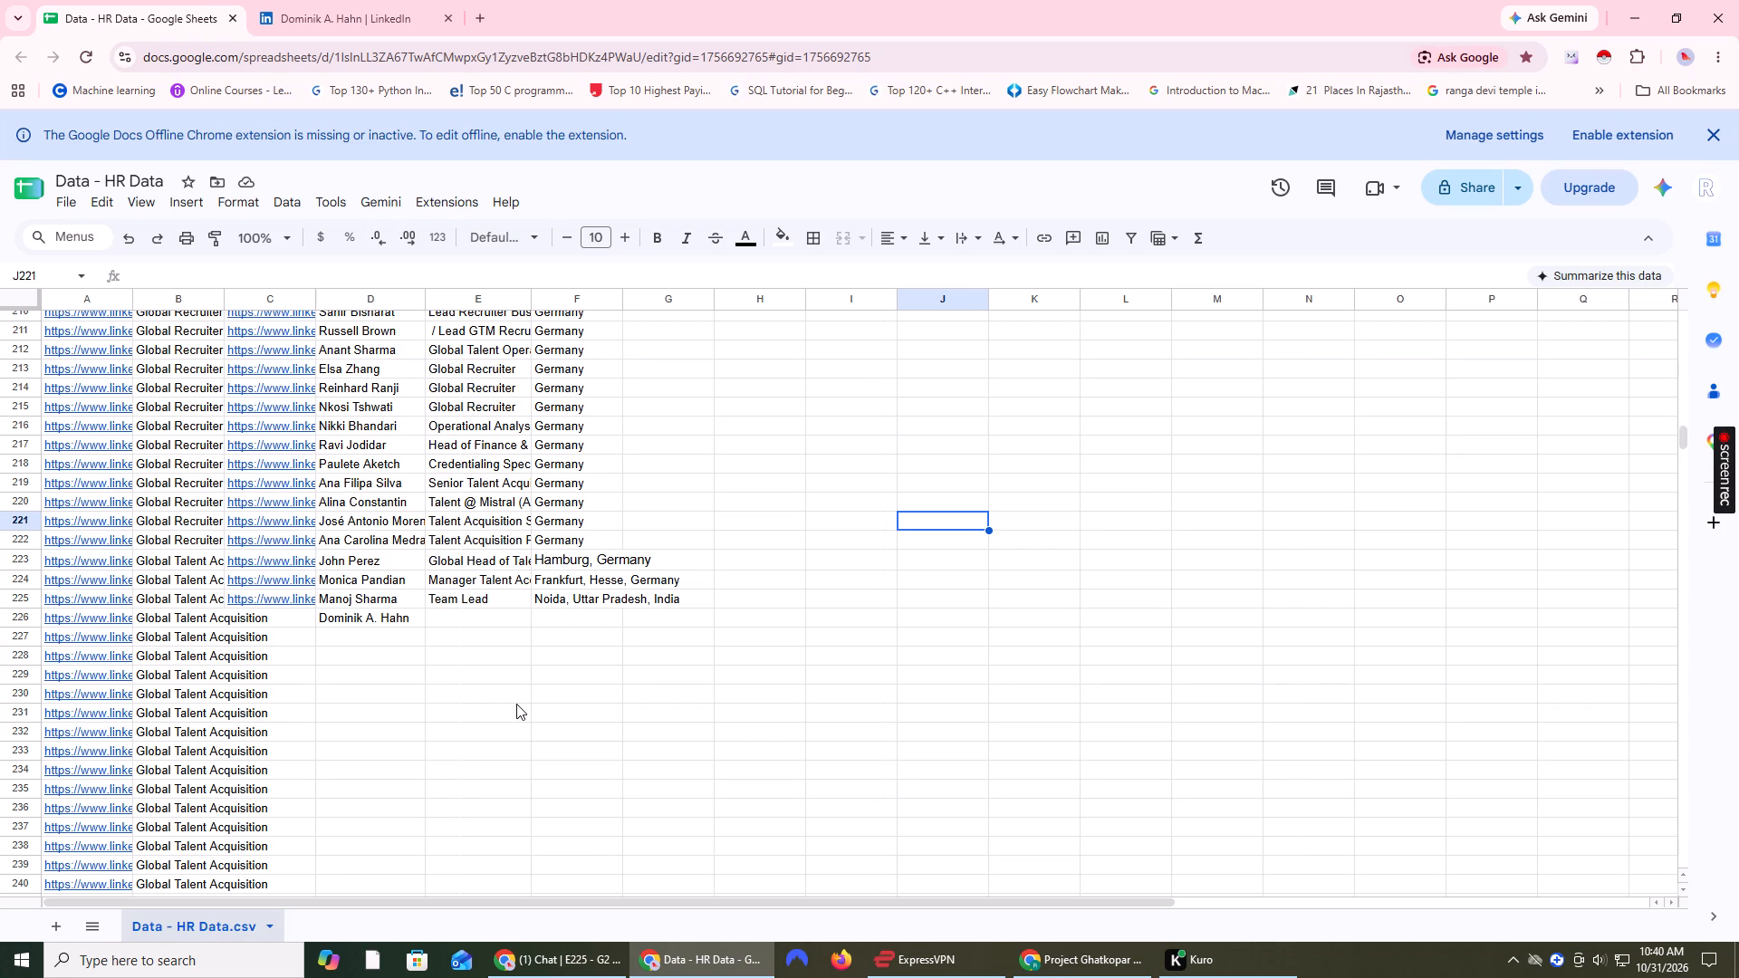
Enter the current Allianz job title "Global Head of Group Talent Acquisition" from the row 226 recruiter's profile in cell E226.
{"action": "left_click", "coordinate": [368, 0]}
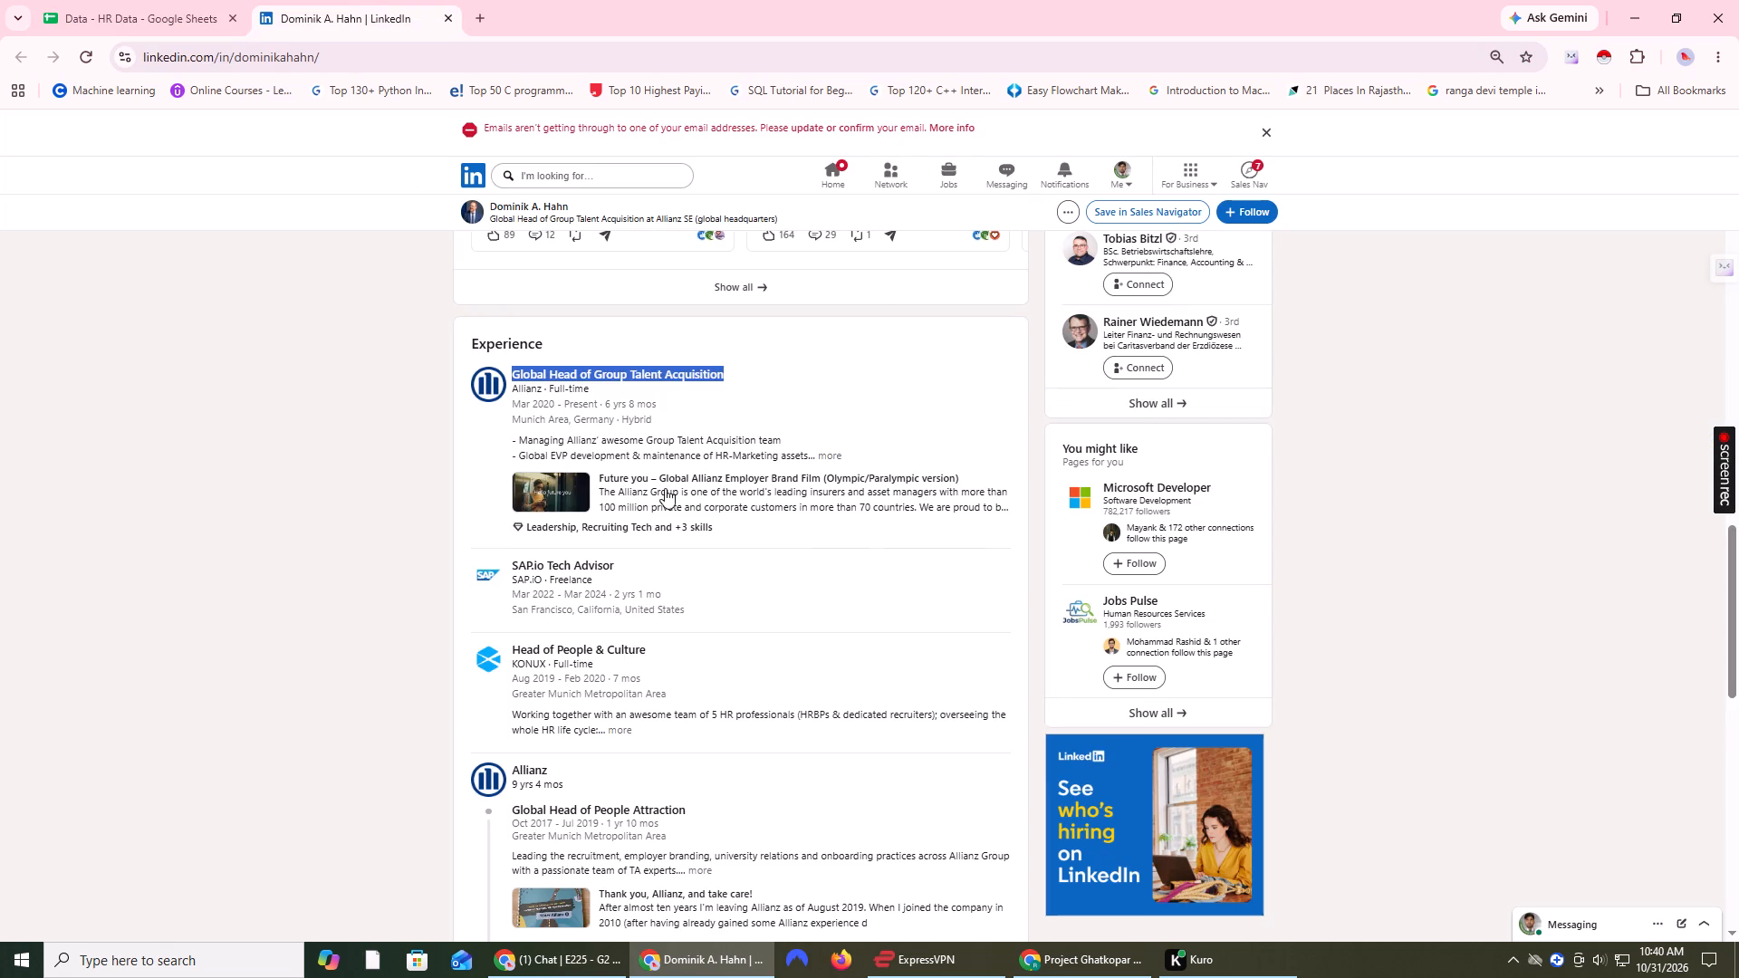
{"action": "key", "text": "ctrl+c"}
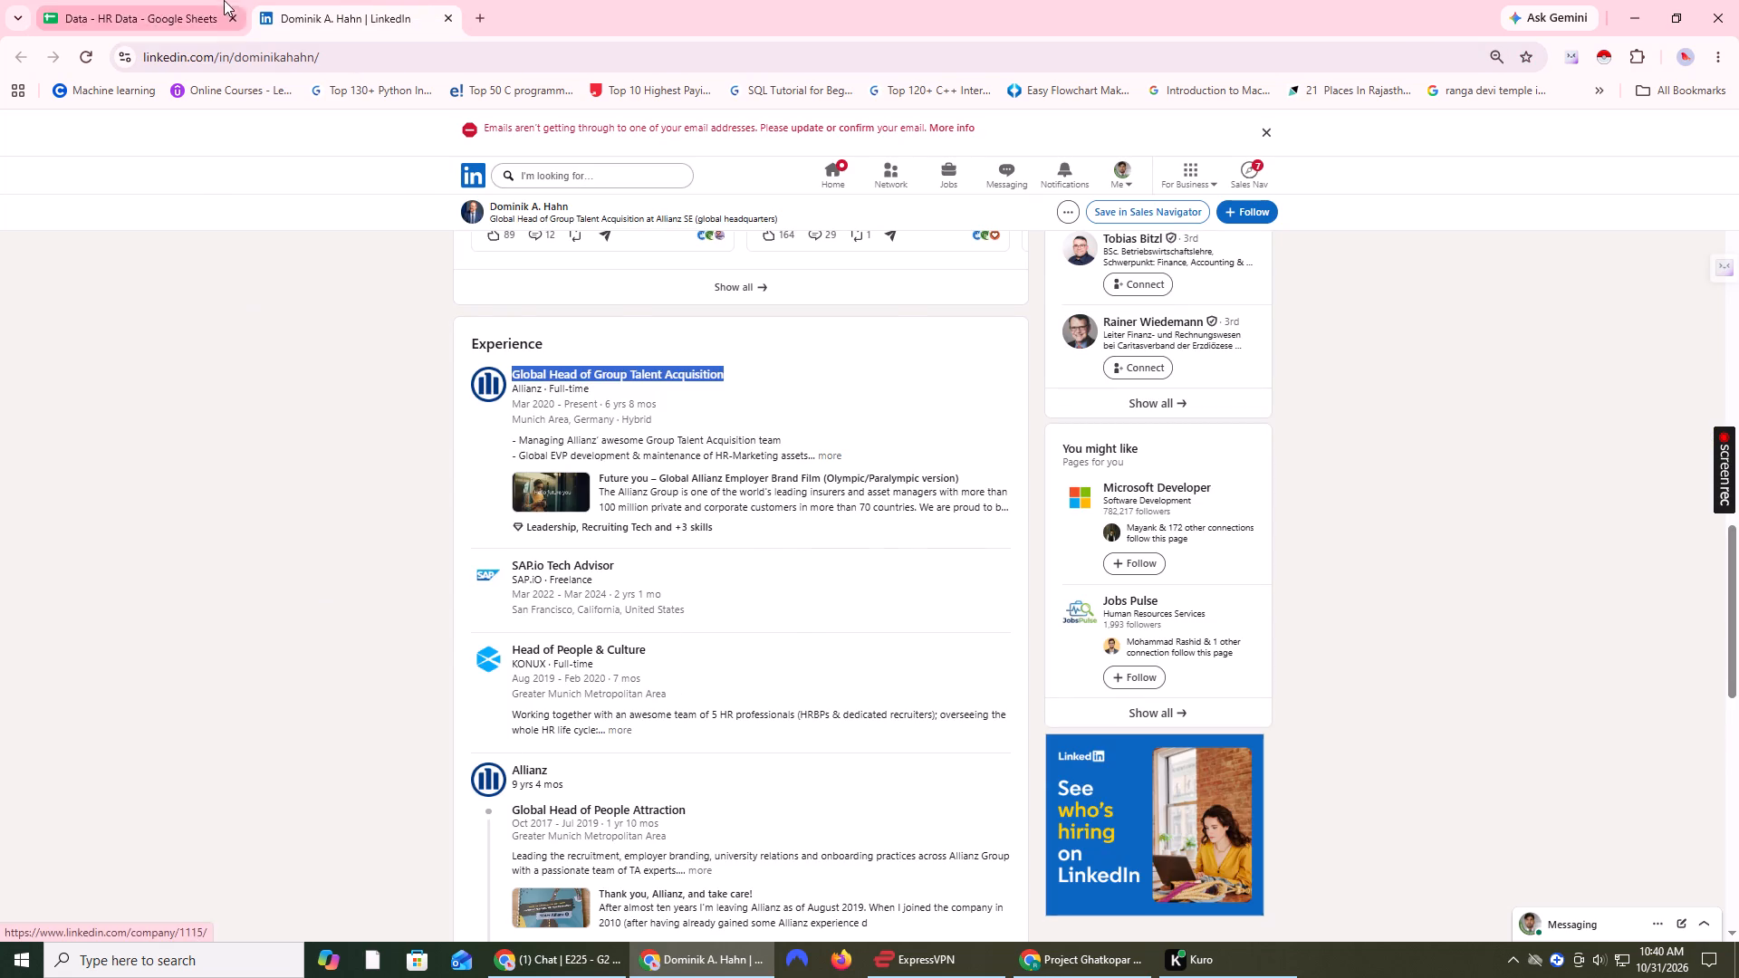
{"action": "left_click", "coordinate": [200, 0]}
{"action": "double_click", "coordinate": [456, 623]}
{"action": "key", "text": "ctrl+v"}
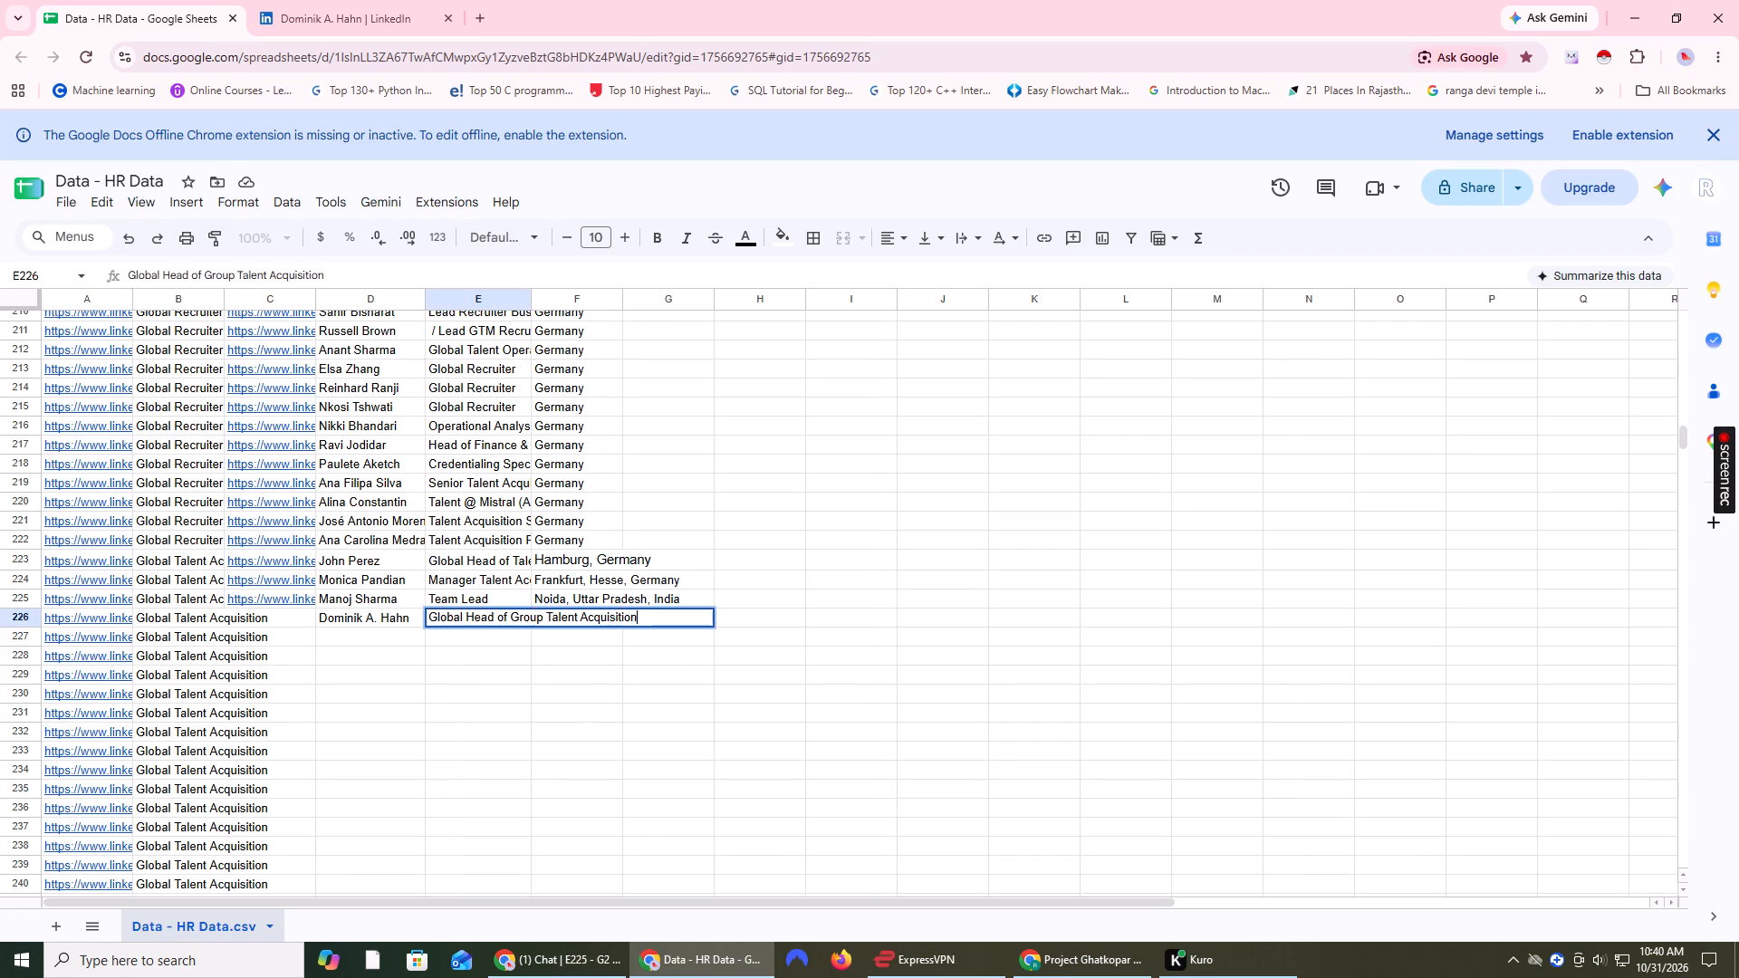
{"action": "key", "text": "Return"}
Copy the location "Bavaria, Germany" from the row 226 recruiter's LinkedIn profile header into cell F226.
{"action": "left_click", "coordinate": [318, 0]}
{"action": "scroll", "coordinate": [555, 560], "scroll_direction": "up", "scroll_amount": 8}
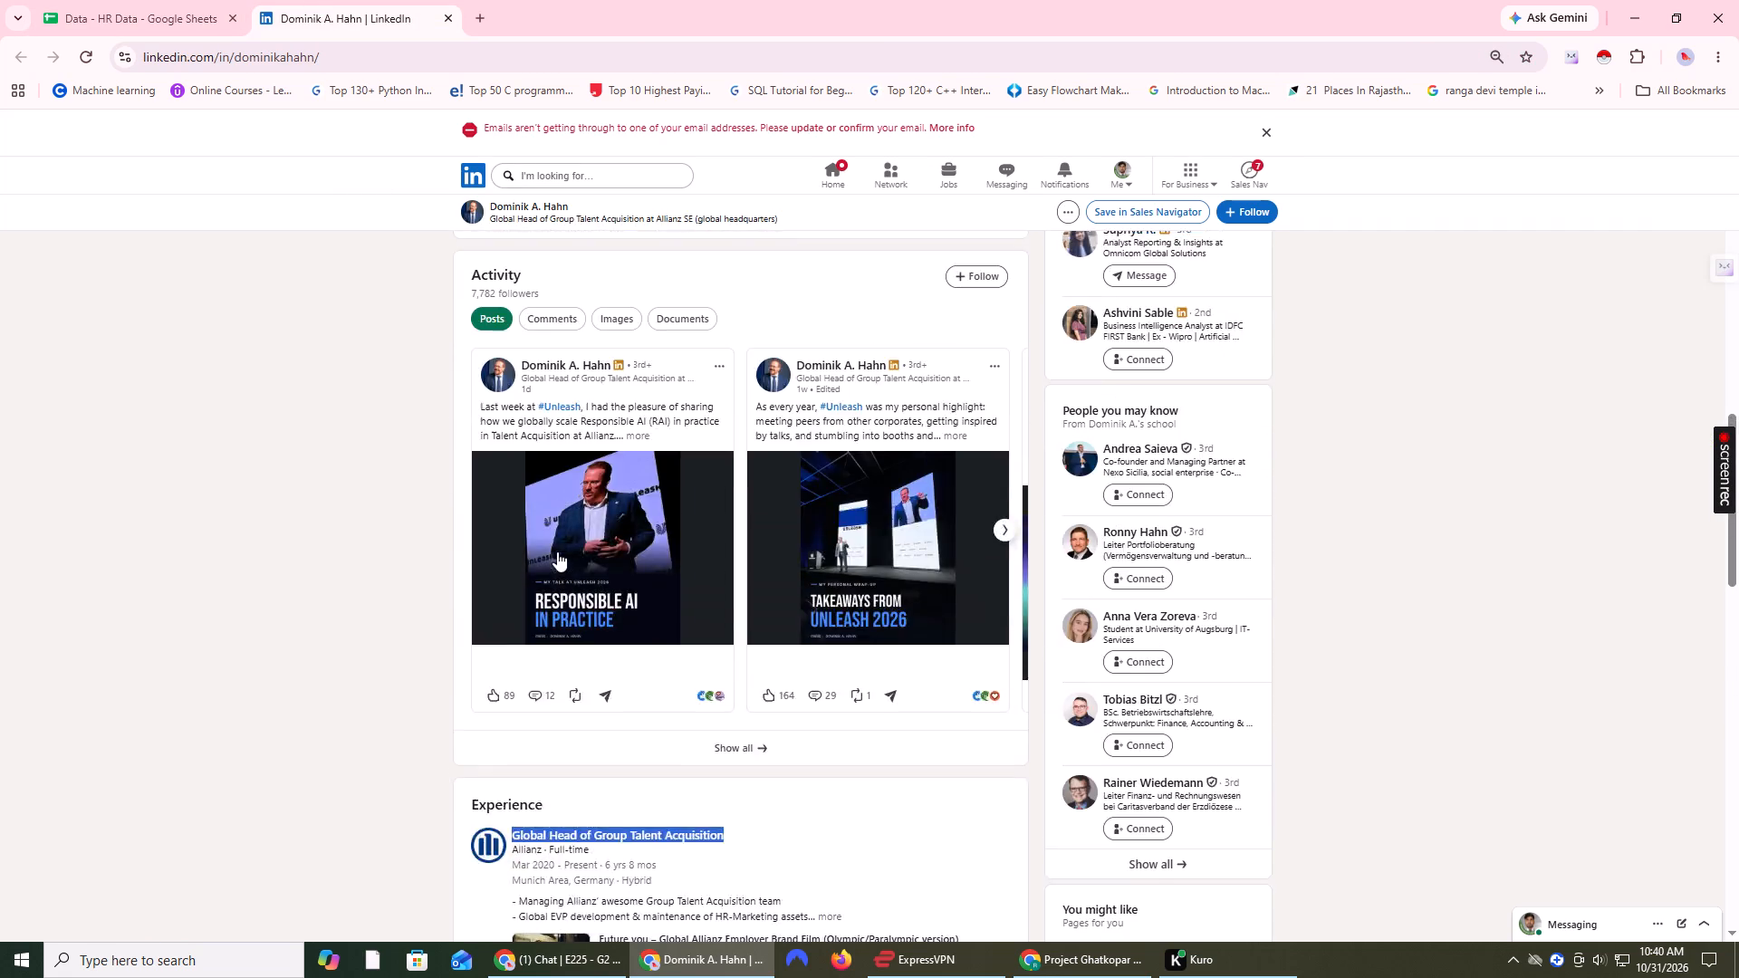
{"action": "scroll", "coordinate": [557, 551], "scroll_direction": "up", "scroll_amount": 12}
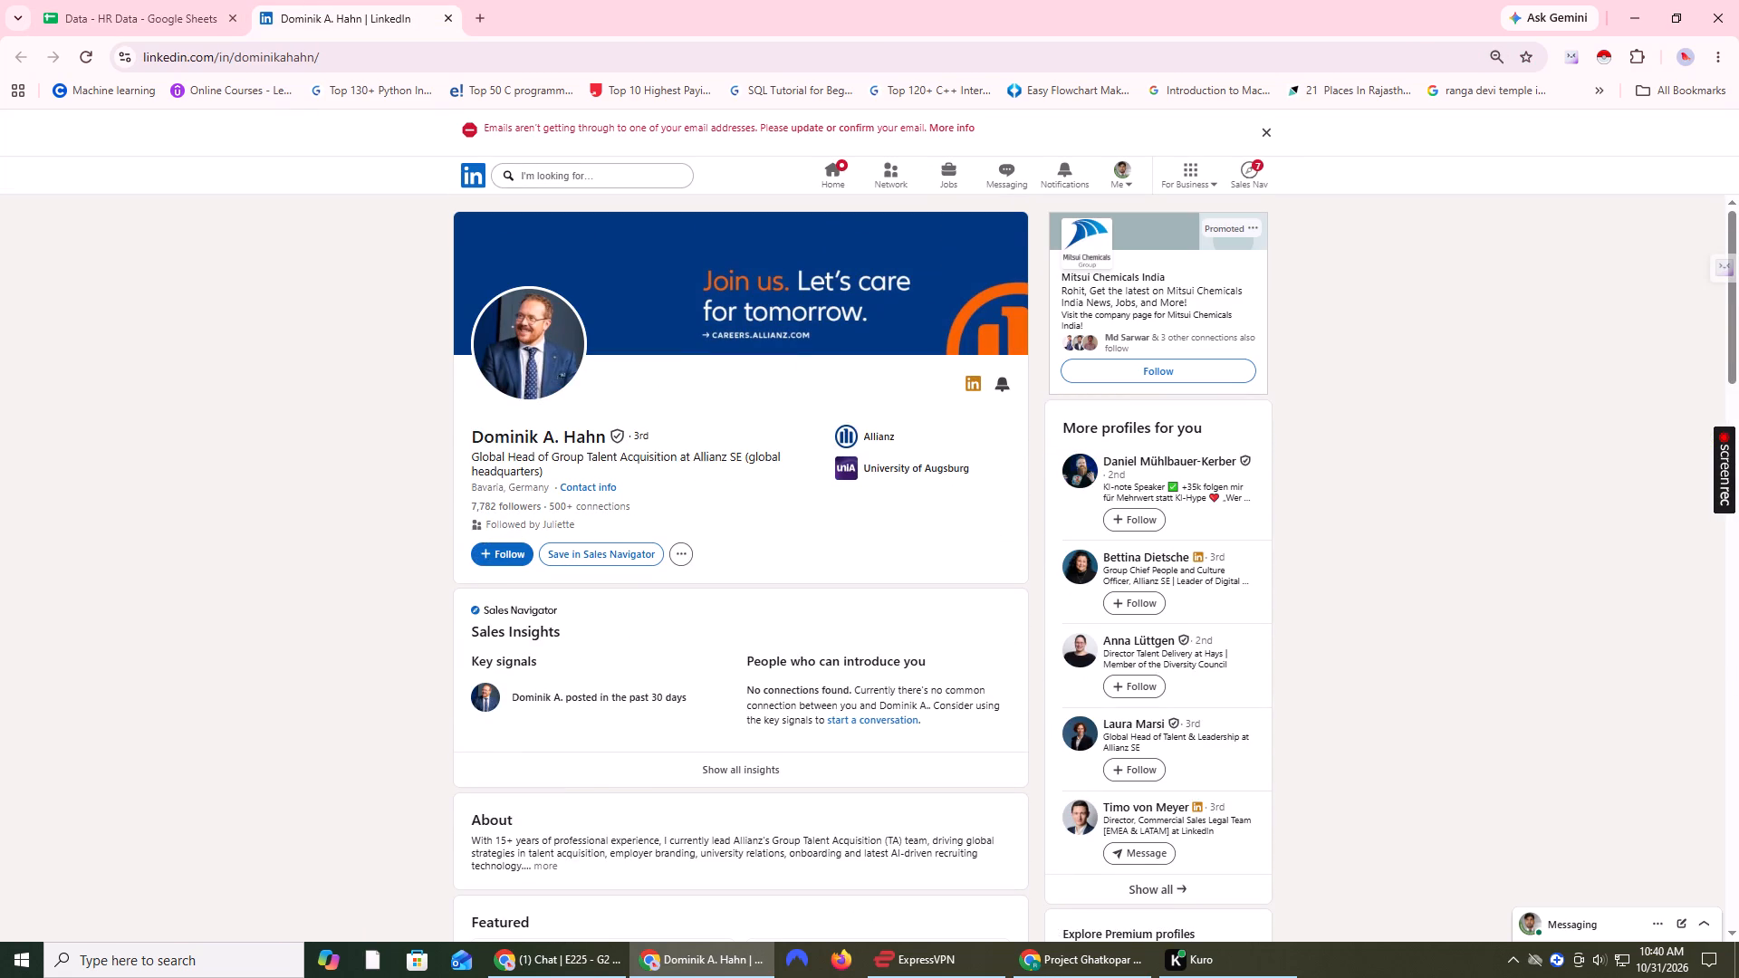
{"action": "left_click_drag", "start_coordinate": [547, 489], "coordinate": [467, 489]}
{"action": "key", "text": "ctrl+c"}
{"action": "left_click", "coordinate": [103, 0]}
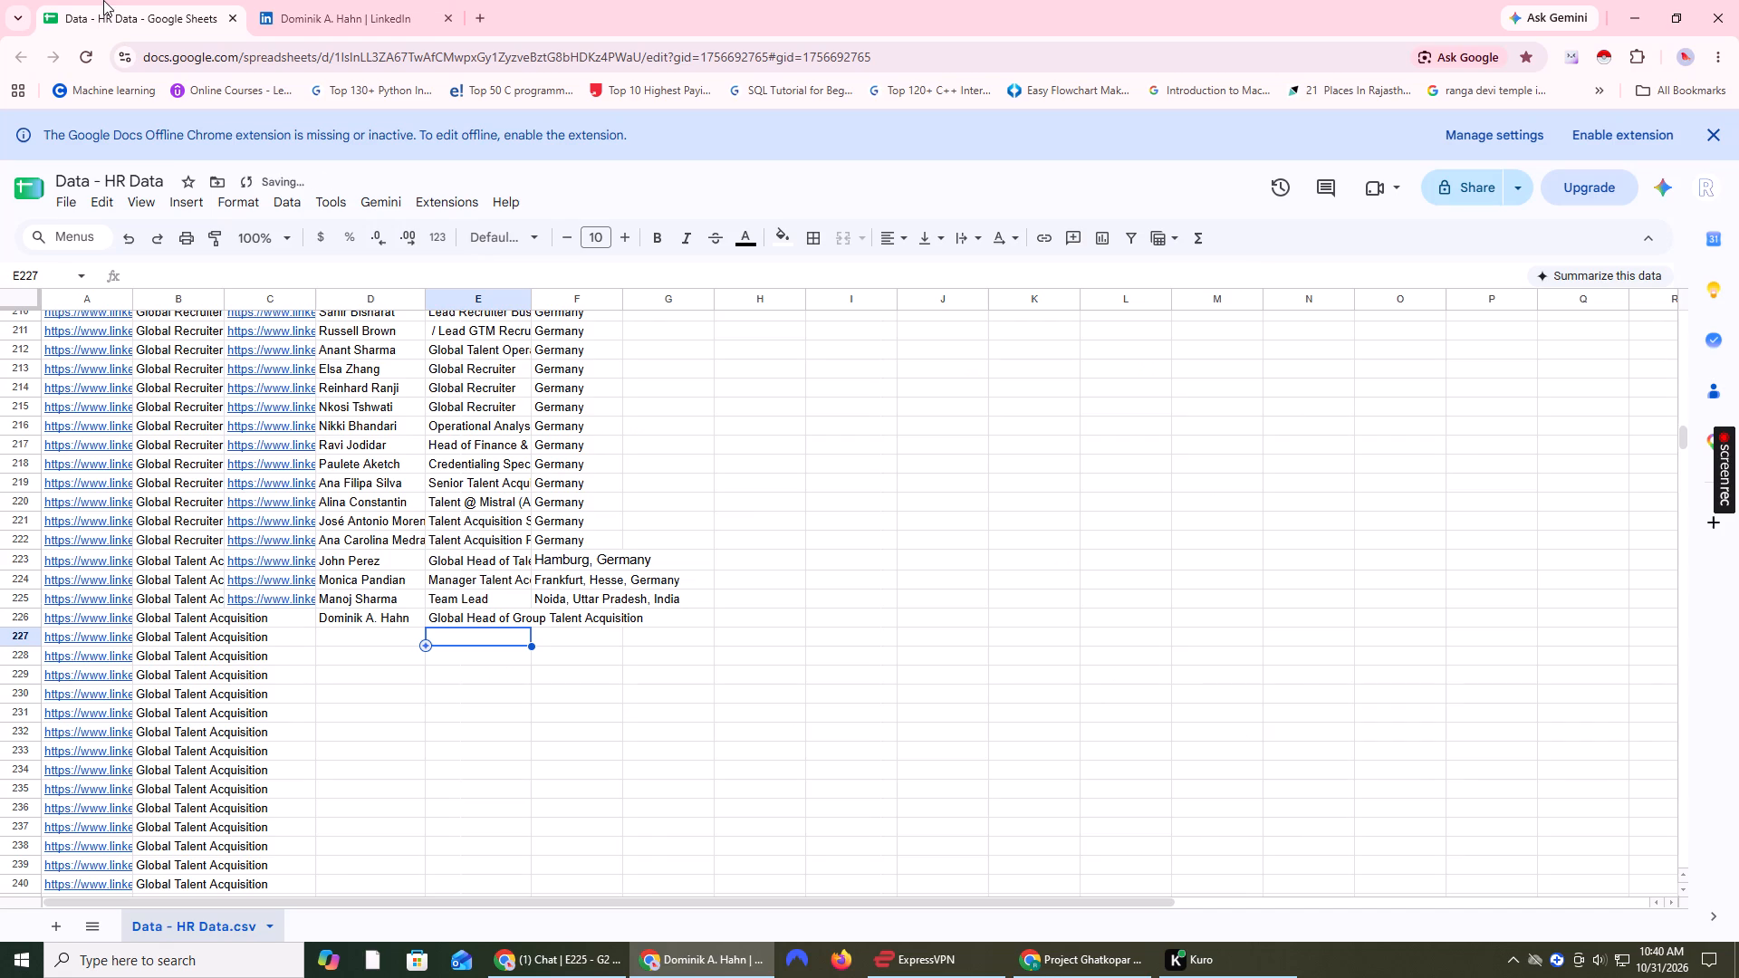
{"action": "double_click", "coordinate": [568, 617]}
{"action": "key", "text": "ctrl+v"}
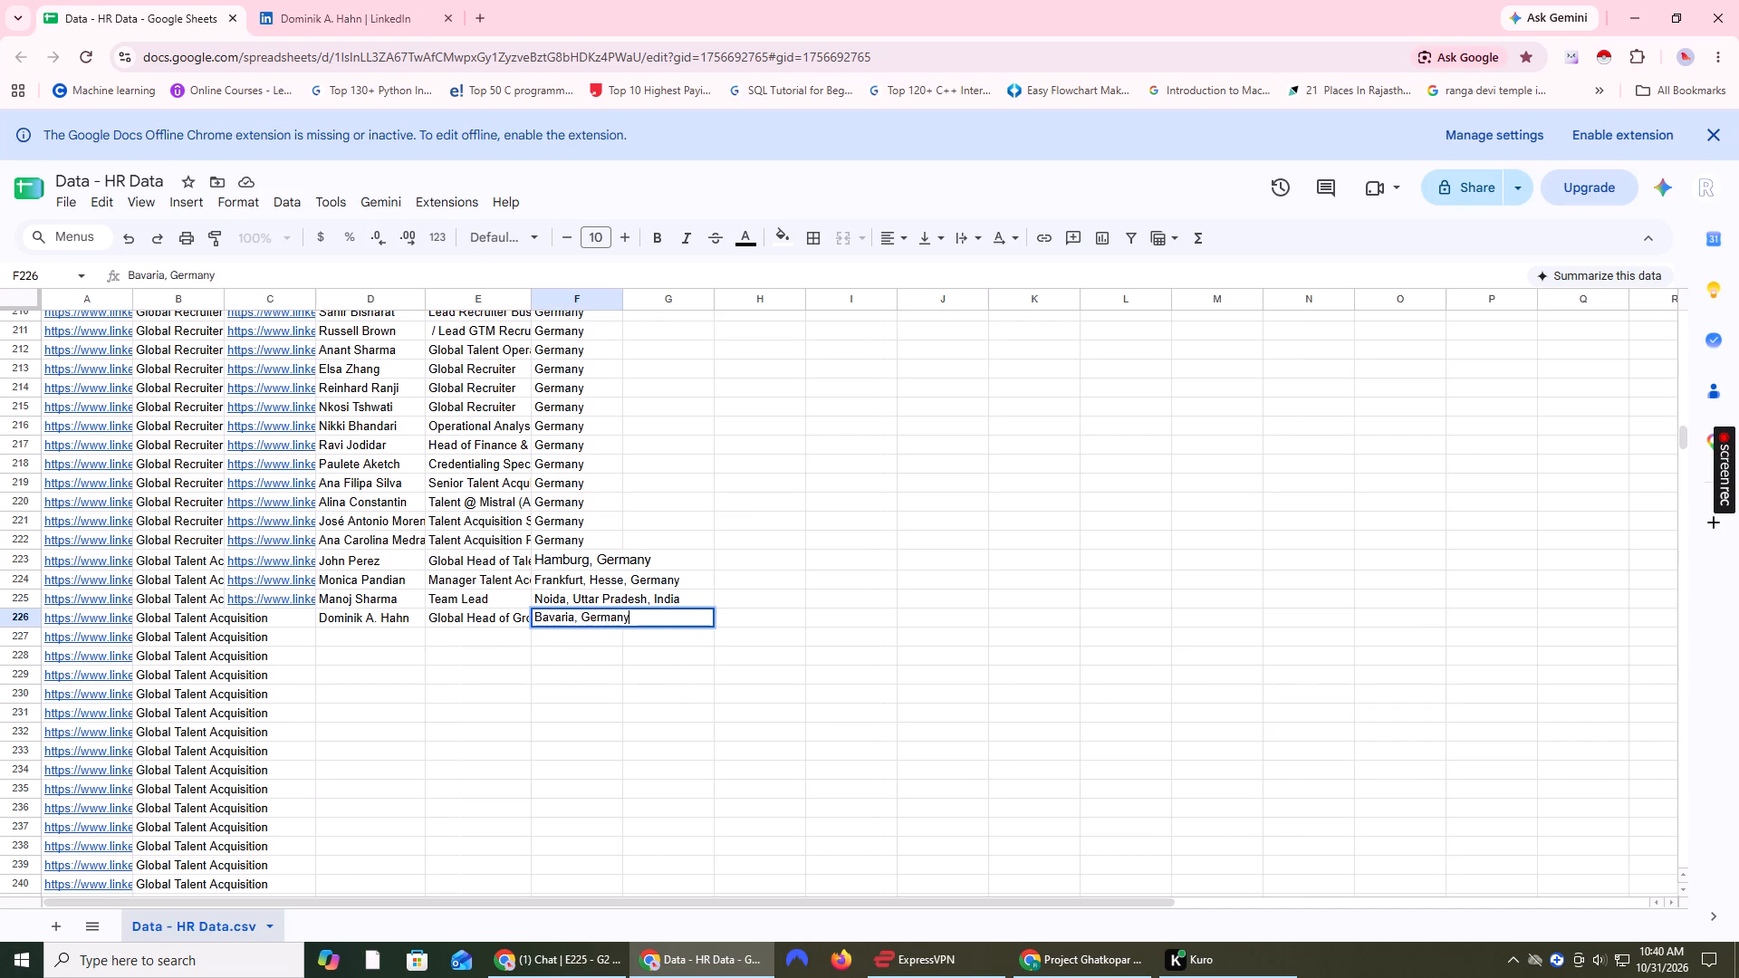
{"action": "key", "text": "Return"}
Open the Allianz company page from the current role in the row 226 recruiter's Experience section.
{"action": "left_click", "coordinate": [268, 0]}
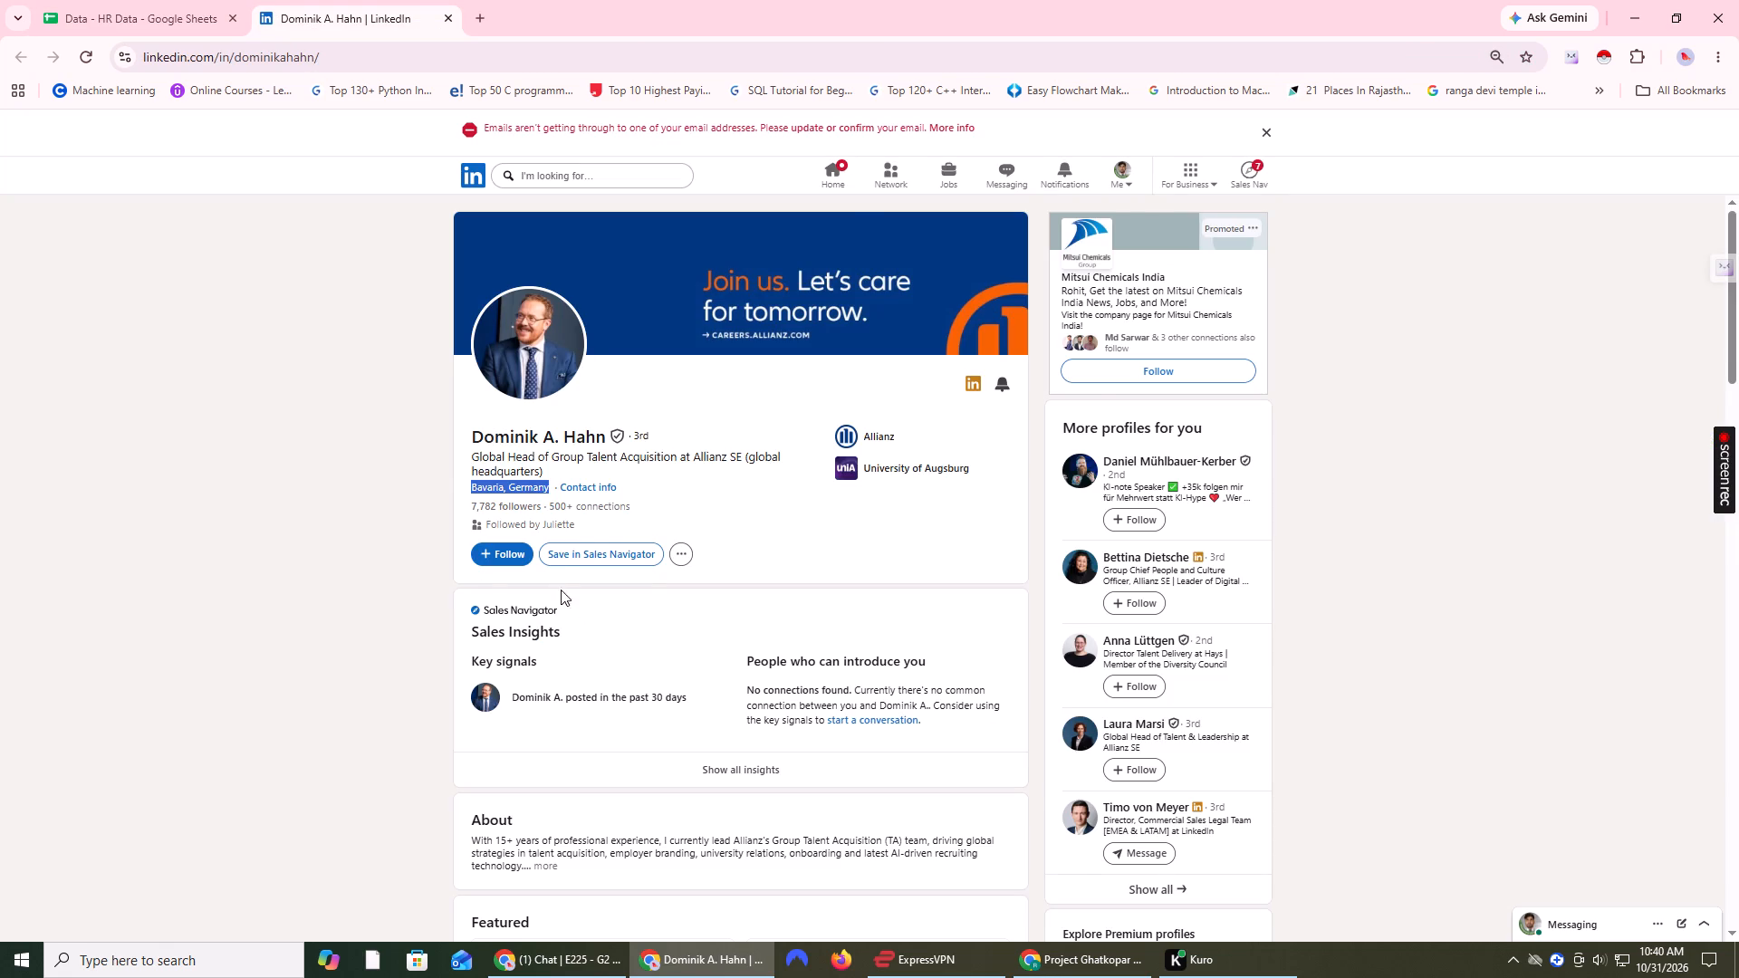
{"action": "scroll", "coordinate": [558, 575], "scroll_direction": "down", "scroll_amount": 16}
{"action": "scroll", "coordinate": [556, 569], "scroll_direction": "up", "scroll_amount": 2}
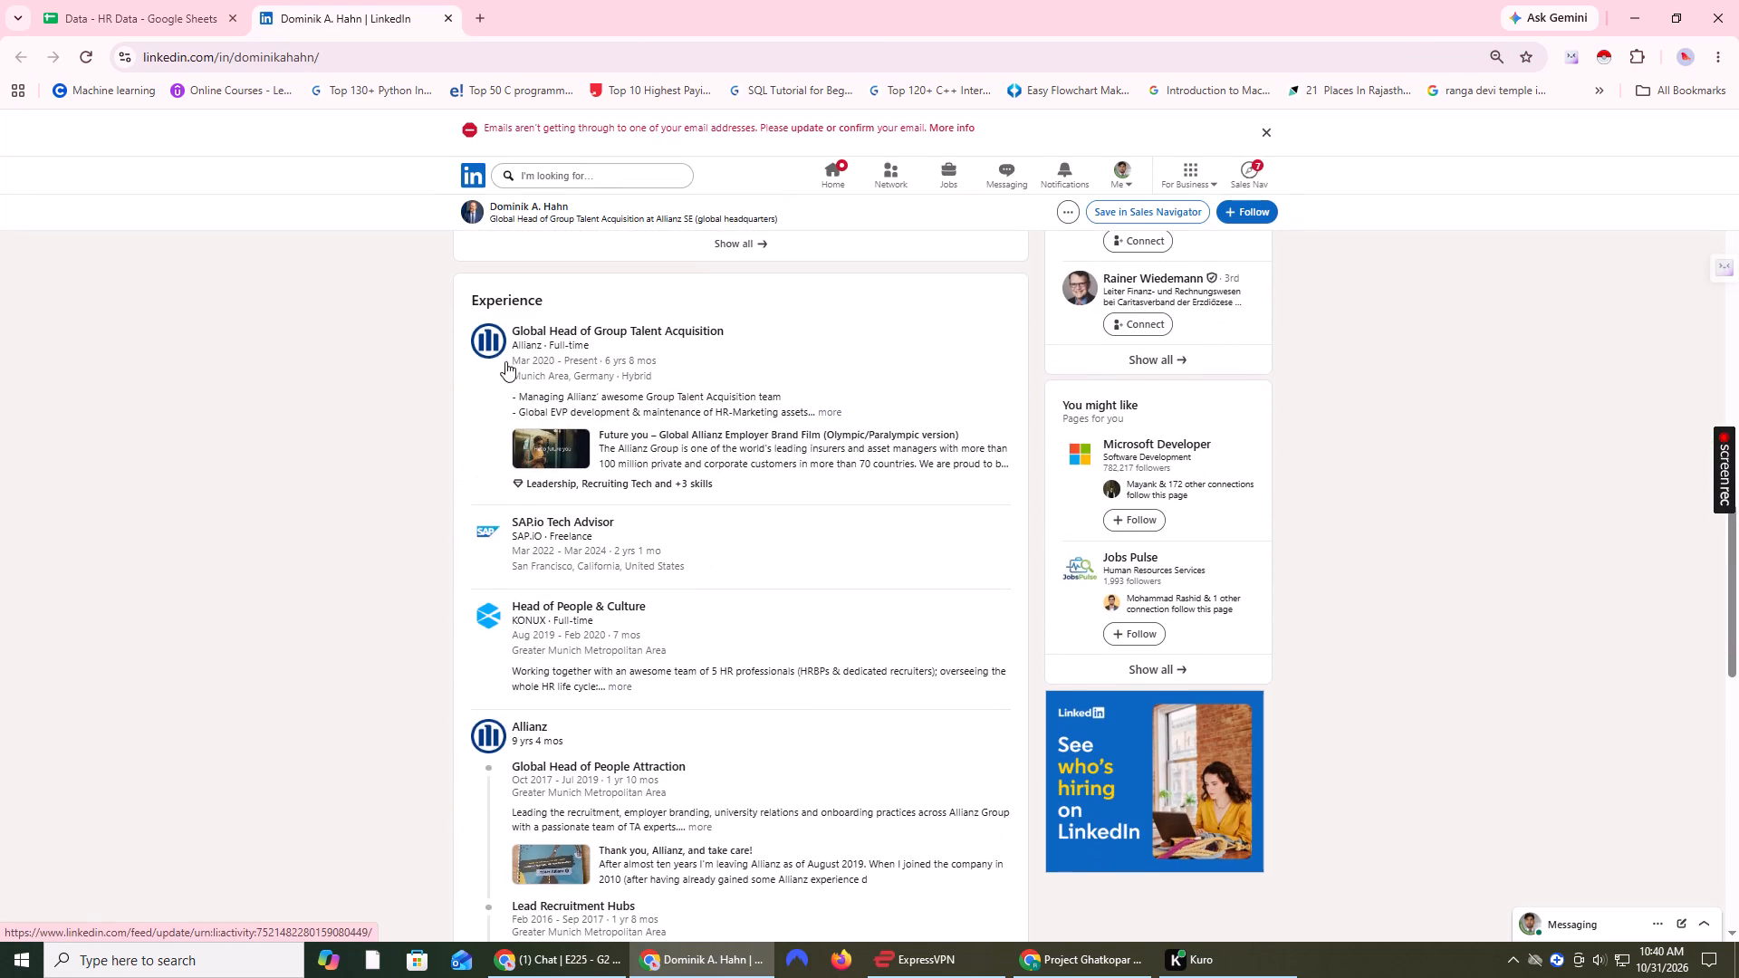
{"action": "left_click", "coordinate": [494, 346], "text": "ctrl"}
{"action": "left_click", "coordinate": [479, 469], "text": "ctrl"}
{"action": "left_click", "coordinate": [520, 0]}
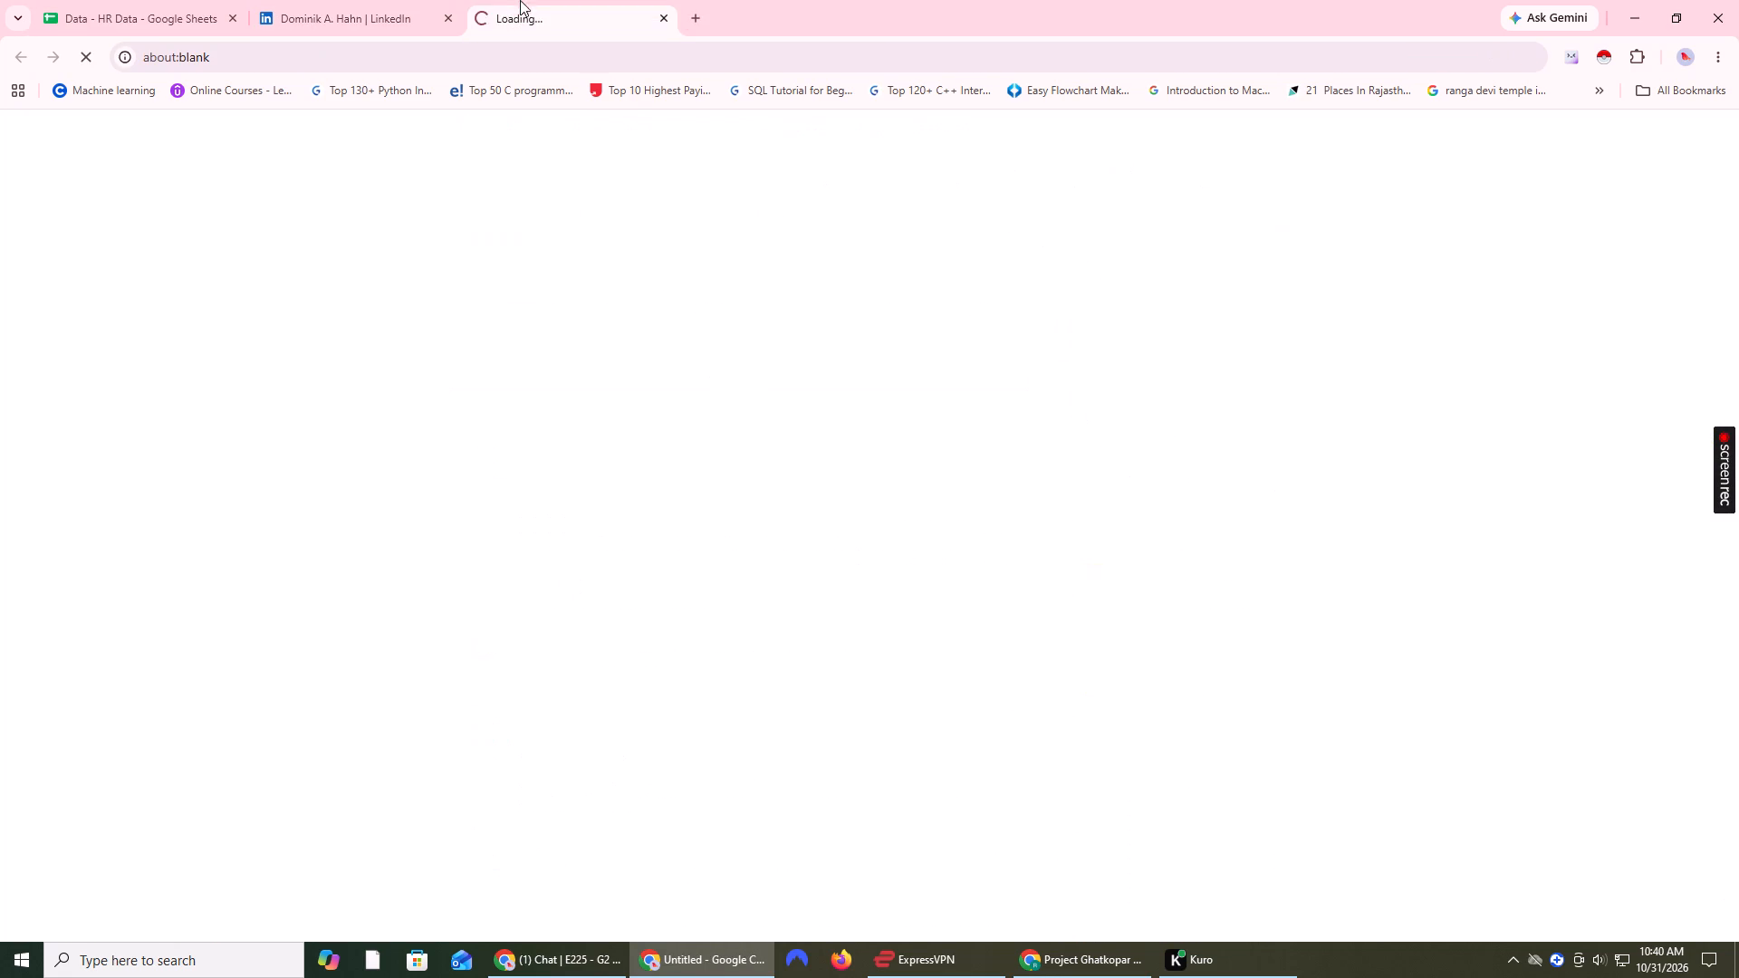
Copy the Allianz company page URL, linkedin.com/company/allianz/home/, into cell C226.
{"action": "left_click", "coordinate": [40, 0]}
{"action": "left_click", "coordinate": [106, 0]}
{"action": "left_click", "coordinate": [461, 743]}
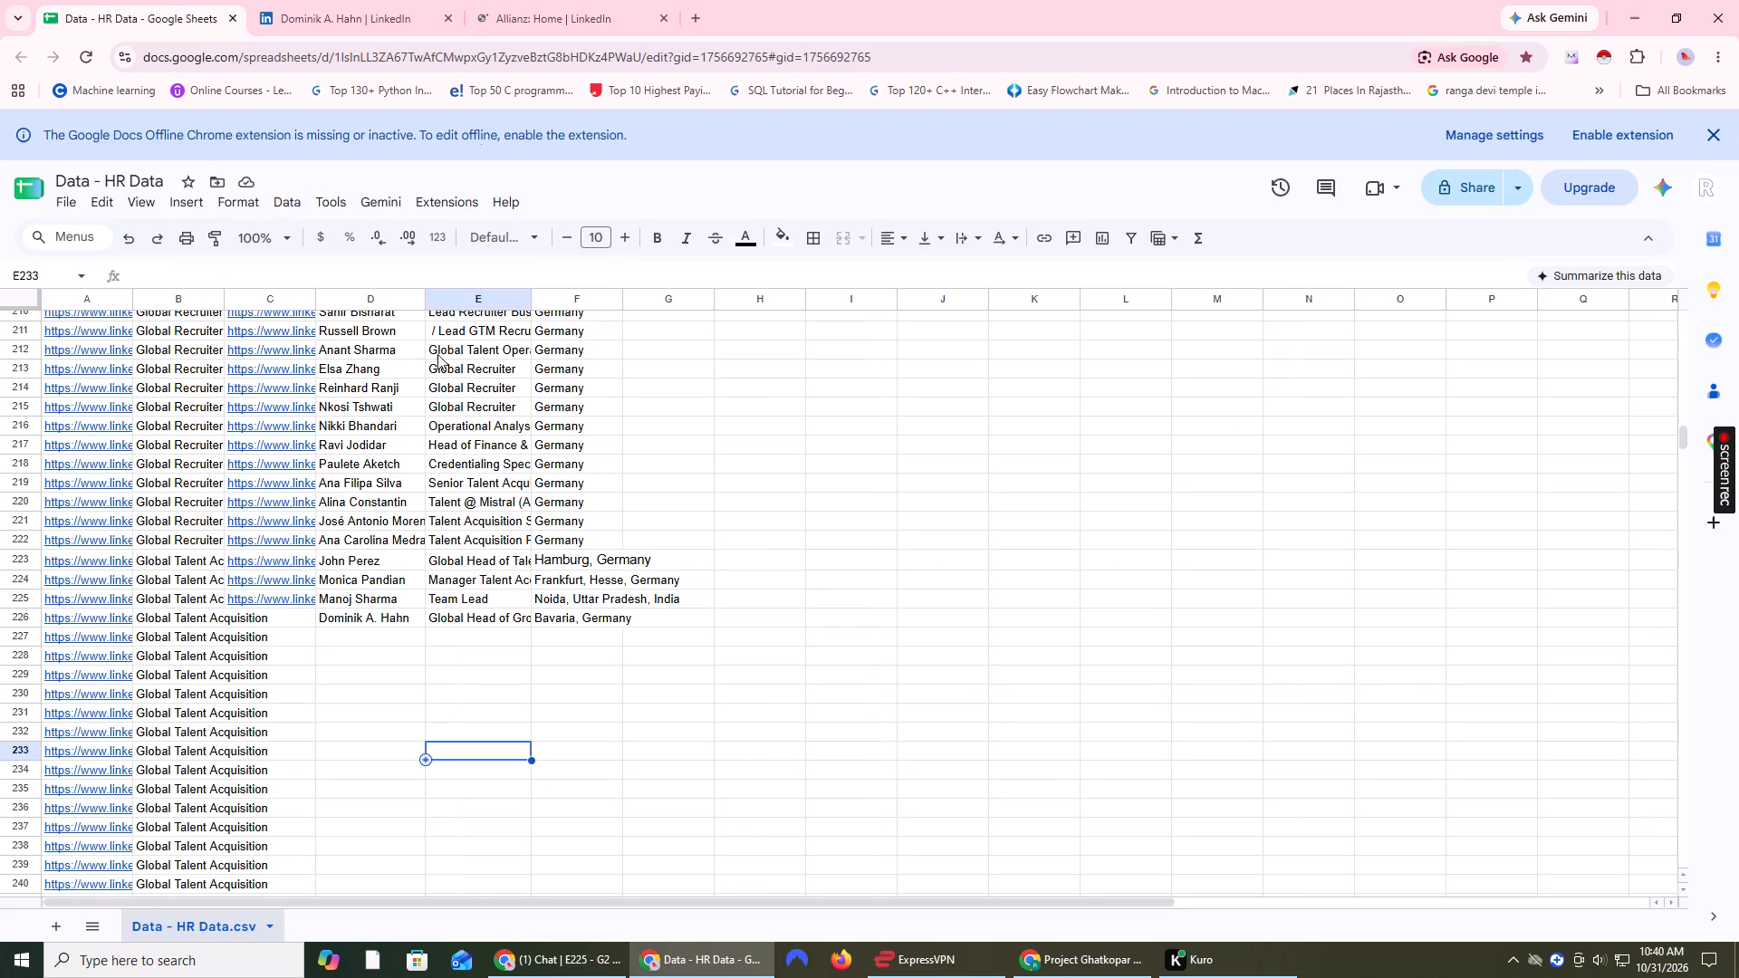
{"action": "left_click", "coordinate": [539, 0]}
{"action": "left_click", "coordinate": [489, 62]}
{"action": "left_click", "coordinate": [226, 465]}
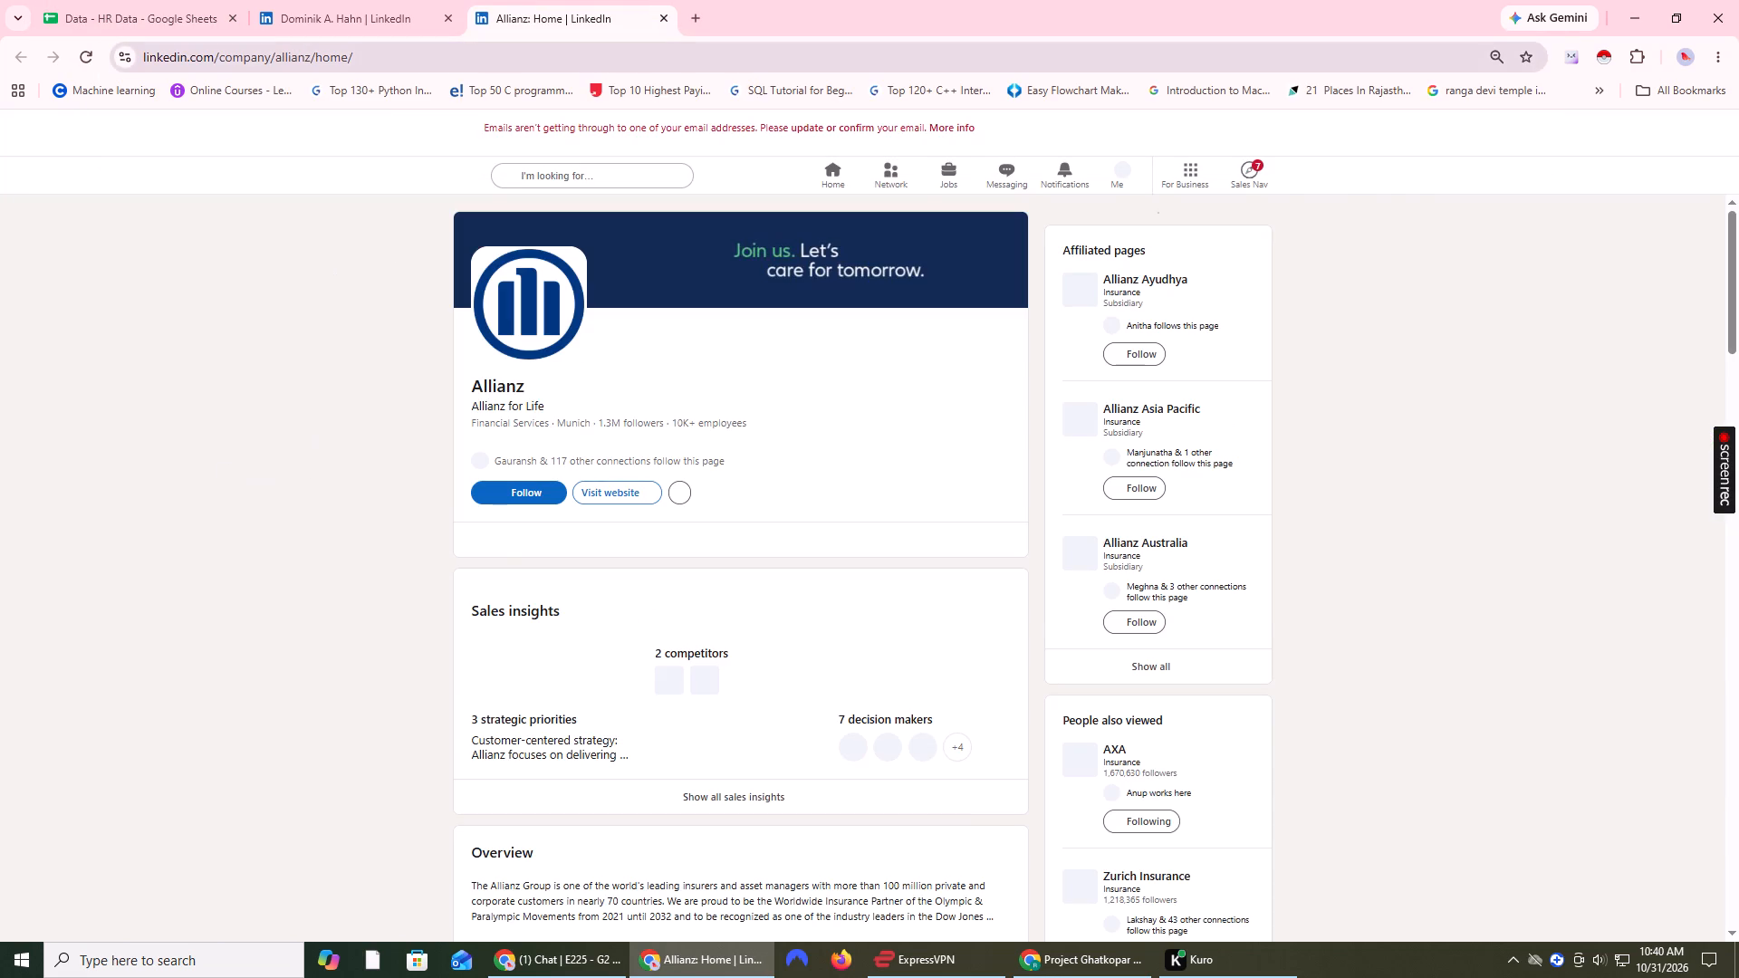
{"action": "left_click", "coordinate": [407, 53]}
{"action": "key", "text": "ctrl+c"}
{"action": "left_click", "coordinate": [106, 0]}
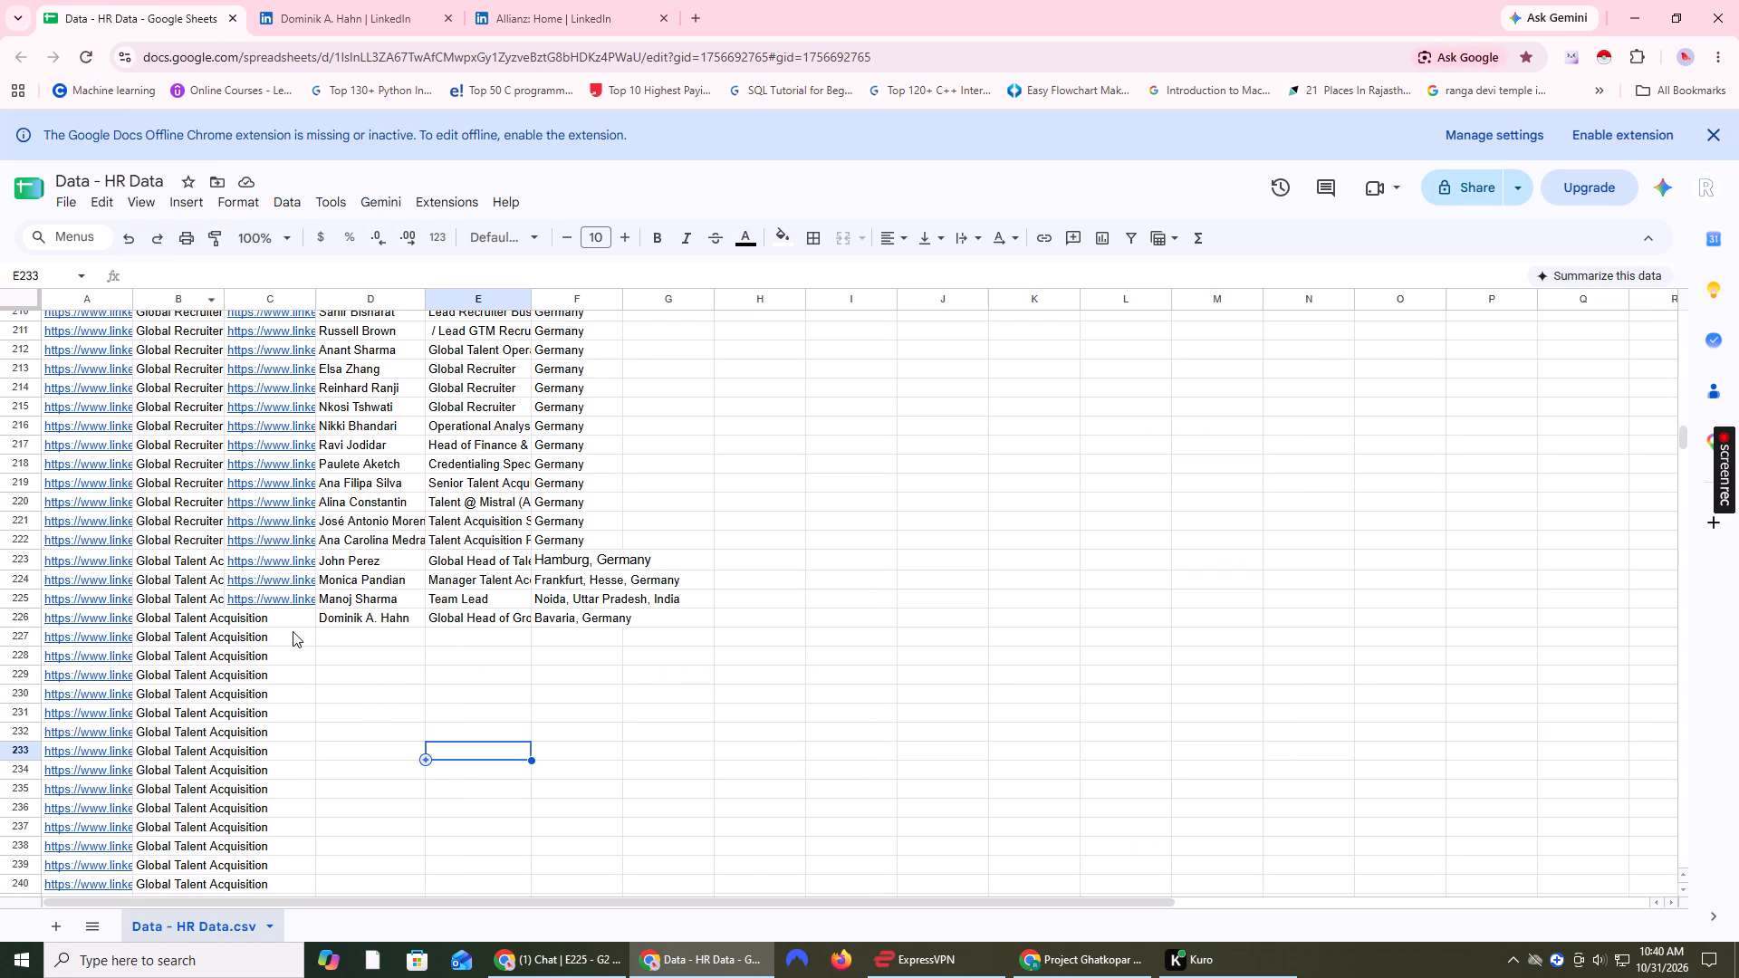
{"action": "double_click", "coordinate": [290, 629]}
{"action": "double_click", "coordinate": [286, 621]}
{"action": "key", "text": "ctrl+v"}
{"action": "left_click", "coordinate": [277, 675]}
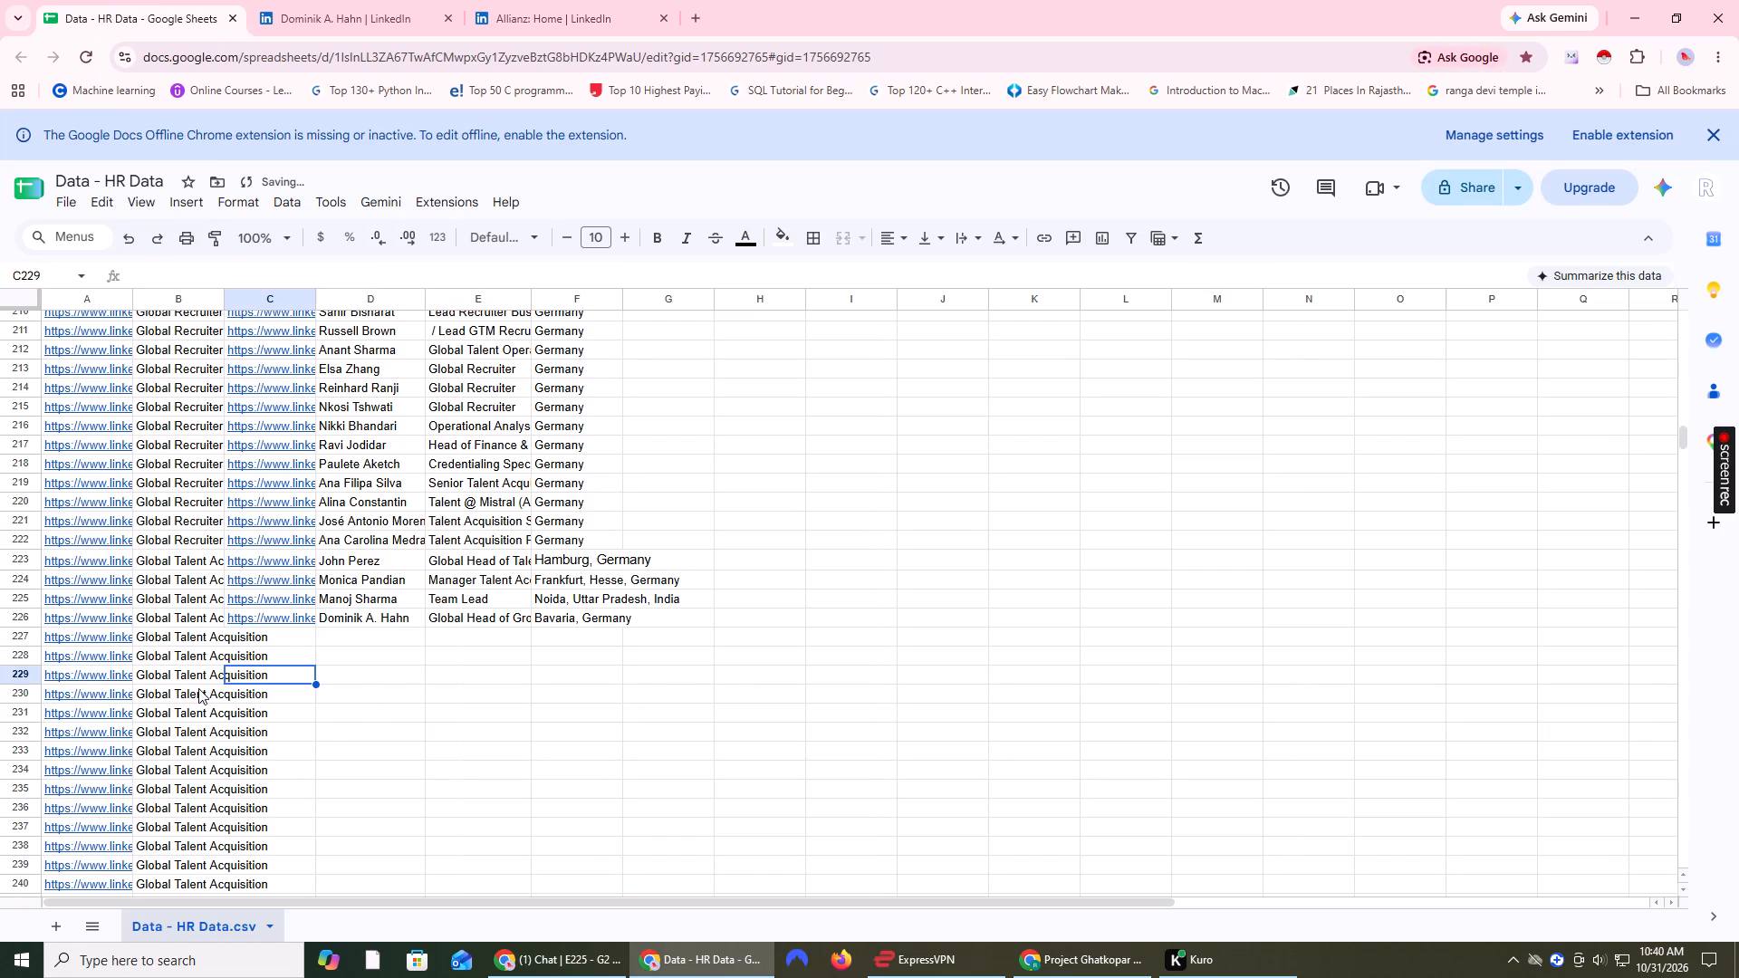
Open the LinkedIn profile linked in cell A227 and close the previous recruiter's profile and the Allianz page.
{"action": "left_click", "coordinate": [103, 643]}
{"action": "left_click", "coordinate": [133, 676]}
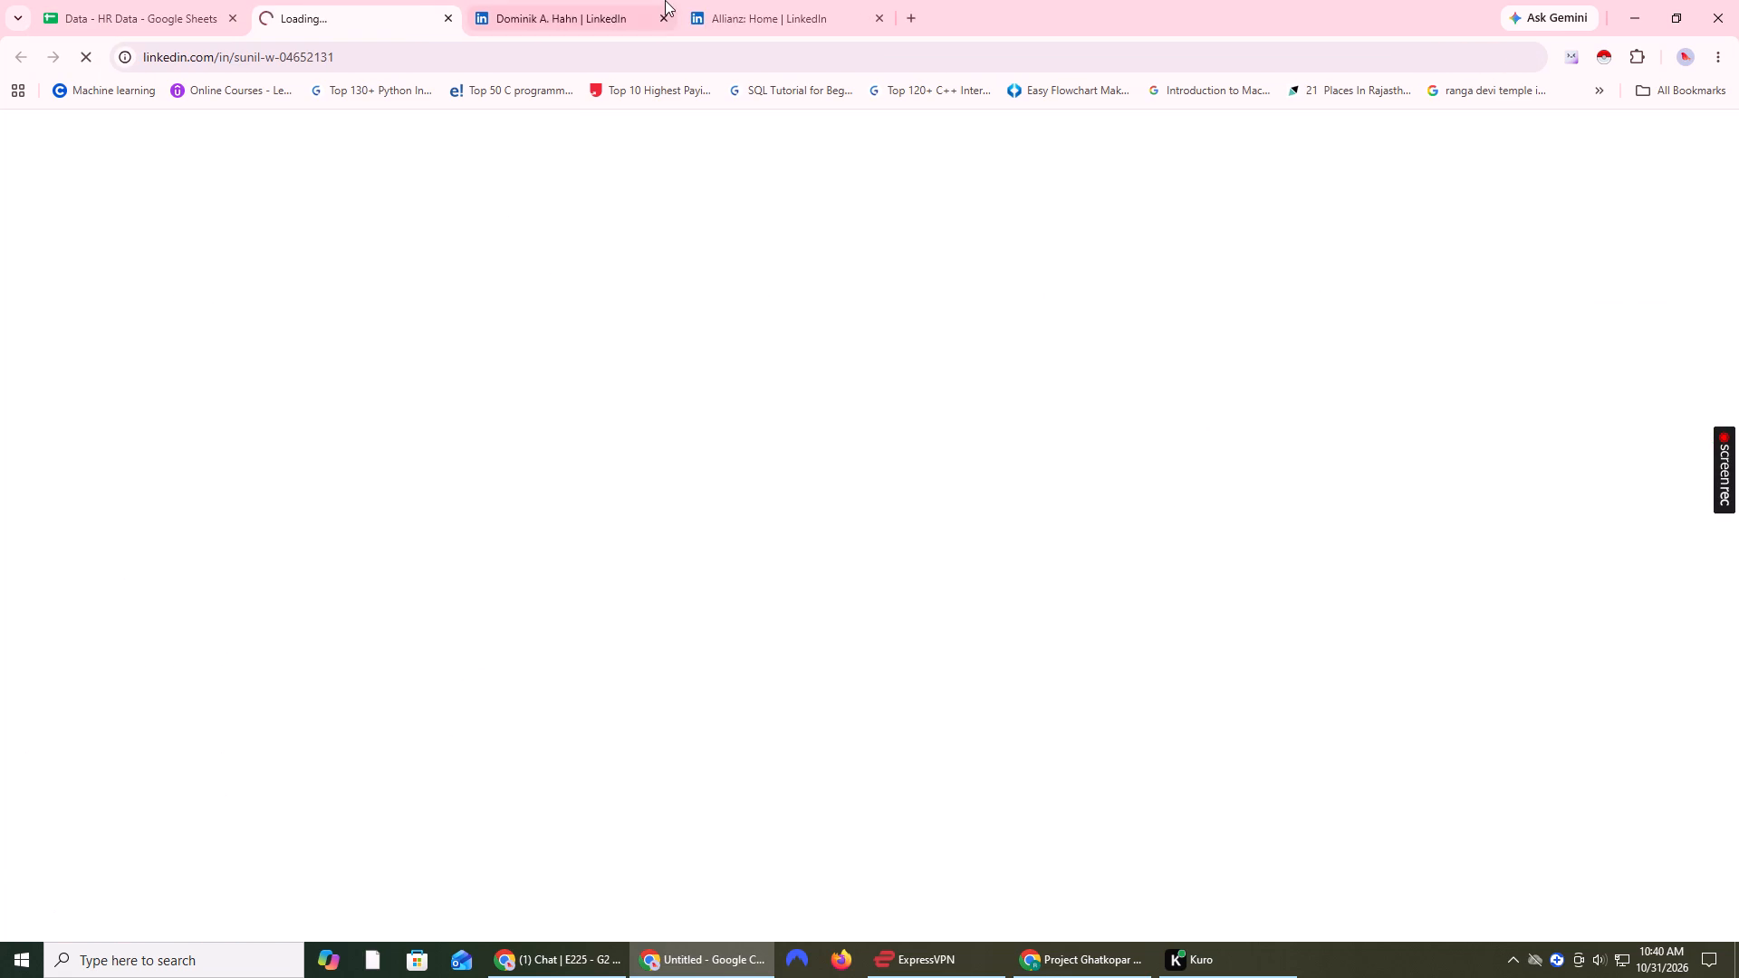
{"action": "left_click", "coordinate": [663, 18]}
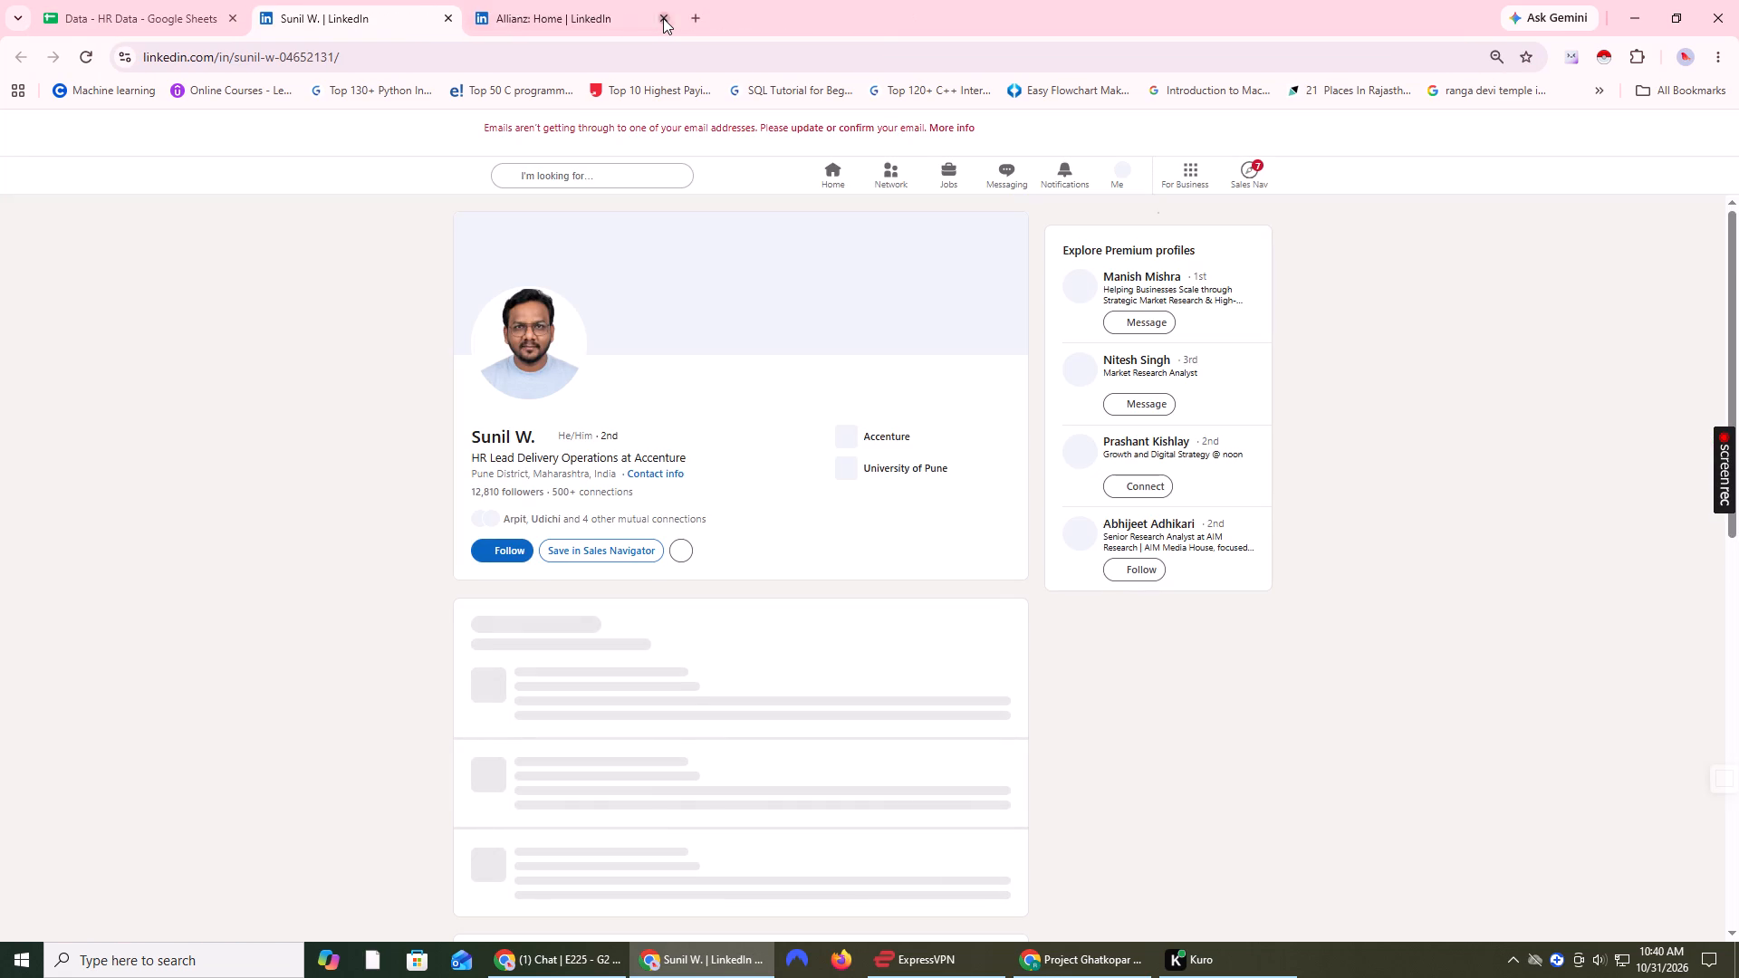
{"action": "left_click", "coordinate": [663, 18]}
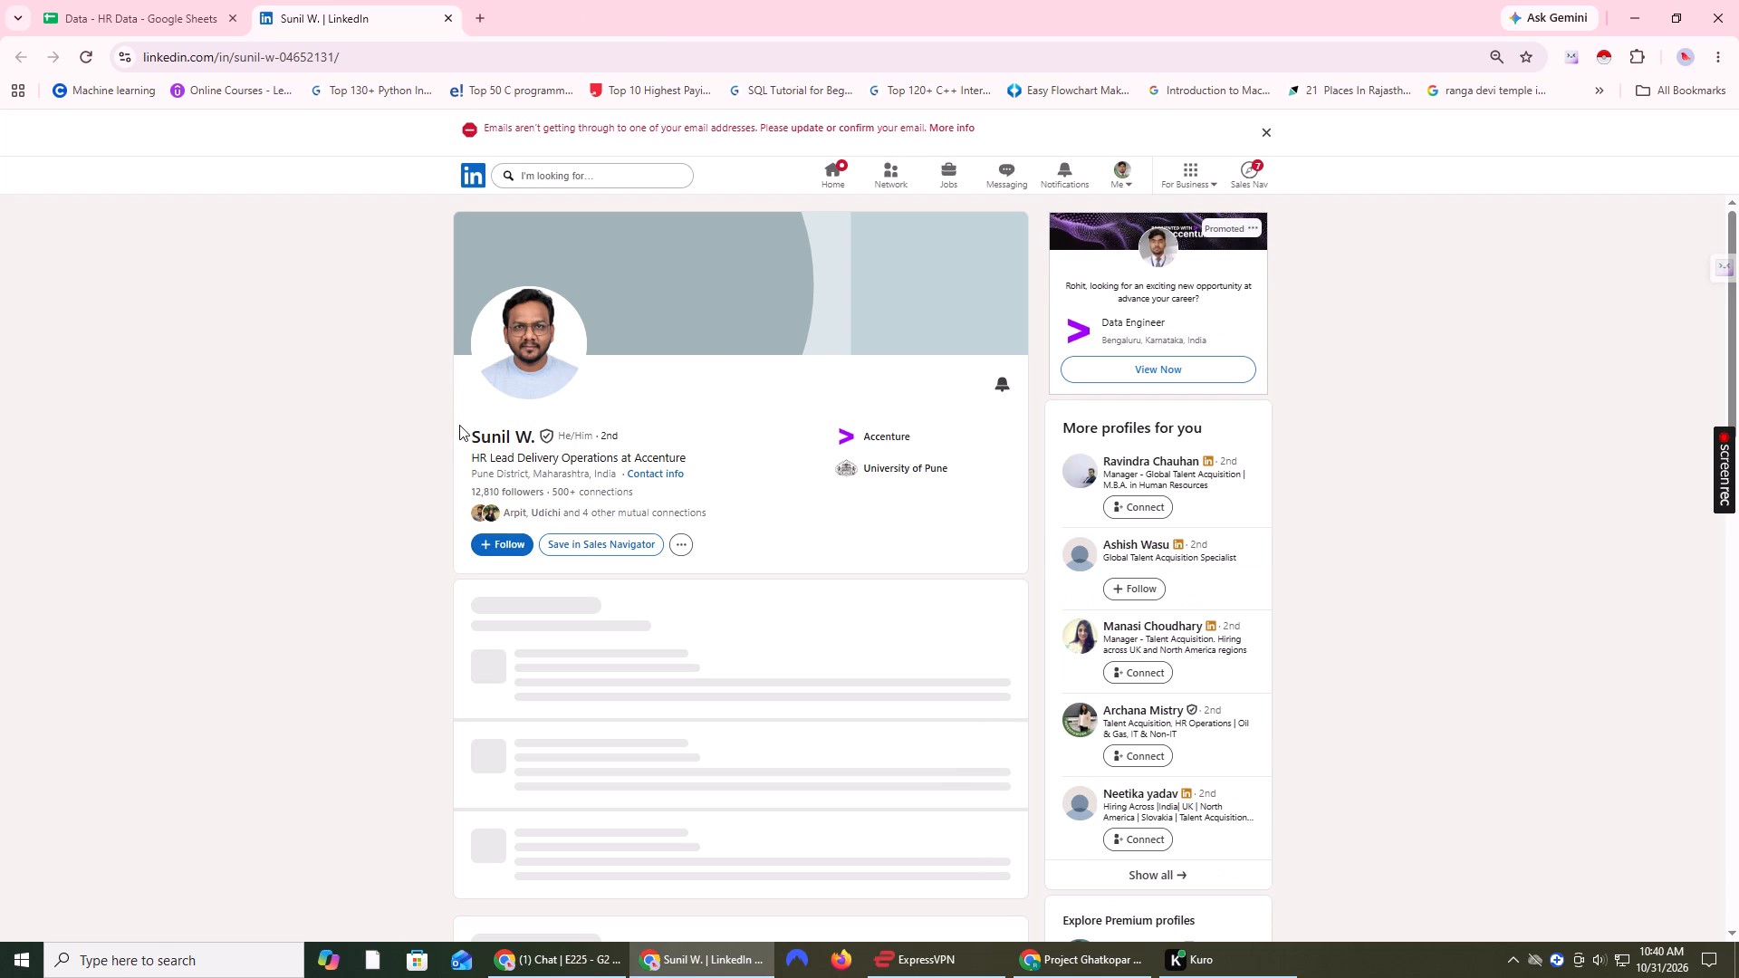
Copy the recruiter's name from the row 227 LinkedIn profile heading into cell D227.
{"action": "left_click_drag", "start_coordinate": [457, 431], "coordinate": [533, 441]}
{"action": "key", "text": "ctrl+c"}
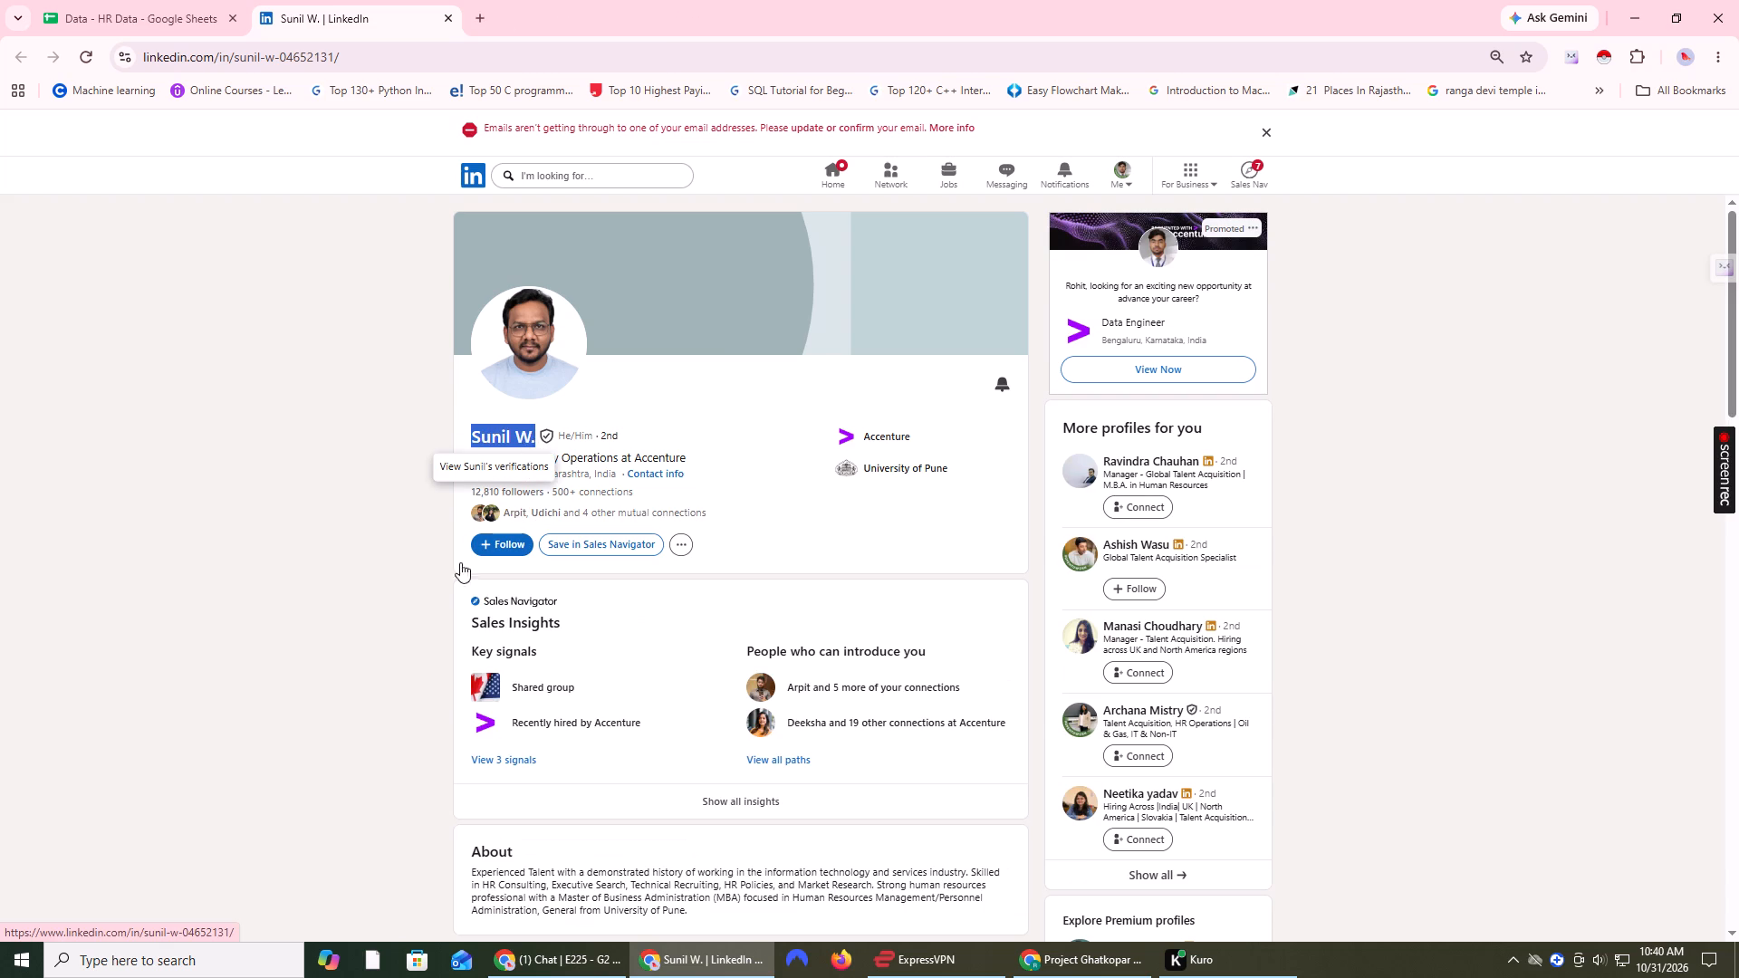
{"action": "left_click", "coordinate": [249, 552]}
{"action": "left_click", "coordinate": [131, 0]}
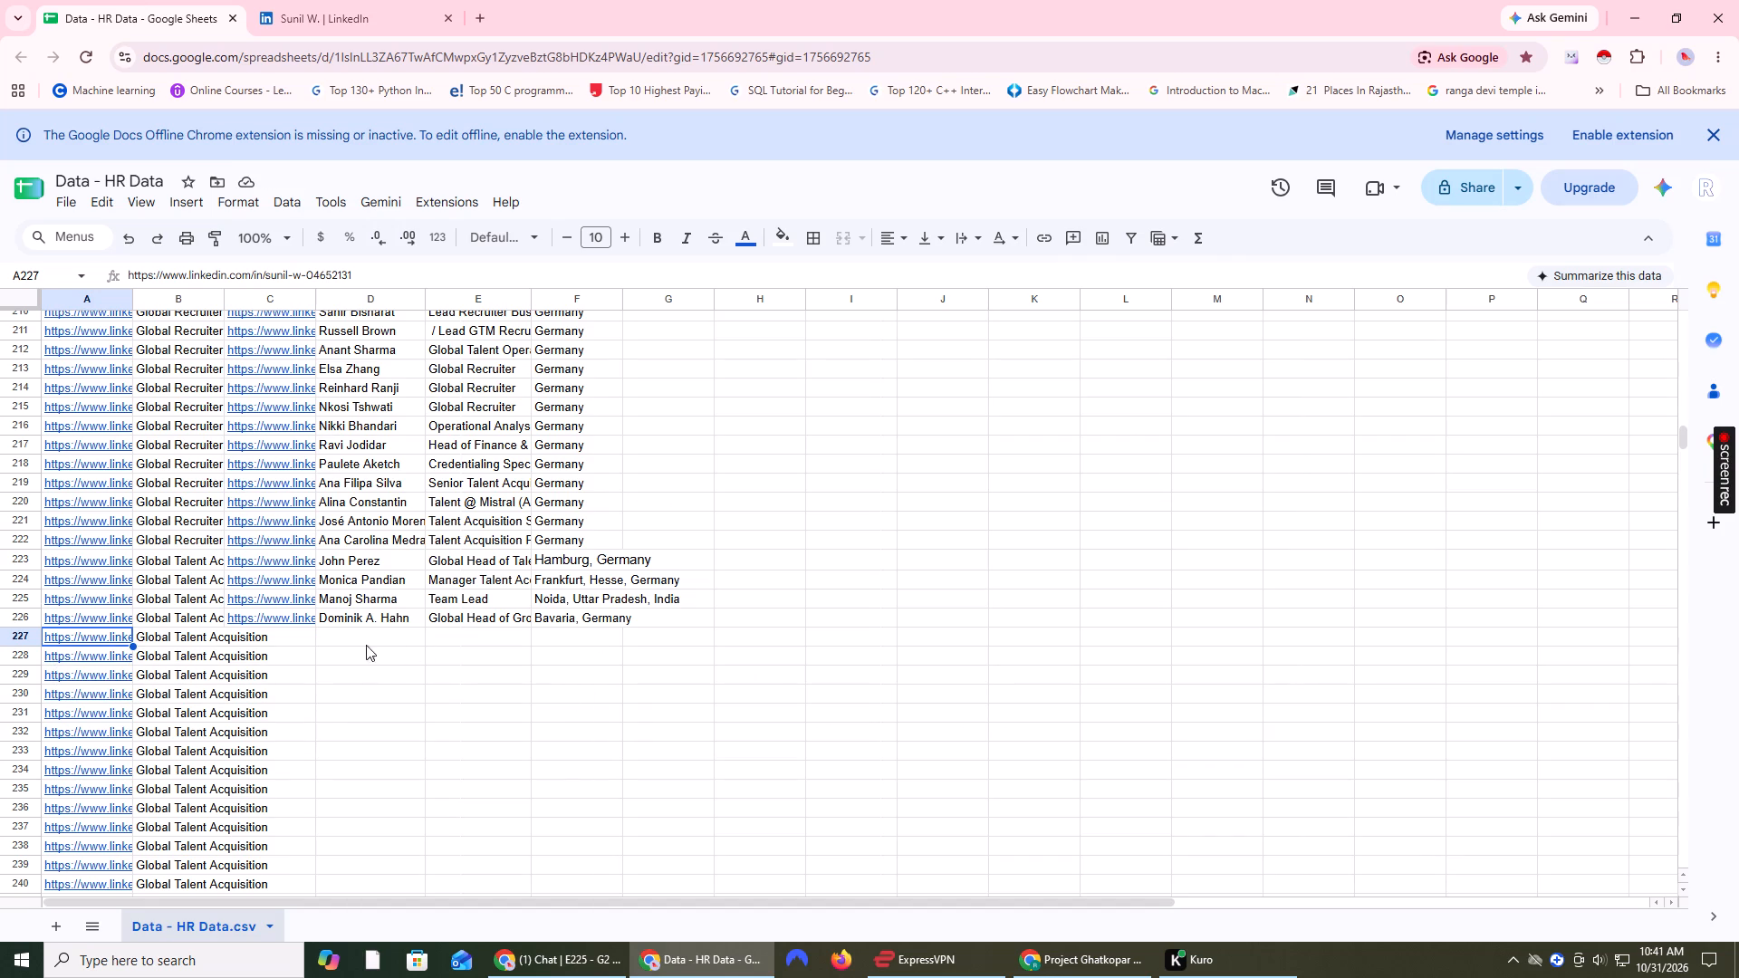
{"action": "double_click", "coordinate": [356, 642]}
{"action": "key", "text": "ctrl+v"}
{"action": "left_click", "coordinate": [339, 679], "text": "ctrl"}
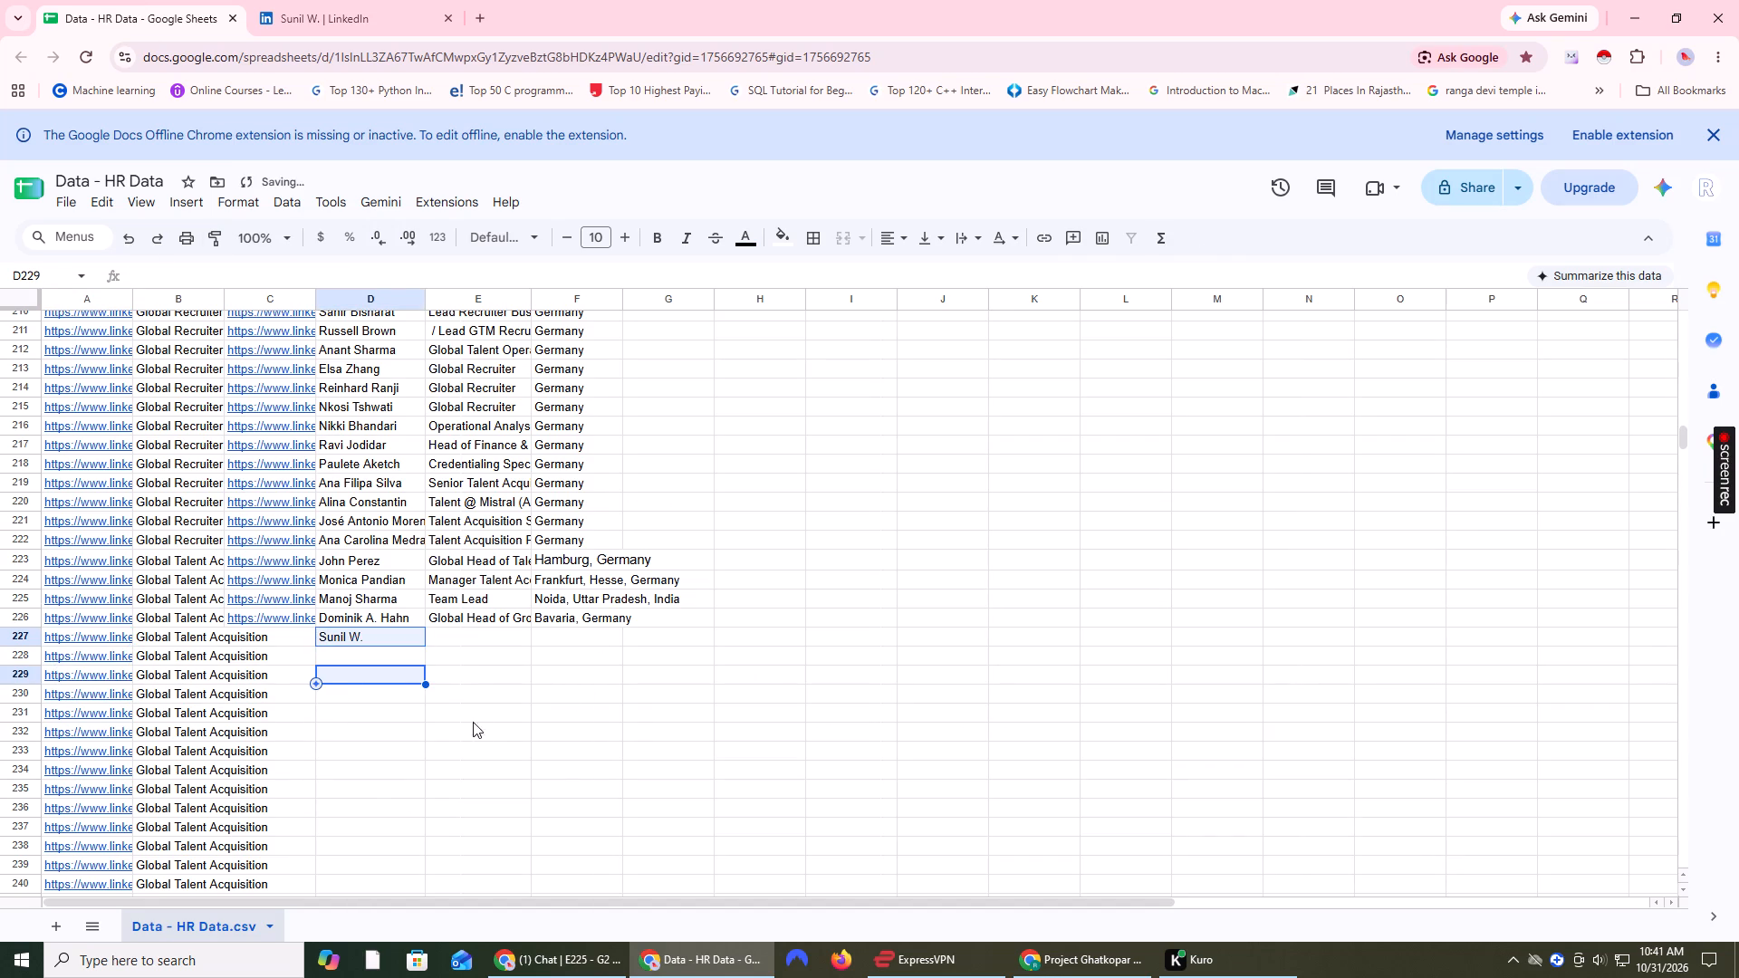
Copy the location "Pune District, Maharashtra, India" from the row 227 recruiter's profile header into cell F227.
{"action": "left_click", "coordinate": [476, 713]}
{"action": "left_click", "coordinate": [110, 0]}
{"action": "left_click", "coordinate": [359, 0]}
{"action": "scroll", "coordinate": [596, 592], "scroll_direction": "down", "scroll_amount": 3}
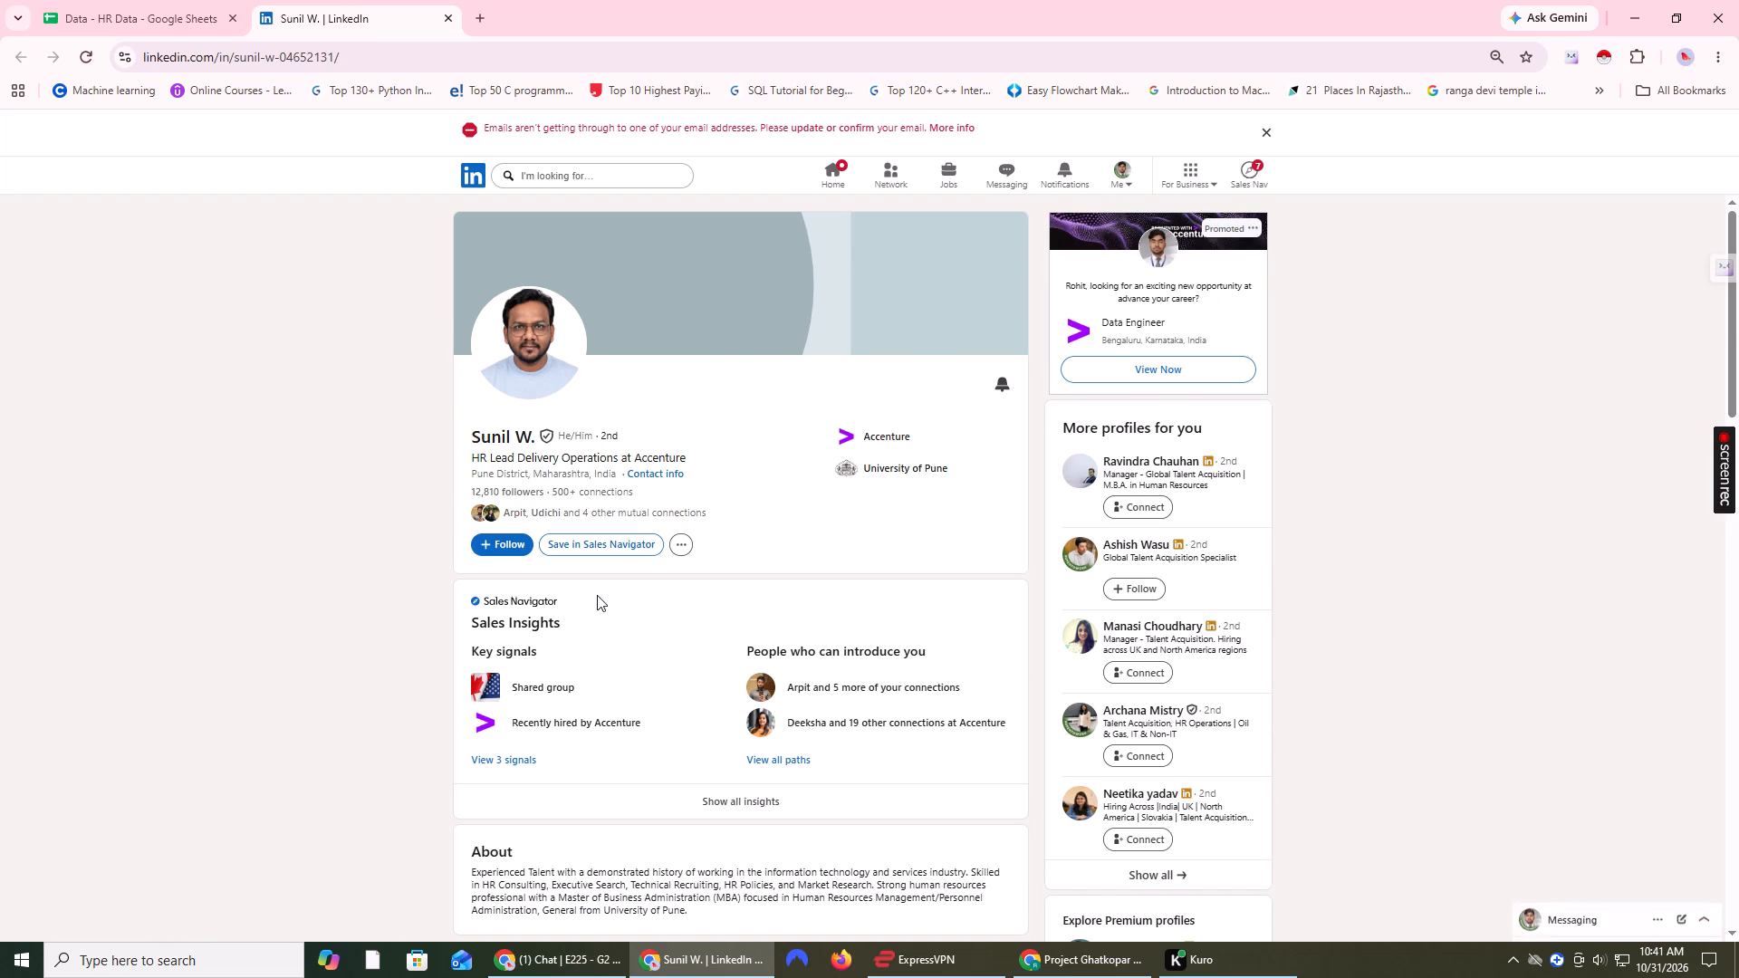
{"action": "scroll", "coordinate": [597, 595], "scroll_direction": "down", "scroll_amount": 9}
{"action": "scroll", "coordinate": [597, 596], "scroll_direction": "up", "scroll_amount": 12}
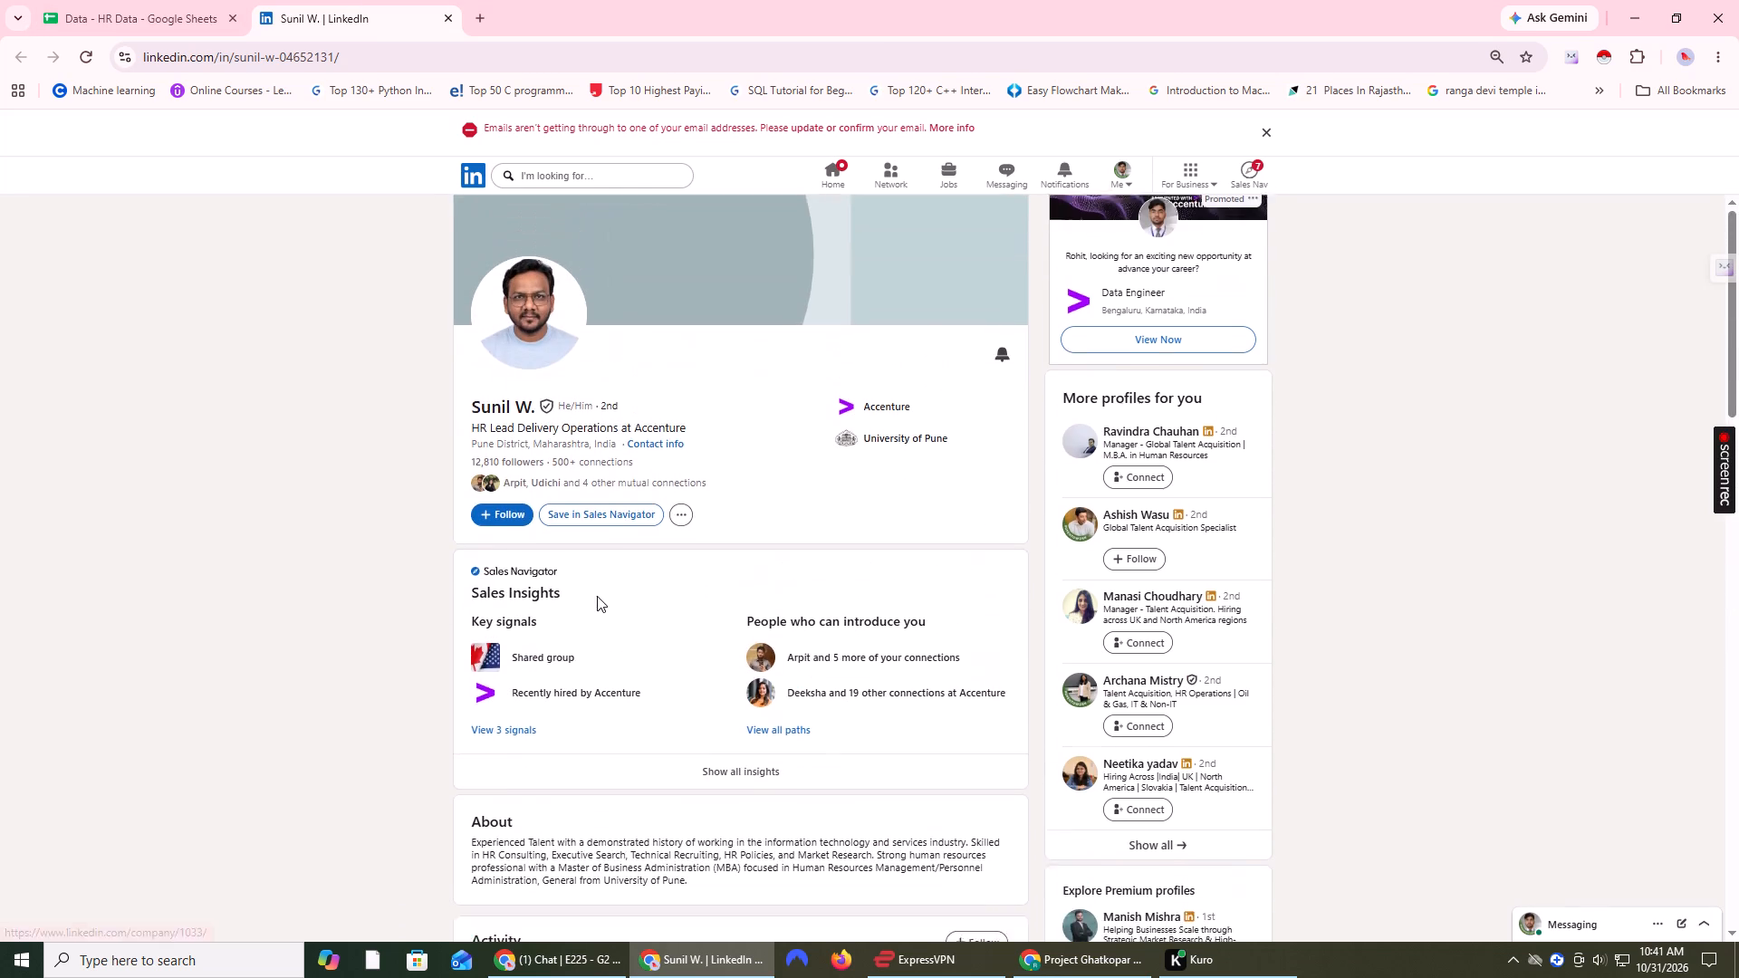
{"action": "left_click_drag", "start_coordinate": [618, 478], "coordinate": [478, 477]}
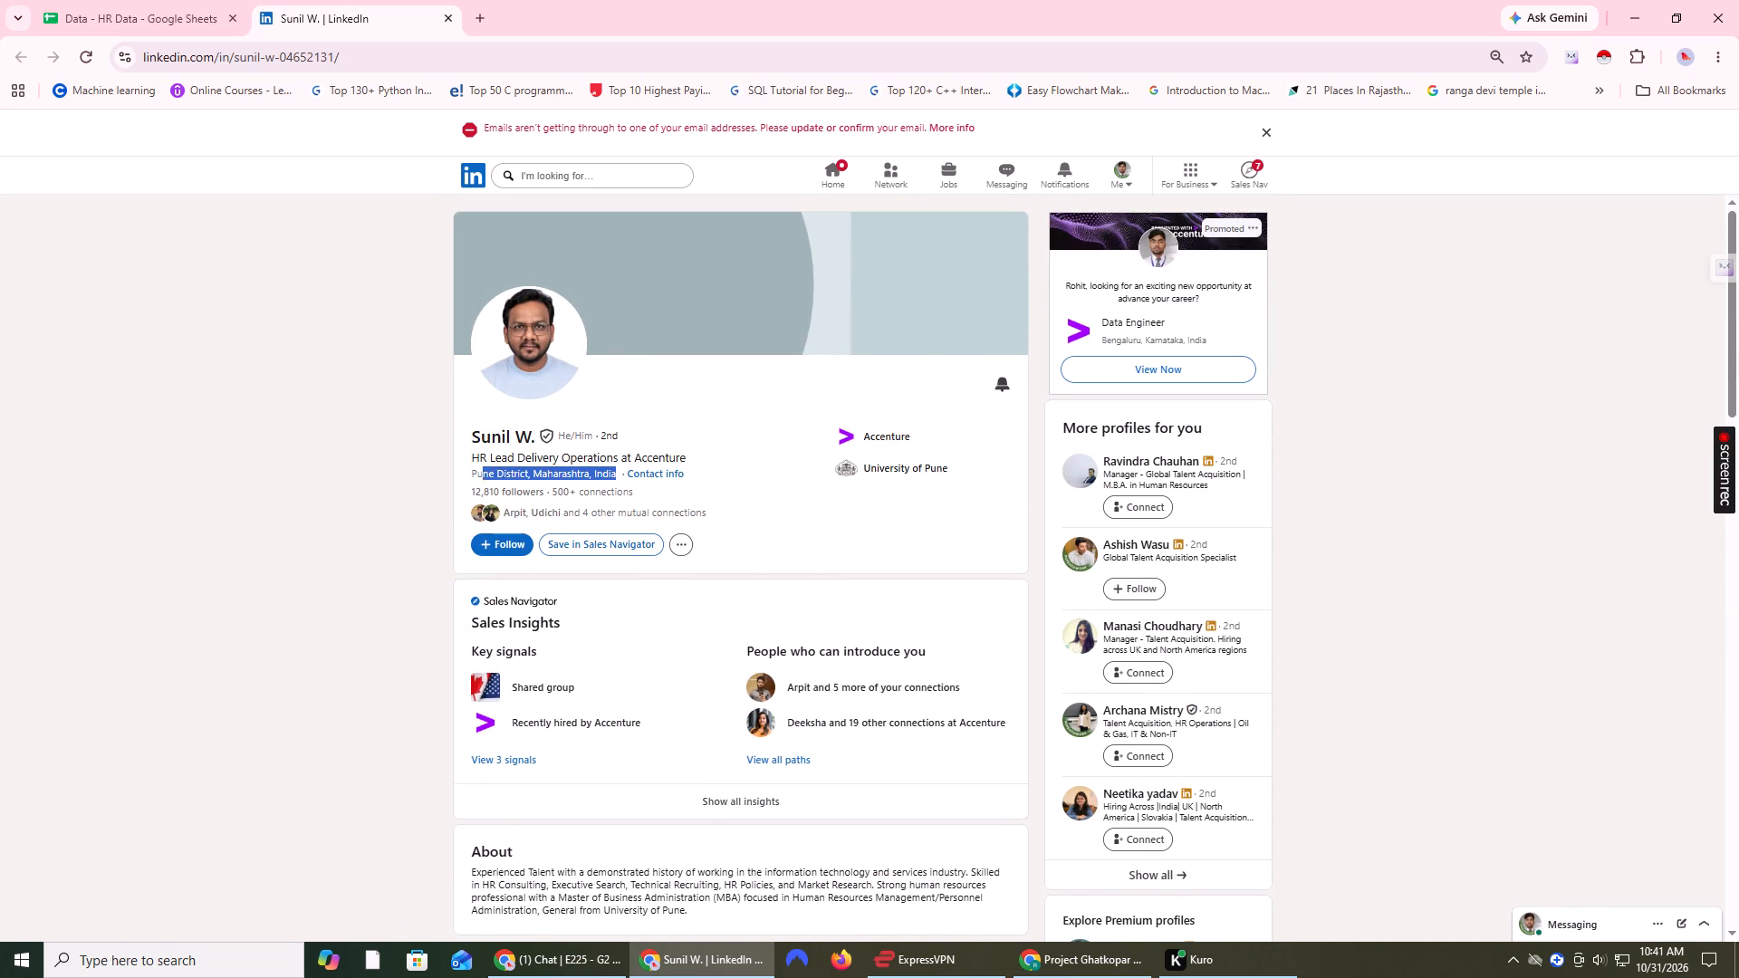
{"action": "left_click_drag", "start_coordinate": [478, 477], "coordinate": [470, 477]}
{"action": "key", "text": "ctrl+c"}
{"action": "left_click", "coordinate": [147, 0]}
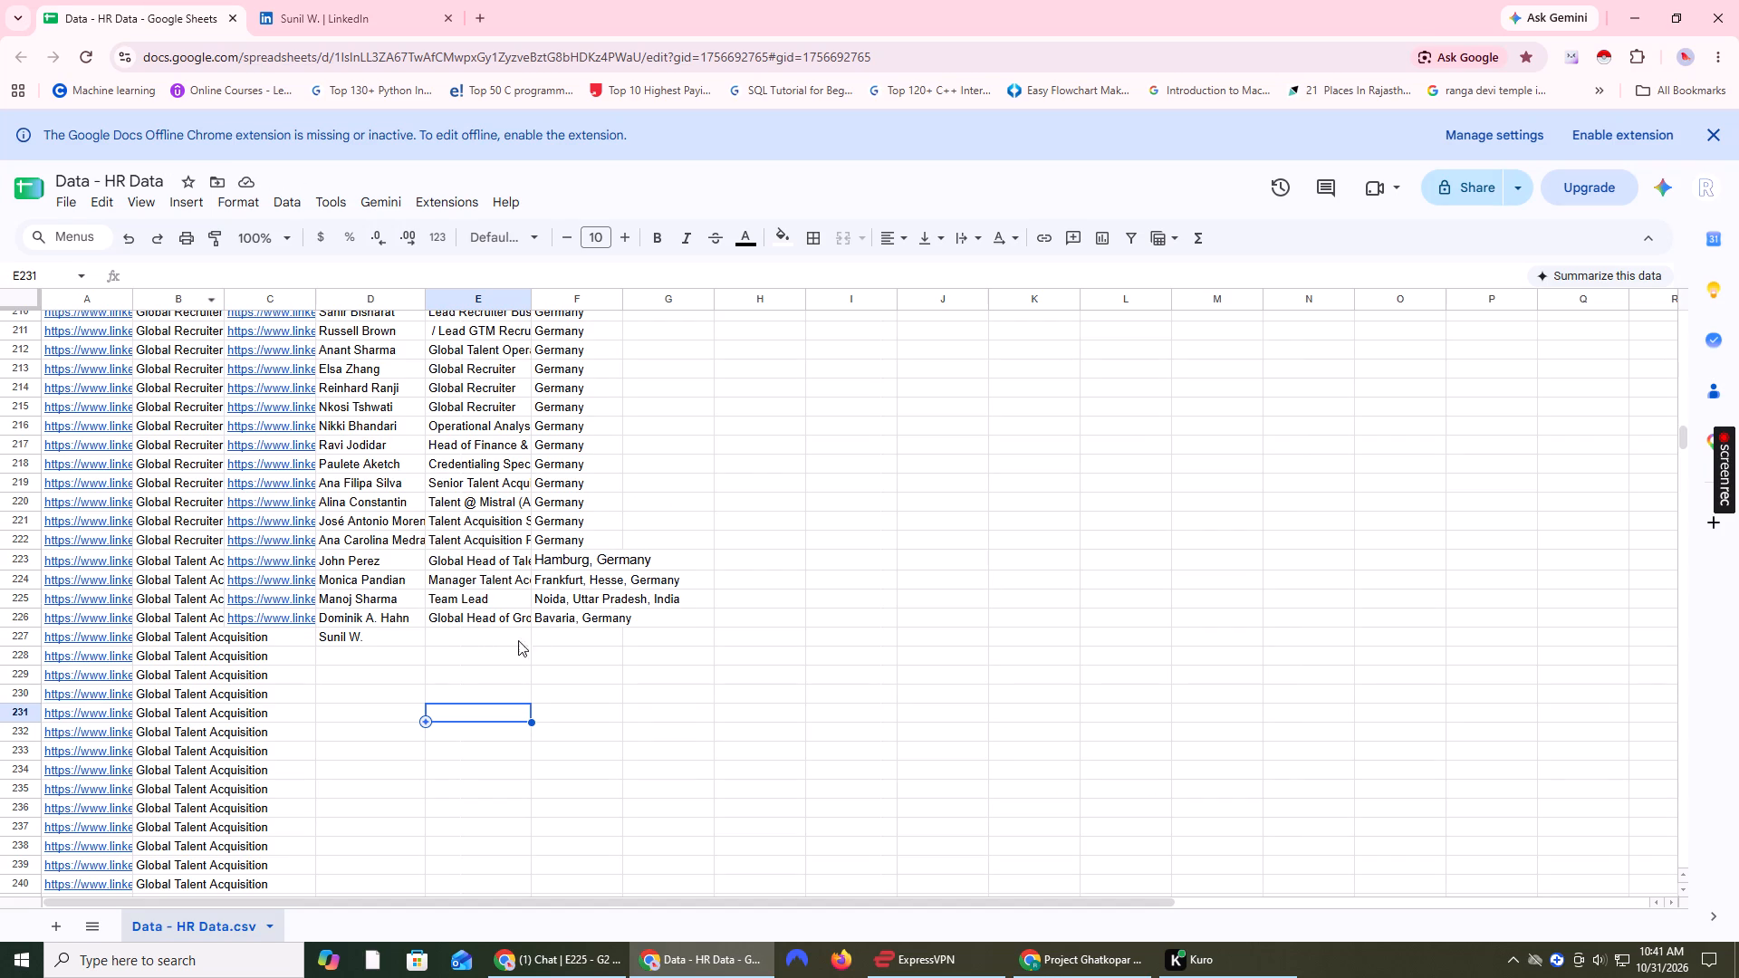
{"action": "double_click", "coordinate": [577, 639]}
{"action": "key", "text": "ctrl+v"}
{"action": "left_click", "coordinate": [510, 673]}
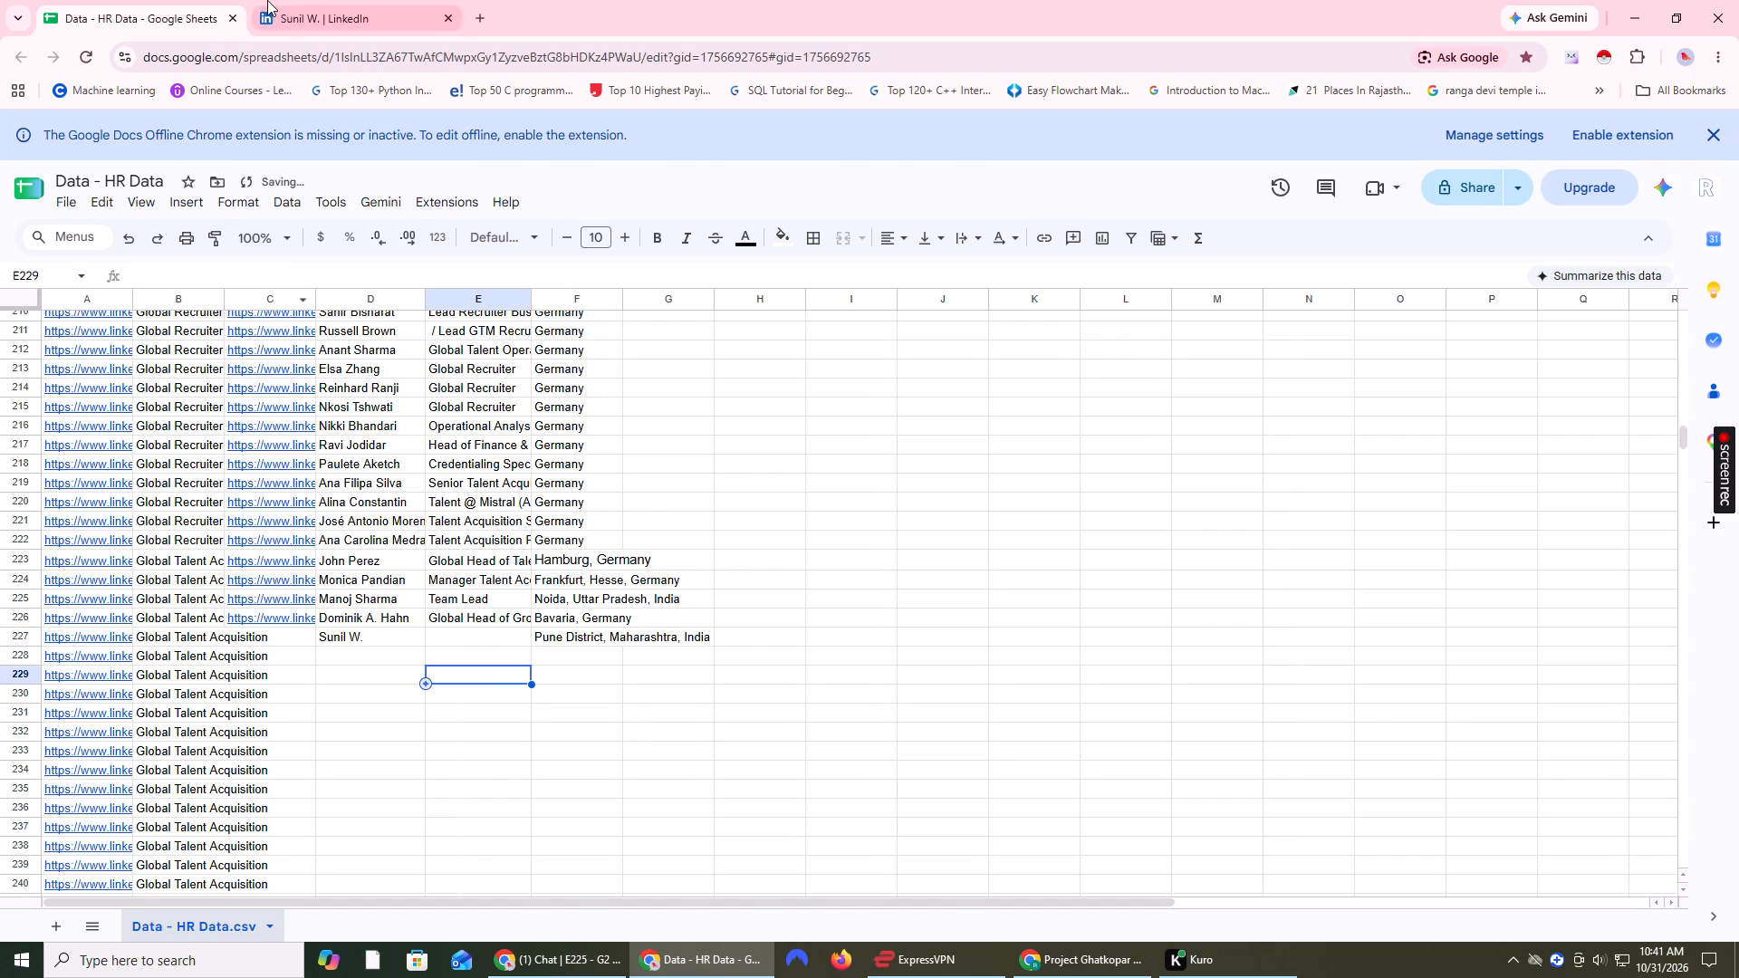
Open the Accenture company page from the current role in the row 227 recruiter's Experience section.
{"action": "left_click", "coordinate": [267, 0]}
{"action": "scroll", "coordinate": [531, 631], "scroll_direction": "down", "scroll_amount": 14}
{"action": "scroll", "coordinate": [531, 626], "scroll_direction": "up", "scroll_amount": 3}
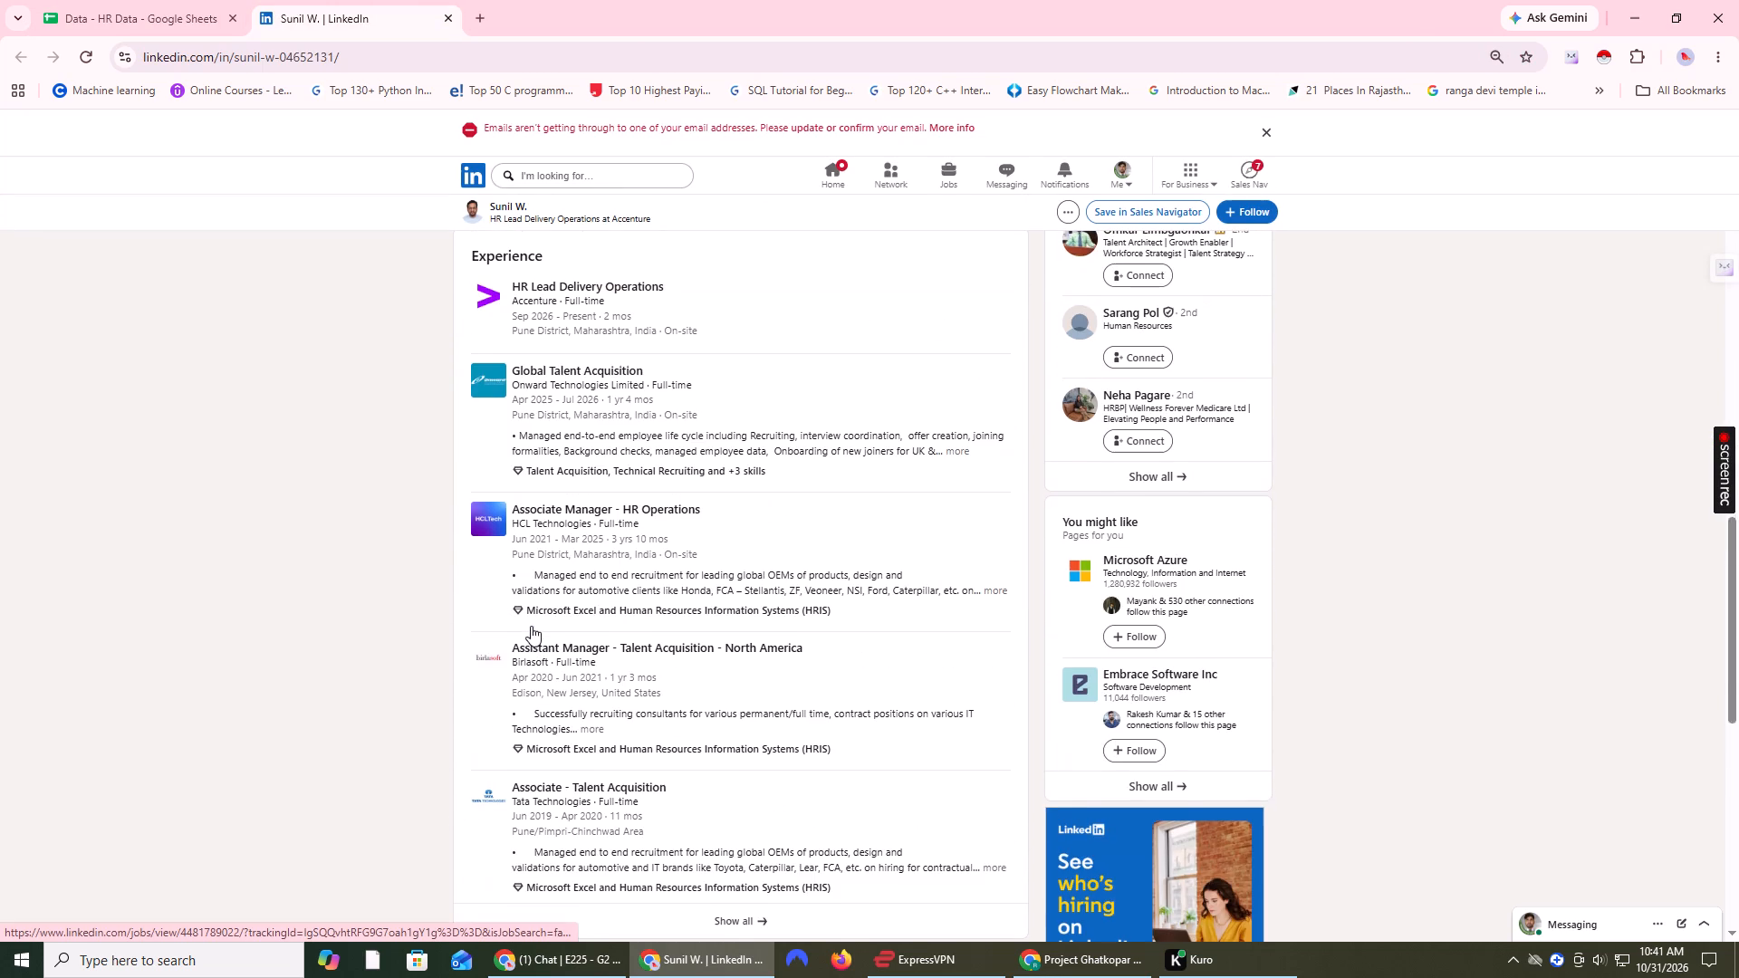
{"action": "left_click", "coordinate": [490, 568], "text": "ctrl"}
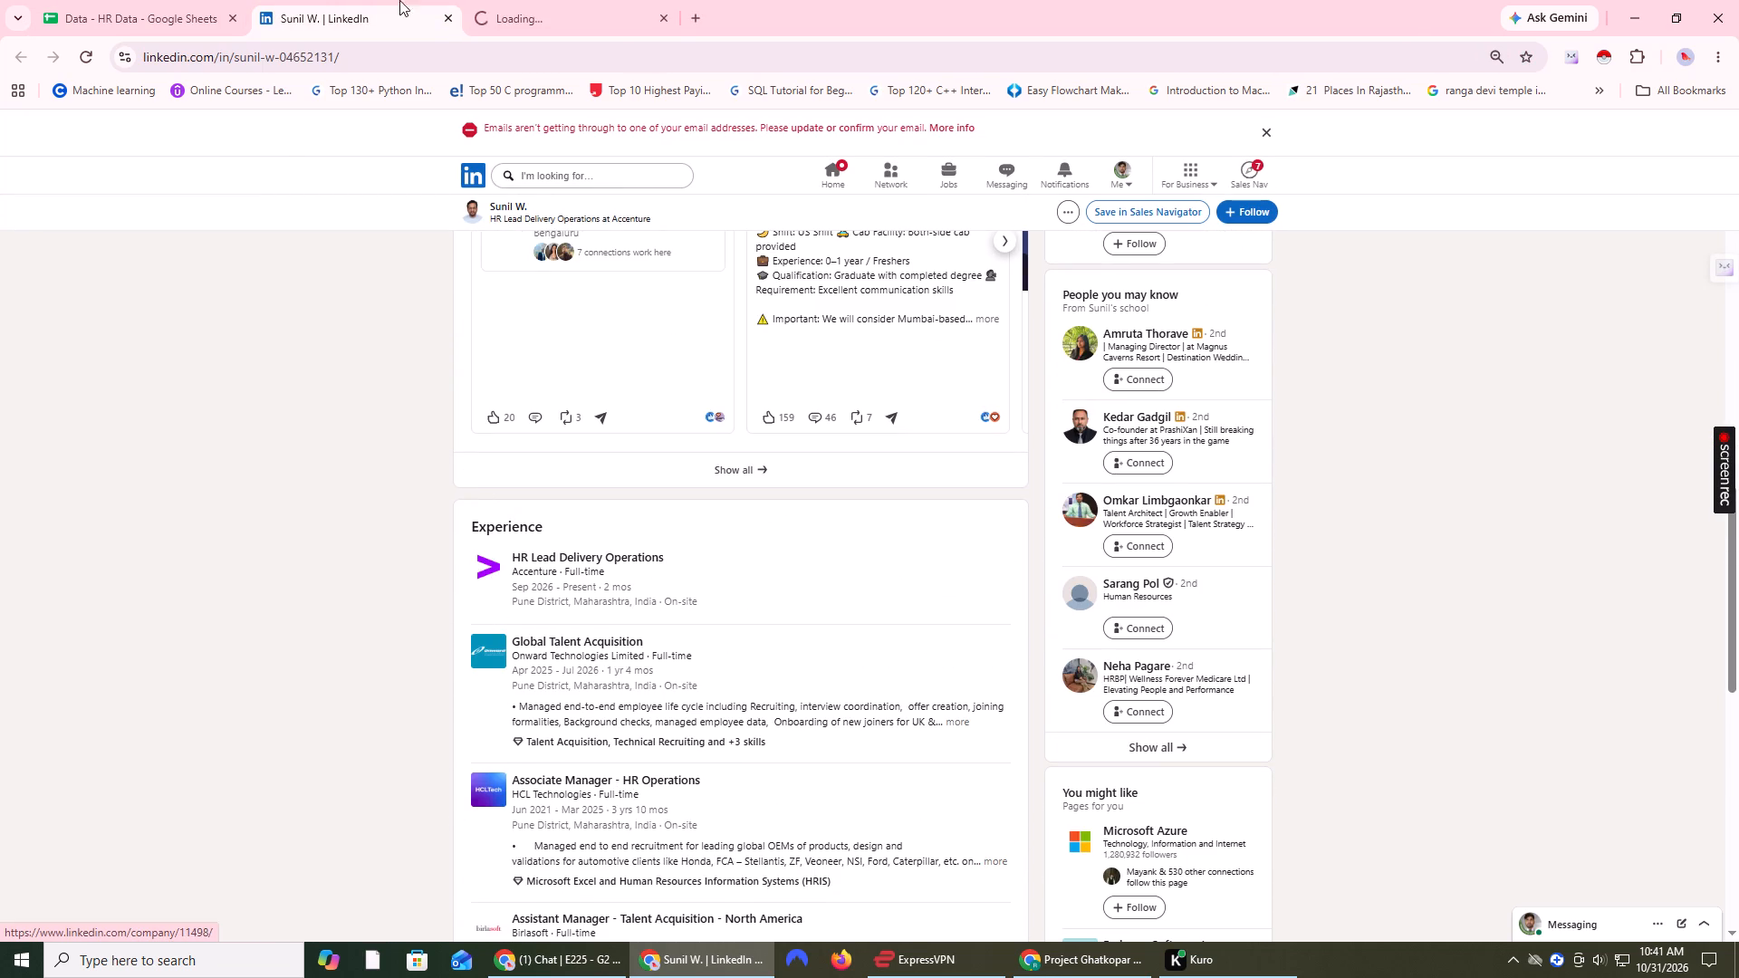
{"action": "left_click", "coordinate": [551, 0]}
{"action": "left_click", "coordinate": [334, 0]}
{"action": "left_click", "coordinate": [549, 0]}
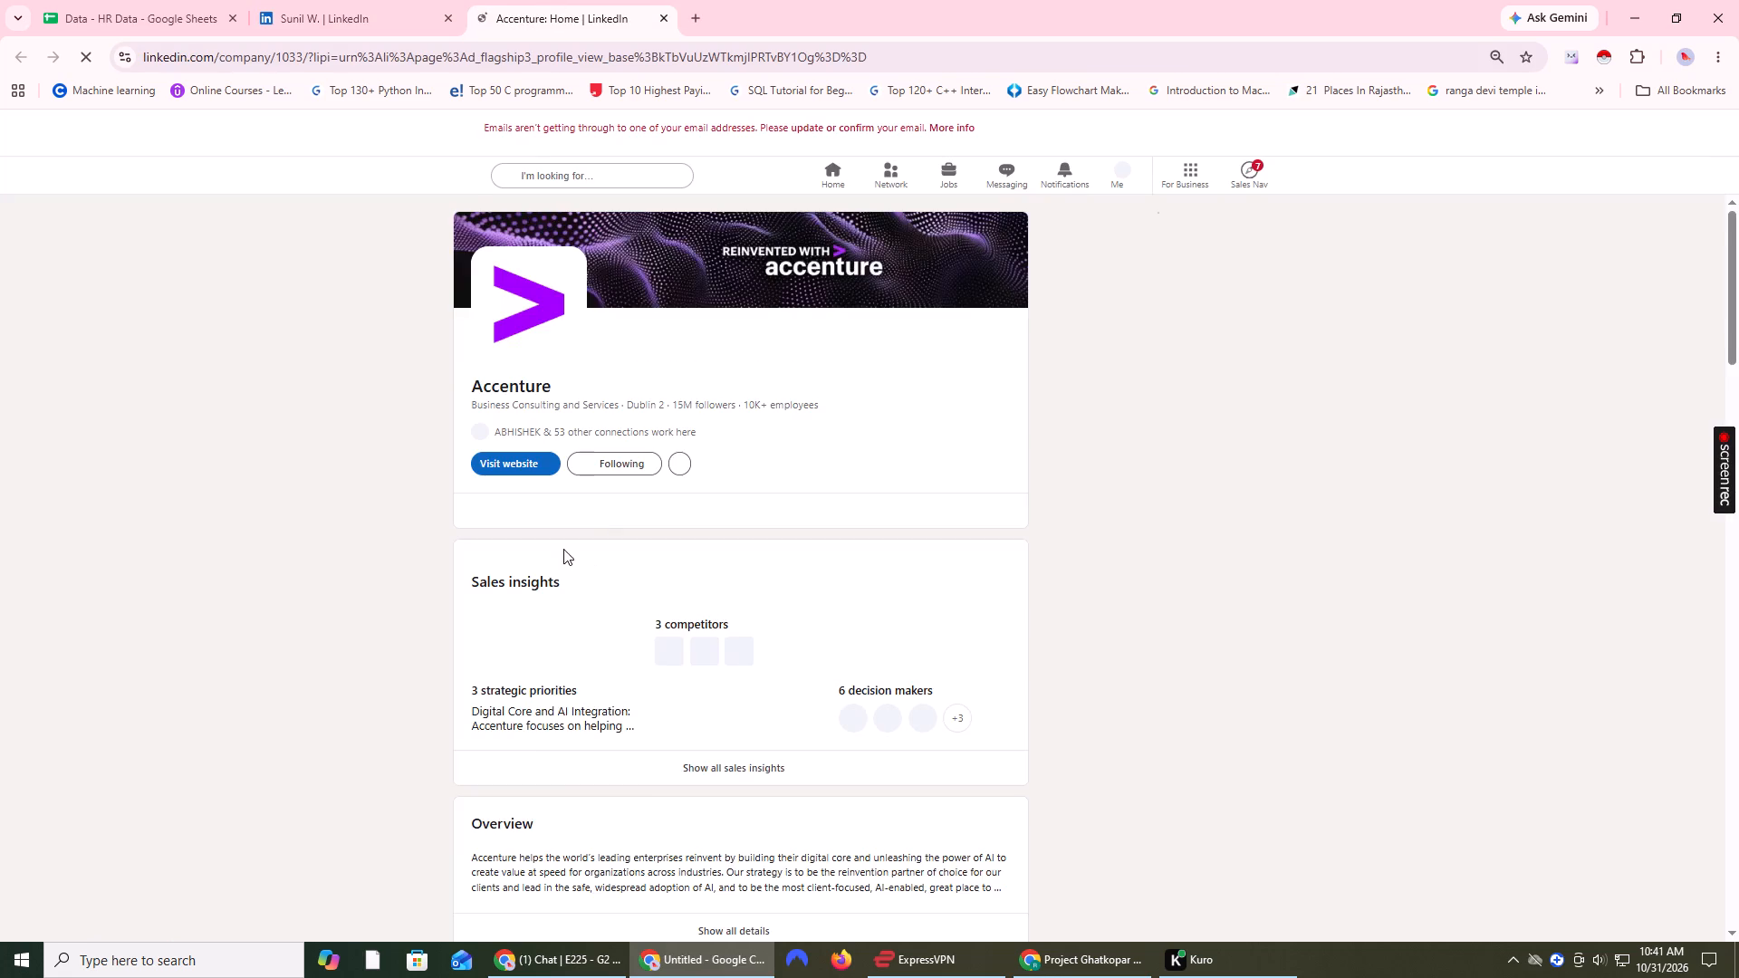
Copy the job title "HR Lead Delivery Operations" from the row 227 recruiter's current Accenture experience entry into cell E227.
{"action": "left_click", "coordinate": [397, 0]}
{"action": "left_click_drag", "start_coordinate": [505, 559], "coordinate": [558, 558]}
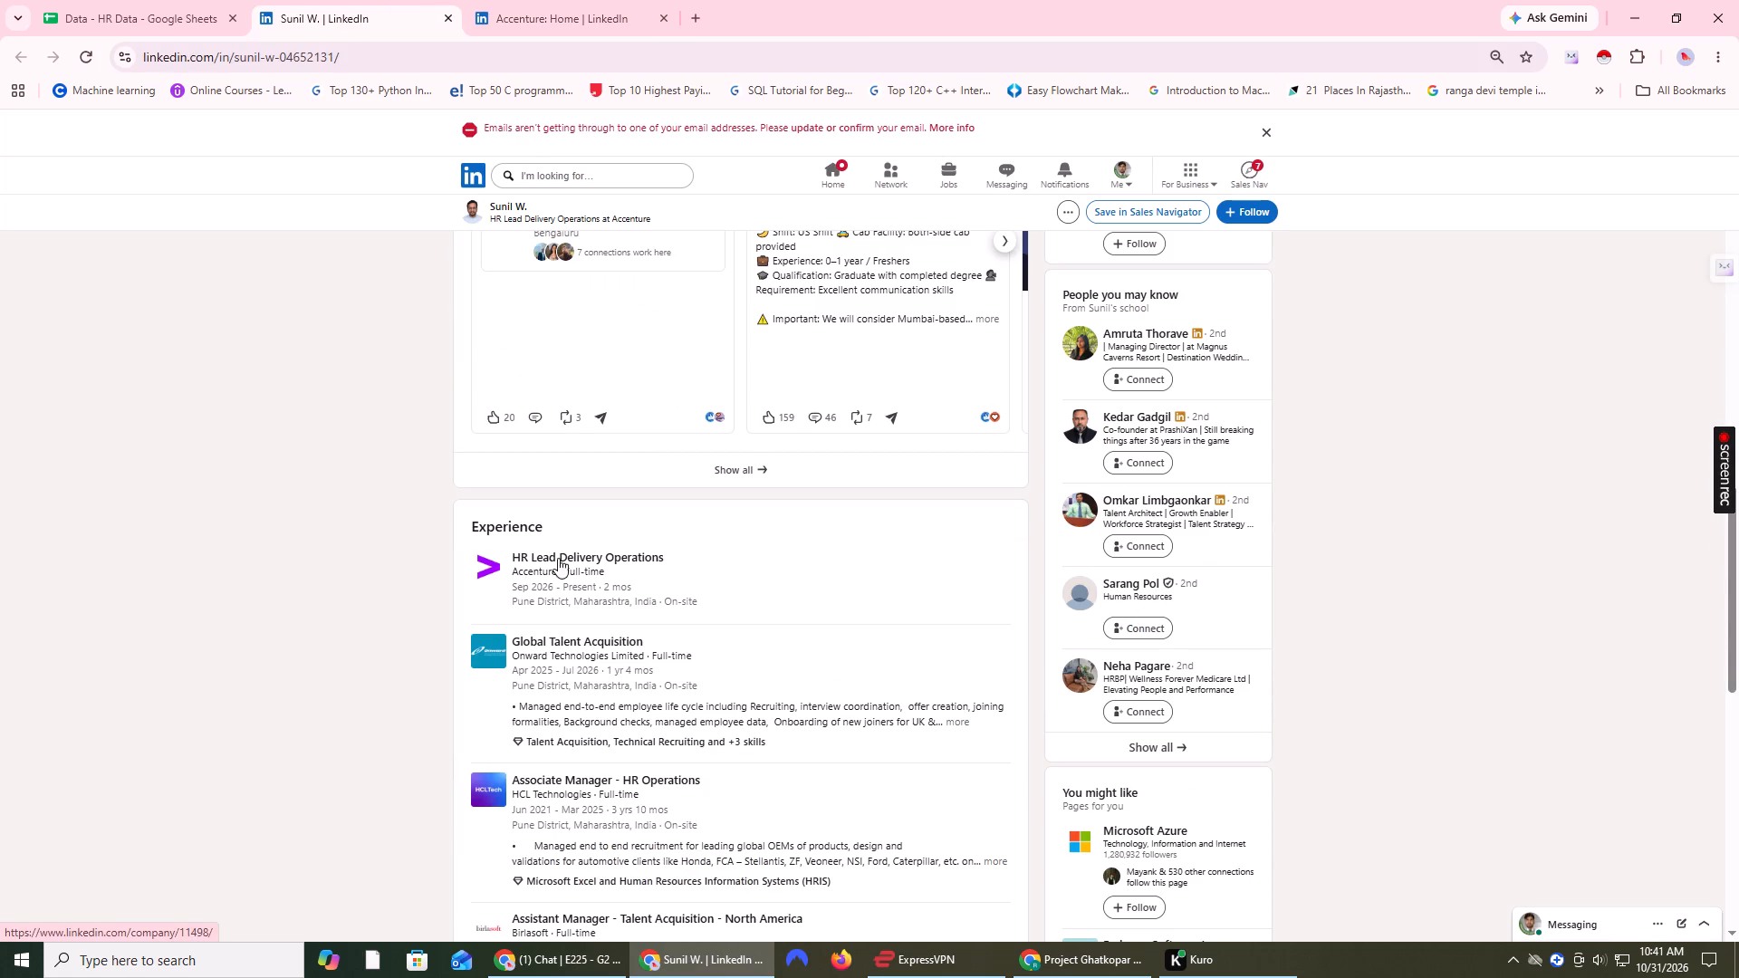
{"action": "left_click_drag", "start_coordinate": [558, 558], "coordinate": [669, 555]}
{"action": "key", "text": "ctrl+c"}
{"action": "left_click", "coordinate": [552, 5]}
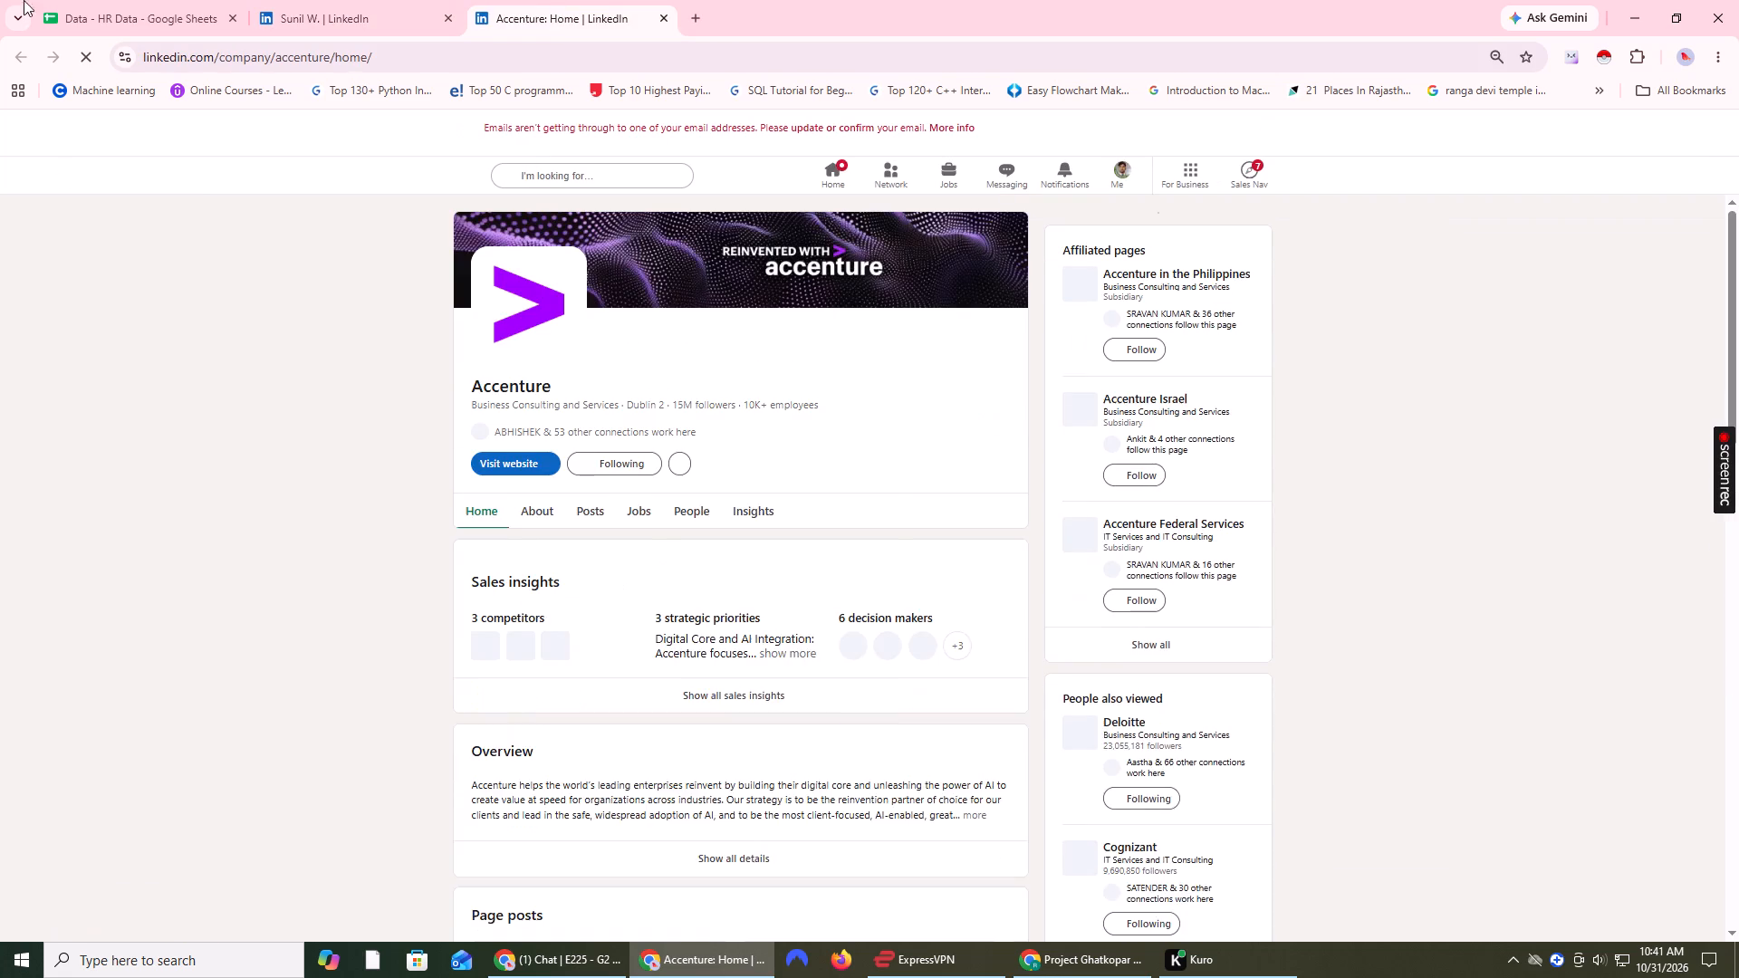
{"action": "left_click", "coordinate": [108, 0]}
{"action": "double_click", "coordinate": [459, 643]}
{"action": "key", "text": "ctrl+v"}
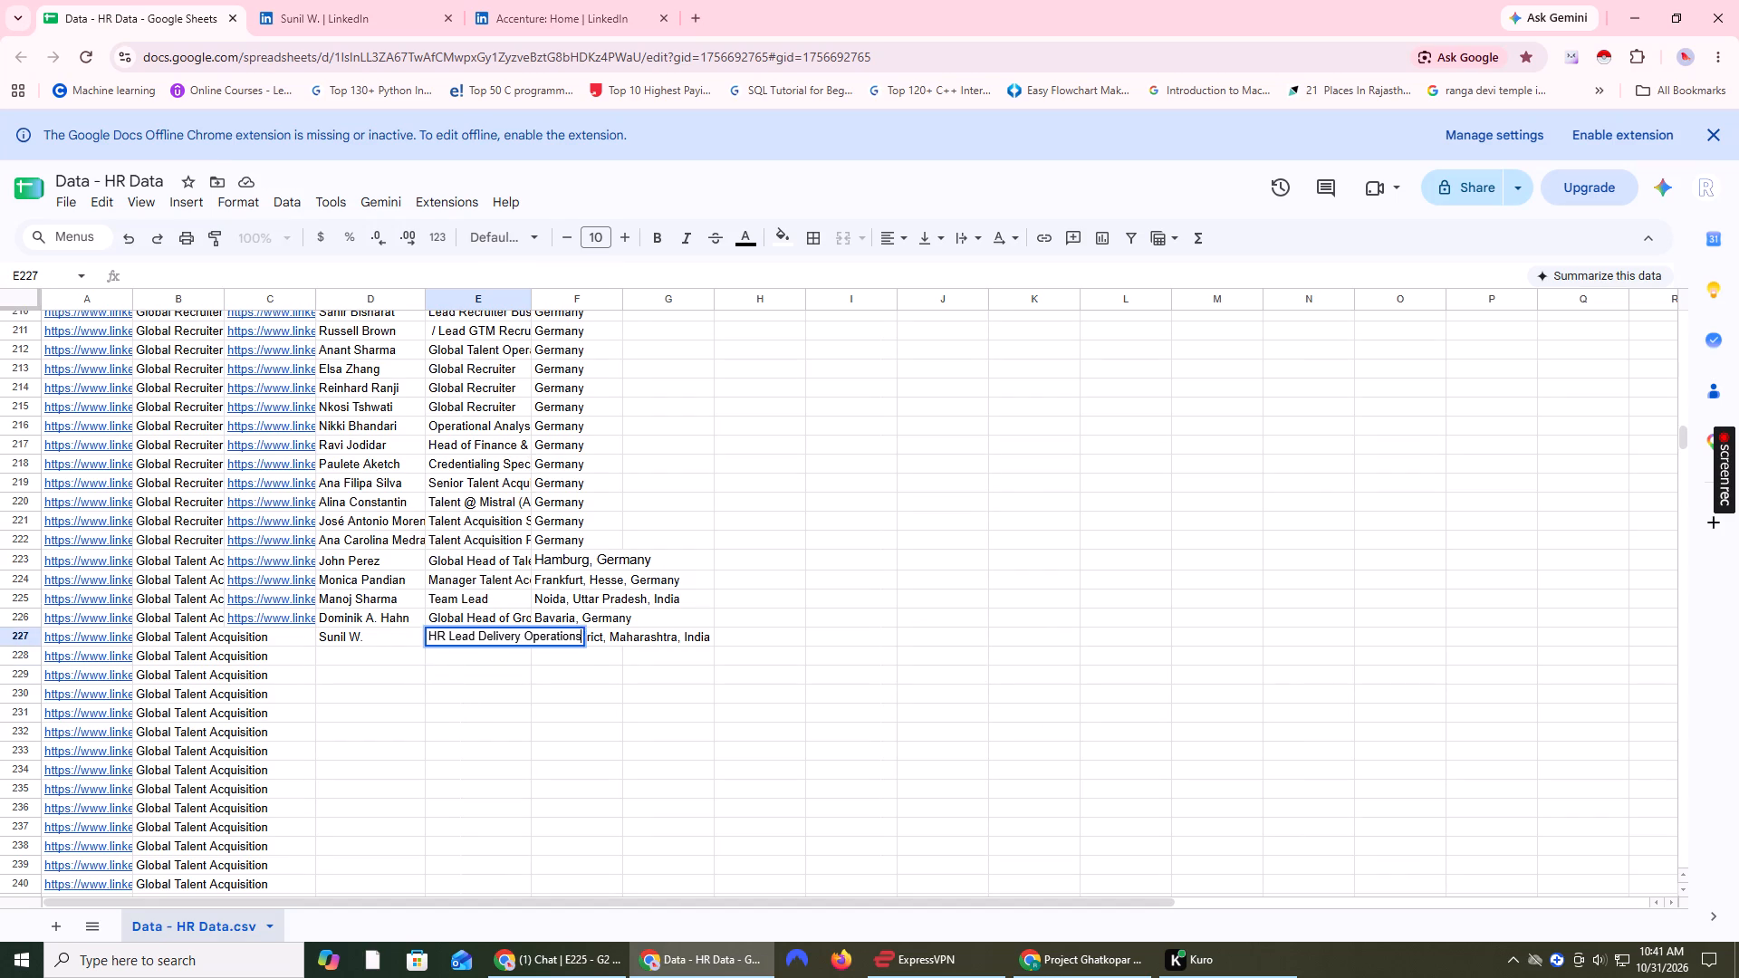
{"action": "left_click", "coordinate": [385, 680], "text": "ctrl"}
{"action": "left_click", "coordinate": [455, 830]}
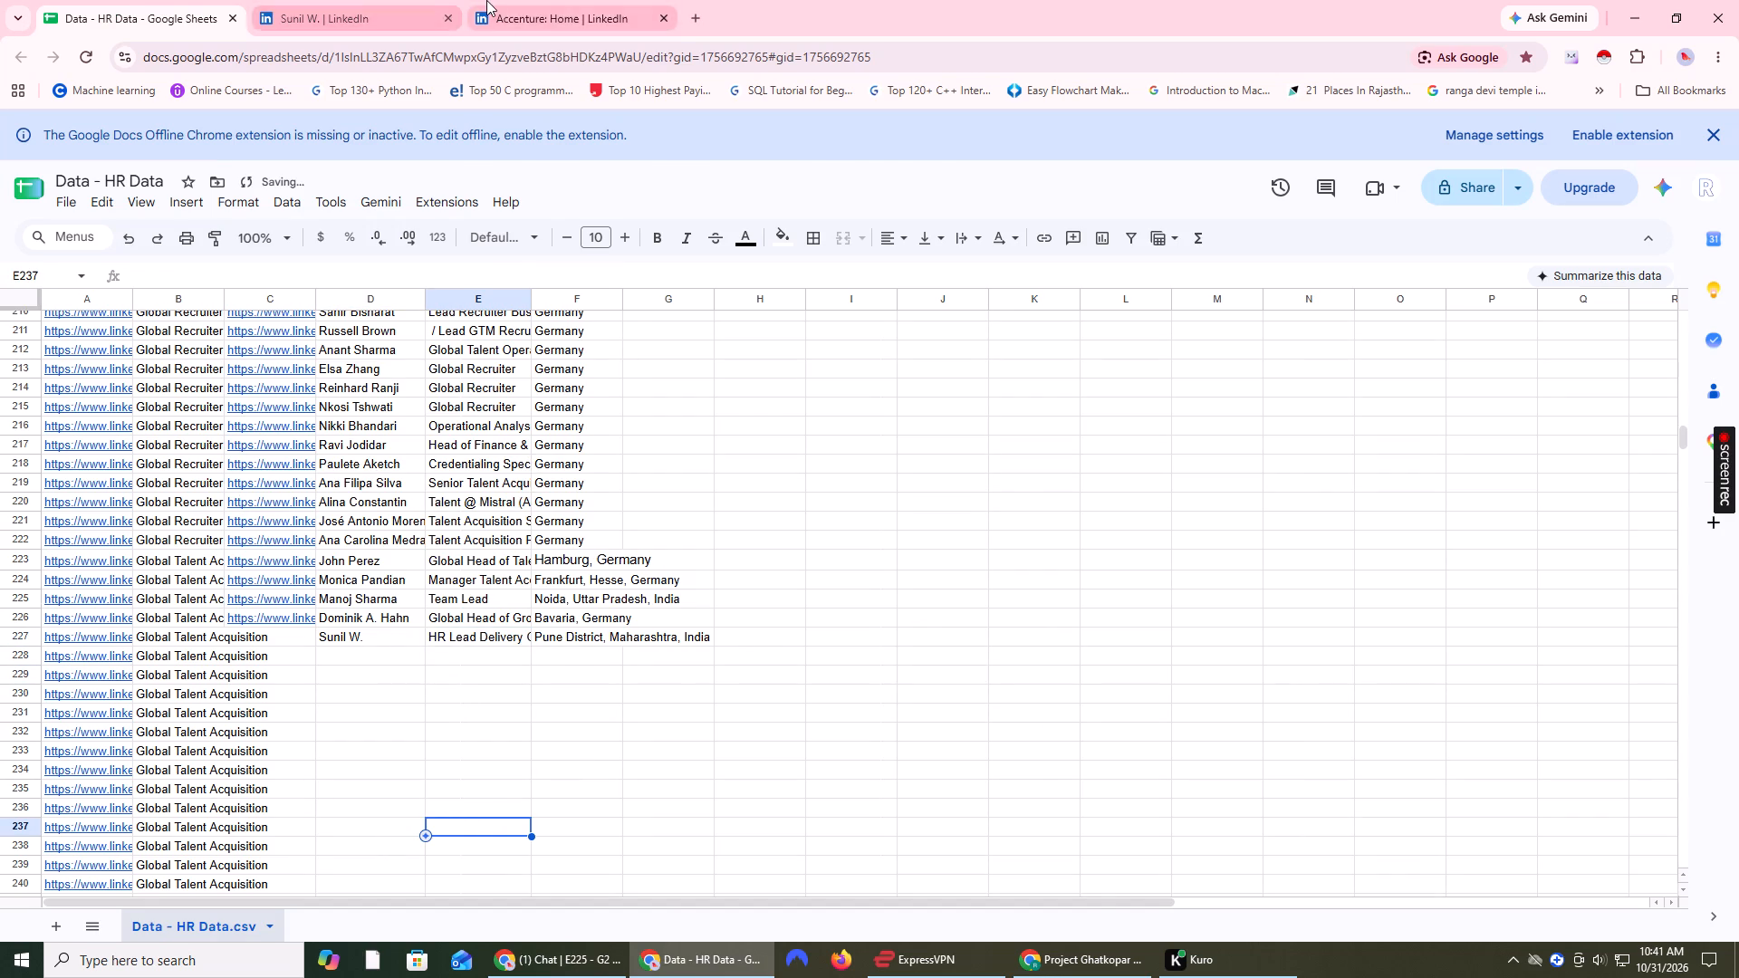
Copy the Accenture company page URL, linkedin.com/company/accenture/home/, into cell C227.
{"action": "left_click", "coordinate": [486, 0]}
{"action": "left_click", "coordinate": [388, 70]}
{"action": "key", "text": "ctrl+c"}
{"action": "left_click", "coordinate": [150, 0]}
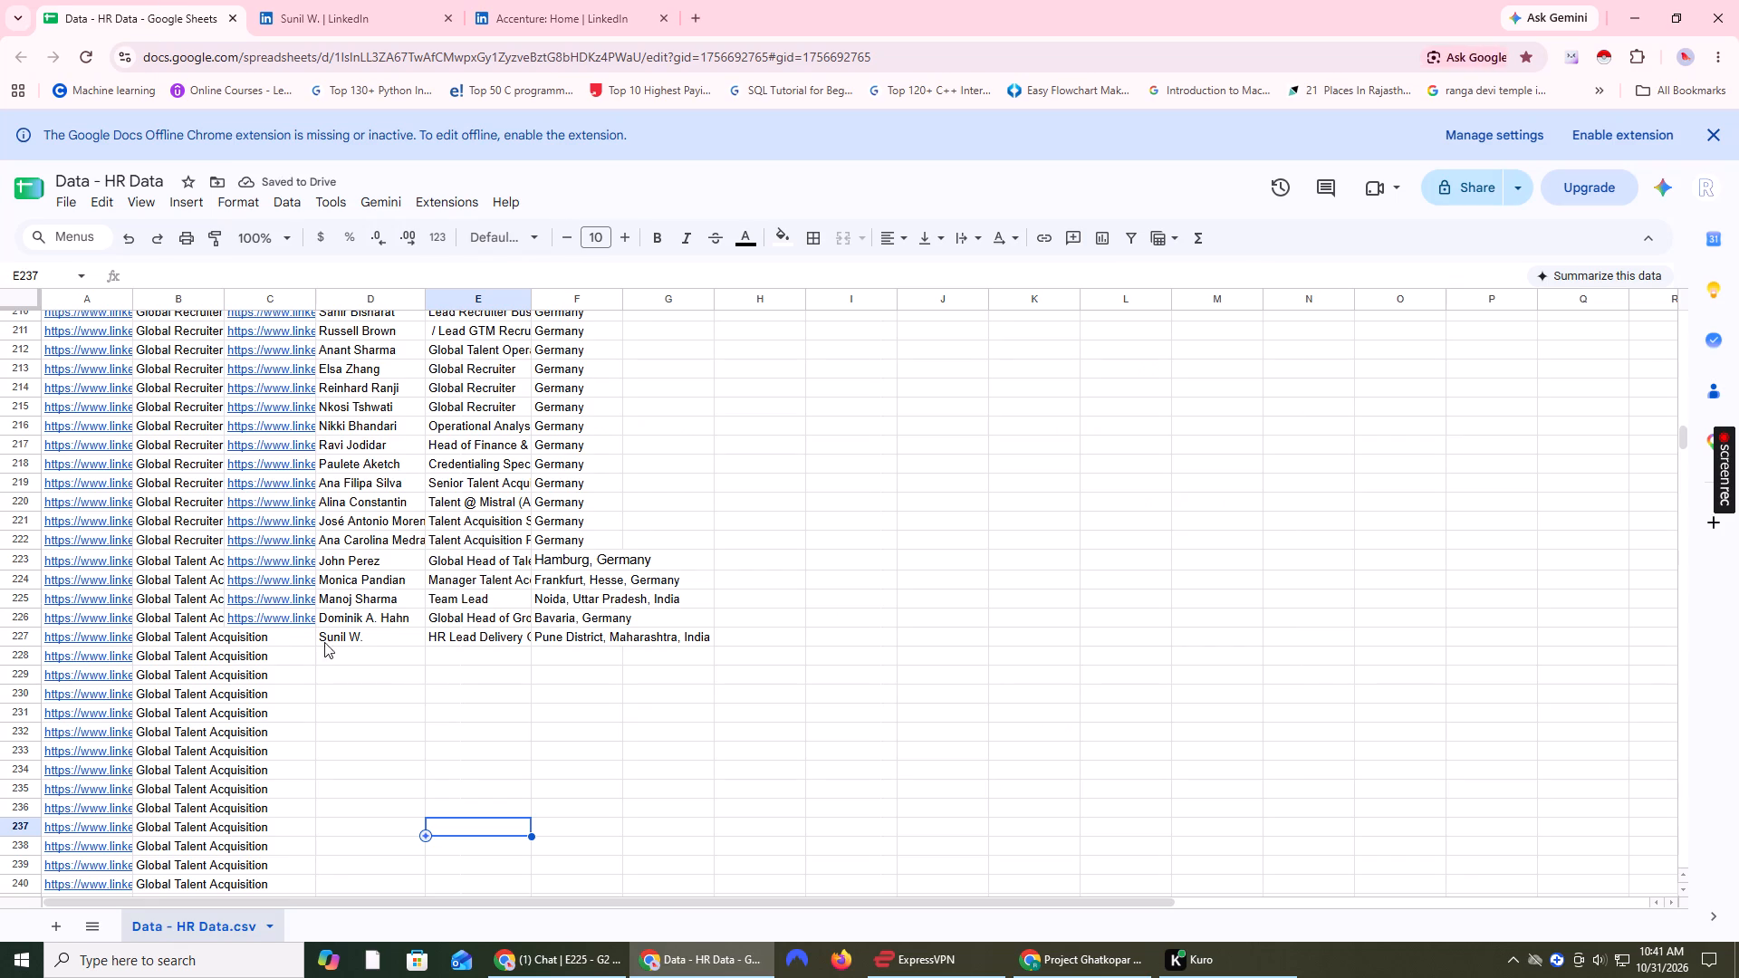
{"action": "double_click", "coordinate": [289, 639]}
{"action": "key", "text": "ctrl+v"}
{"action": "left_click", "coordinate": [274, 707]}
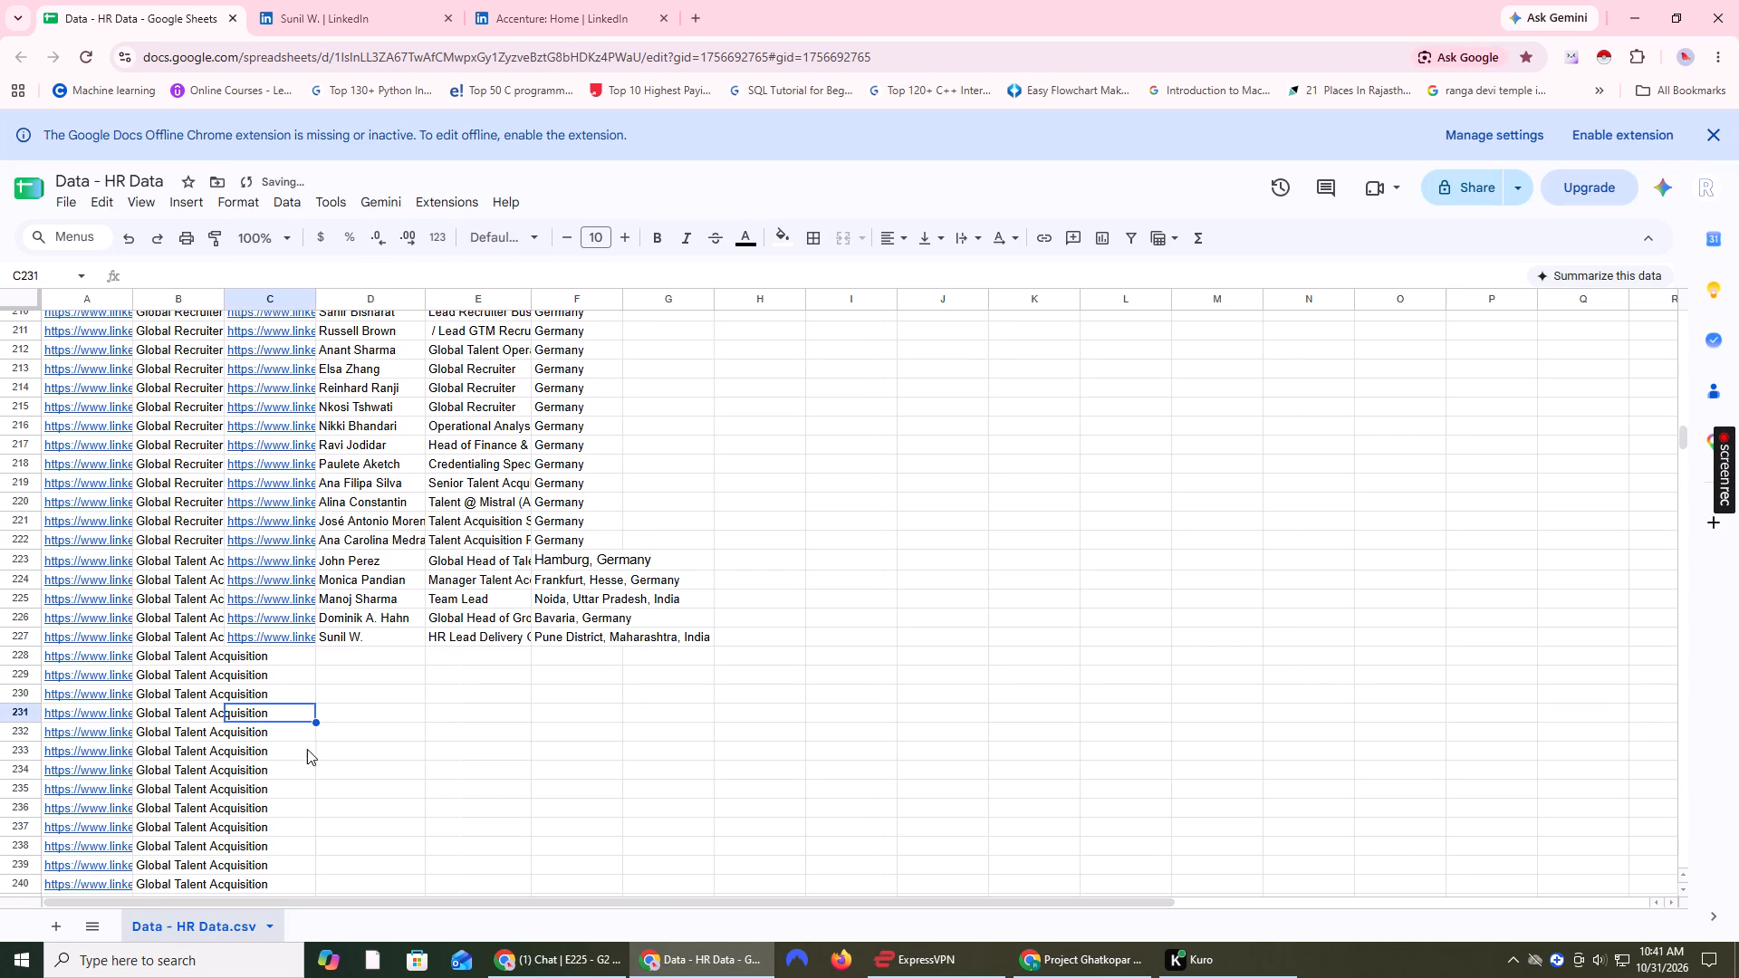
Open the LinkedIn profile linked in cell A228.
{"action": "left_click", "coordinate": [100, 664]}
{"action": "left_click", "coordinate": [110, 686]}
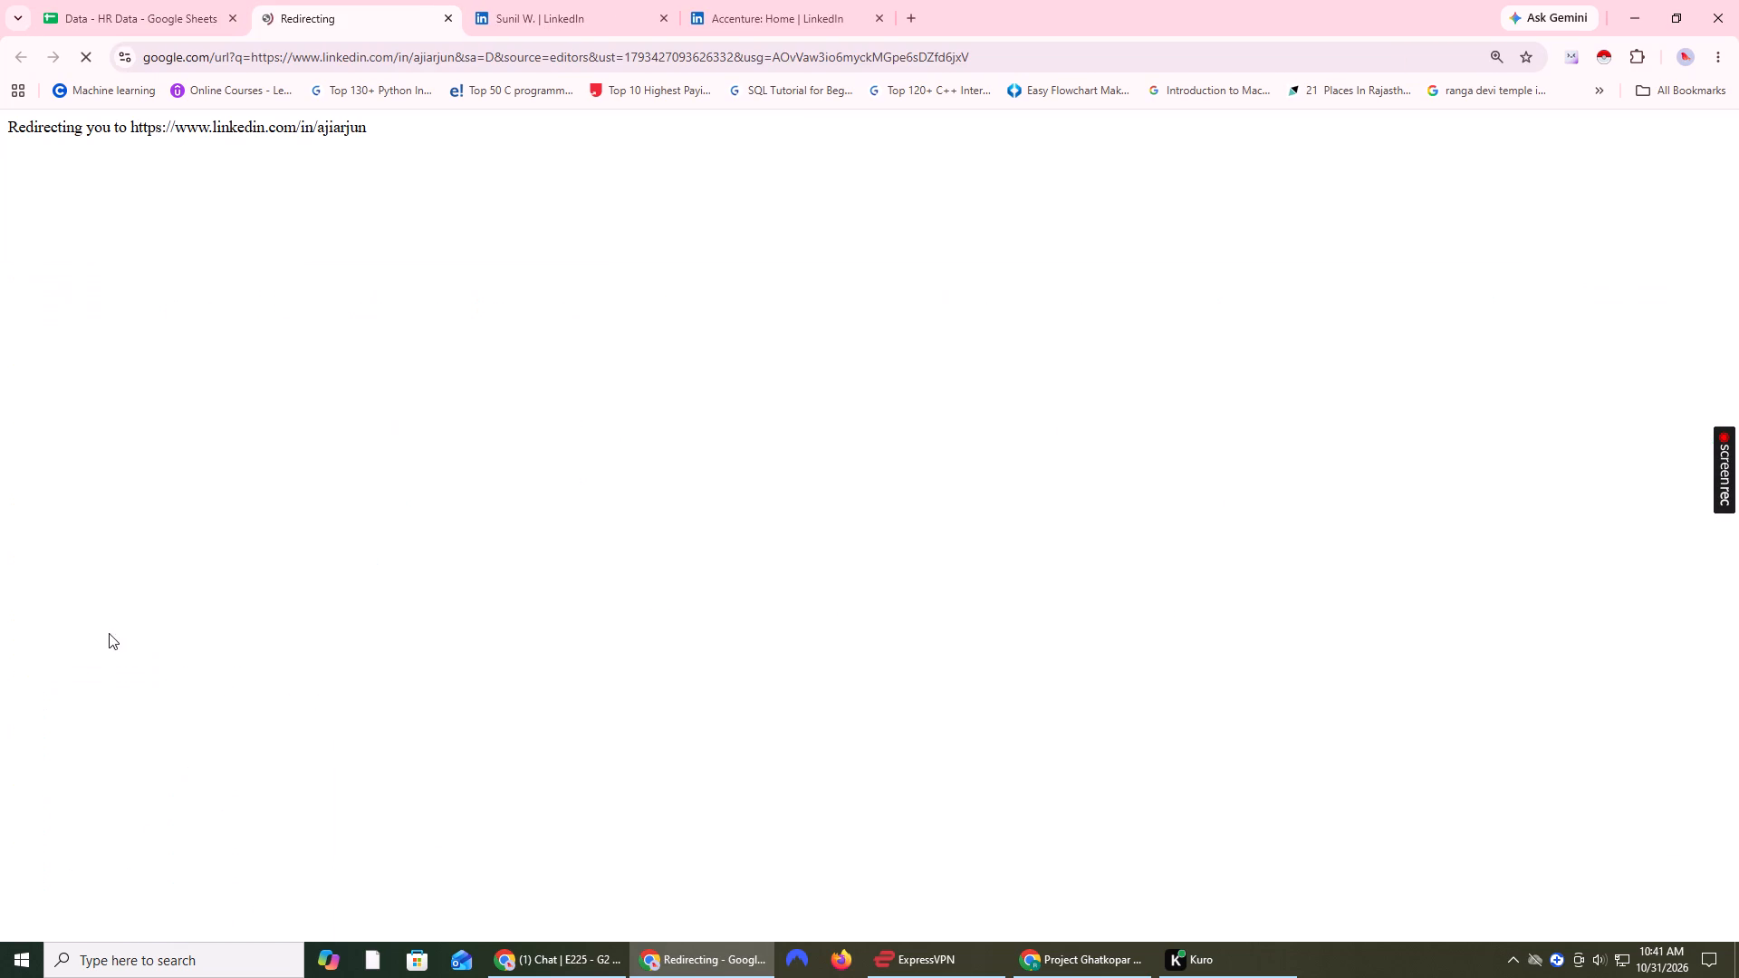
Close the row 227 recruiter's LinkedIn profile and the Accenture company page.
{"action": "left_click", "coordinate": [658, 23]}
{"action": "left_click", "coordinate": [660, 22]}
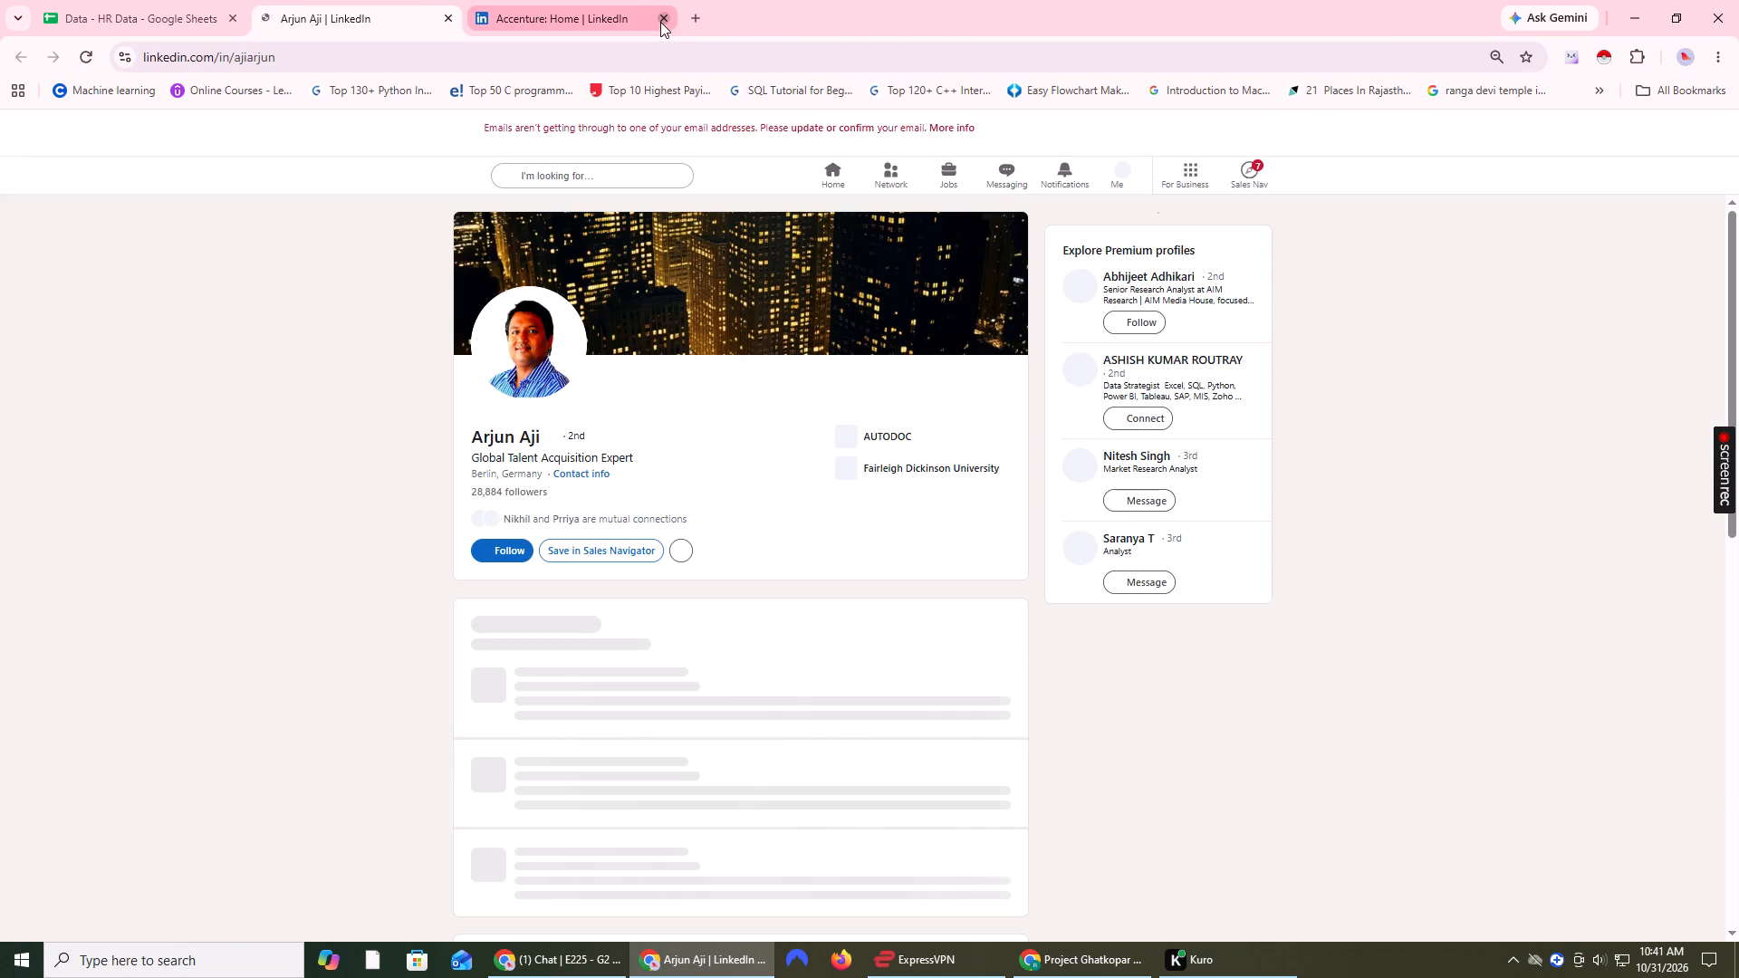
Copy the row 228 recruiter's name from the LinkedIn profile heading into cell D228.
{"action": "left_click_drag", "start_coordinate": [464, 428], "coordinate": [556, 428]}
{"action": "key", "text": "ctrl+c"}
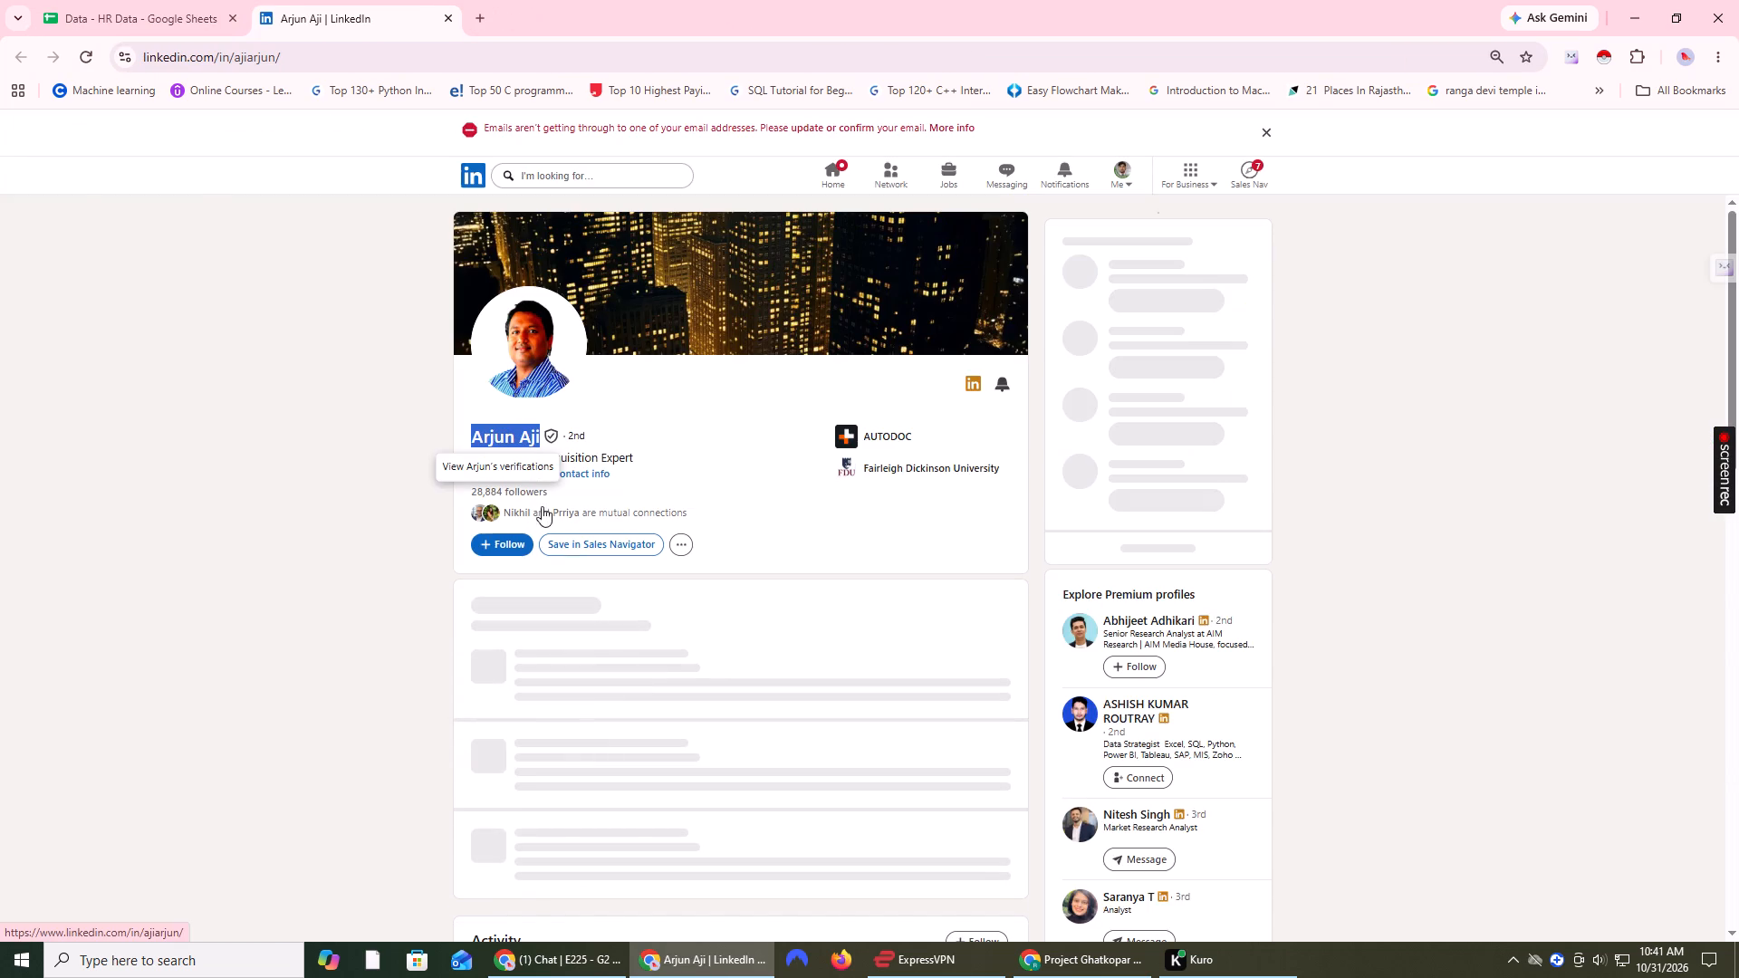
{"action": "left_click", "coordinate": [187, 0]}
{"action": "left_click", "coordinate": [345, 644]}
{"action": "double_click", "coordinate": [343, 650]}
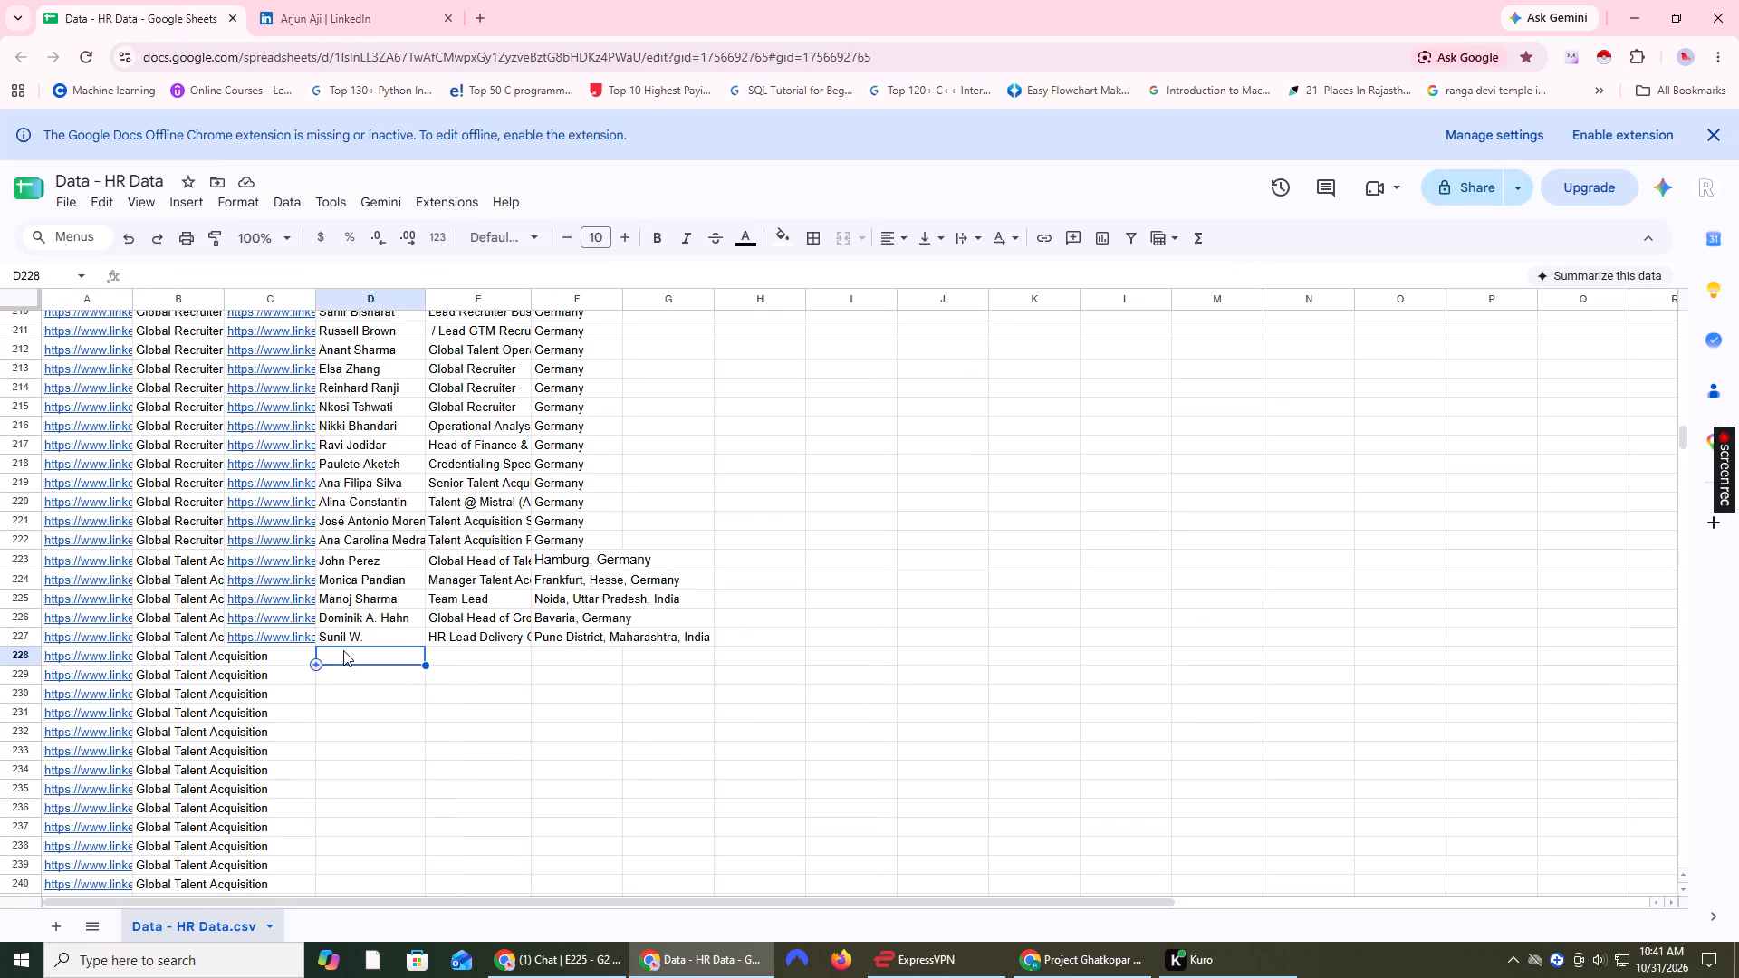
{"action": "key", "text": "ctrl+v"}
{"action": "left_click", "coordinate": [337, 697]}
Open the AUTODOC company page from the current role in the row 228 recruiter's Experience section.
{"action": "left_click", "coordinate": [458, 0]}
{"action": "scroll", "coordinate": [502, 645], "scroll_direction": "down", "scroll_amount": 2}
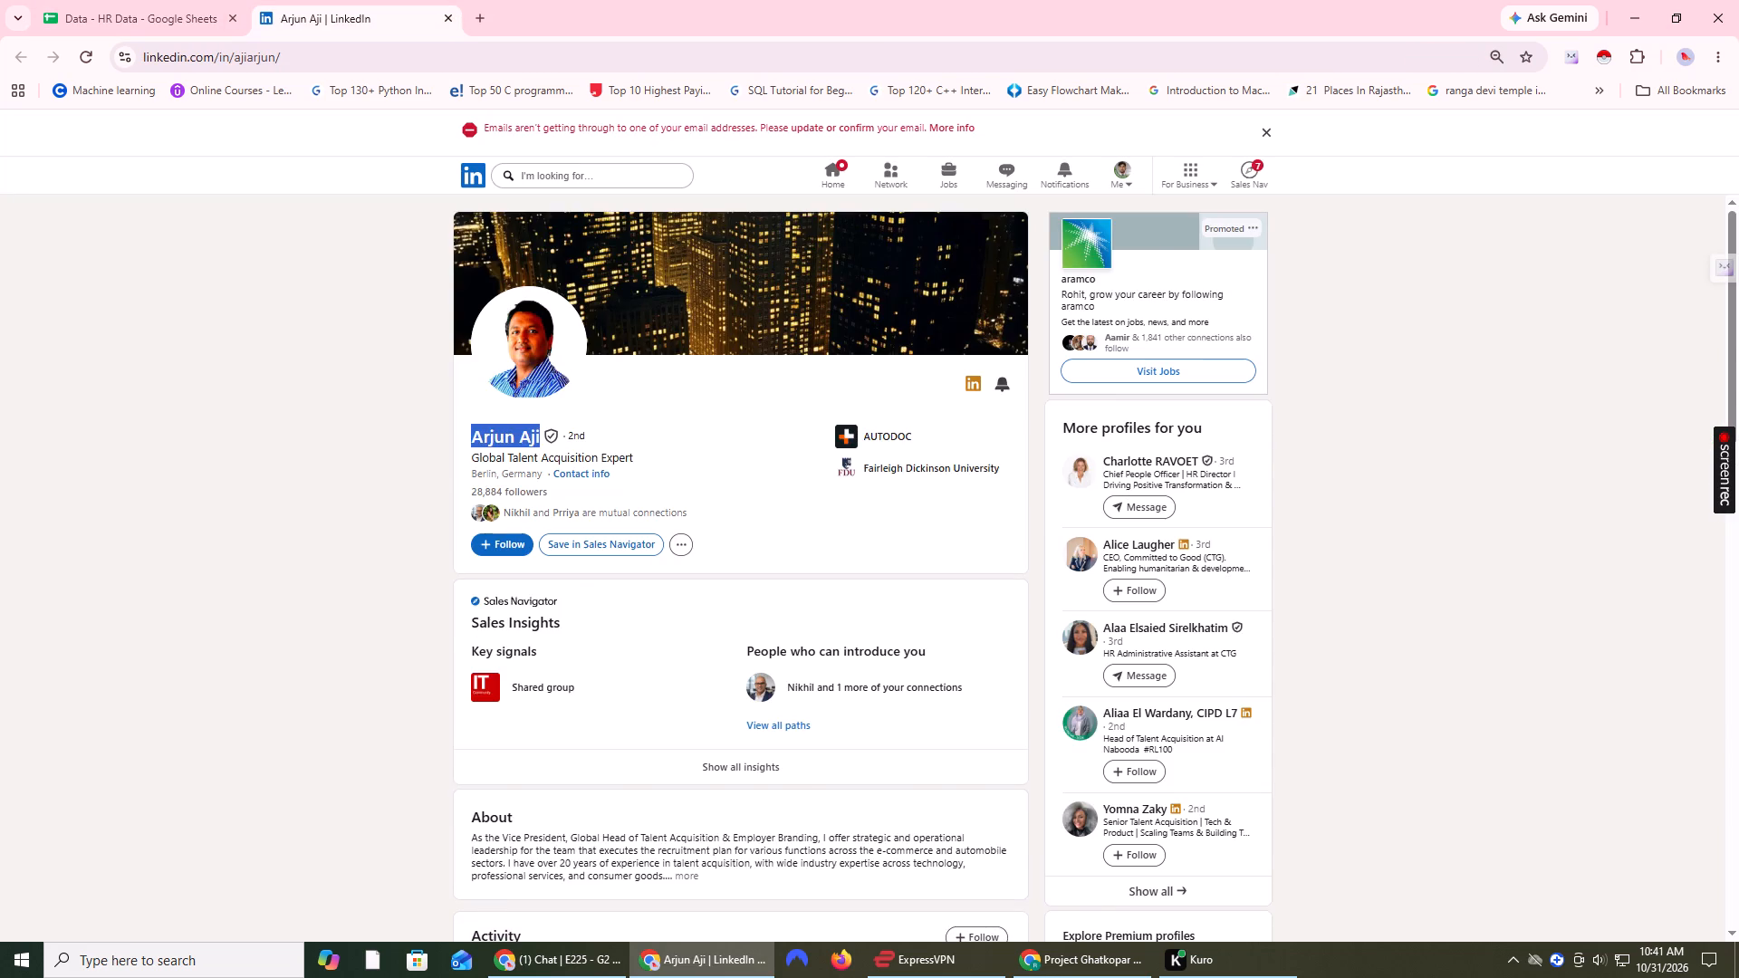
{"action": "scroll", "coordinate": [502, 645], "scroll_direction": "down", "scroll_amount": 12}
{"action": "scroll", "coordinate": [502, 631], "scroll_direction": "up", "scroll_amount": 7}
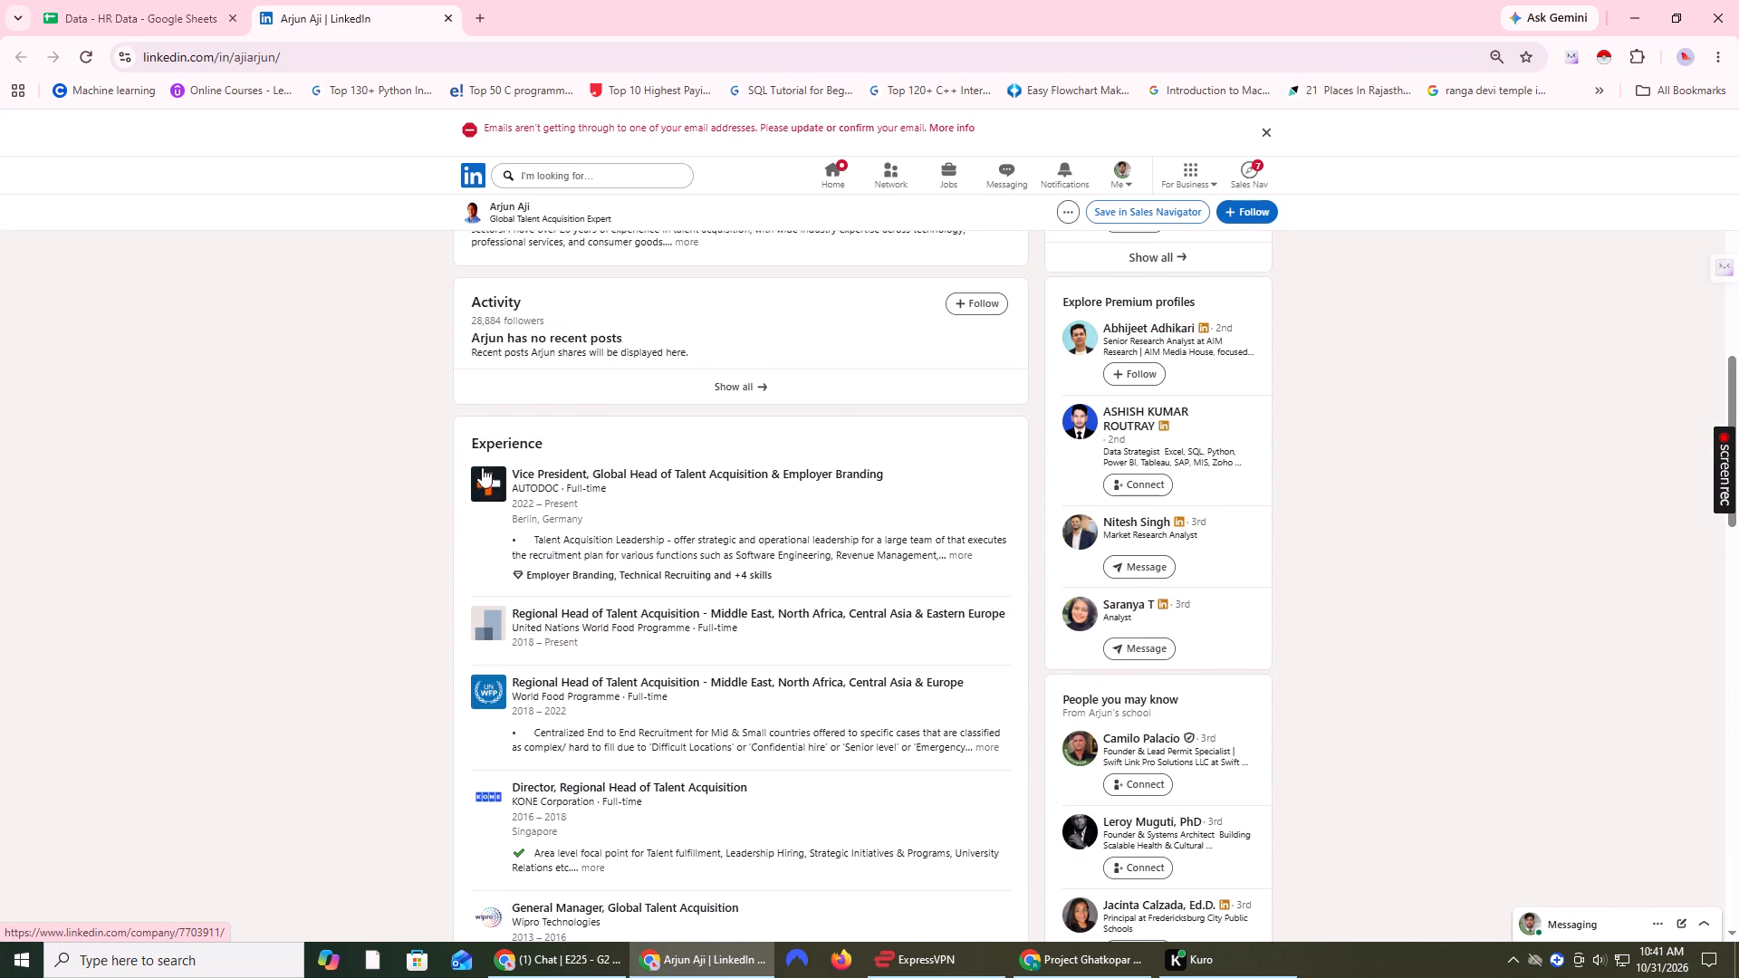
{"action": "left_click", "coordinate": [495, 484], "text": "ctrl"}
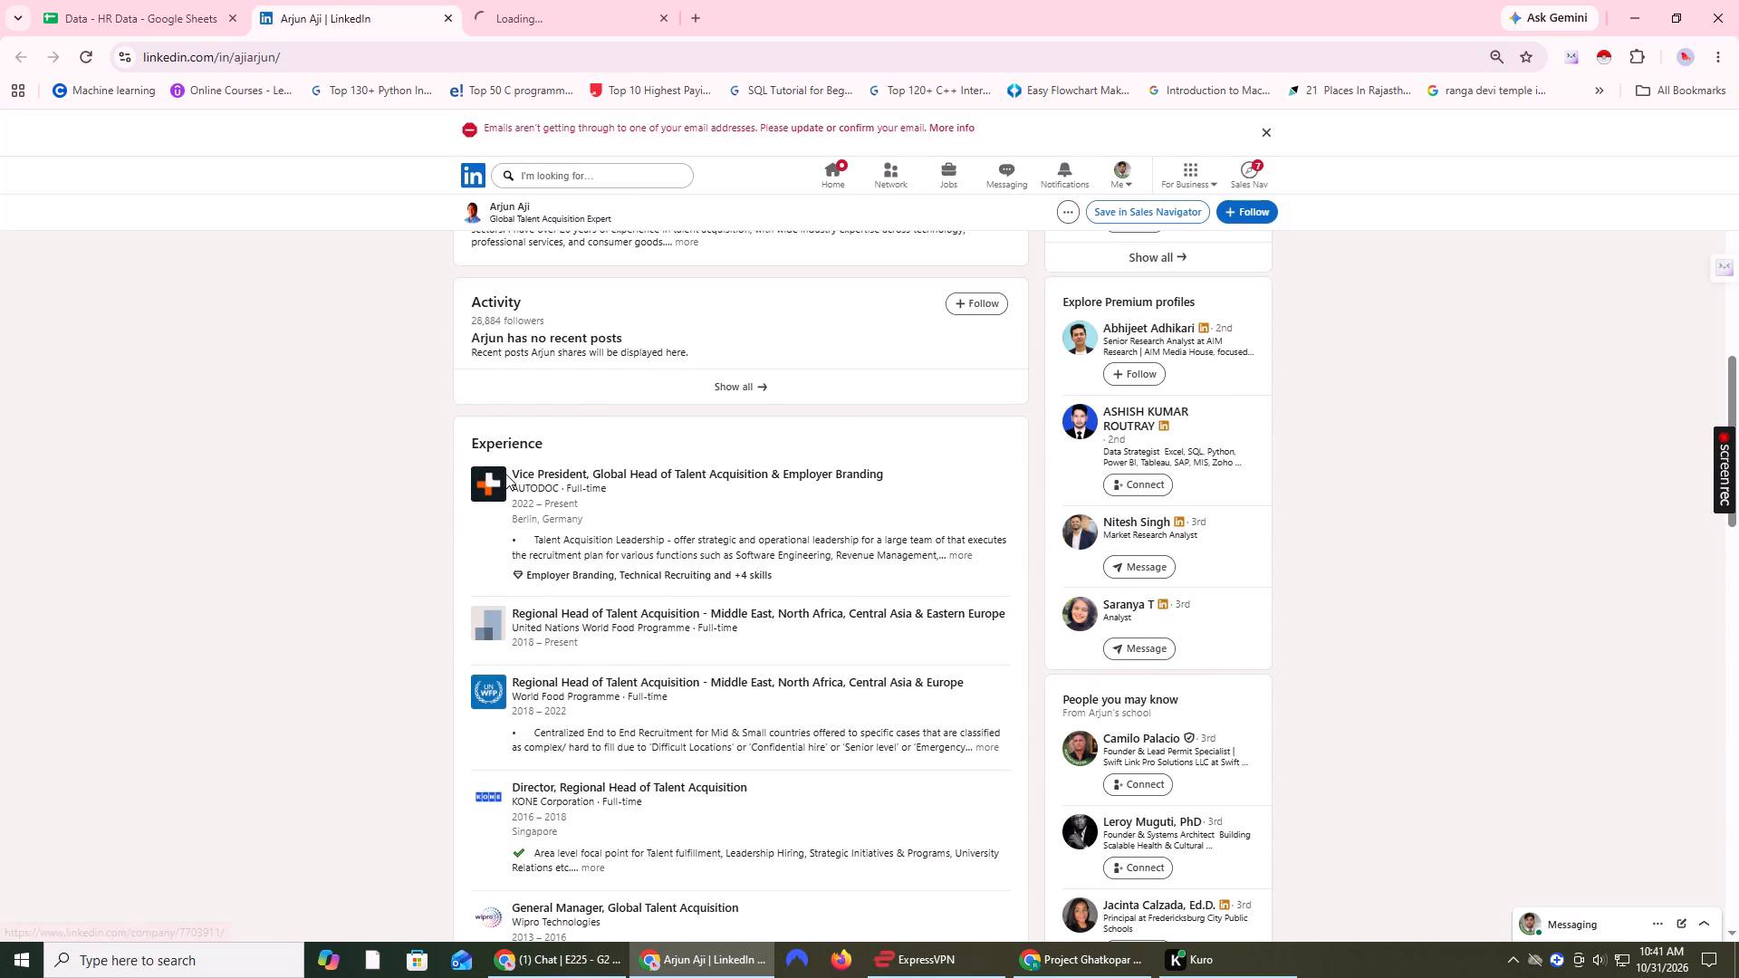
Copy the job title "Vice President, Global Head of Talent Acquisition & Employer Branding" from the row 228 recruiter's AUTODOC experience entry into cell E228.
{"action": "left_click_drag", "start_coordinate": [506, 473], "coordinate": [889, 463]}
{"action": "key", "text": "ctrl+c"}
{"action": "left_click", "coordinate": [0, 0]}
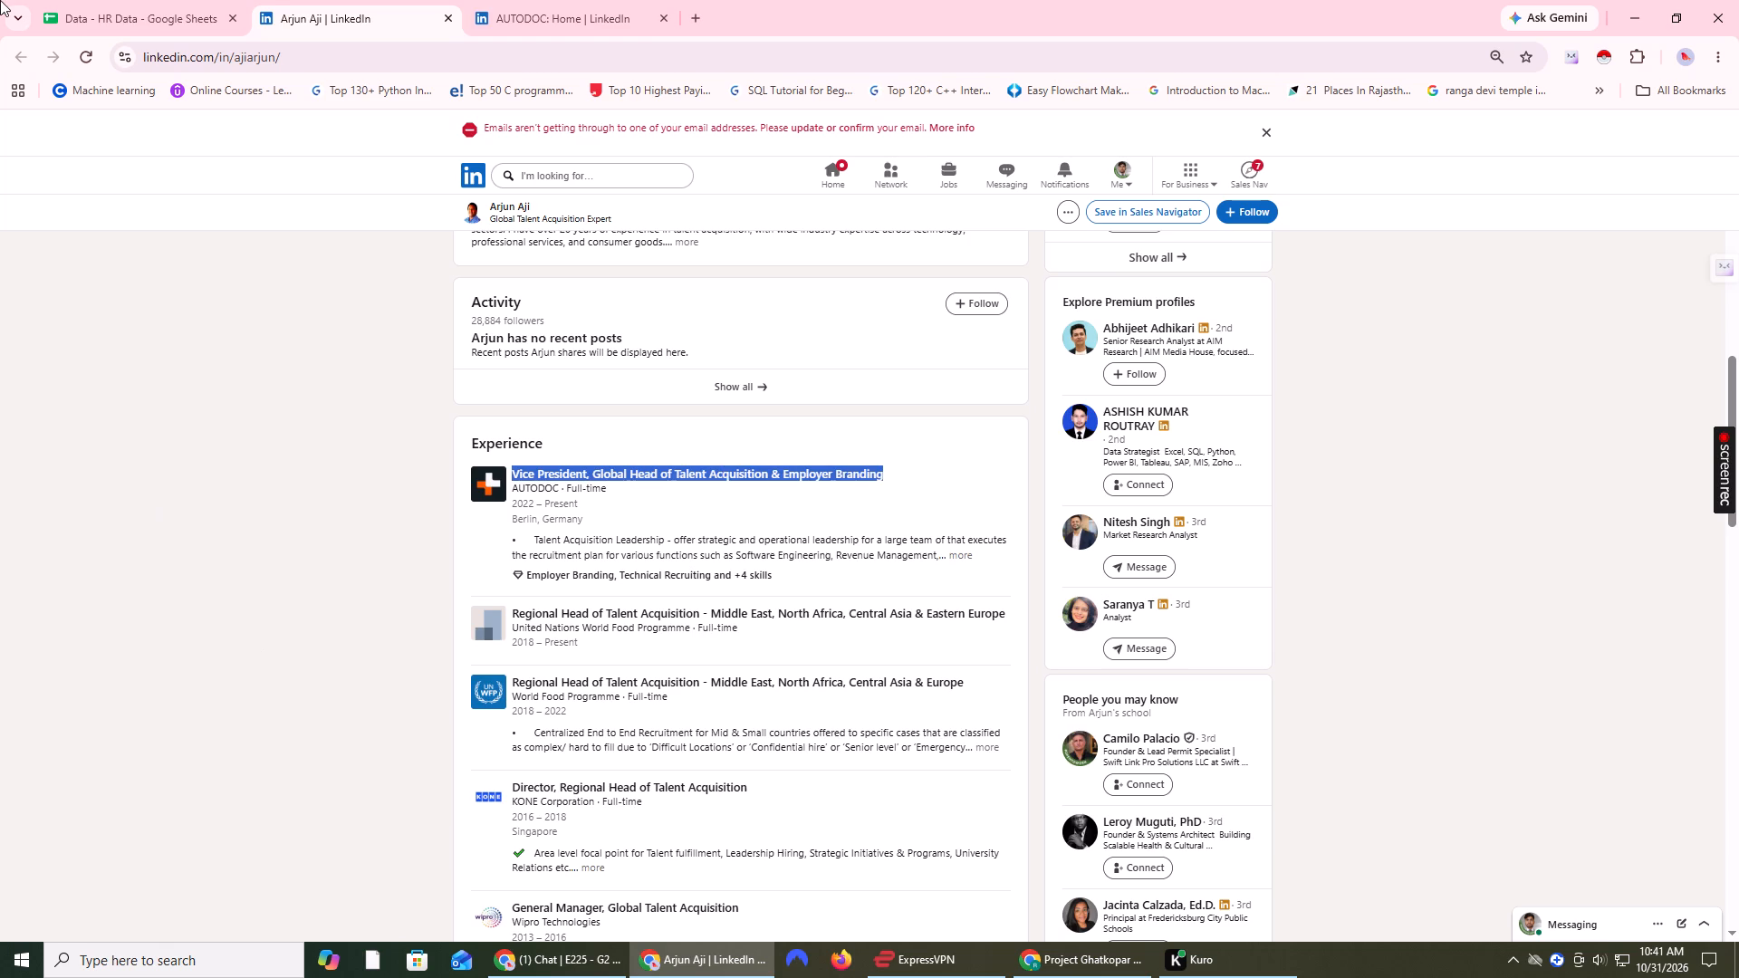
{"action": "left_click", "coordinate": [138, 0]}
{"action": "double_click", "coordinate": [463, 656]}
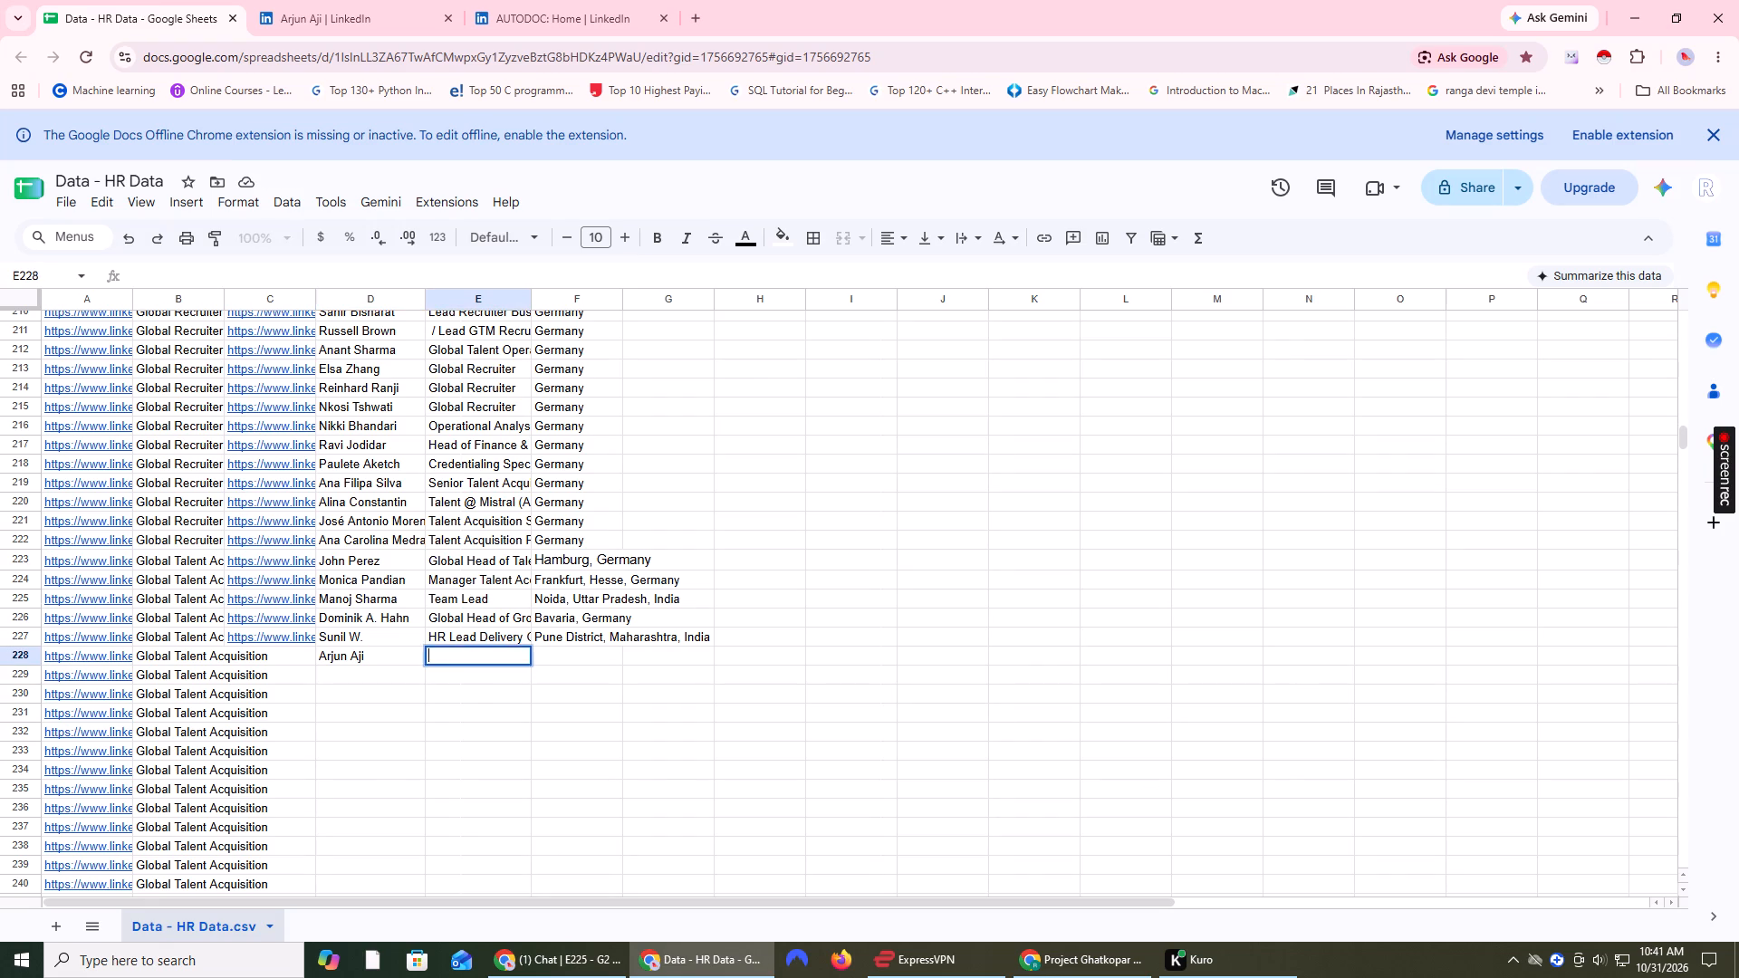
{"action": "key", "text": "ctrl+v"}
{"action": "left_click", "coordinate": [392, 678], "text": "ctrl"}
{"action": "left_click", "coordinate": [405, 782]}
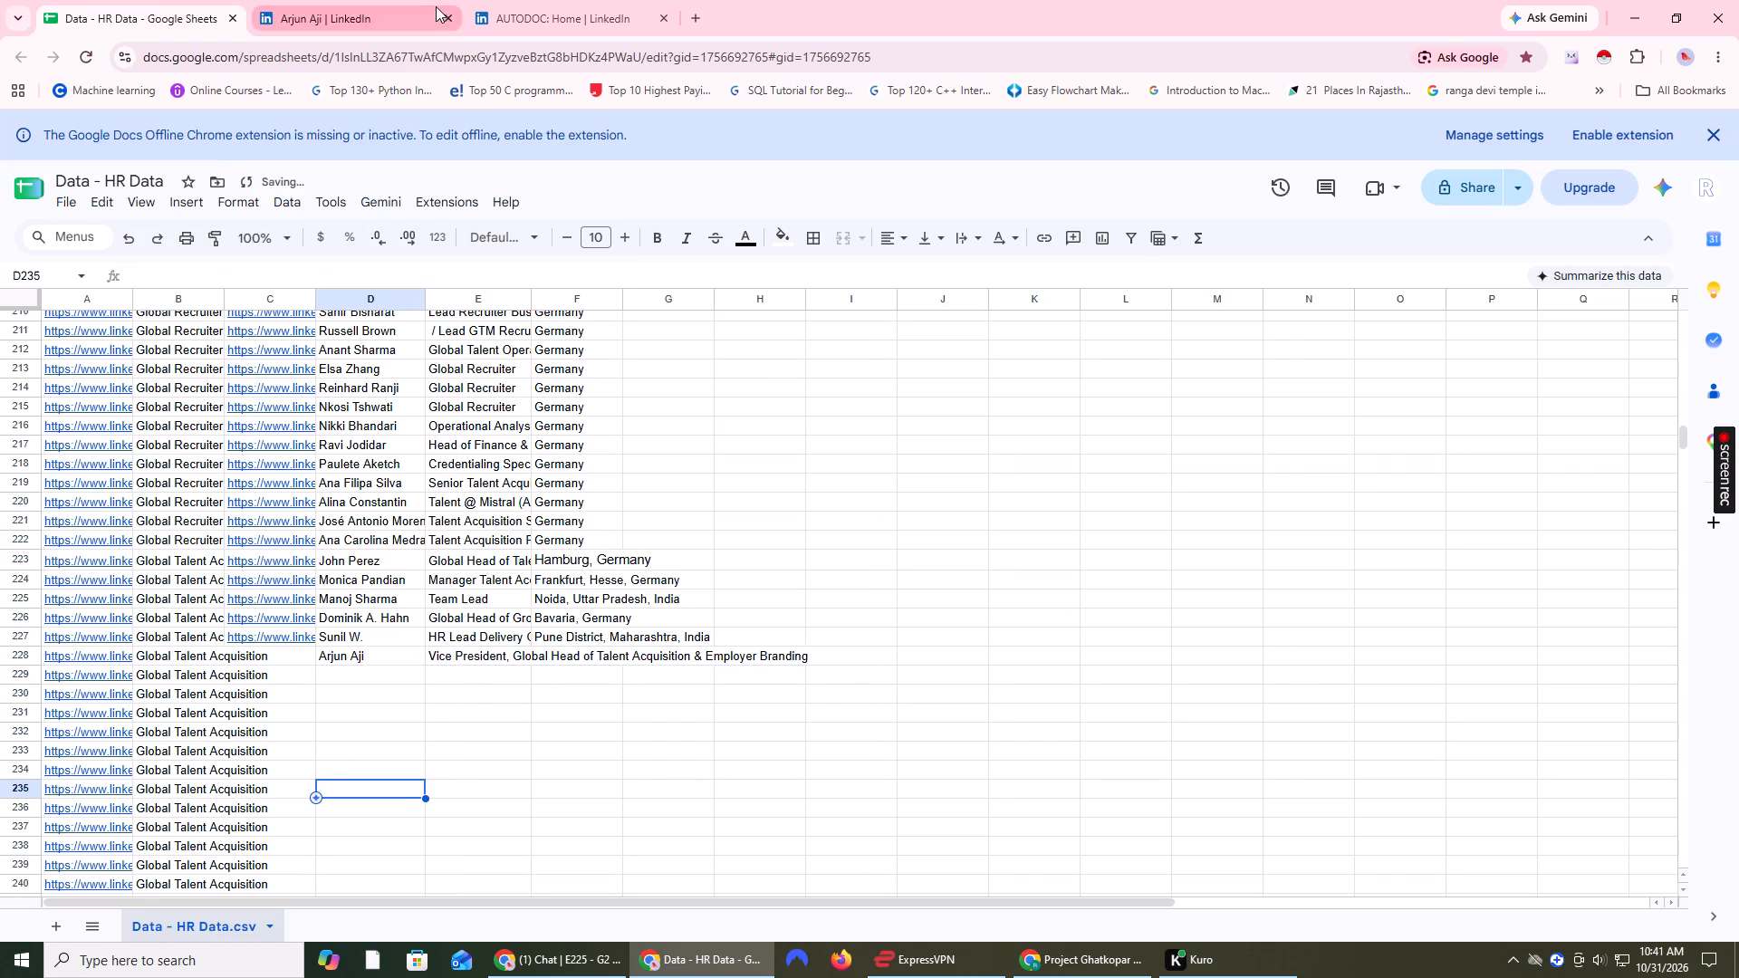
Copy the location "Berlin, Germany" from the row 228 recruiter's profile header into cell F228.
{"action": "left_click", "coordinate": [538, 0]}
{"action": "left_click", "coordinate": [385, 0]}
{"action": "scroll", "coordinate": [537, 505], "scroll_direction": "up", "scroll_amount": 13}
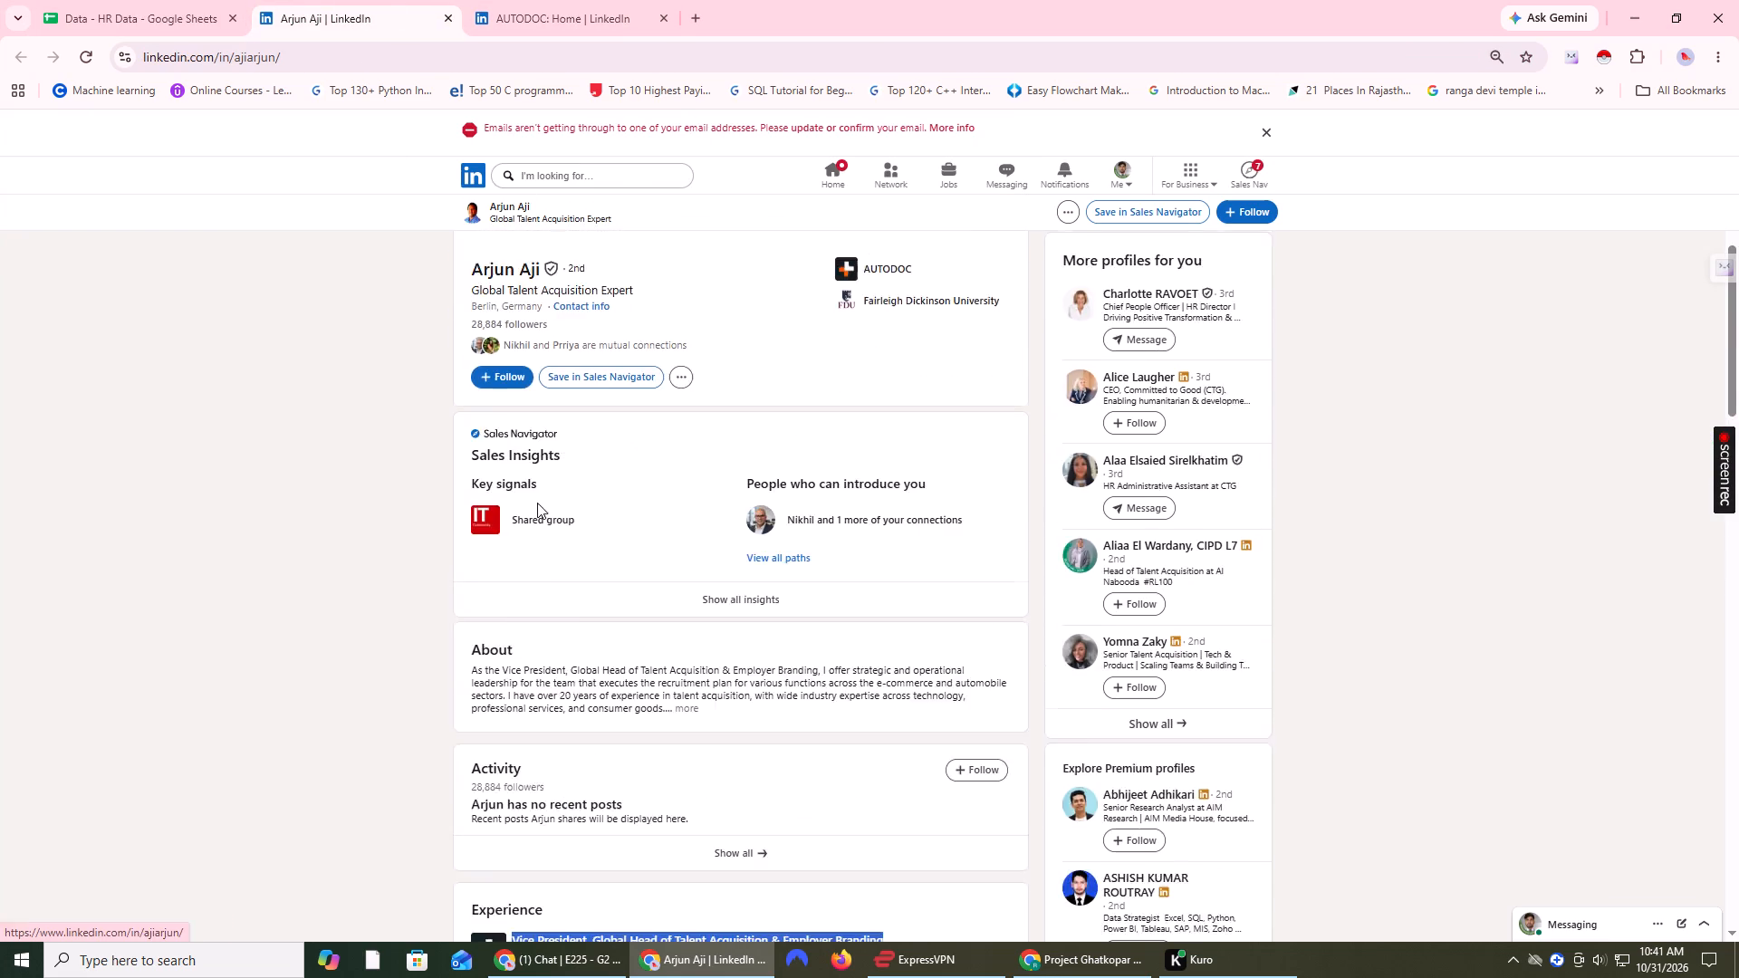
{"action": "scroll", "coordinate": [537, 503], "scroll_direction": "up", "scroll_amount": 7}
{"action": "left_click_drag", "start_coordinate": [541, 478], "coordinate": [458, 473]}
{"action": "key", "text": "ctrl+c"}
{"action": "left_click", "coordinate": [184, 0]}
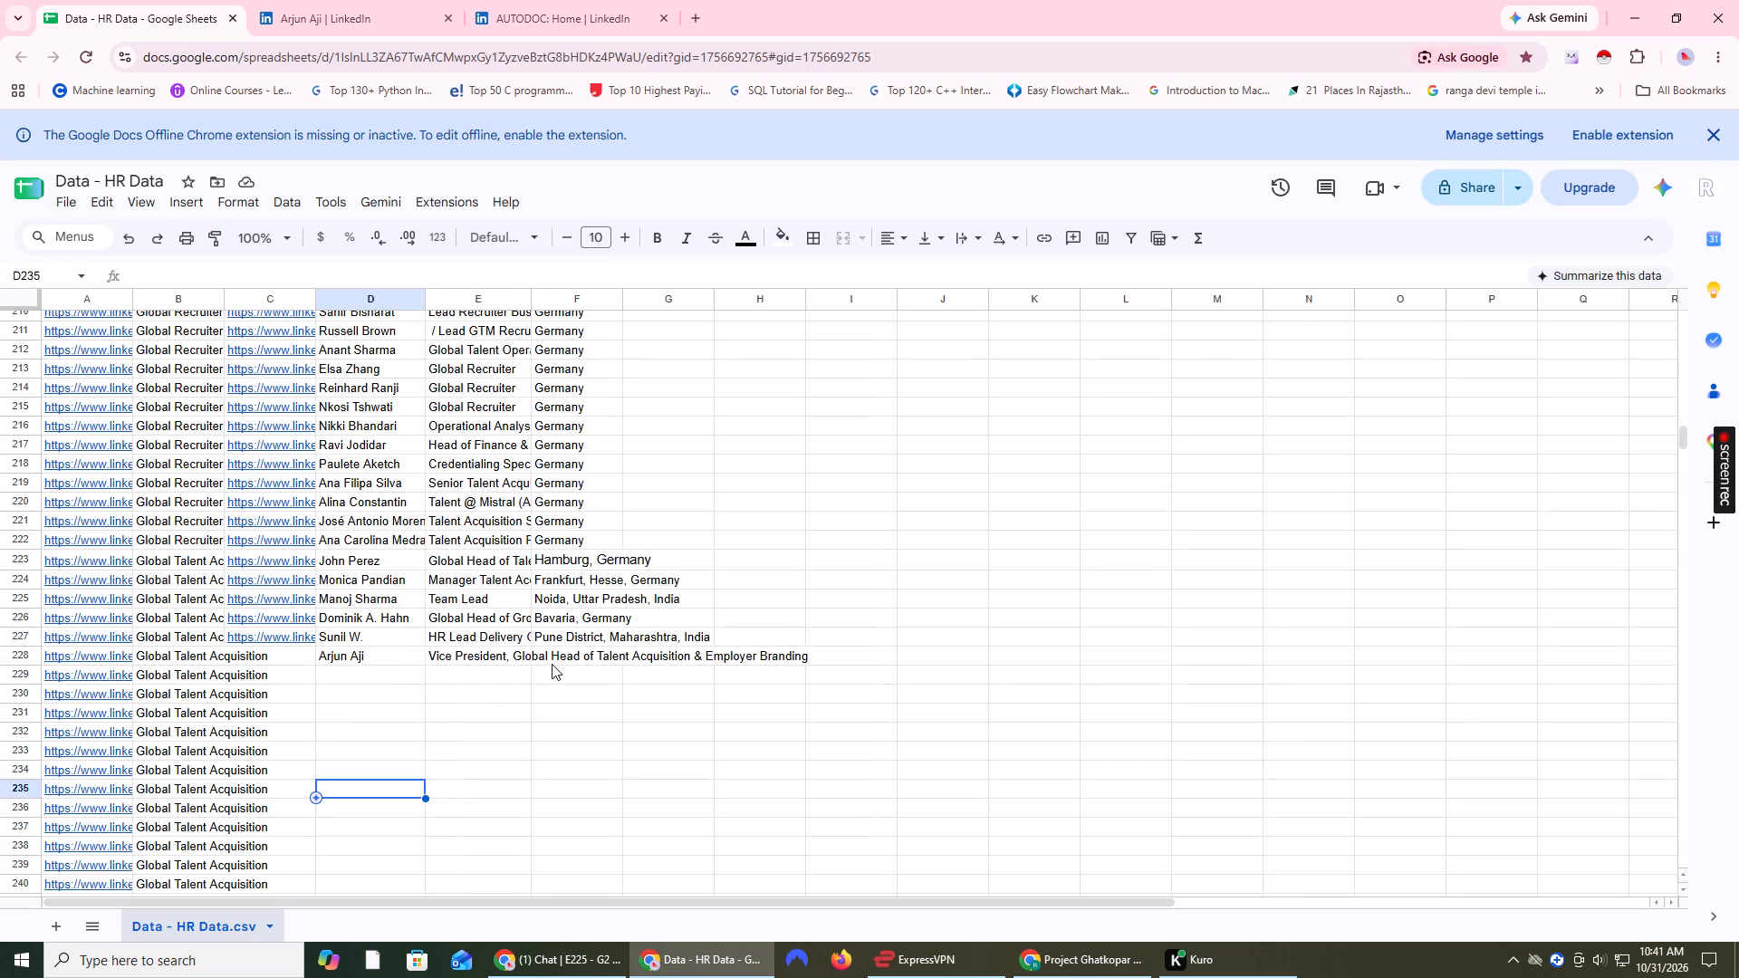
{"action": "double_click", "coordinate": [552, 664]}
{"action": "key", "text": "ctrl+v"}
{"action": "left_click", "coordinate": [505, 690], "text": "ctrl"}
Copy the AUTODOC company page URL, linkedin.com/company/autodoc/home/, into cell C228.
{"action": "left_click", "coordinate": [517, 0]}
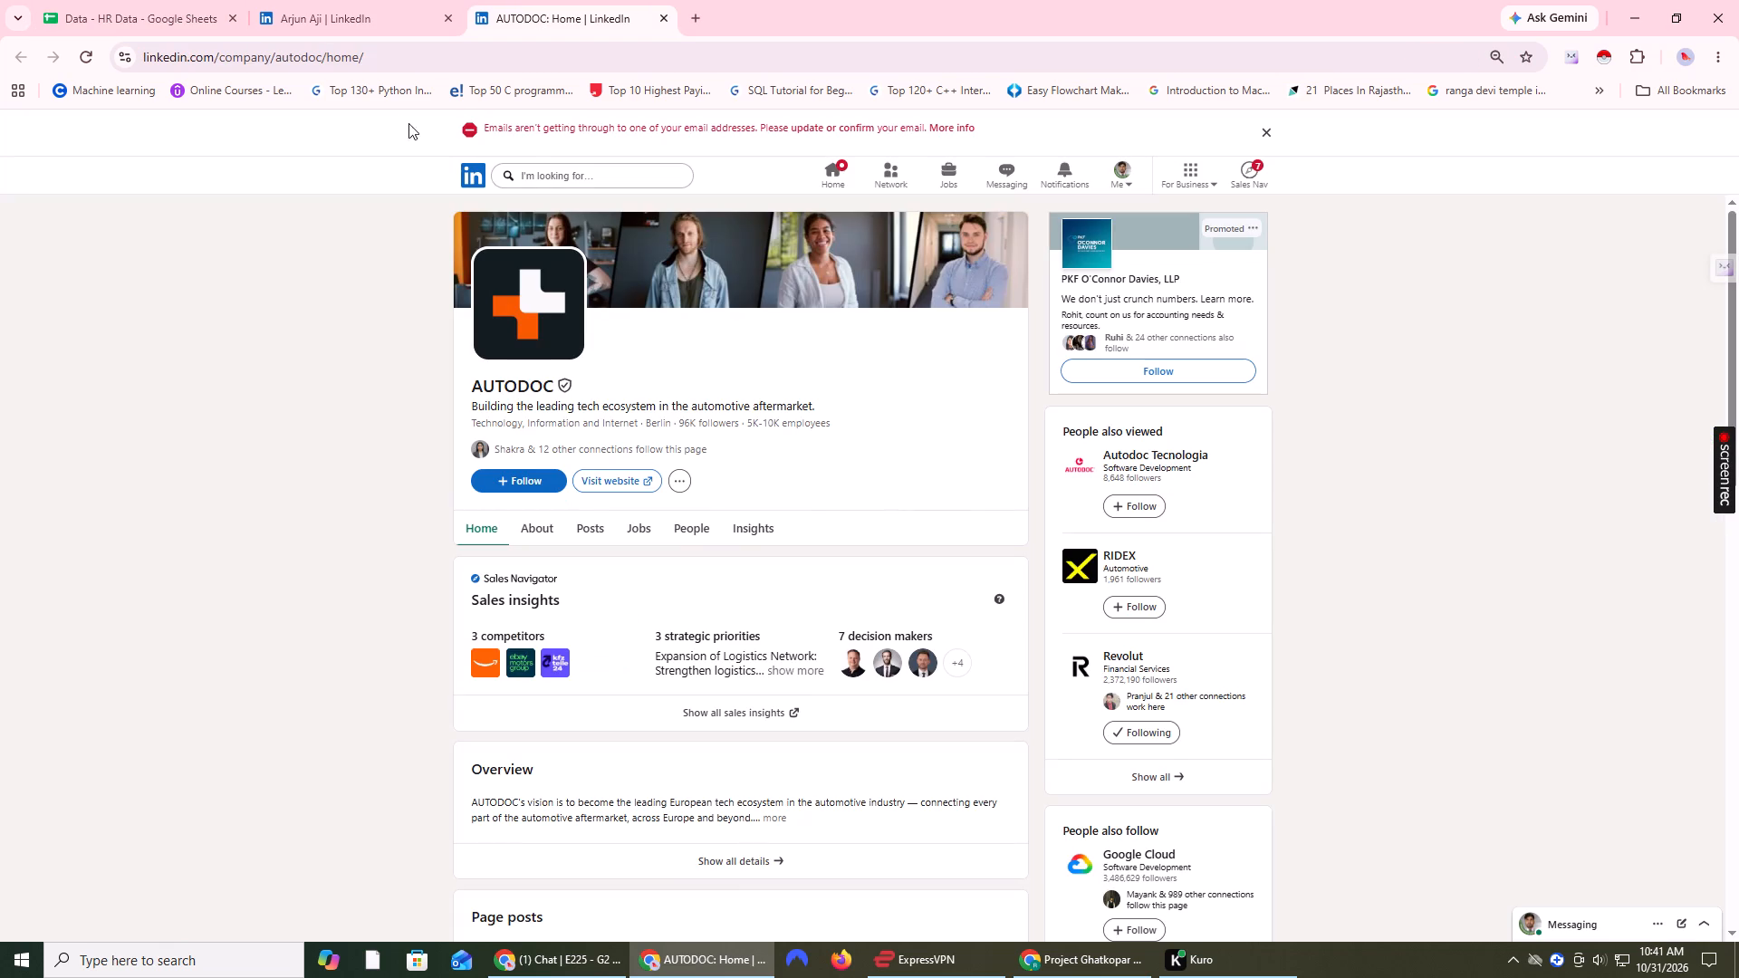
{"action": "left_click", "coordinate": [372, 54]}
{"action": "key", "text": "ctrl+c"}
{"action": "left_click", "coordinate": [180, 0]}
{"action": "double_click", "coordinate": [300, 656]}
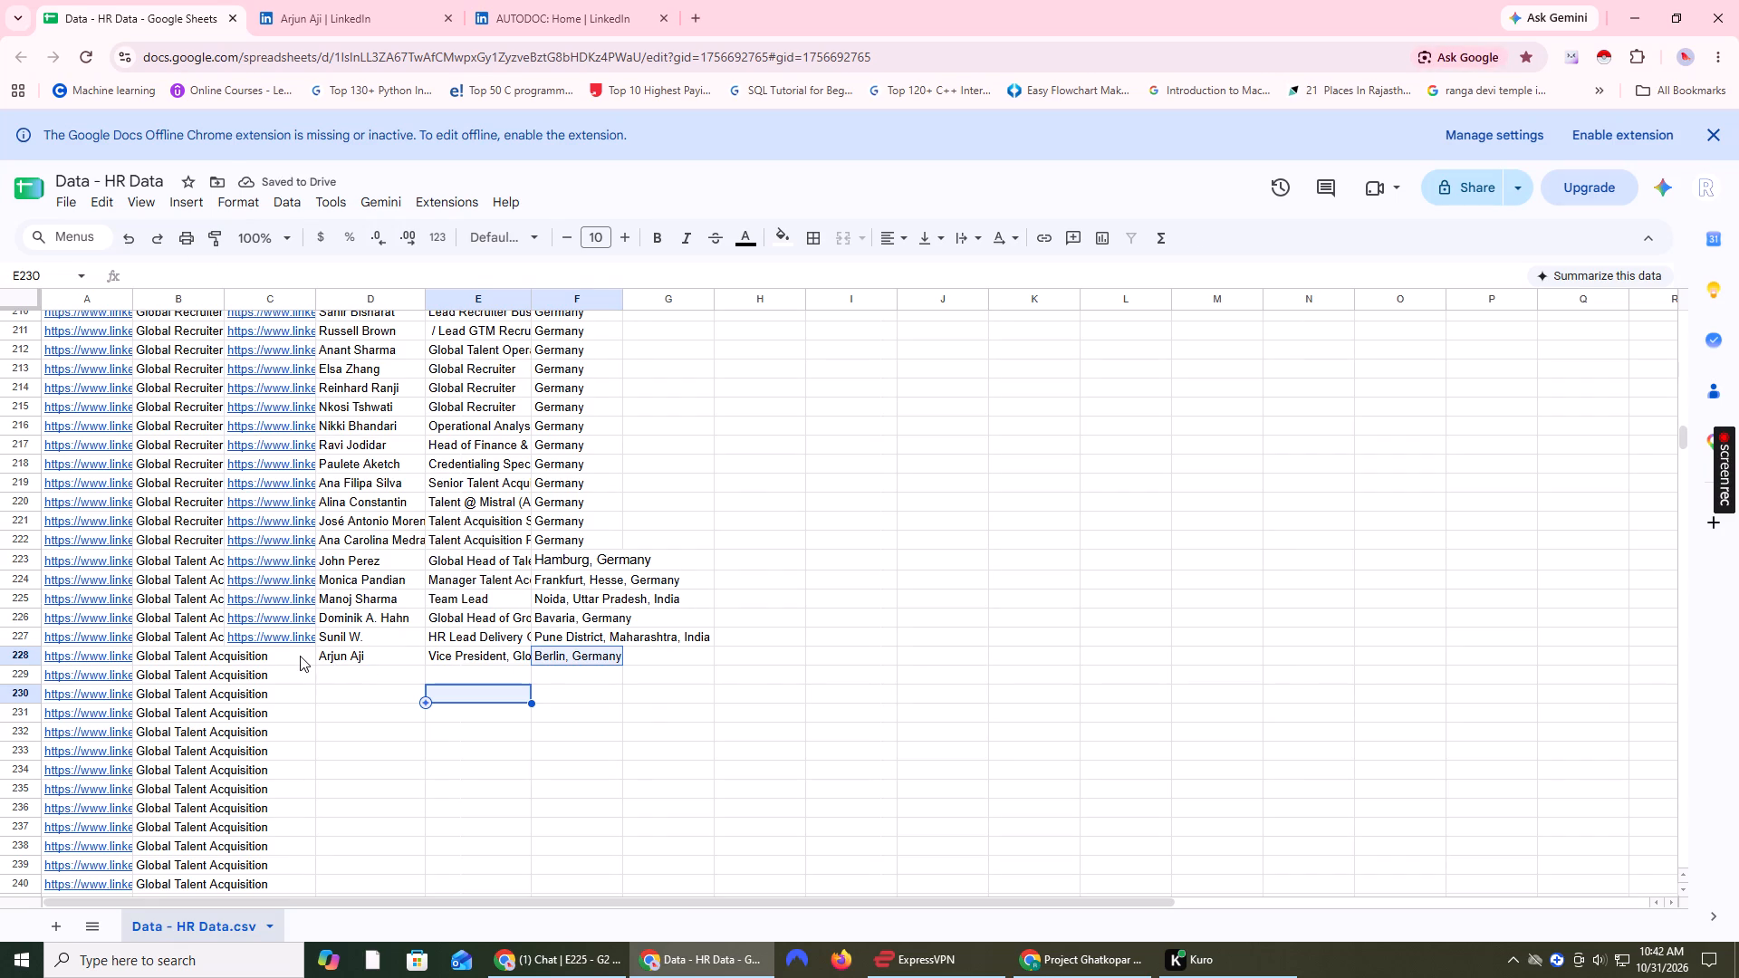
{"action": "key", "text": "ctrl+v"}
{"action": "left_click", "coordinate": [272, 677], "text": "ctrl"}
Open the LinkedIn profile linked in cell A229.
{"action": "left_click", "coordinate": [100, 677]}
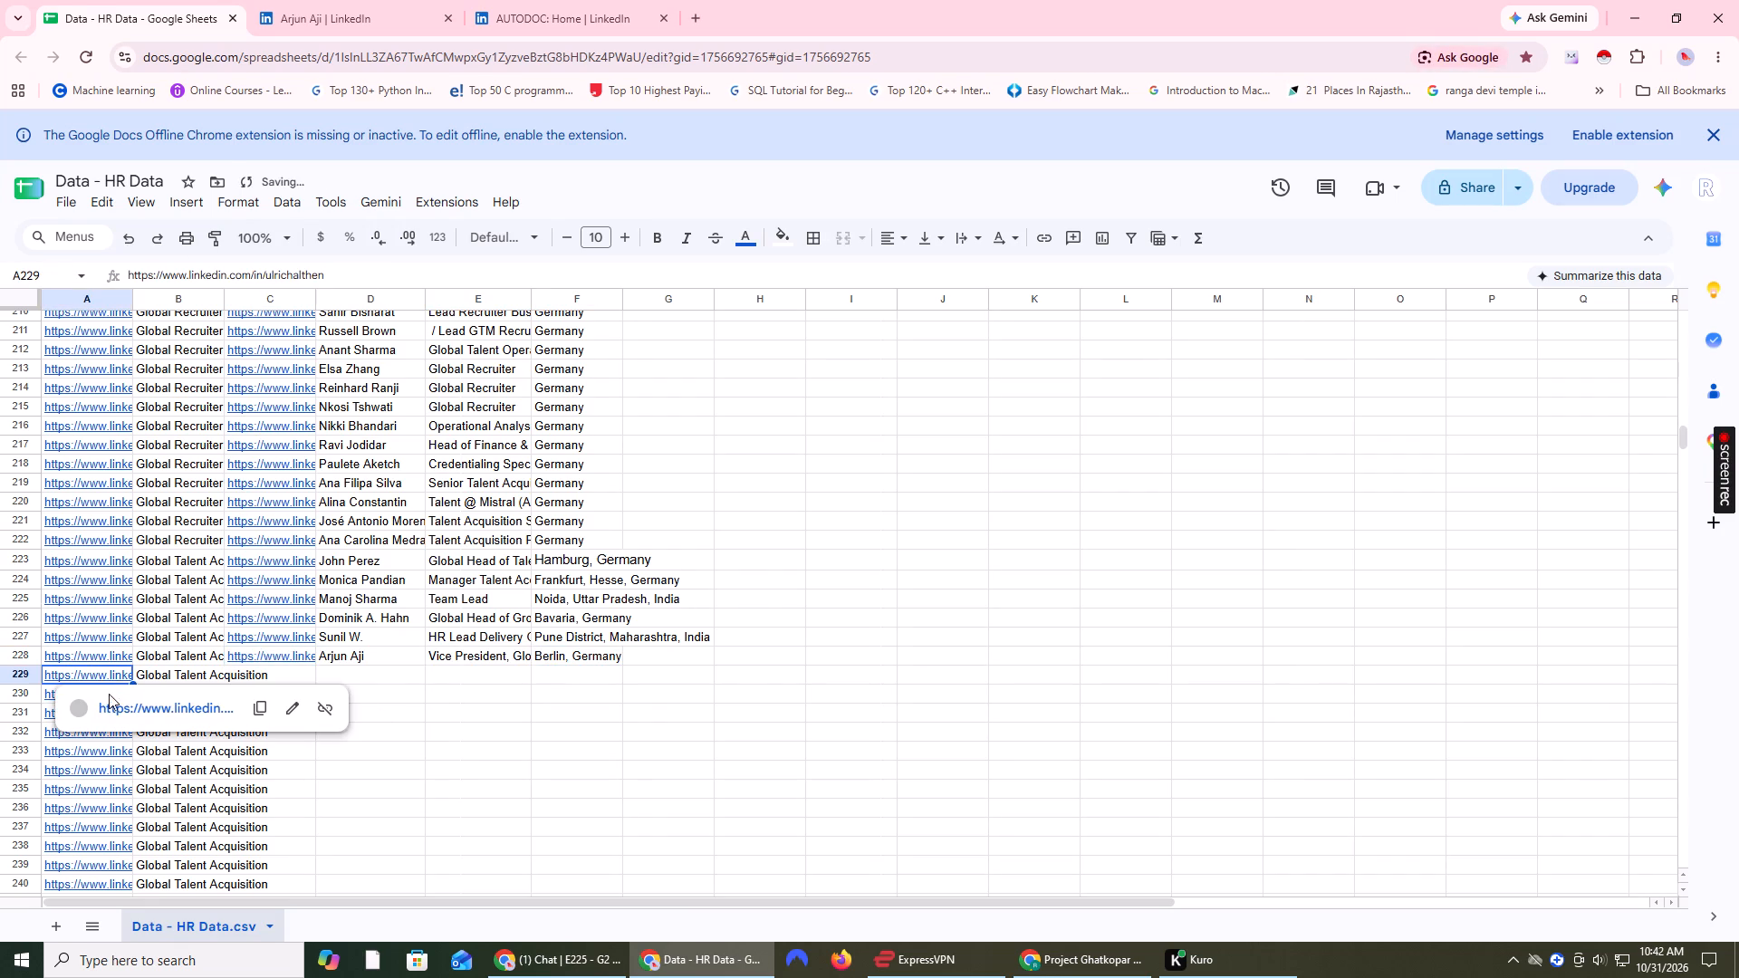
{"action": "left_click", "coordinate": [116, 703]}
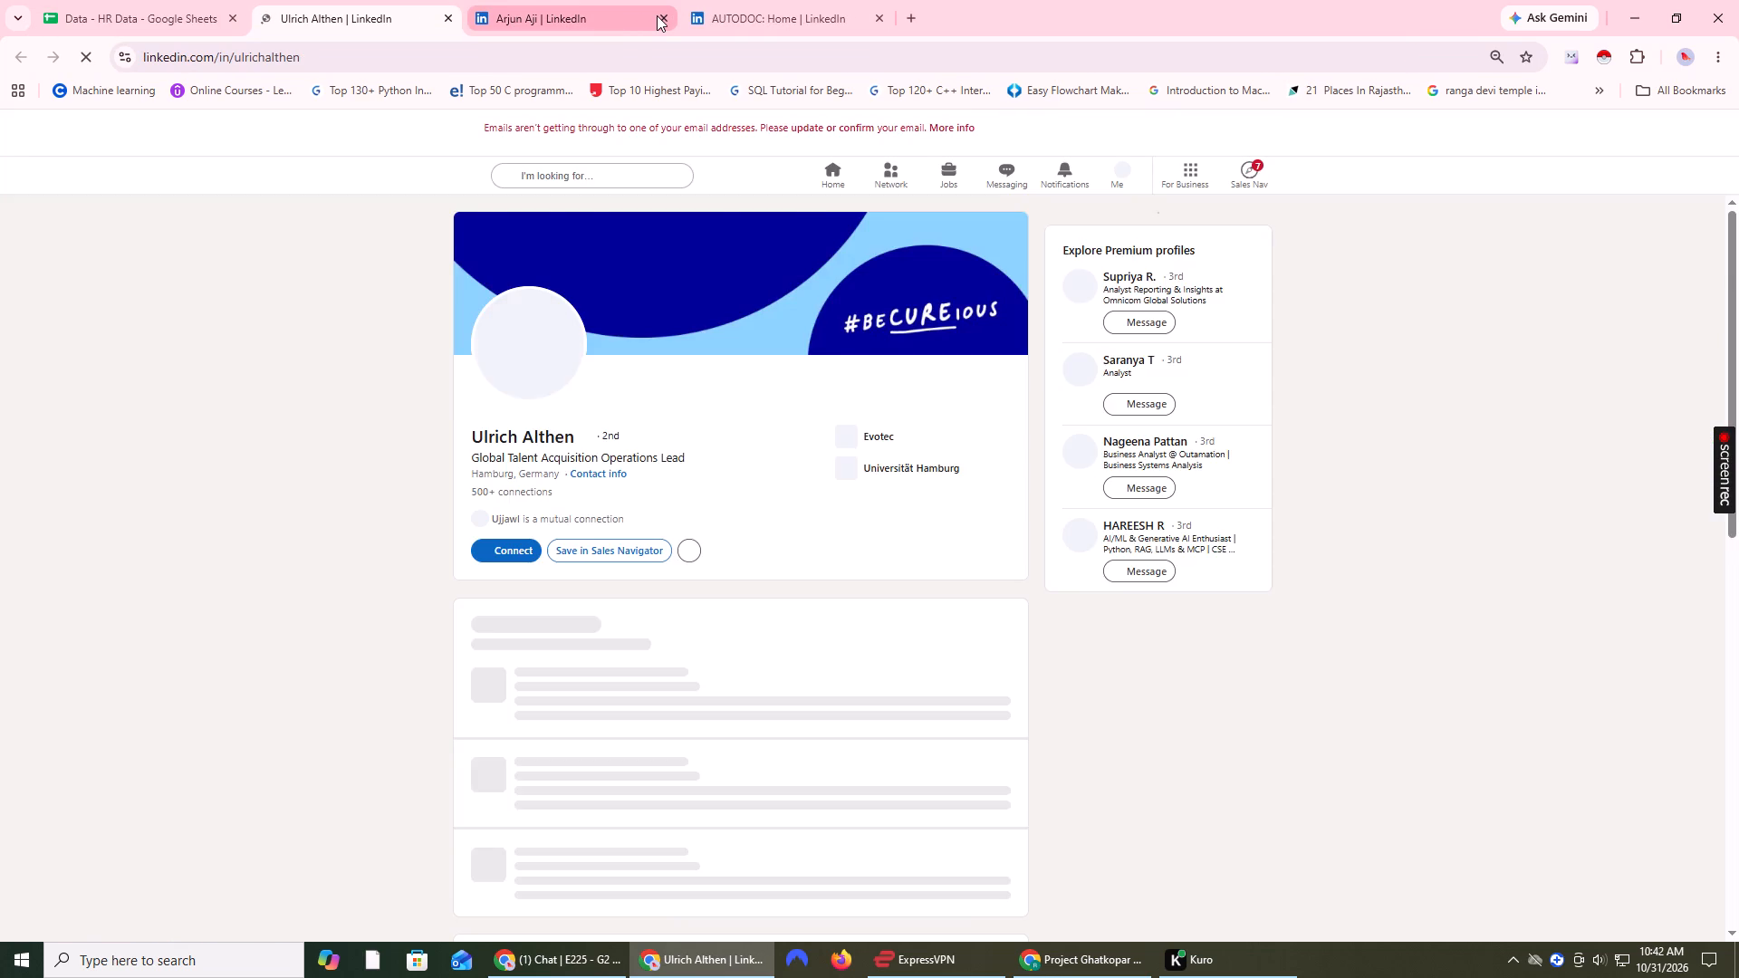
Close the row 228 recruiter's LinkedIn profile and the AUTODOC company page, keeping the row 229 profile open.
{"action": "left_click", "coordinate": [657, 15]}
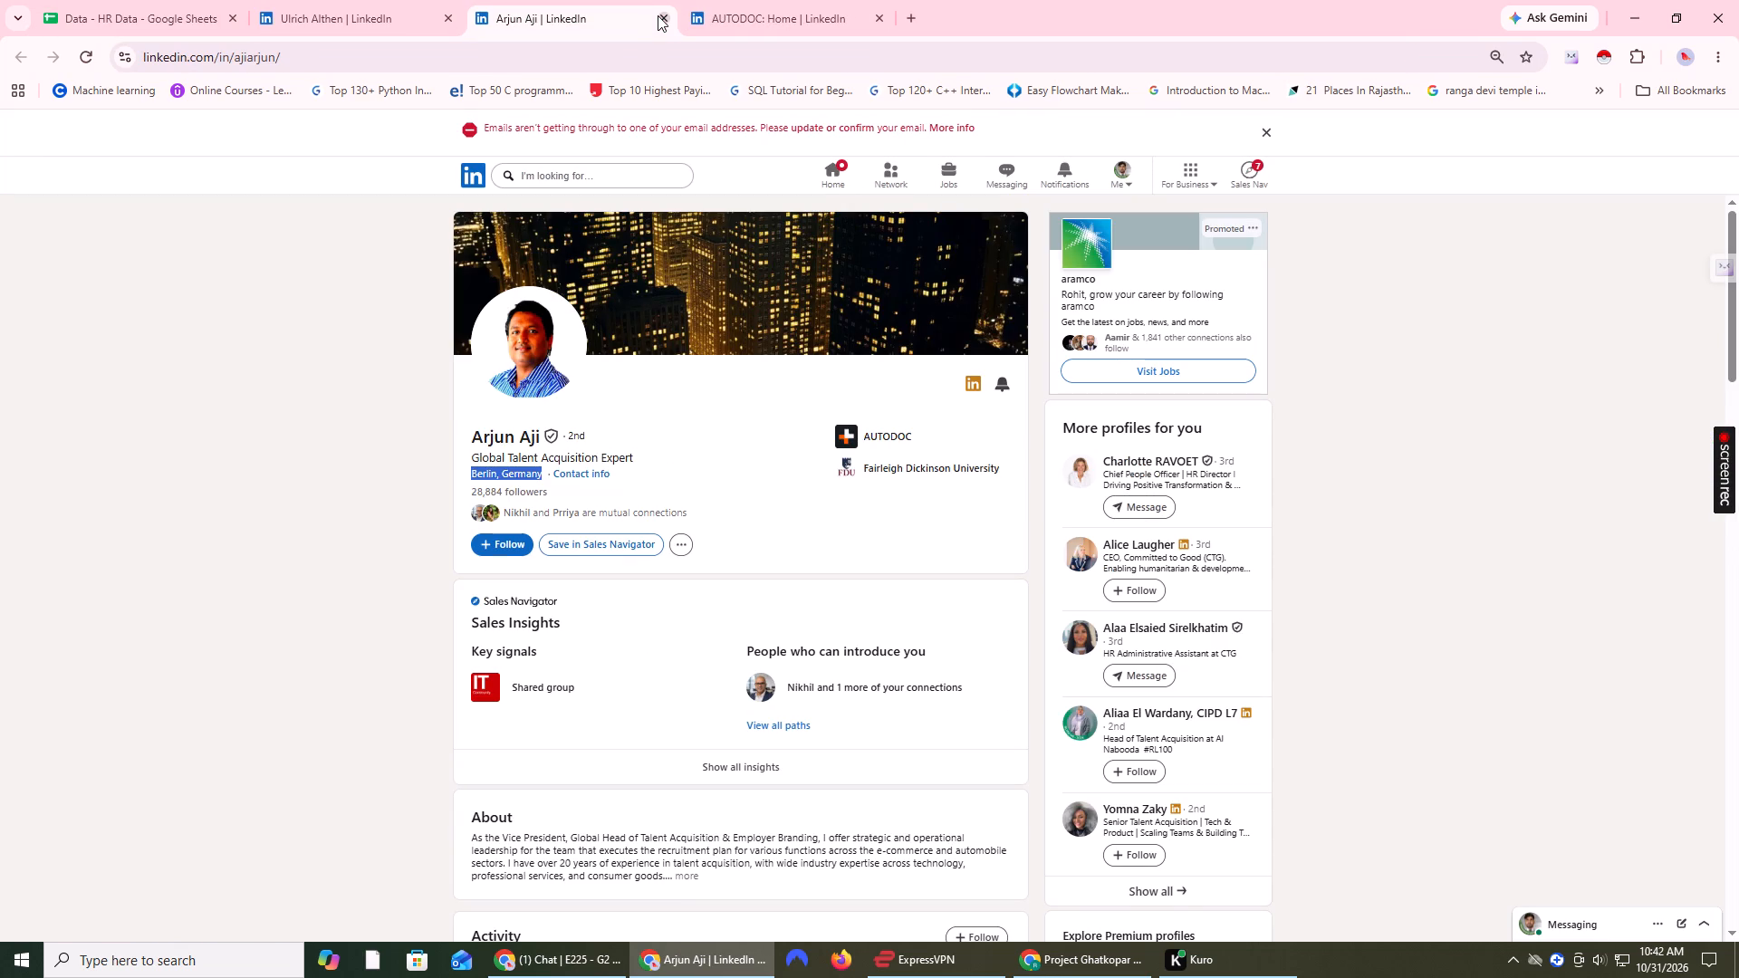
{"action": "left_click", "coordinate": [659, 15]}
{"action": "left_click", "coordinate": [659, 15]}
{"action": "left_click", "coordinate": [366, 0]}
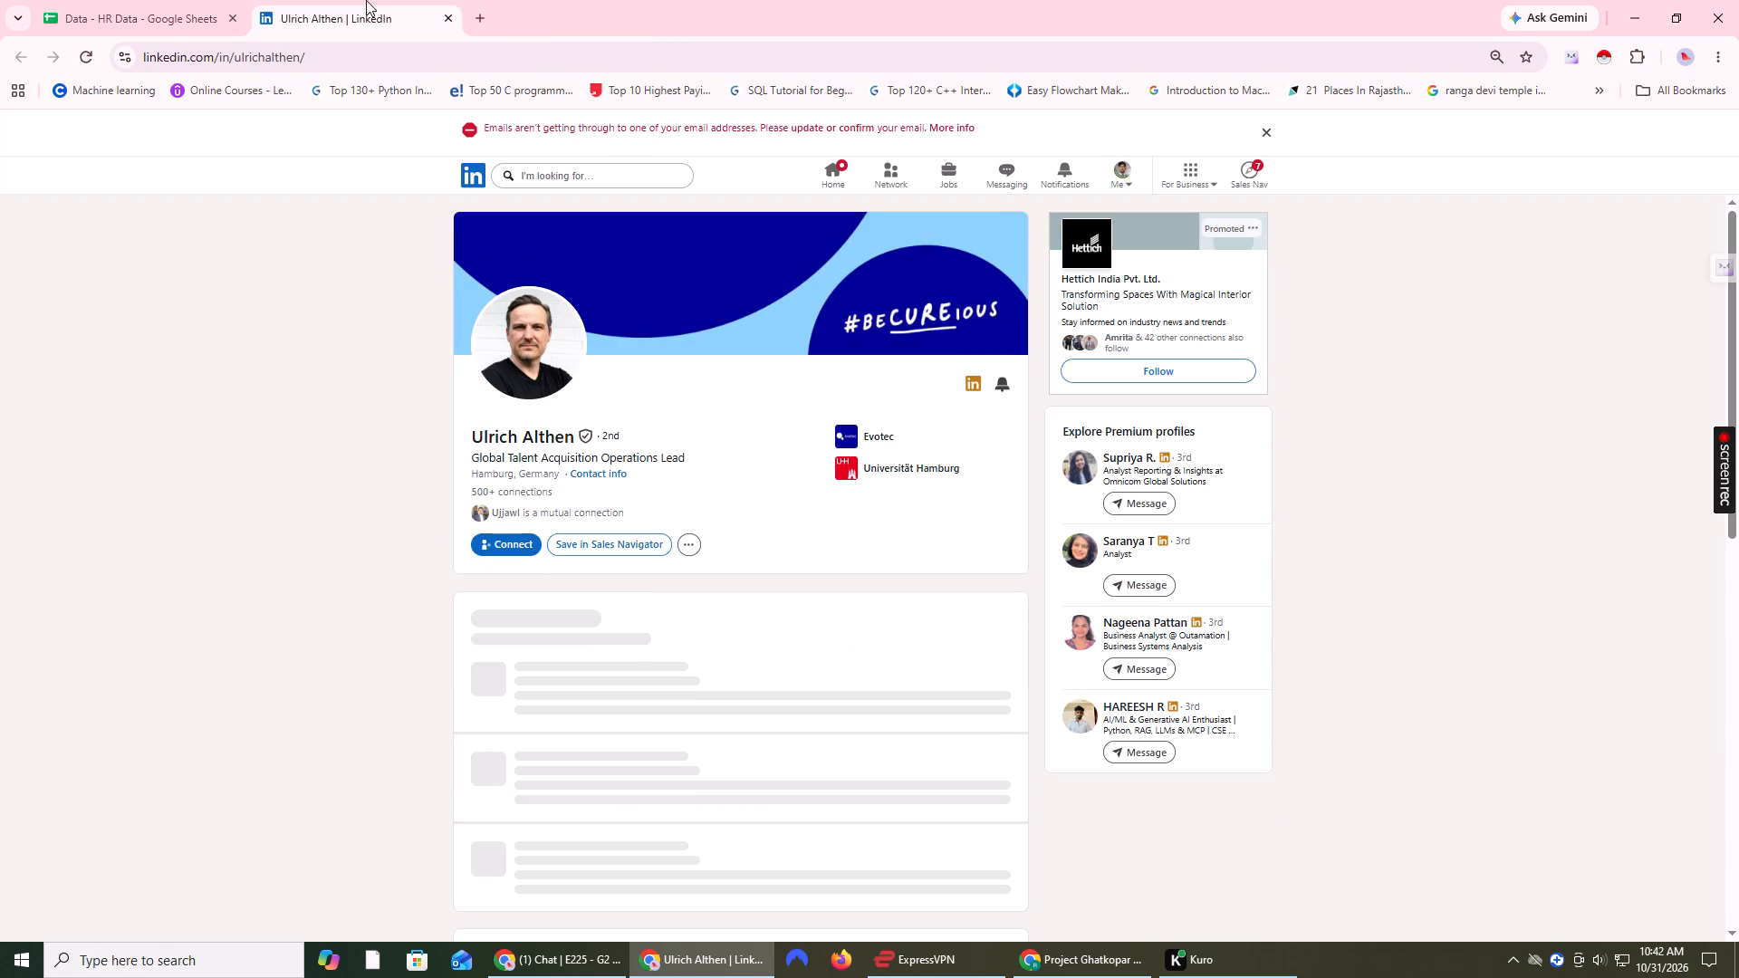
Copy the row 229 recruiter's name from the LinkedIn profile heading into cell D229.
{"action": "left_click_drag", "start_coordinate": [468, 431], "coordinate": [573, 434]}
{"action": "key", "text": "ctrl+c"}
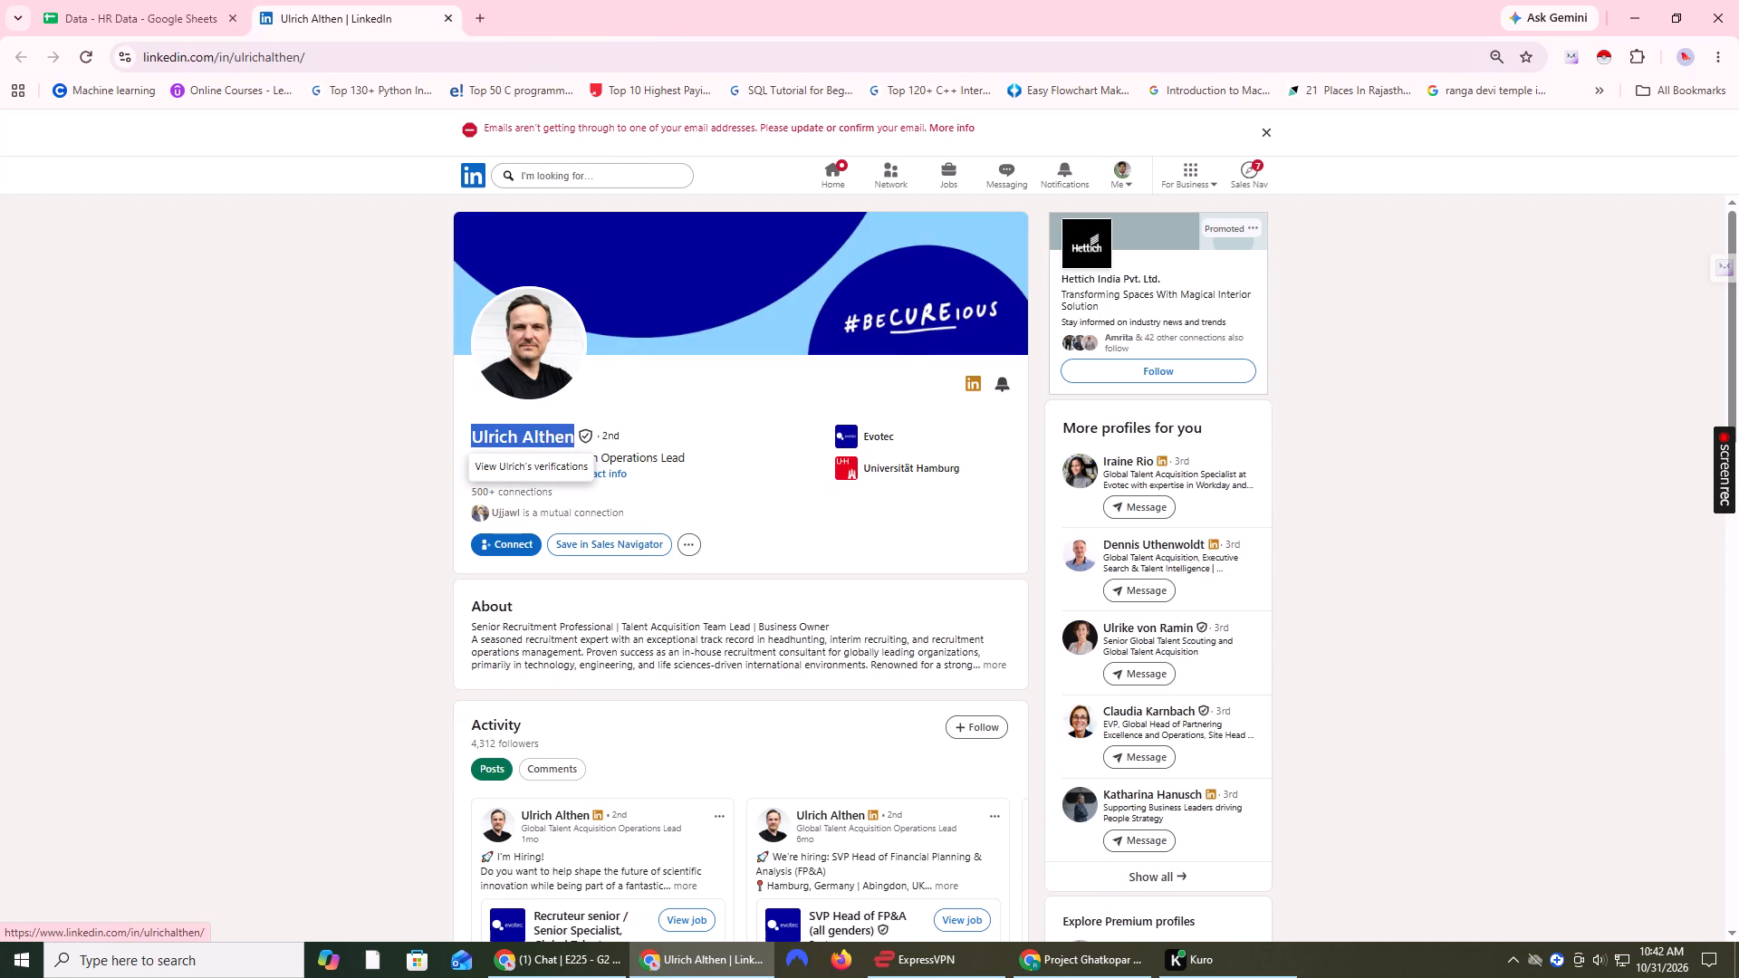
{"action": "left_click", "coordinate": [163, 0]}
{"action": "double_click", "coordinate": [351, 672]}
{"action": "key", "text": "ctrl+v"}
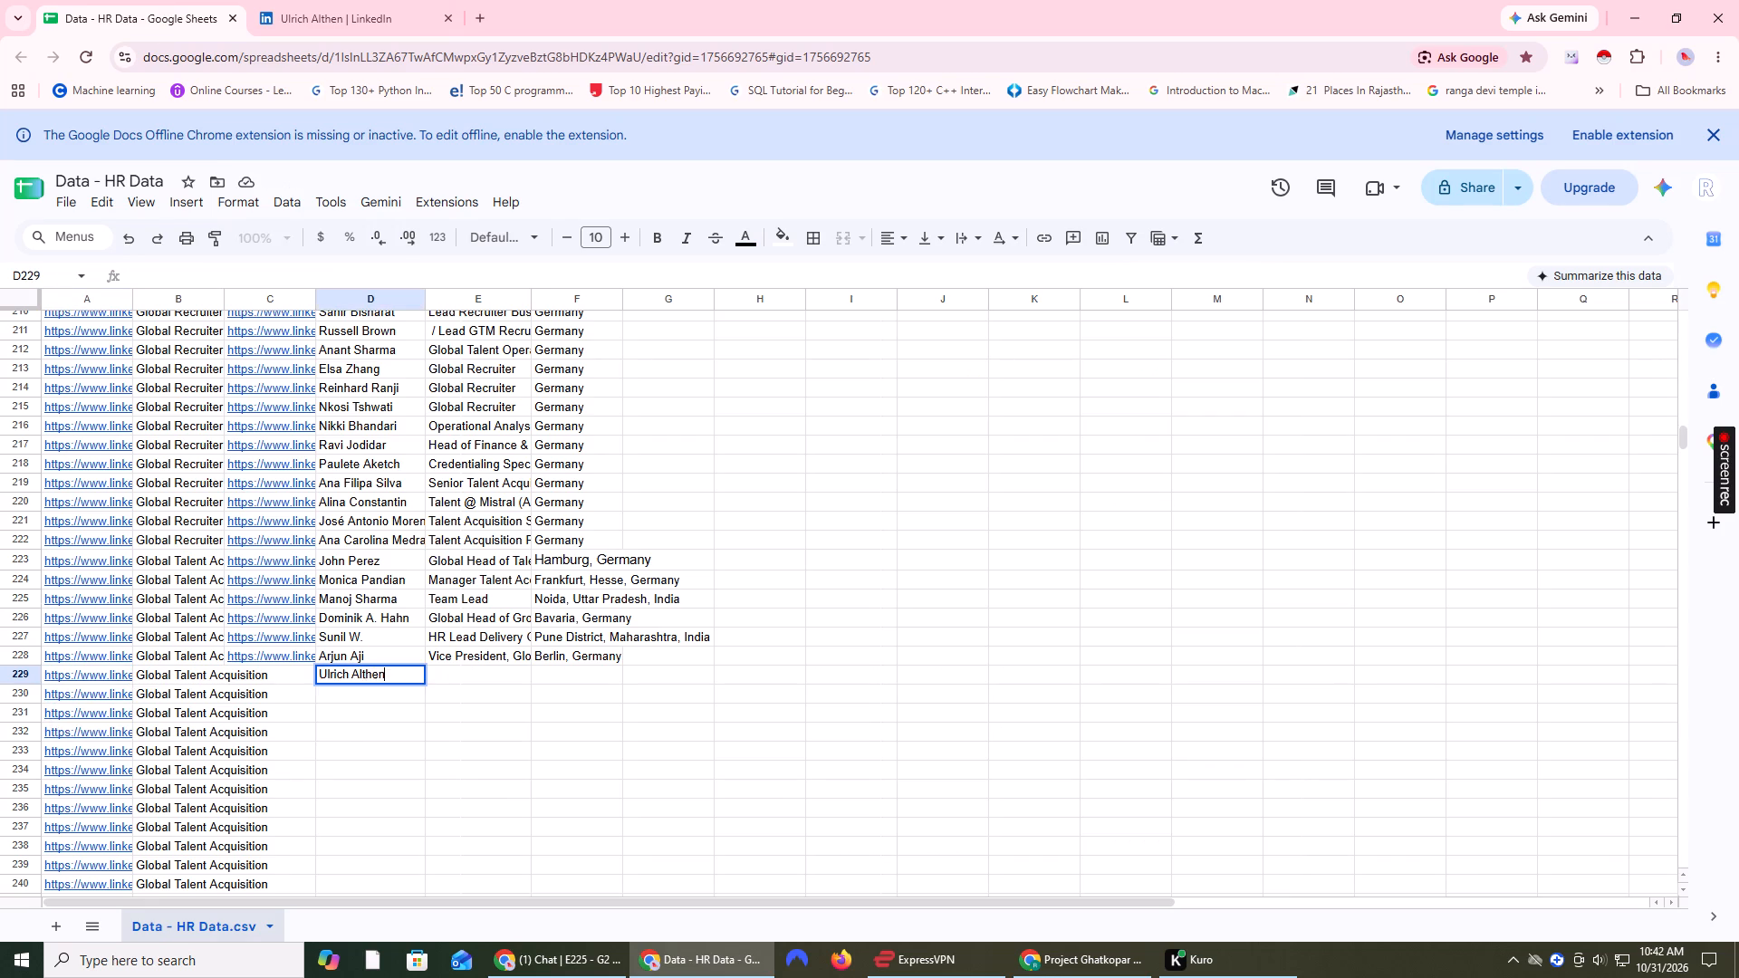
{"action": "left_click", "coordinate": [339, 705]}
Copy the job title "Global Talent Acquisition Operations Lead" from the row 229 recruiter's current Evotec experience entry into cell E229.
{"action": "left_click", "coordinate": [361, 0]}
{"action": "scroll", "coordinate": [516, 636], "scroll_direction": "down", "scroll_amount": 3}
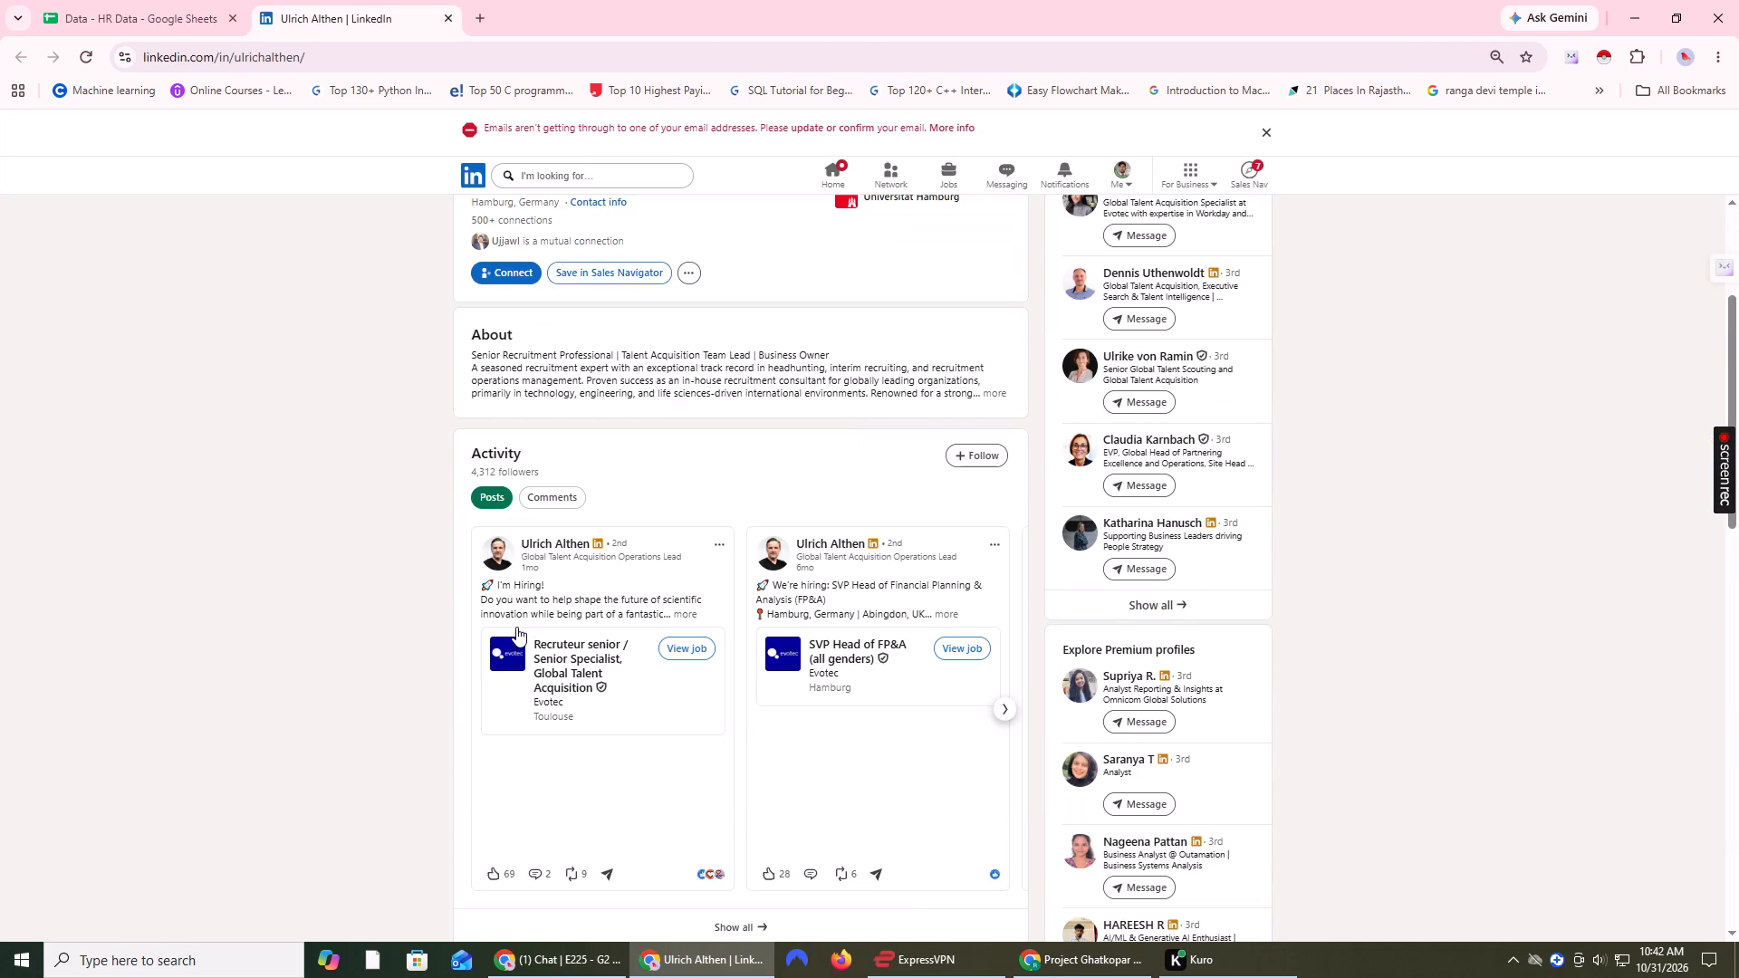
{"action": "scroll", "coordinate": [516, 627], "scroll_direction": "down", "scroll_amount": 7}
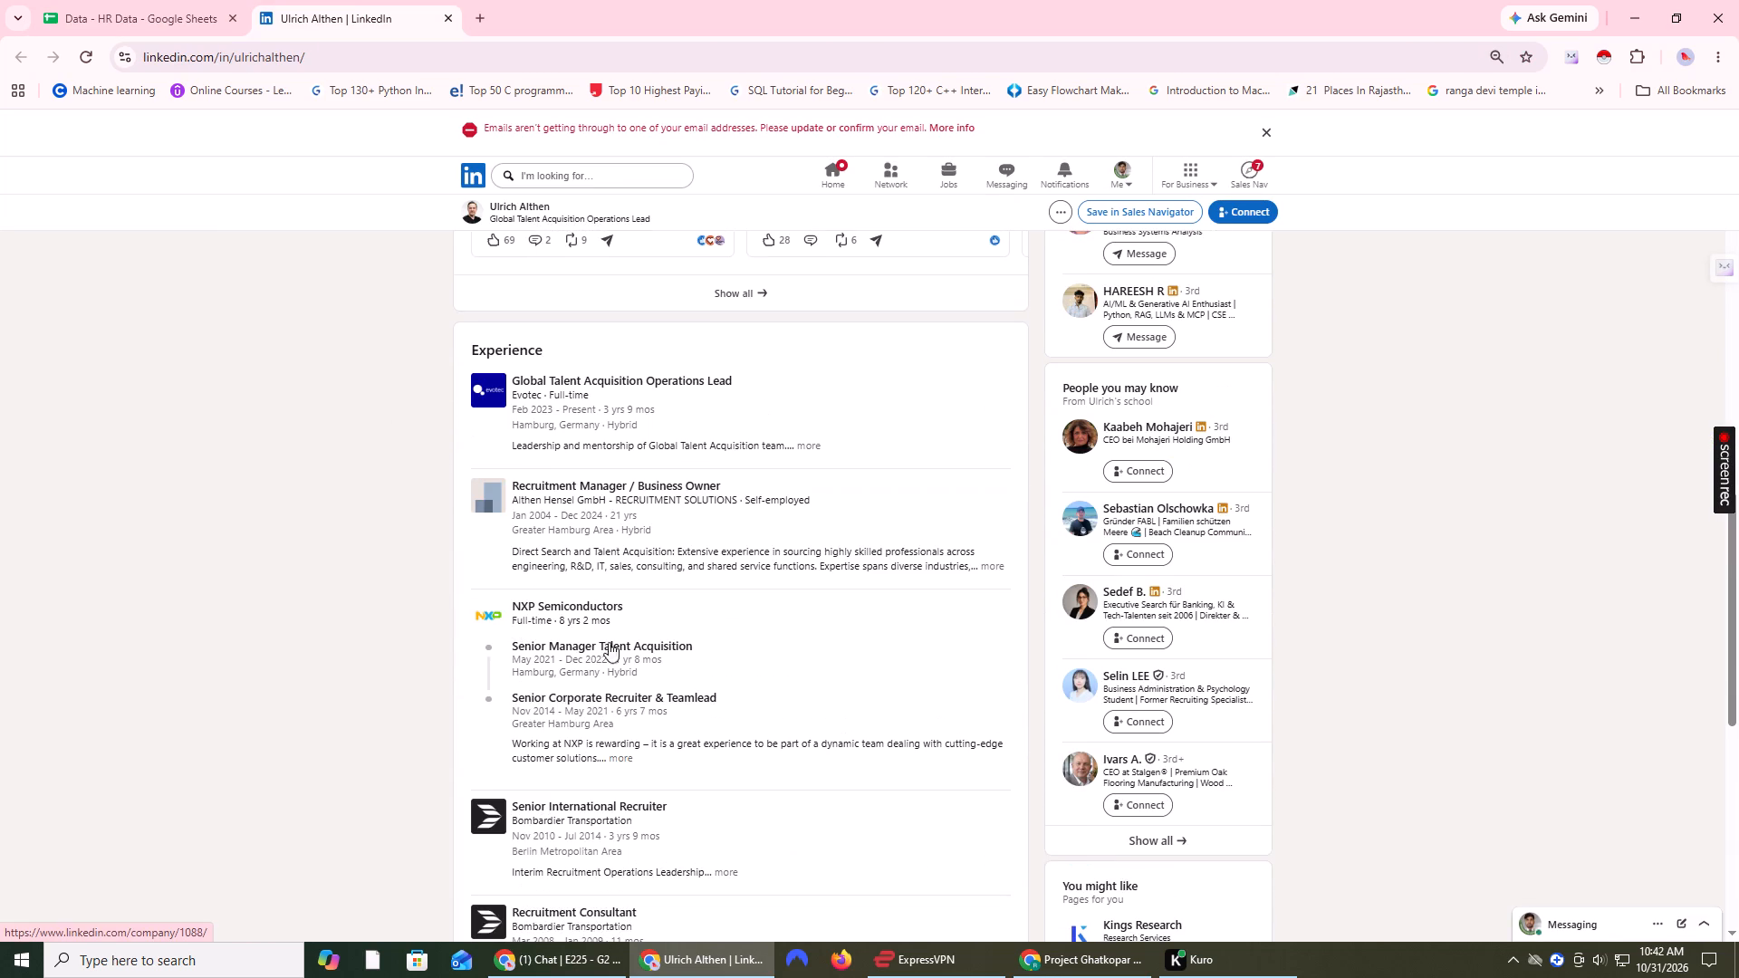
{"action": "left_click_drag", "start_coordinate": [743, 379], "coordinate": [670, 378]}
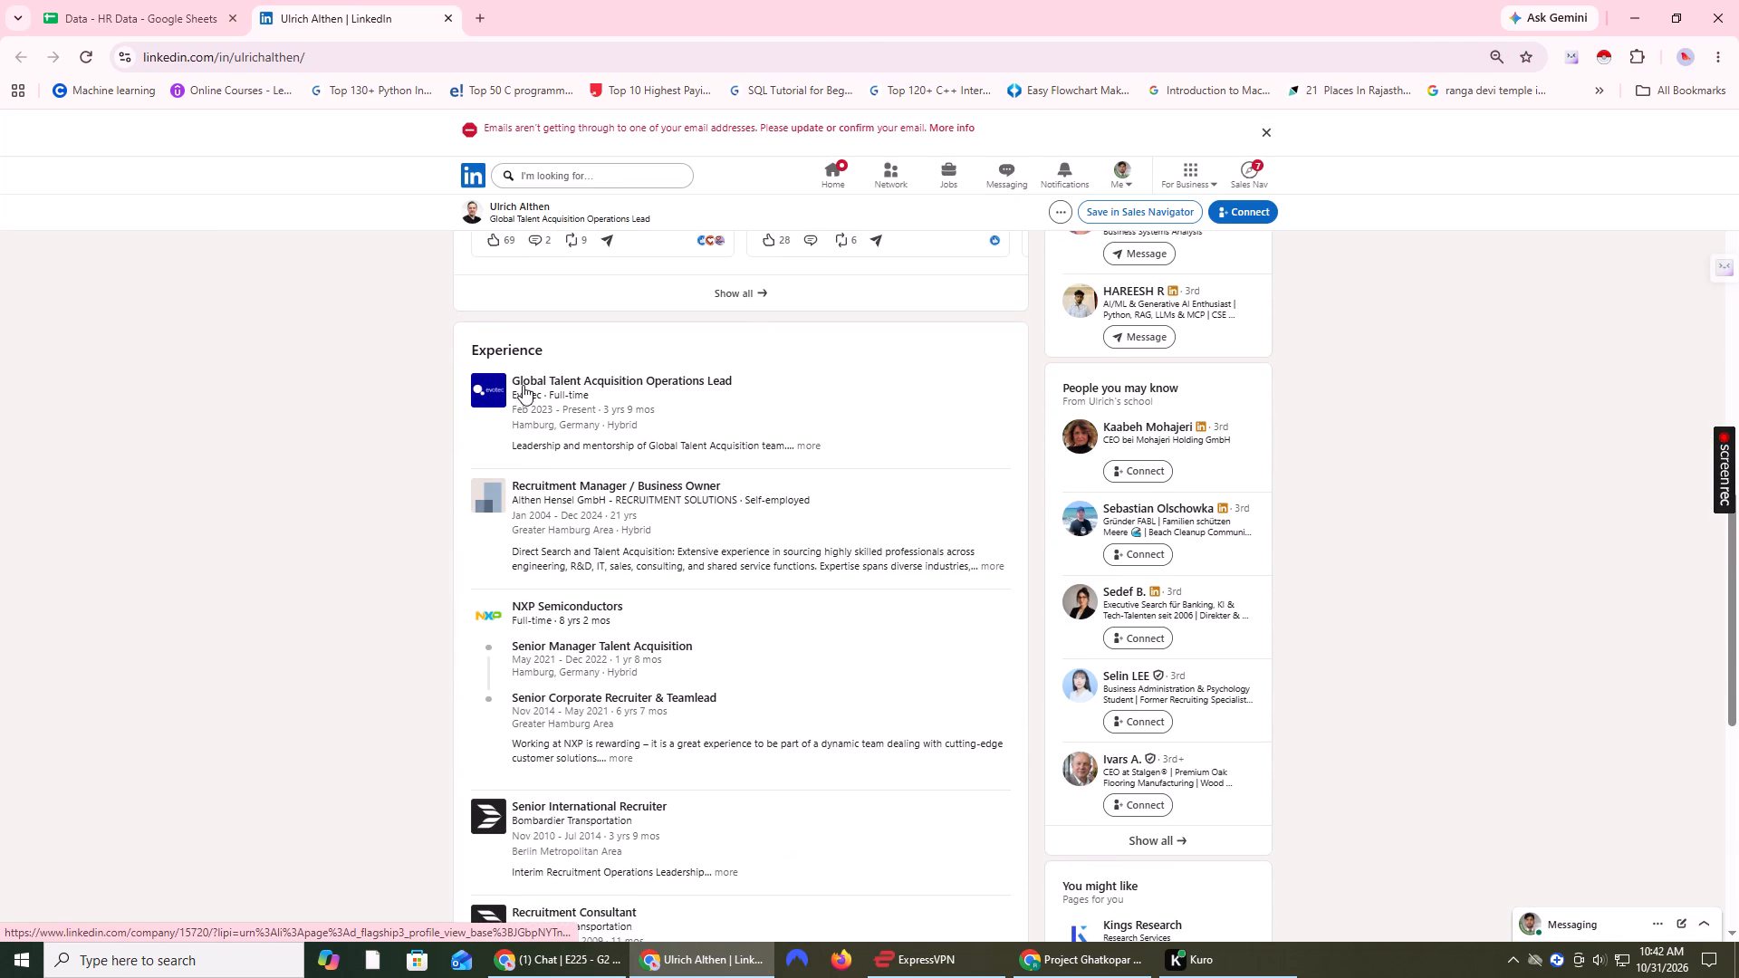
{"action": "left_click_drag", "start_coordinate": [514, 383], "coordinate": [632, 376]}
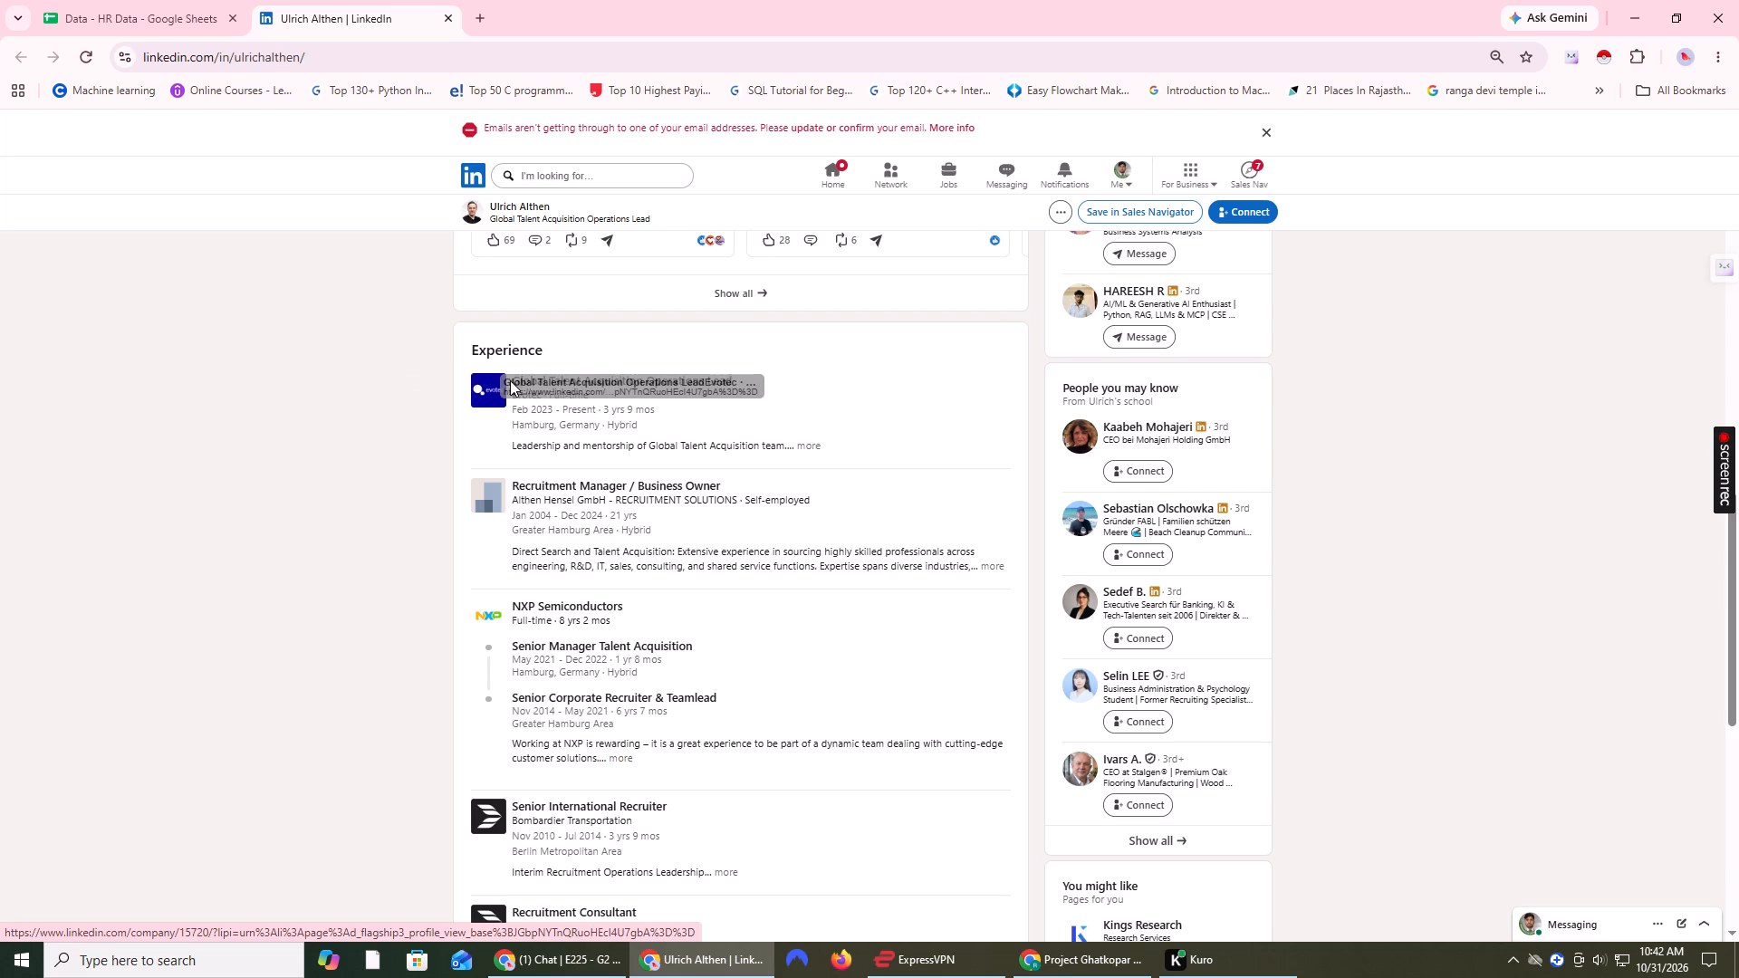
{"action": "left_click_drag", "start_coordinate": [510, 380], "coordinate": [744, 379]}
{"action": "key", "text": "ctrl+c"}
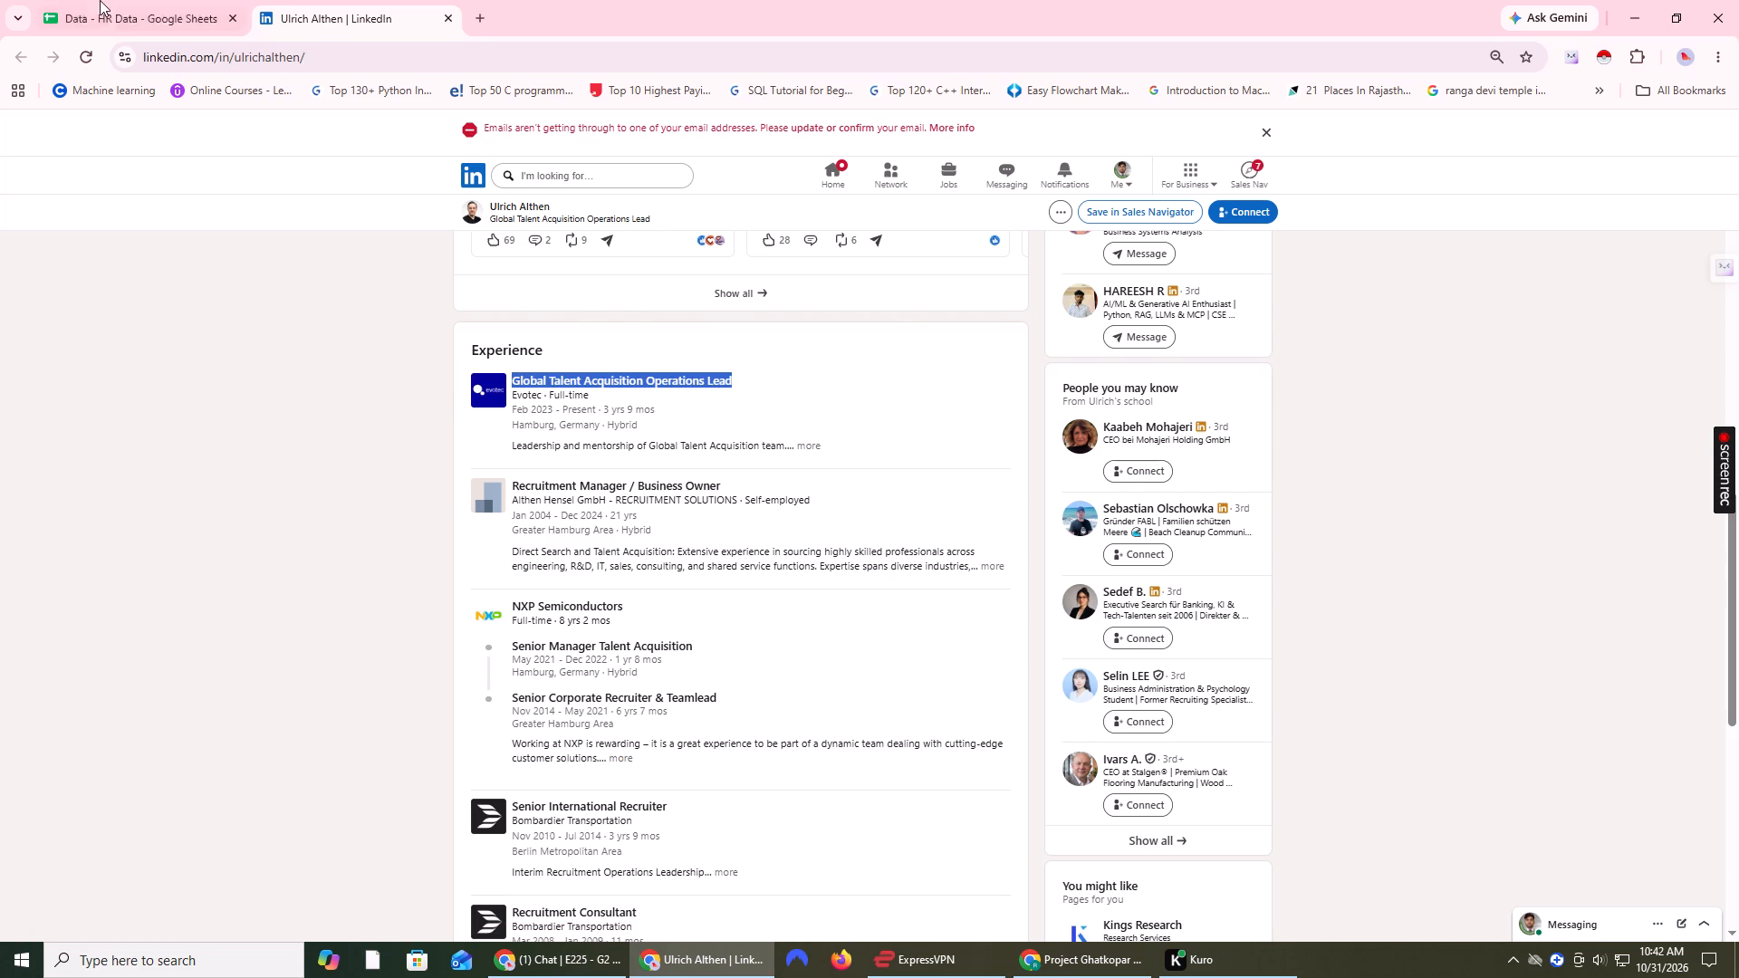
{"action": "left_click", "coordinate": [101, 0]}
{"action": "double_click", "coordinate": [447, 677]}
{"action": "key", "text": "ctrl+v"}
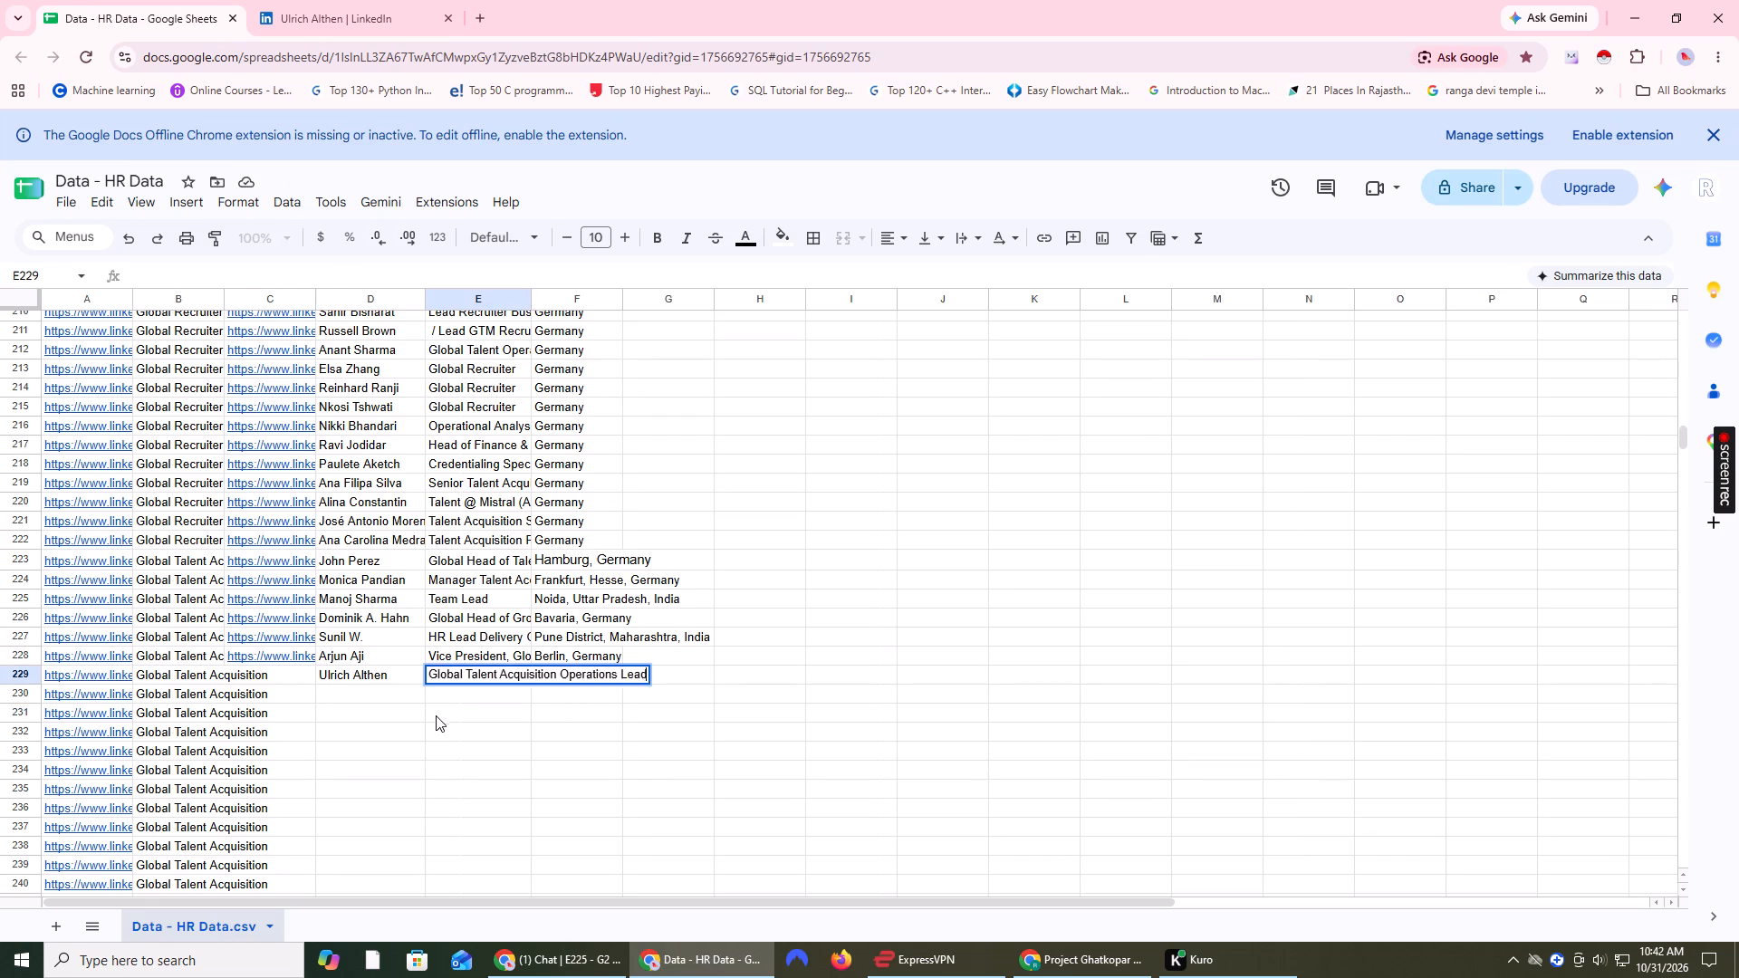
{"action": "left_click", "coordinate": [435, 717], "text": "ctrl"}
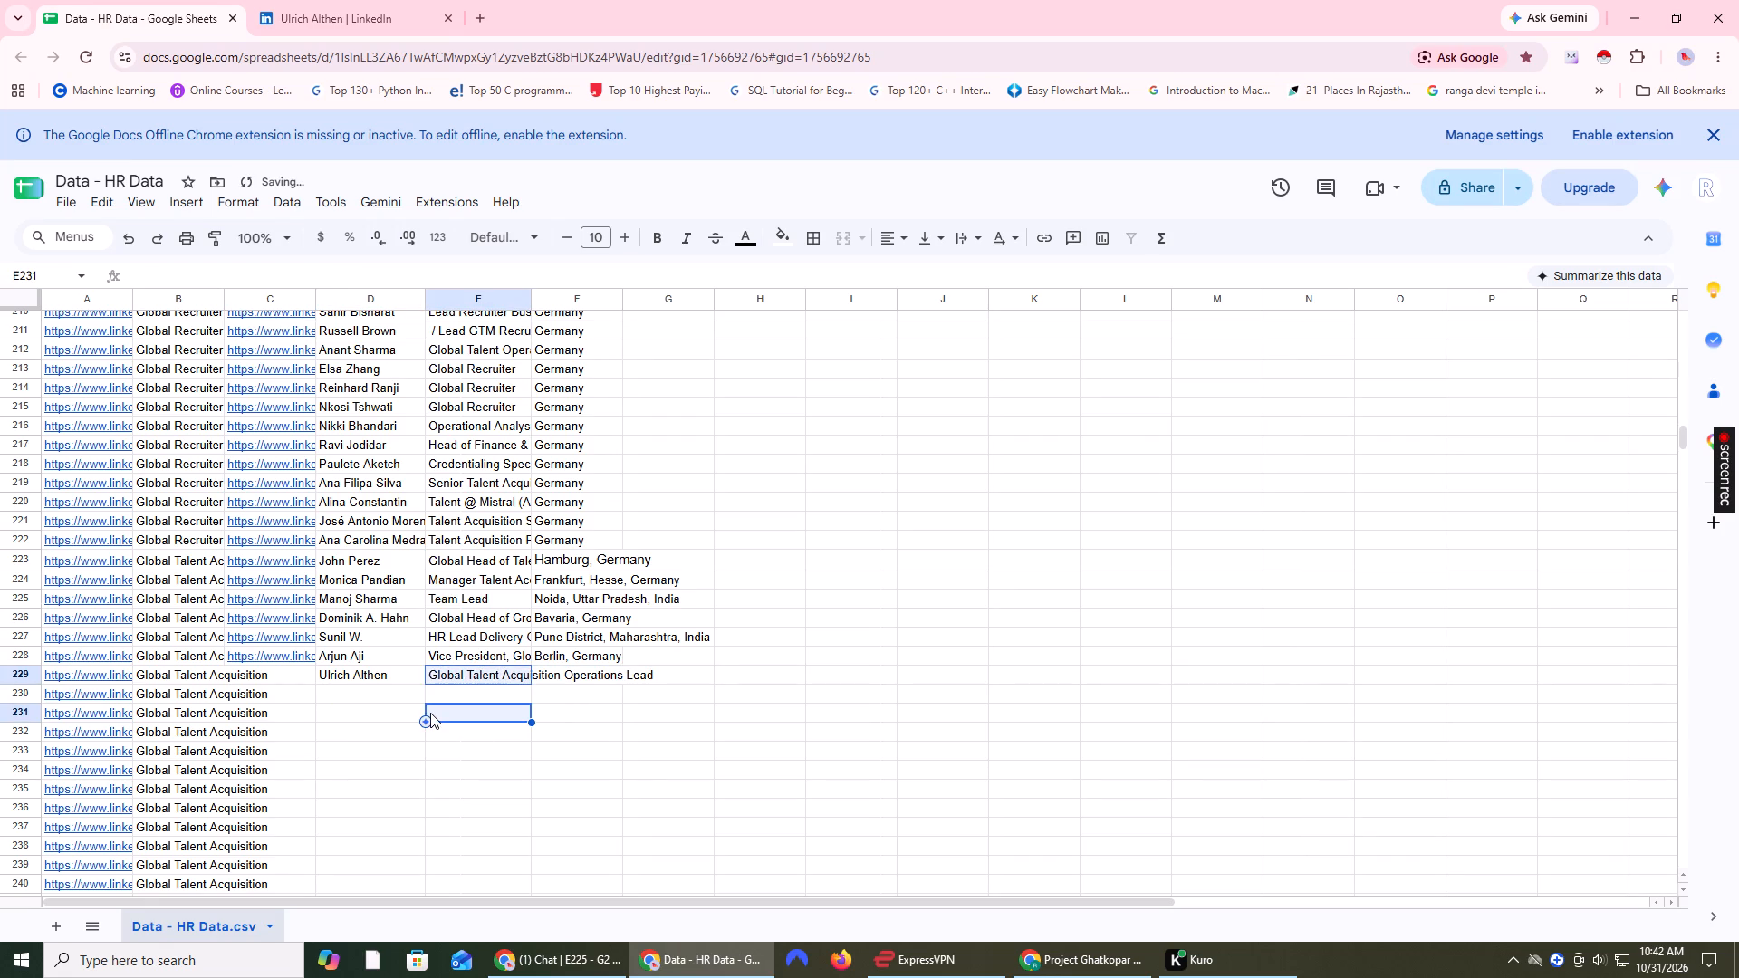
{"action": "left_click", "coordinate": [525, 794]}
Copy the location "Hamburg, Germany" from the row 229 recruiter's current Evotec experience entry into cell F229.
{"action": "left_click", "coordinate": [370, 0]}
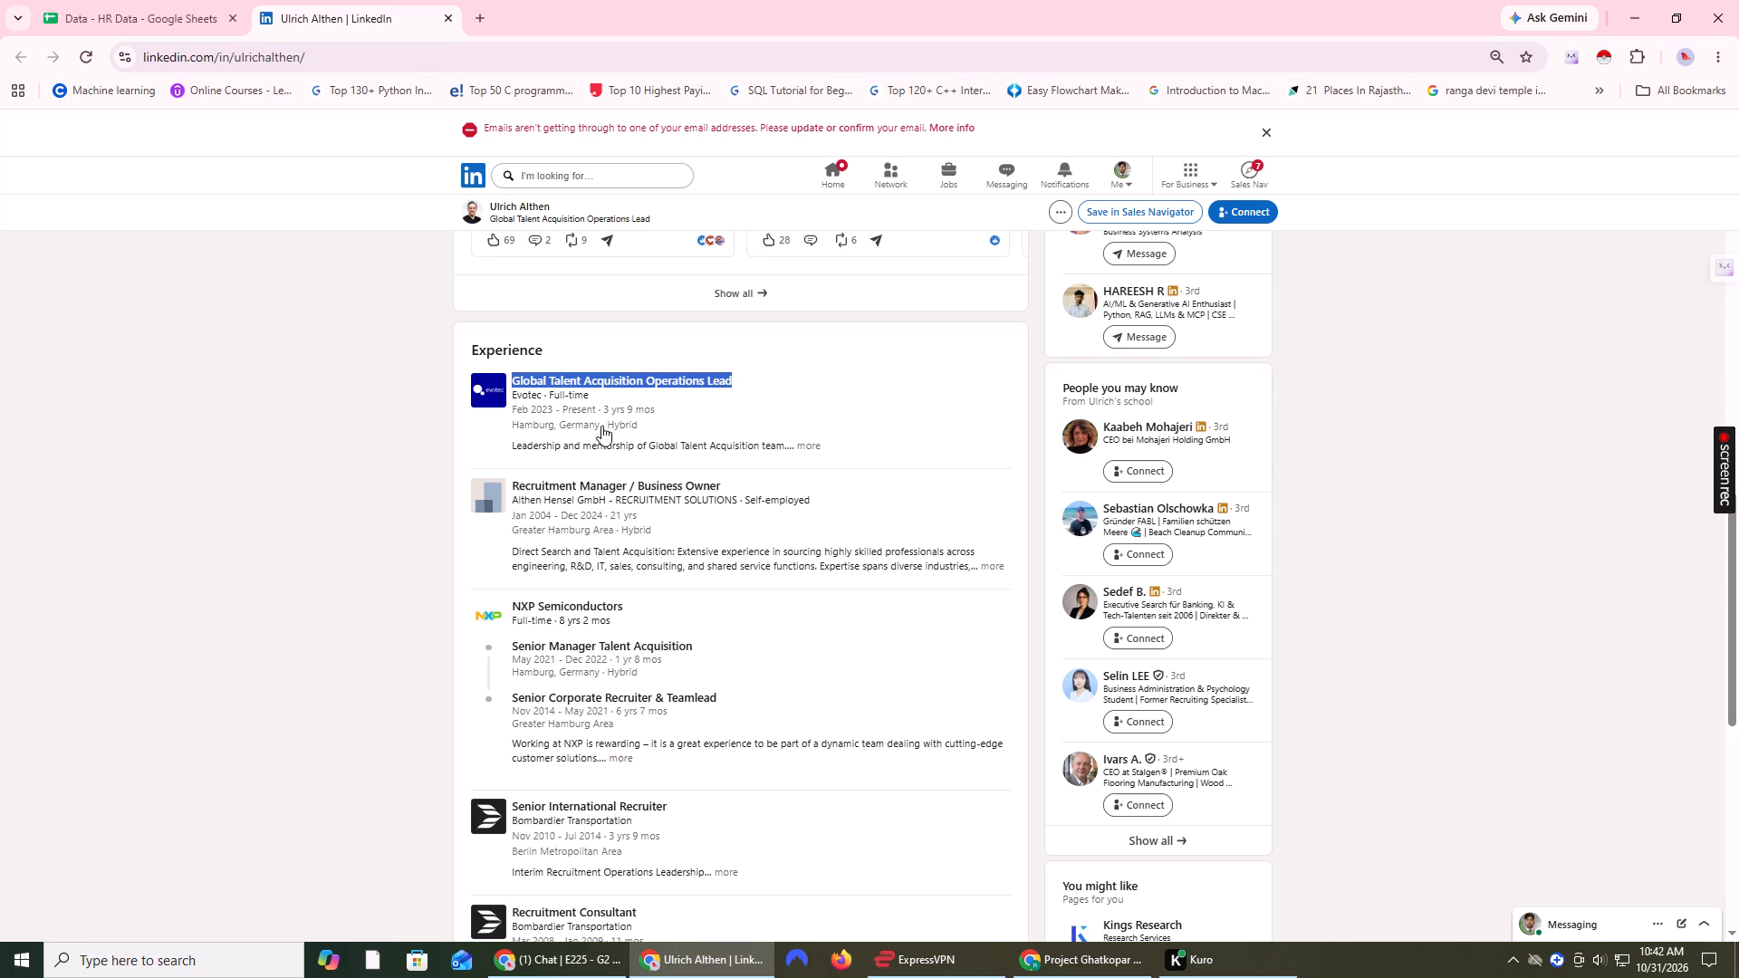
{"action": "left_click_drag", "start_coordinate": [601, 423], "coordinate": [588, 423]}
{"action": "left_click_drag", "start_coordinate": [493, 427], "coordinate": [562, 424]}
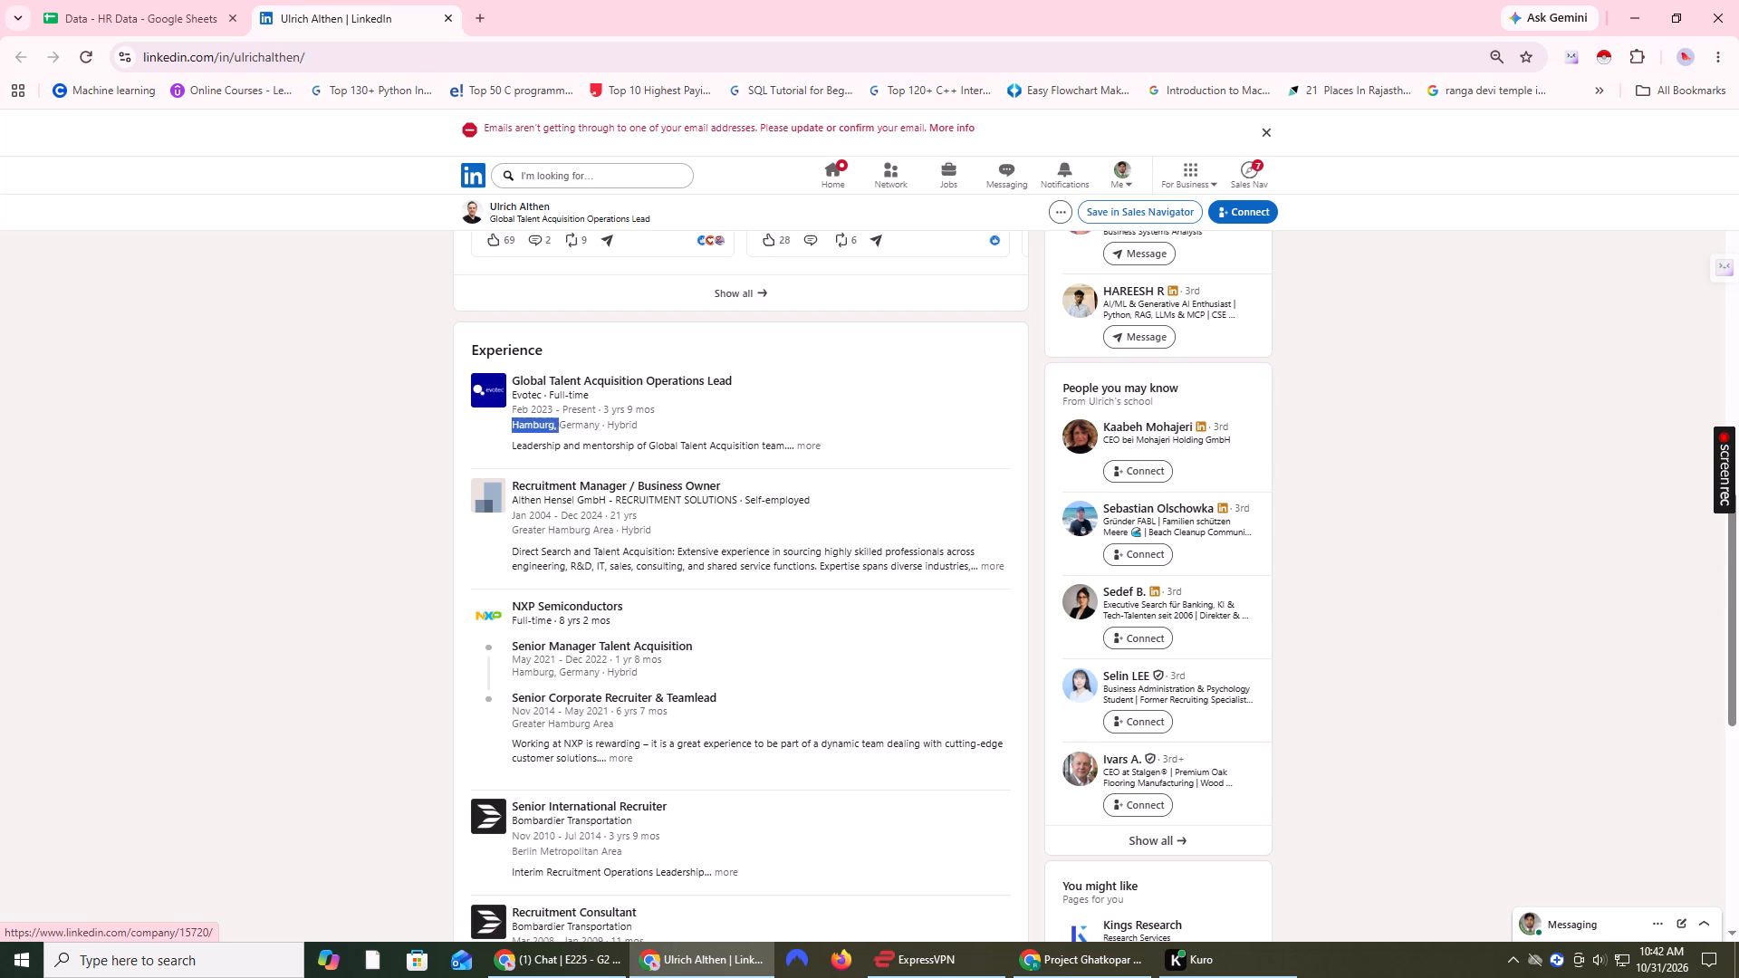
{"action": "left_click_drag", "start_coordinate": [562, 424], "coordinate": [601, 427]}
{"action": "key", "text": "ctrl+c"}
{"action": "left_click", "coordinate": [494, 537]}
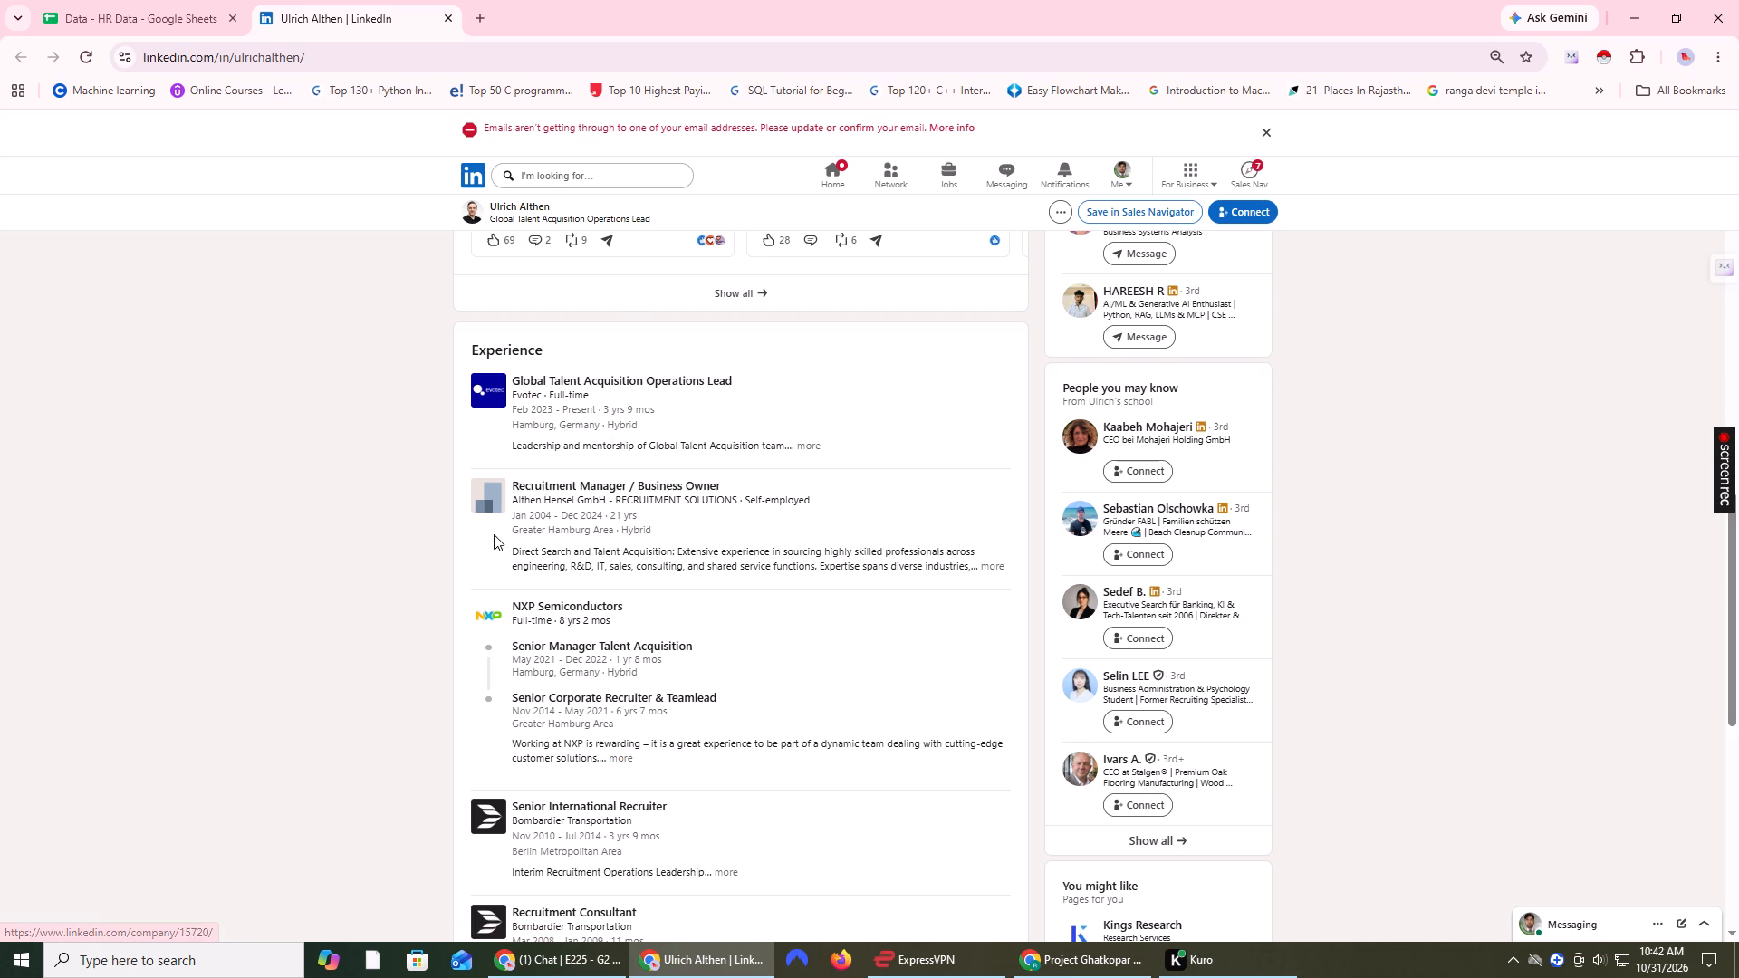
{"action": "left_click", "coordinate": [132, 0]}
{"action": "left_click", "coordinate": [560, 689]}
{"action": "double_click", "coordinate": [560, 680]}
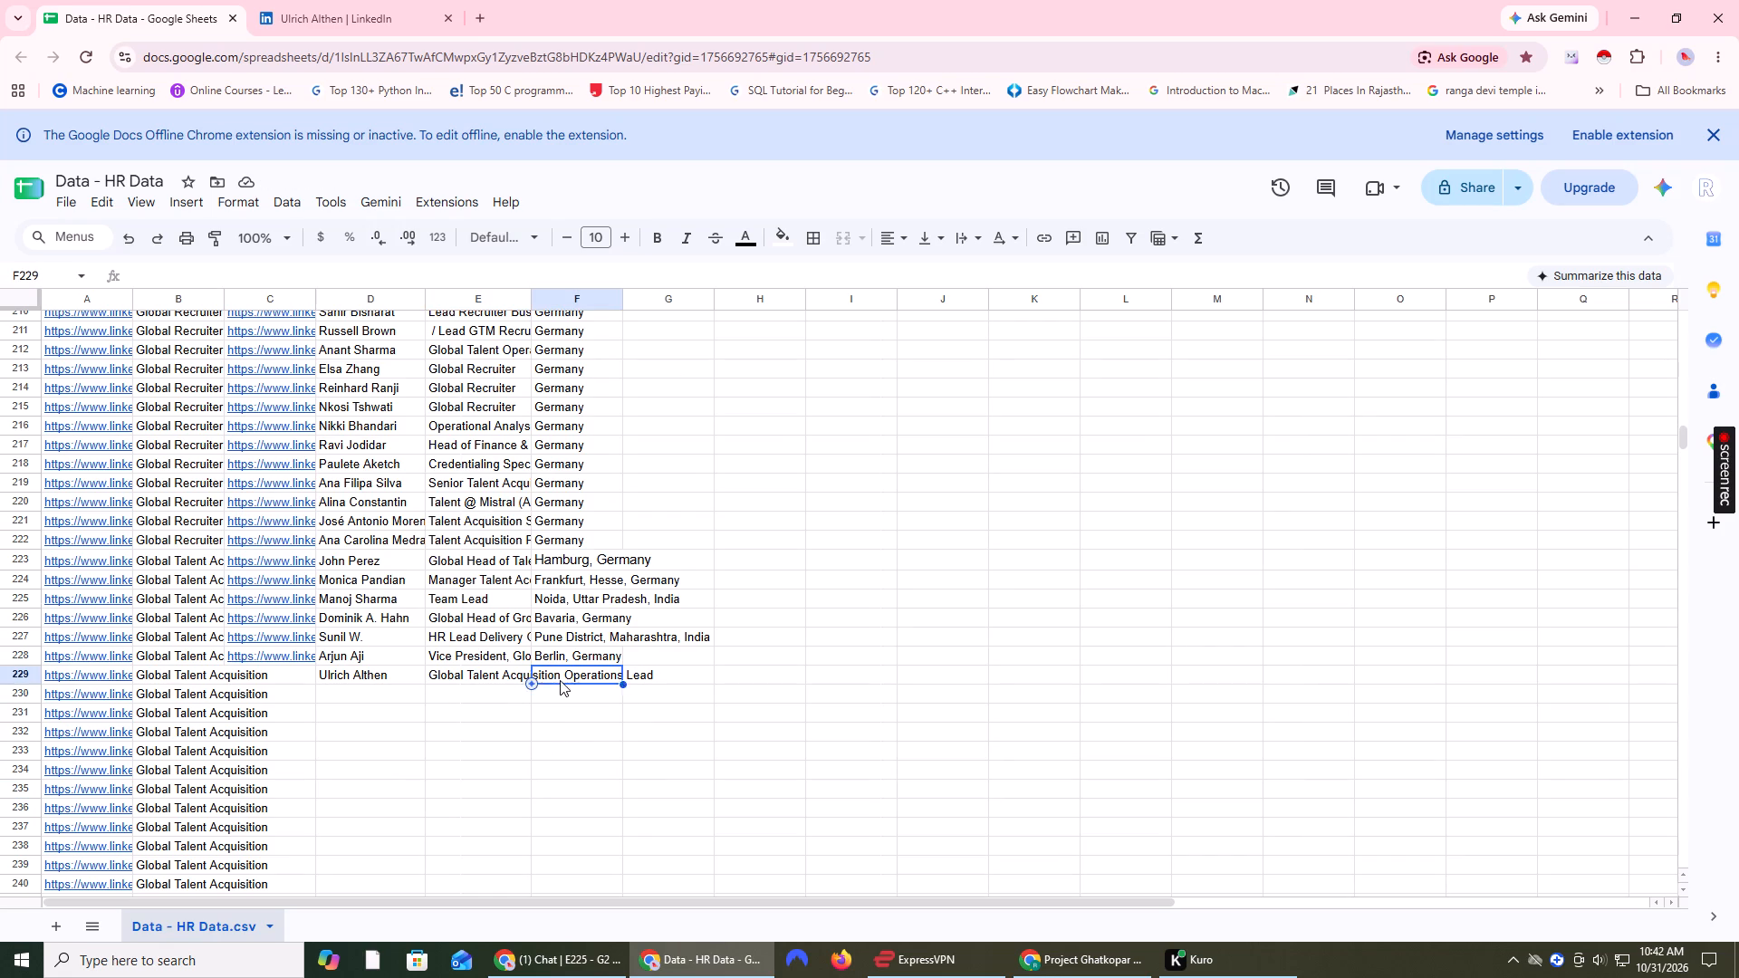
{"action": "key", "text": "ctrl+v"}
{"action": "left_click", "coordinate": [481, 714]}
{"action": "left_click", "coordinate": [112, 0]}
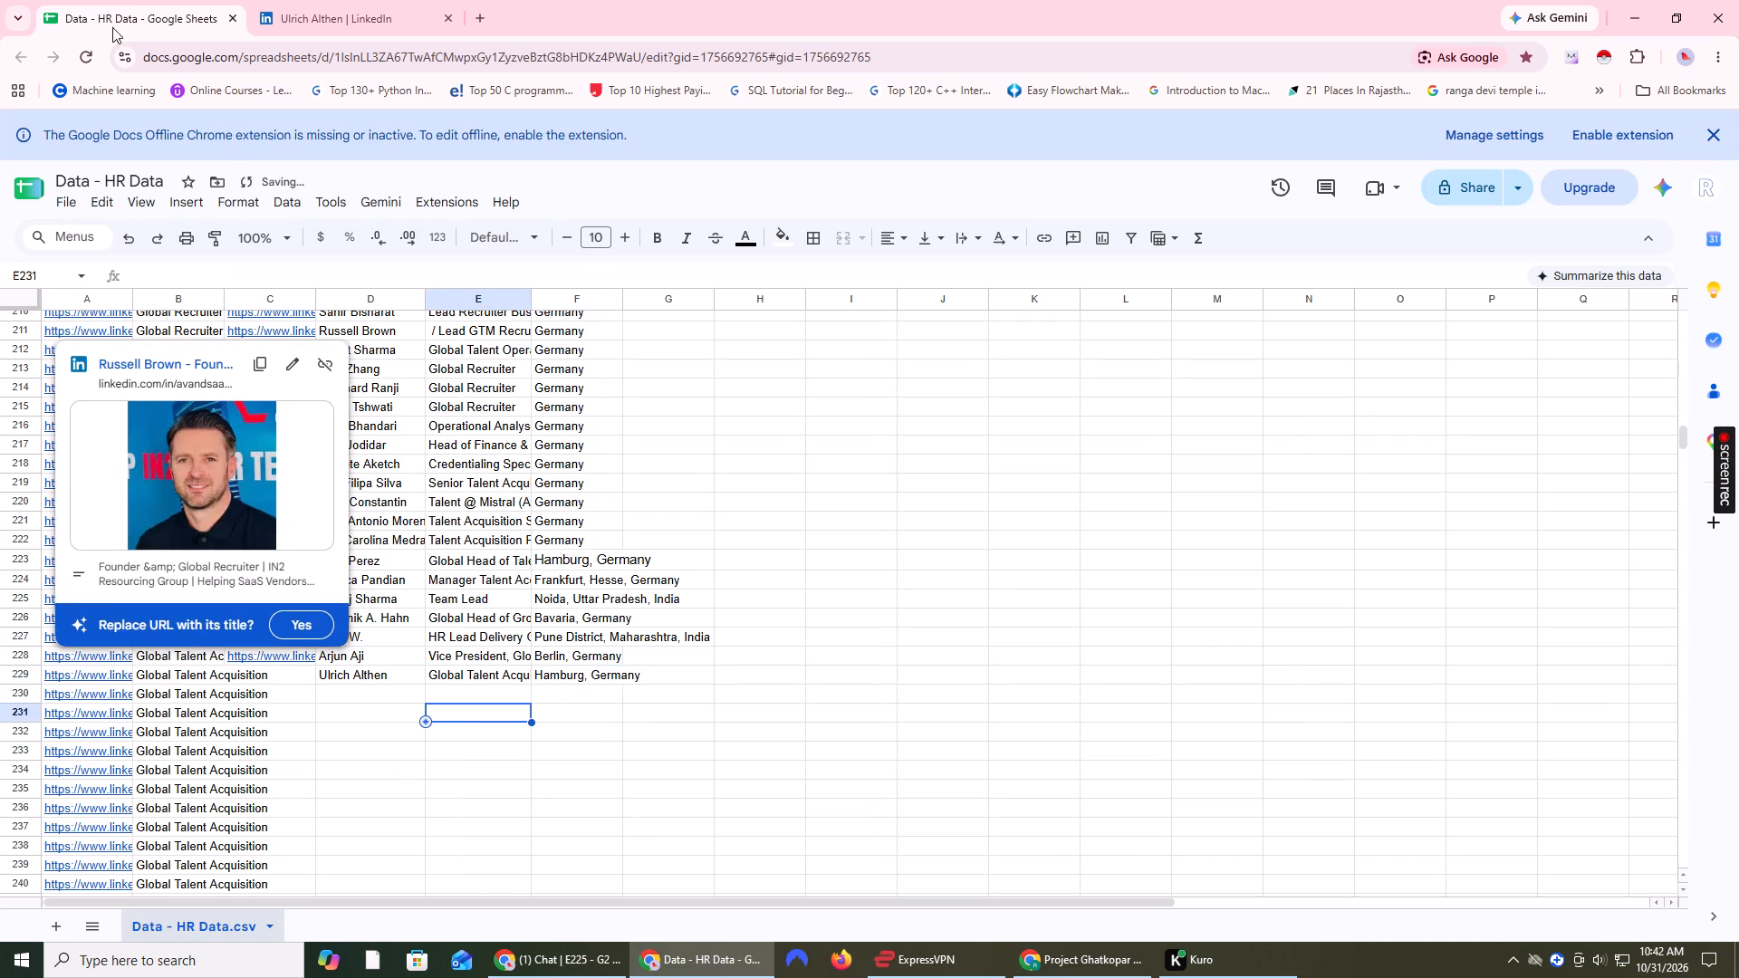
{"action": "left_click", "coordinate": [402, 707]}
Open the Evotec company page from the current role in the row 229 recruiter's Experience section.
{"action": "left_click", "coordinate": [427, 0]}
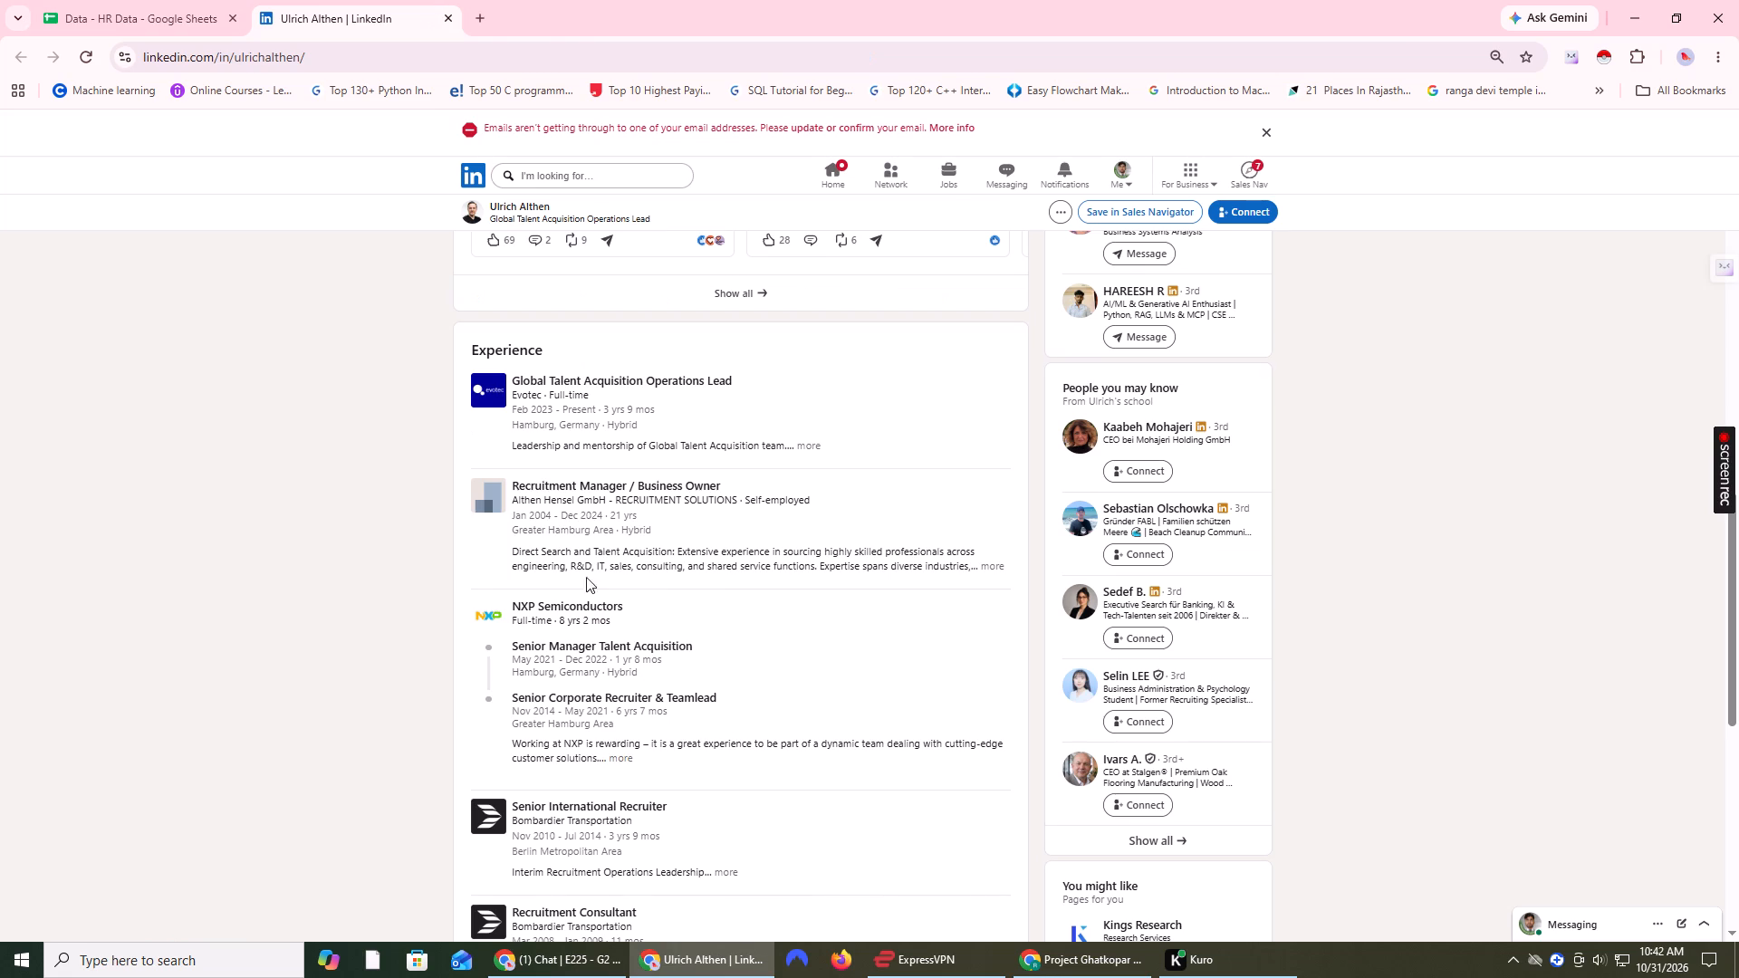
{"action": "left_click", "coordinate": [494, 388], "text": "ctrl"}
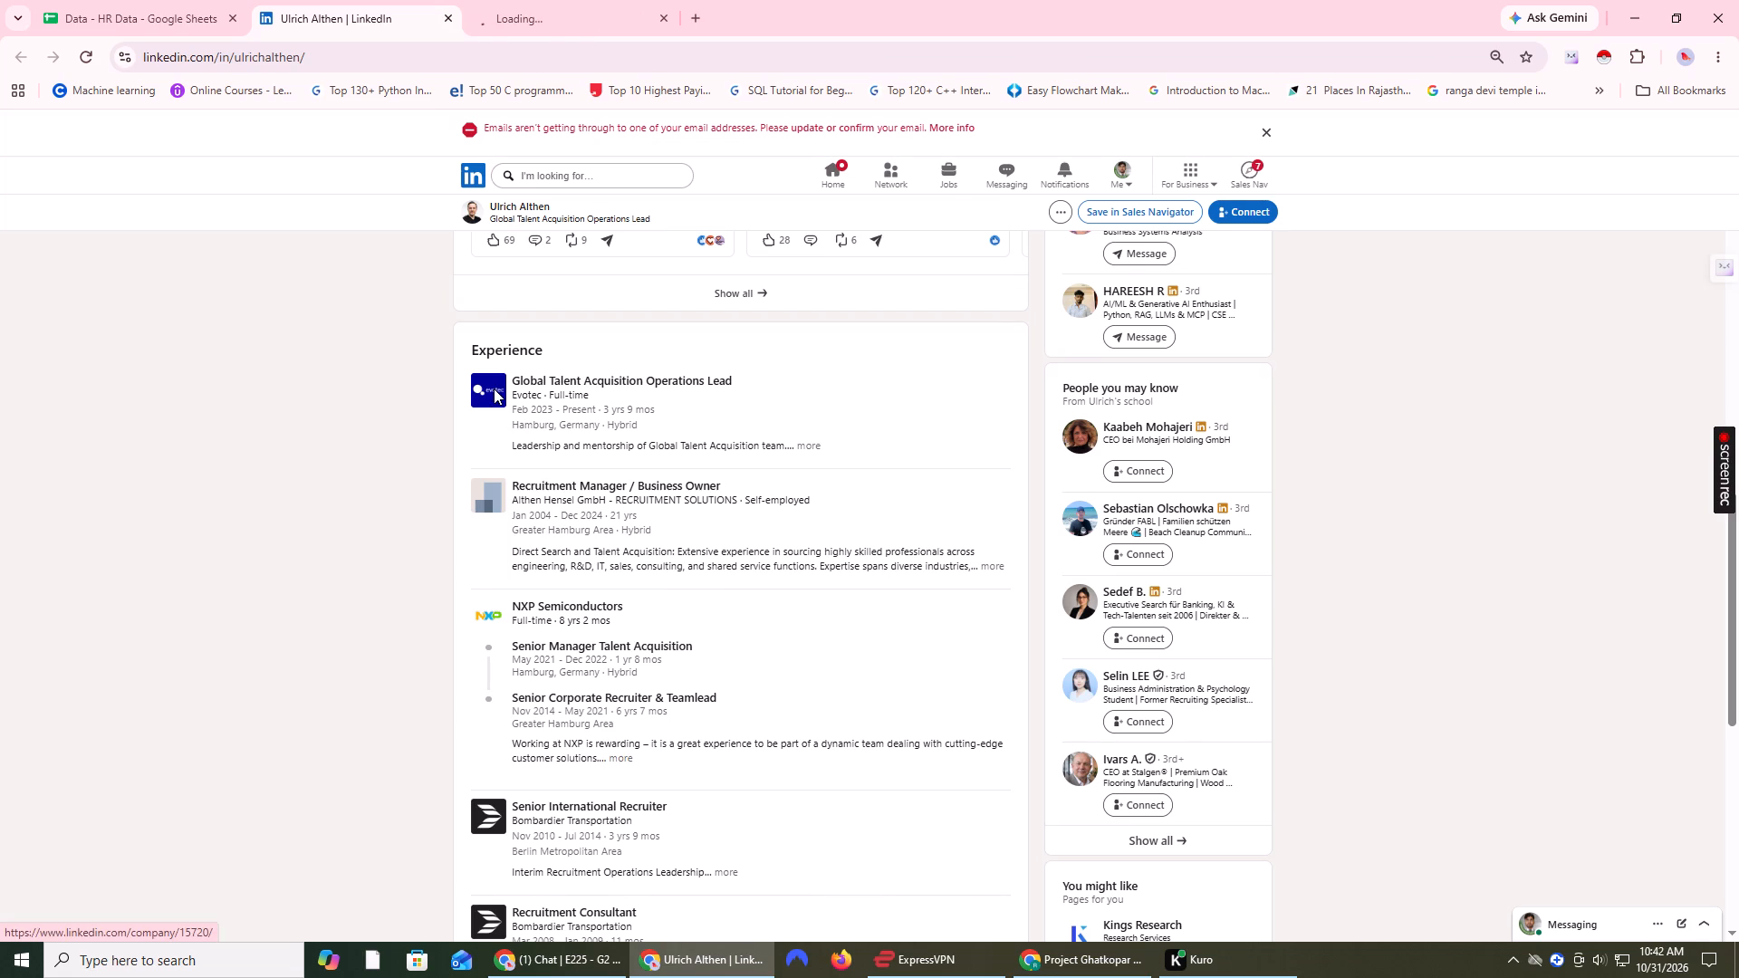
{"action": "left_click", "coordinate": [584, 0]}
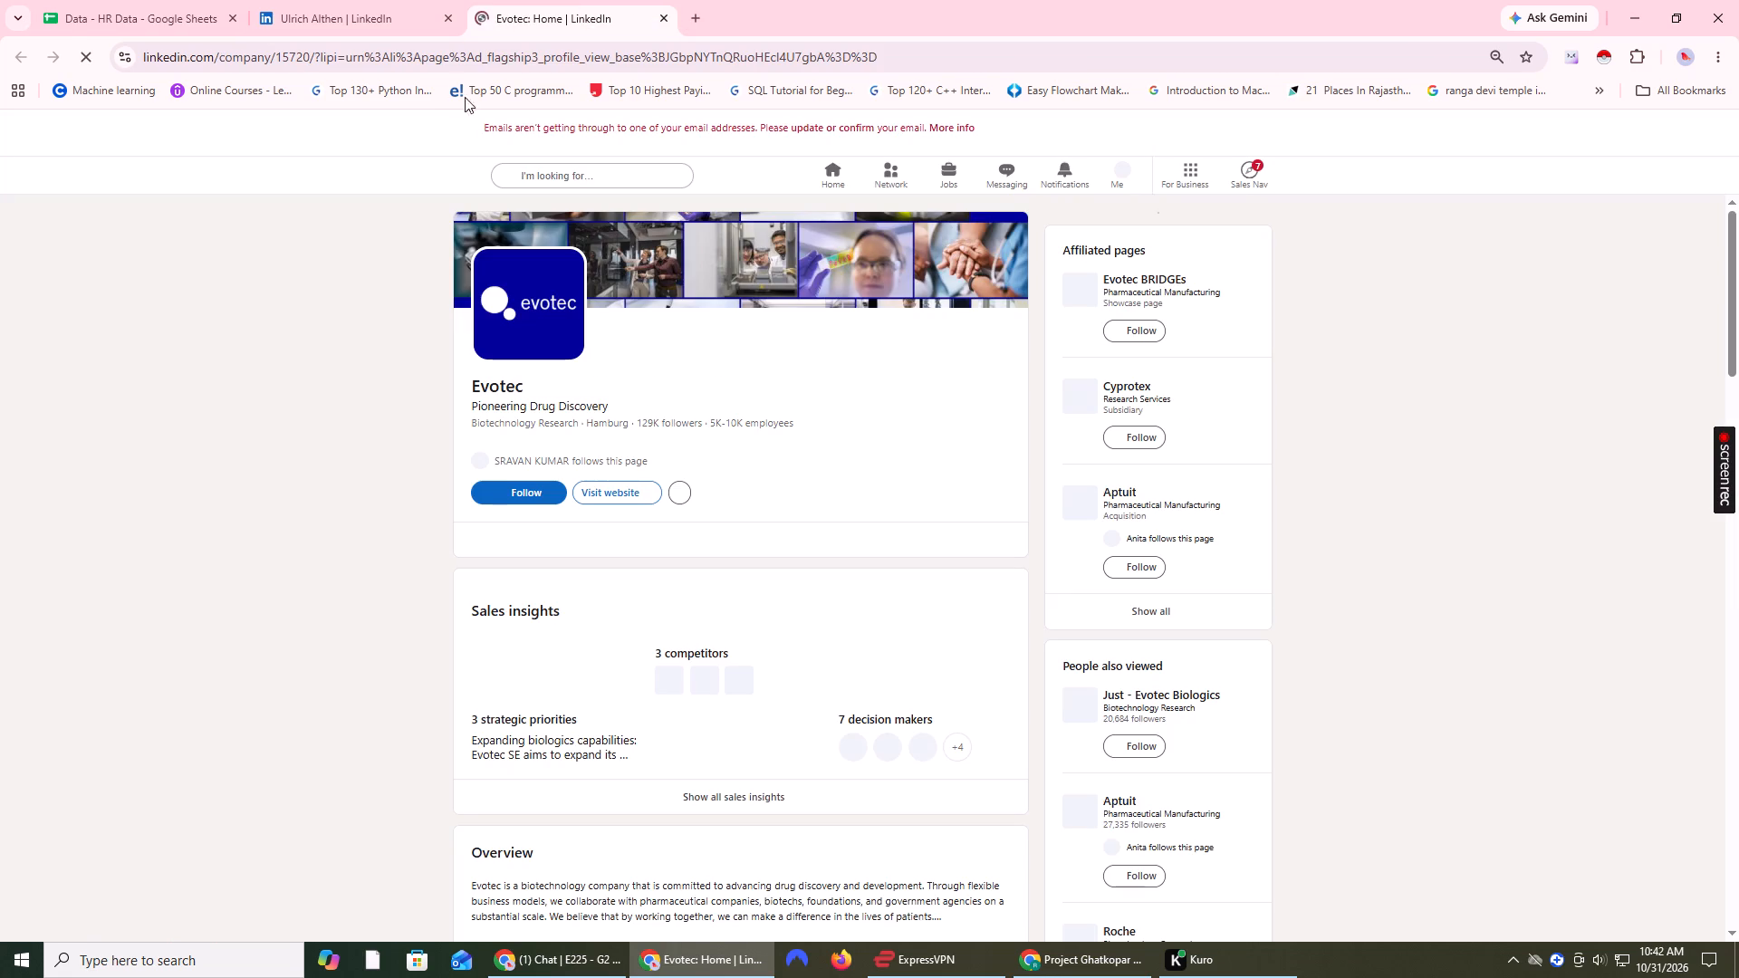
{"action": "left_click", "coordinate": [305, 612]}
Copy the Evotec company page URL, linkedin.com/company/evotec/home/, into cell C229 of the HR Data sheet.
{"action": "left_click", "coordinate": [443, 67]}
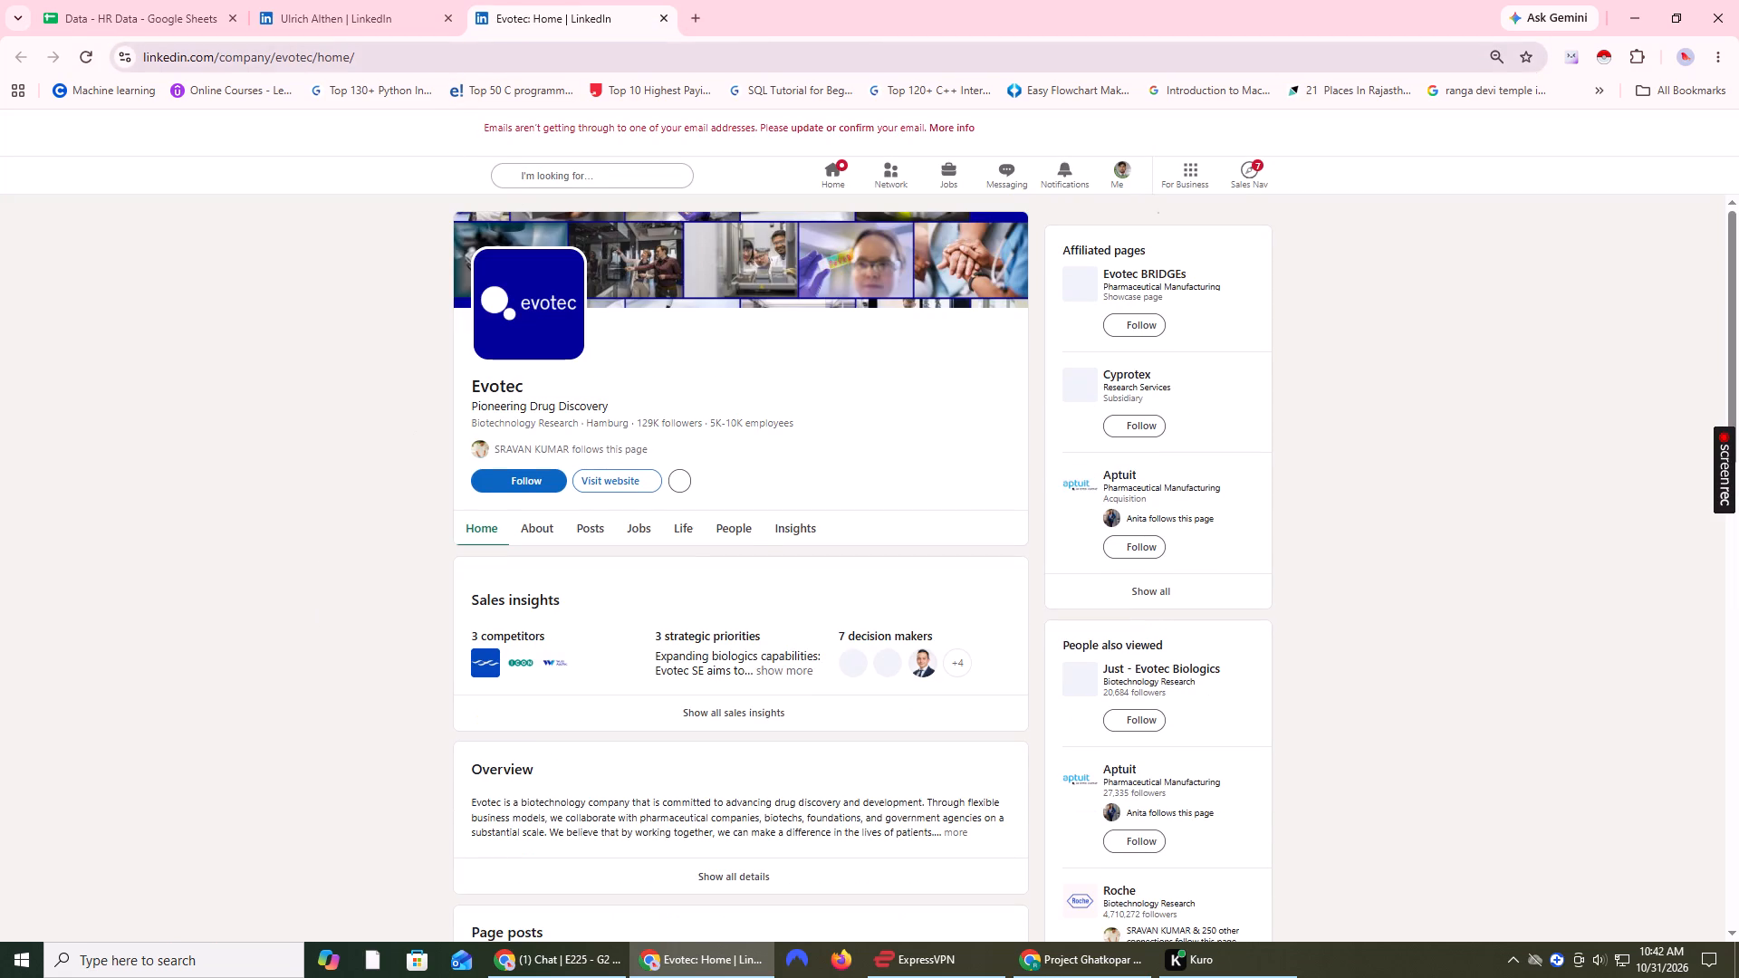
{"action": "key", "text": "ctrl+c"}
{"action": "left_click", "coordinate": [156, 0]}
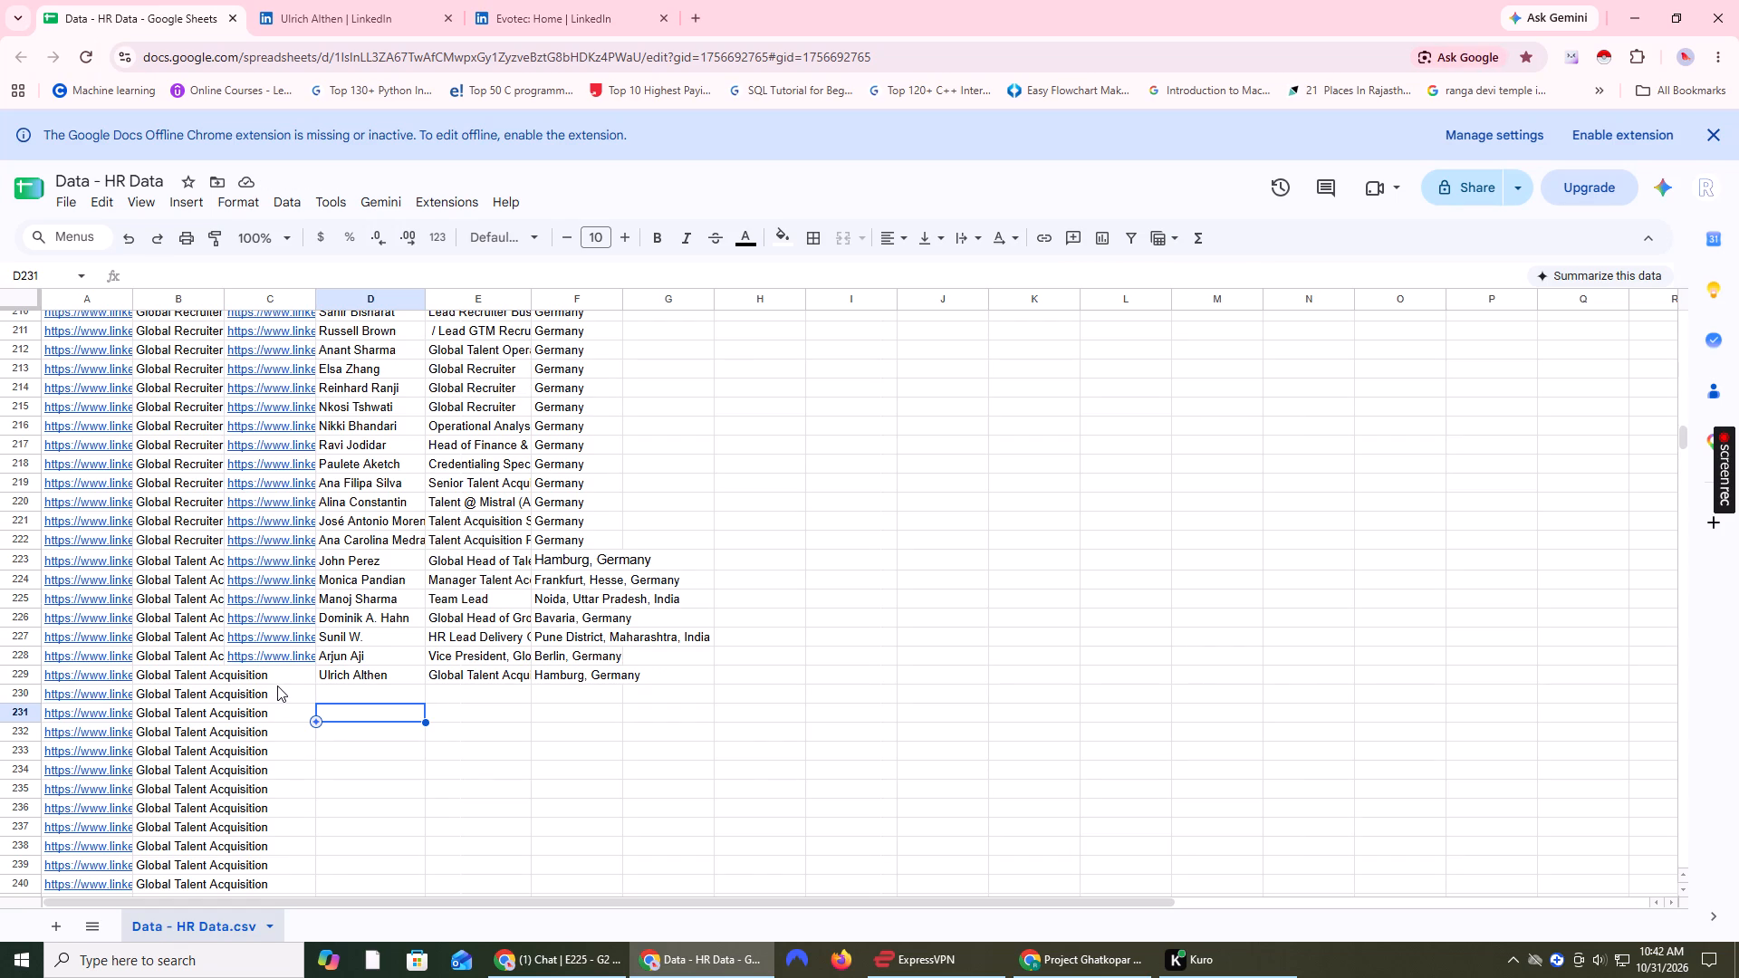
{"action": "double_click", "coordinate": [277, 683]}
{"action": "key", "text": "ctrl+v"}
{"action": "left_click", "coordinate": [270, 695], "text": "ctrl"}
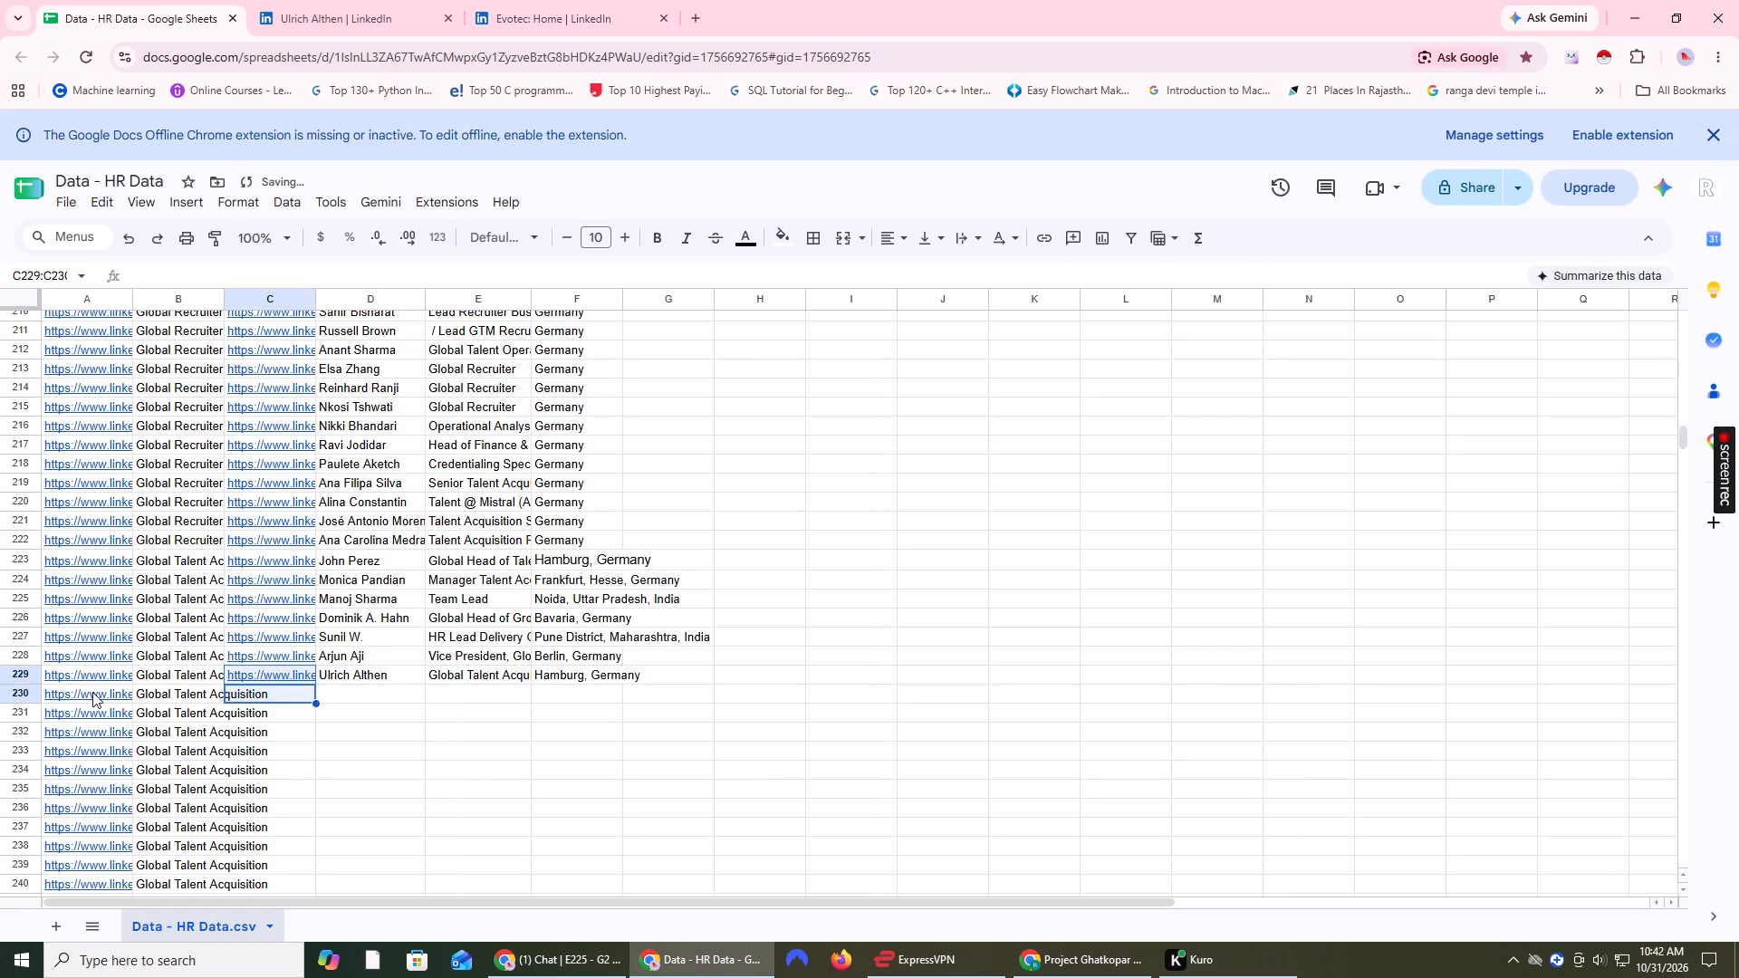
Open the LinkedIn profile linked in cell A230 and close the row 229 recruiter's profile and the Evotec page.
{"action": "left_click", "coordinate": [92, 692]}
{"action": "left_click", "coordinate": [133, 727]}
{"action": "left_click", "coordinate": [571, 0]}
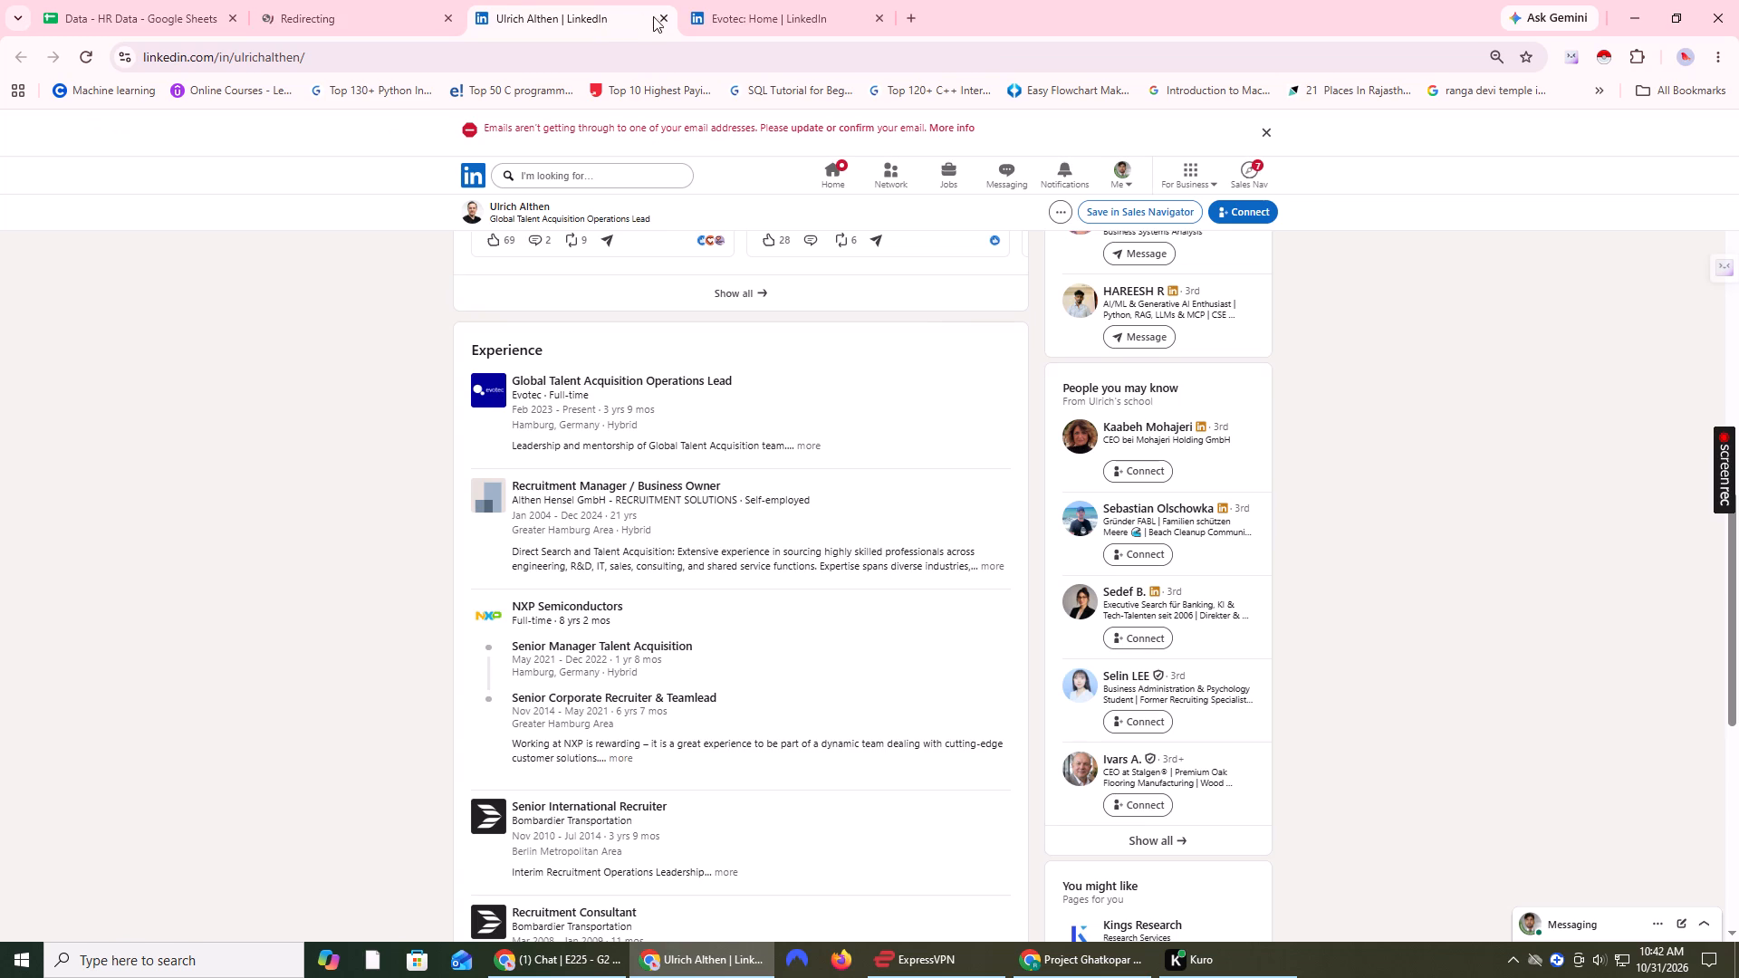
{"action": "left_click", "coordinate": [659, 17]}
{"action": "left_click", "coordinate": [661, 17]}
{"action": "left_click", "coordinate": [329, 0]}
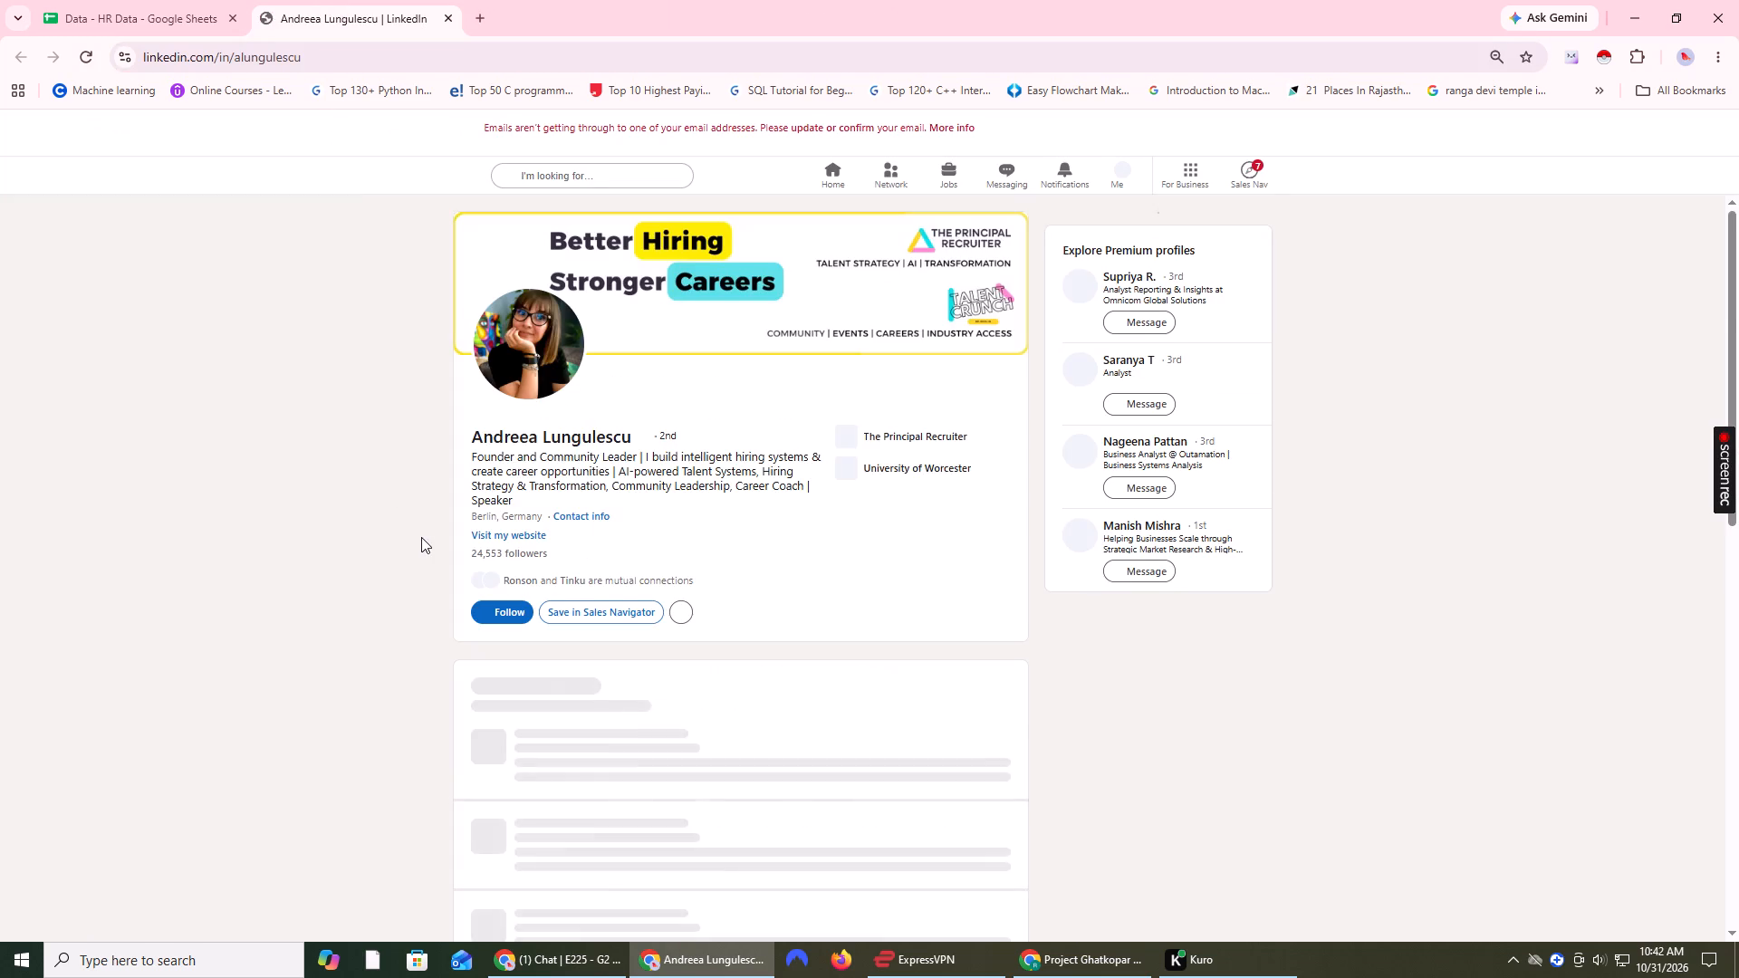
Copy the row 230 recruiter's name from the LinkedIn profile heading into cell D230.
{"action": "scroll", "coordinate": [421, 537], "scroll_direction": "down", "scroll_amount": 3}
{"action": "scroll", "coordinate": [455, 549], "scroll_direction": "up", "scroll_amount": 2}
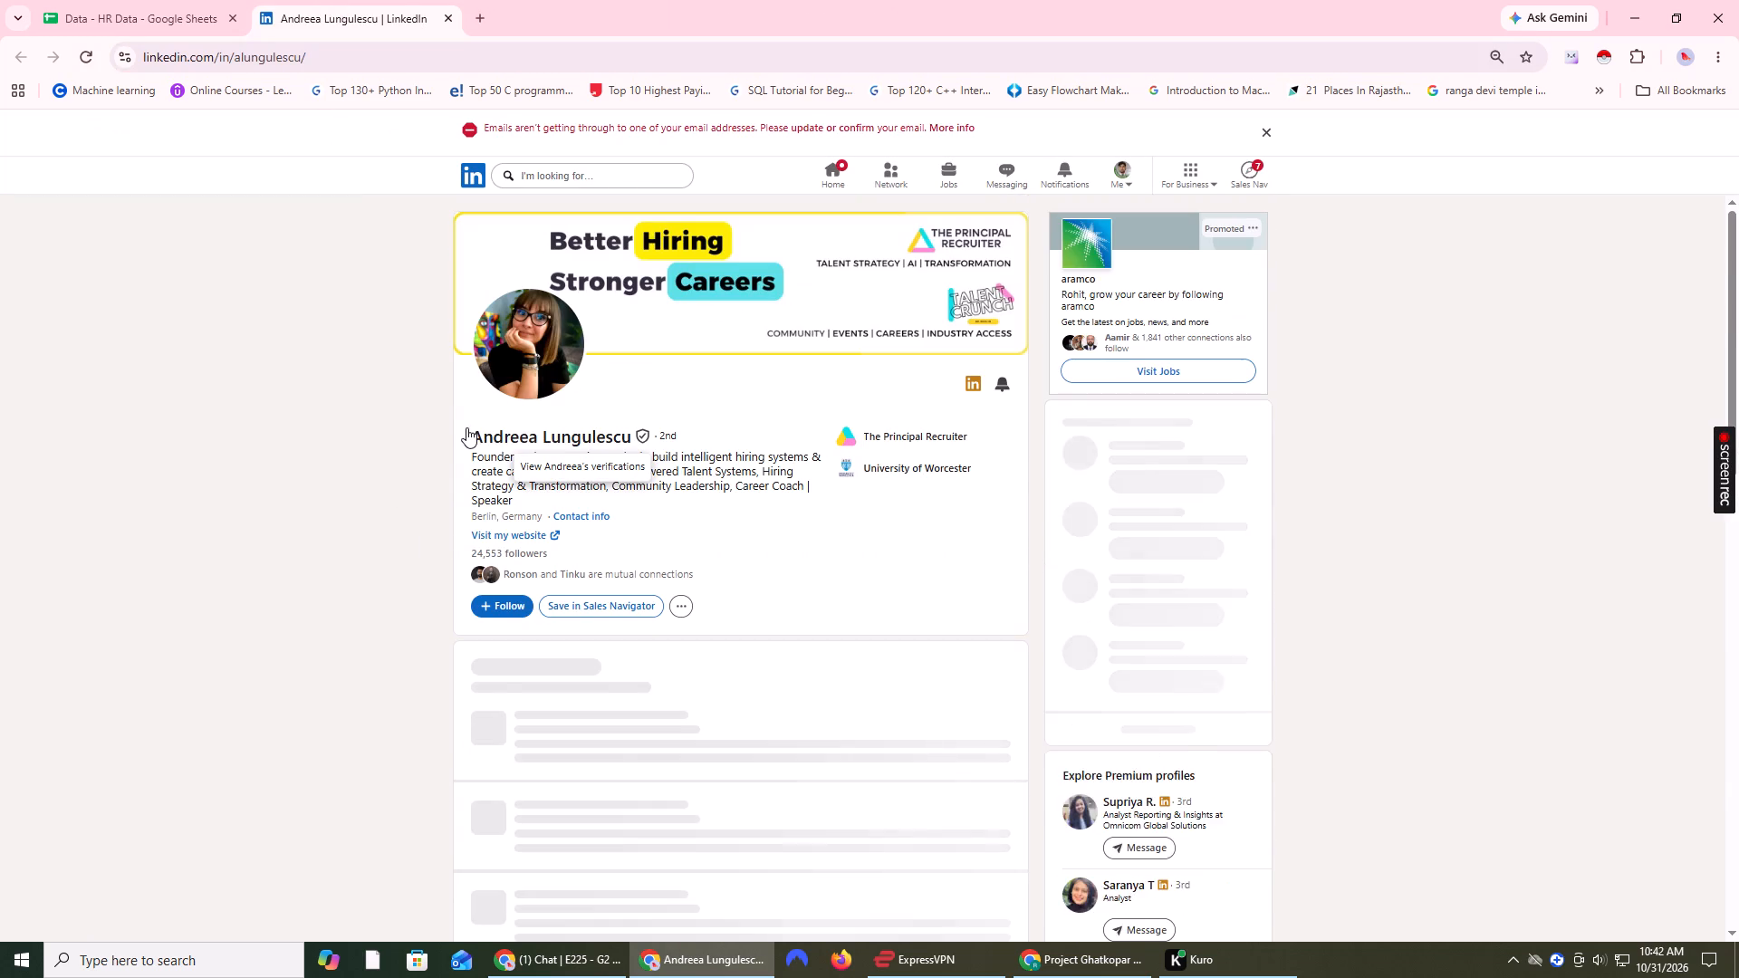
{"action": "left_click_drag", "start_coordinate": [466, 427], "coordinate": [630, 430]}
{"action": "key", "text": "ctrl+c"}
{"action": "left_click", "coordinate": [118, 0]}
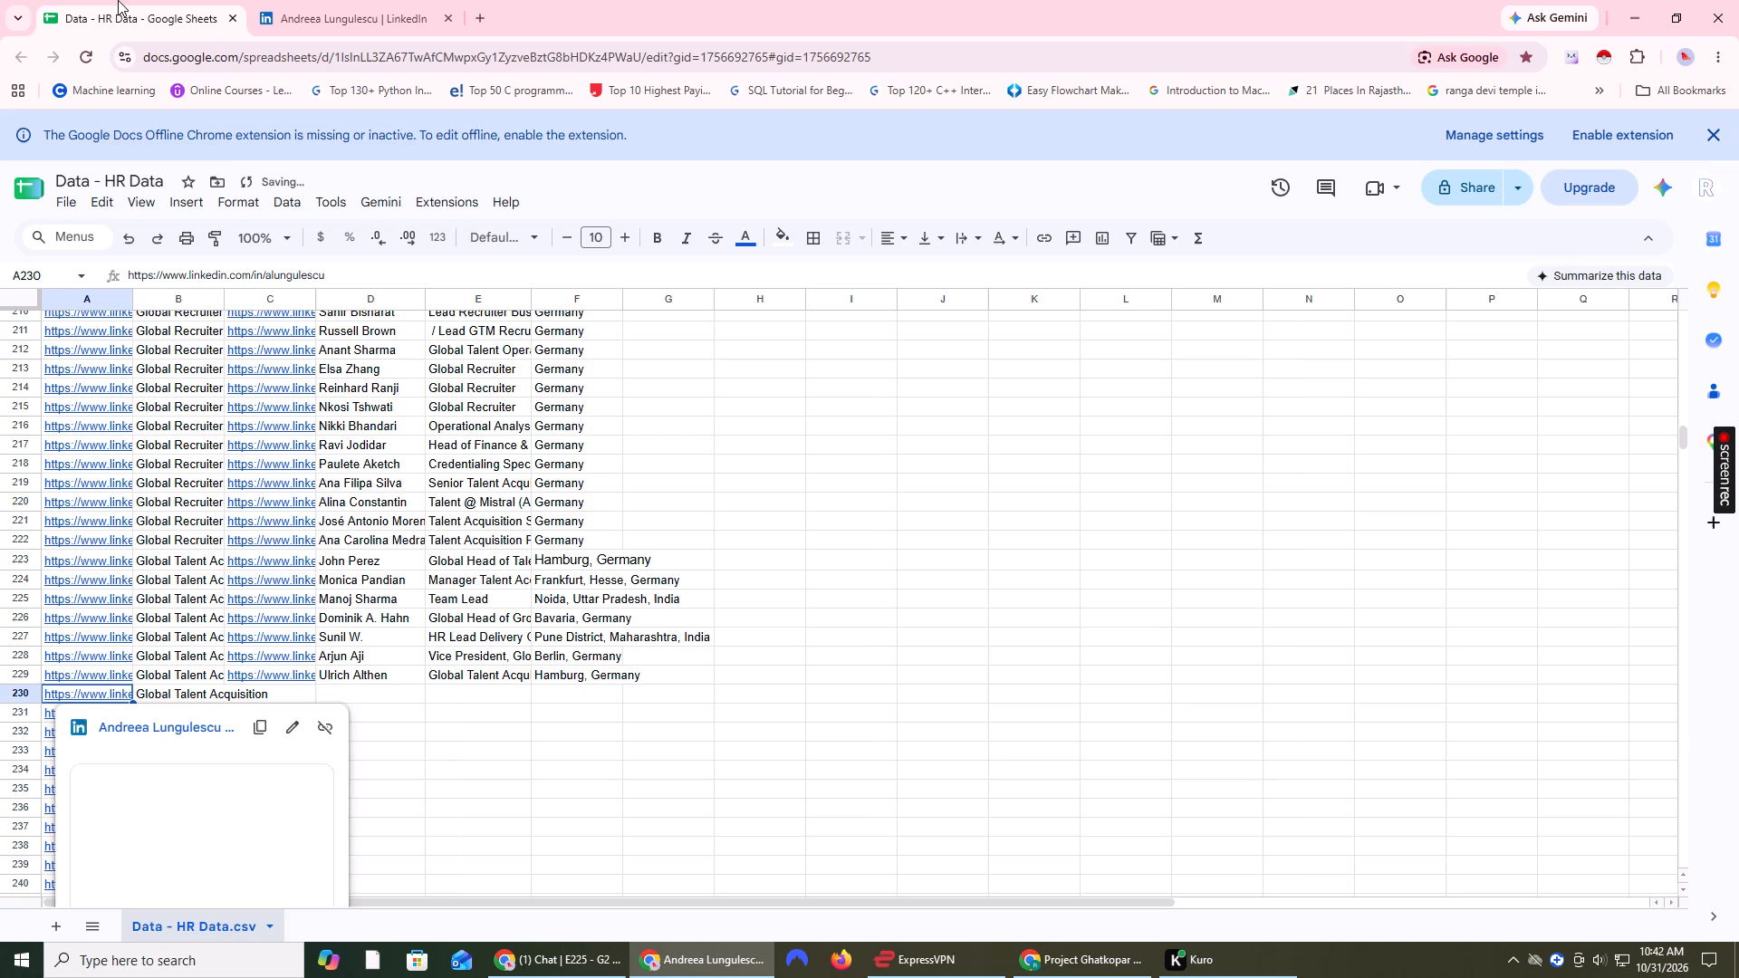
{"action": "double_click", "coordinate": [342, 692]}
{"action": "key", "text": "ctrl+v"}
{"action": "left_click", "coordinate": [414, 628]}
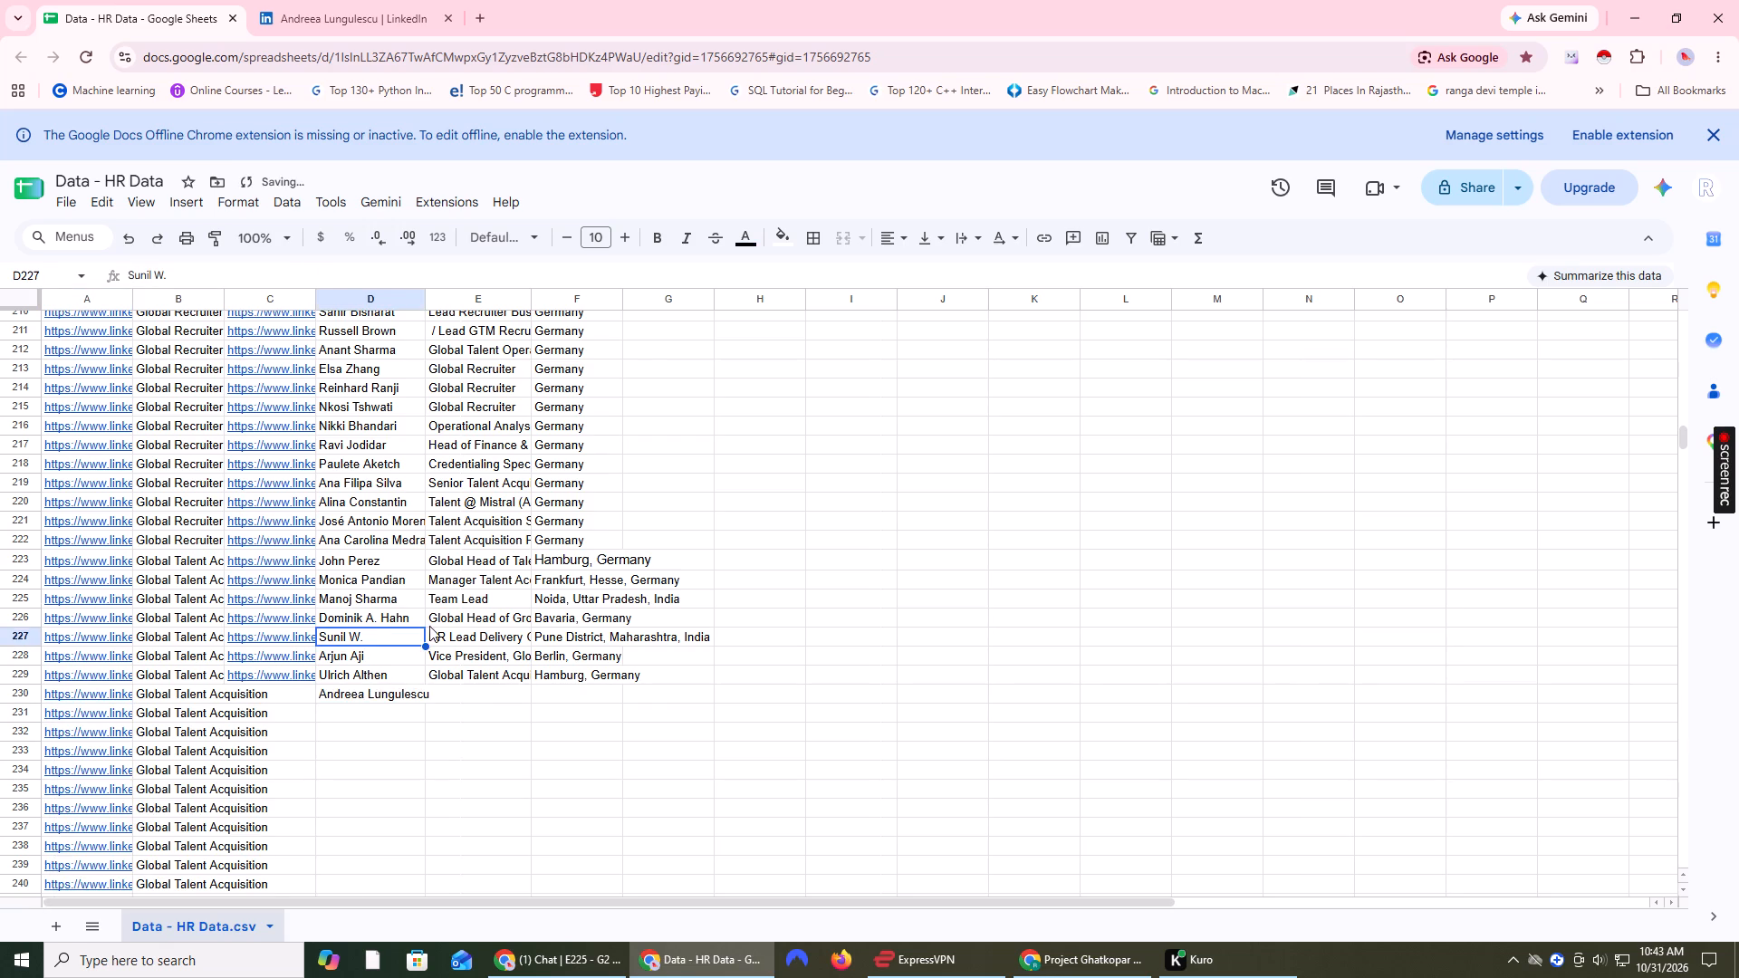
Copy the location "Berlin, Germany" from the row 230 recruiter's profile header into cell F230.
{"action": "scroll", "coordinate": [430, 613], "scroll_direction": "down", "scroll_amount": 2}
{"action": "left_click", "coordinate": [408, 0]}
{"action": "scroll", "coordinate": [474, 474], "scroll_direction": "down", "scroll_amount": 1}
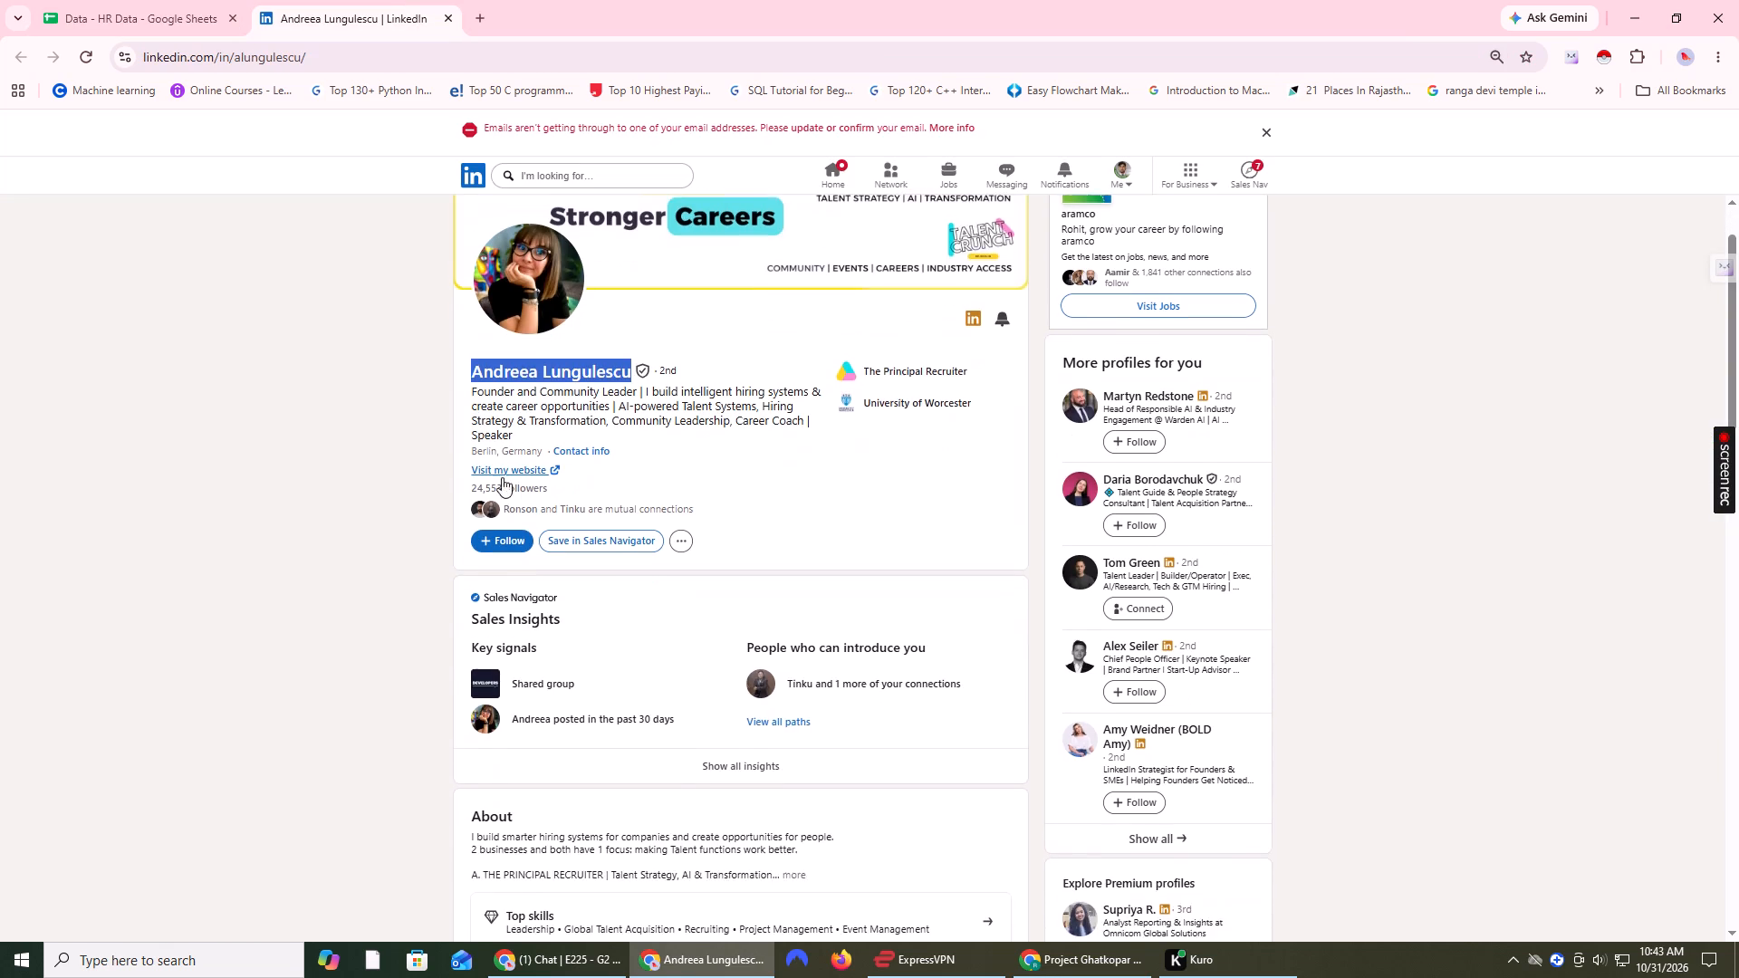
{"action": "left_click_drag", "start_coordinate": [544, 426], "coordinate": [463, 425]}
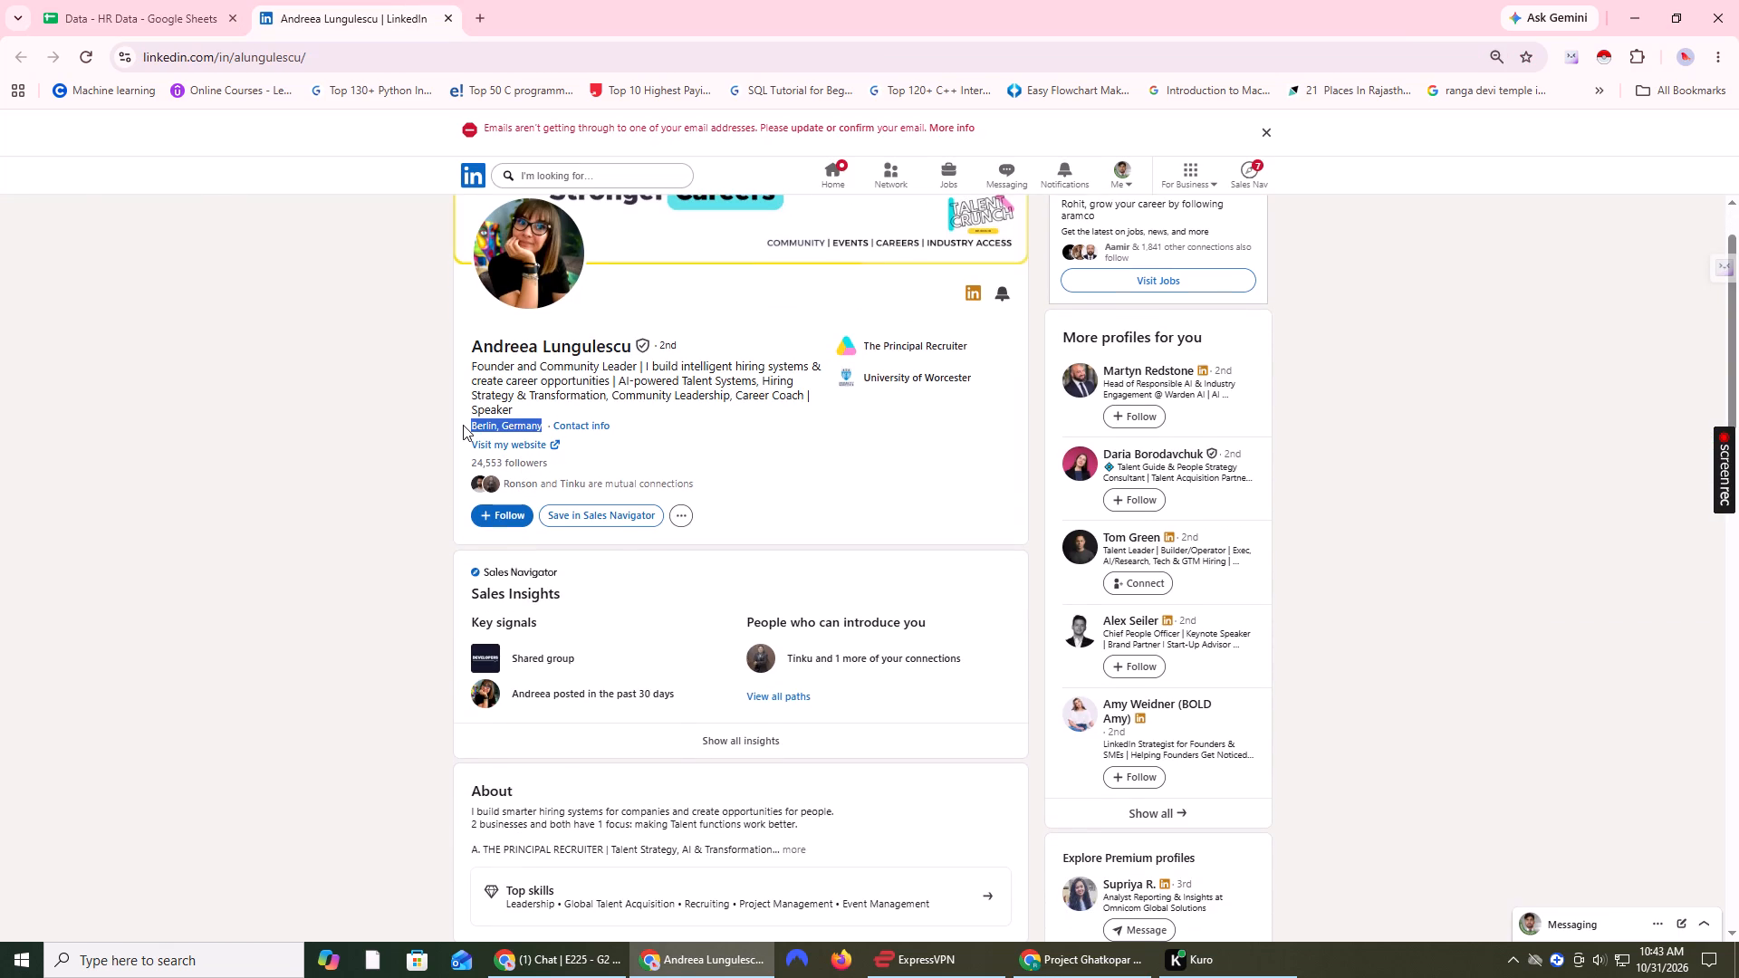
{"action": "key", "text": "ctrl+c"}
{"action": "left_click", "coordinate": [113, 0]}
{"action": "double_click", "coordinate": [556, 492]}
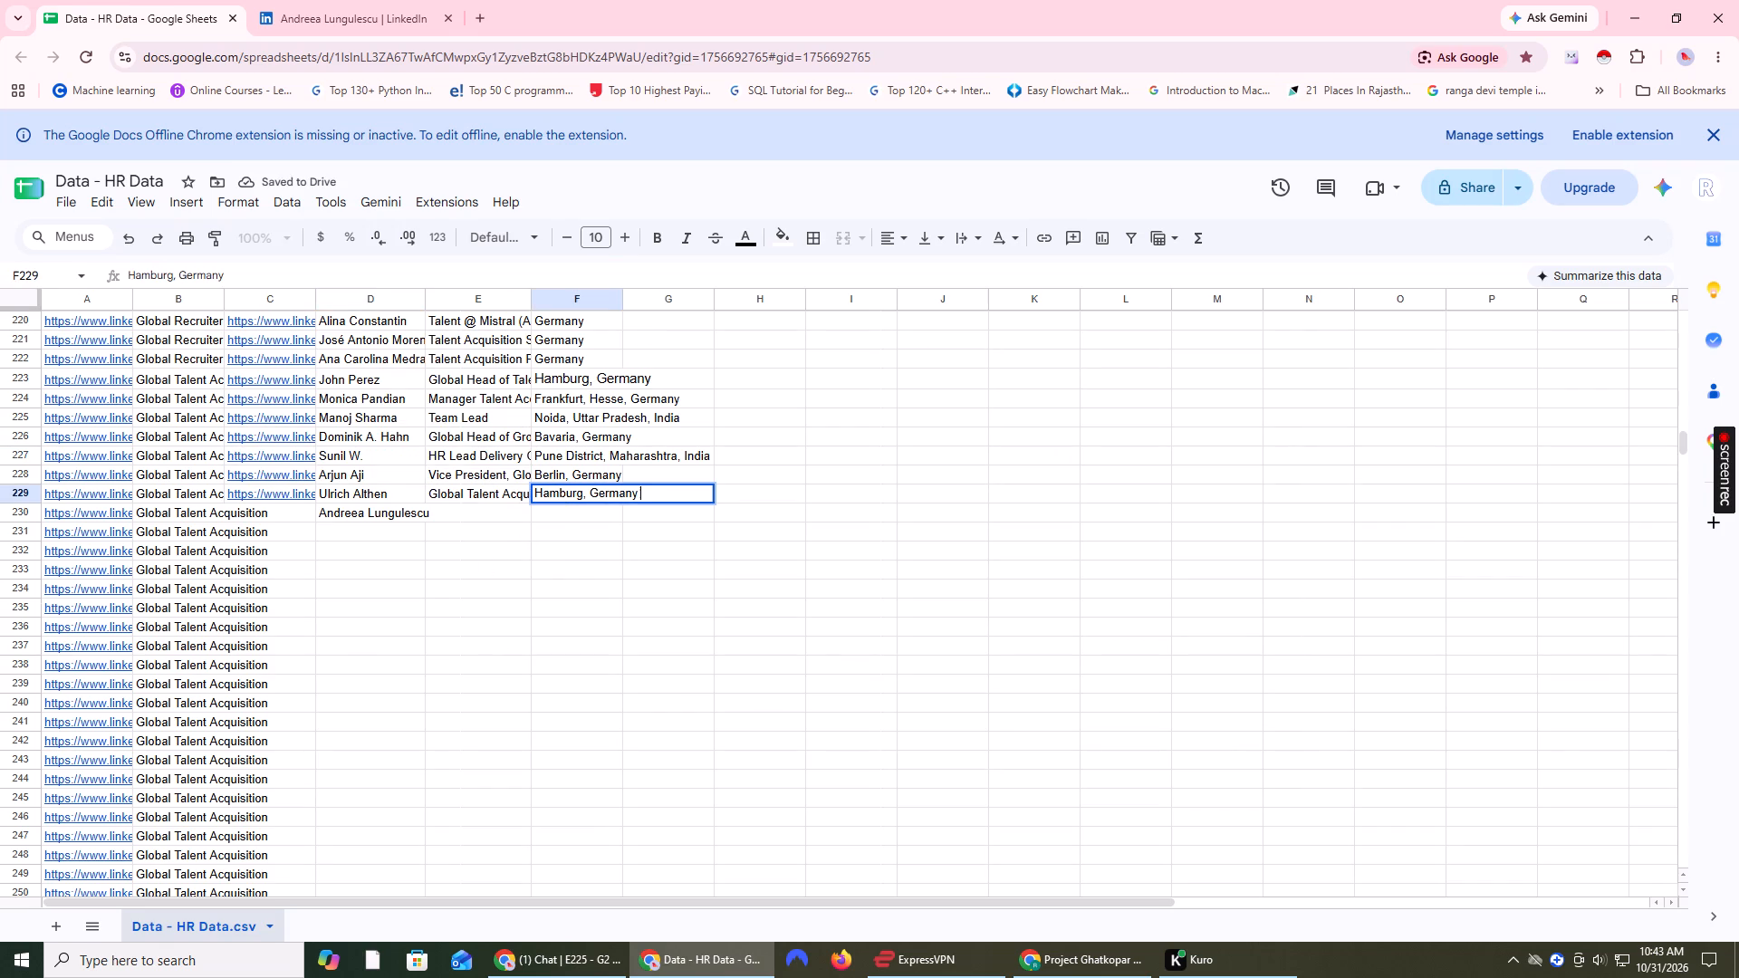
{"action": "double_click", "coordinate": [556, 510]}
{"action": "key", "text": "ctrl+v"}
{"action": "key", "text": "Return"}
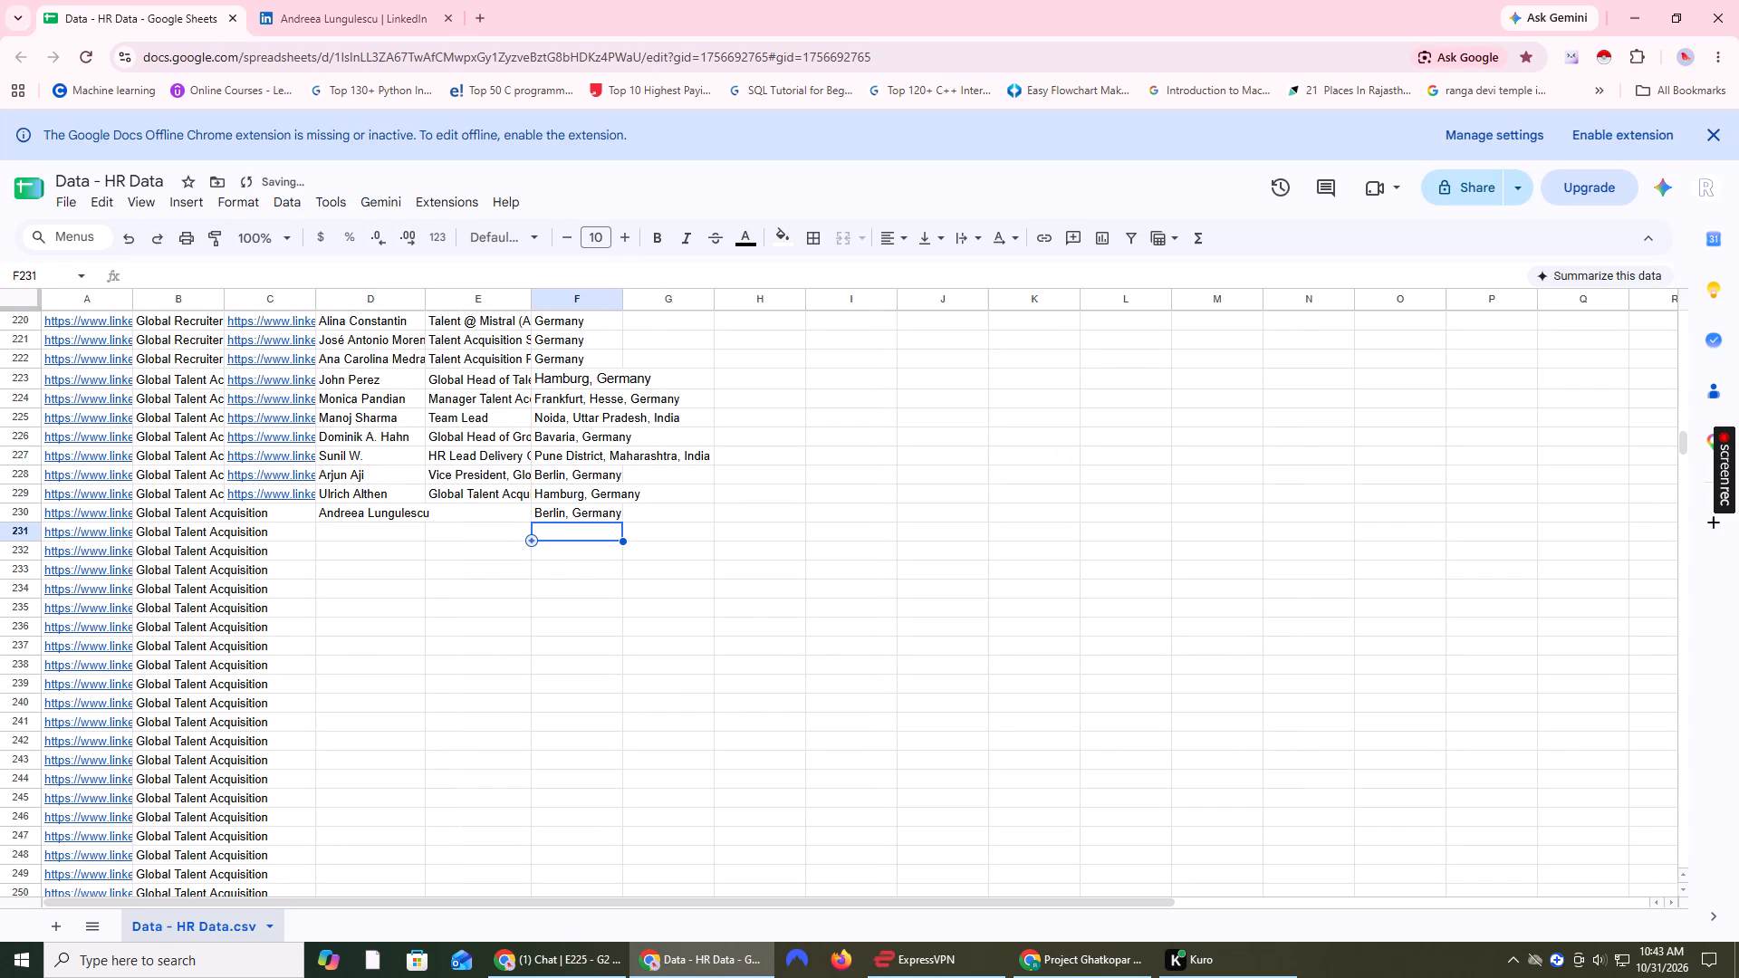
Open The Principal Recruiter company page from the row 230 recruiter's Experience section.
{"action": "left_click", "coordinate": [390, 0]}
{"action": "scroll", "coordinate": [492, 470], "scroll_direction": "down", "scroll_amount": 11}
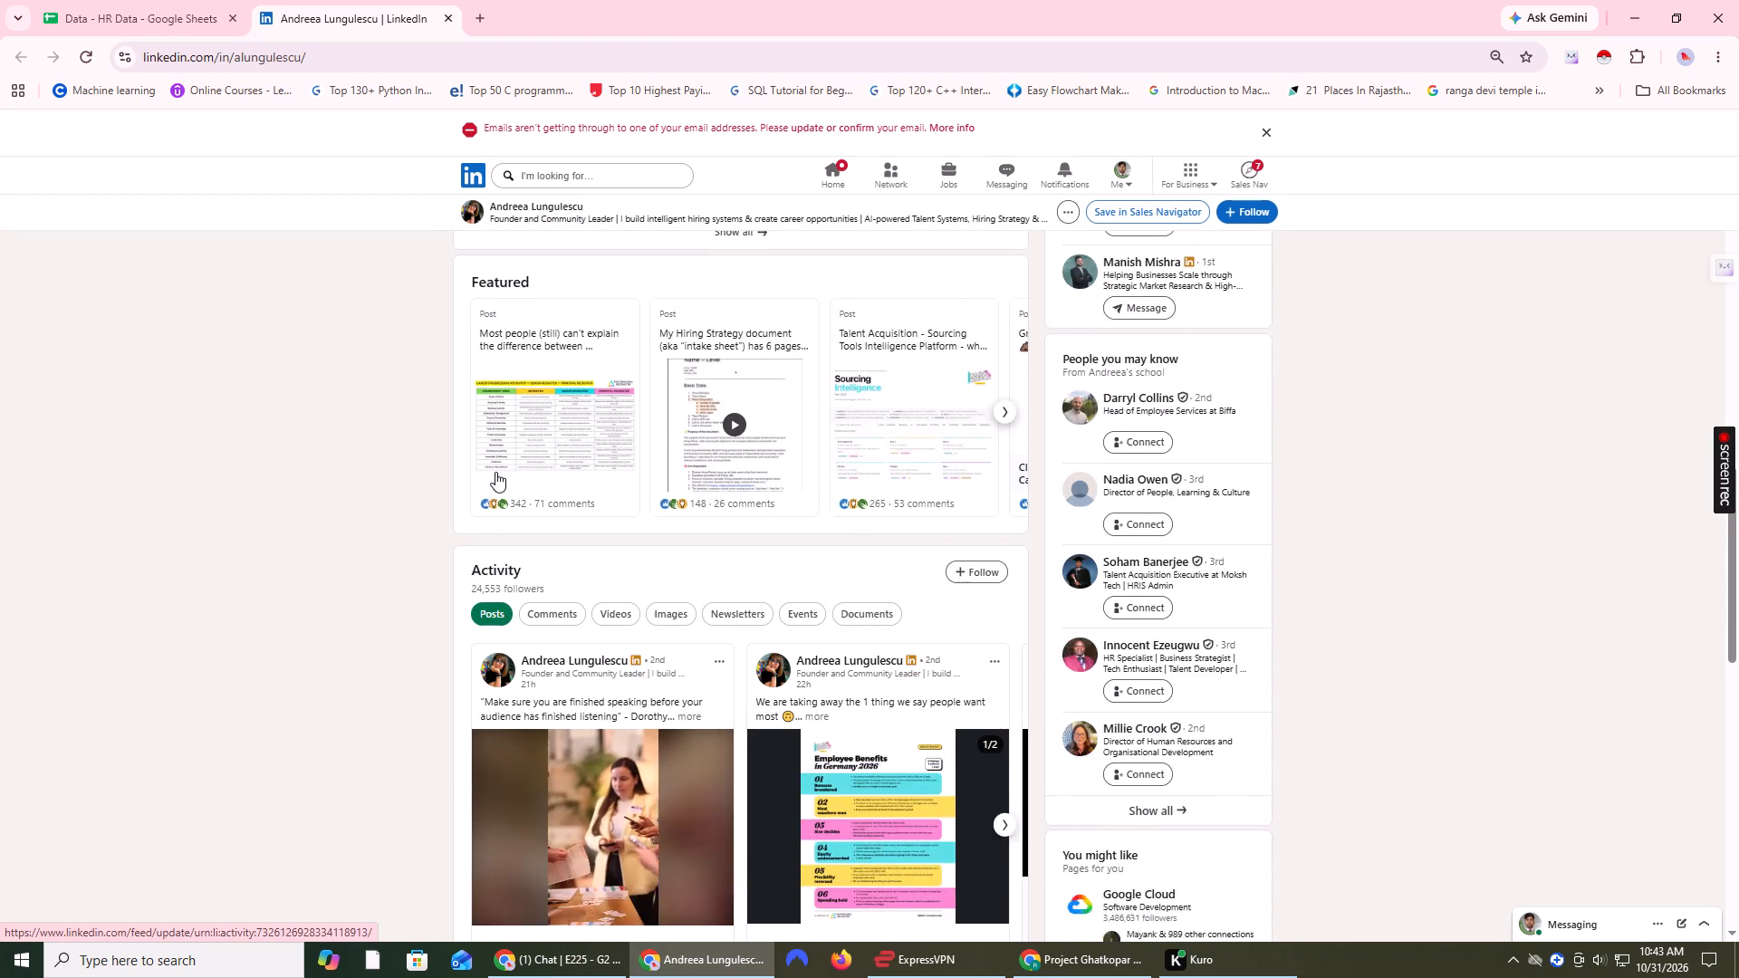
{"action": "scroll", "coordinate": [495, 472], "scroll_direction": "down", "scroll_amount": 6}
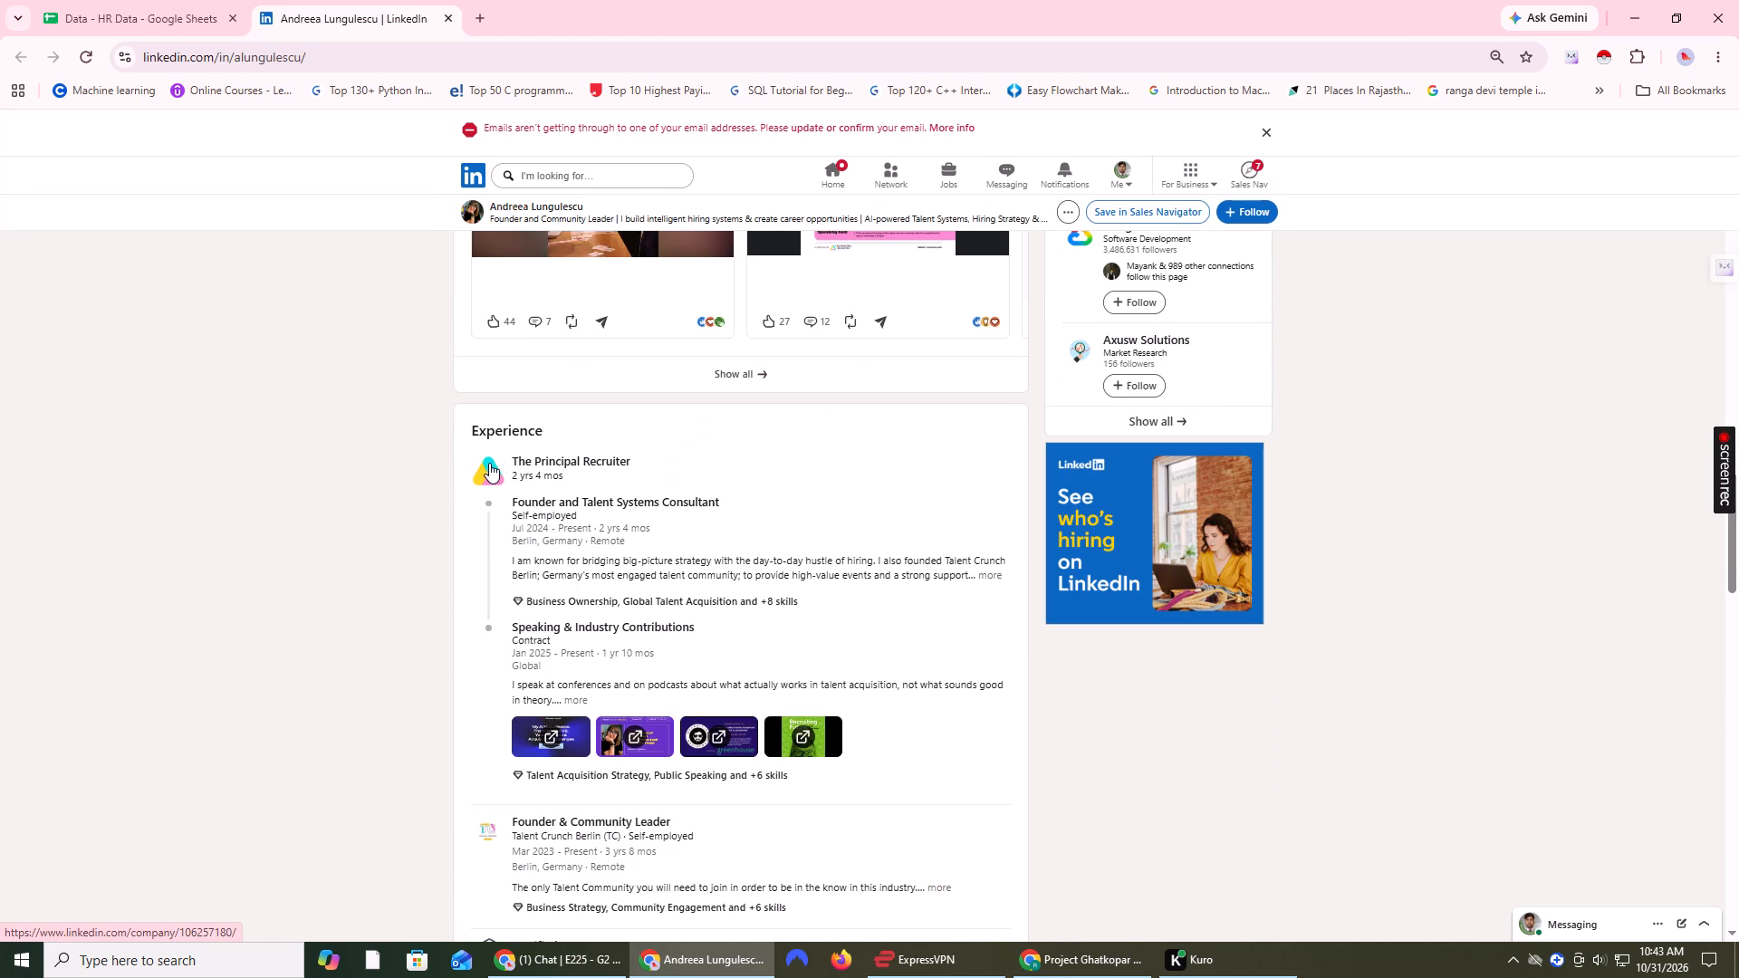
{"action": "left_click", "coordinate": [489, 463], "text": "ctrl"}
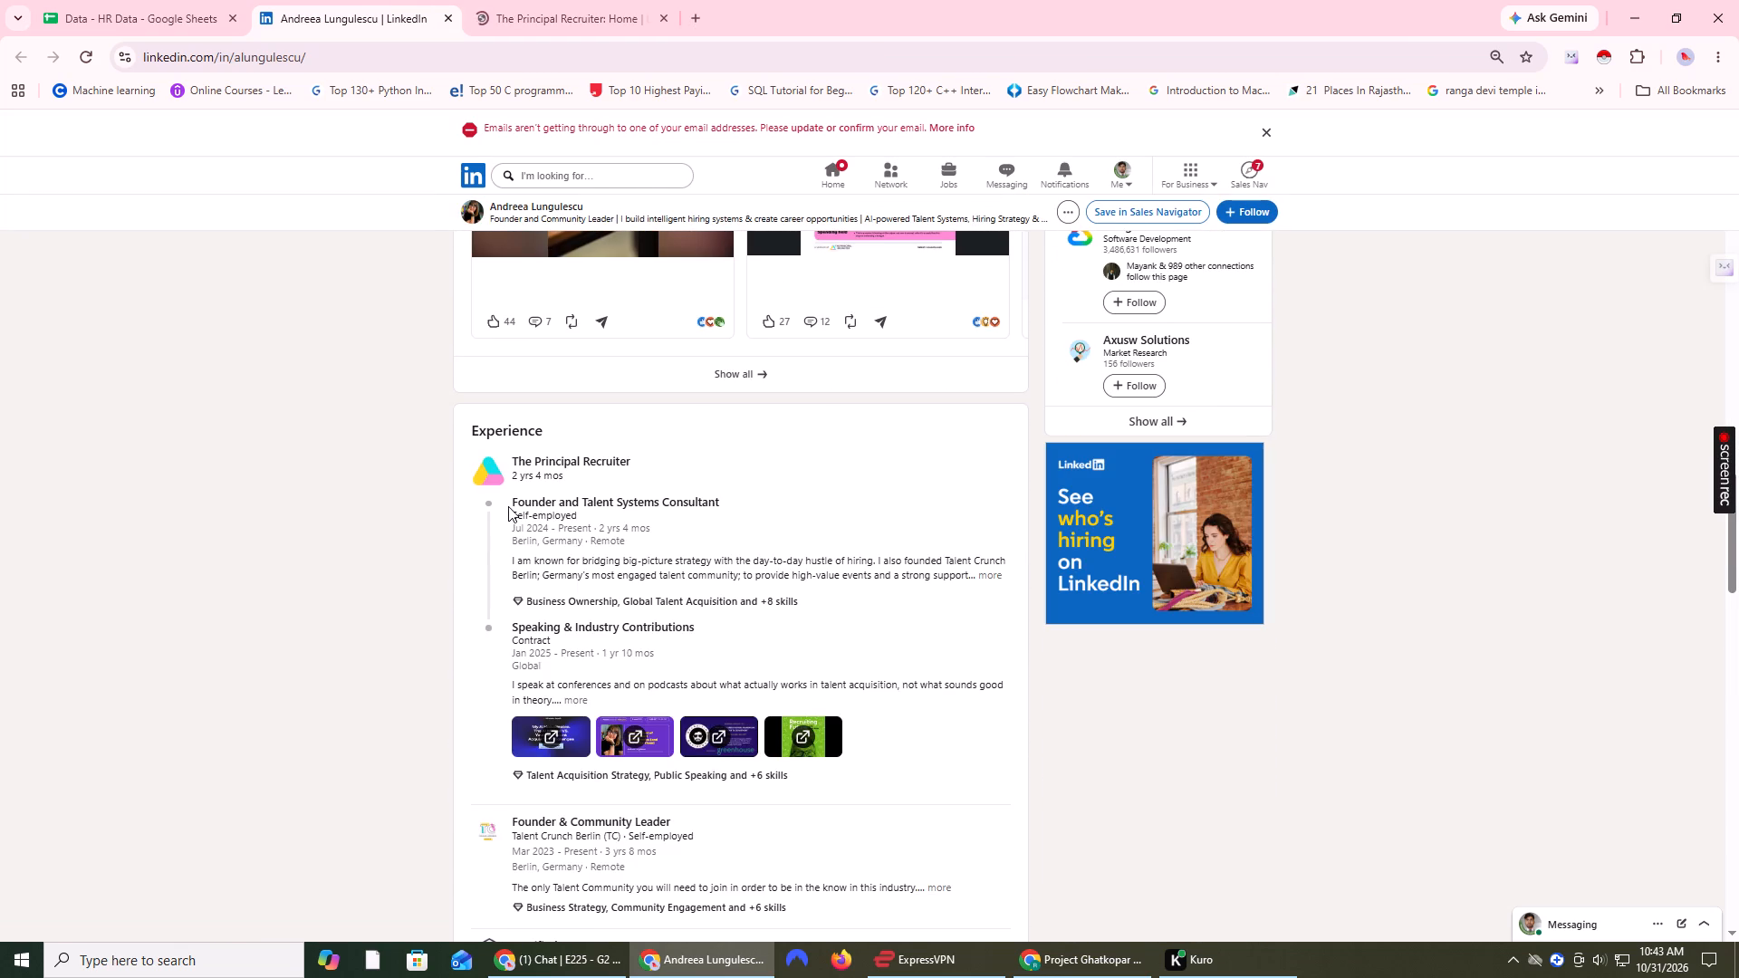
Copy the job title "Founder and Talent Systems Consultant" from the row 230 recruiter's current experience entry into cell E230.
{"action": "left_click_drag", "start_coordinate": [506, 503], "coordinate": [718, 495]}
{"action": "key", "text": "ctrl+c"}
{"action": "left_click", "coordinate": [153, 0]}
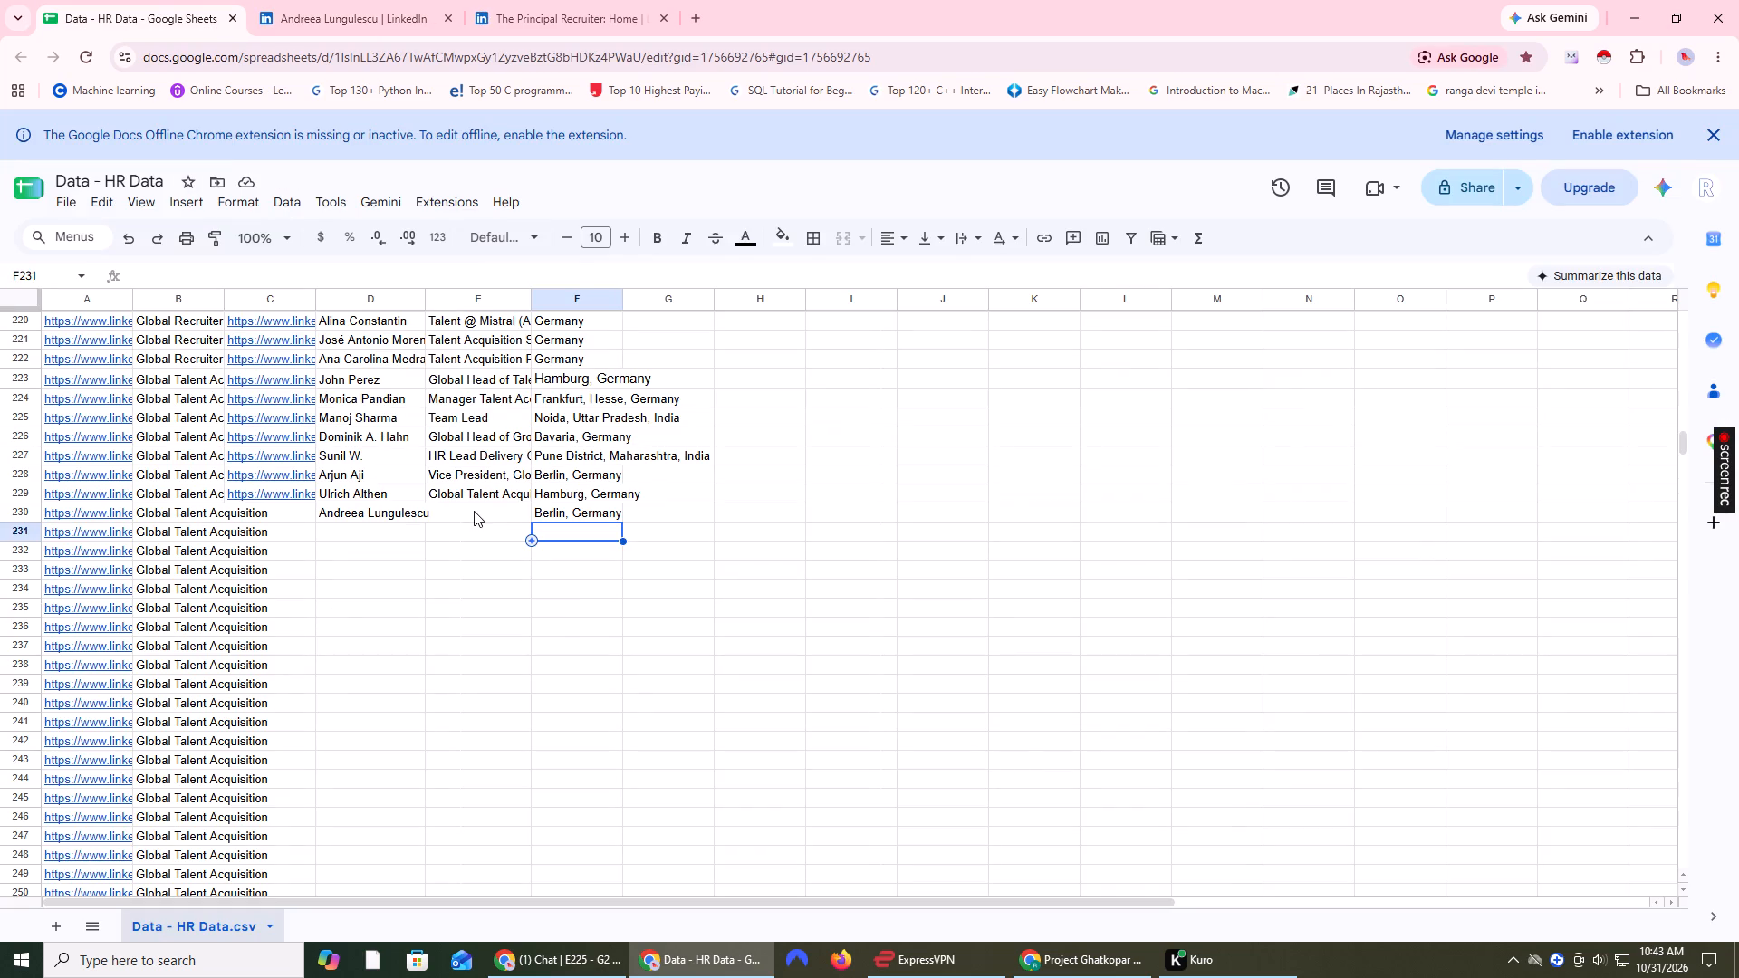
{"action": "double_click", "coordinate": [474, 511]}
{"action": "key", "text": "ctrl+v"}
{"action": "left_click", "coordinate": [427, 561]}
Copy The Principal Recruiter company page URL, linkedin.com/company/the-principal-recruiter/home/, into cell C230.
{"action": "left_click", "coordinate": [524, 0]}
{"action": "left_click", "coordinate": [495, 57]}
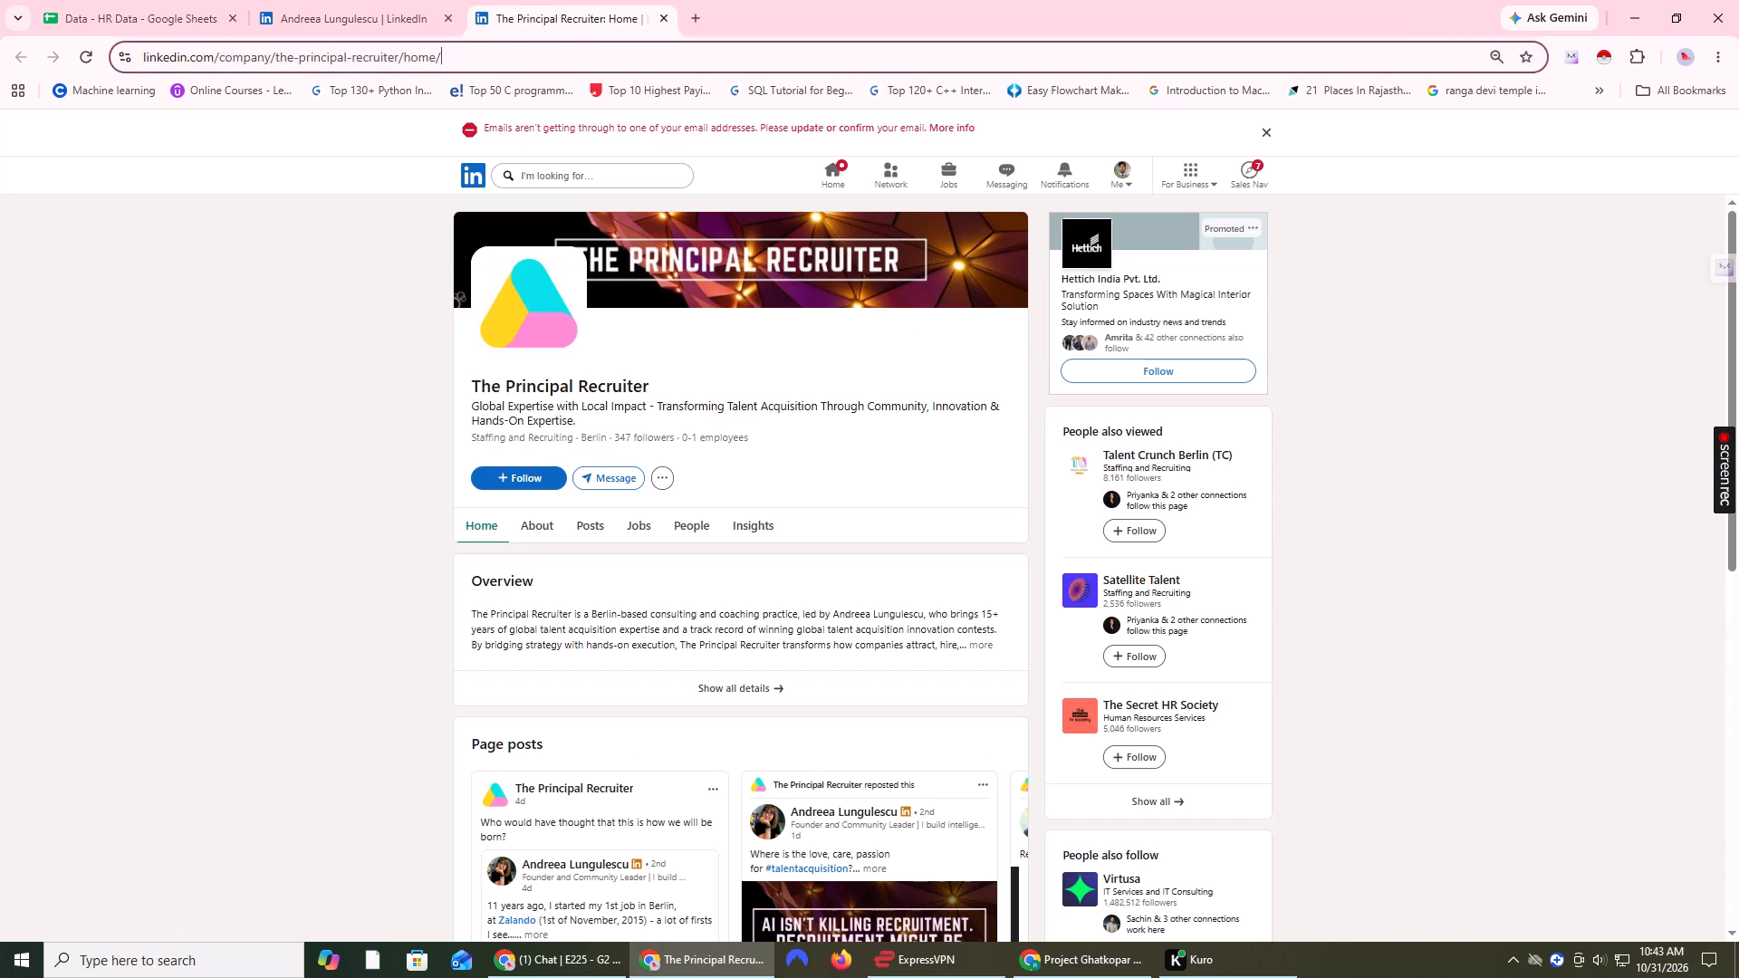
{"action": "key", "text": "ctrl+c"}
{"action": "left_click", "coordinate": [144, 0]}
{"action": "double_click", "coordinate": [292, 514]}
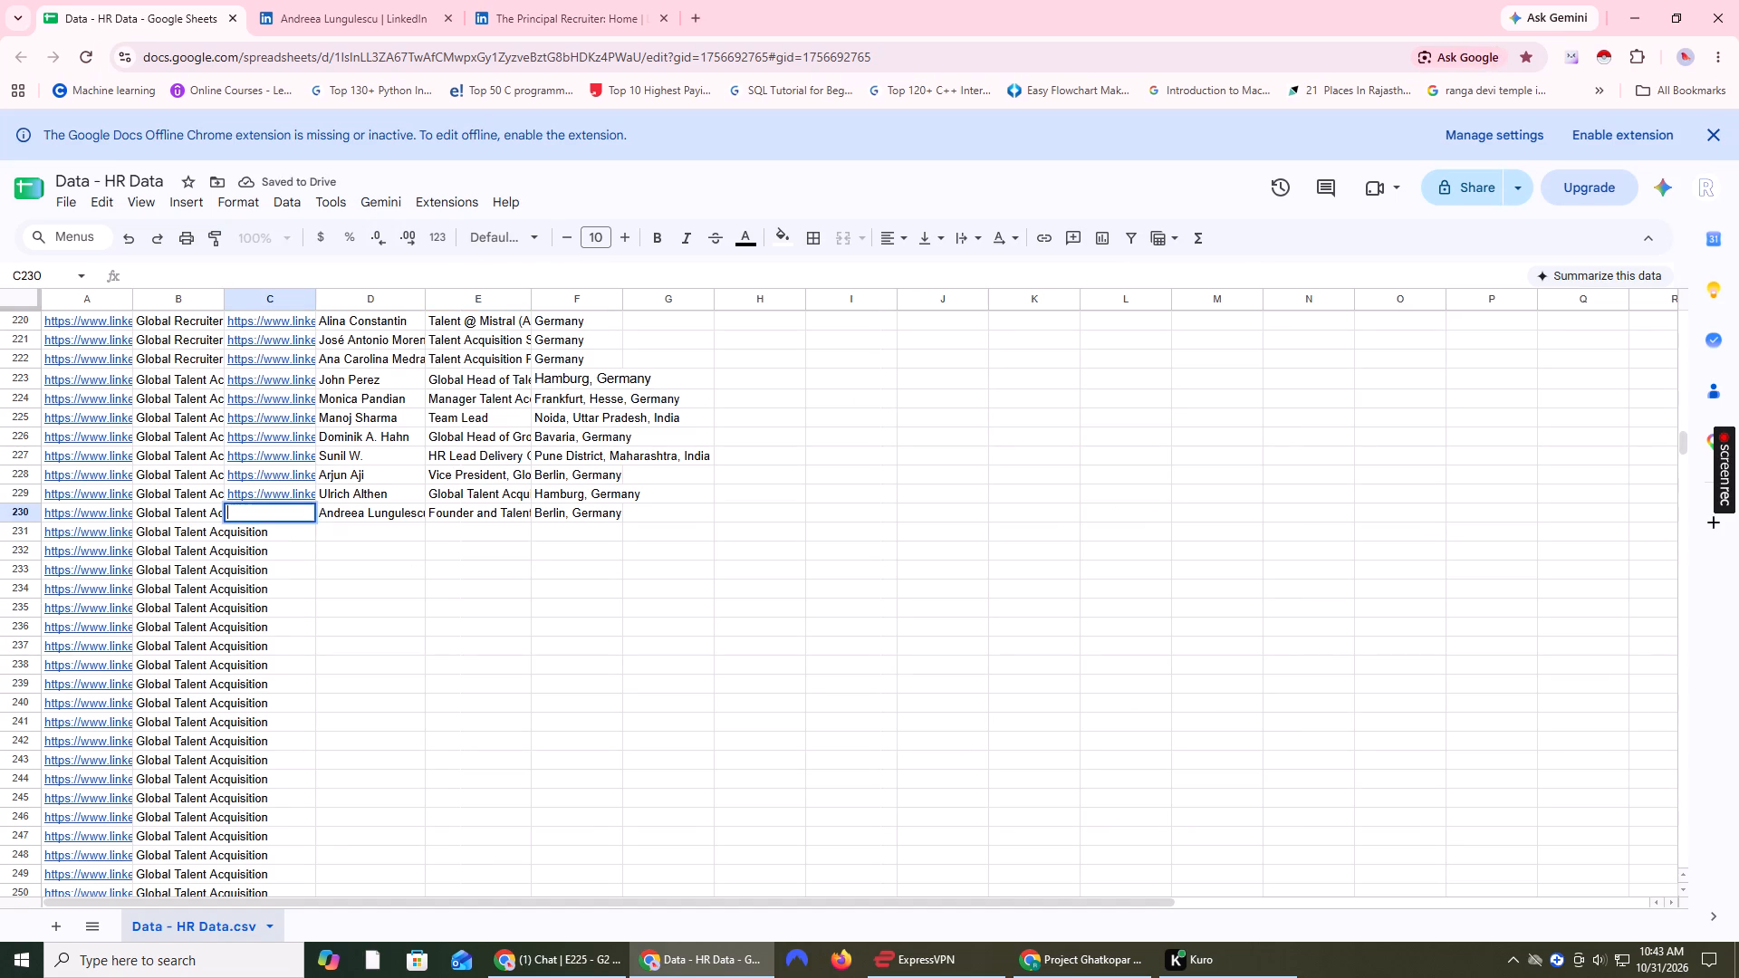
{"action": "key", "text": "ctrl+v"}
{"action": "left_click", "coordinate": [279, 543]}
Open the LinkedIn profile linked in cell A231 and close the row 230 recruiter's profile and company page.
{"action": "left_click", "coordinate": [113, 535]}
{"action": "left_click", "coordinate": [149, 573]}
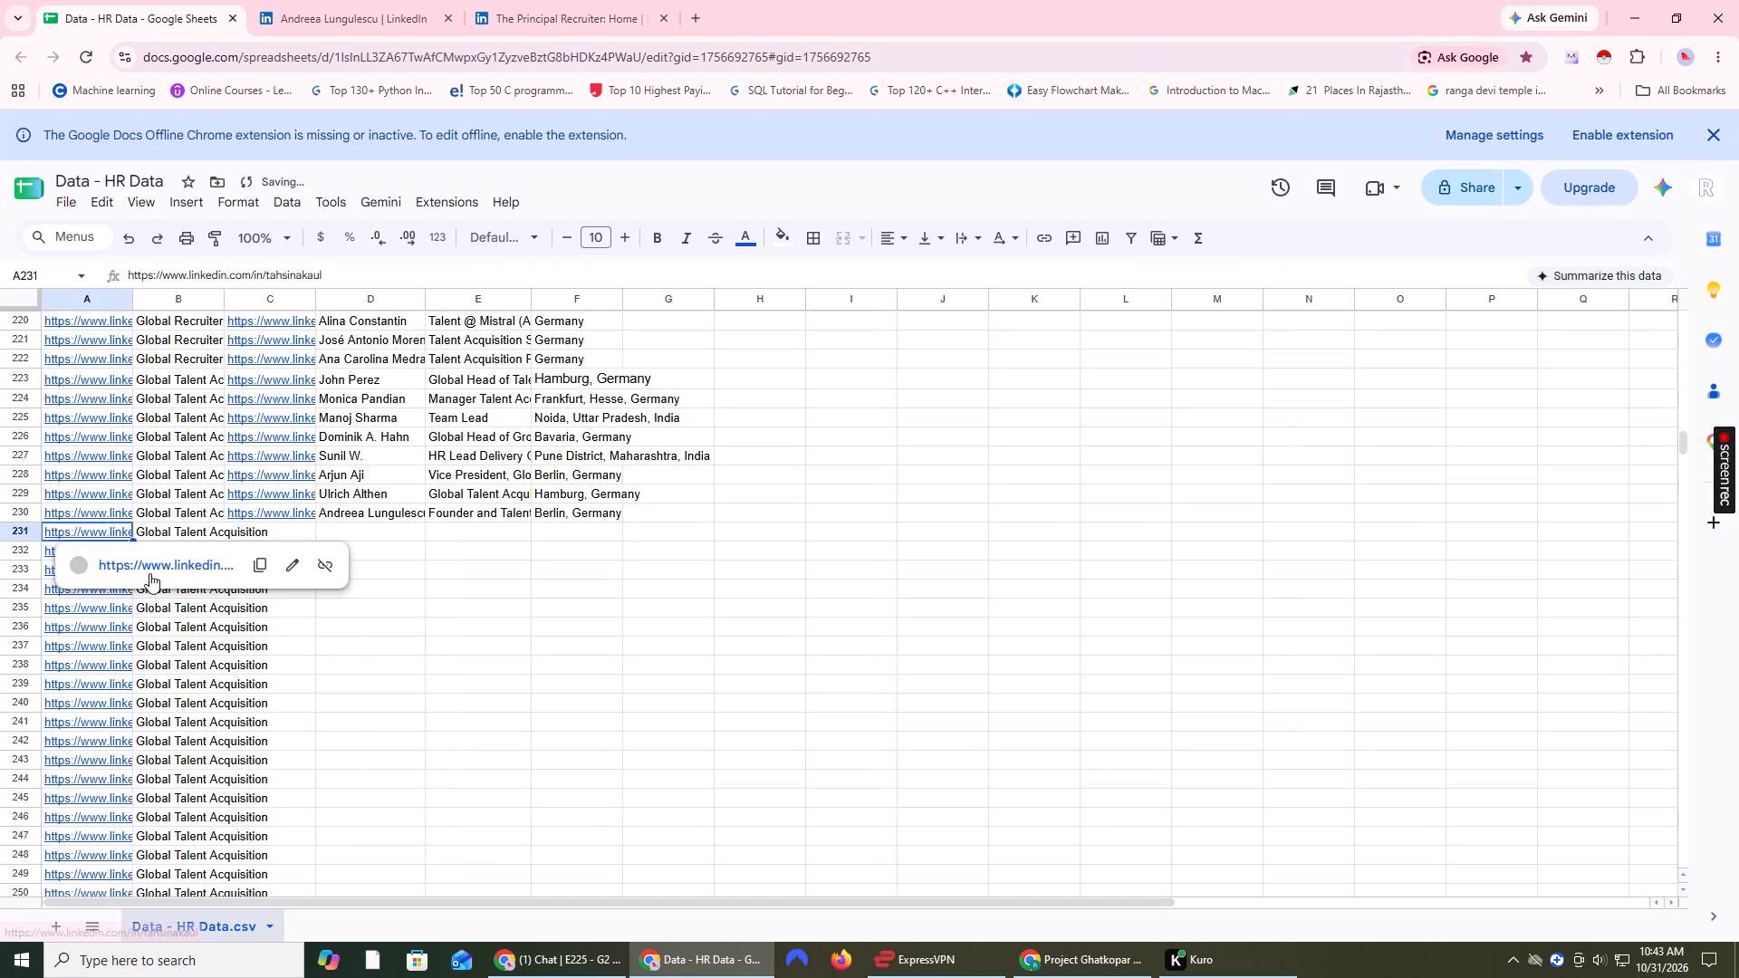
{"action": "left_click", "coordinate": [665, 20]}
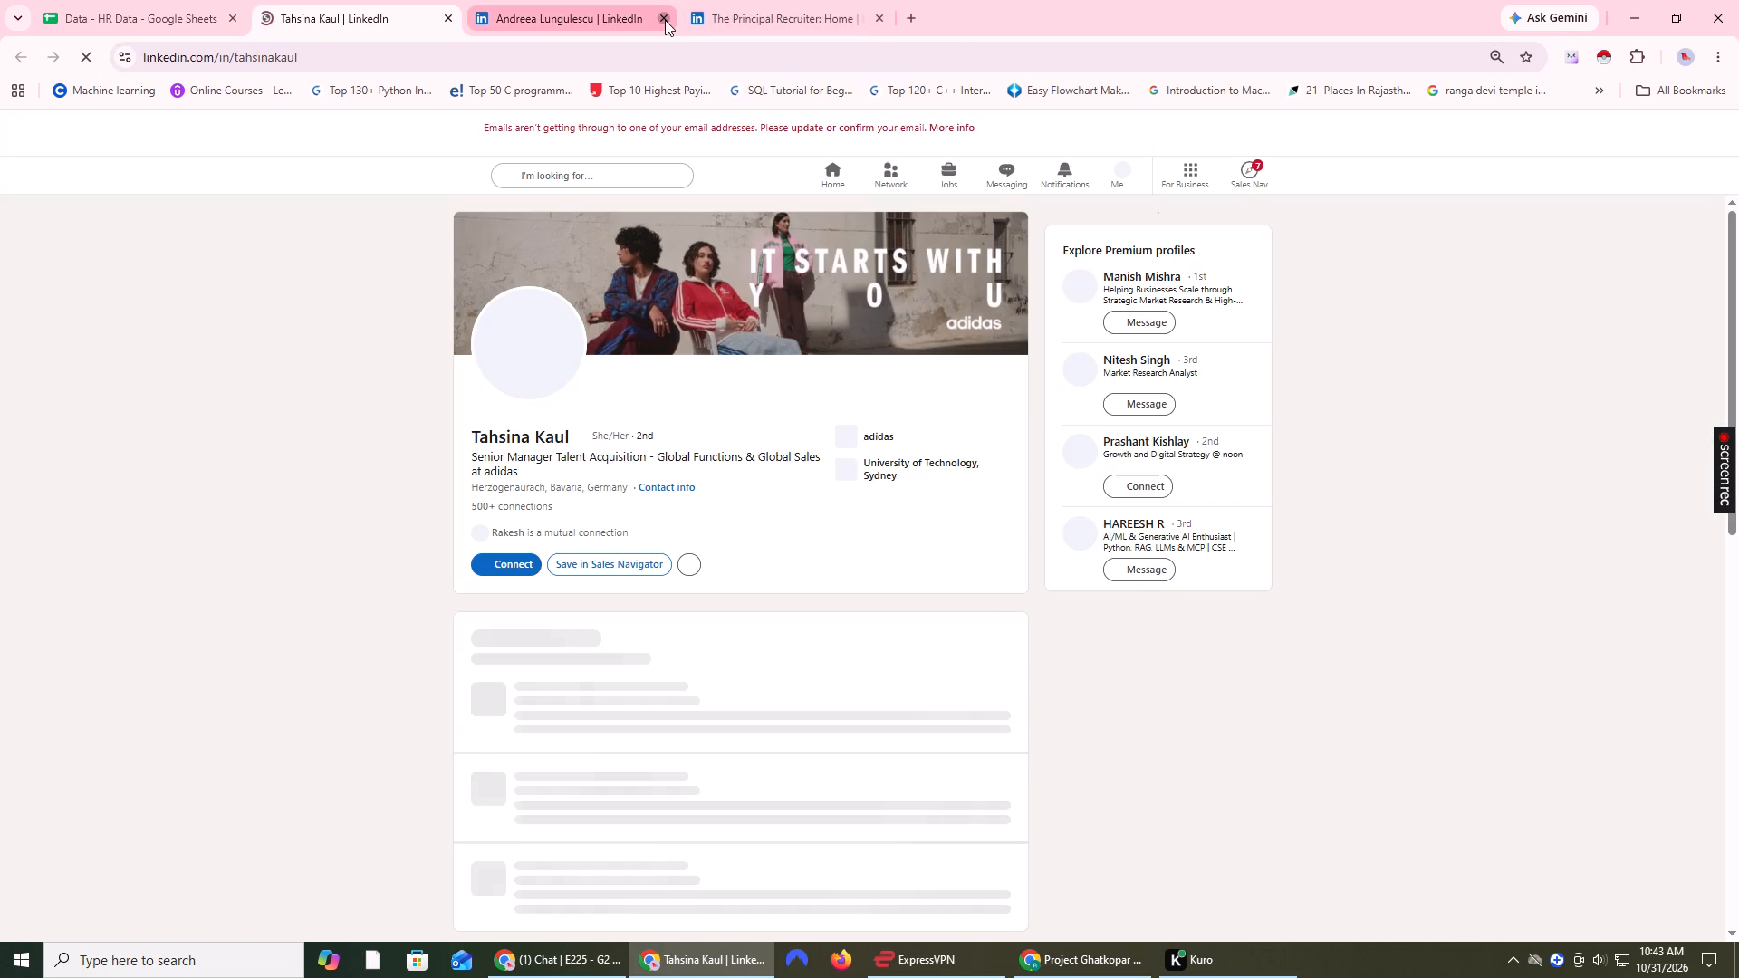
{"action": "left_click", "coordinate": [665, 20]}
Copy the row 231 recruiter's name from the profile heading into cell D231 and remove the trailing line break.
{"action": "left_click_drag", "start_coordinate": [461, 433], "coordinate": [461, 432]}
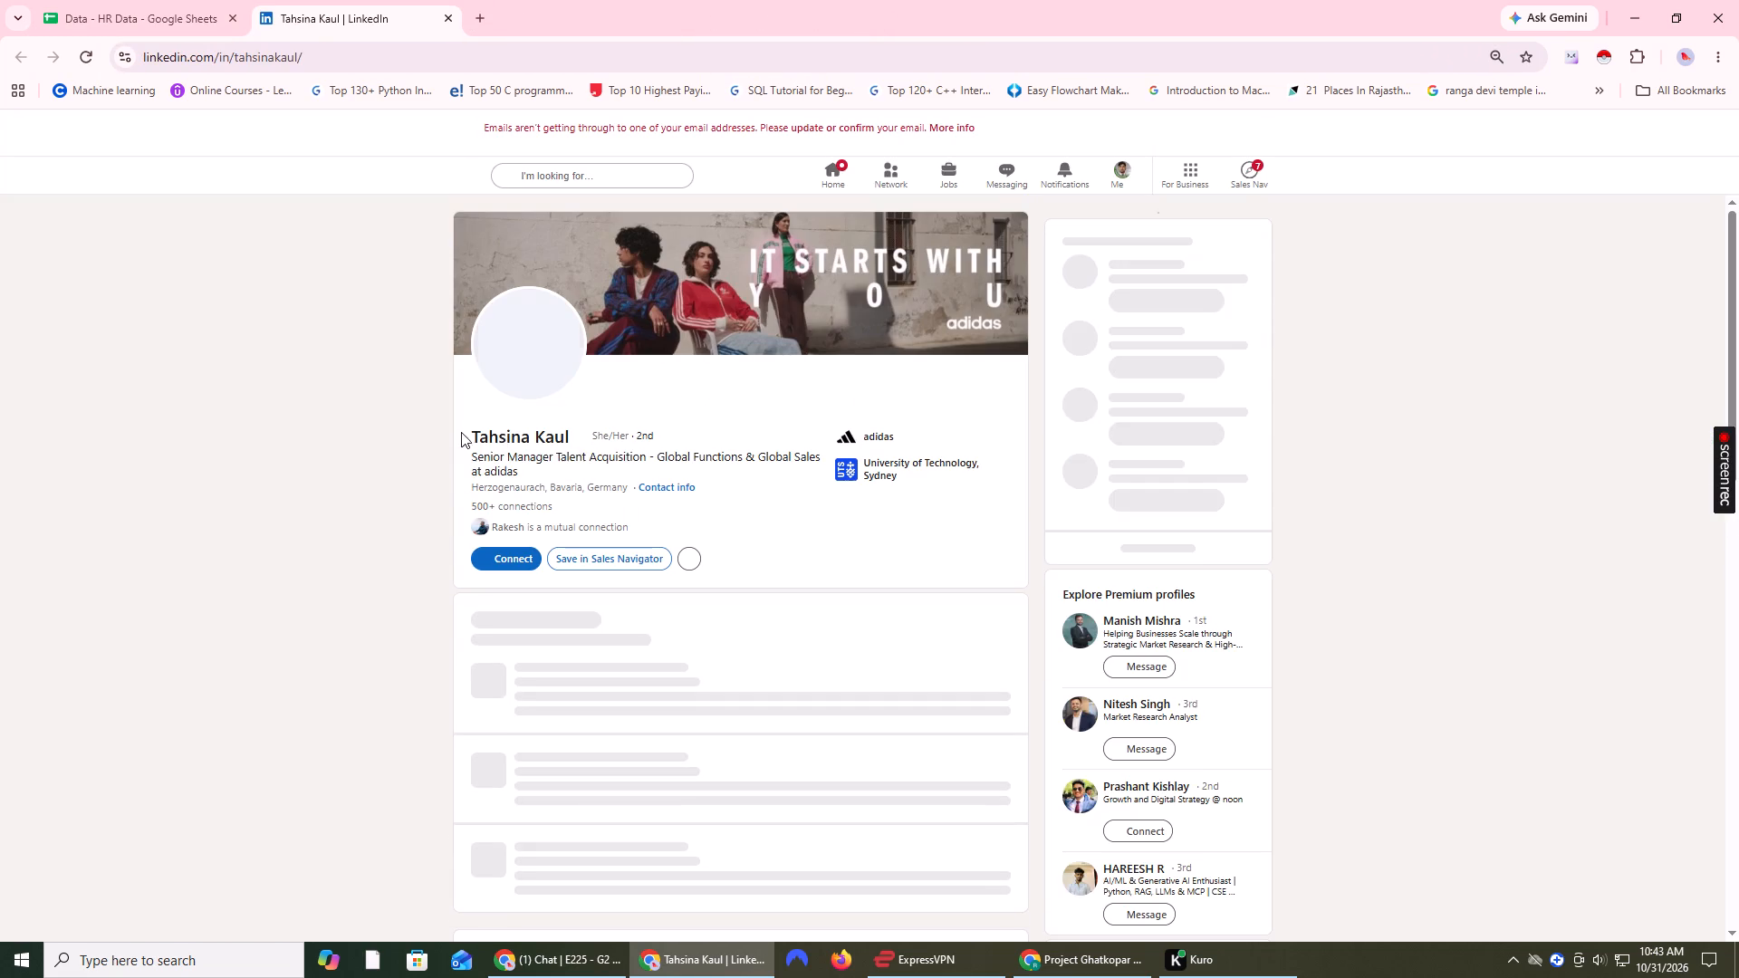
{"action": "left_click_drag", "start_coordinate": [461, 432], "coordinate": [575, 431]}
{"action": "key", "text": "ctrl+c"}
{"action": "left_click", "coordinate": [122, 0]}
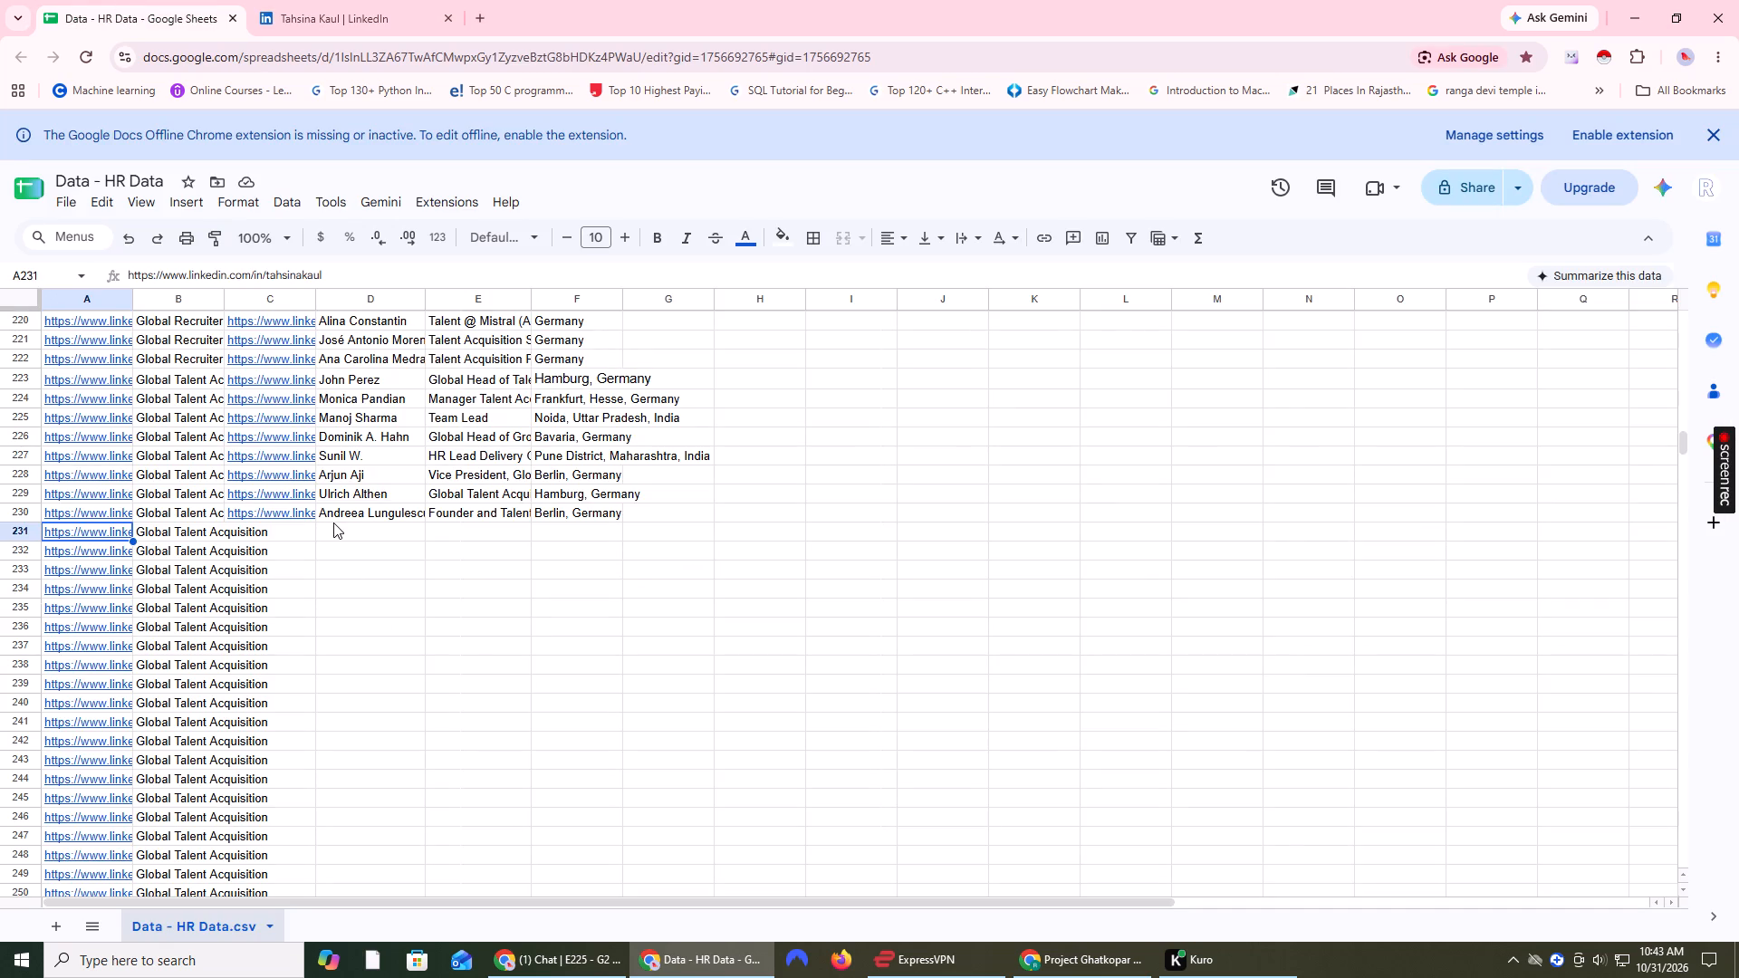
{"action": "double_click", "coordinate": [331, 532]}
{"action": "key", "text": "ctrl+v"}
{"action": "left_click", "coordinate": [312, 582]}
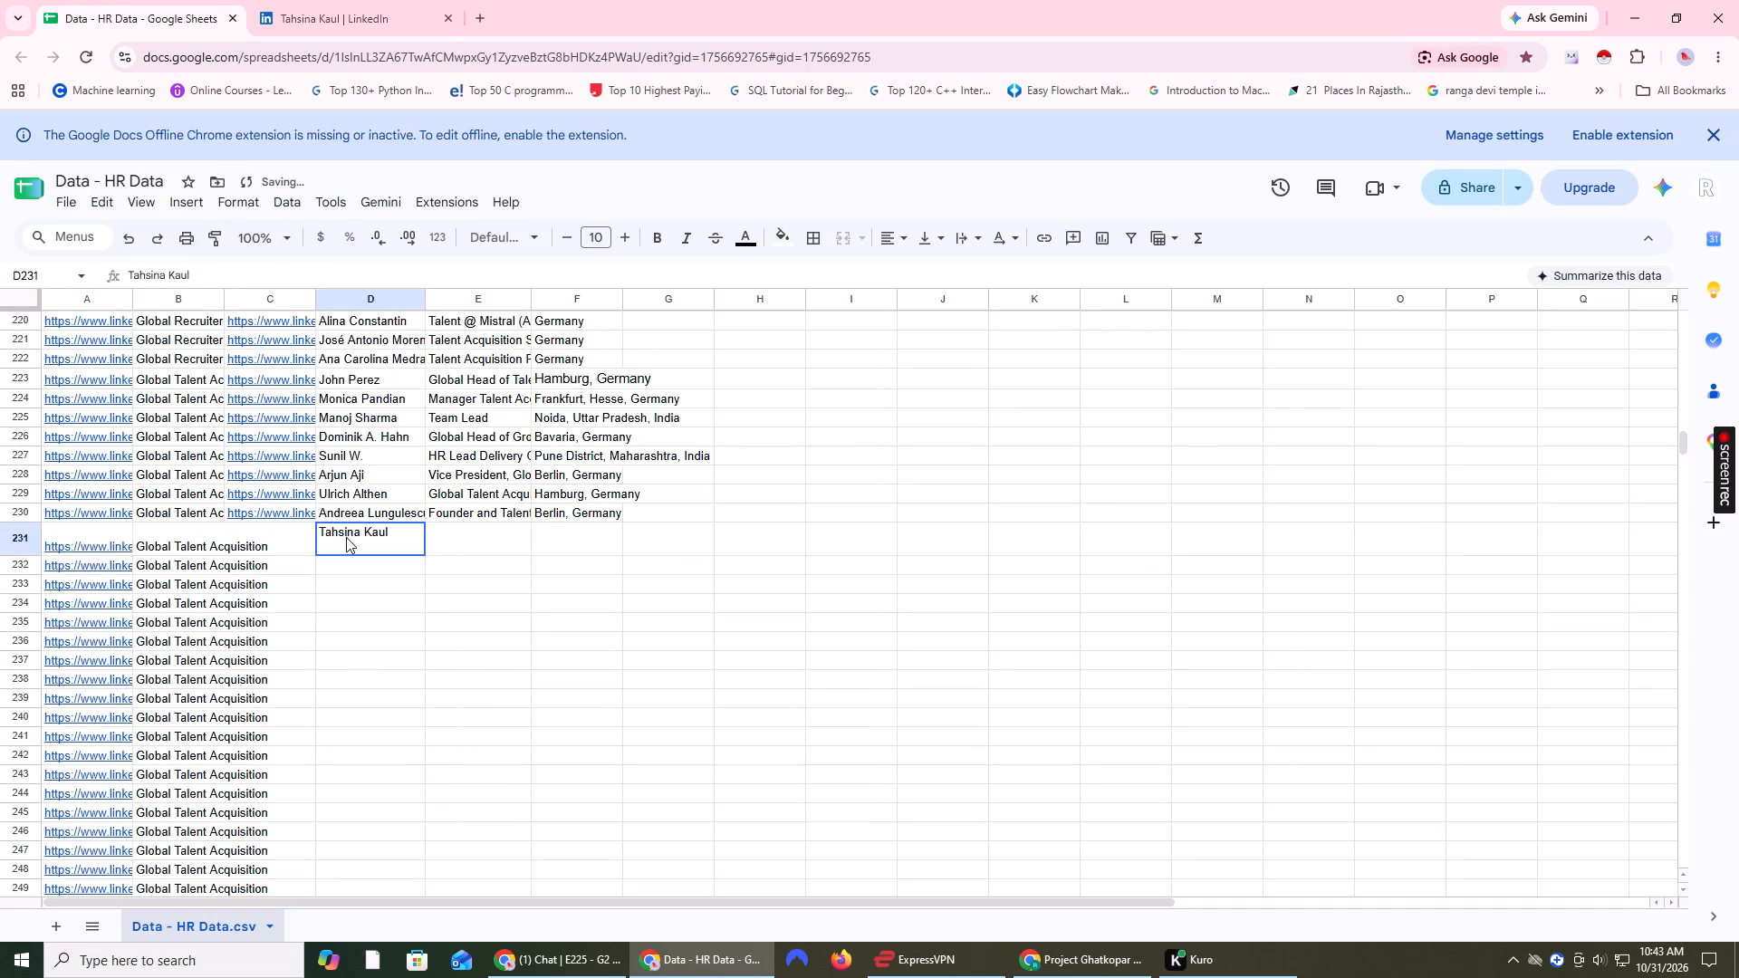
{"action": "double_click", "coordinate": [346, 537]}
{"action": "key", "text": "BackSpace"}
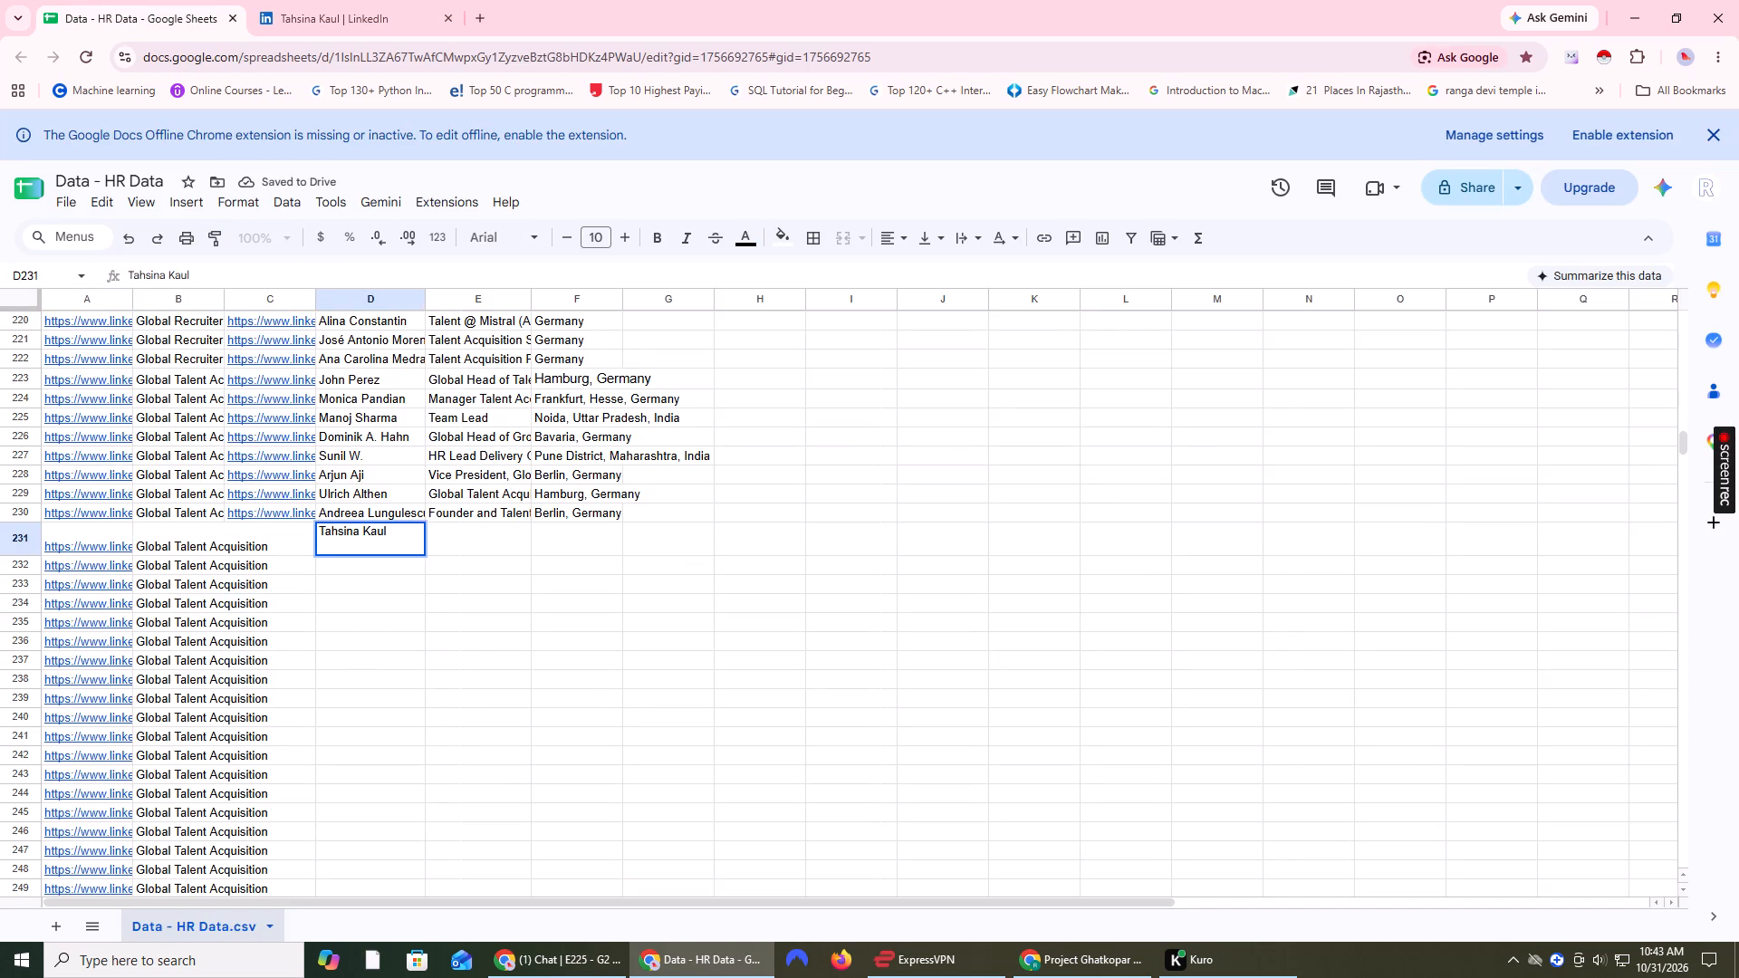
{"action": "key", "text": "Return"}
{"action": "left_click", "coordinate": [538, 654]}
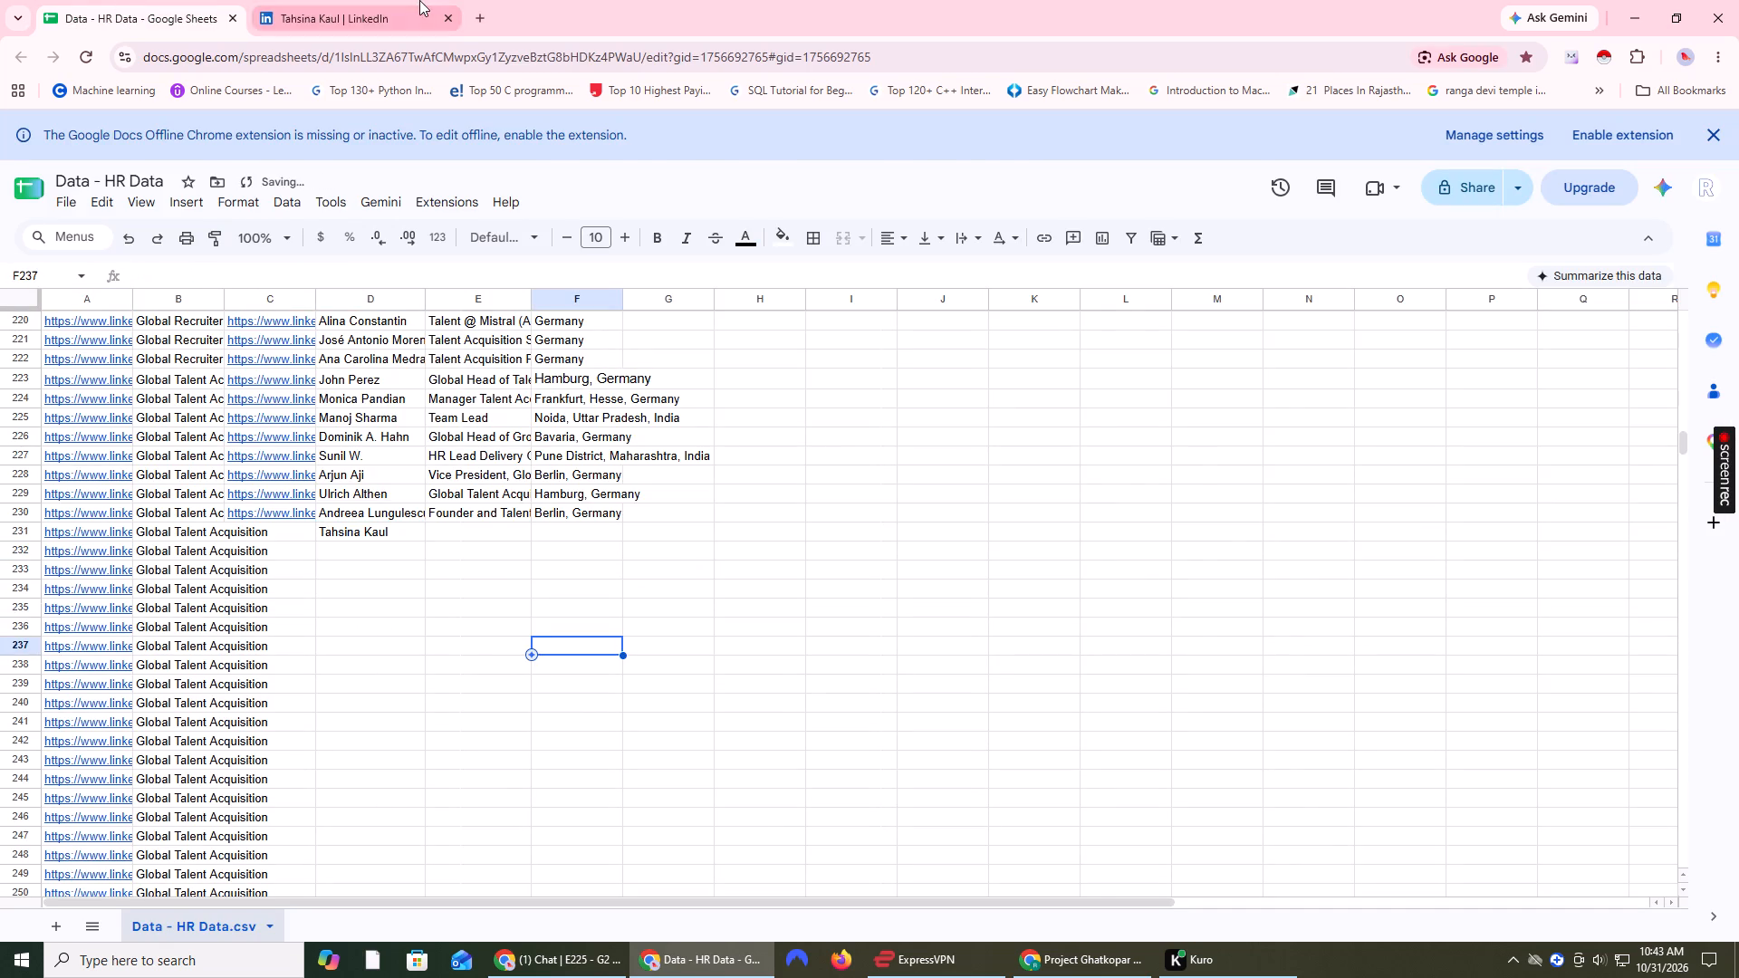
Copy the location "Herzogenaurach, Bavaria, Germany" from the row 231 recruiter's profile header into cell F231.
{"action": "left_click", "coordinate": [419, 0]}
{"action": "scroll", "coordinate": [664, 580], "scroll_direction": "down", "scroll_amount": 5}
{"action": "scroll", "coordinate": [658, 578], "scroll_direction": "up", "scroll_amount": 7}
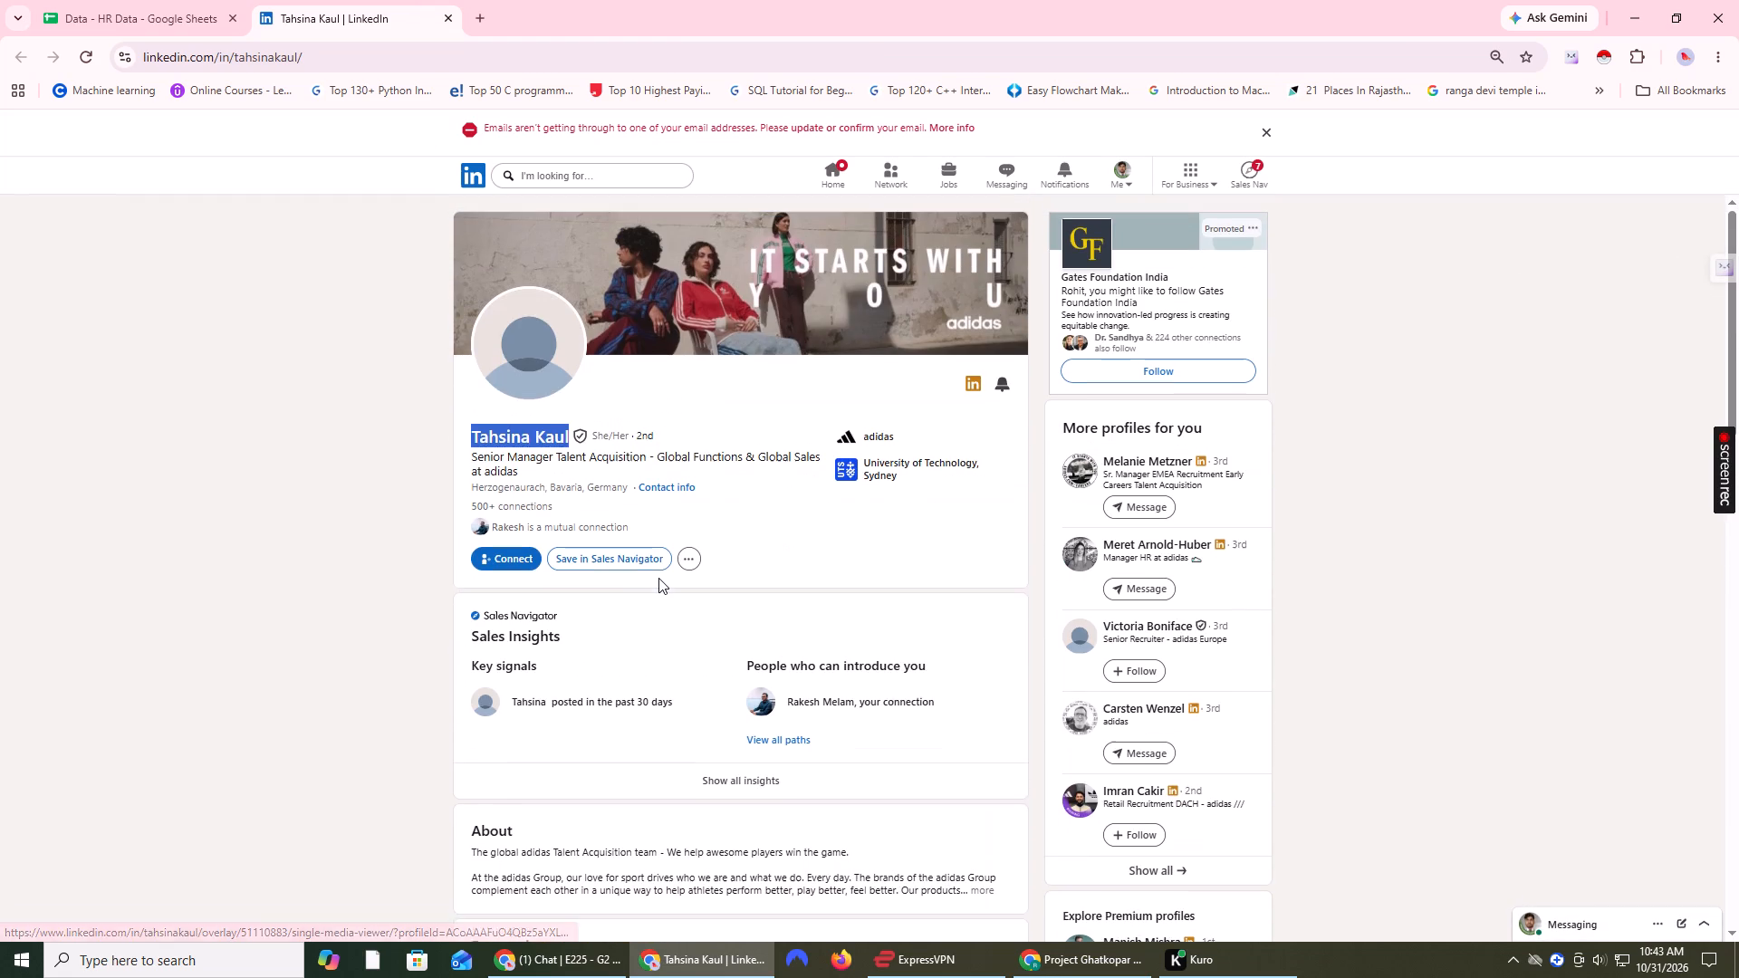
{"action": "left_click_drag", "start_coordinate": [471, 488], "coordinate": [630, 484]}
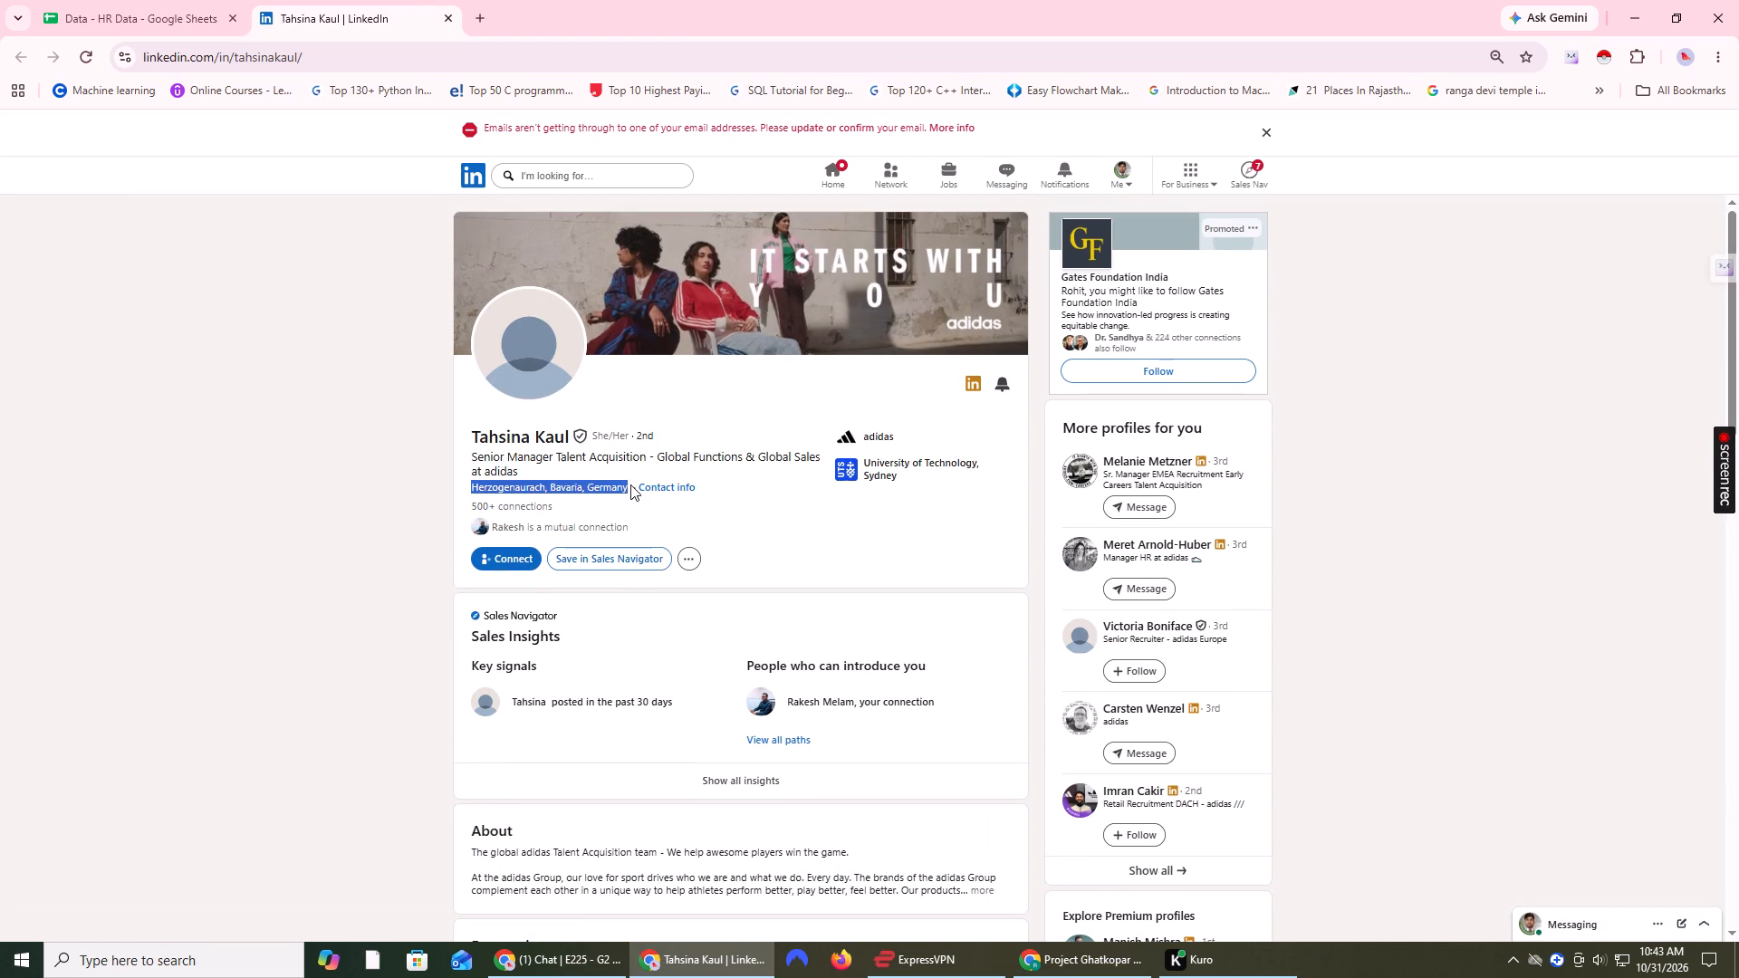
{"action": "left_click_drag", "start_coordinate": [630, 484], "coordinate": [631, 485]}
{"action": "key", "text": "ctrl+c"}
{"action": "left_click", "coordinate": [144, 0]}
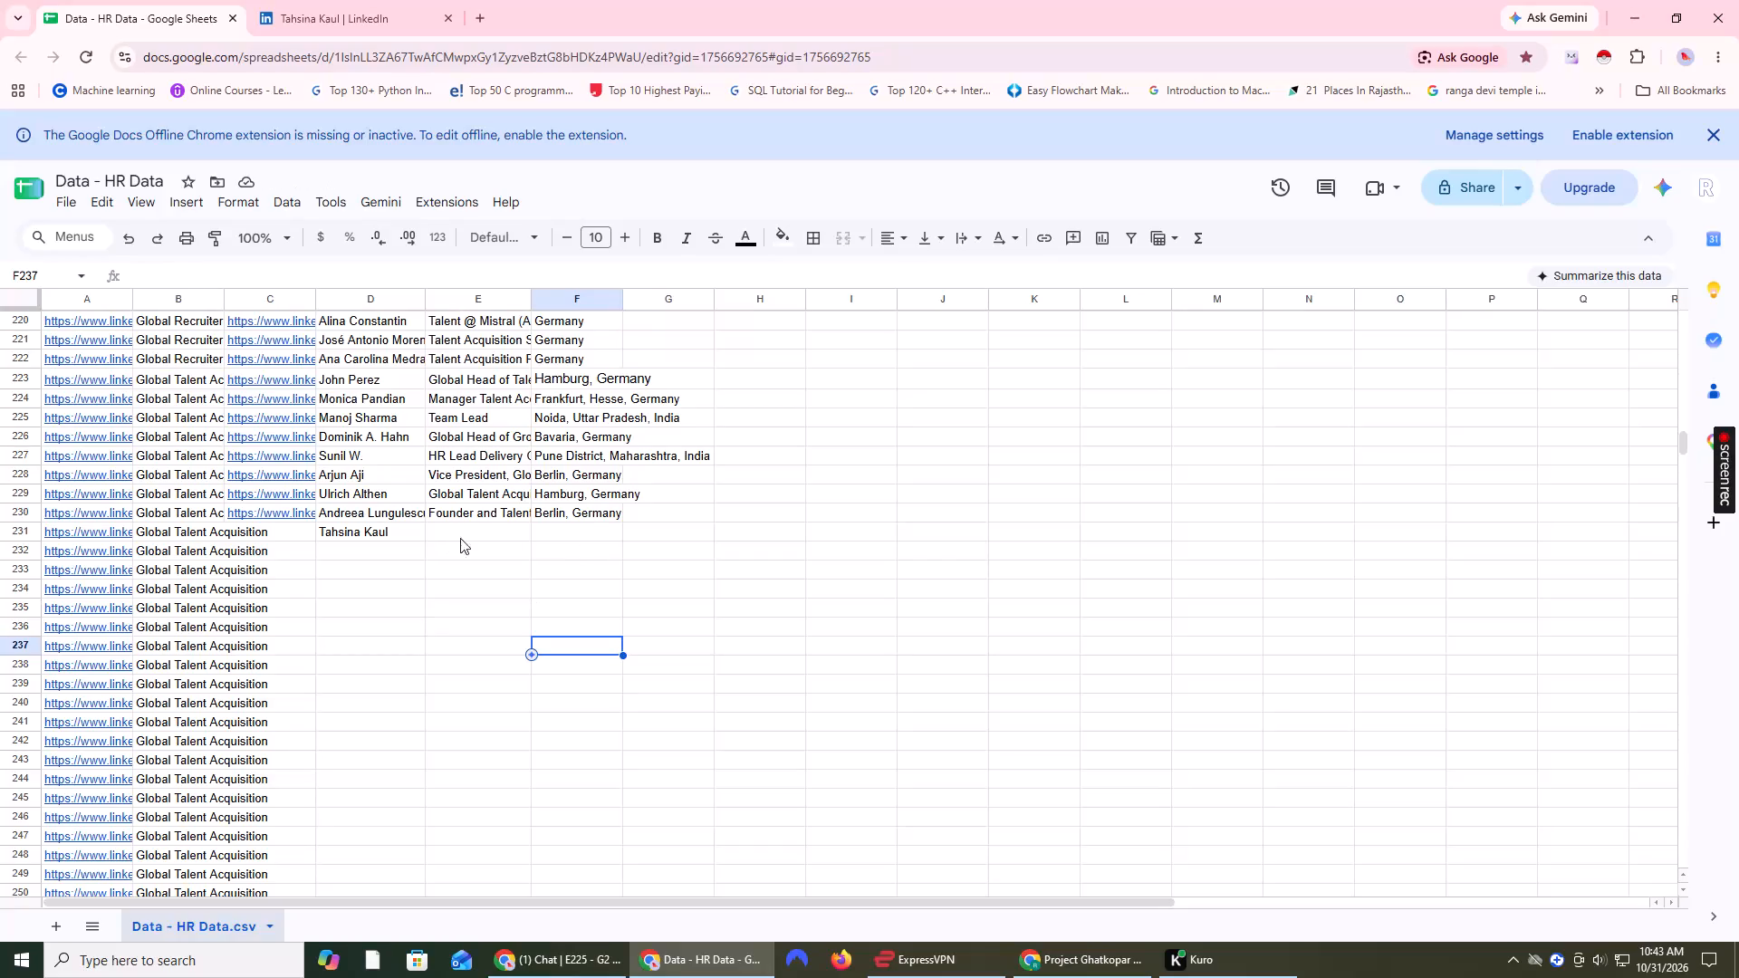
{"action": "double_click", "coordinate": [582, 531]}
{"action": "key", "text": "ctrl+v"}
{"action": "left_click", "coordinate": [502, 565]}
{"action": "left_click", "coordinate": [552, 523]}
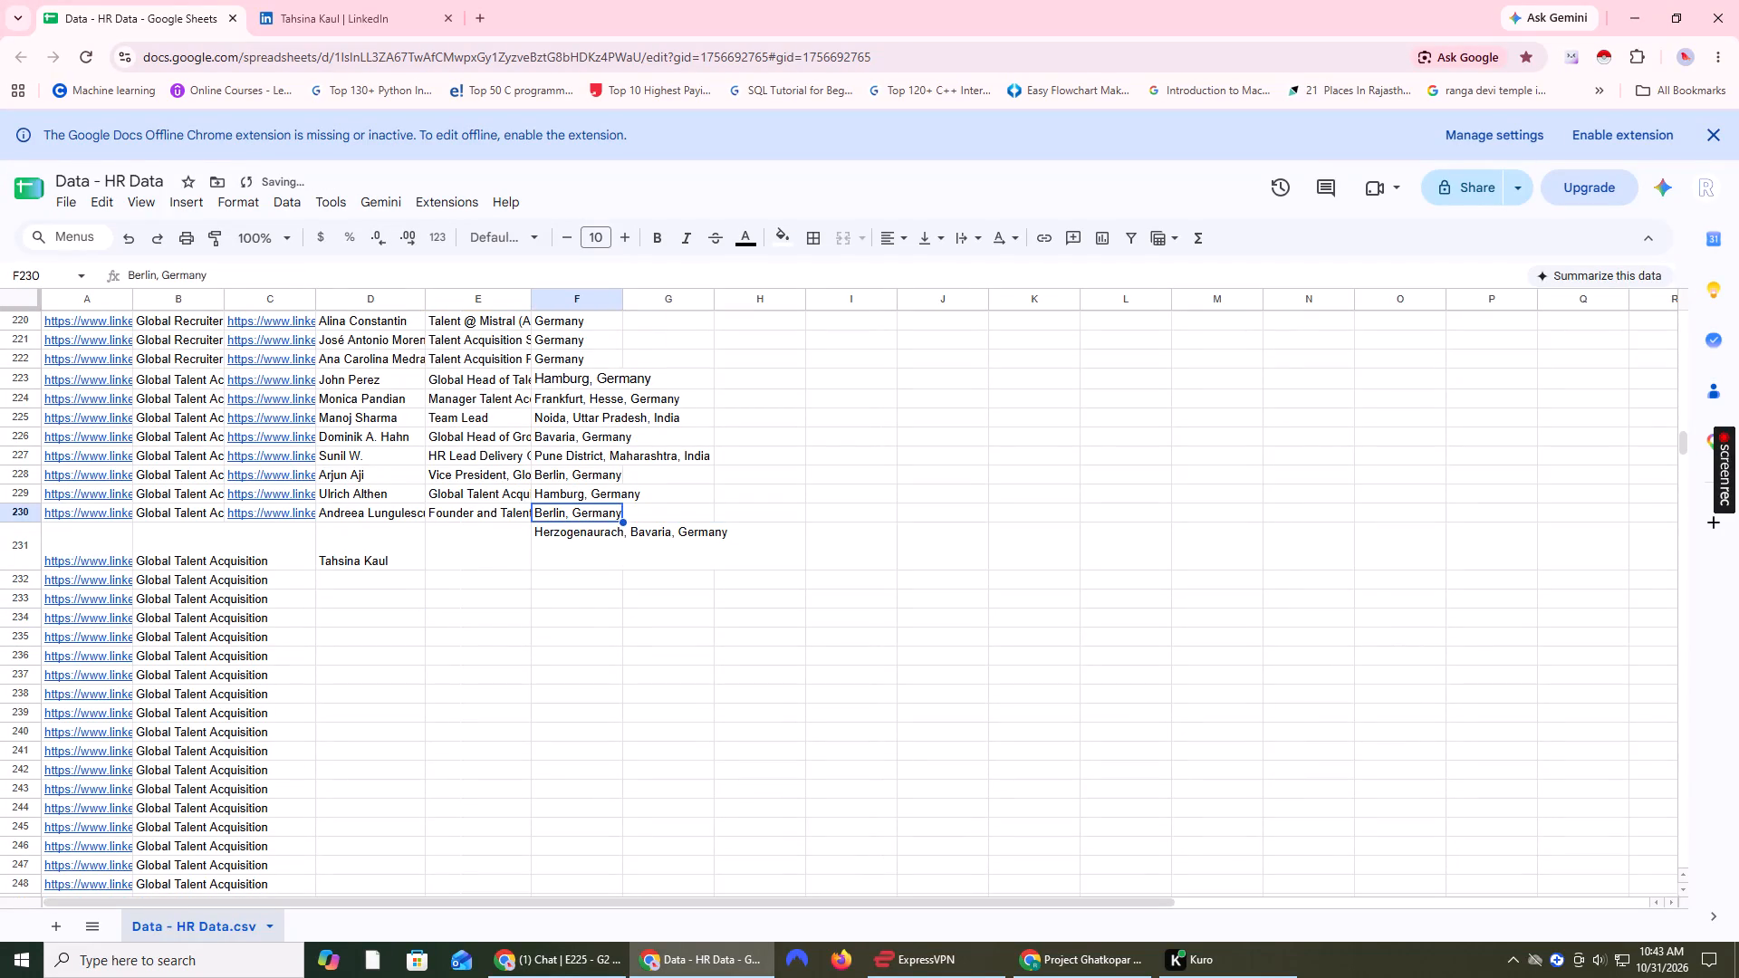
Remove the trailing line breaks after the location text in cell F231.
{"action": "double_click", "coordinate": [553, 537]}
{"action": "key", "text": "BackSpace"}
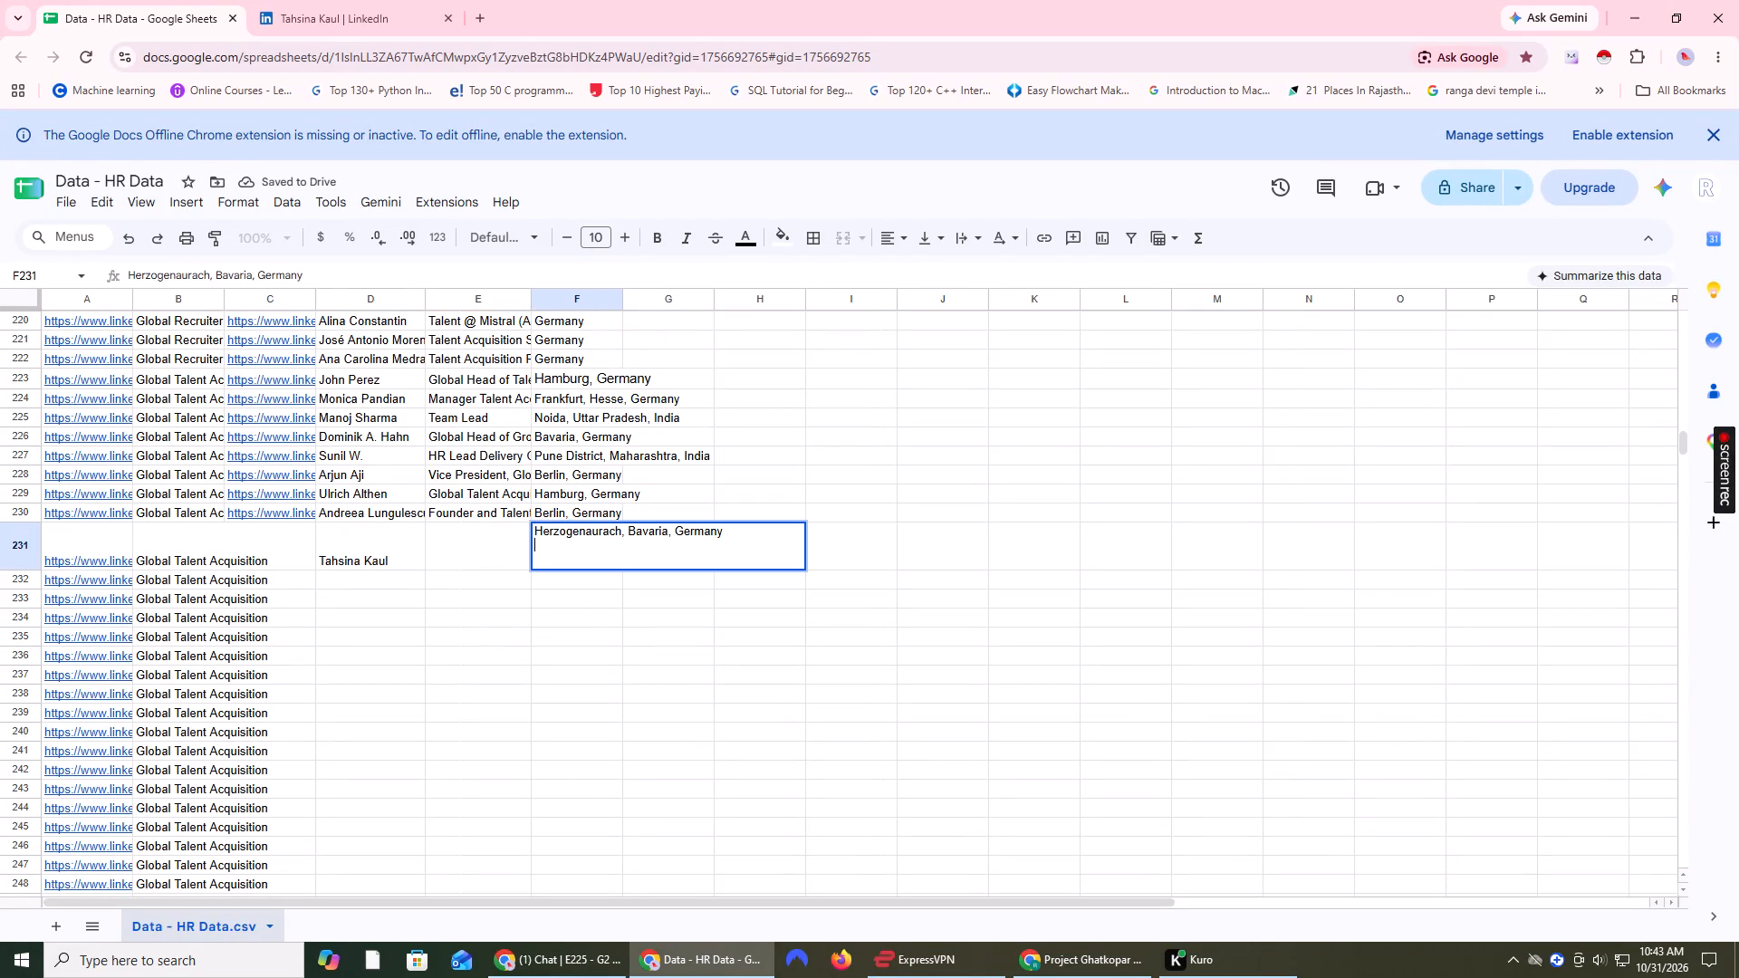
{"action": "key", "text": "Return"}
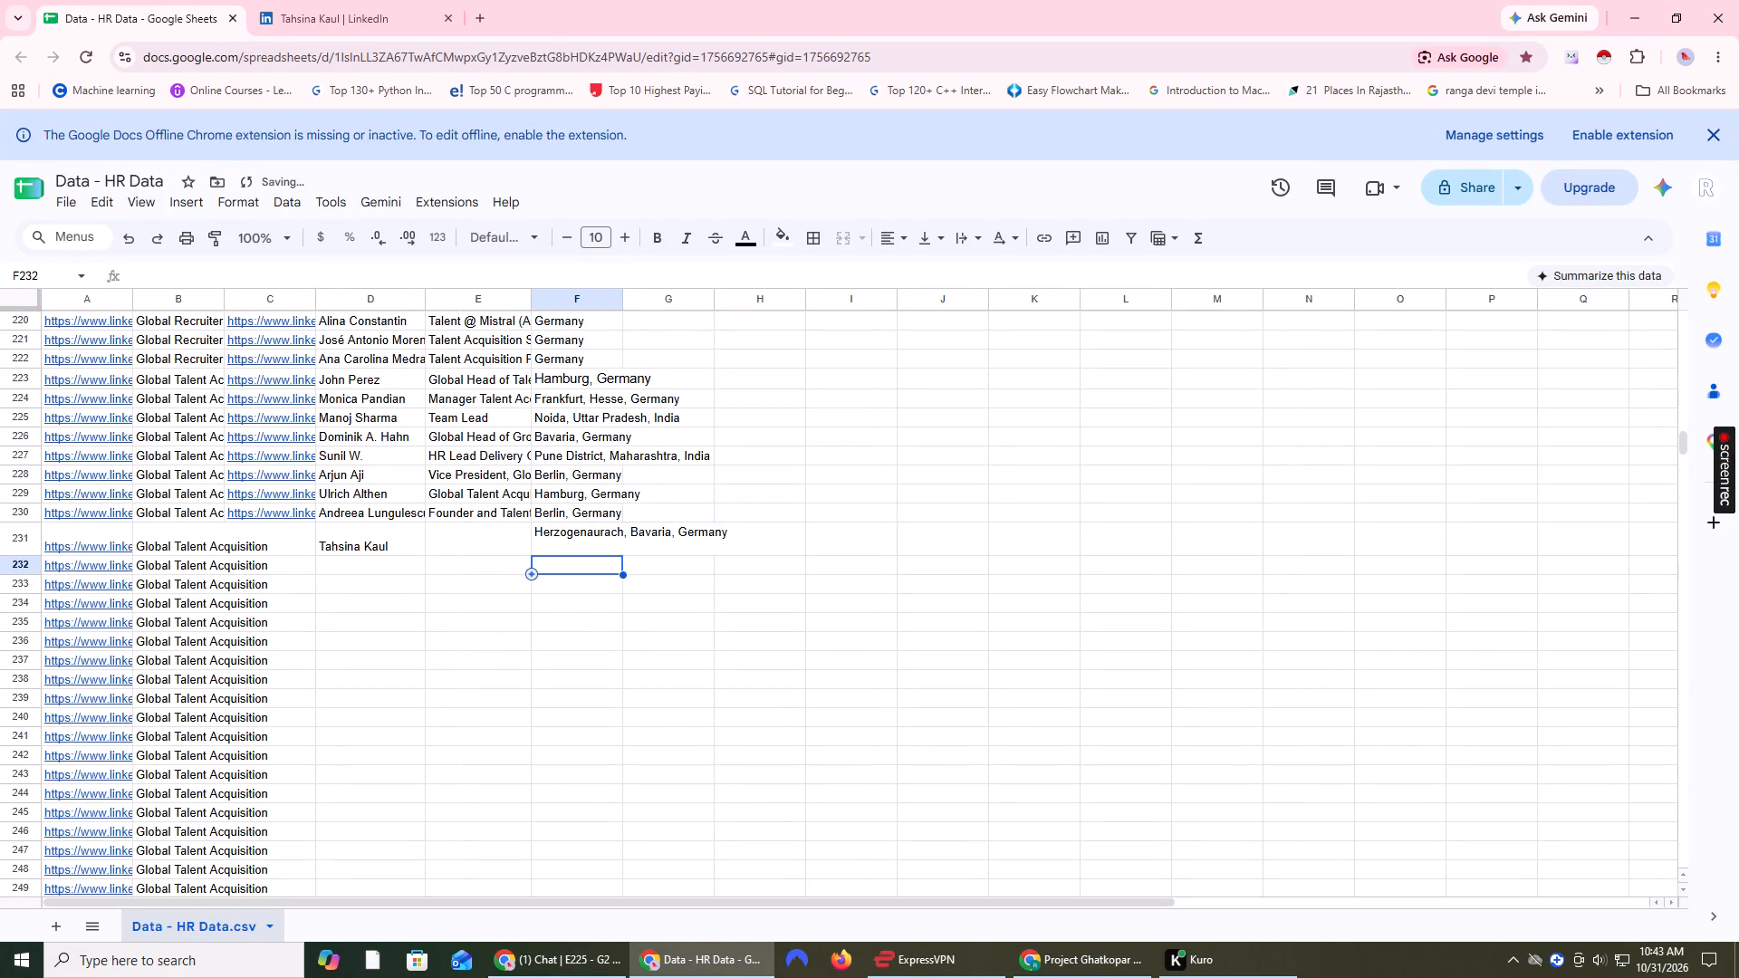
{"action": "double_click", "coordinate": [552, 550]}
{"action": "key", "text": "BackSpace"}
{"action": "key", "text": "Return"}
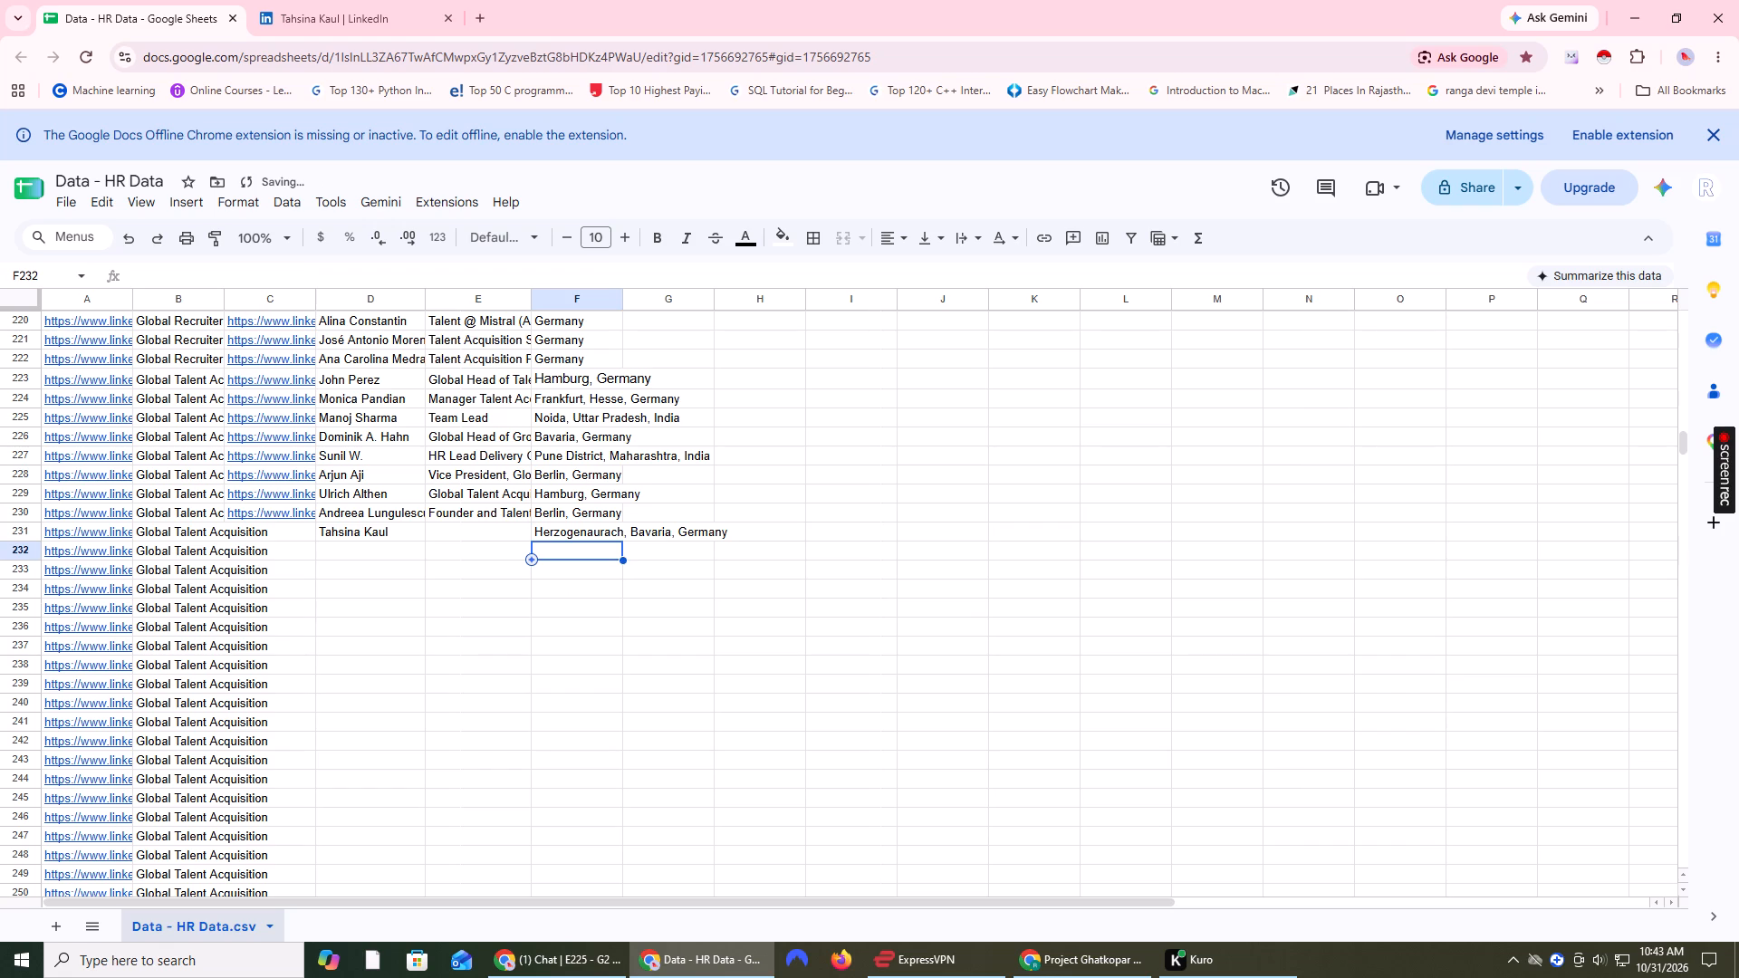
{"action": "left_click", "coordinate": [570, 616]}
Open the adidas company page from the current employer in the row 231 recruiter's Experience section.
{"action": "left_click", "coordinate": [326, 0]}
{"action": "scroll", "coordinate": [563, 495], "scroll_direction": "down", "scroll_amount": 9}
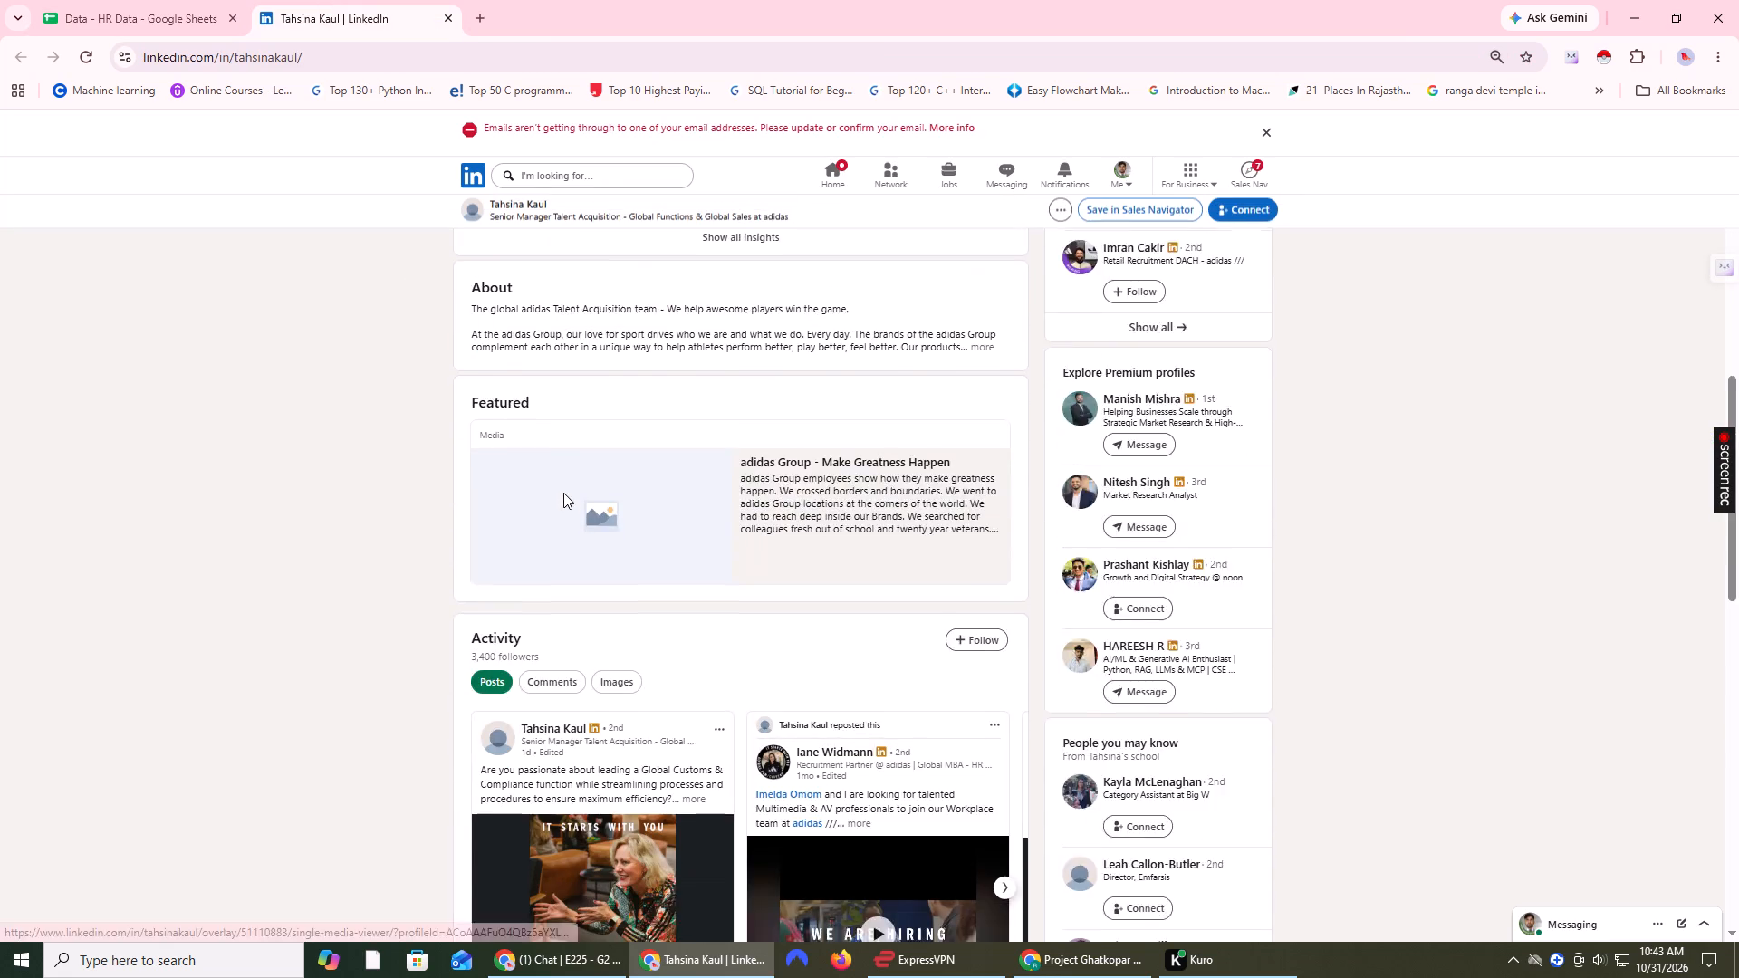
{"action": "scroll", "coordinate": [563, 493], "scroll_direction": "down", "scroll_amount": 10}
{"action": "scroll", "coordinate": [563, 493], "scroll_direction": "up", "scroll_amount": 4}
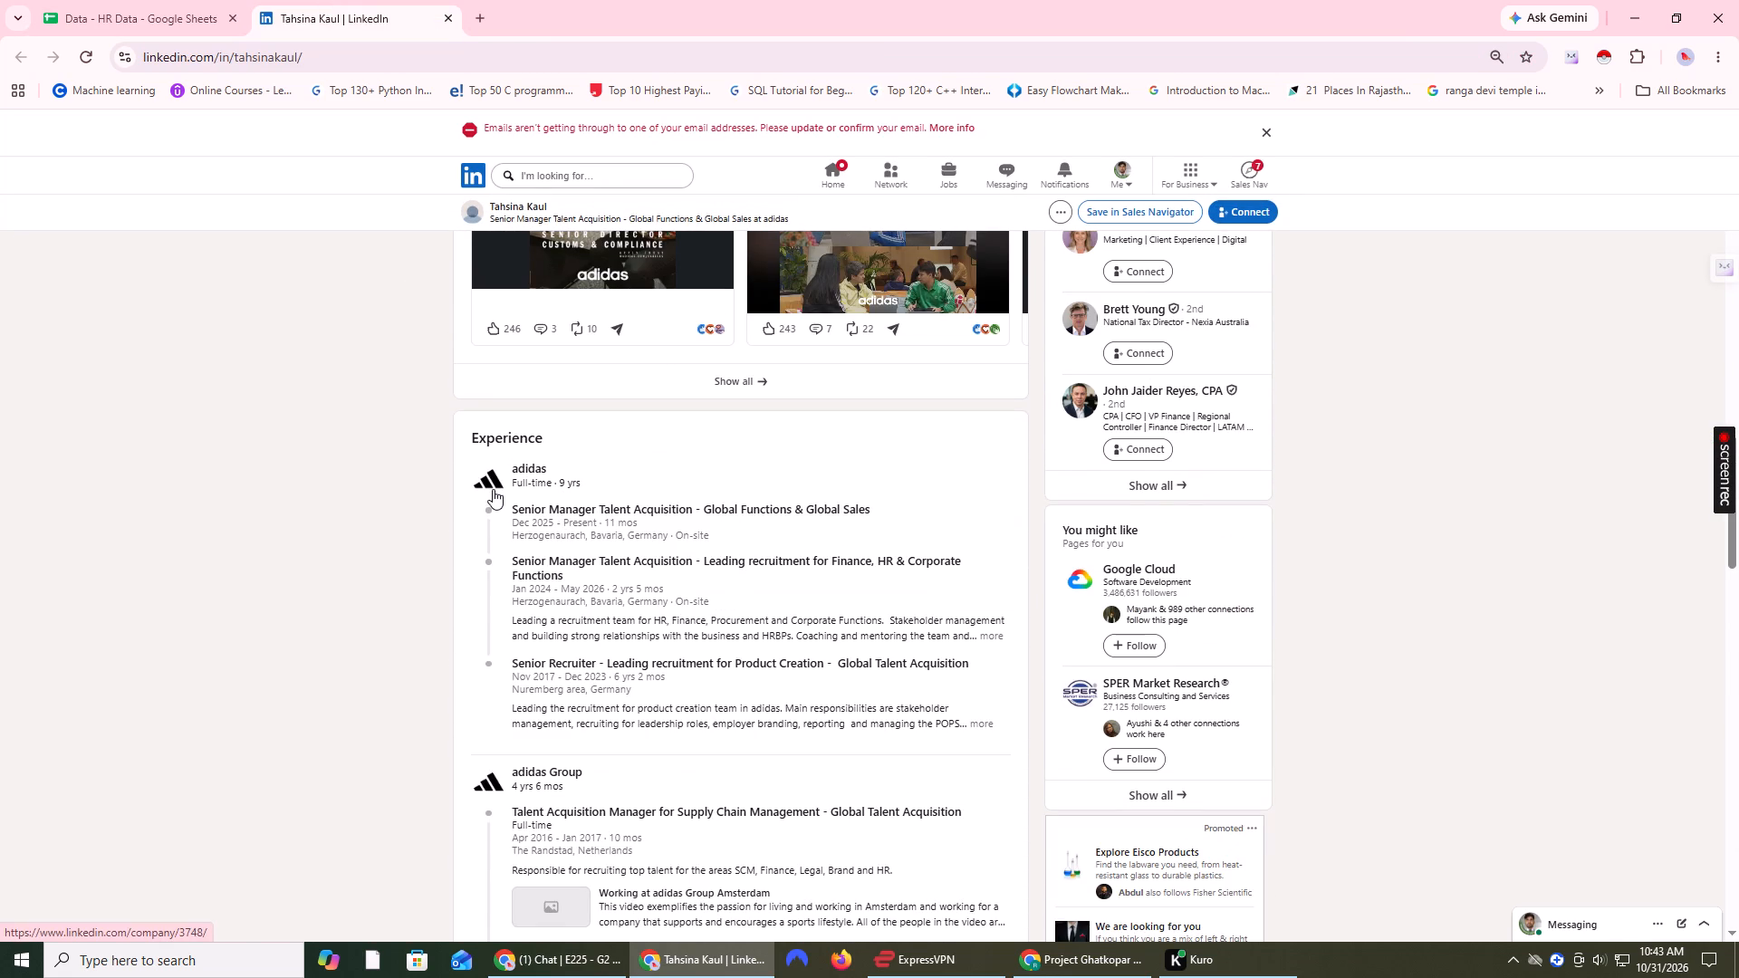
{"action": "left_click", "coordinate": [496, 484], "text": "ctrl"}
Copy the job title "Senior Manager Talent Acquisition - Global Functions & Global Sales" from the profile's Experience section into cell E231.
{"action": "left_click_drag", "start_coordinate": [504, 509], "coordinate": [669, 503]}
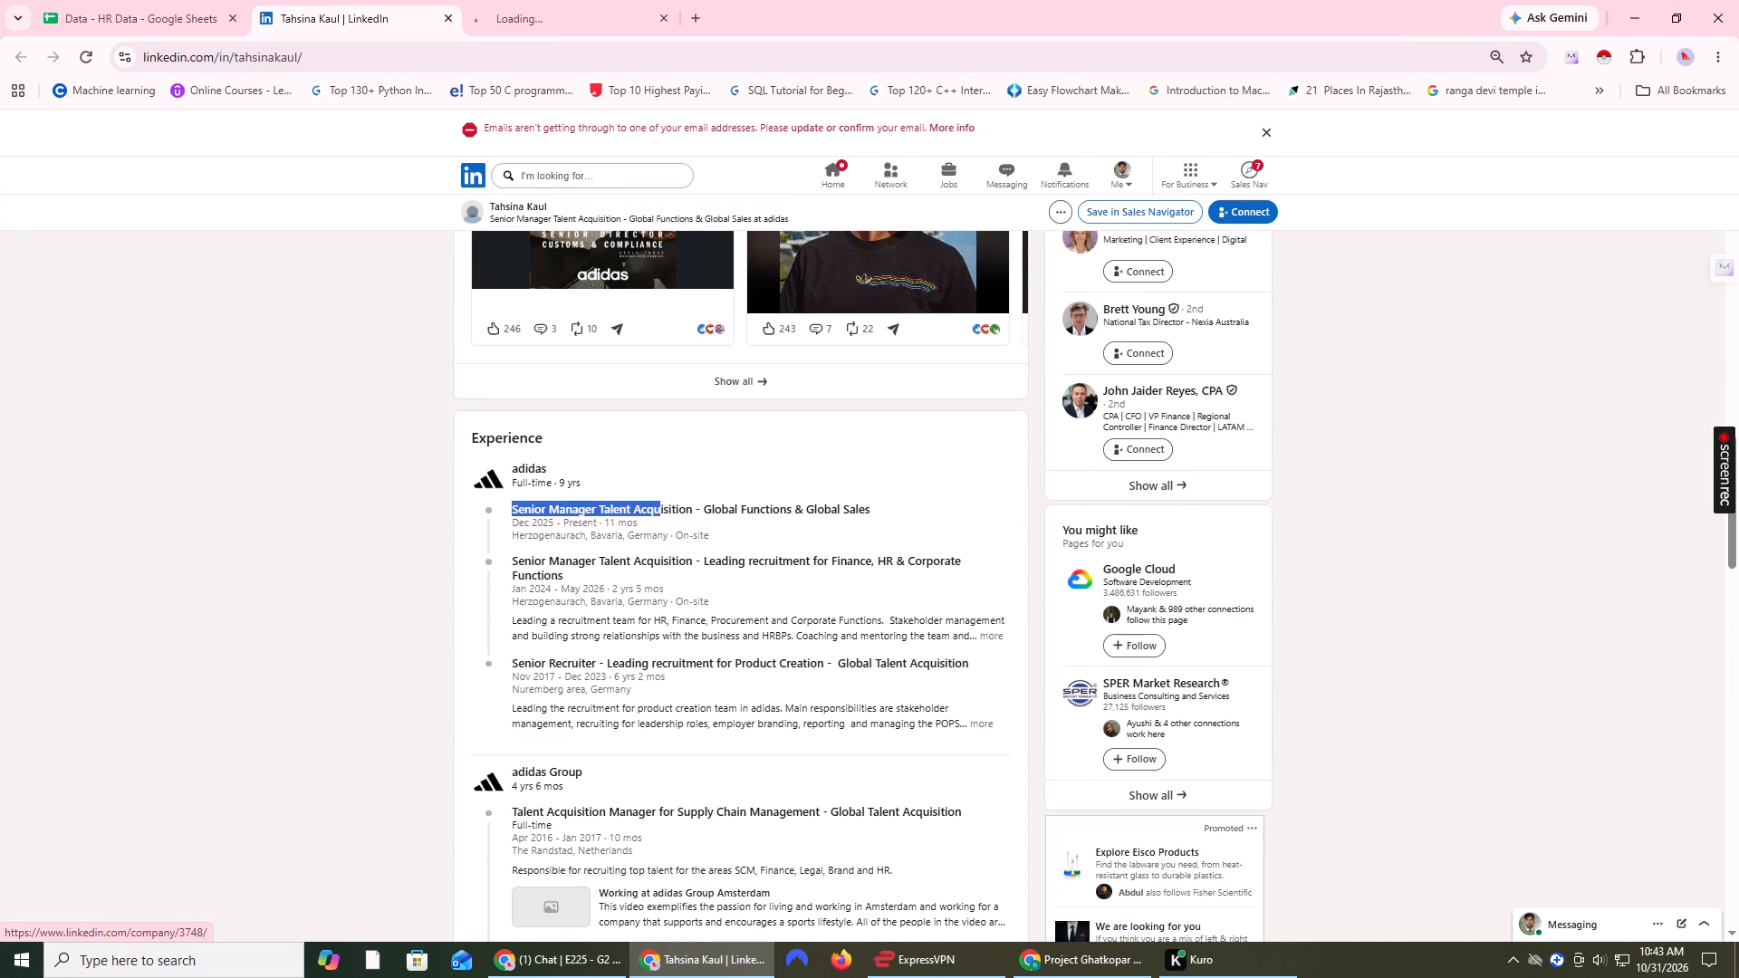
{"action": "left_click_drag", "start_coordinate": [669, 503], "coordinate": [882, 503]}
{"action": "key", "text": "ctrl+c"}
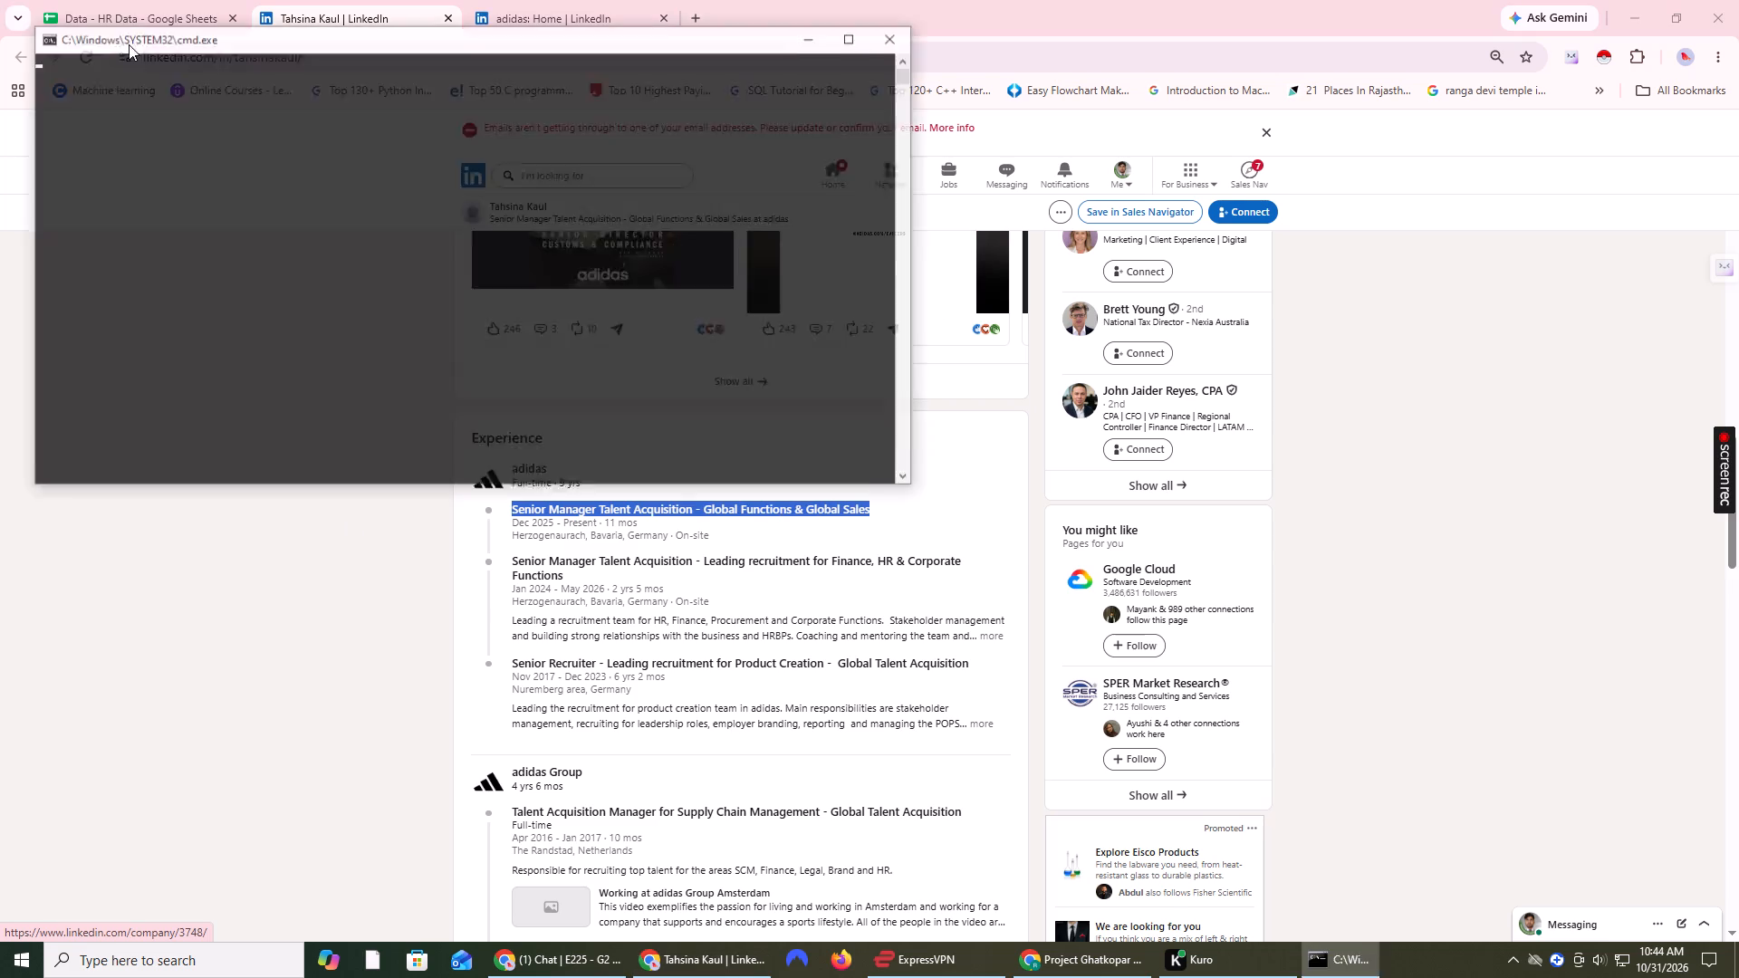
{"action": "left_click", "coordinate": [130, 0]}
{"action": "left_click", "coordinate": [489, 527]}
{"action": "double_click", "coordinate": [484, 531]}
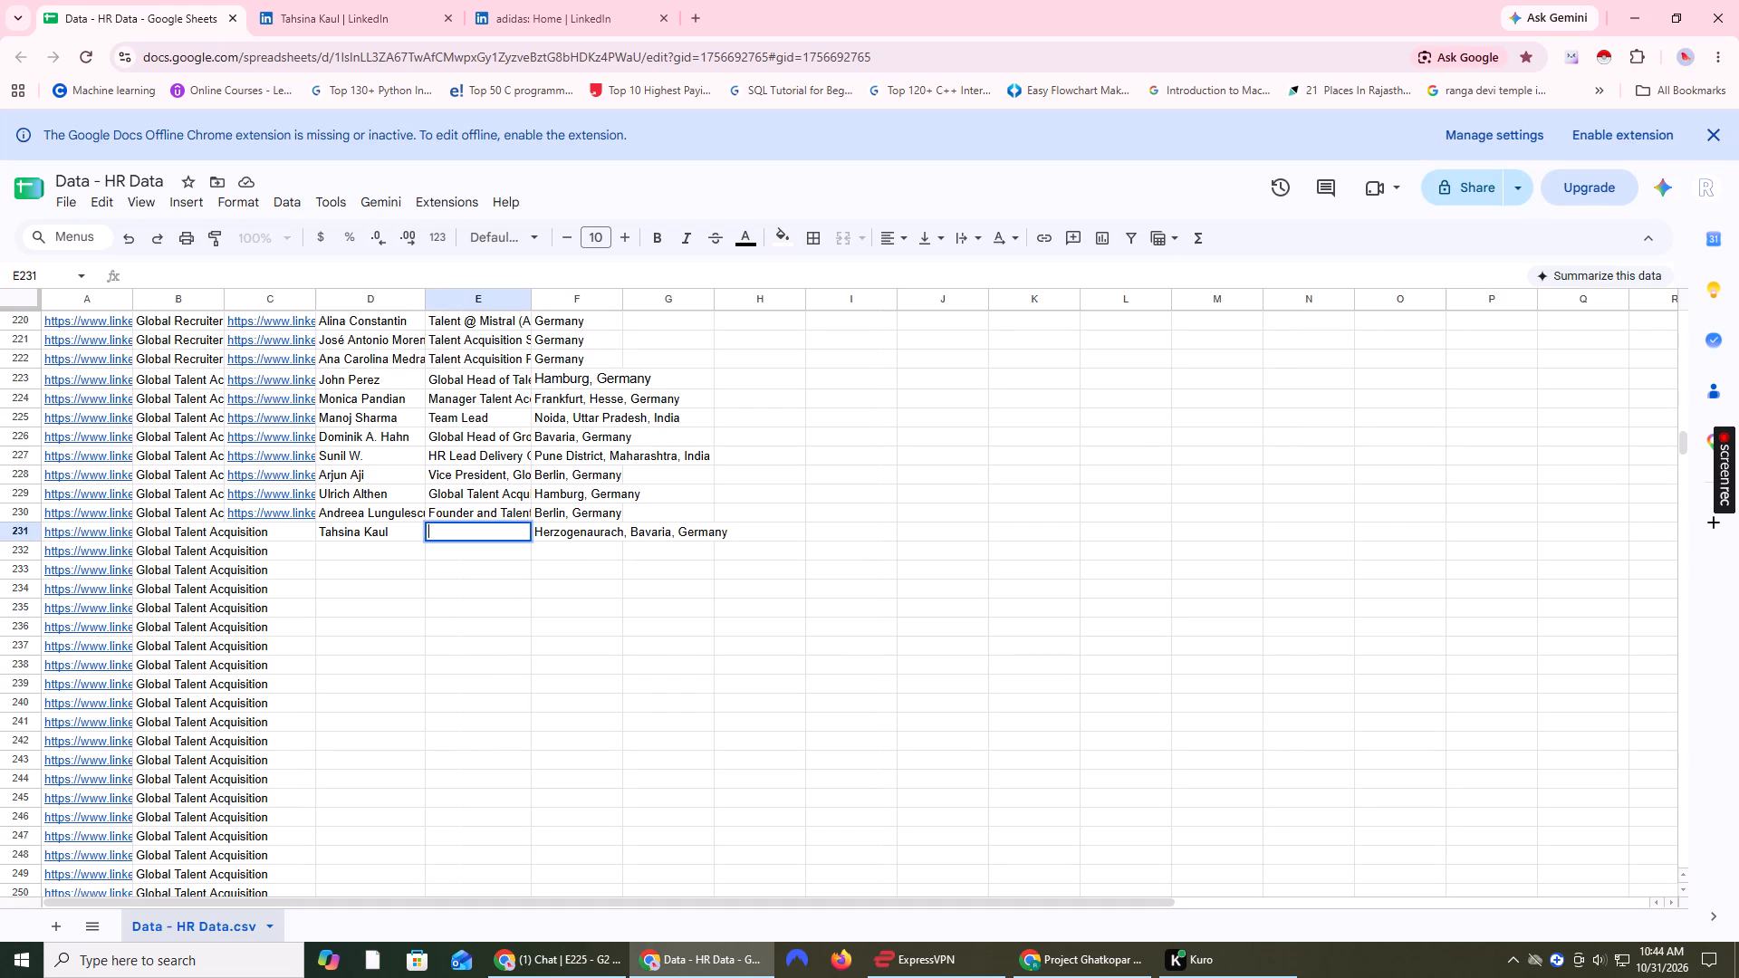
{"action": "key", "text": "ctrl+v"}
{"action": "left_click", "coordinate": [466, 570]}
Copy the adidas company page's LinkedIn URL into cell C231 of the HR Data sheet.
{"action": "left_click", "coordinate": [492, 0]}
{"action": "left_click", "coordinate": [495, 75]}
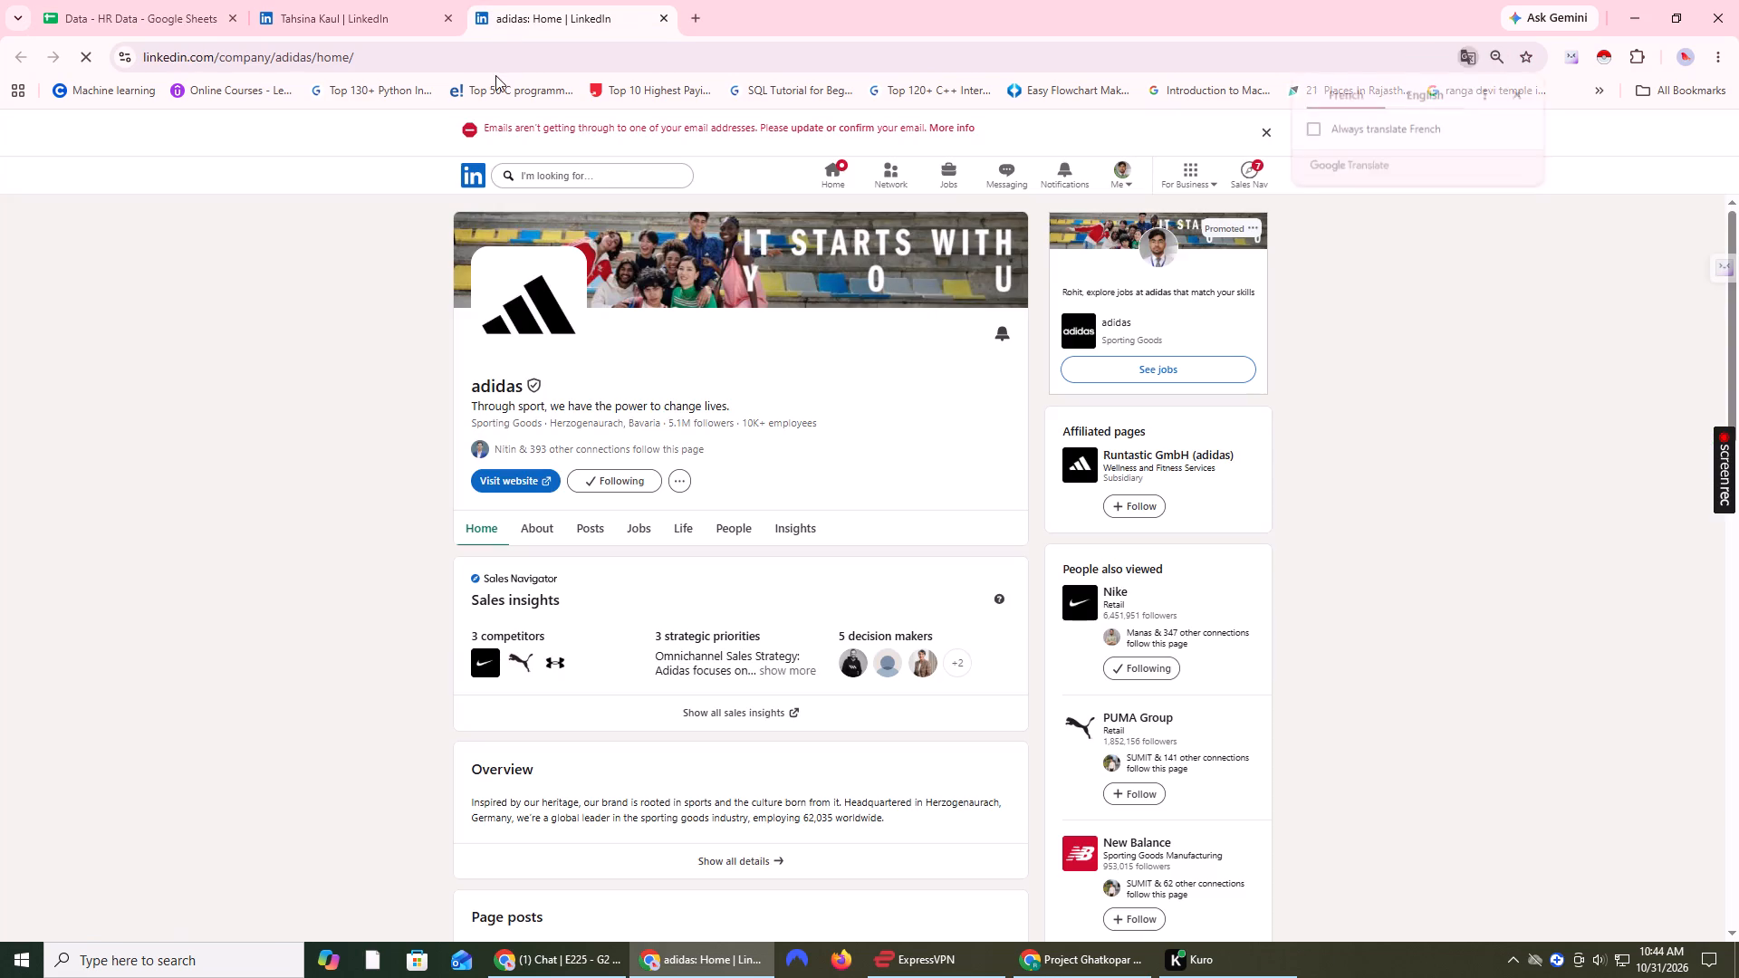
{"action": "left_click", "coordinate": [494, 48], "text": "ctrl"}
{"action": "key", "text": "ctrl+c"}
{"action": "left_click", "coordinate": [103, 0]}
{"action": "double_click", "coordinate": [280, 544]}
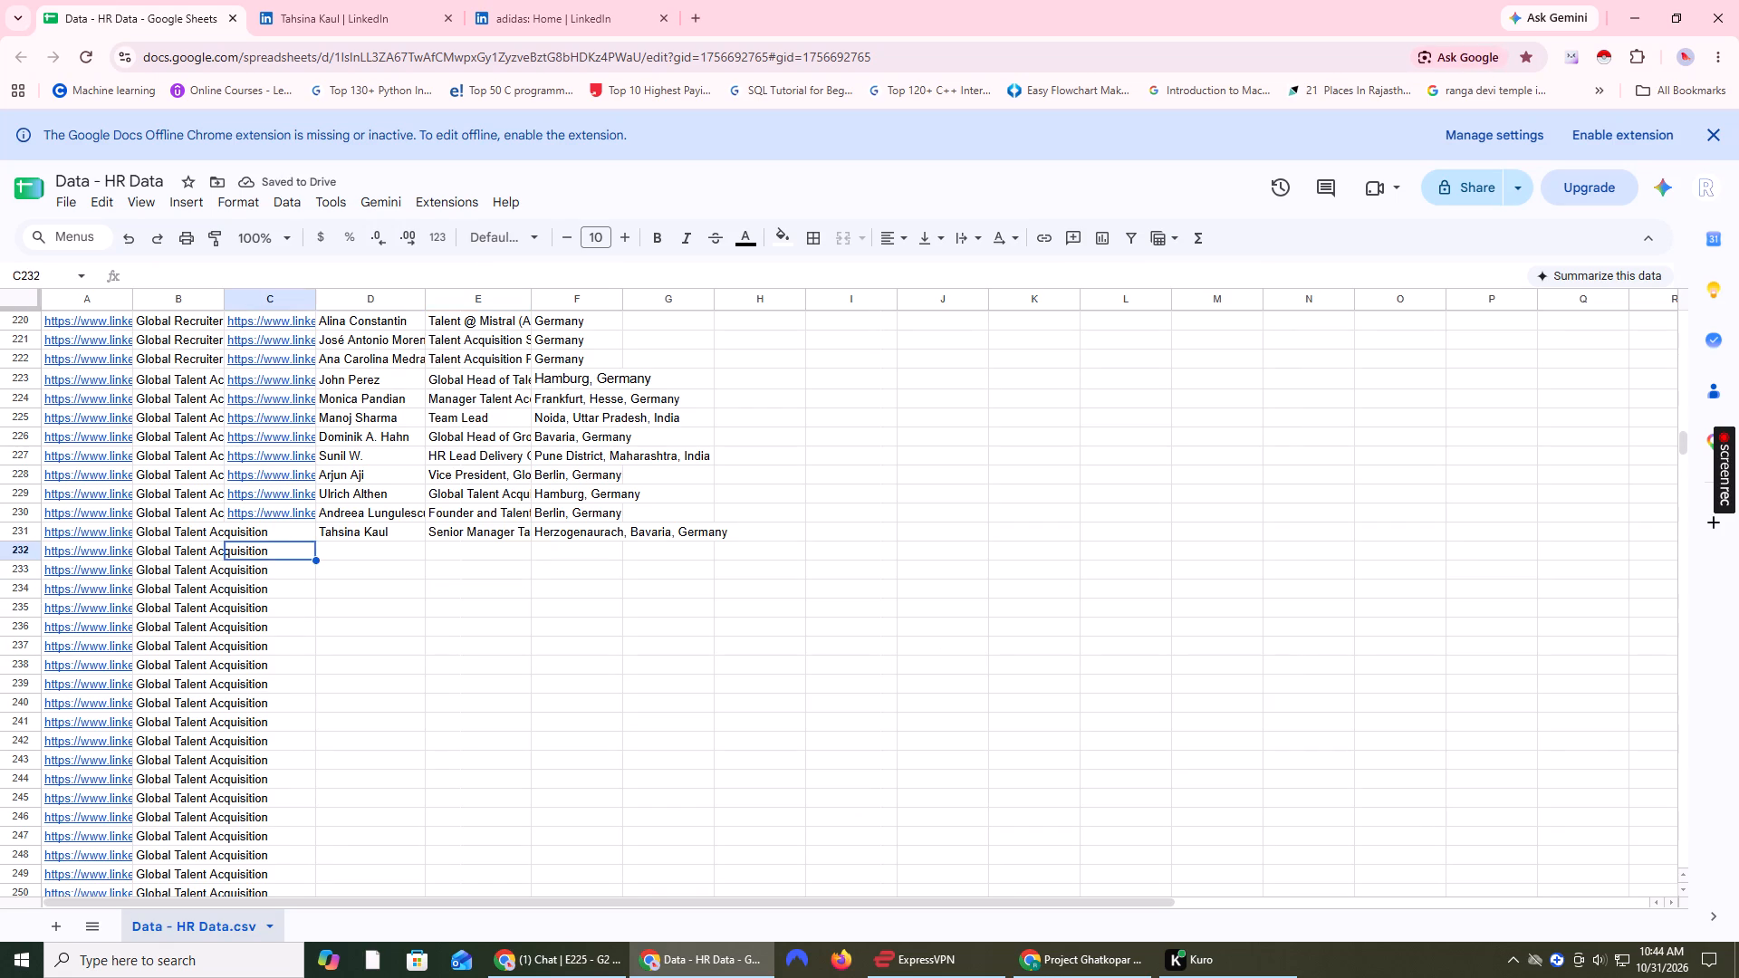
{"action": "double_click", "coordinate": [283, 536]}
{"action": "key", "text": "ctrl+v"}
{"action": "left_click", "coordinate": [265, 566]}
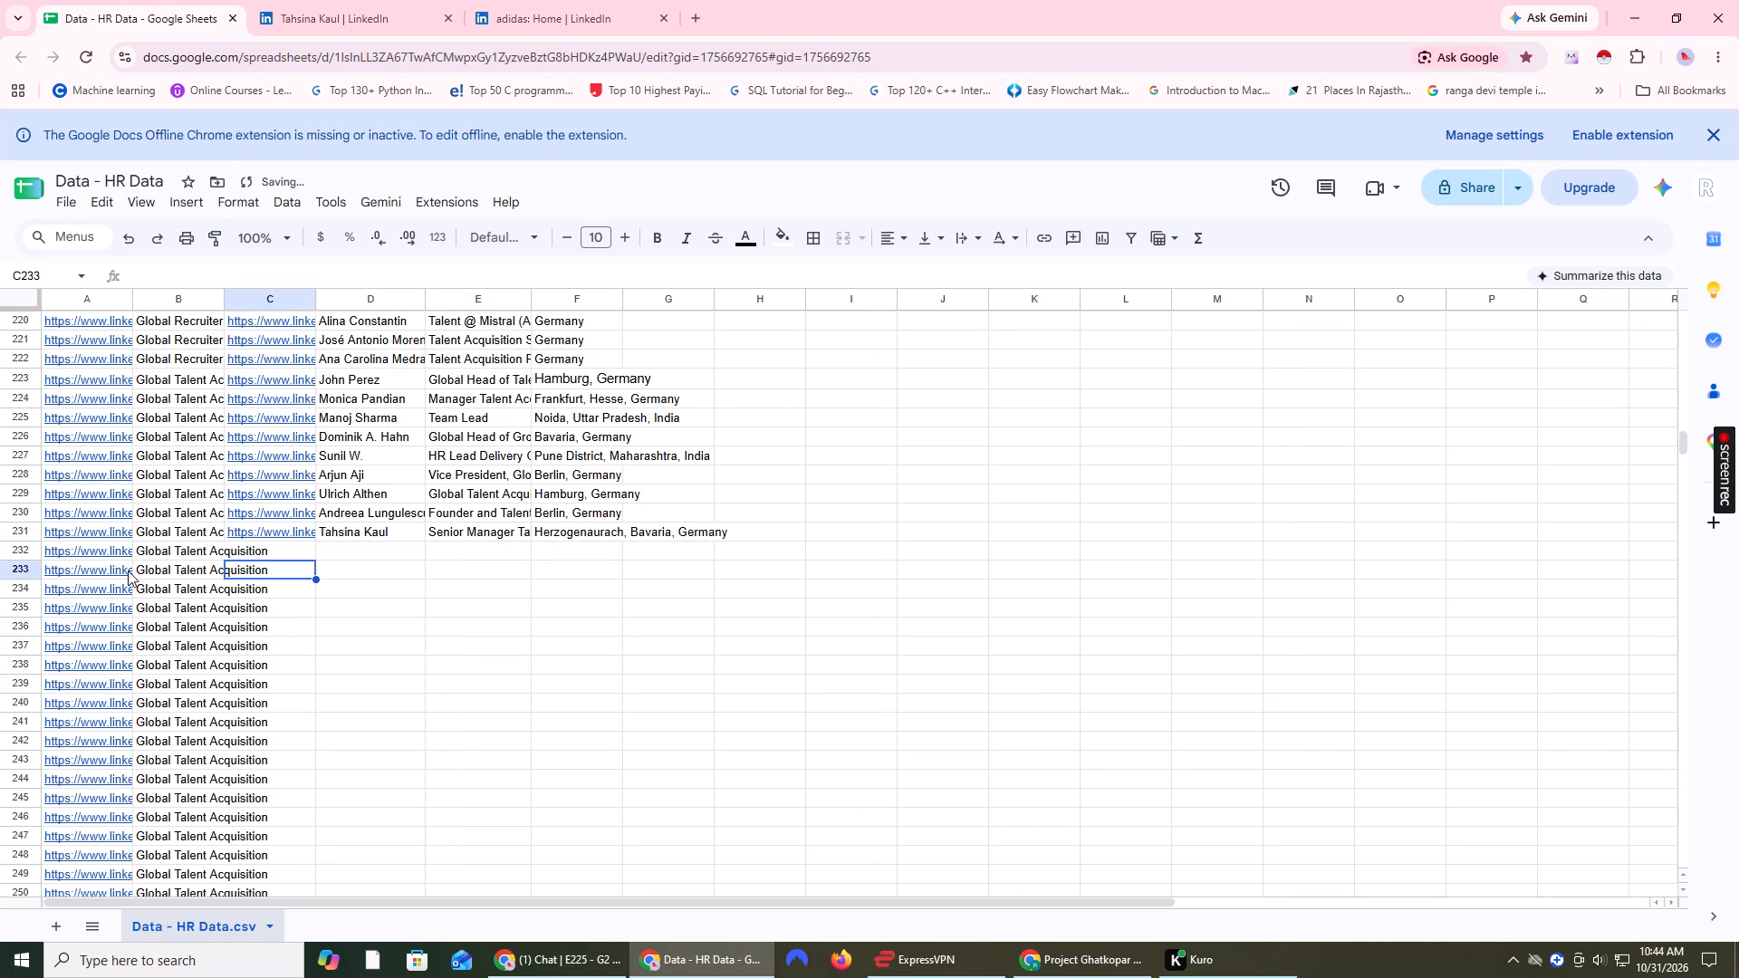
Open the LinkedIn profile linked in cell A232 and close the previous recruiter's profile and the adidas page.
{"action": "left_click", "coordinate": [116, 554]}
{"action": "left_click", "coordinate": [149, 577]}
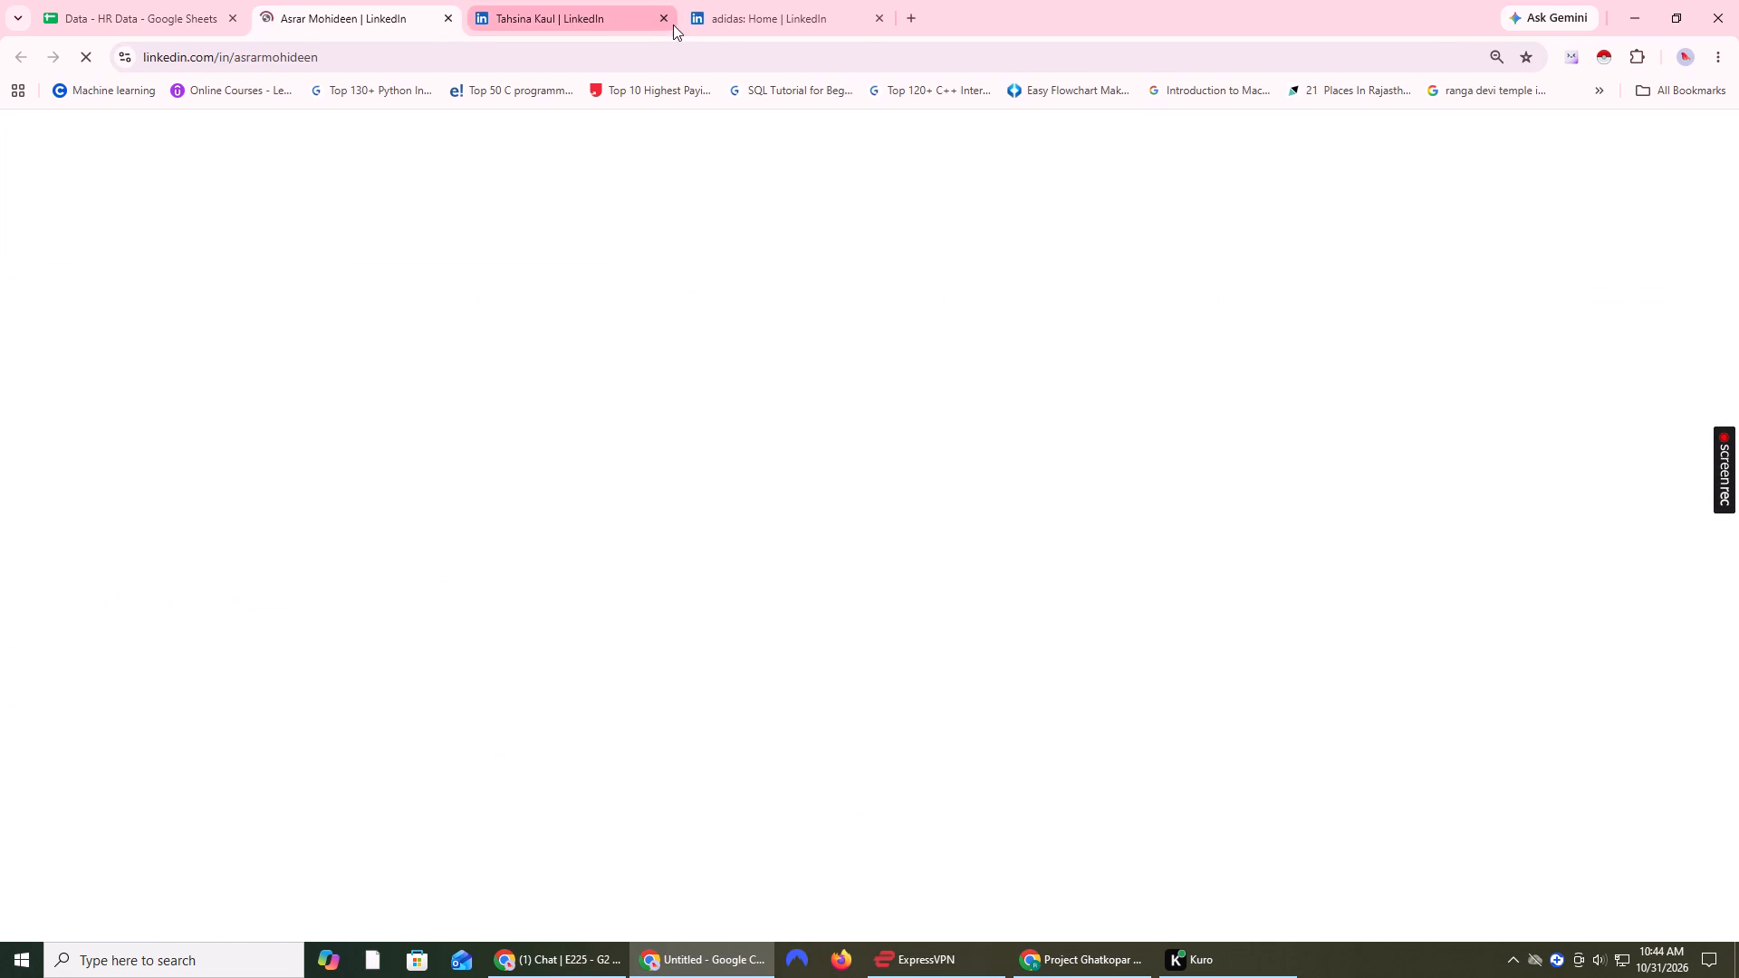
{"action": "left_click", "coordinate": [664, 17]}
{"action": "left_click", "coordinate": [664, 17]}
Copy the row 232 recruiter's name from the profile heading into cell D232.
{"action": "left_click_drag", "start_coordinate": [454, 431], "coordinate": [601, 429]}
{"action": "key", "text": "ctrl+c"}
{"action": "left_click", "coordinate": [173, 0]}
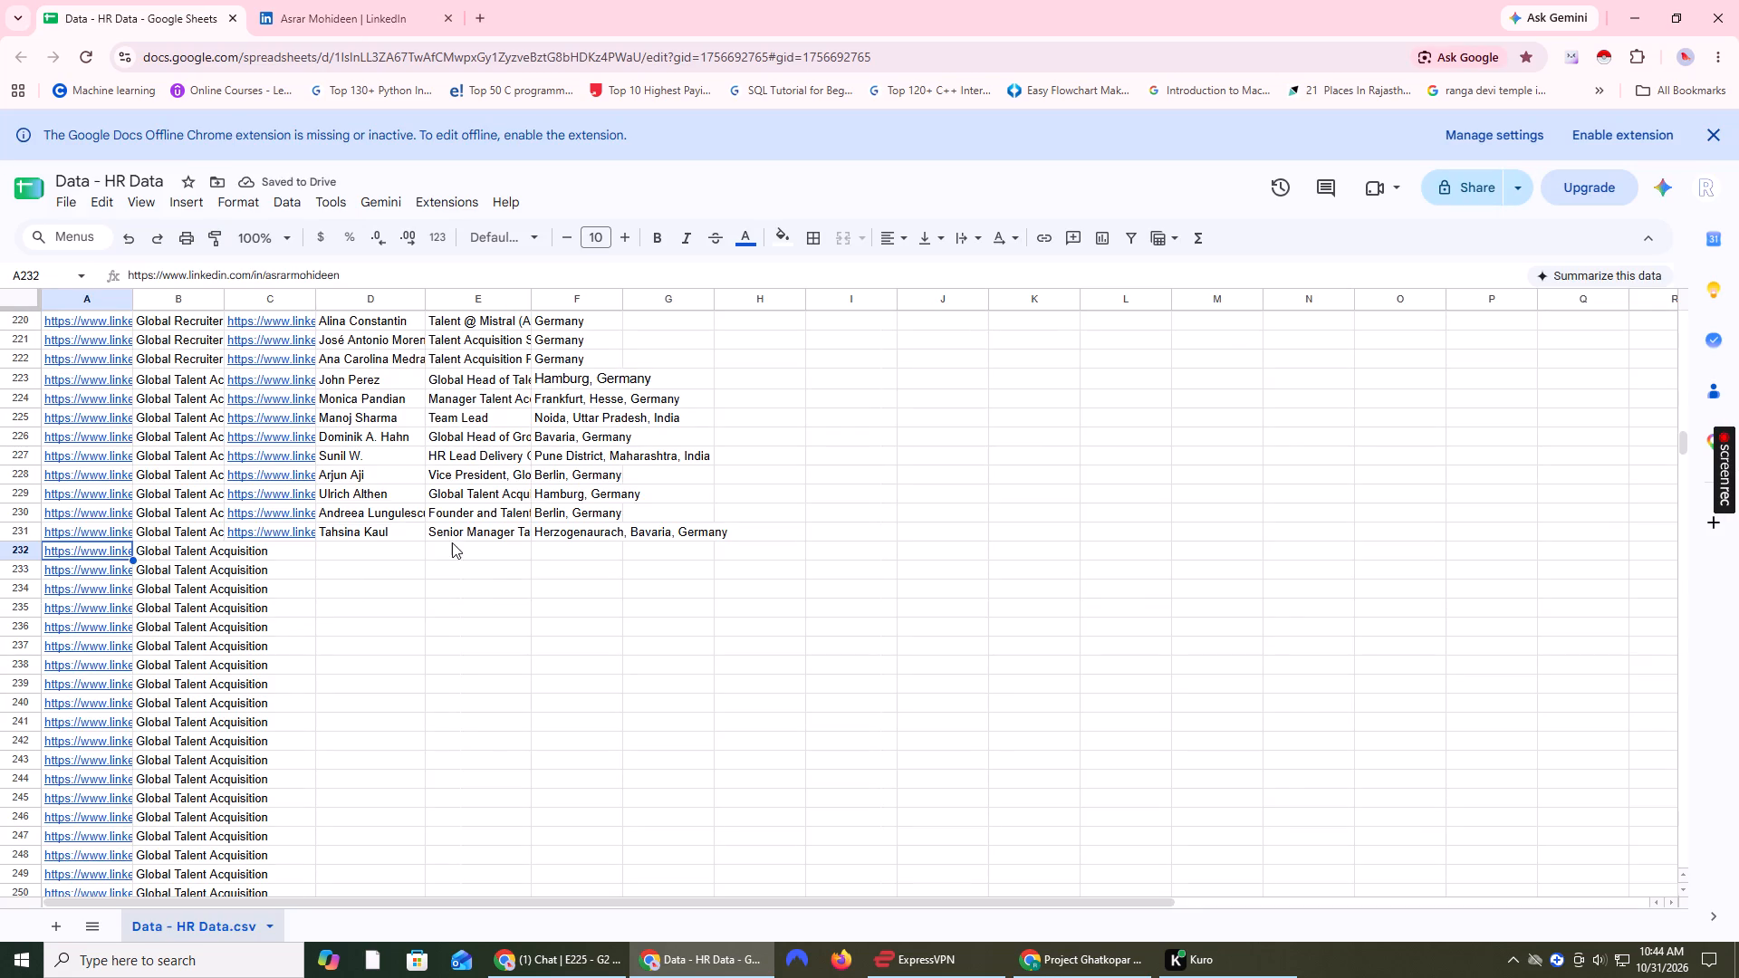
{"action": "double_click", "coordinate": [452, 542]}
{"action": "double_click", "coordinate": [367, 548]}
{"action": "key", "text": "ctrl+v"}
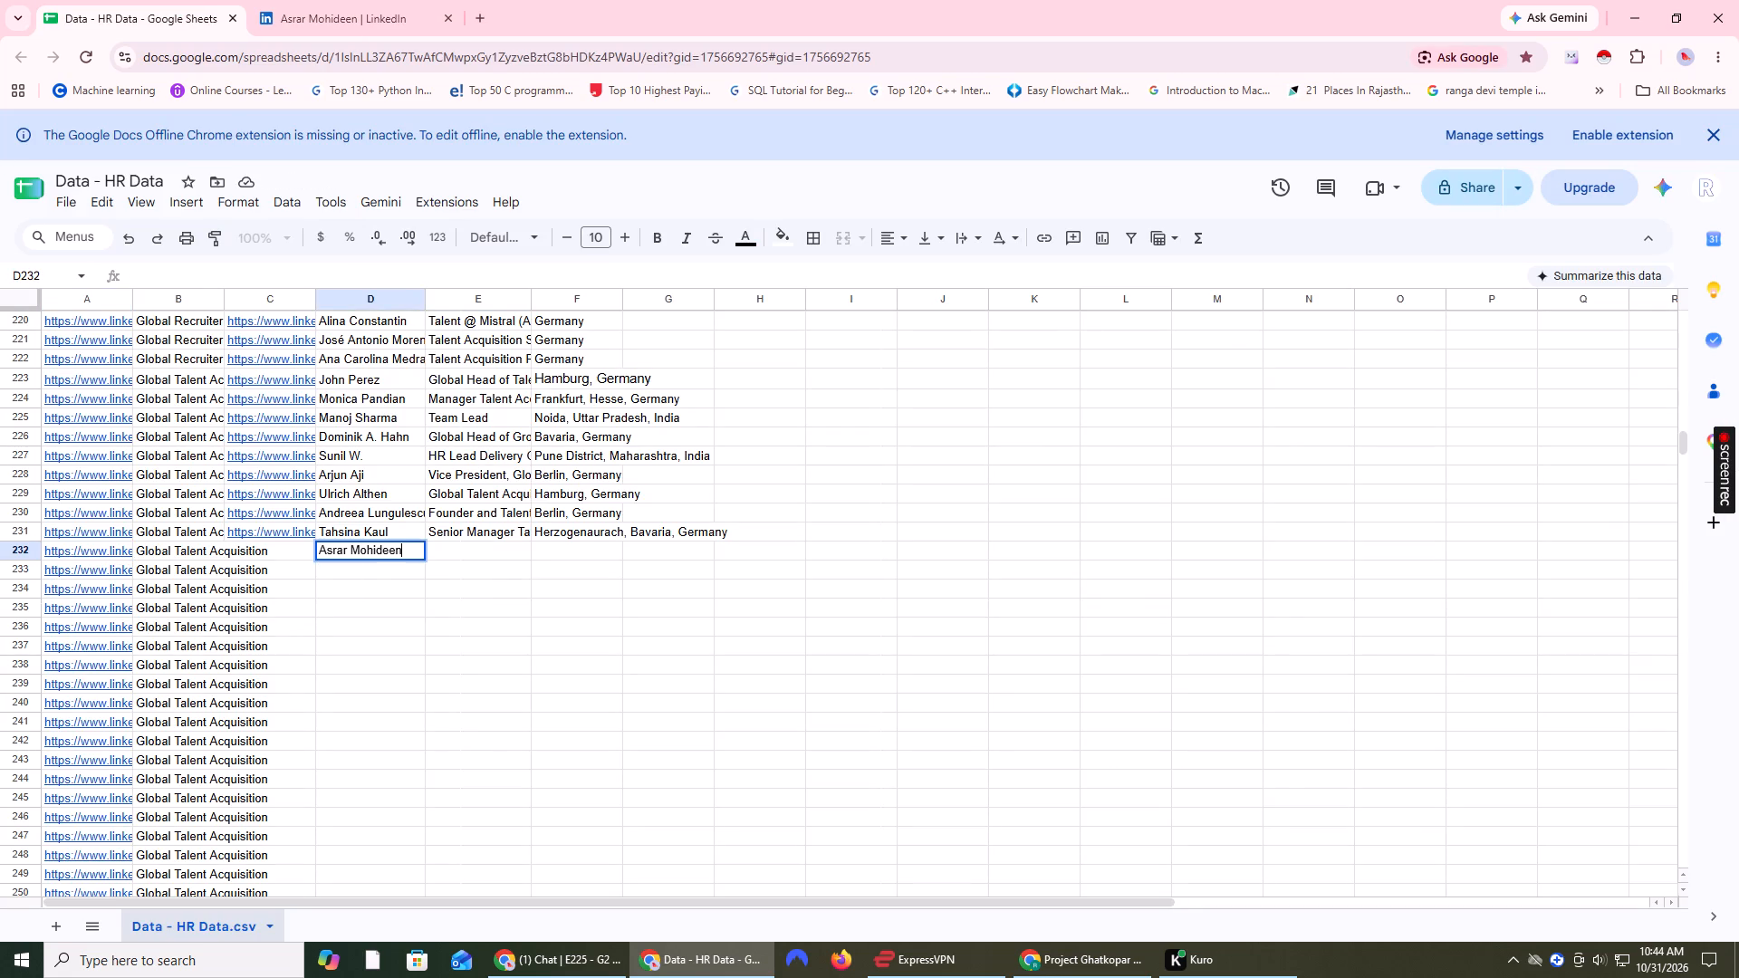
{"action": "left_click", "coordinate": [345, 580]}
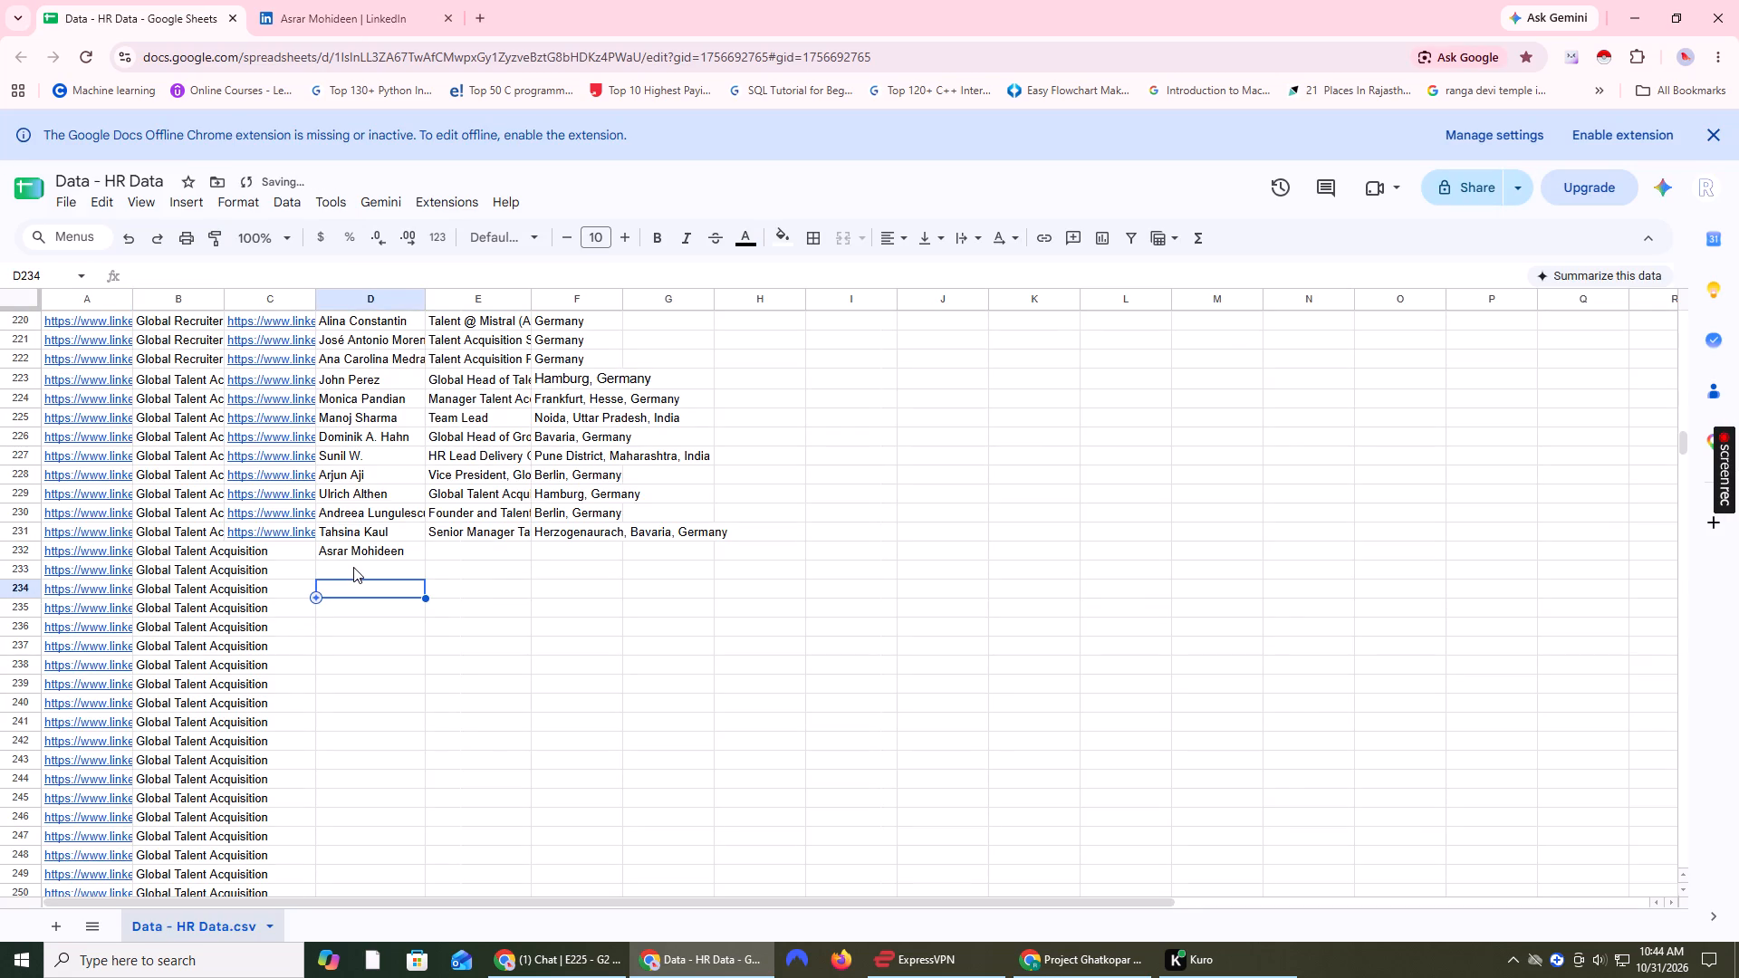
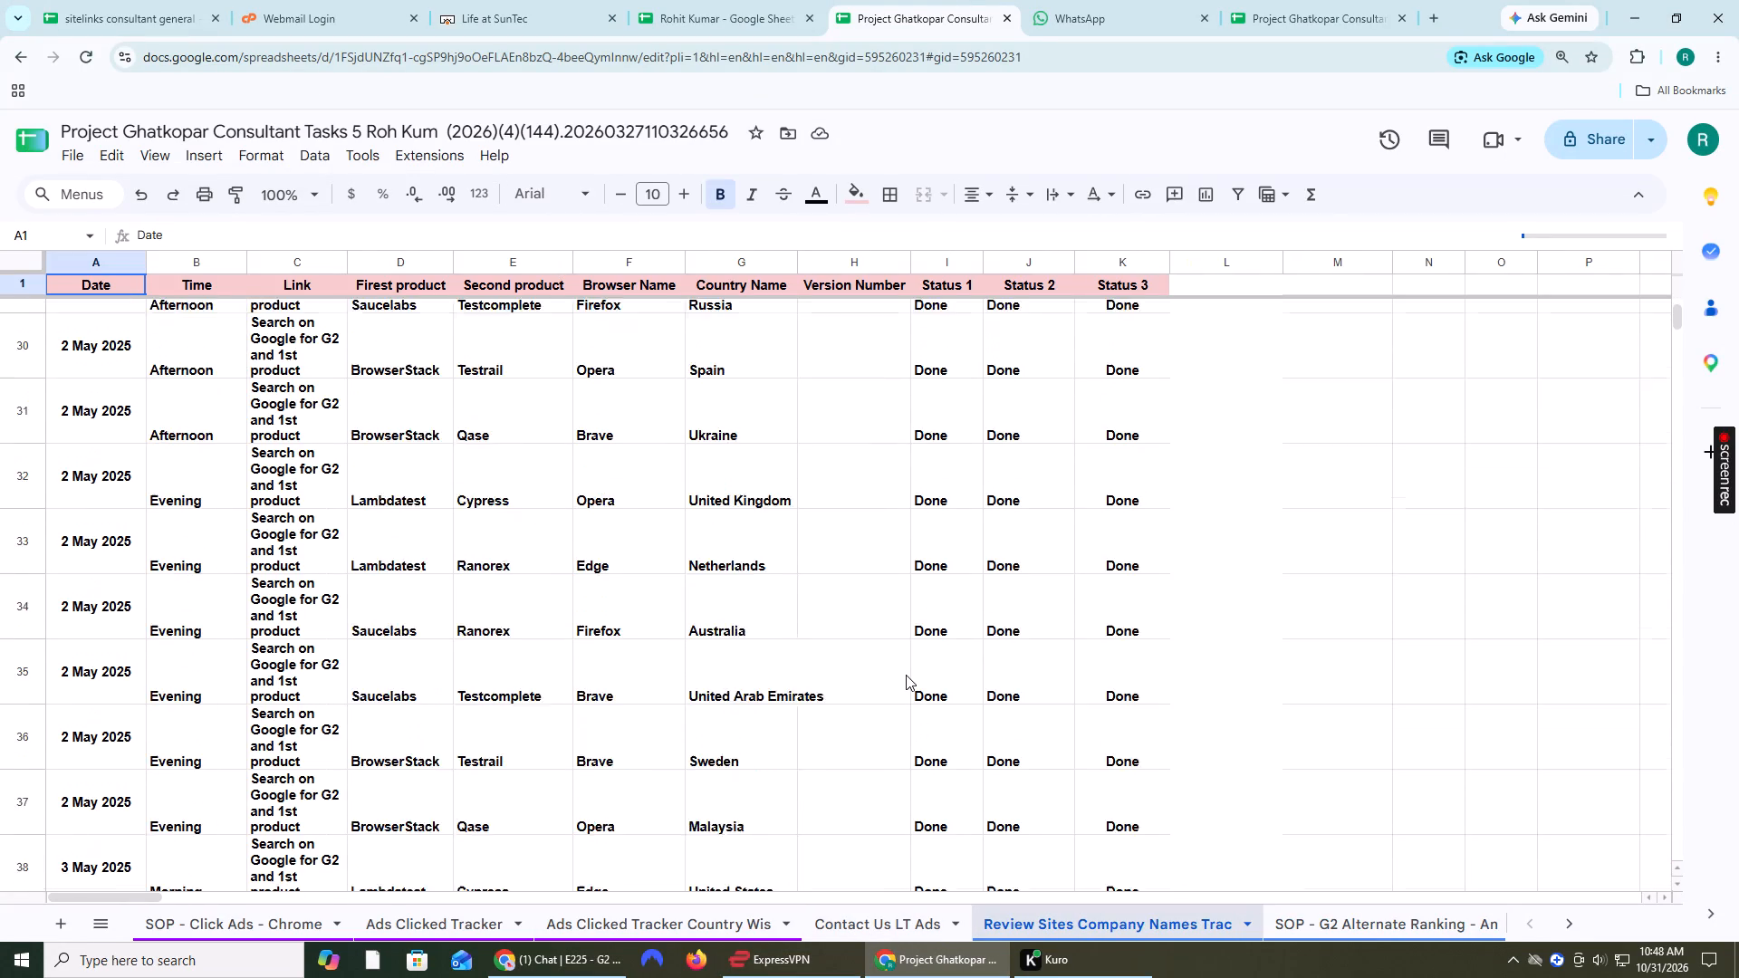
Copy the browser, country and Status 1 entries for 14 Jul 2026, range F6772:I6787, in the Review Sites Company Names tracker.
{"action": "scroll", "coordinate": [906, 675], "scroll_direction": "down", "scroll_amount": 16}
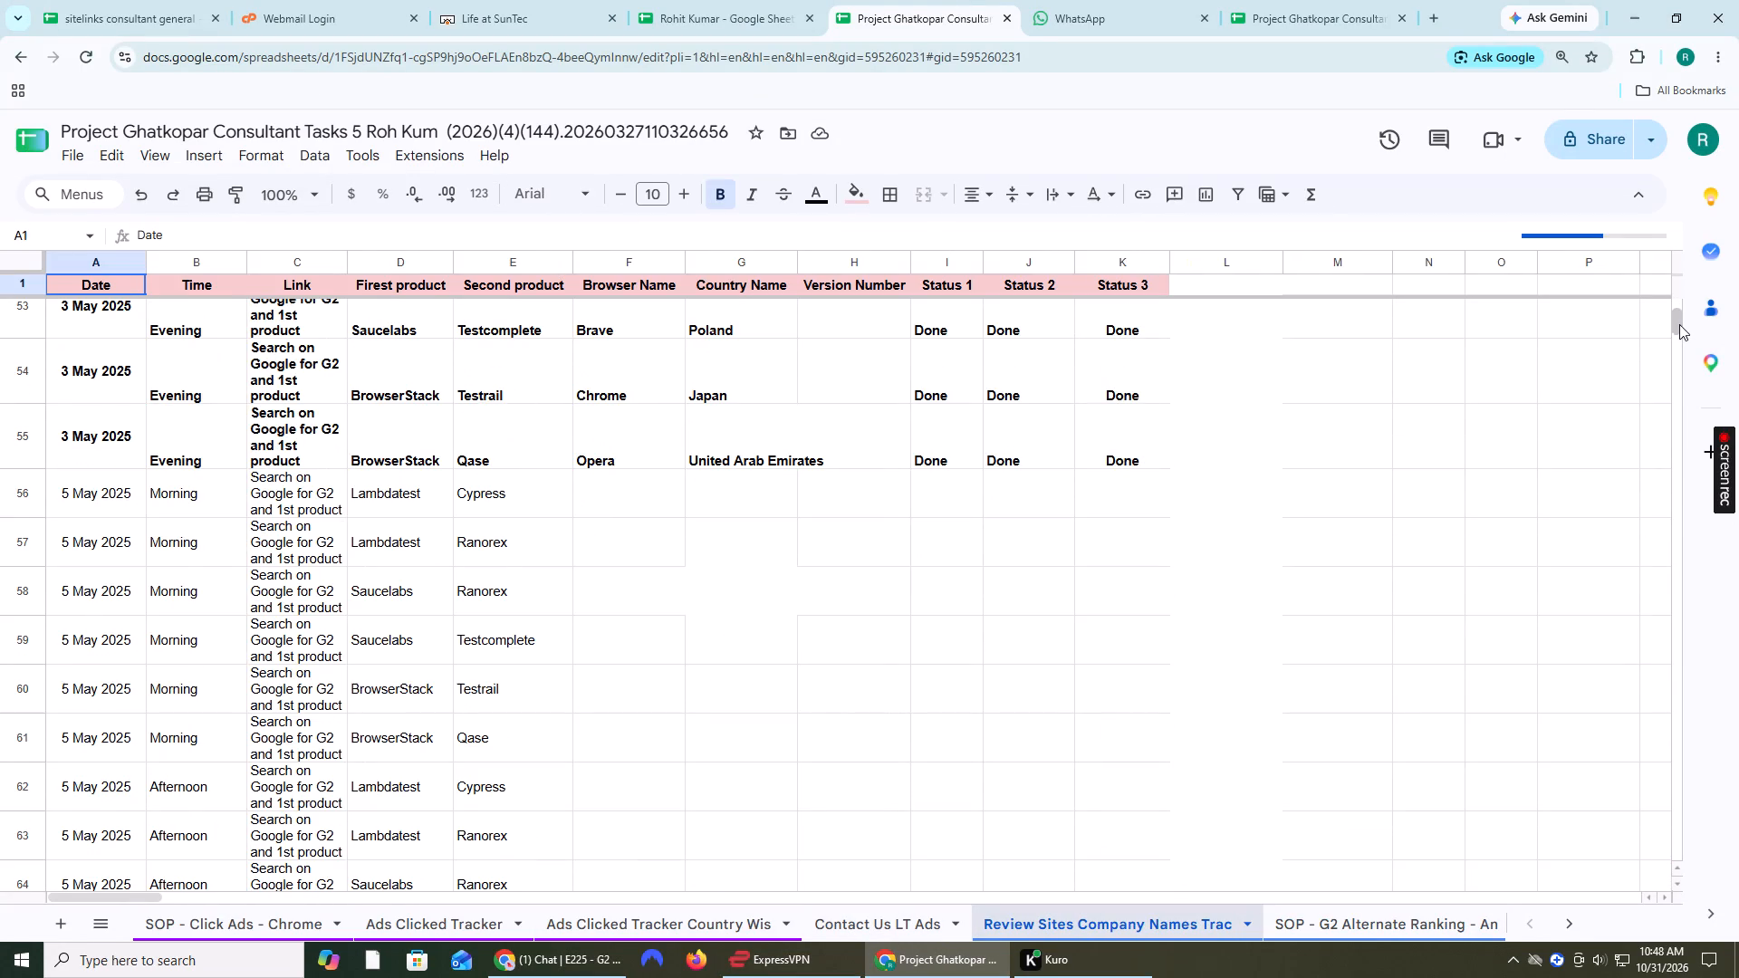
{"action": "left_click_drag", "start_coordinate": [1679, 324], "coordinate": [1689, 750]}
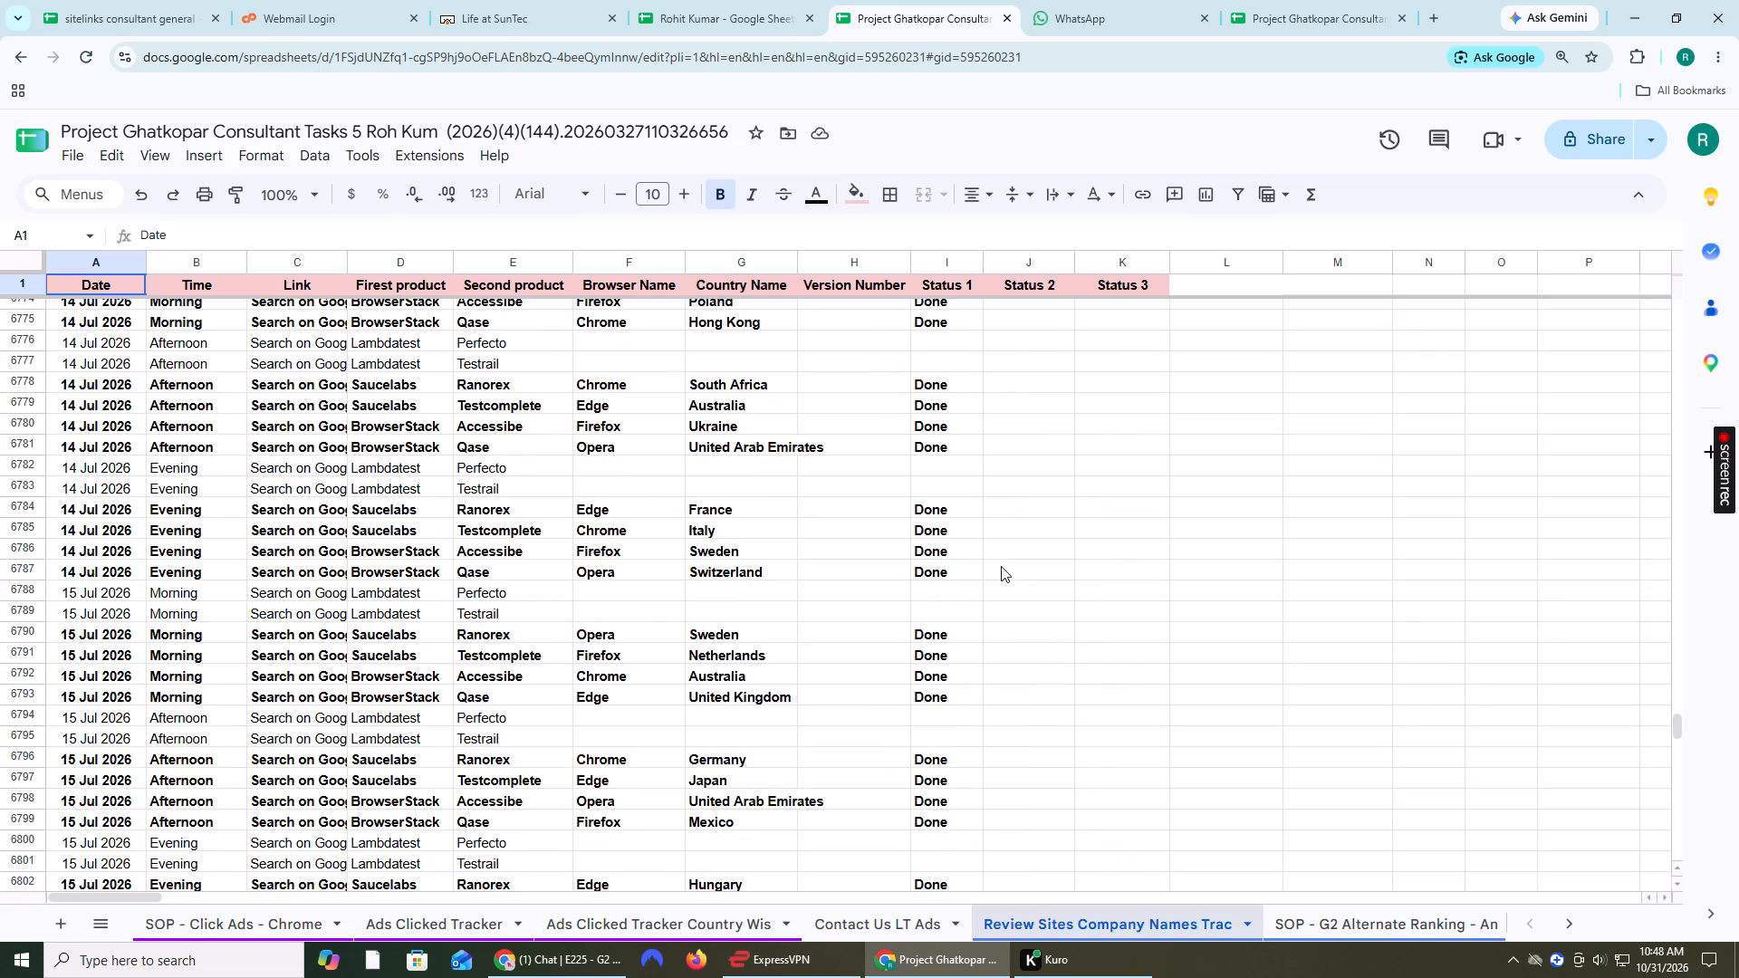
{"action": "scroll", "coordinate": [485, 460], "scroll_direction": "up", "scroll_amount": 3}
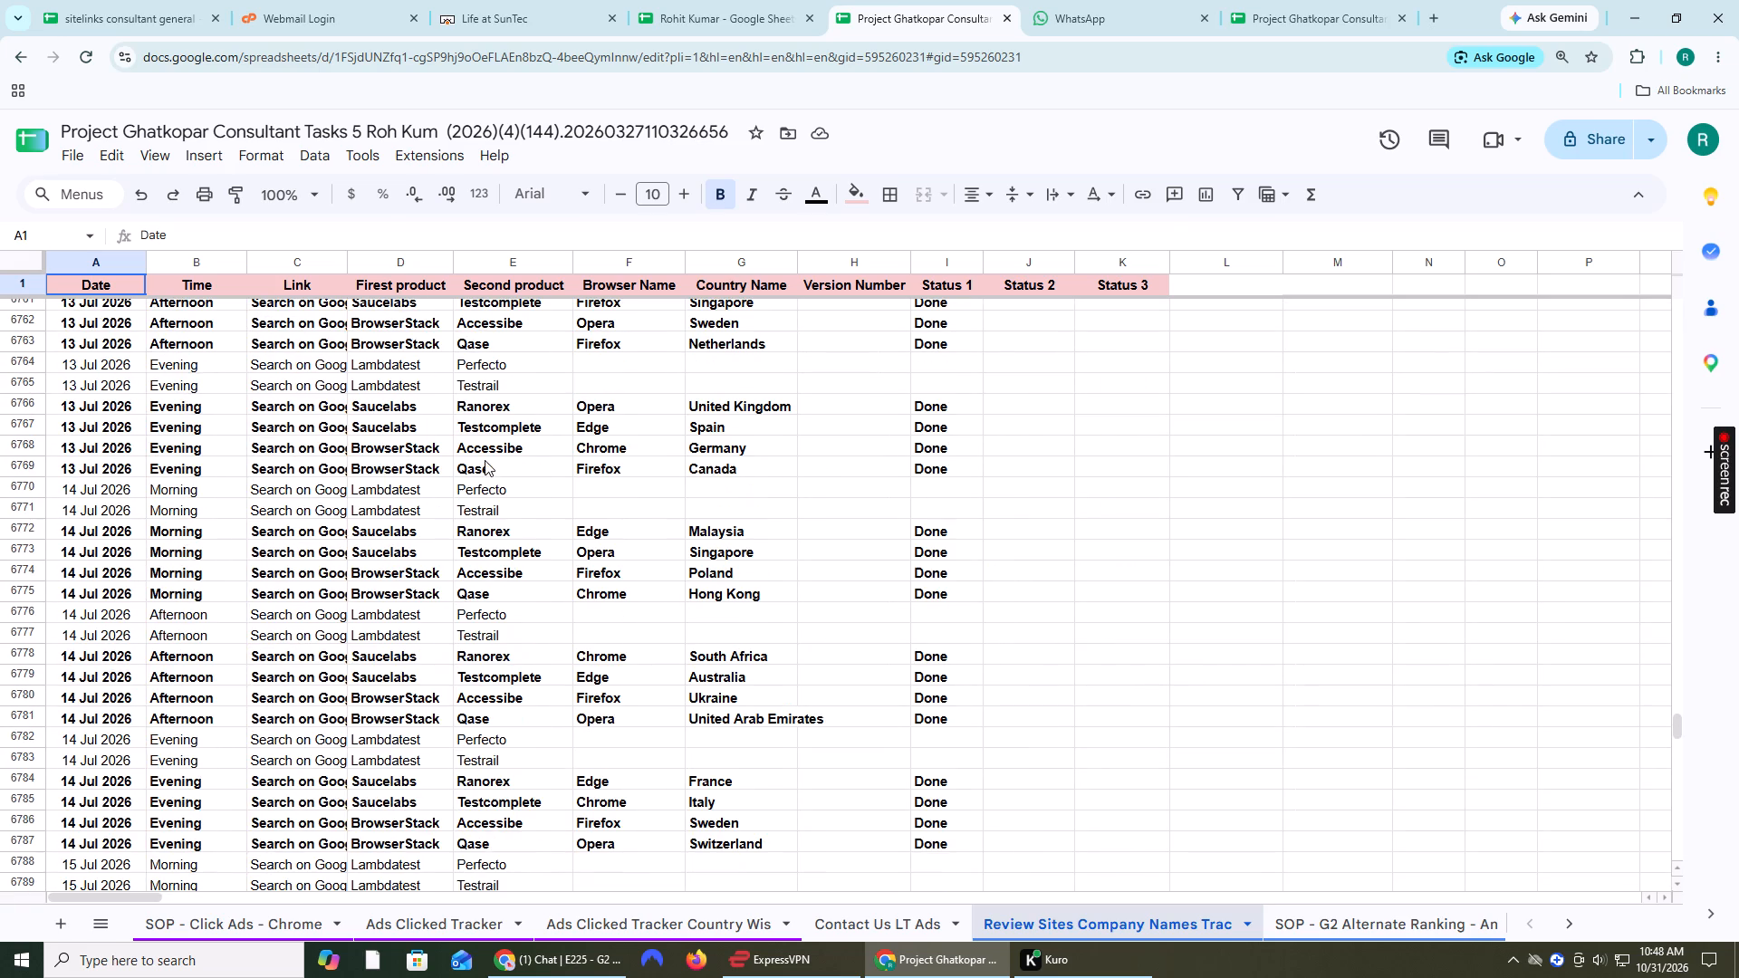
{"action": "left_click", "coordinate": [608, 529]}
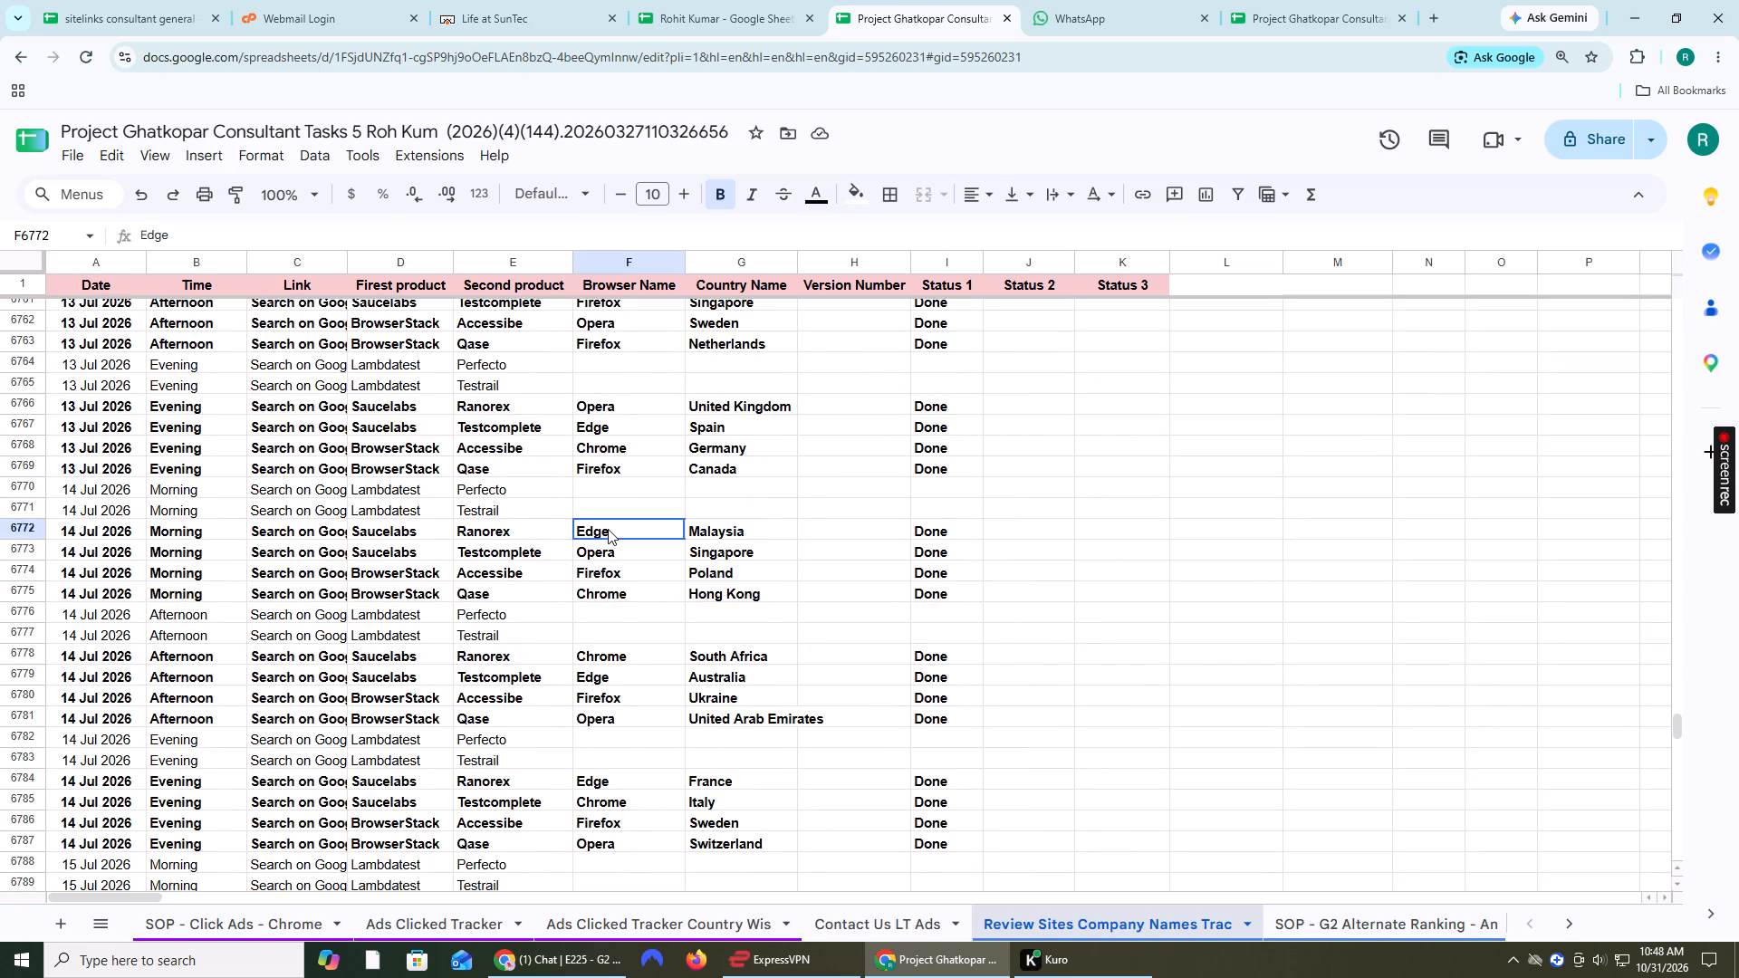
{"action": "key", "text": "shift+Right"}
{"action": "key", "text": "shift+Right"}
{"action": "key", "text": "shift+Right"}
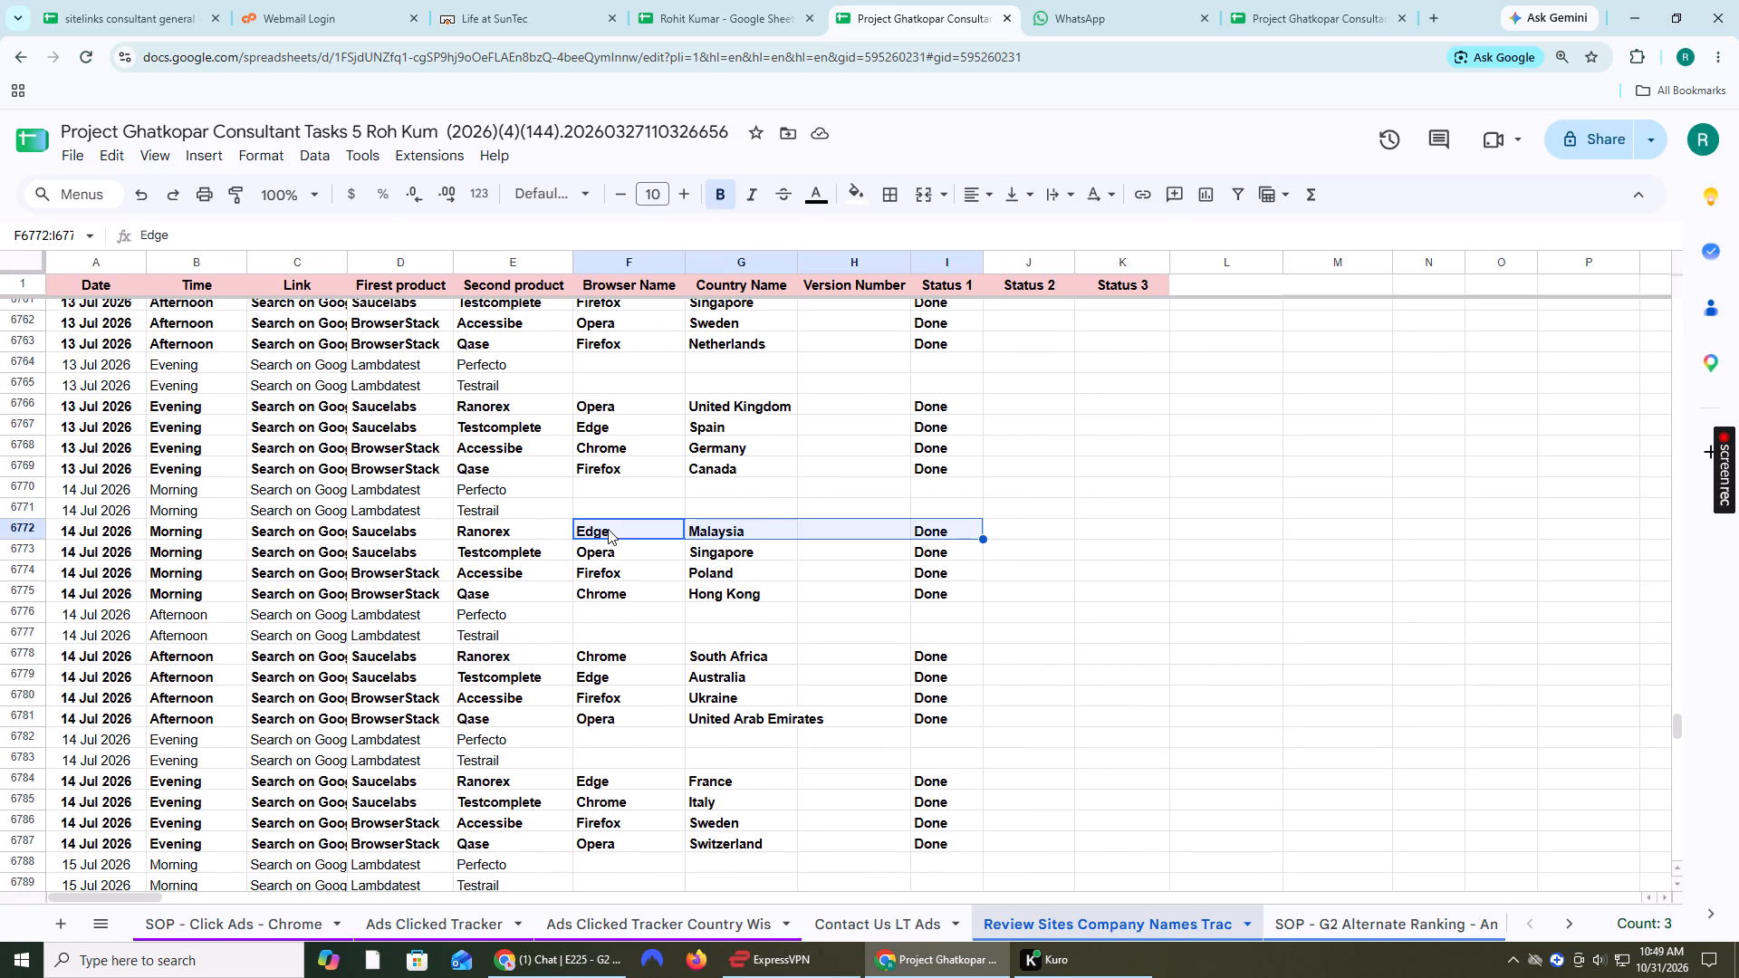
{"action": "key", "text": "shift+Down"}
{"action": "key", "text": "shift+Down"}
{"action": "key", "text": "shift+Down"}
{"action": "key", "text": "shift+Down"}
{"action": "key", "text": "shift+Down"}
{"action": "key", "text": "shift+Down"}
{"action": "key", "text": "shift+Down"}
{"action": "key", "text": "shift+Down"}
{"action": "key", "text": "shift+Down"}
{"action": "key", "text": "shift+Down"}
{"action": "key", "text": "shift+Down"}
{"action": "key", "text": "shift+Down"}
{"action": "key", "text": "shift+Down"}
{"action": "key", "text": "shift+Down"}
{"action": "key", "text": "shift+Down"}
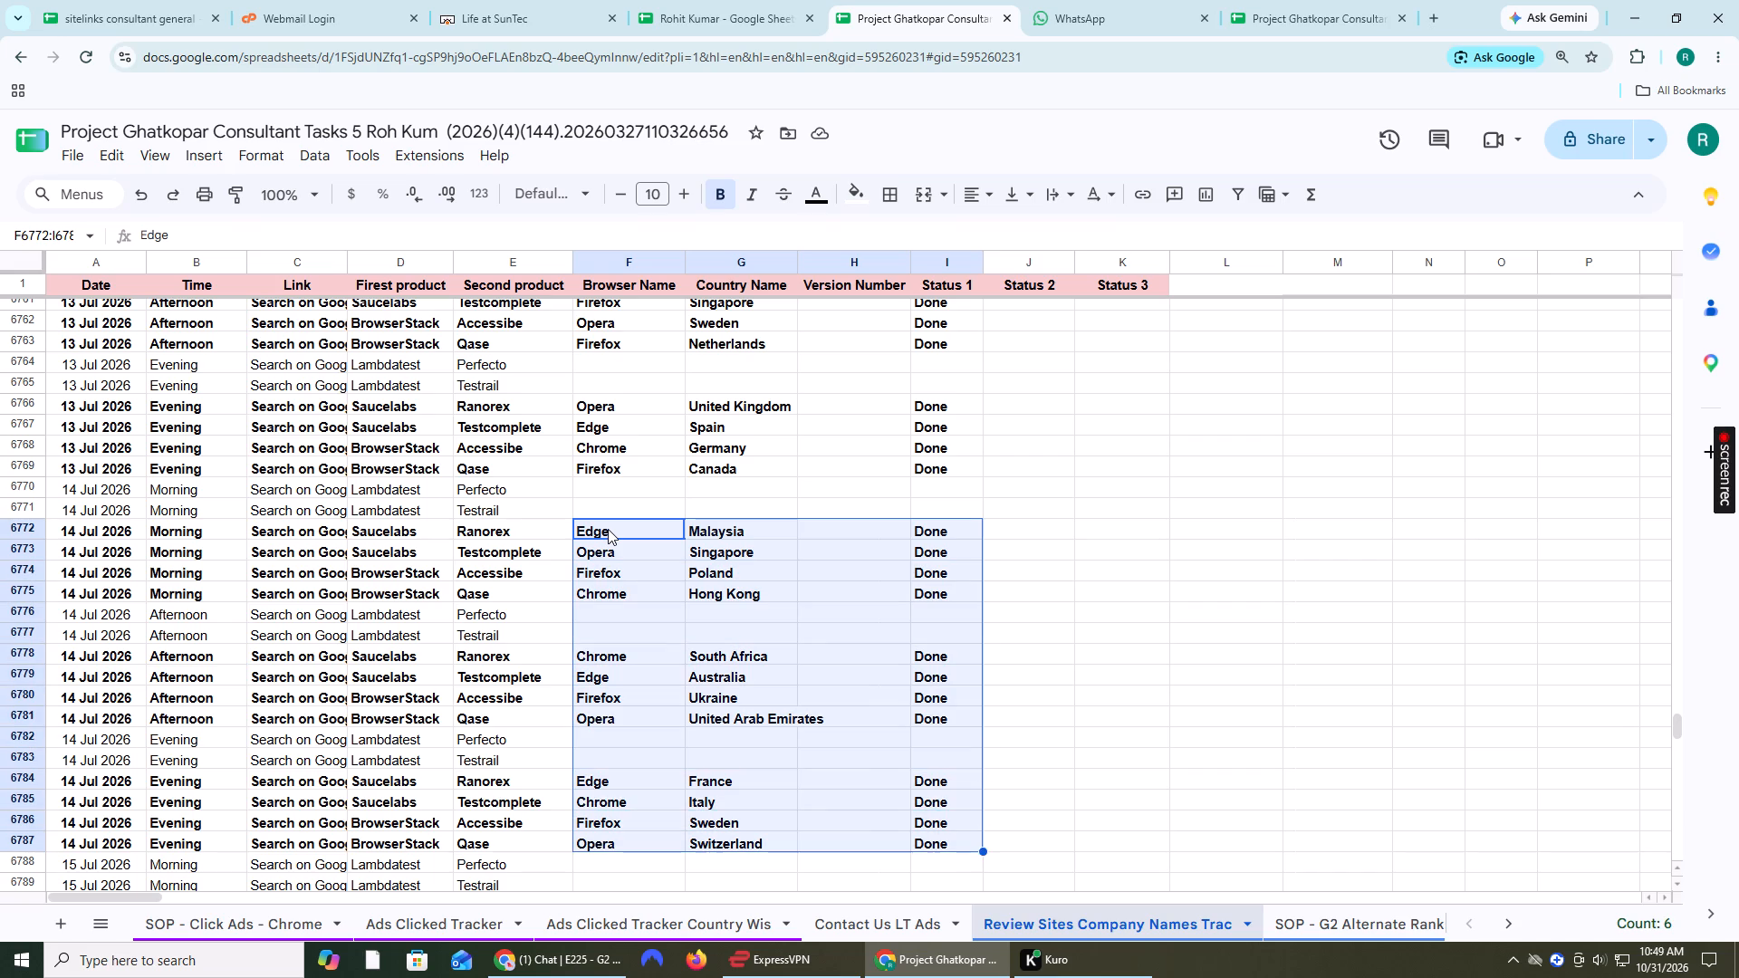
{"action": "key", "text": "shift+Down"}
{"action": "key", "text": "shift+Up"}
{"action": "key", "text": "ctrl+c"}
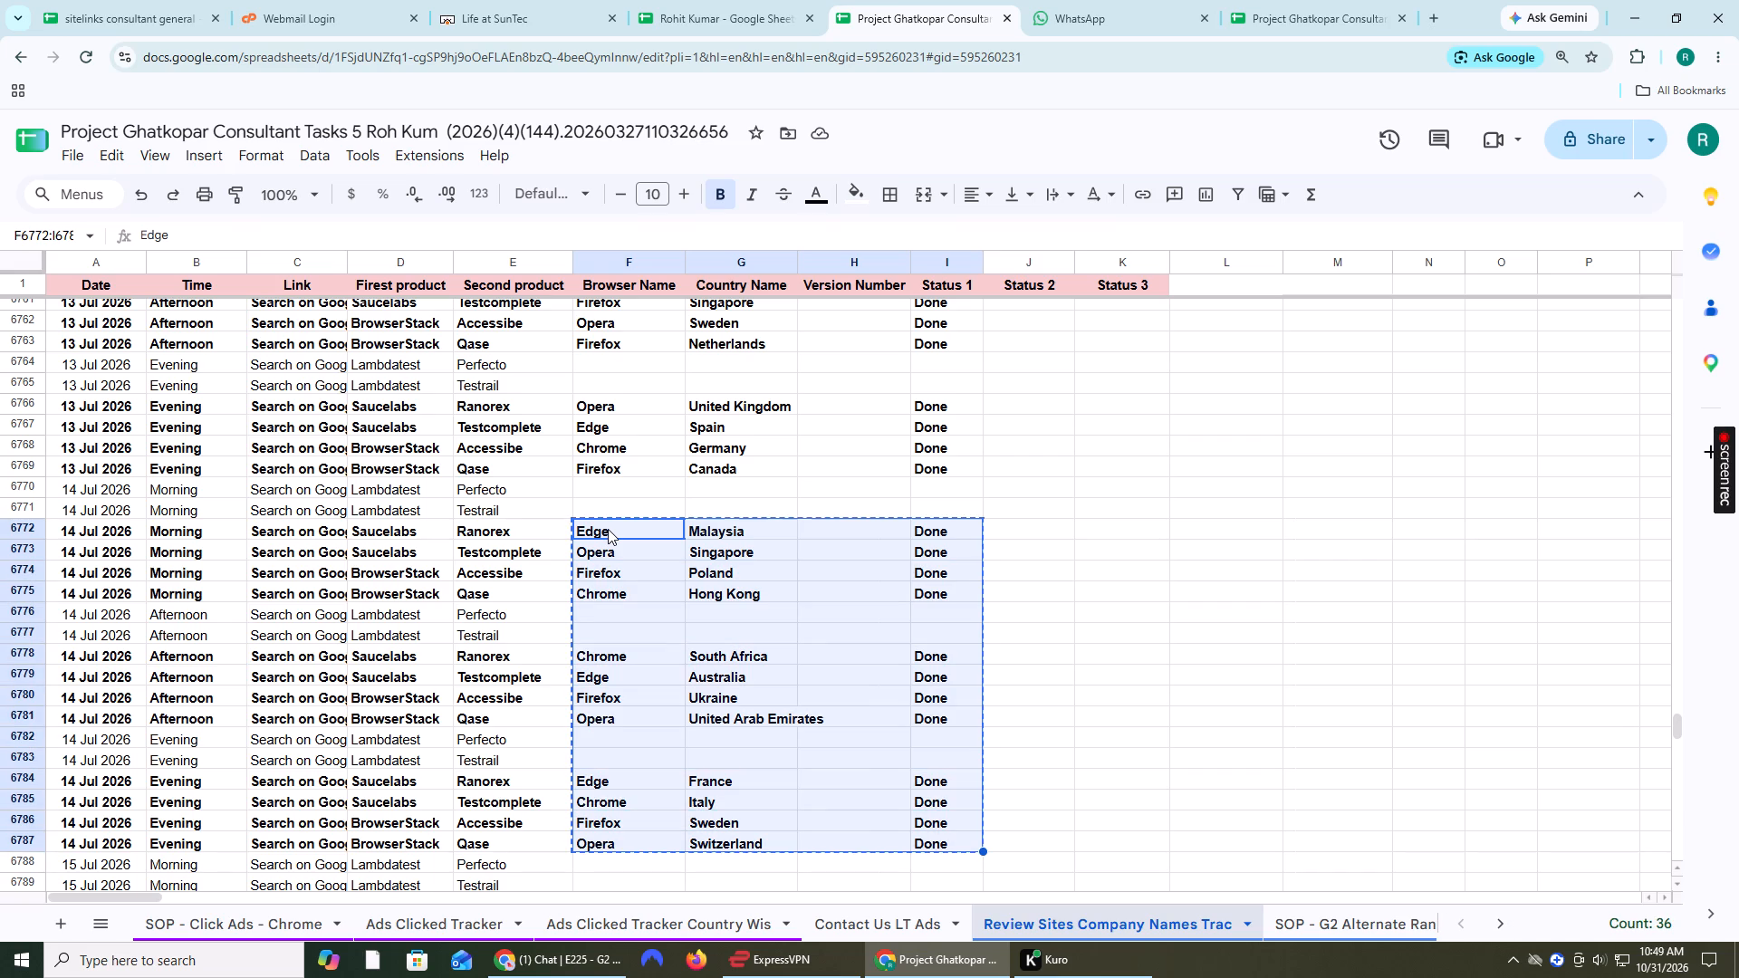
Paste the copied block into the 31 Oct 2026 rows, starting at the Browser Name cell F8464 of the first Ranorex row.
{"action": "scroll", "coordinate": [608, 529], "scroll_direction": "down", "scroll_amount": 20}
{"action": "scroll", "coordinate": [608, 529], "scroll_direction": "down", "scroll_amount": 9}
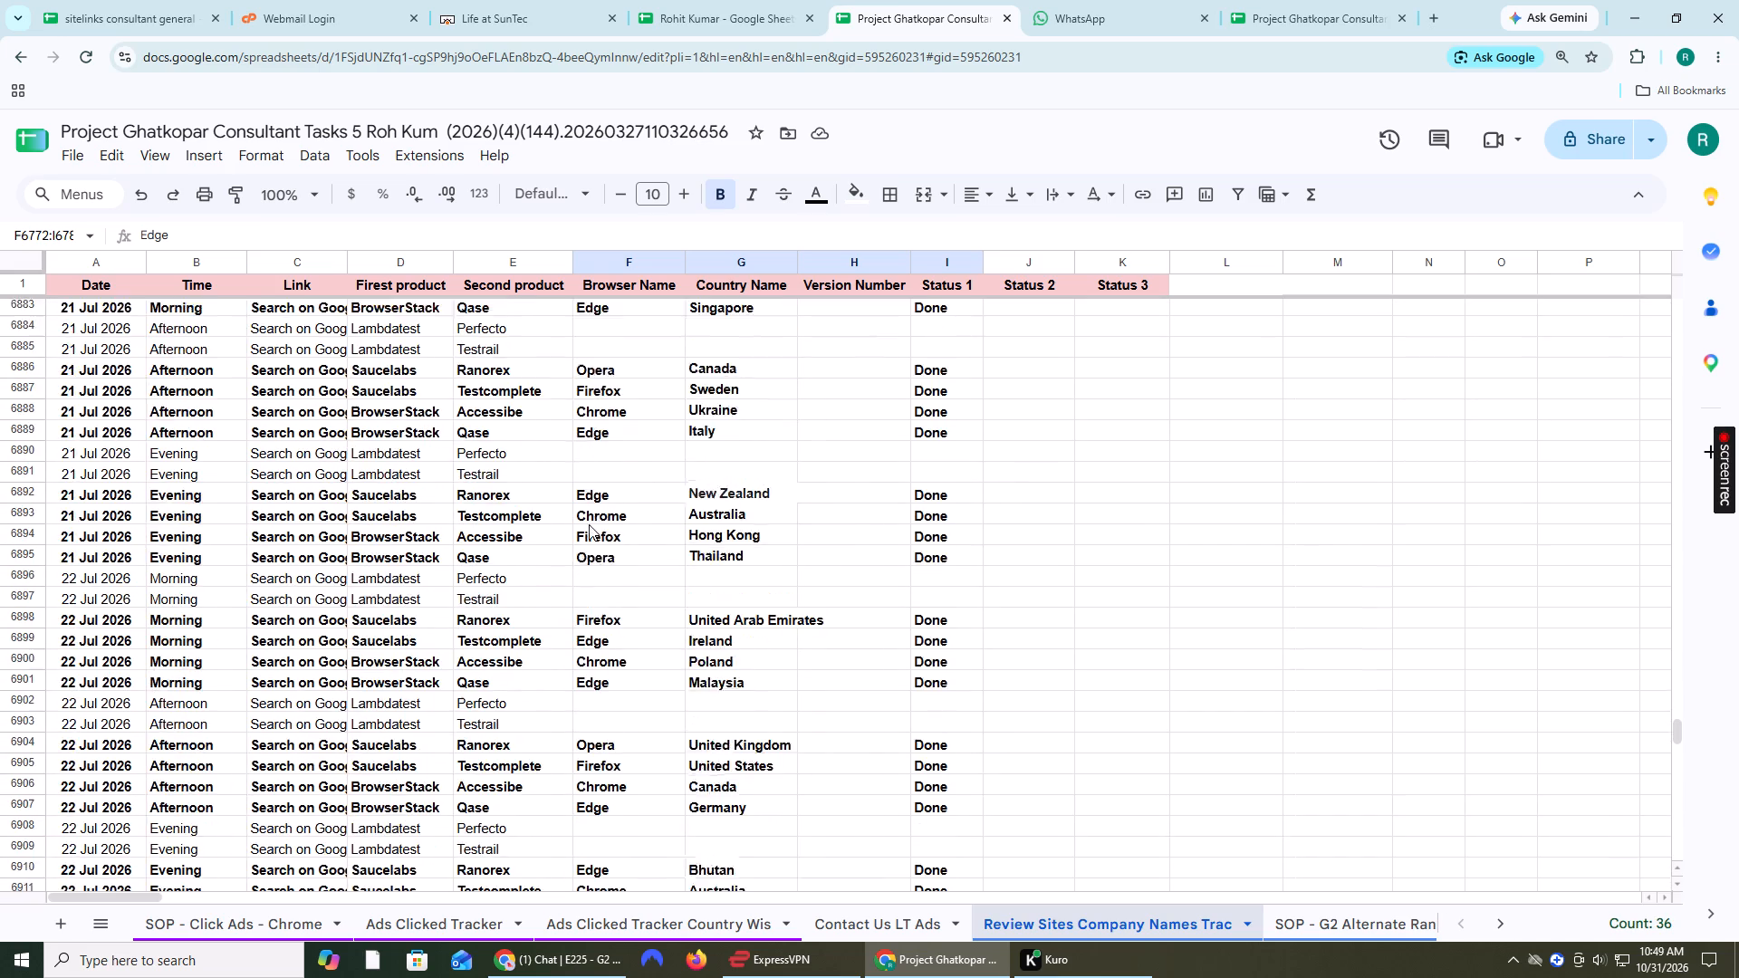
{"action": "scroll", "coordinate": [585, 523], "scroll_direction": "down", "scroll_amount": 17}
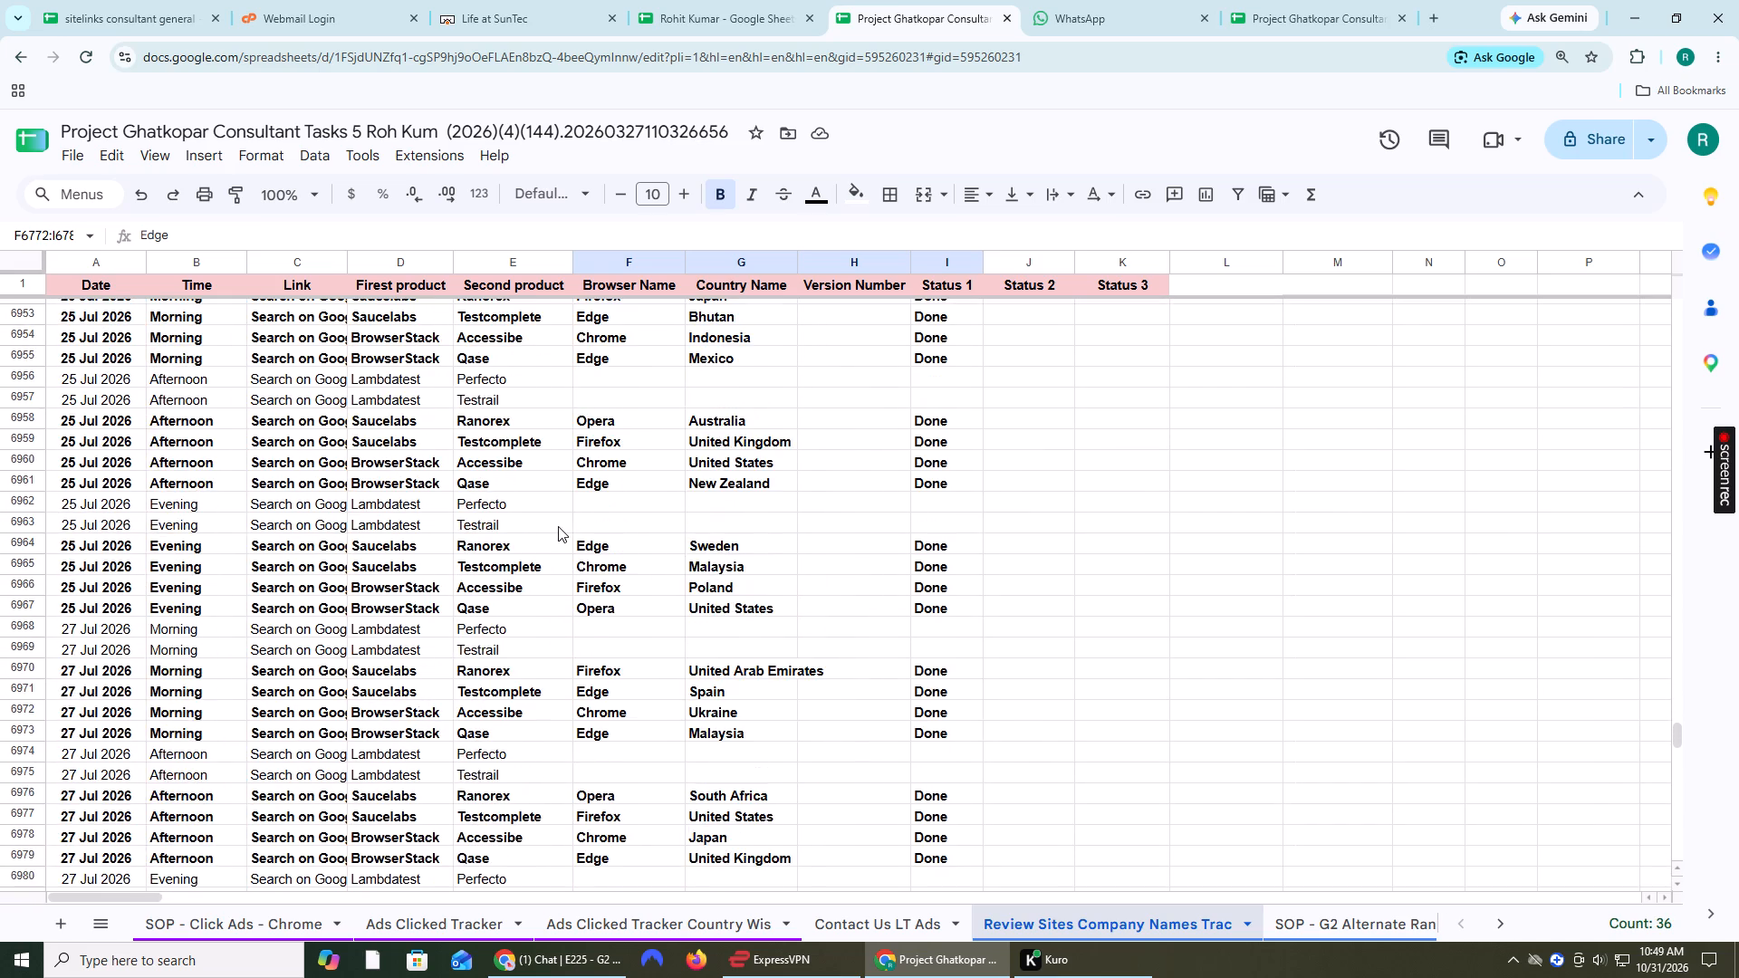
{"action": "scroll", "coordinate": [558, 526], "scroll_direction": "down", "scroll_amount": 16}
{"action": "scroll", "coordinate": [537, 535], "scroll_direction": "down", "scroll_amount": 9}
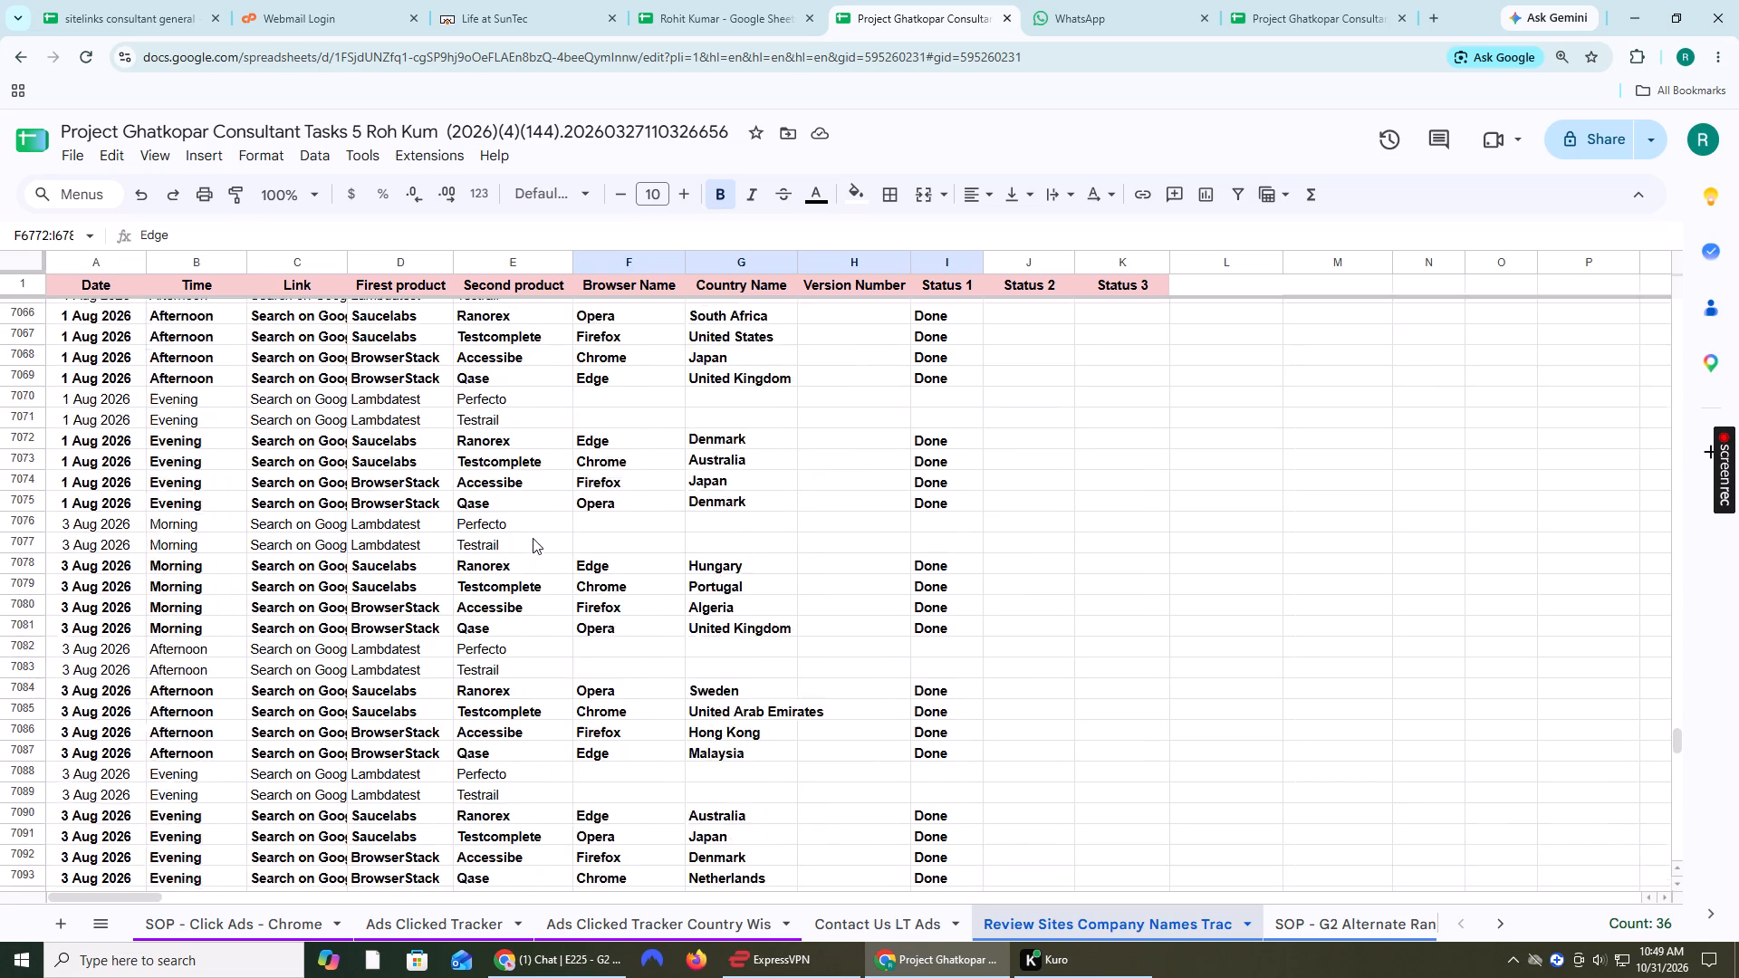
{"action": "scroll", "coordinate": [533, 538], "scroll_direction": "down", "scroll_amount": 20}
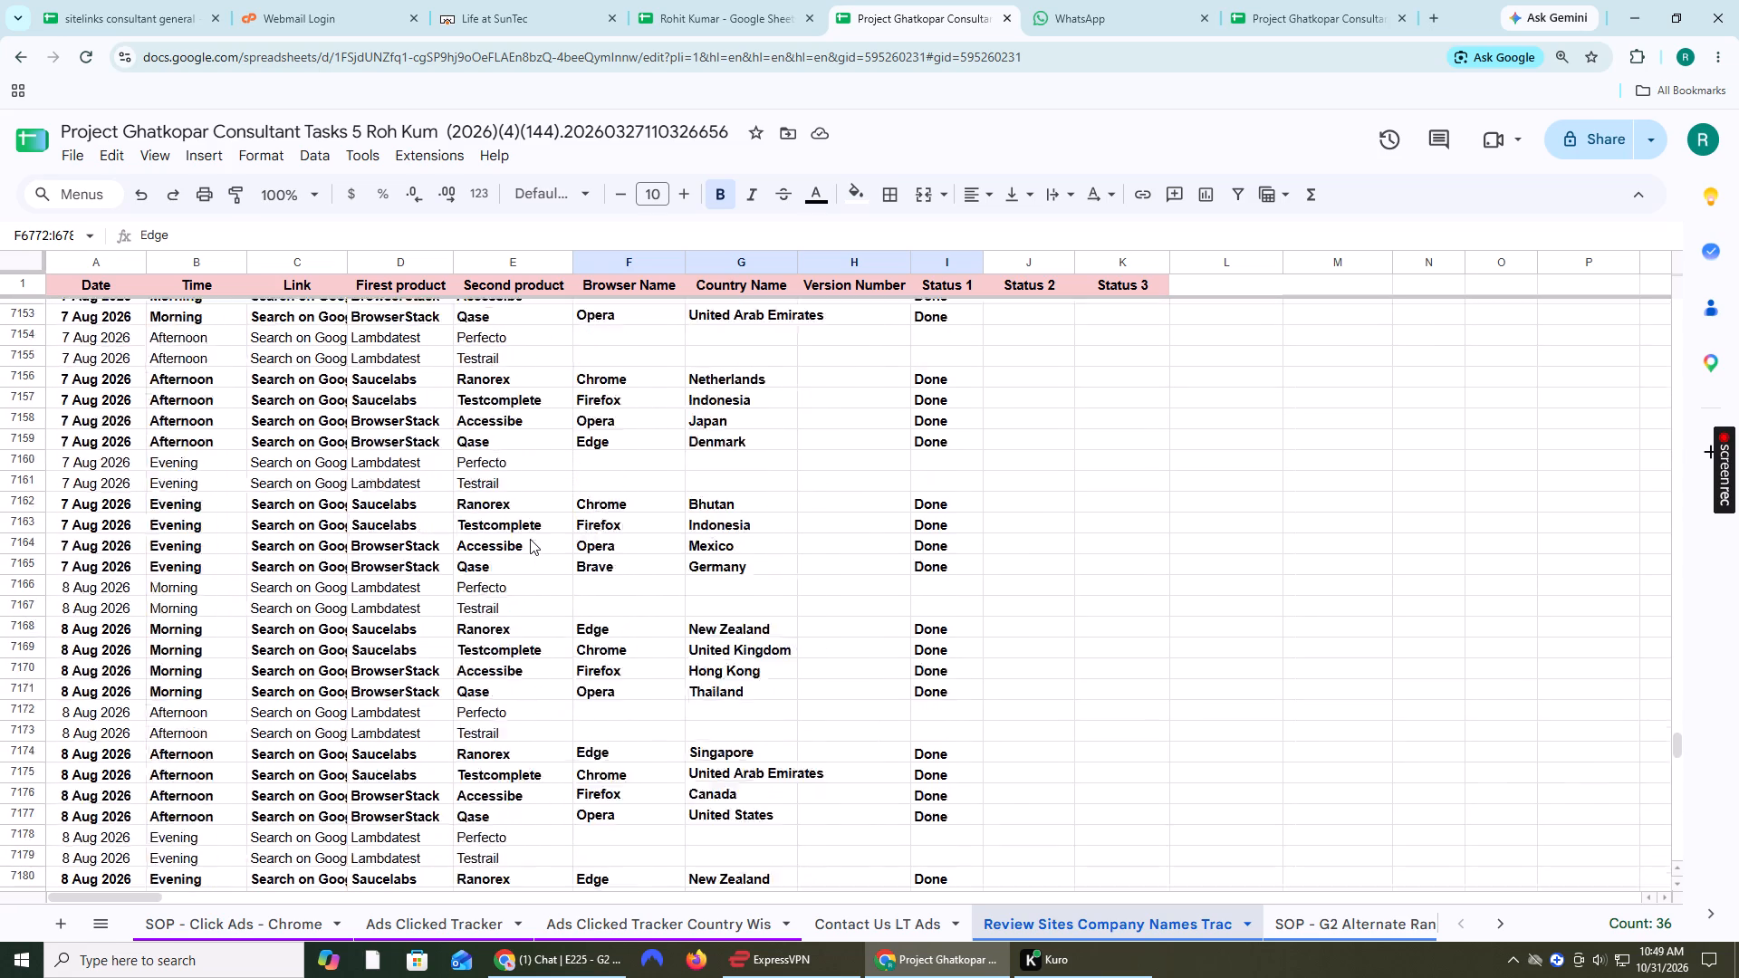
{"action": "scroll", "coordinate": [530, 539], "scroll_direction": "down", "scroll_amount": 18}
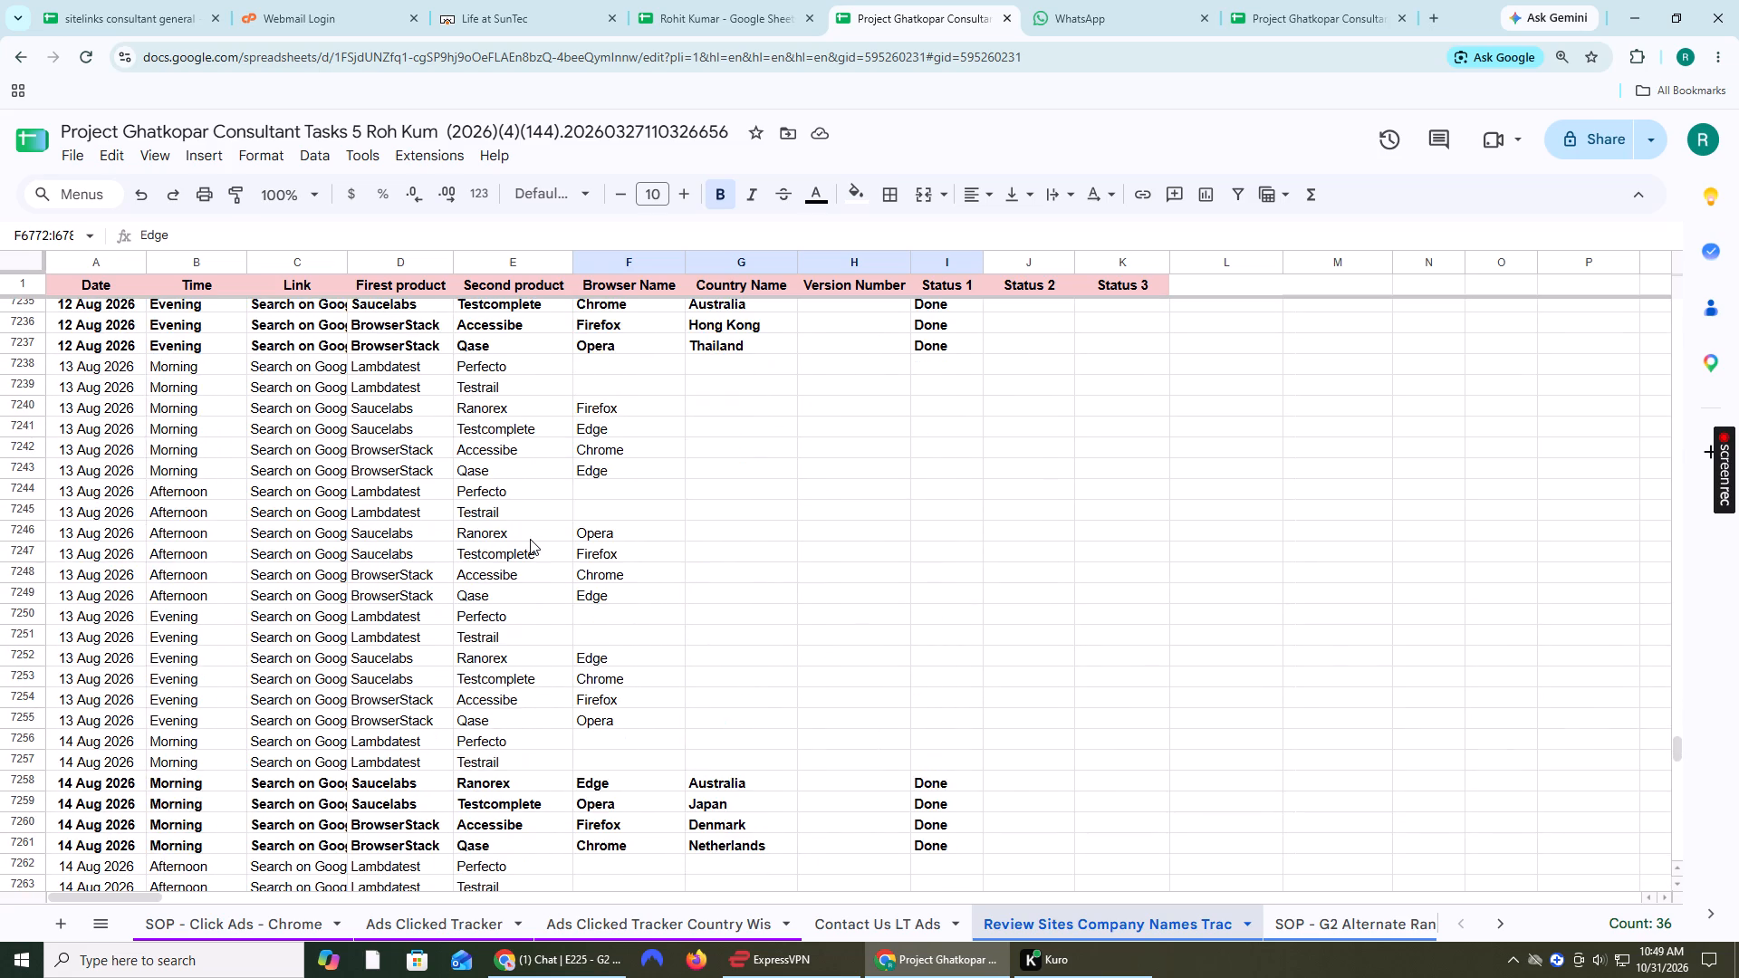
{"action": "scroll", "coordinate": [530, 539], "scroll_direction": "down", "scroll_amount": 17}
{"action": "scroll", "coordinate": [530, 539], "scroll_direction": "down", "scroll_amount": 6}
{"action": "scroll", "coordinate": [530, 539], "scroll_direction": "up", "scroll_amount": 1}
{"action": "scroll", "coordinate": [530, 539], "scroll_direction": "down", "scroll_amount": 18}
{"action": "scroll", "coordinate": [527, 541], "scroll_direction": "down", "scroll_amount": 6}
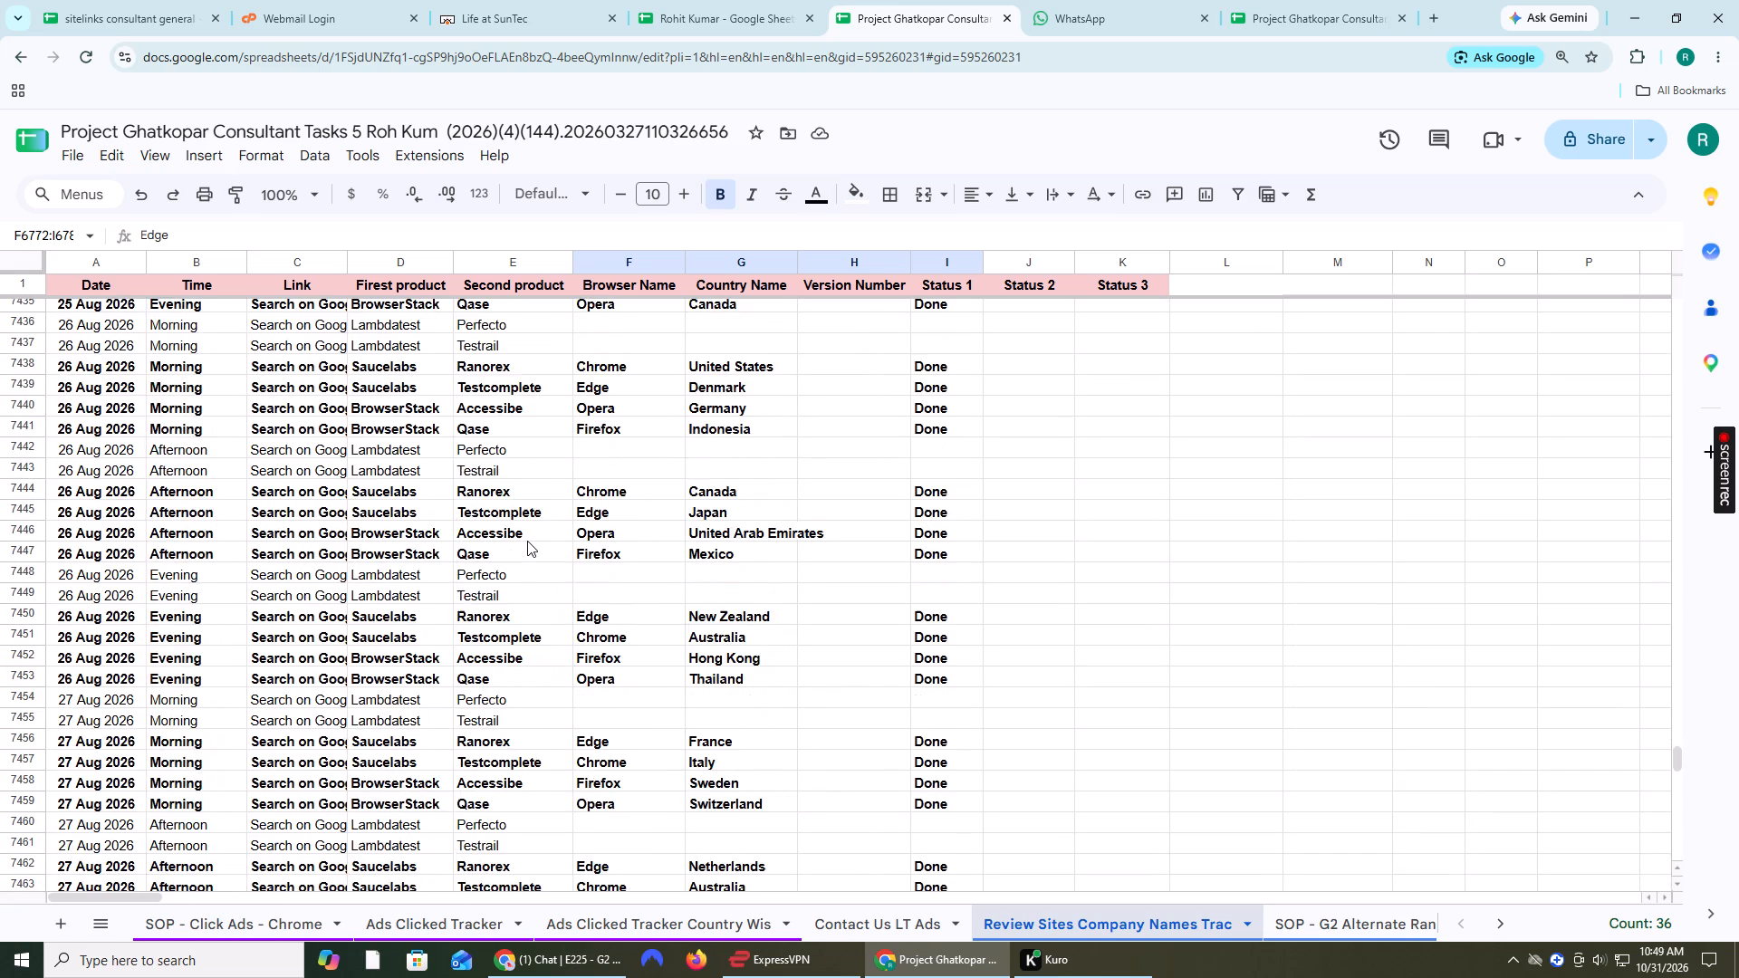
{"action": "scroll", "coordinate": [527, 541], "scroll_direction": "down", "scroll_amount": 7}
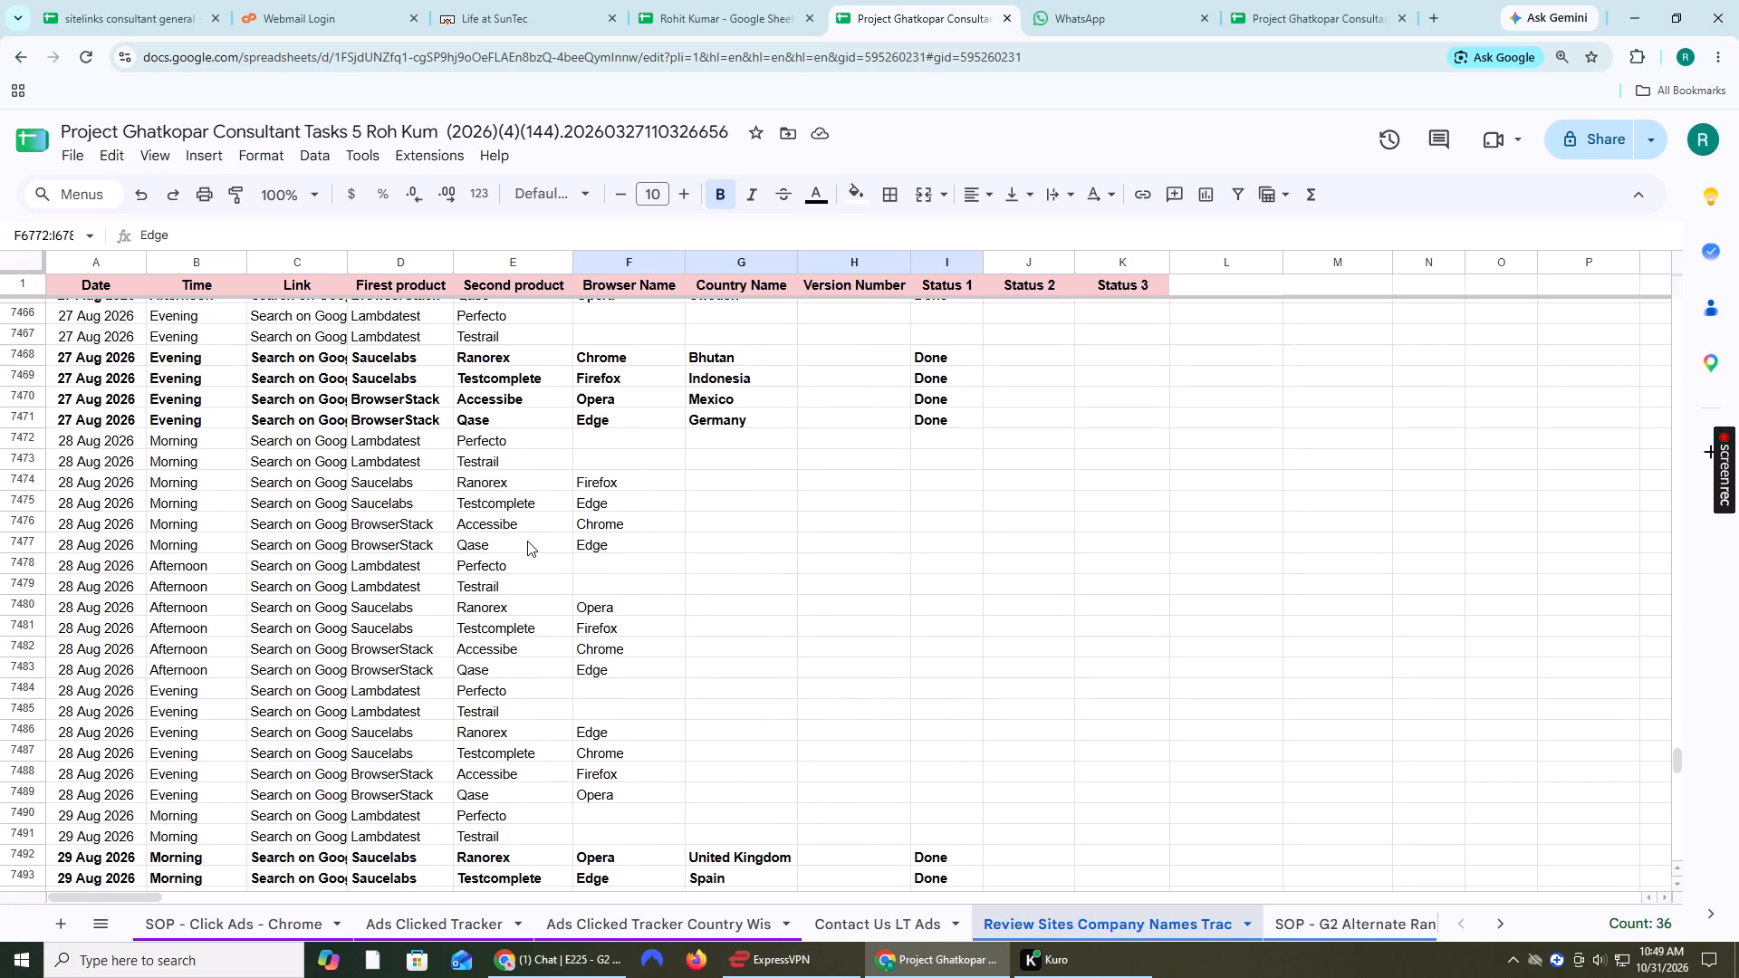
{"action": "scroll", "coordinate": [527, 541], "scroll_direction": "down", "scroll_amount": 20}
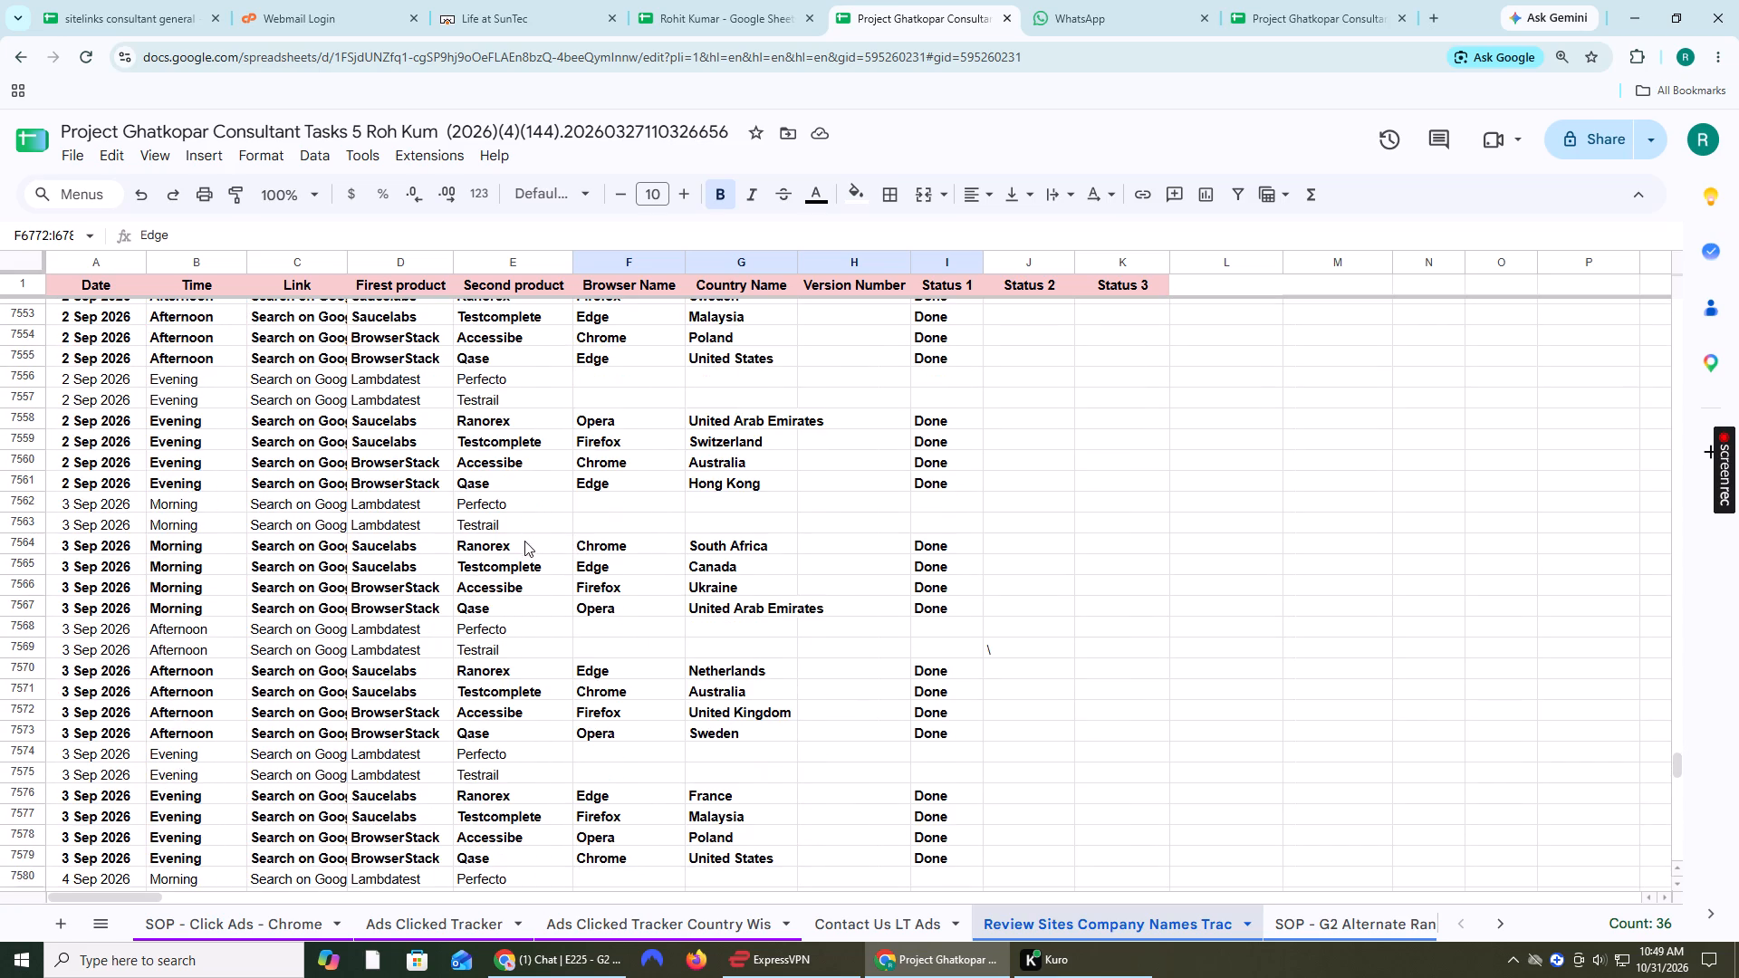
{"action": "scroll", "coordinate": [985, 656], "scroll_direction": "down", "scroll_amount": 20}
{"action": "scroll", "coordinate": [985, 656], "scroll_direction": "down", "scroll_amount": 2}
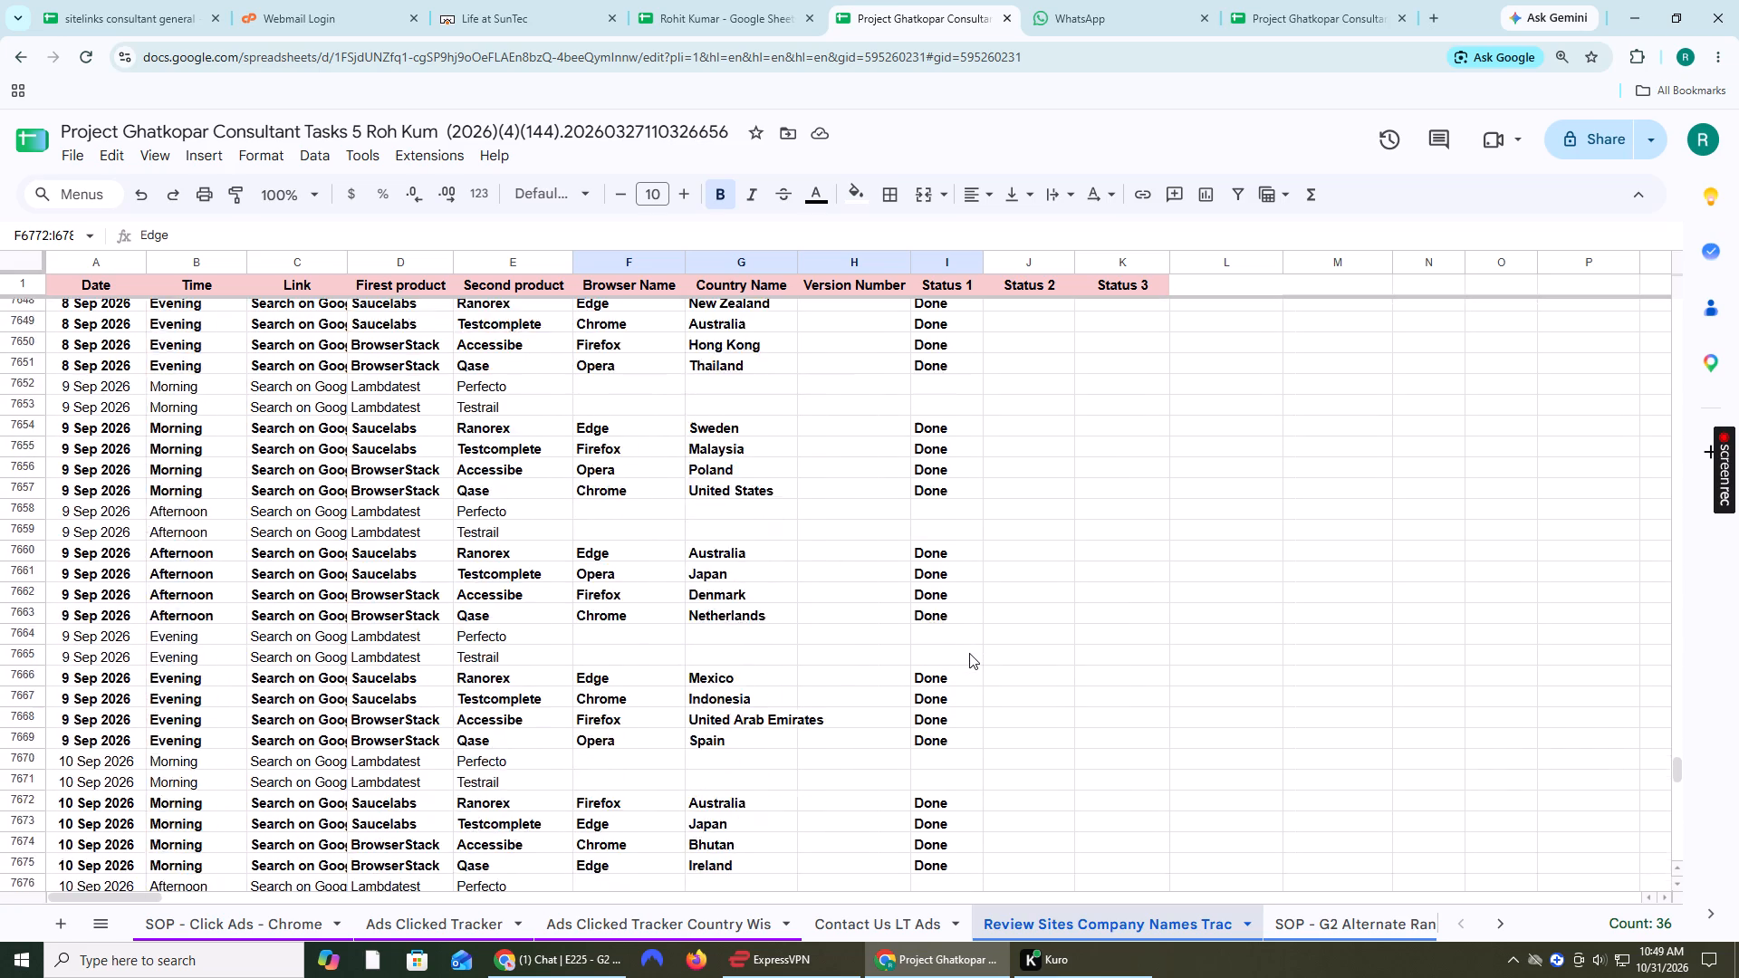
{"action": "scroll", "coordinate": [969, 653], "scroll_direction": "down", "scroll_amount": 20}
{"action": "scroll", "coordinate": [969, 653], "scroll_direction": "down", "scroll_amount": 20}
{"action": "scroll", "coordinate": [969, 653], "scroll_direction": "down", "scroll_amount": 5}
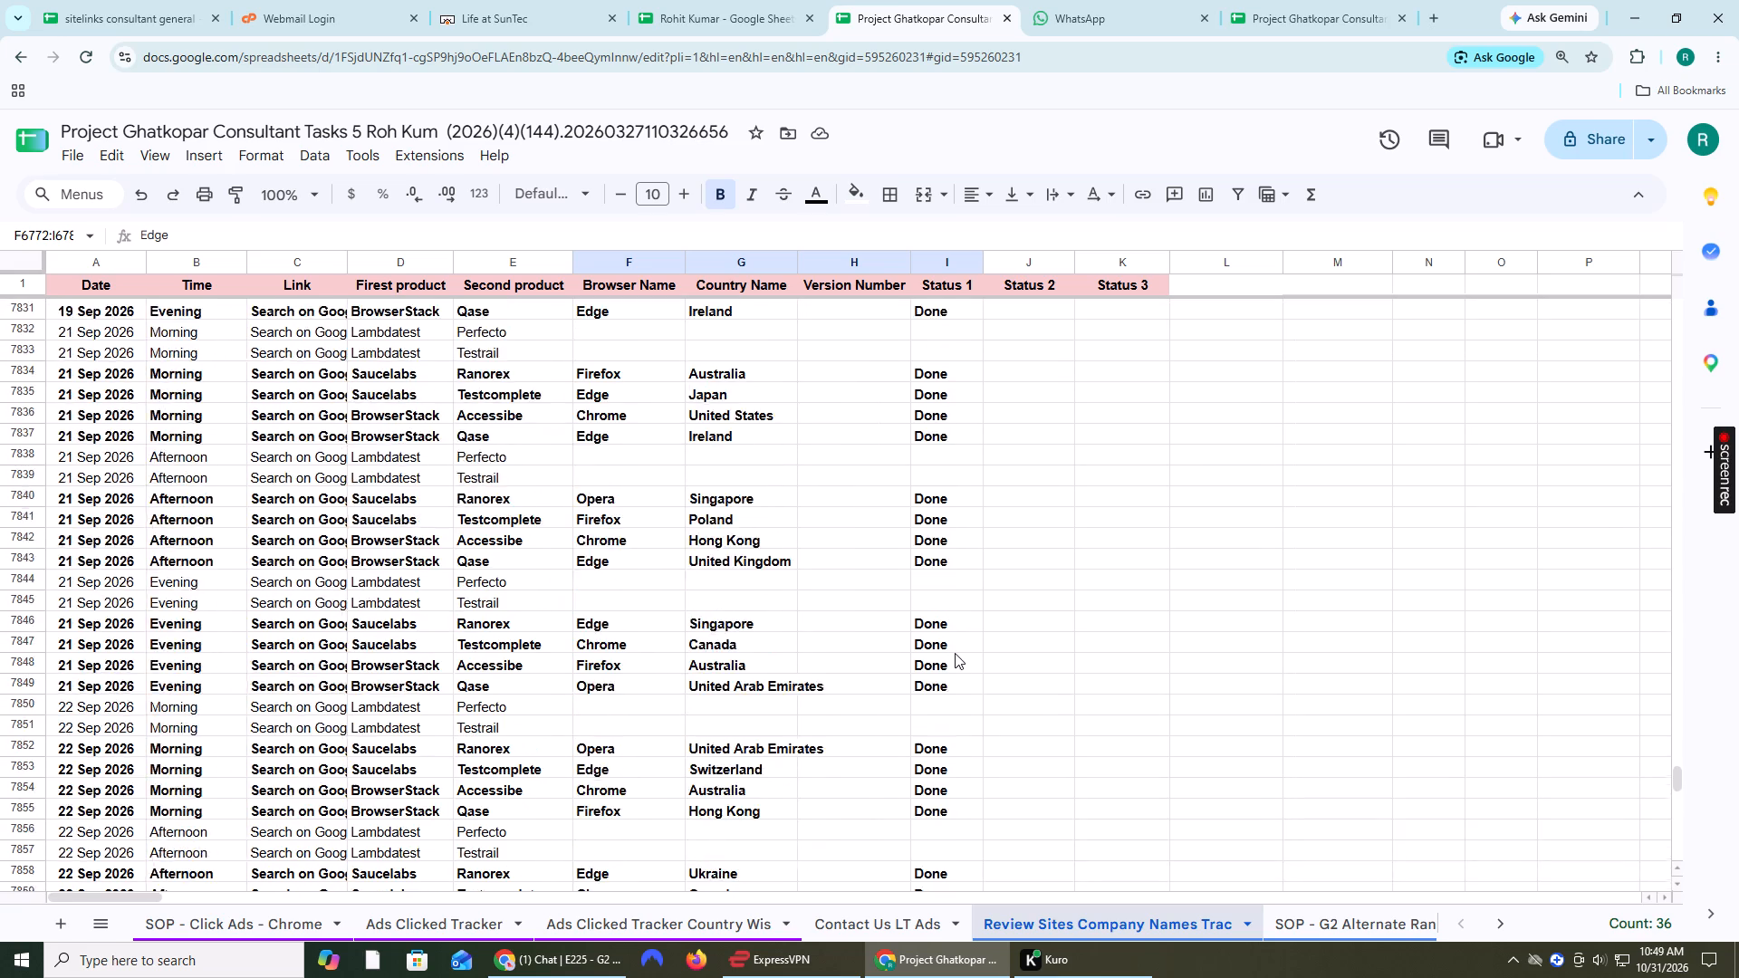
{"action": "scroll", "coordinate": [955, 653], "scroll_direction": "down", "scroll_amount": 17}
{"action": "scroll", "coordinate": [954, 651], "scroll_direction": "up", "scroll_amount": 1}
{"action": "scroll", "coordinate": [954, 651], "scroll_direction": "down", "scroll_amount": 17}
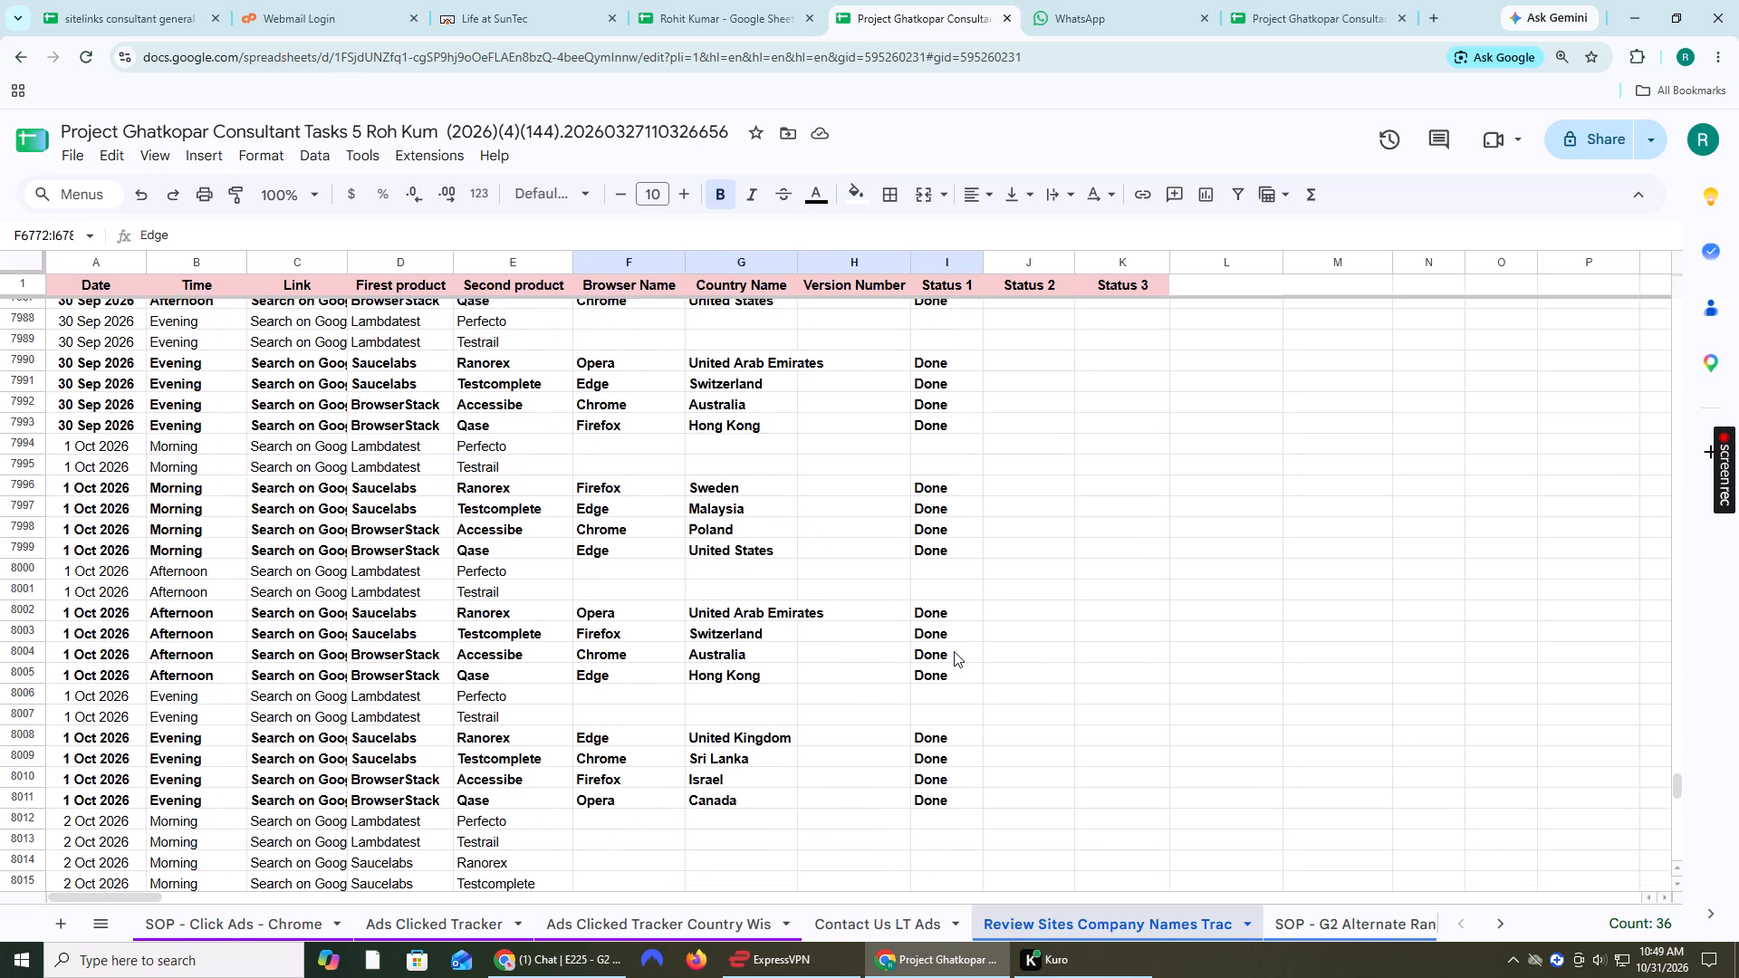
{"action": "scroll", "coordinate": [954, 651], "scroll_direction": "down", "scroll_amount": 4}
{"action": "scroll", "coordinate": [954, 651], "scroll_direction": "up", "scroll_amount": 1}
{"action": "scroll", "coordinate": [954, 651], "scroll_direction": "down", "scroll_amount": 13}
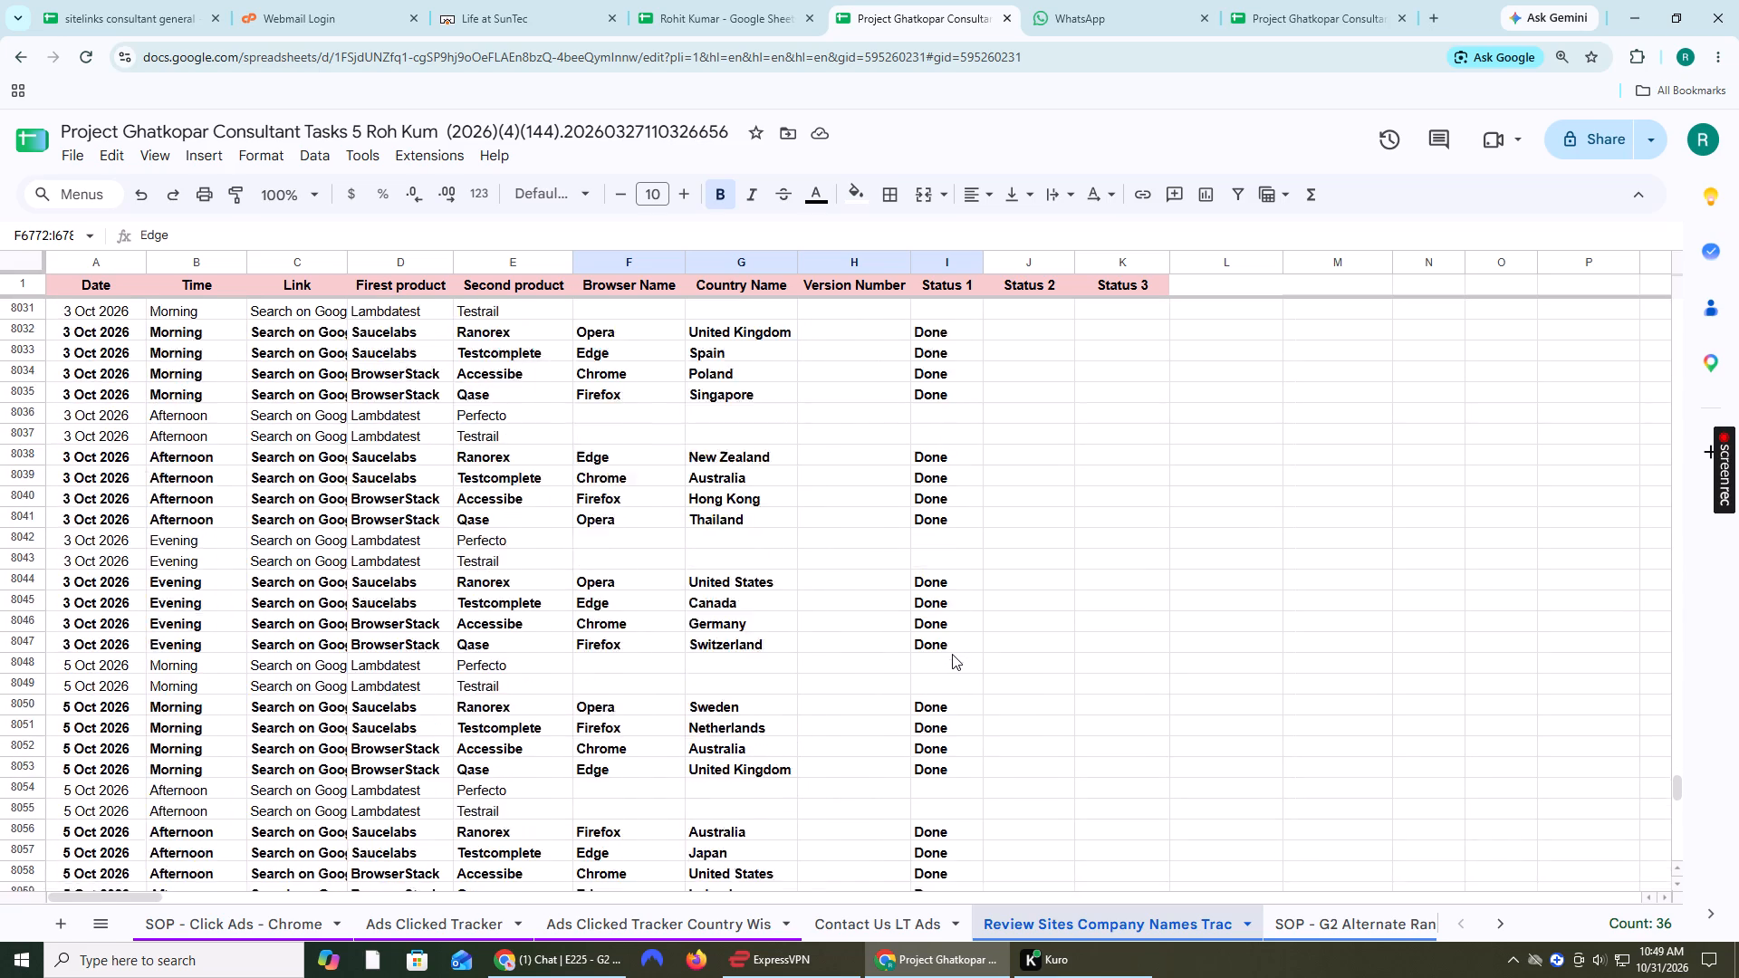
{"action": "scroll", "coordinate": [952, 654], "scroll_direction": "up", "scroll_amount": 1}
{"action": "scroll", "coordinate": [950, 656], "scroll_direction": "down", "scroll_amount": 6}
{"action": "scroll", "coordinate": [947, 657], "scroll_direction": "down", "scroll_amount": 20}
{"action": "scroll", "coordinate": [947, 657], "scroll_direction": "down", "scroll_amount": 12}
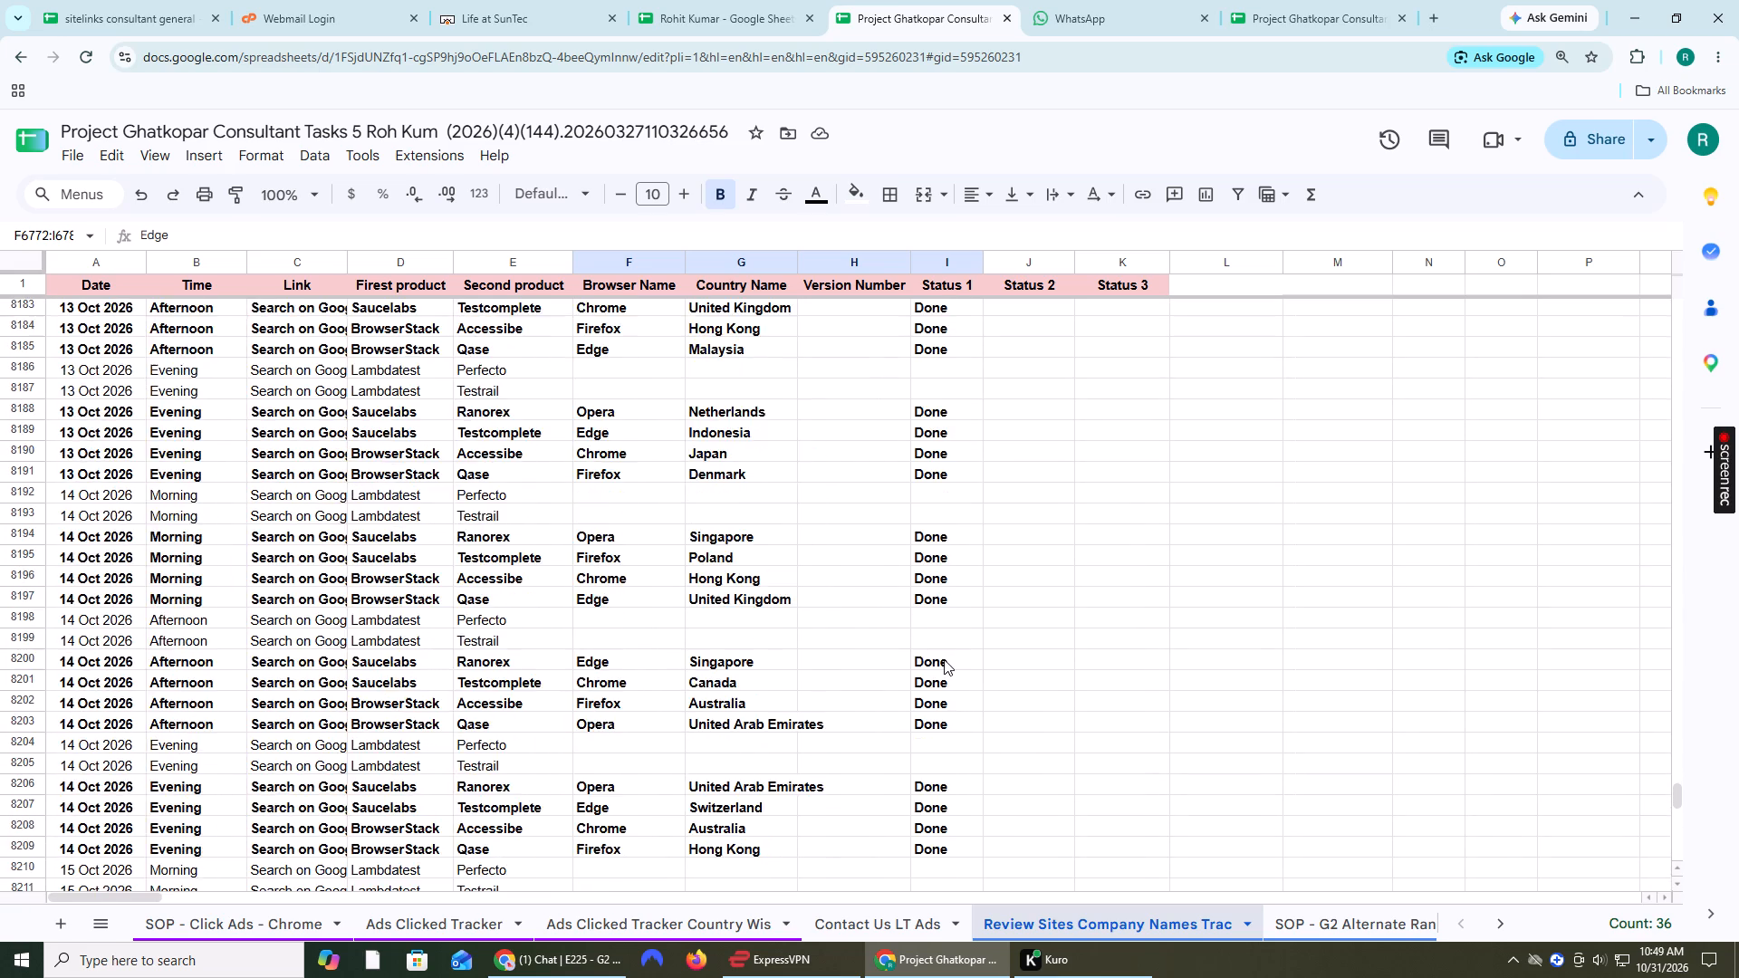
{"action": "scroll", "coordinate": [944, 659], "scroll_direction": "down", "scroll_amount": 20}
{"action": "scroll", "coordinate": [944, 659], "scroll_direction": "down", "scroll_amount": 14}
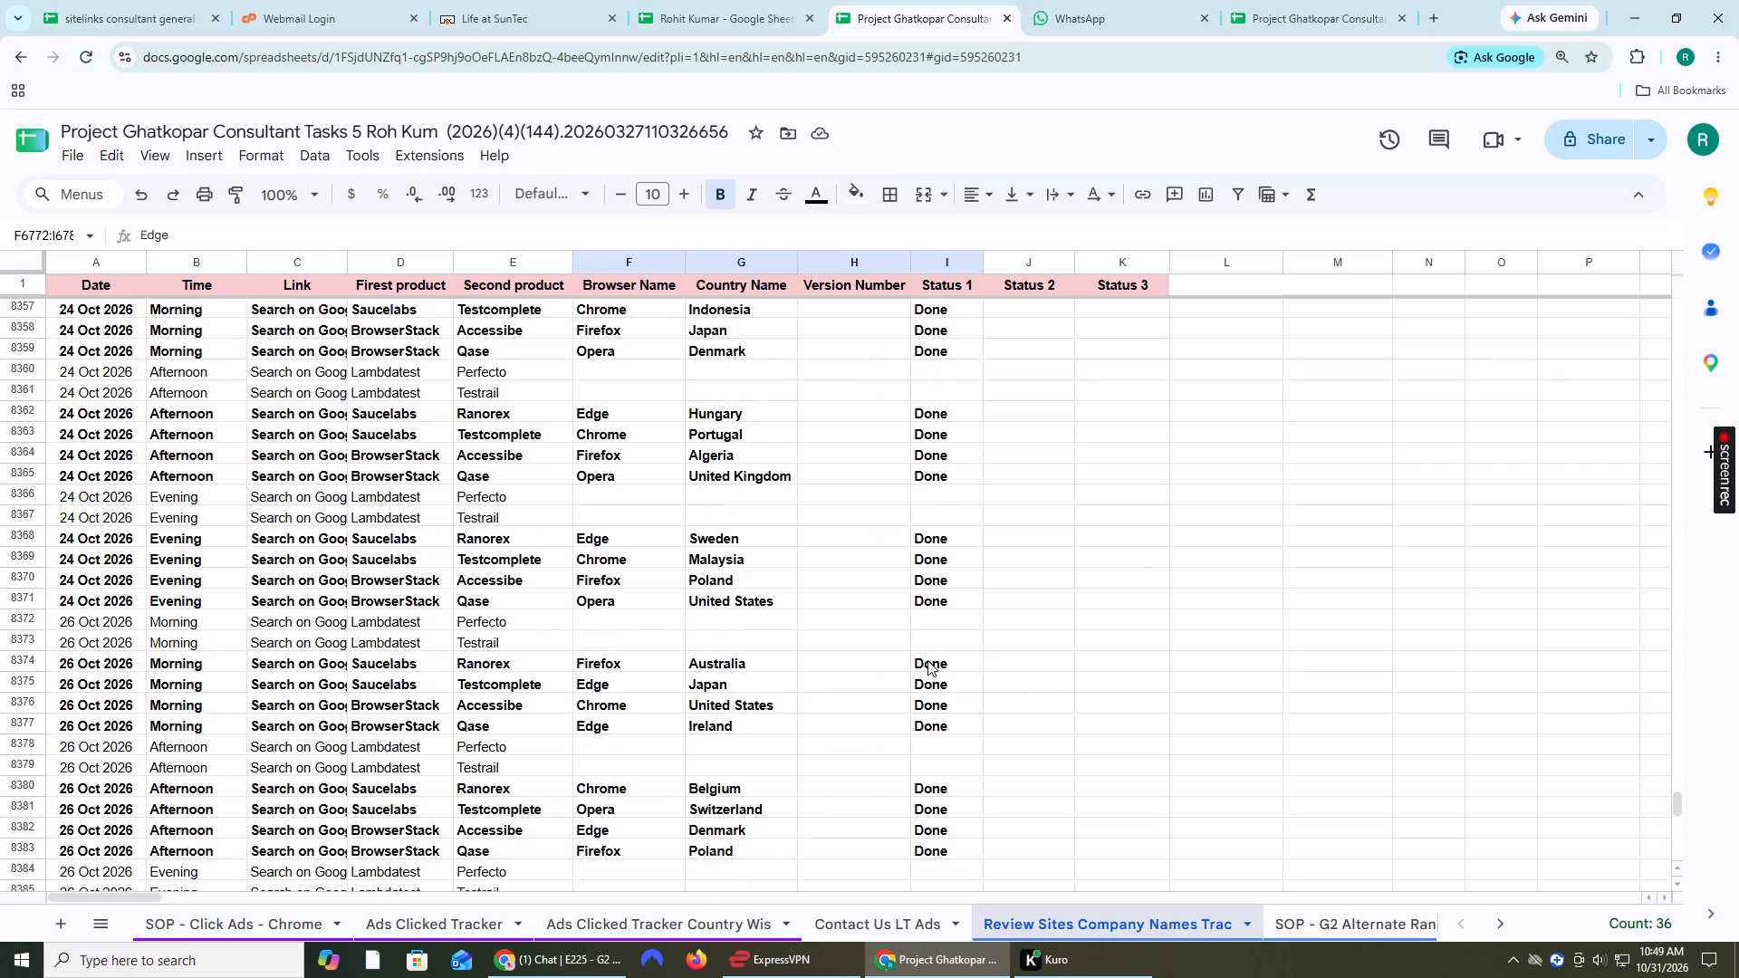
{"action": "scroll", "coordinate": [927, 660], "scroll_direction": "down", "scroll_amount": 18}
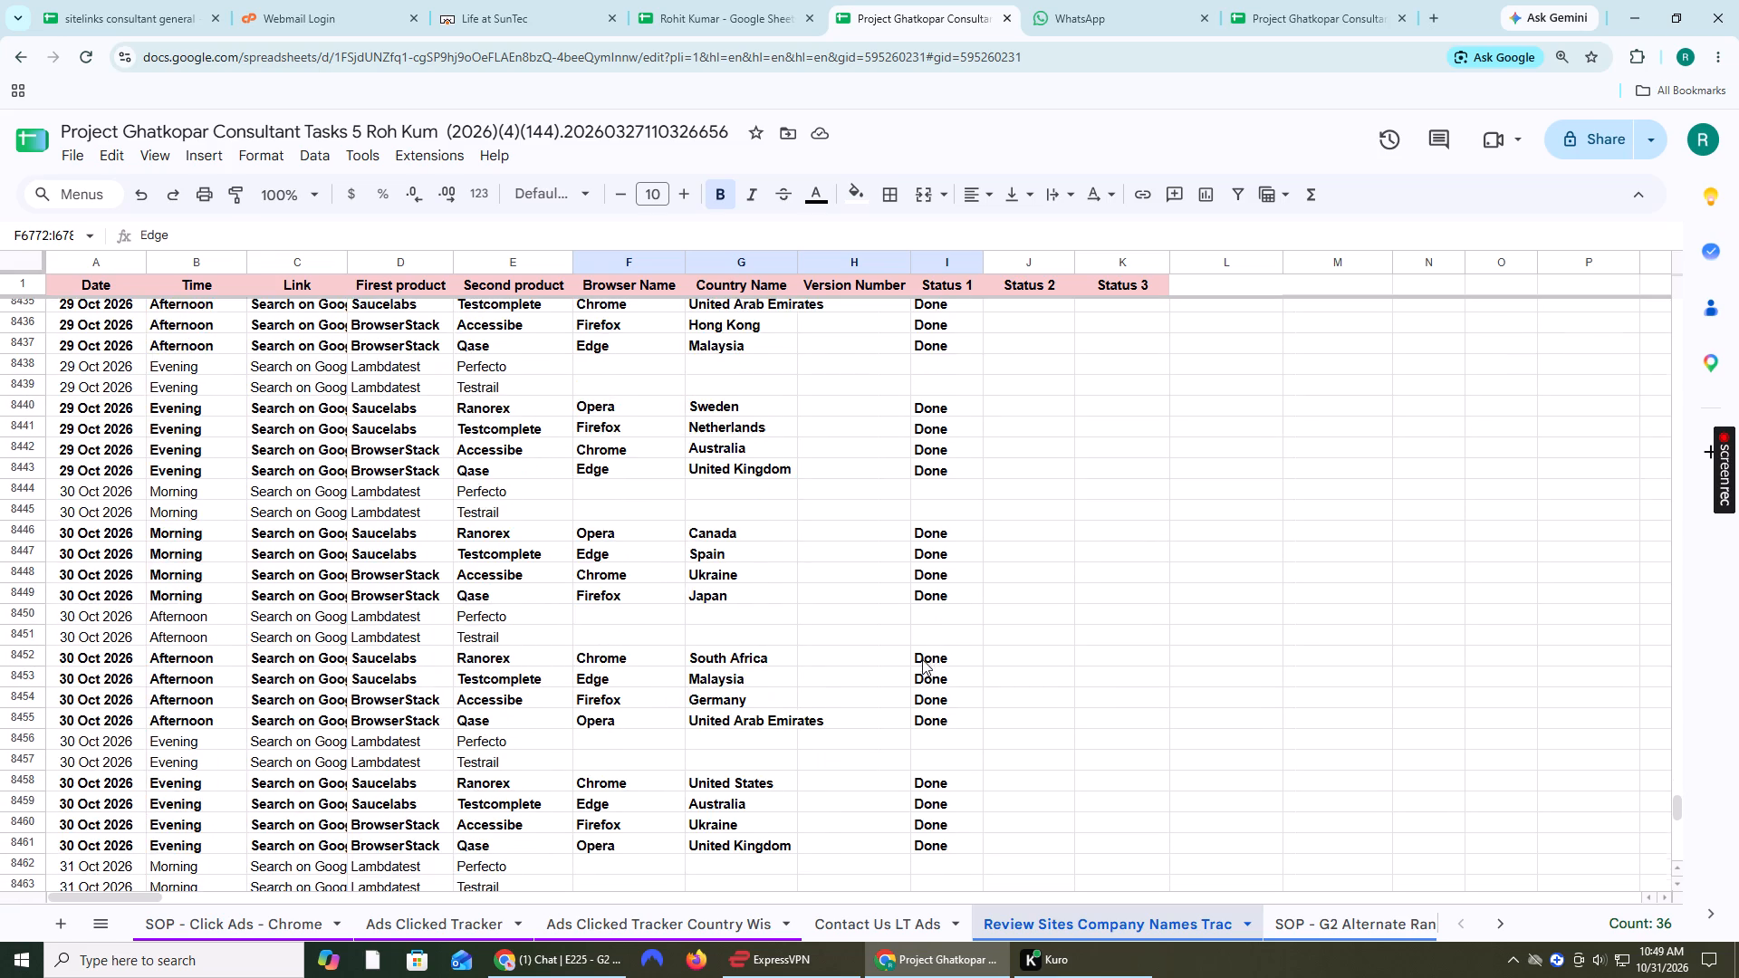
{"action": "scroll", "coordinate": [922, 659], "scroll_direction": "down", "scroll_amount": 8}
{"action": "scroll", "coordinate": [922, 659], "scroll_direction": "up", "scroll_amount": 5}
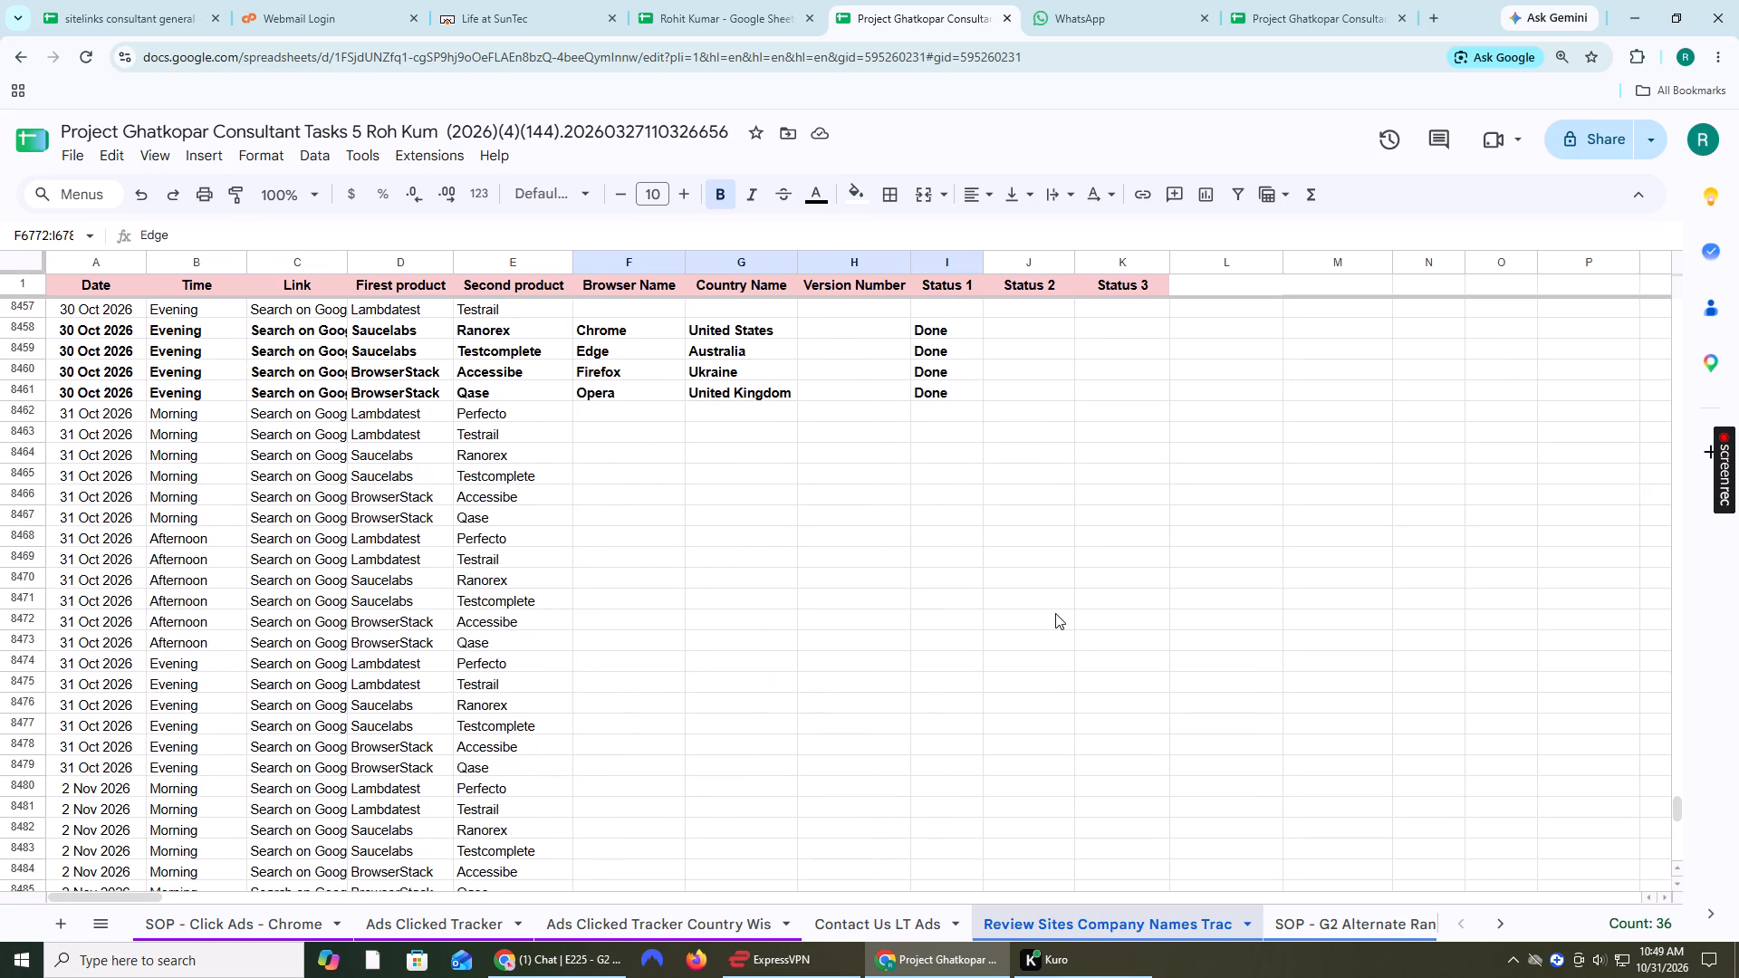
{"action": "left_click", "coordinate": [522, 444]}
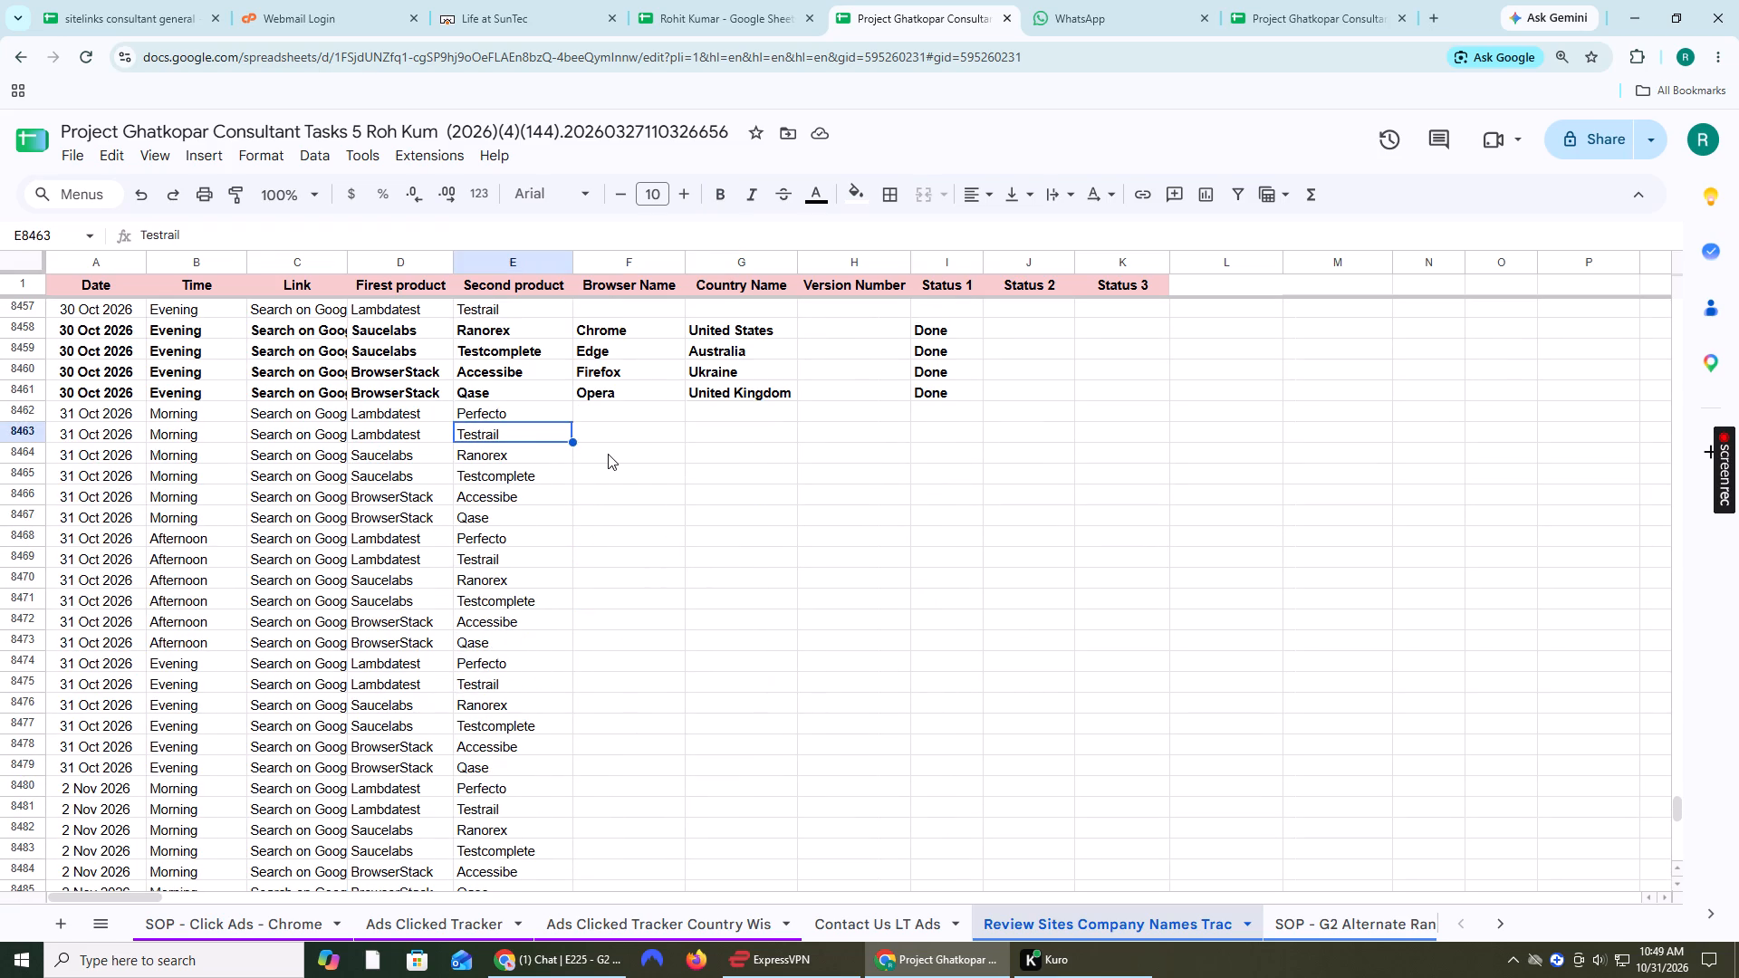
{"action": "left_click", "coordinate": [610, 453]}
{"action": "key", "text": "ctrl+v"}
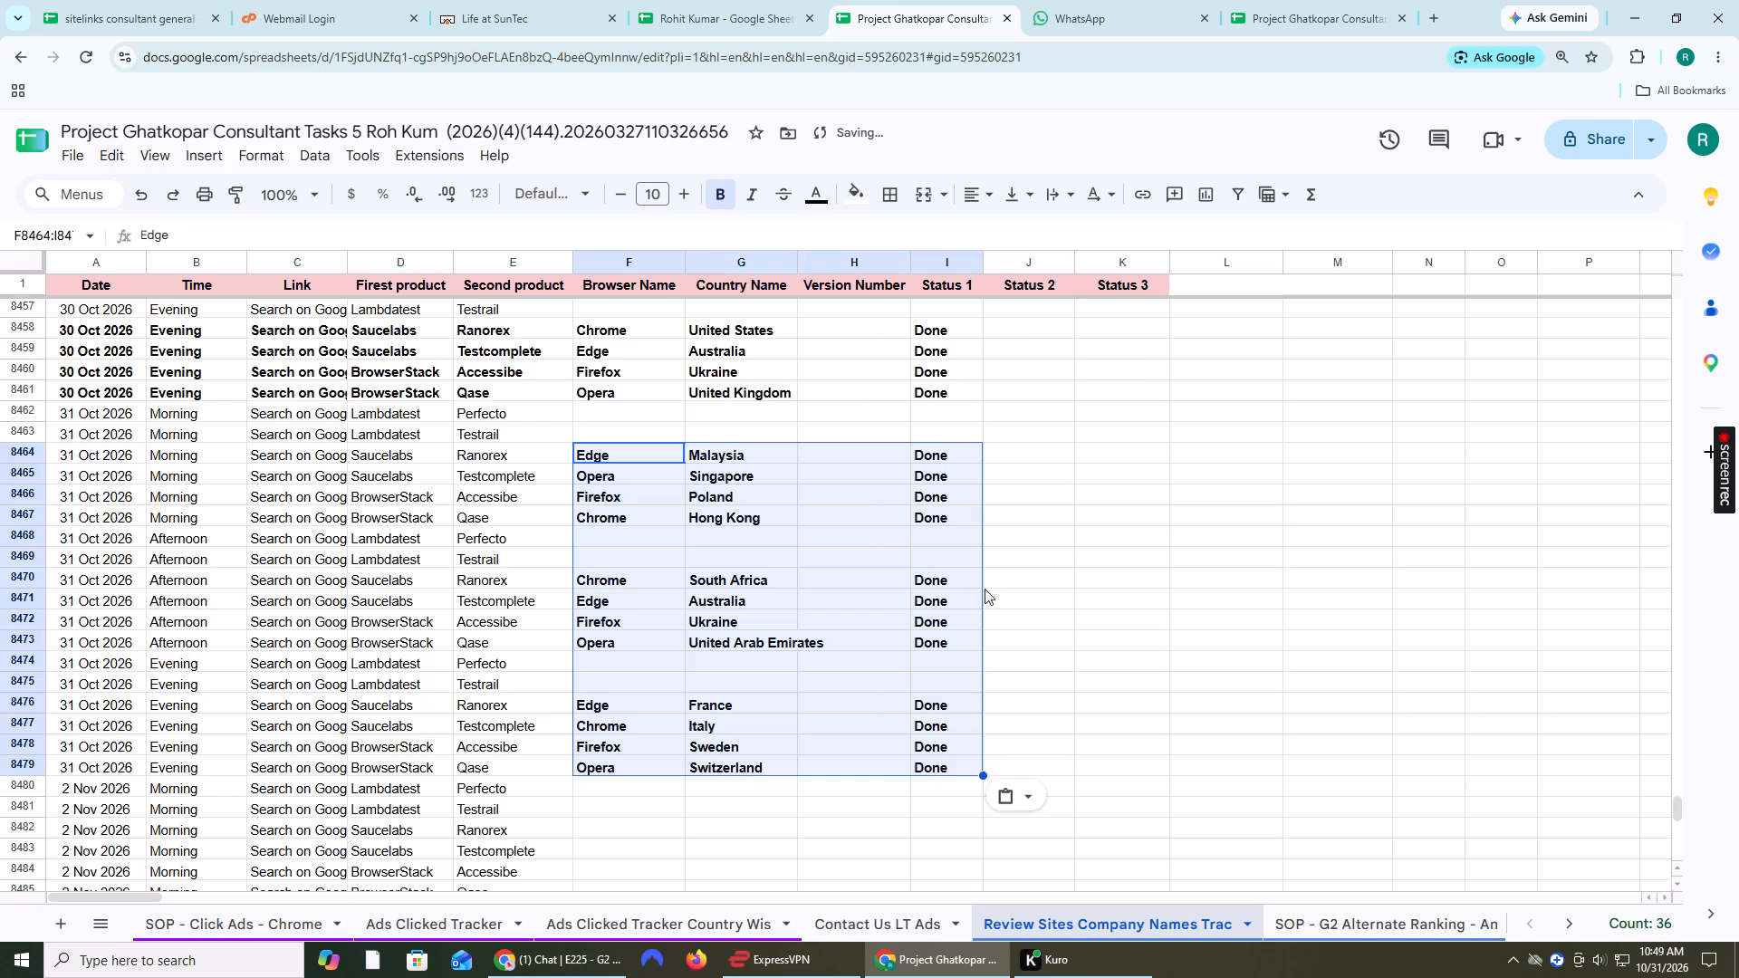
Clear the Status 1 entries of the 31 Oct afternoon and evening rows by filling blank cell I8469 down to I8481.
{"action": "left_click", "coordinate": [950, 549]}
{"action": "left_click", "coordinate": [942, 555]}
{"action": "key", "text": "shift+Down"}
{"action": "key", "text": "shift+Down"}
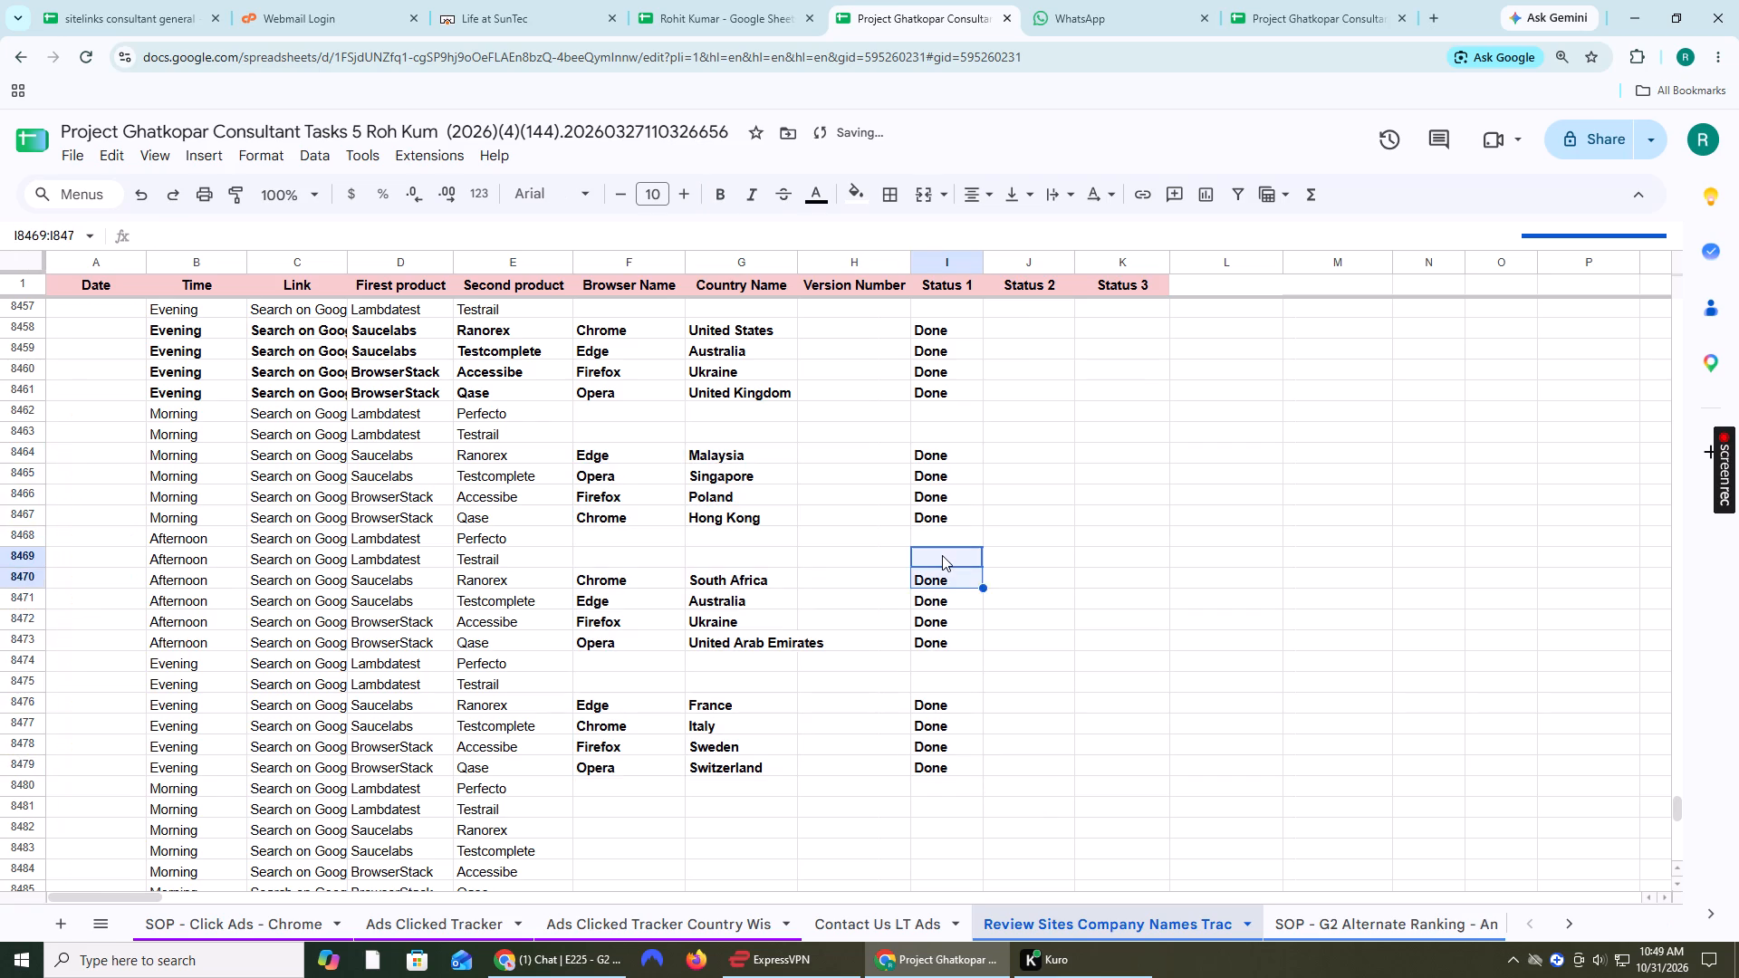
{"action": "key", "text": "shift+Down"}
{"action": "key", "text": "shift+Down"}
{"action": "key", "text": "shift+Down"}
{"action": "key", "text": "shift+Down"}
{"action": "key", "text": "shift+Down"}
{"action": "key", "text": "shift+Down"}
{"action": "key", "text": "shift+Down"}
{"action": "key", "text": "shift+Down"}
{"action": "key", "text": "shift+Down"}
{"action": "key", "text": "shift+Down"}
{"action": "key", "text": "ctrl+d"}
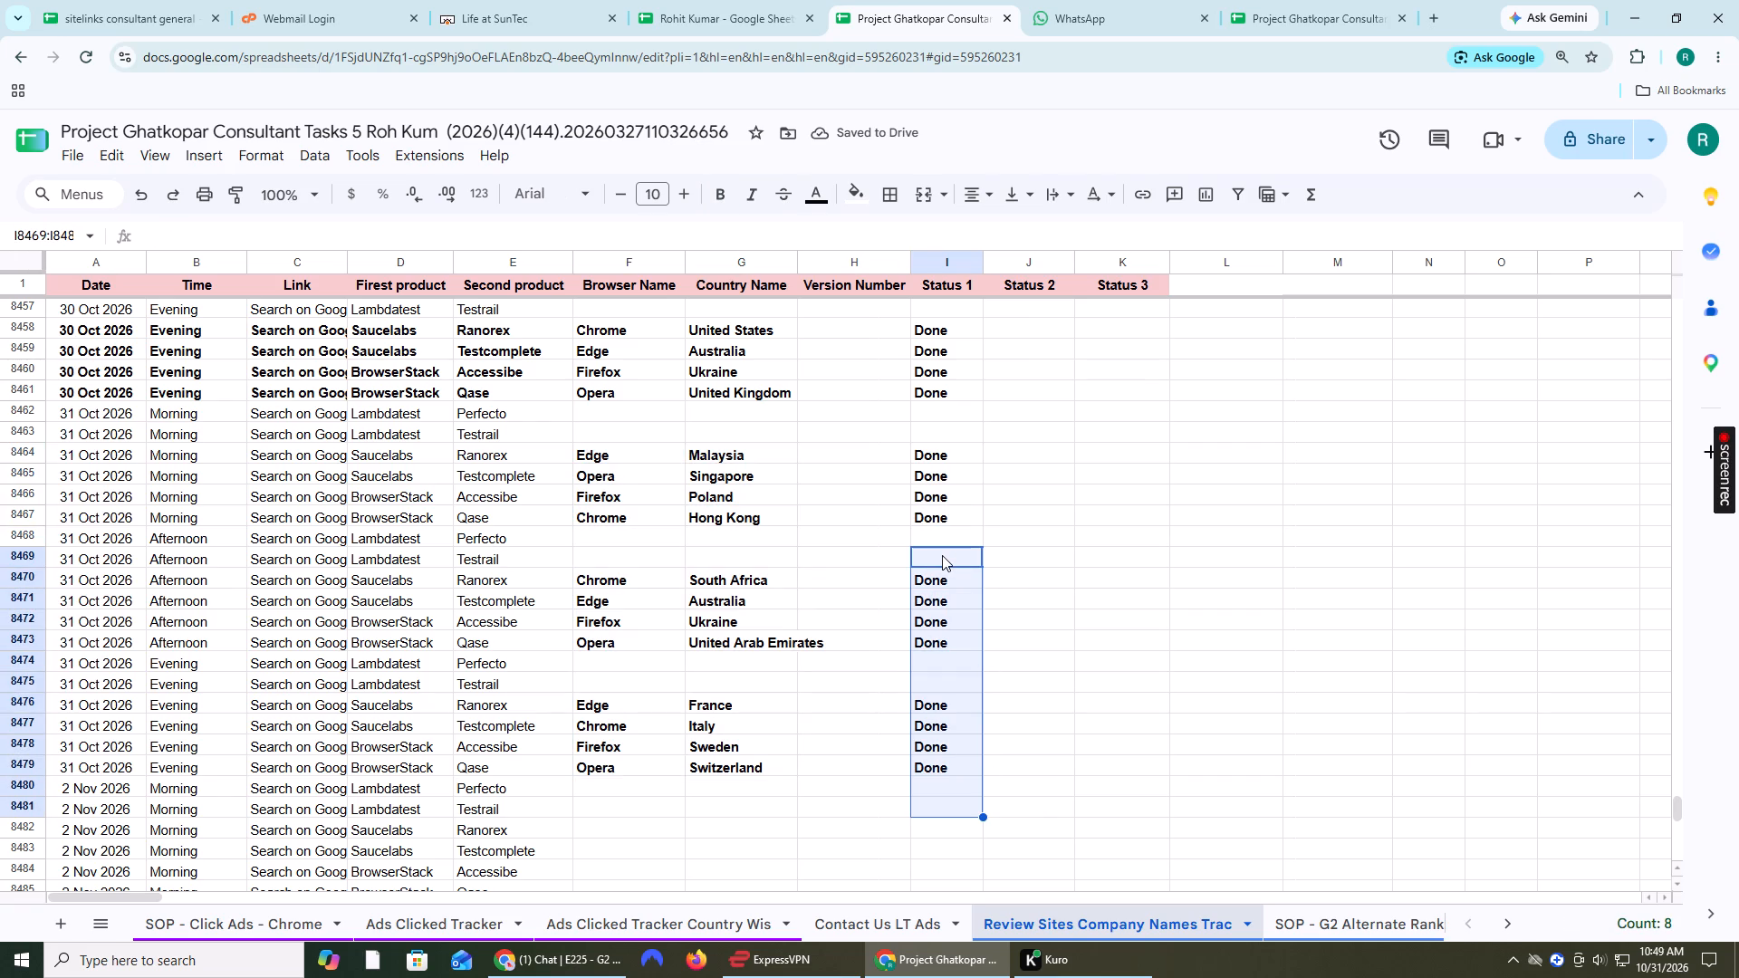
{"action": "left_click", "coordinate": [820, 580]}
Bold the 31 Oct evening rows with browser entries, from Date through Browser Name (A8476:F8479).
{"action": "left_click", "coordinate": [599, 695]}
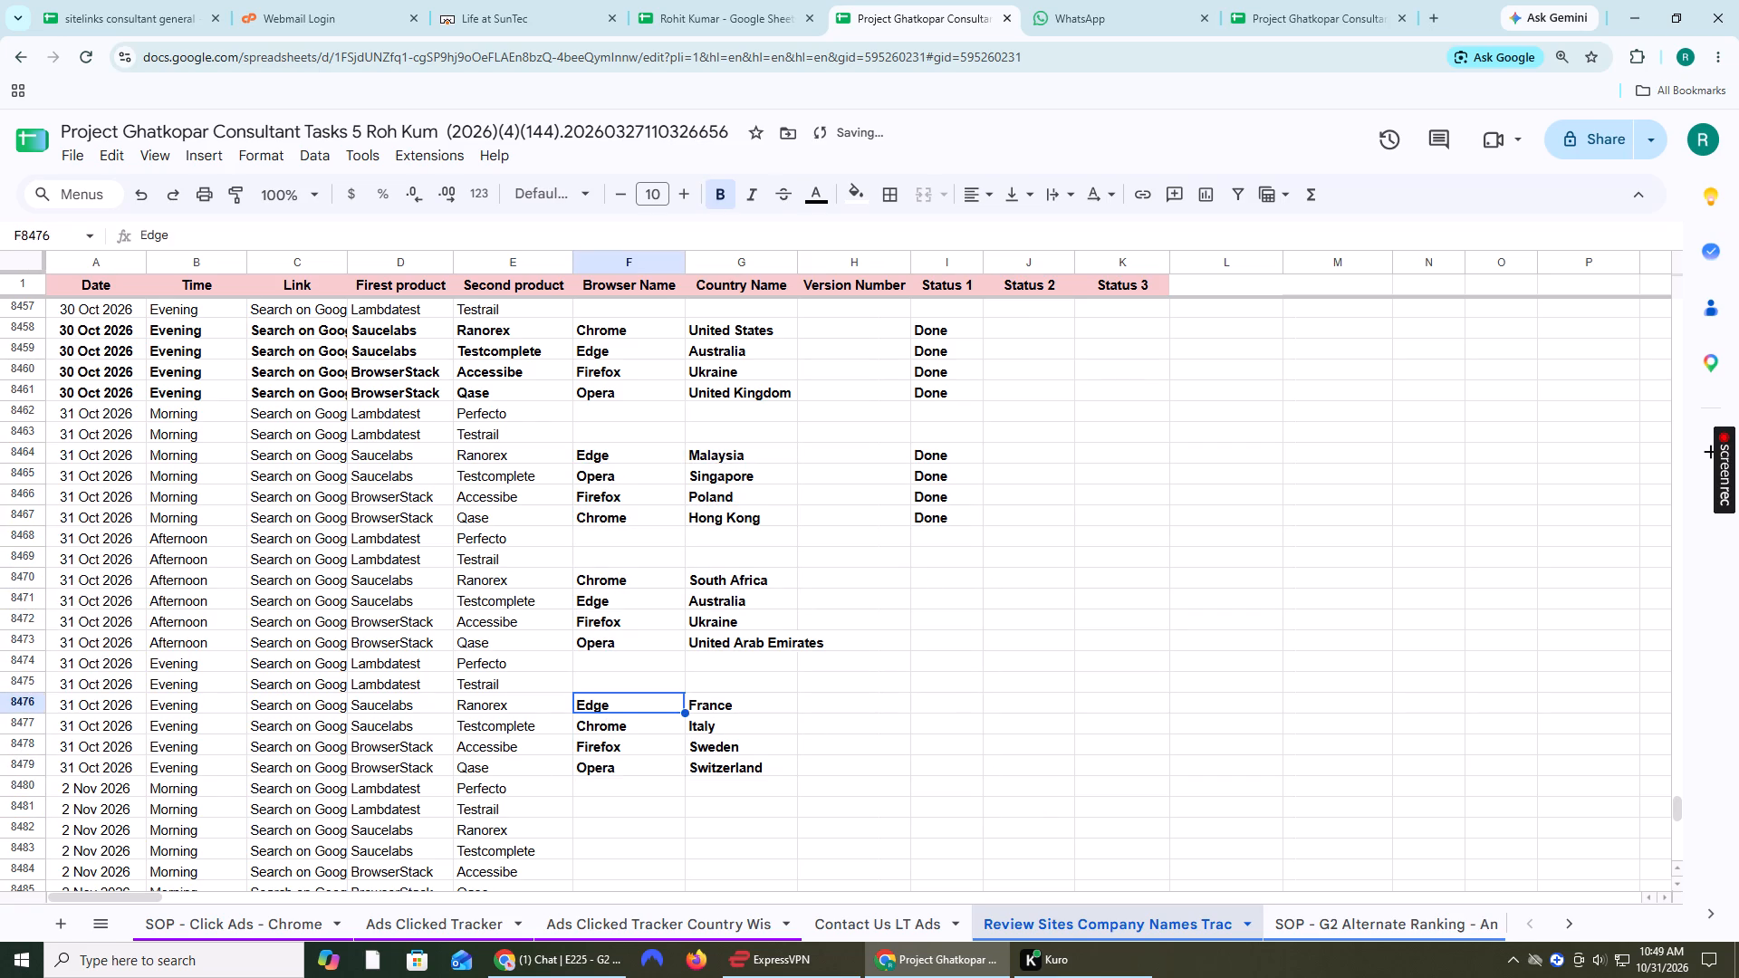
{"action": "key", "text": "shift+Right"}
{"action": "key", "text": "shift+Down"}
{"action": "key", "text": "shift+Down"}
{"action": "key", "text": "shift+Down"}
{"action": "key", "text": "shift+Left"}
{"action": "key", "text": "shift+Left"}
{"action": "key", "text": "shift+Left"}
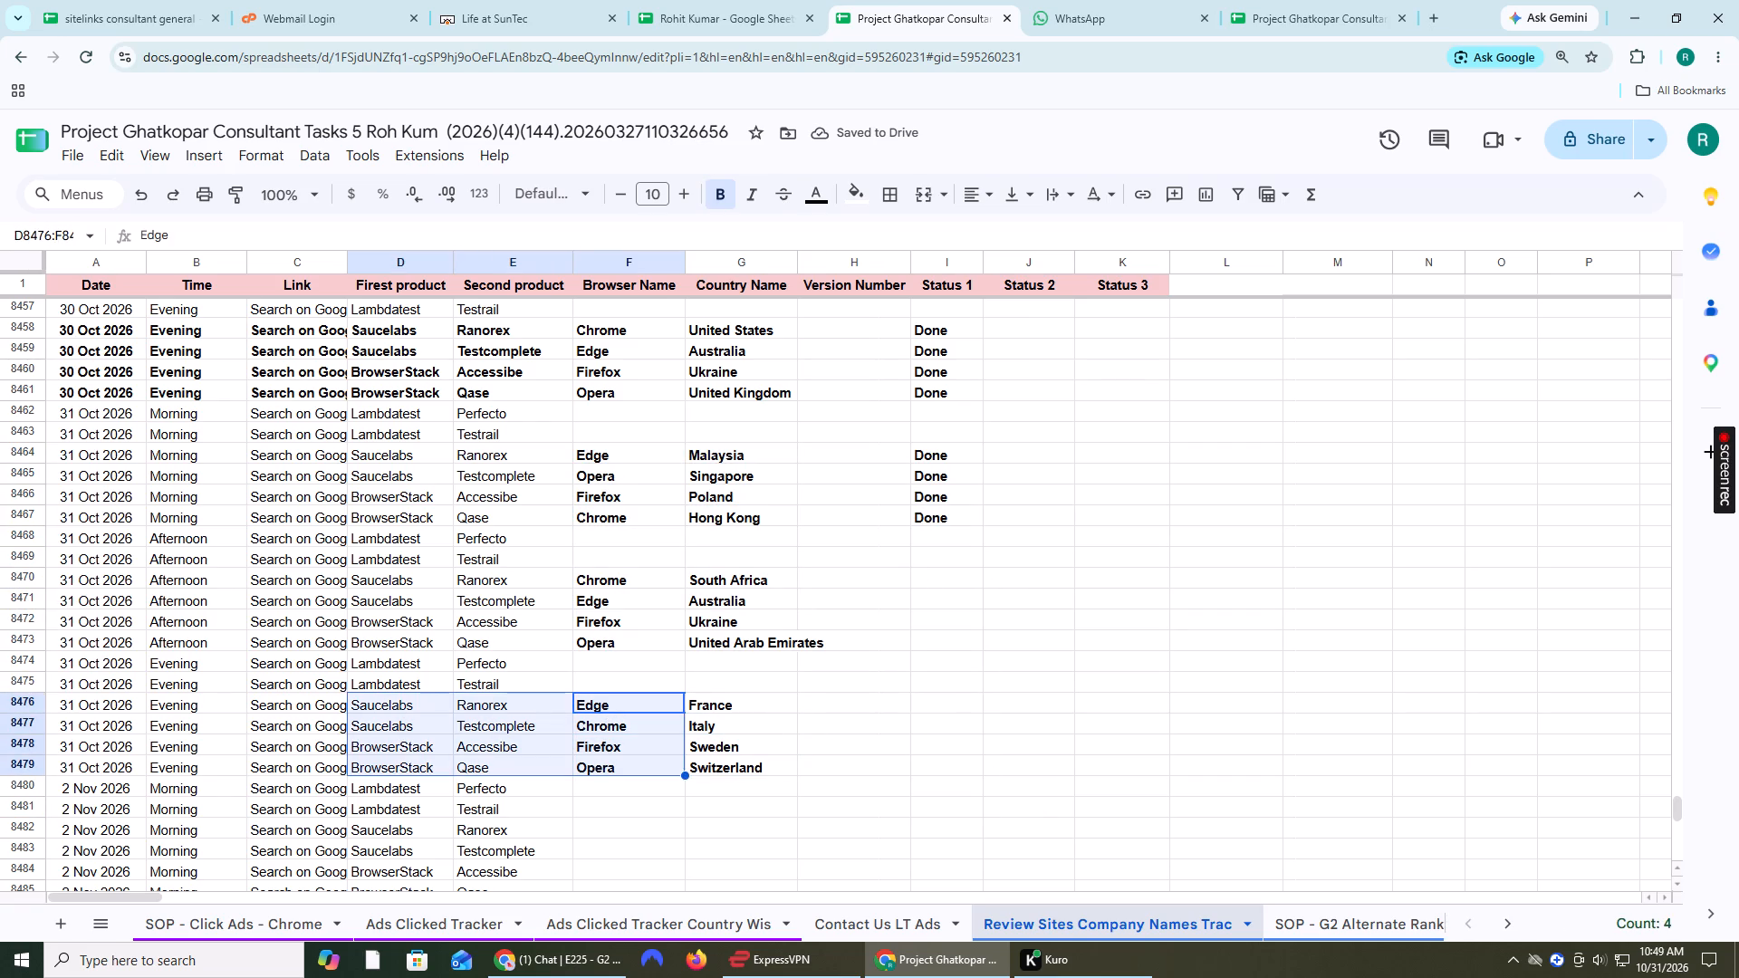
{"action": "key", "text": "shift+Left"}
{"action": "key", "text": "shift+Left"}
{"action": "key", "text": "shift+Left"}
{"action": "key", "text": "shift+Left"}
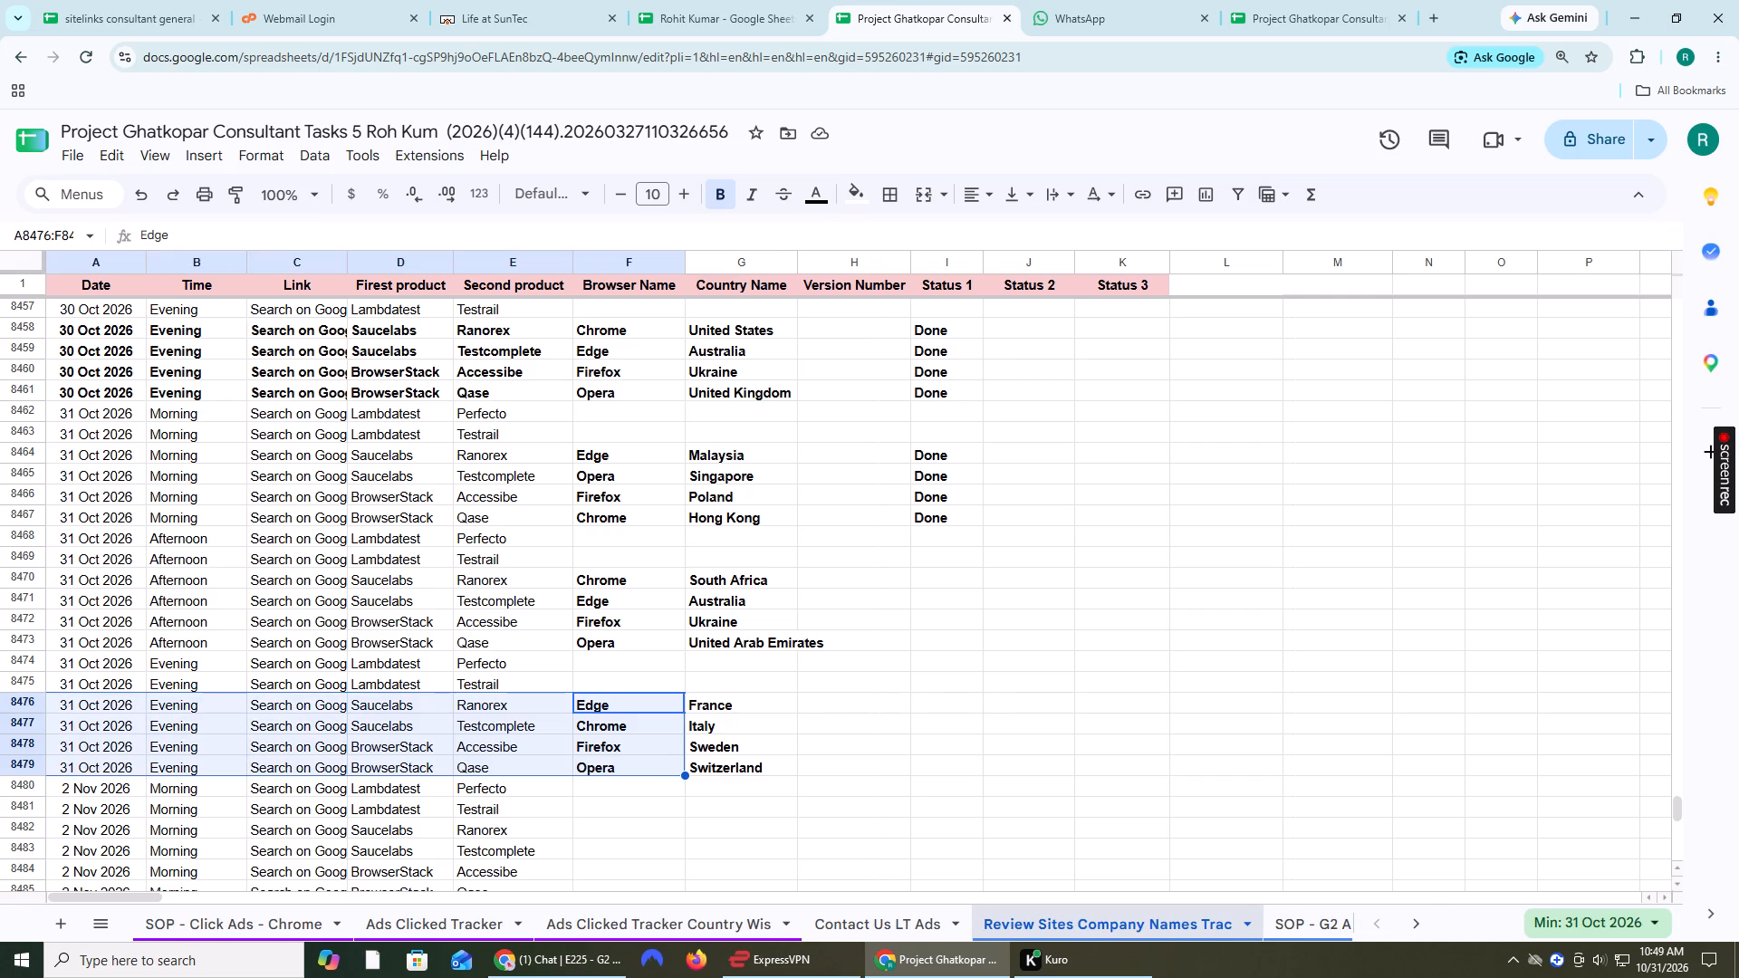
{"action": "key", "text": "ctrl+b"}
{"action": "key", "text": "ctrl+b"}
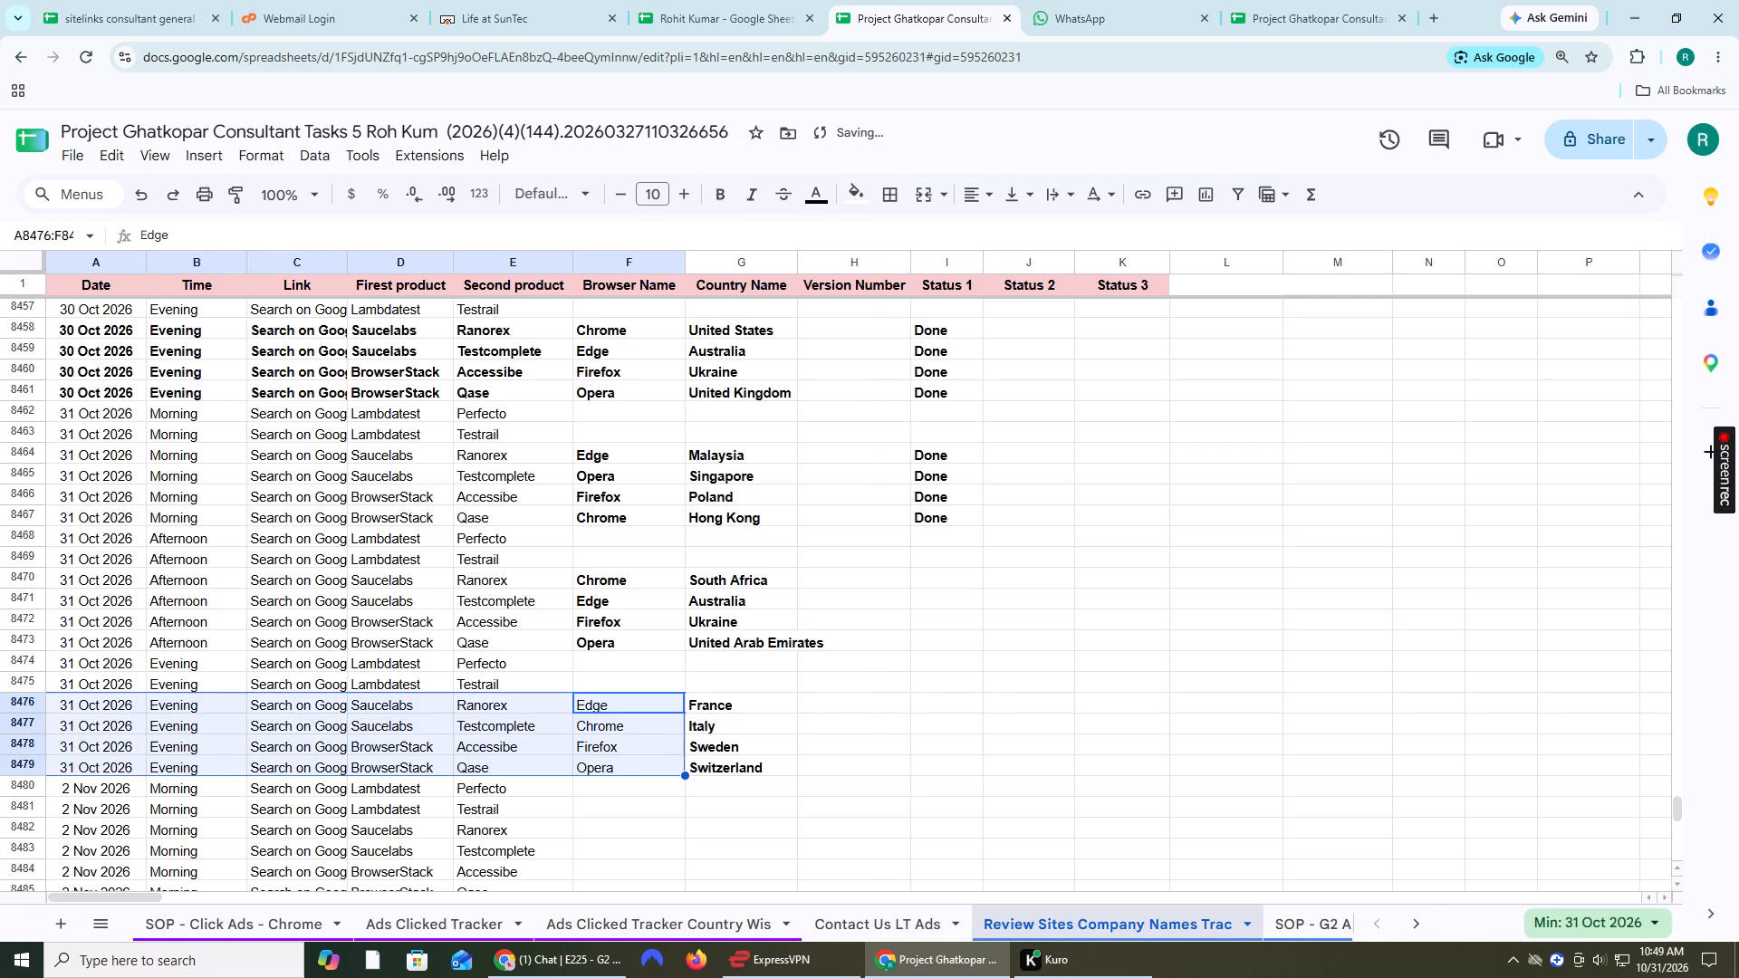
Bold the 31 Oct afternoon rows with browser entries, from Date through Browser Name (A8470:F8473).
{"action": "left_click", "coordinate": [581, 642]}
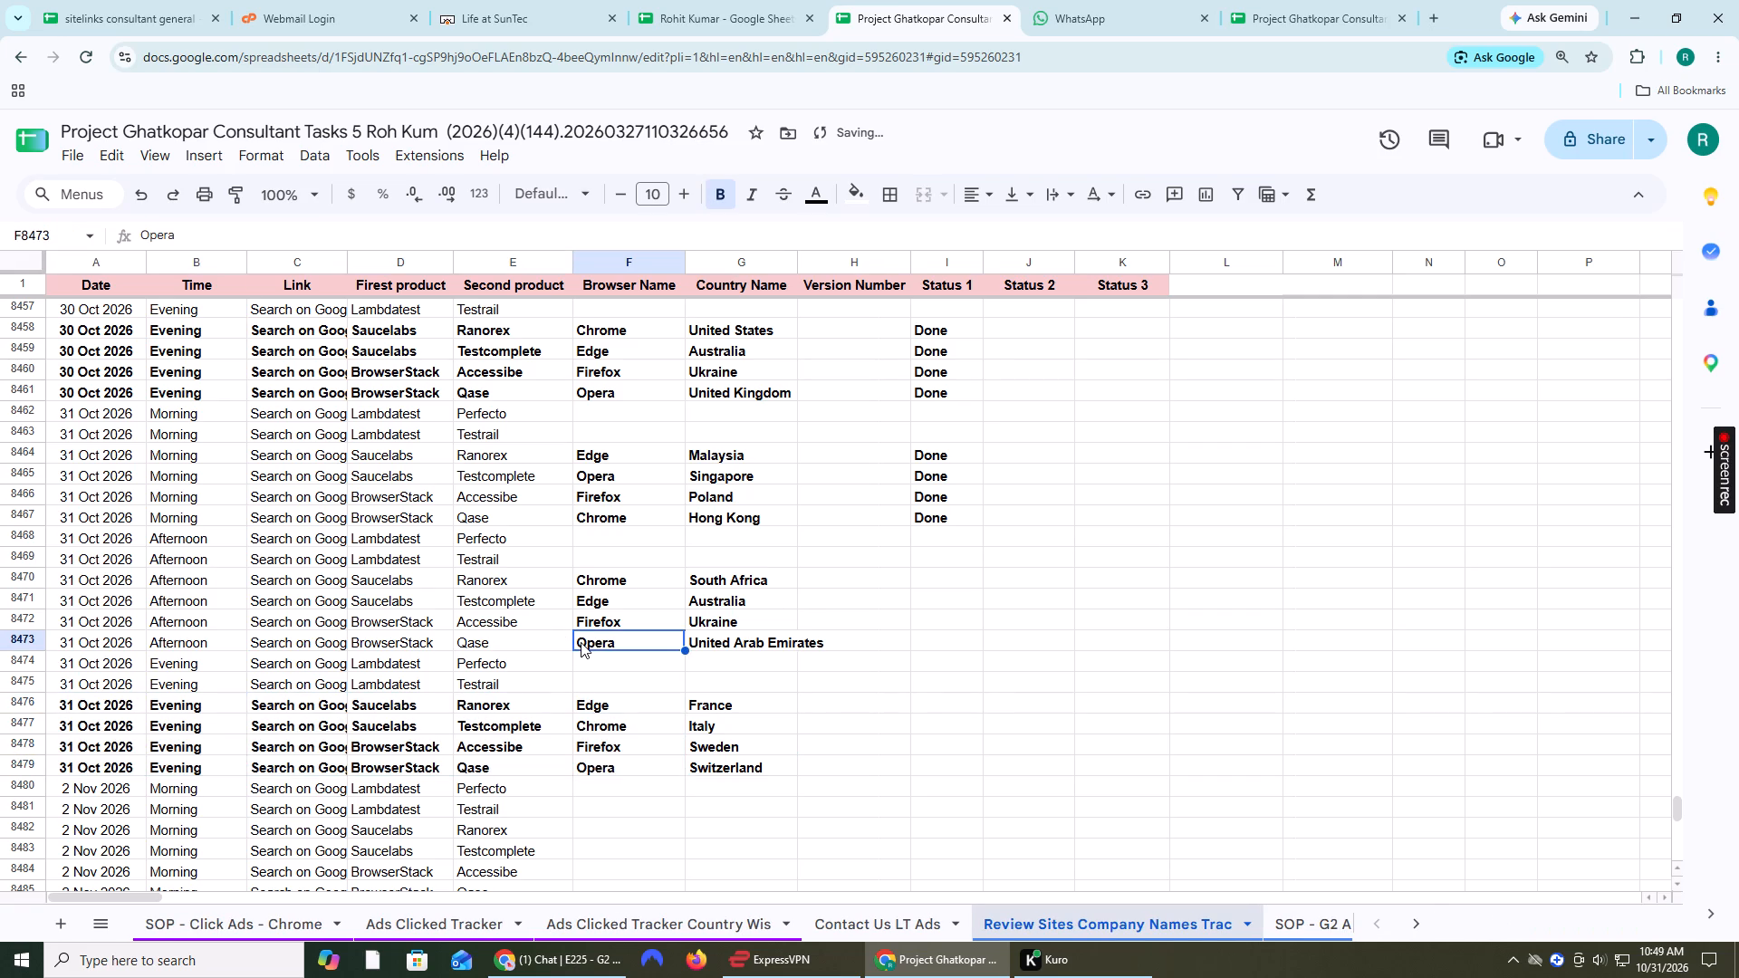
{"action": "key", "text": "shift+Up"}
{"action": "key", "text": "shift+Up"}
{"action": "key", "text": "shift+Up"}
{"action": "key", "text": "shift+Left"}
{"action": "key", "text": "shift+Left"}
{"action": "key", "text": "shift+Left"}
{"action": "key", "text": "shift+Left"}
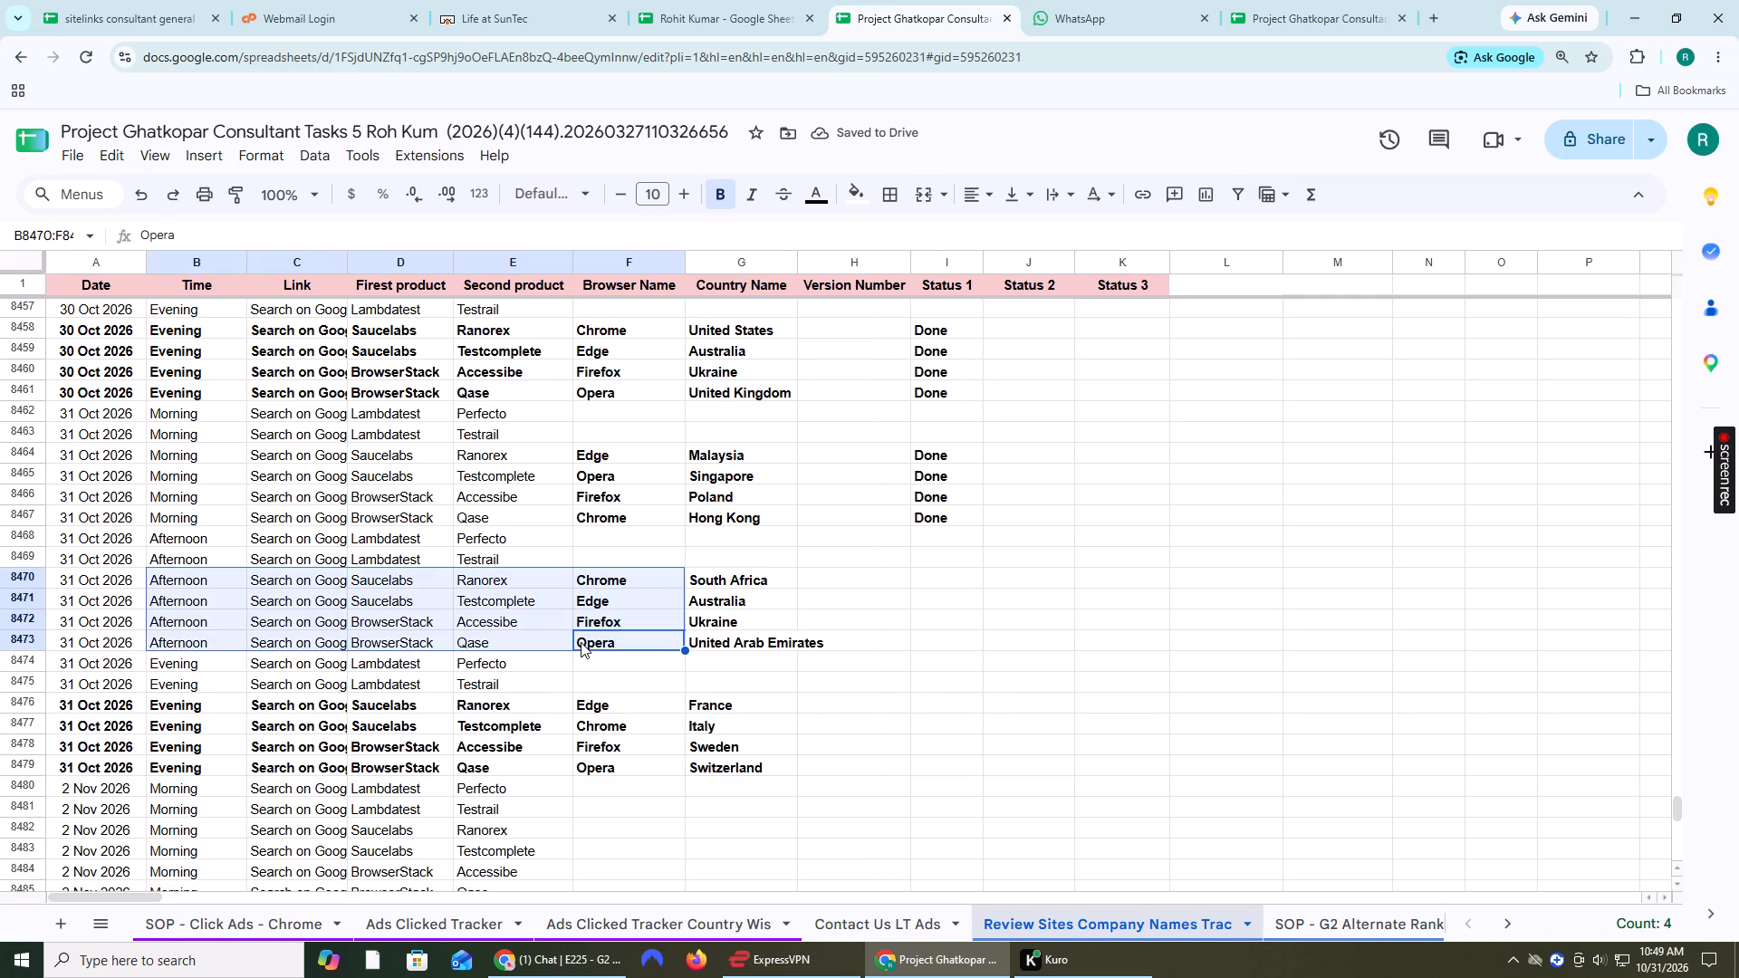
{"action": "key", "text": "shift+Left"}
{"action": "key", "text": "ctrl+b"}
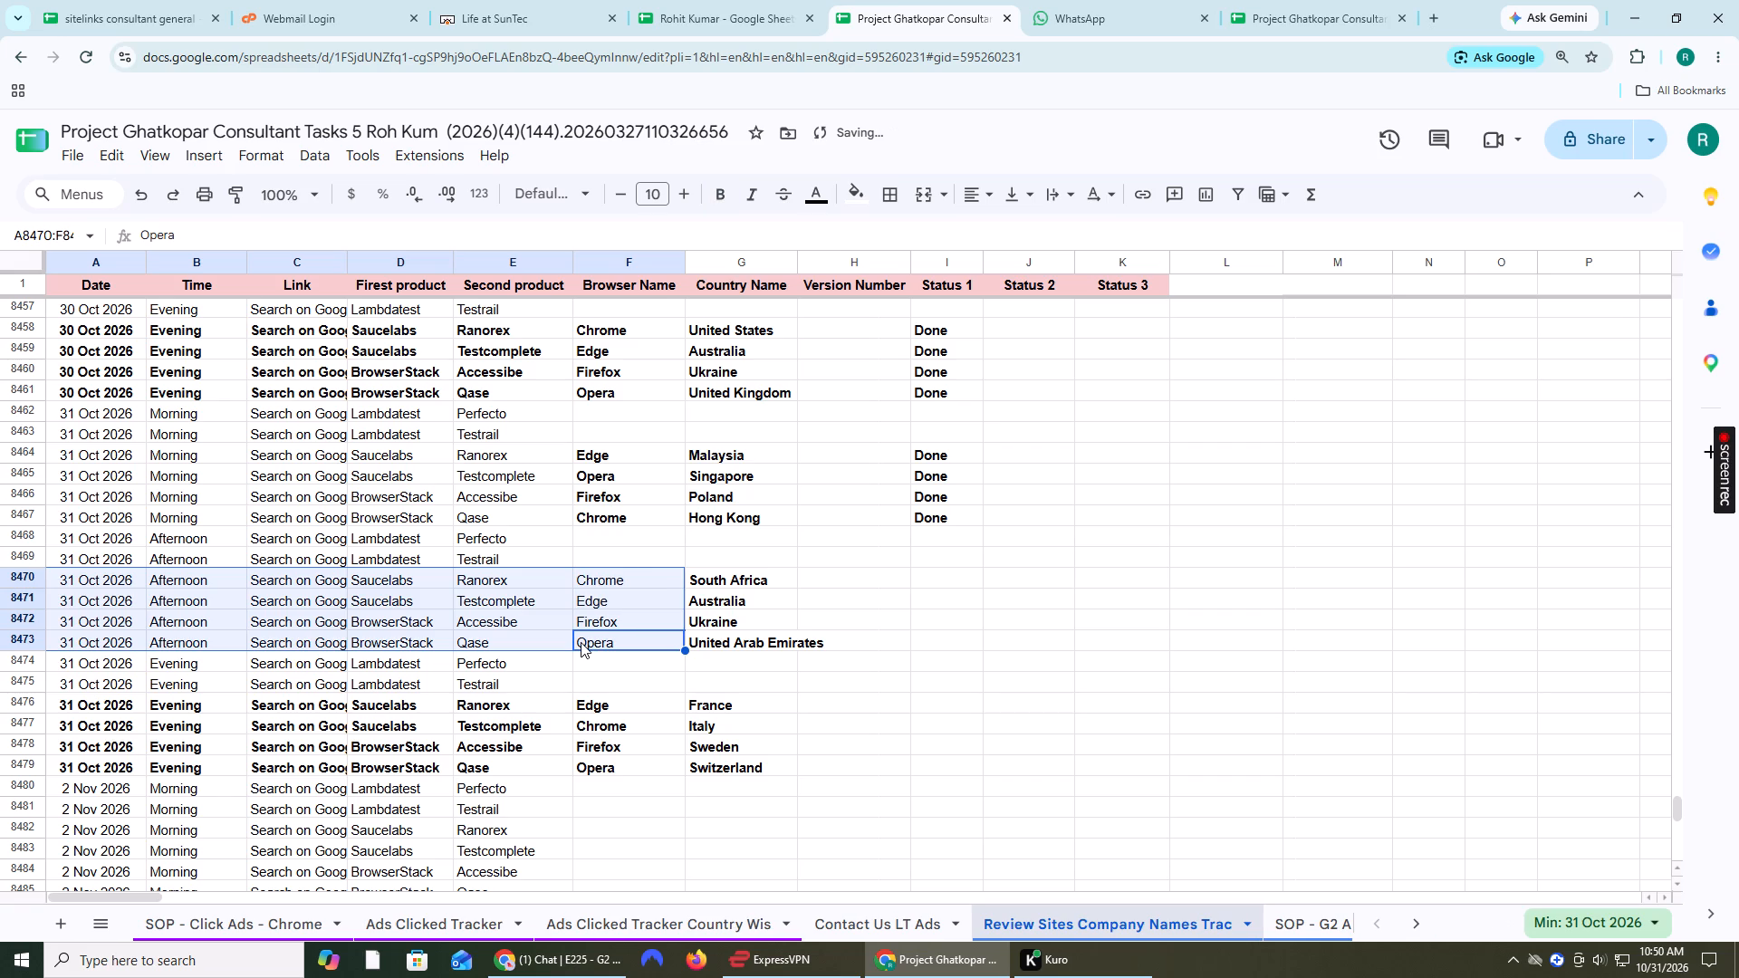
{"action": "key", "text": "ctrl+b"}
Bold the 31 Oct morning rows with browser entries, from Date through Browser Name (A8464:F8467).
{"action": "left_click", "coordinate": [626, 520]}
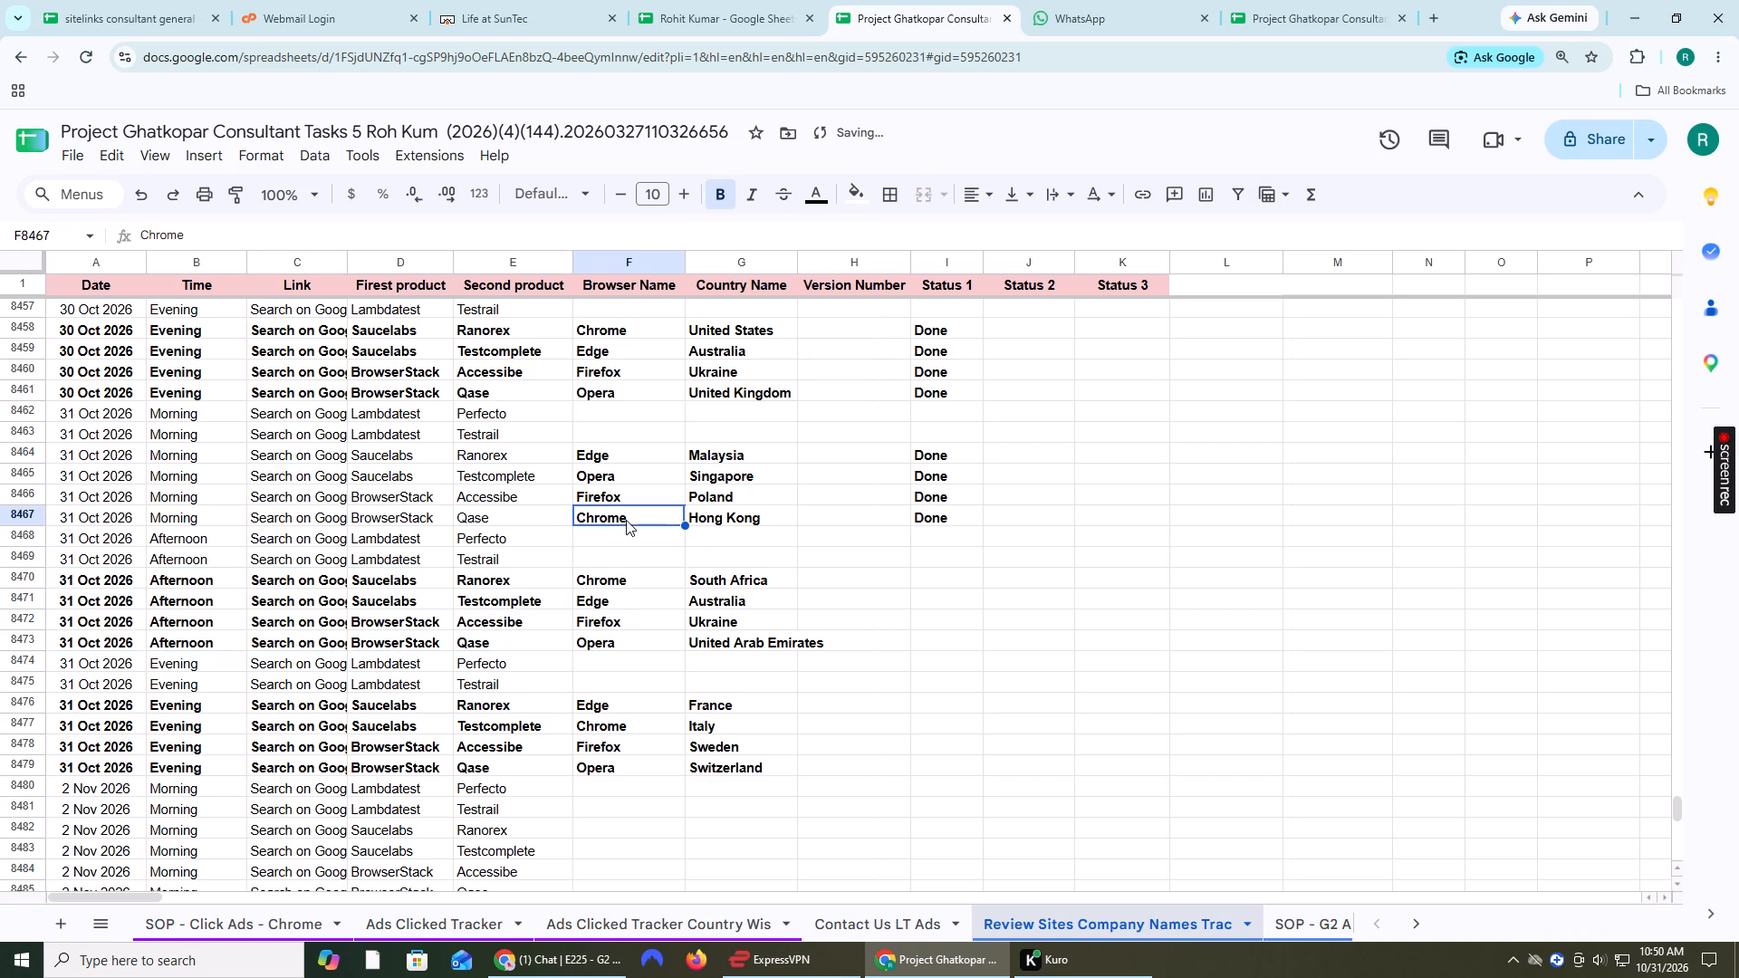
{"action": "key", "text": "shift+Up"}
{"action": "key", "text": "shift+Up"}
{"action": "key", "text": "shift+Up"}
{"action": "key", "text": "shift+Left"}
{"action": "key", "text": "shift+Left"}
{"action": "key", "text": "shift+Left"}
{"action": "key", "text": "shift+Left"}
{"action": "key", "text": "shift+Left"}
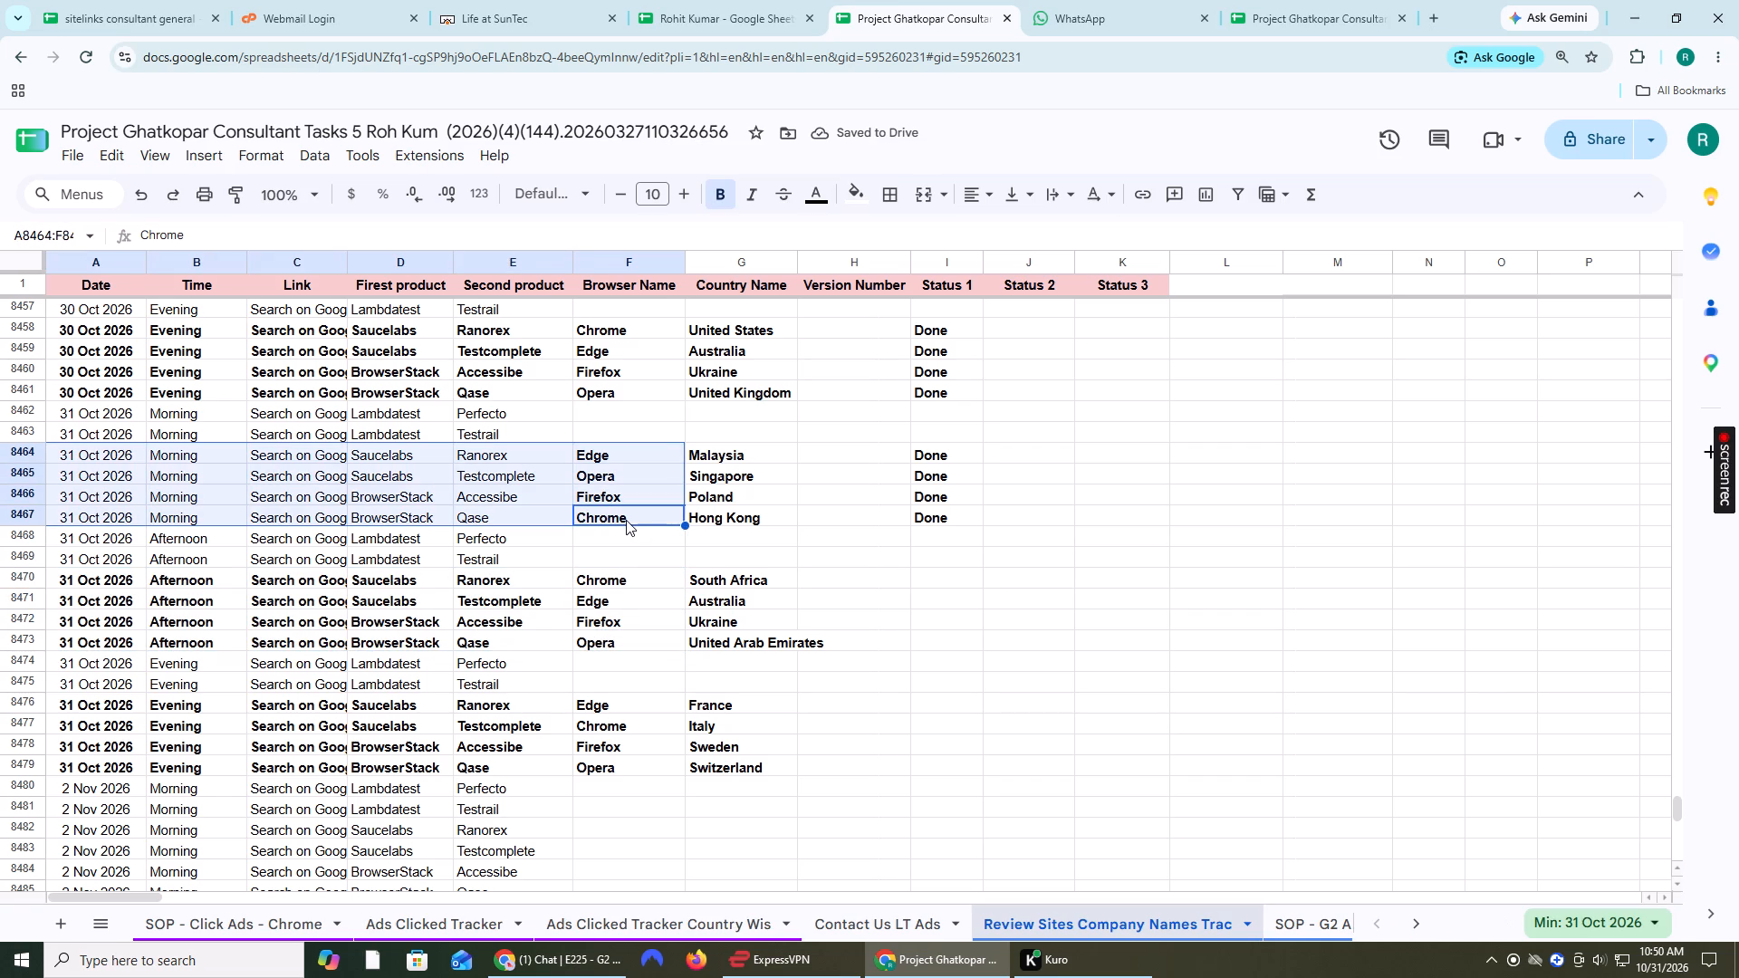
{"action": "key", "text": "ctrl+b"}
{"action": "key", "text": "ctrl+b"}
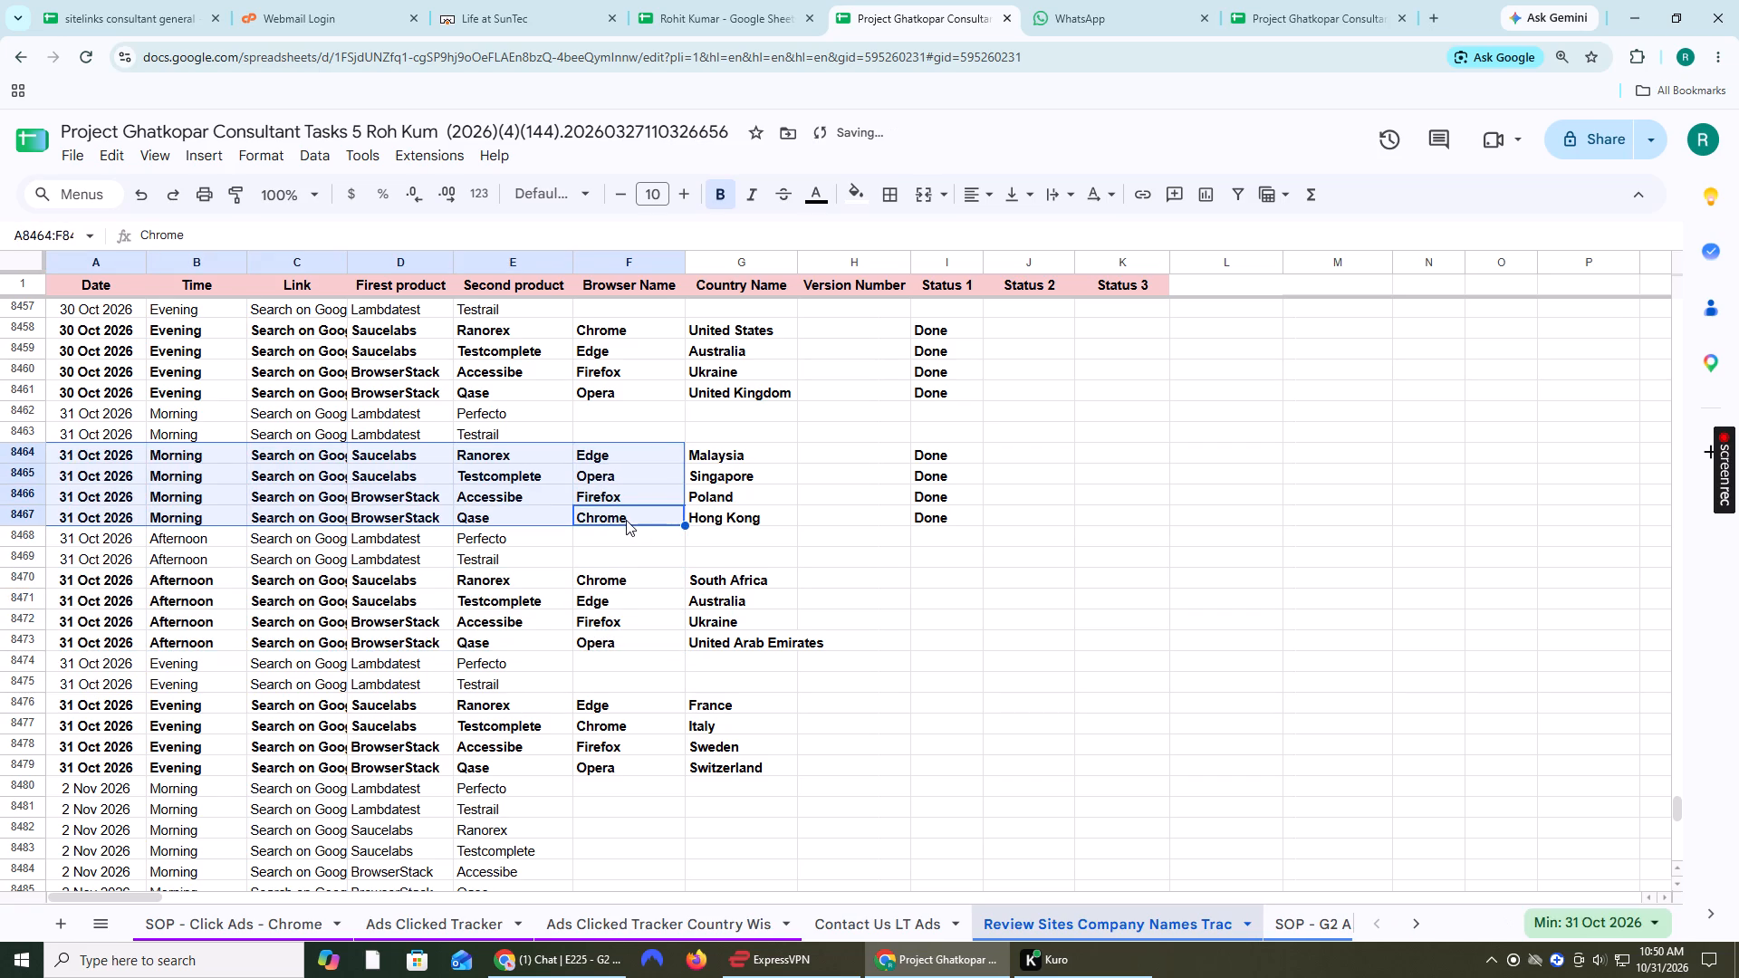
{"action": "left_click", "coordinate": [656, 588]}
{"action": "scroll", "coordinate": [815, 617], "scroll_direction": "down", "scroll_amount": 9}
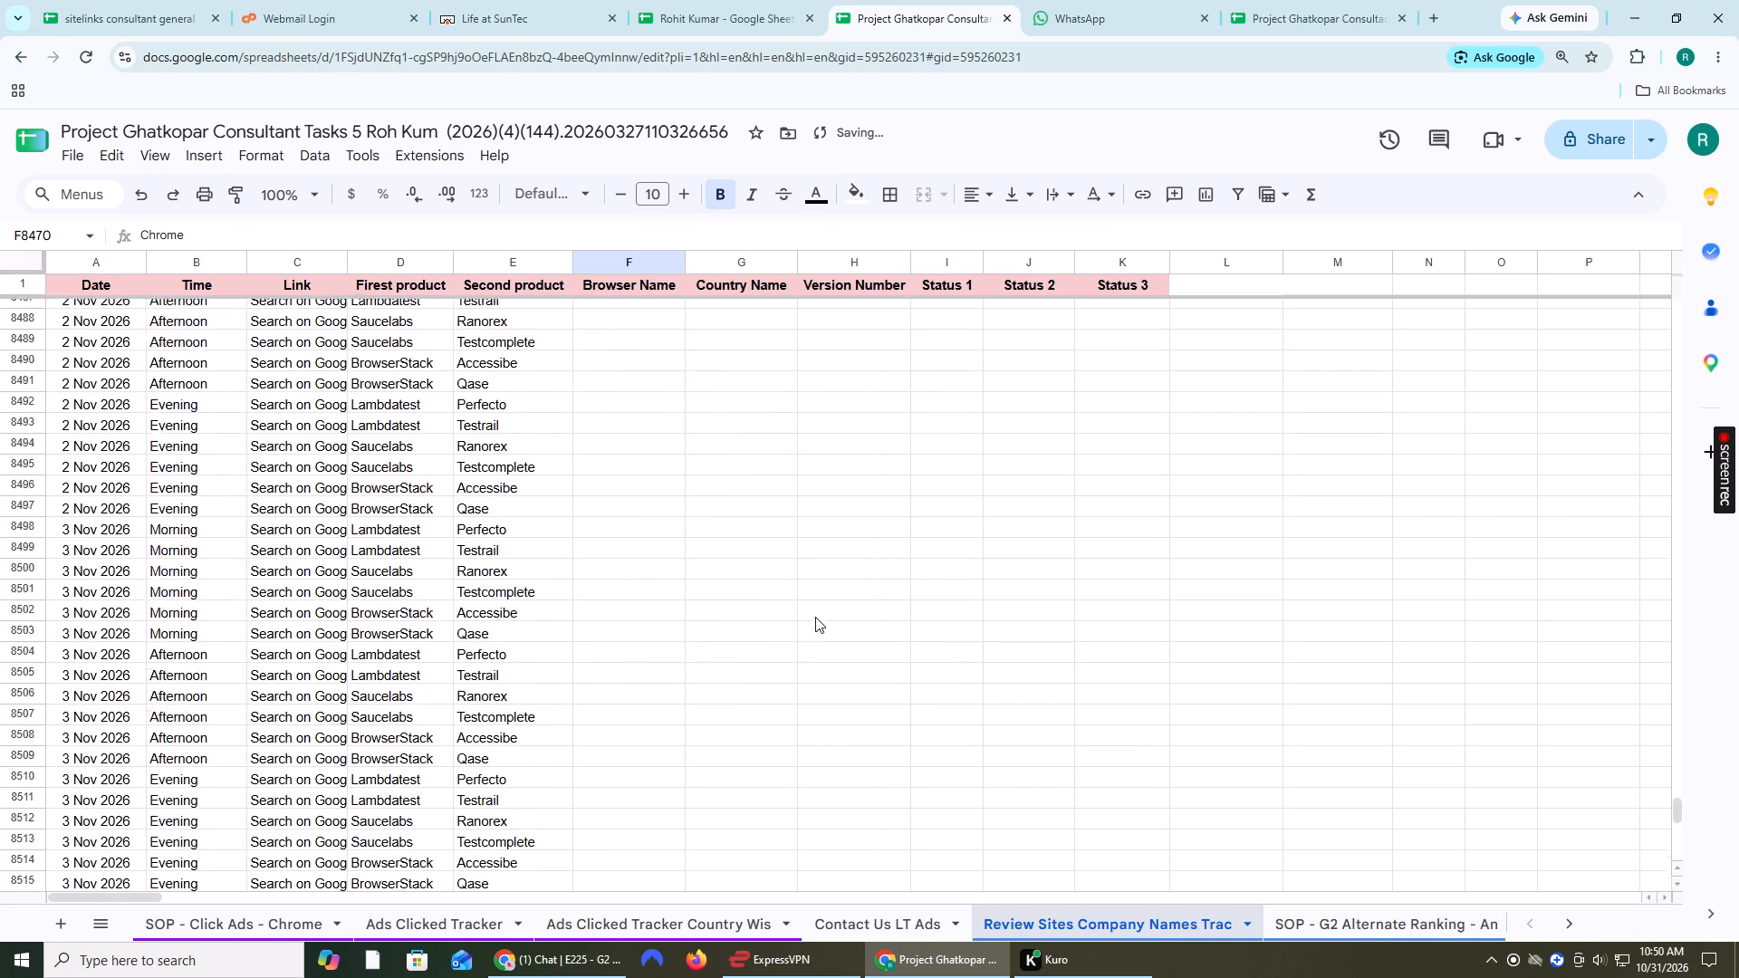
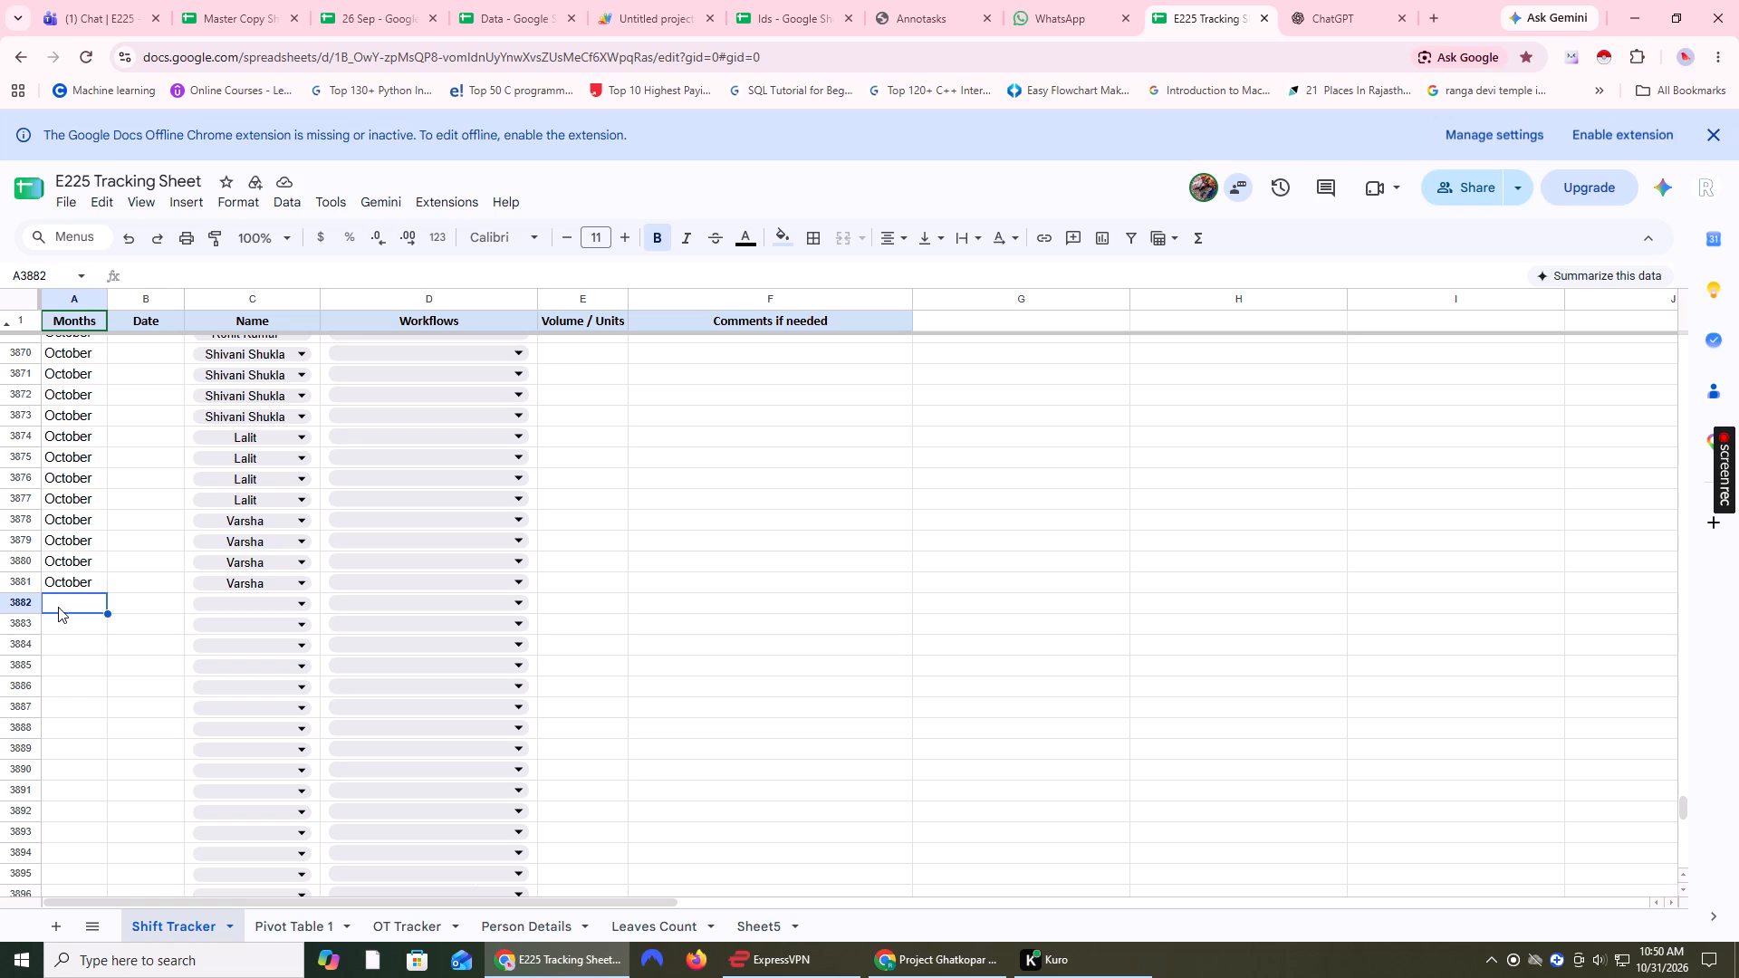
Enter November in the Months column at A3882, directly below the last October row.
{"action": "key", "text": "shift+n"}
{"action": "key", "text": "o"}
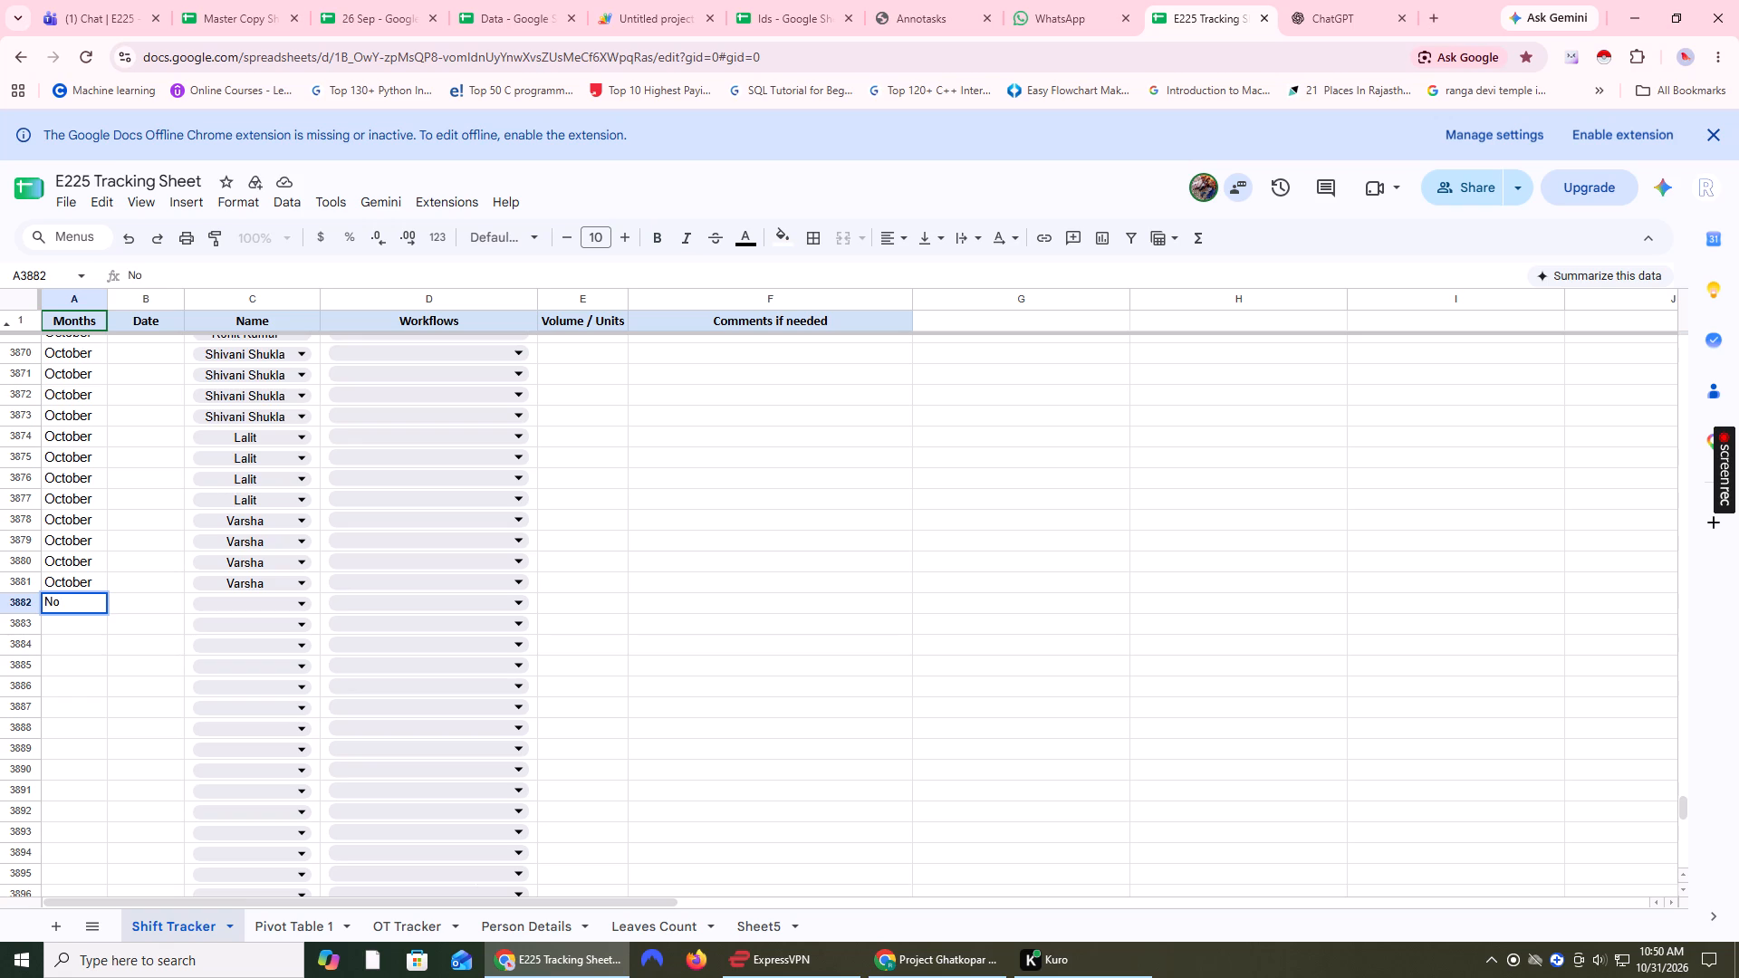
{"action": "type", "text": "vember"}
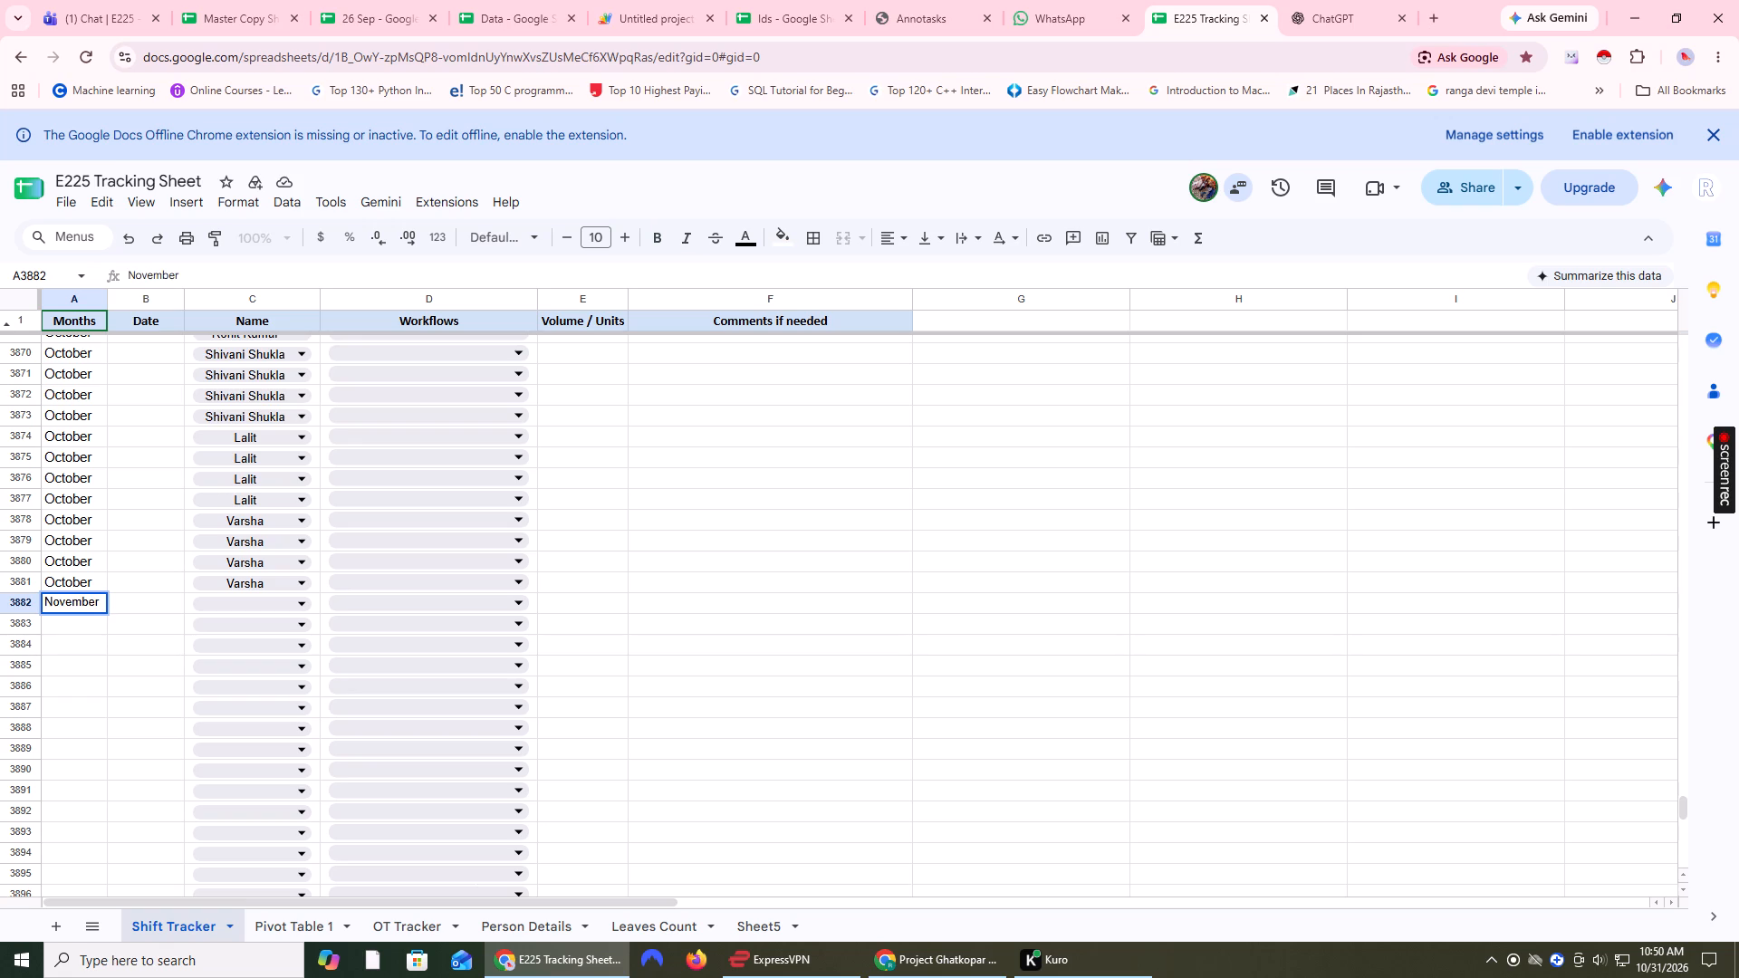
{"action": "key", "text": "Return"}
{"action": "left_click", "coordinate": [72, 600]}
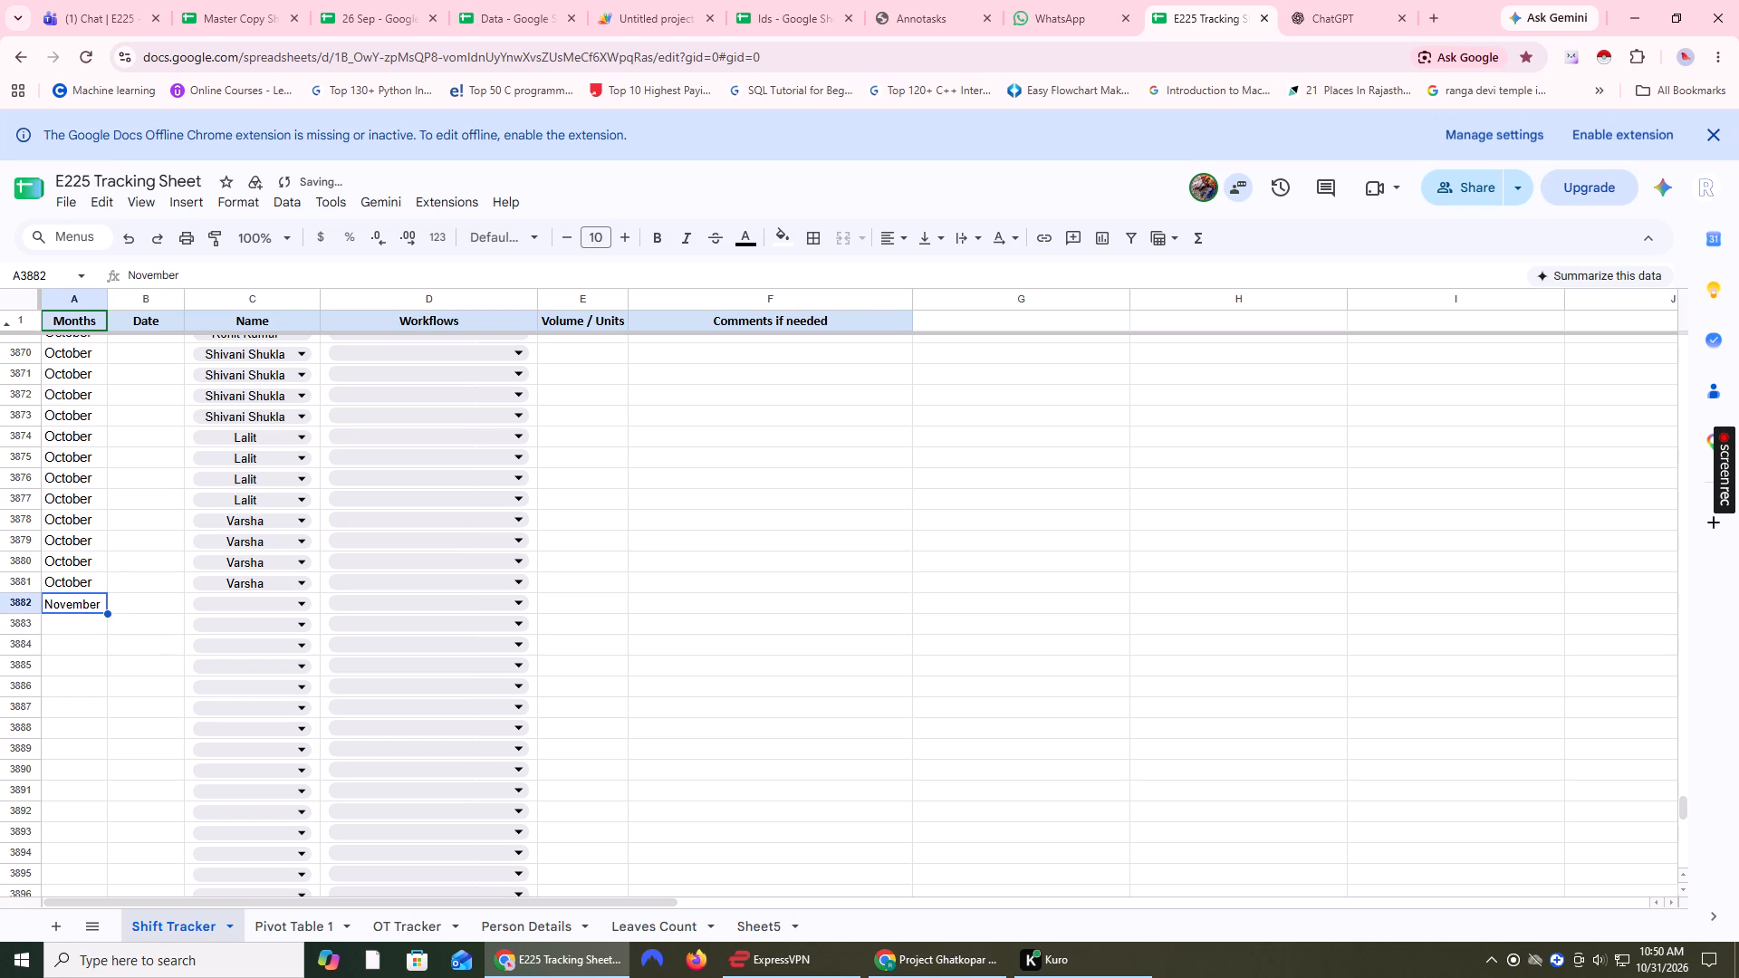
Search the web for the copied month name November, and return to the E225 Tracking Sheet.
{"action": "key", "text": "ctrl+c"}
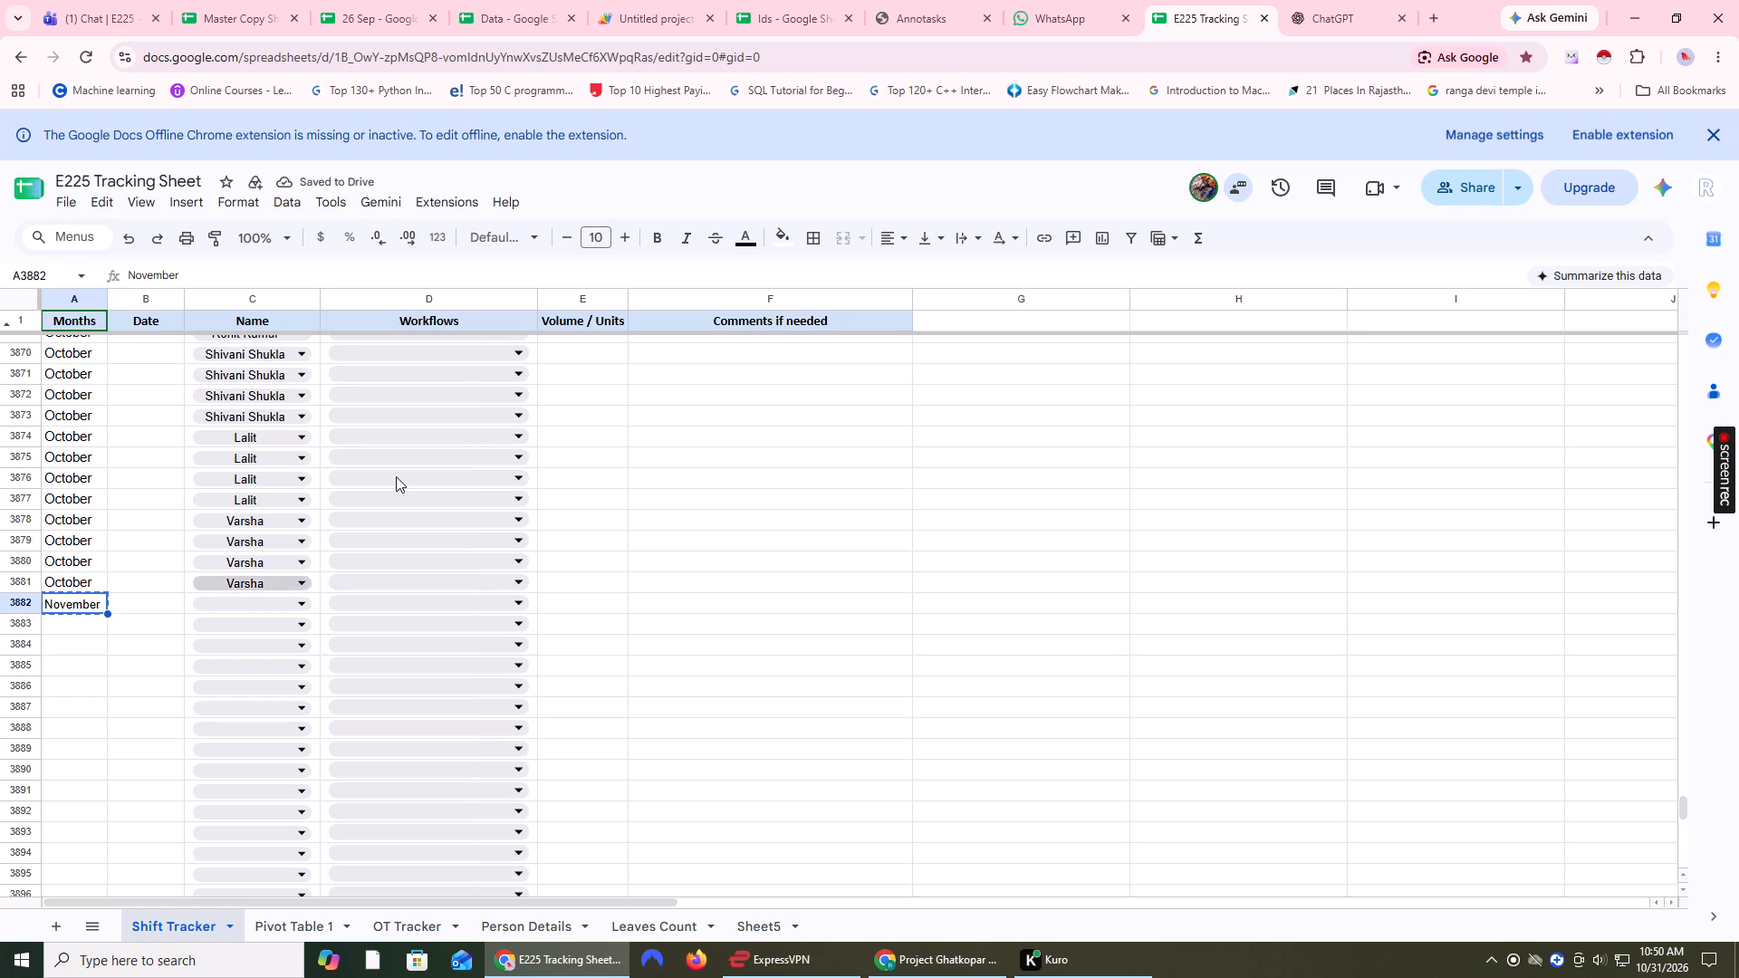
{"action": "left_click", "coordinate": [1347, 12]}
{"action": "left_click", "coordinate": [1442, 24]}
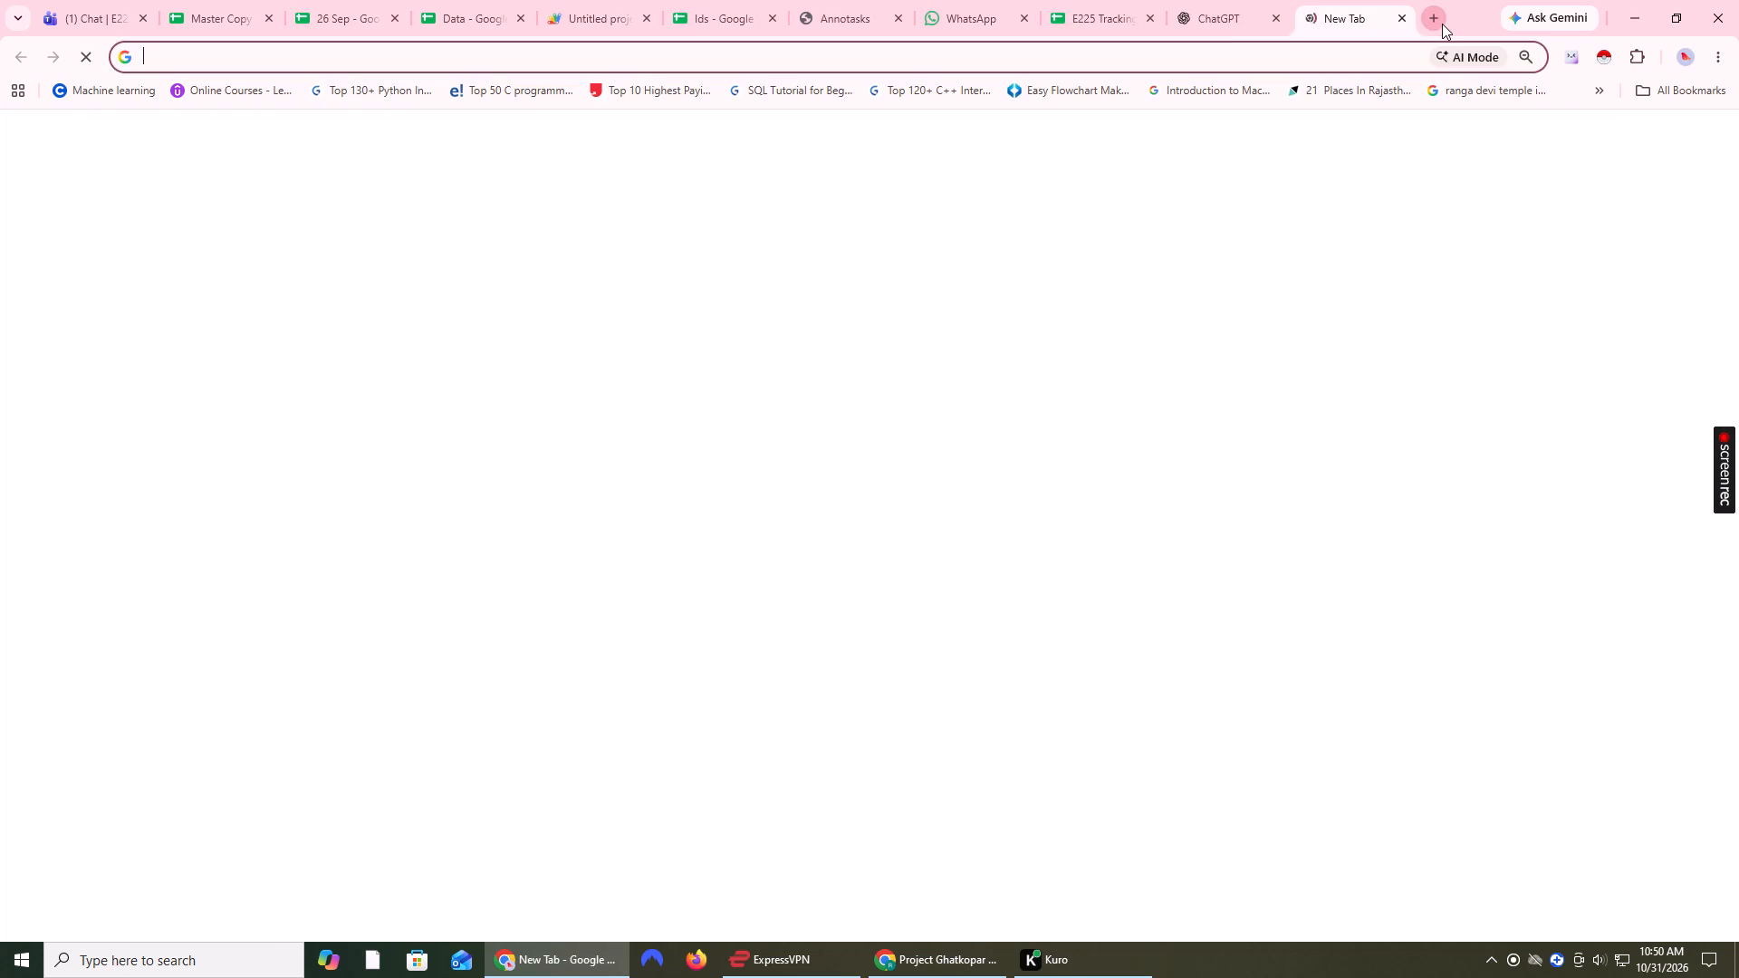
{"action": "key", "text": "ctrl+v"}
{"action": "key", "text": "Return"}
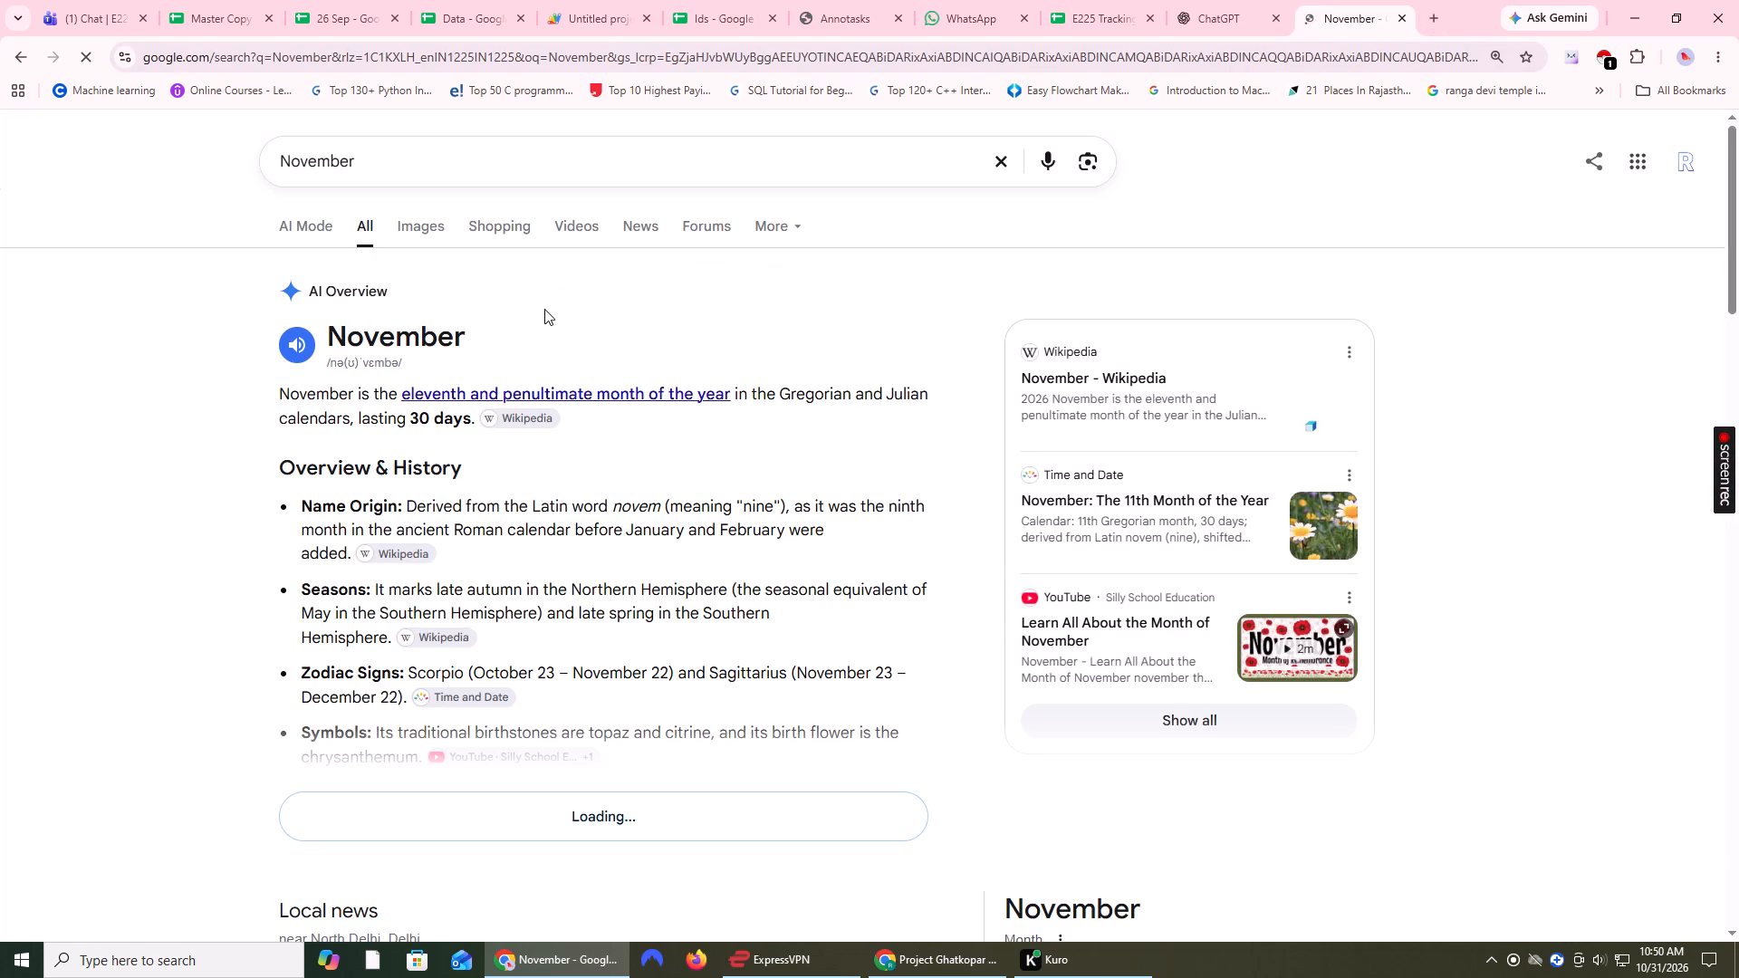
{"action": "left_click", "coordinate": [1405, 19]}
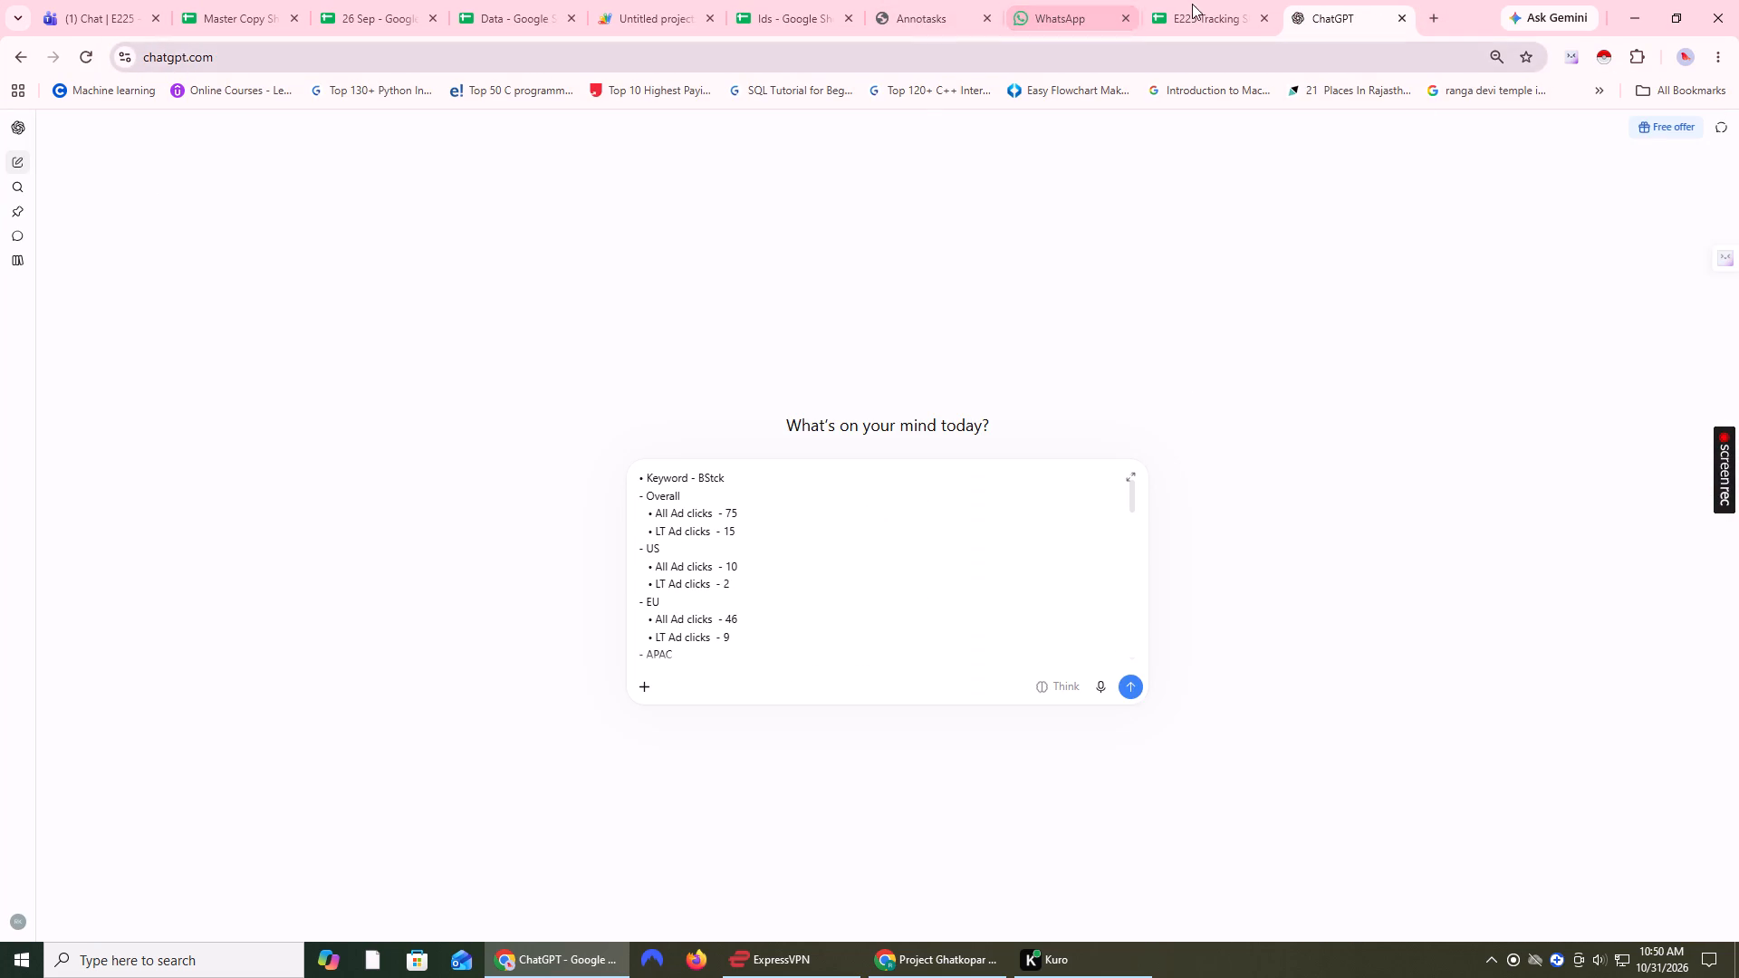
{"action": "left_click", "coordinate": [1192, 0]}
Copy the undated October name block C3818:C3881 into the Name column starting at C3882, beside the November entry.
{"action": "left_click", "coordinate": [53, 674]}
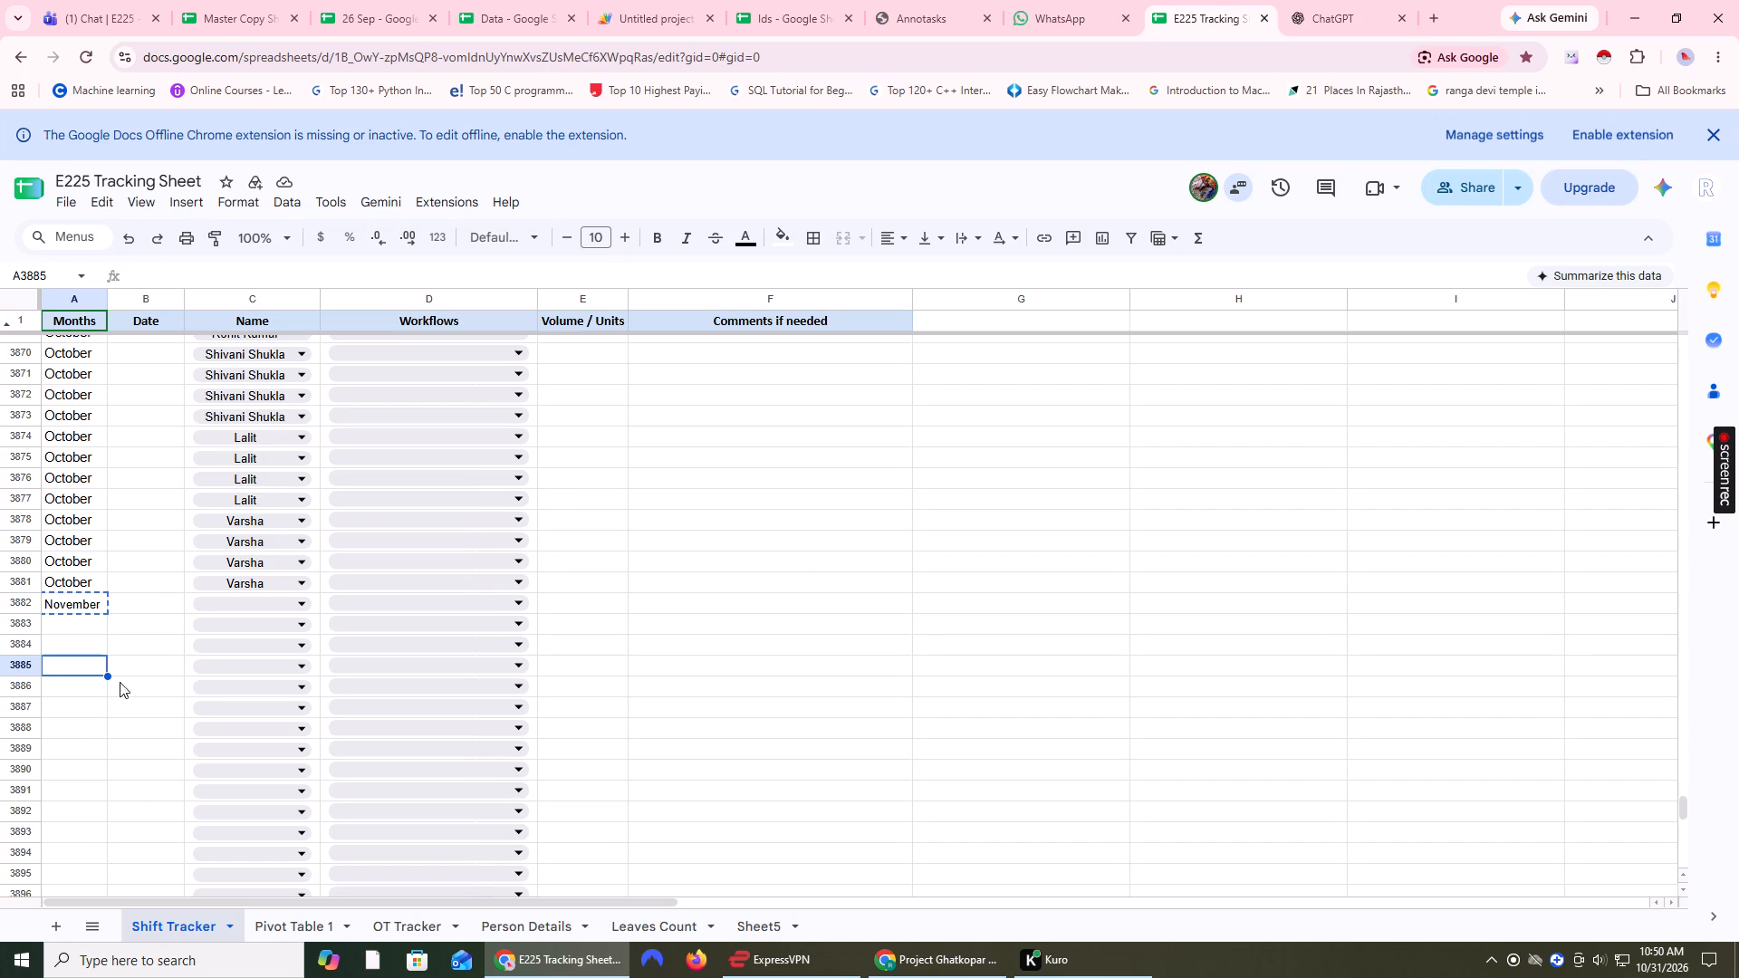
{"action": "left_click", "coordinate": [175, 584]}
{"action": "key", "text": "Right"}
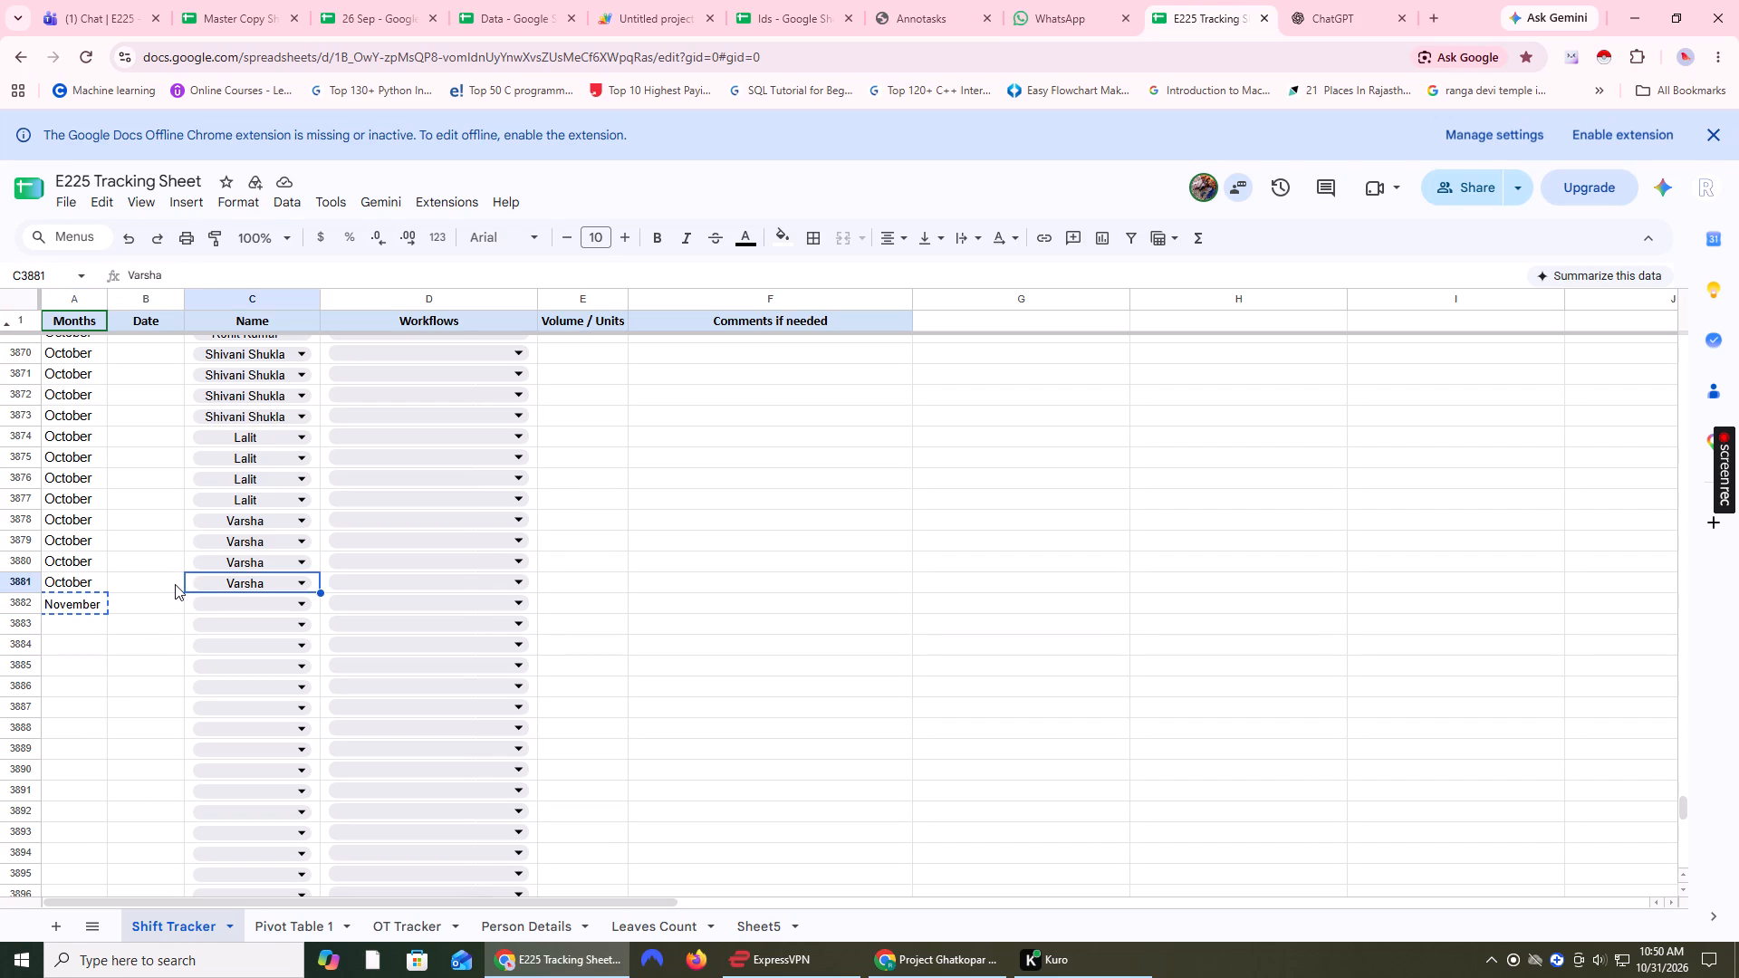
{"action": "key", "text": "shift+Up"}
{"action": "key", "text": "shift+Up"}
{"action": "key", "text": "shift+Up"}
{"action": "key", "text": "shift+Up"}
{"action": "key", "text": "shift+Up"}
{"action": "key", "text": "shift+Up"}
{"action": "key", "text": "shift+Up"}
{"action": "key", "text": "shift+Up"}
{"action": "key", "text": "shift+Up"}
{"action": "key", "text": "shift+Up"}
{"action": "key", "text": "shift+Up"}
{"action": "key", "text": "shift+Up"}
{"action": "key", "text": "shift+Up"}
{"action": "key", "text": "shift+Up"}
{"action": "key", "text": "shift+Up"}
{"action": "key", "text": "shift+Up"}
{"action": "key", "text": "shift+Up"}
{"action": "key", "text": "shift+Up"}
{"action": "key", "text": "shift+Up"}
{"action": "key", "text": "shift+Up"}
{"action": "key", "text": "shift+Up"}
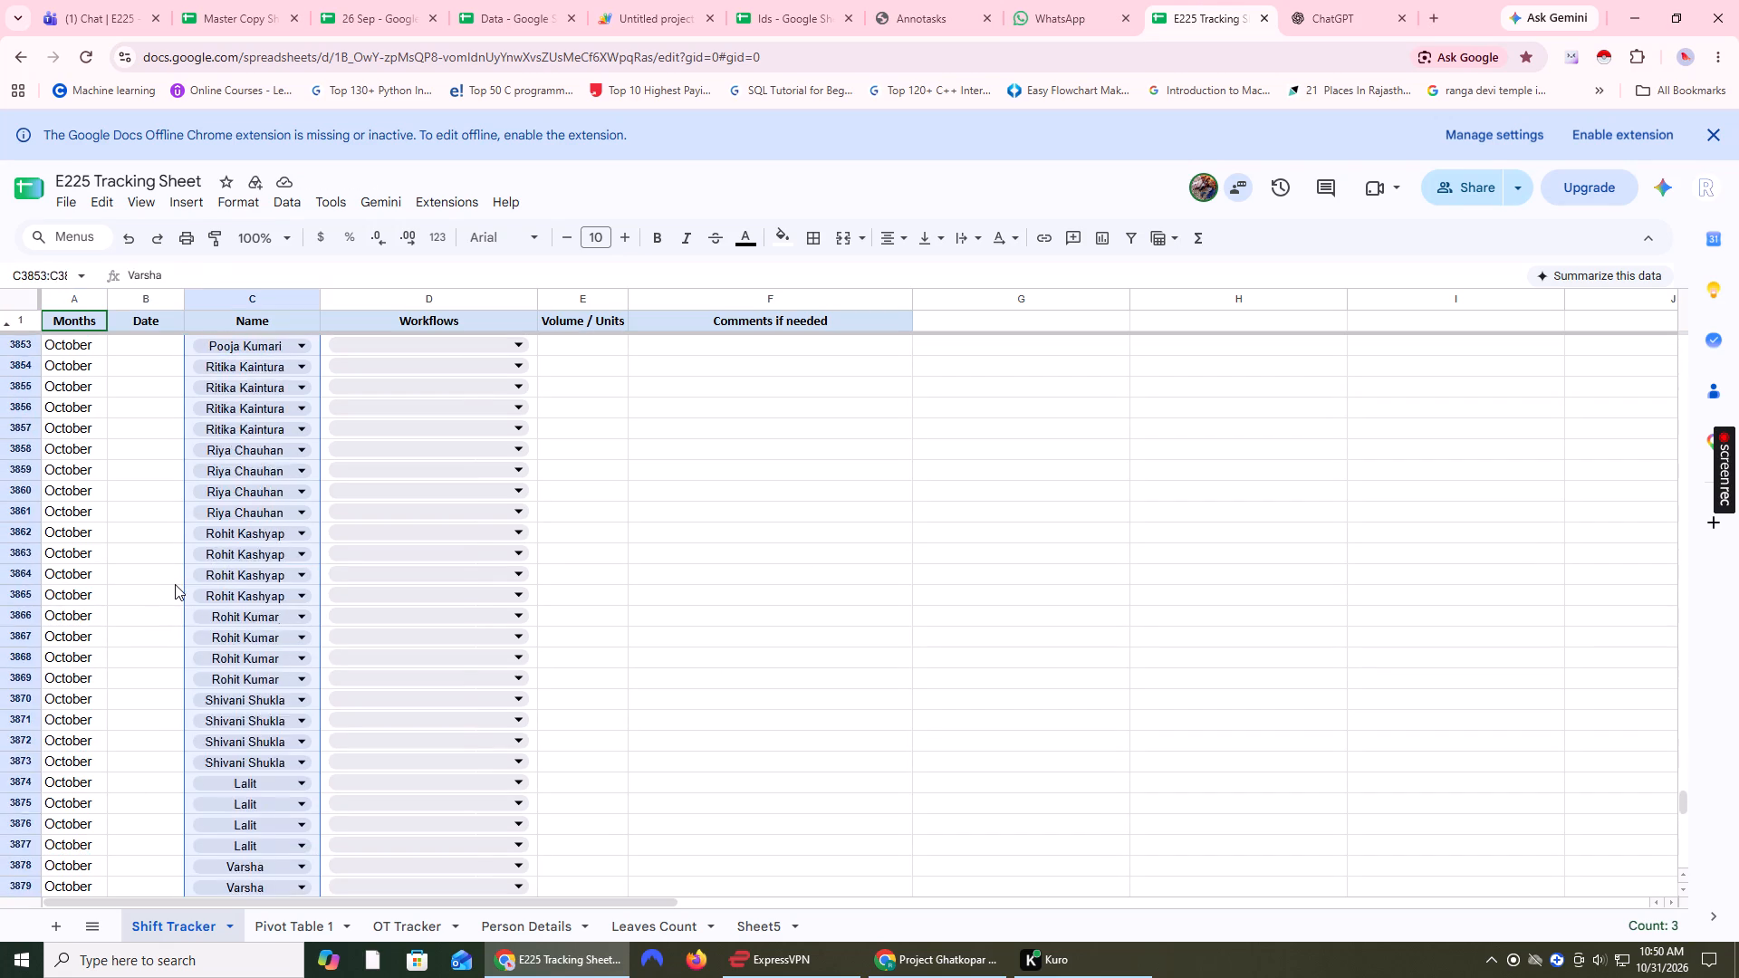
{"action": "key", "text": "shift+Down"}
{"action": "key", "text": "shift+Down"}
{"action": "key", "text": "shift+Down"}
{"action": "key", "text": "shift+Down"}
{"action": "key", "text": "shift+Down"}
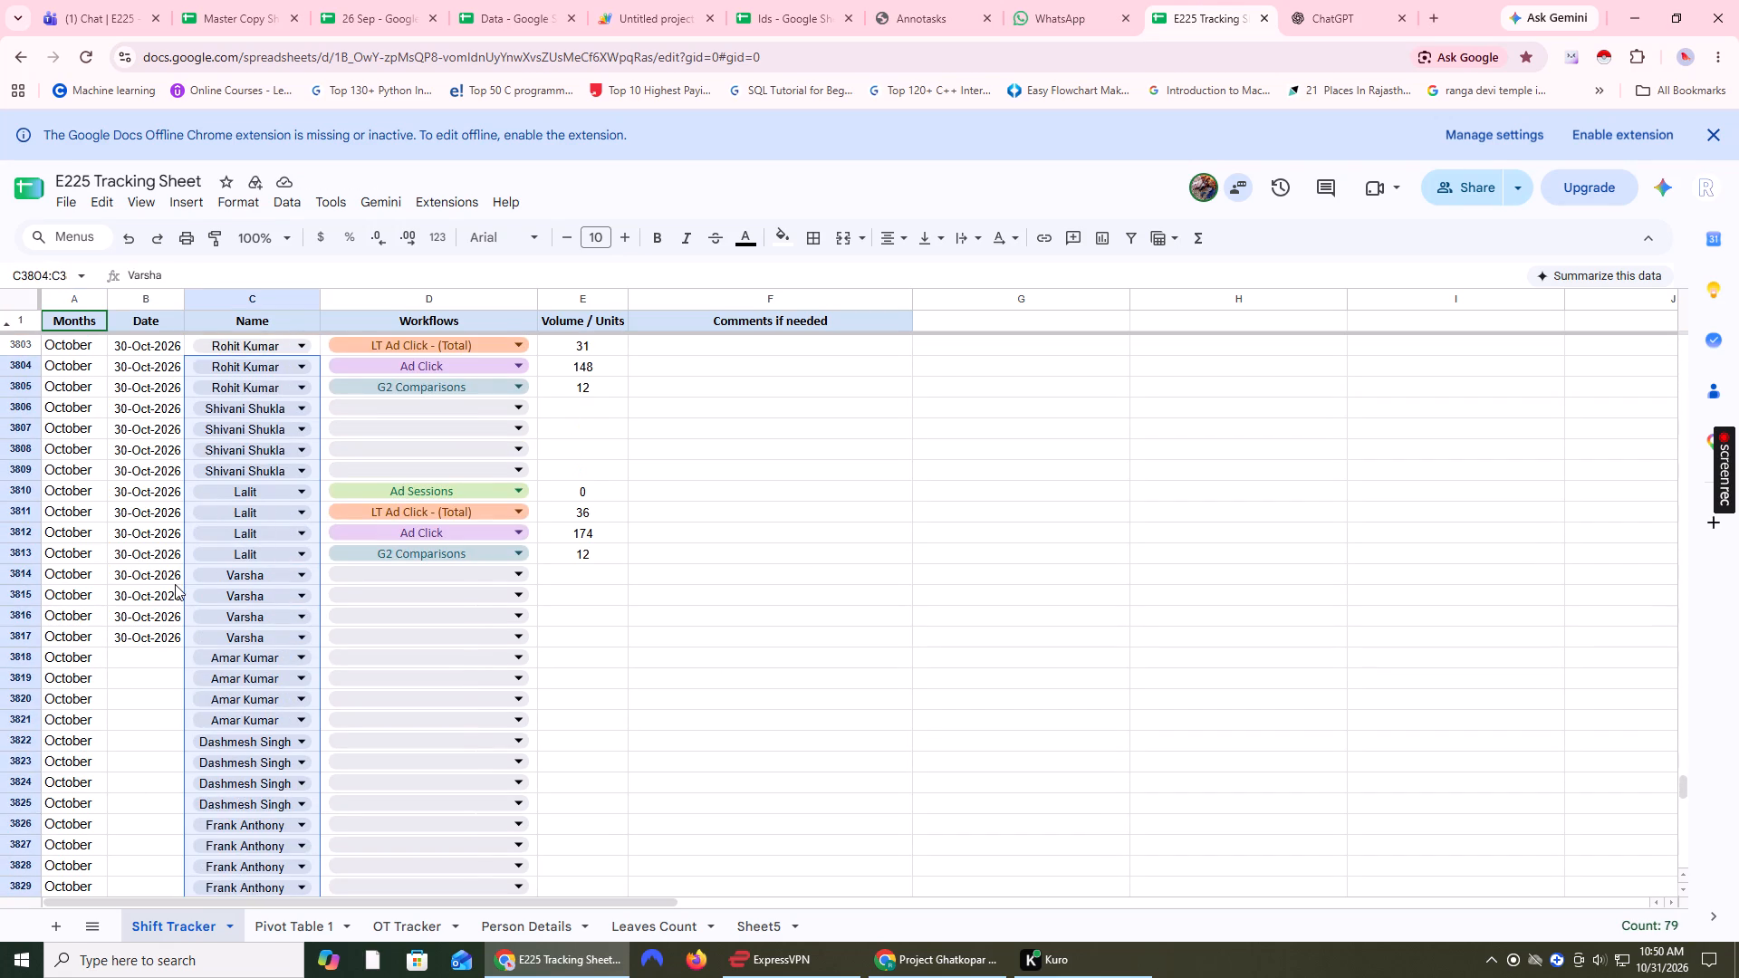
{"action": "key", "text": "shift+Up"}
{"action": "key", "text": "shift+Up"}
{"action": "key", "text": "shift+Up"}
{"action": "key", "text": "shift+Up"}
{"action": "key", "text": "shift+Up"}
{"action": "key", "text": "shift+Up"}
{"action": "key", "text": "shift+Up"}
{"action": "key", "text": "shift+Up"}
{"action": "key", "text": "shift+Up"}
{"action": "key", "text": "shift+Up"}
{"action": "key", "text": "shift+Up"}
{"action": "key", "text": "shift+Up"}
{"action": "key", "text": "shift+Up"}
{"action": "key", "text": "shift+Up"}
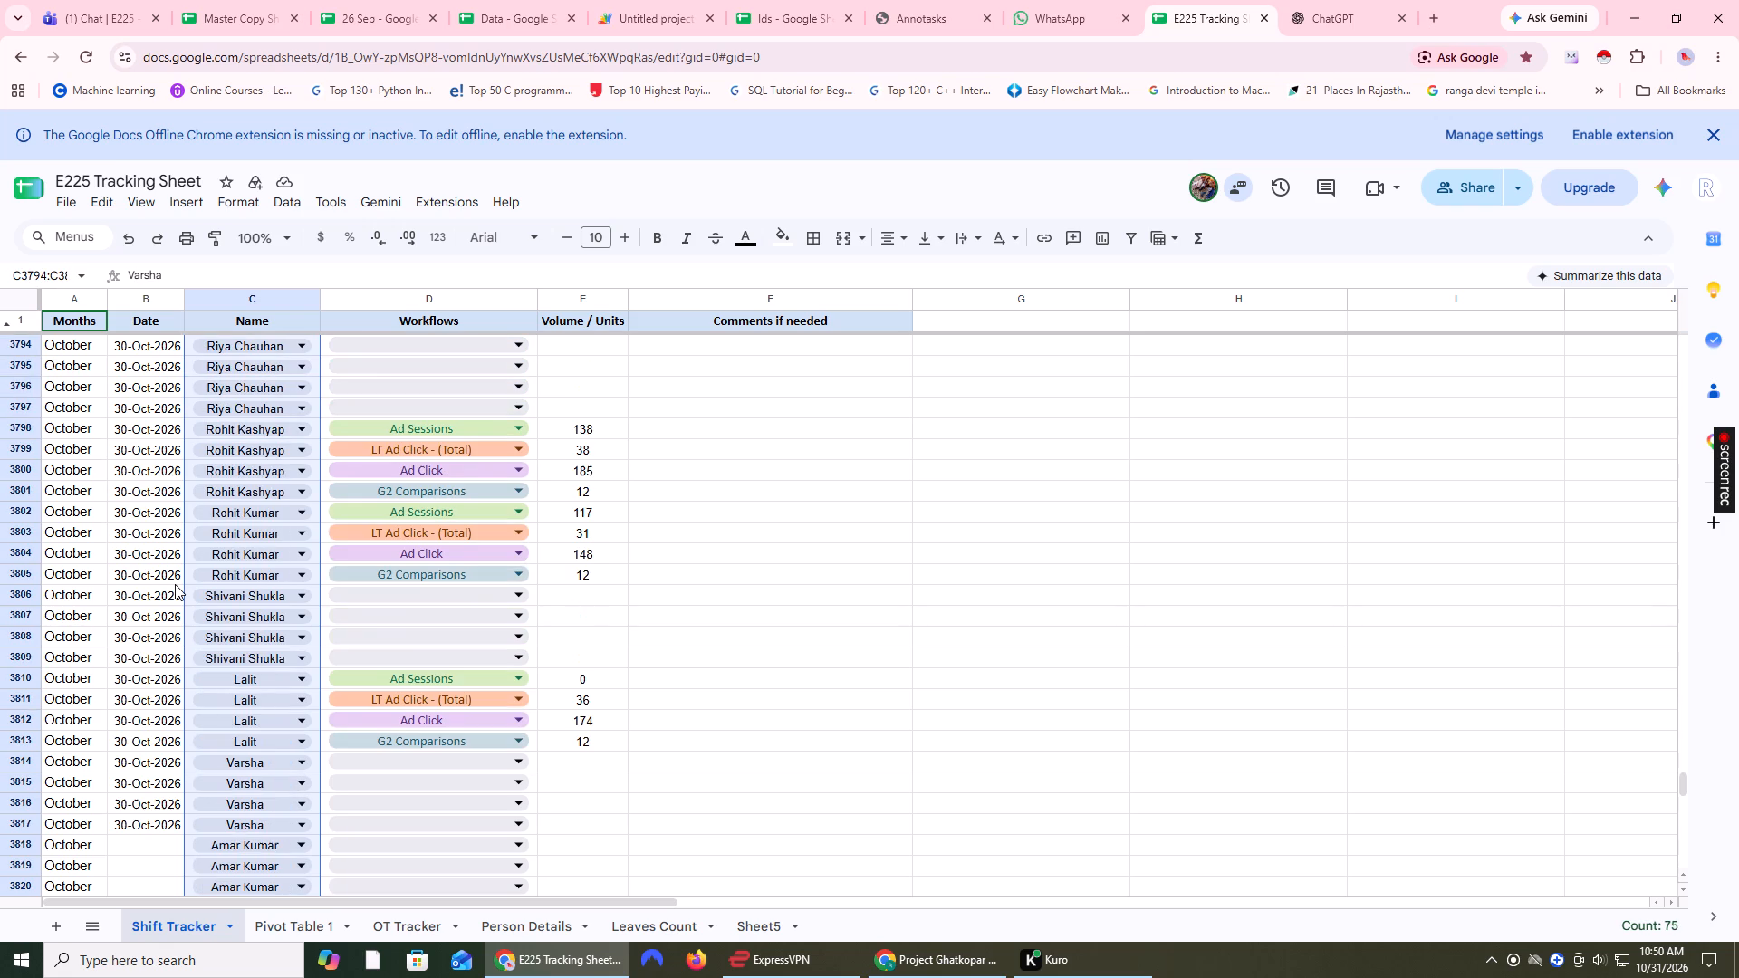
{"action": "key", "text": "shift+Down"}
{"action": "key", "text": "shift+Down"}
{"action": "key", "text": "shift+Down"}
{"action": "key", "text": "shift+Down"}
{"action": "key", "text": "shift+Down"}
{"action": "key", "text": "shift+Down"}
{"action": "key", "text": "shift+Down"}
{"action": "key", "text": "shift+Down"}
{"action": "key", "text": "shift+Down"}
{"action": "key", "text": "shift+Down"}
{"action": "key", "text": "shift+Down"}
{"action": "key", "text": "shift+Down"}
{"action": "key", "text": "shift+Down"}
{"action": "key", "text": "shift+Down"}
{"action": "key", "text": "shift+Down"}
{"action": "key", "text": "shift+Down"}
{"action": "key", "text": "shift+Down"}
{"action": "key", "text": "shift+Down"}
{"action": "key", "text": "shift+Down"}
{"action": "key", "text": "shift+Down"}
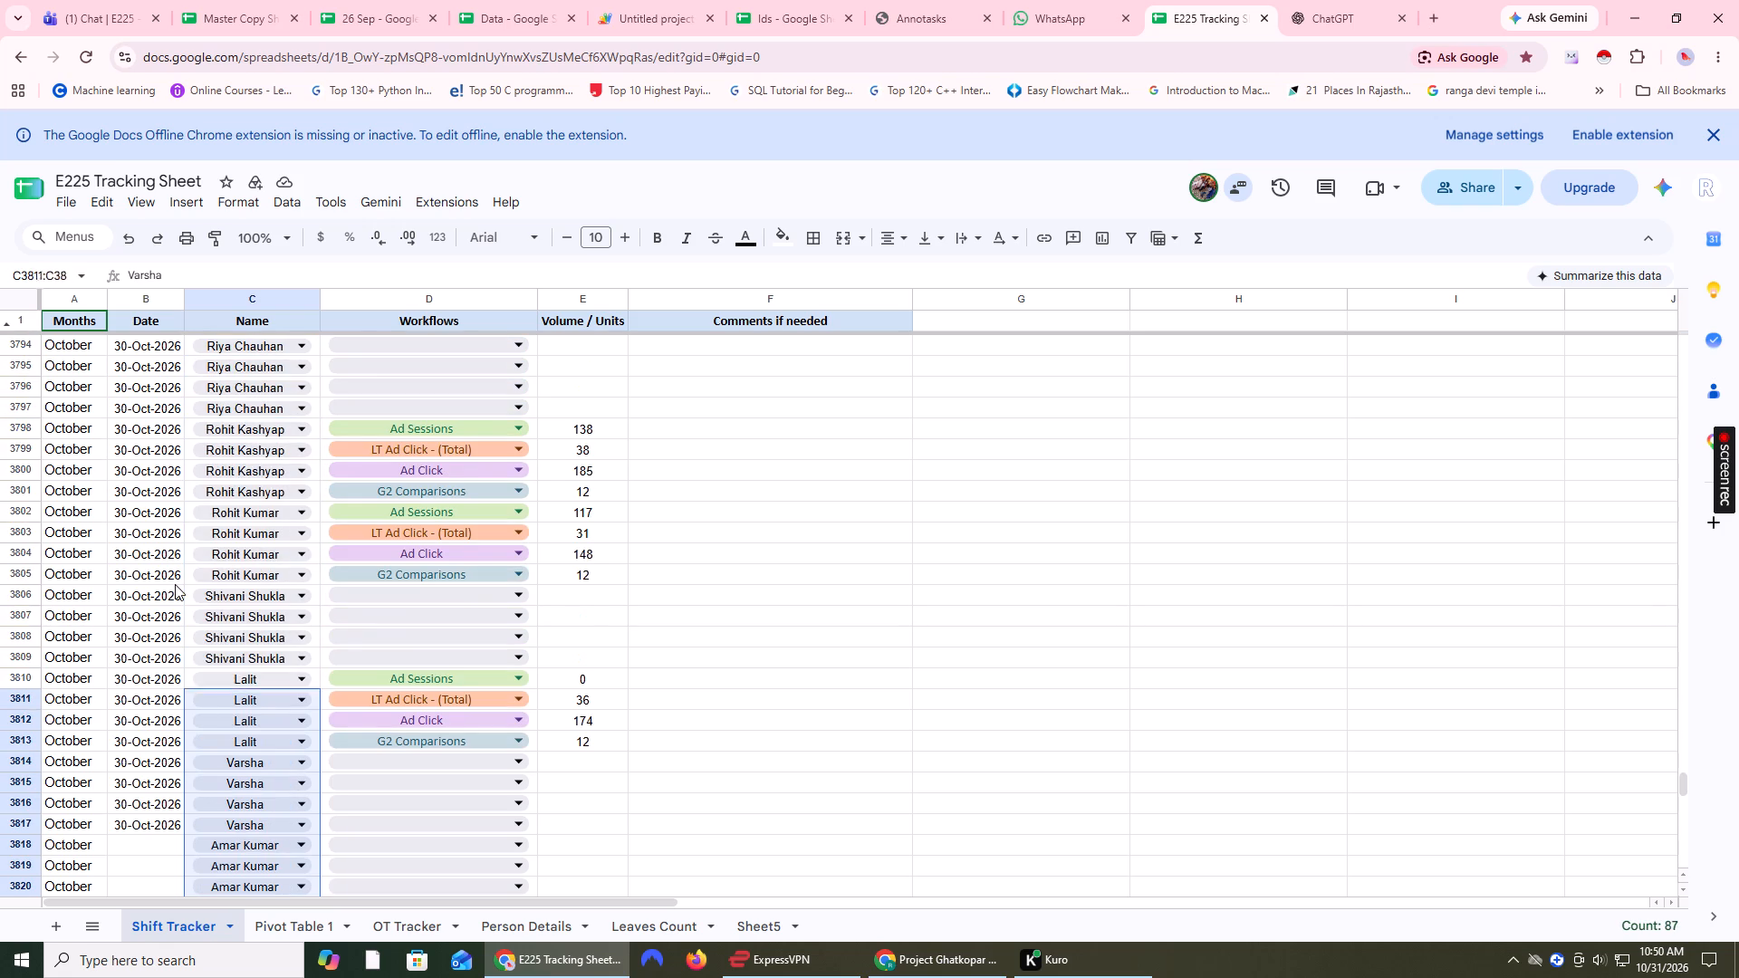
{"action": "key", "text": "shift+Up"}
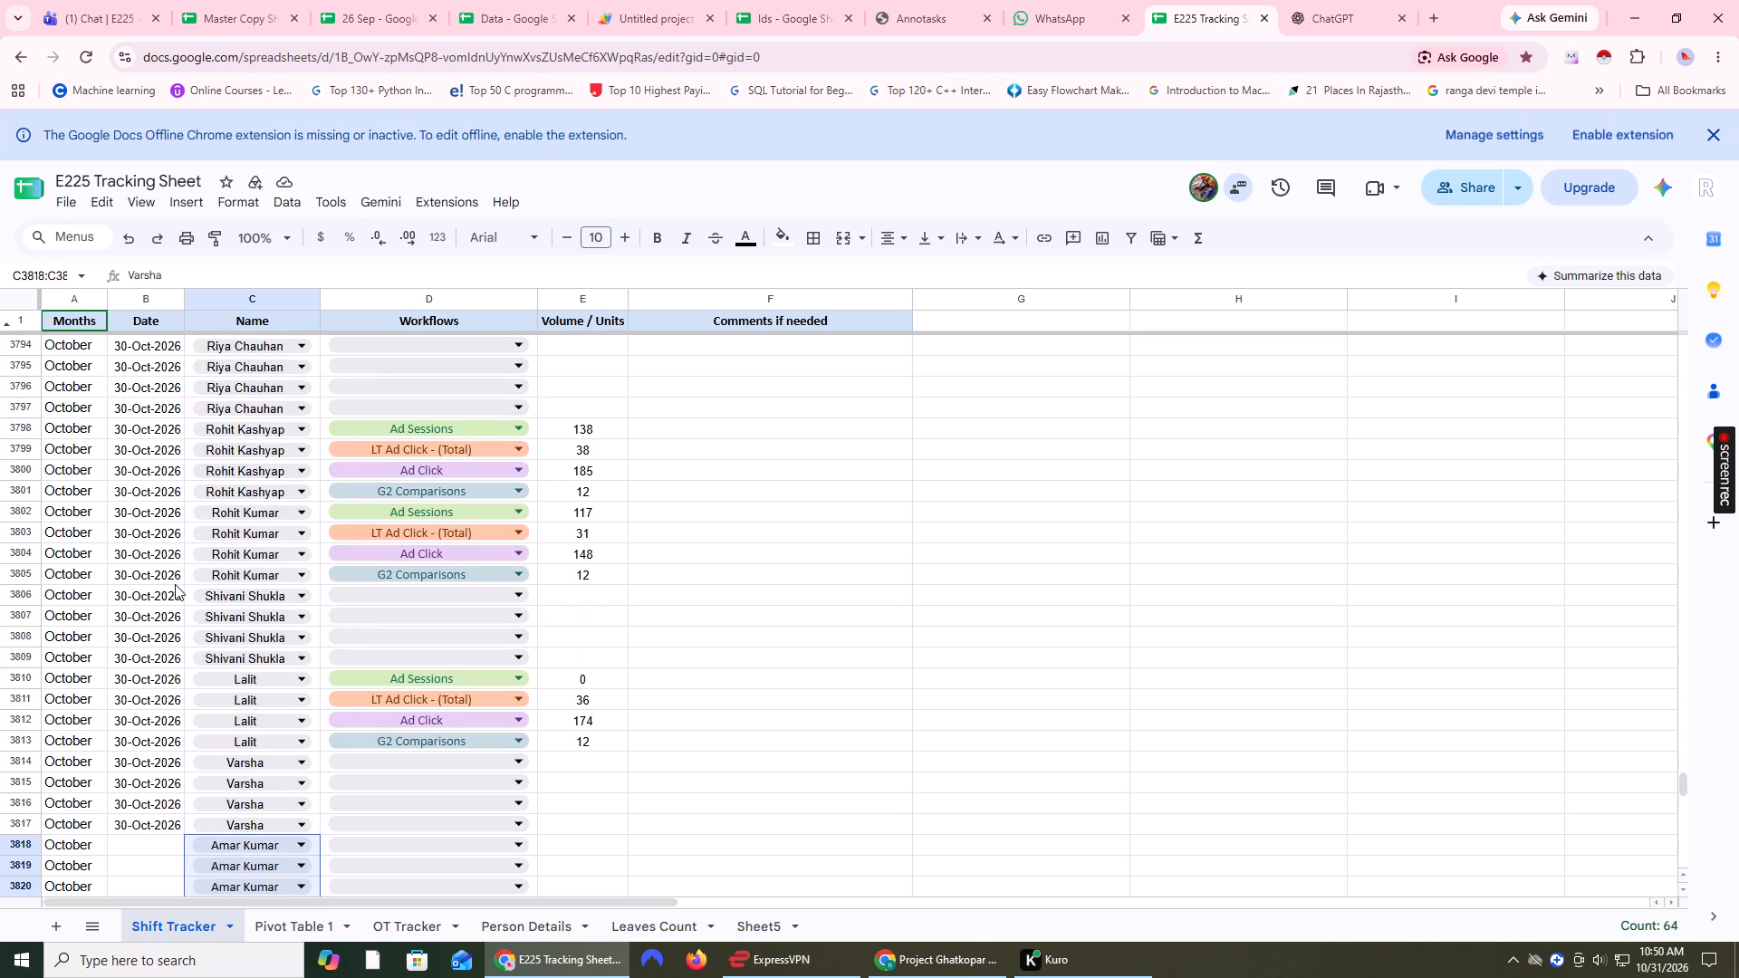
{"action": "key", "text": "ctrl+c"}
{"action": "scroll", "coordinate": [286, 588], "scroll_direction": "down", "scroll_amount": 13}
{"action": "scroll", "coordinate": [286, 588], "scroll_direction": "up", "scroll_amount": 1}
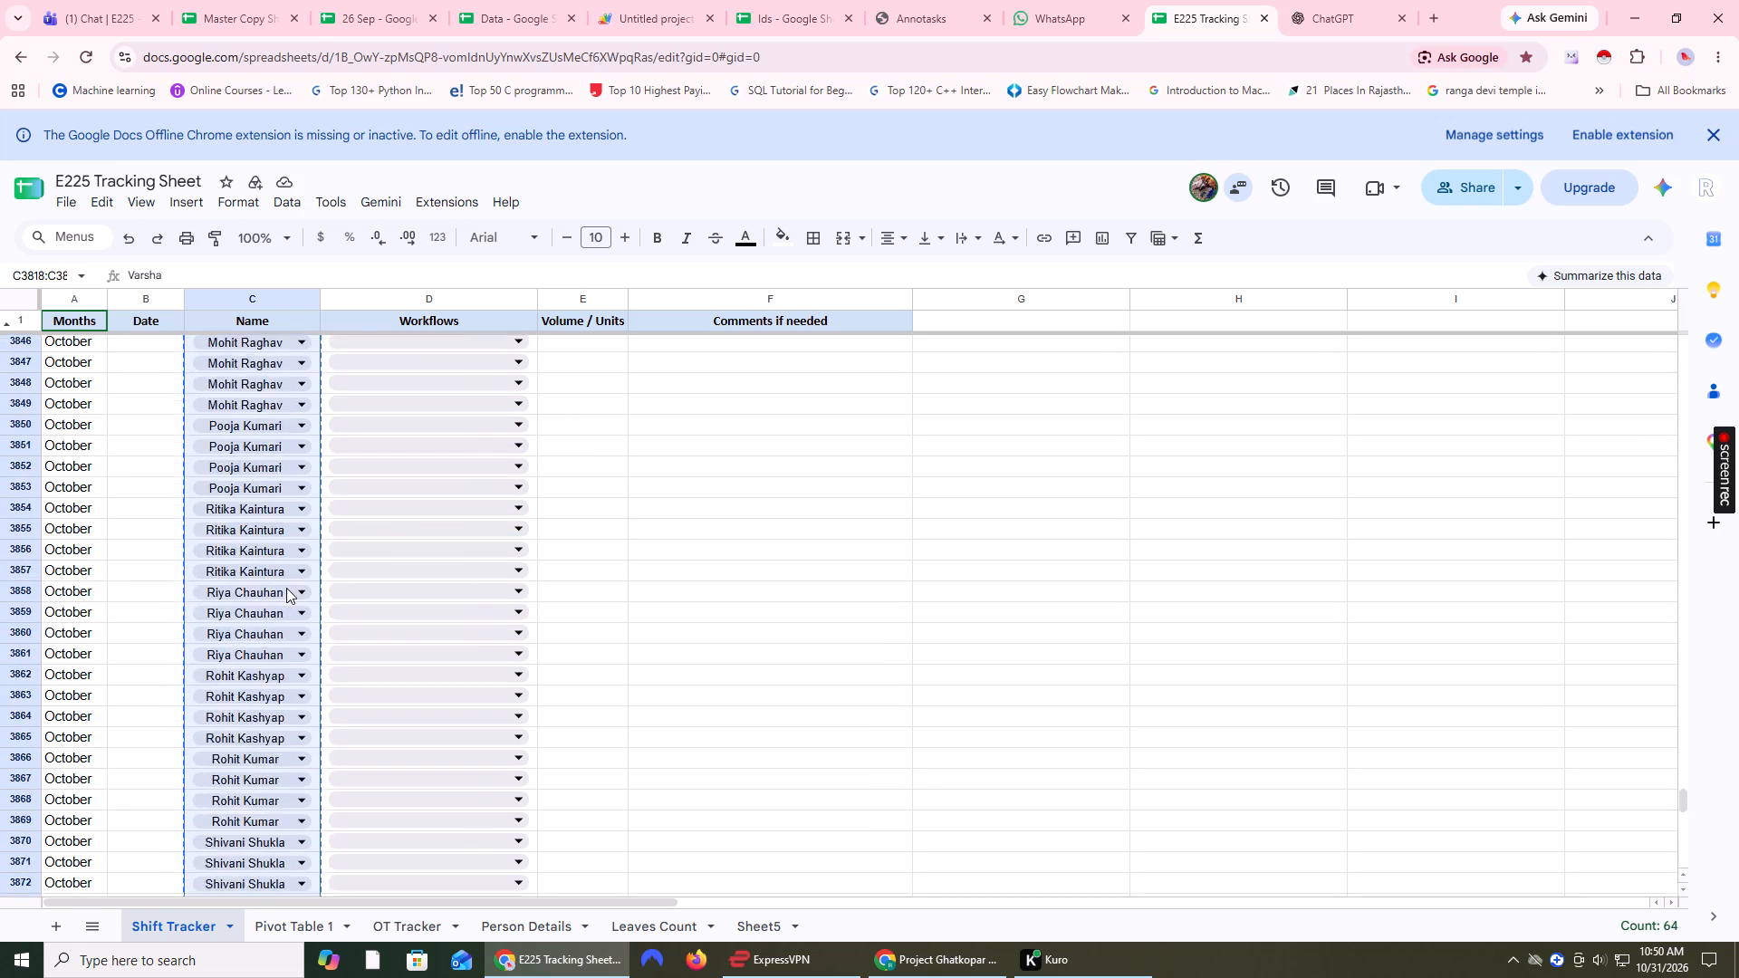
{"action": "scroll", "coordinate": [286, 588], "scroll_direction": "down", "scroll_amount": 7}
{"action": "left_click", "coordinate": [159, 457]}
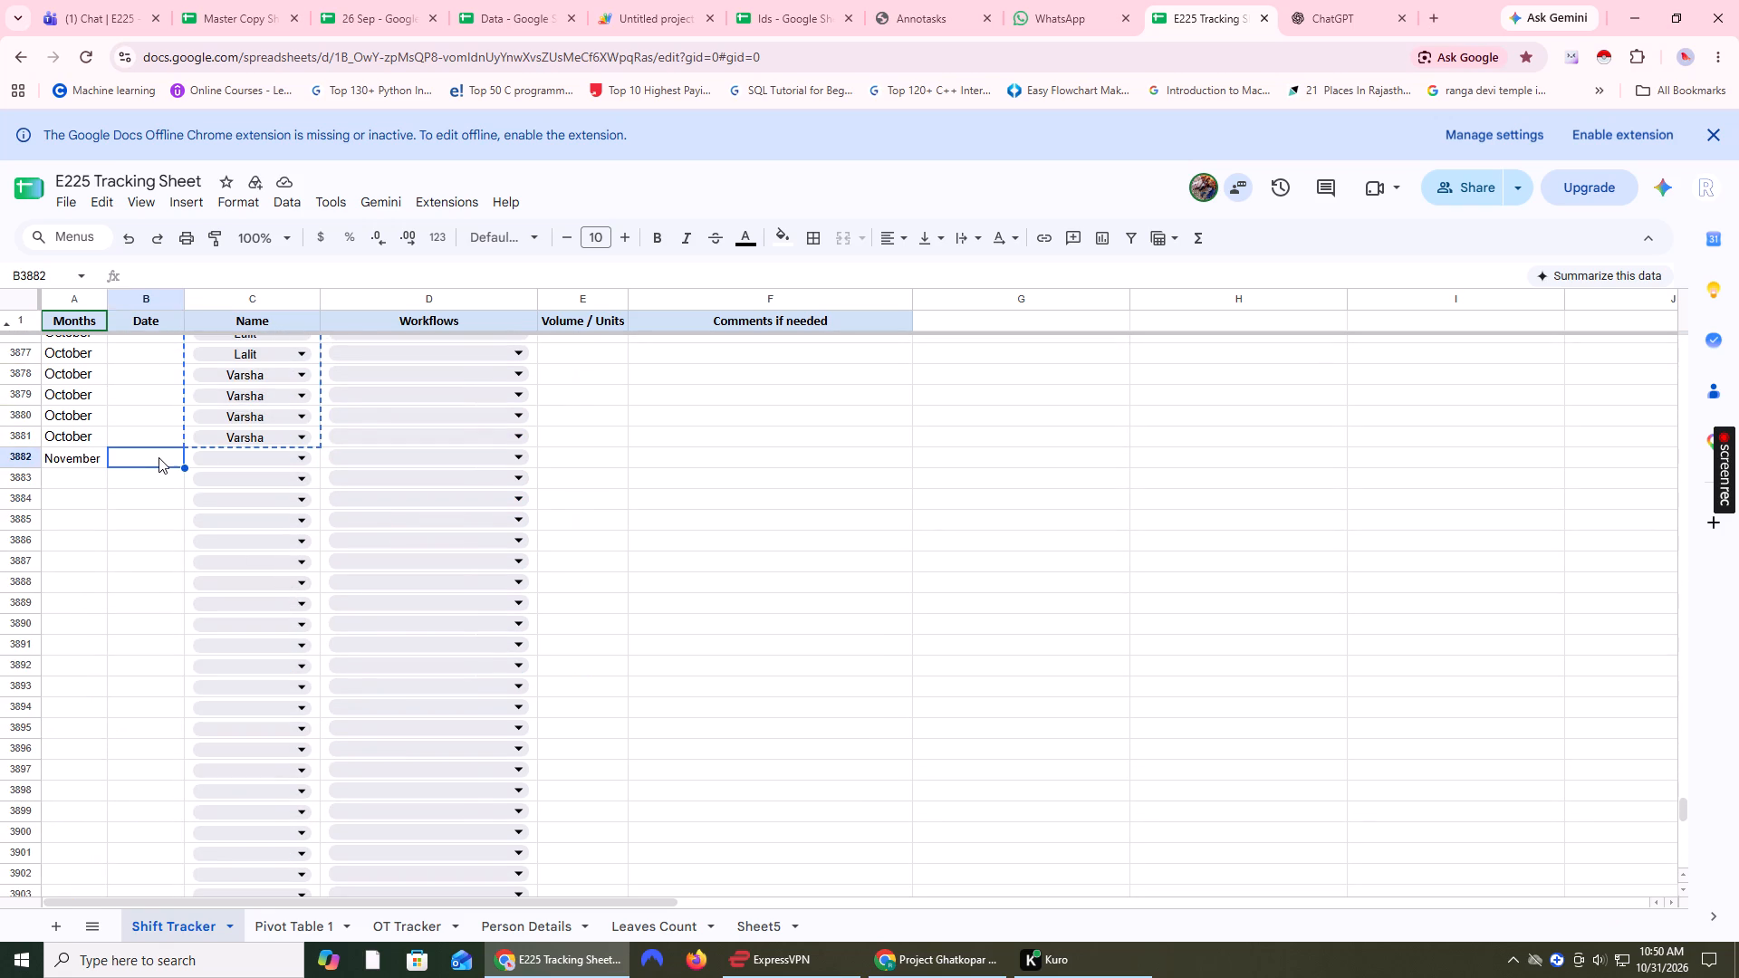
{"action": "key", "text": "Right"}
{"action": "key", "text": "ctrl+v"}
Paste the copied name block twice more in the Name column, starting at C3946 and C4010.
{"action": "scroll", "coordinate": [139, 453], "scroll_direction": "down", "scroll_amount": 11}
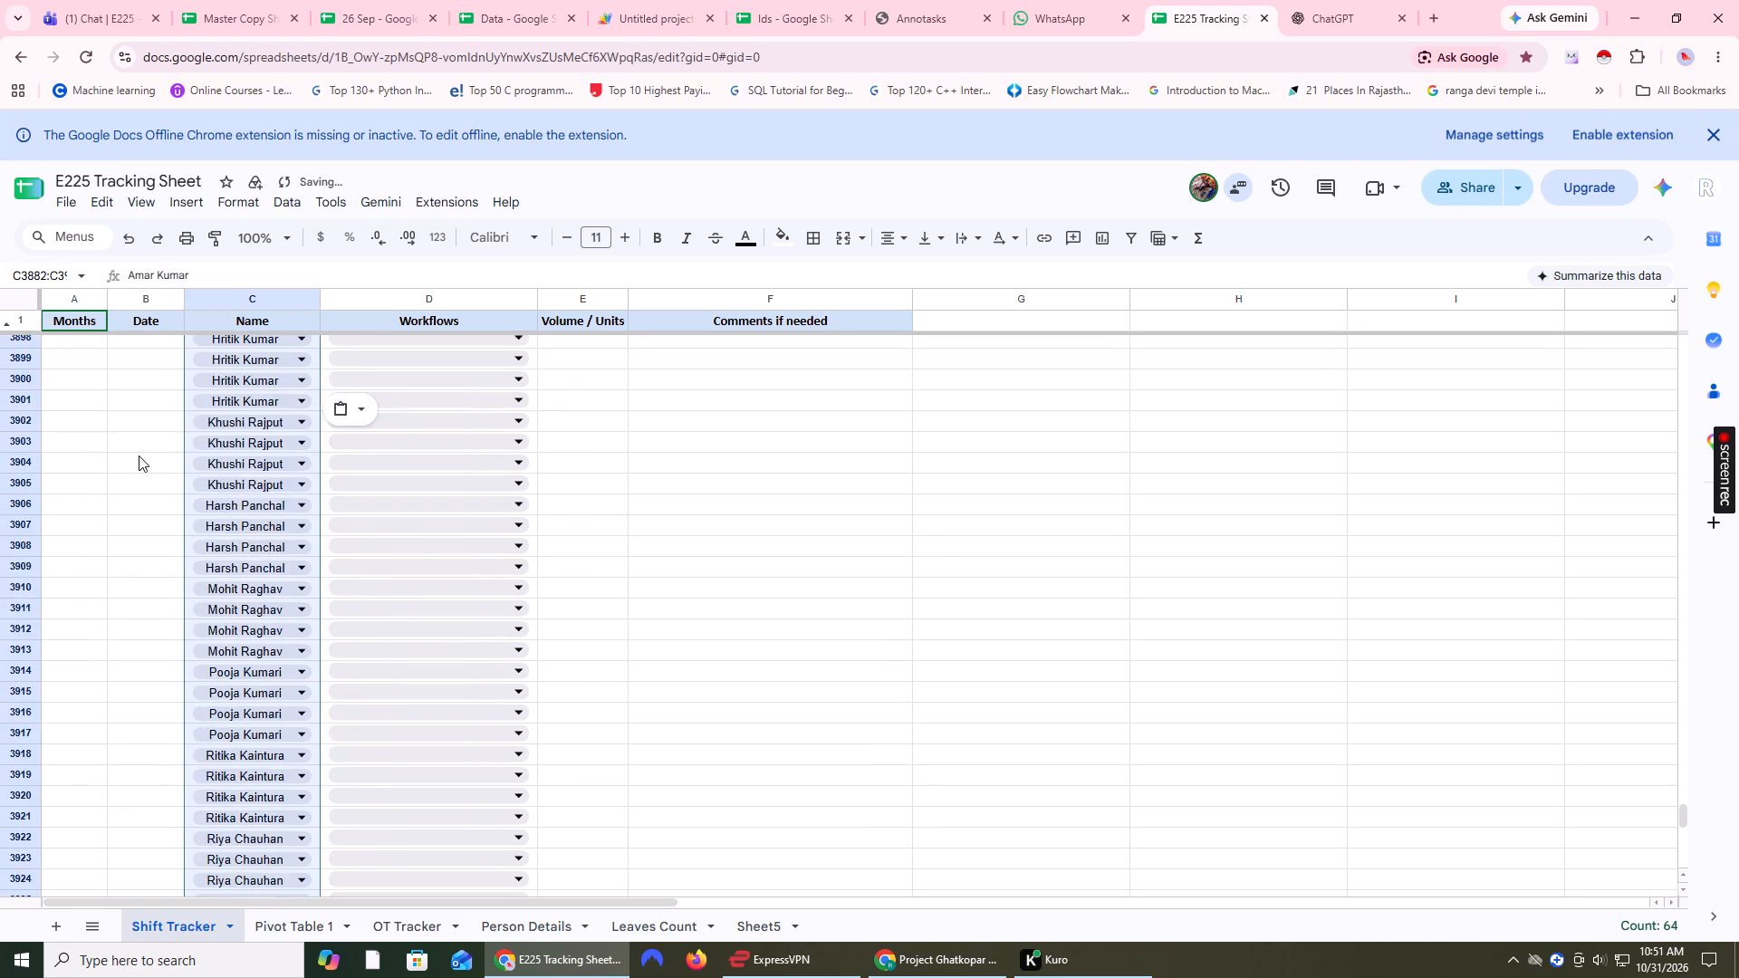
{"action": "scroll", "coordinate": [139, 455], "scroll_direction": "down", "scroll_amount": 2}
{"action": "left_click", "coordinate": [168, 615]}
{"action": "key", "text": "Right"}
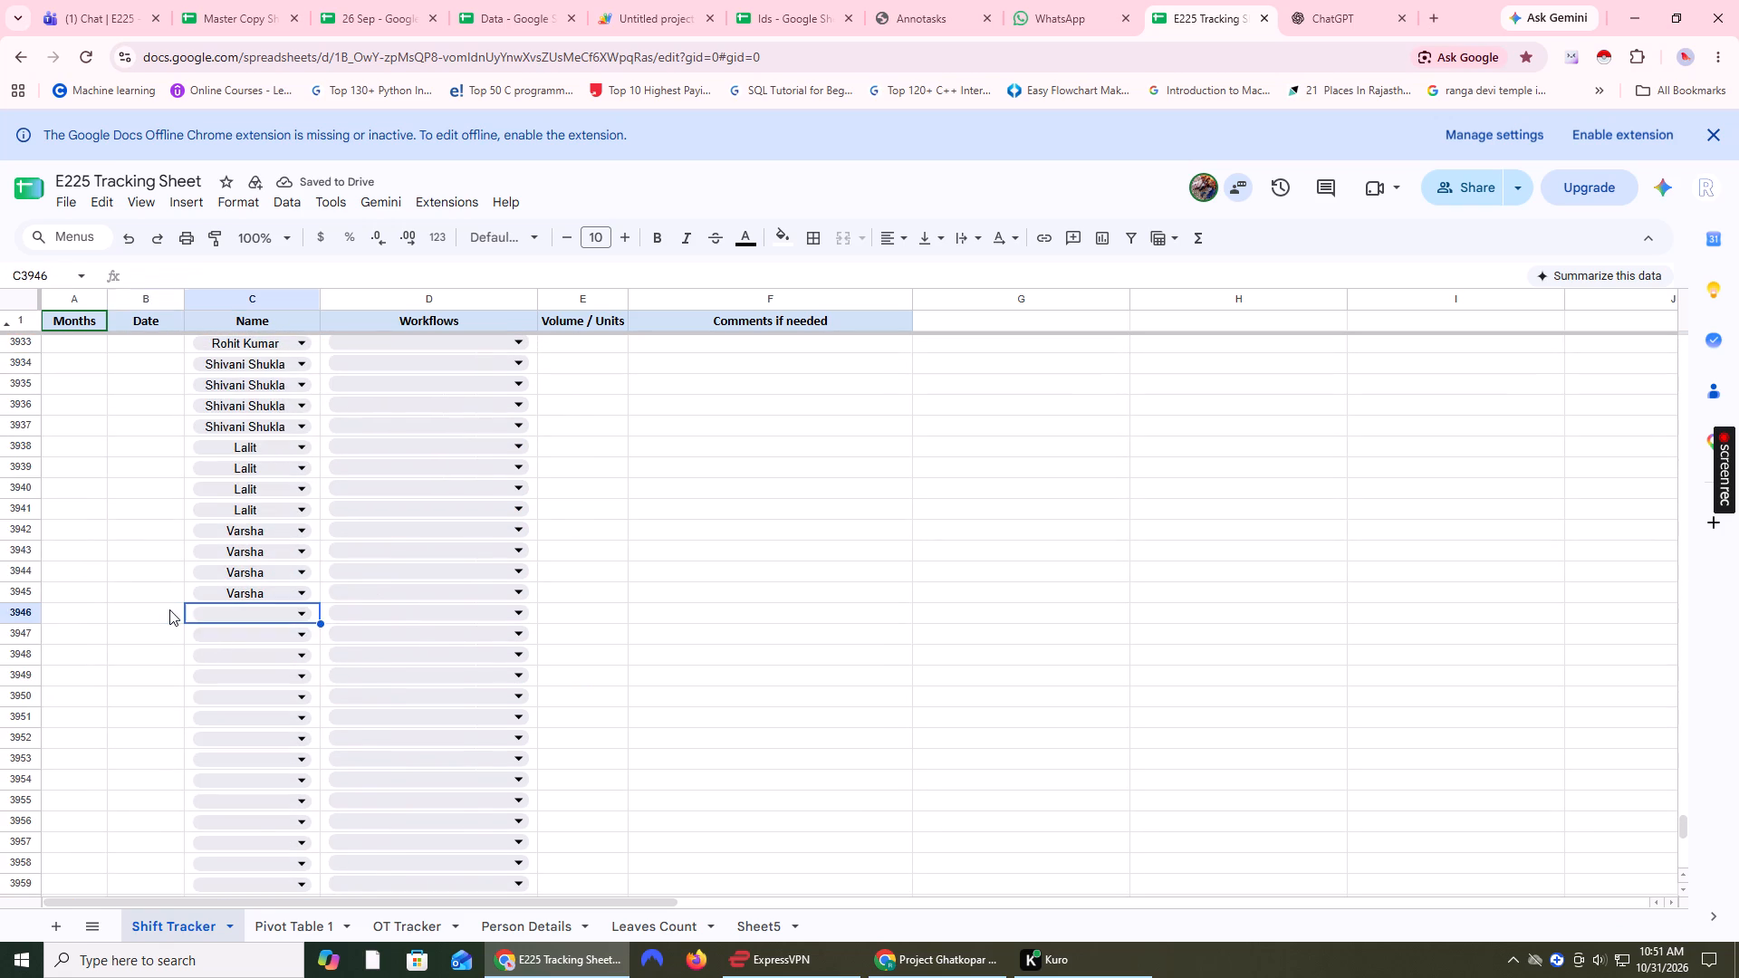
{"action": "key", "text": "ctrl+v"}
{"action": "scroll", "coordinate": [169, 584], "scroll_direction": "down", "scroll_amount": 15}
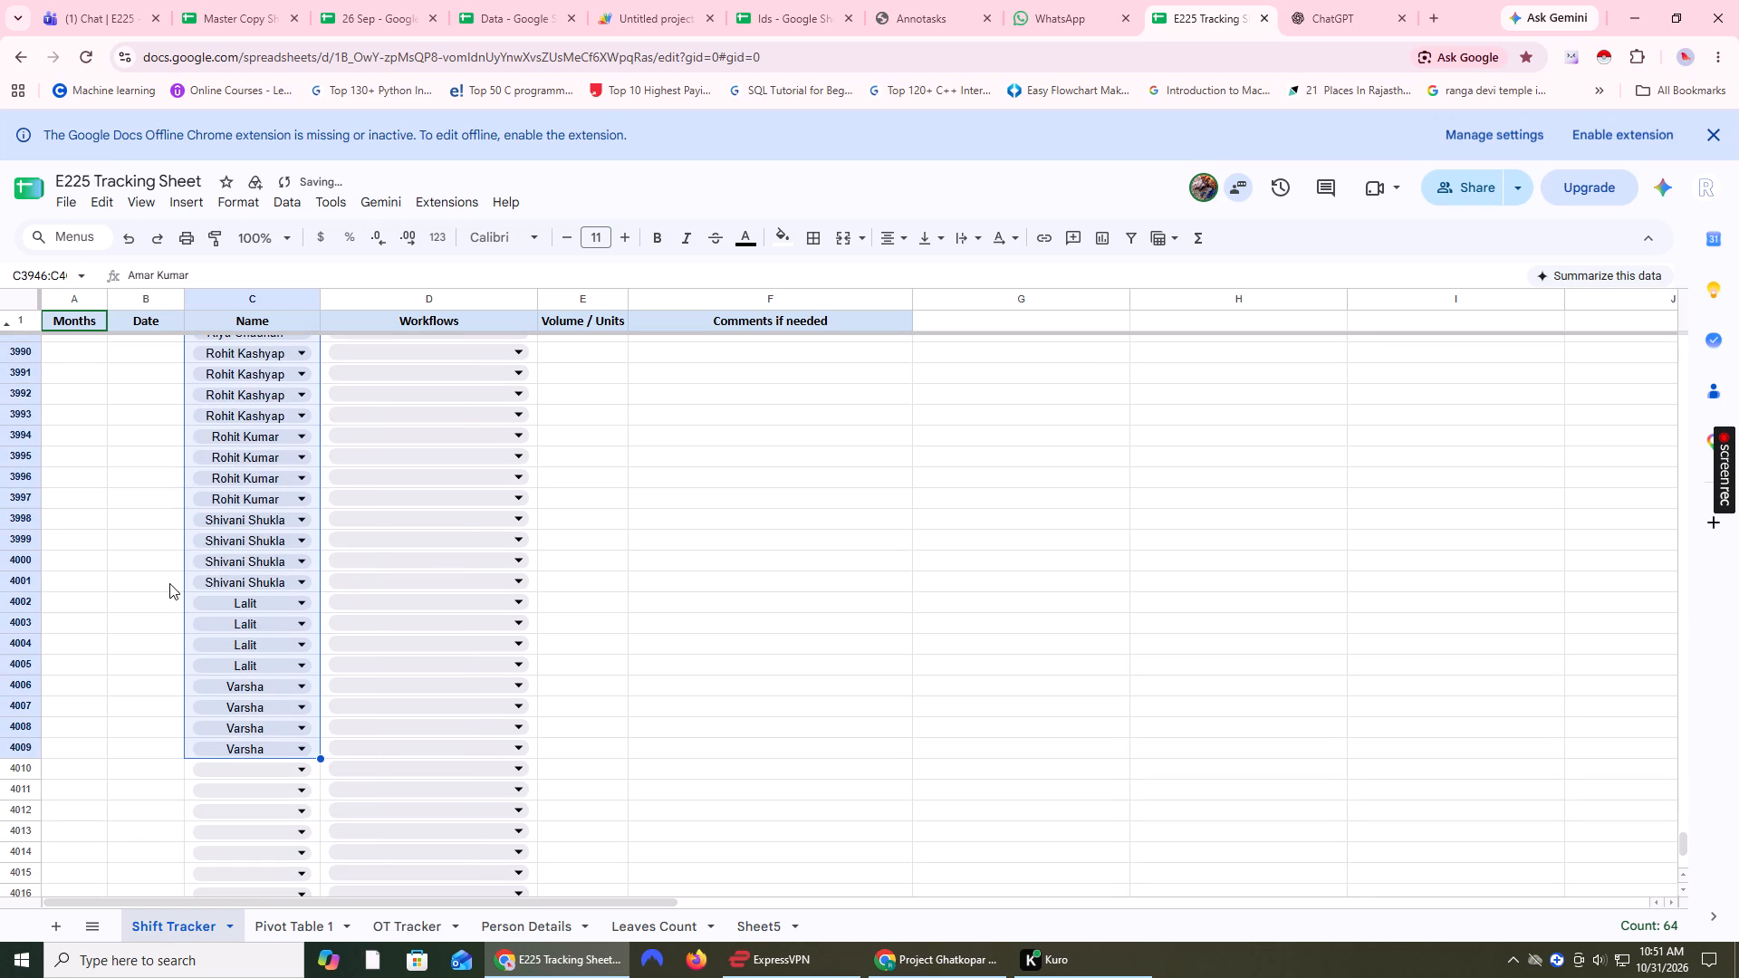
{"action": "left_click", "coordinate": [163, 587]}
{"action": "key", "text": "Right"}
{"action": "key", "text": "ctrl+v"}
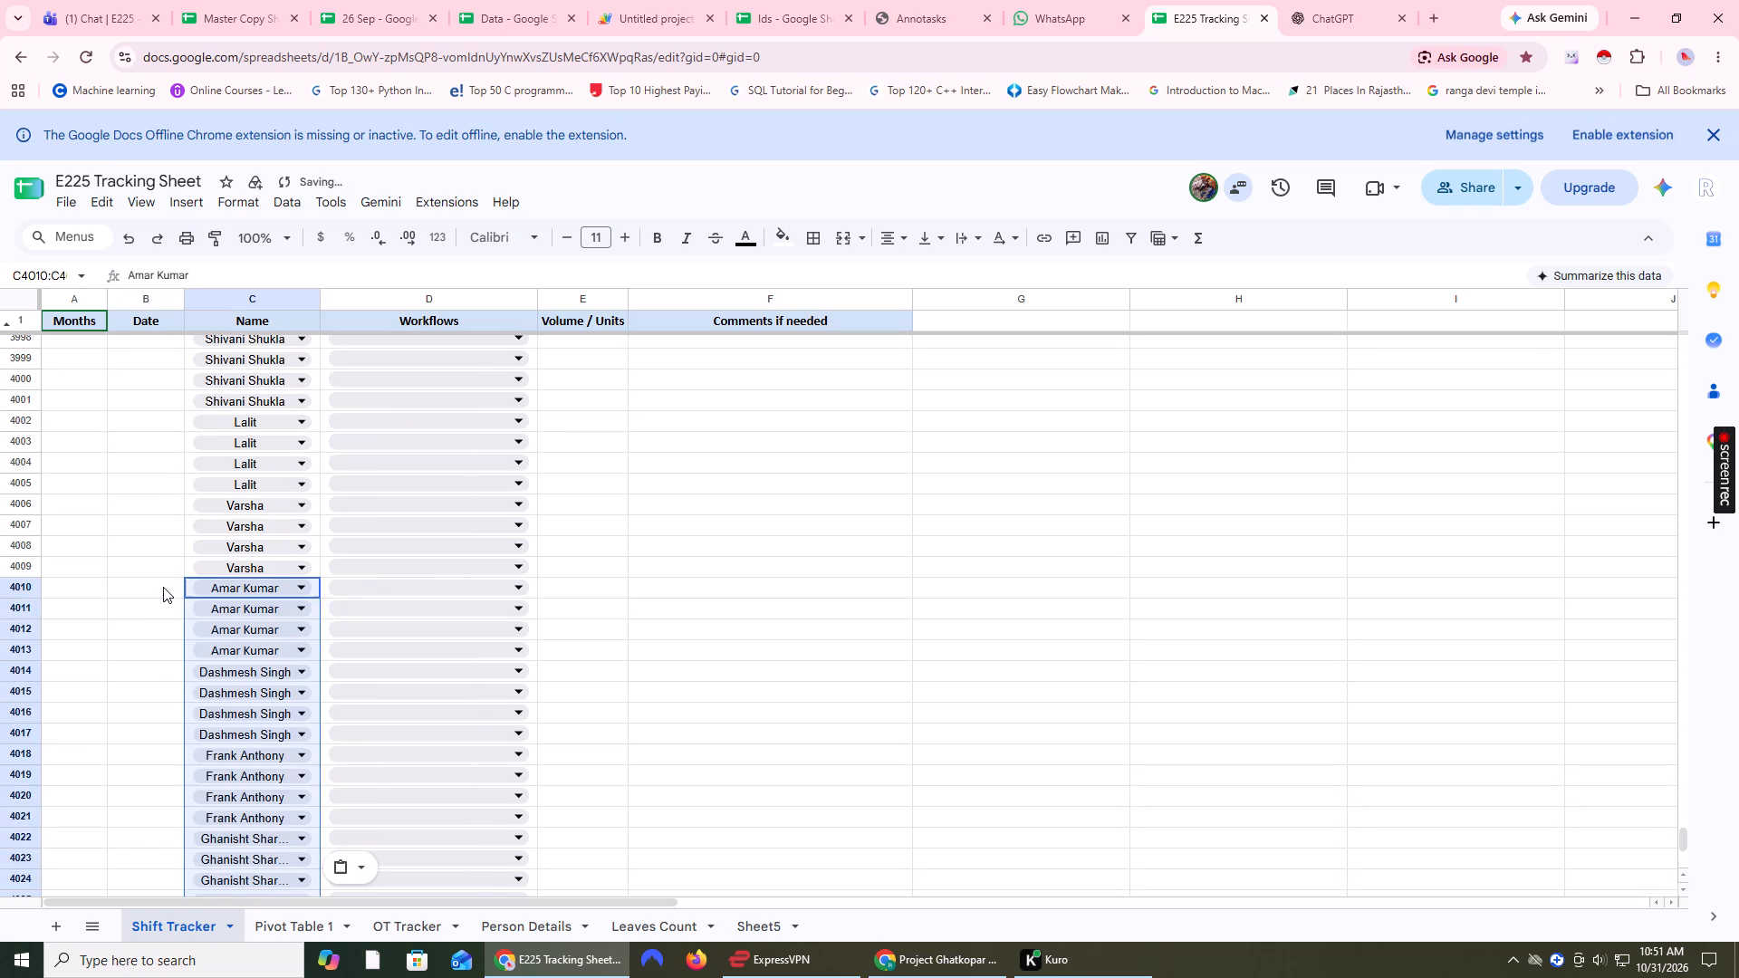
{"action": "scroll", "coordinate": [163, 587], "scroll_direction": "down", "scroll_amount": 20}
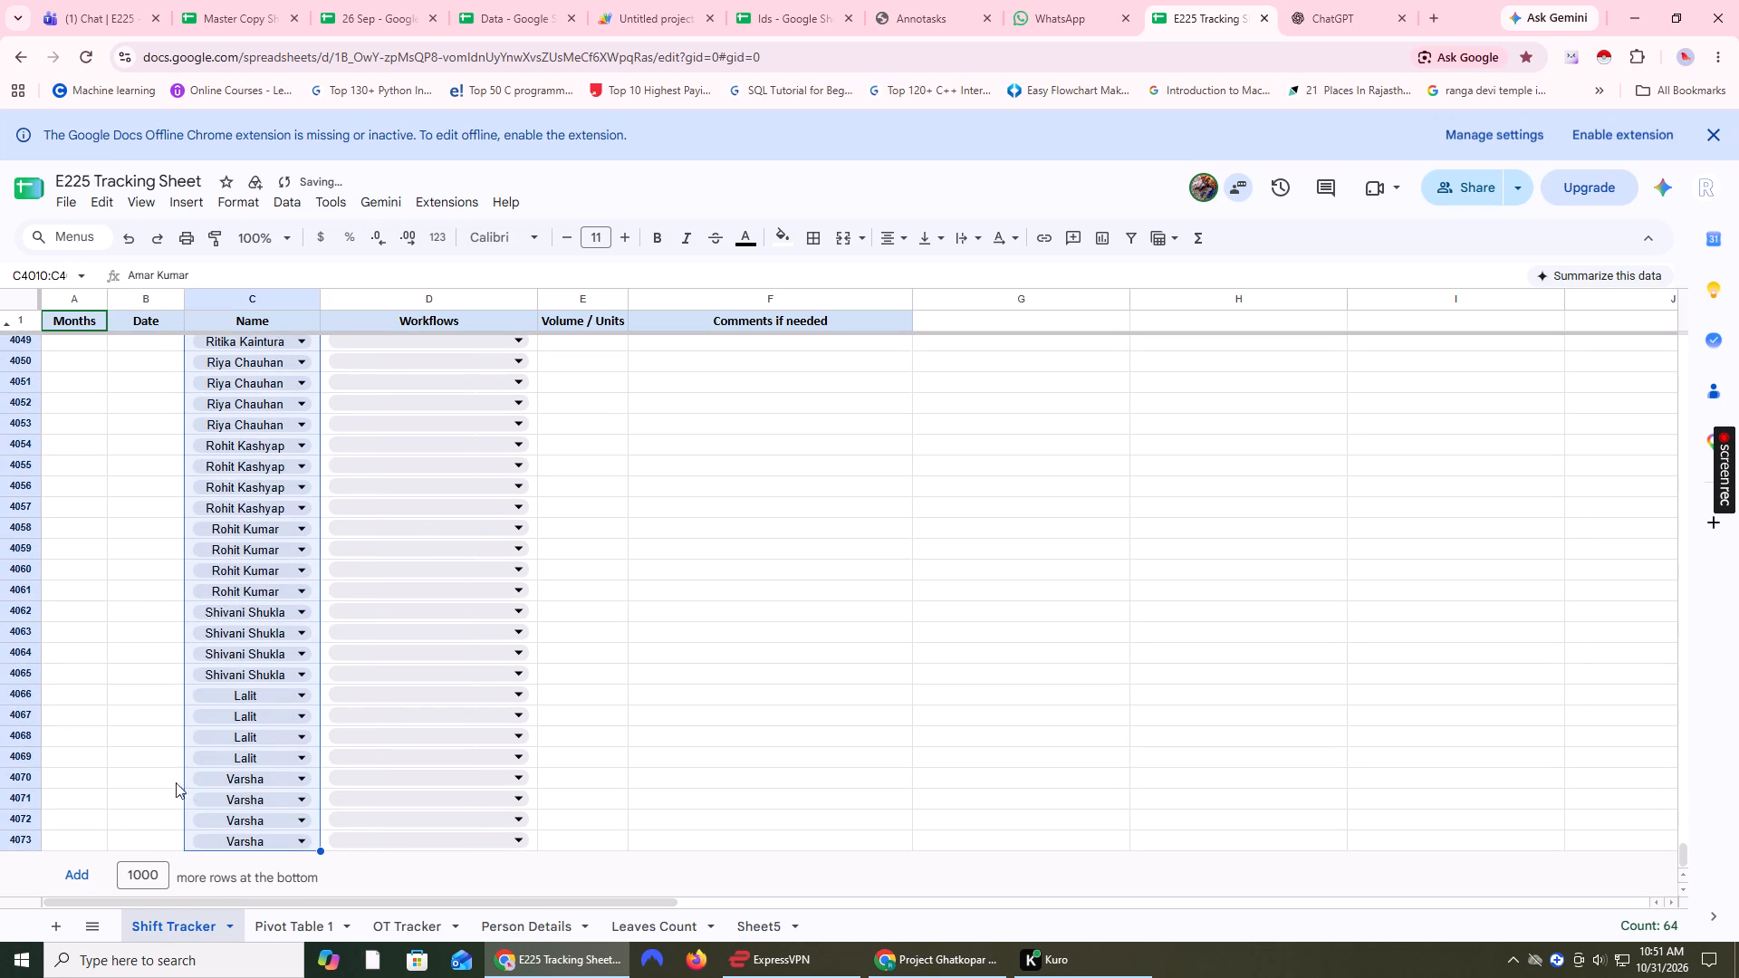
Add 1000 more rows at the bottom of the Shift Tracker sheet.
{"action": "left_click", "coordinate": [78, 876]}
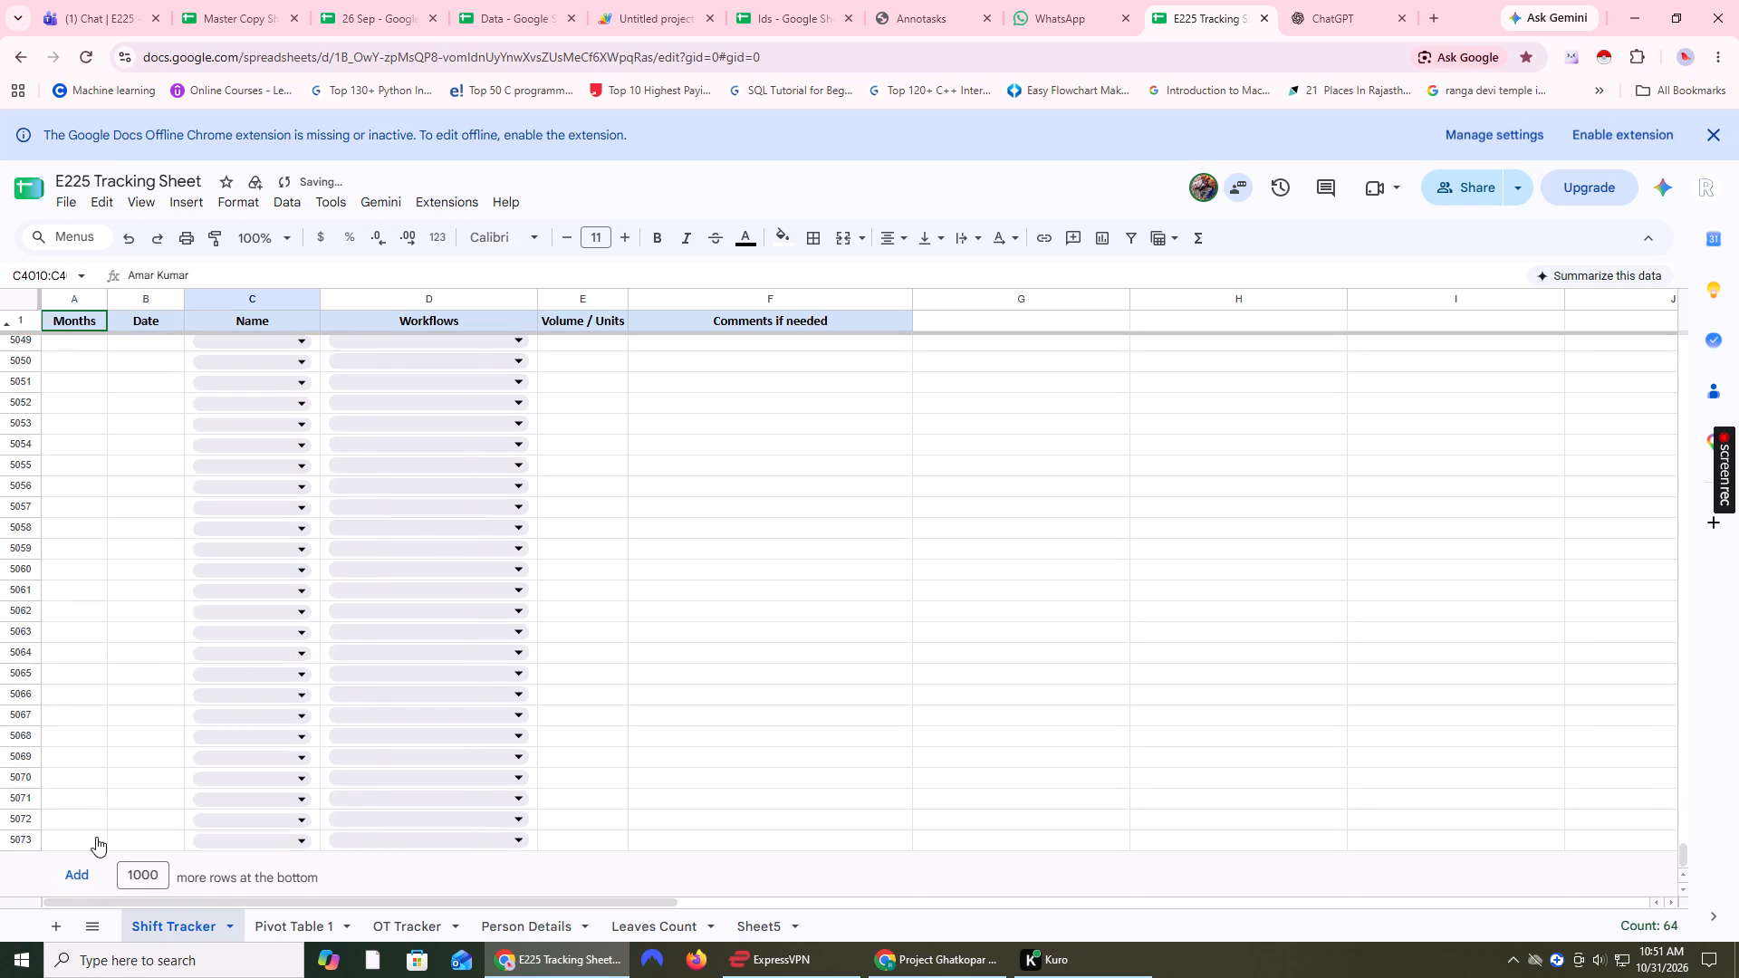
Paste the copied name block into the Name column starting at C4074, below the last filled name.
{"action": "scroll", "coordinate": [144, 627], "scroll_direction": "down", "scroll_amount": 7}
{"action": "scroll", "coordinate": [144, 627], "scroll_direction": "up", "scroll_amount": 6}
{"action": "scroll", "coordinate": [144, 627], "scroll_direction": "up", "scroll_amount": 20}
{"action": "scroll", "coordinate": [144, 627], "scroll_direction": "up", "scroll_amount": 3}
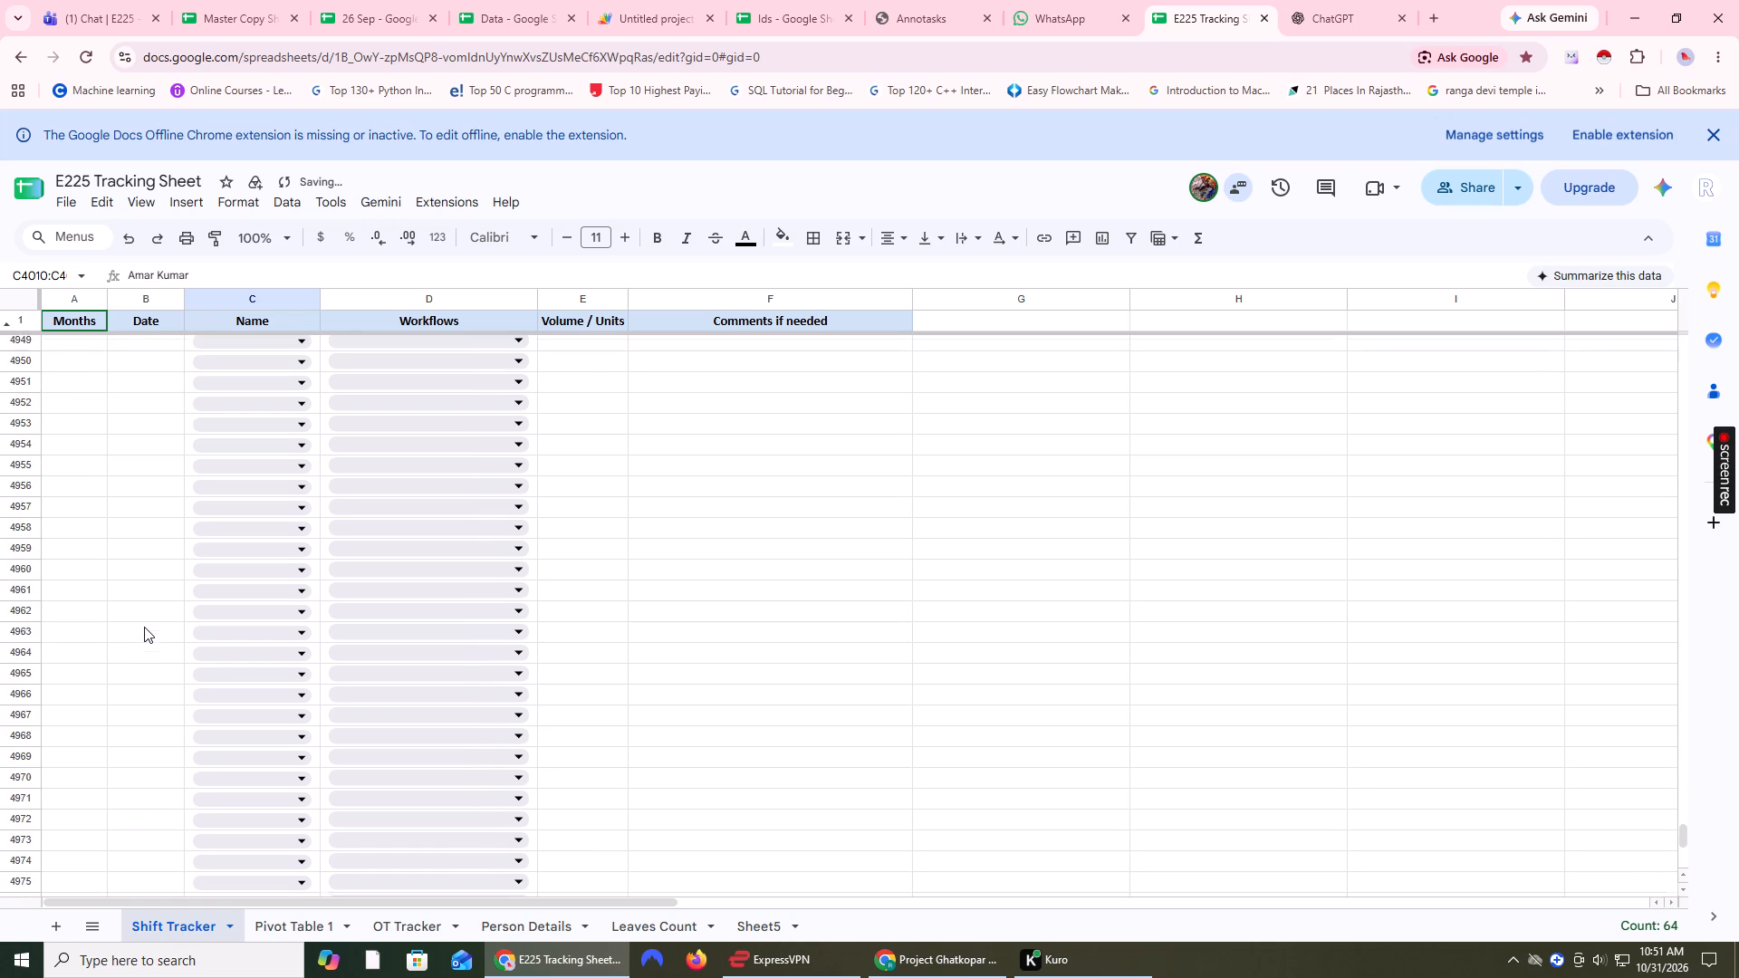
{"action": "scroll", "coordinate": [144, 627], "scroll_direction": "up", "scroll_amount": 3}
{"action": "left_click_drag", "start_coordinate": [1681, 829], "coordinate": [1681, 799]}
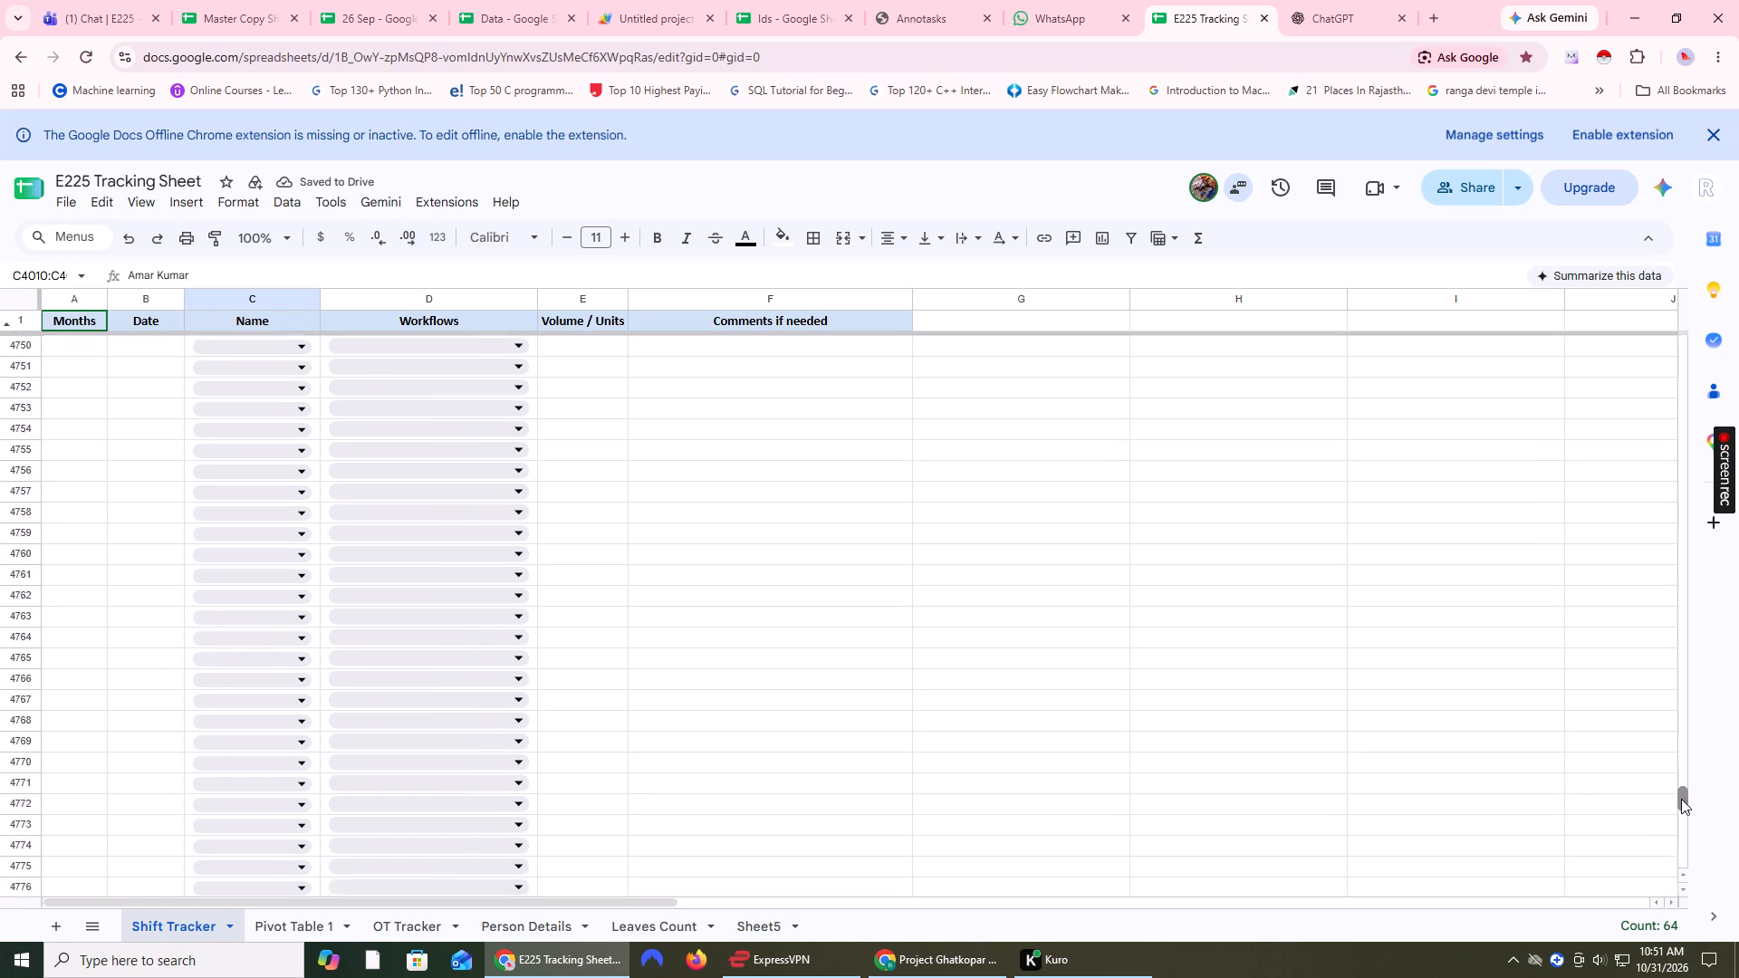
{"action": "left_click_drag", "start_coordinate": [1681, 799], "coordinate": [1683, 732]}
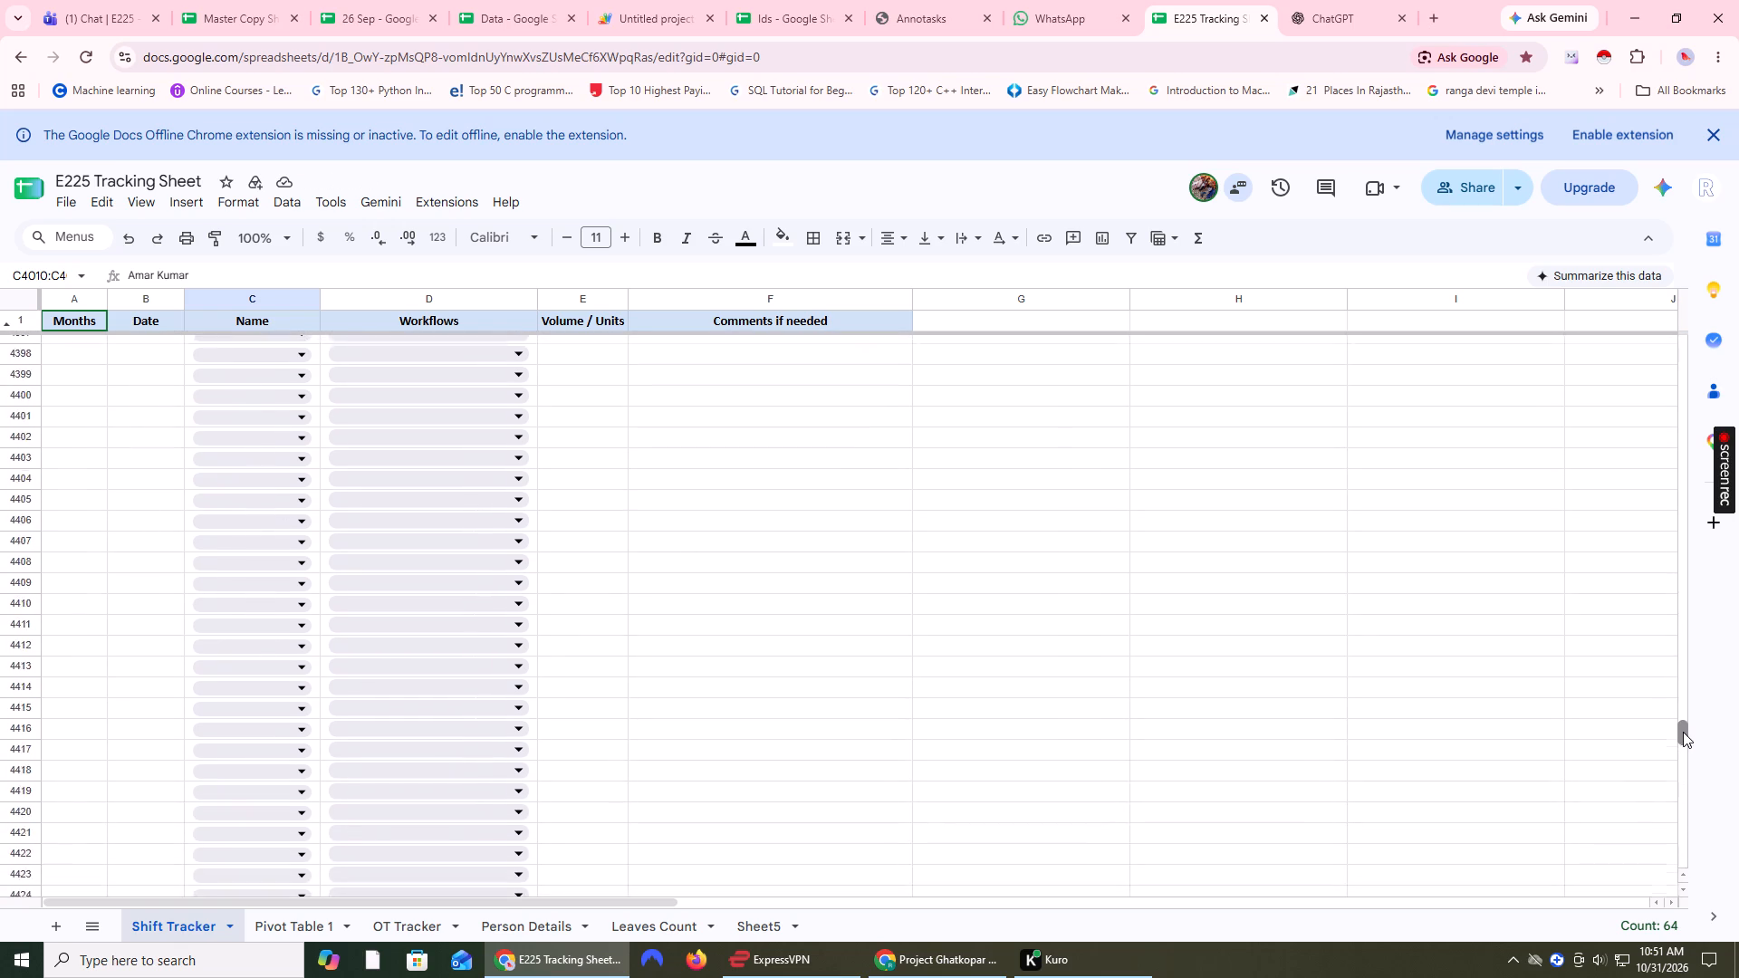
{"action": "left_click_drag", "start_coordinate": [1683, 732], "coordinate": [1688, 681]}
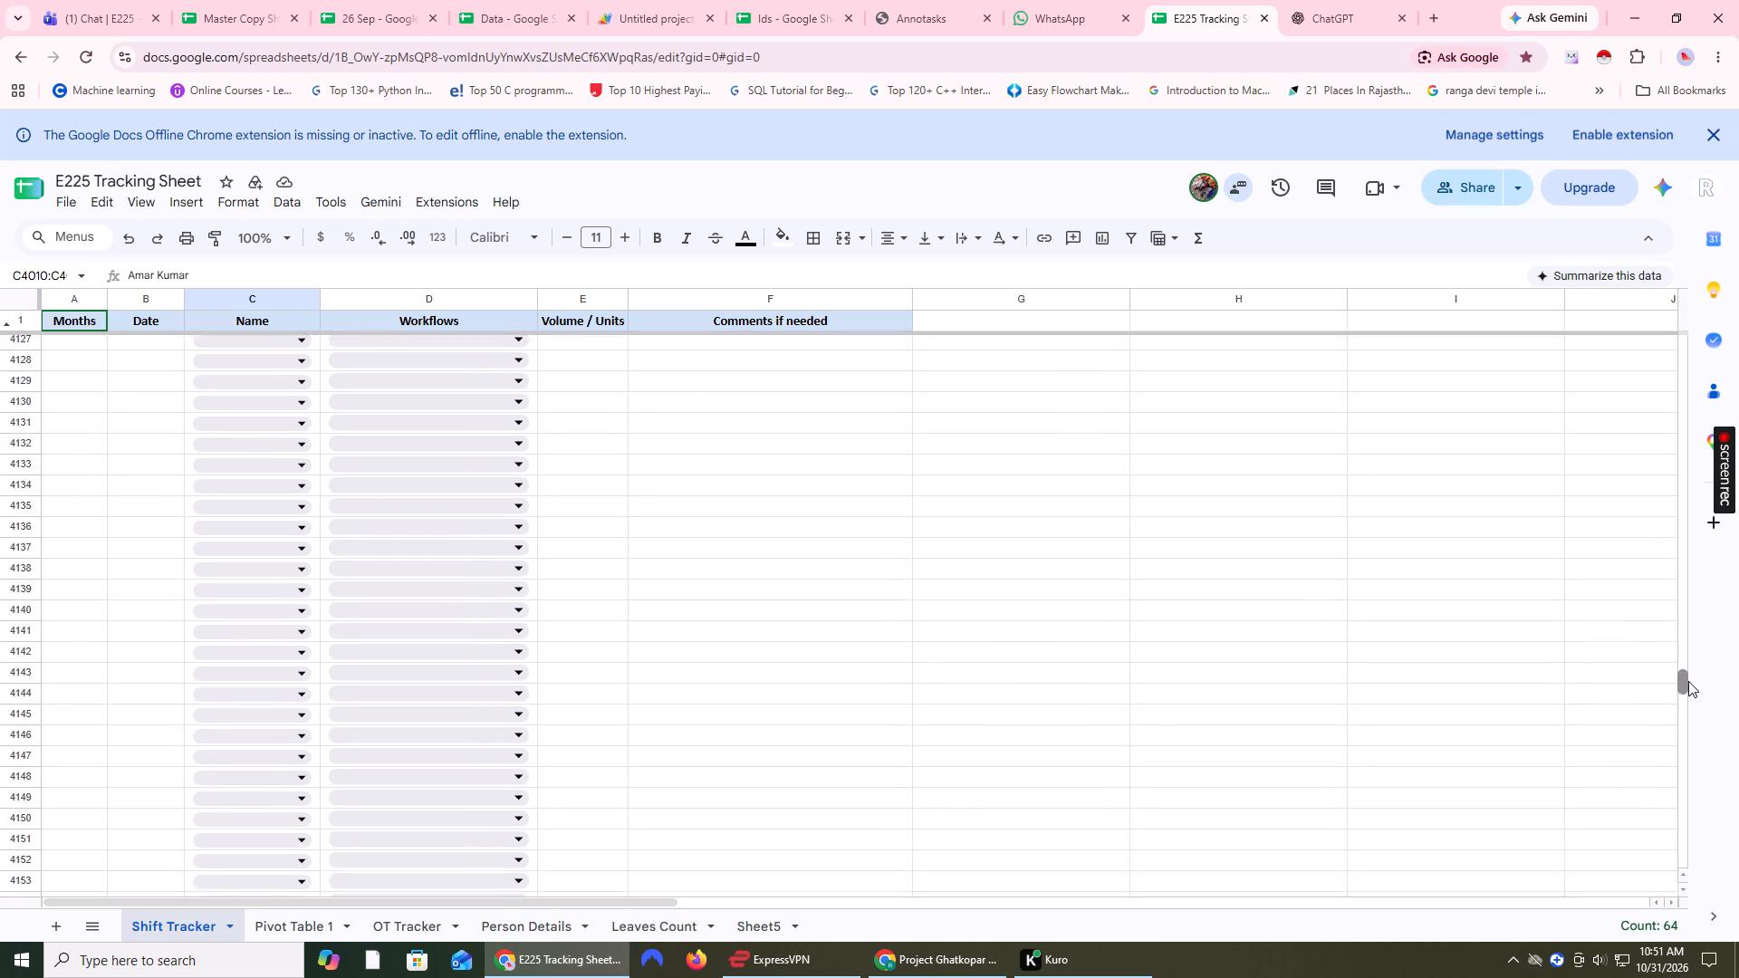
{"action": "left_click_drag", "start_coordinate": [1688, 681], "coordinate": [1701, 667]}
{"action": "scroll", "coordinate": [222, 703], "scroll_direction": "down", "scroll_amount": 4}
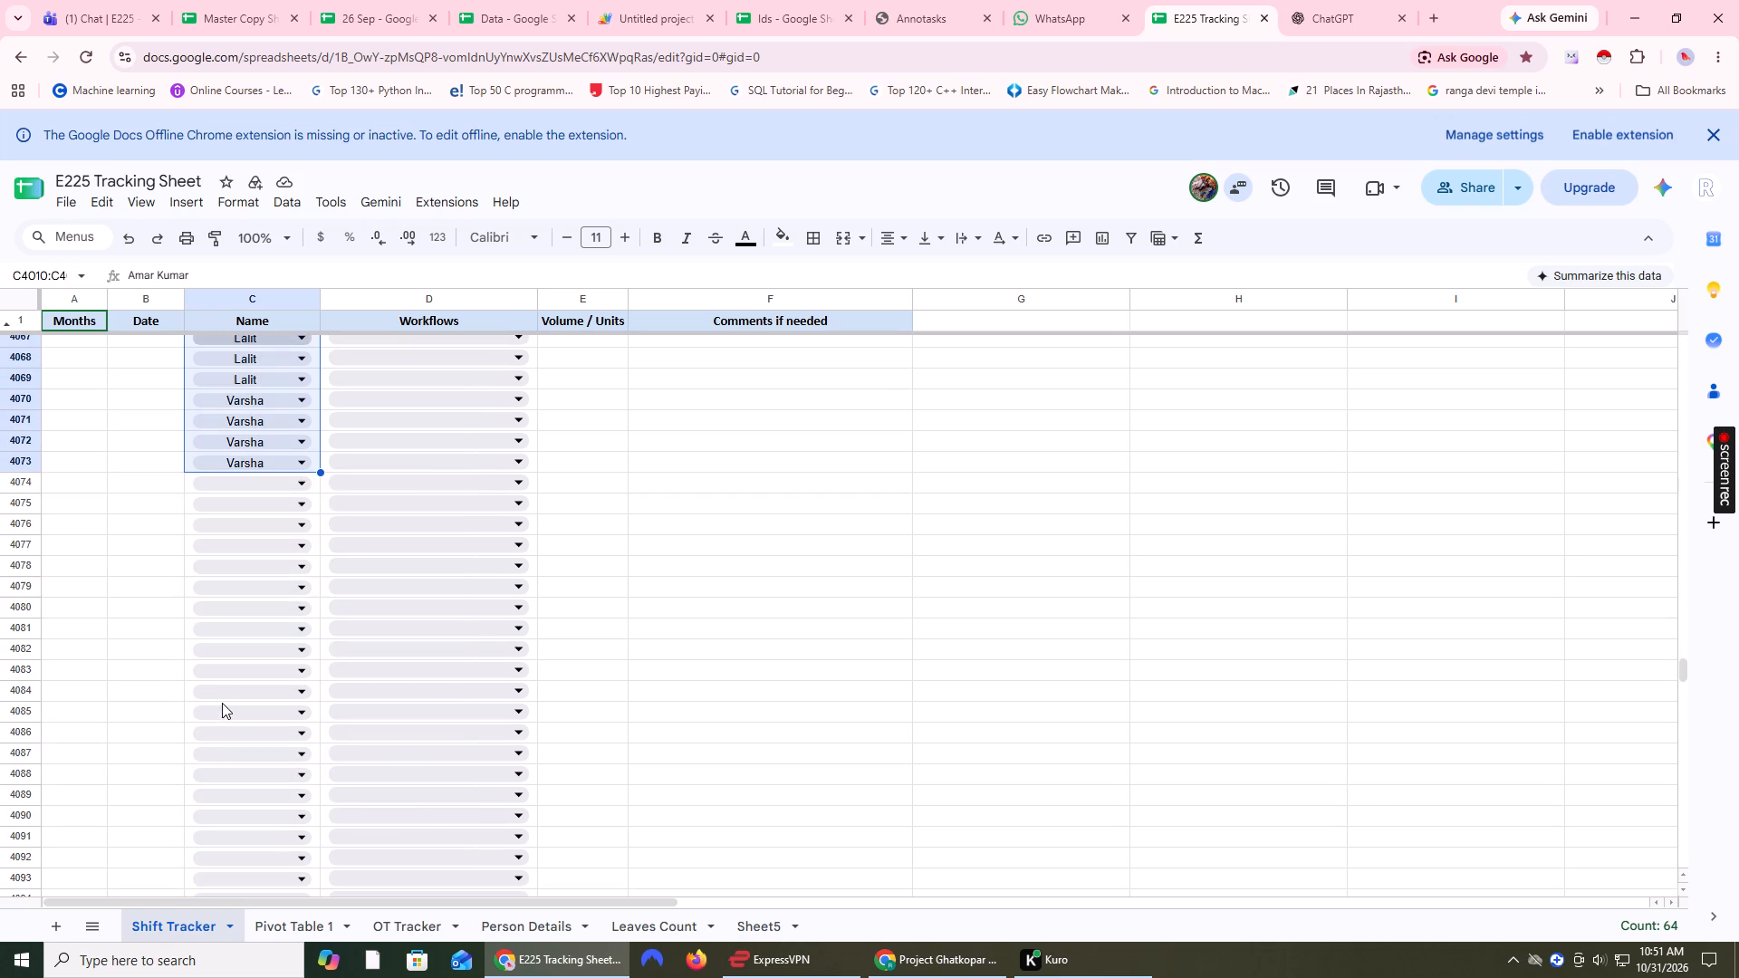
{"action": "left_click", "coordinate": [148, 487]}
{"action": "key", "text": "Right"}
{"action": "key", "text": "ctrl+v"}
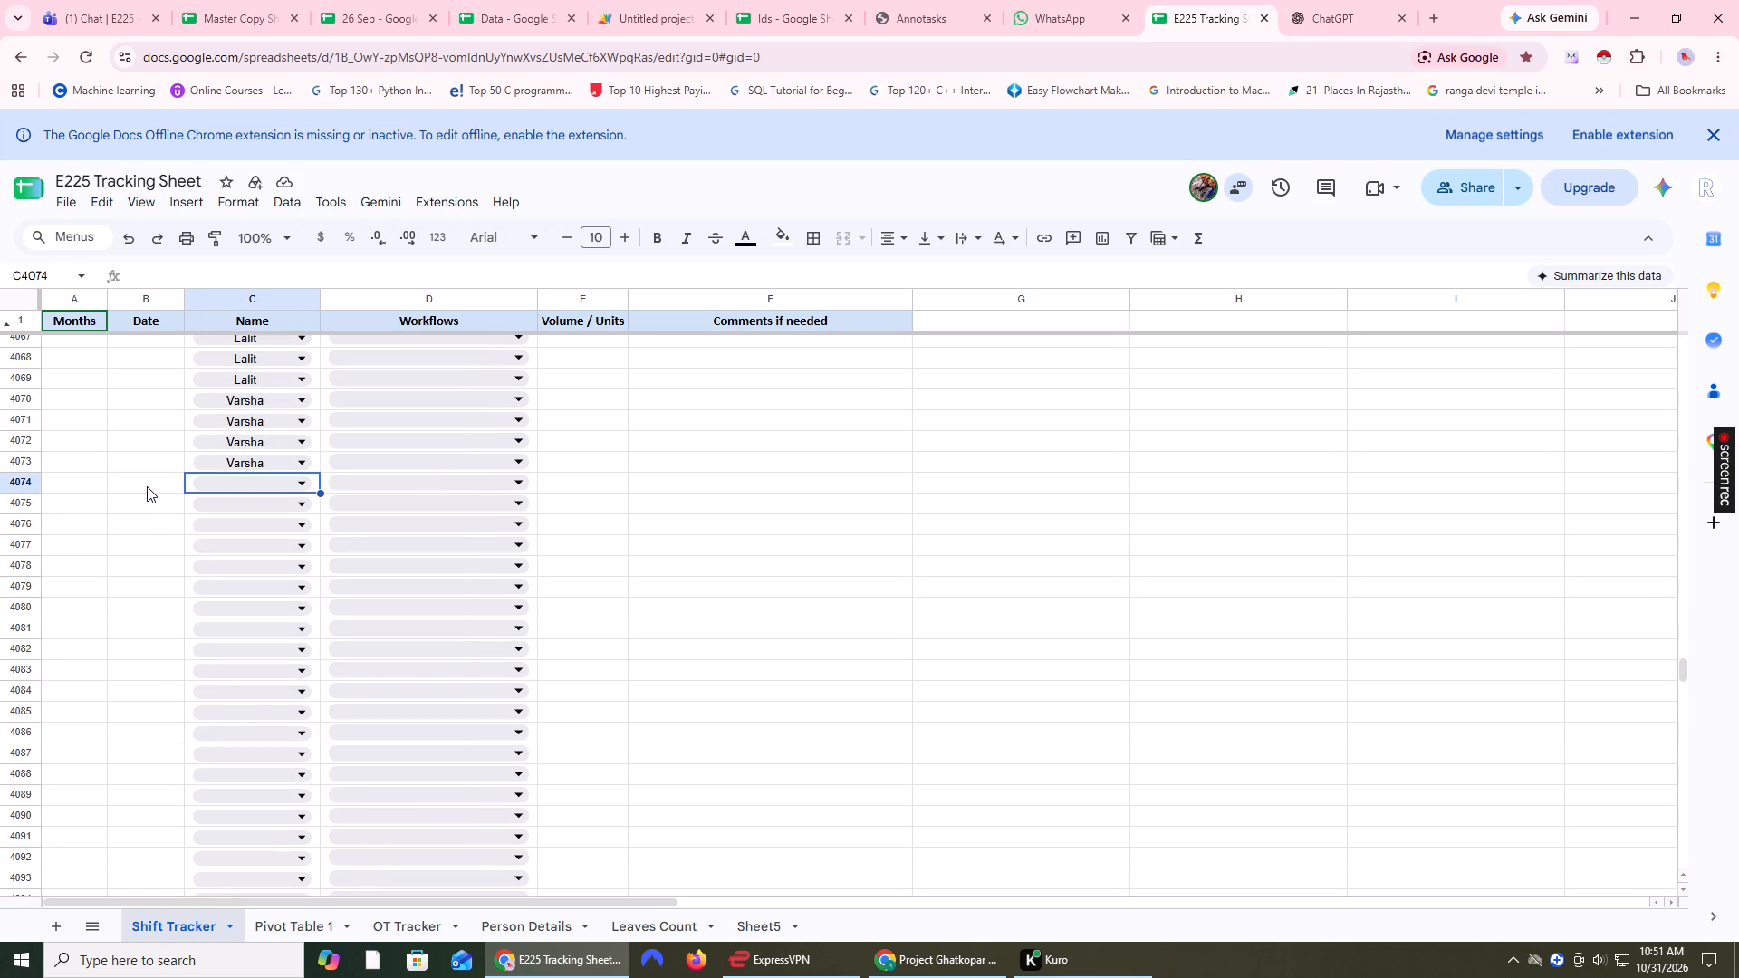
Paste the copied name block twice more in the Name column, starting at C4138 and C4202.
{"action": "scroll", "coordinate": [147, 486], "scroll_direction": "up", "scroll_amount": 1}
{"action": "scroll", "coordinate": [147, 486], "scroll_direction": "down", "scroll_amount": 18}
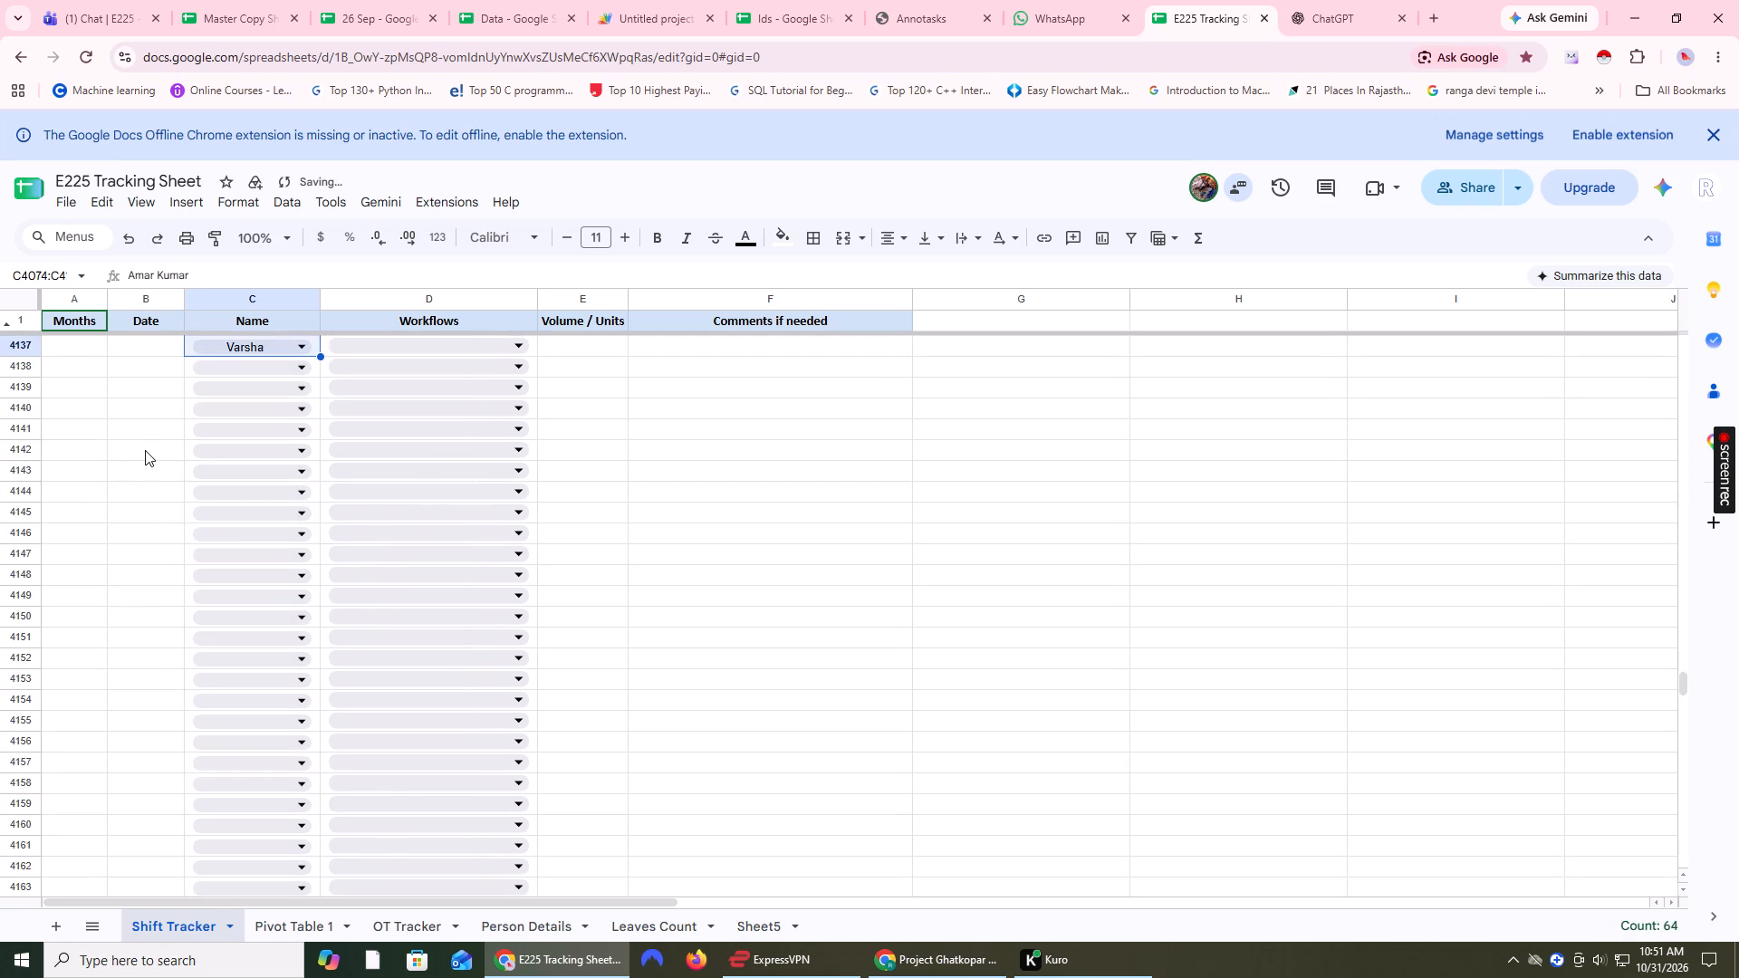
{"action": "scroll", "coordinate": [145, 460], "scroll_direction": "up", "scroll_amount": 3}
{"action": "left_click", "coordinate": [156, 545]}
{"action": "key", "text": "Right"}
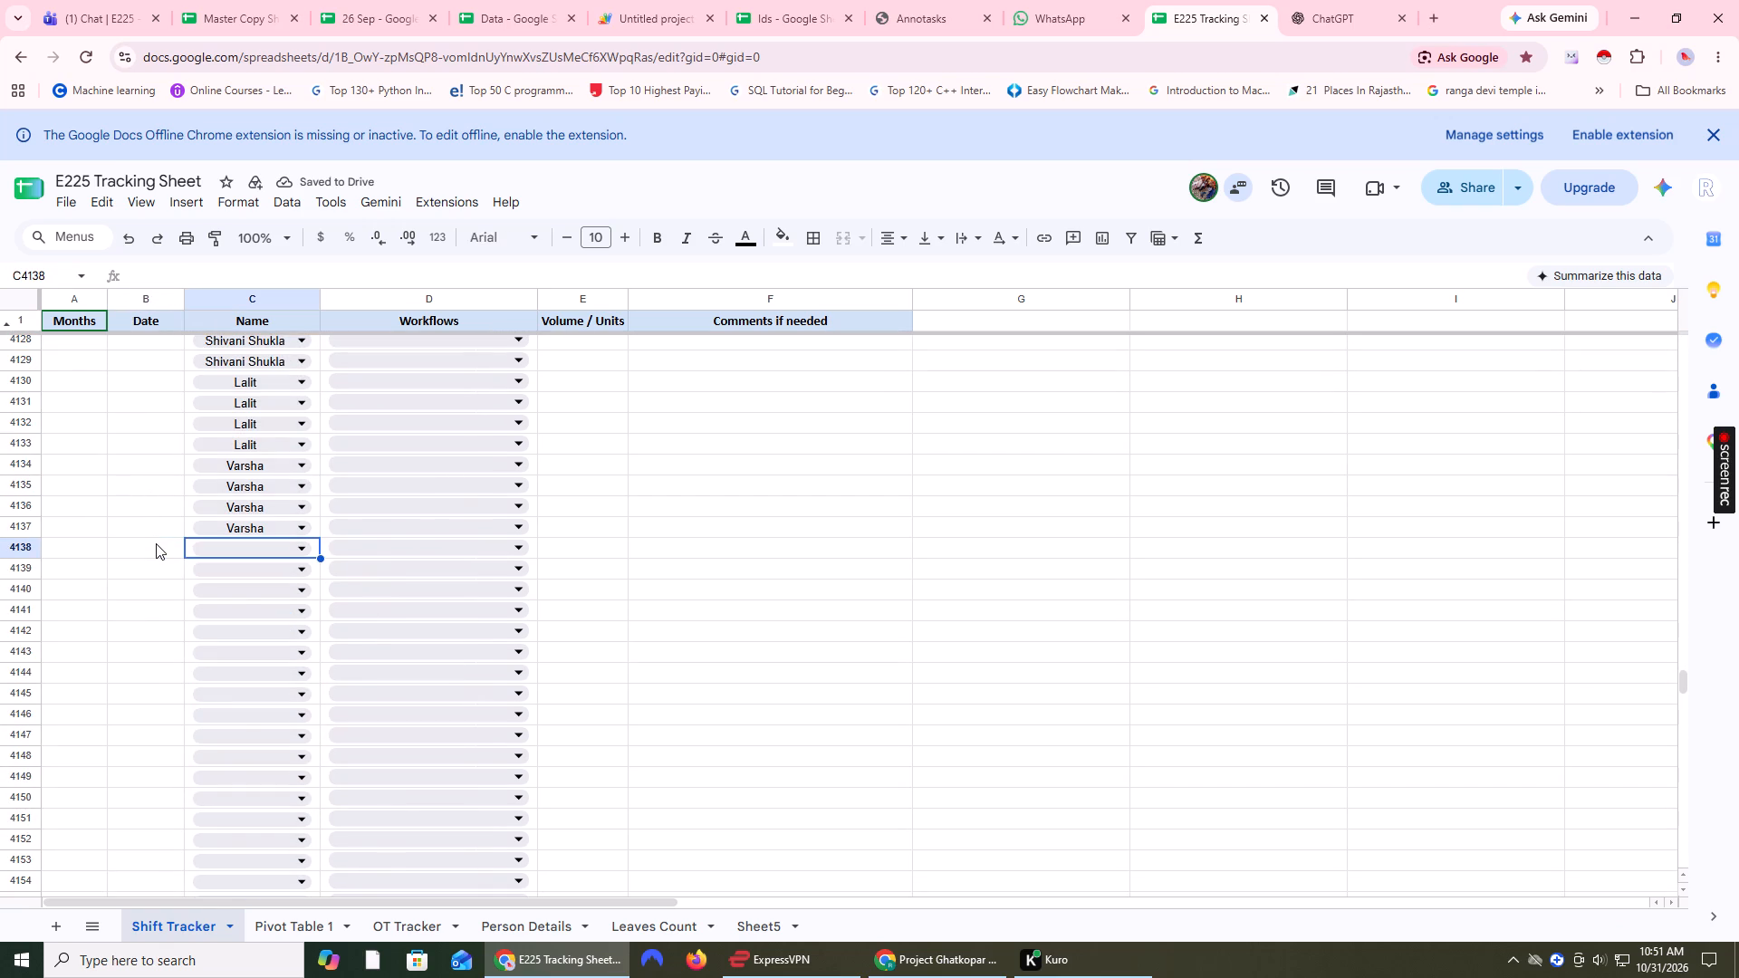
{"action": "key", "text": "ctrl+v"}
{"action": "scroll", "coordinate": [156, 543], "scroll_direction": "down", "scroll_amount": 17}
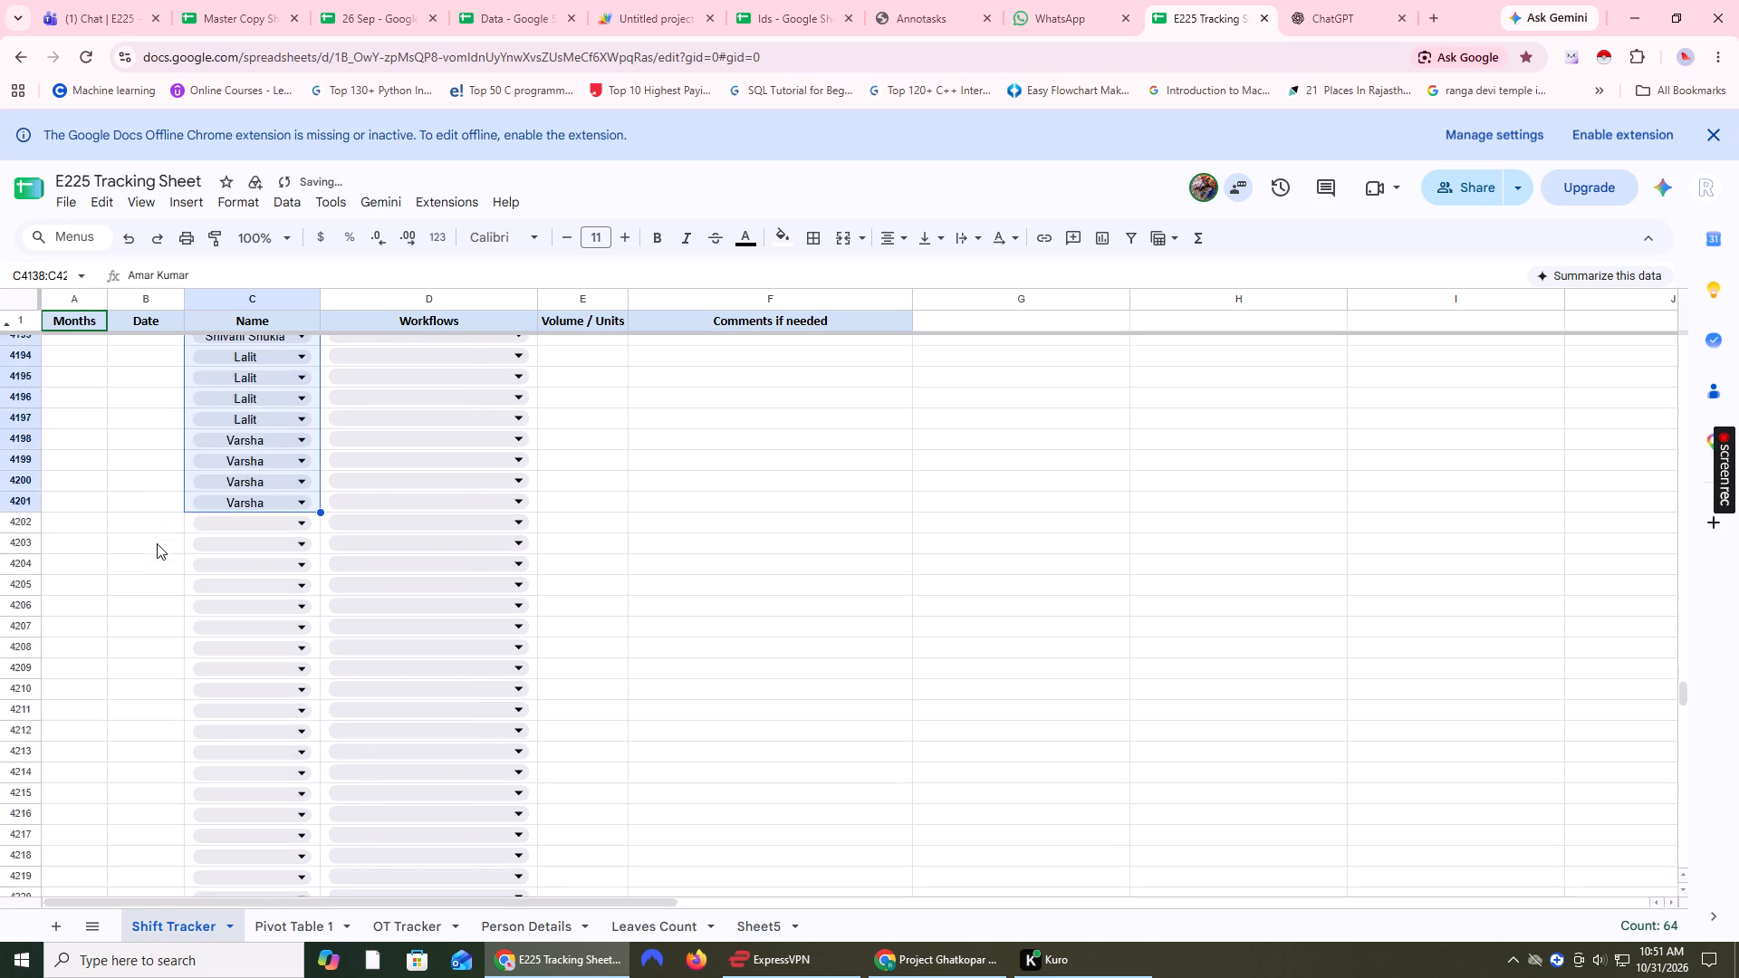
{"action": "scroll", "coordinate": [200, 486], "scroll_direction": "up", "scroll_amount": 2}
{"action": "left_click", "coordinate": [162, 527]}
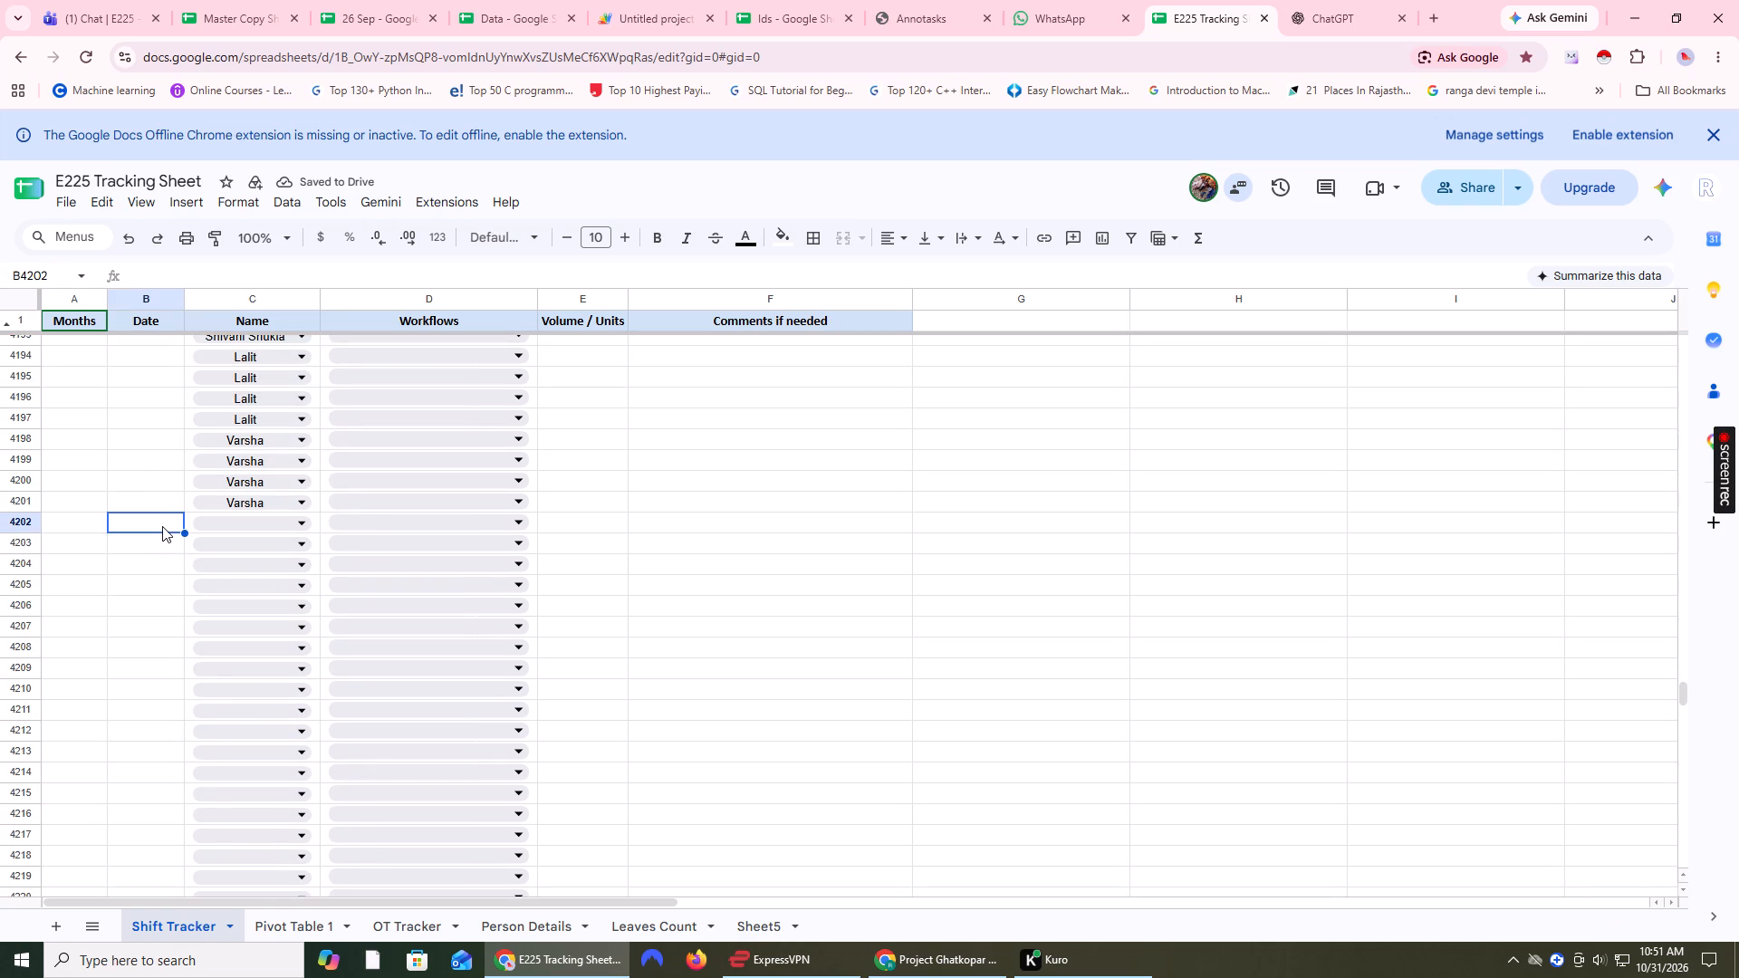
{"action": "key", "text": "Right"}
{"action": "key", "text": "ctrl+v"}
{"action": "scroll", "coordinate": [163, 514], "scroll_direction": "down", "scroll_amount": 12}
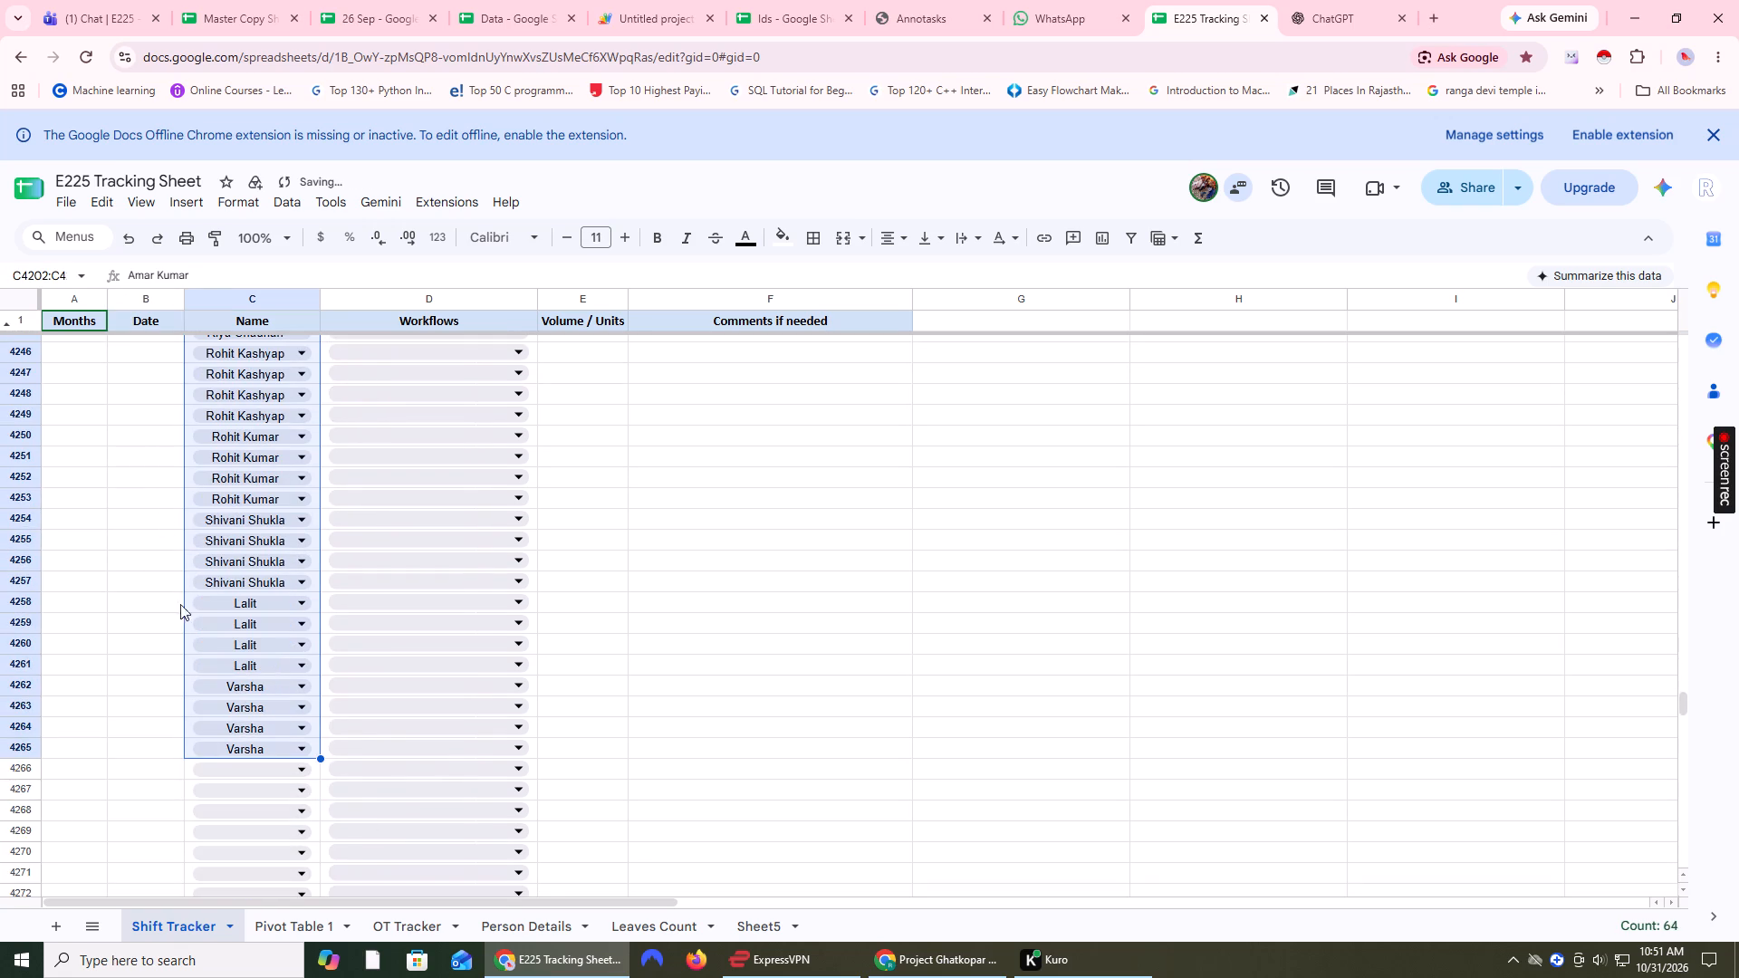
{"action": "left_click", "coordinate": [180, 763]}
{"action": "scroll", "coordinate": [188, 758], "scroll_direction": "up", "scroll_amount": 4}
{"action": "scroll", "coordinate": [188, 757], "scroll_direction": "up", "scroll_amount": 20}
{"action": "scroll", "coordinate": [188, 757], "scroll_direction": "up", "scroll_amount": 20}
{"action": "scroll", "coordinate": [188, 757], "scroll_direction": "up", "scroll_amount": 9}
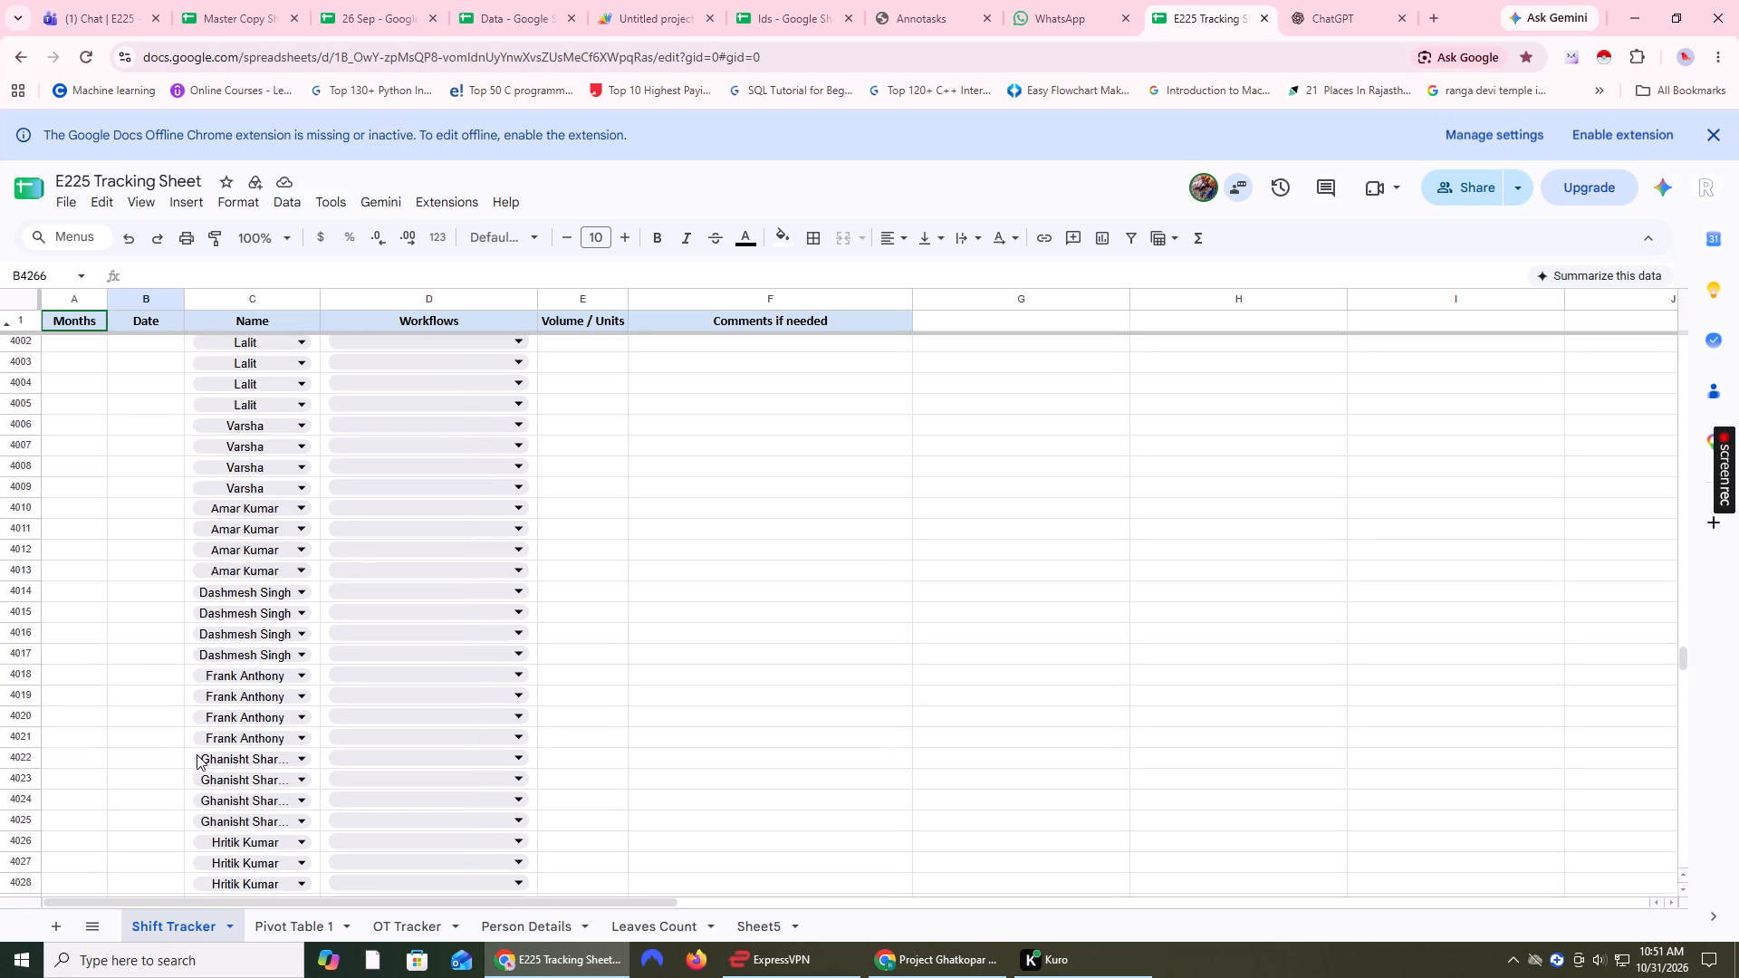
Copy the Name and Workflows block for all team members dated 28-Oct-2026, C3626:D3689.
{"action": "scroll", "coordinate": [197, 754], "scroll_direction": "up", "scroll_amount": 20}
{"action": "scroll", "coordinate": [197, 754], "scroll_direction": "up", "scroll_amount": 20}
{"action": "scroll", "coordinate": [197, 754], "scroll_direction": "up", "scroll_amount": 9}
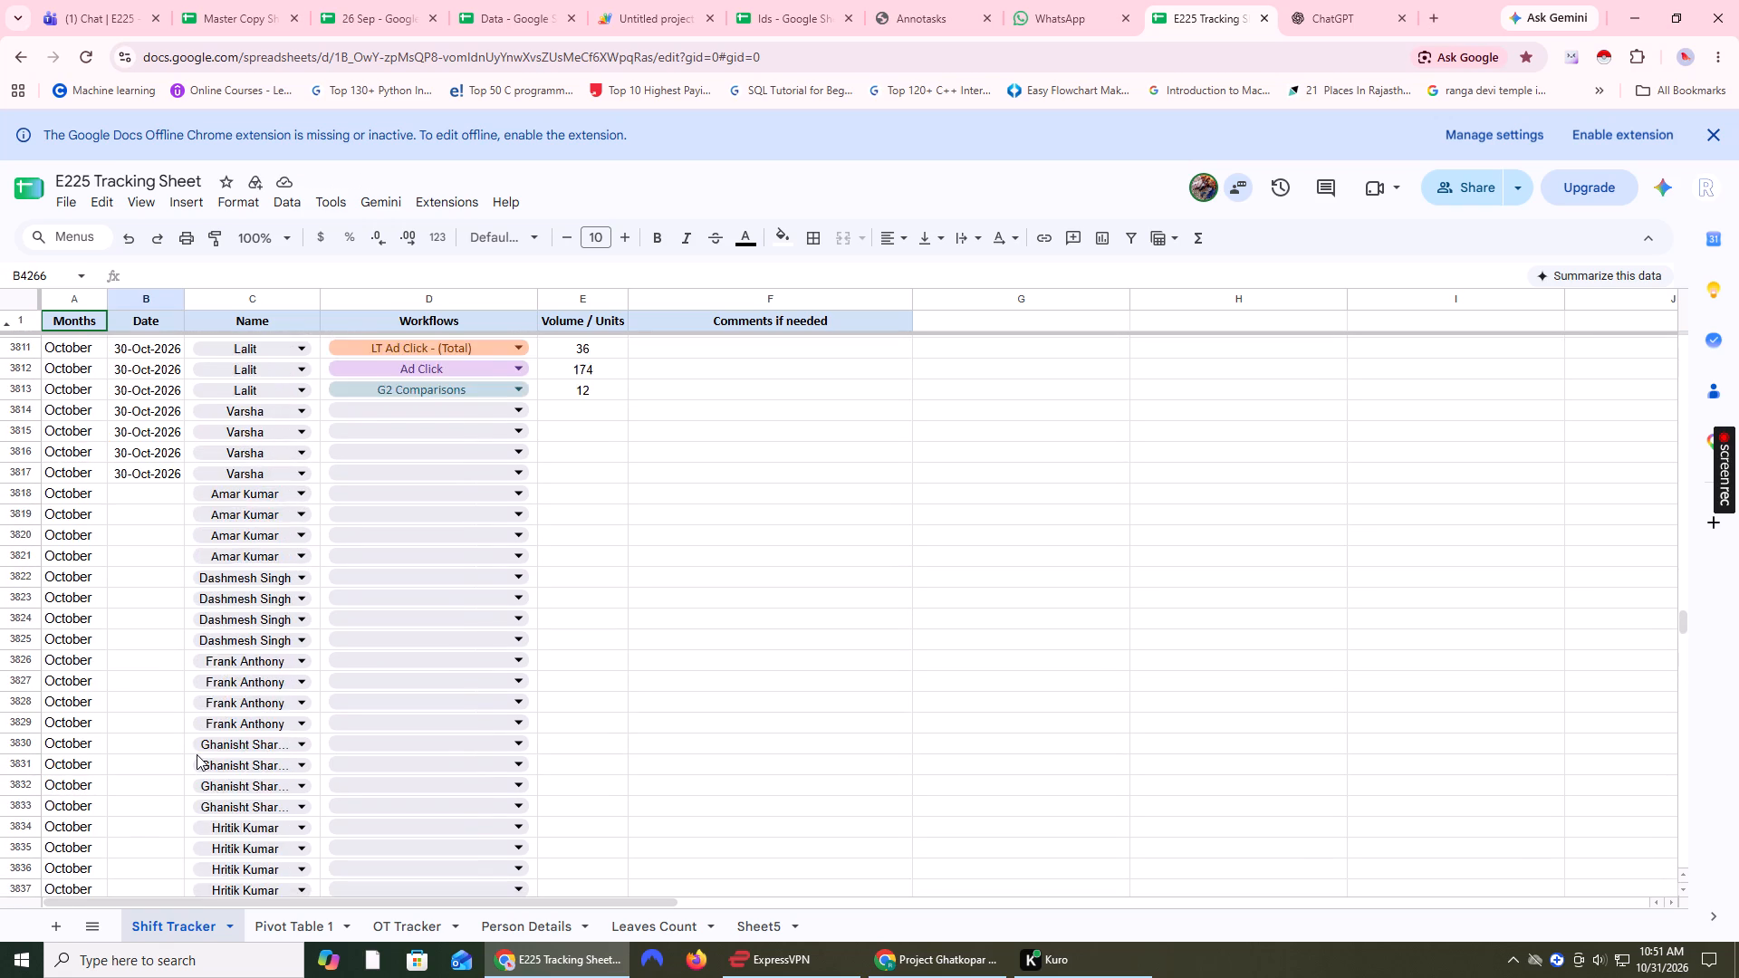
{"action": "scroll", "coordinate": [197, 754], "scroll_direction": "up", "scroll_amount": 18}
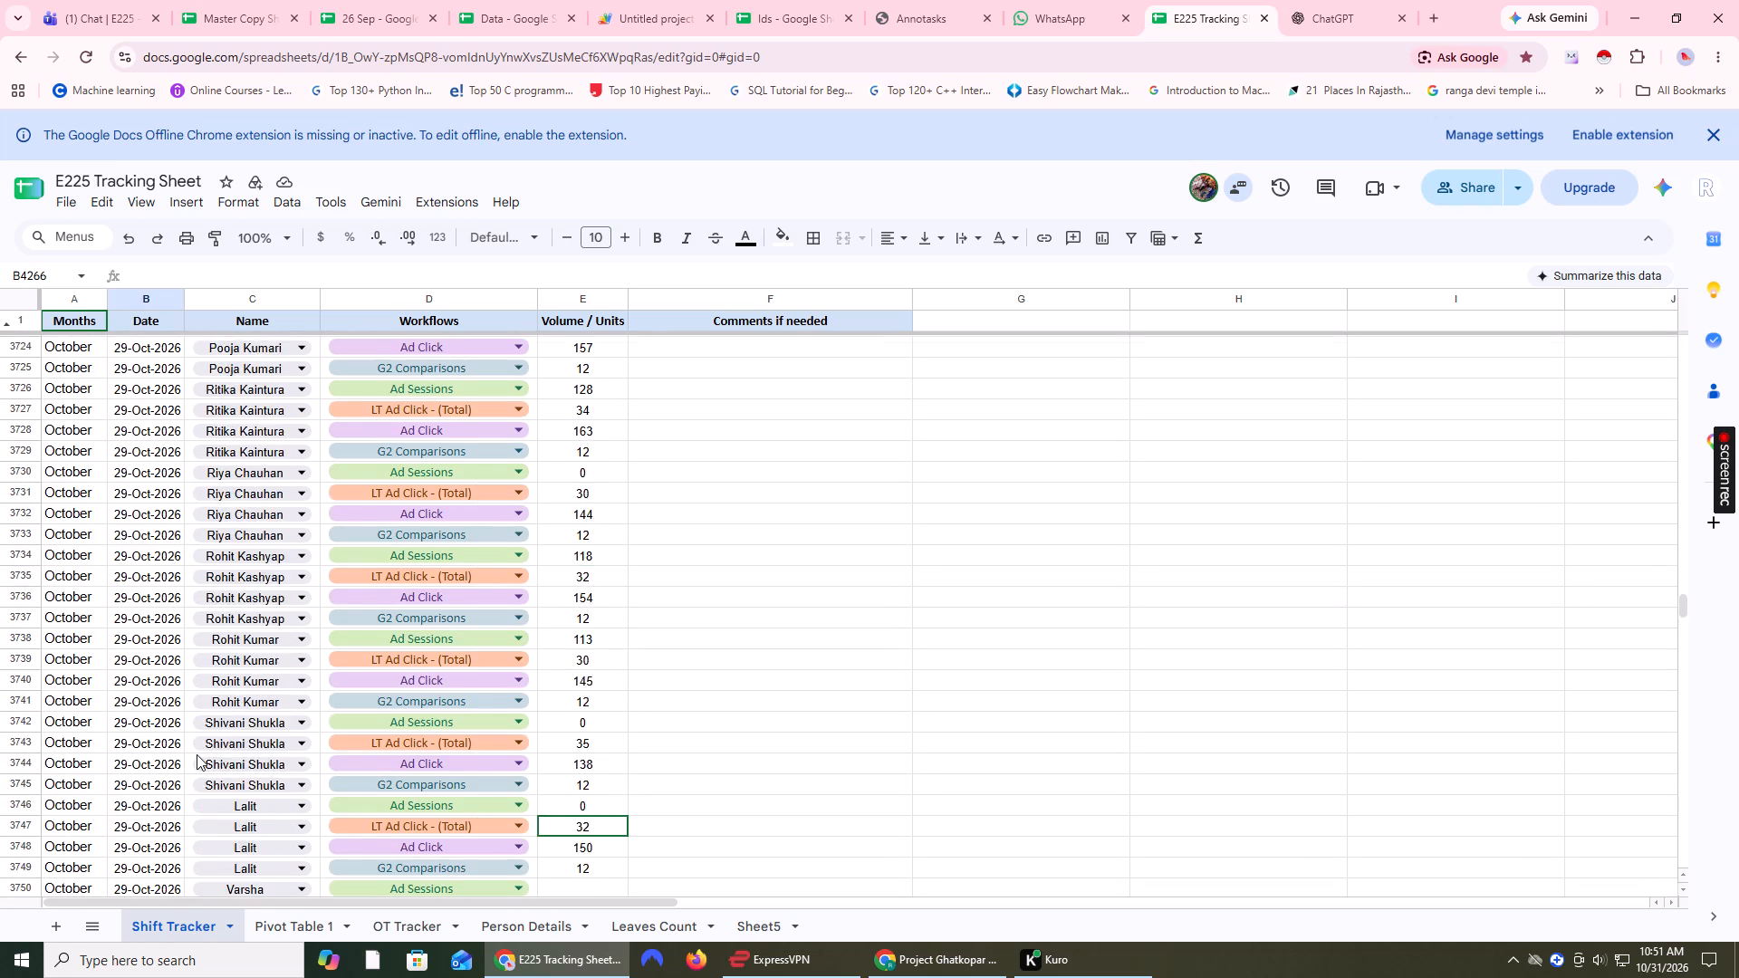
{"action": "scroll", "coordinate": [197, 754], "scroll_direction": "up", "scroll_amount": 11}
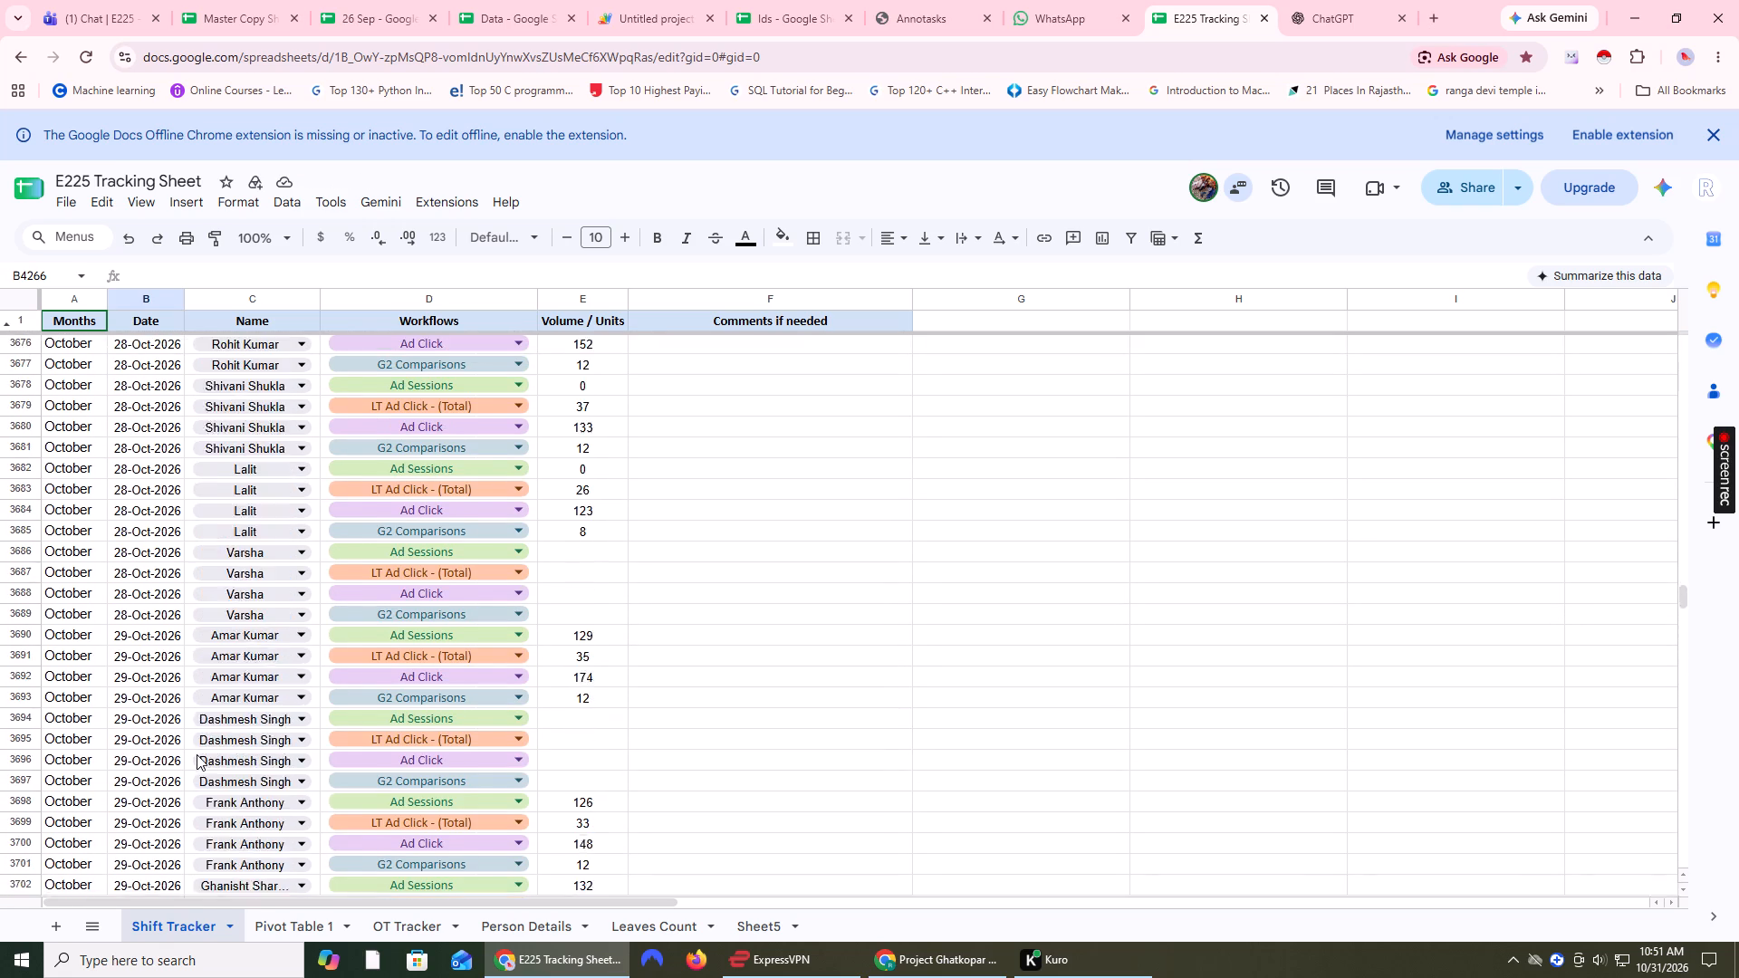
{"action": "scroll", "coordinate": [197, 754], "scroll_direction": "up", "scroll_amount": 11}
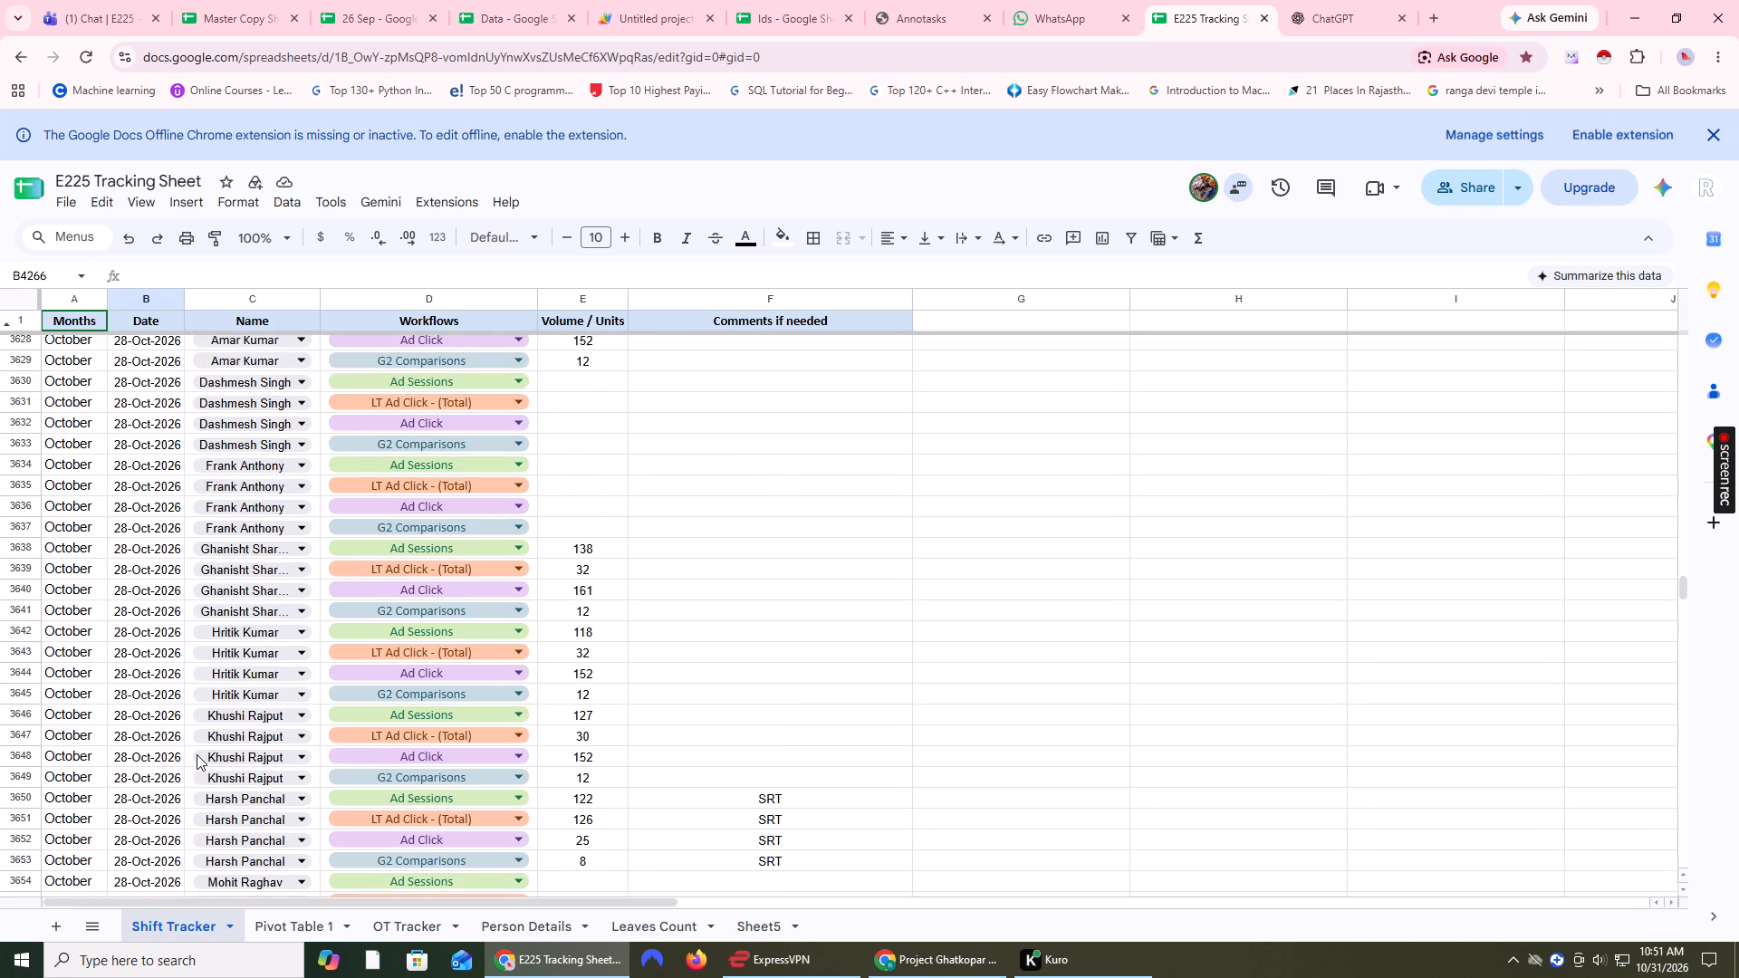
{"action": "scroll", "coordinate": [197, 754], "scroll_direction": "up", "scroll_amount": 2}
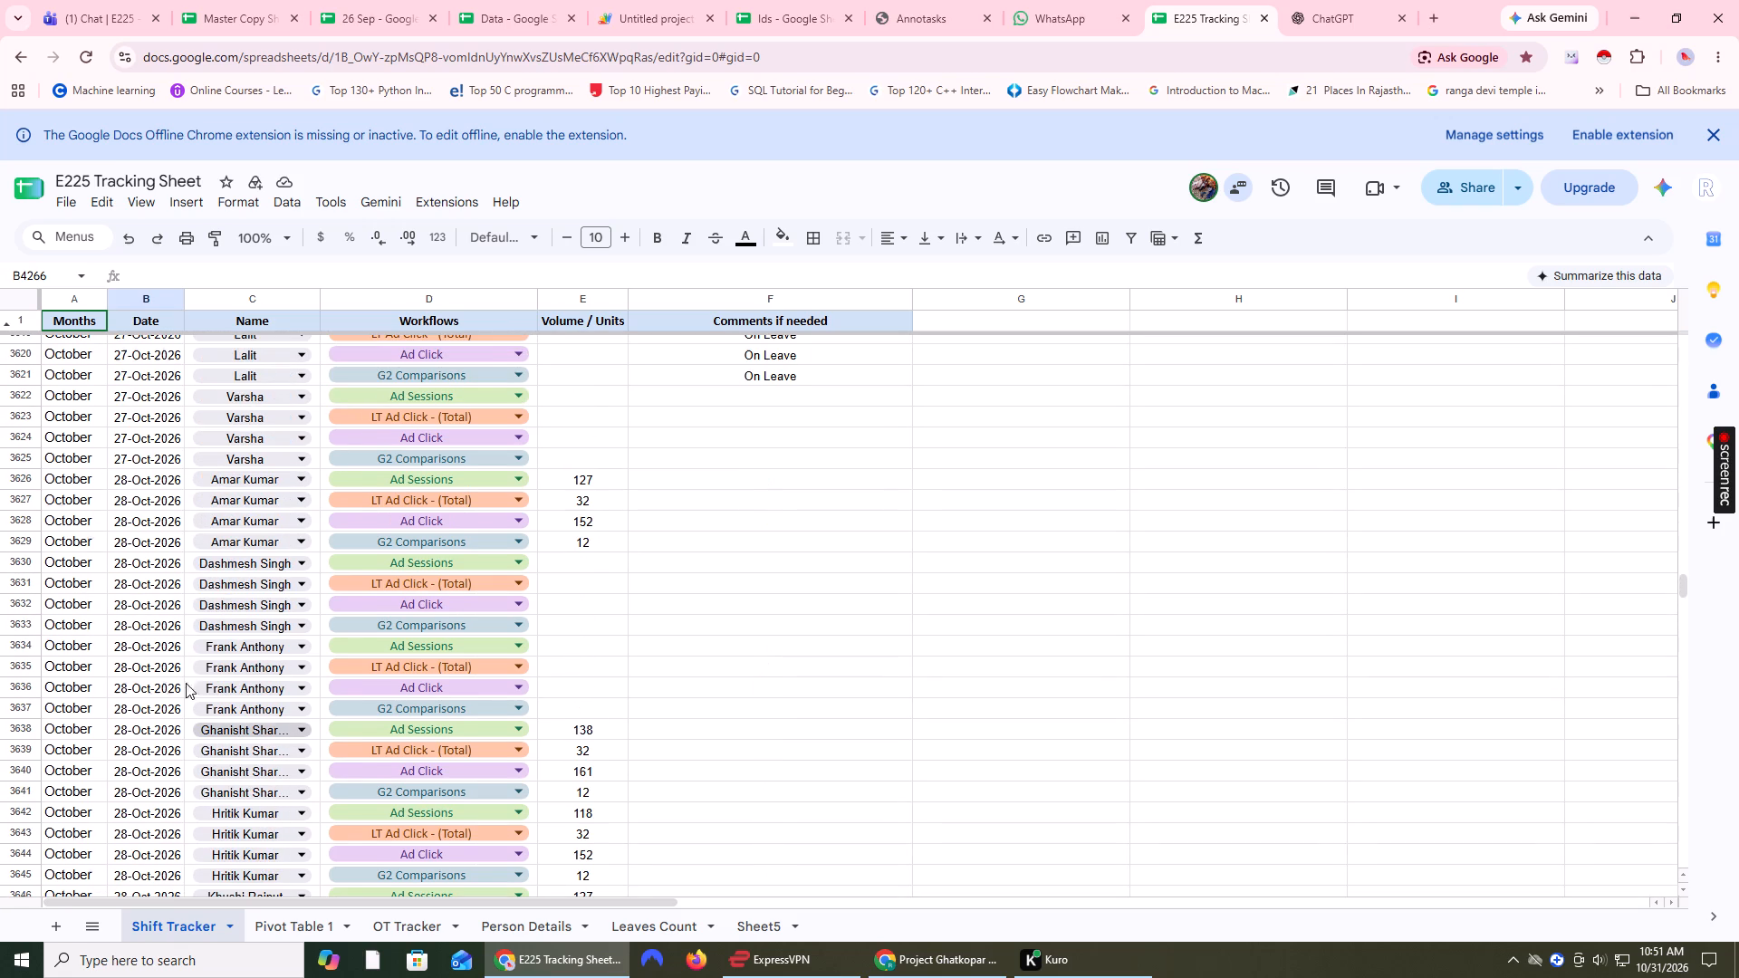
{"action": "left_click", "coordinate": [182, 487]}
{"action": "key", "text": "Right"}
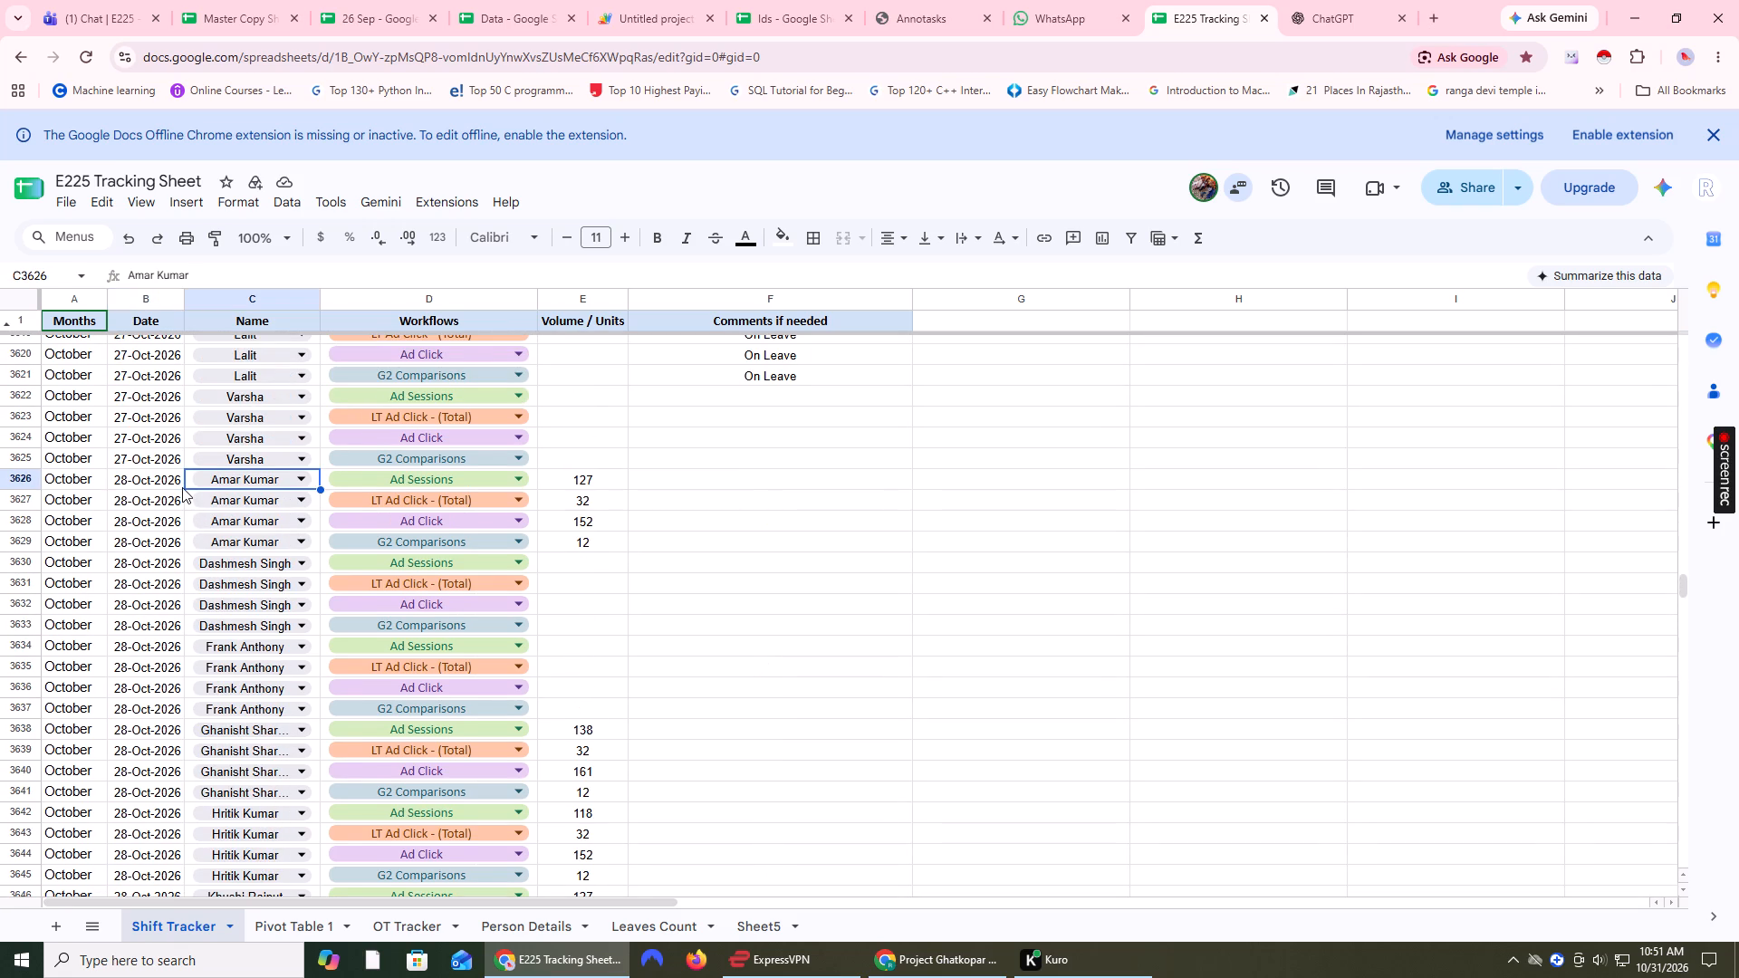
{"action": "key", "text": "shift+Right"}
{"action": "key", "text": "shift+Down"}
{"action": "key", "text": "shift+Down"}
{"action": "key", "text": "shift+Down"}
{"action": "key", "text": "shift+Down"}
{"action": "key", "text": "shift+Down"}
{"action": "key", "text": "shift+Down"}
{"action": "key", "text": "shift+Down"}
{"action": "key", "text": "shift+Down"}
{"action": "key", "text": "shift+Down"}
{"action": "key", "text": "shift+Down"}
{"action": "key", "text": "shift+Down"}
{"action": "key", "text": "shift+Down"}
{"action": "key", "text": "shift+Down"}
{"action": "key", "text": "shift+Down"}
{"action": "key", "text": "shift+Down"}
{"action": "key", "text": "shift+Down"}
{"action": "key", "text": "shift+Down"}
{"action": "key", "text": "shift+Down"}
{"action": "key", "text": "shift+Down"}
{"action": "key", "text": "shift+Down"}
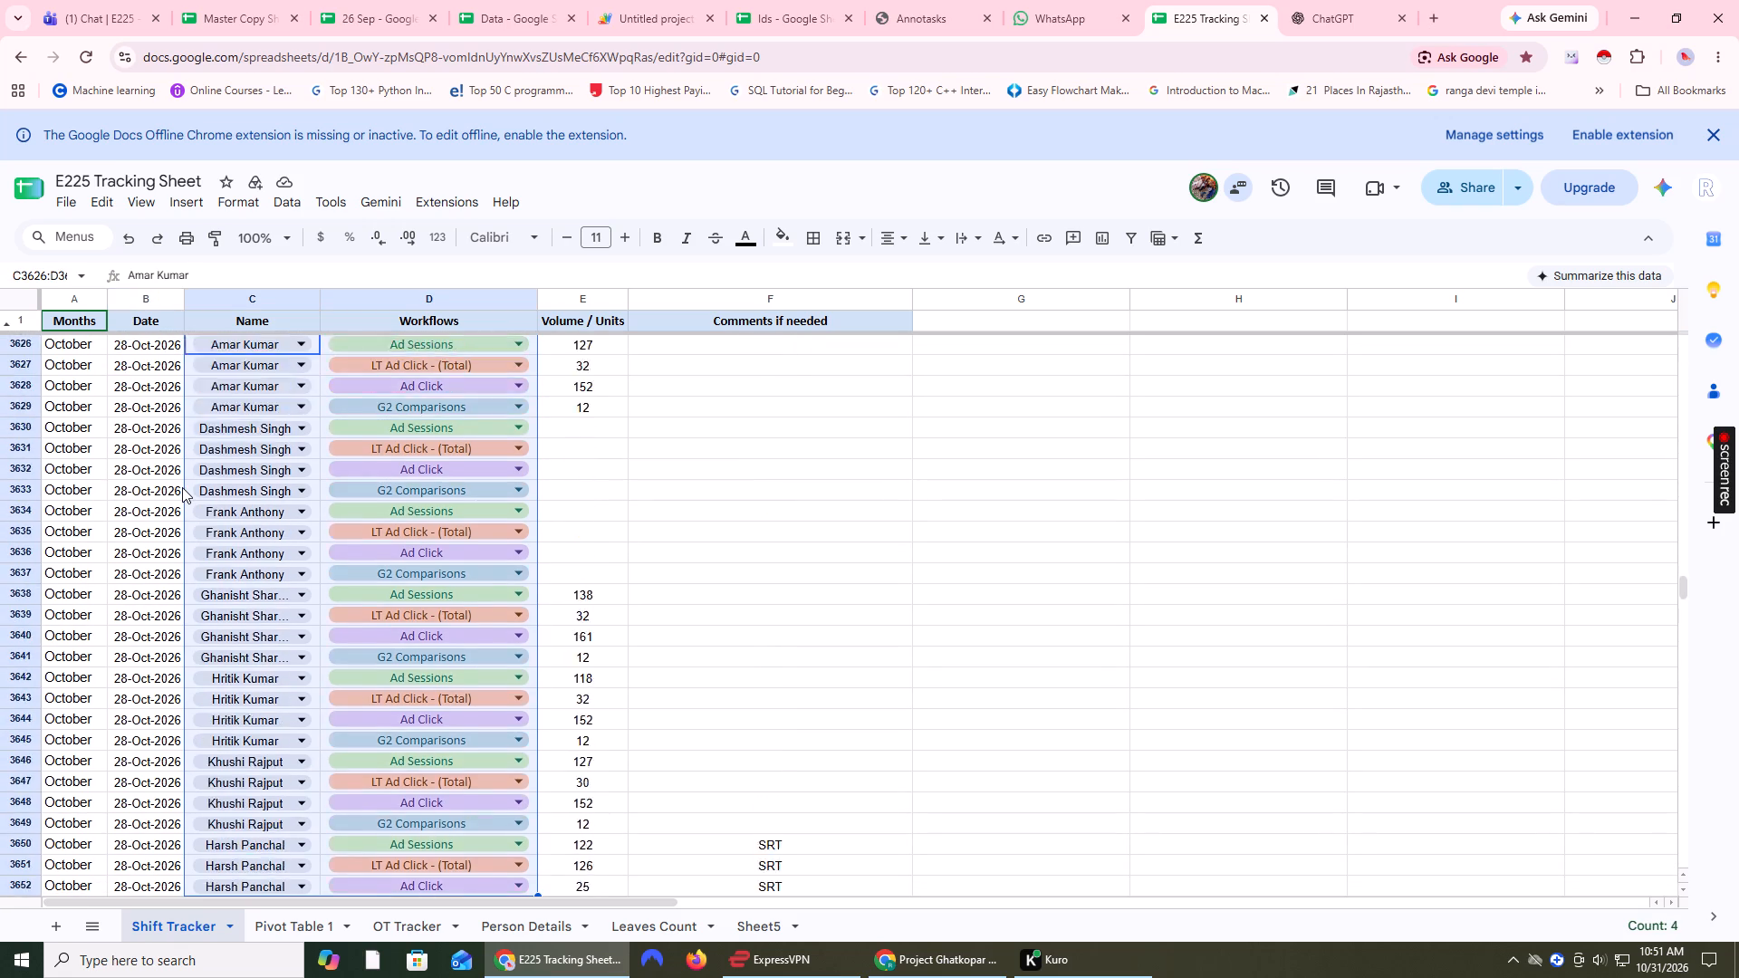
{"action": "key", "text": "shift+Up"}
{"action": "key", "text": "shift+Up"}
{"action": "key", "text": "shift+Up"}
{"action": "key", "text": "shift+Up"}
{"action": "key", "text": "shift+Up"}
{"action": "key", "text": "shift+Up"}
{"action": "key", "text": "shift+Up"}
{"action": "key", "text": "shift+Up"}
{"action": "key", "text": "shift+Up"}
{"action": "key", "text": "shift+Up"}
{"action": "key", "text": "shift+Up"}
{"action": "key", "text": "shift+Up"}
{"action": "key", "text": "shift+Up"}
{"action": "key", "text": "shift+Up"}
{"action": "key", "text": "shift+Up"}
{"action": "key", "text": "shift+Up"}
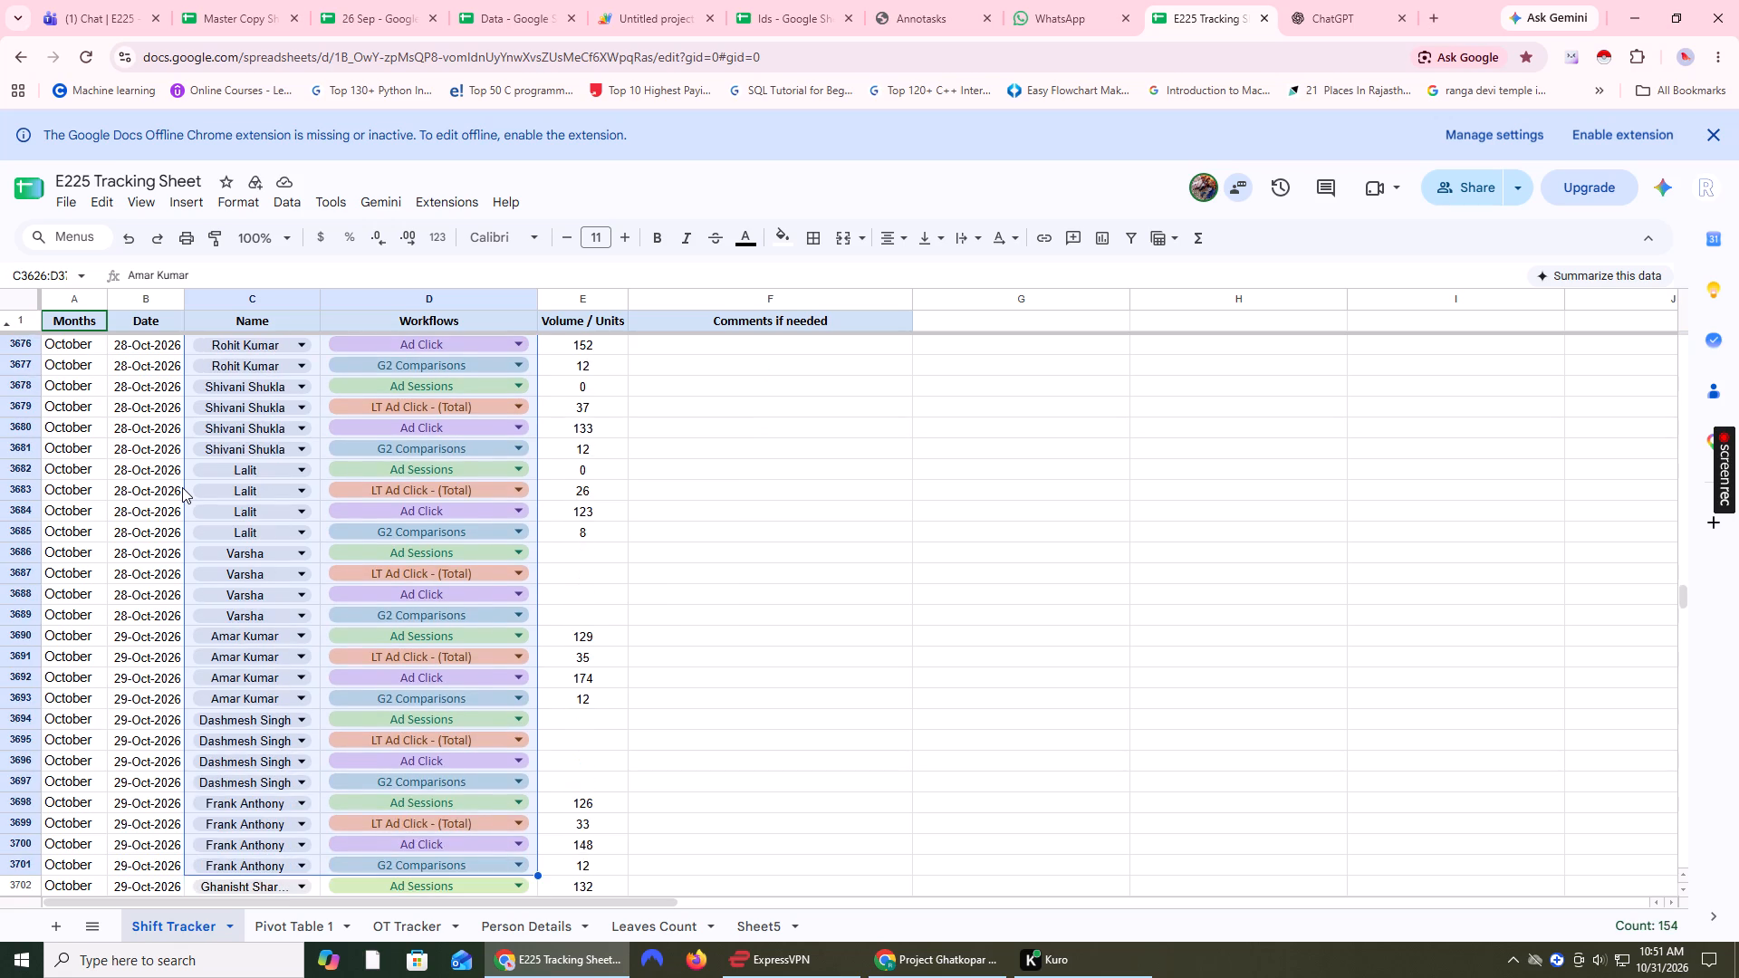
{"action": "key", "text": "shift+Down"}
{"action": "key", "text": "shift+Down"}
{"action": "key", "text": "shift+Down"}
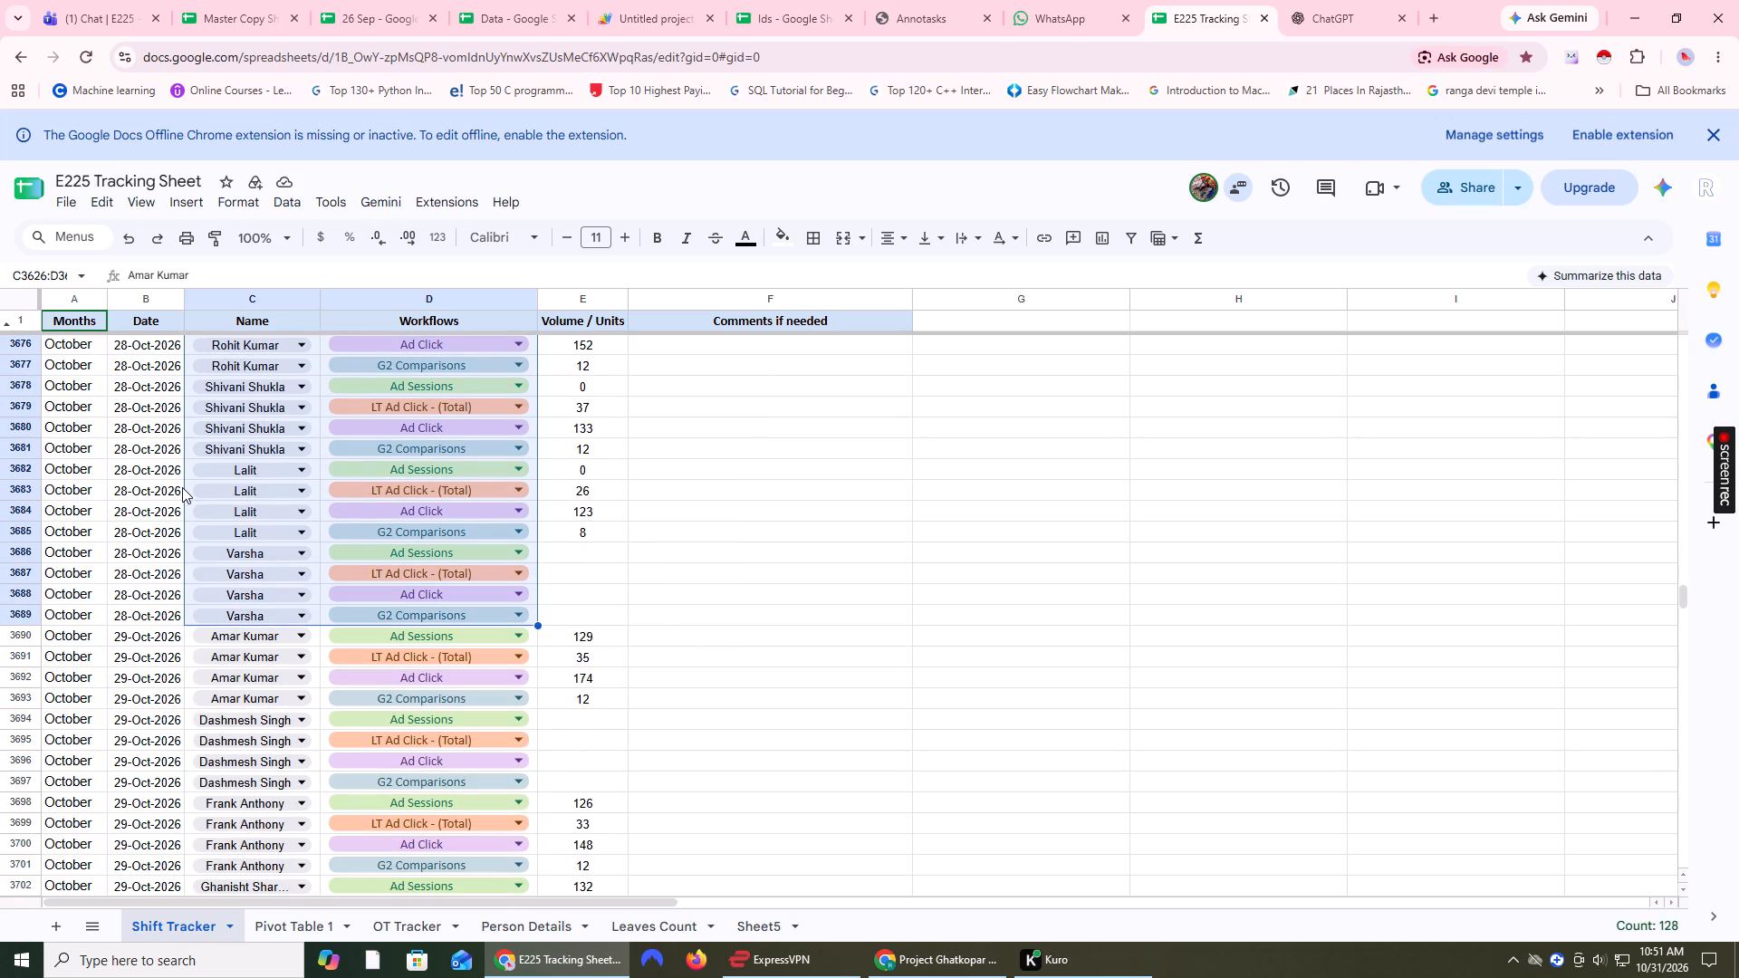
{"action": "key", "text": "ctrl+c"}
Paste the copied Name and Workflows block at C3818 and again at C3882, where the November rows start.
{"action": "scroll", "coordinate": [650, 682], "scroll_direction": "down", "scroll_amount": 4}
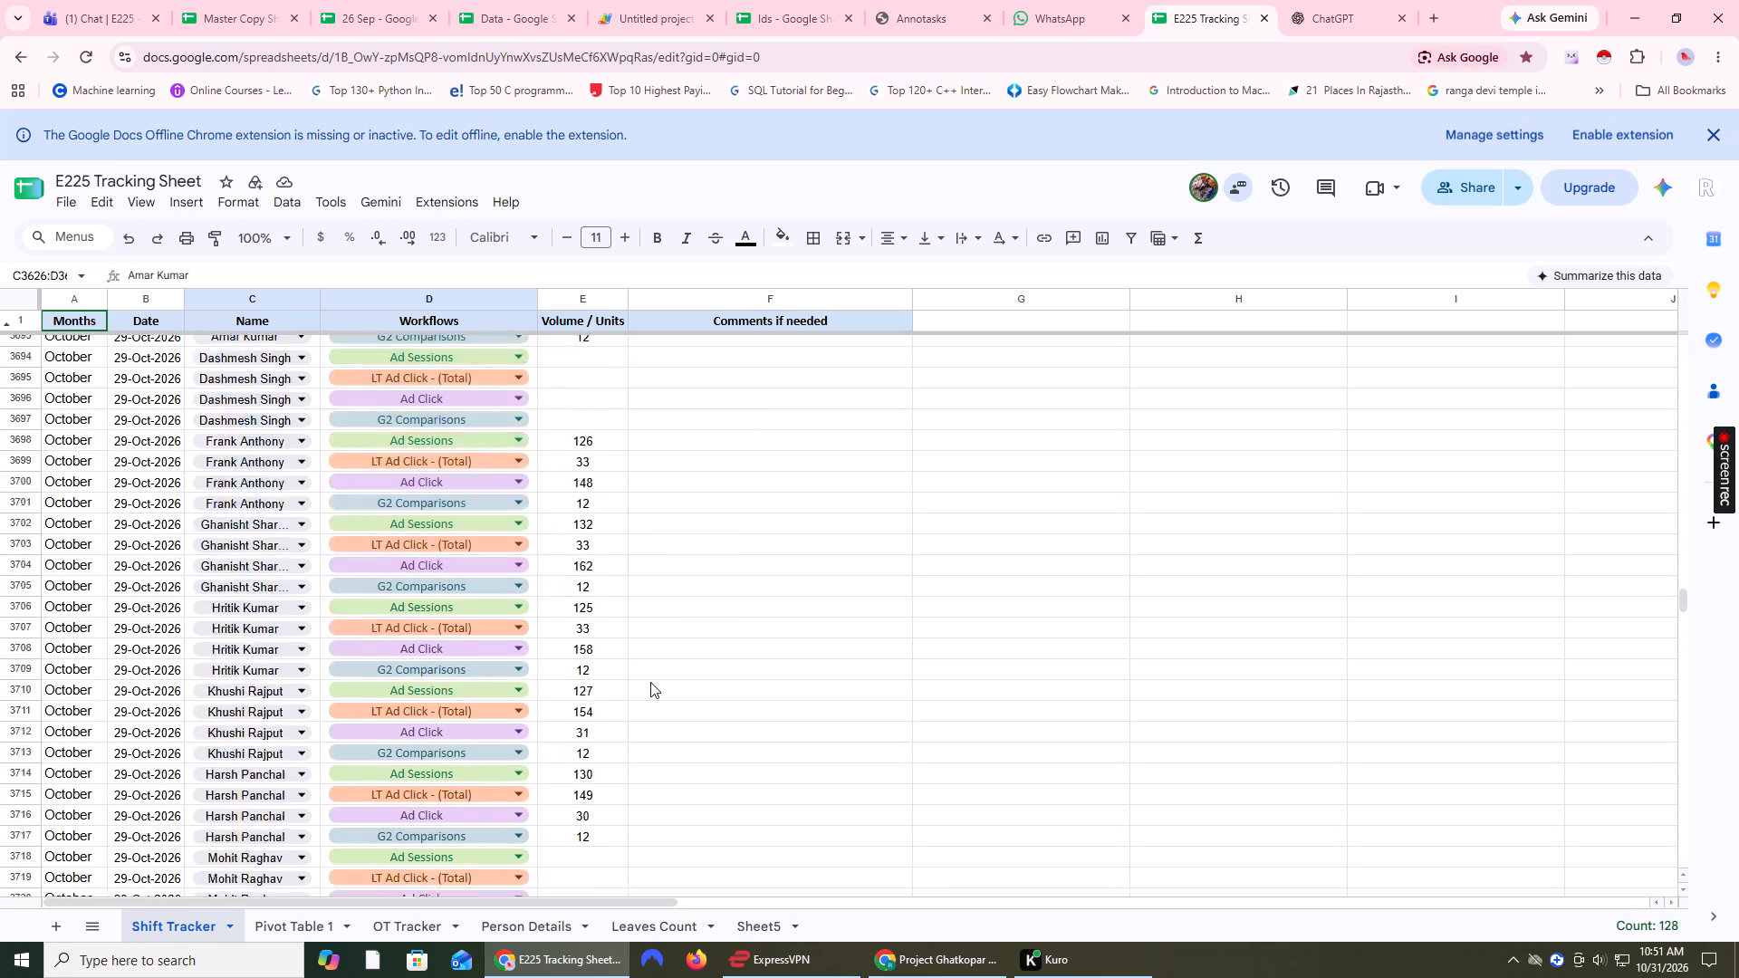
{"action": "scroll", "coordinate": [650, 682], "scroll_direction": "down", "scroll_amount": 11}
{"action": "scroll", "coordinate": [608, 765], "scroll_direction": "down", "scroll_amount": 15}
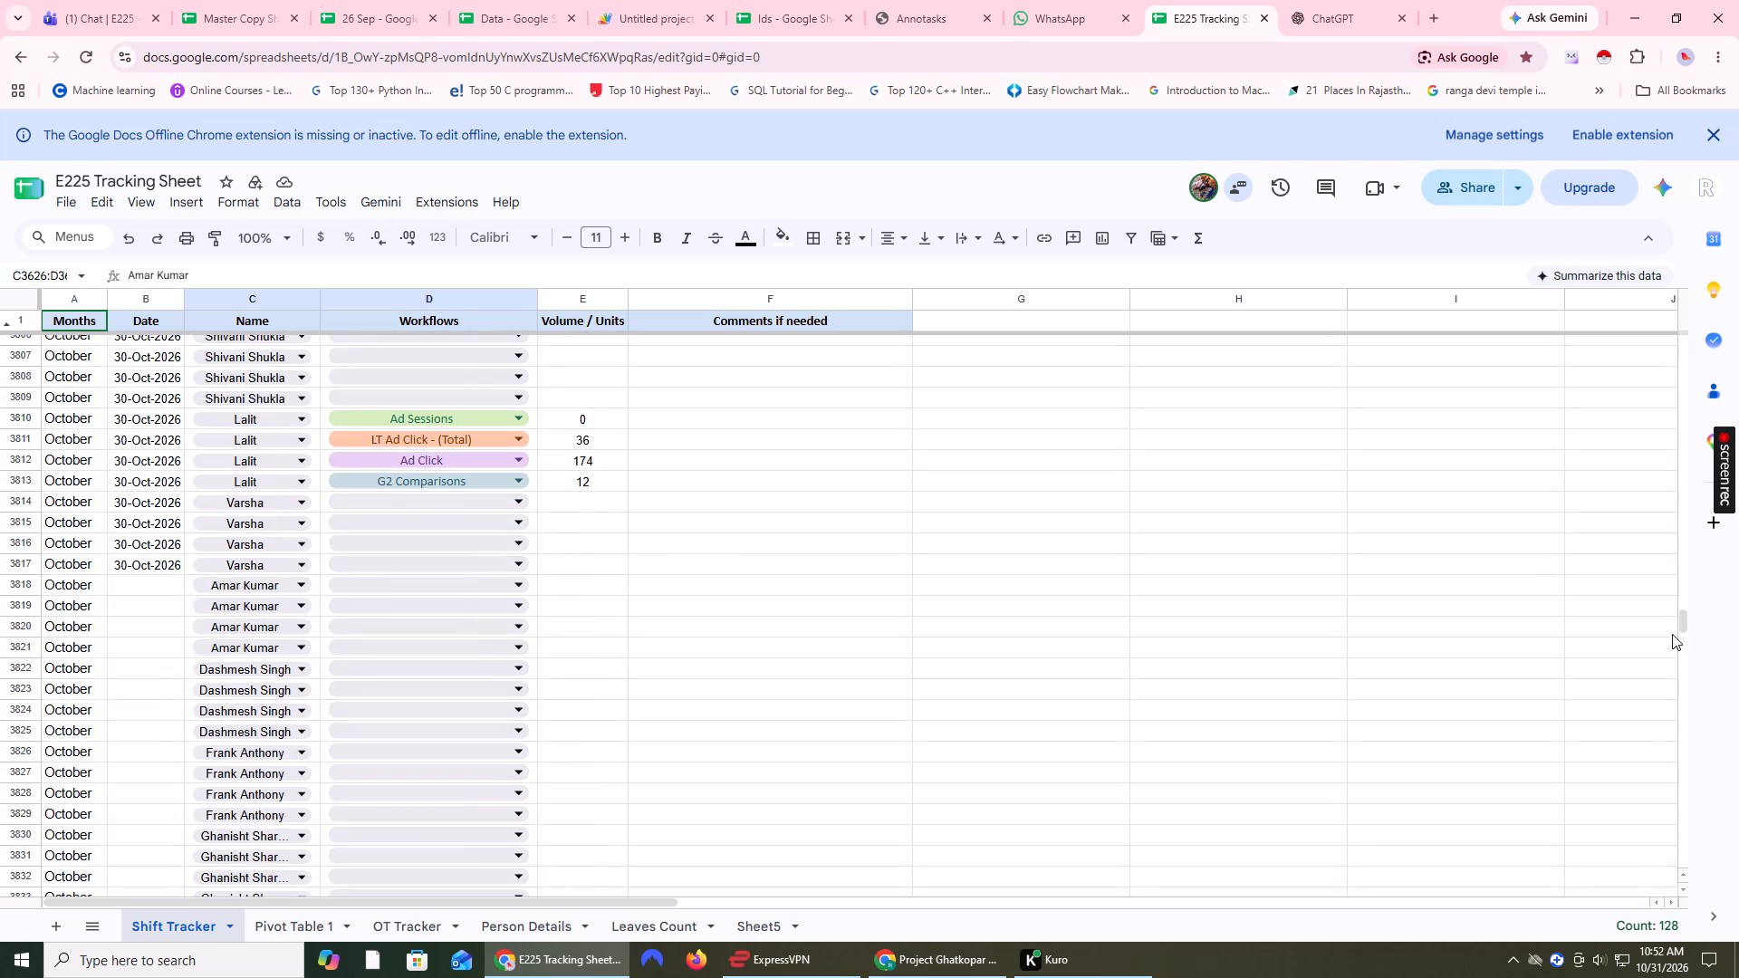
{"action": "left_click", "coordinate": [1682, 623]}
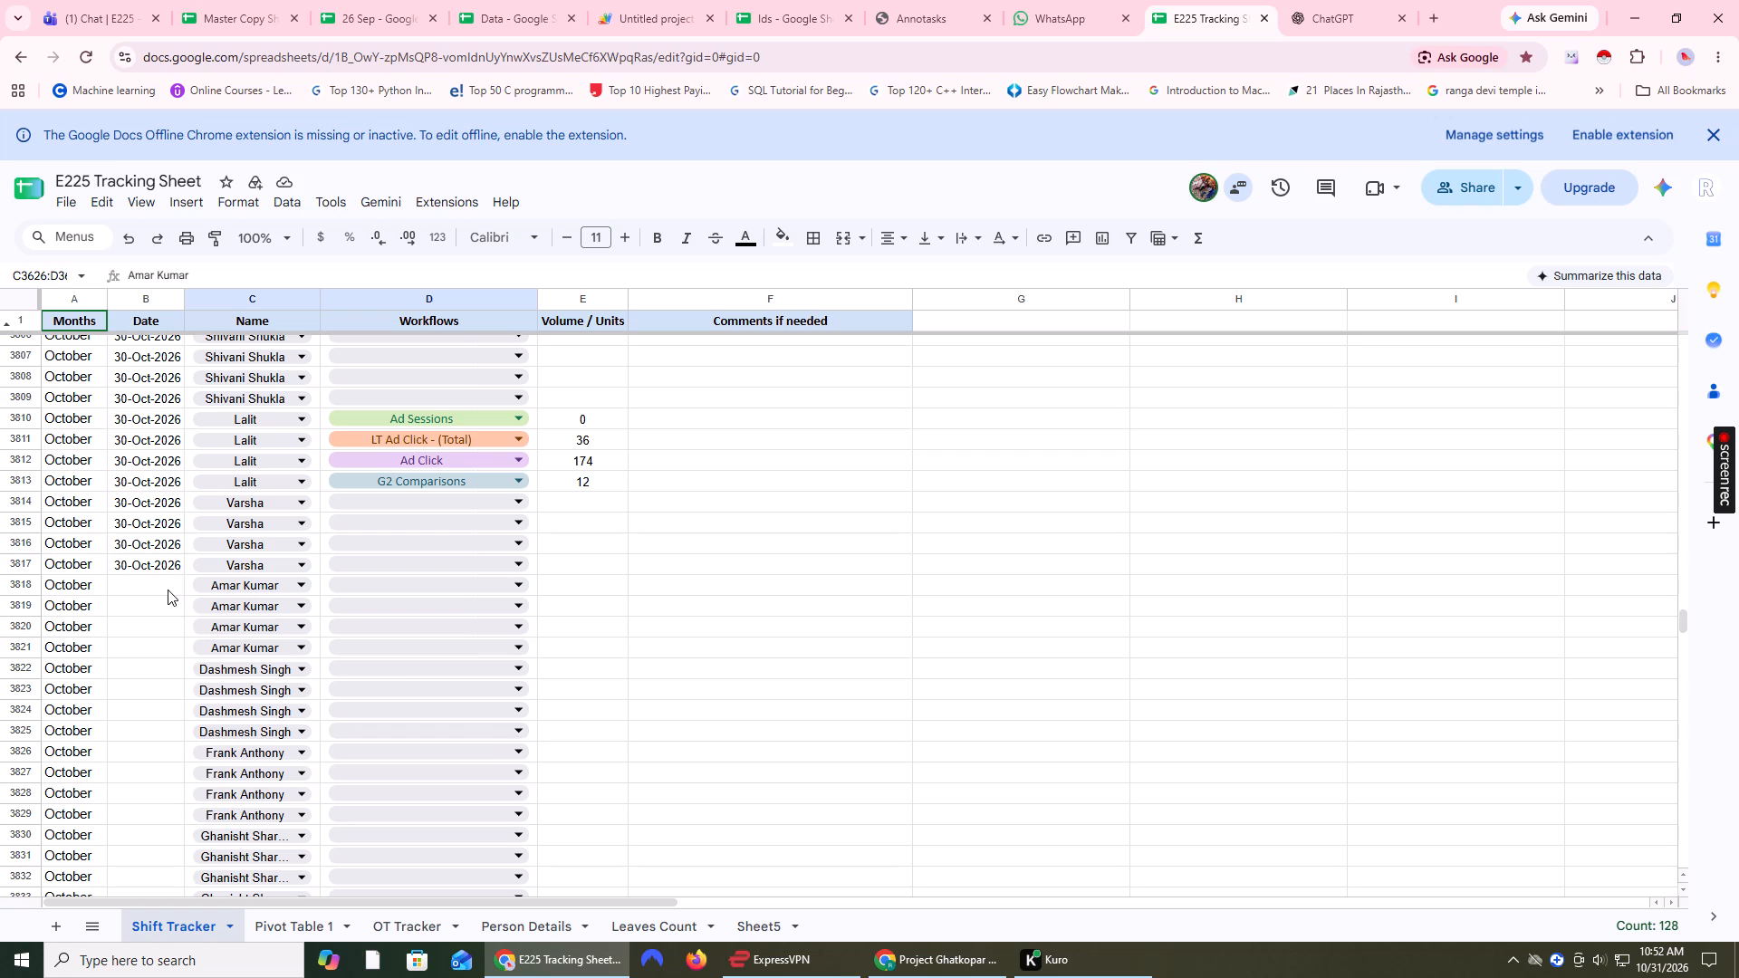
{"action": "left_click", "coordinate": [167, 589]}
{"action": "key", "text": "Right"}
{"action": "key", "text": "ctrl+v"}
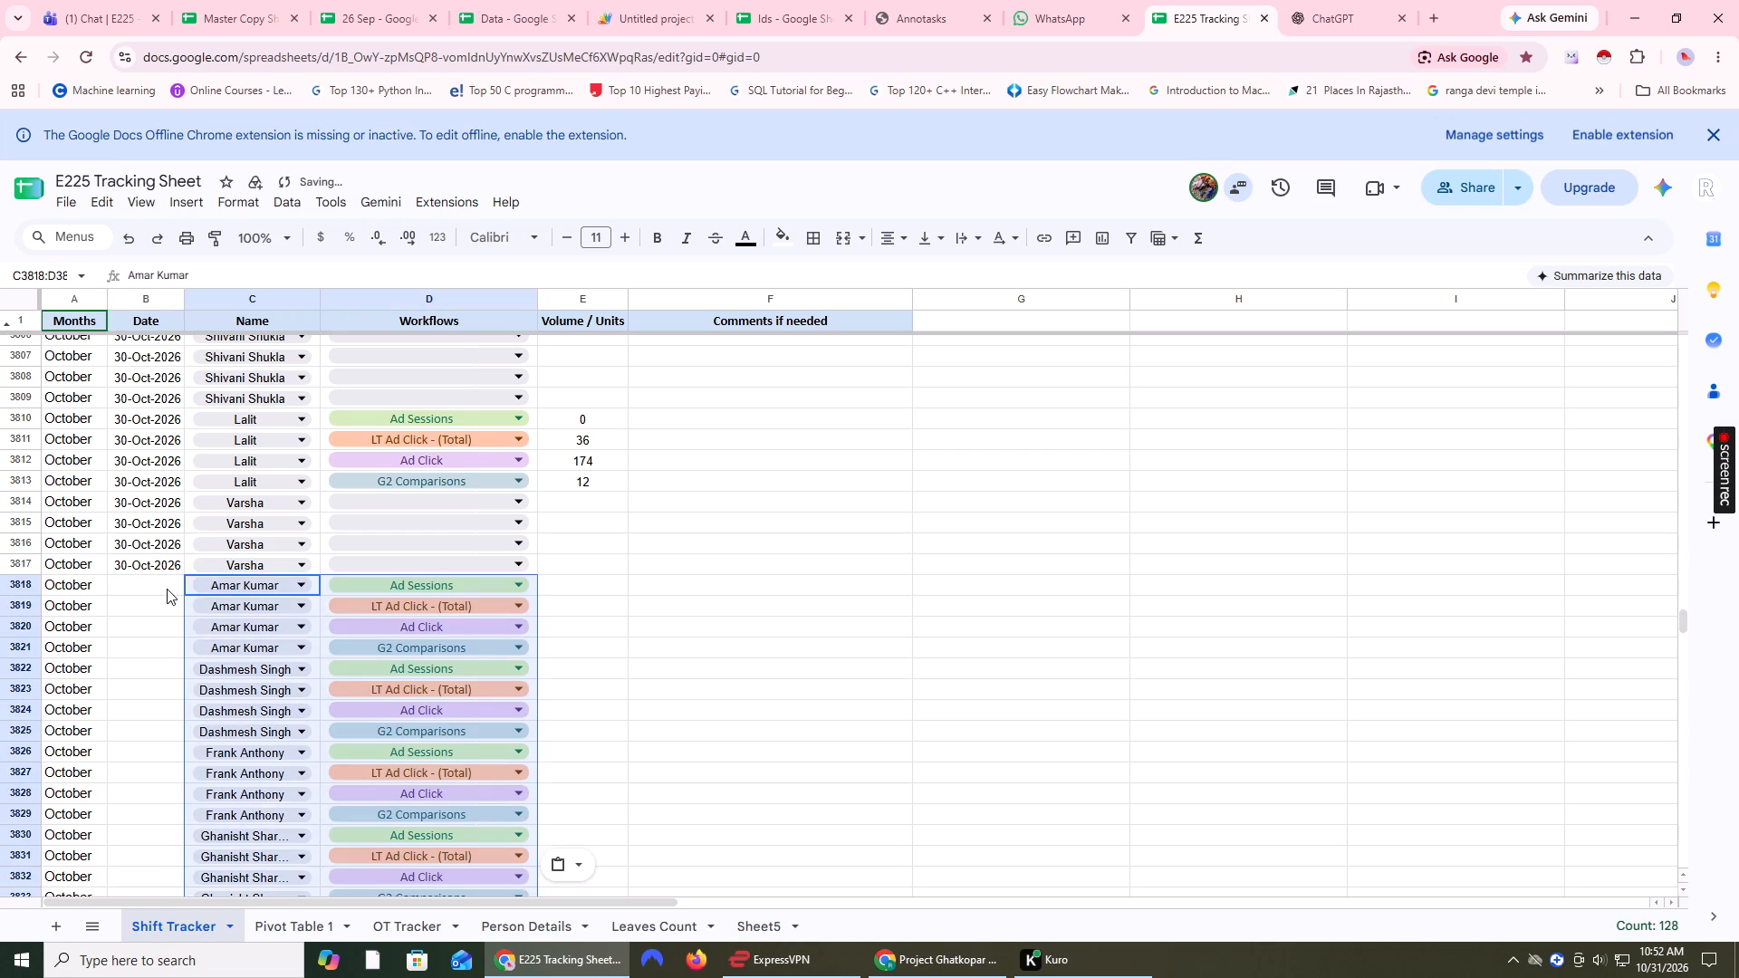
{"action": "scroll", "coordinate": [167, 589], "scroll_direction": "down", "scroll_amount": 14}
{"action": "left_click", "coordinate": [162, 654]}
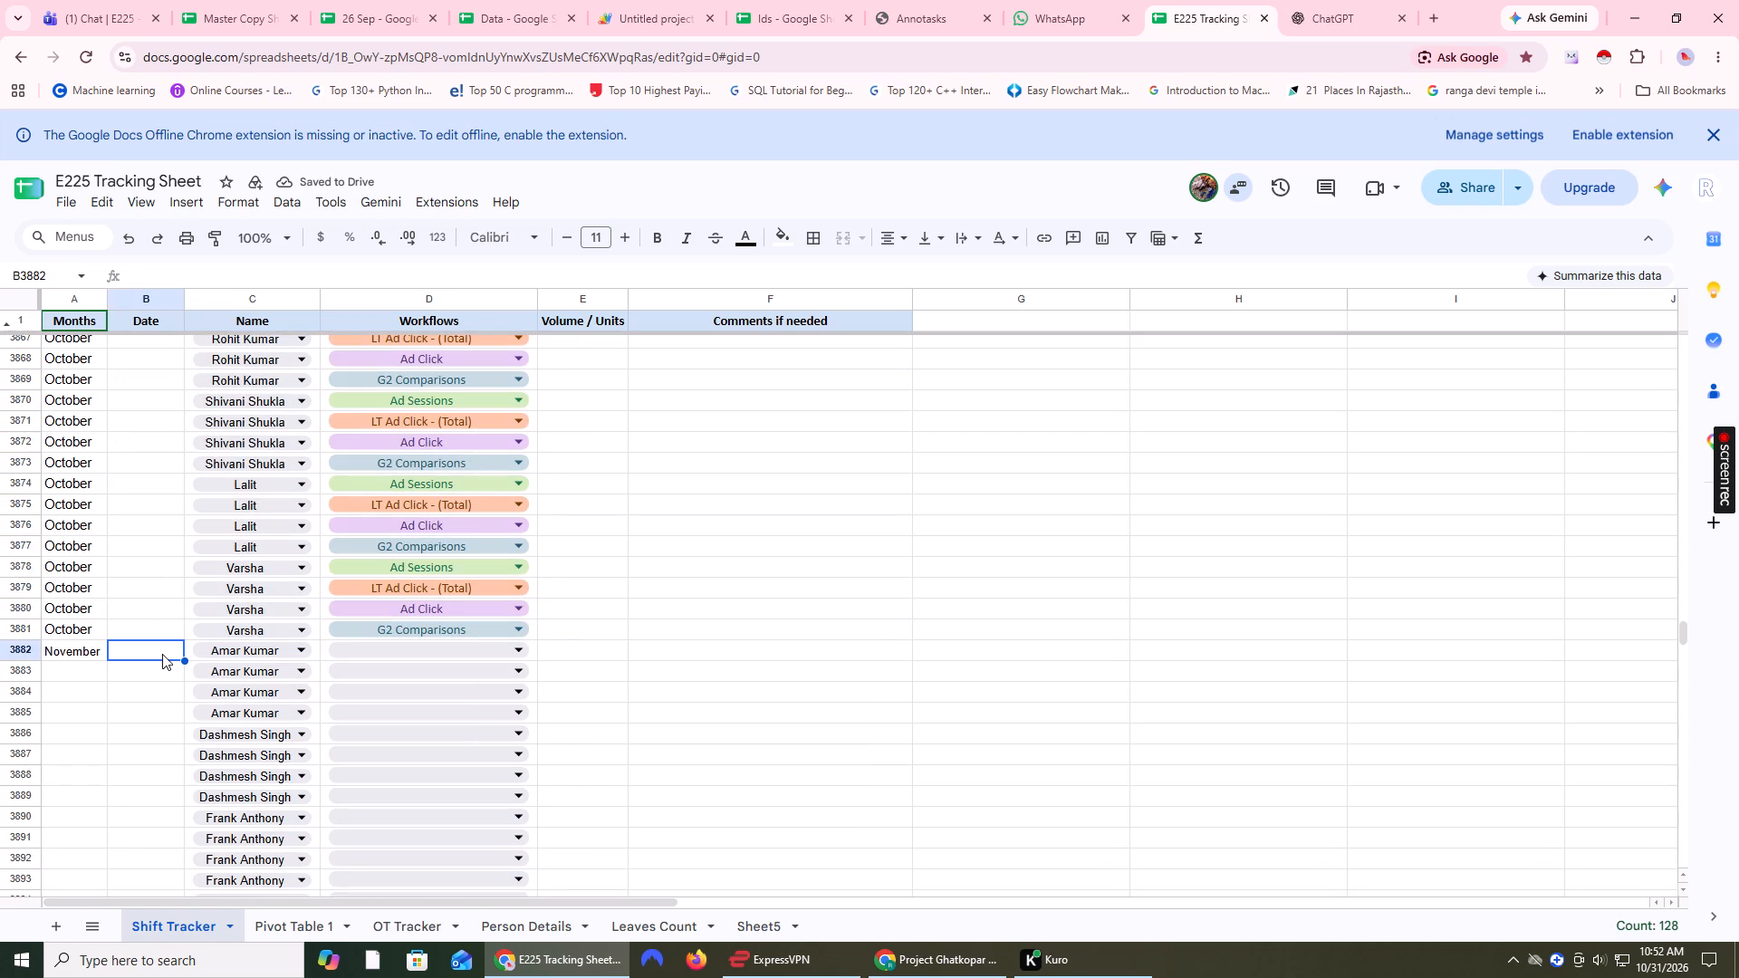
{"action": "key", "text": "Right"}
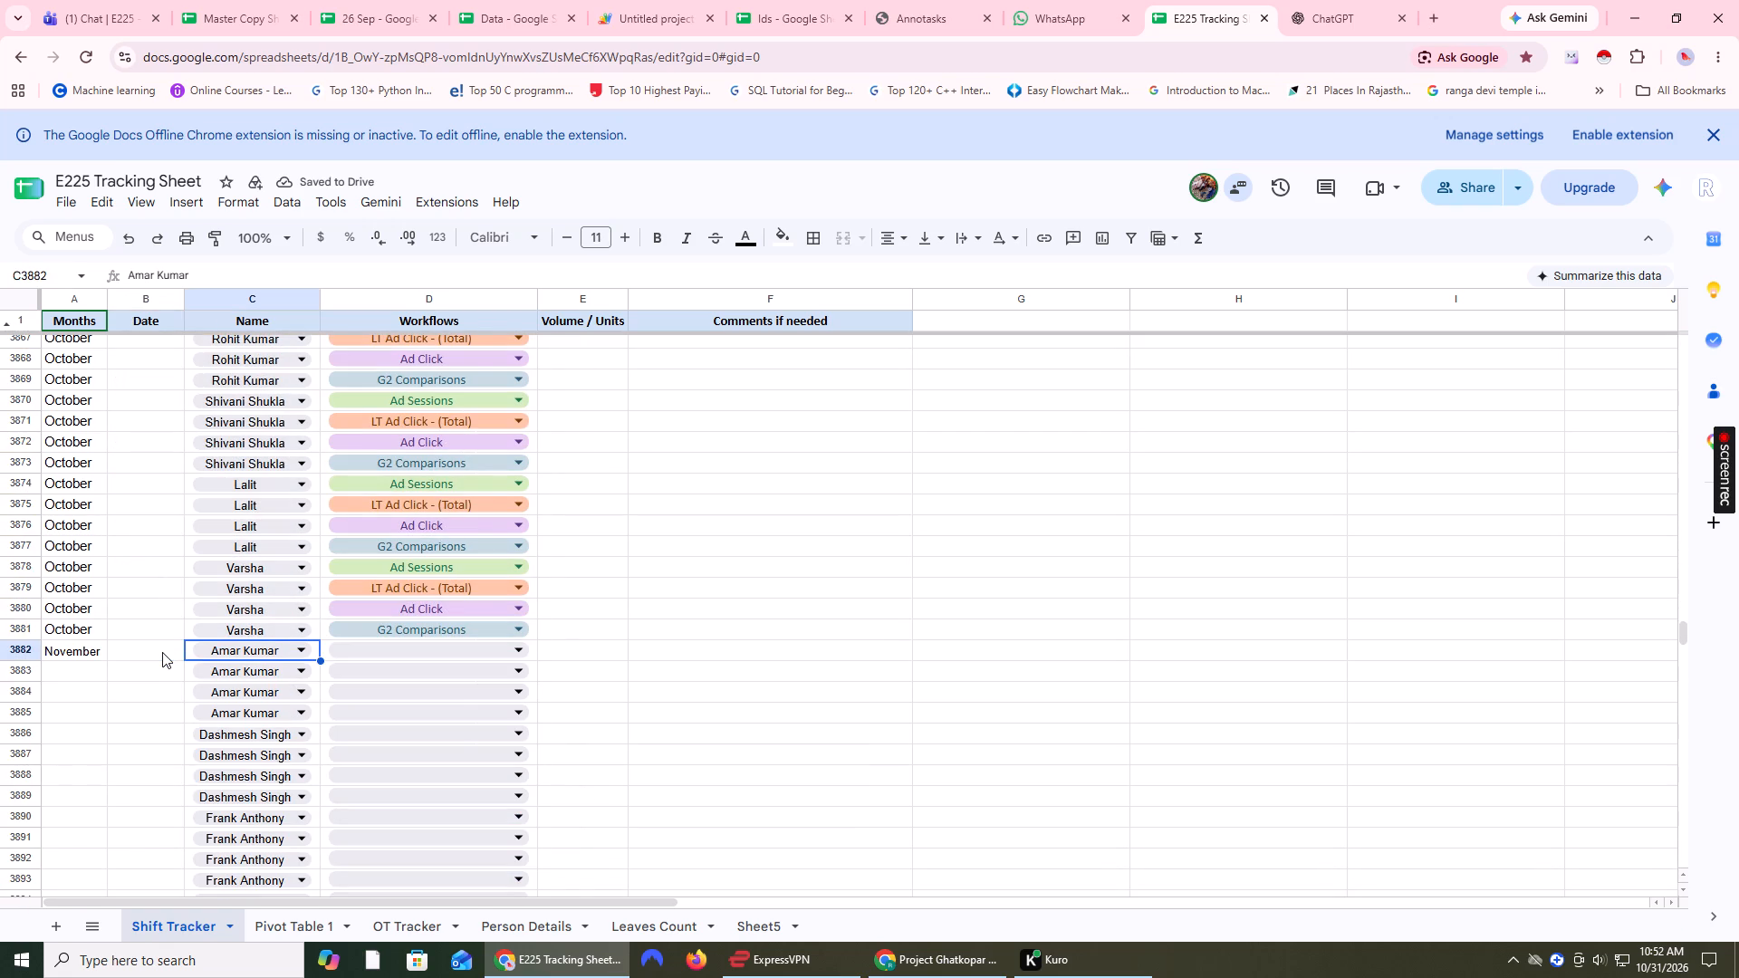
{"action": "key", "text": "ctrl+v"}
Paste the copied Name and Workflows block over the next two name blocks, starting at C3946 and C4010.
{"action": "scroll", "coordinate": [162, 650], "scroll_direction": "down", "scroll_amount": 16}
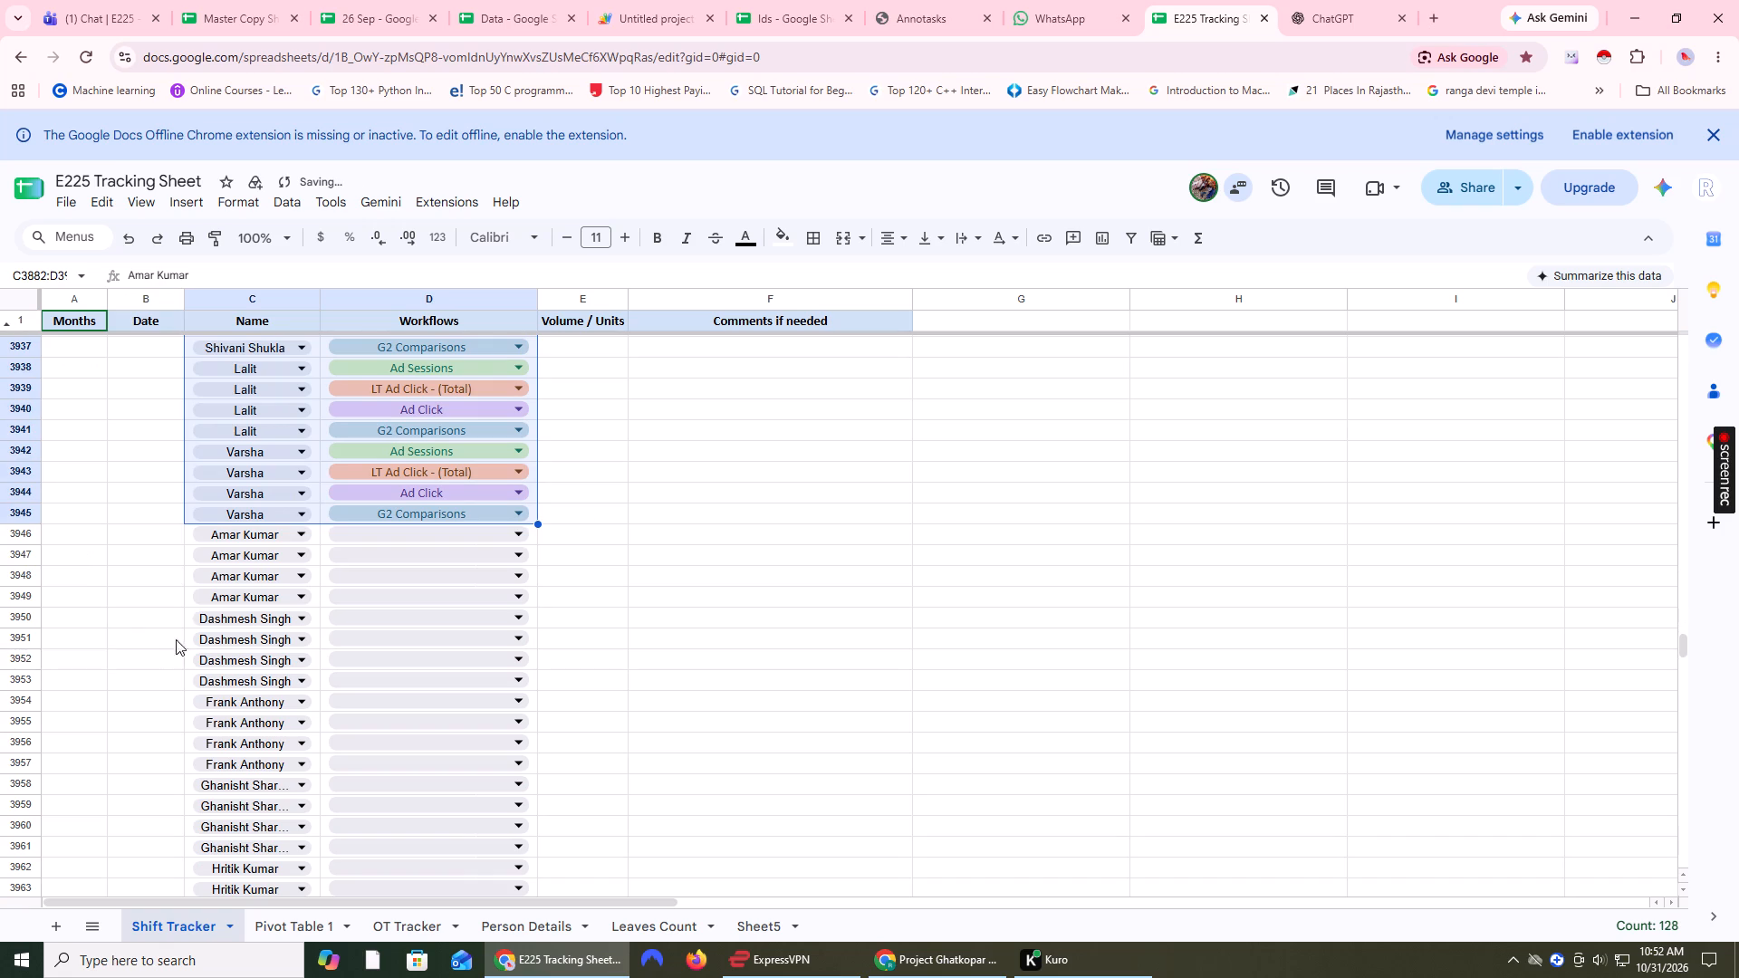
{"action": "left_click", "coordinate": [164, 538]}
{"action": "key", "text": "Right"}
{"action": "key", "text": "ctrl+v"}
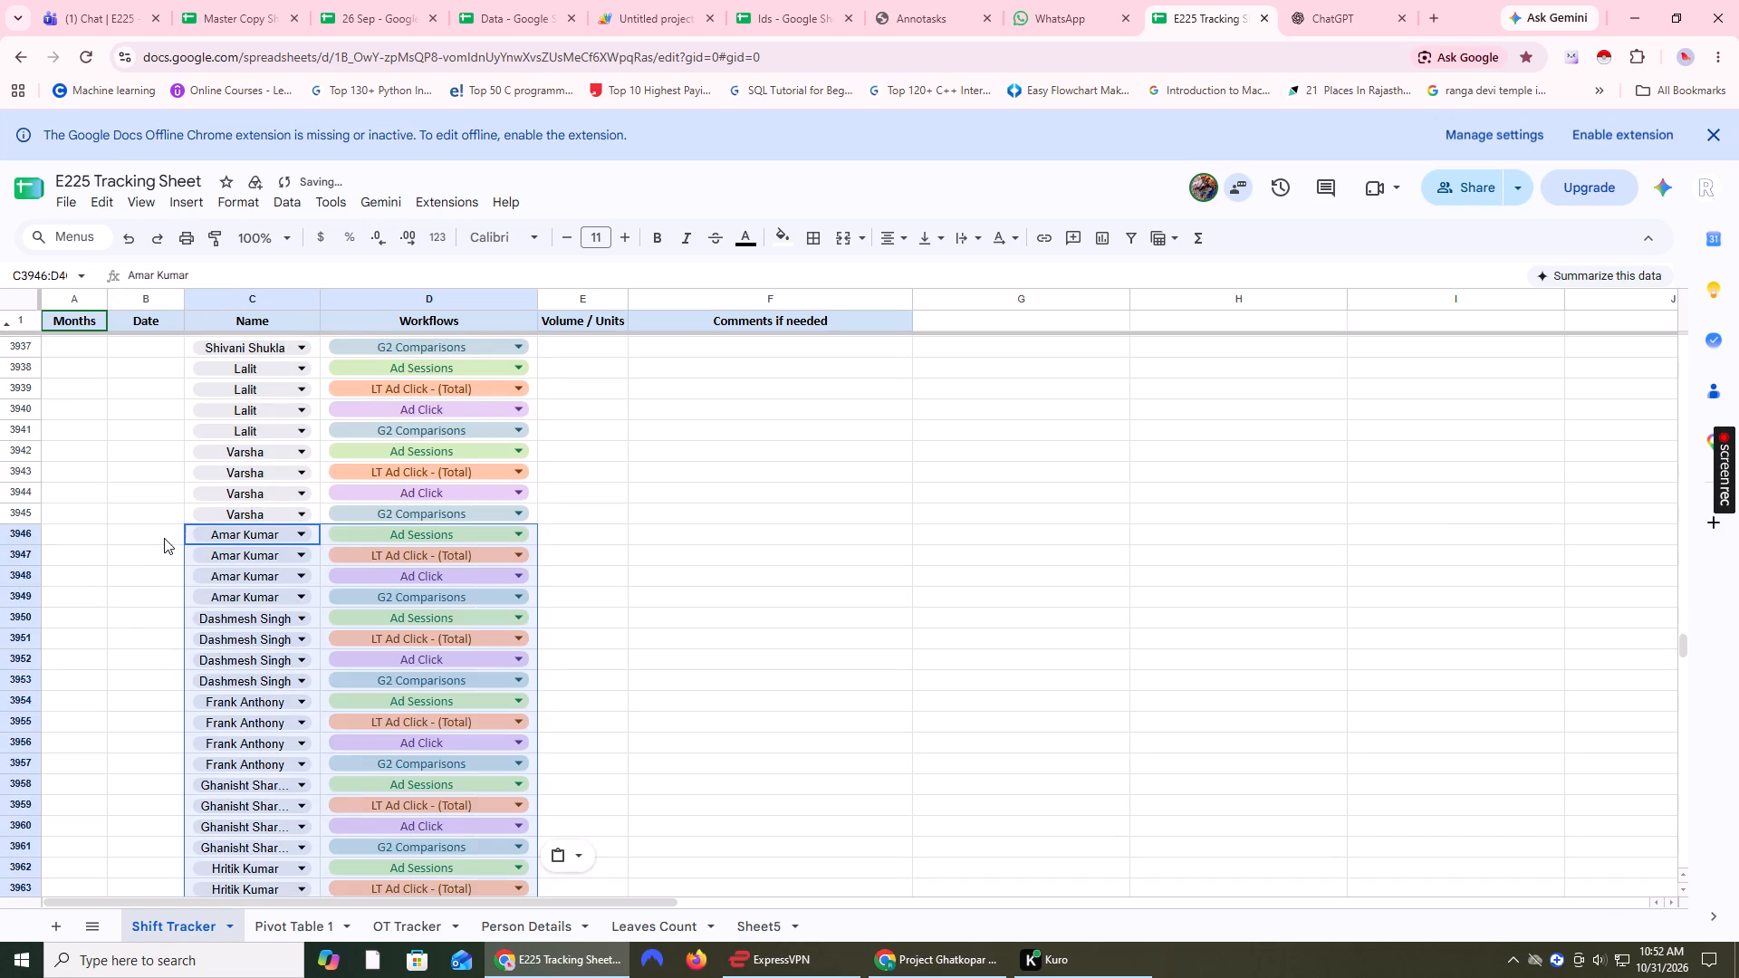
{"action": "scroll", "coordinate": [164, 534], "scroll_direction": "down", "scroll_amount": 14}
{"action": "left_click", "coordinate": [147, 607]}
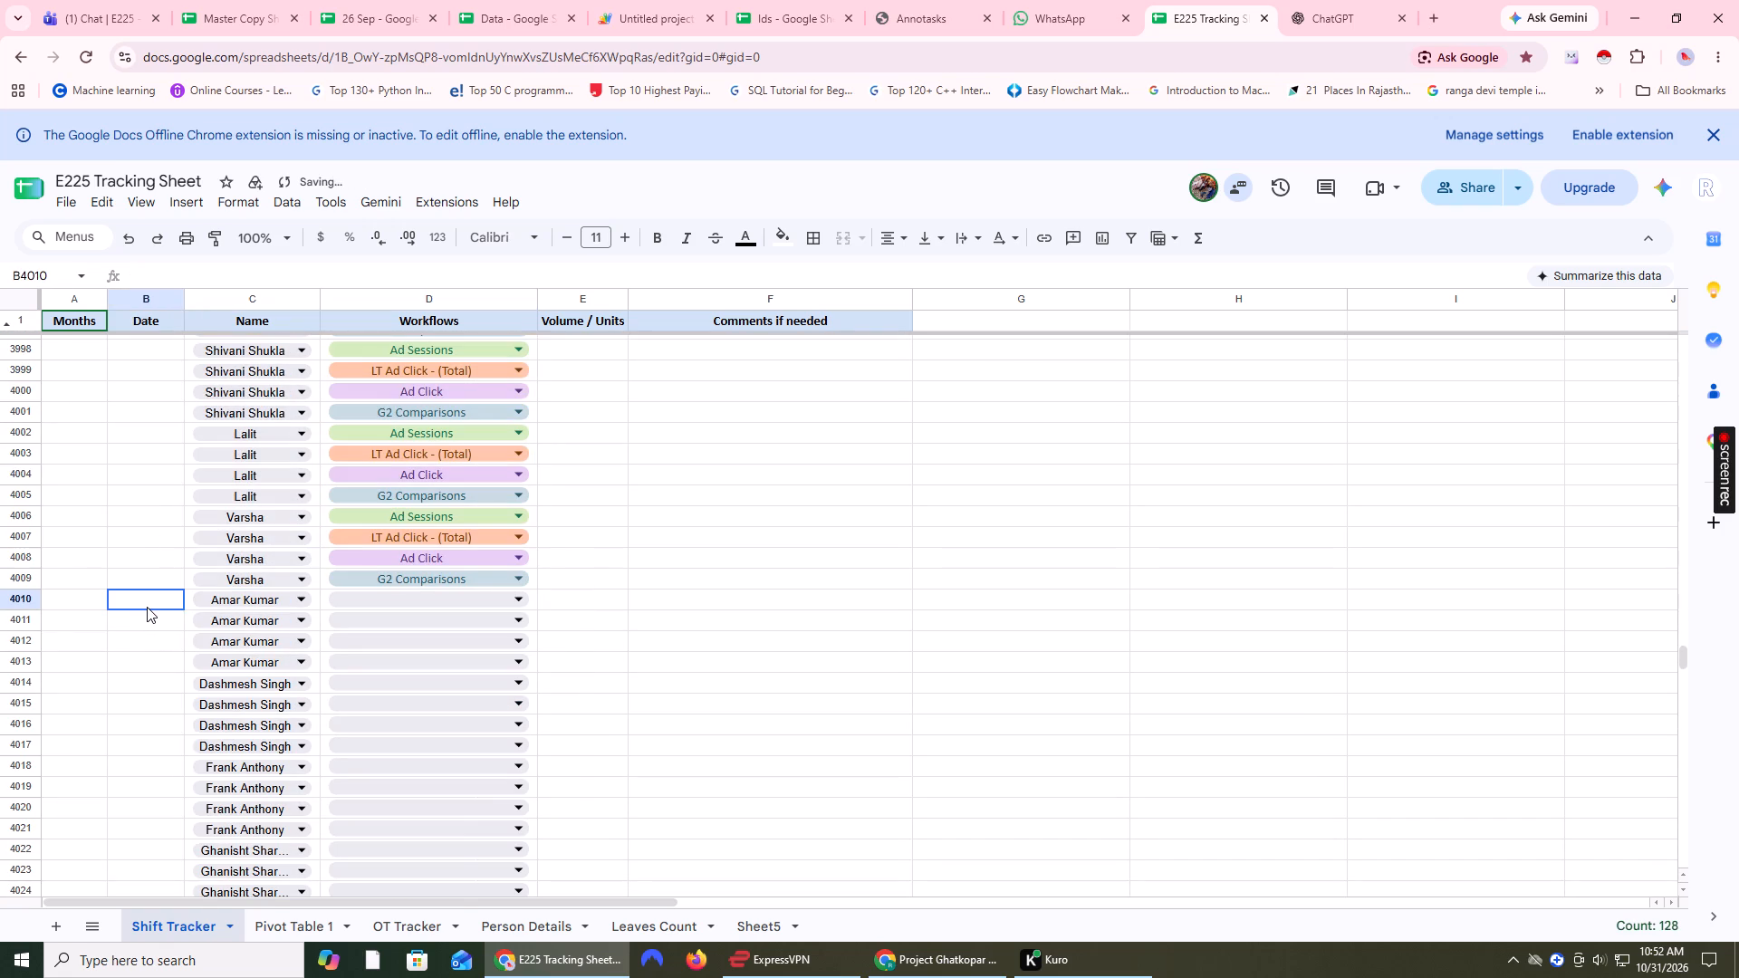
{"action": "key", "text": "Right"}
{"action": "key", "text": "ctrl+v"}
Paste the copied Name and Workflows block over the name blocks starting at C4074 and C4138.
{"action": "scroll", "coordinate": [147, 596], "scroll_direction": "down", "scroll_amount": 13}
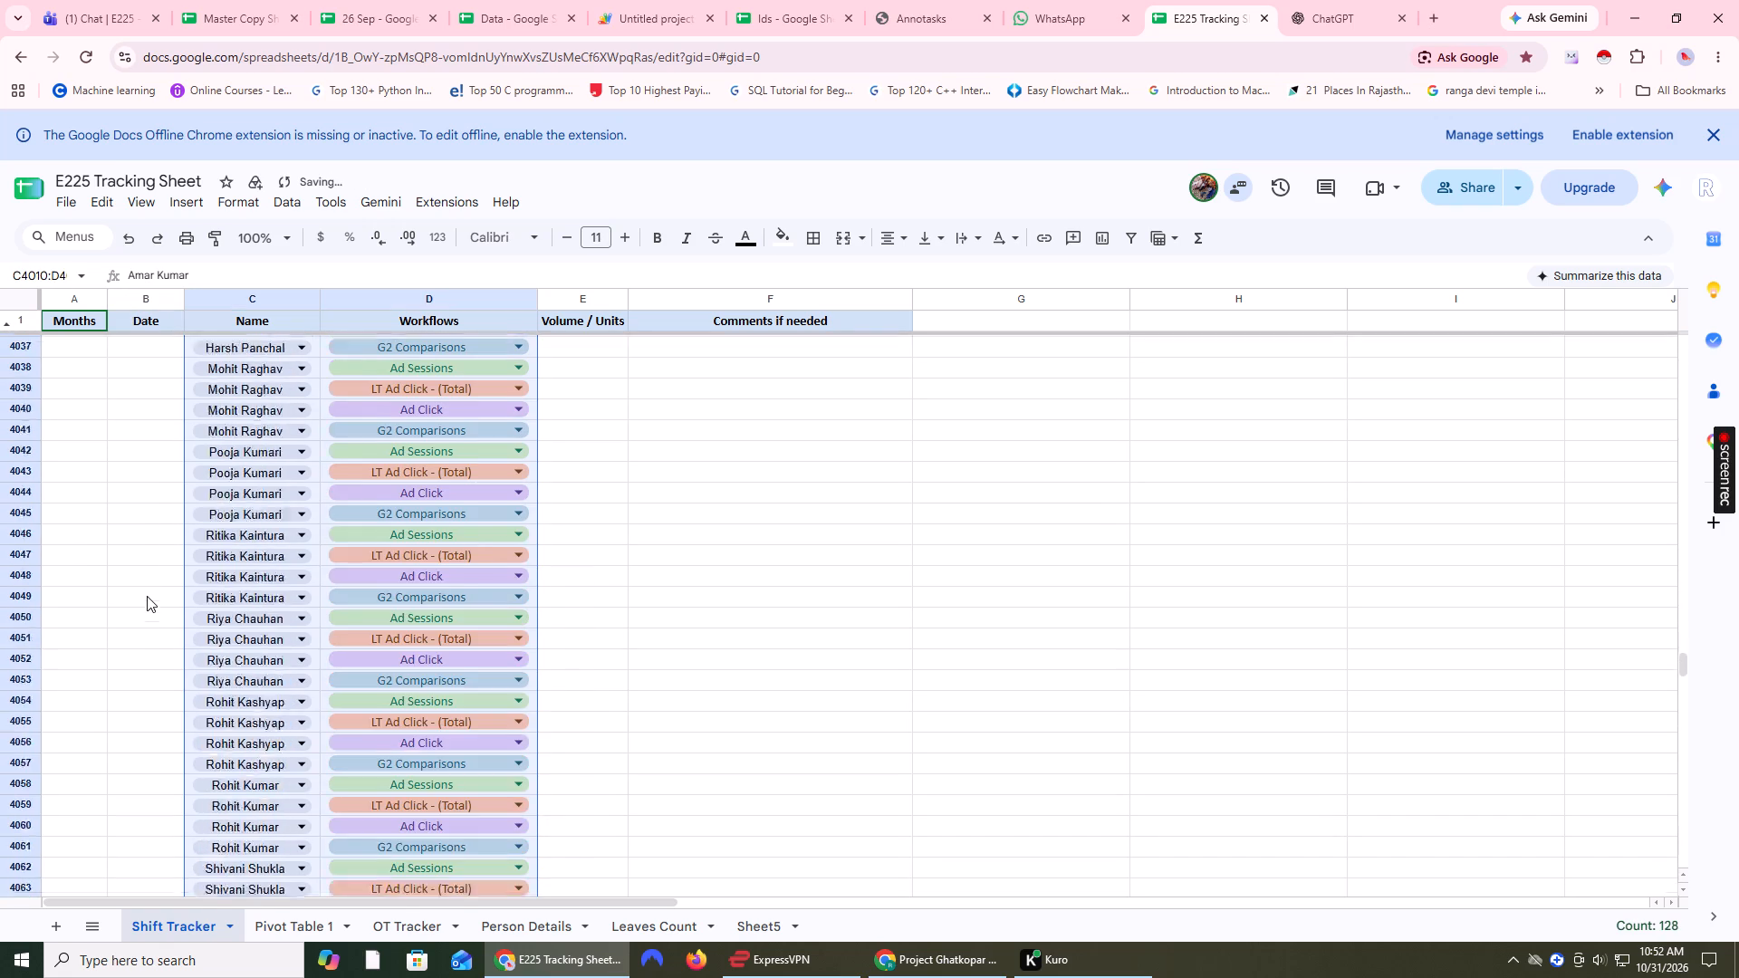
{"action": "scroll", "coordinate": [147, 596], "scroll_direction": "down", "scroll_amount": 1}
{"action": "left_click", "coordinate": [139, 674]}
{"action": "key", "text": "Right"}
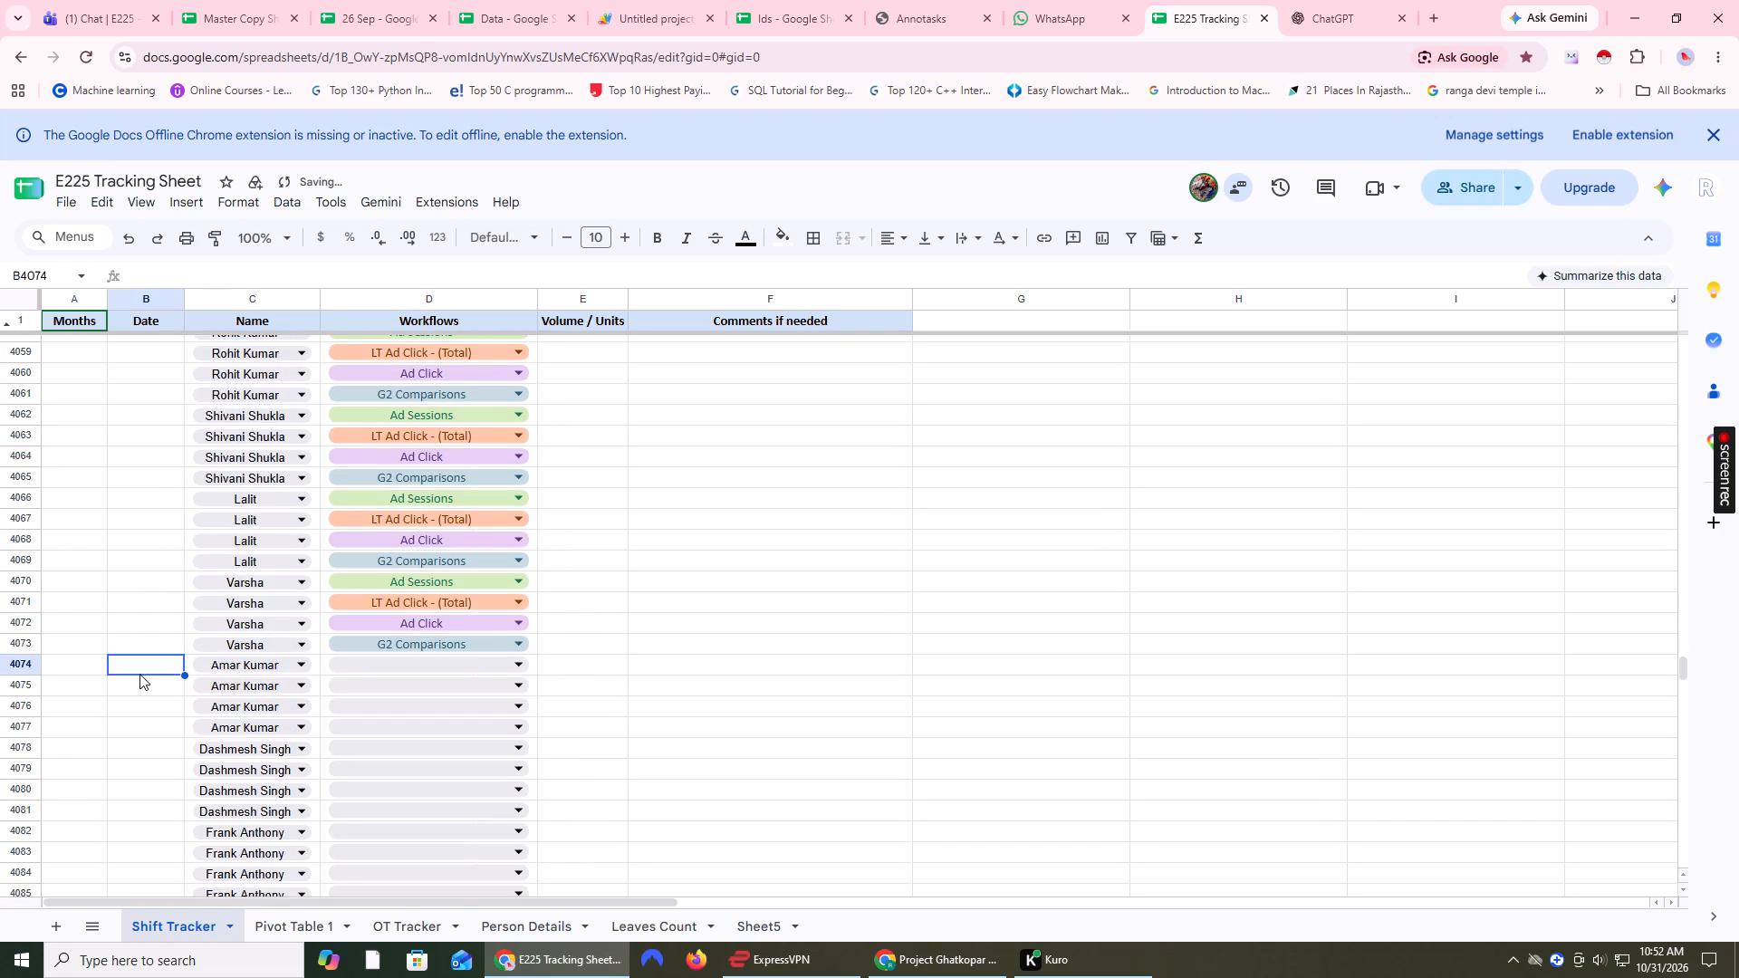
{"action": "key", "text": "ctrl+v"}
{"action": "scroll", "coordinate": [145, 666], "scroll_direction": "down", "scroll_amount": 15}
{"action": "left_click", "coordinate": [126, 686]}
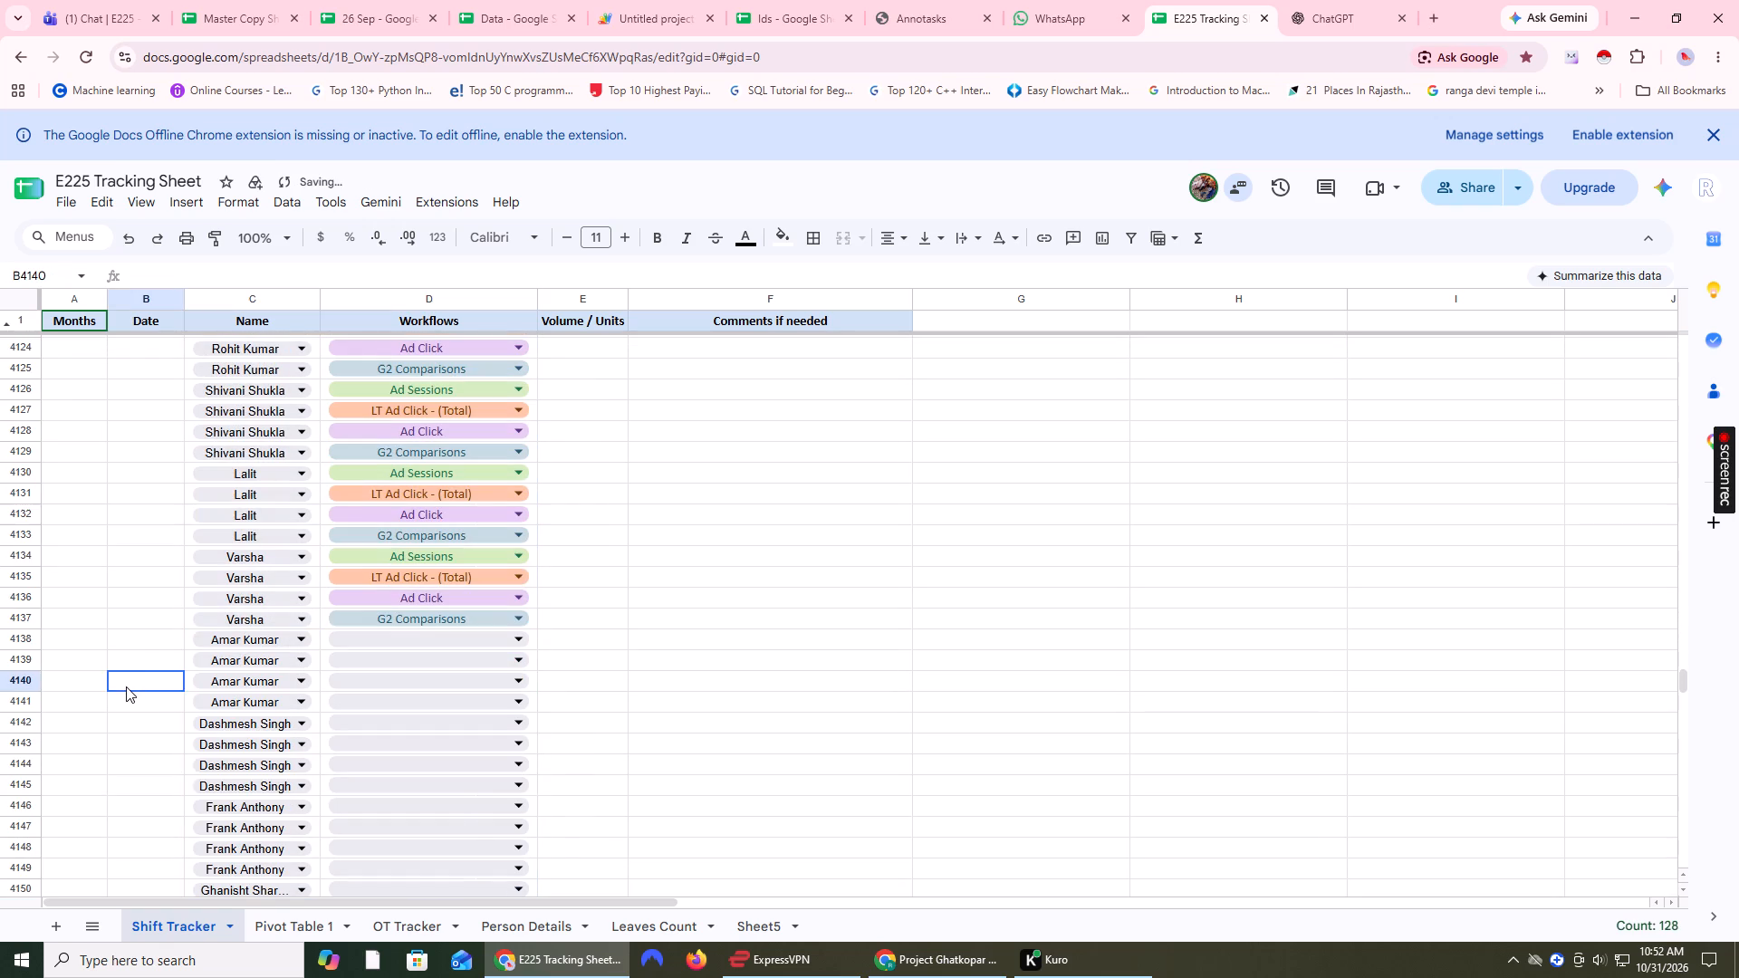
{"action": "left_click", "coordinate": [137, 644]}
{"action": "key", "text": "Right"}
{"action": "key", "text": "ctrl+v"}
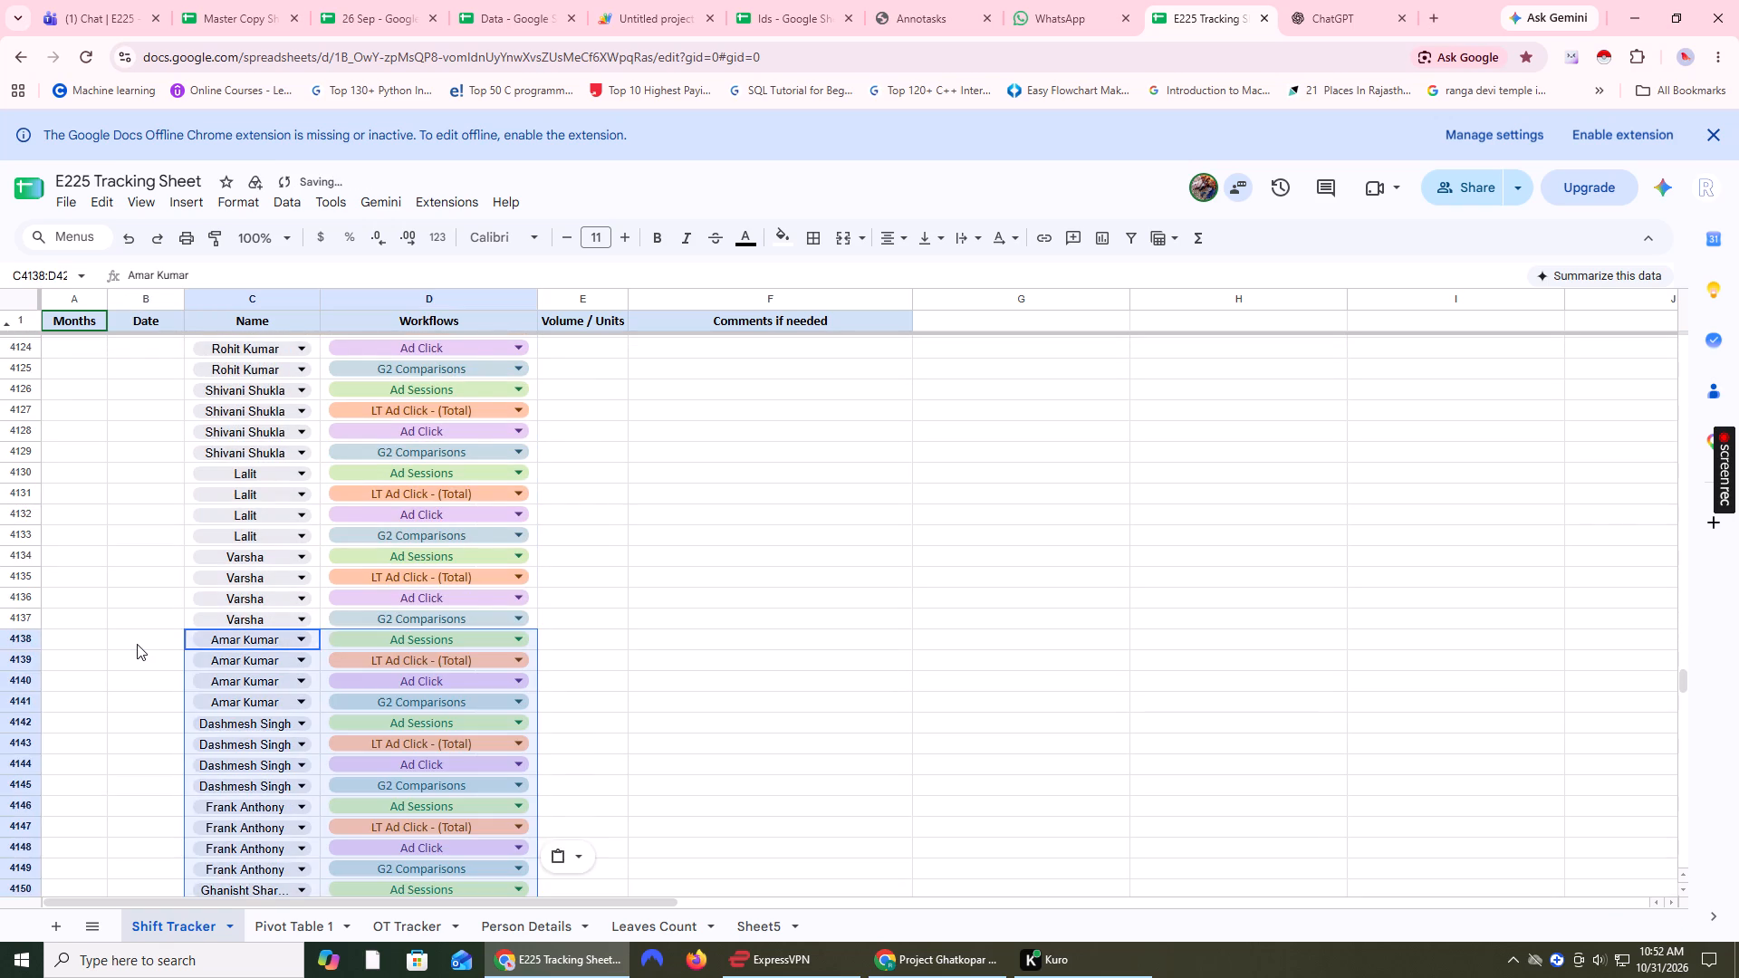
Paste the copied Name and Workflows block over the last name block at C4202 and into the empty rows from C4266.
{"action": "scroll", "coordinate": [137, 644], "scroll_direction": "down", "scroll_amount": 17}
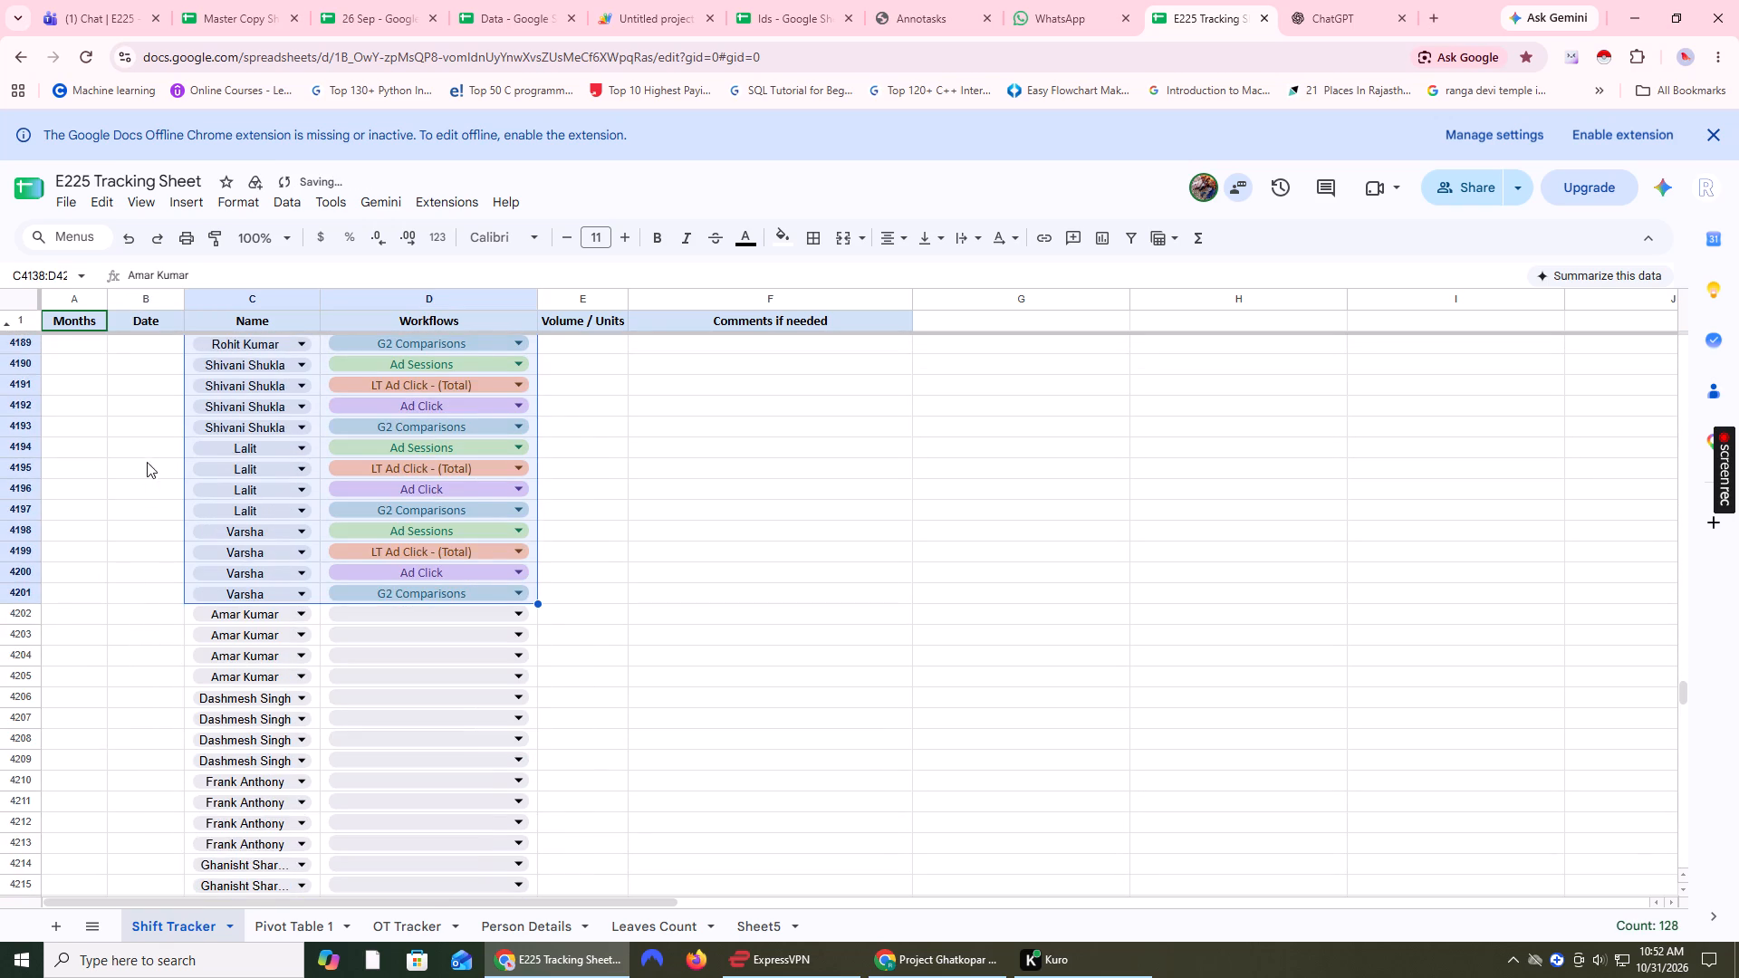
{"action": "left_click", "coordinate": [154, 427]}
{"action": "key", "text": "Right"}
{"action": "key", "text": "ctrl+v"}
{"action": "scroll", "coordinate": [154, 427], "scroll_direction": "down", "scroll_amount": 4}
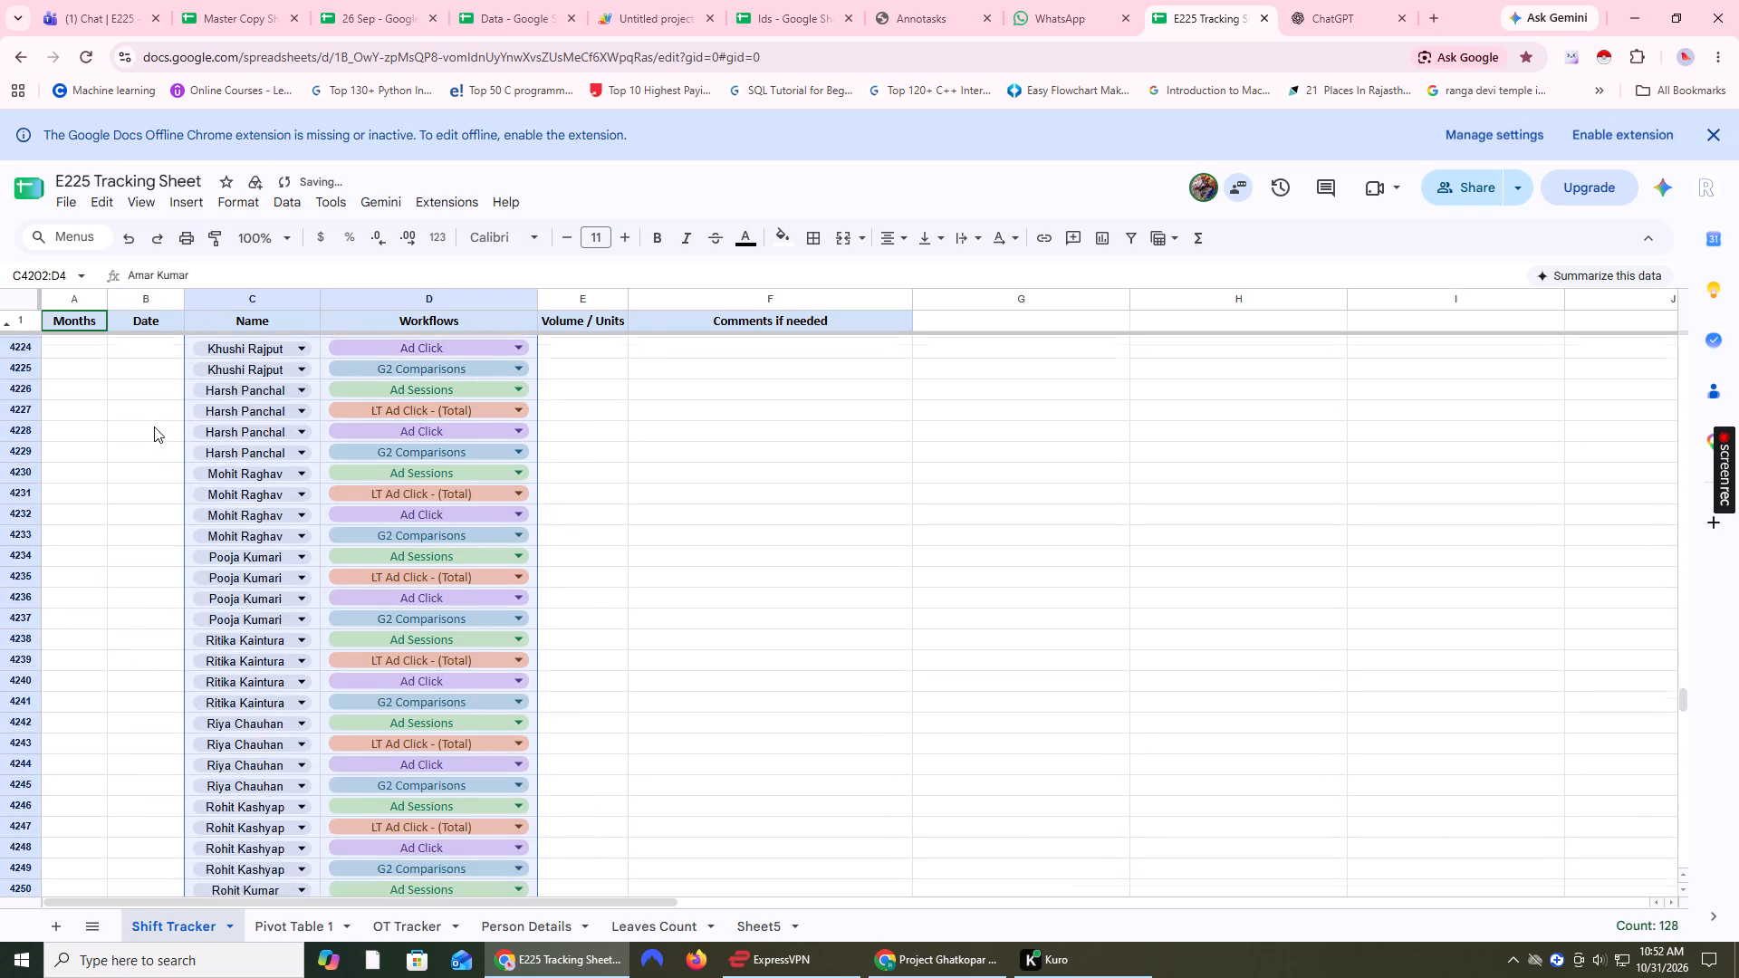
{"action": "scroll", "coordinate": [154, 427], "scroll_direction": "down", "scroll_amount": 12}
{"action": "scroll", "coordinate": [154, 427], "scroll_direction": "up", "scroll_amount": 4}
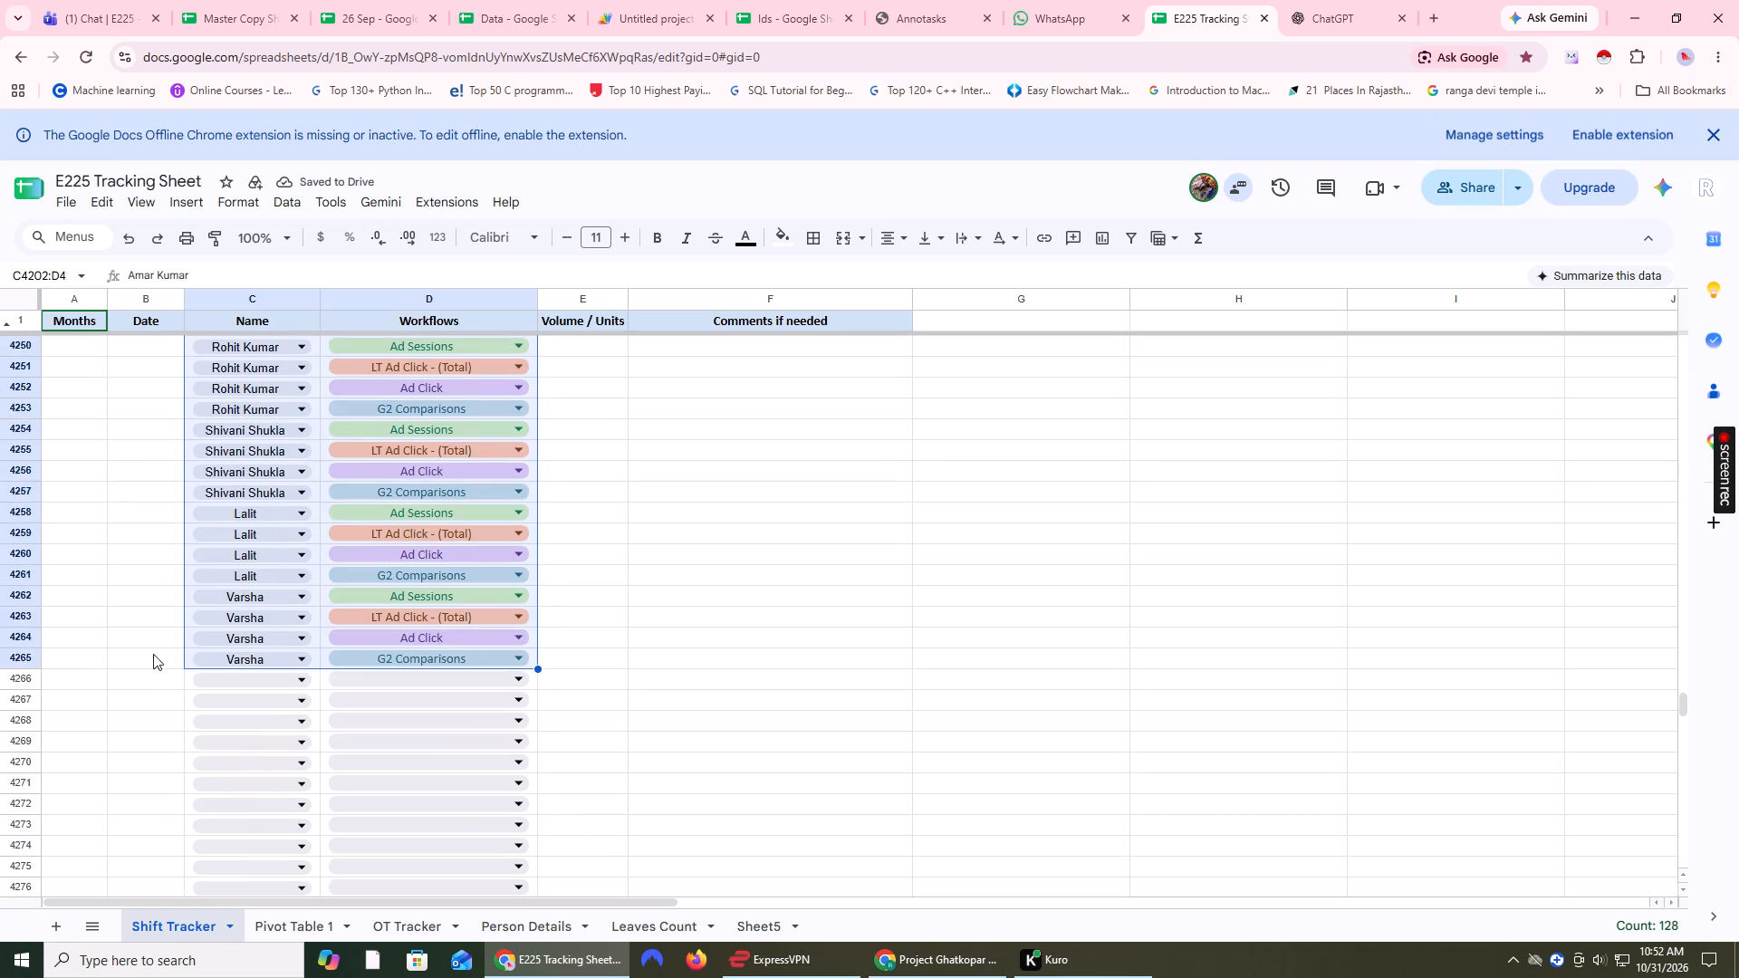
{"action": "left_click", "coordinate": [147, 678]}
{"action": "key", "text": "Right"}
{"action": "key", "text": "ctrl+v"}
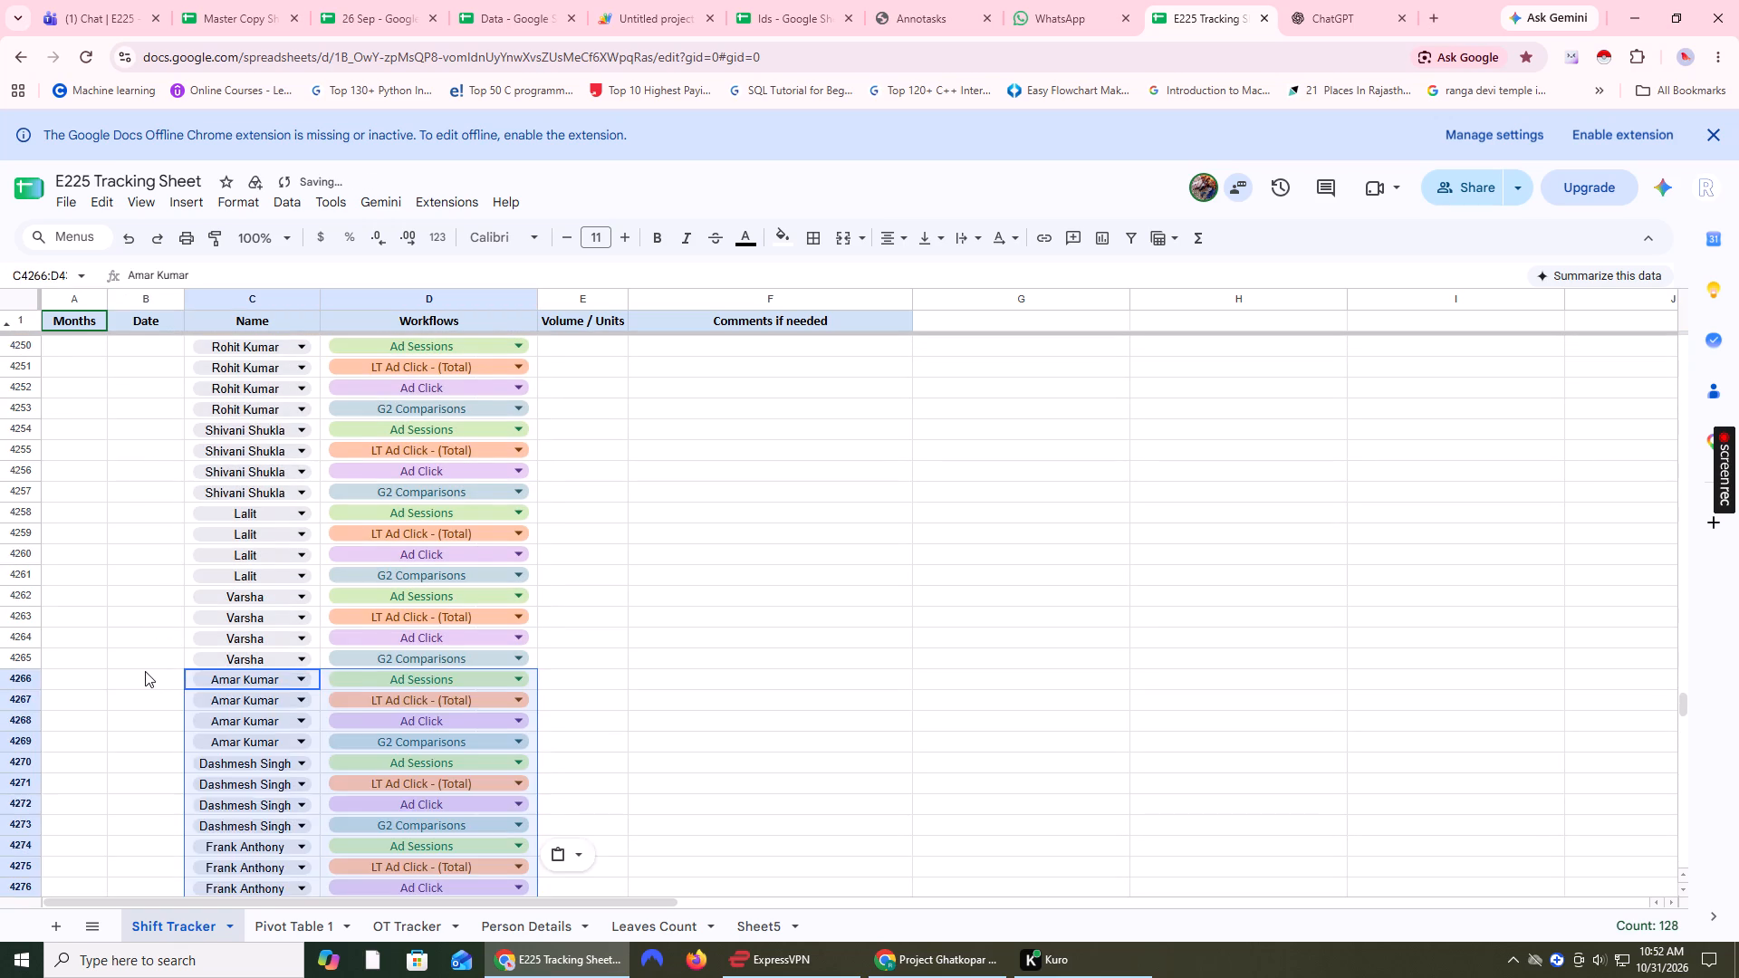
Paste the copied Name and Workflows block twice more into the empty rows, starting at C4330 and C4394.
{"action": "scroll", "coordinate": [145, 668], "scroll_direction": "down", "scroll_amount": 14}
{"action": "left_click", "coordinate": [157, 752]}
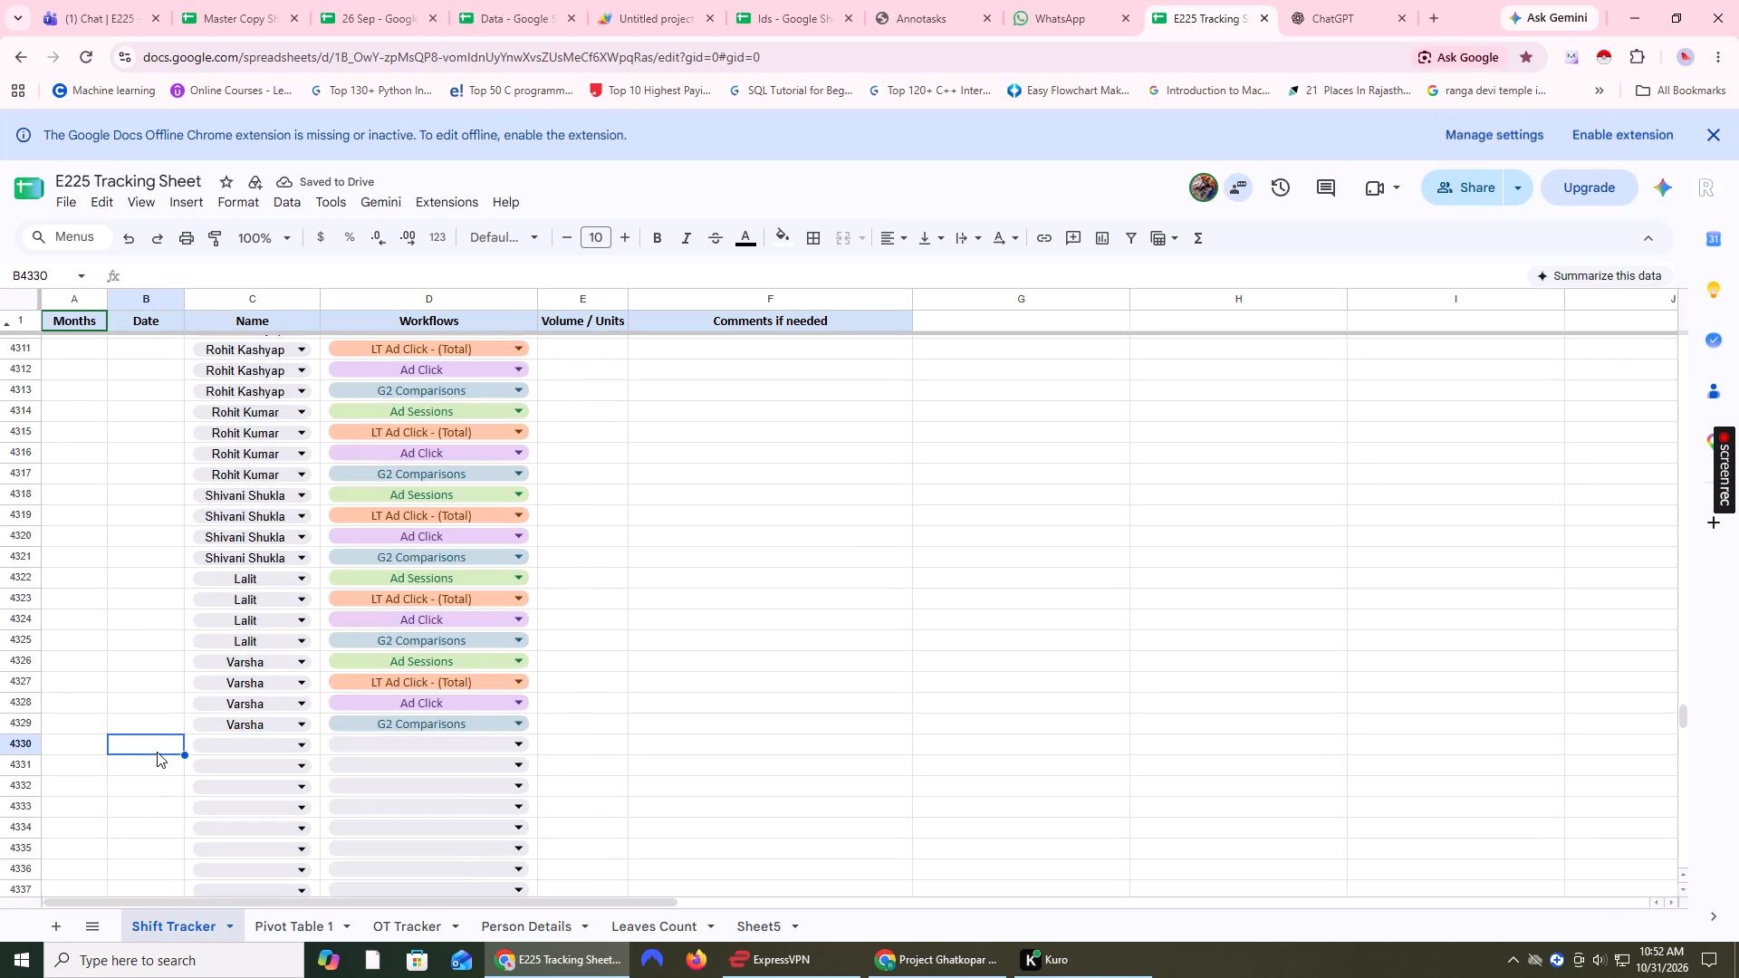
{"action": "key", "text": "Right"}
{"action": "key", "text": "ctrl+v"}
{"action": "scroll", "coordinate": [157, 748], "scroll_direction": "down", "scroll_amount": 17}
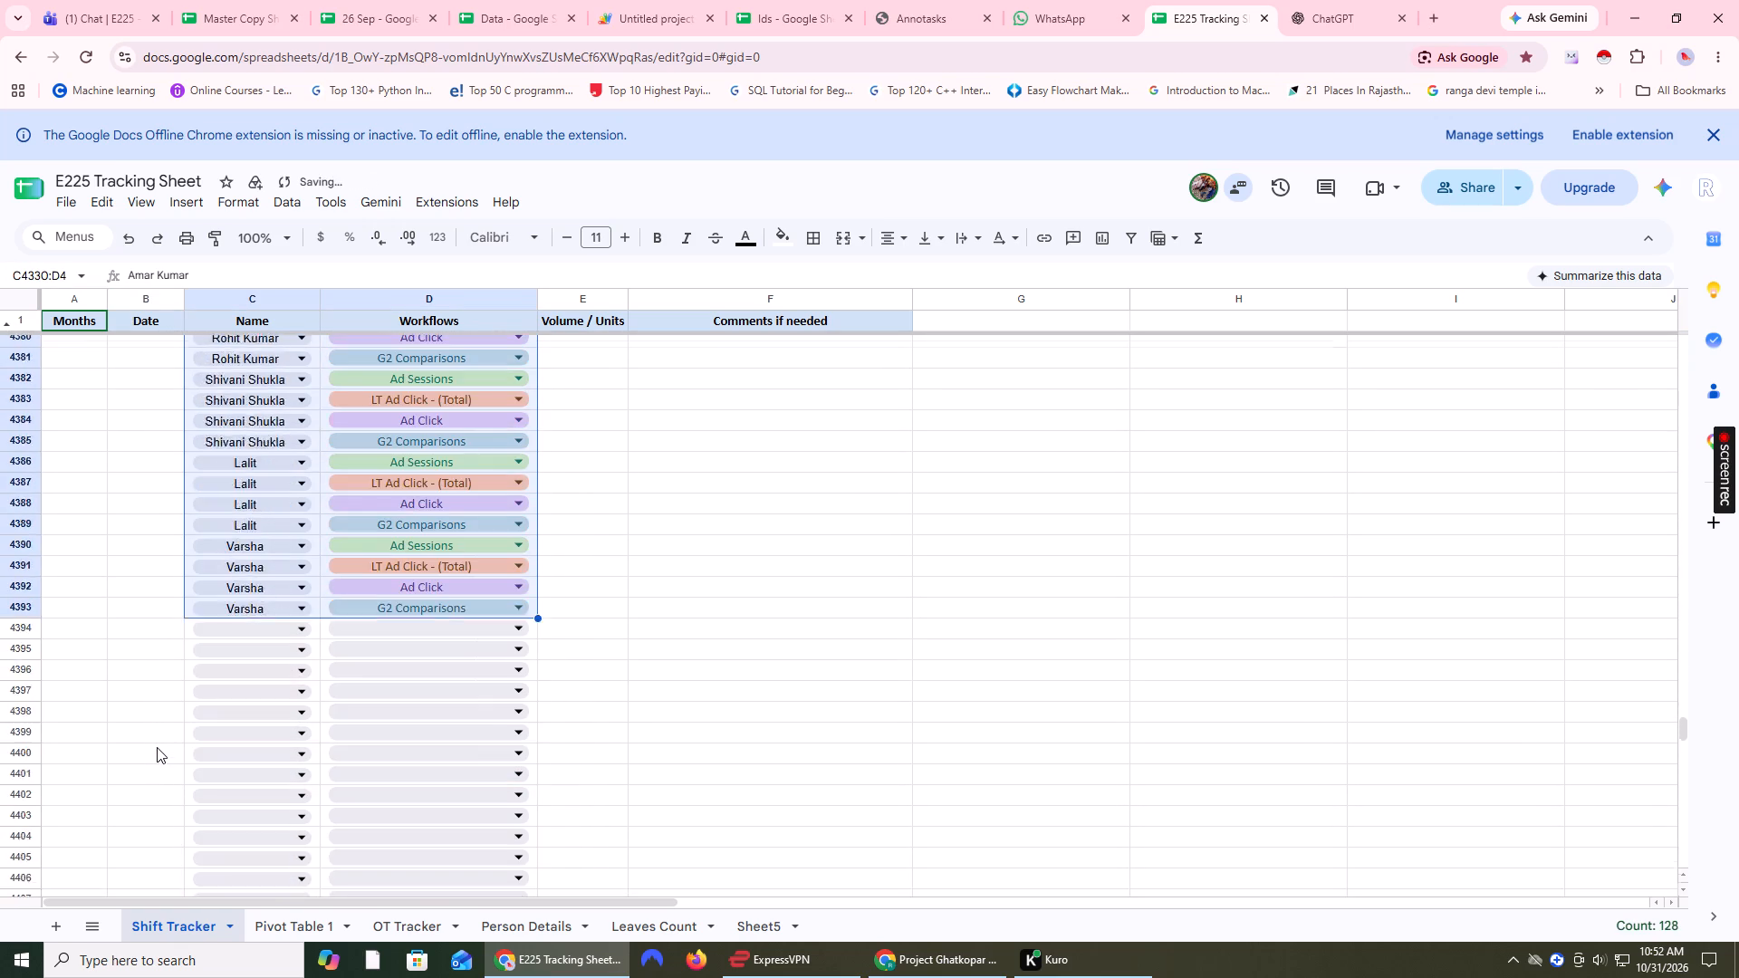
{"action": "scroll", "coordinate": [157, 747], "scroll_direction": "down", "scroll_amount": 2}
{"action": "scroll", "coordinate": [130, 593], "scroll_direction": "up", "scroll_amount": 3}
{"action": "left_click", "coordinate": [141, 635]}
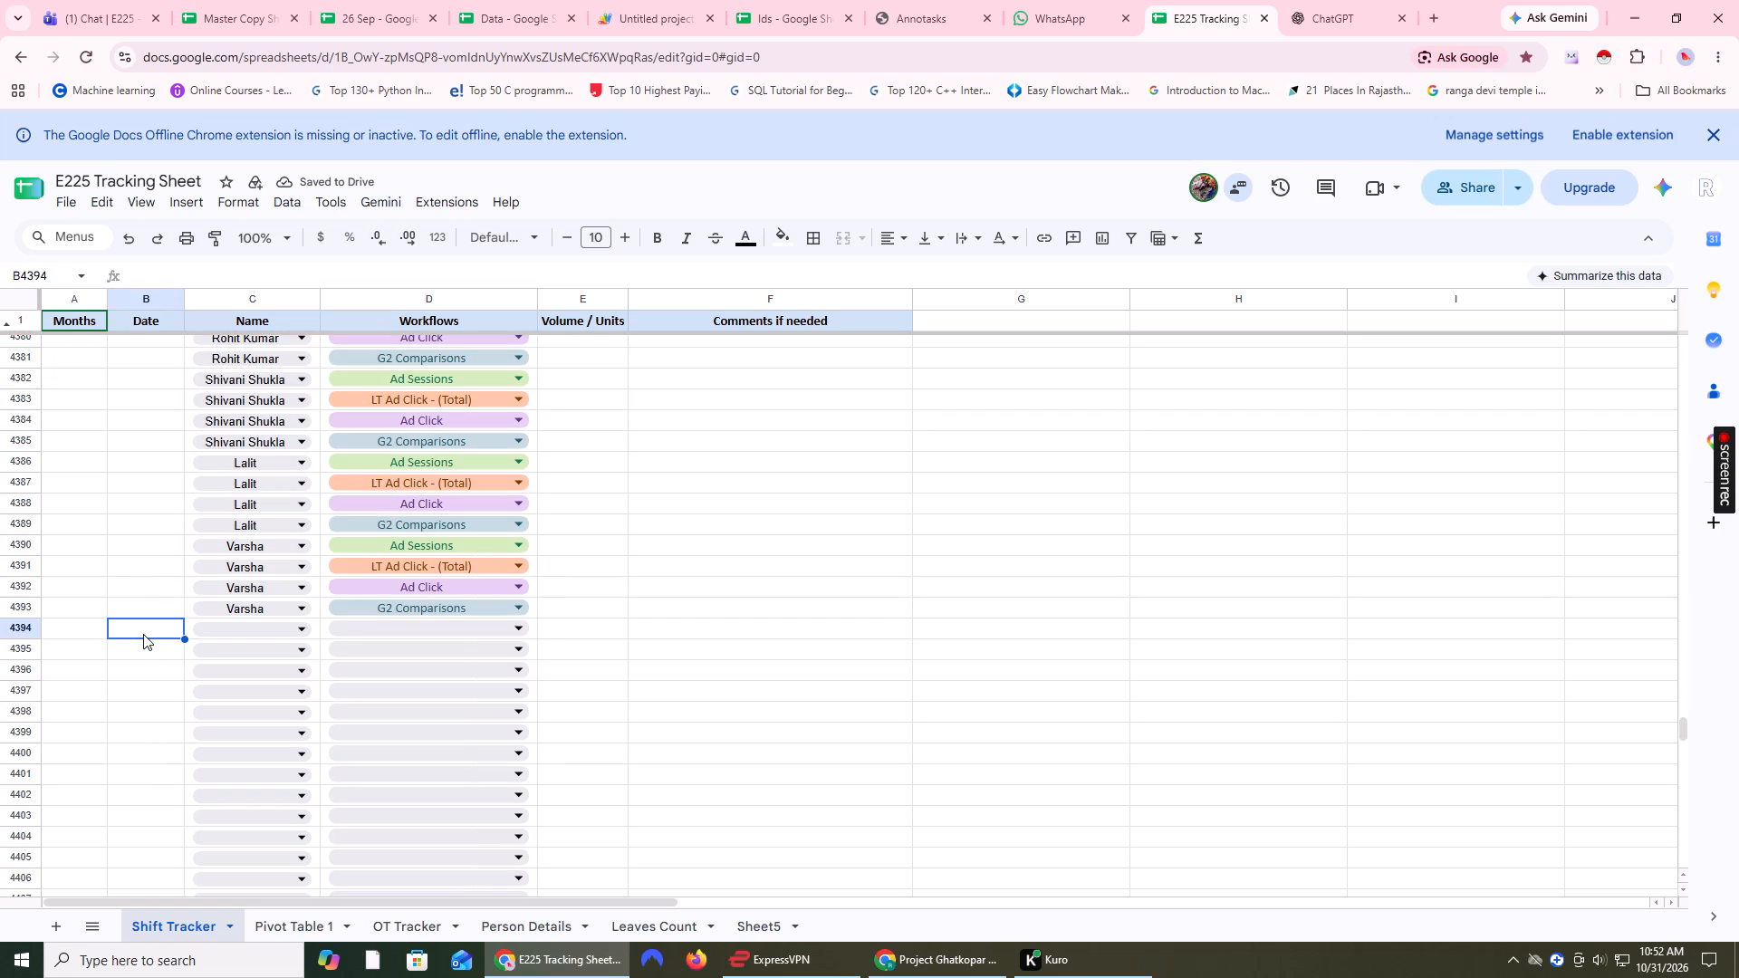
{"action": "key", "text": "Right"}
{"action": "key", "text": "ctrl+v"}
Paste the copied Name and Workflows block twice more into the empty rows, starting at C4458 and C4522.
{"action": "scroll", "coordinate": [149, 622], "scroll_direction": "down", "scroll_amount": 17}
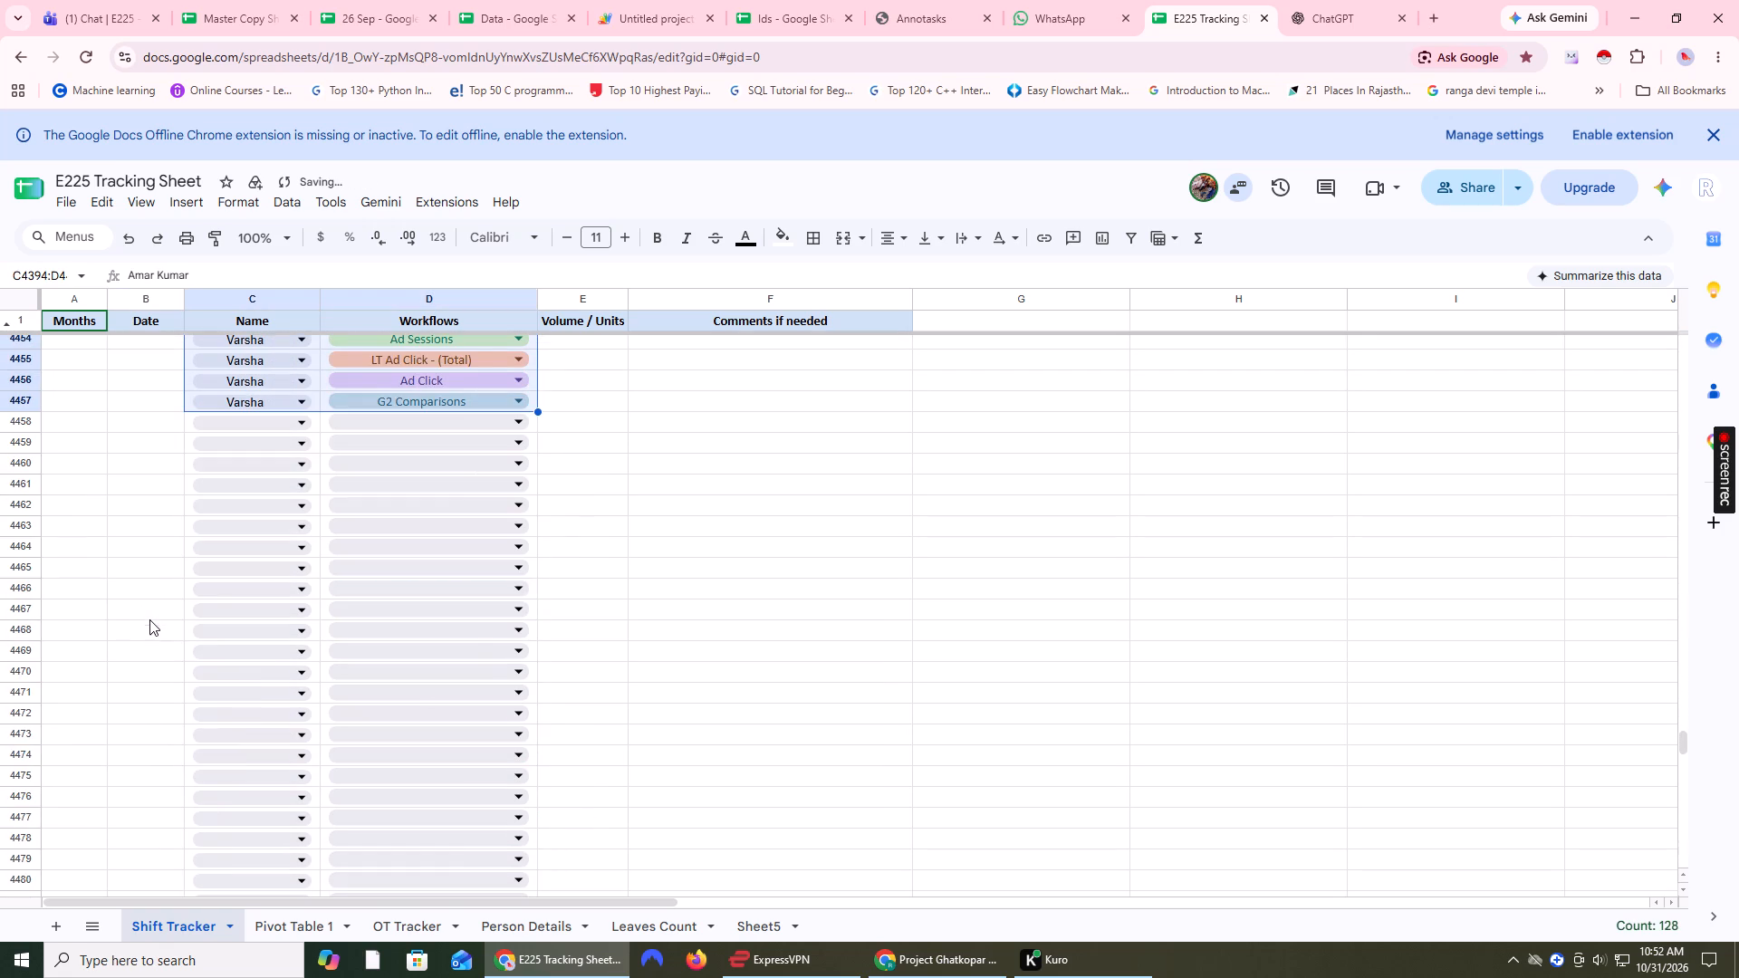
{"action": "left_click", "coordinate": [138, 427]}
{"action": "key", "text": "Right"}
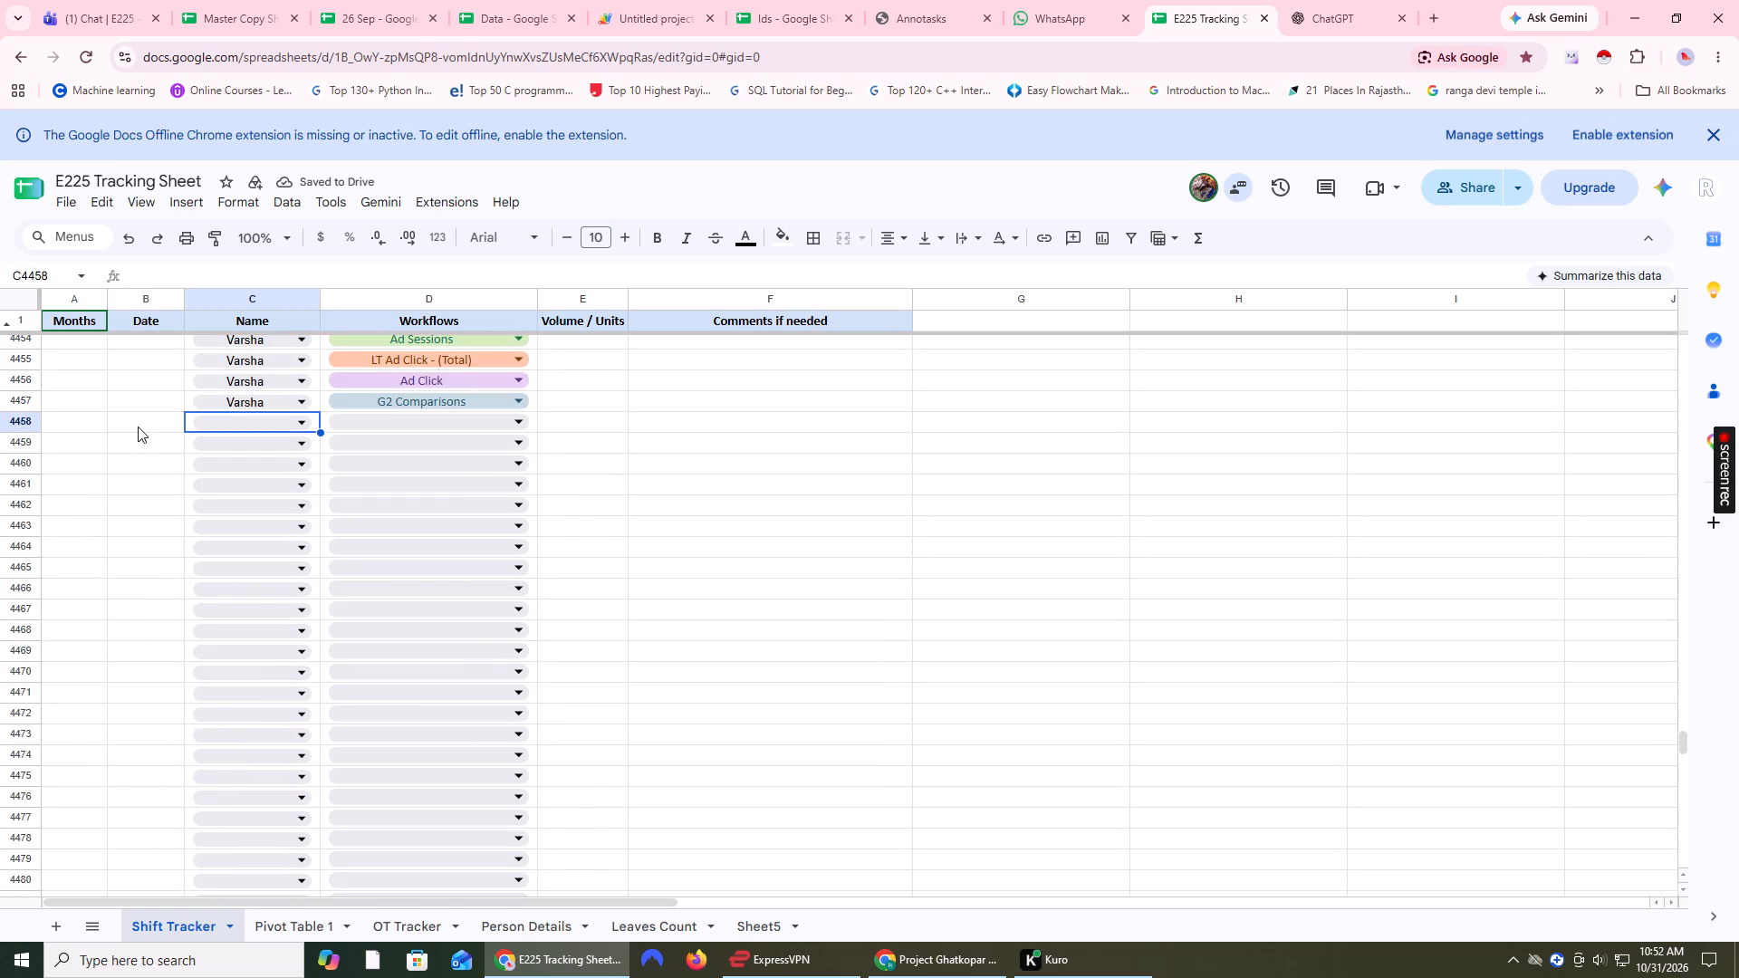
{"action": "key", "text": "ctrl+v"}
{"action": "scroll", "coordinate": [138, 427], "scroll_direction": "down", "scroll_amount": 16}
{"action": "left_click", "coordinate": [139, 429]}
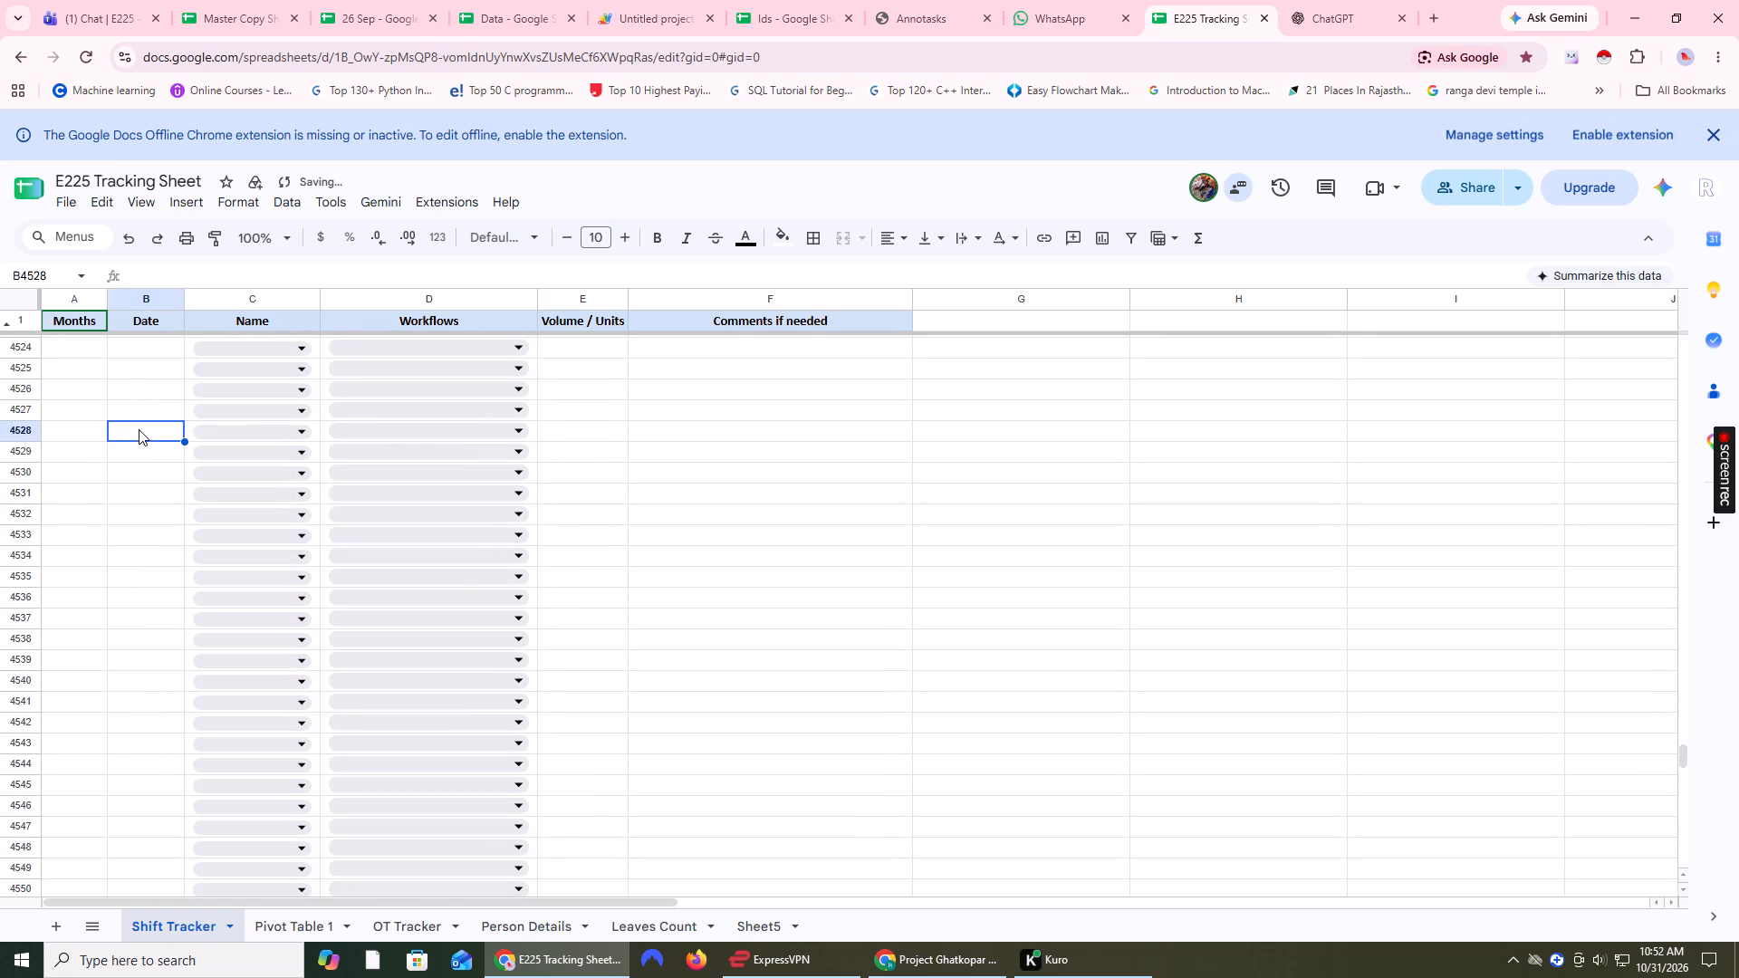
{"action": "scroll", "coordinate": [126, 424], "scroll_direction": "up", "scroll_amount": 4}
{"action": "left_click", "coordinate": [159, 680]}
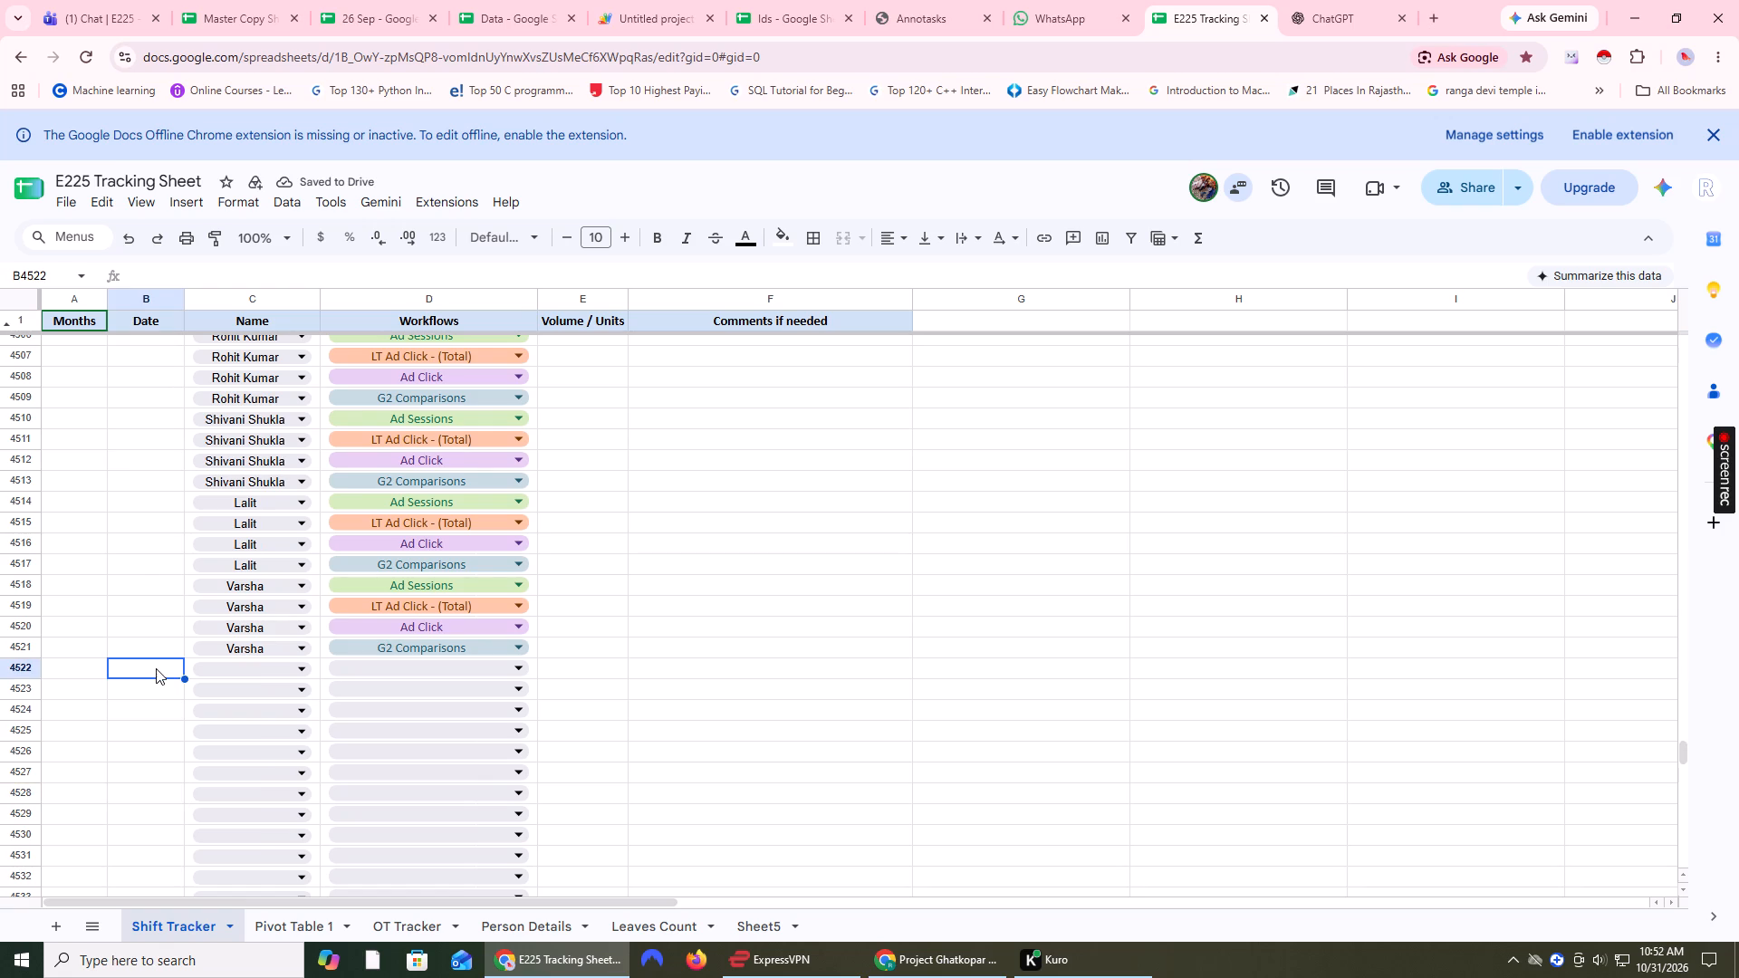
{"action": "key", "text": "Right"}
{"action": "key", "text": "ctrl+v"}
Paste the copied Name and Workflows block twice more into the empty rows, starting at C4586 and C4650.
{"action": "scroll", "coordinate": [152, 649], "scroll_direction": "down", "scroll_amount": 17}
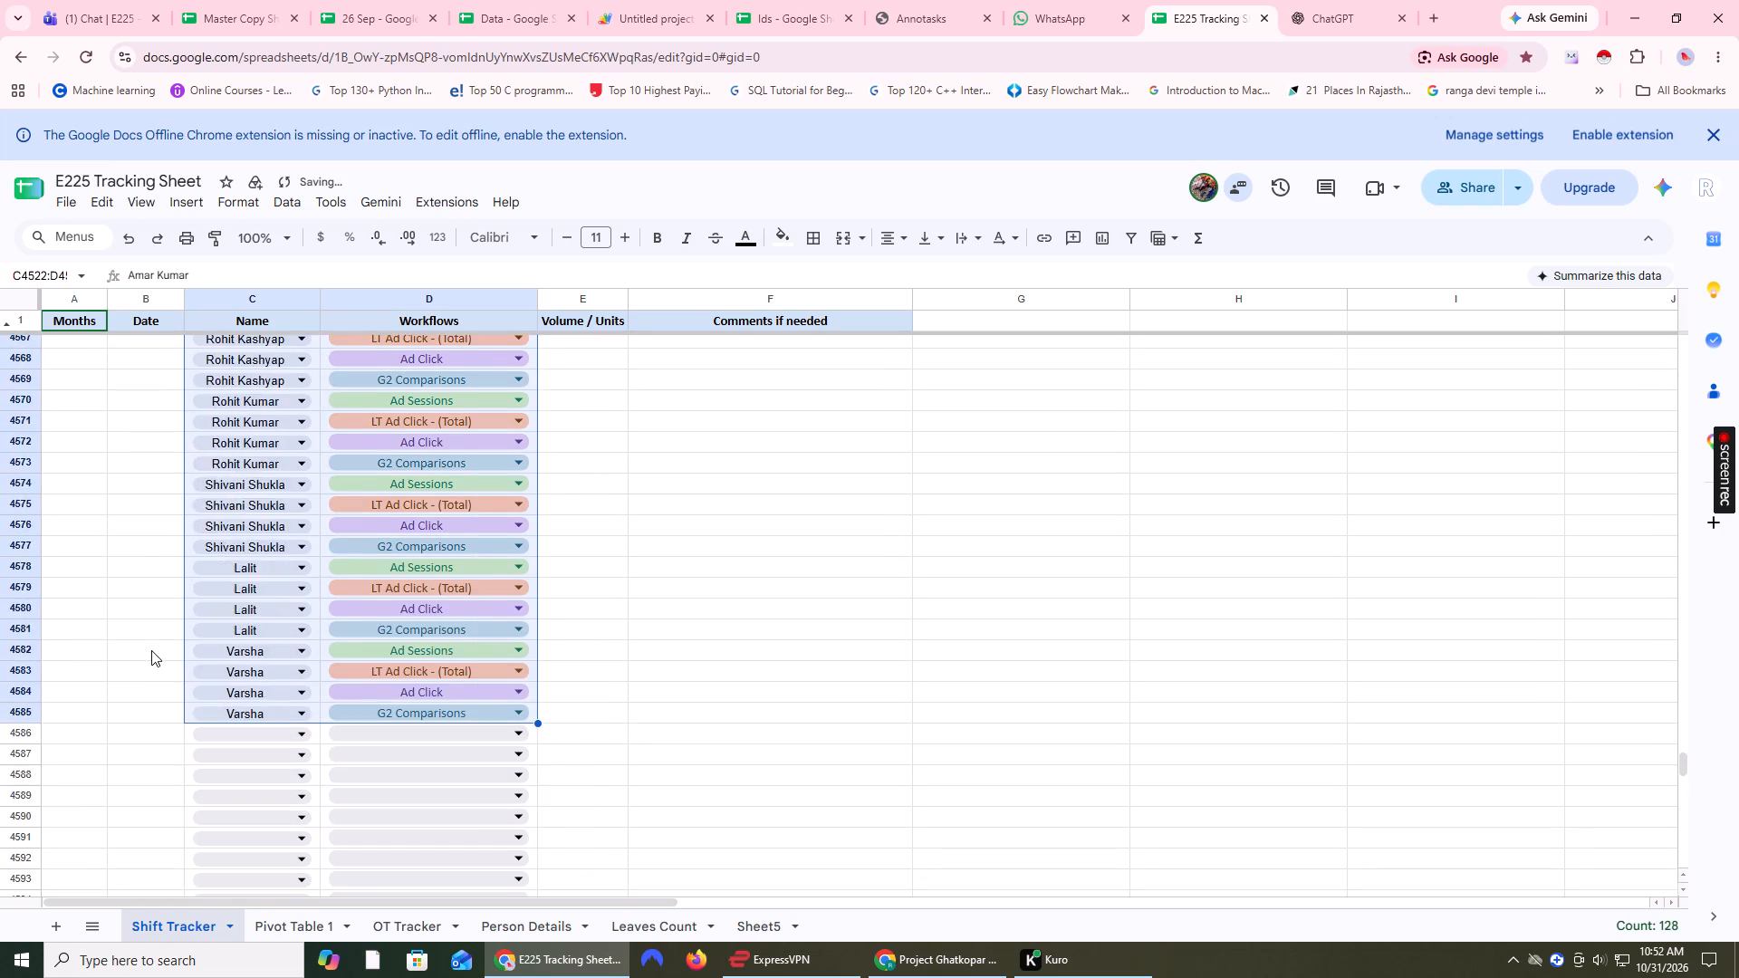
{"action": "scroll", "coordinate": [151, 650], "scroll_direction": "down", "scroll_amount": 7}
{"action": "scroll", "coordinate": [149, 651], "scroll_direction": "up", "scroll_amount": 7}
{"action": "left_click", "coordinate": [142, 480]}
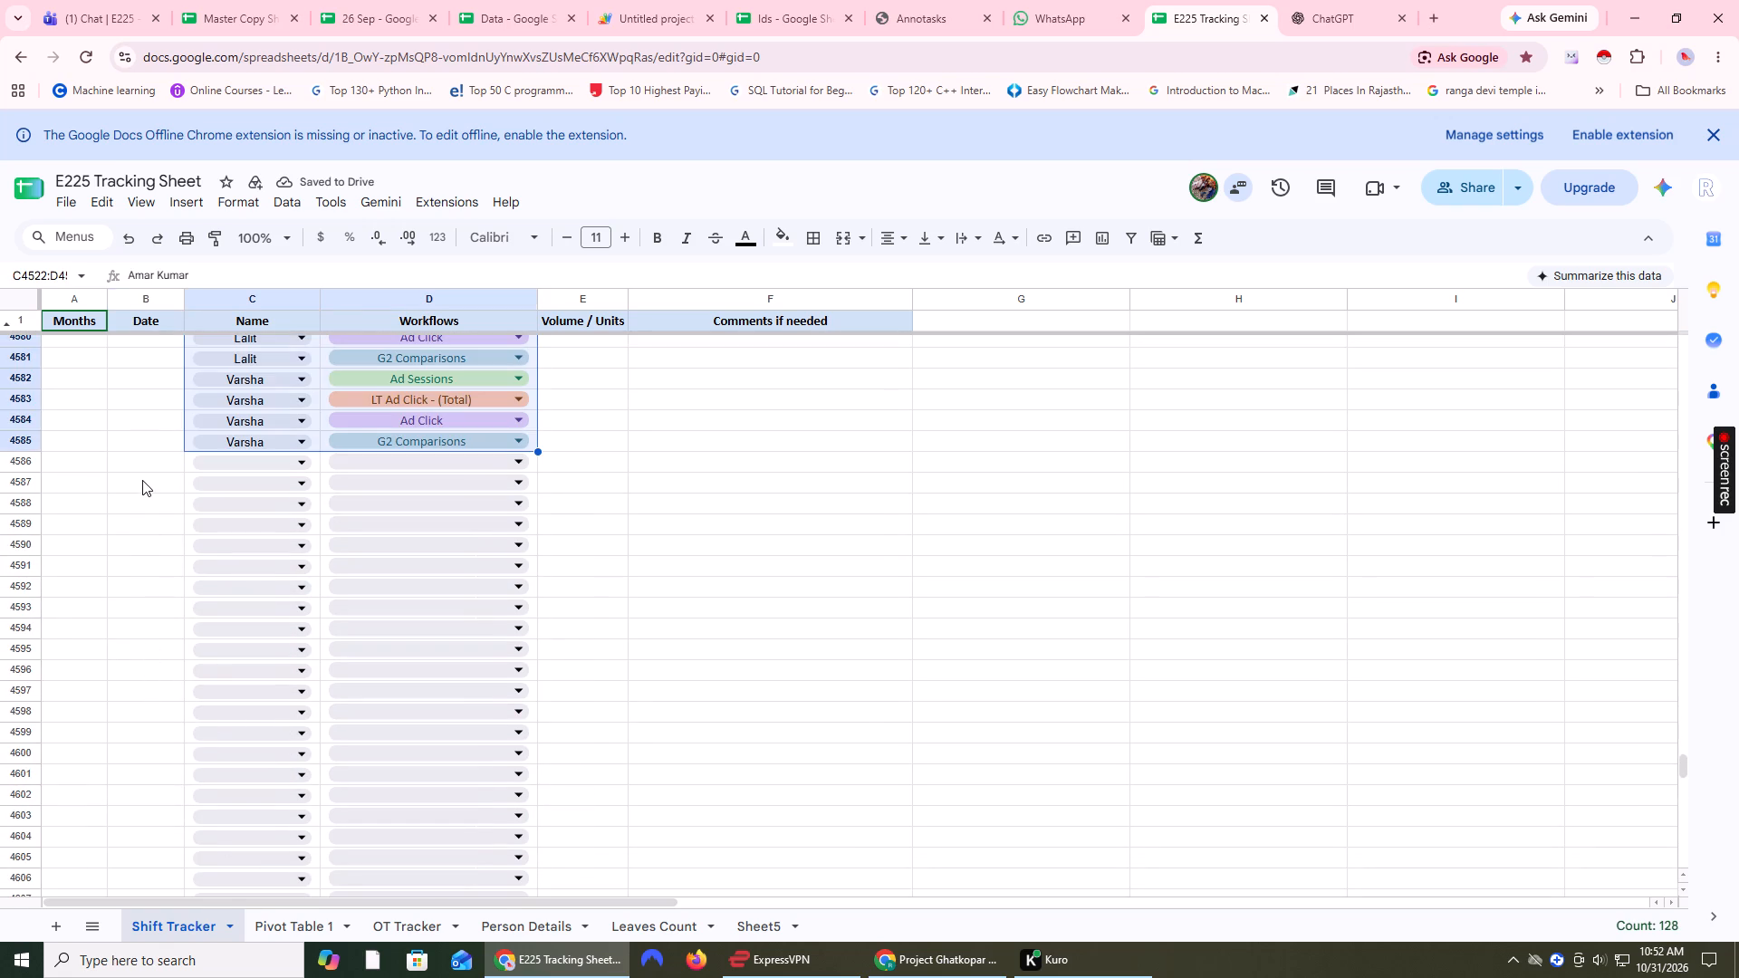
{"action": "left_click", "coordinate": [144, 471]}
{"action": "key", "text": "Up"}
{"action": "key", "text": "Right"}
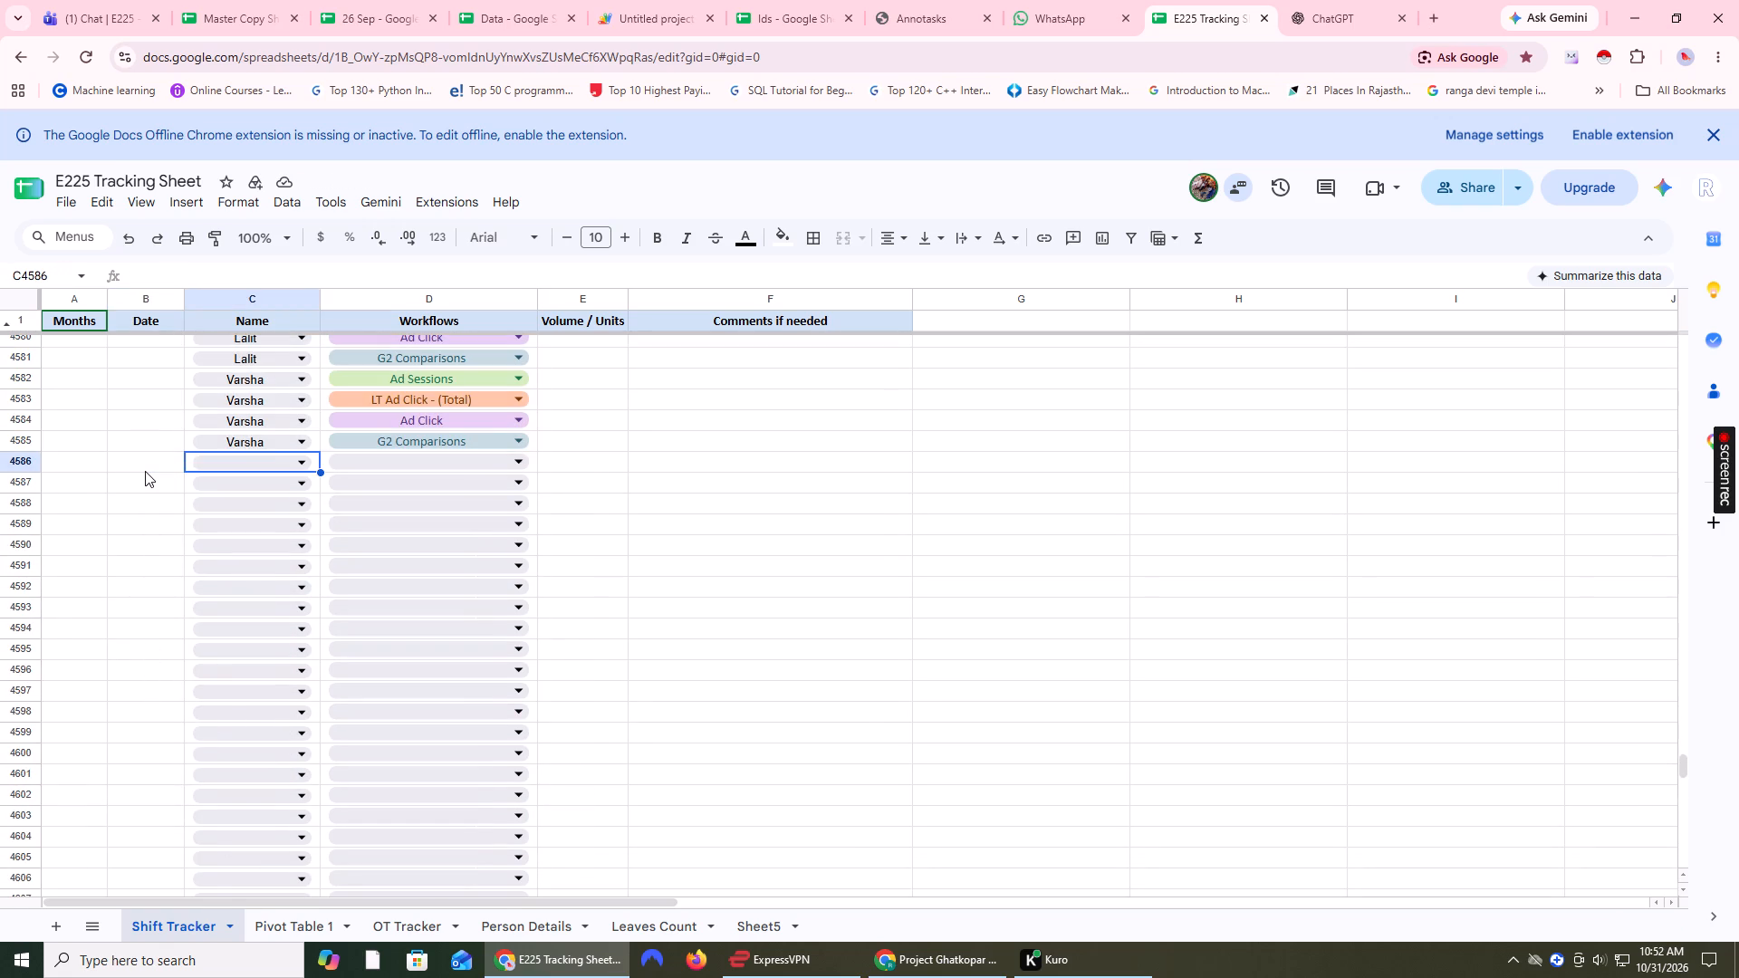
{"action": "key", "text": "ctrl+v"}
{"action": "scroll", "coordinate": [148, 469], "scroll_direction": "down", "scroll_amount": 16}
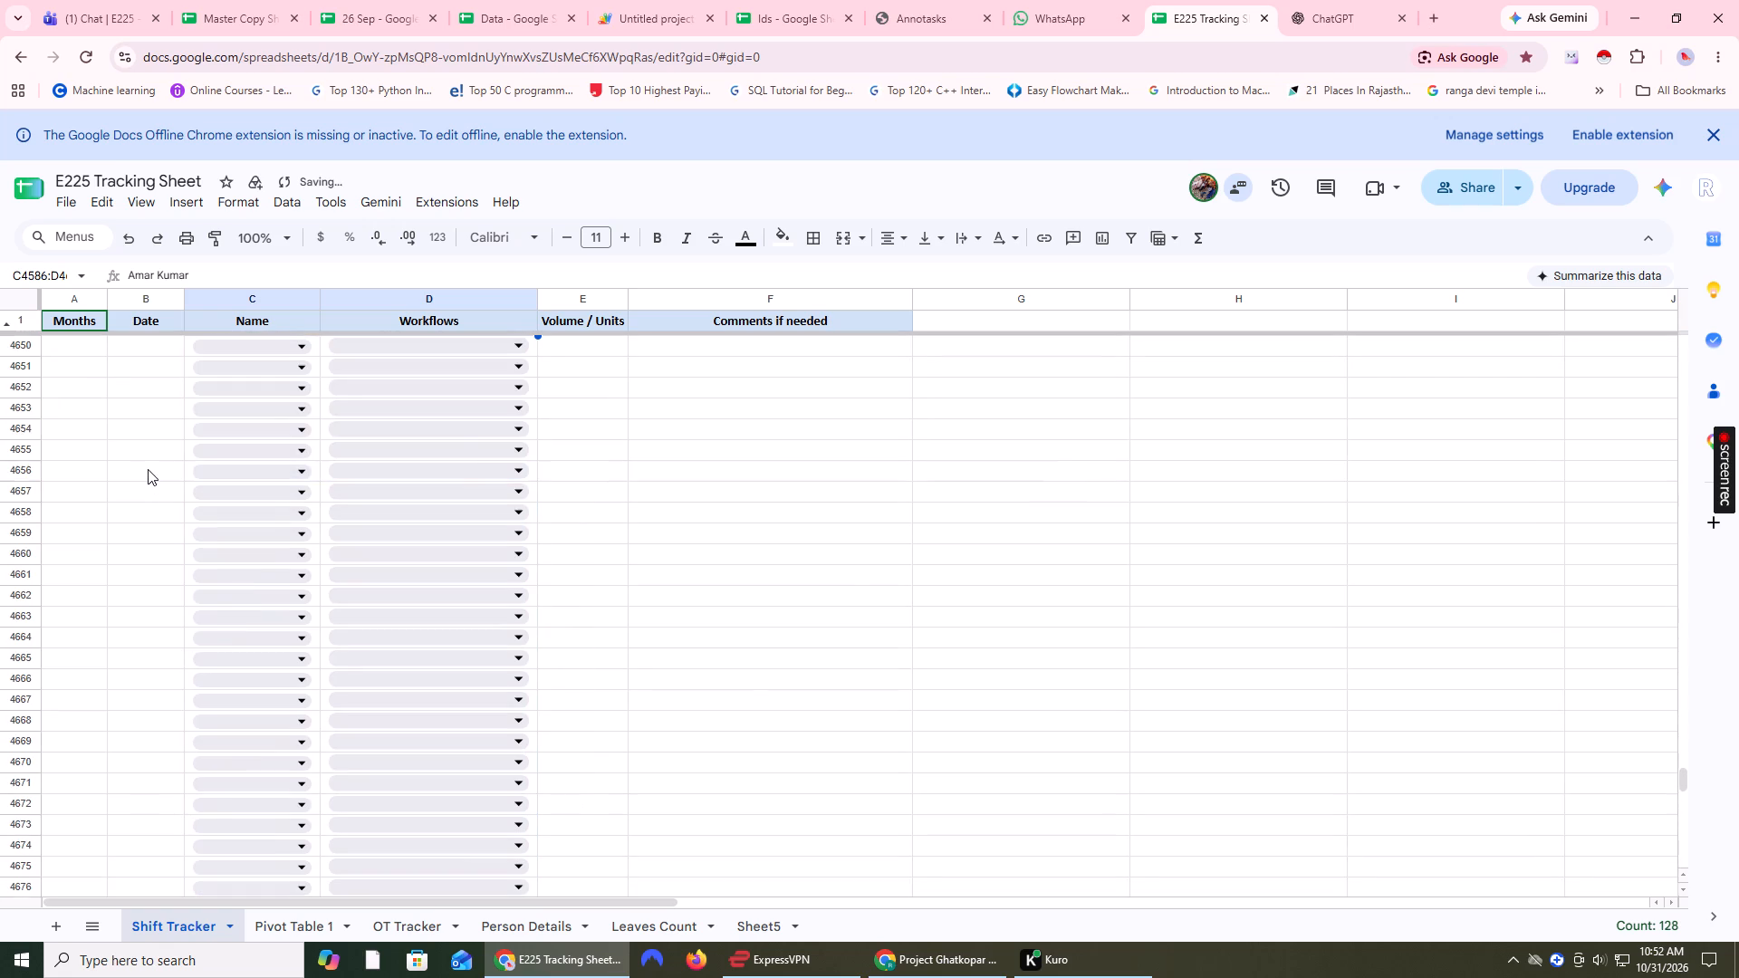
{"action": "scroll", "coordinate": [148, 469], "scroll_direction": "up", "scroll_amount": 3}
{"action": "left_click", "coordinate": [165, 621]}
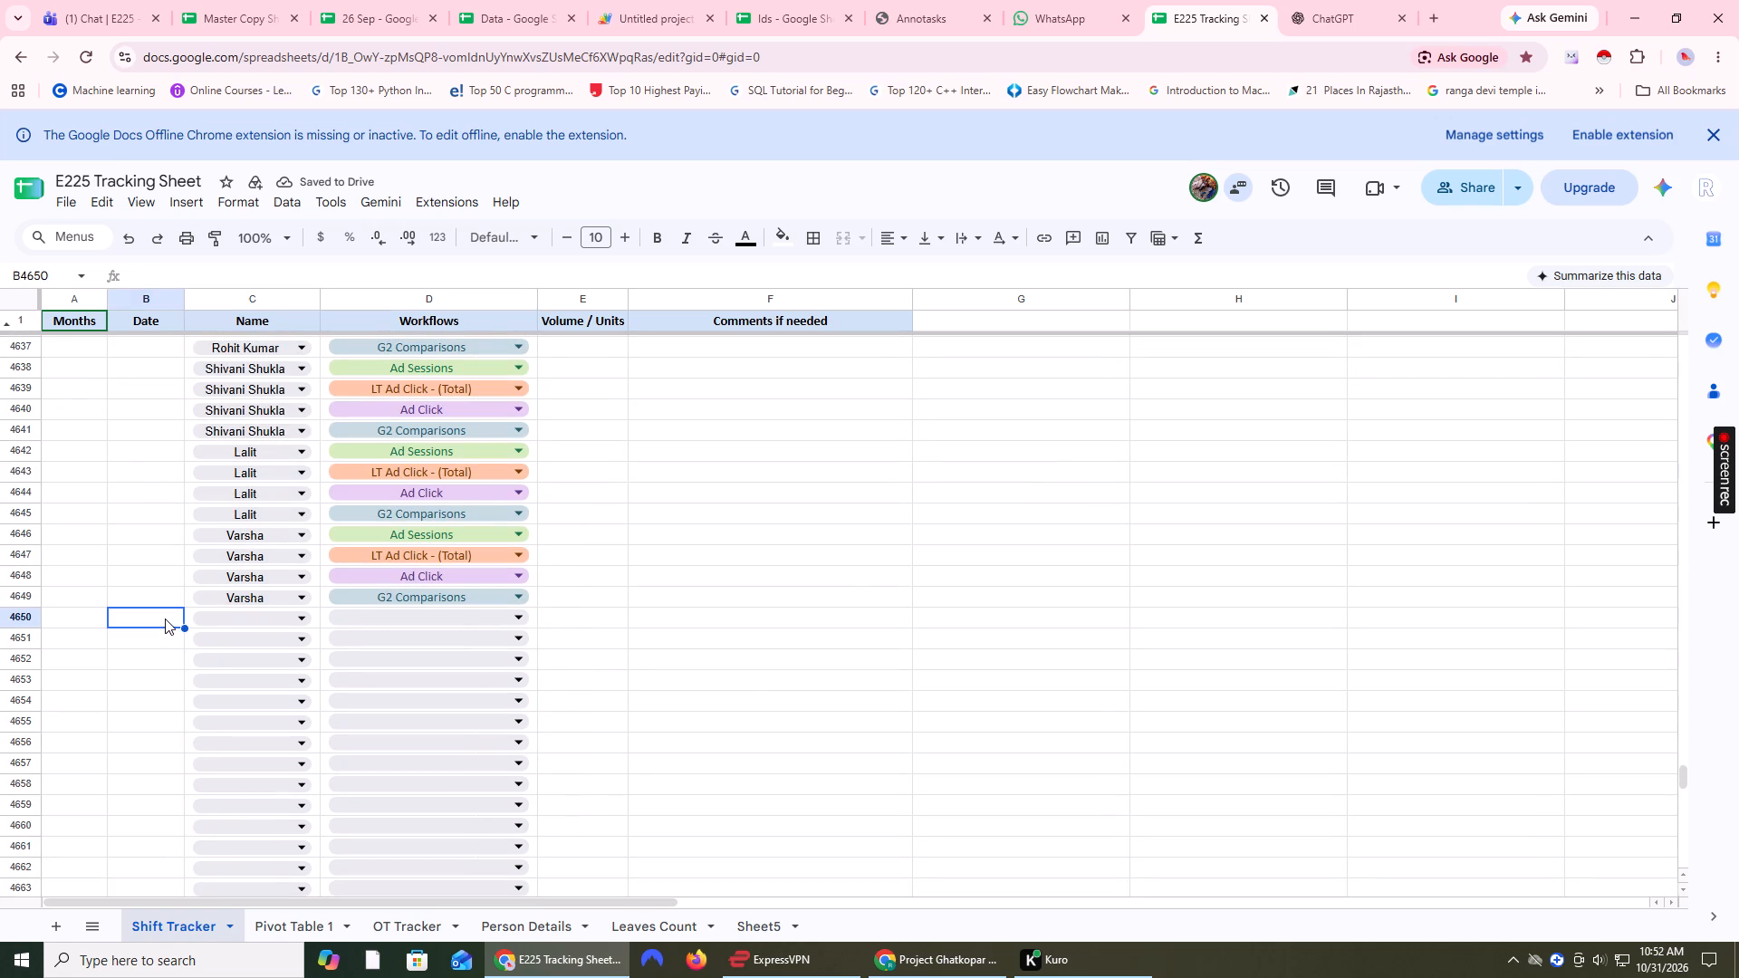
{"action": "key", "text": "Right"}
{"action": "key", "text": "ctrl+v"}
Paste the copied Name and Workflows block twice more into the empty rows, starting at C4714 and C4778.
{"action": "scroll", "coordinate": [170, 607], "scroll_direction": "down", "scroll_amount": 13}
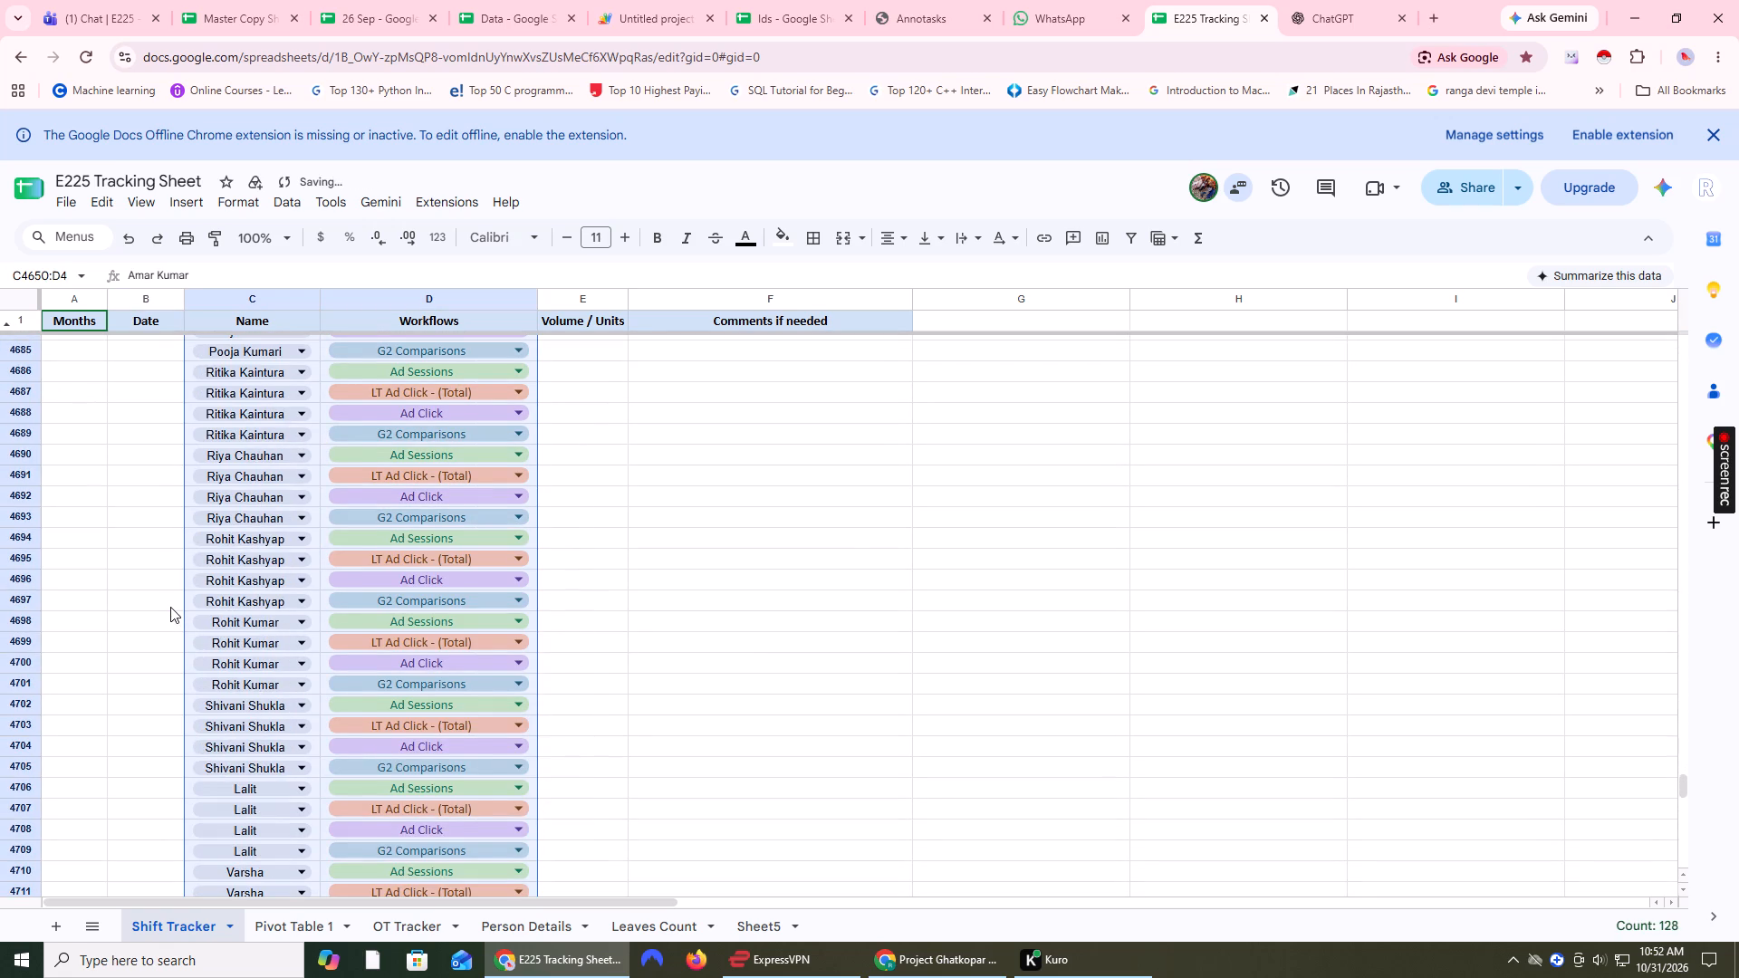
{"action": "left_click", "coordinate": [152, 771]}
{"action": "key", "text": "Right"}
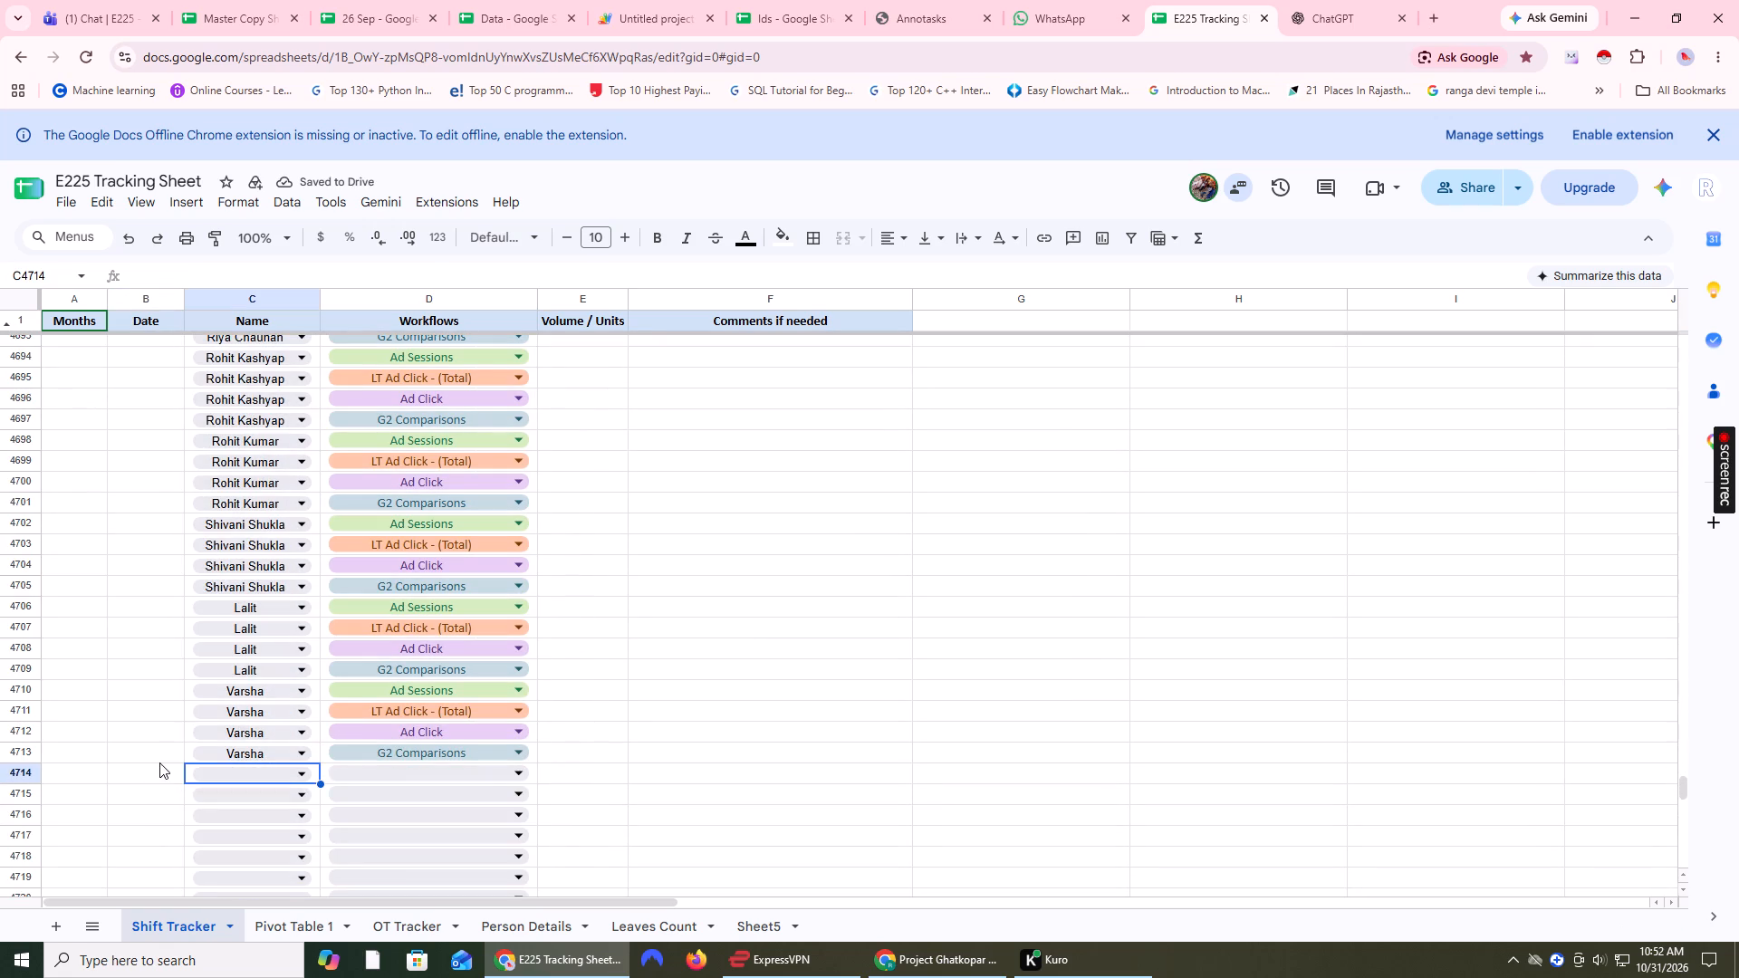
{"action": "key", "text": "ctrl+v"}
{"action": "scroll", "coordinate": [130, 695], "scroll_direction": "down", "scroll_amount": 15}
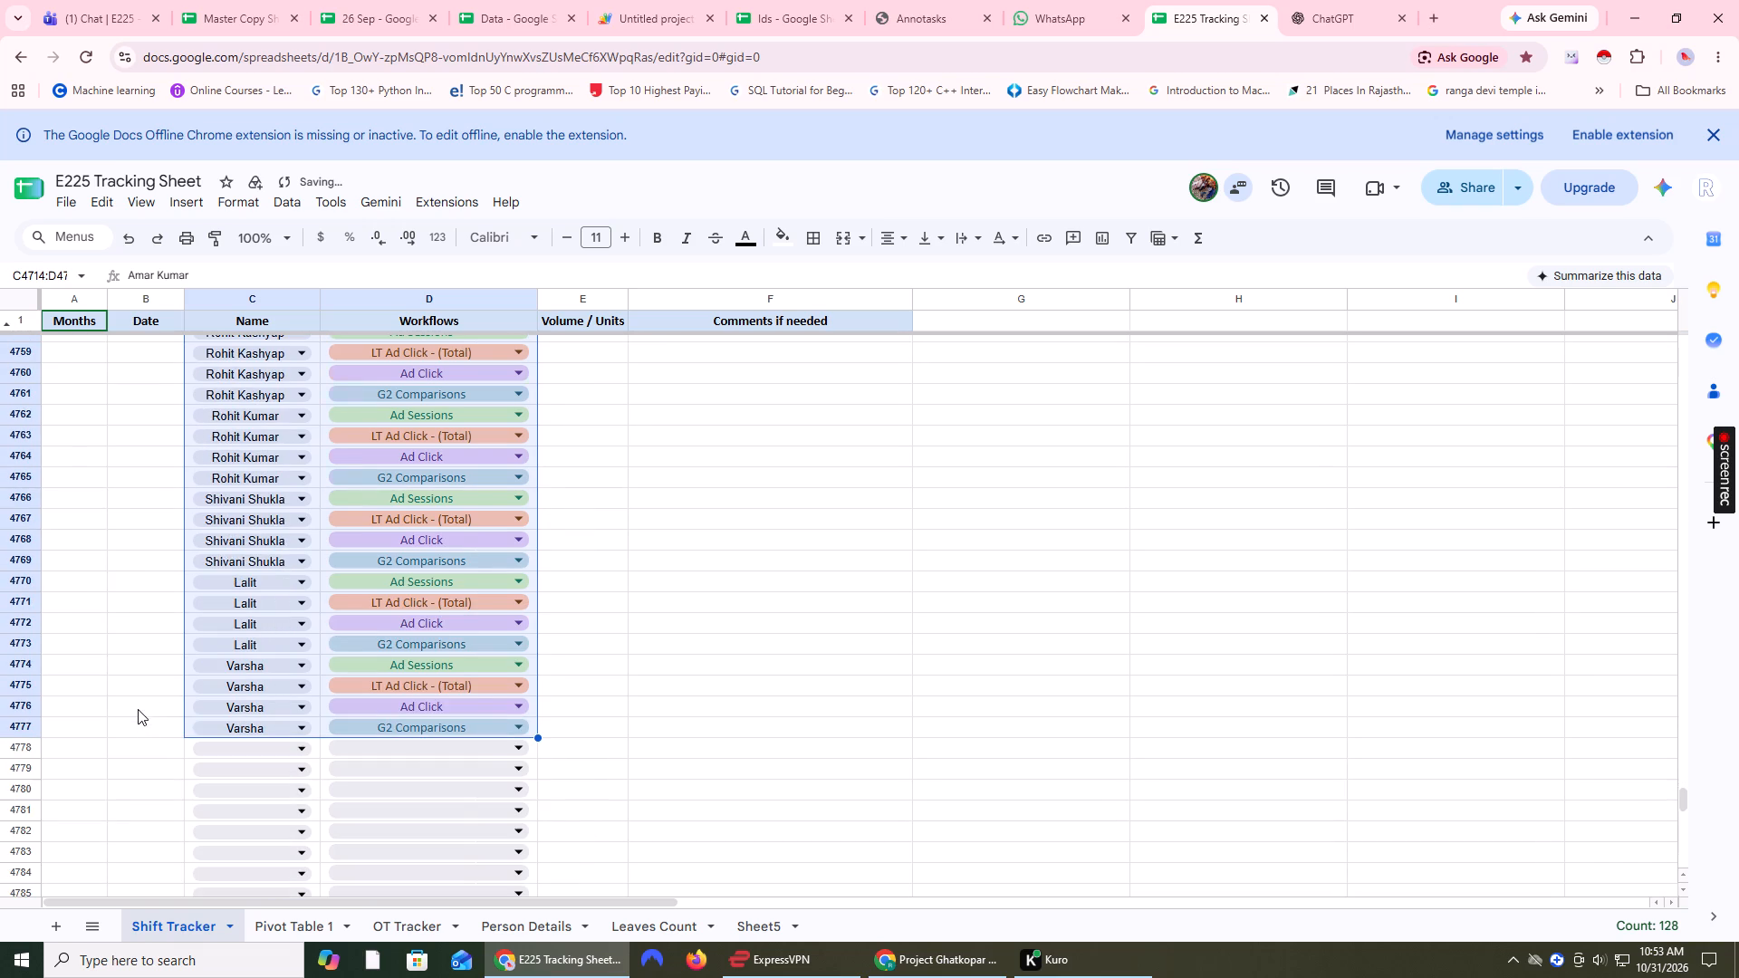
{"action": "left_click", "coordinate": [136, 761]}
{"action": "key", "text": "Up"}
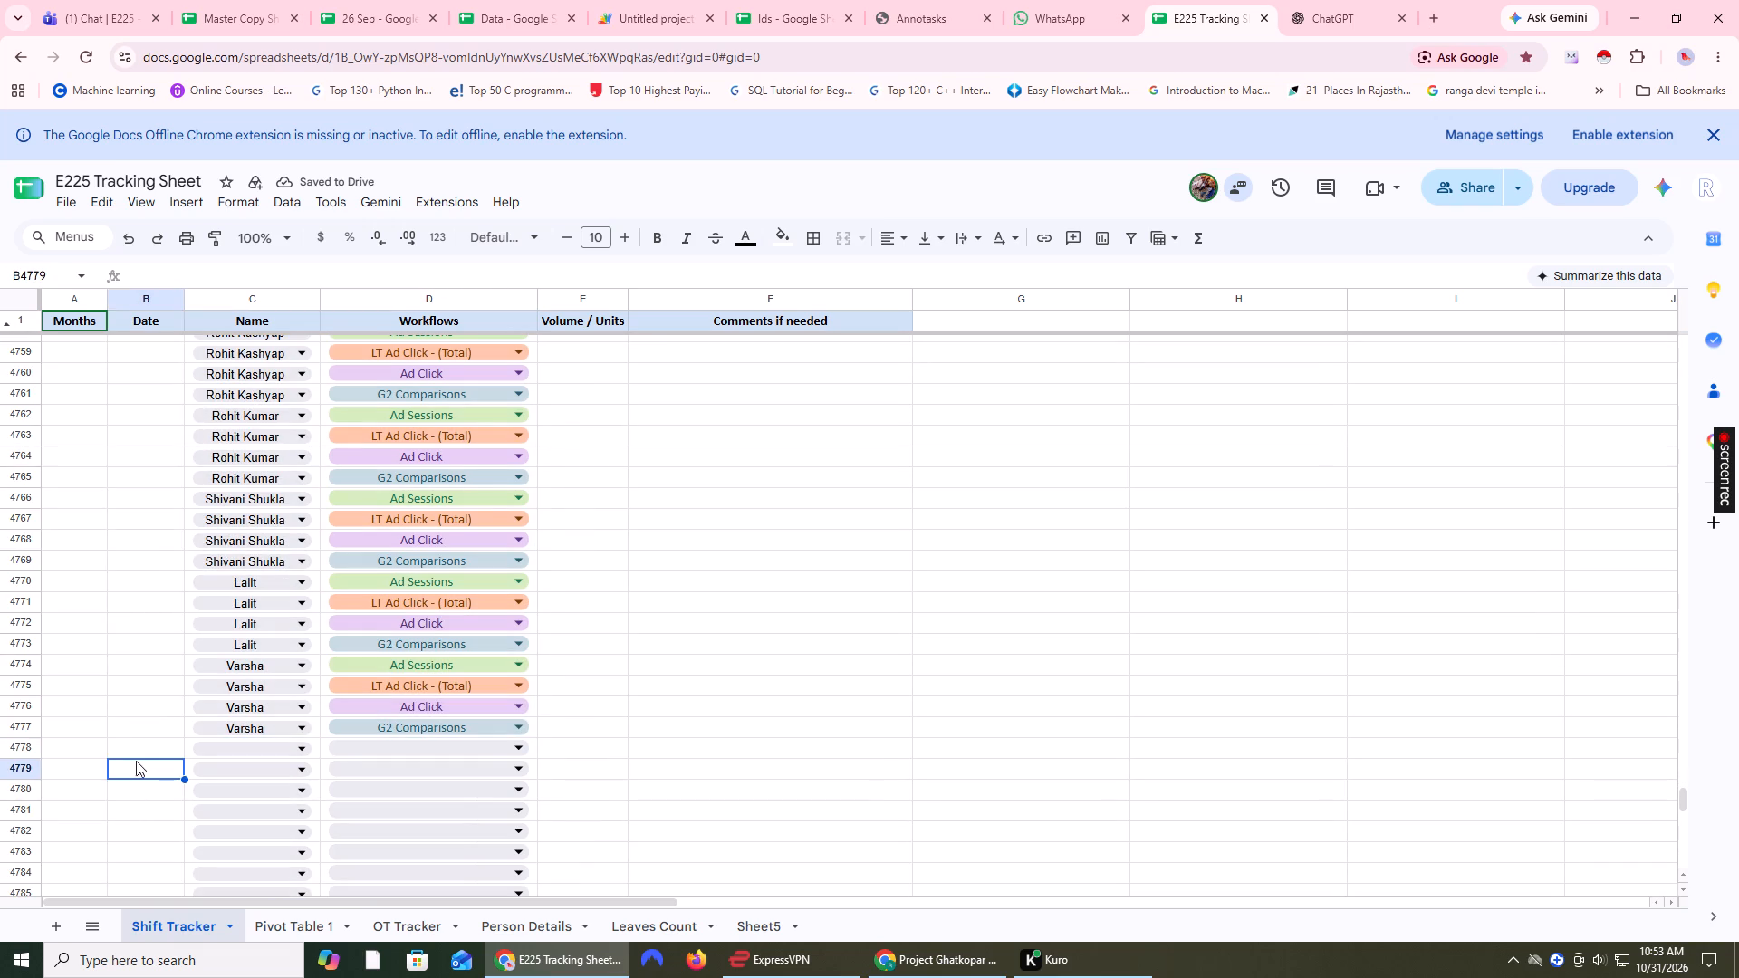
{"action": "key", "text": "Right"}
{"action": "key", "text": "ctrl+v"}
Paste the copied Name and Workflows block twice more into the empty rows, starting at C4842 and C4906.
{"action": "scroll", "coordinate": [149, 757], "scroll_direction": "down", "scroll_amount": 7}
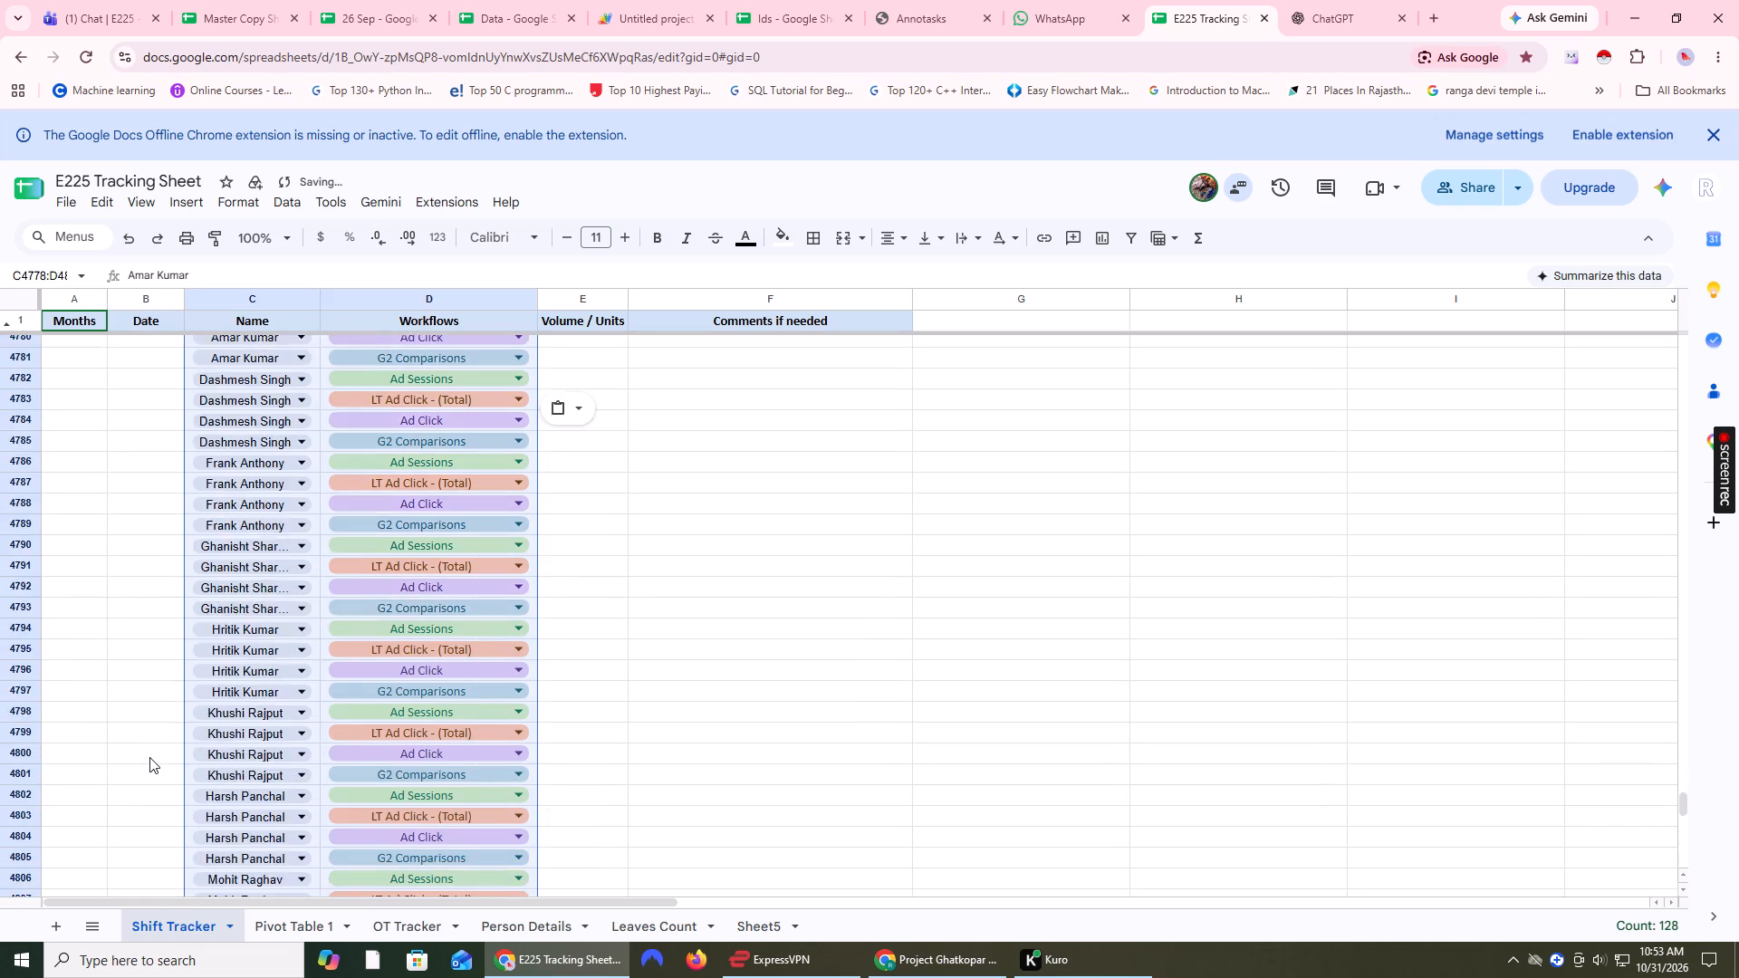
{"action": "scroll", "coordinate": [149, 757], "scroll_direction": "down", "scroll_amount": 9}
{"action": "left_click", "coordinate": [144, 650]}
{"action": "left_click", "coordinate": [145, 638]}
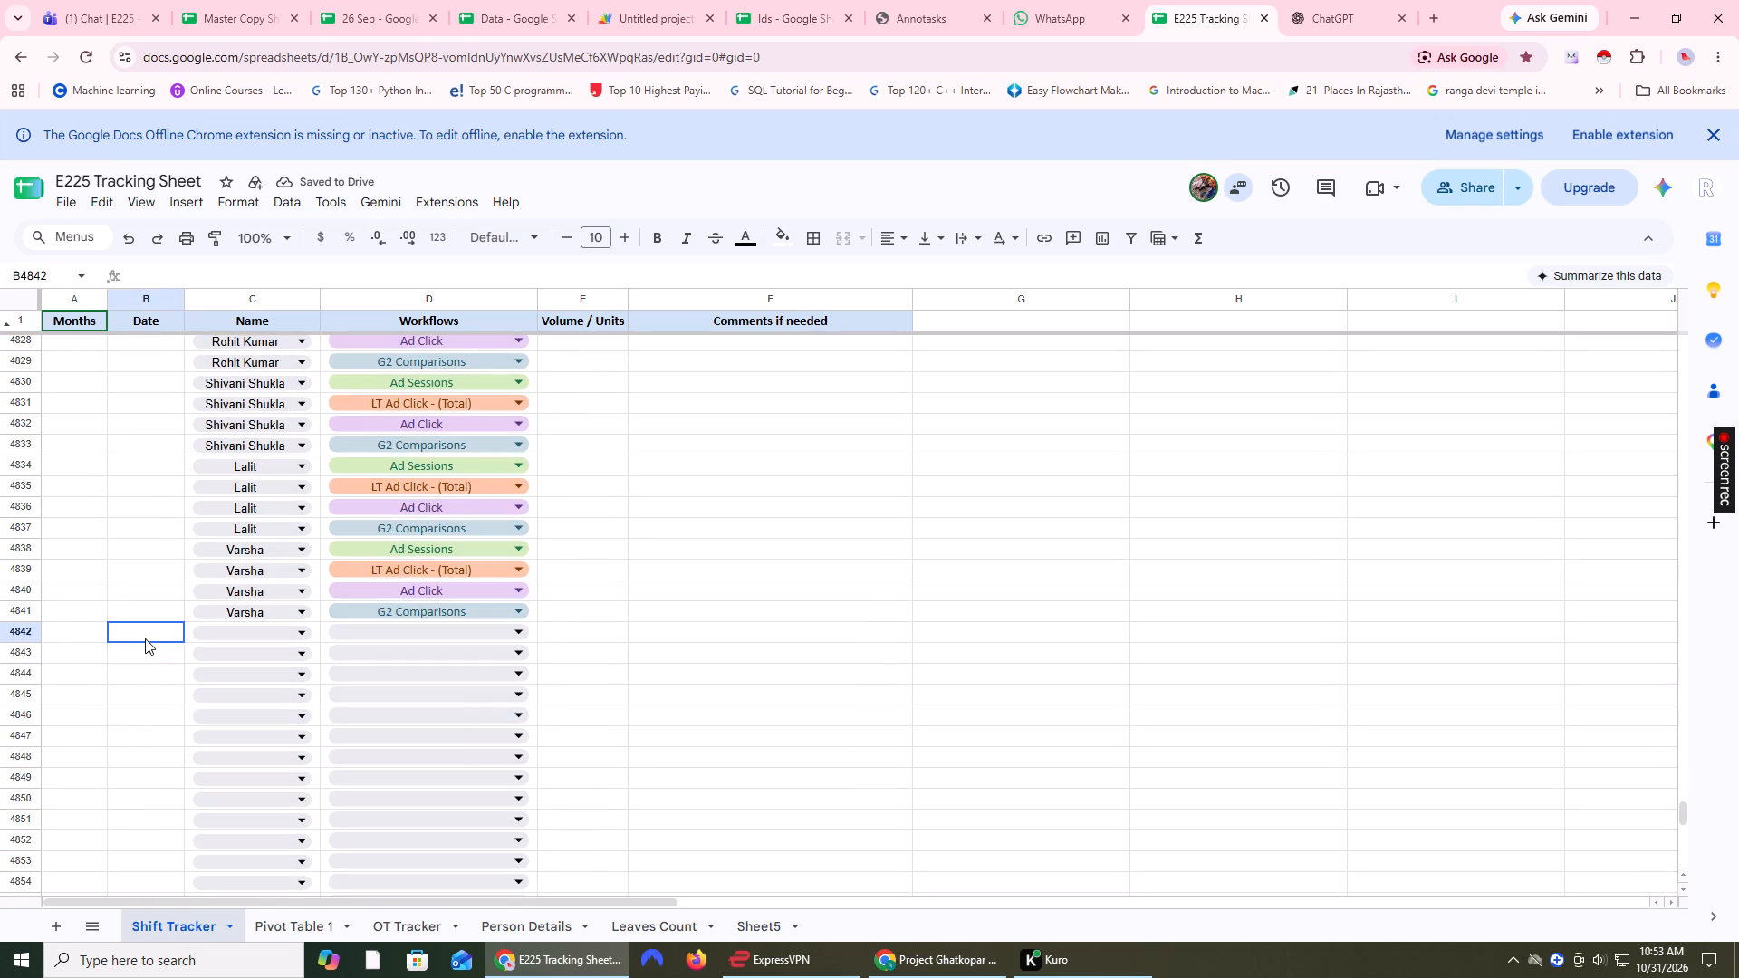
{"action": "key", "text": "Right"}
{"action": "key", "text": "ctrl+v"}
{"action": "scroll", "coordinate": [145, 638], "scroll_direction": "down", "scroll_amount": 10}
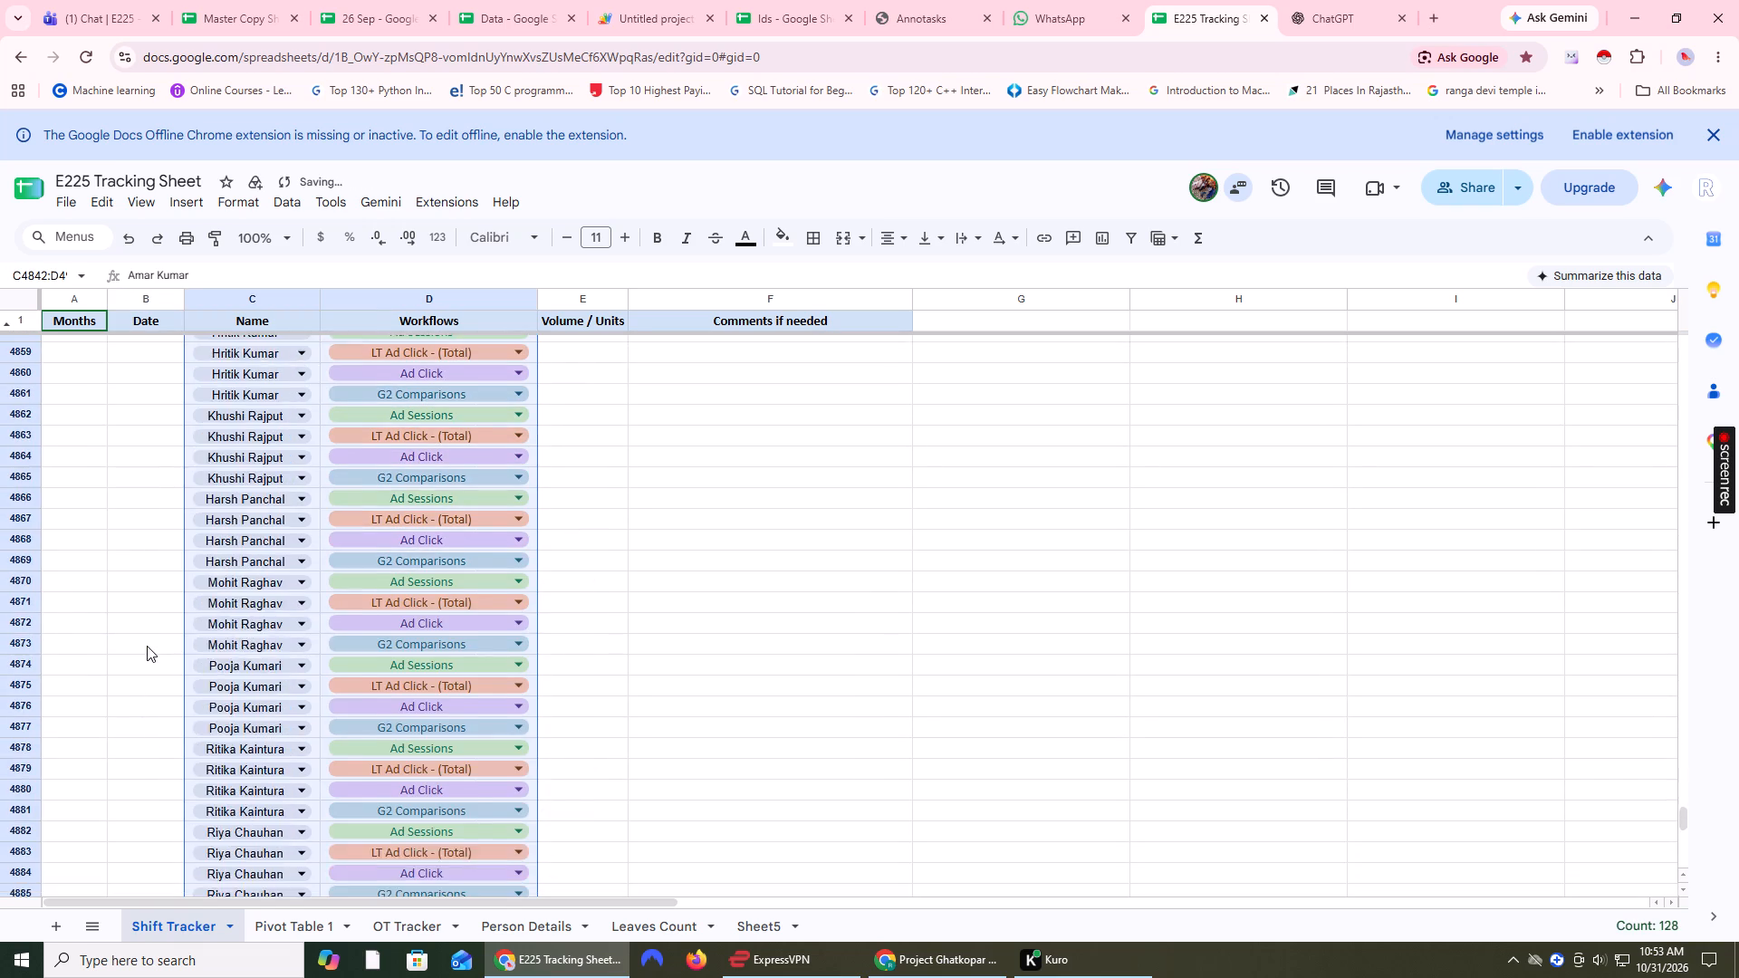
{"action": "scroll", "coordinate": [147, 646], "scroll_direction": "down", "scroll_amount": 4}
{"action": "scroll", "coordinate": [147, 647], "scroll_direction": "up", "scroll_amount": 1}
{"action": "scroll", "coordinate": [147, 647], "scroll_direction": "down", "scroll_amount": 2}
{"action": "left_click", "coordinate": [141, 603]}
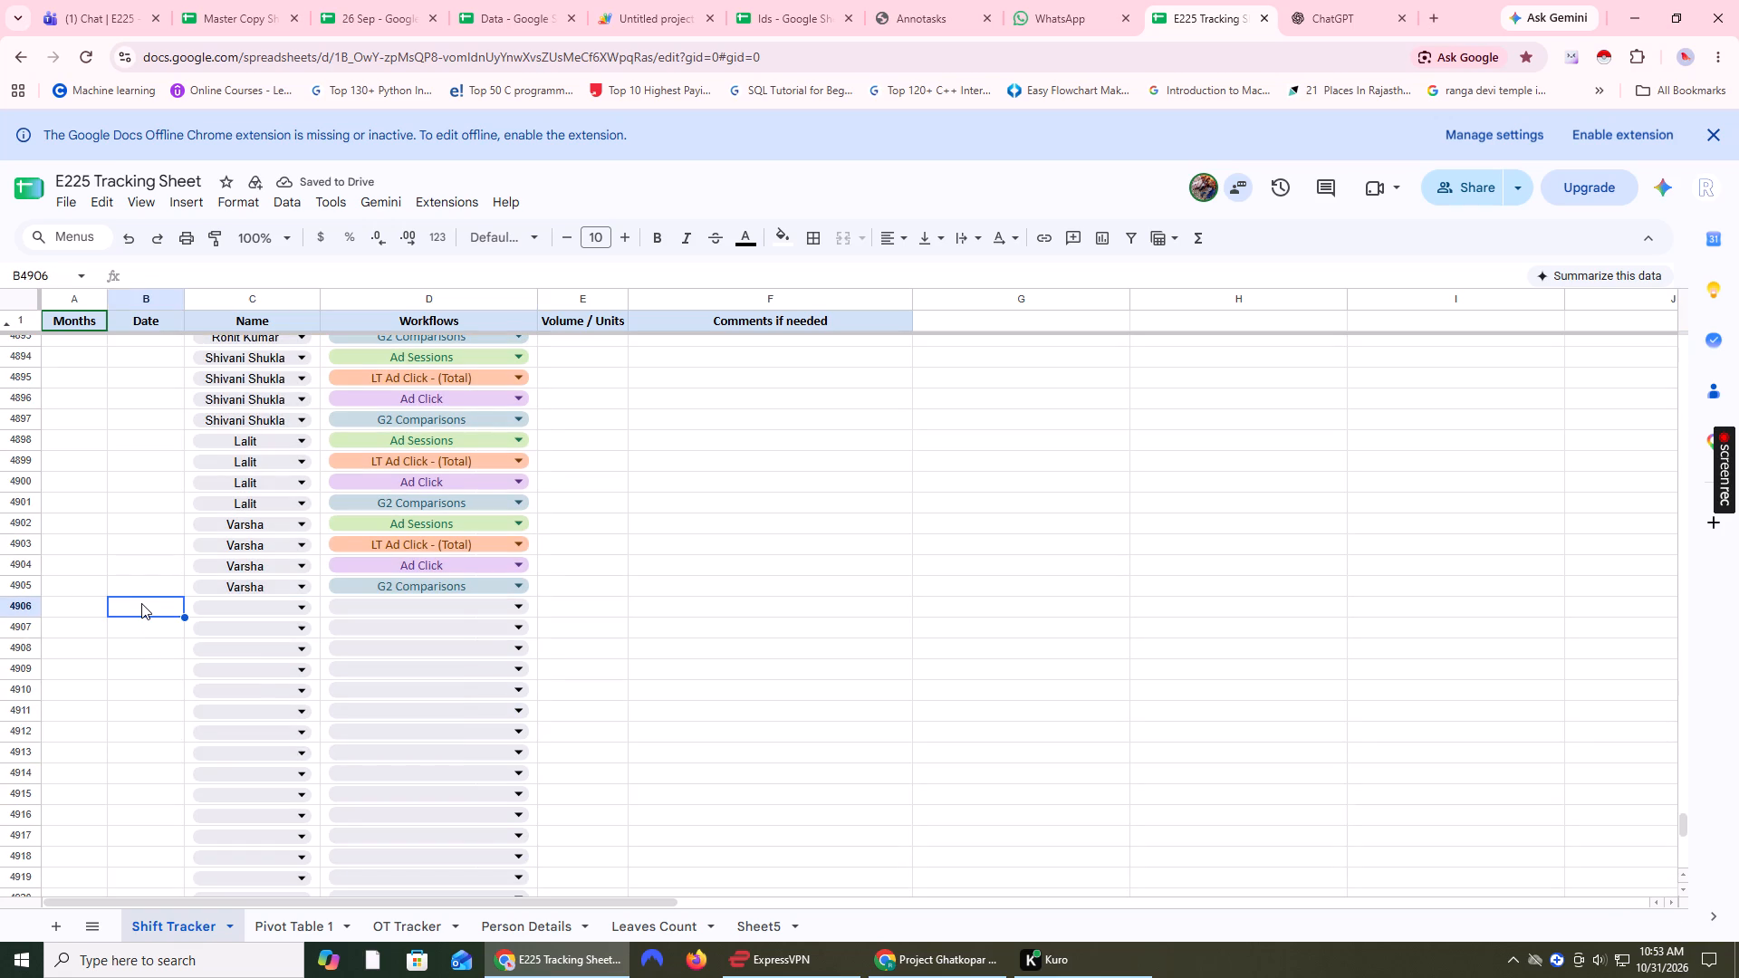
{"action": "key", "text": "Right"}
{"action": "key", "text": "ctrl+v"}
Paste the copied Name and Workflows block into the last empty rows, starting at C4970 and C5034.
{"action": "scroll", "coordinate": [142, 604], "scroll_direction": "down", "scroll_amount": 15}
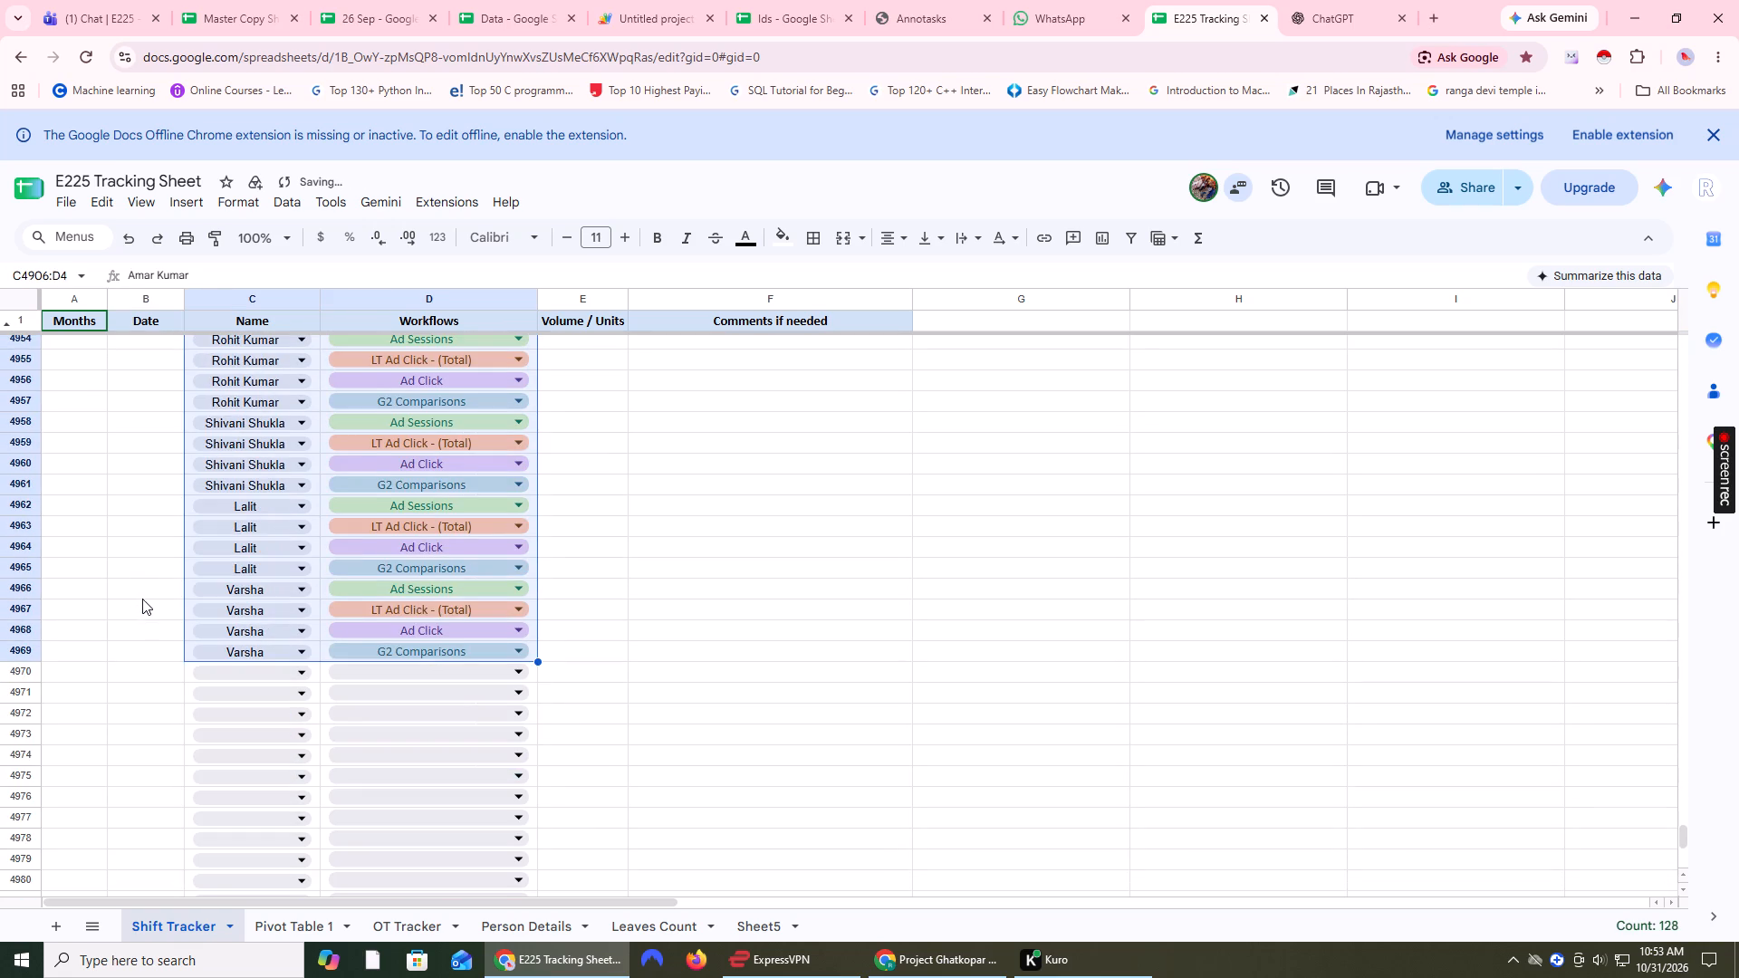
{"action": "left_click", "coordinate": [144, 593]}
{"action": "key", "text": "Right"}
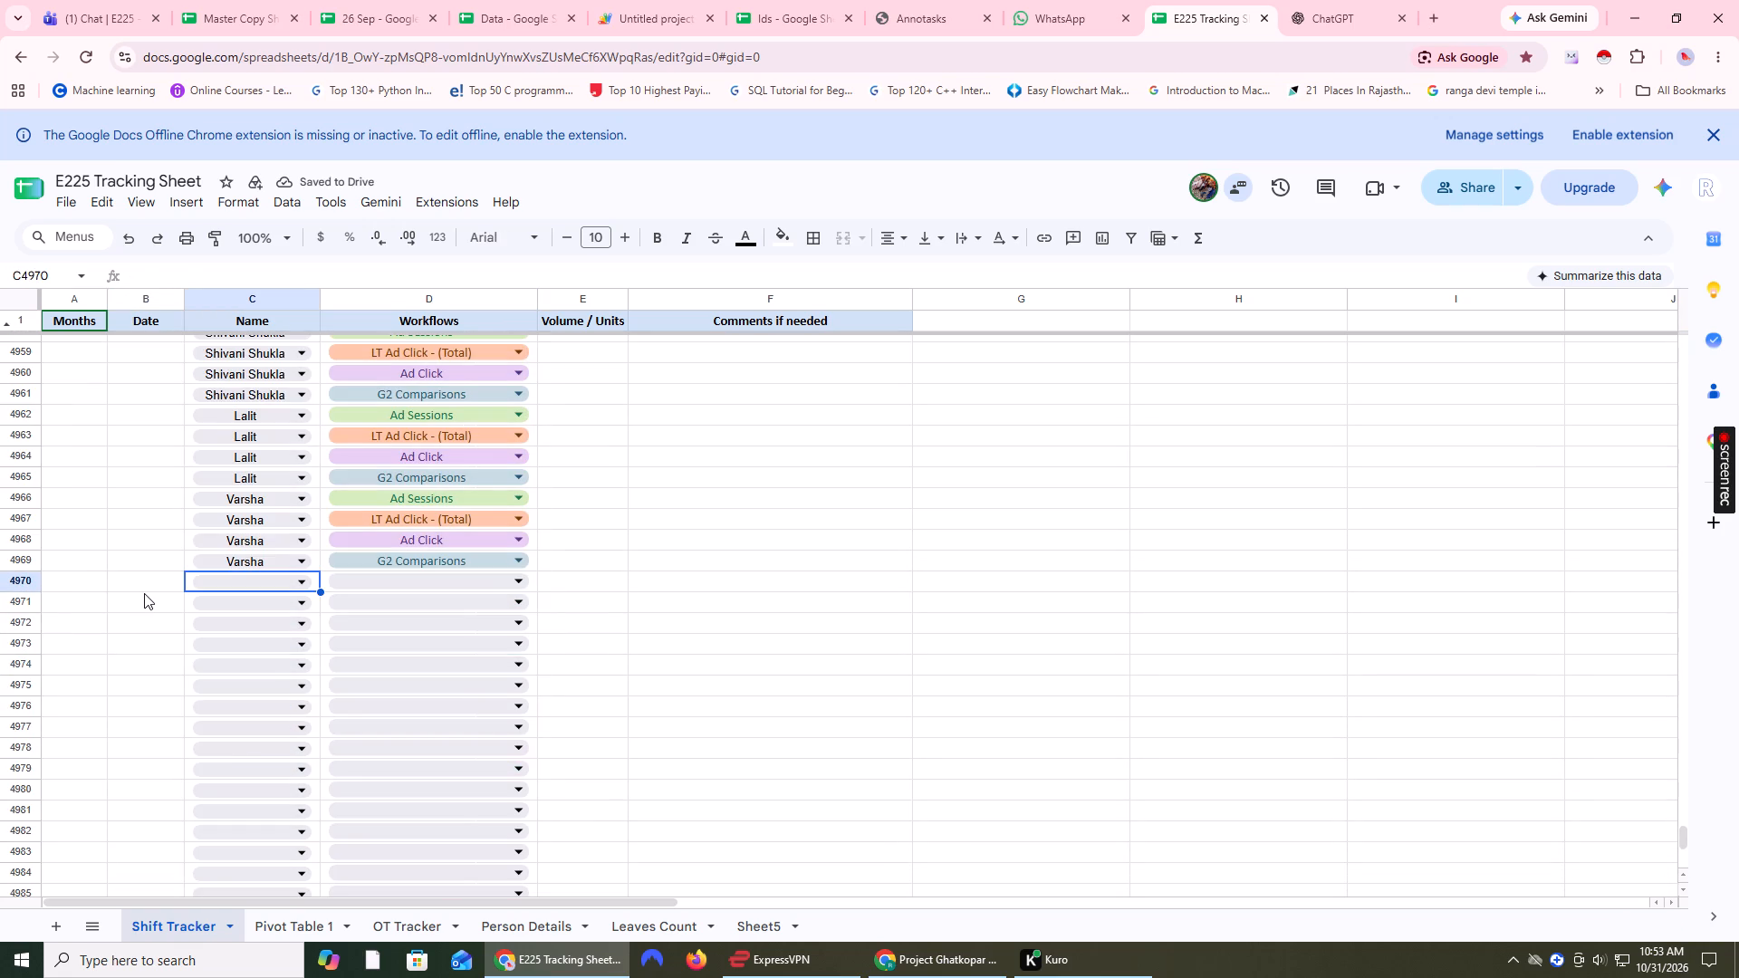
{"action": "key", "text": "ctrl+v"}
{"action": "scroll", "coordinate": [144, 593], "scroll_direction": "down", "scroll_amount": 18}
{"action": "scroll", "coordinate": [159, 544], "scroll_direction": "up", "scroll_amount": 1}
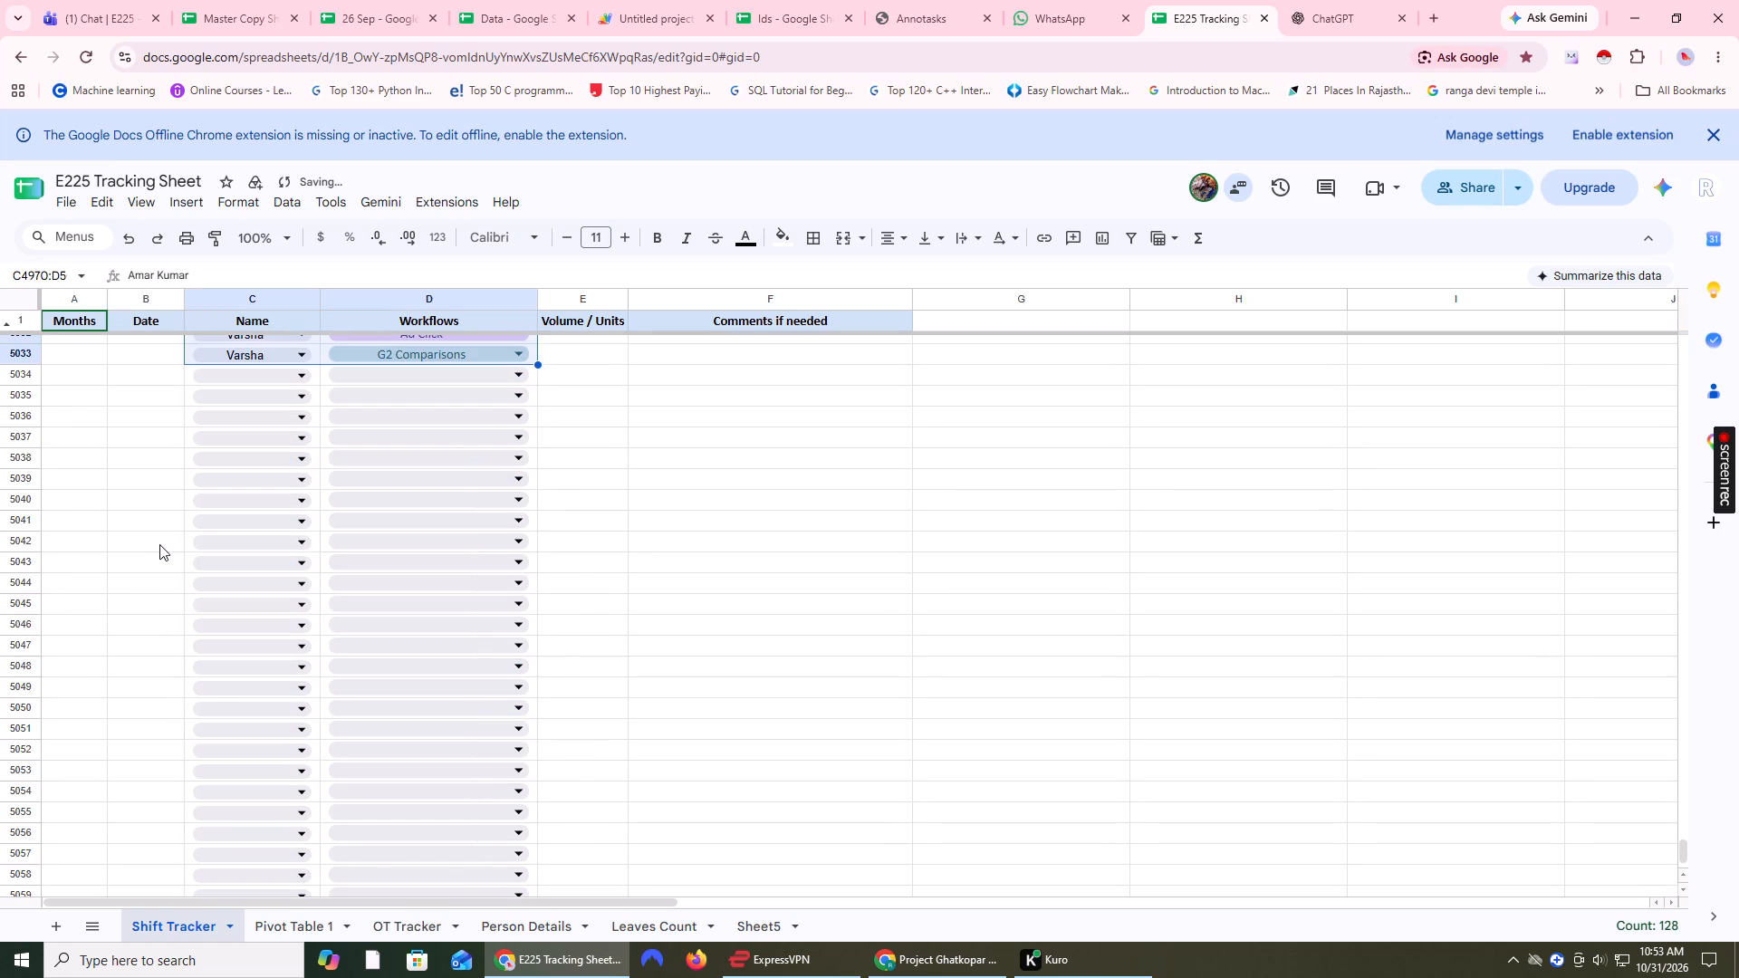
{"action": "scroll", "coordinate": [168, 398], "scroll_direction": "up", "scroll_amount": 2}
{"action": "left_click", "coordinate": [163, 561]}
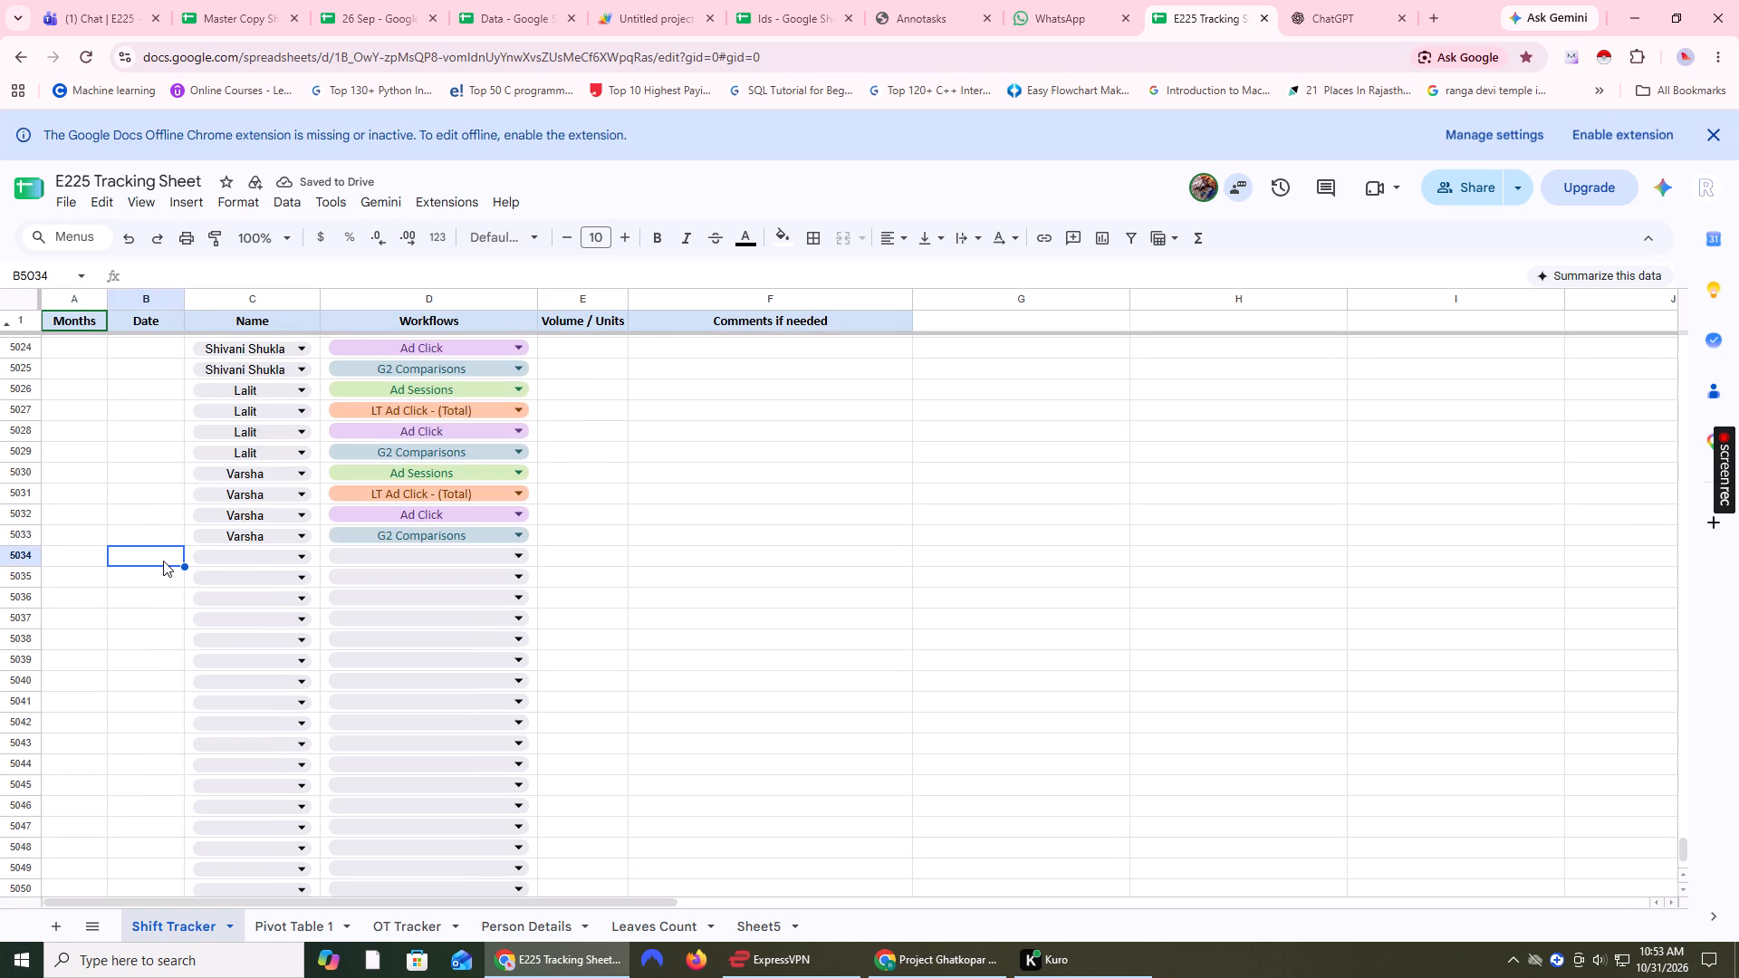
{"action": "key", "text": "Right"}
{"action": "key", "text": "ctrl+v"}
Fill November down the Months column from A3882 to the last row of the sheet, A5097.
{"action": "scroll", "coordinate": [163, 561], "scroll_direction": "down", "scroll_amount": 12}
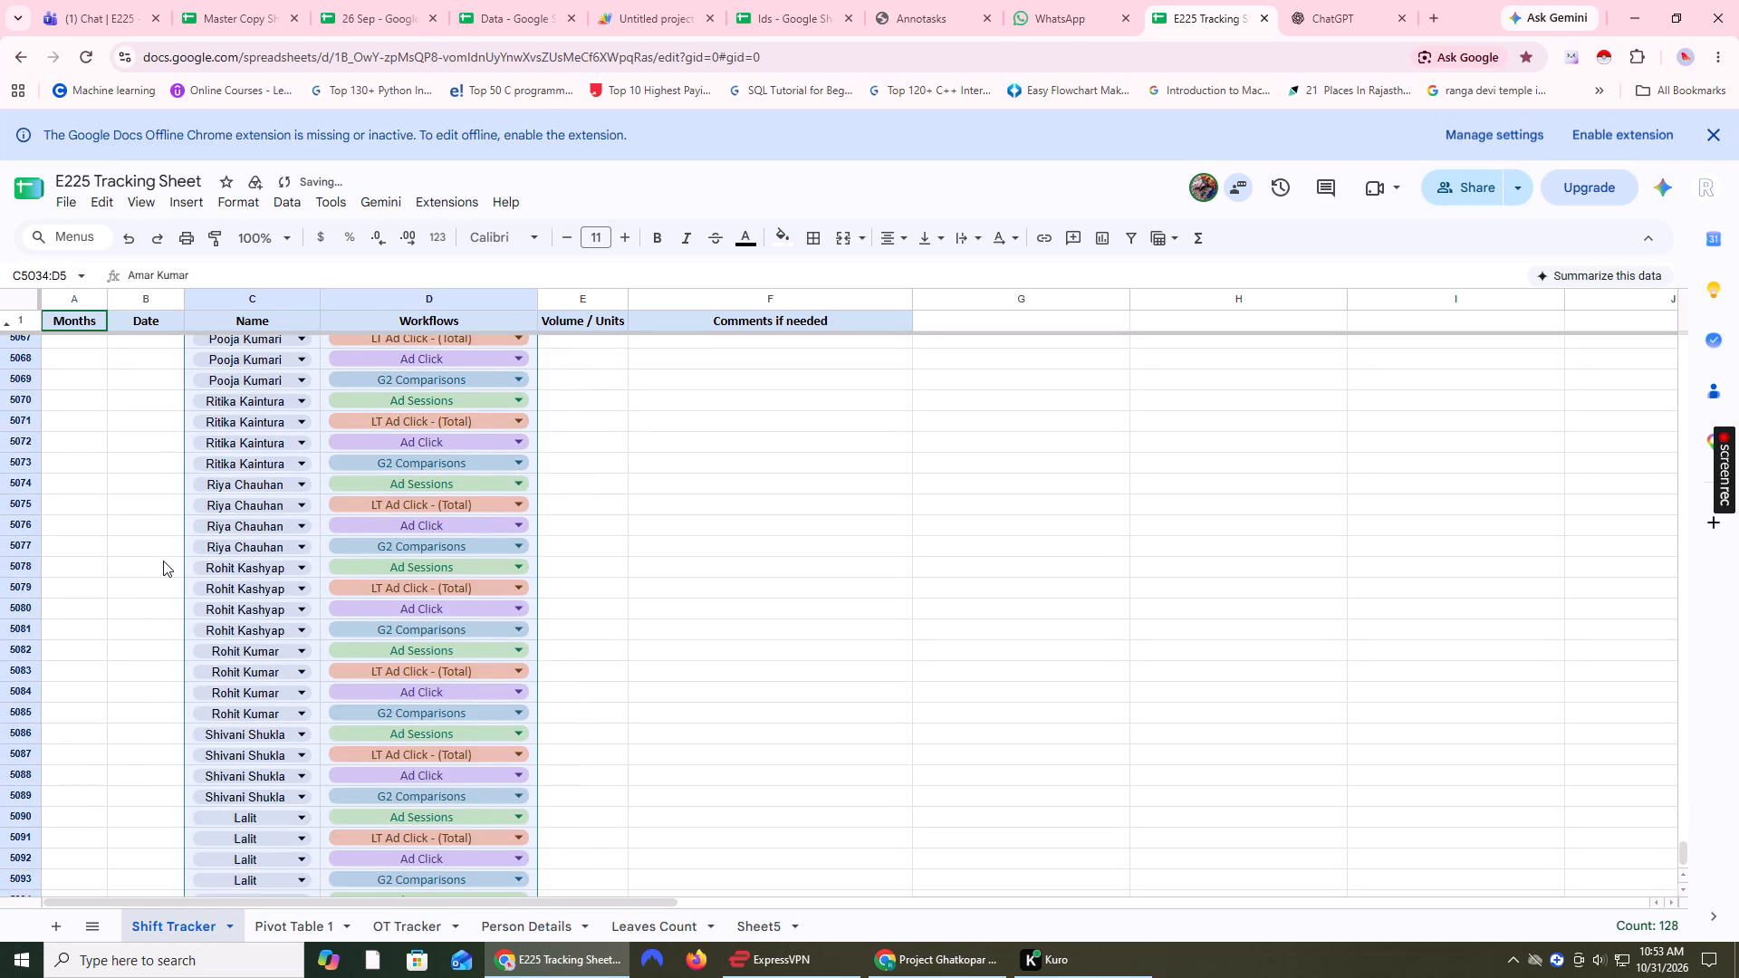
{"action": "scroll", "coordinate": [163, 561], "scroll_direction": "down", "scroll_amount": 3}
{"action": "scroll", "coordinate": [117, 677], "scroll_direction": "up", "scroll_amount": 10}
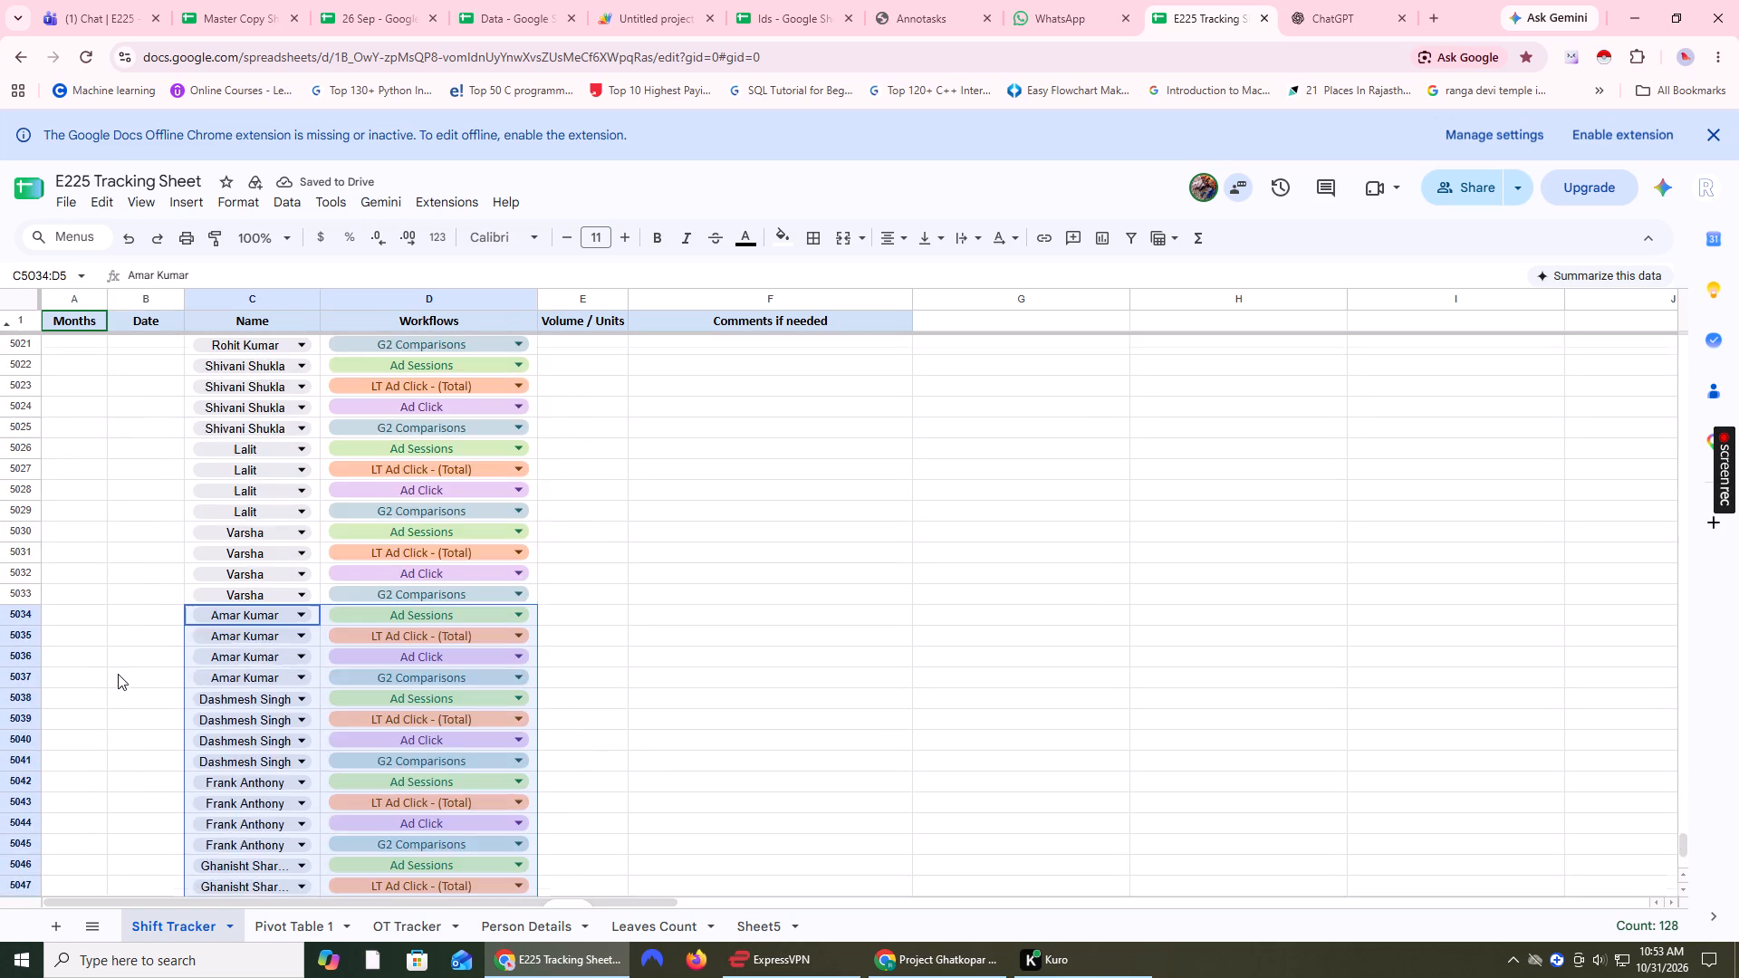
{"action": "scroll", "coordinate": [118, 674], "scroll_direction": "up", "scroll_amount": 10}
{"action": "scroll", "coordinate": [118, 674], "scroll_direction": "down", "scroll_amount": 9}
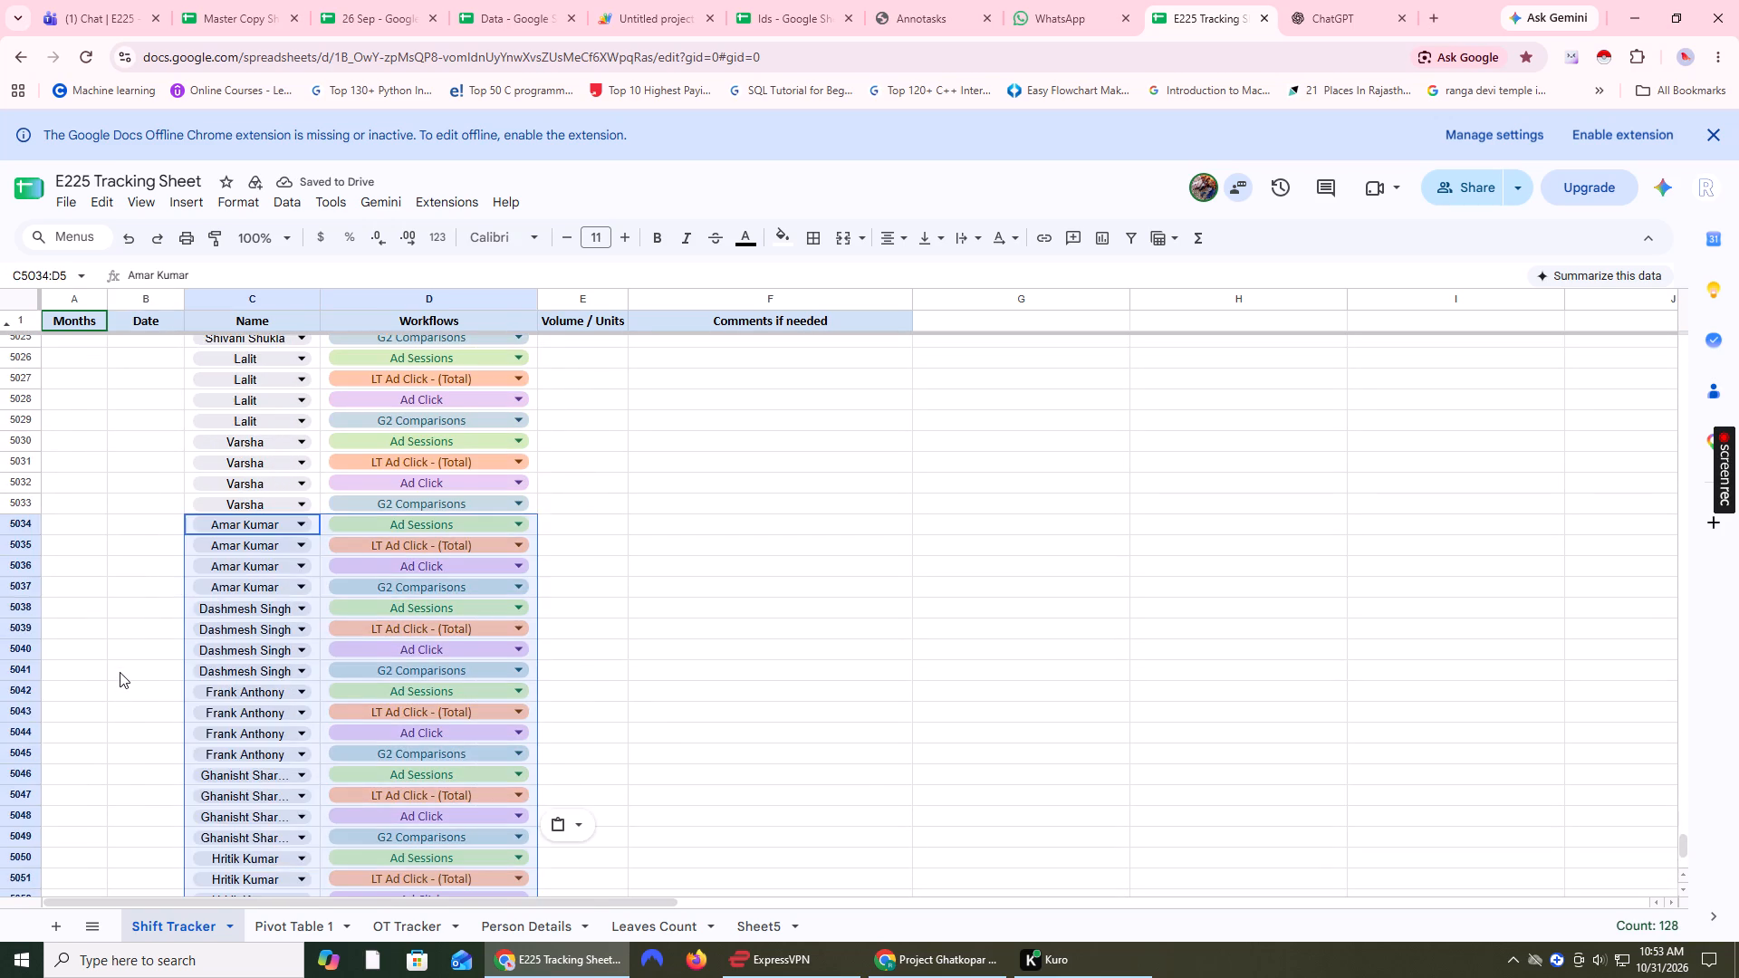
{"action": "scroll", "coordinate": [120, 672], "scroll_direction": "up", "scroll_amount": 6}
{"action": "scroll", "coordinate": [120, 672], "scroll_direction": "up", "scroll_amount": 17}
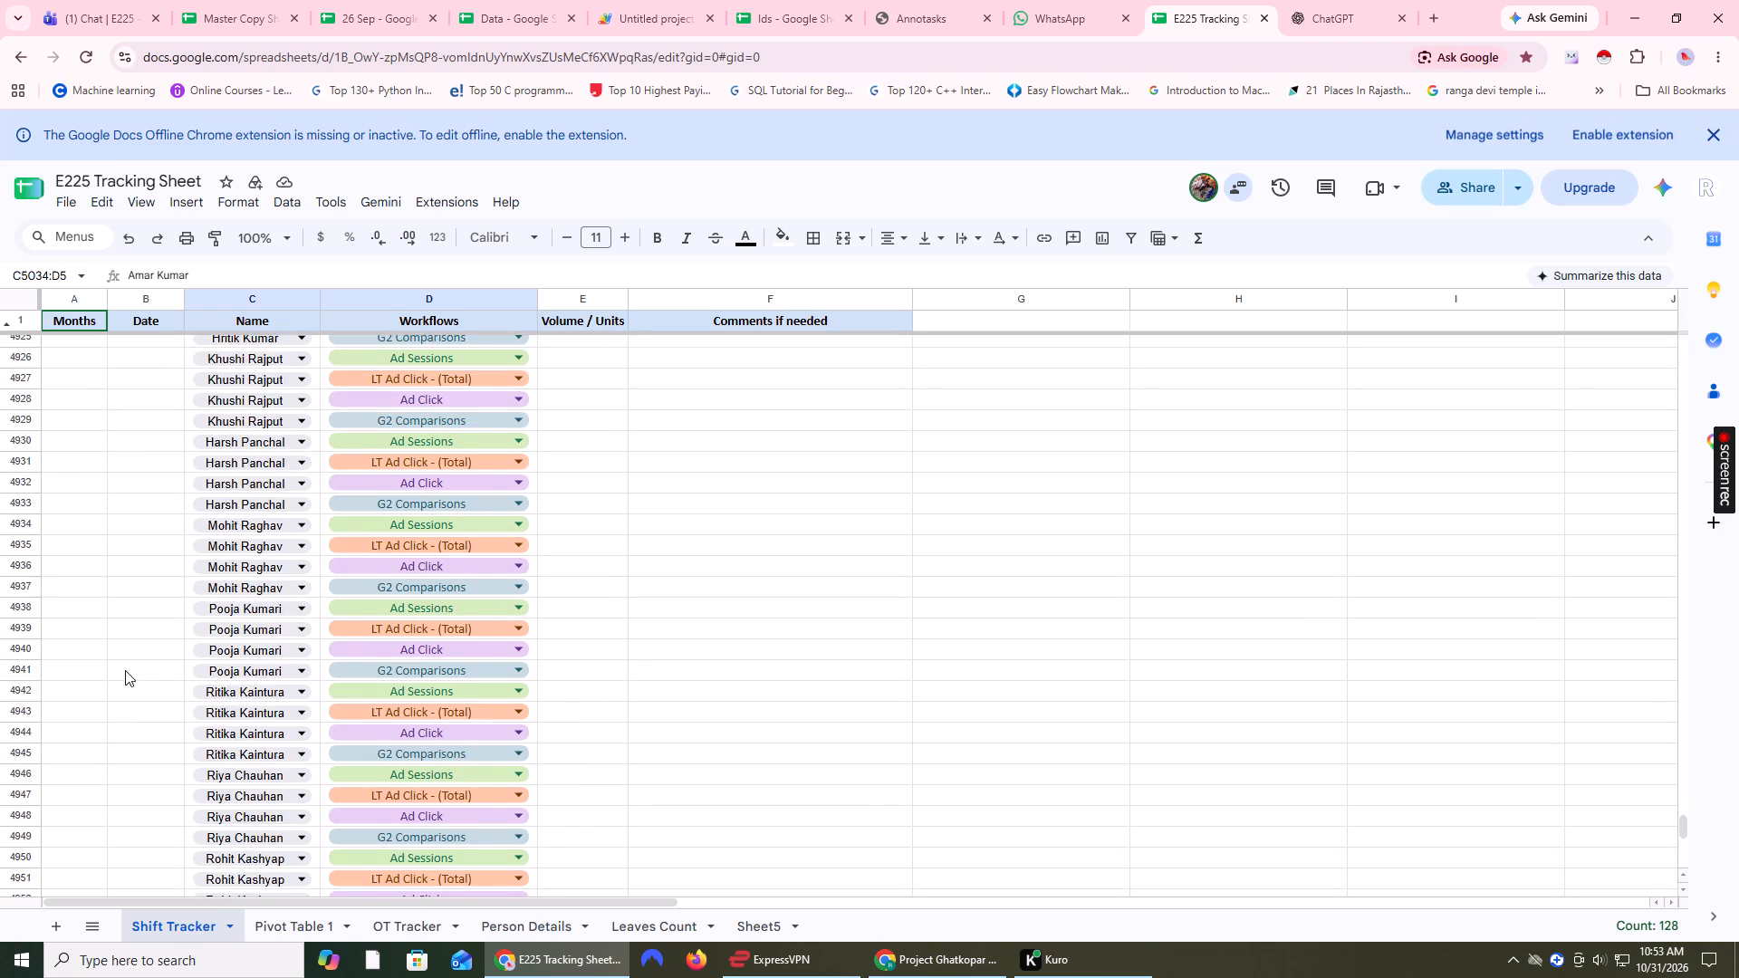
{"action": "scroll", "coordinate": [125, 670], "scroll_direction": "up", "scroll_amount": 20}
{"action": "scroll", "coordinate": [125, 670], "scroll_direction": "up", "scroll_amount": 20}
{"action": "scroll", "coordinate": [125, 670], "scroll_direction": "up", "scroll_amount": 11}
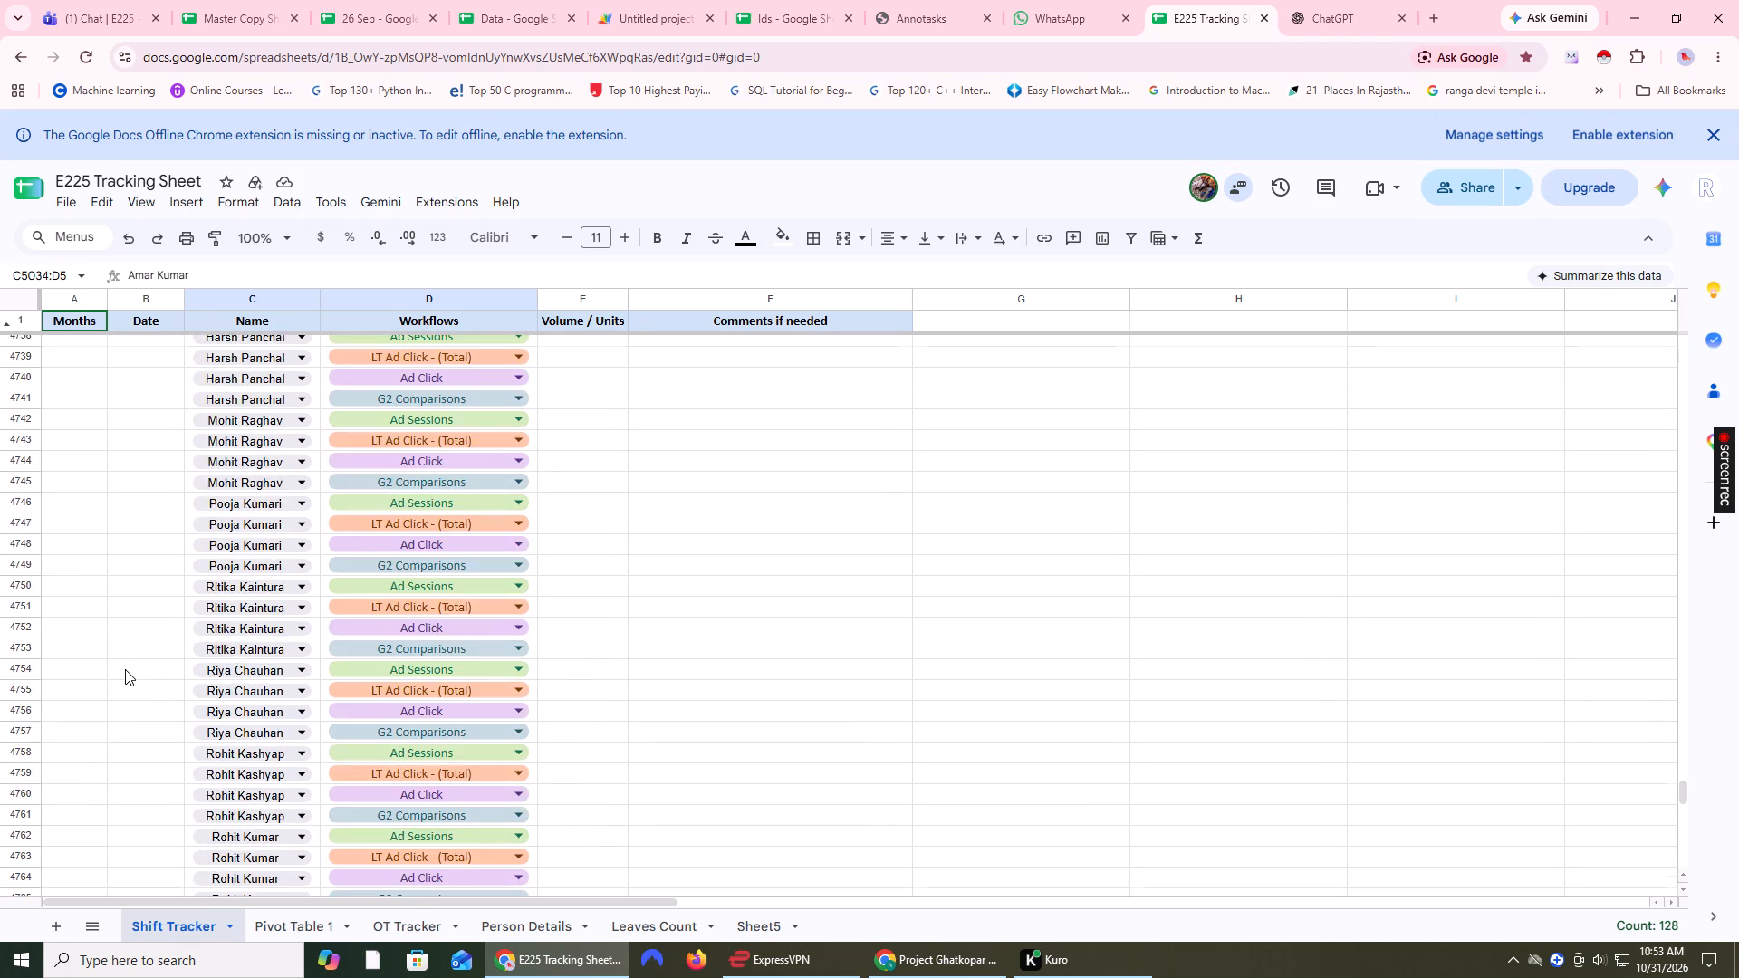
{"action": "scroll", "coordinate": [125, 669], "scroll_direction": "up", "scroll_amount": 20}
{"action": "scroll", "coordinate": [125, 669], "scroll_direction": "up", "scroll_amount": 3}
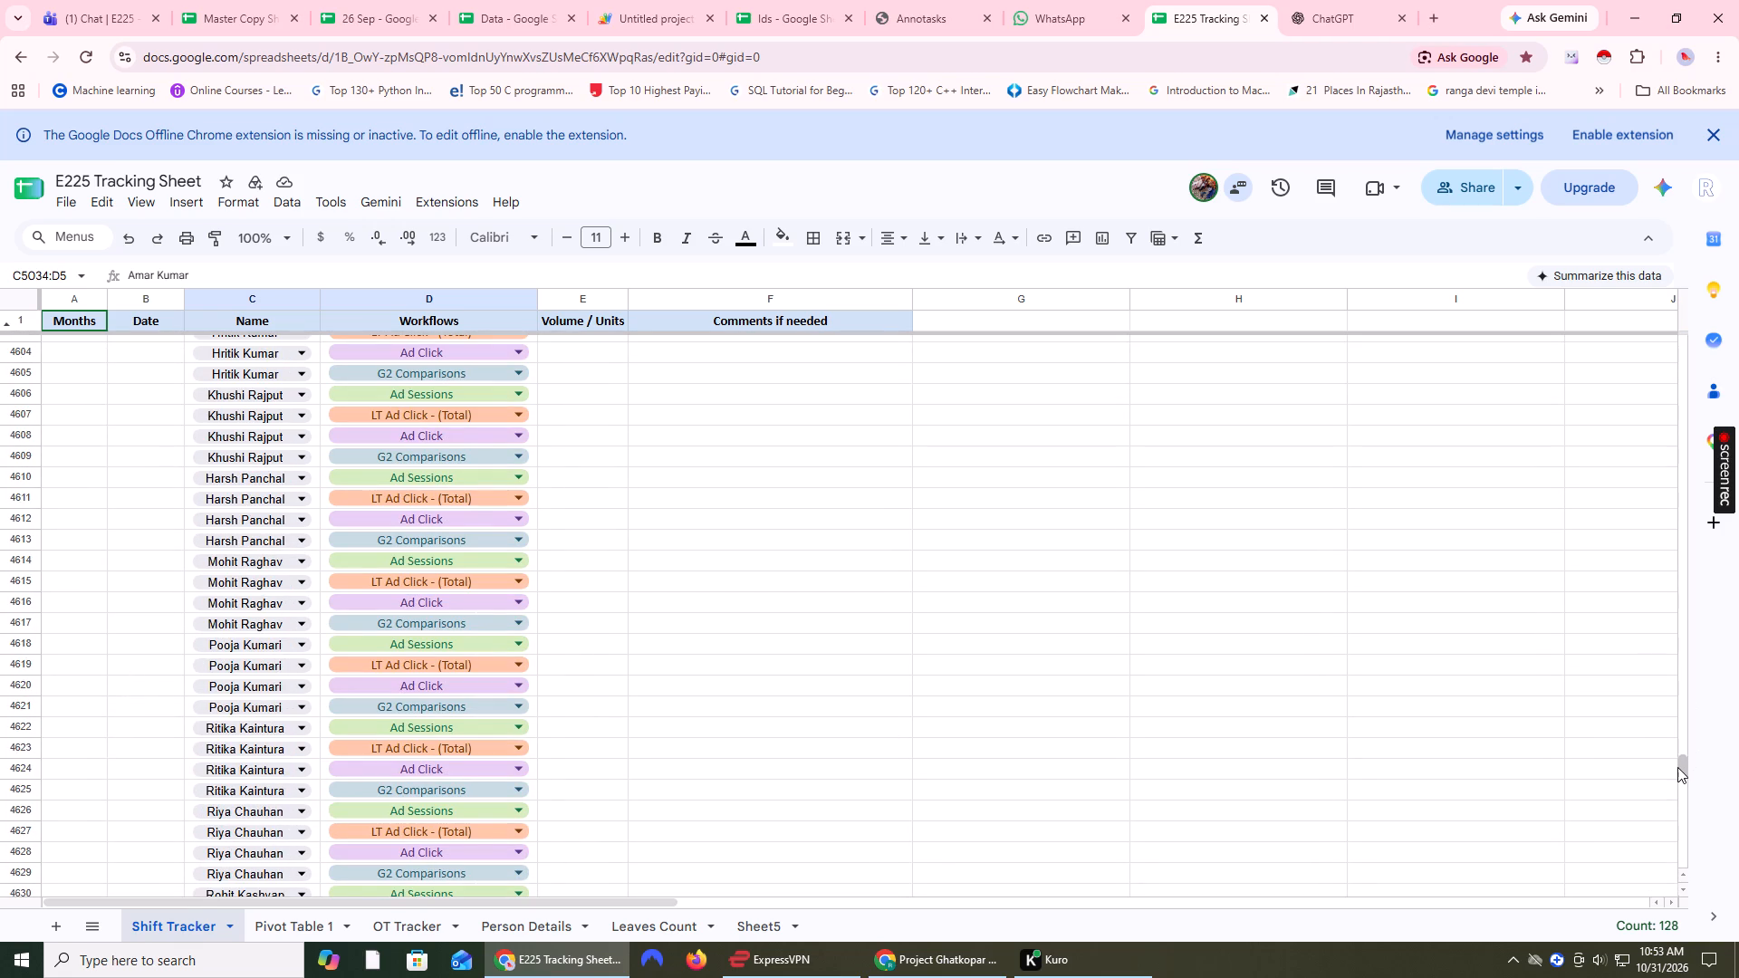
{"action": "double_click", "coordinate": [1677, 767]}
{"action": "left_click_drag", "start_coordinate": [1681, 766], "coordinate": [1687, 609]}
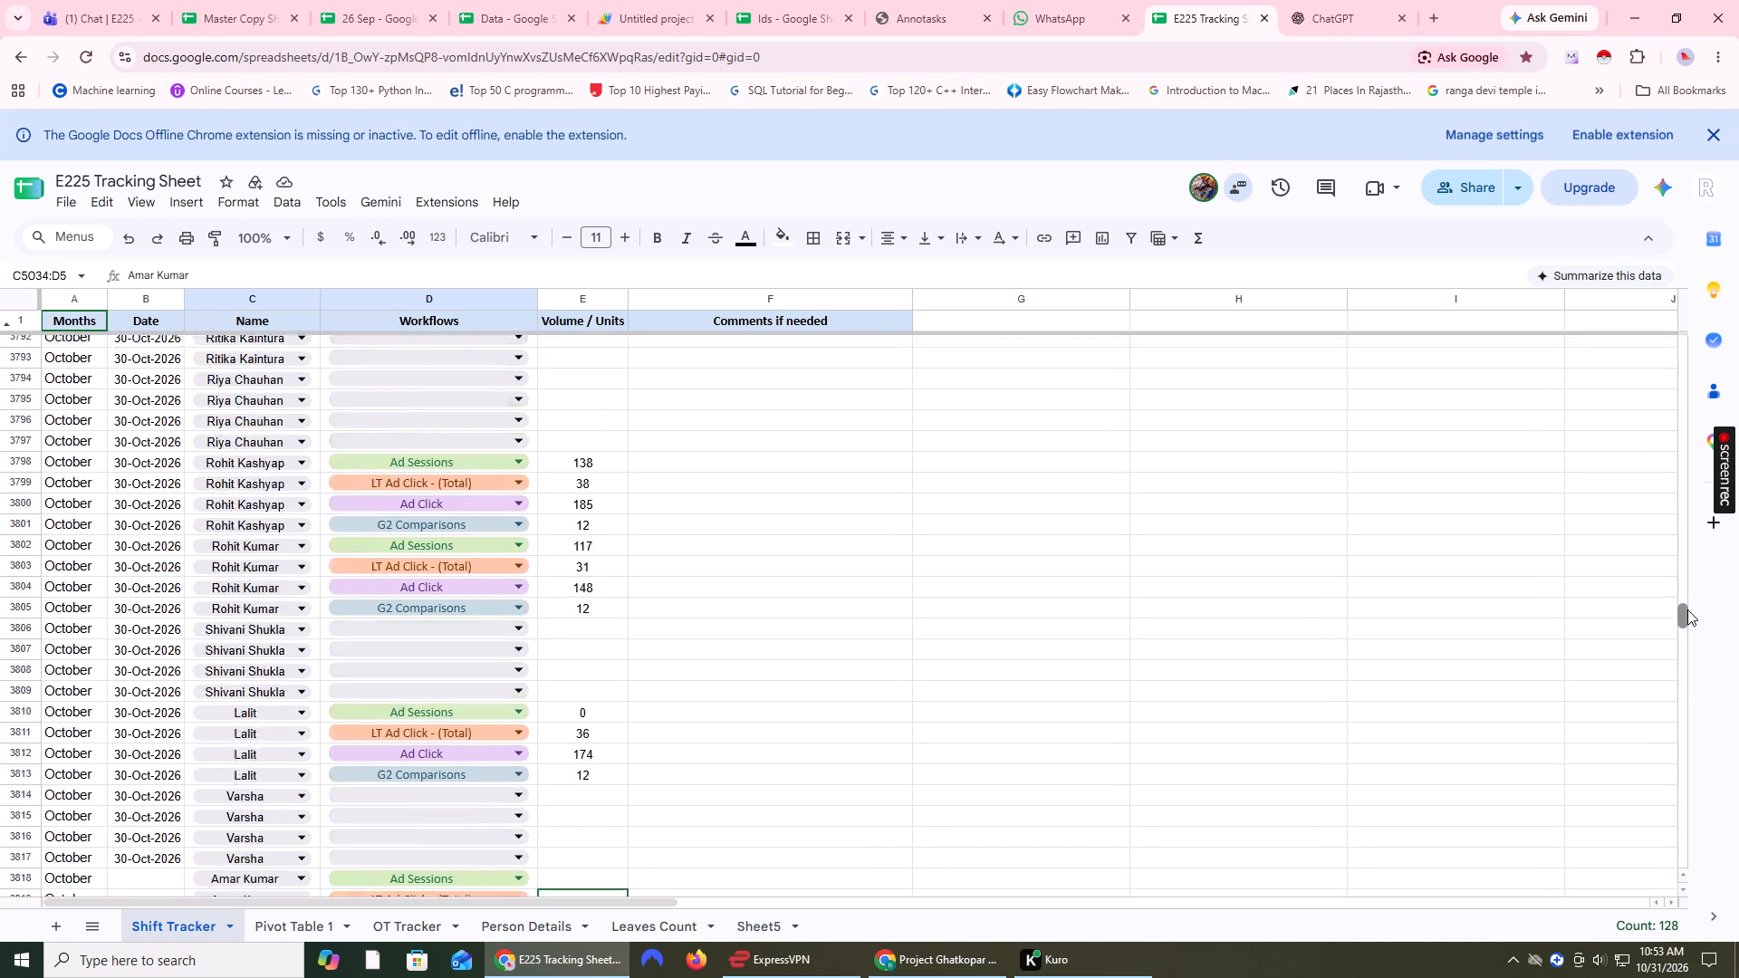
{"action": "left_click_drag", "start_coordinate": [1687, 609], "coordinate": [1701, 617]}
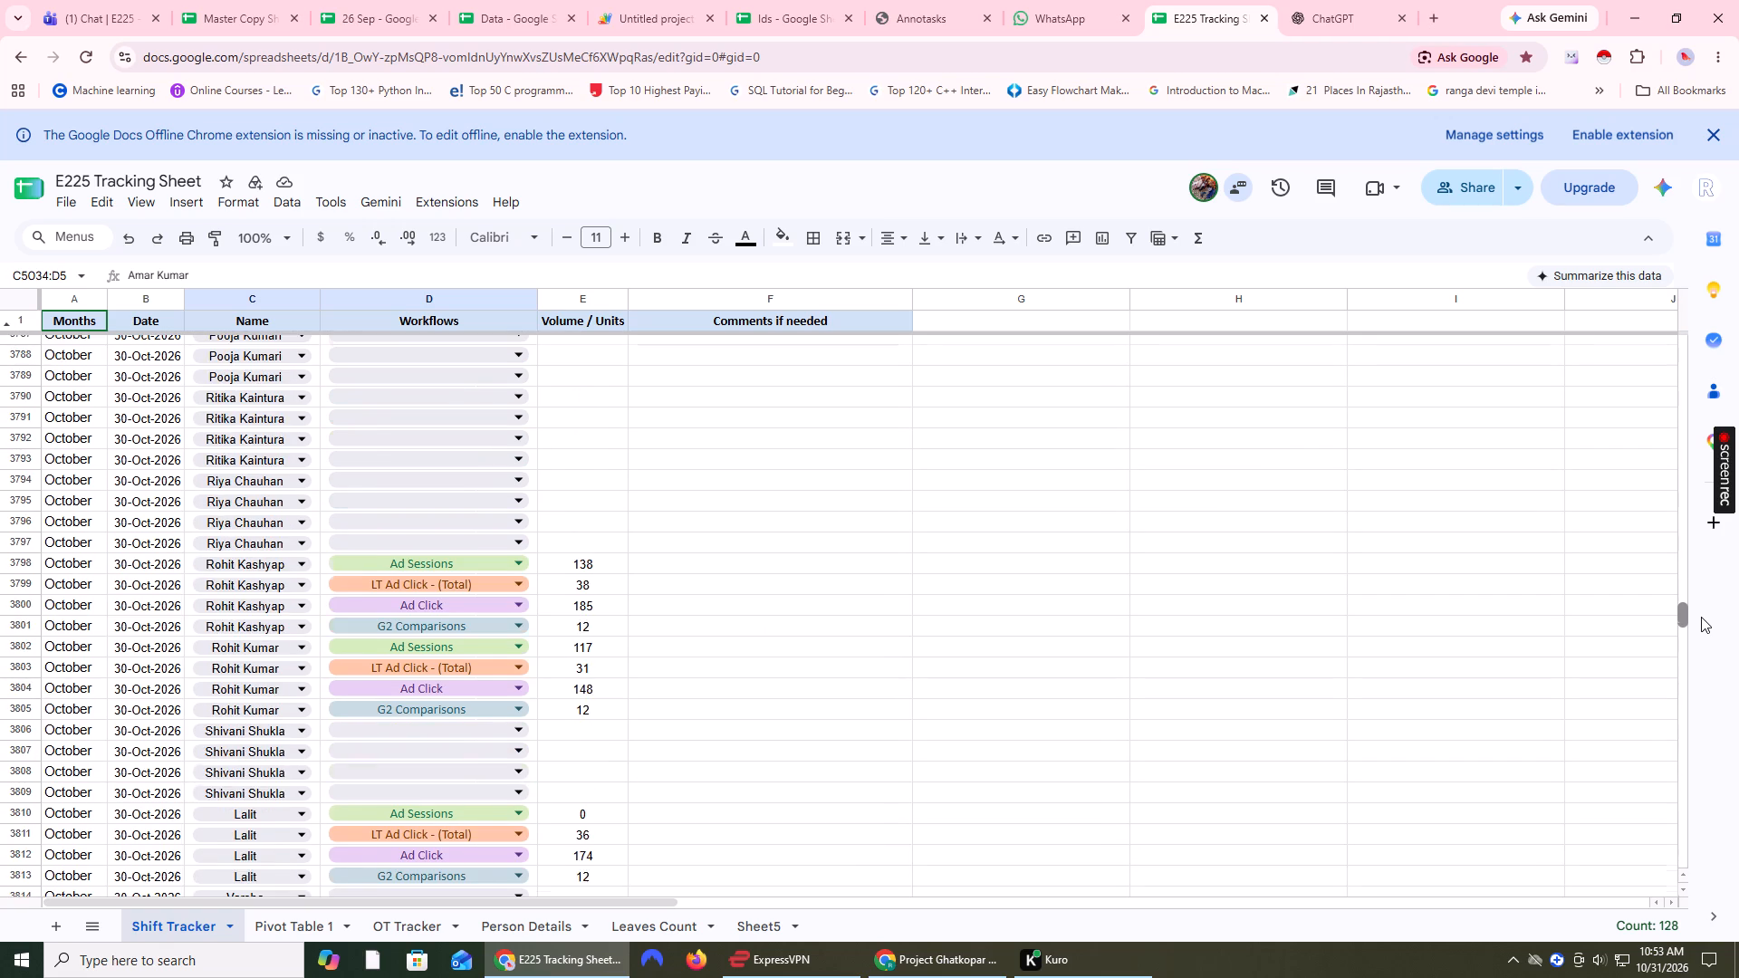
{"action": "left_click_drag", "start_coordinate": [1701, 617], "coordinate": [1701, 618]}
{"action": "scroll", "coordinate": [8, 693], "scroll_direction": "down", "scroll_amount": 14}
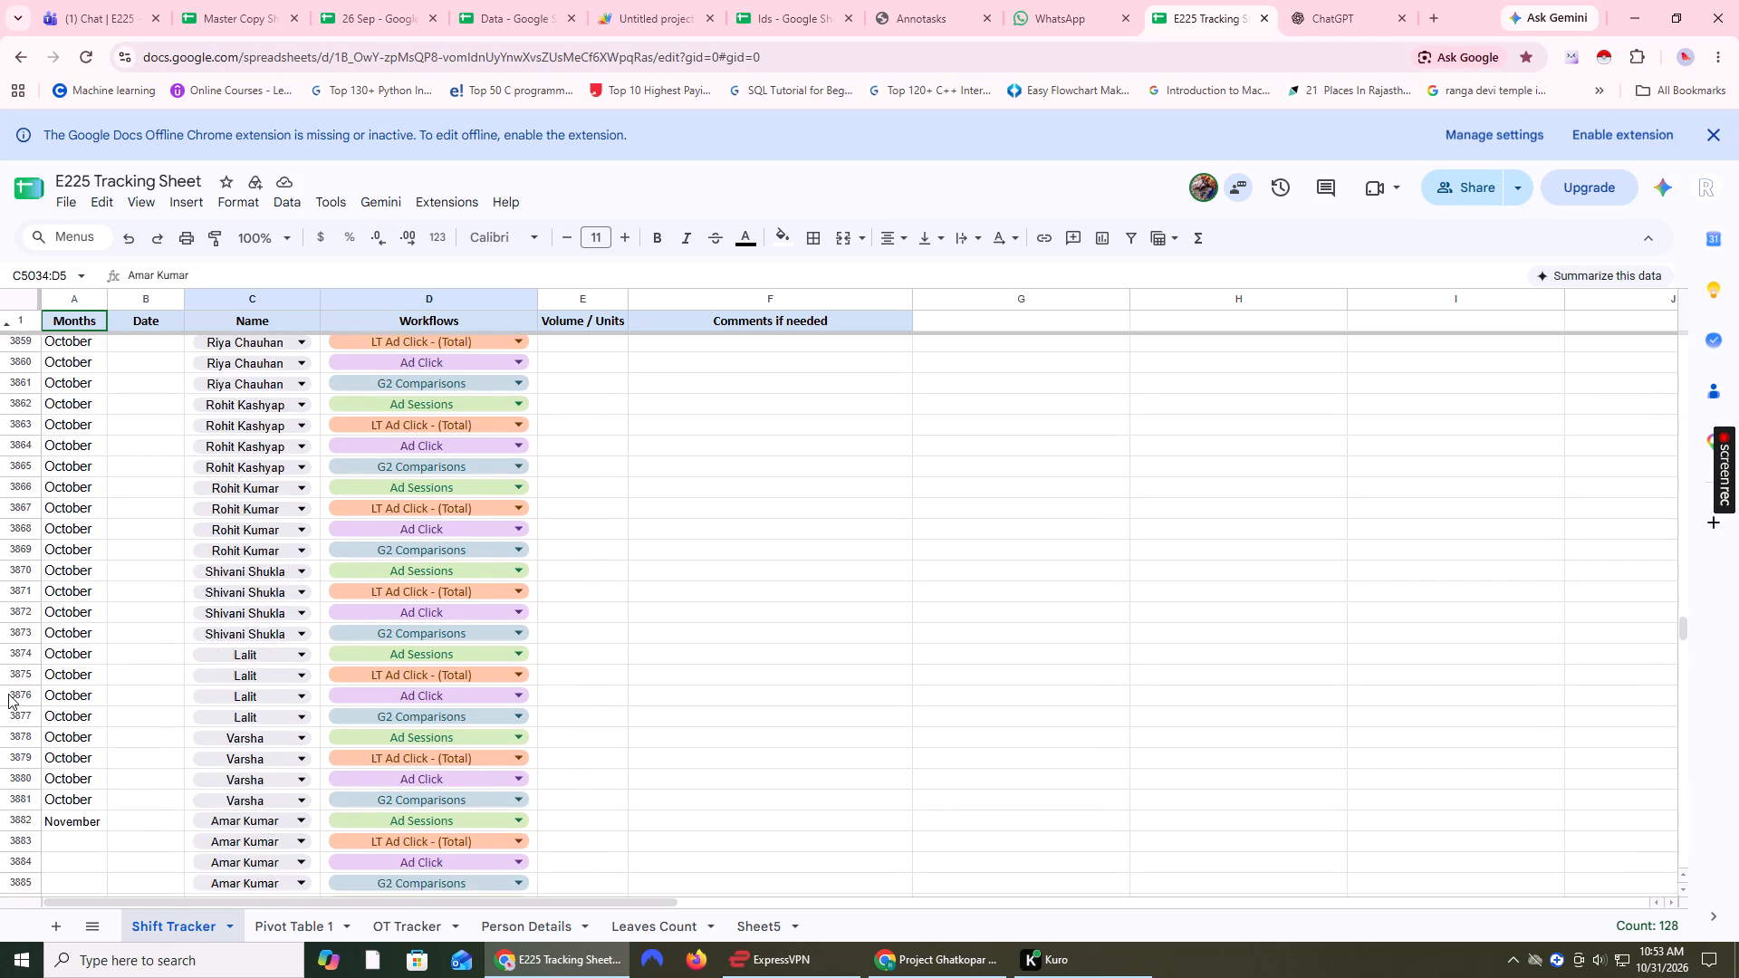
{"action": "scroll", "coordinate": [8, 694], "scroll_direction": "down", "scroll_amount": 7}
{"action": "scroll", "coordinate": [8, 694], "scroll_direction": "up", "scroll_amount": 5}
{"action": "left_click", "coordinate": [81, 461]}
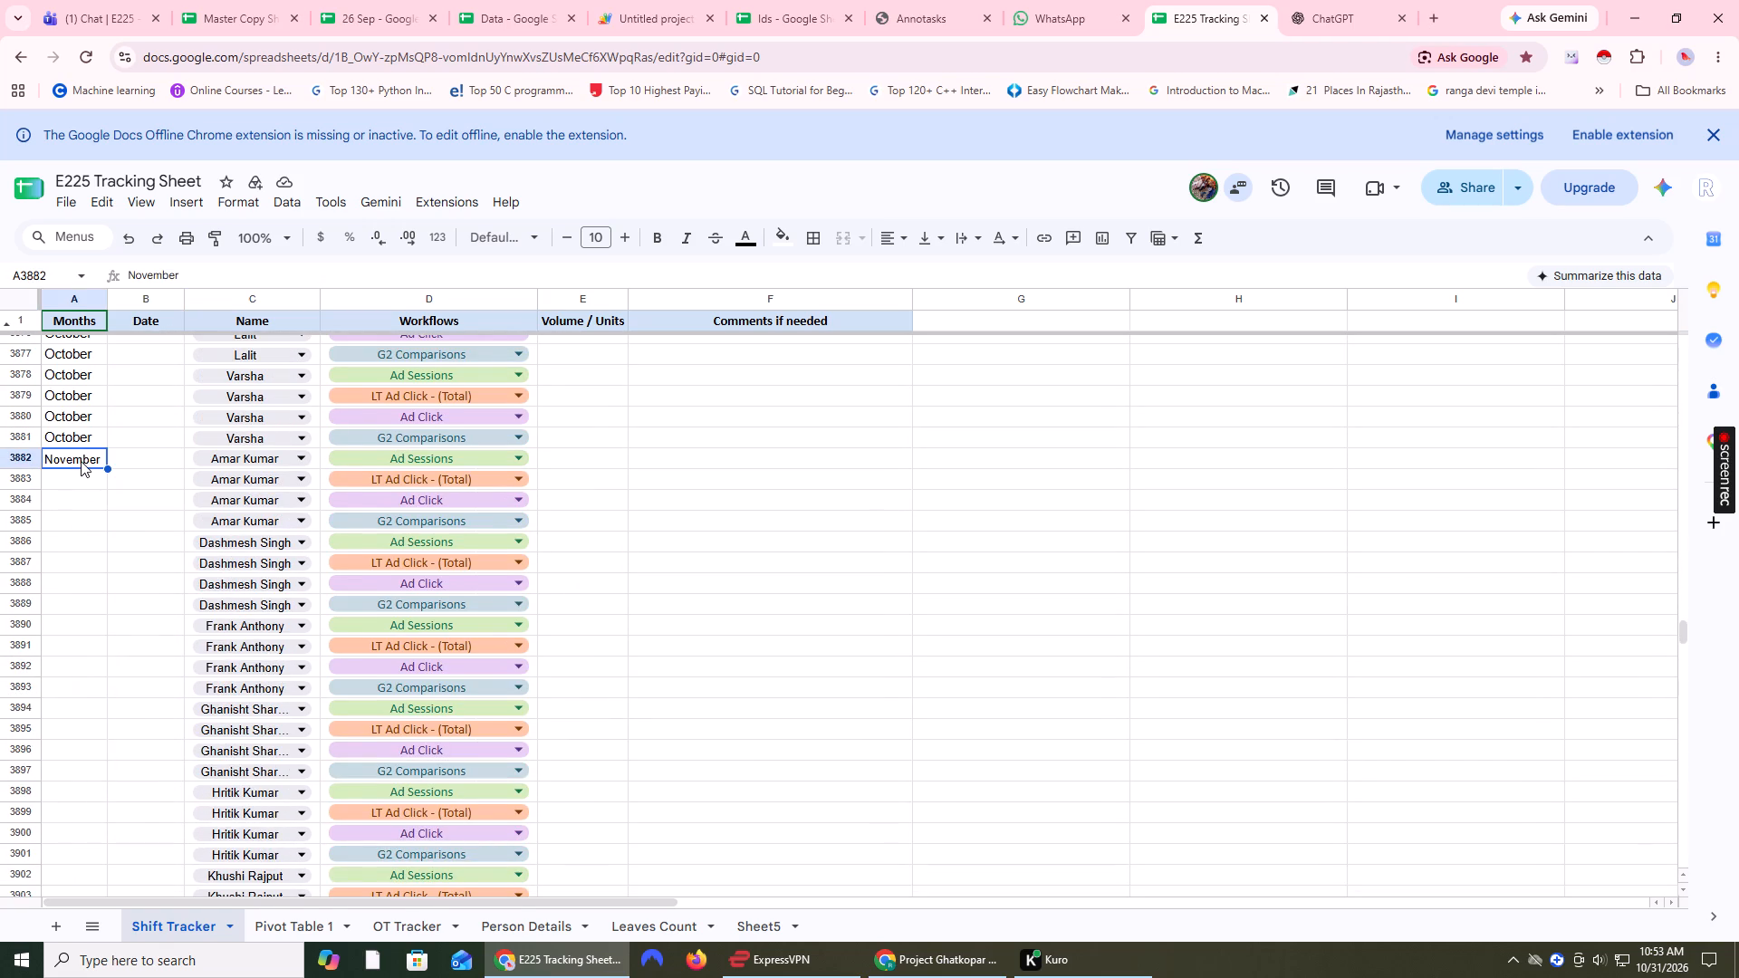
{"action": "key", "text": "shift+Down"}
{"action": "key", "text": "shift+Down"}
{"action": "key", "text": "shift+Down"}
{"action": "key", "text": "shift+Down"}
{"action": "key", "text": "shift+Down"}
{"action": "key", "text": "shift+Down"}
{"action": "key", "text": "shift+Down"}
{"action": "key", "text": "shift+Down"}
{"action": "key", "text": "shift+Down"}
{"action": "key", "text": "shift+Down"}
{"action": "key", "text": "shift+Down"}
{"action": "key", "text": "shift+Down"}
{"action": "key", "text": "shift+Down"}
{"action": "key", "text": "shift+Down"}
{"action": "key", "text": "shift+Down"}
{"action": "key", "text": "shift+Down"}
{"action": "key", "text": "shift+Down"}
{"action": "key", "text": "shift+Down"}
{"action": "key", "text": "shift+Down"}
{"action": "key", "text": "shift+Down"}
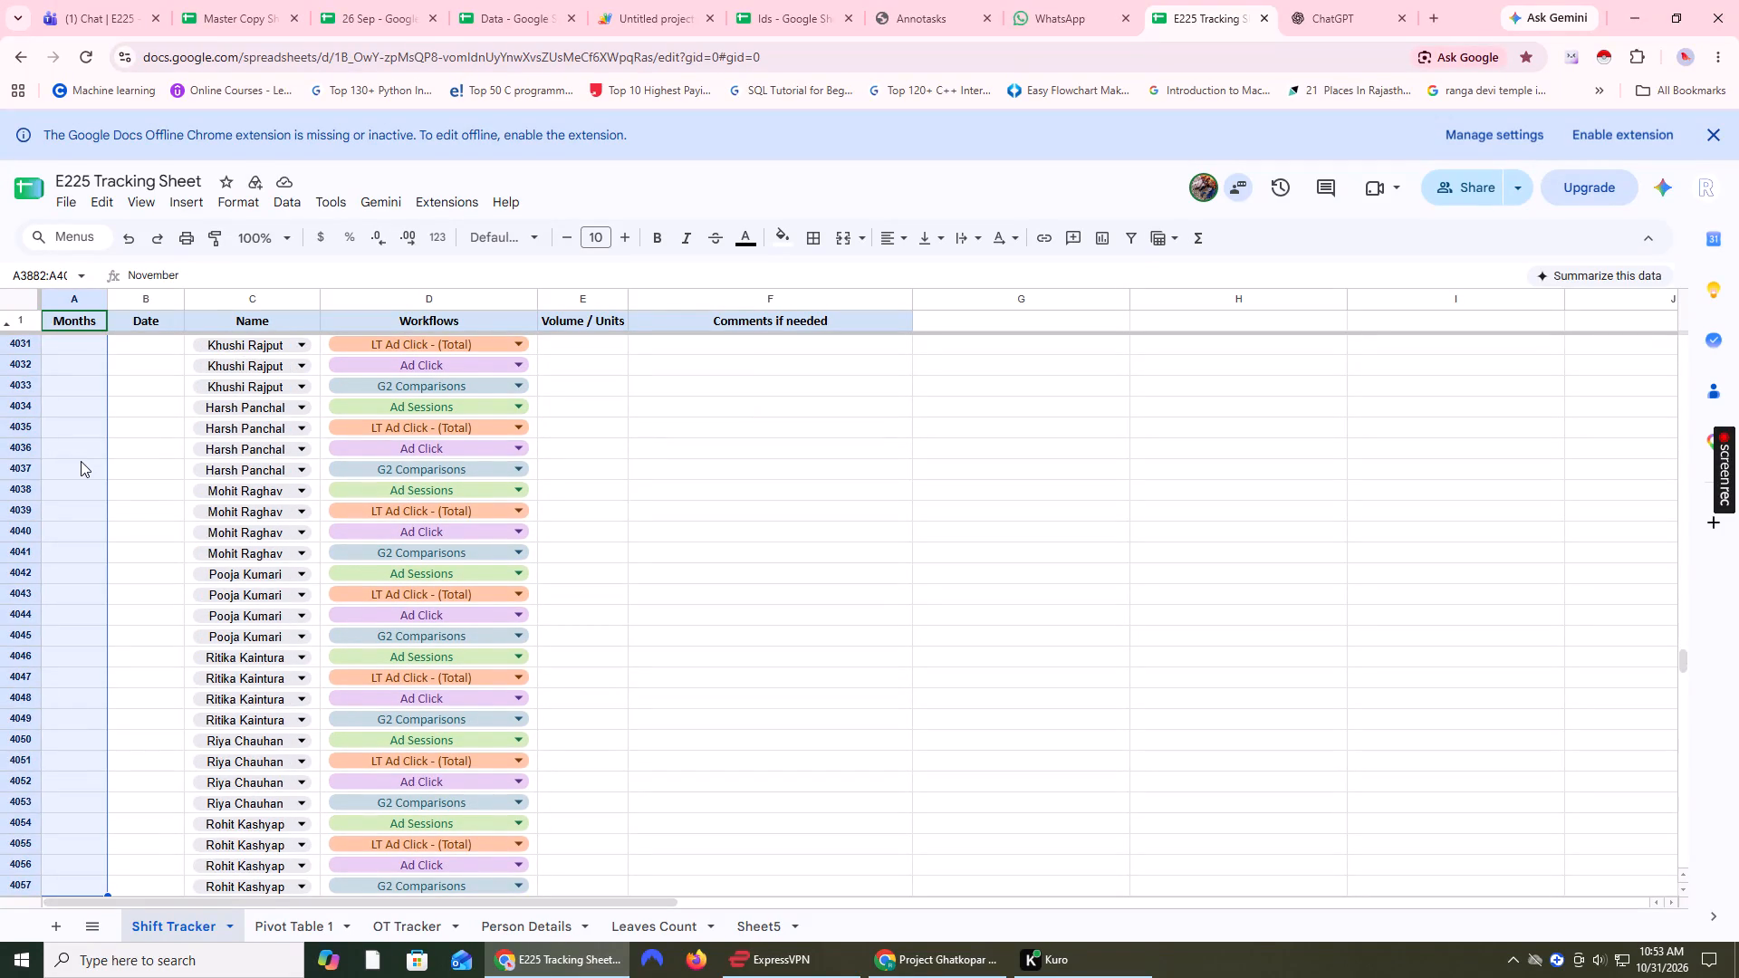
{"action": "key", "text": "ctrl+shift+Down"}
{"action": "key", "text": "ctrl+shift+Down"}
{"action": "key", "text": "ctrl+shift+Down"}
{"action": "key", "text": "ctrl+shift+Down"}
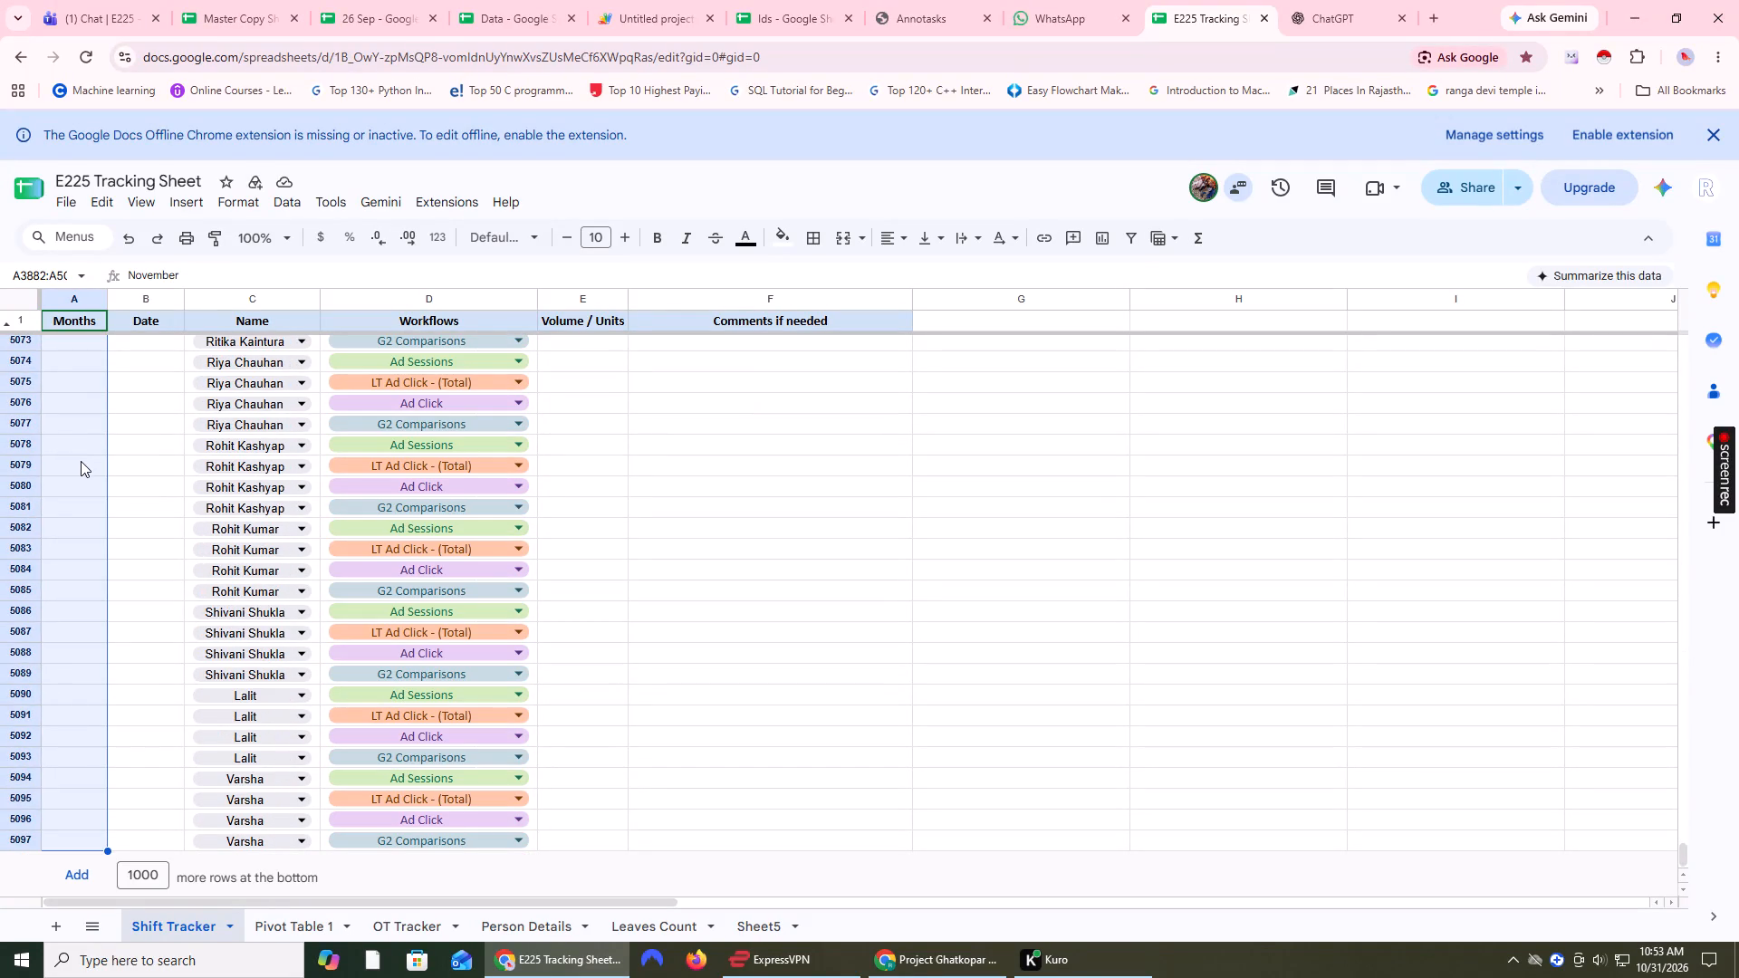
{"action": "key", "text": "ctrl+d"}
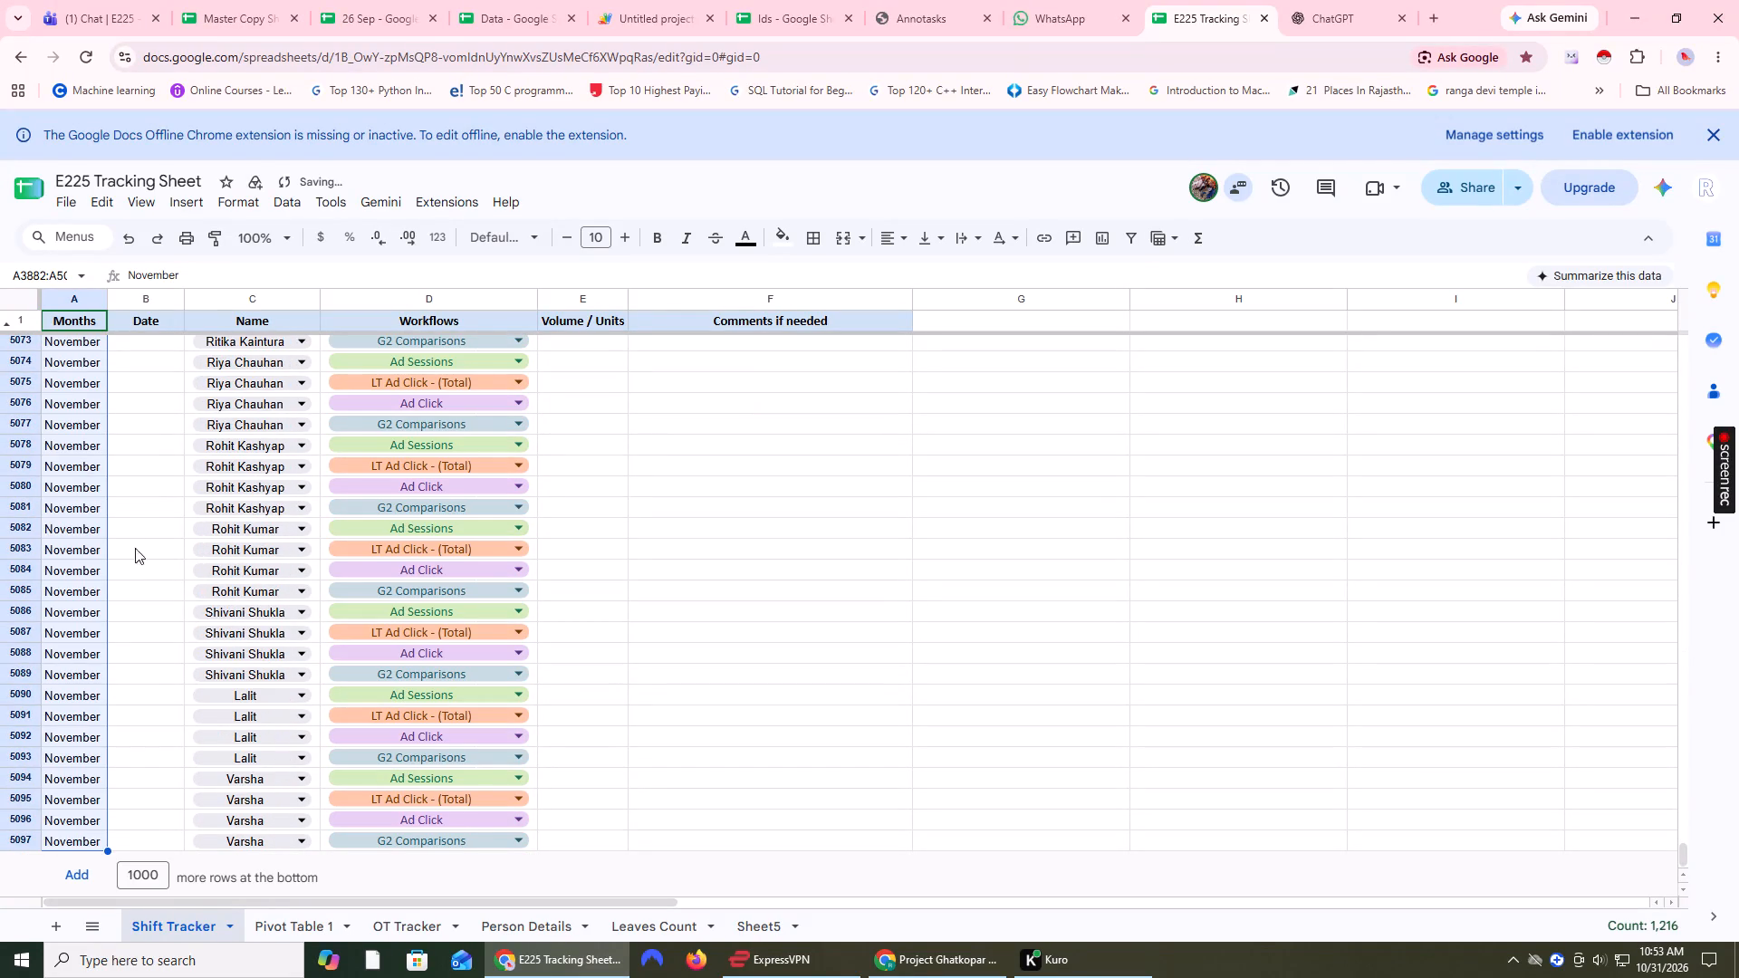
Review the Shift Tracker's late-October entries from 29-Oct-2026 through the undated October rows to the start of the November block at row 3882.
{"action": "left_click", "coordinate": [152, 579]}
{"action": "scroll", "coordinate": [153, 579], "scroll_direction": "up", "scroll_amount": 20}
{"action": "scroll", "coordinate": [153, 579], "scroll_direction": "up", "scroll_amount": 9}
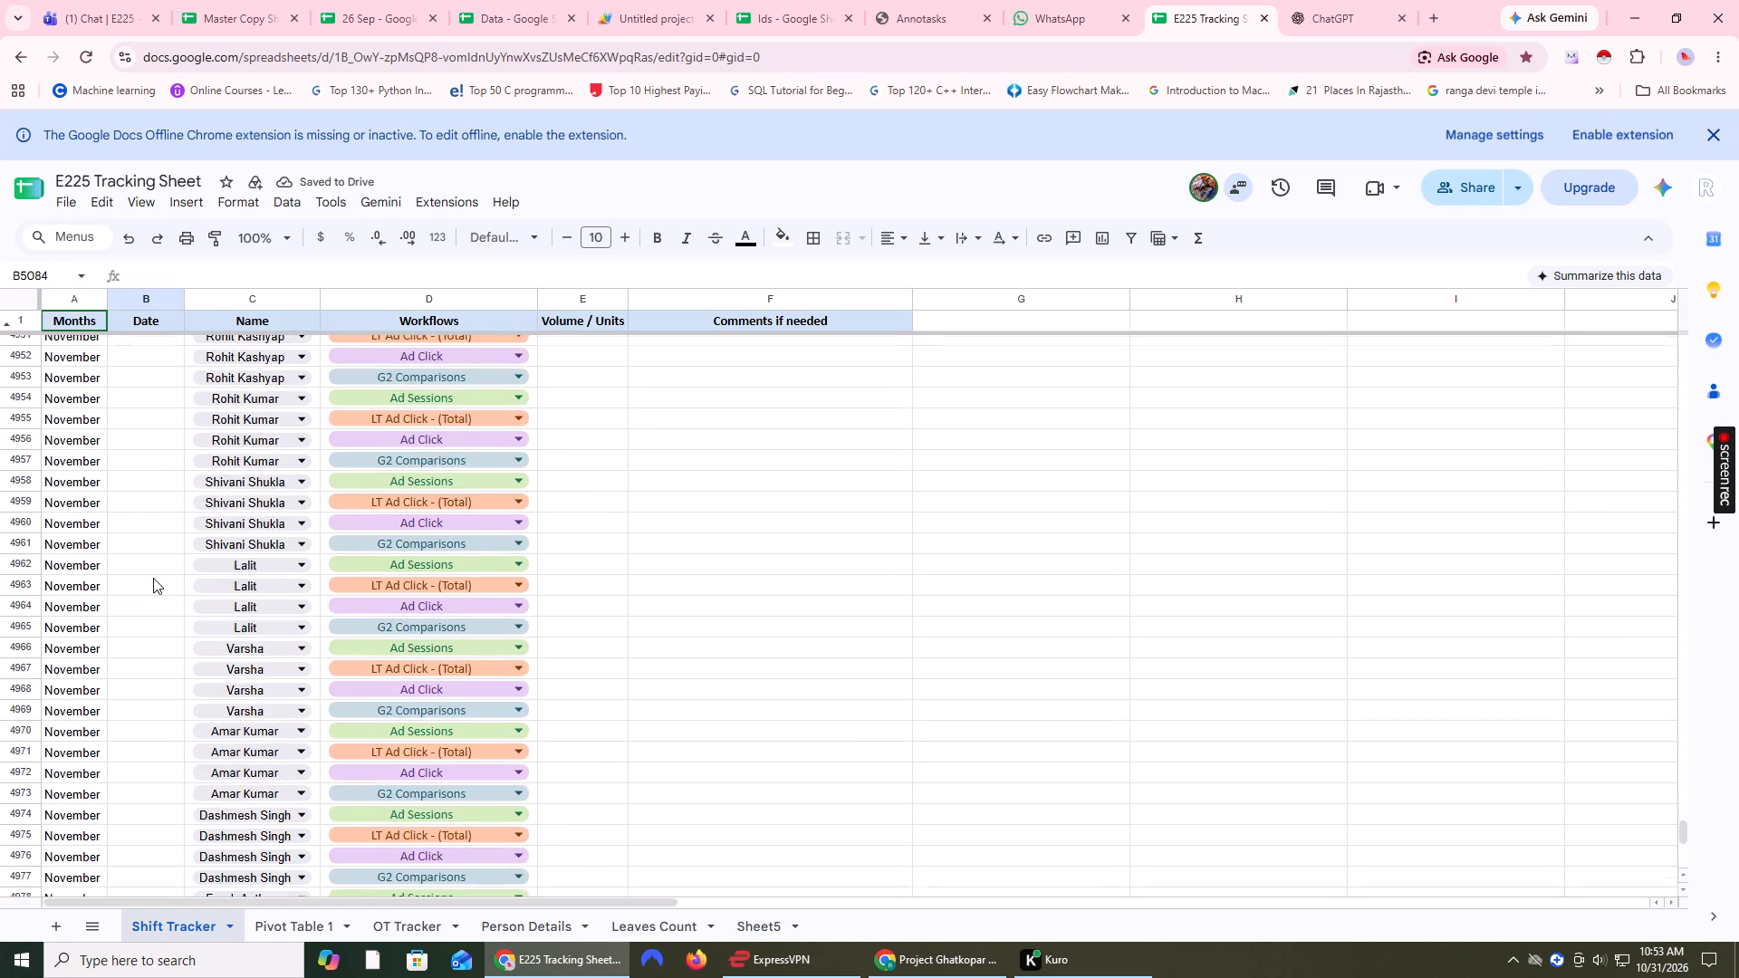
{"action": "scroll", "coordinate": [153, 578], "scroll_direction": "up", "scroll_amount": 20}
{"action": "scroll", "coordinate": [153, 578], "scroll_direction": "up", "scroll_amount": 20}
{"action": "scroll", "coordinate": [153, 578], "scroll_direction": "up", "scroll_amount": 5}
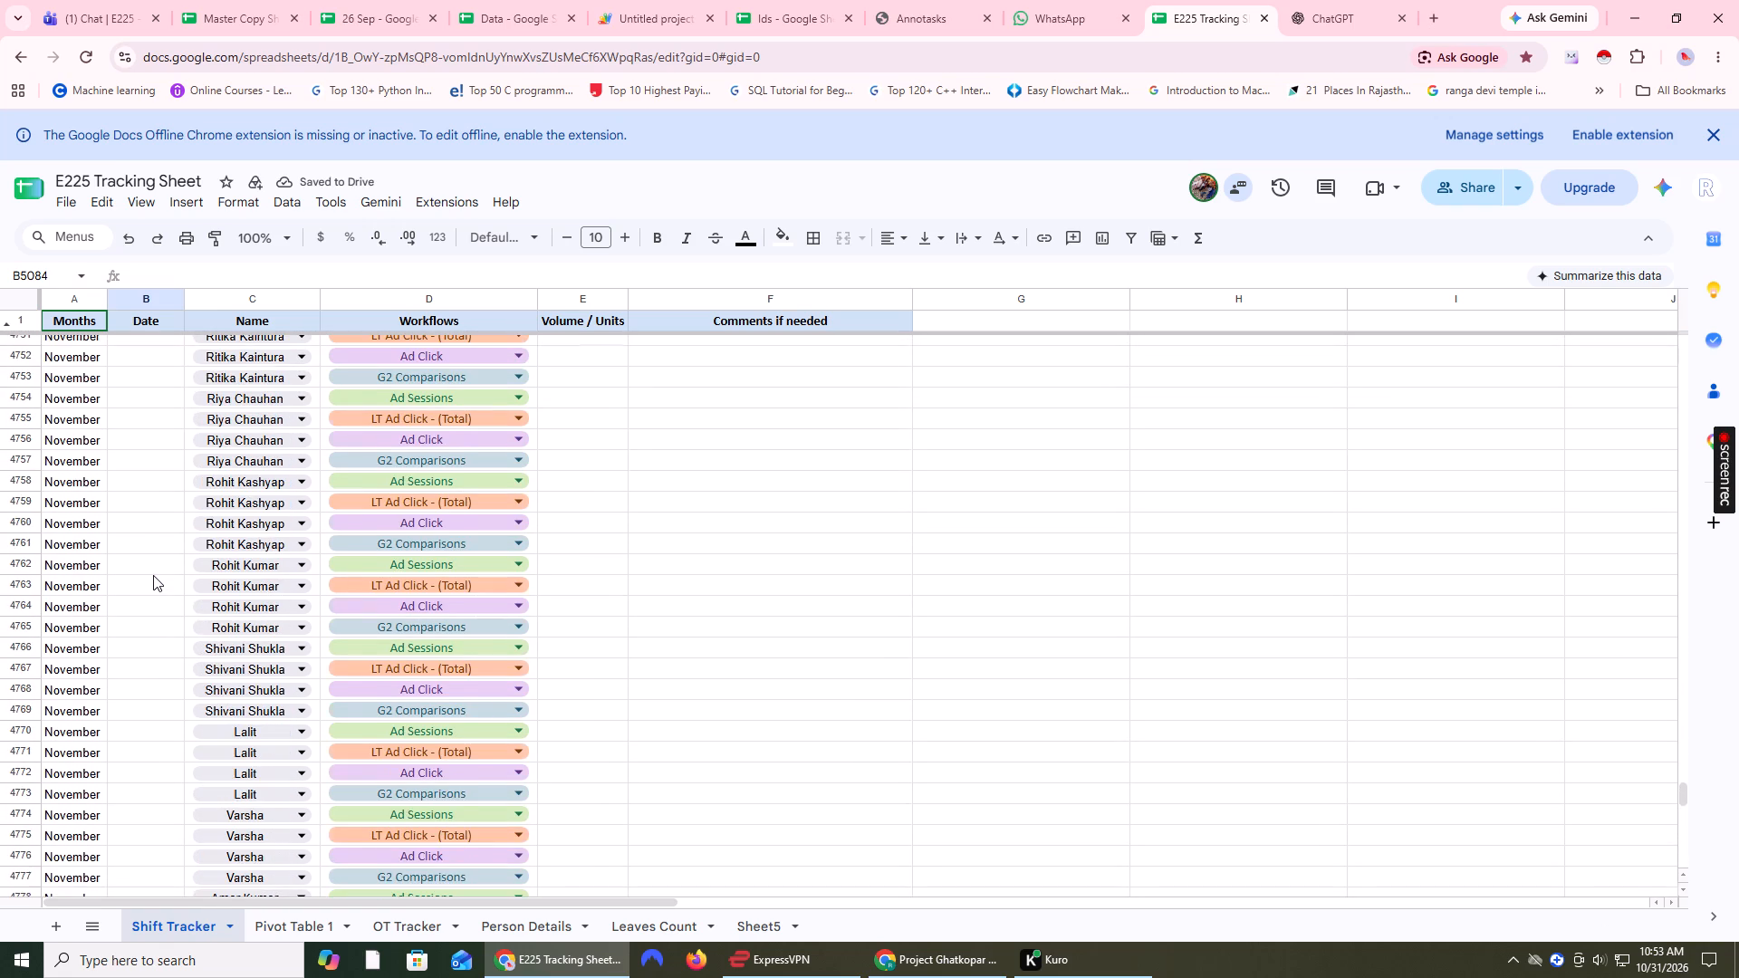
{"action": "left_click", "coordinate": [1678, 789]}
{"action": "left_click_drag", "start_coordinate": [1684, 790], "coordinate": [1672, 604]}
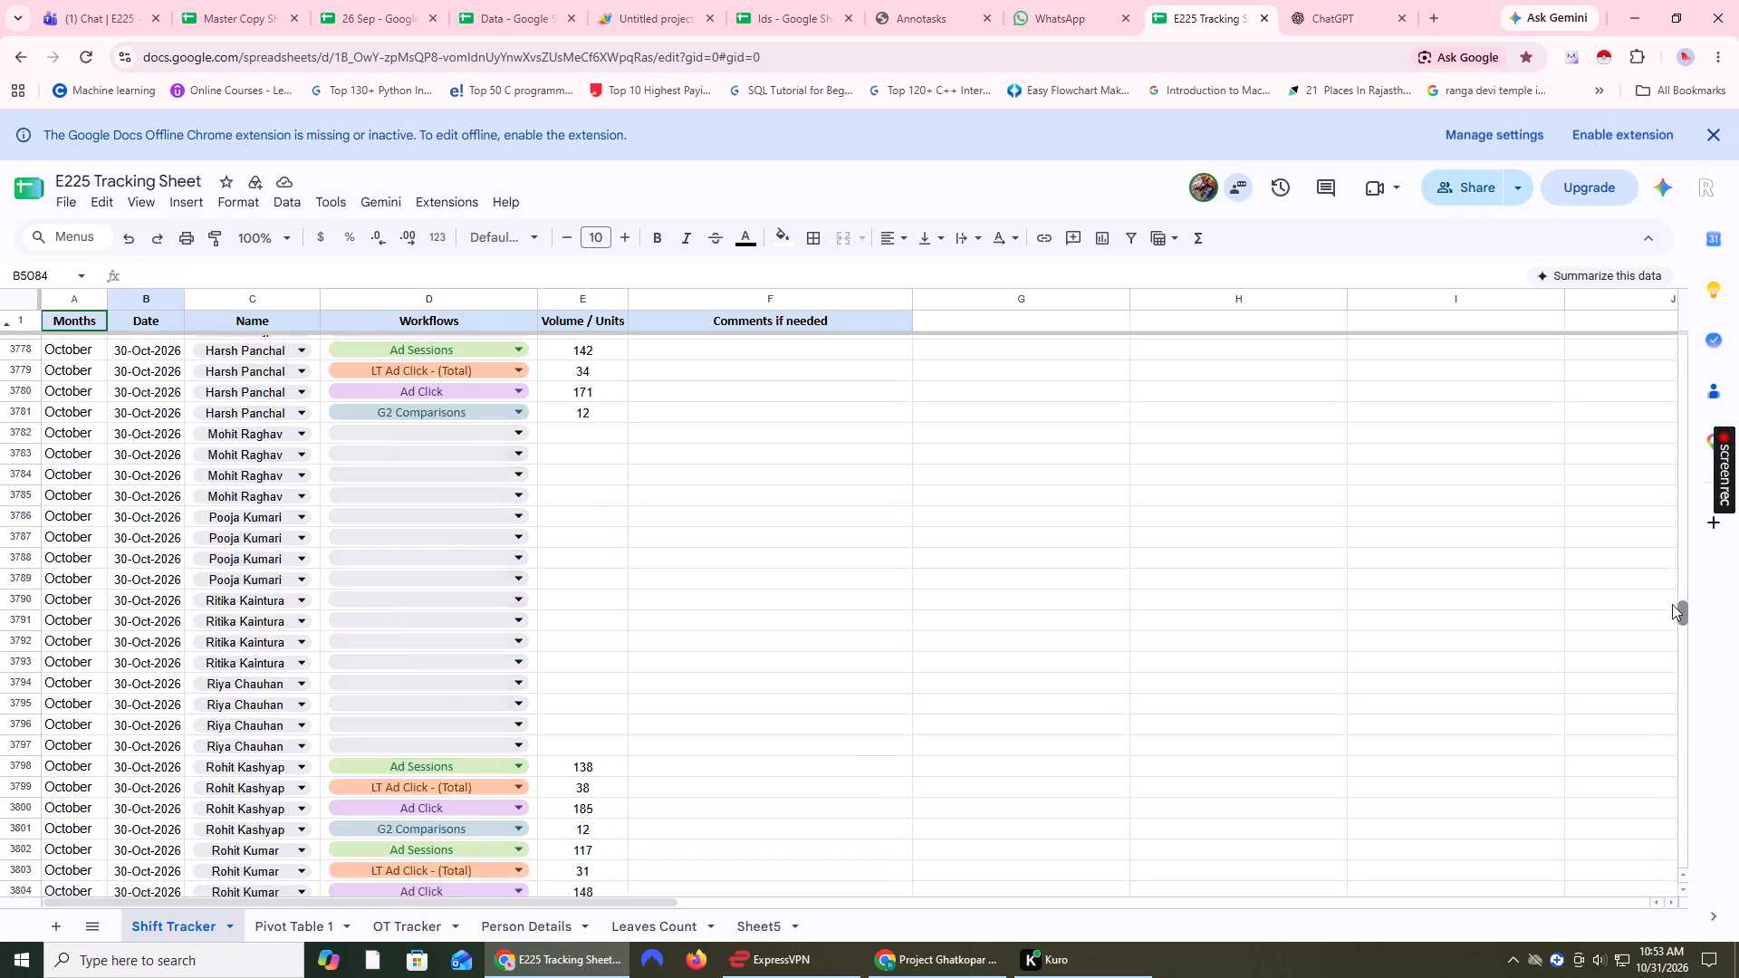
{"action": "left_click_drag", "start_coordinate": [1672, 604], "coordinate": [1675, 613]}
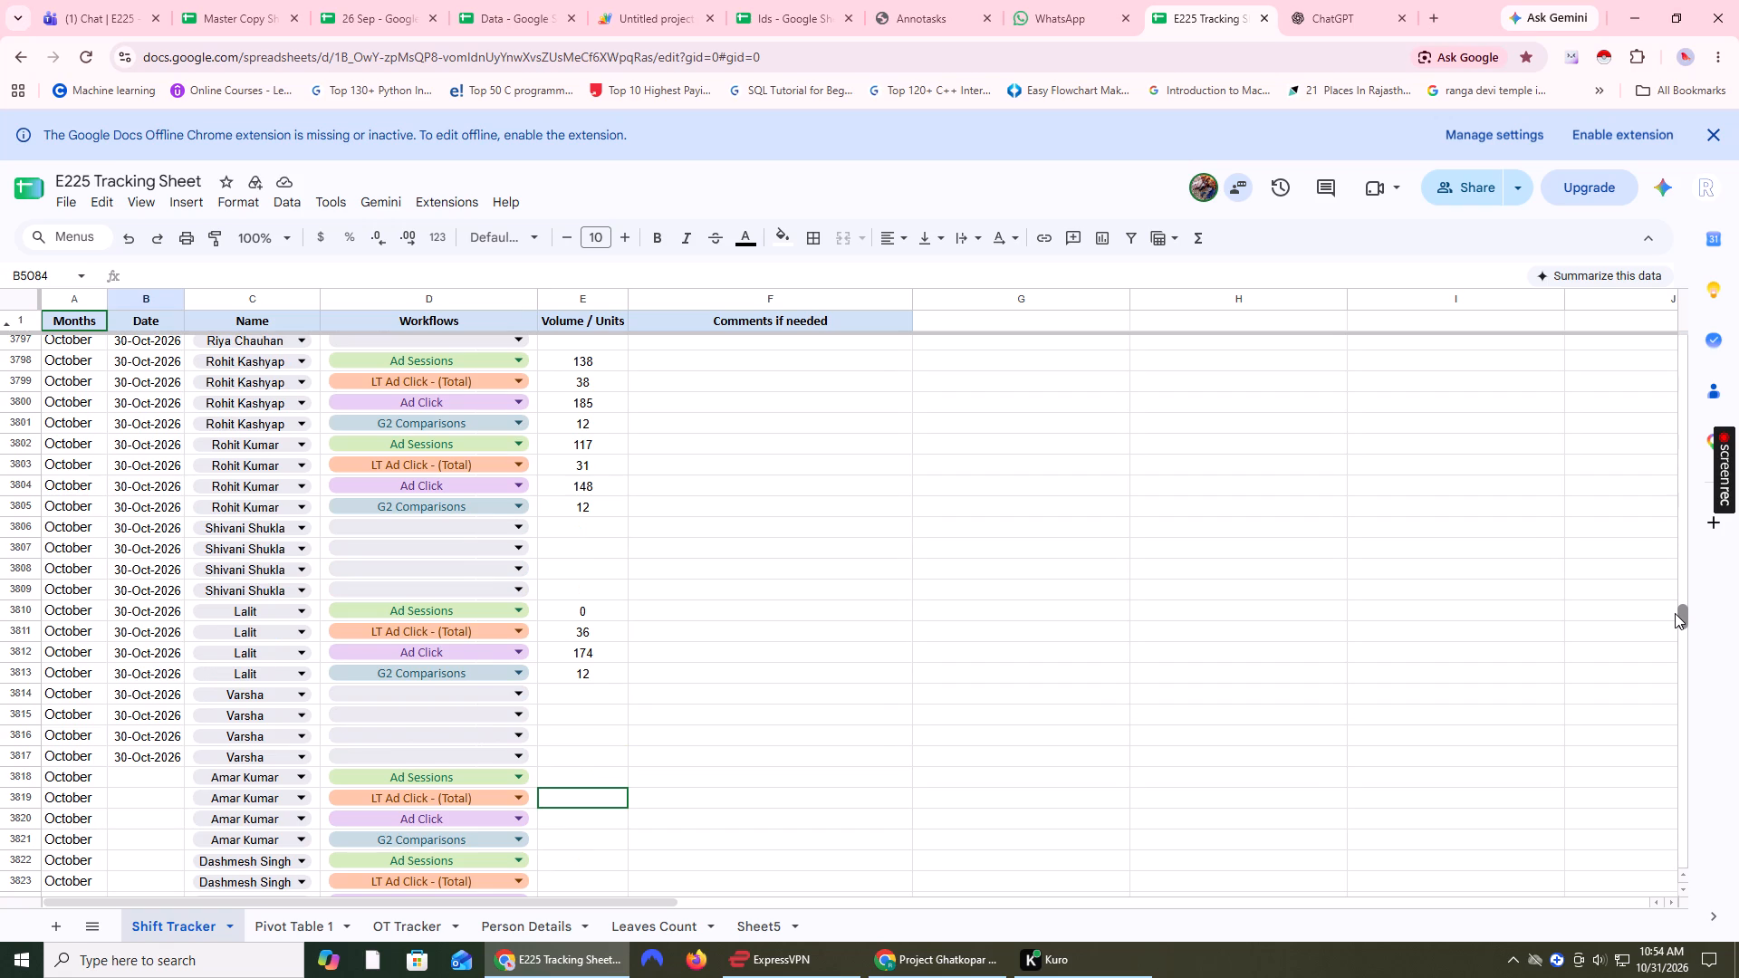
{"action": "left_click_drag", "start_coordinate": [1675, 613], "coordinate": [1667, 589]}
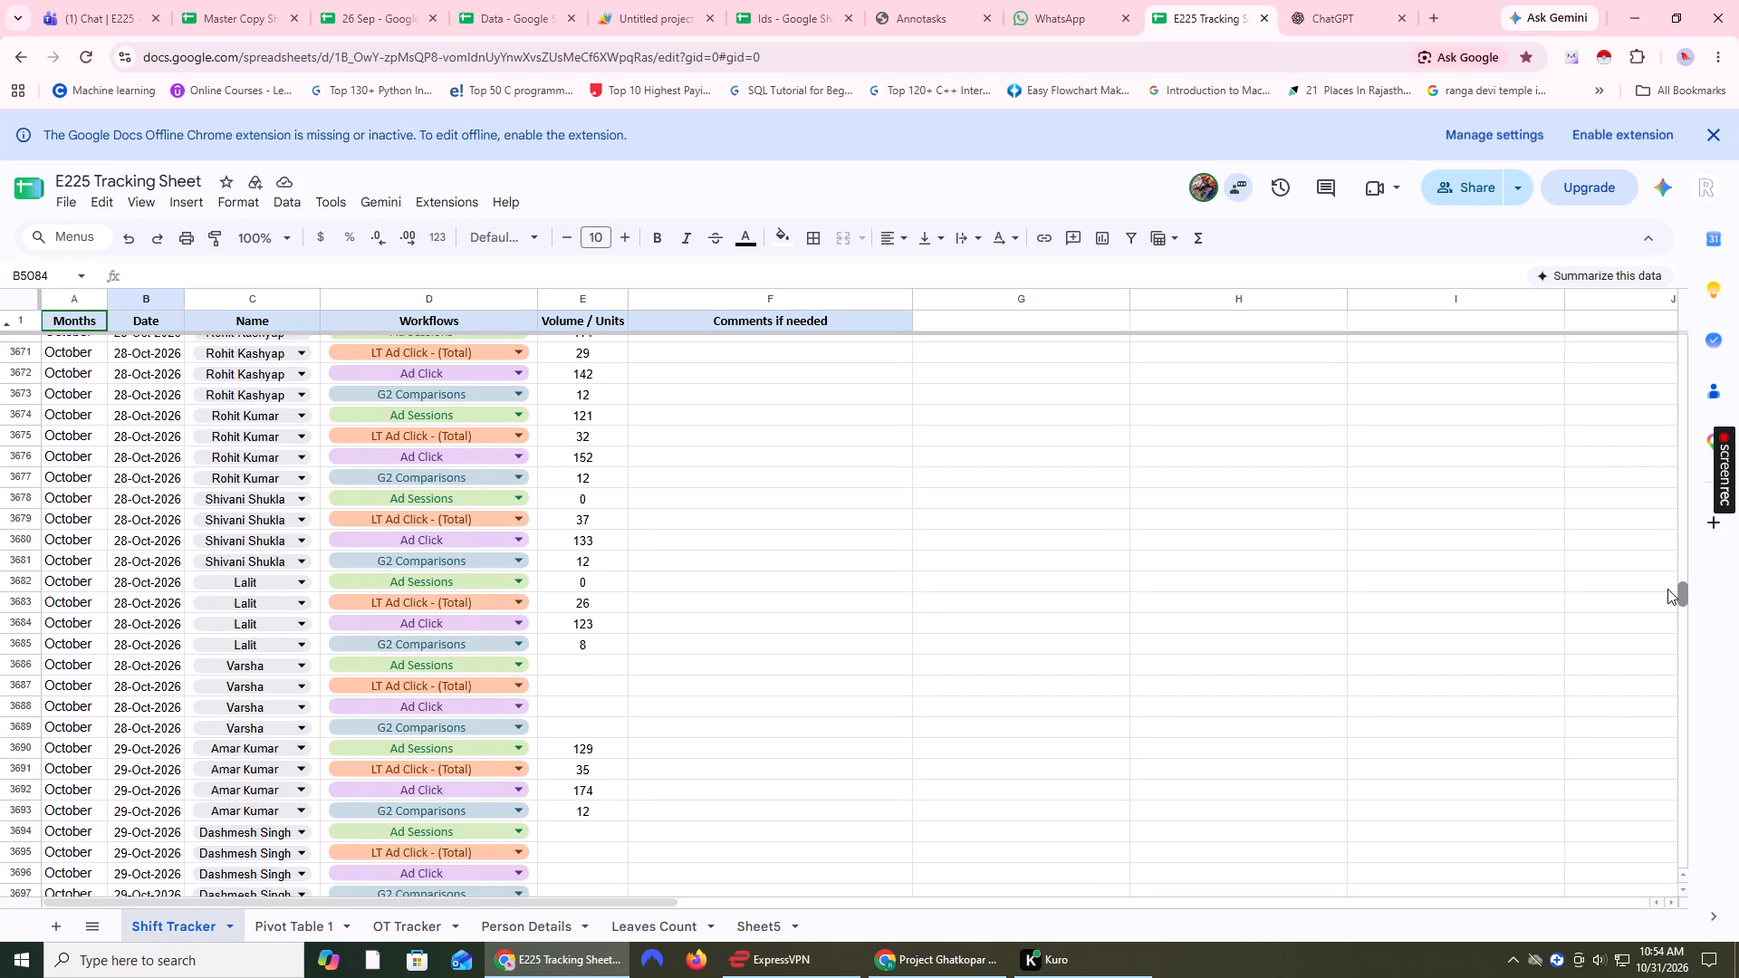
{"action": "left_click_drag", "start_coordinate": [1667, 589], "coordinate": [1668, 590]}
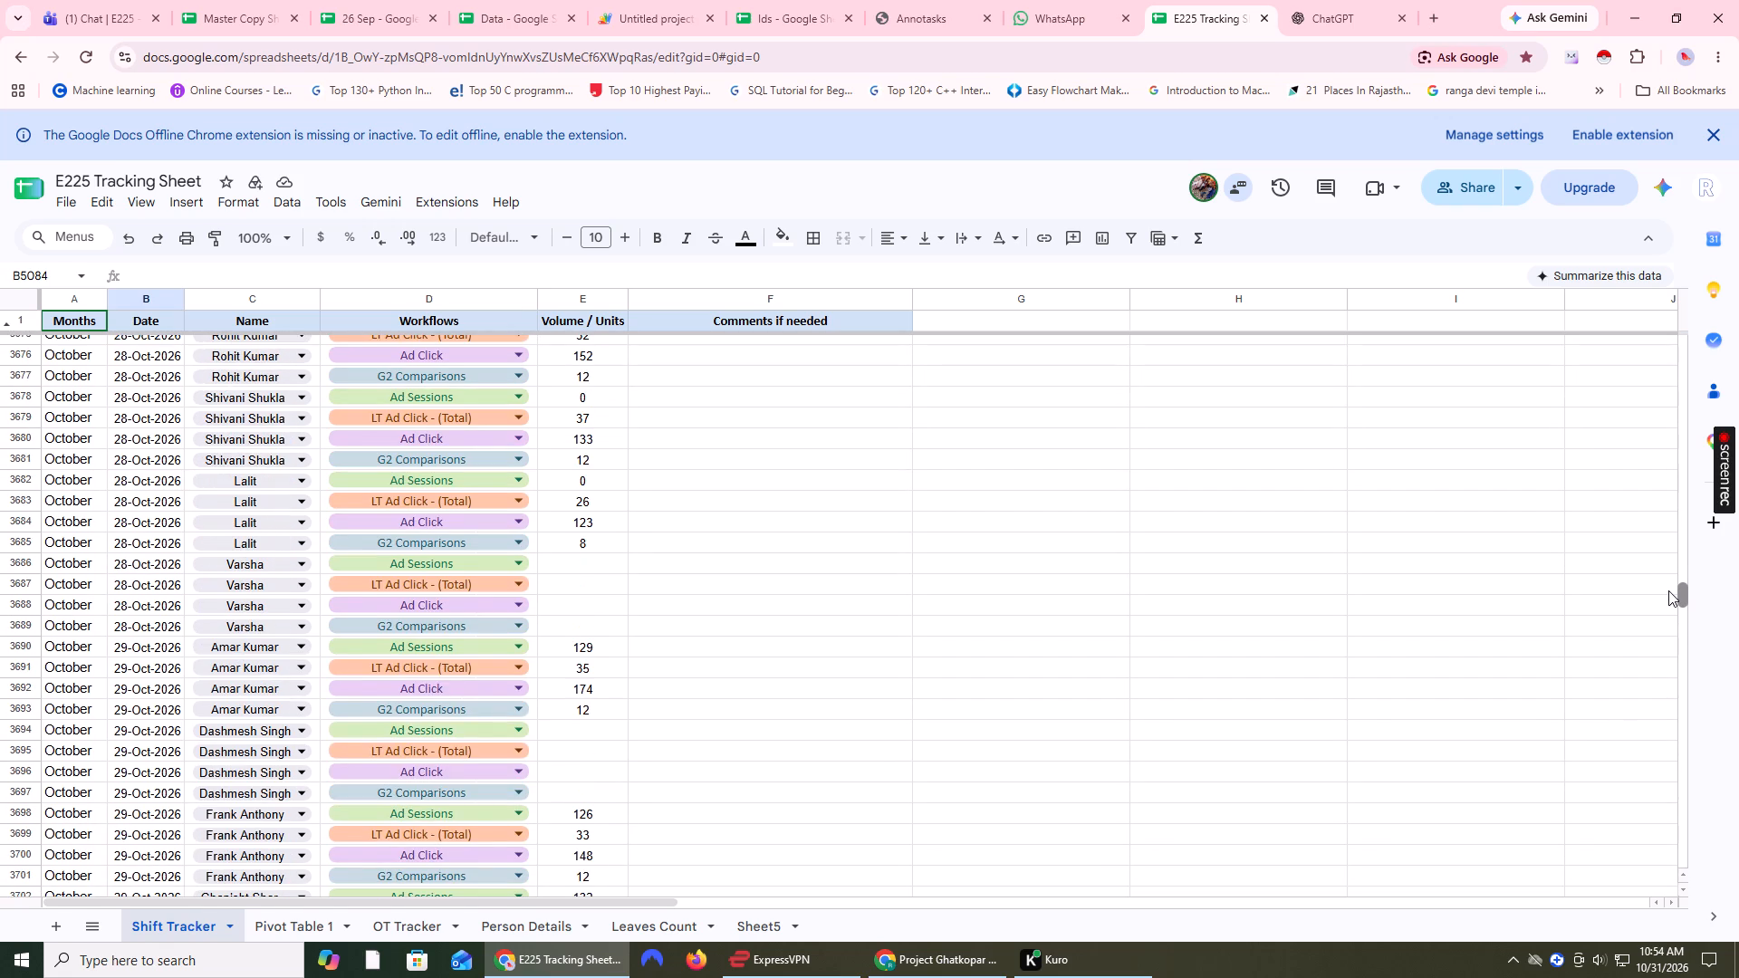
{"action": "left_click_drag", "start_coordinate": [1668, 590], "coordinate": [1668, 589]}
{"action": "scroll", "coordinate": [866, 752], "scroll_direction": "down", "scroll_amount": 6}
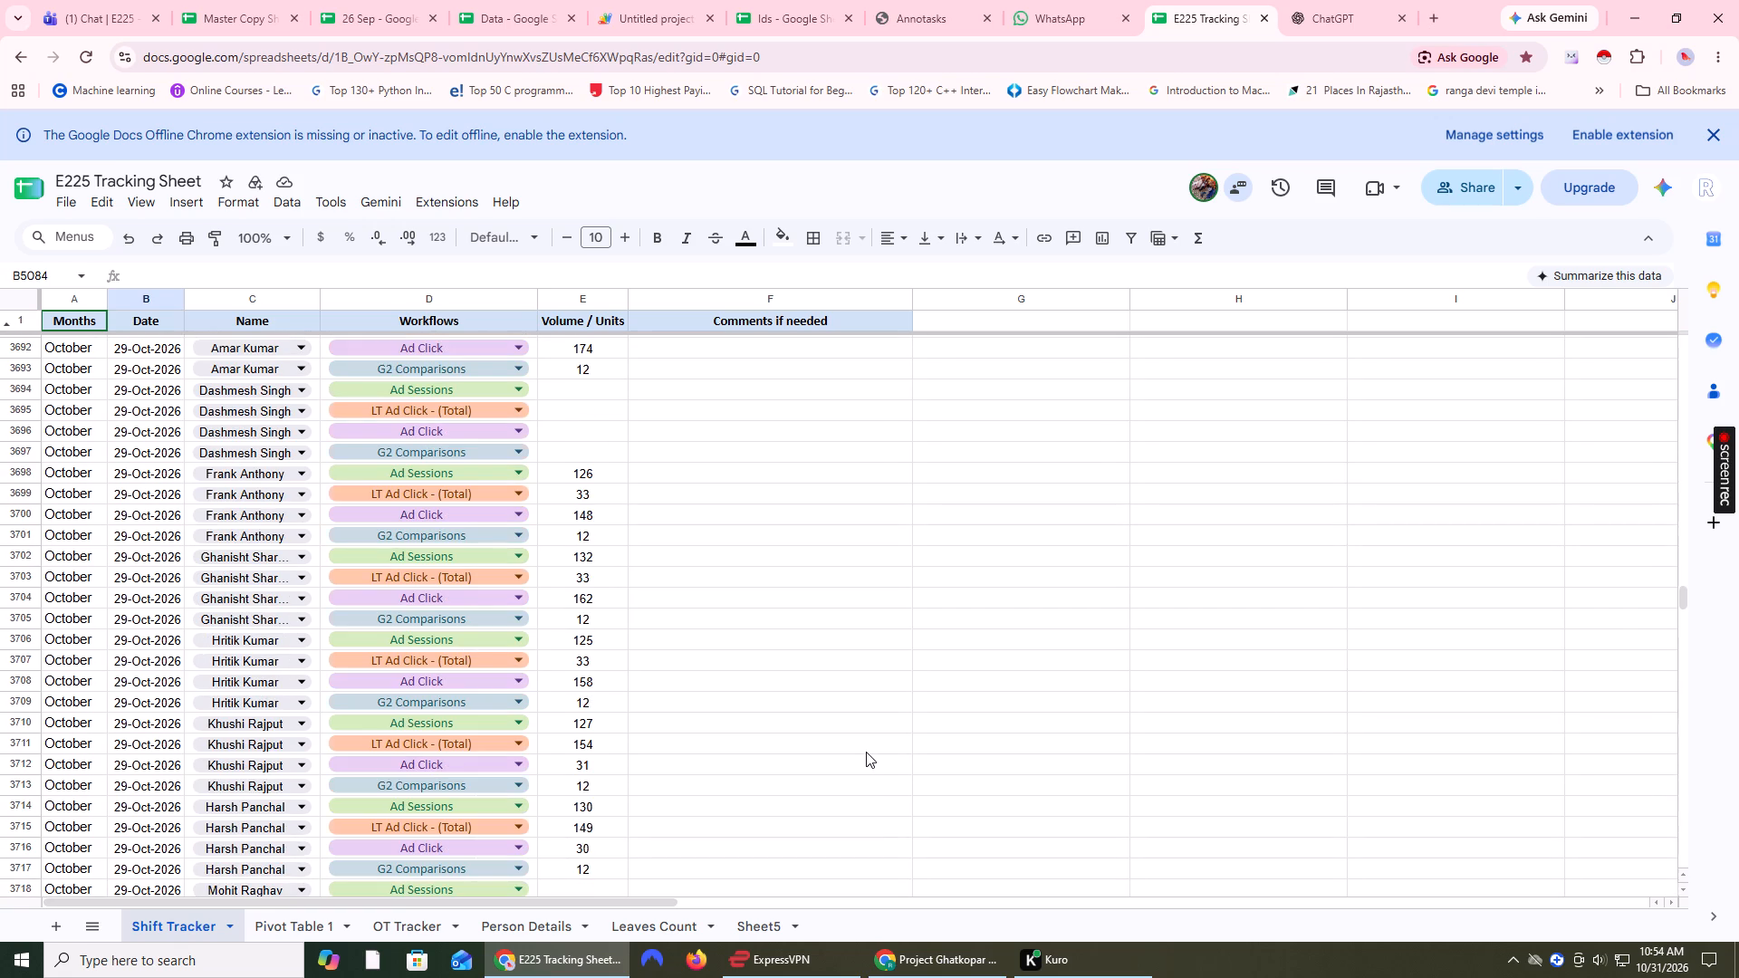
{"action": "scroll", "coordinate": [864, 752], "scroll_direction": "down", "scroll_amount": 2}
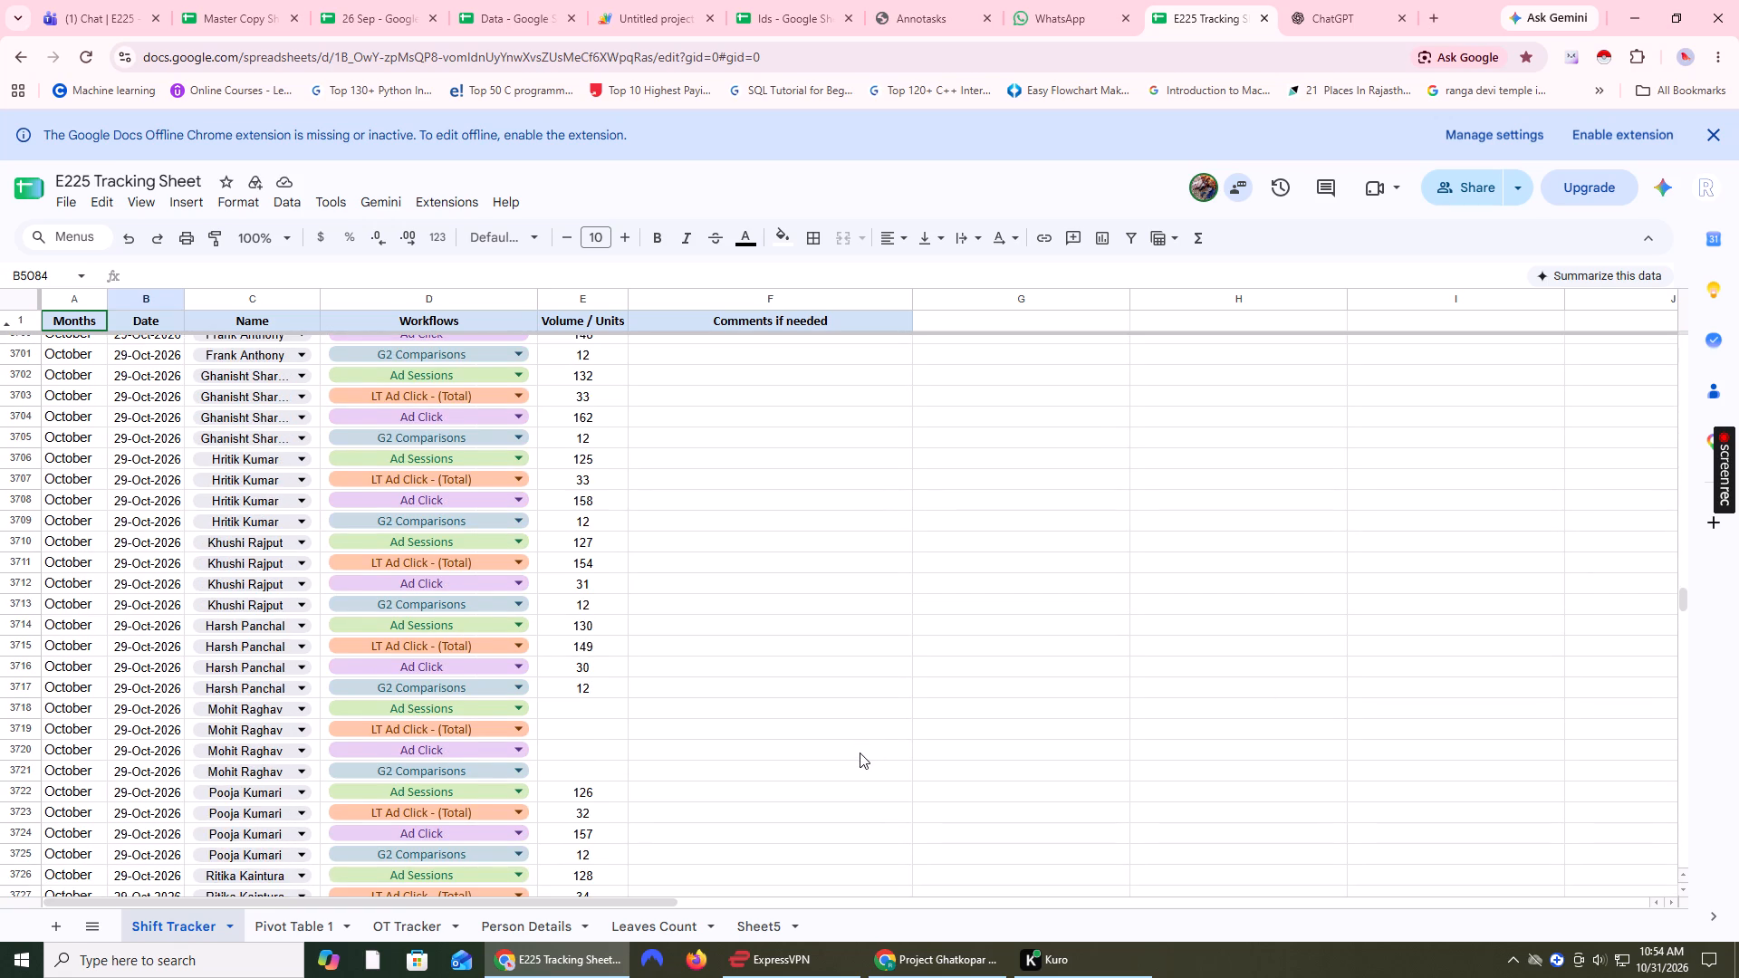
{"action": "scroll", "coordinate": [860, 753], "scroll_direction": "down", "scroll_amount": 6}
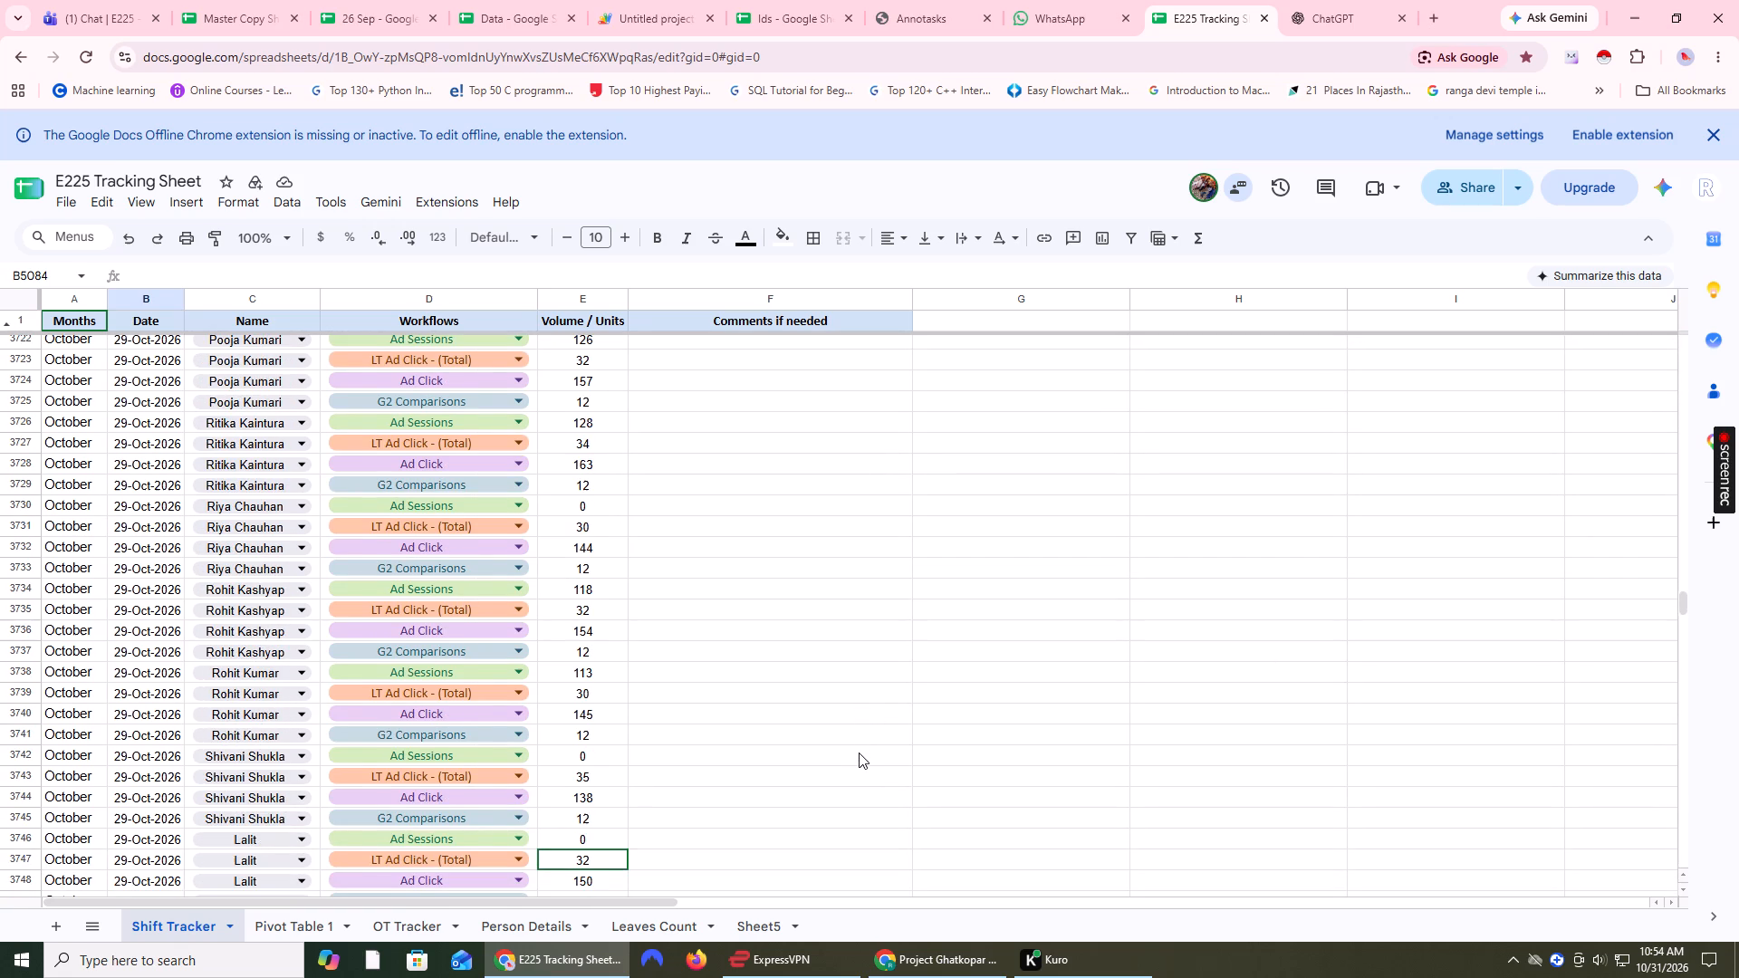
{"action": "scroll", "coordinate": [822, 755], "scroll_direction": "down", "scroll_amount": 2}
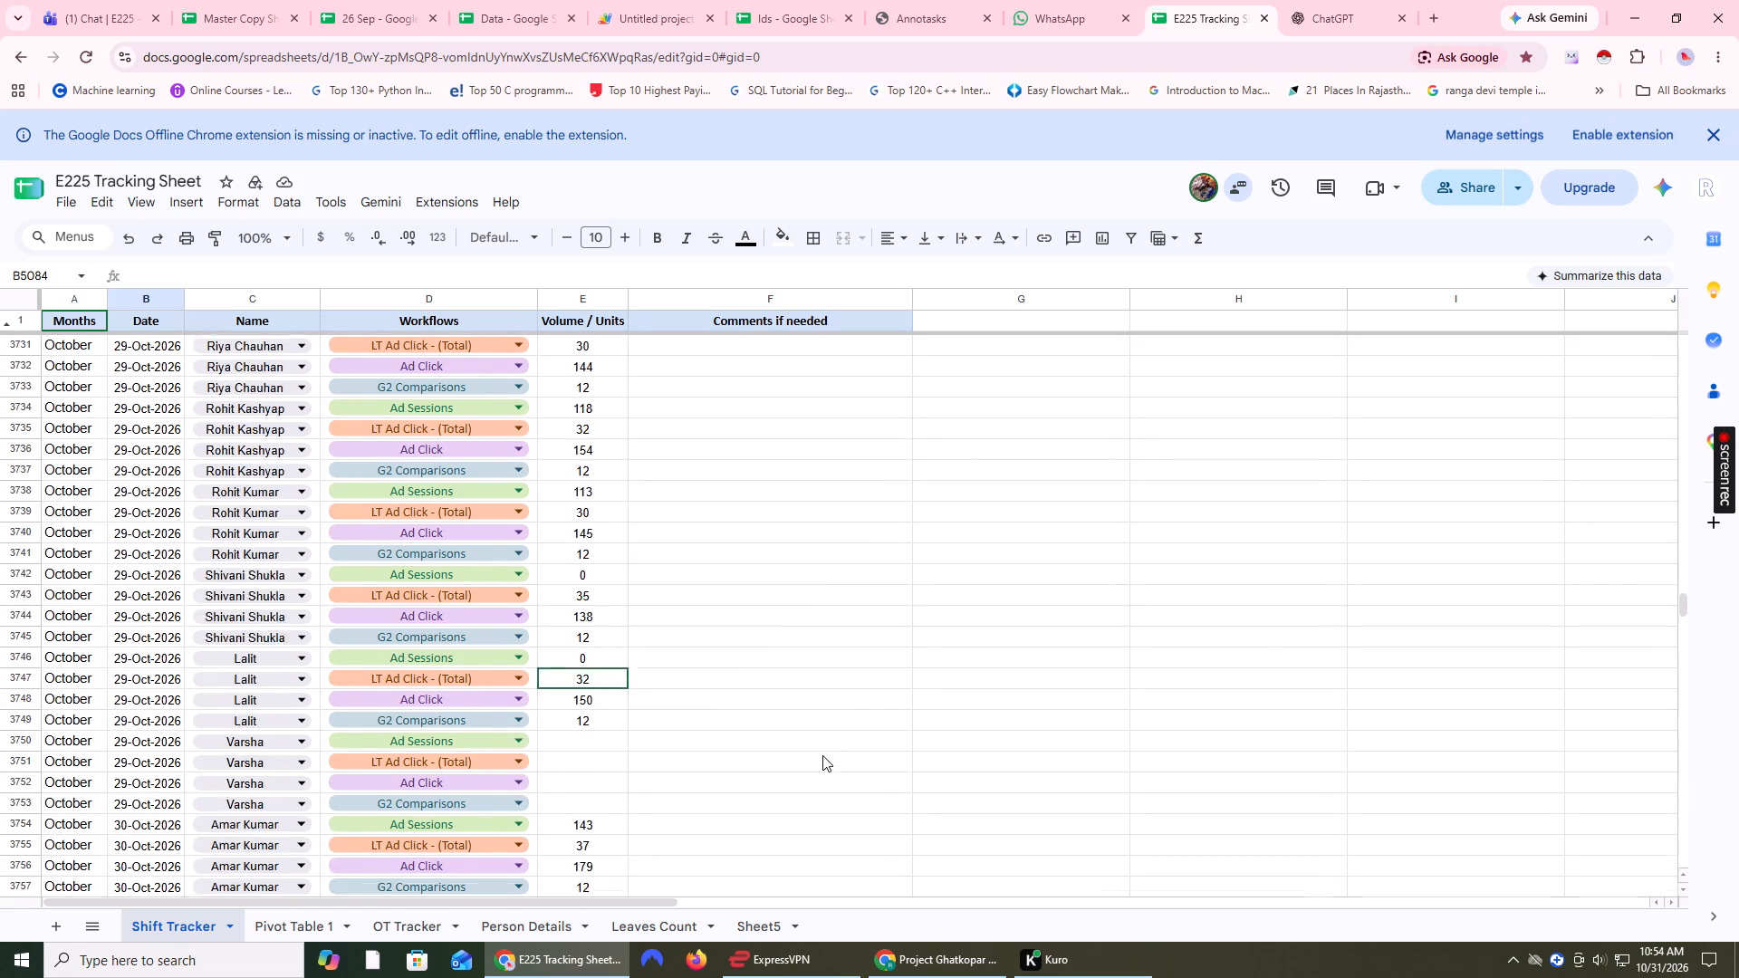
{"action": "scroll", "coordinate": [822, 755], "scroll_direction": "down", "scroll_amount": 1}
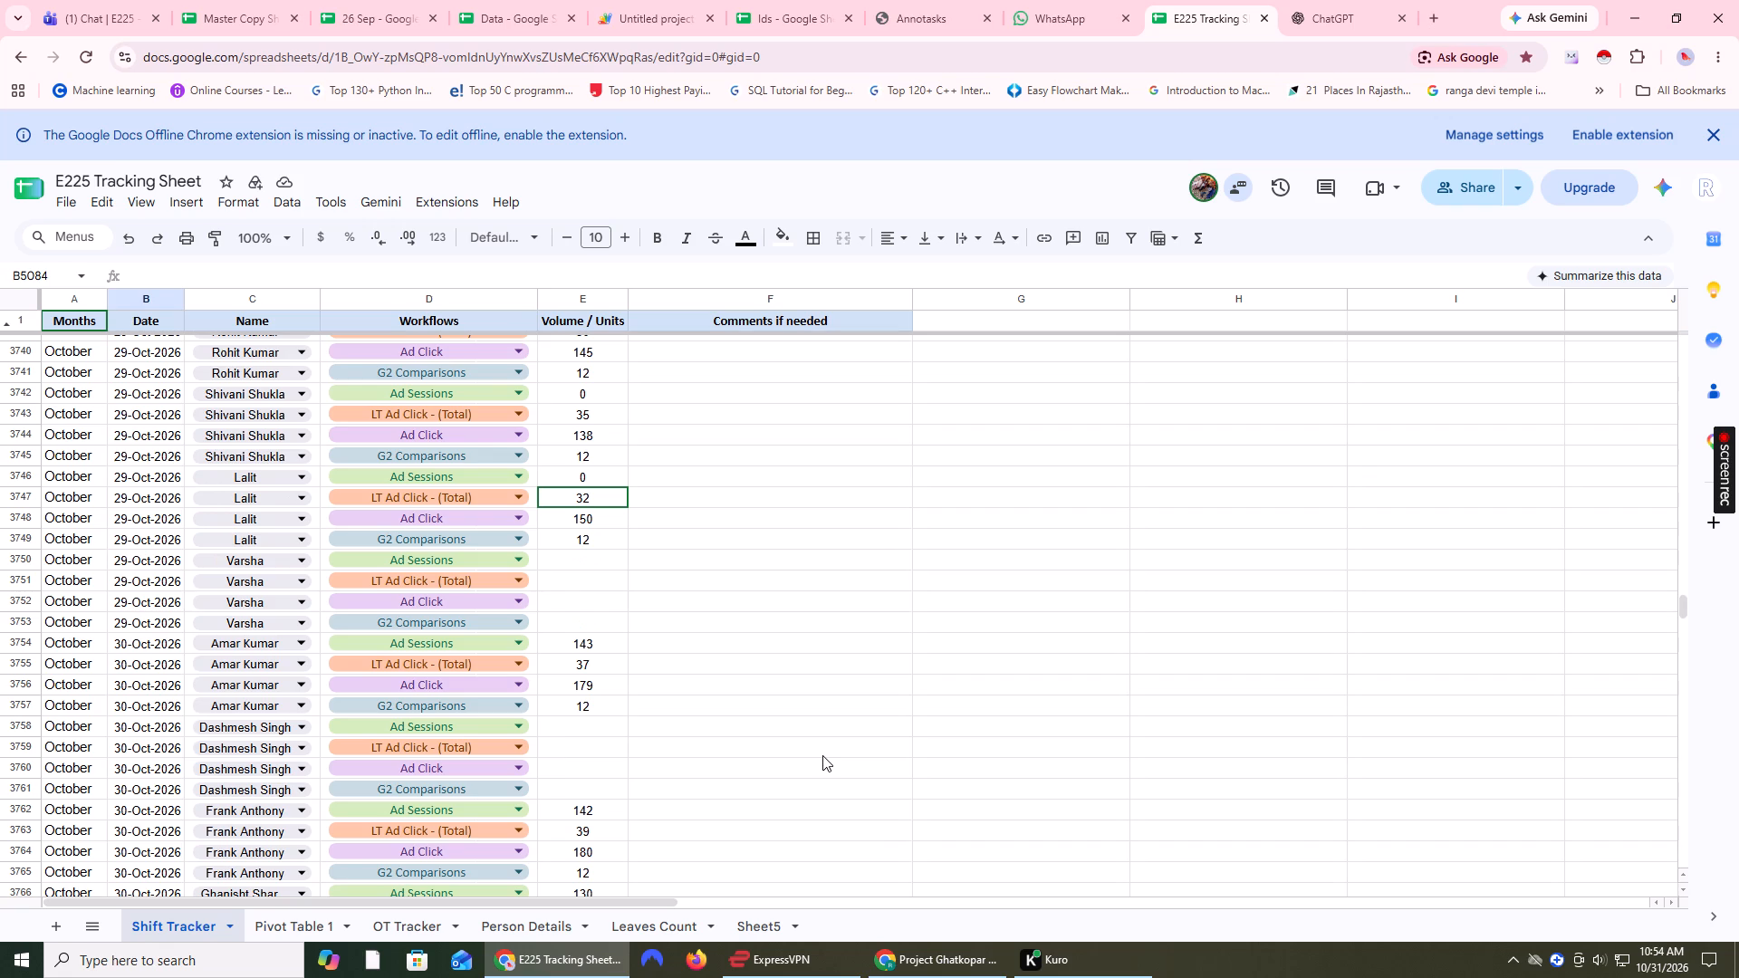
{"action": "scroll", "coordinate": [822, 755], "scroll_direction": "down", "scroll_amount": 3}
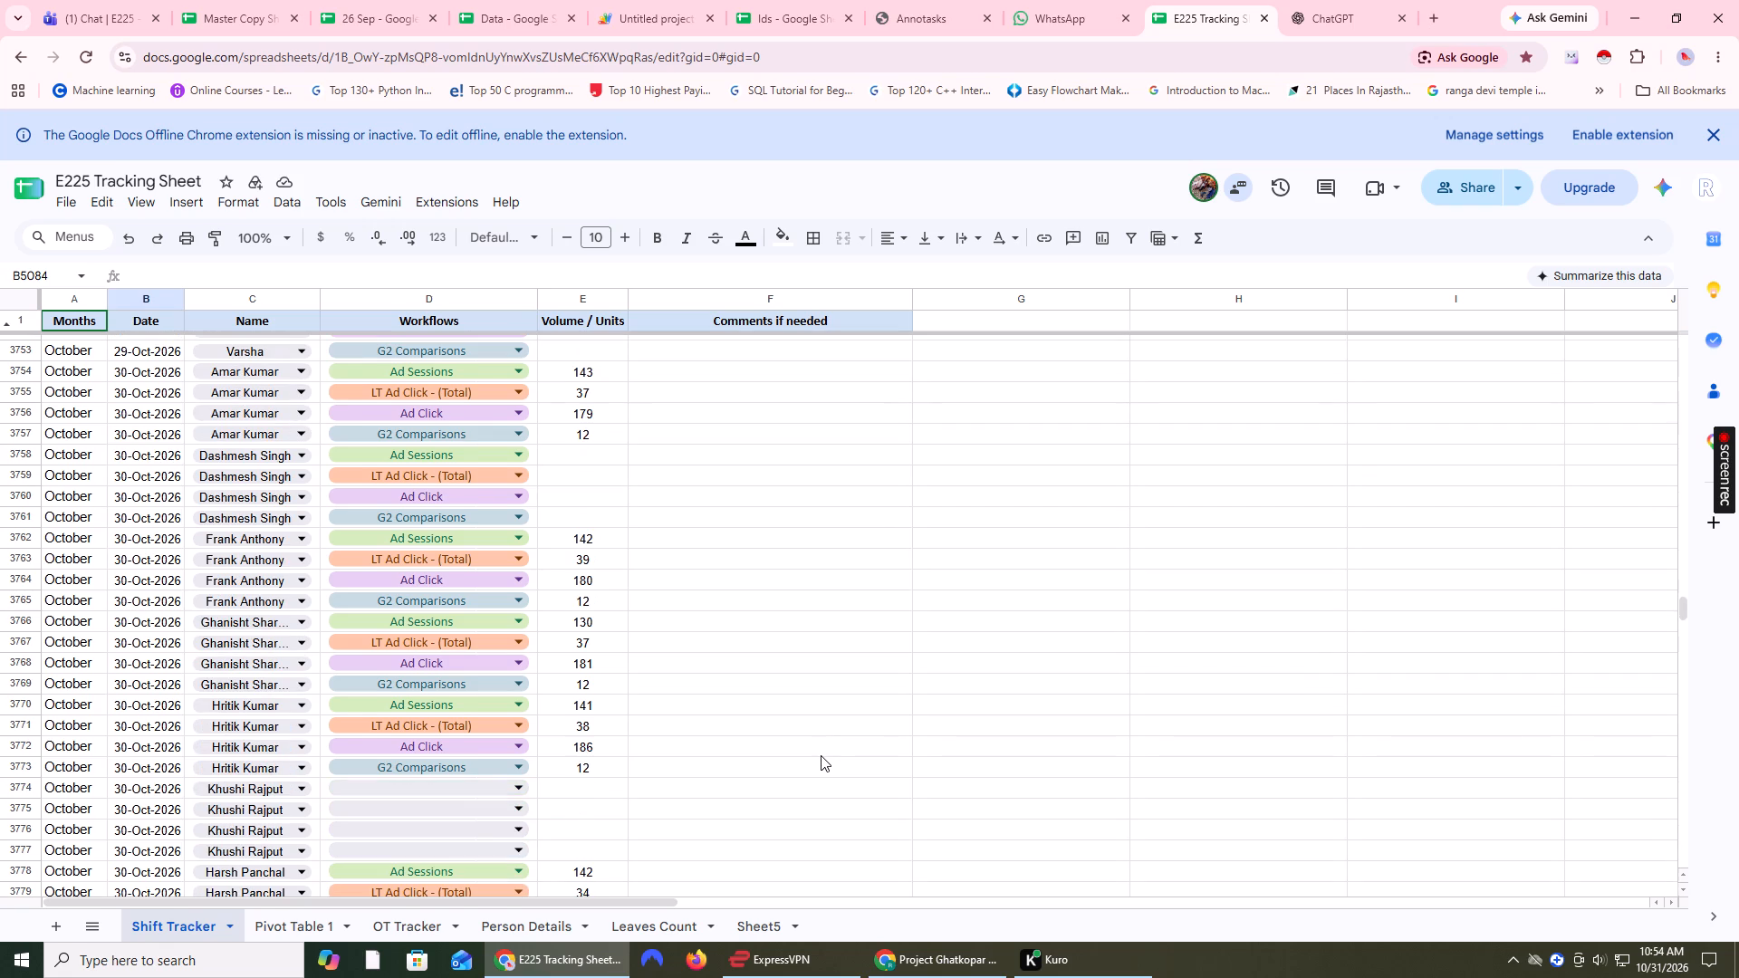
{"action": "scroll", "coordinate": [821, 755], "scroll_direction": "down", "scroll_amount": 6}
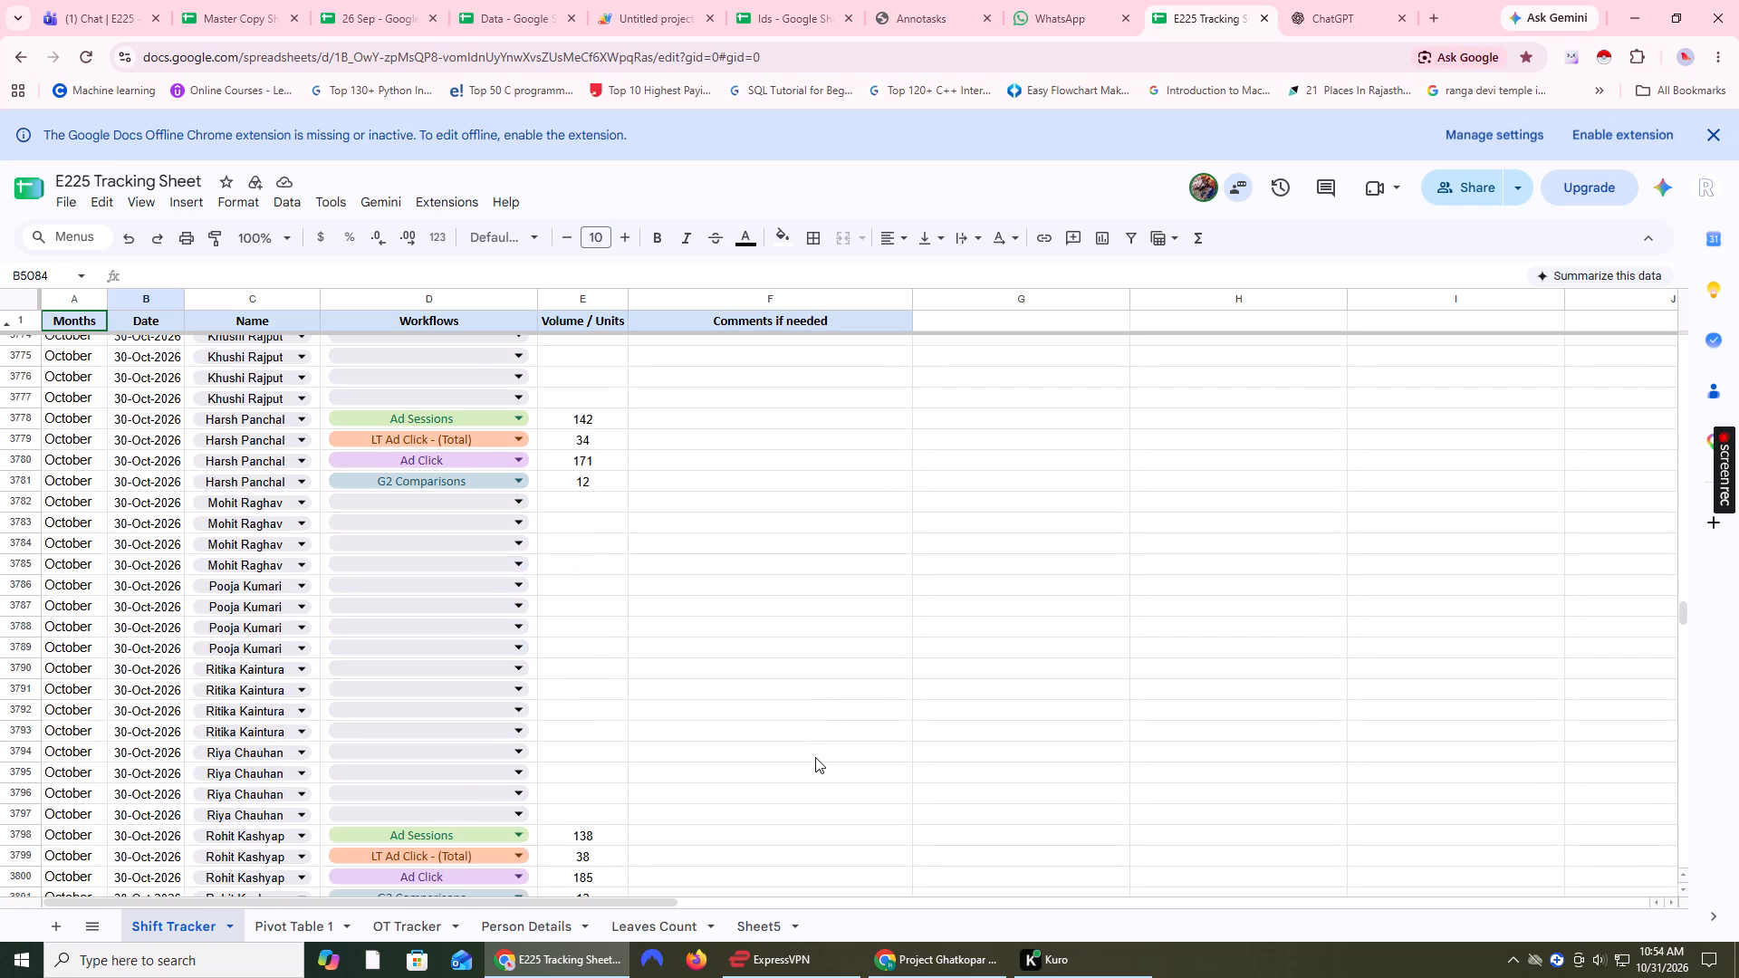
{"action": "scroll", "coordinate": [815, 757], "scroll_direction": "down", "scroll_amount": 5}
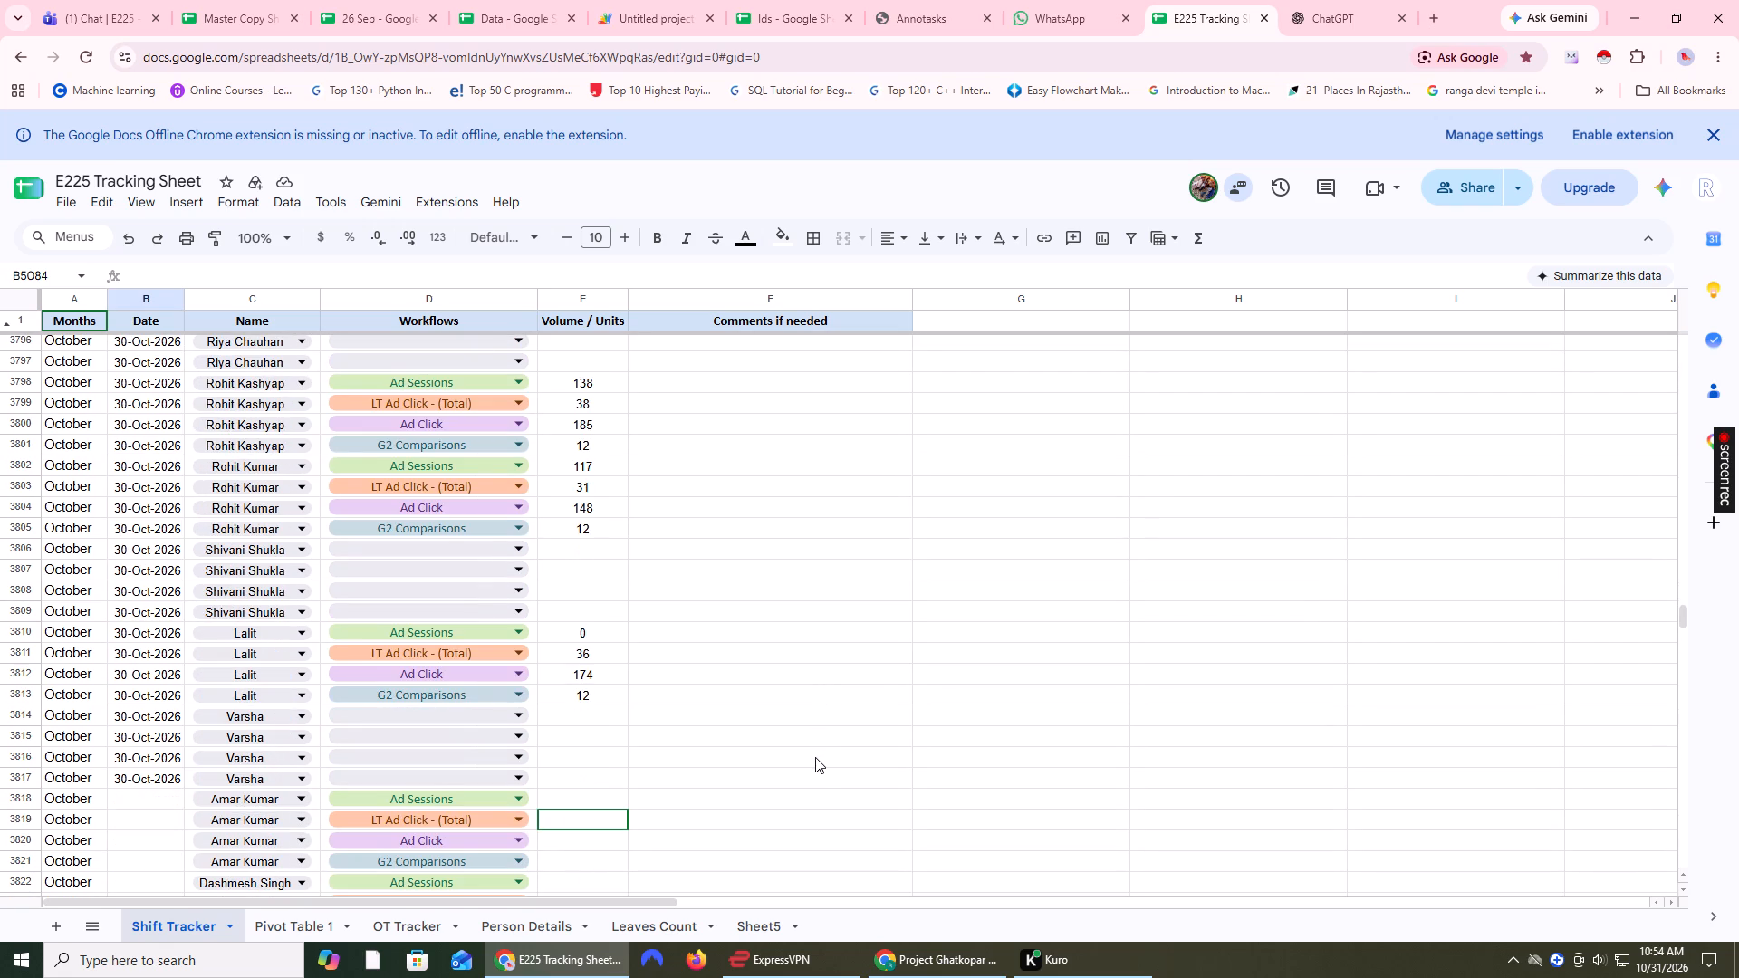
{"action": "scroll", "coordinate": [815, 757], "scroll_direction": "down", "scroll_amount": 3}
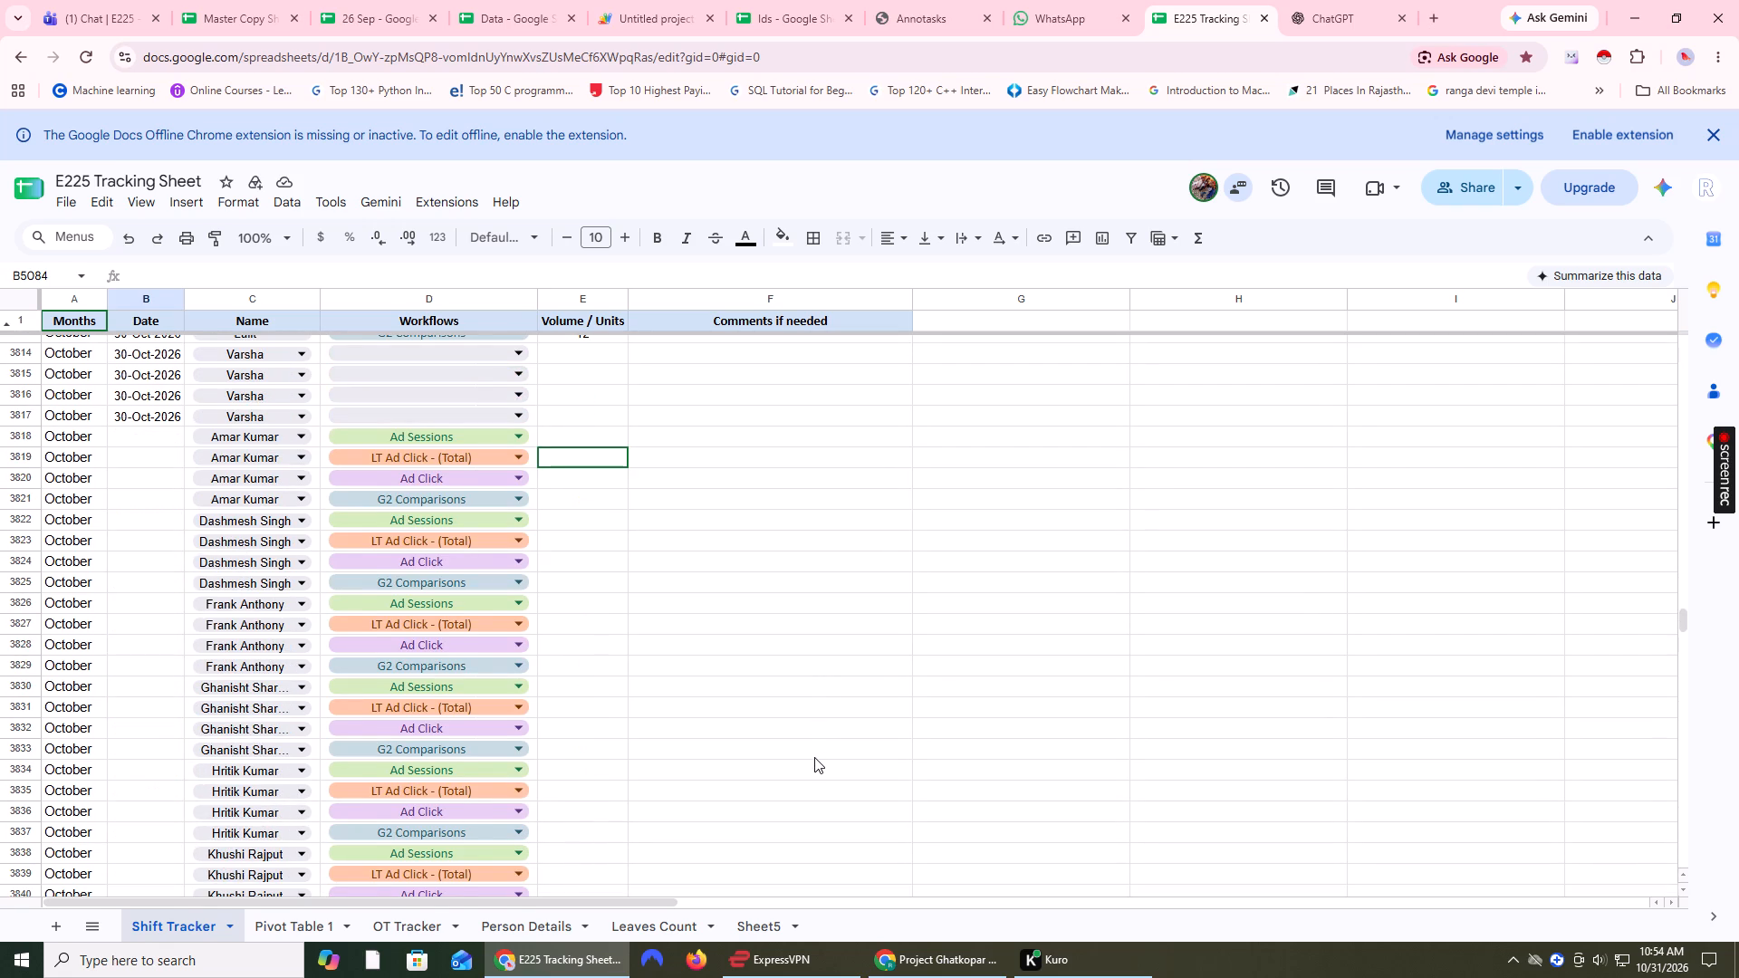
{"action": "scroll", "coordinate": [814, 757], "scroll_direction": "down", "scroll_amount": 4}
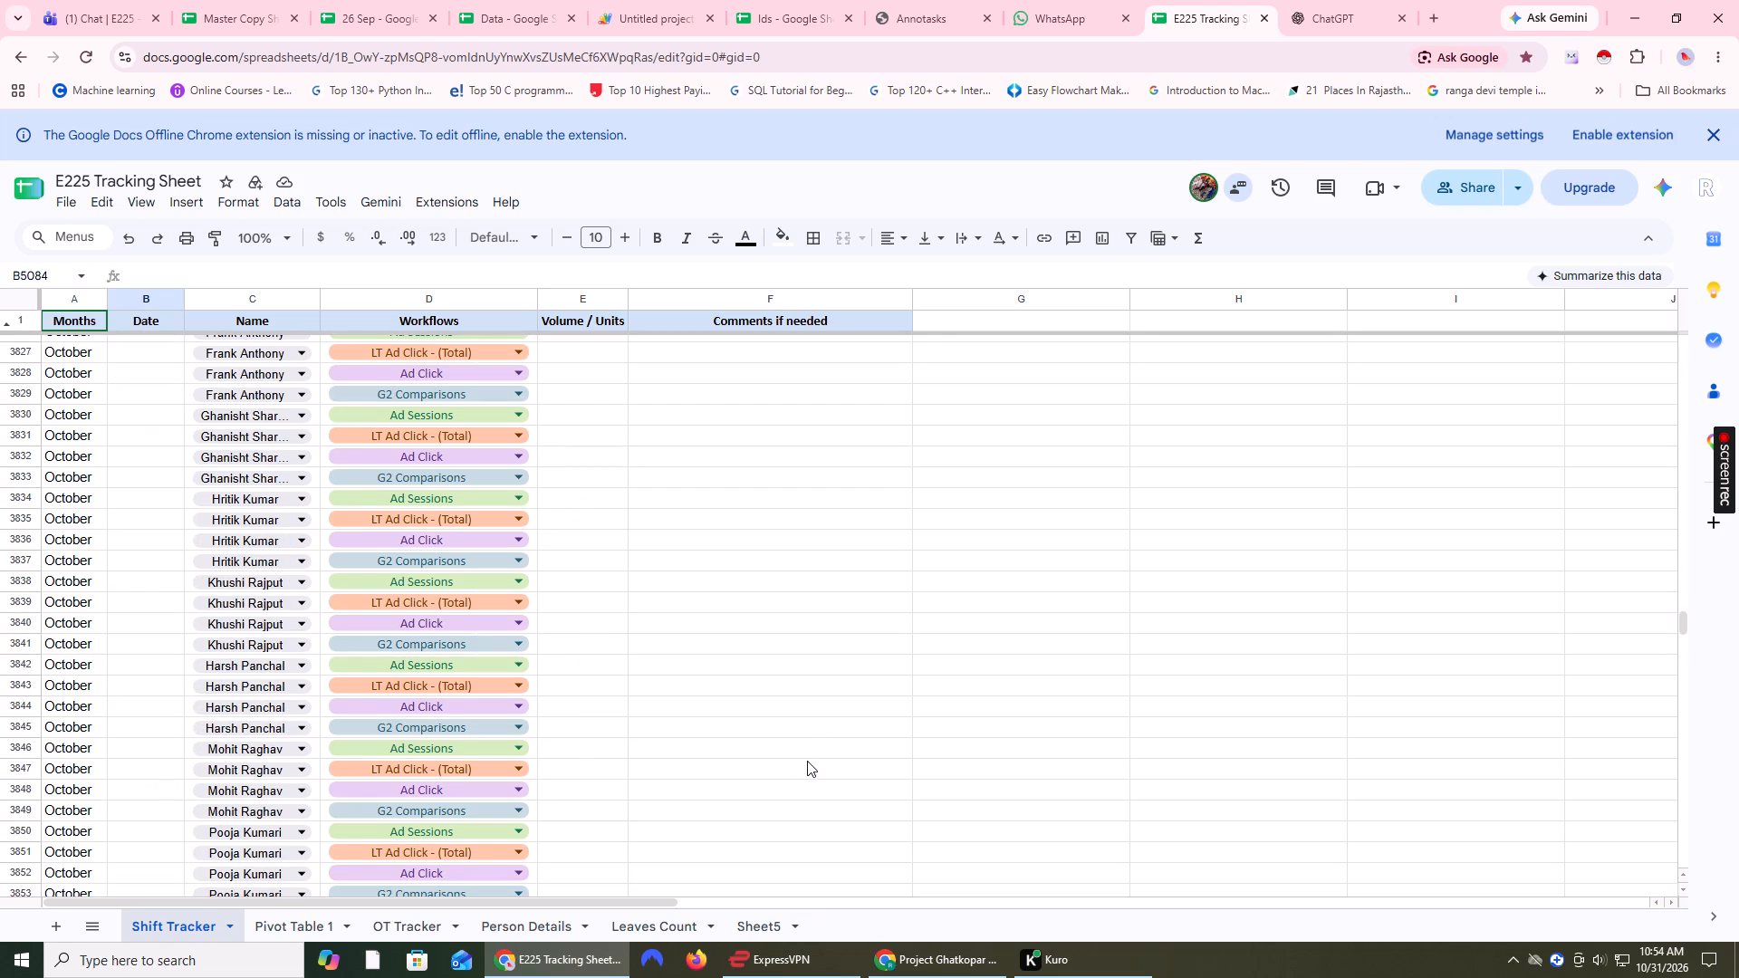
{"action": "scroll", "coordinate": [807, 761], "scroll_direction": "down", "scroll_amount": 11}
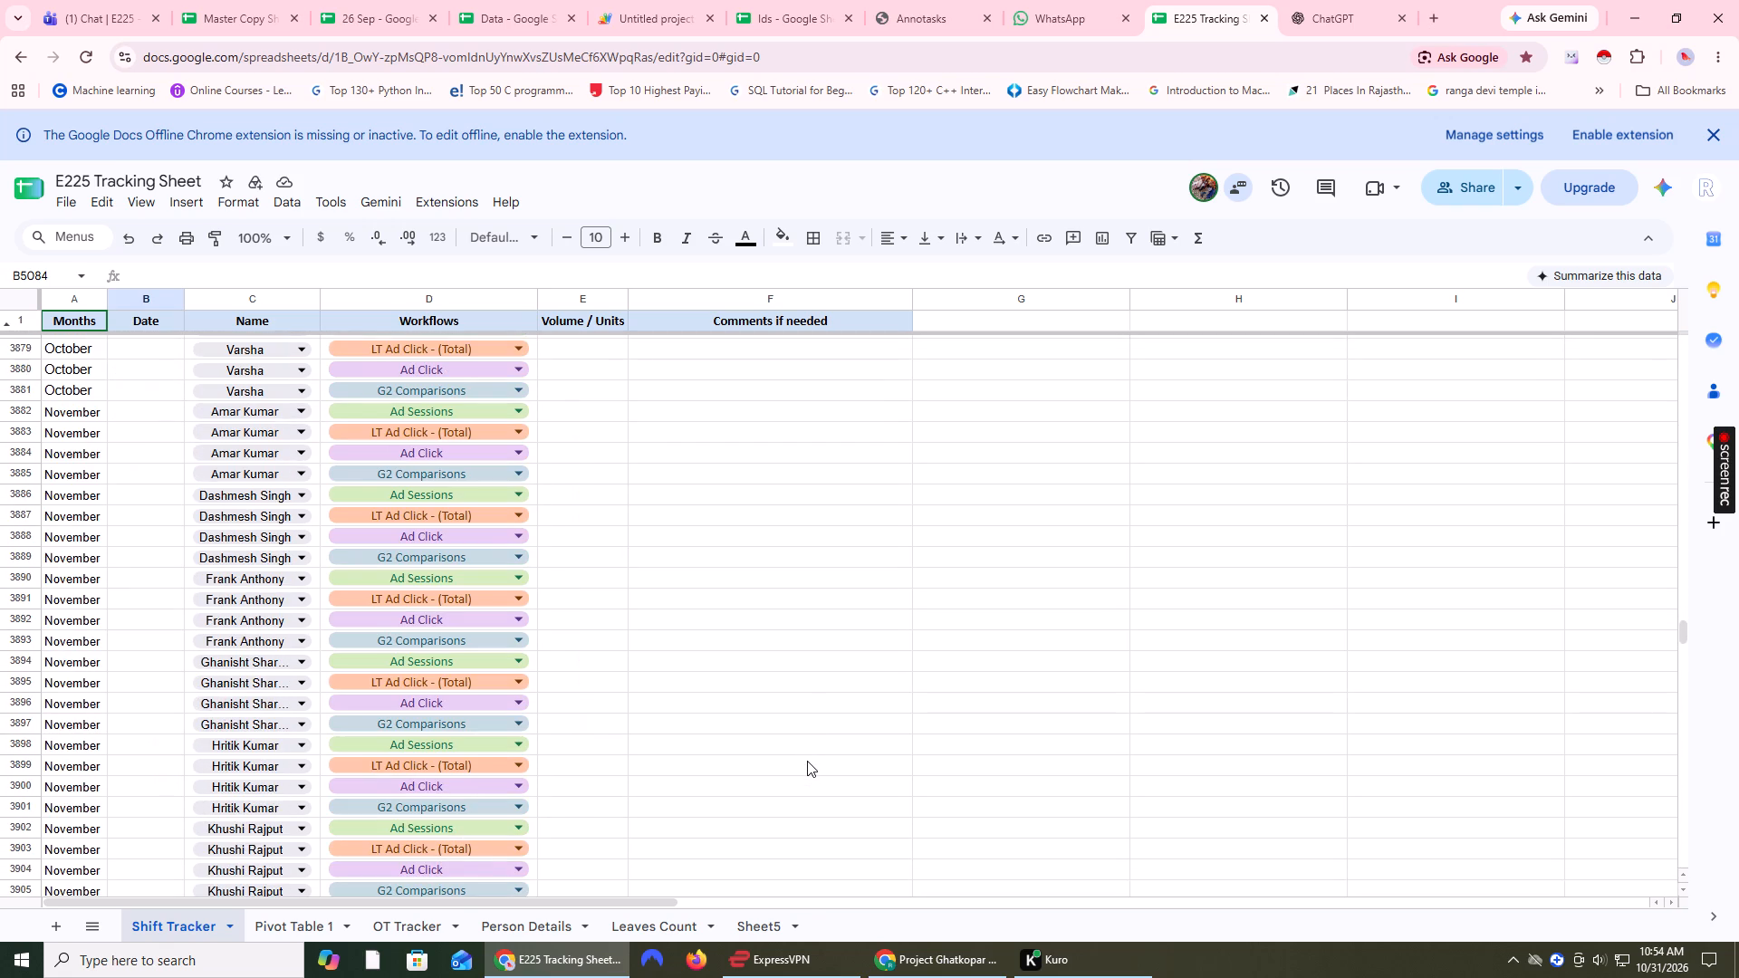